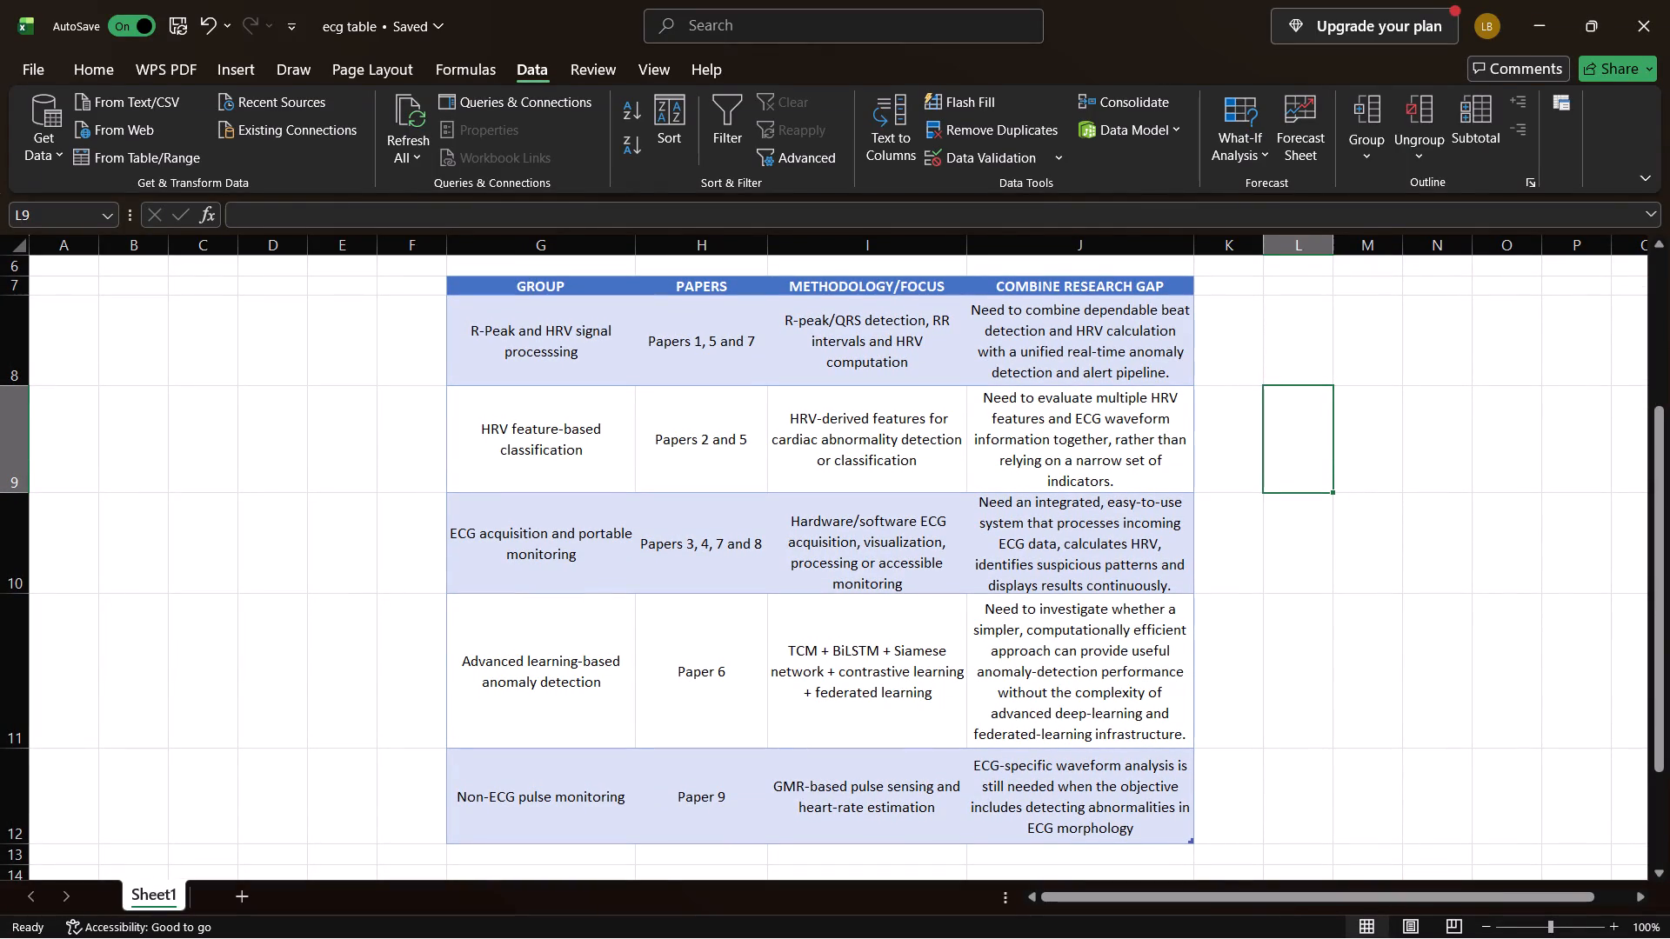
Copy the whole ECG research table from the GROUP header row through the Non-ECG pulse monitoring row.
drag(460, 288, 667, 560)
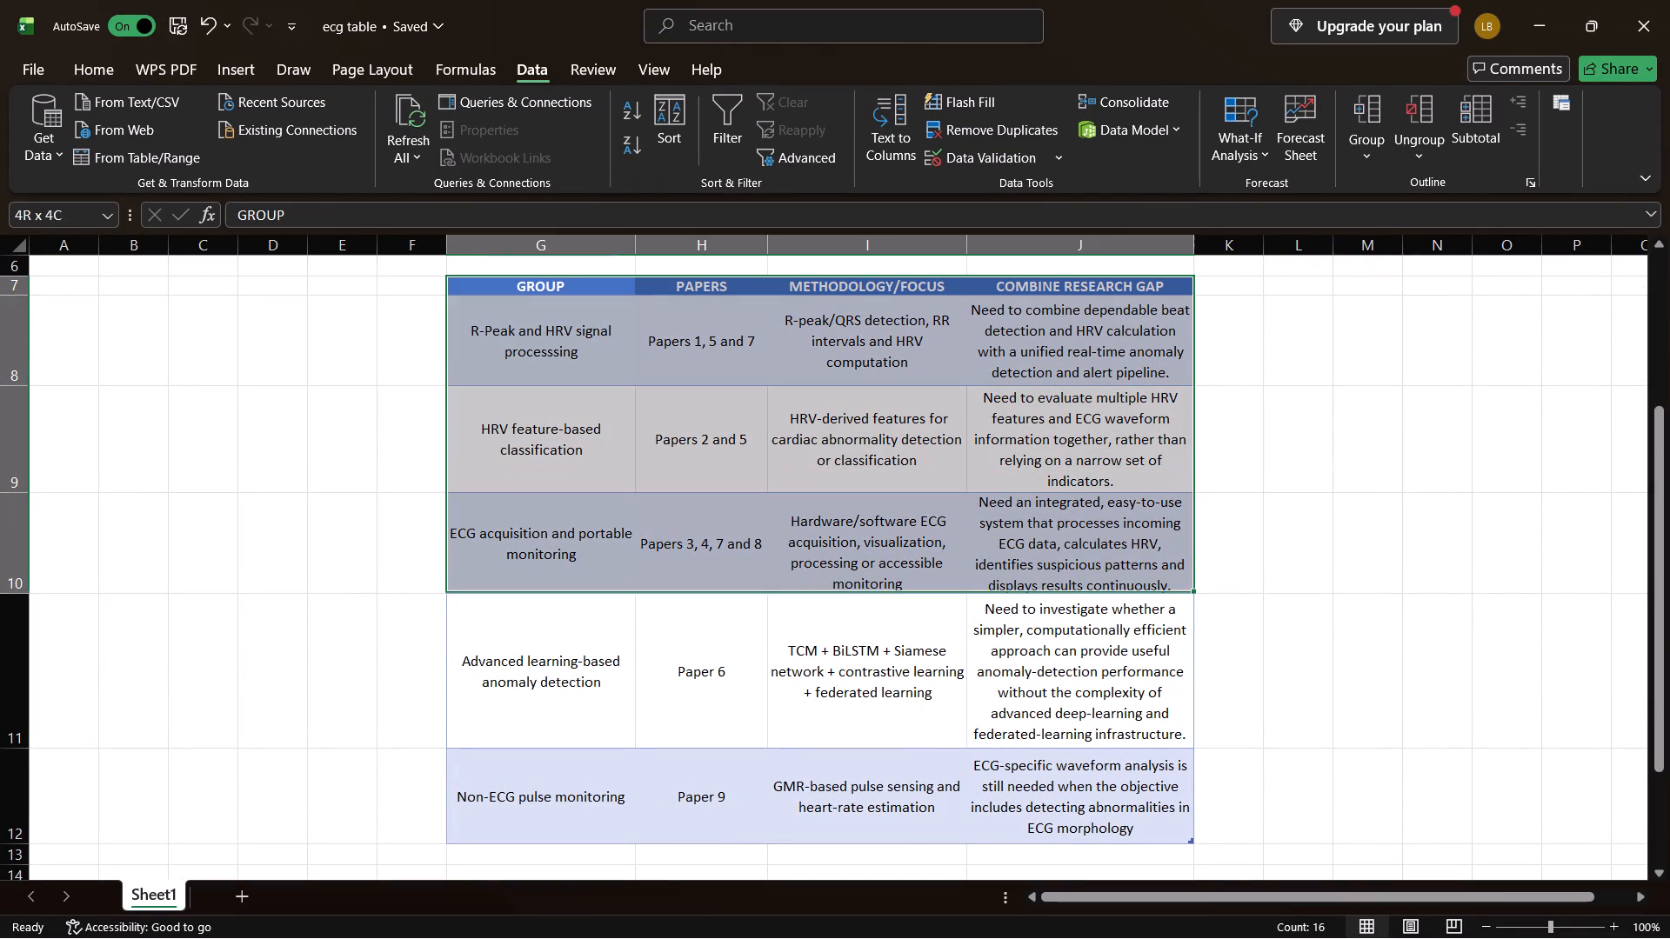
drag(667, 560, 931, 856)
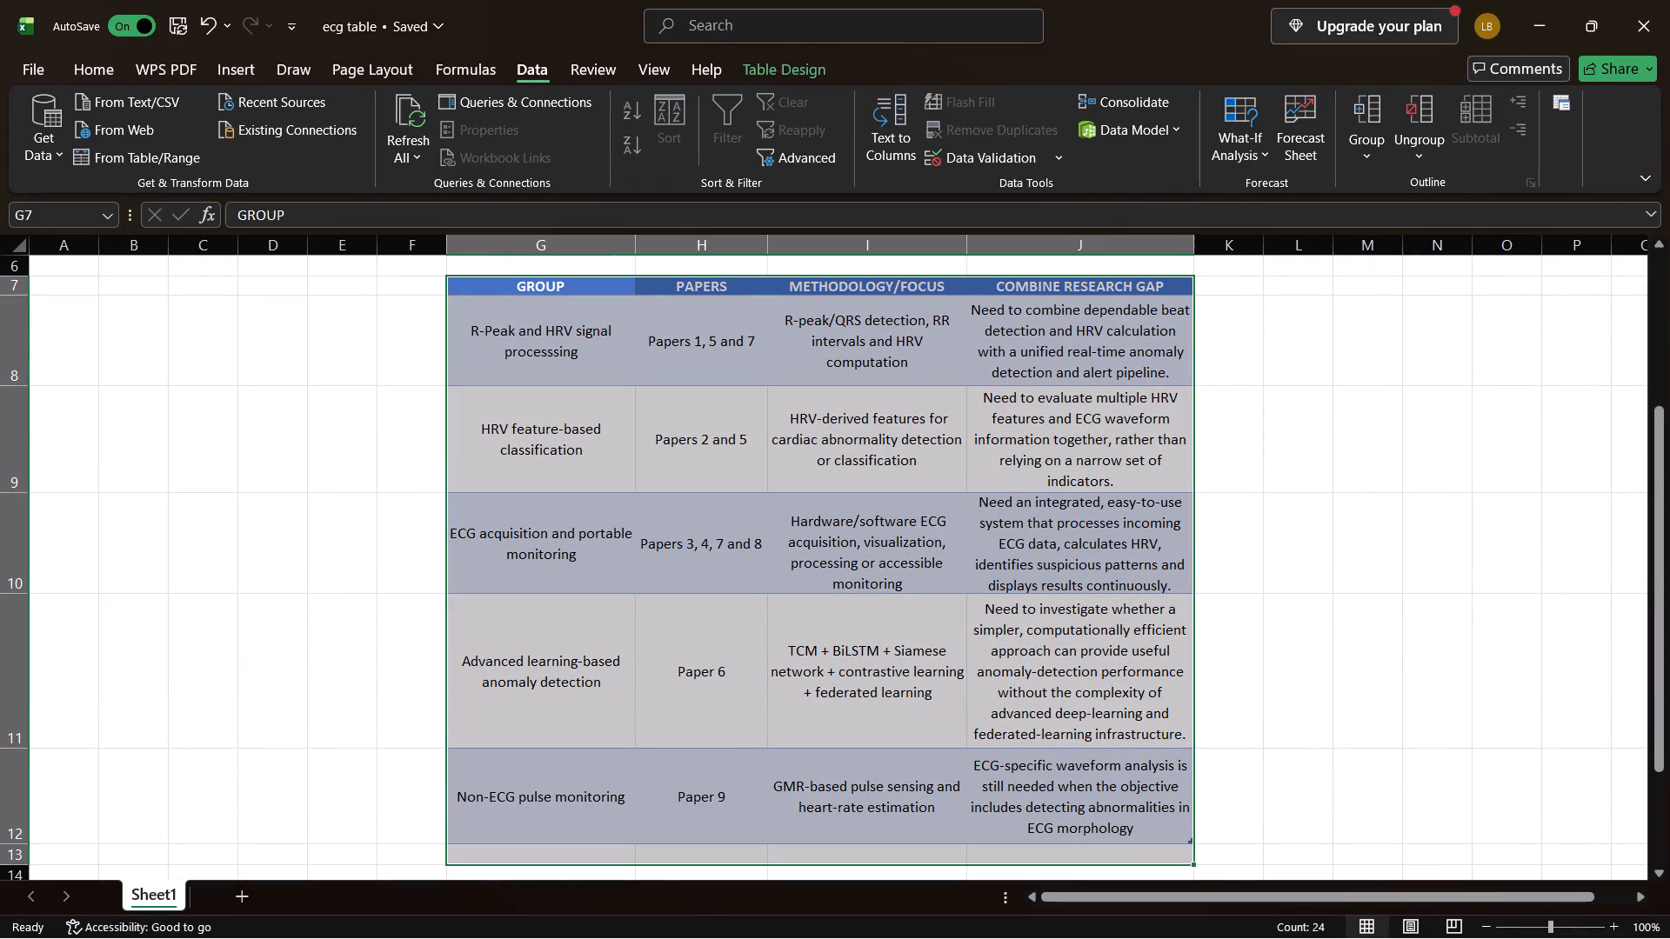
click(907, 762)
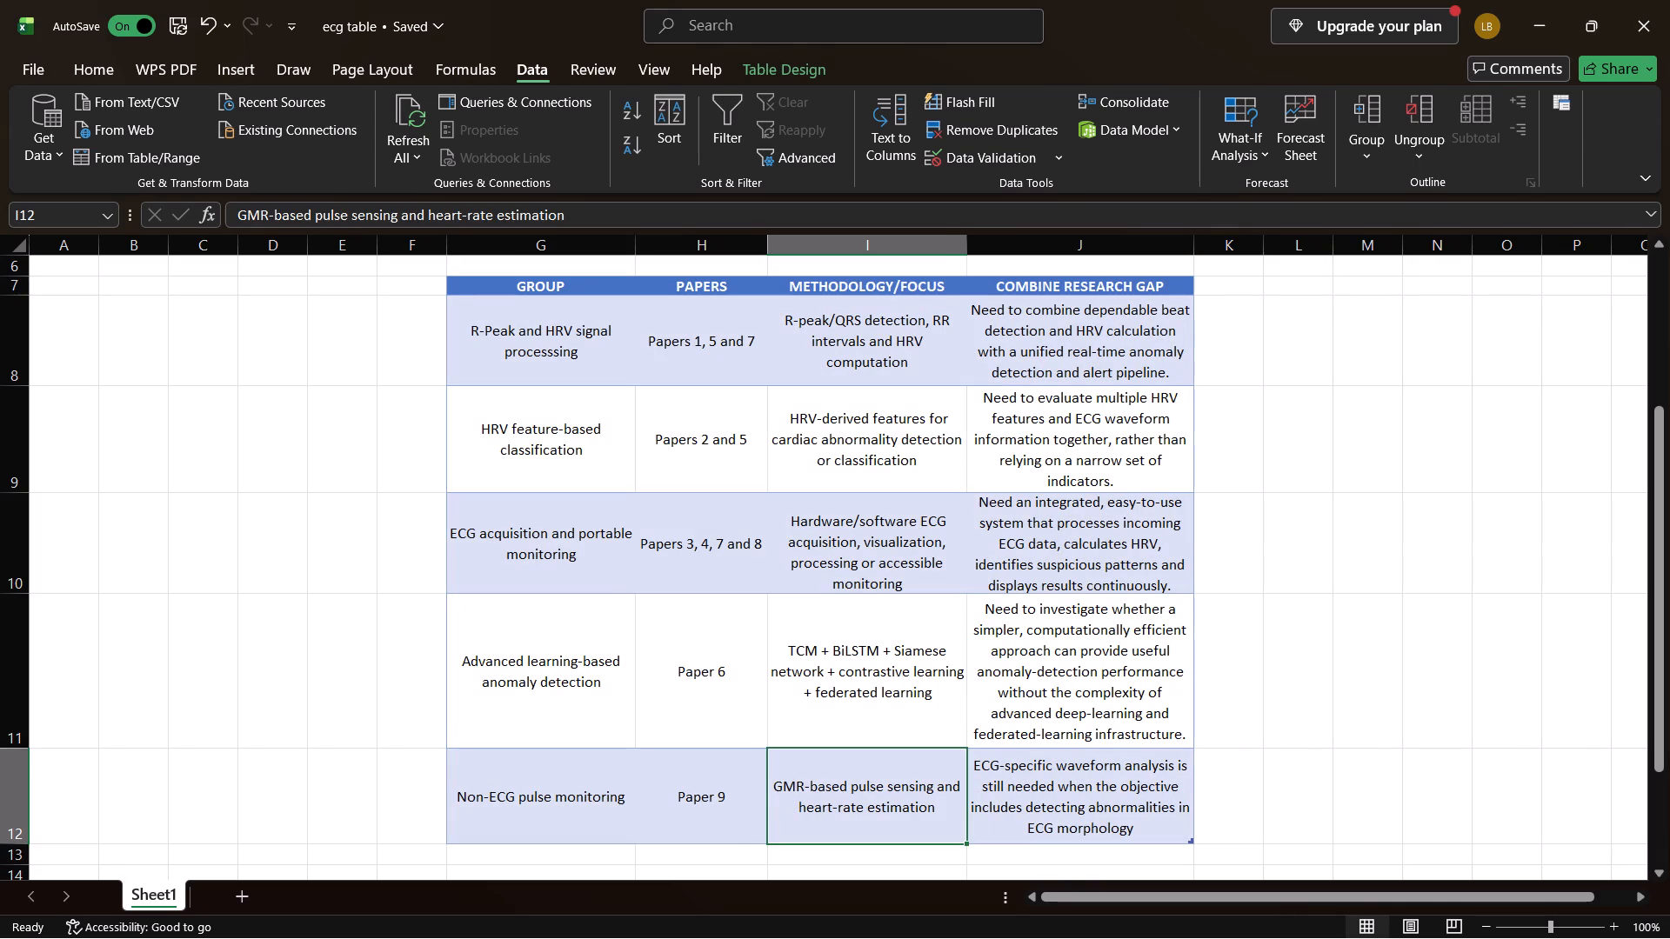
drag(1108, 826, 587, 451)
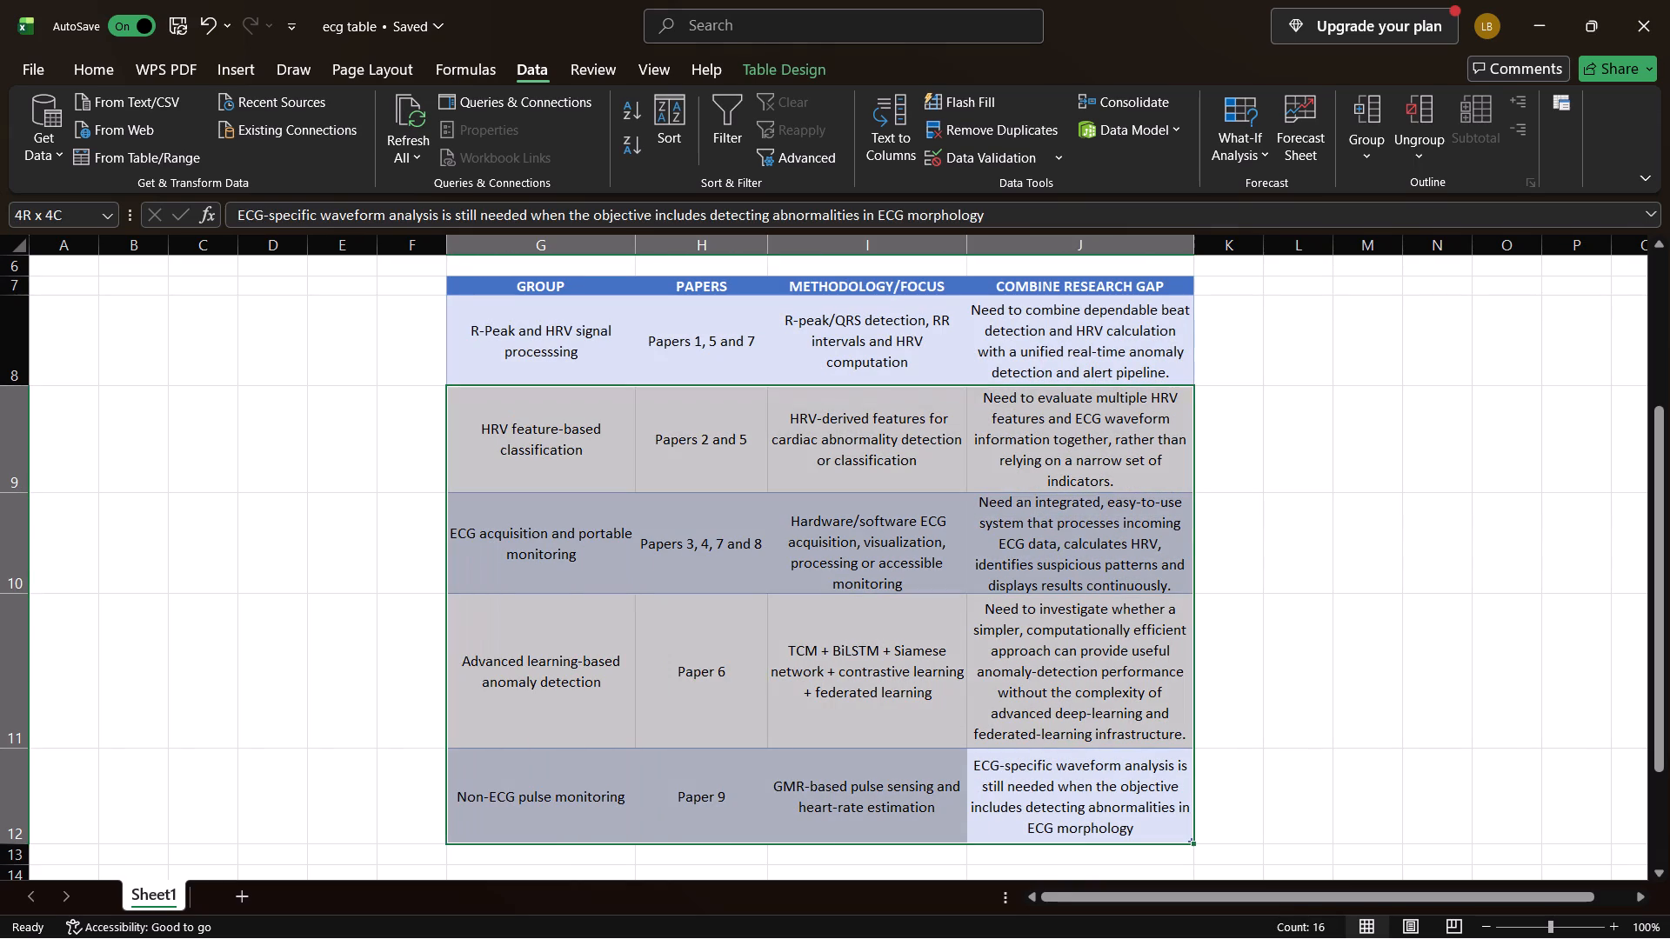
drag(587, 451, 594, 280)
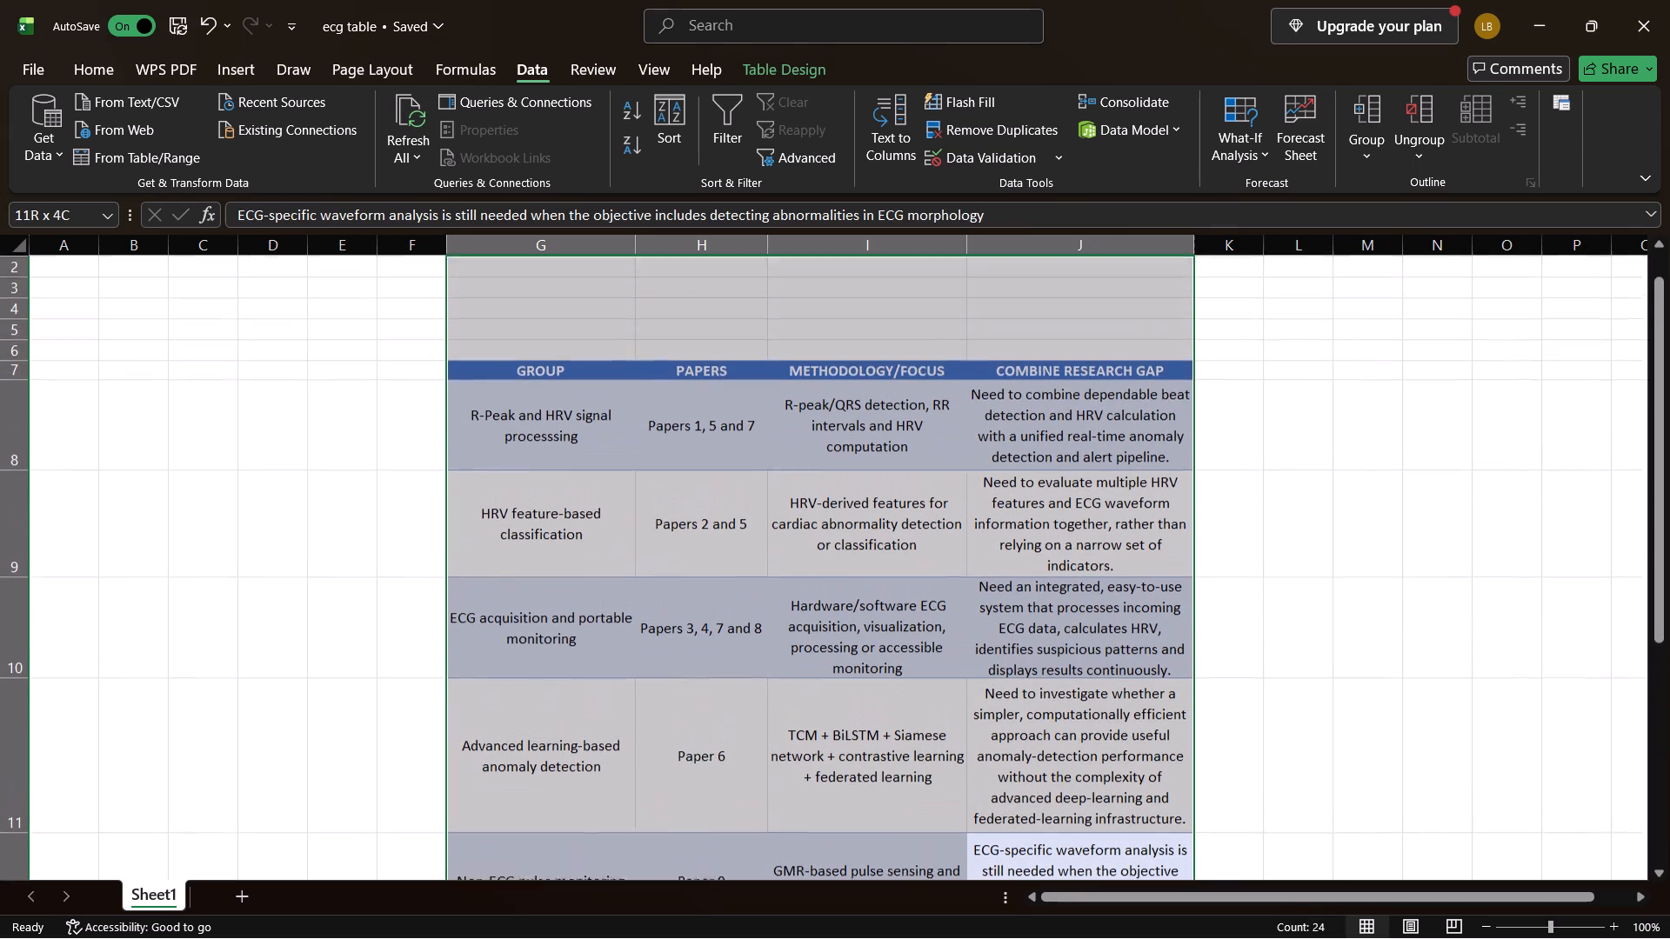
drag(594, 280, 585, 396)
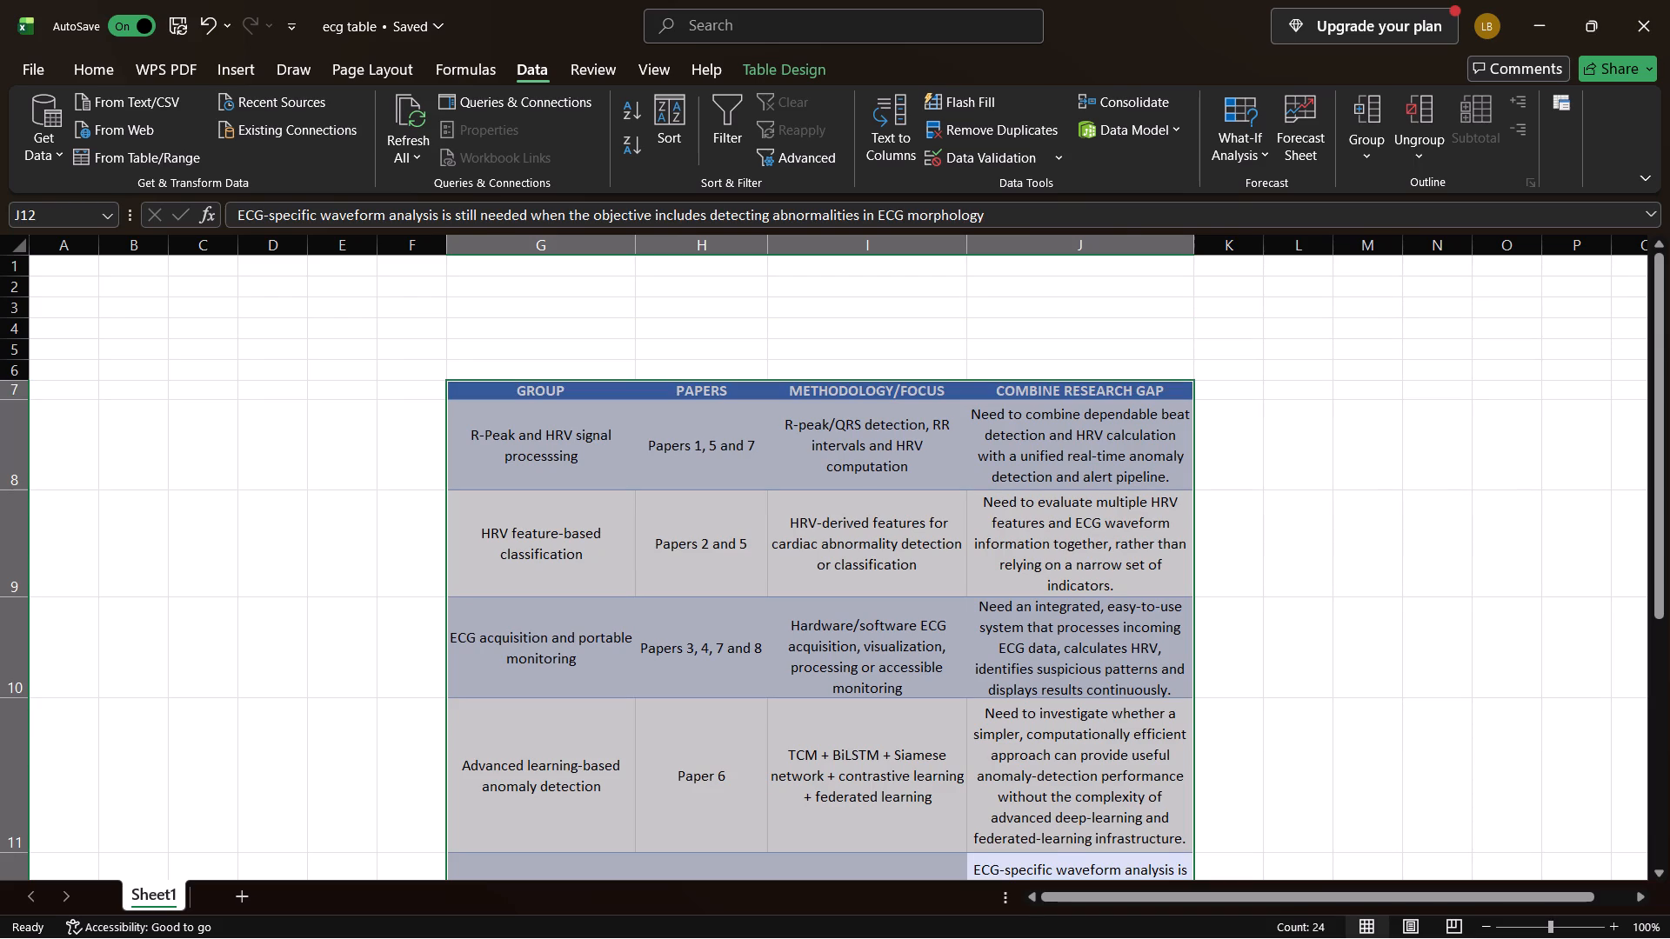
key(ctrl+c)
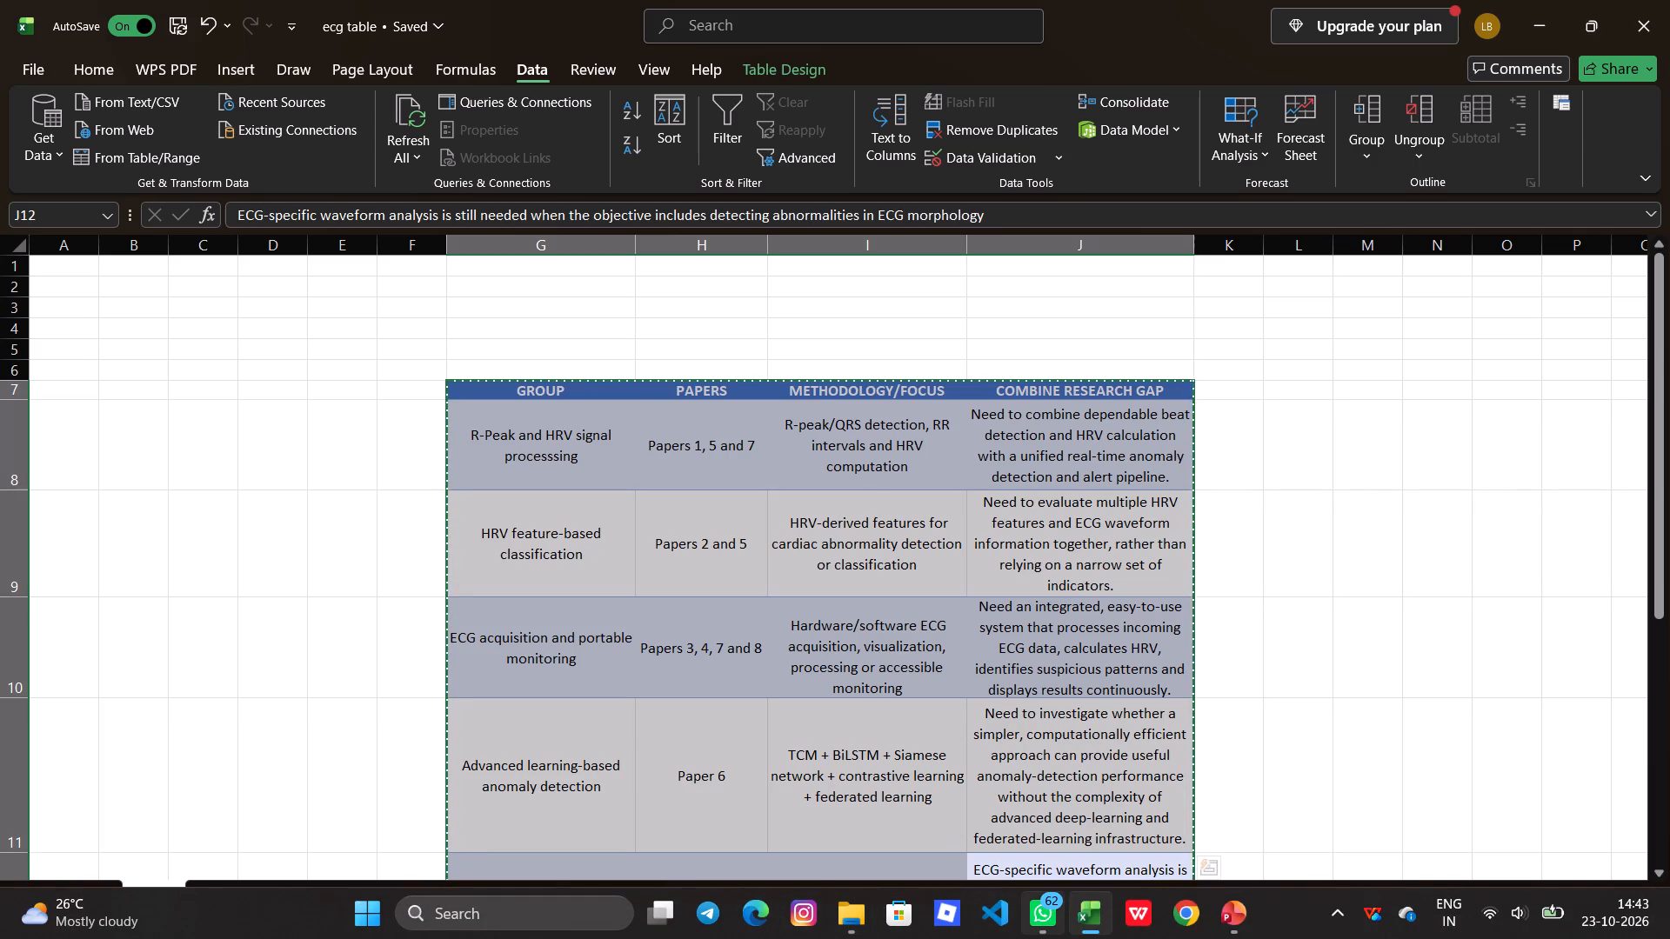
Switch to the RBP_ppt presentation in PowerPoint and insert a new slide directly after the Research Objective slide.
click(1228, 906)
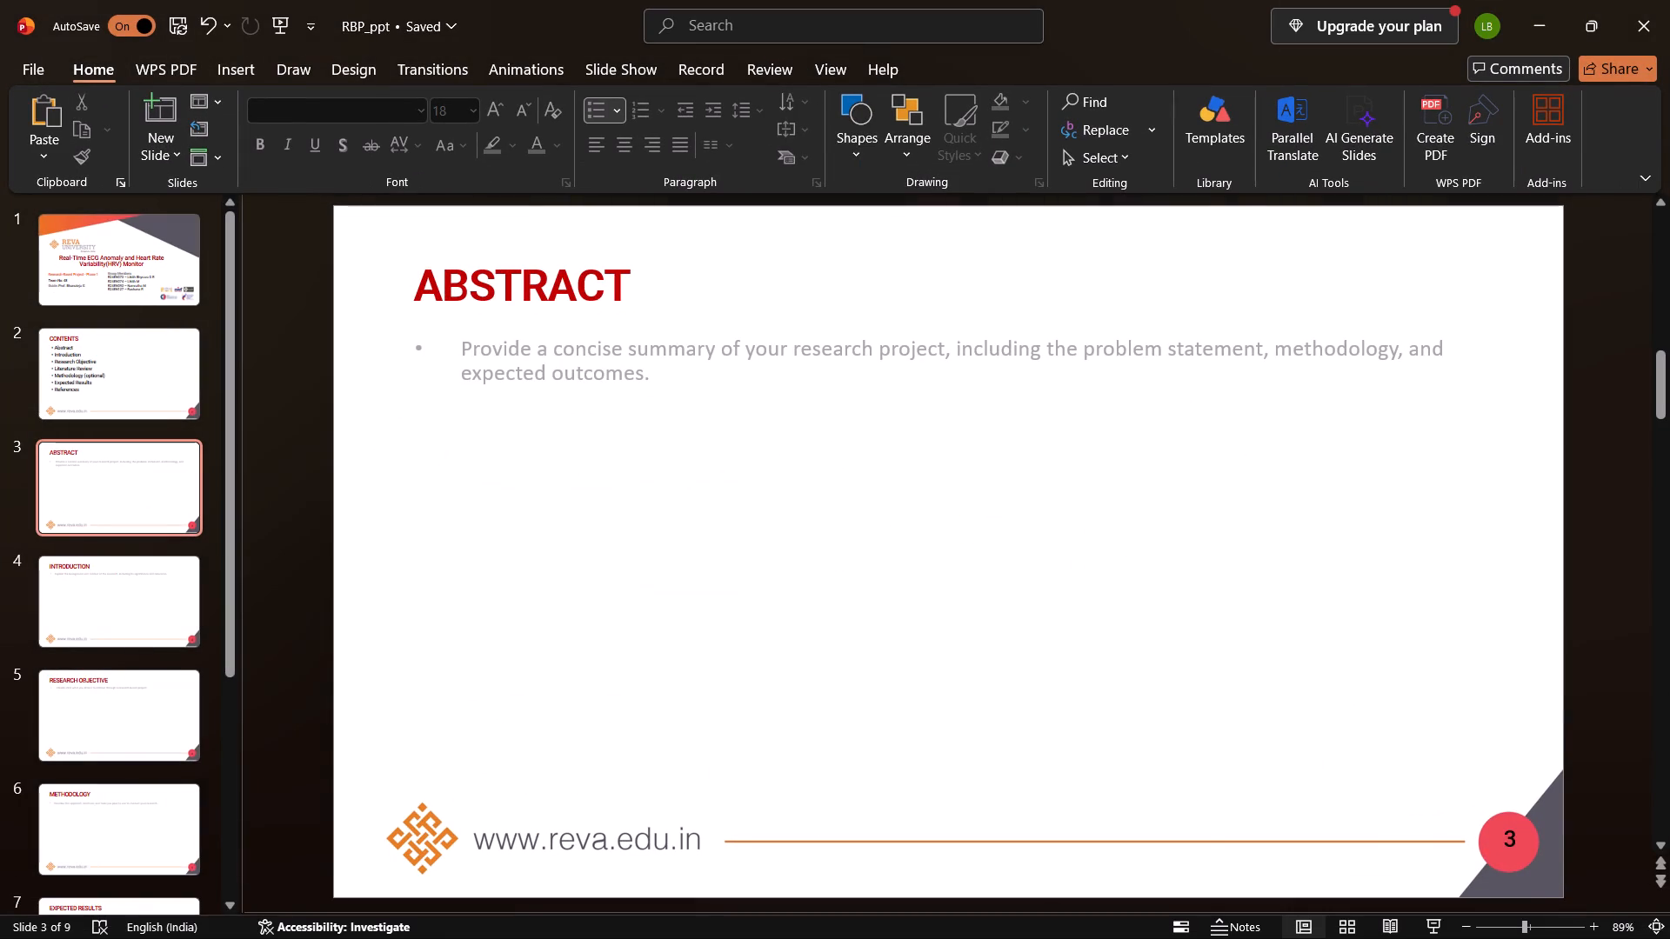
click(135, 705)
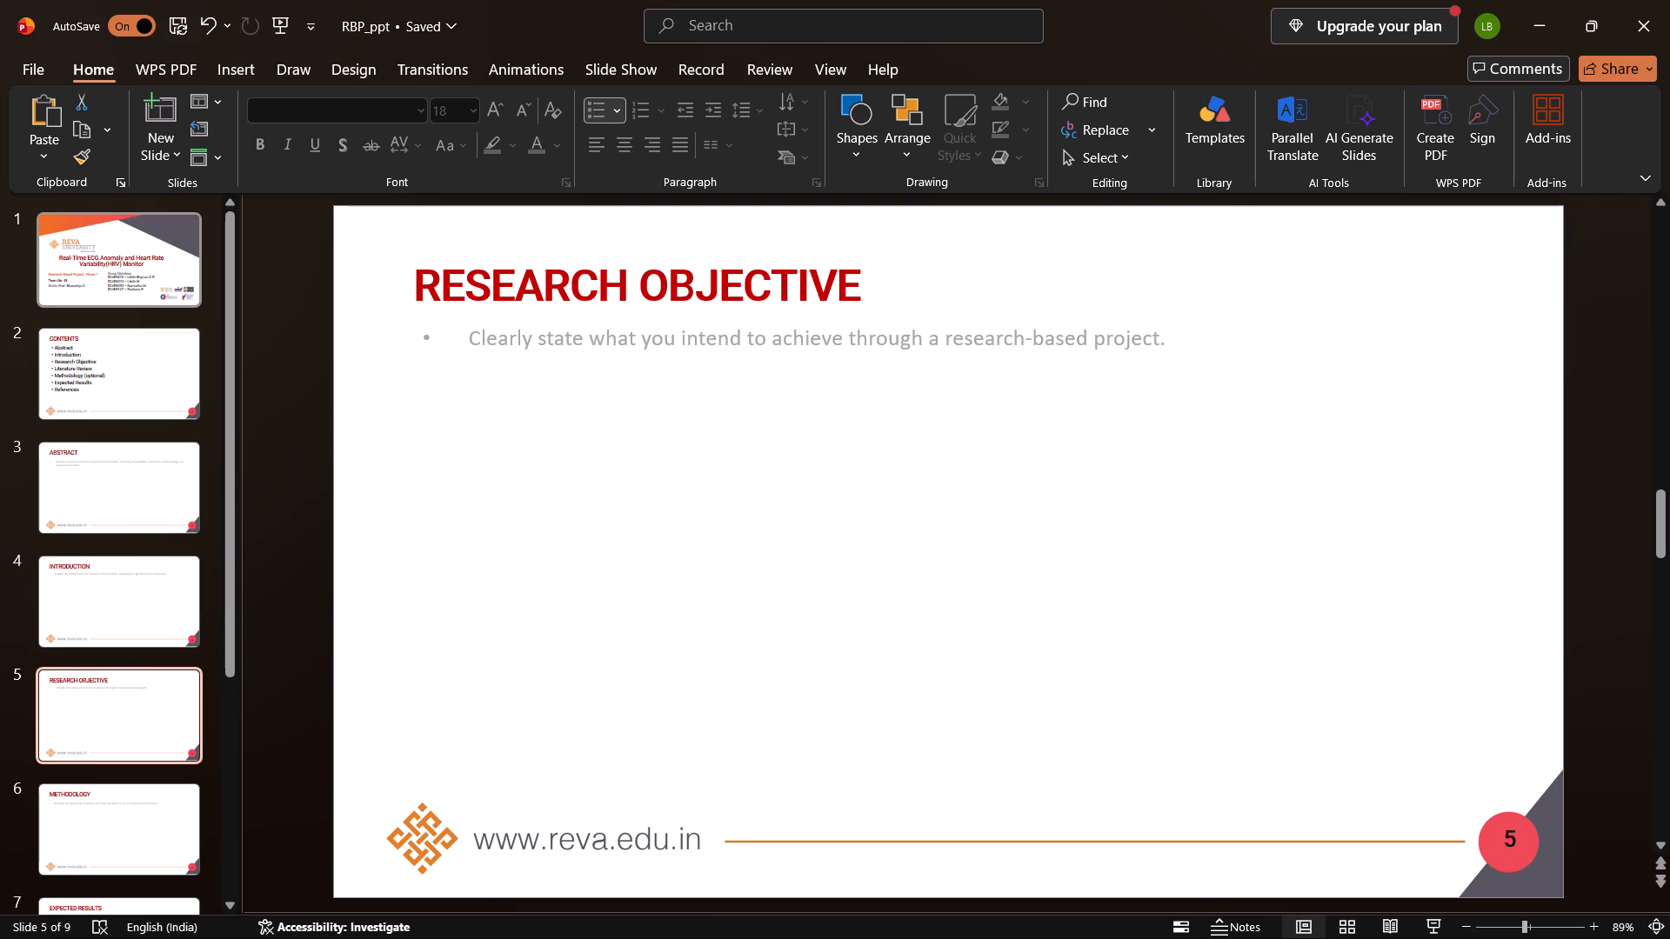
click(54, 737)
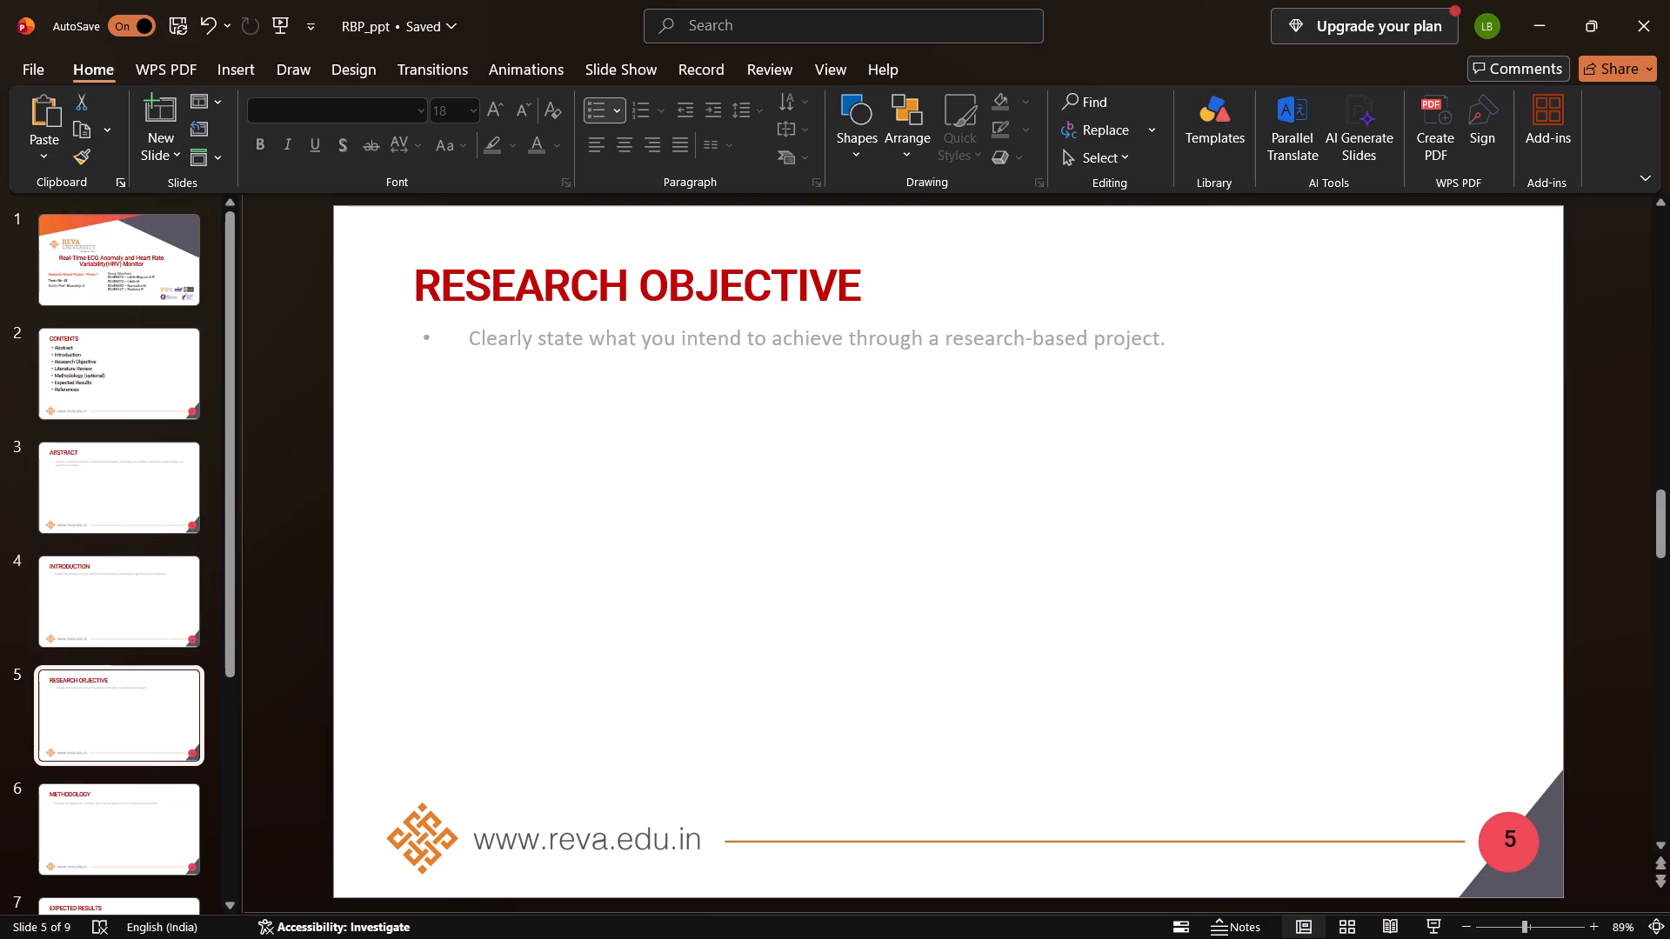
click(54, 737)
click(104, 589)
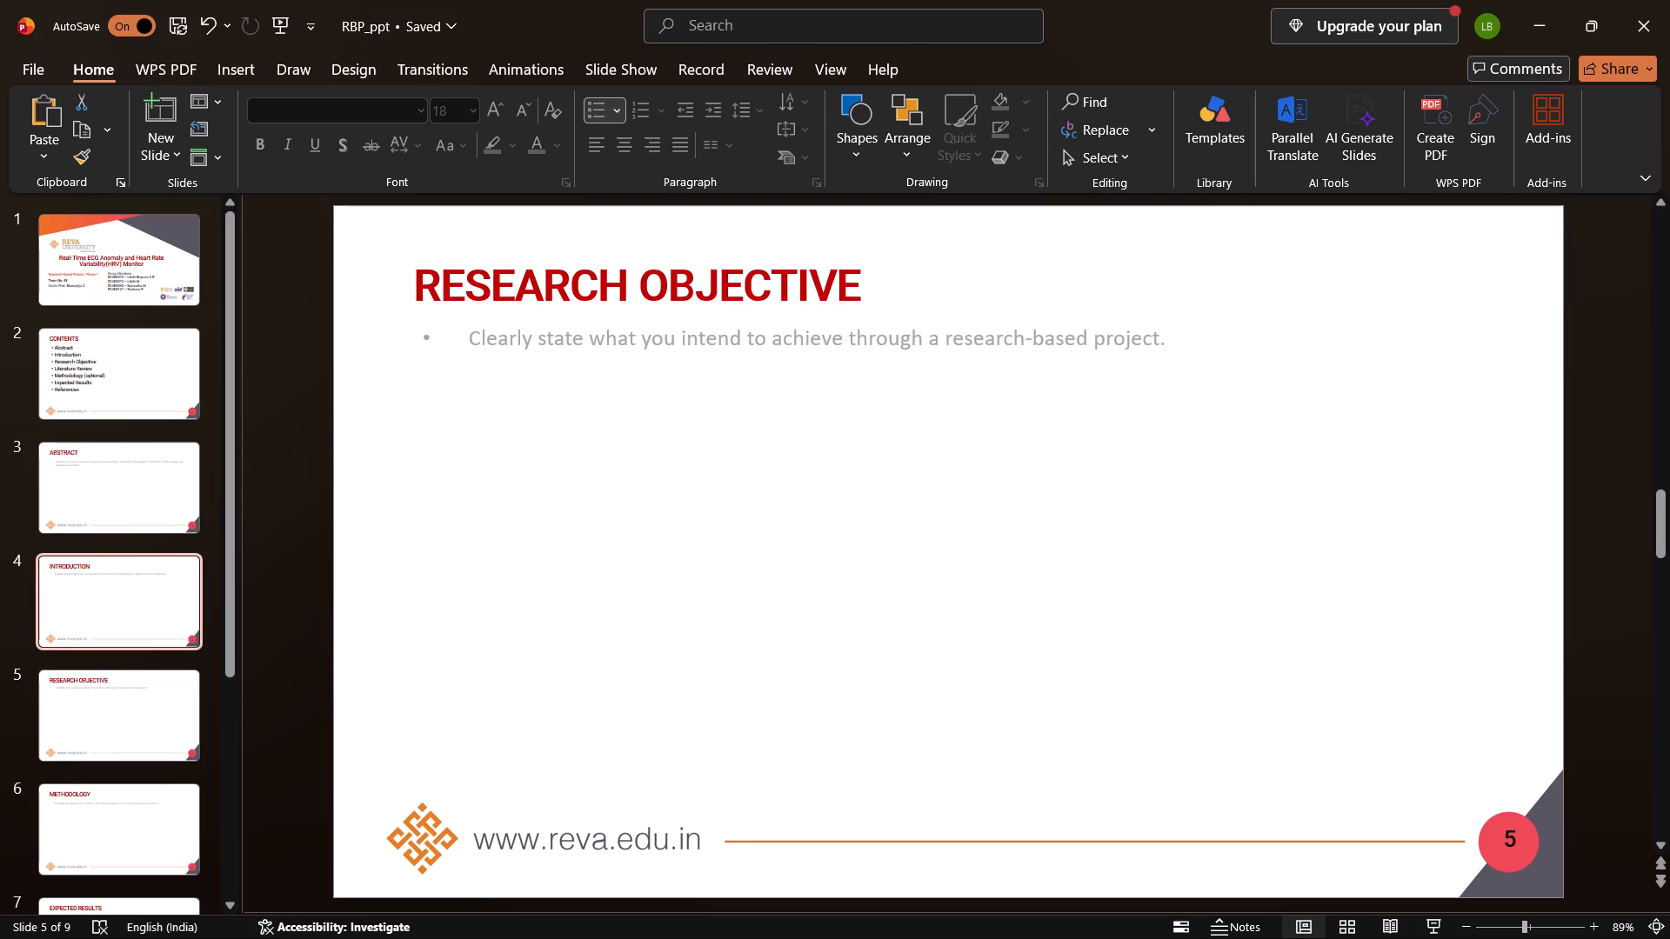
click(121, 856)
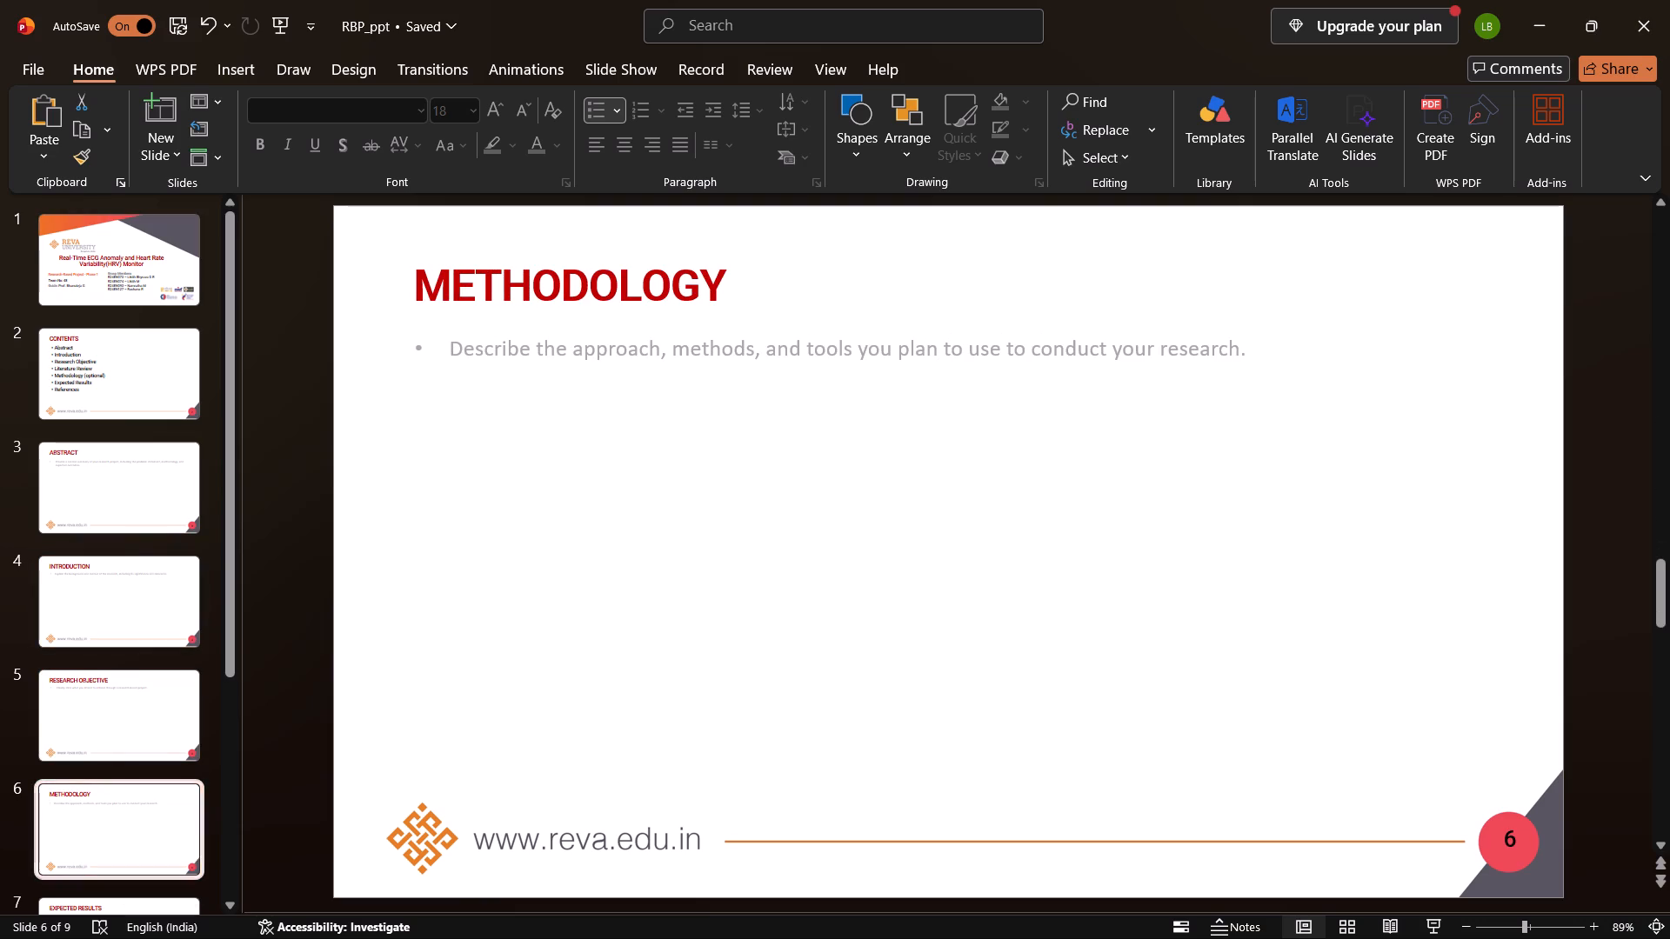
click(119, 681)
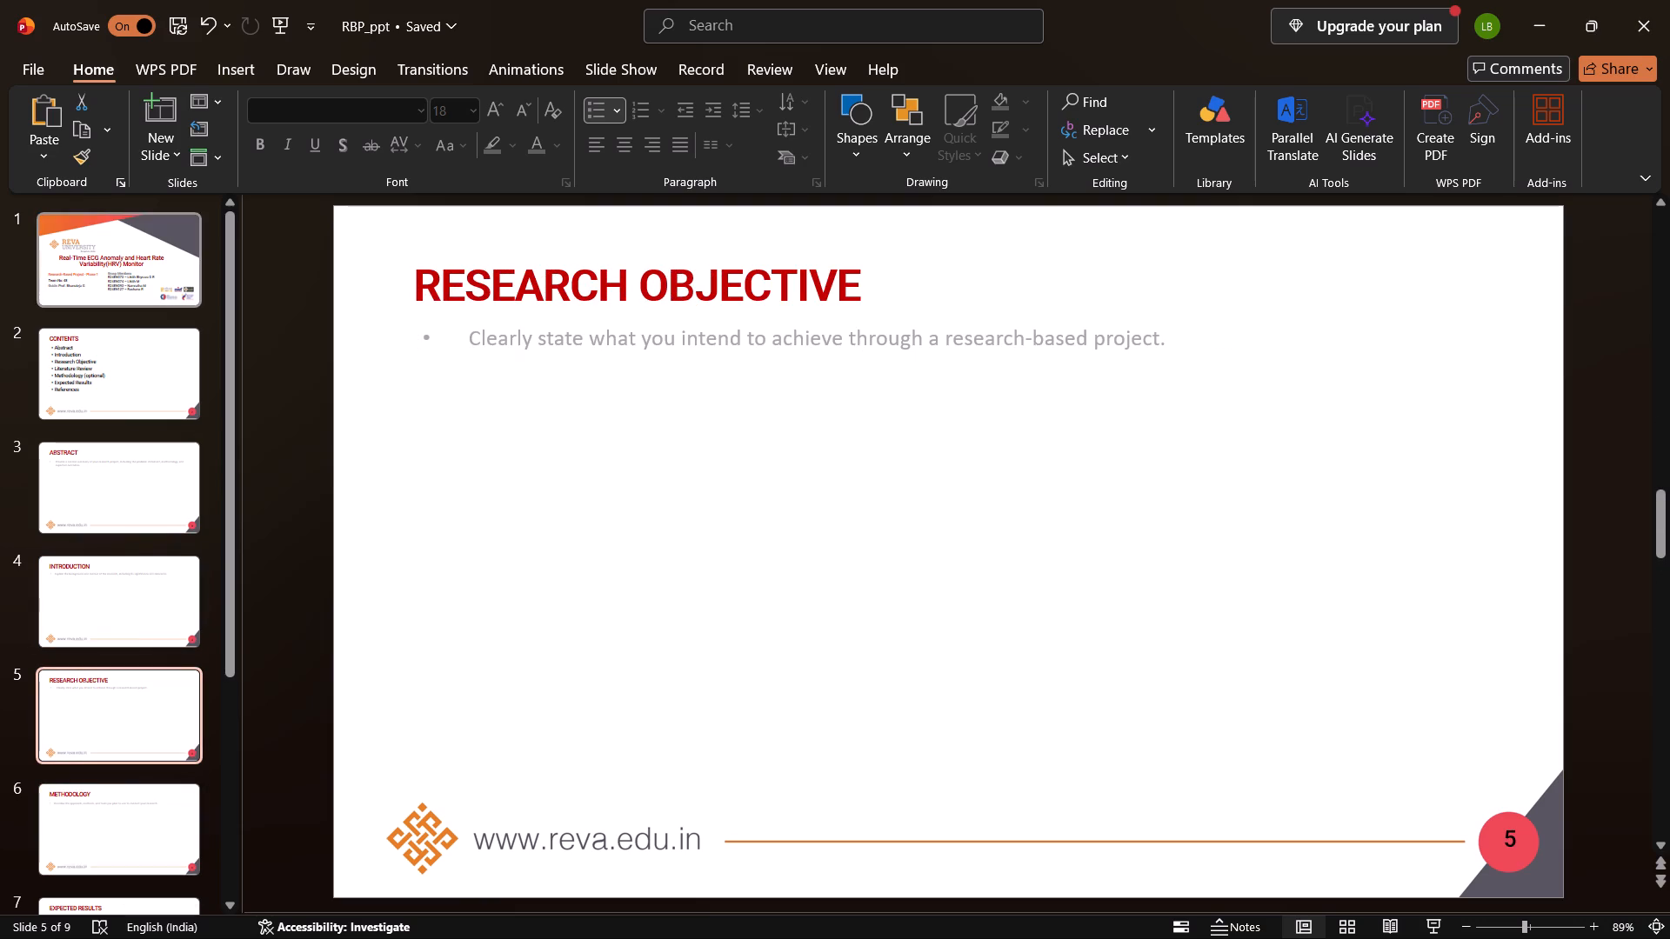
click(153, 122)
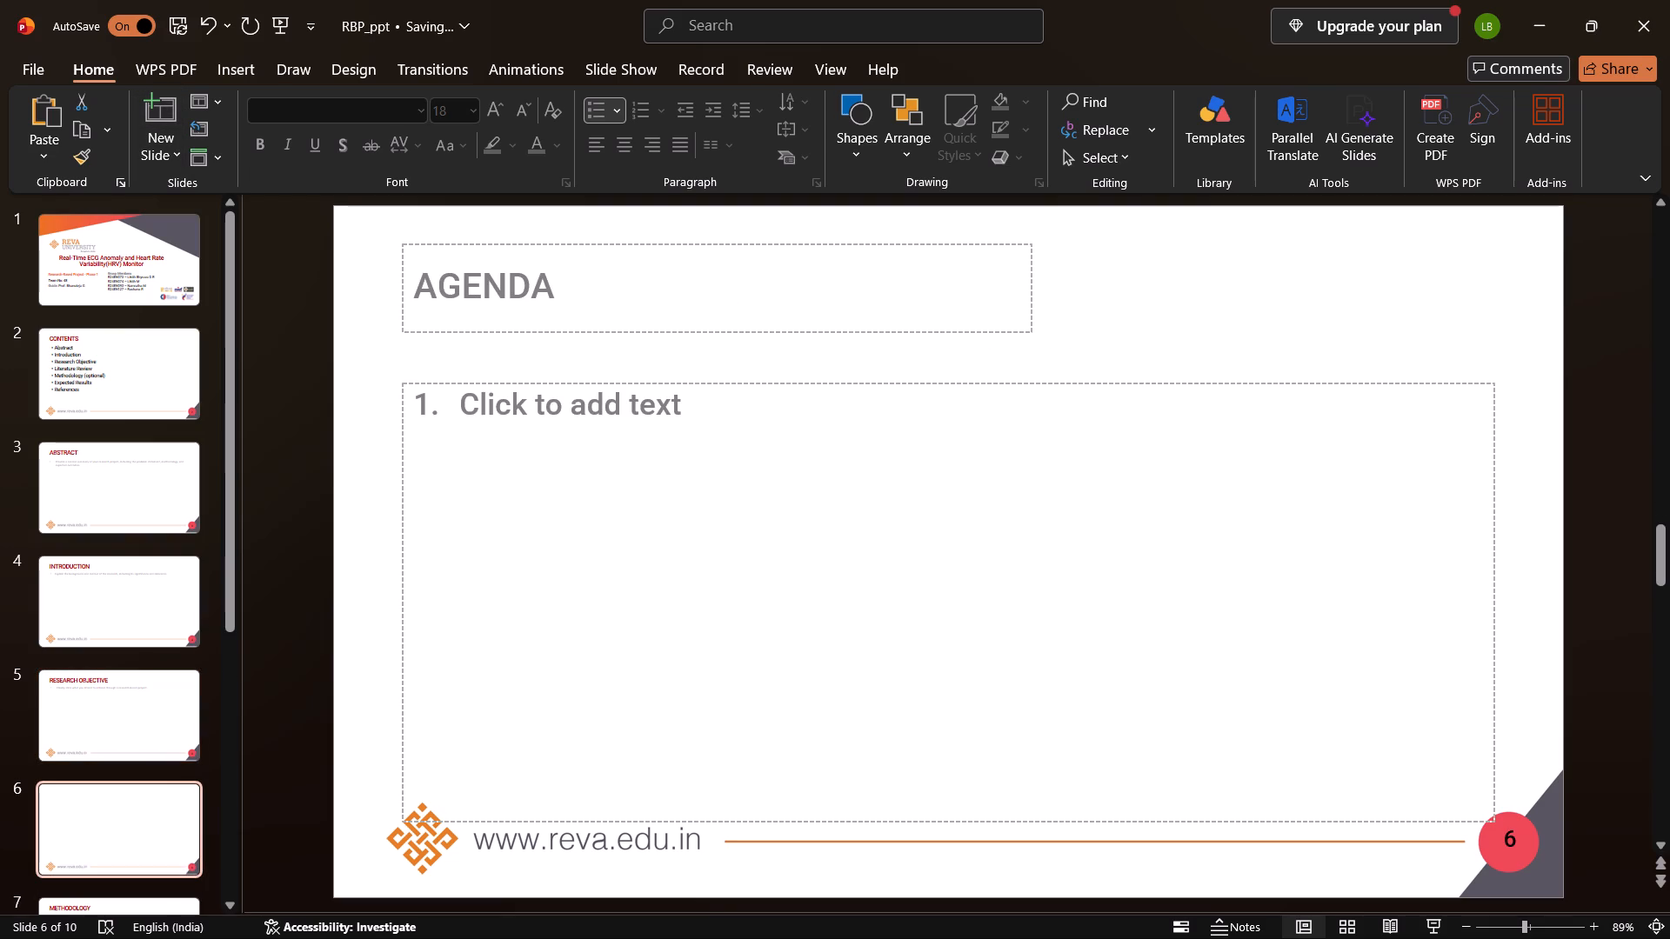
Paste the copied research table onto the new slide 6.
click(630, 483)
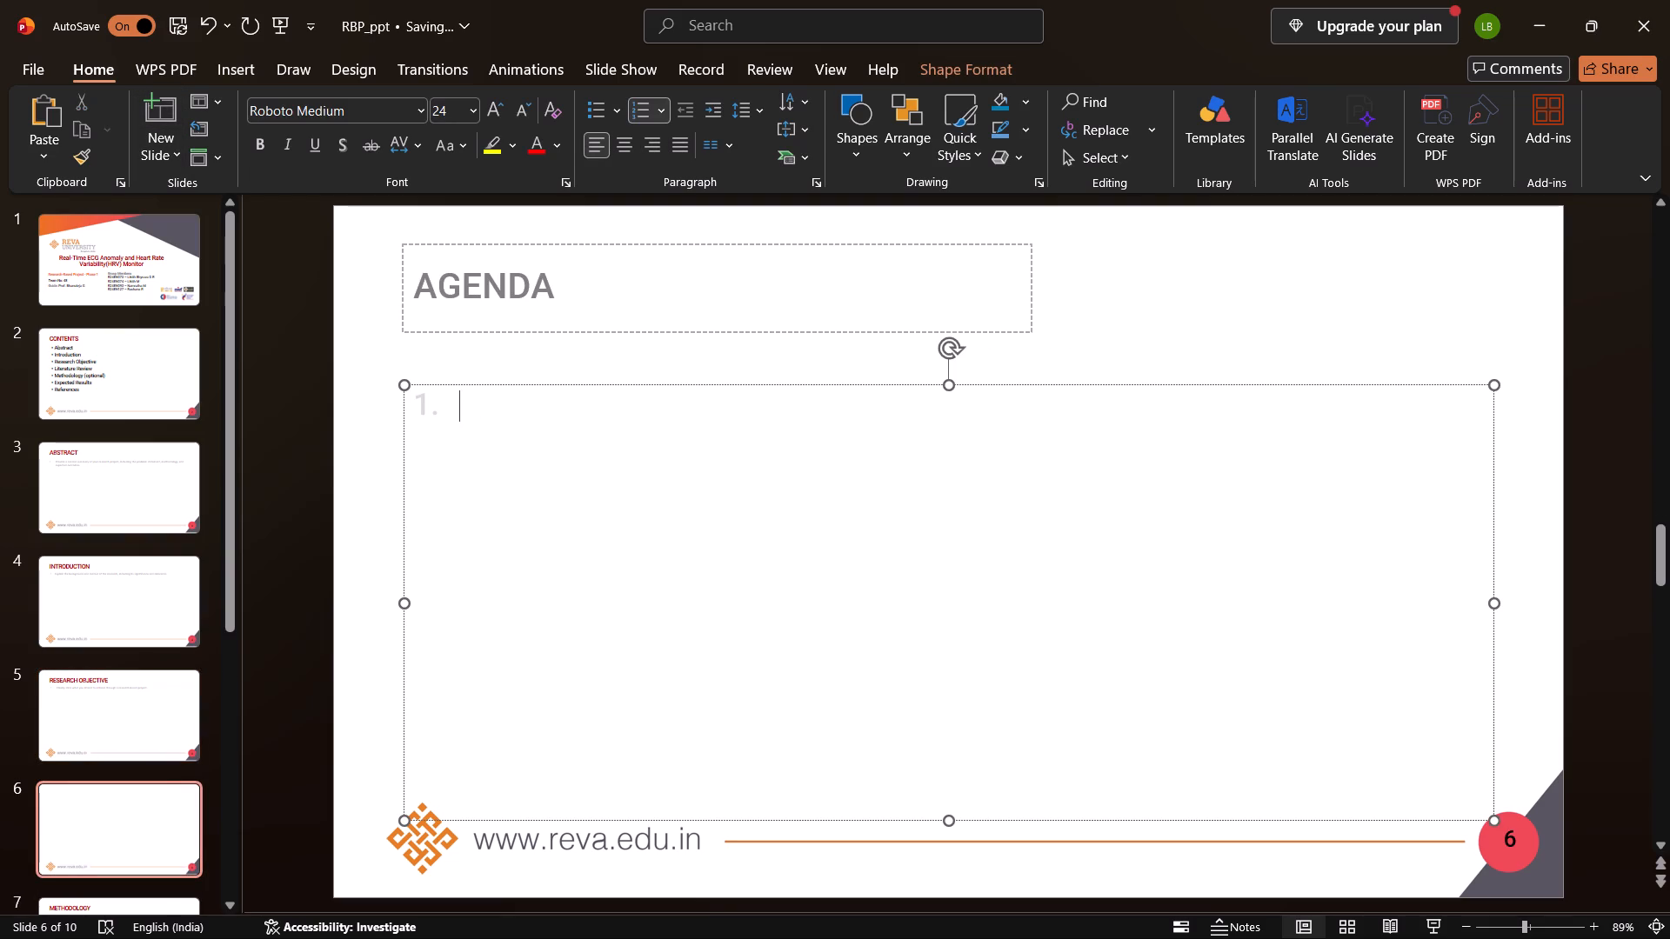
key(ctrl+v)
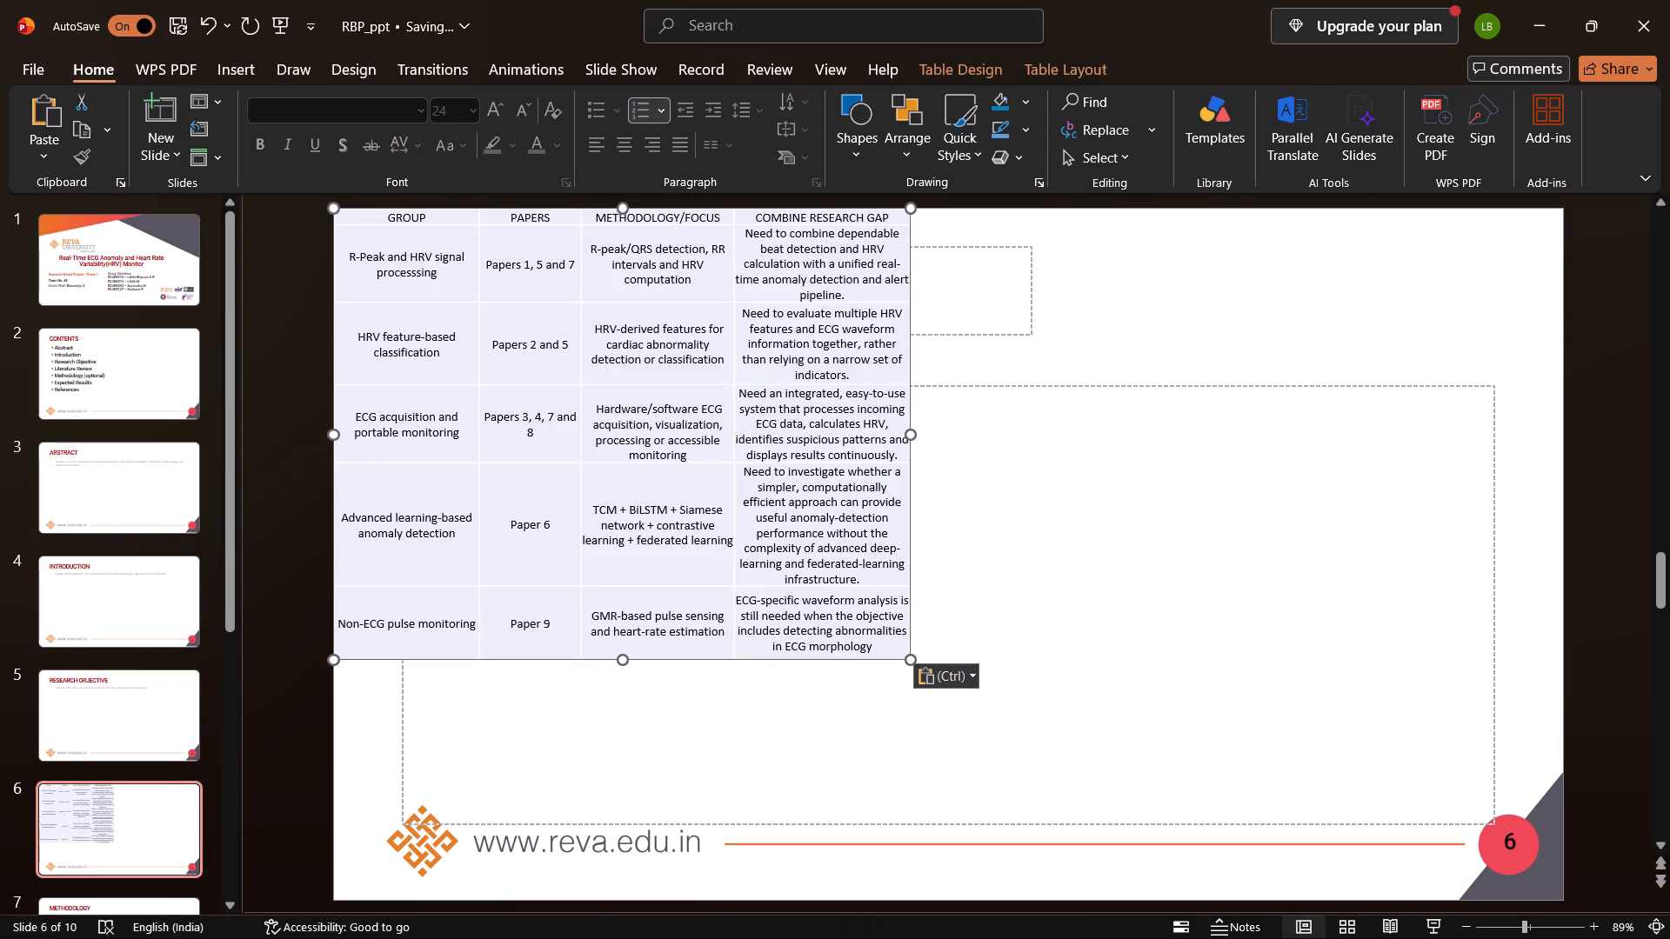
Move the pasted table down and inward on the slide so it sits below the title placeholder.
drag(700, 585, 720, 600)
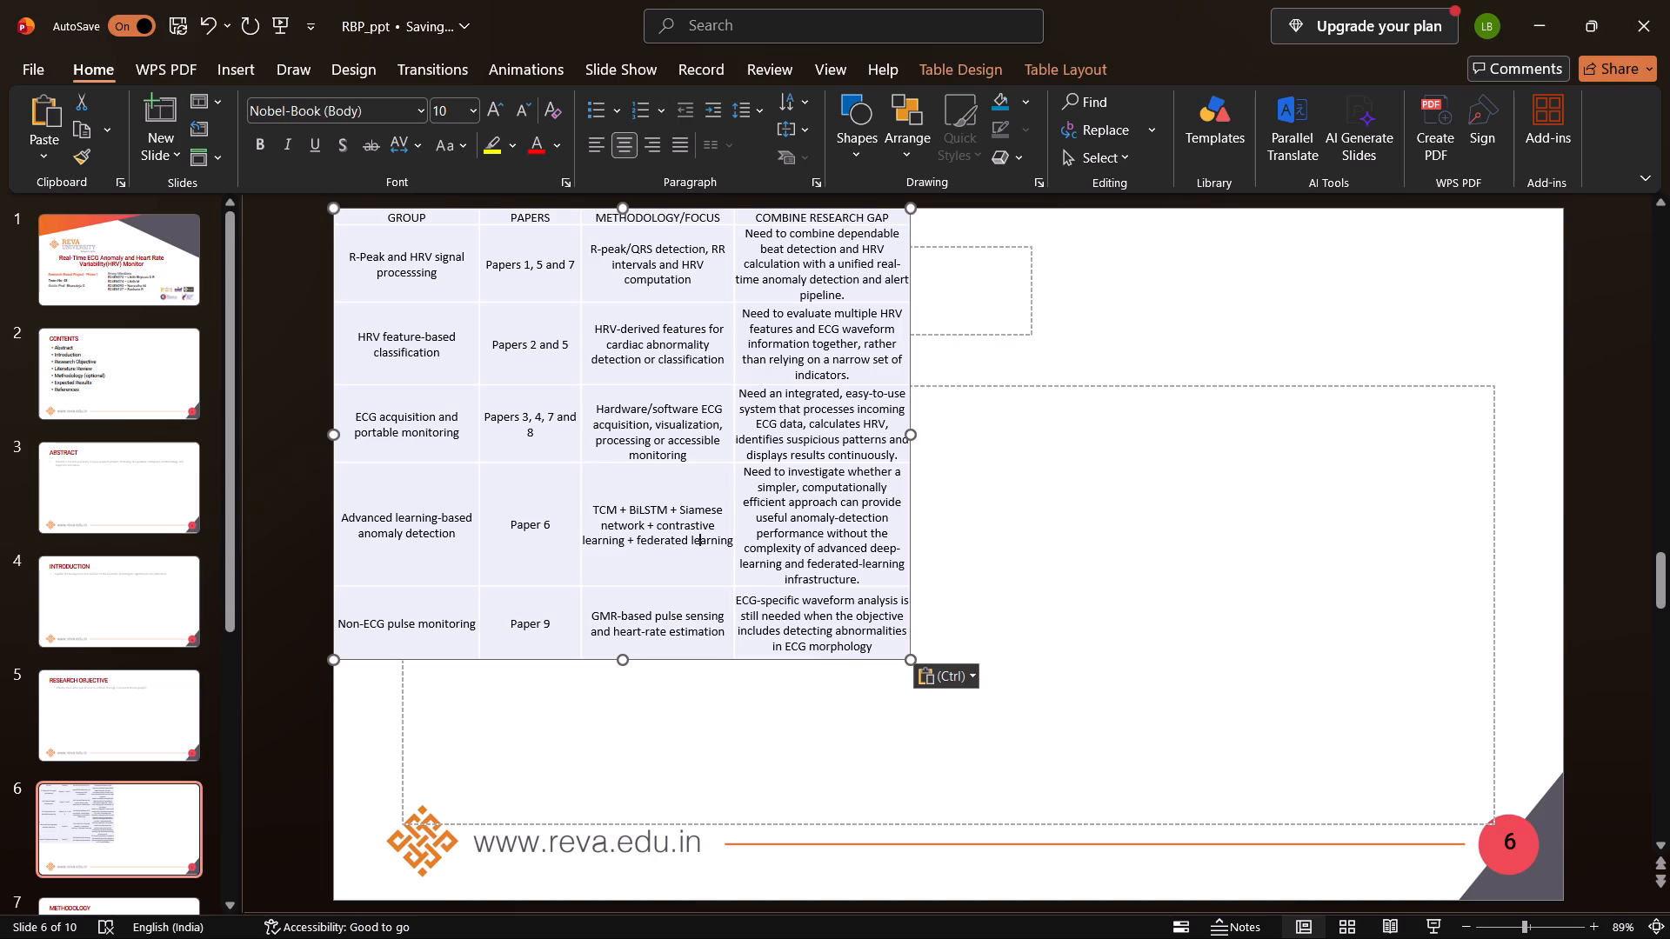
drag(720, 600, 727, 605)
click(745, 576)
drag(908, 571, 1099, 713)
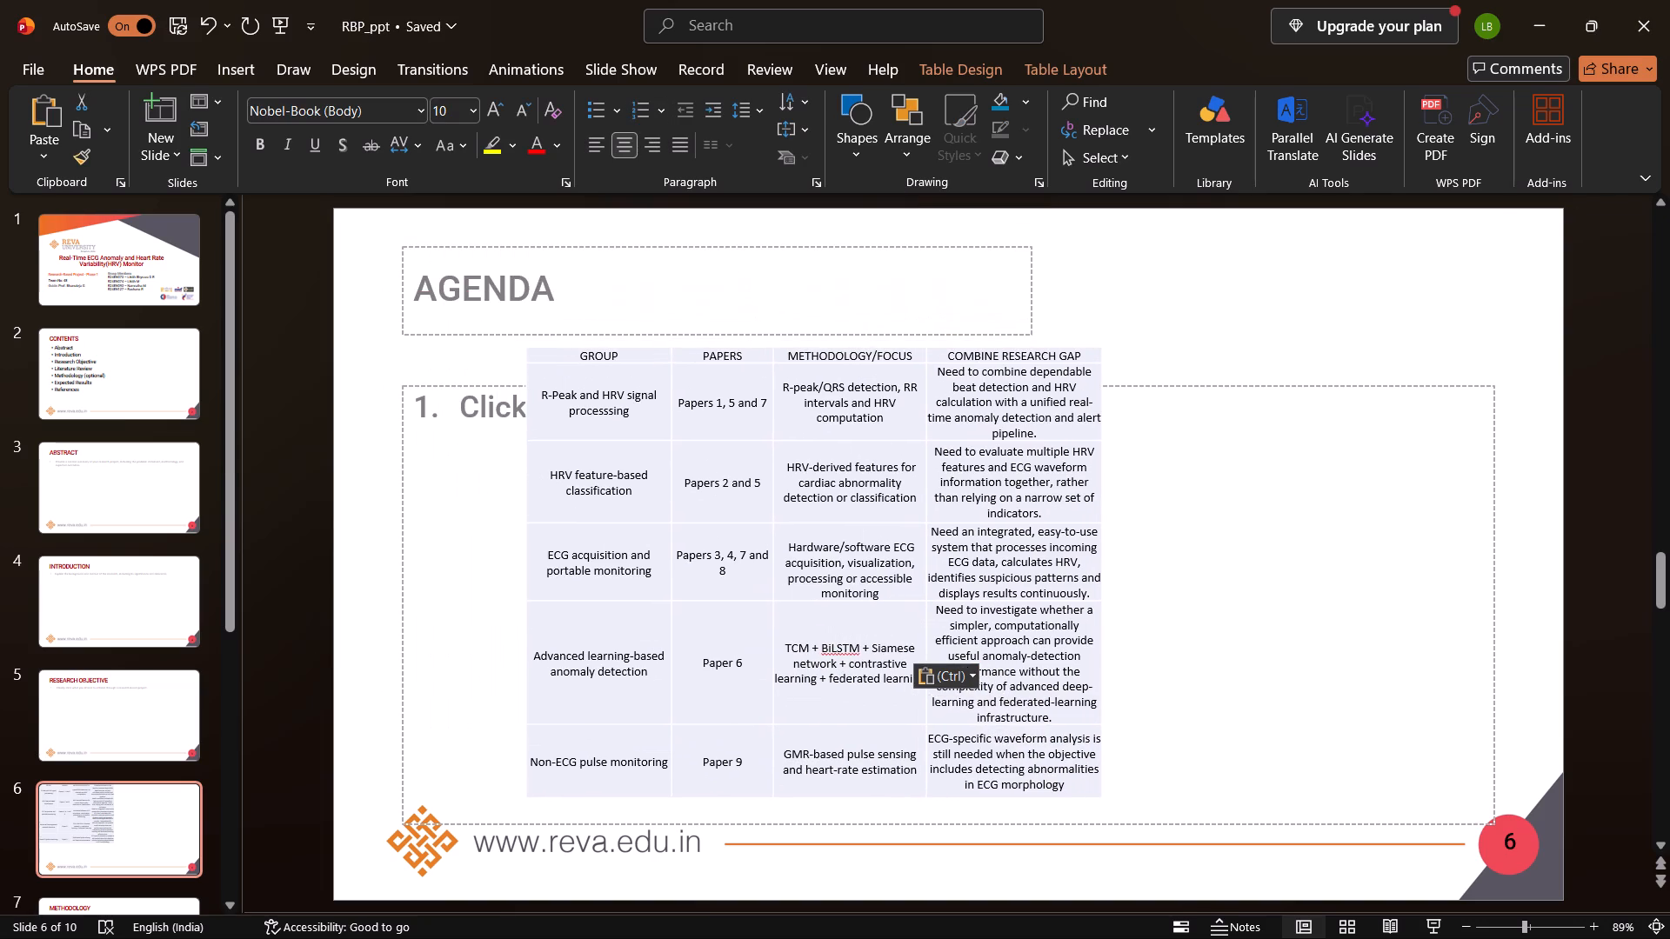
drag(1099, 713, 1133, 729)
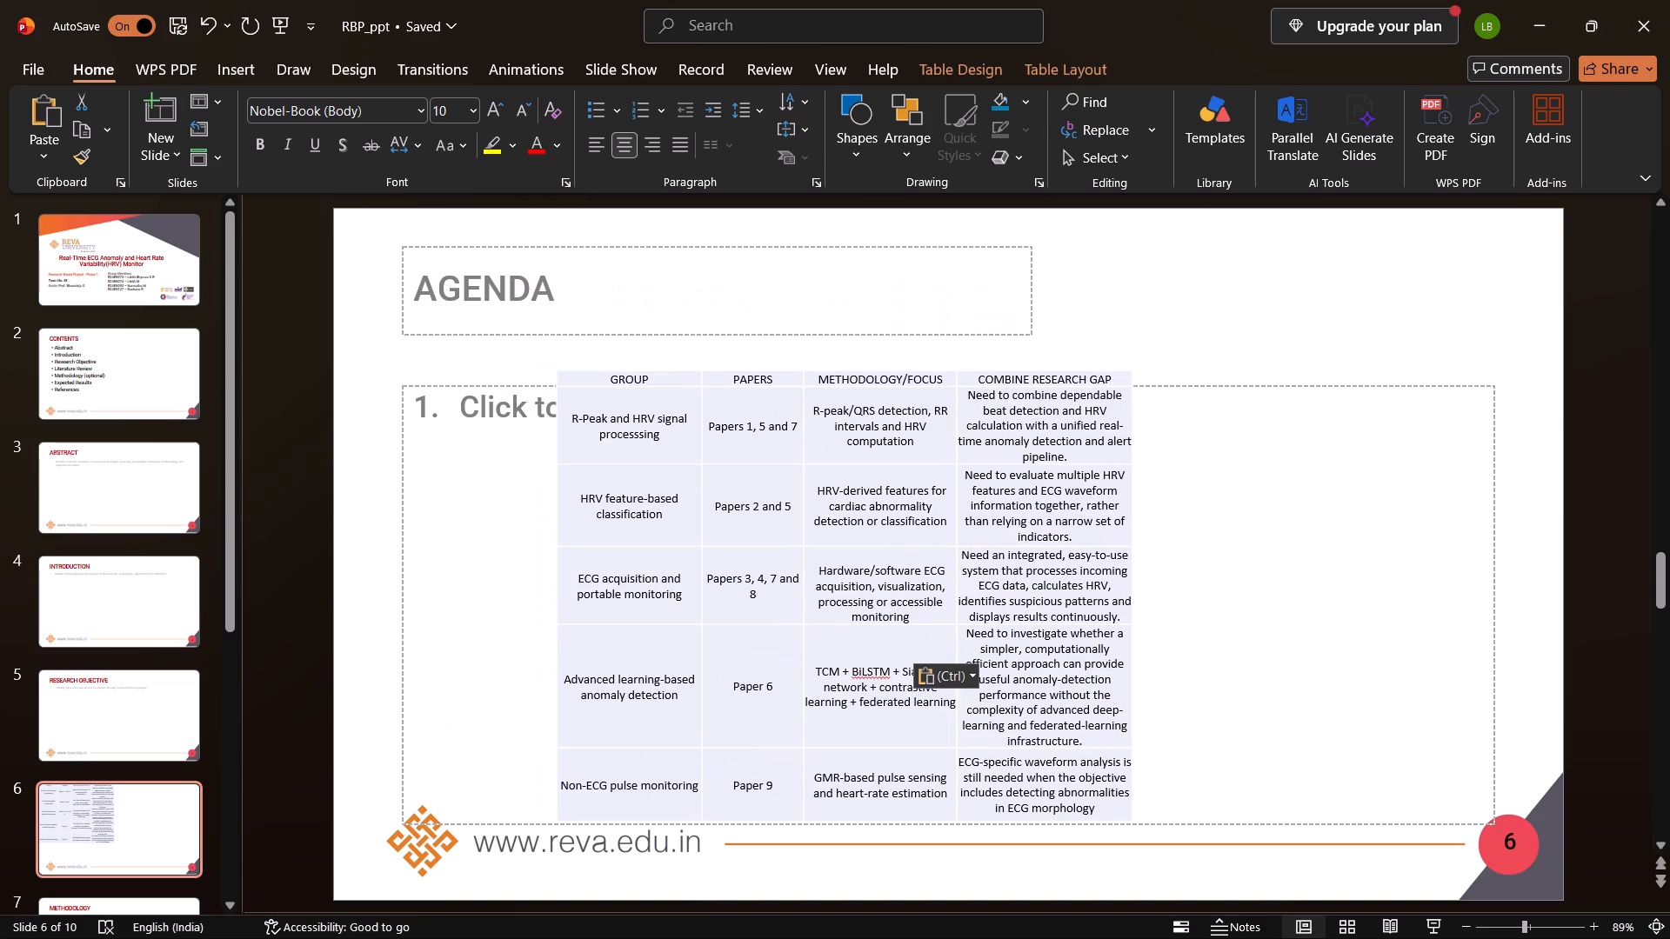
drag(1133, 729, 1095, 729)
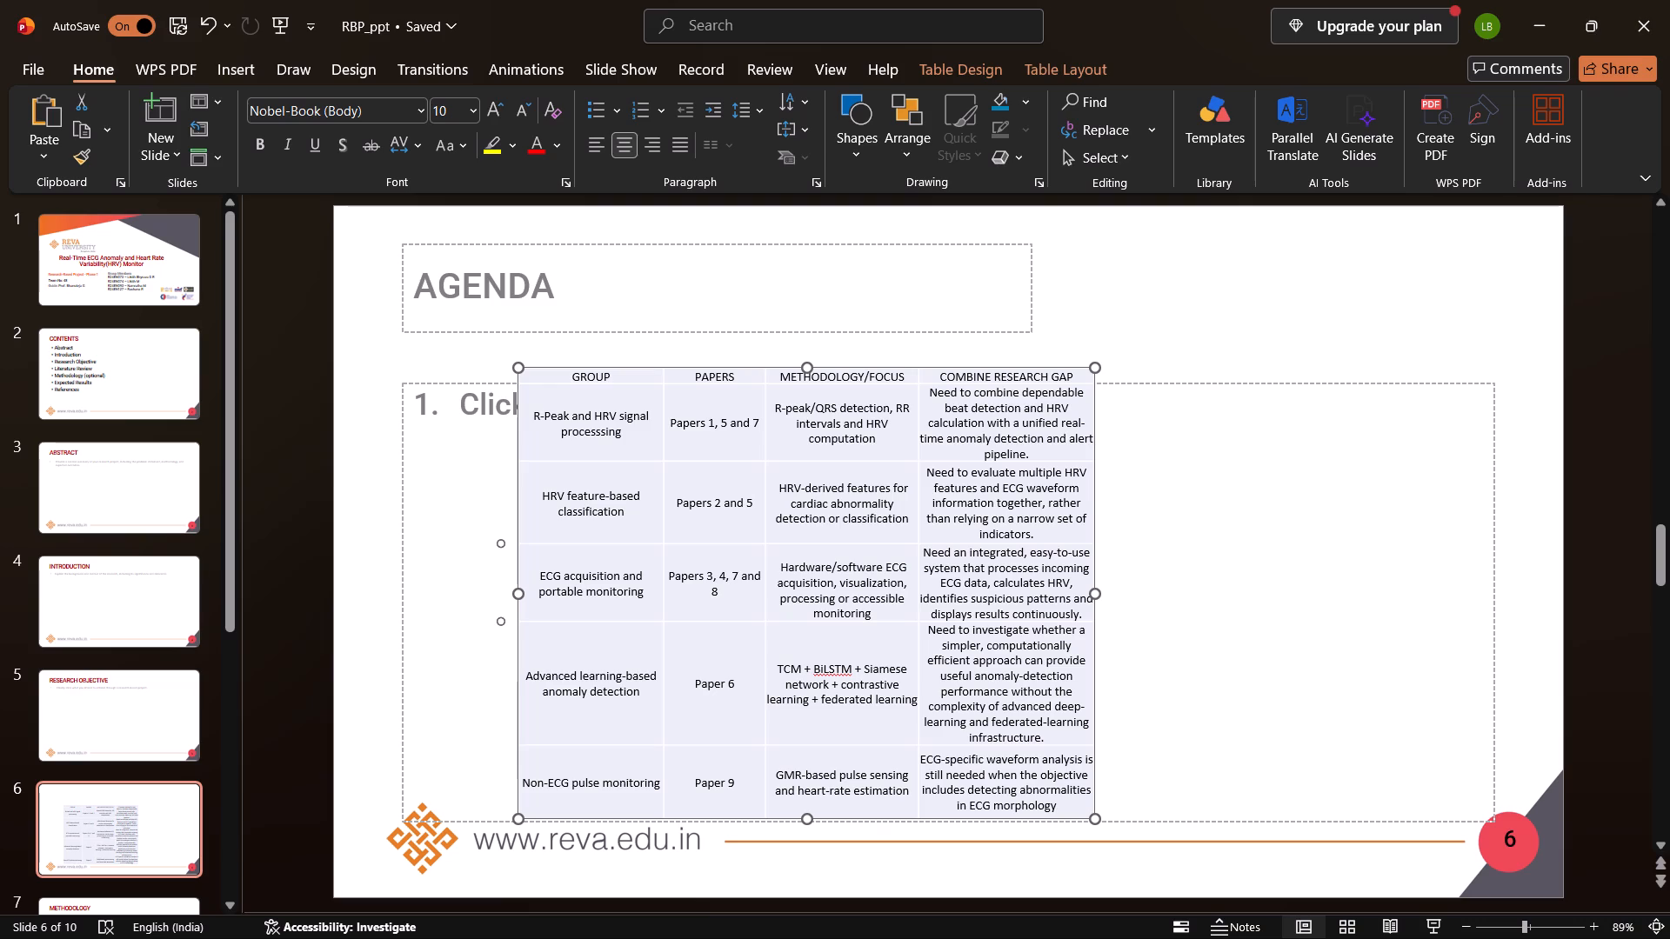
Widen the table on both sides to span most of the slide's content area and slightly reduce its height.
drag(1095, 593, 1249, 607)
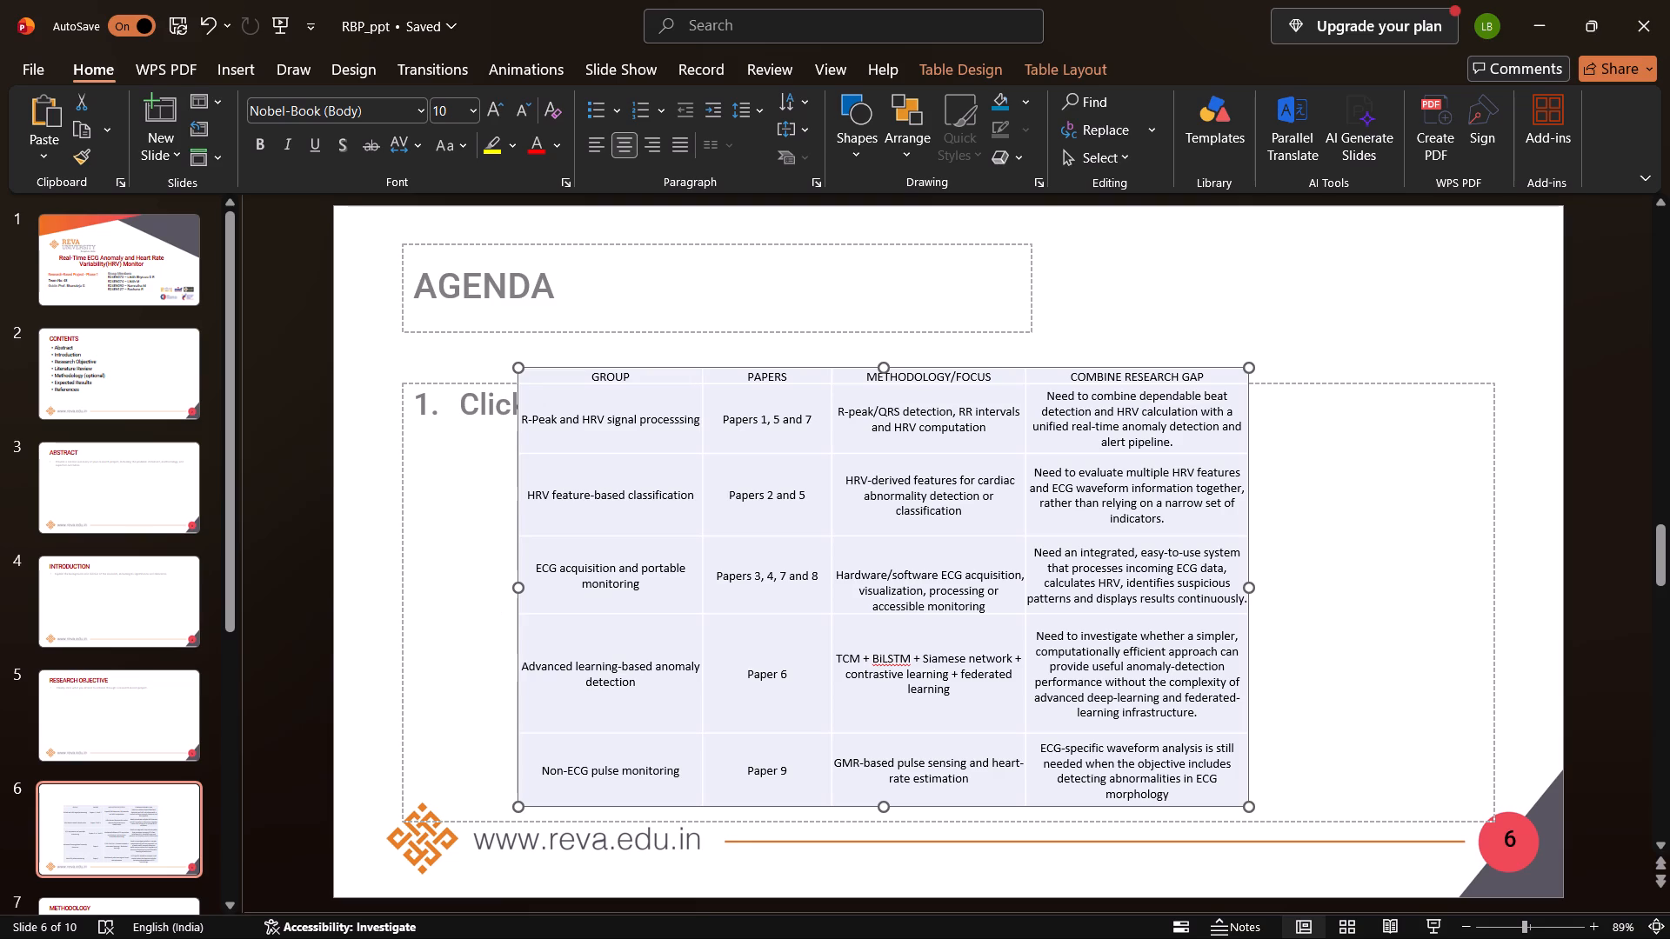
drag(1246, 587, 1346, 600)
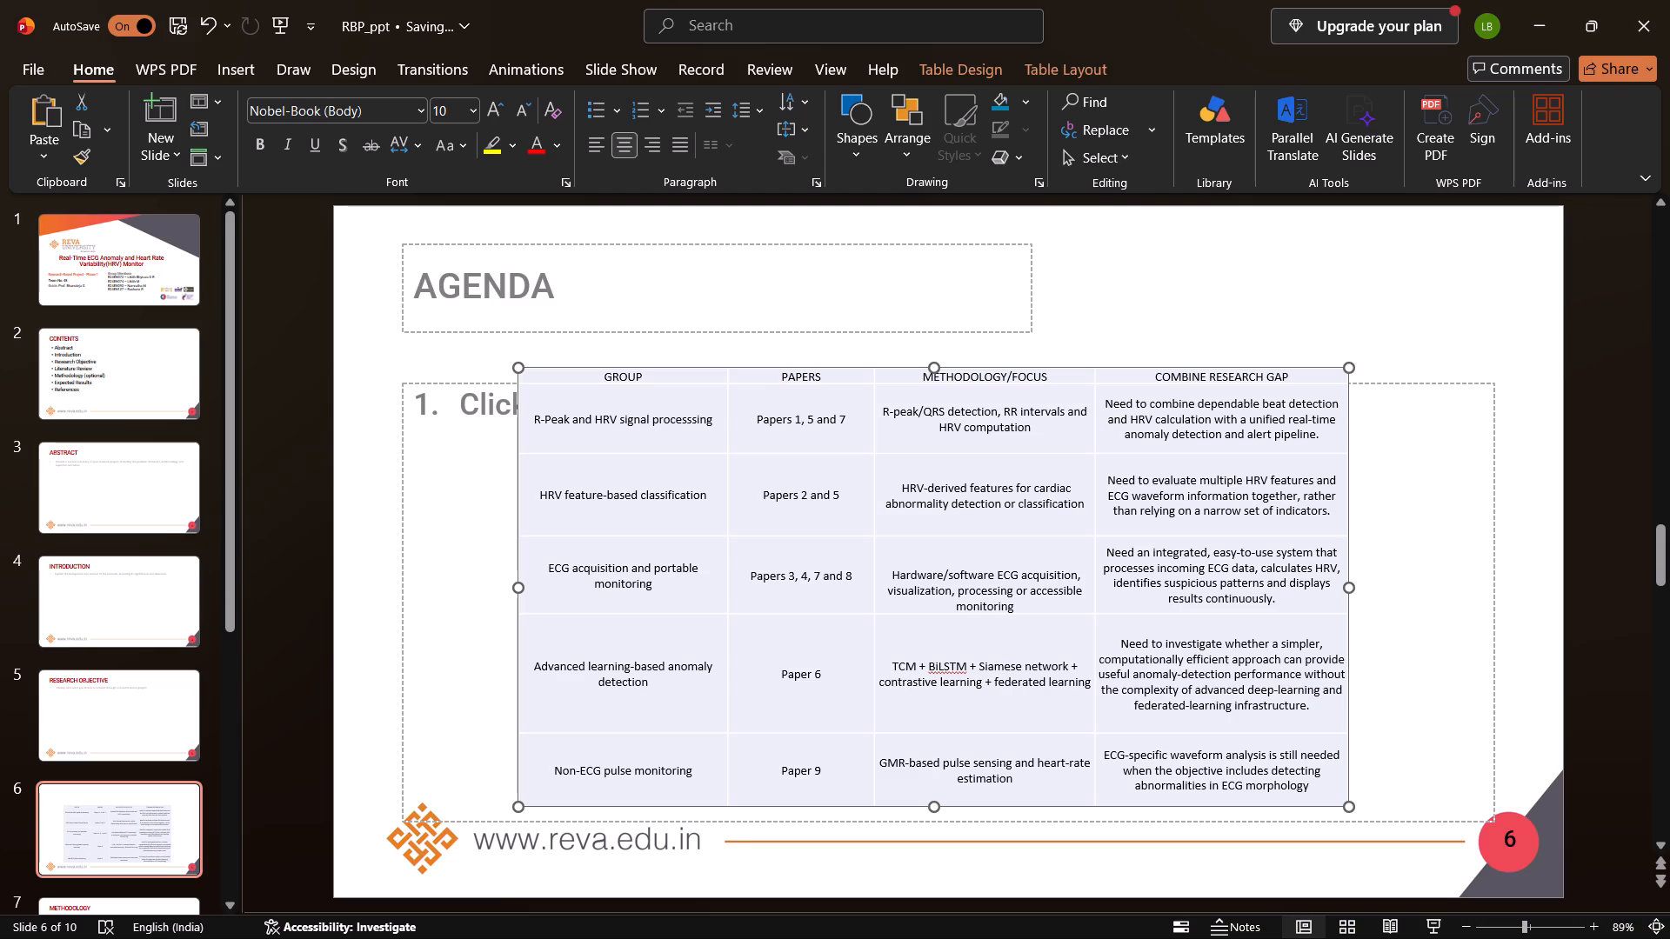
drag(518, 587, 423, 588)
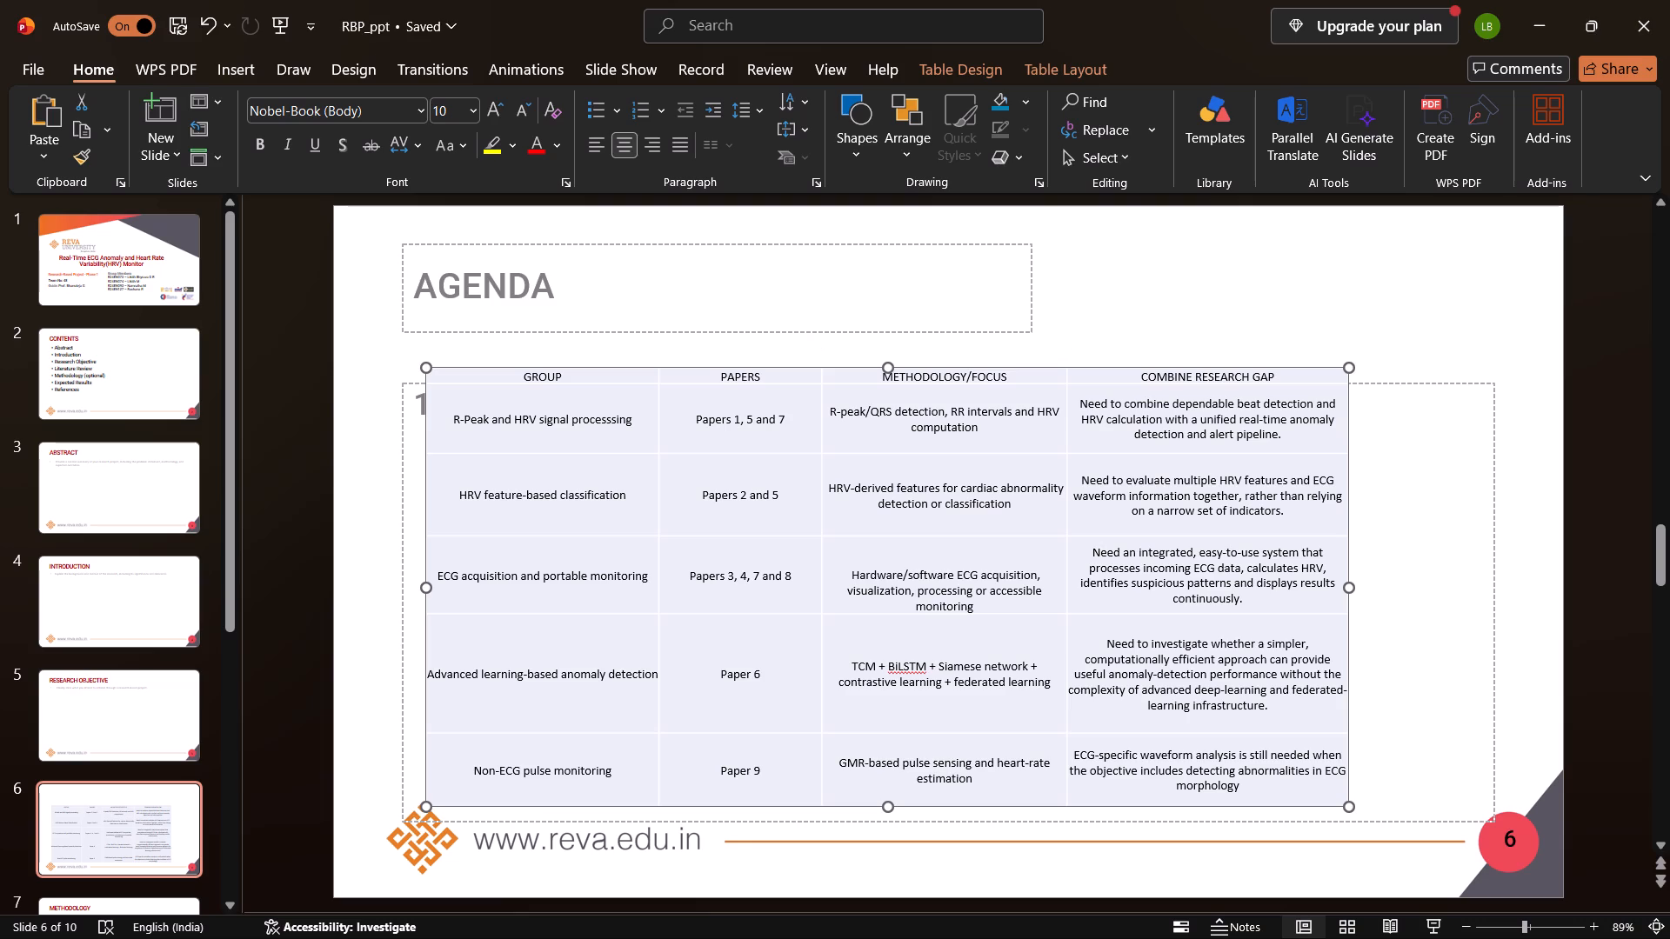
drag(886, 807, 900, 805)
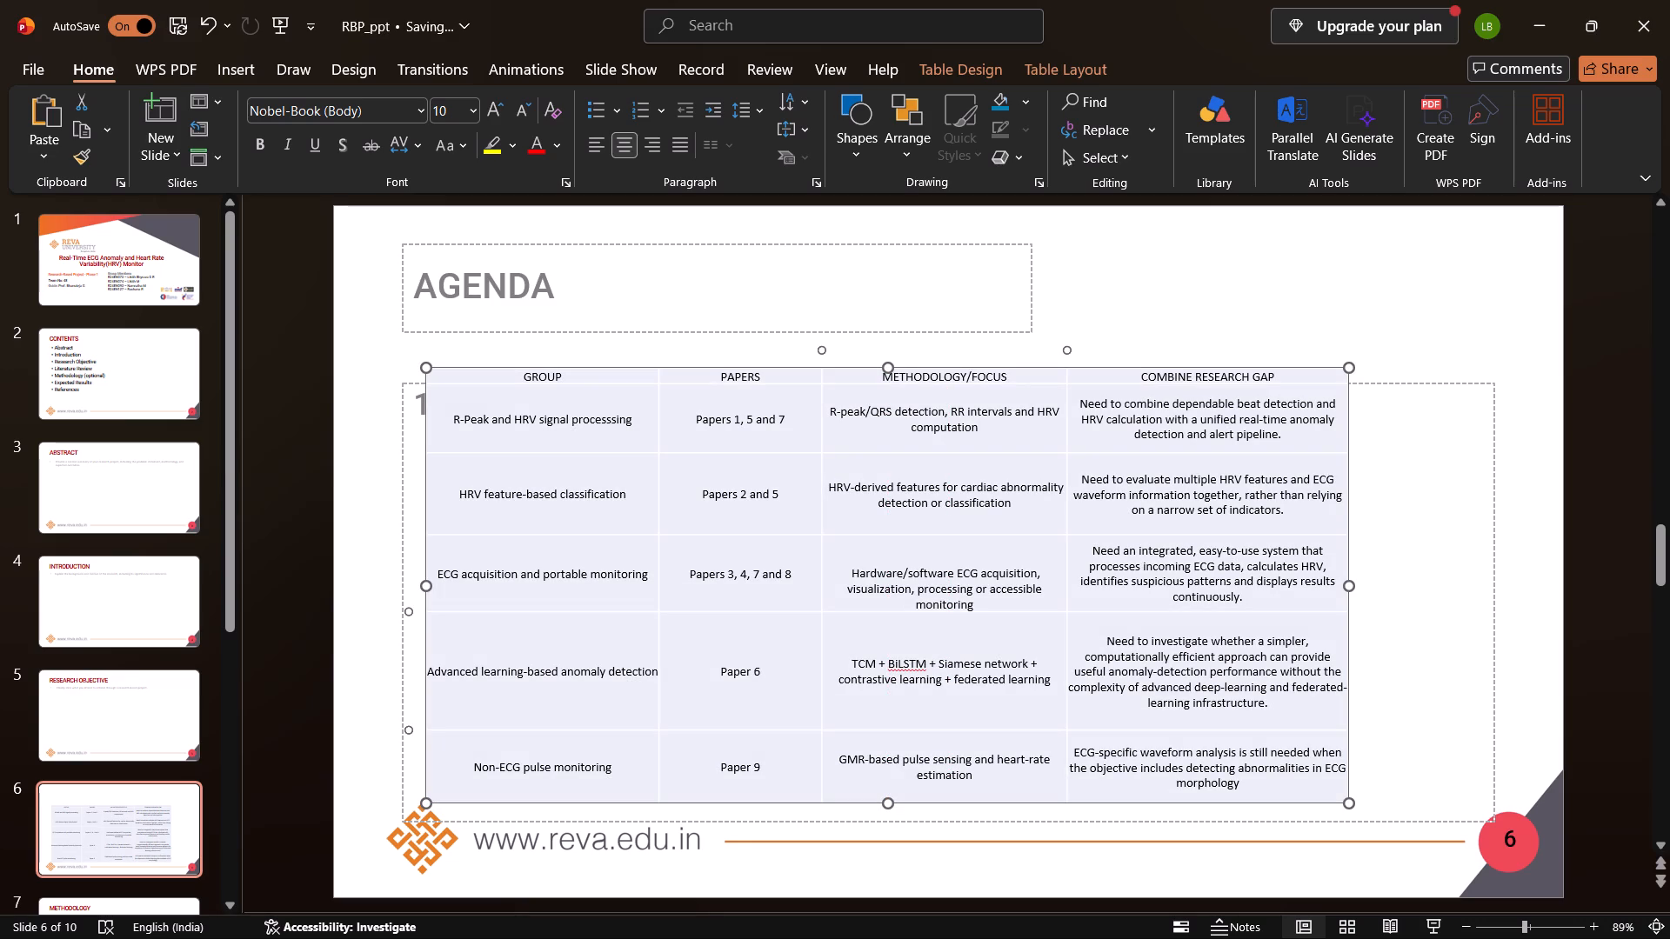
Shift the widened table slightly up and to the right beneath the title placeholder.
drag(1032, 641, 1048, 641)
drag(1048, 641, 1054, 641)
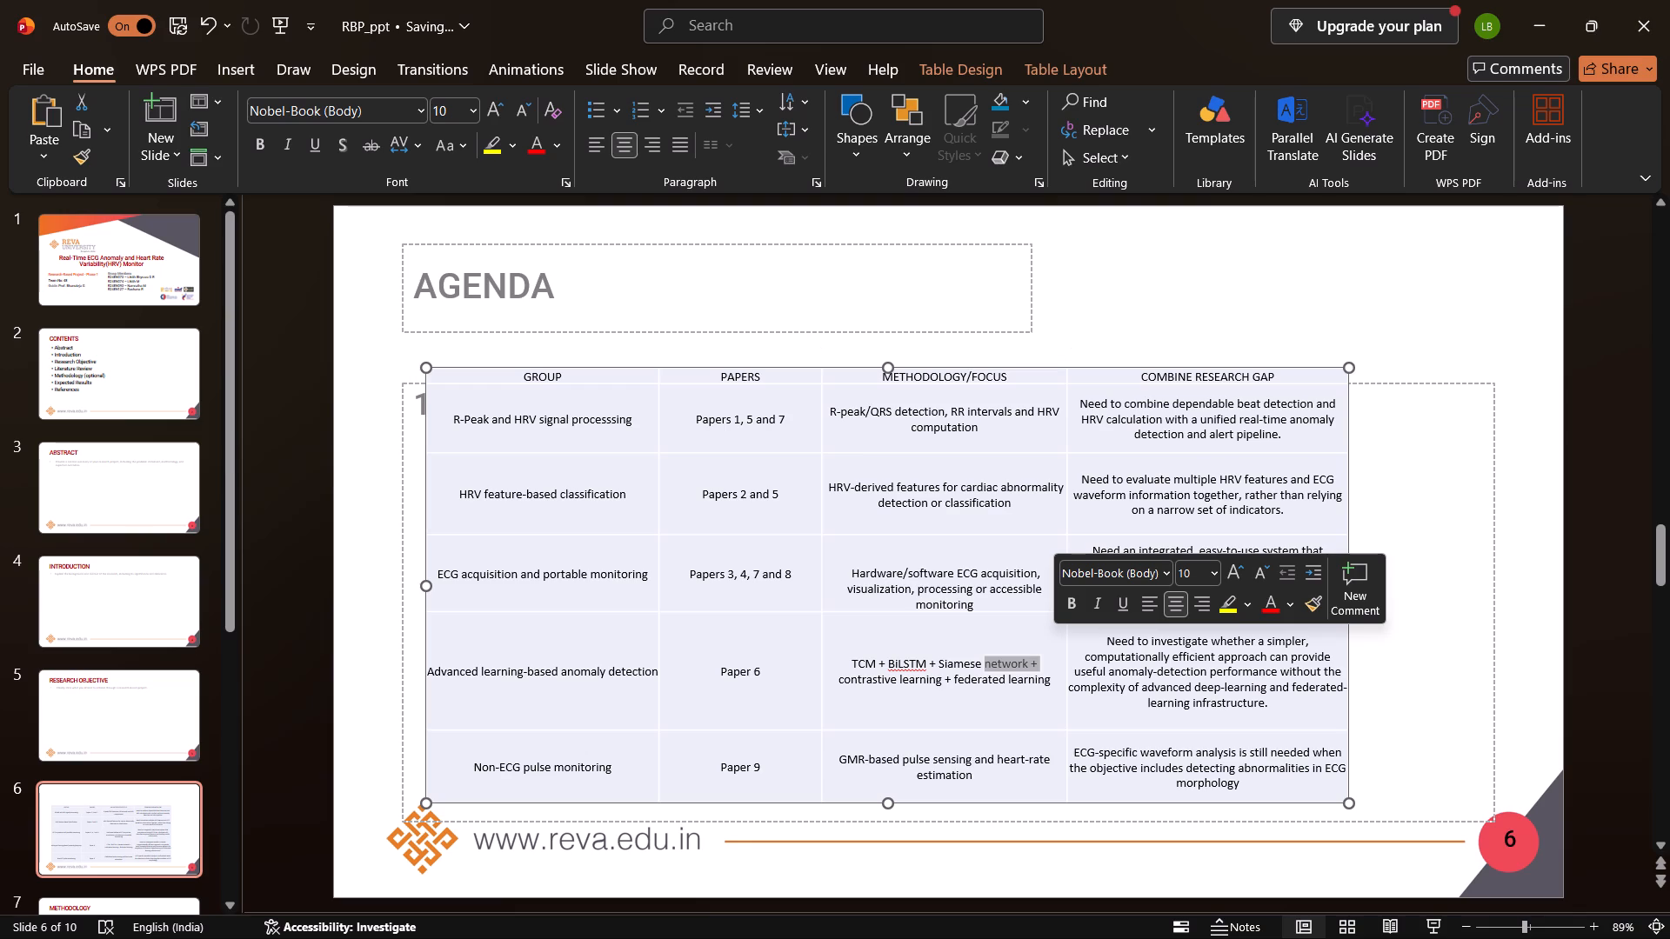
drag(1065, 369, 1083, 362)
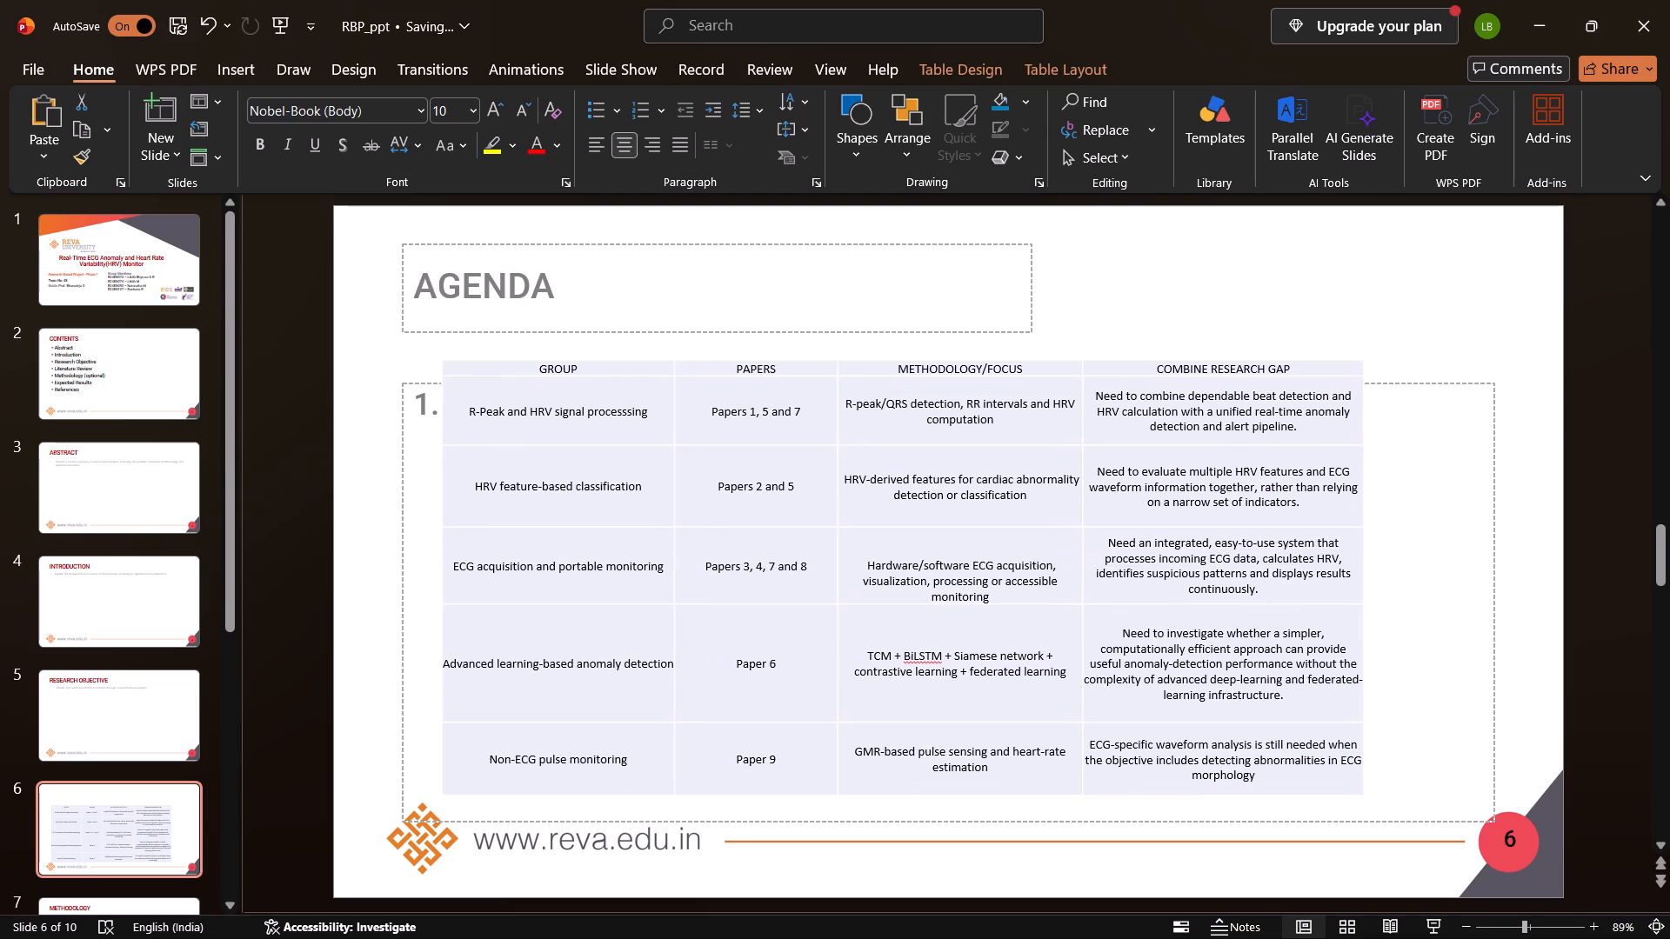
drag(1083, 362, 1080, 362)
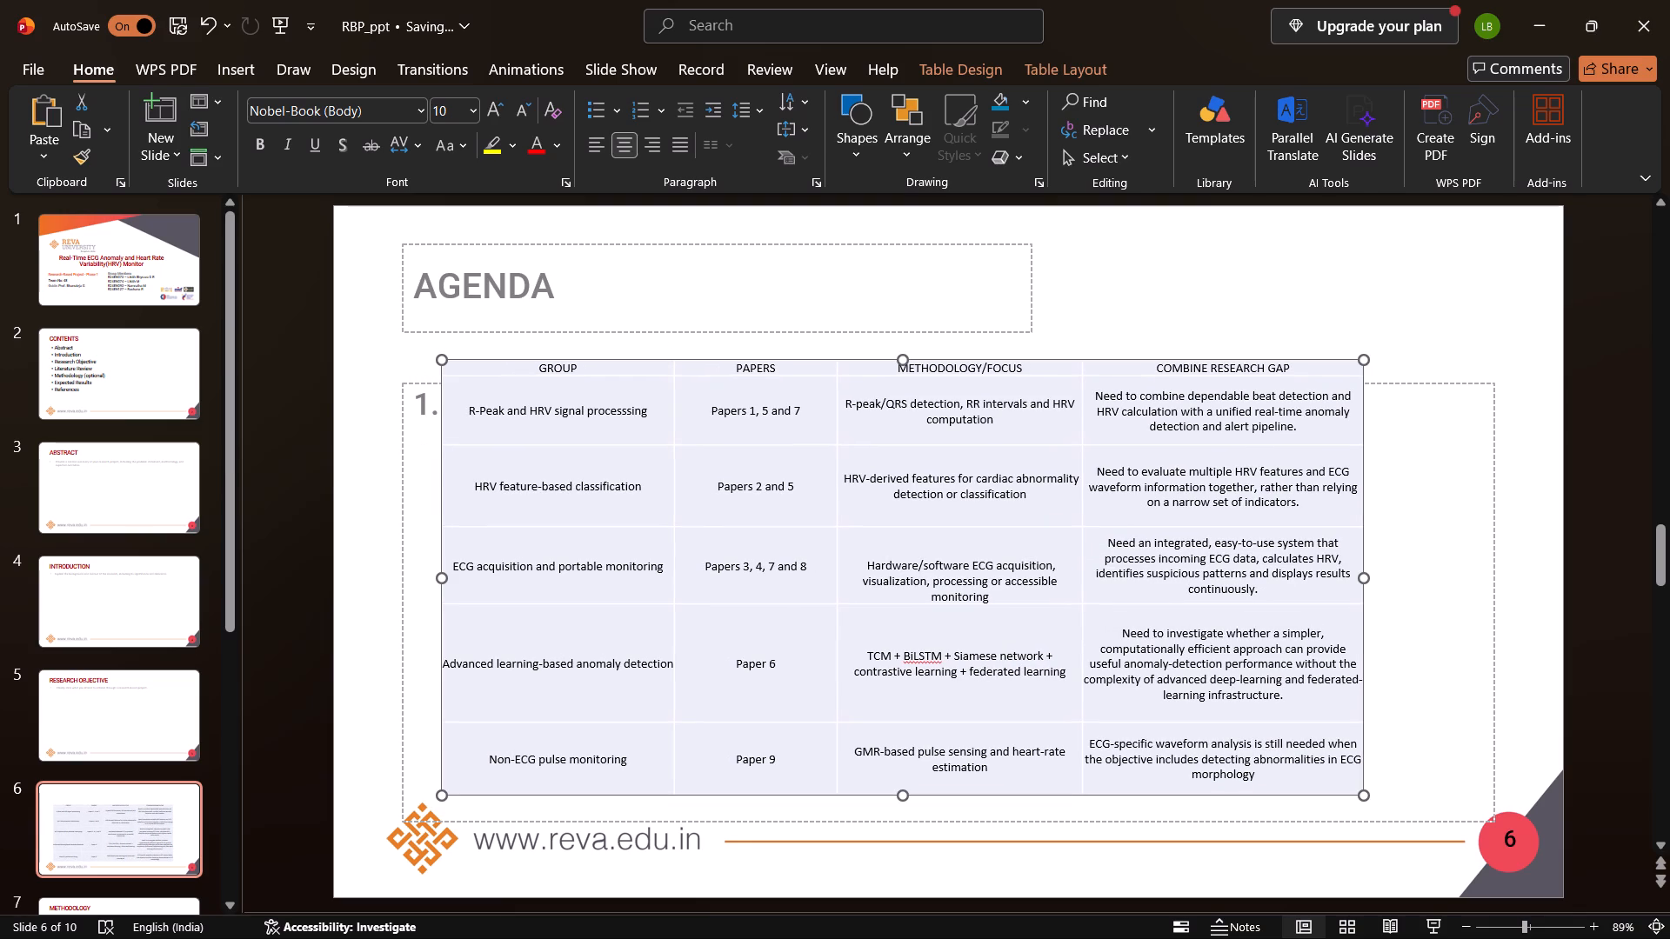
Delete the empty numbered text placeholder behind the table.
click(416, 399)
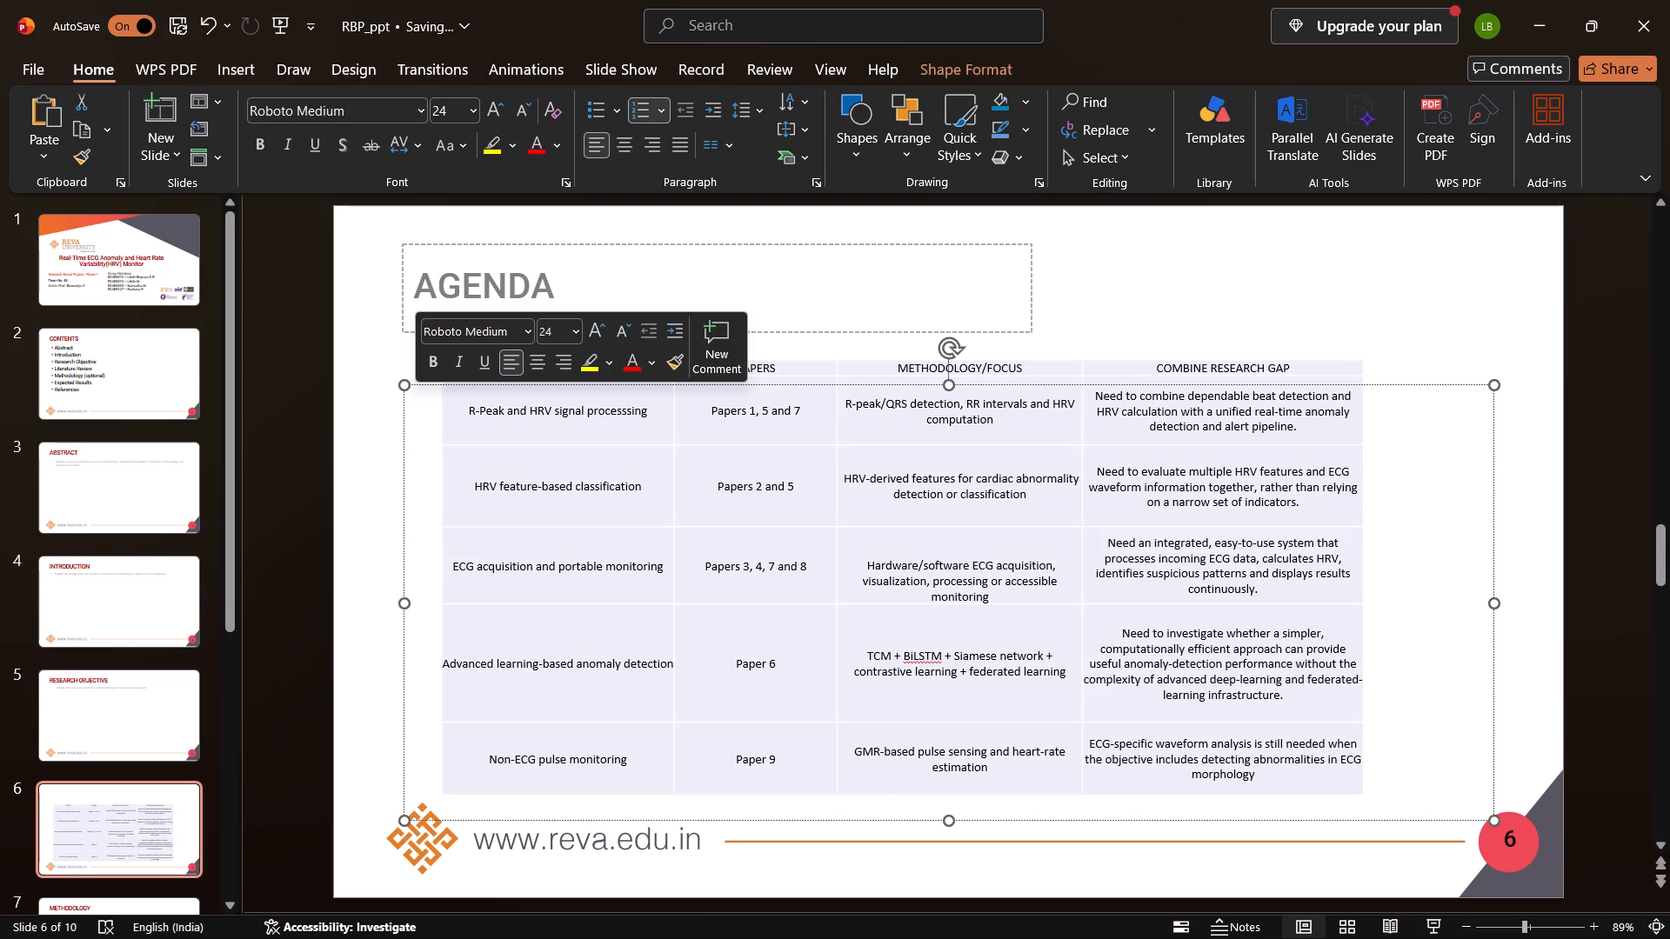
key(BackSpace)
key(BackSpace)
key(BackSpace)
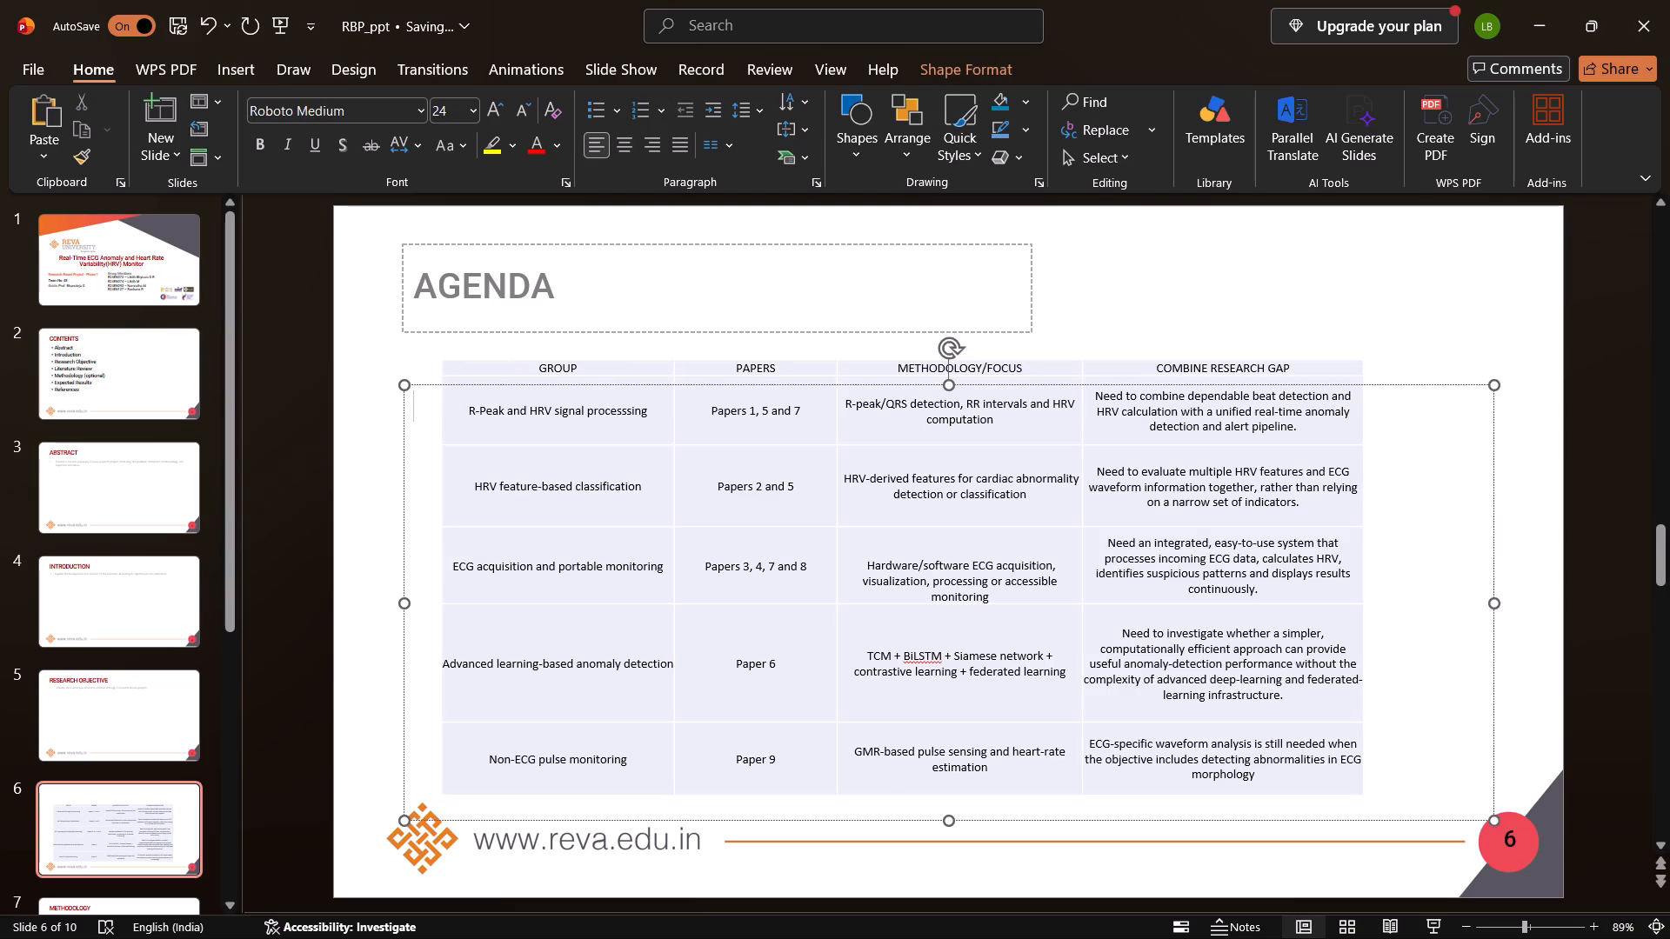
click(404, 429)
key(Delete)
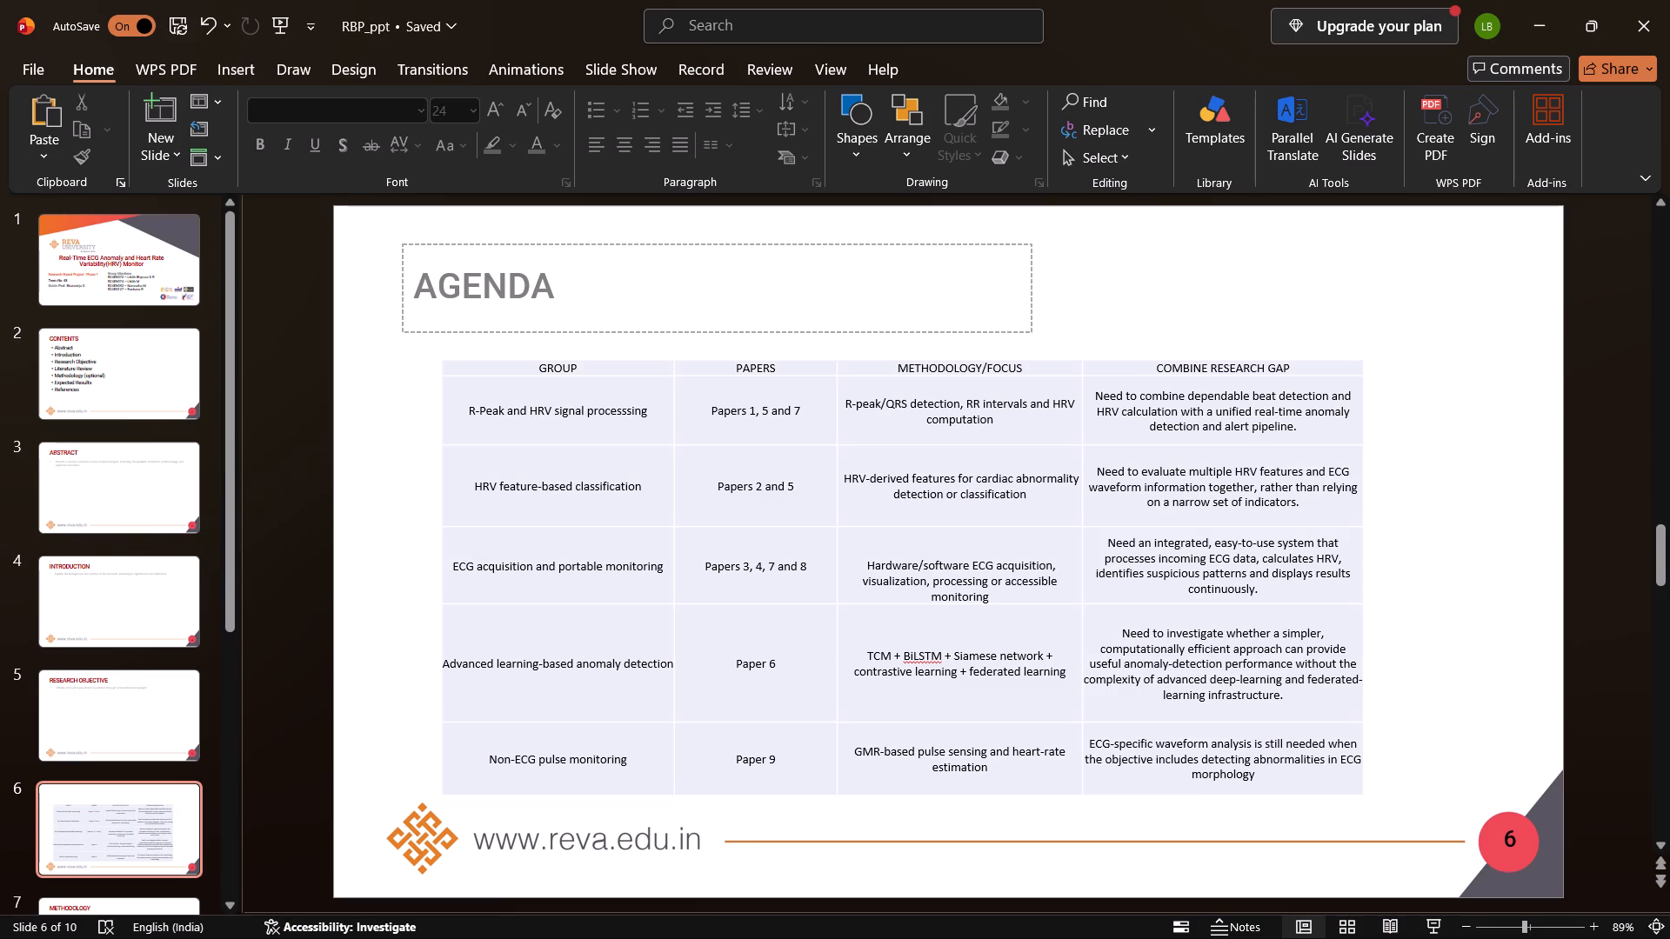
Fill the GROUP header cell of the table with a light tint of Turquoise, Accent 2.
click(504, 368)
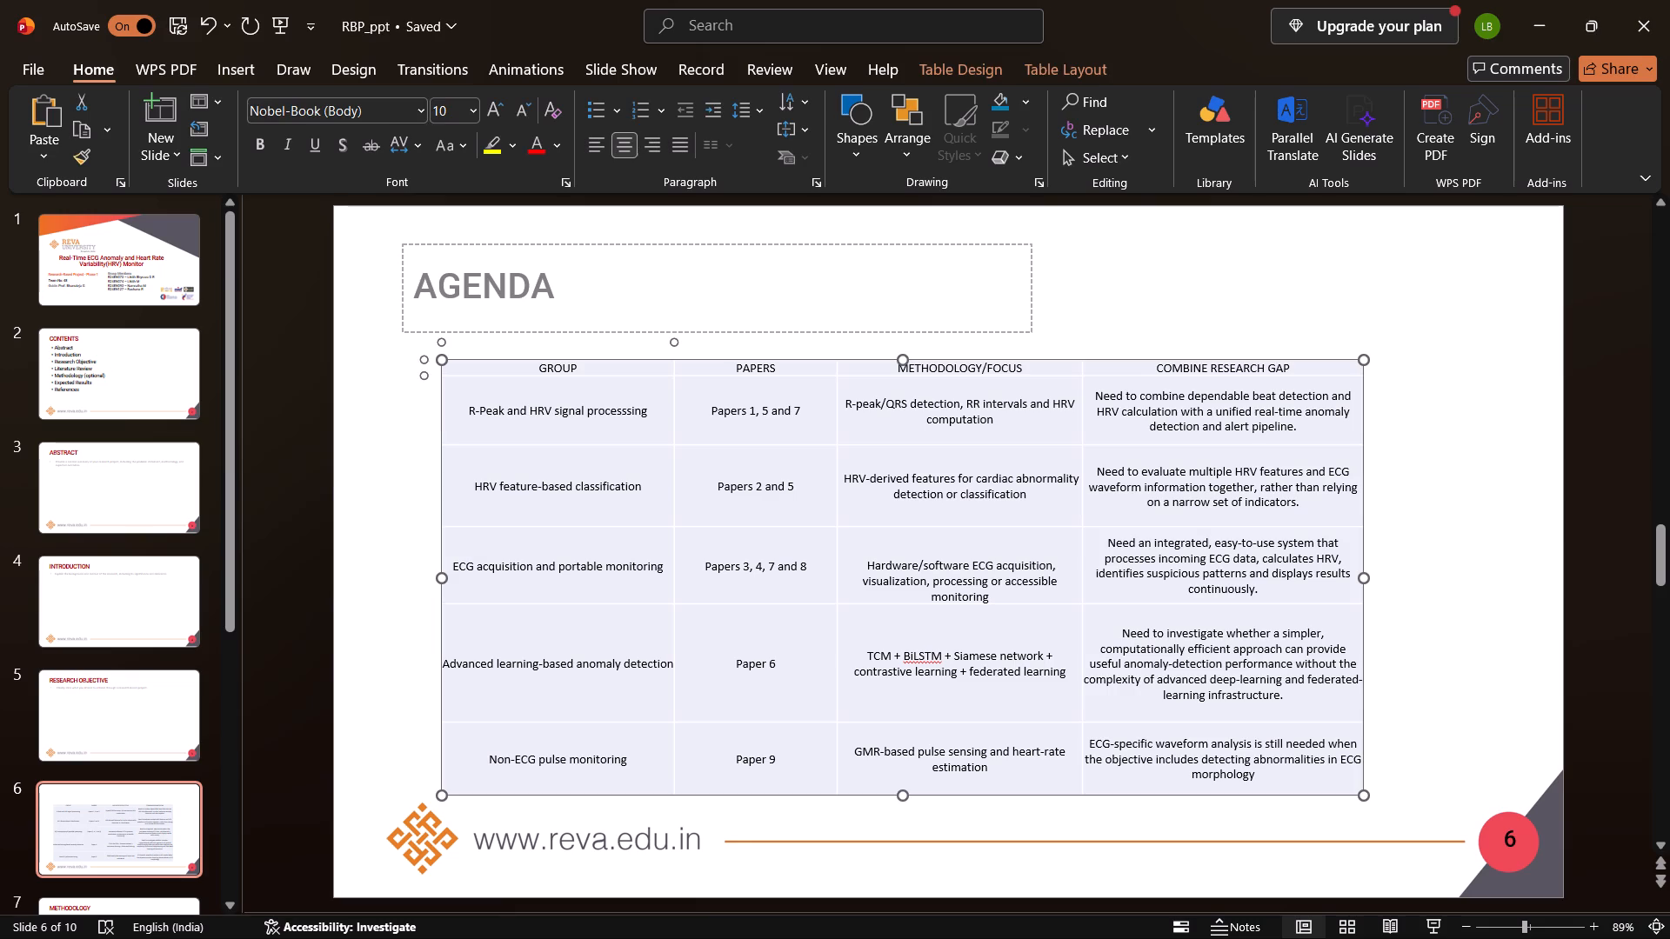
click(504, 368)
double_click(627, 369)
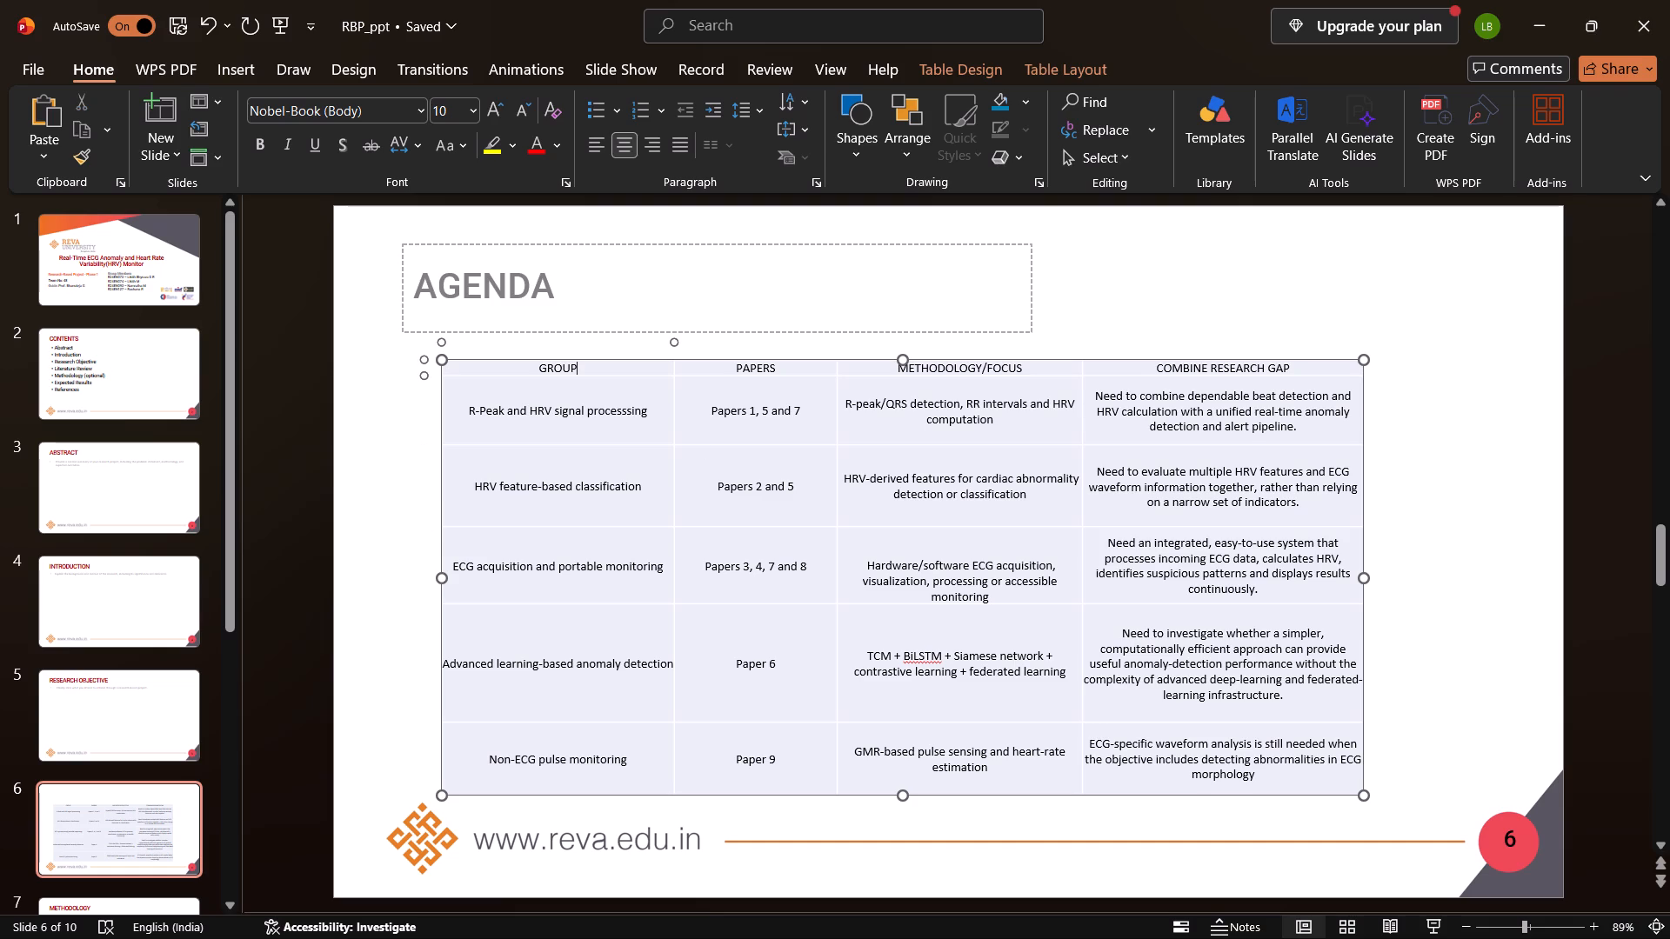
click(627, 369)
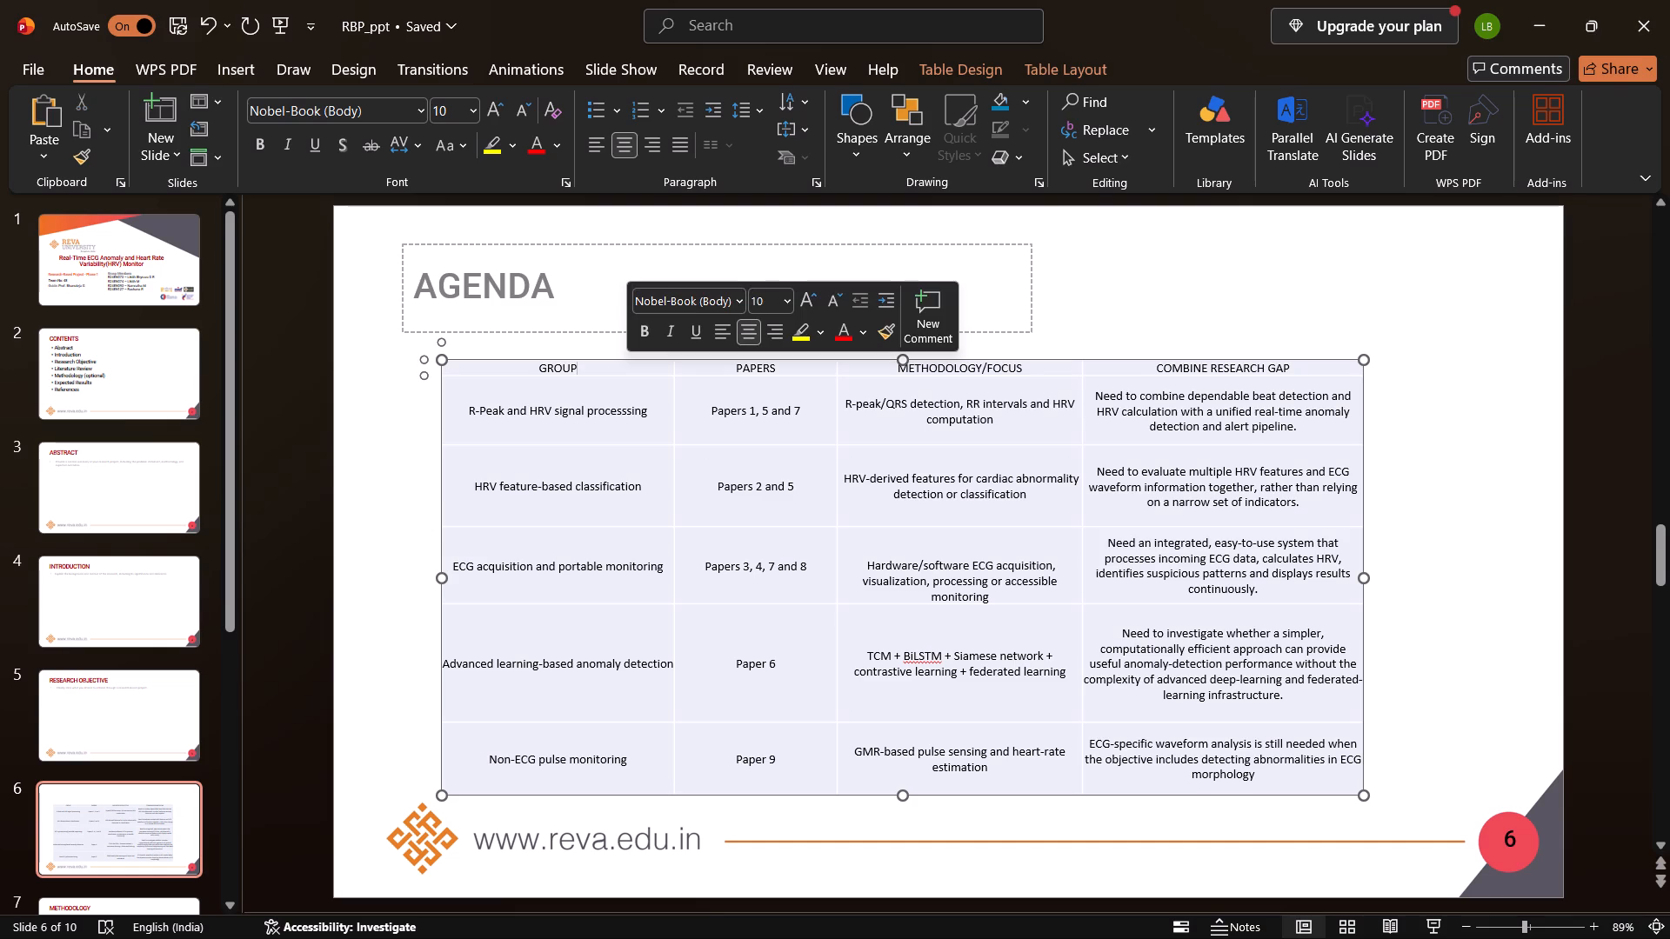
right_click(627, 369)
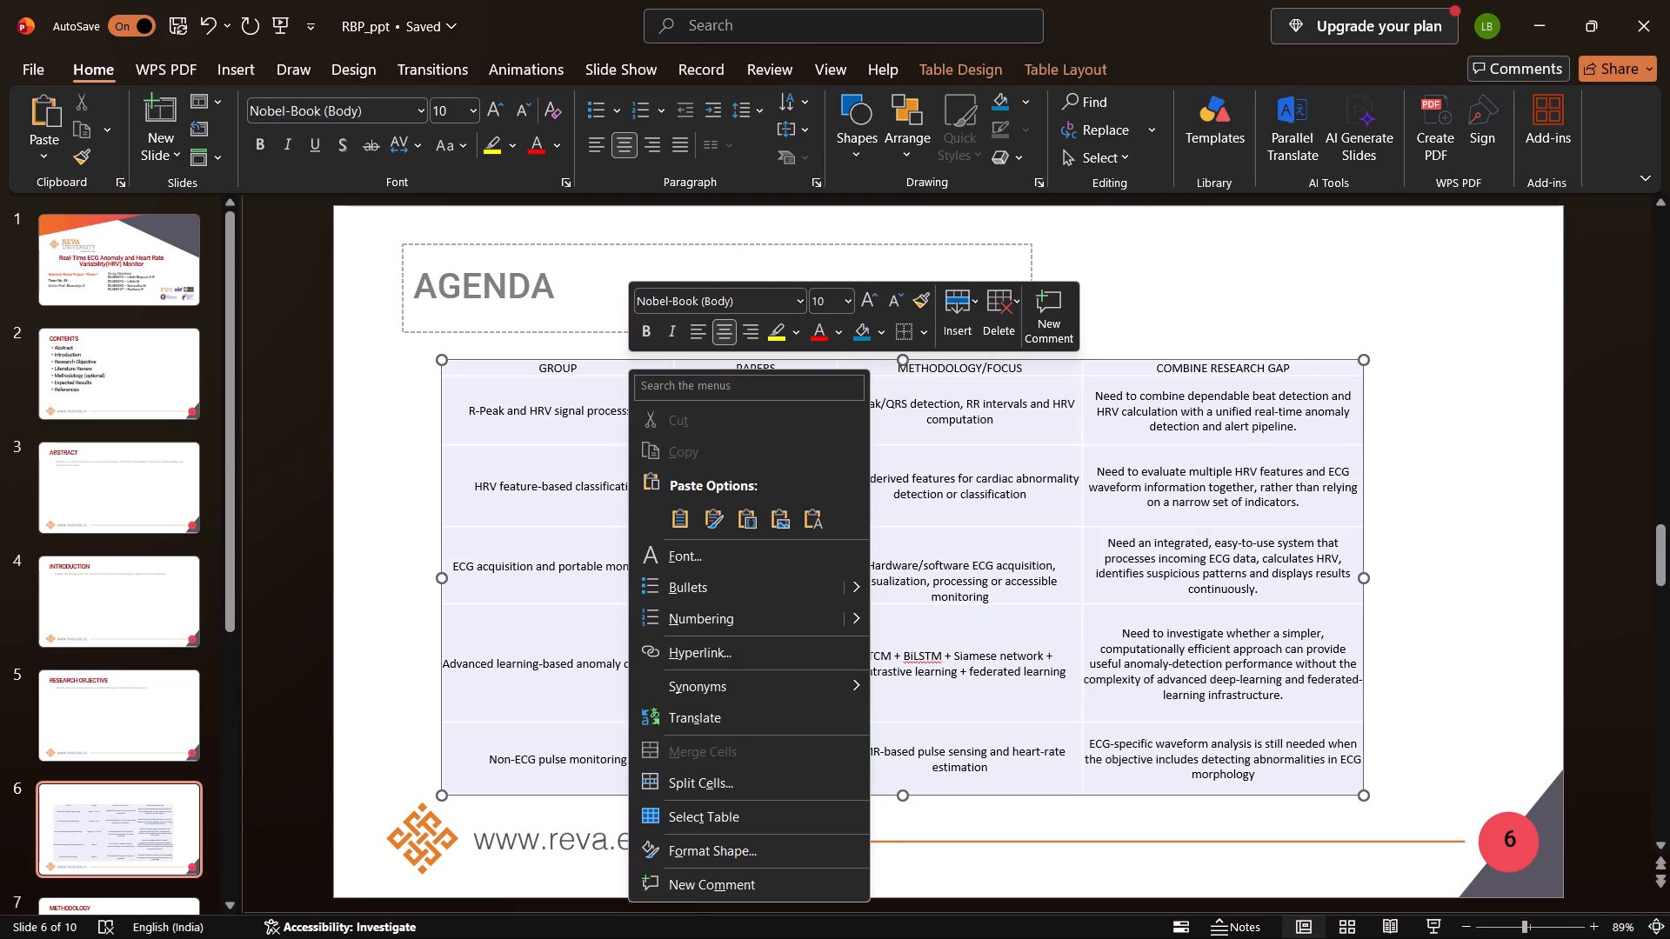
click(919, 293)
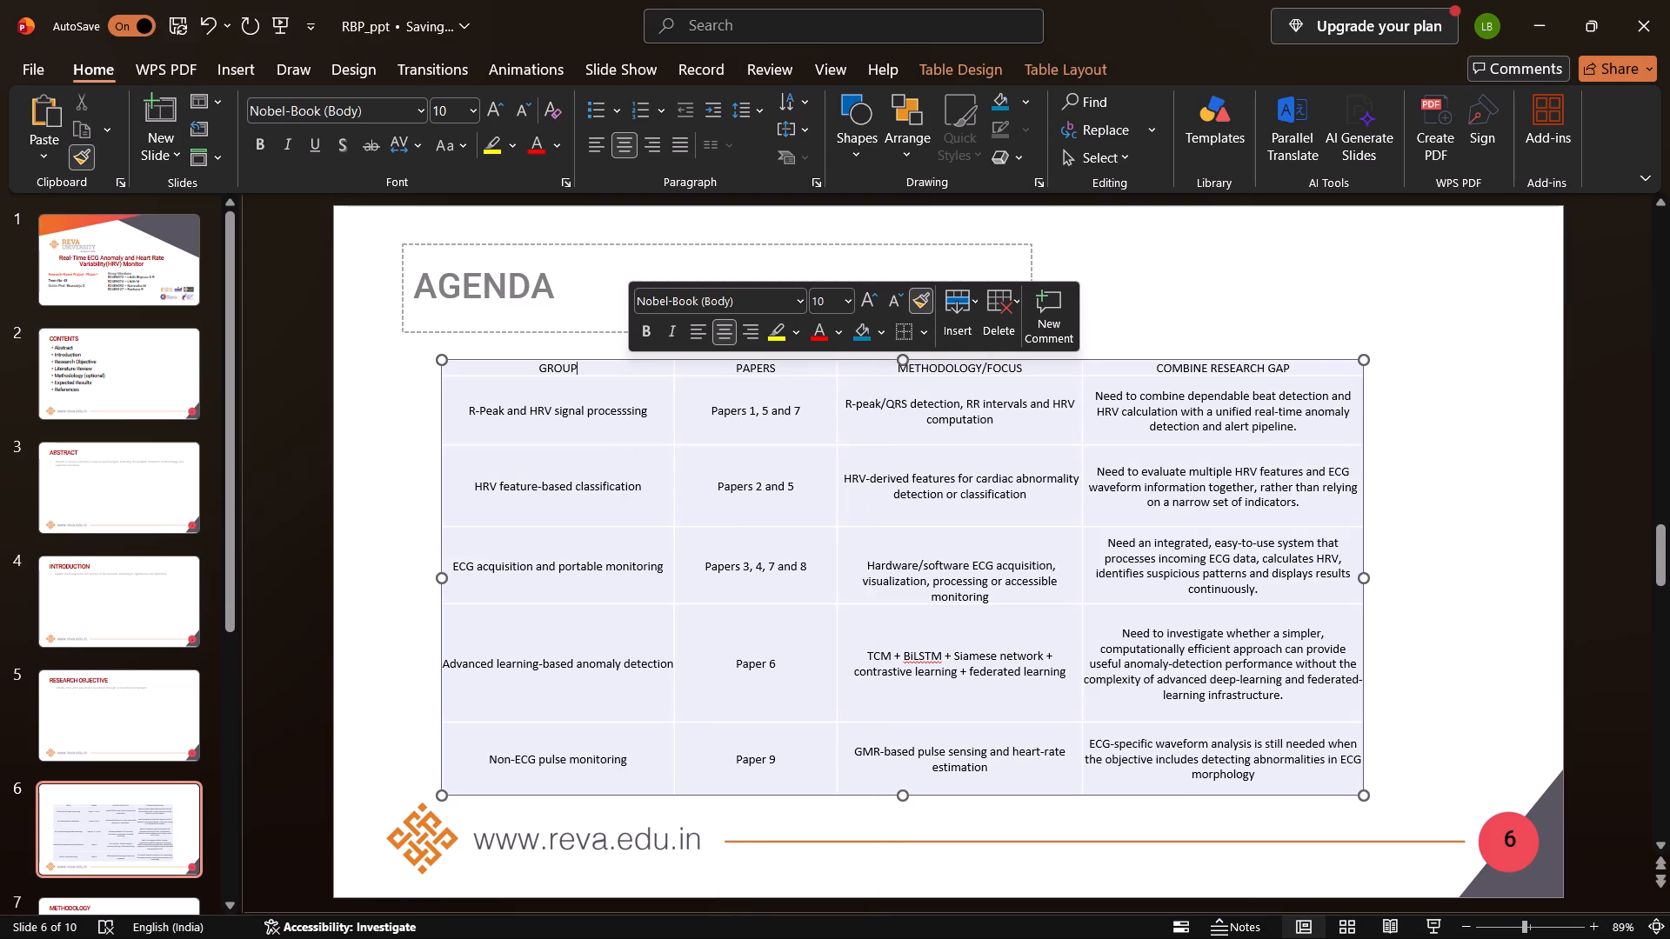
click(875, 330)
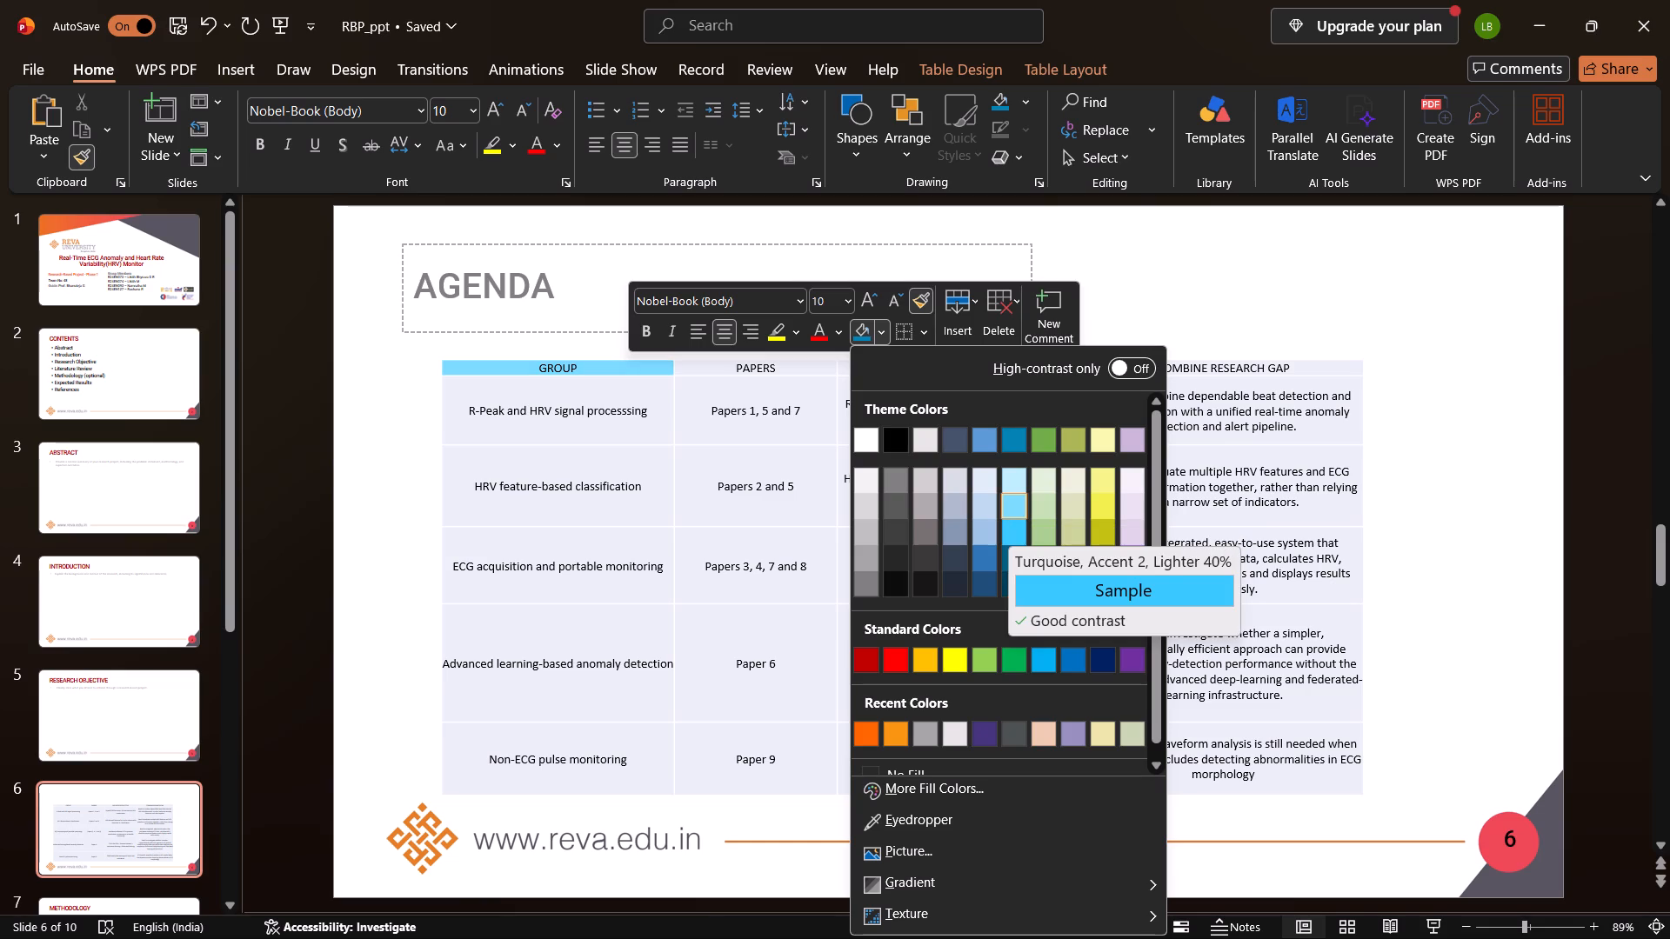
click(1011, 509)
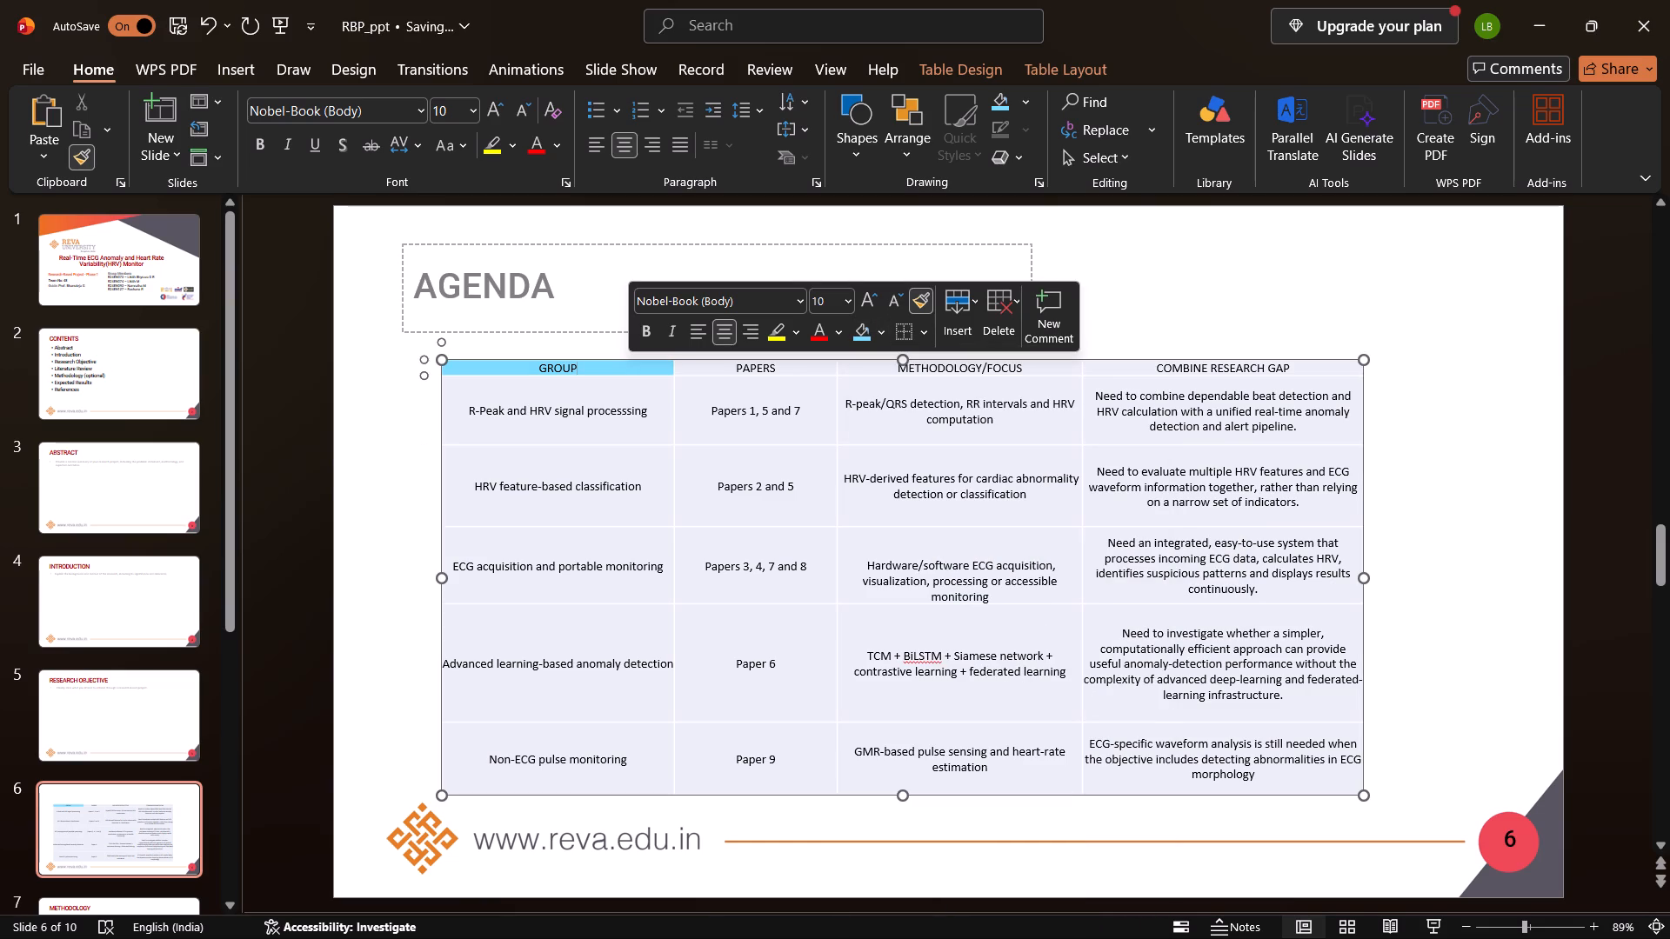
Apply the same light turquoise fill to the PAPERS header cell.
click(718, 368)
click(718, 368)
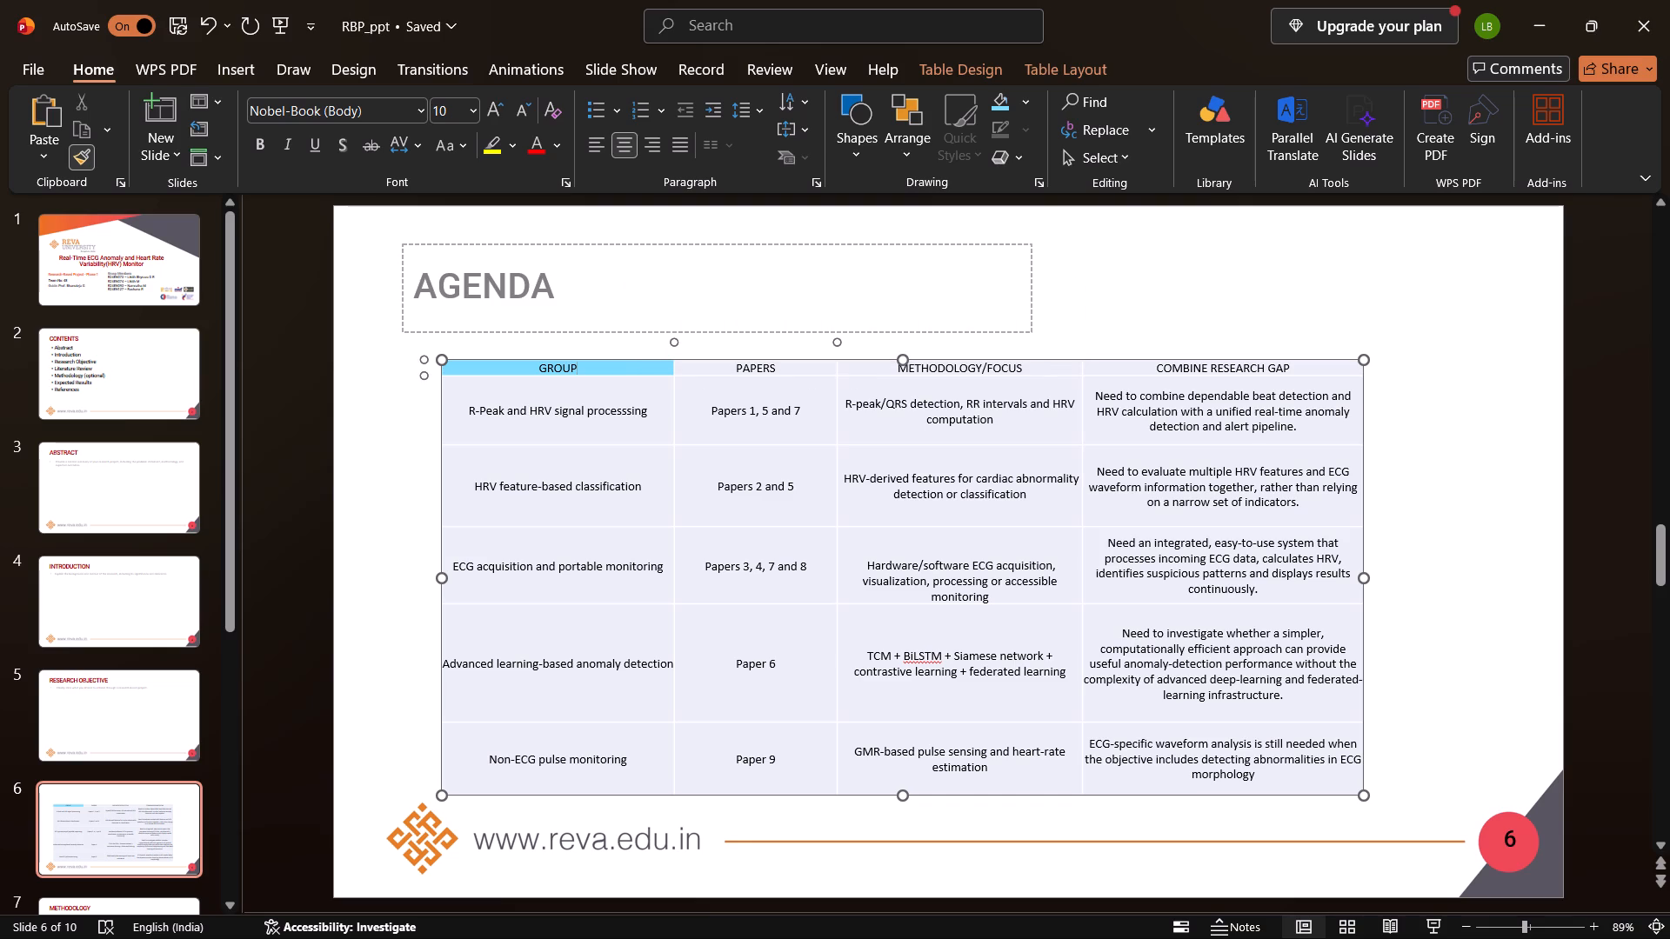
click(718, 368)
click(718, 368)
right_drag(736, 370, 747, 379)
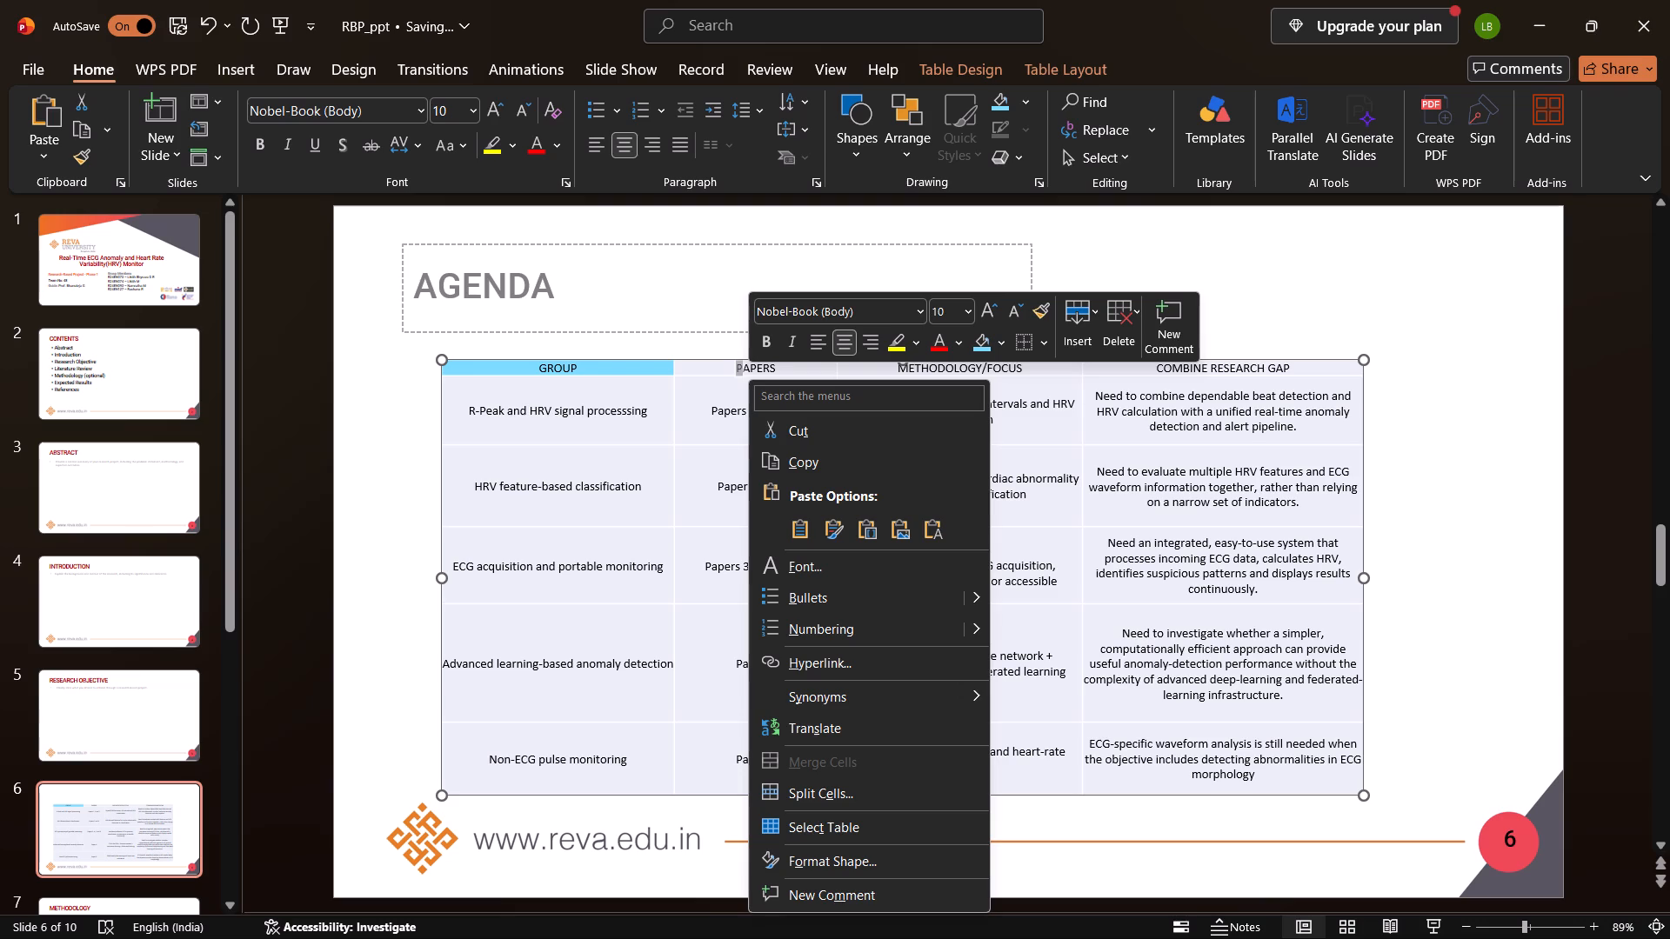
click(712, 371)
click(712, 371)
click(712, 371)
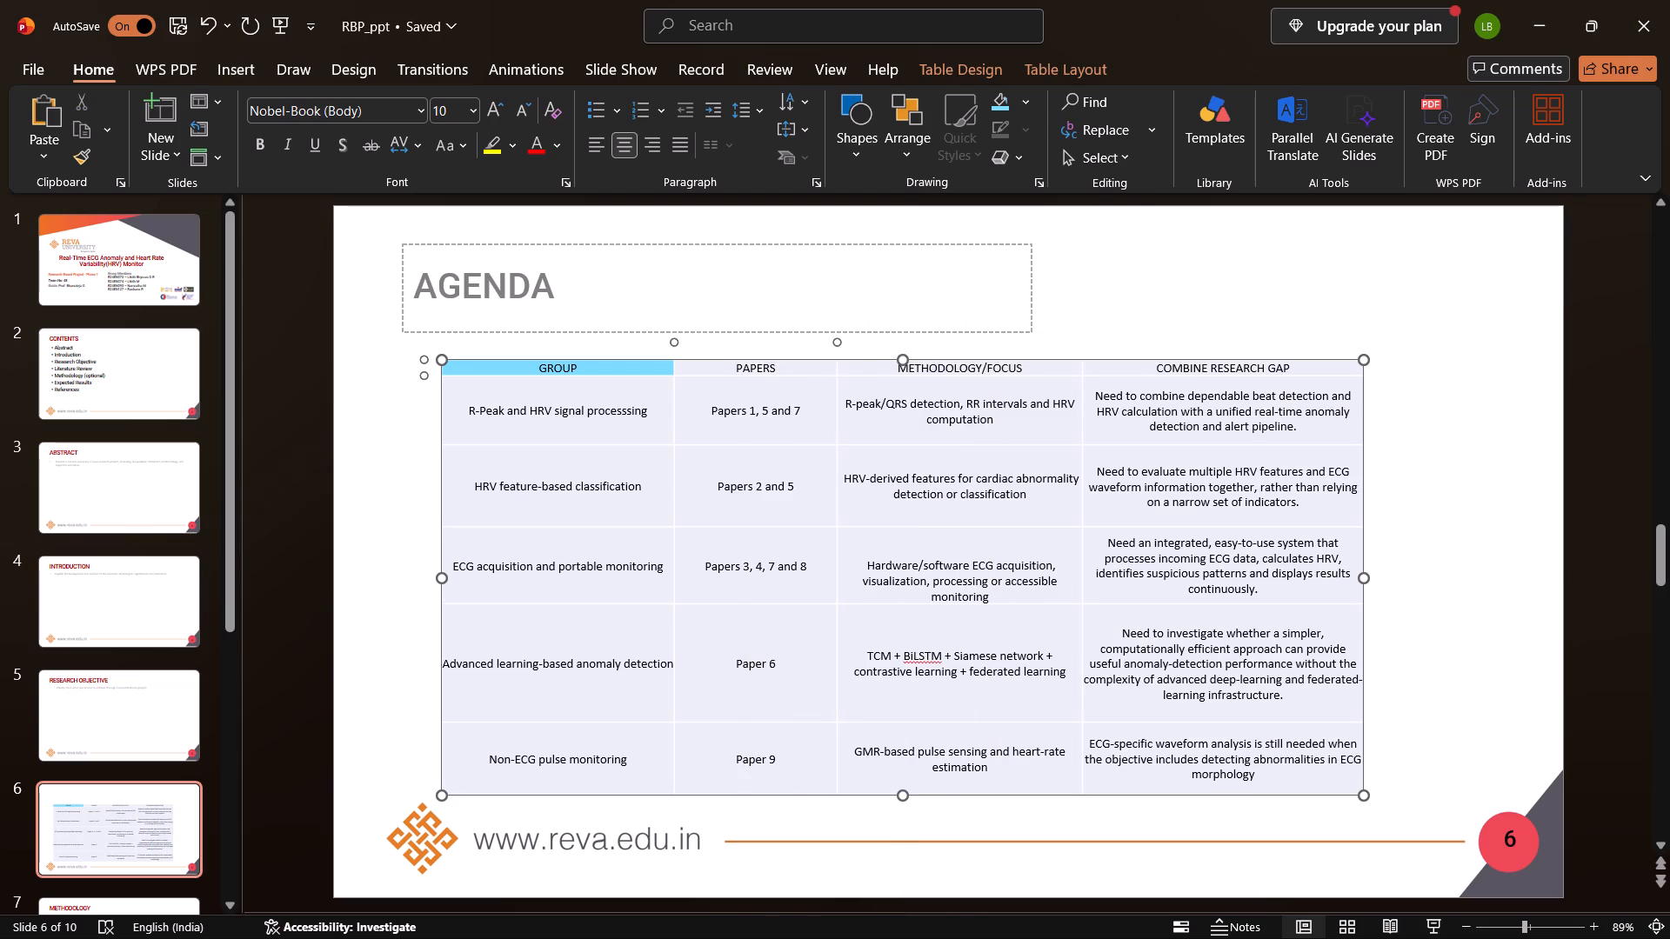
click(713, 366)
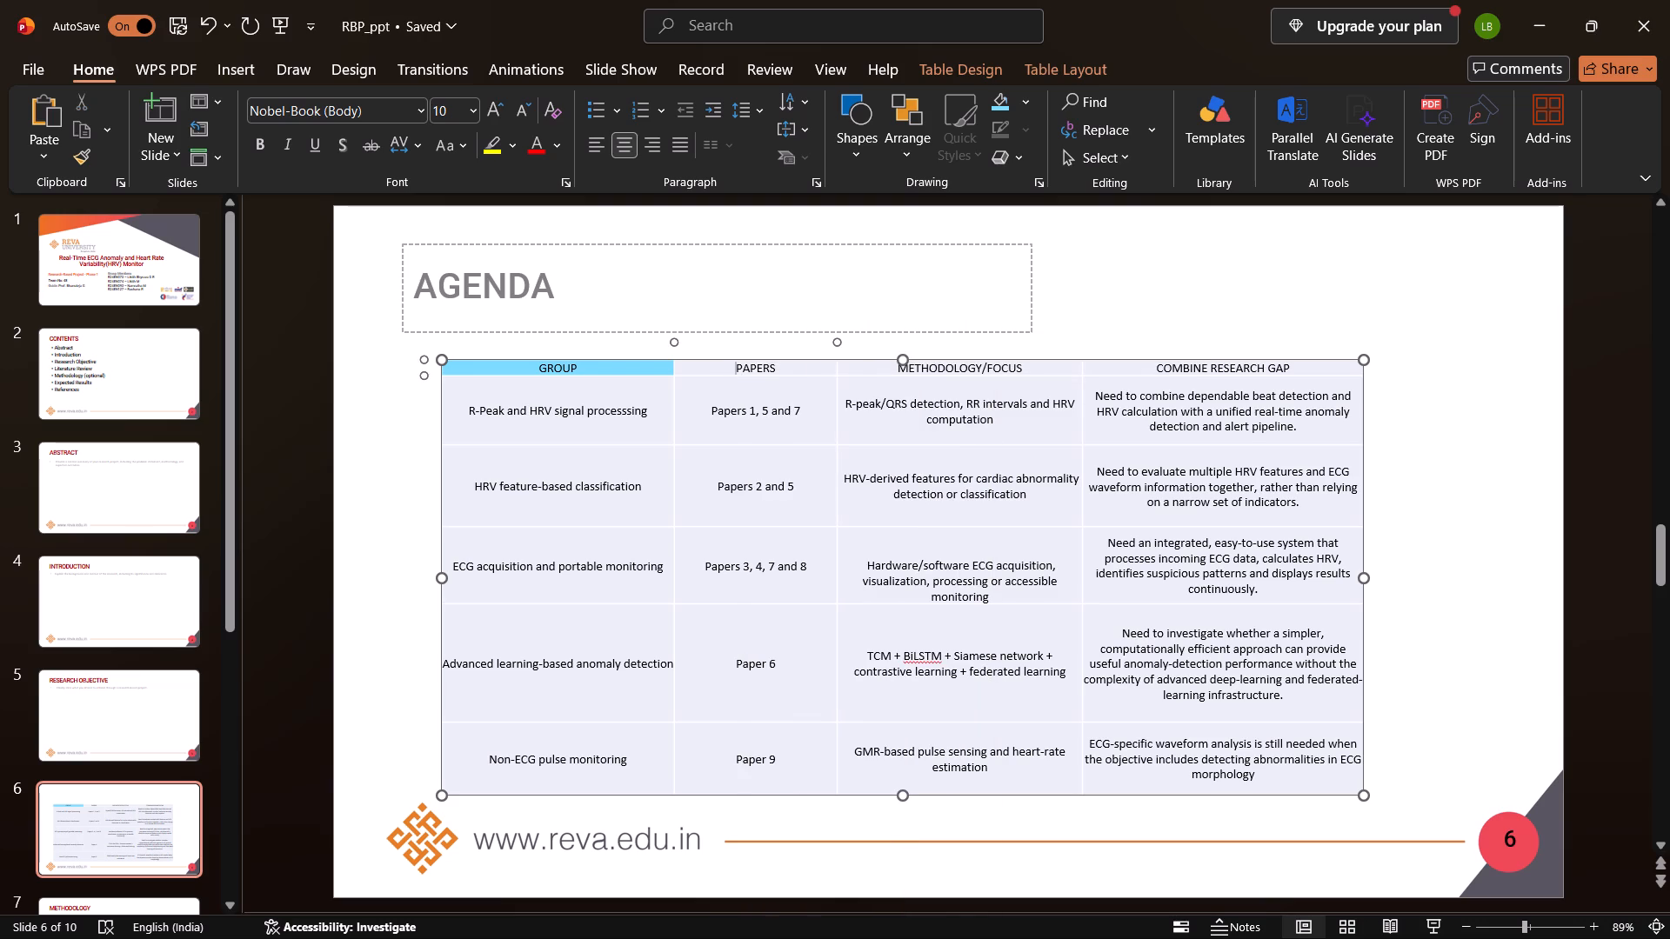
click(704, 366)
click(693, 371)
click(590, 394)
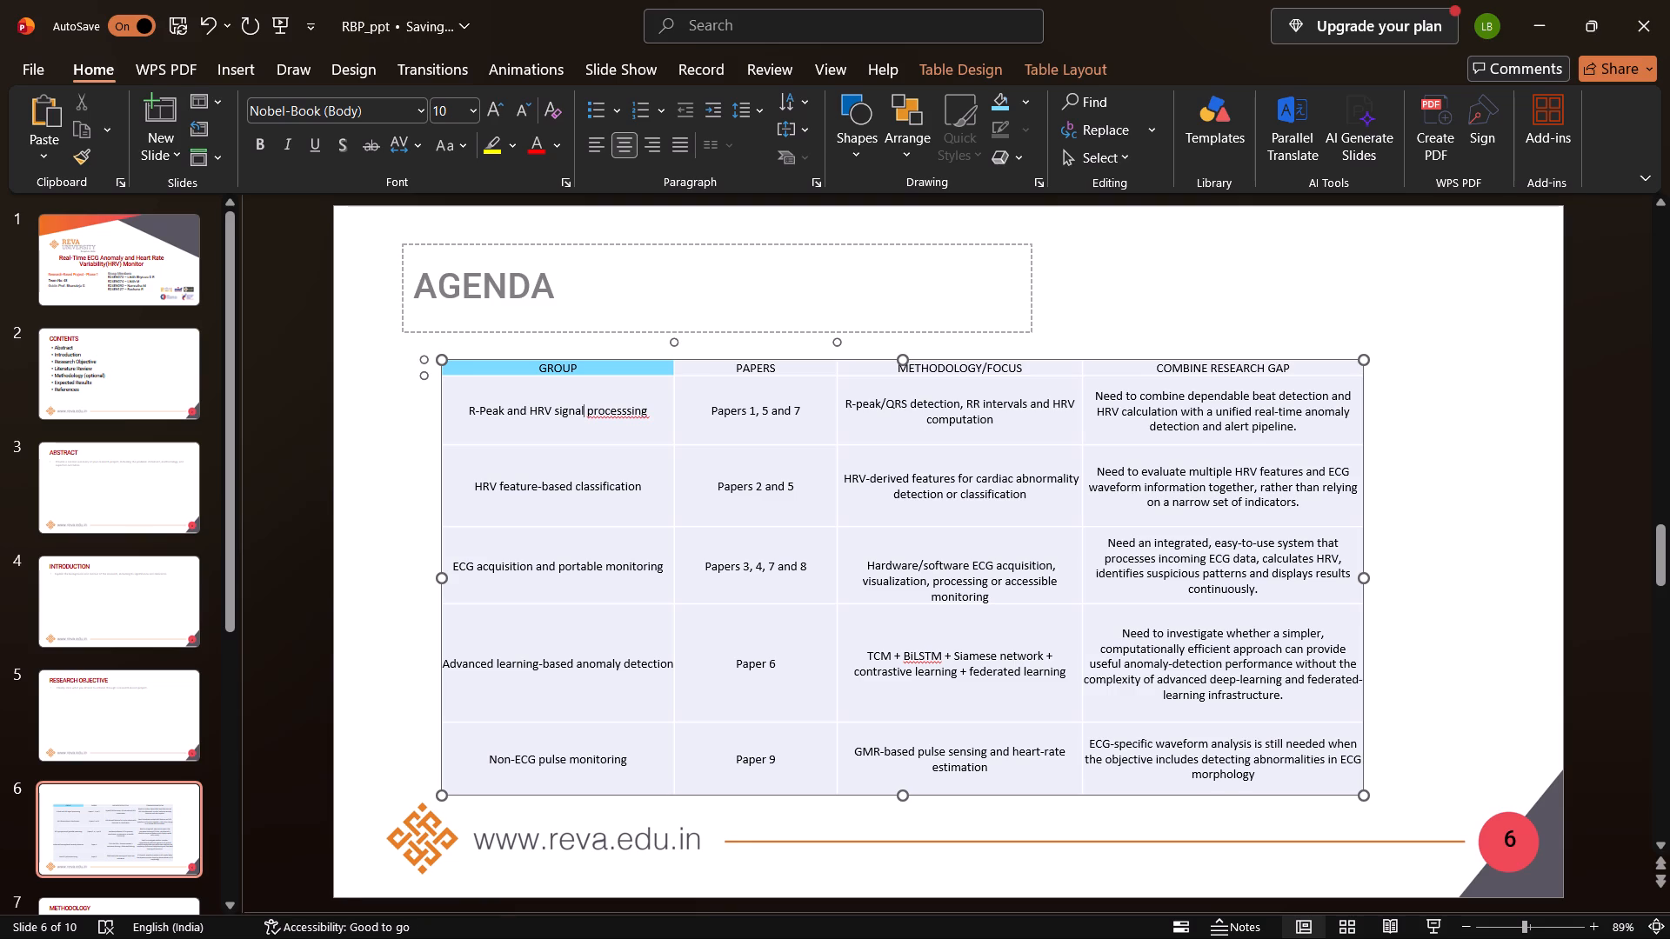
click(705, 365)
right_click(705, 365)
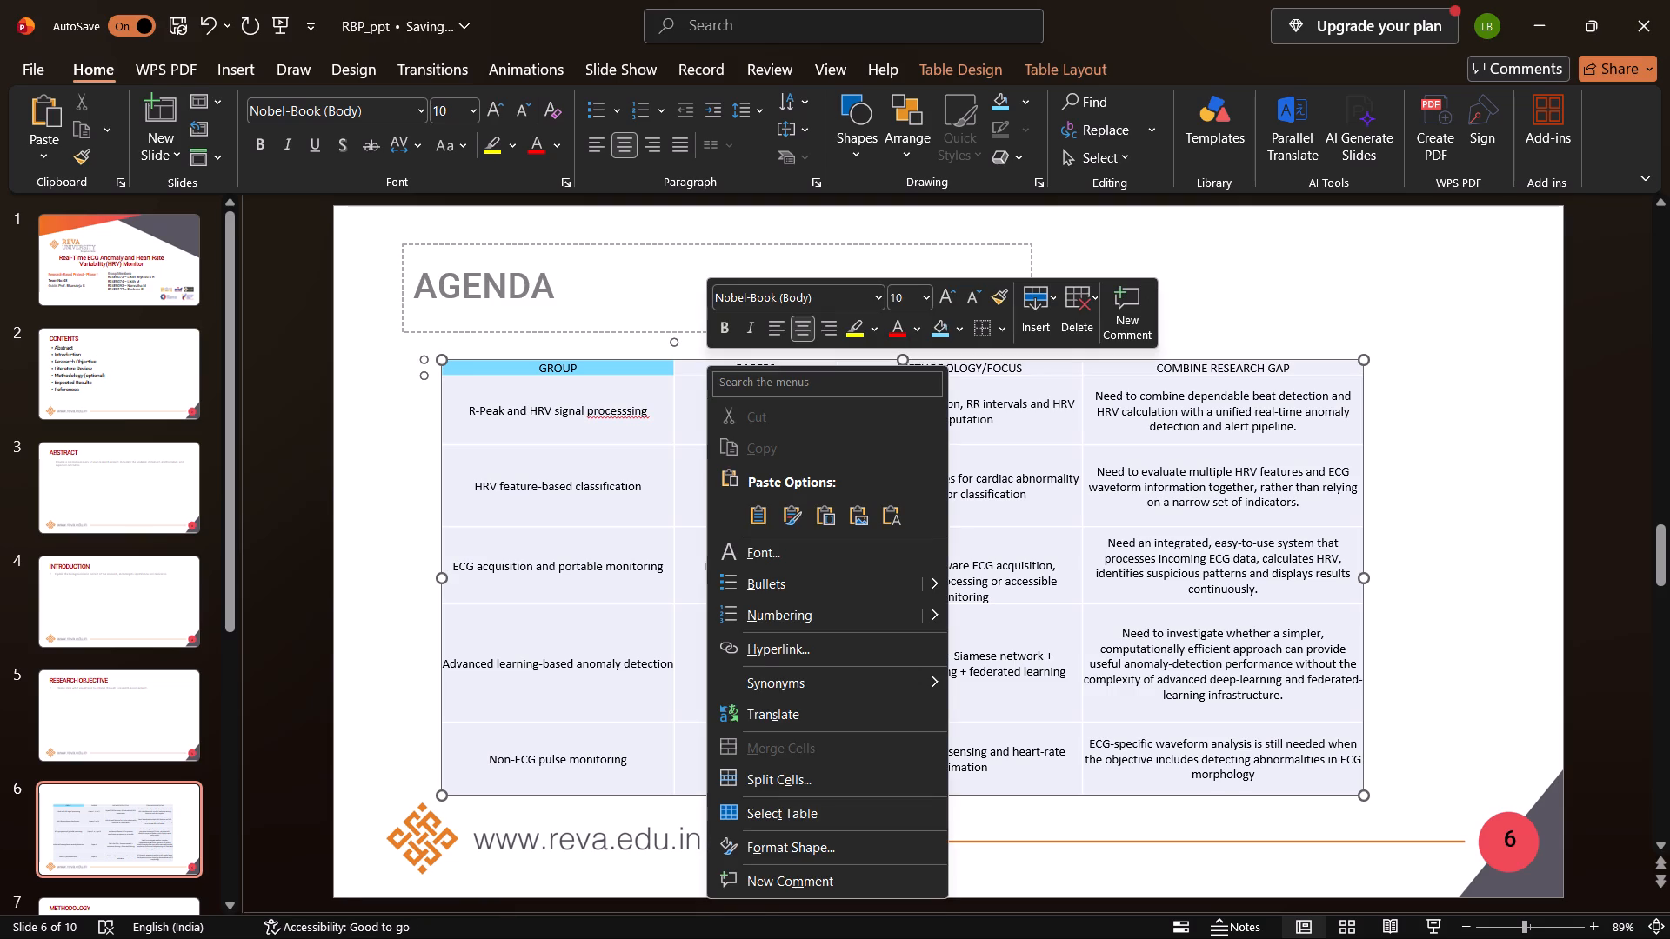
click(943, 325)
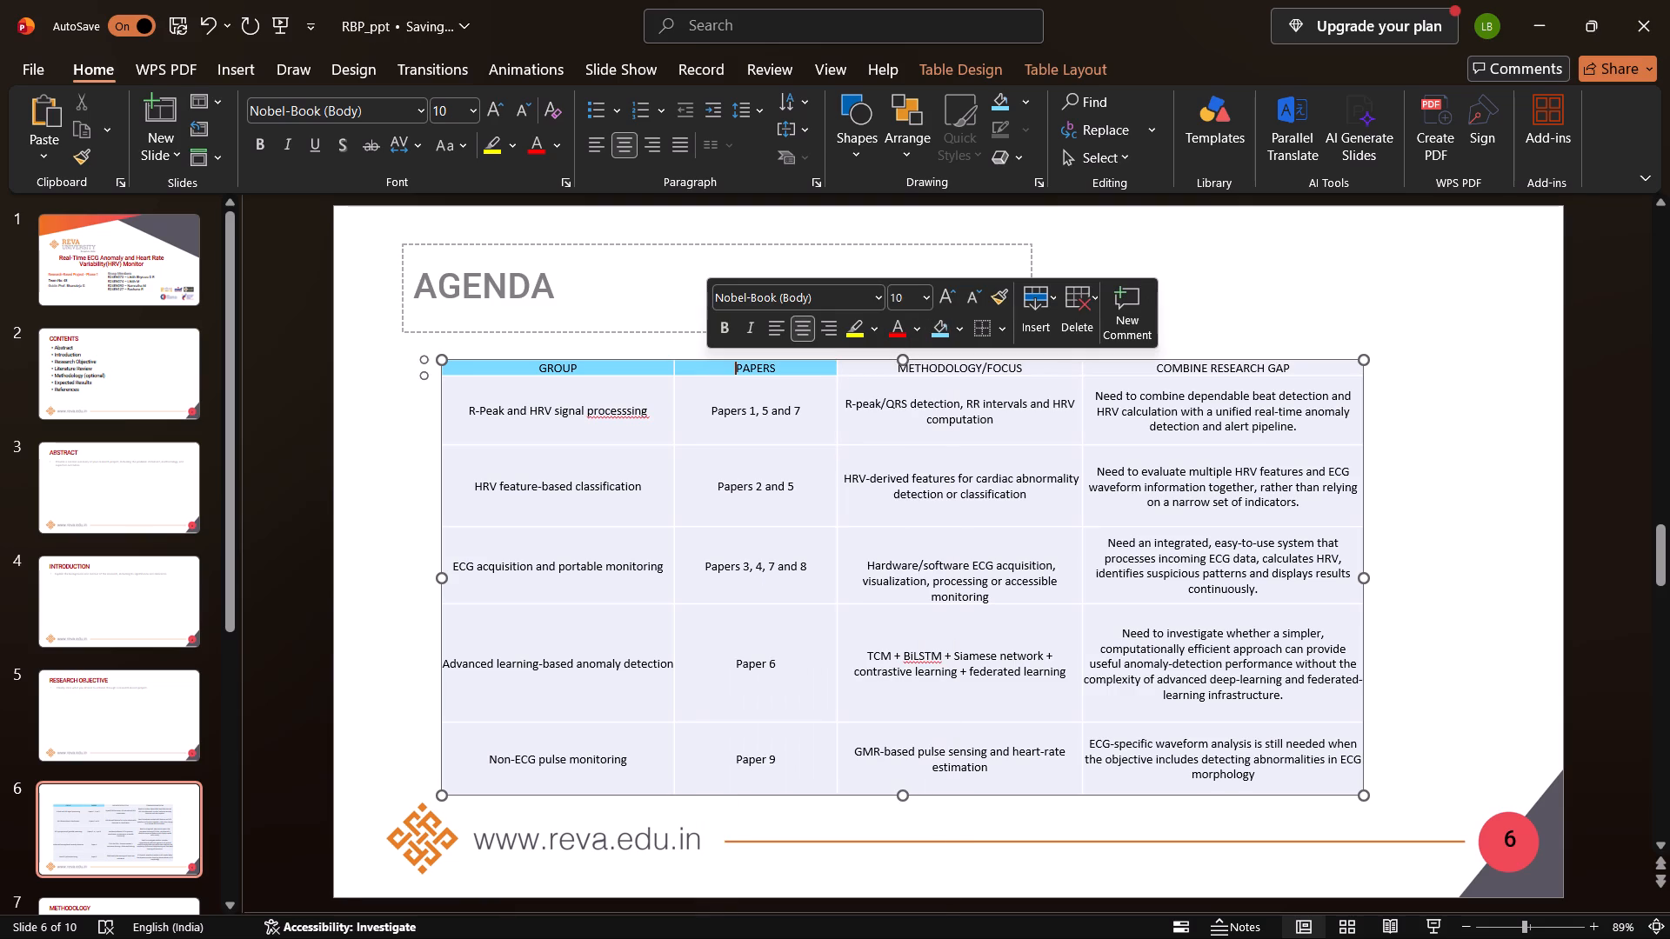
Apply the same light turquoise fill to the METHODOLOGY/FOCUS and COMBINE RESEARCH GAP header cells.
click(878, 368)
right_click(878, 368)
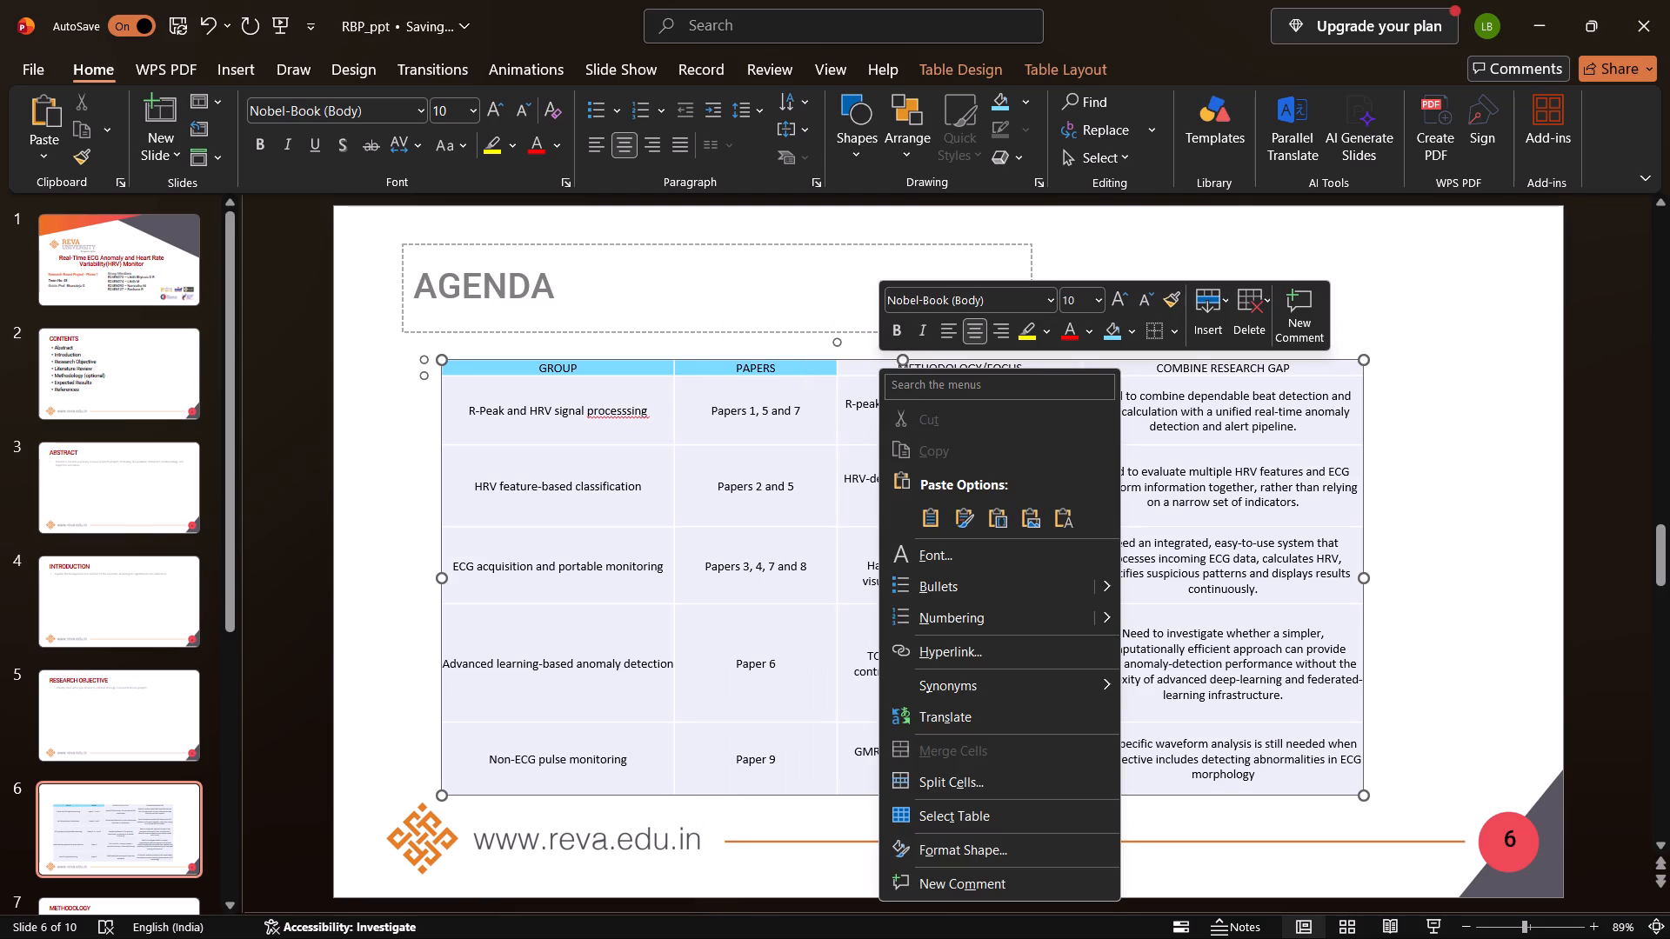
click(1118, 328)
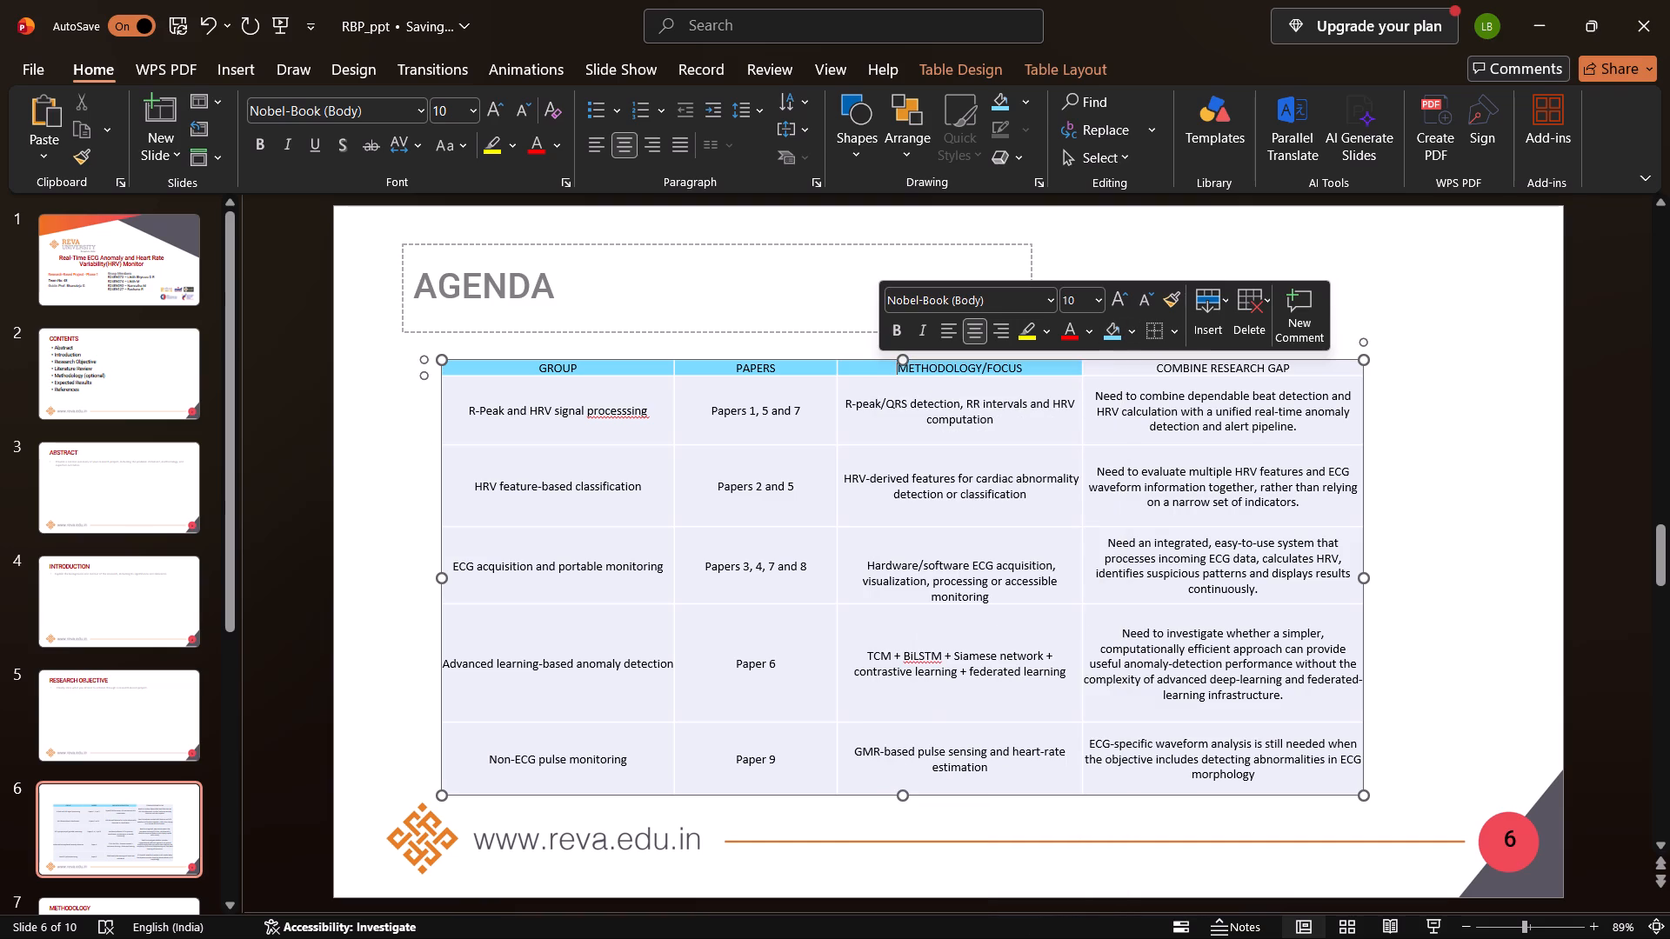
click(1128, 364)
right_click(1128, 364)
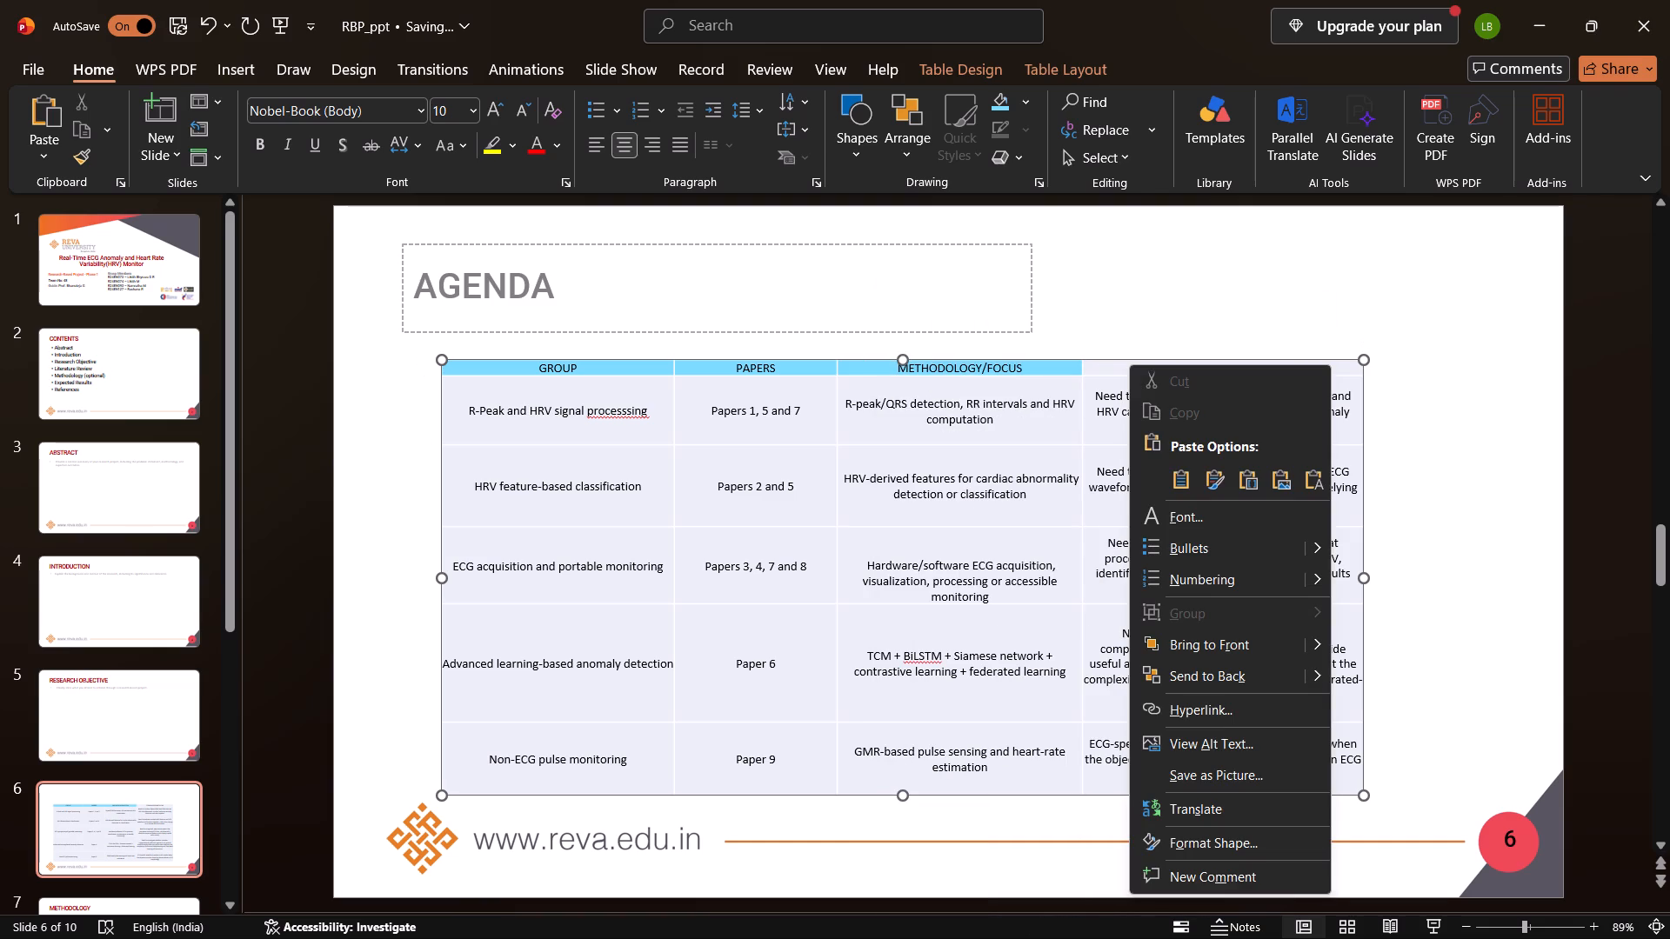
click(1118, 308)
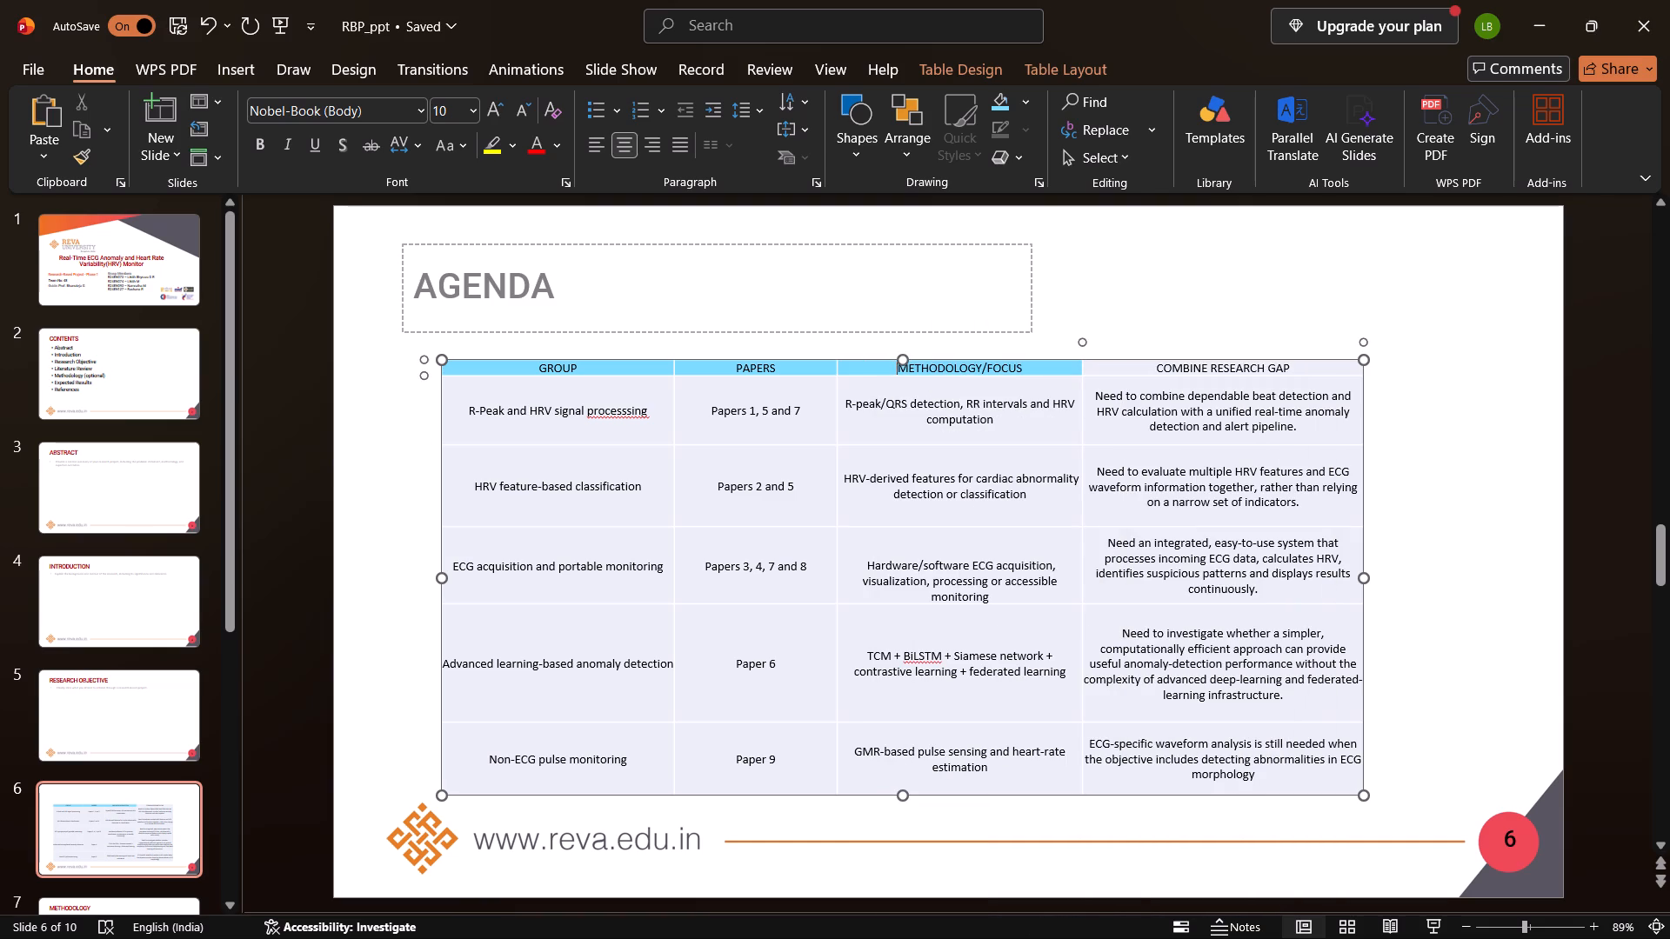
right_click(1117, 365)
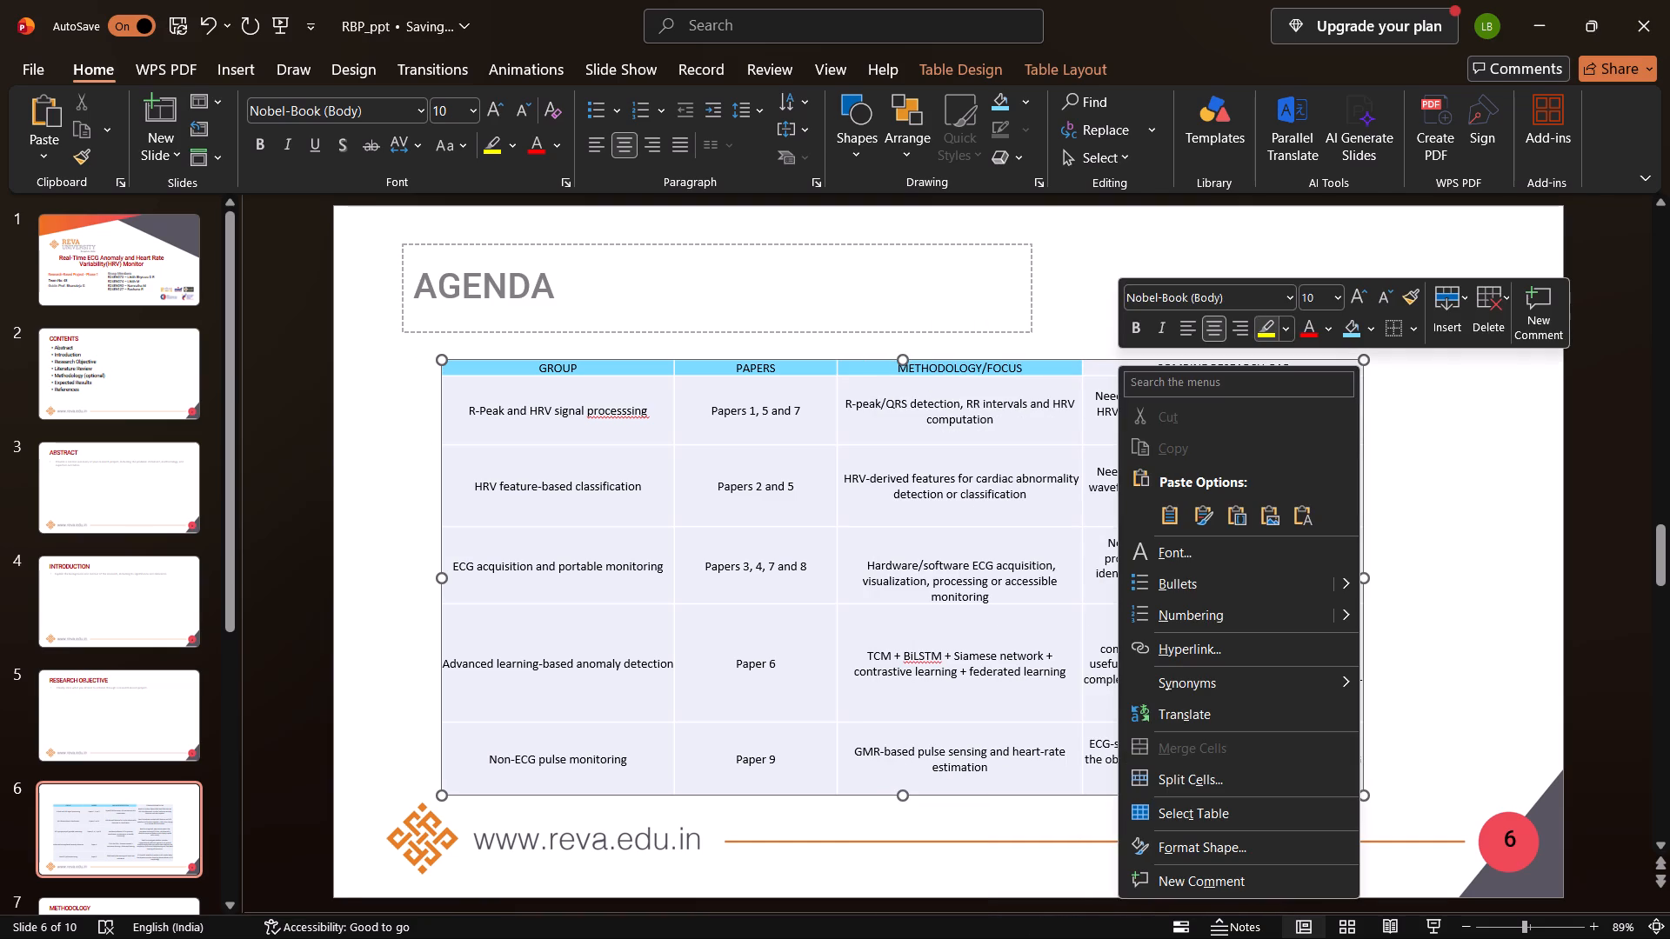
click(1355, 330)
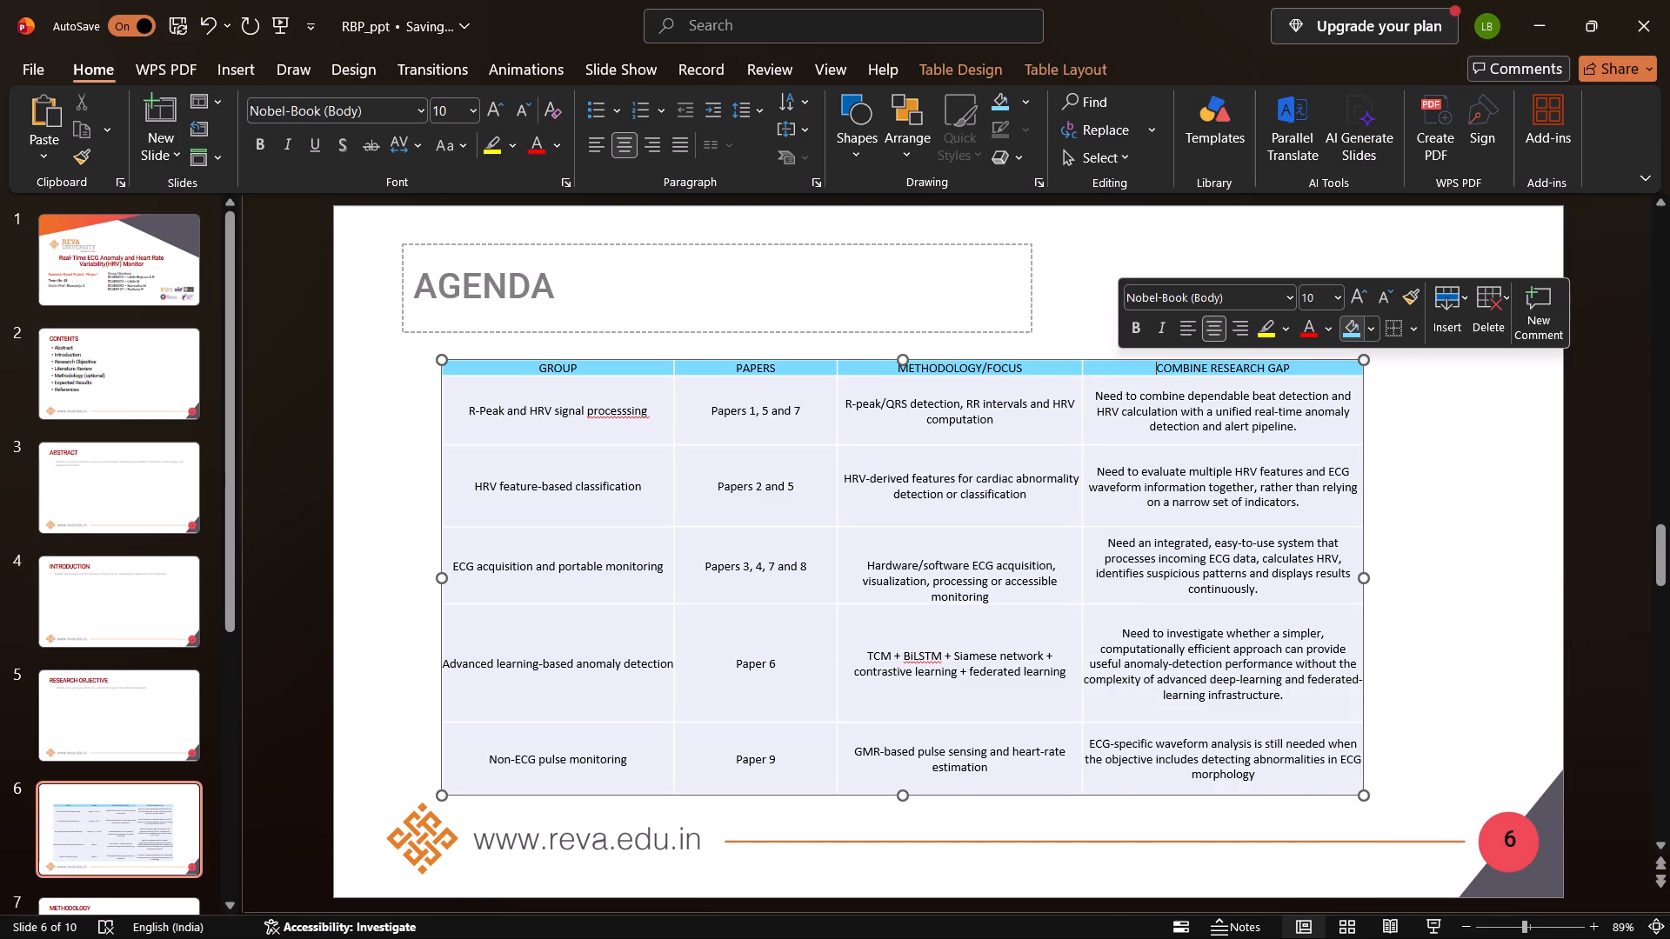
click(1091, 316)
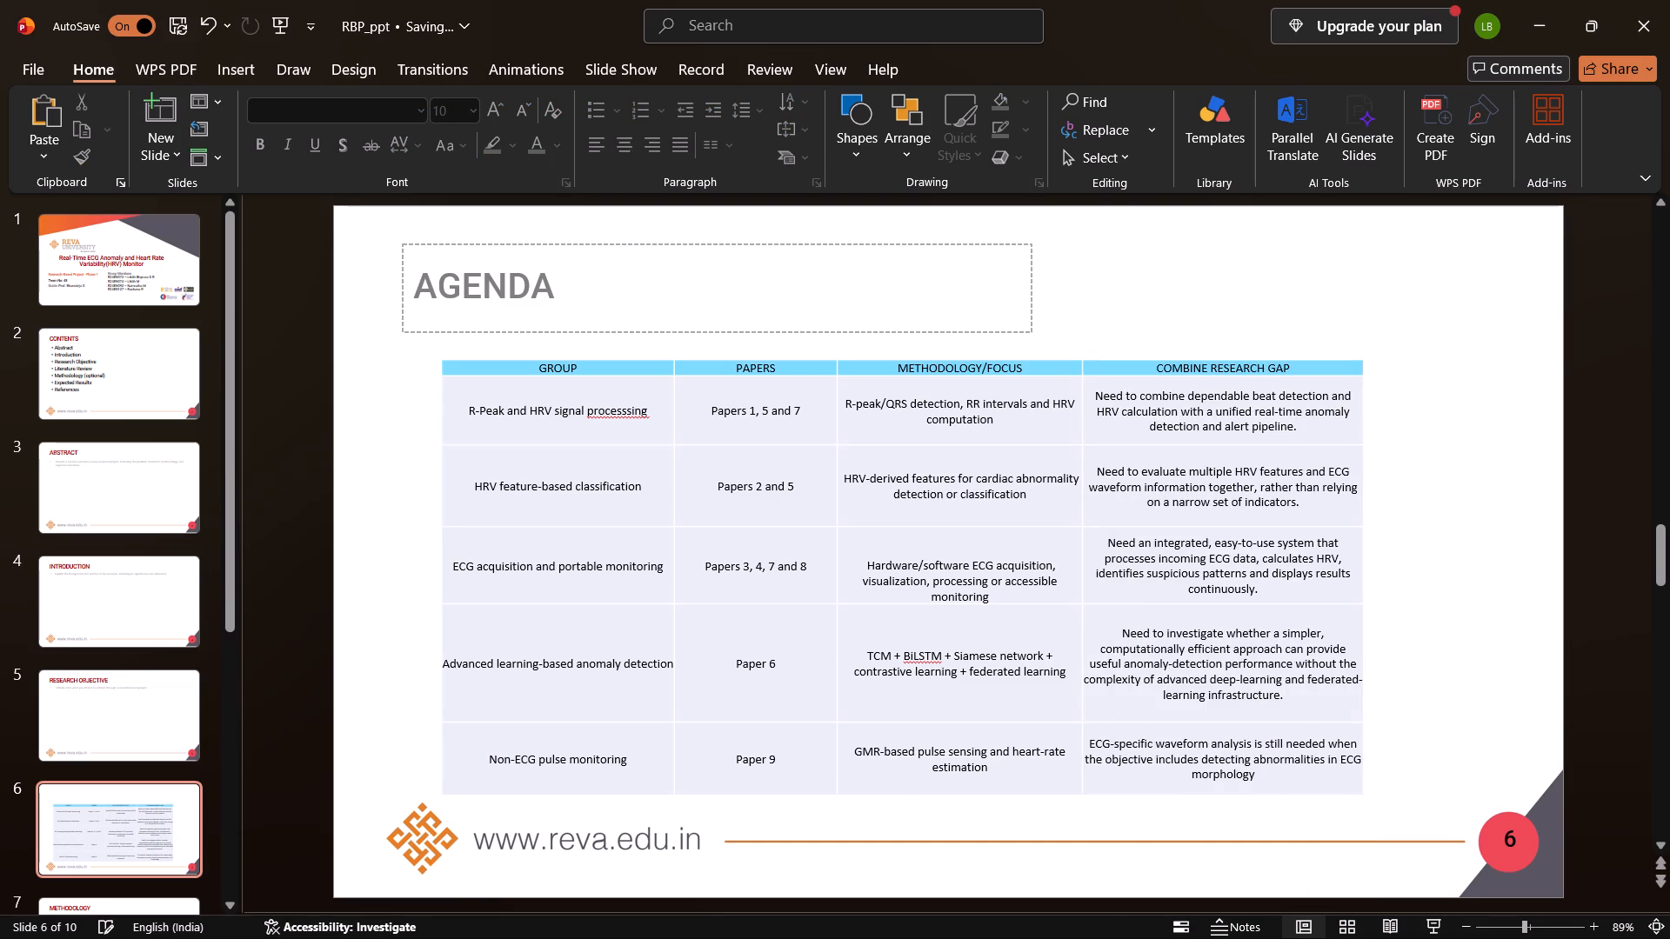
Enter "COMPARISION TABLE" as the title of slide 6 in the AGENDA placeholder.
click(655, 295)
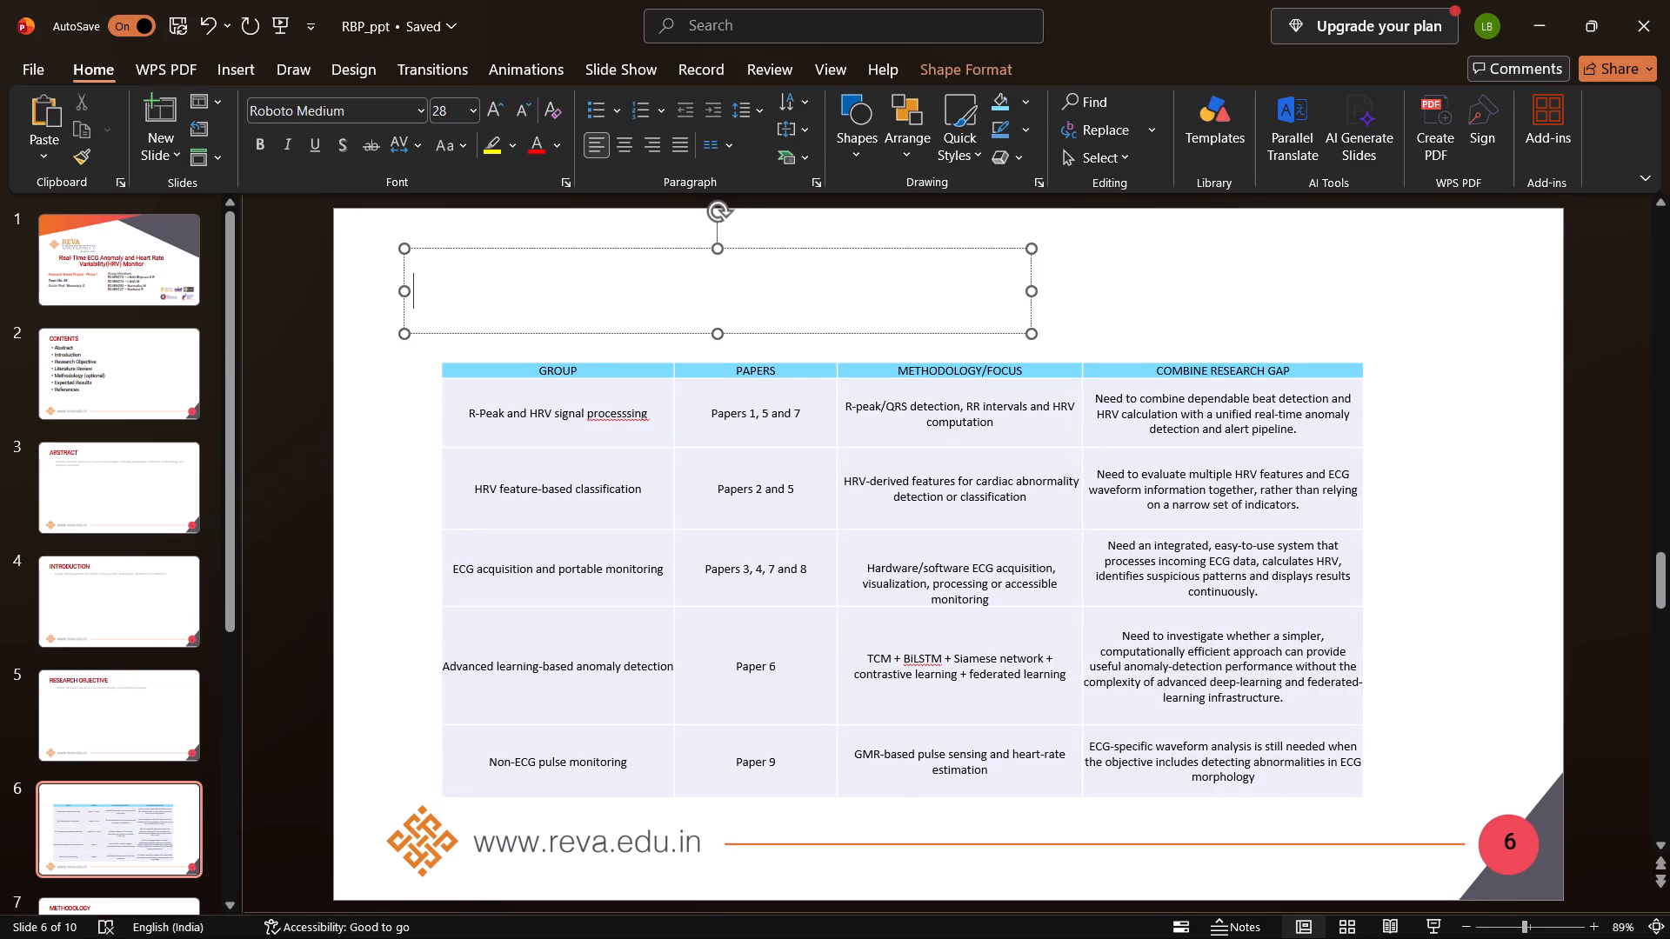
key(ctrl+c)
text(ompa)
key(BackSpace)
key(BackSpace)
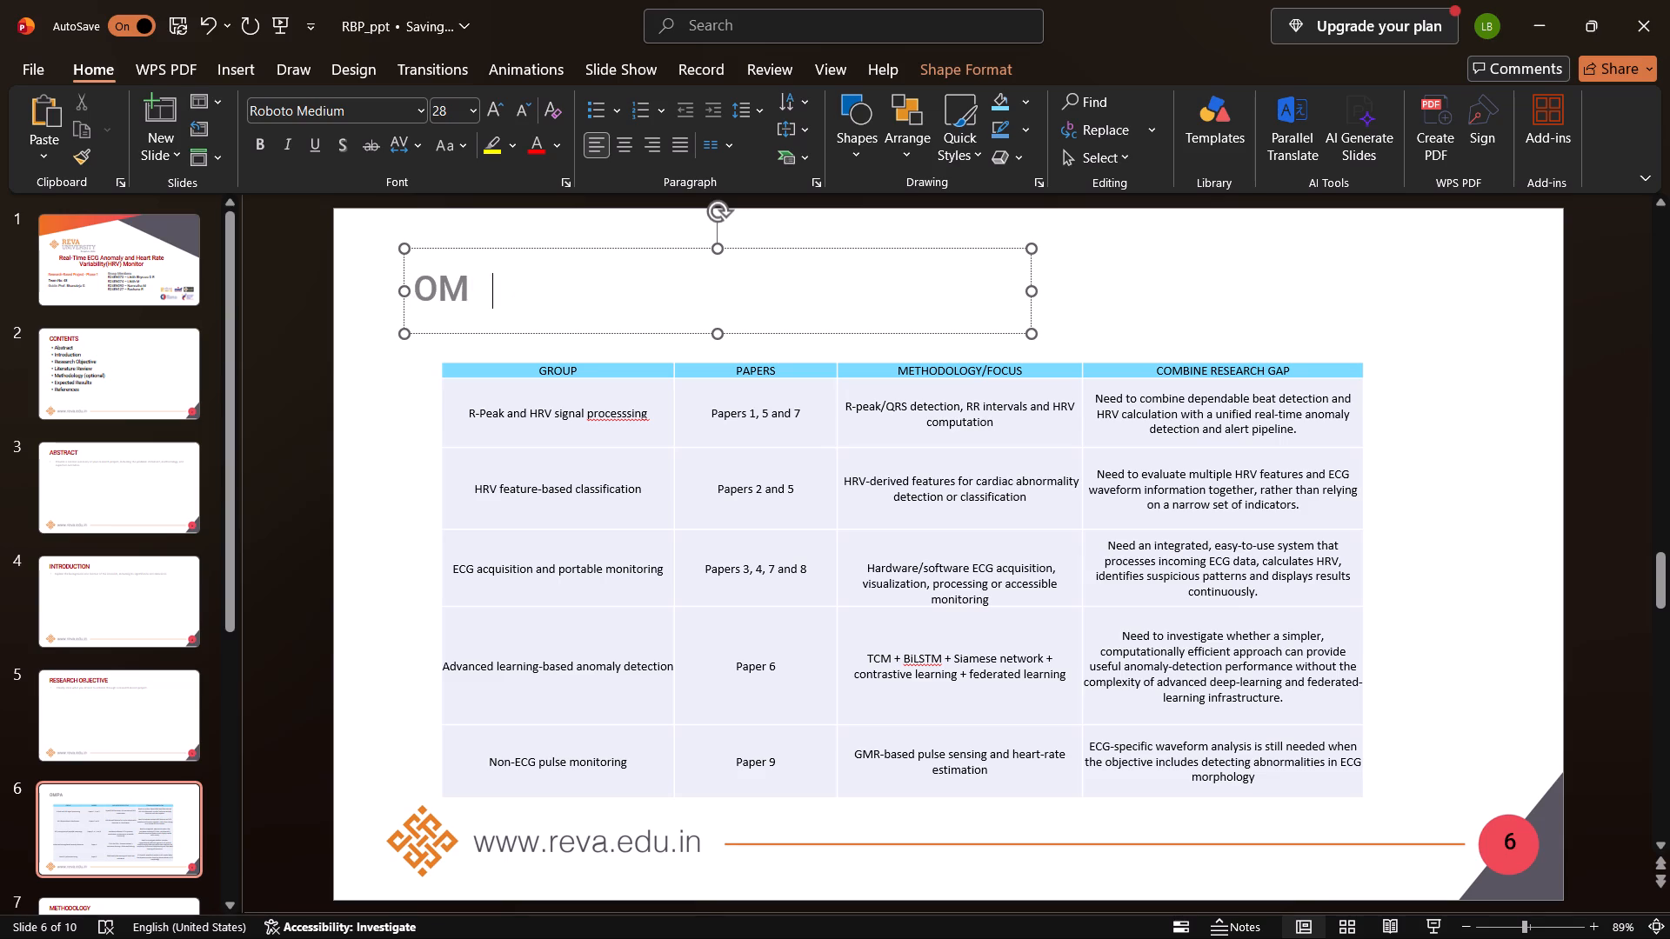
key(BackSpace)
key(BackSpace)
key(BackSpace)
key(c)
text(ompa)
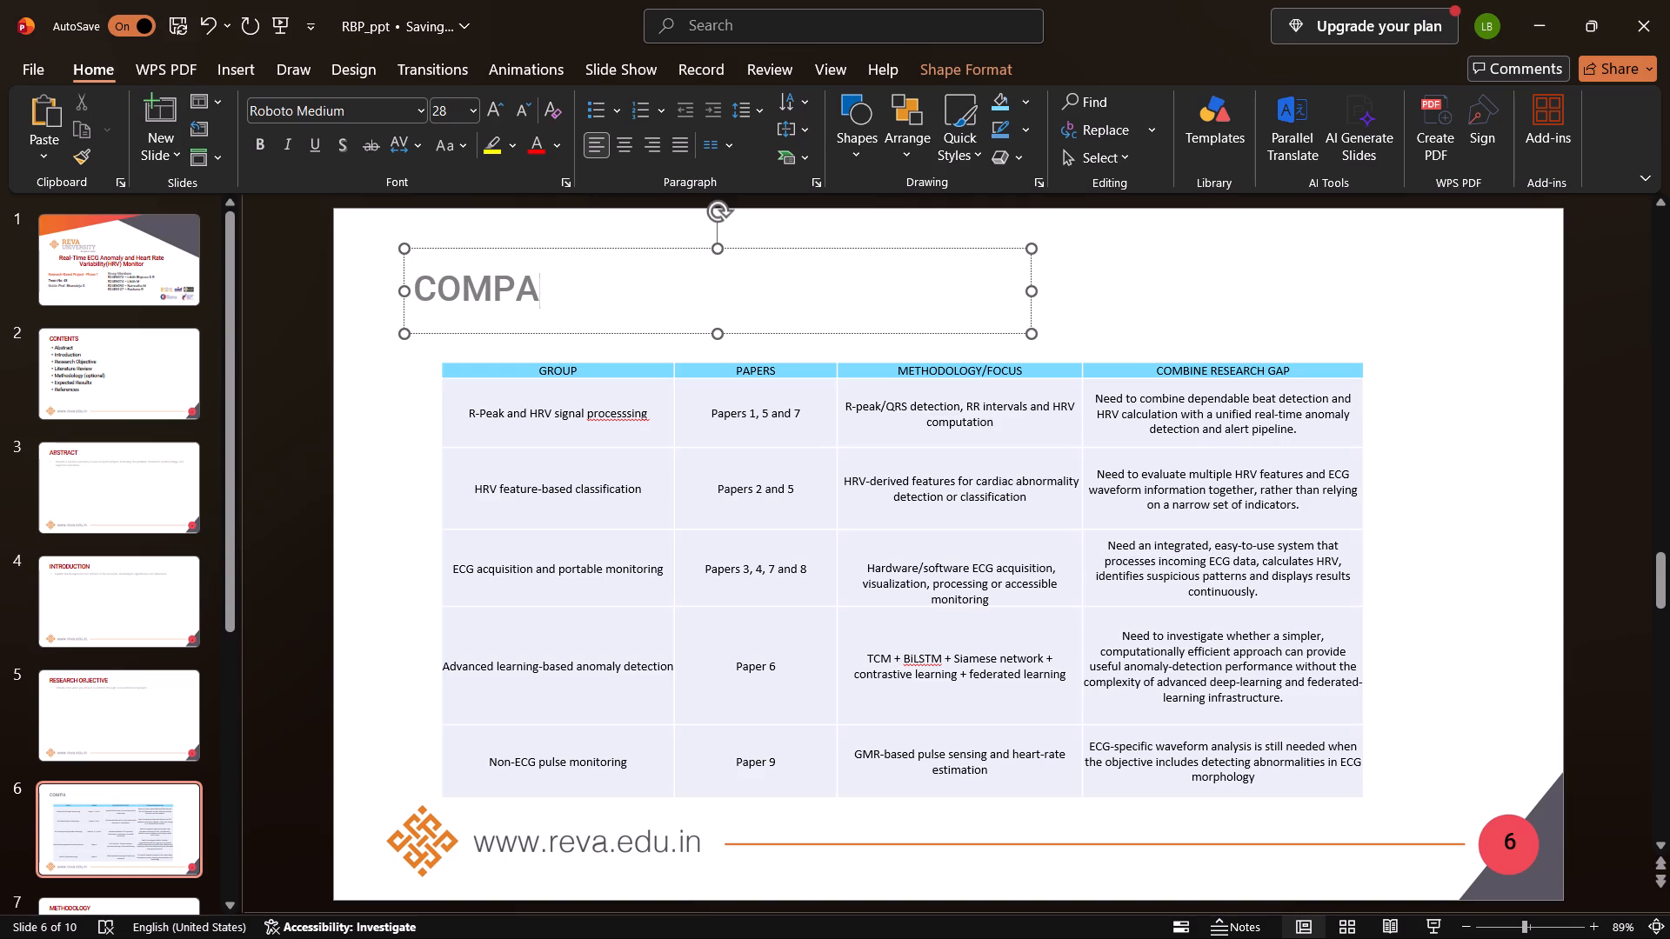
text(riso)
key(BackSpace)
text(io)
key(space)
key(BackSpace)
text(n)
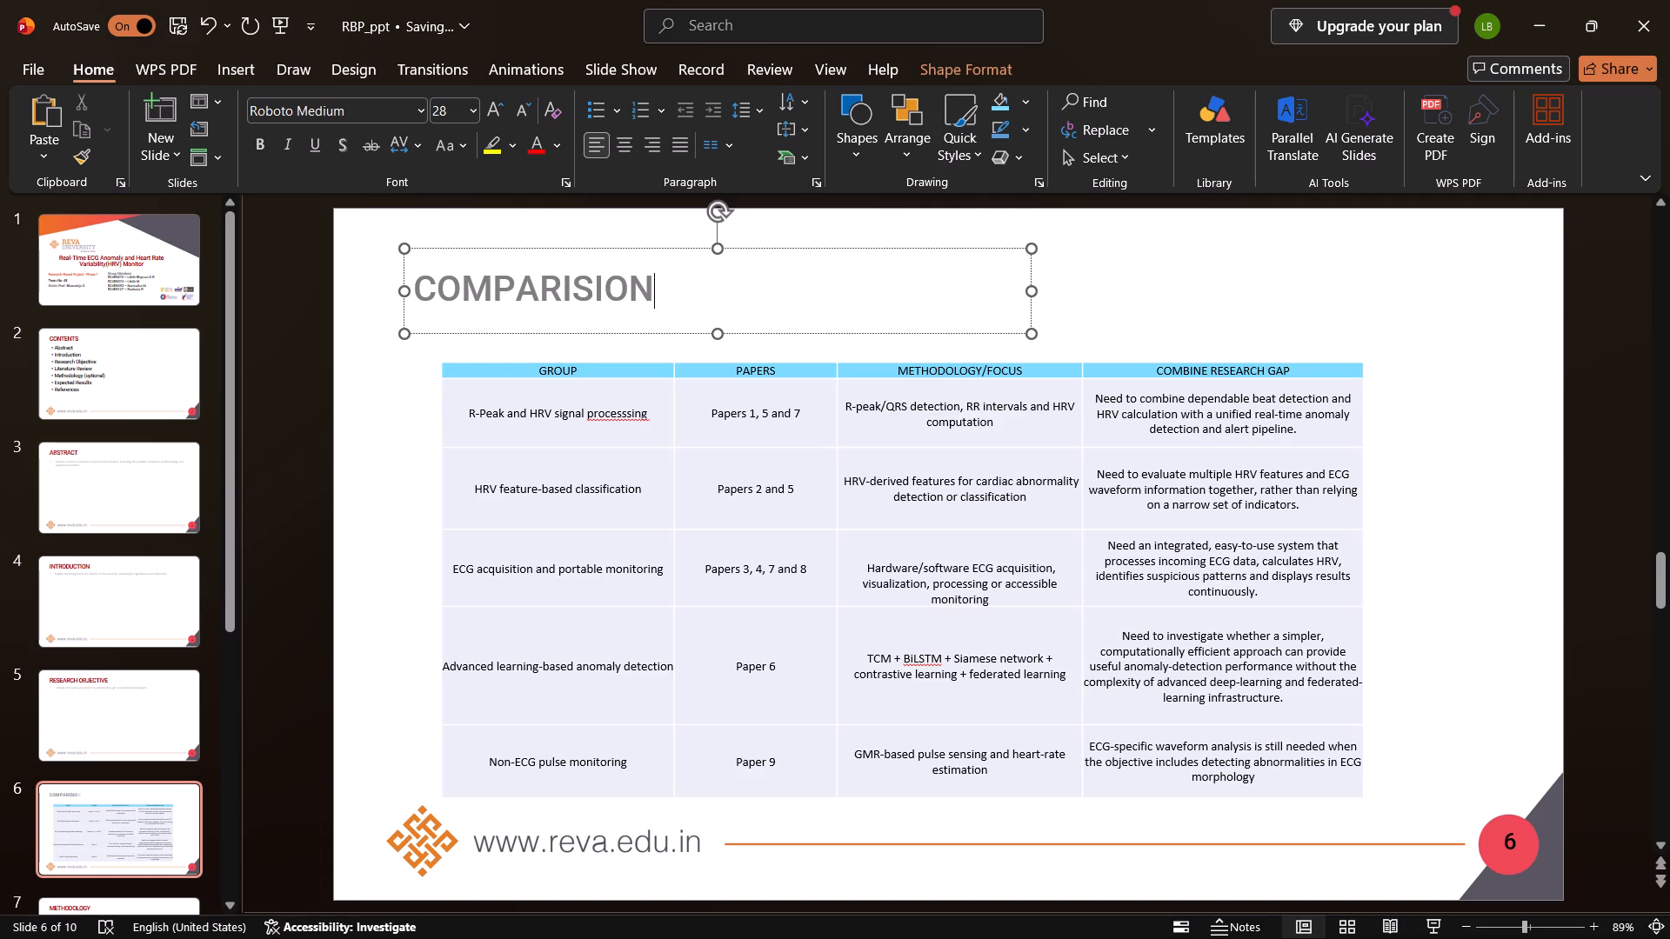
key(space)
text(ta)
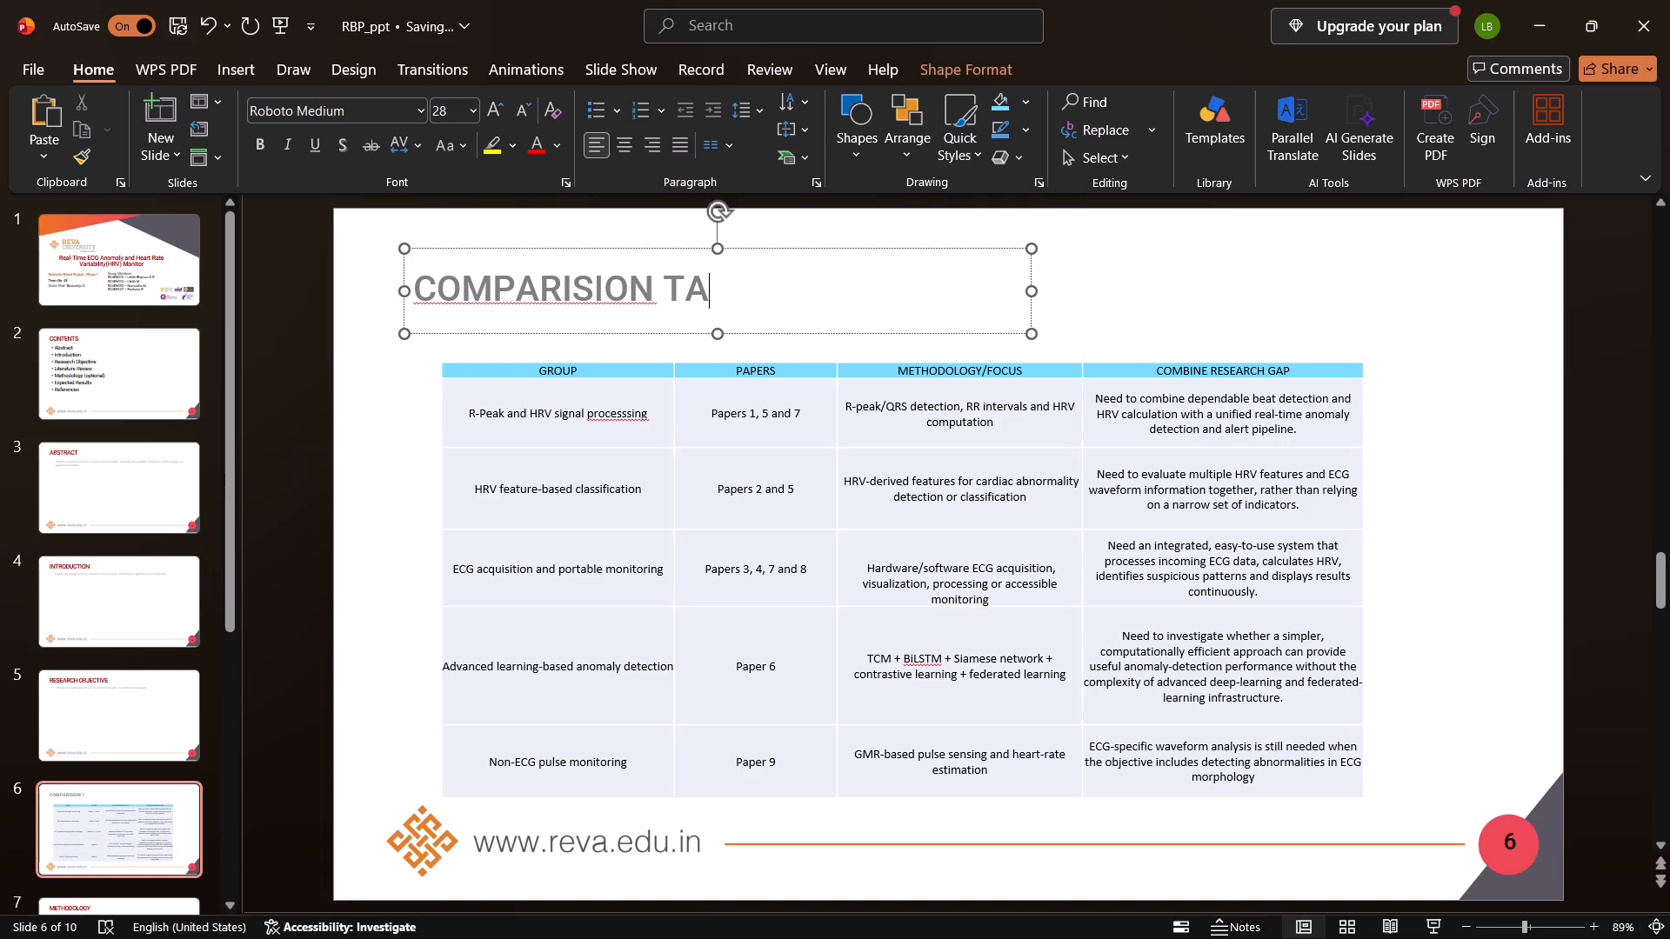
text(ble)
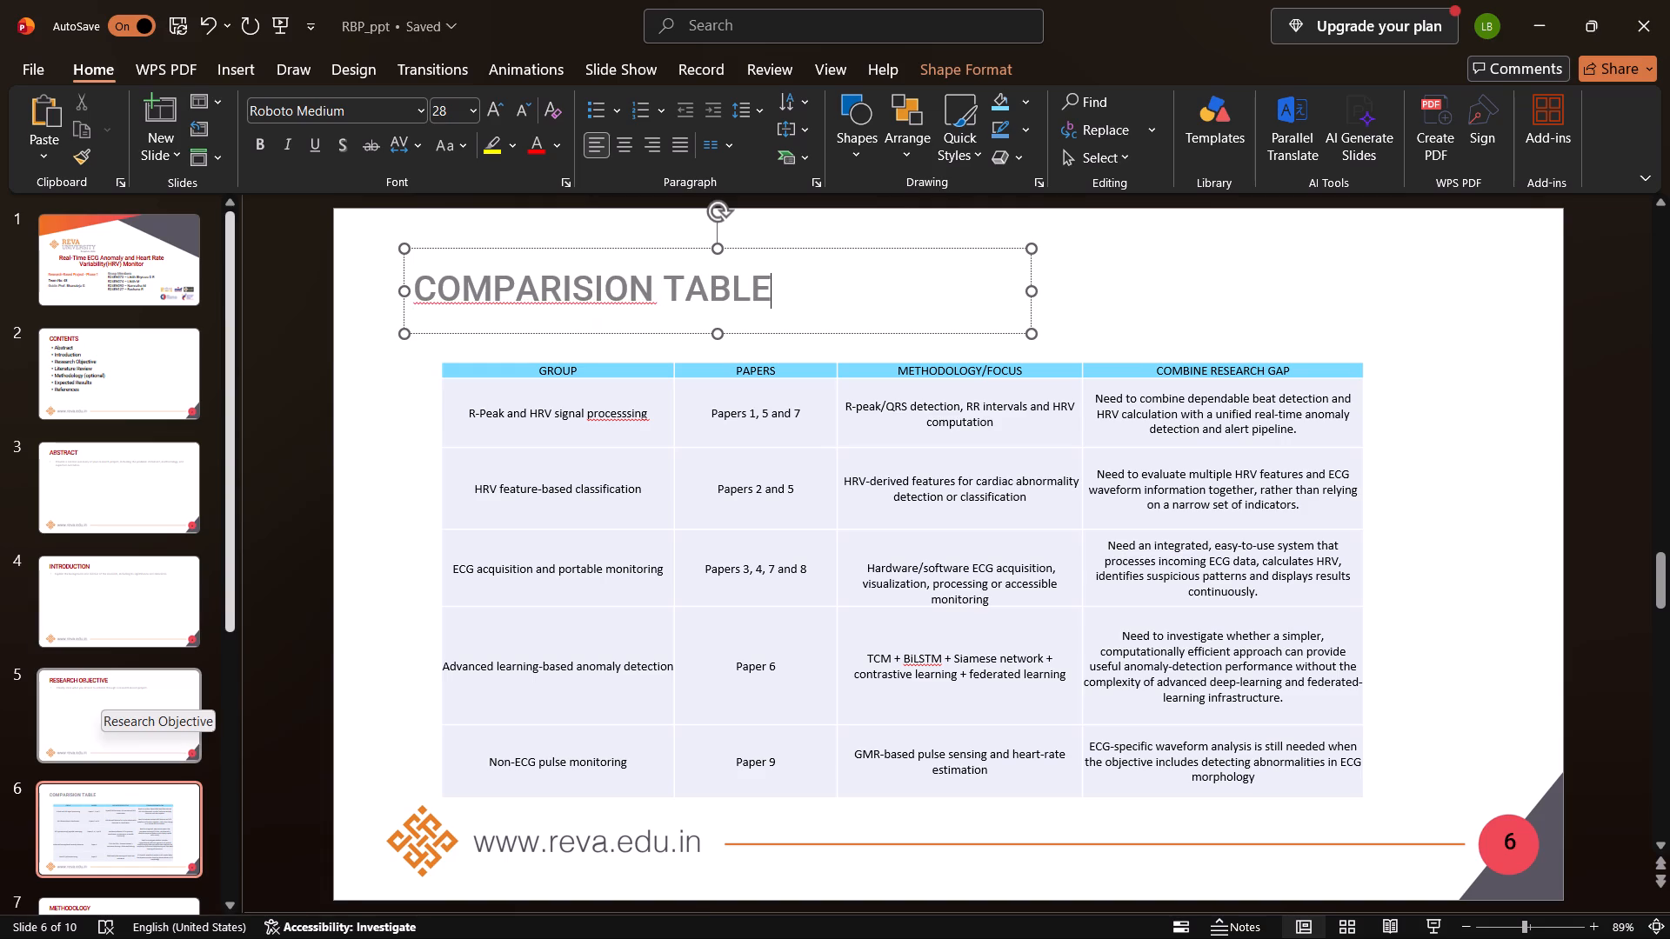
Check the font colour used for the RESEARCH OBJECTIVE title on slide 5.
click(127, 714)
click(127, 714)
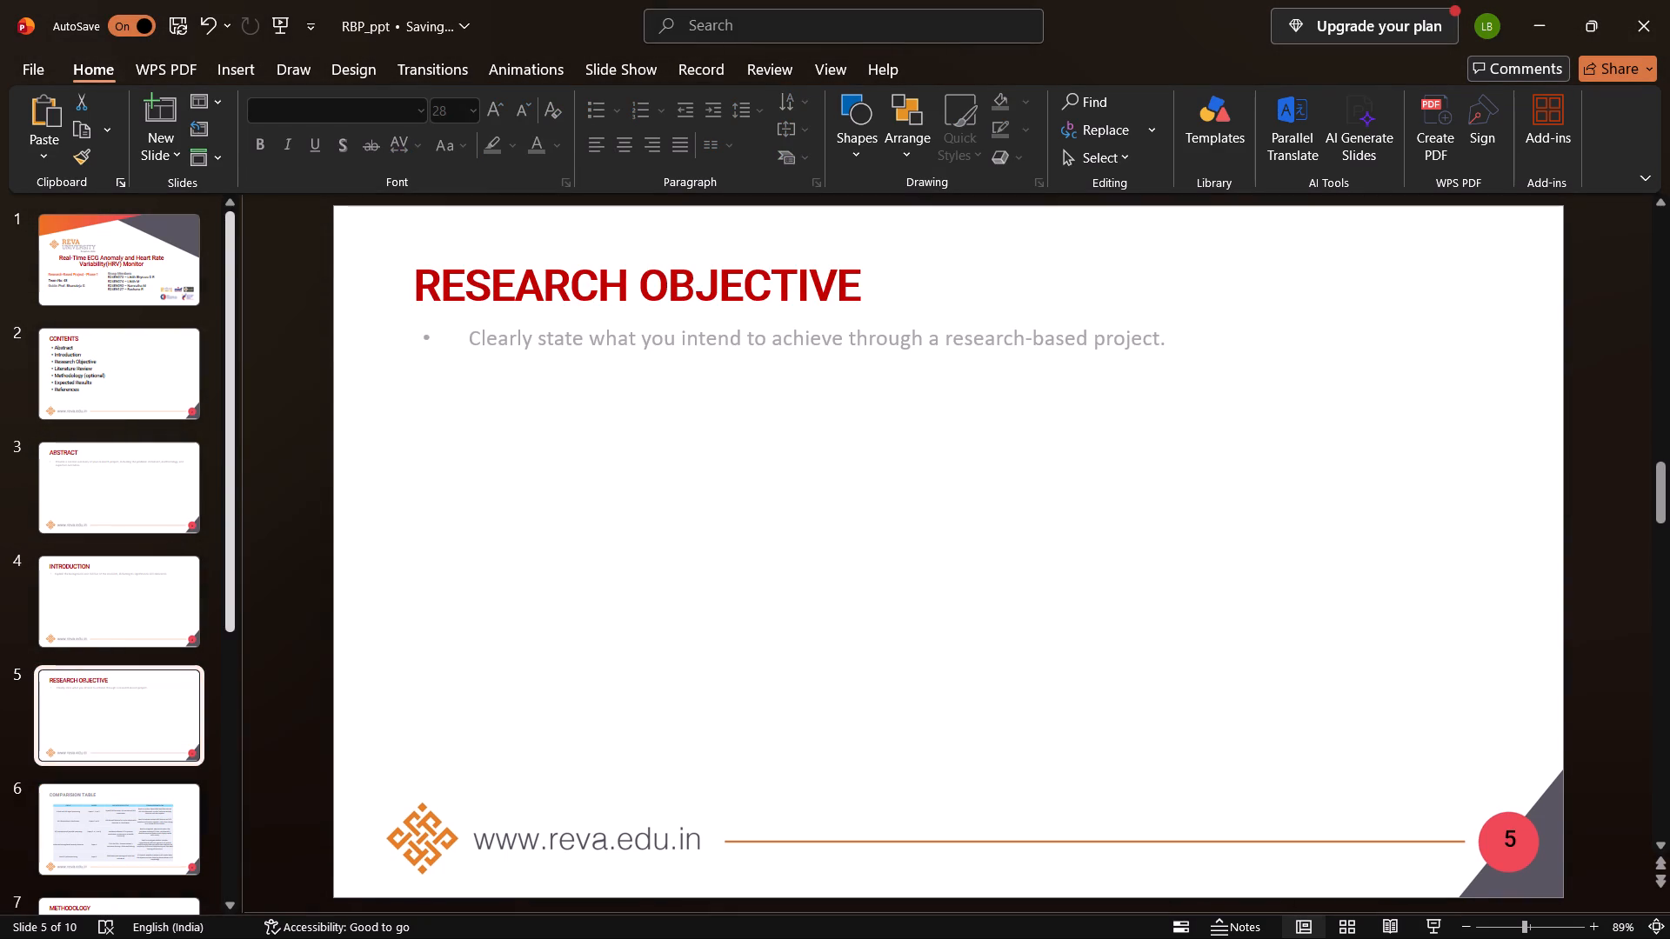
click(606, 290)
right_click(606, 290)
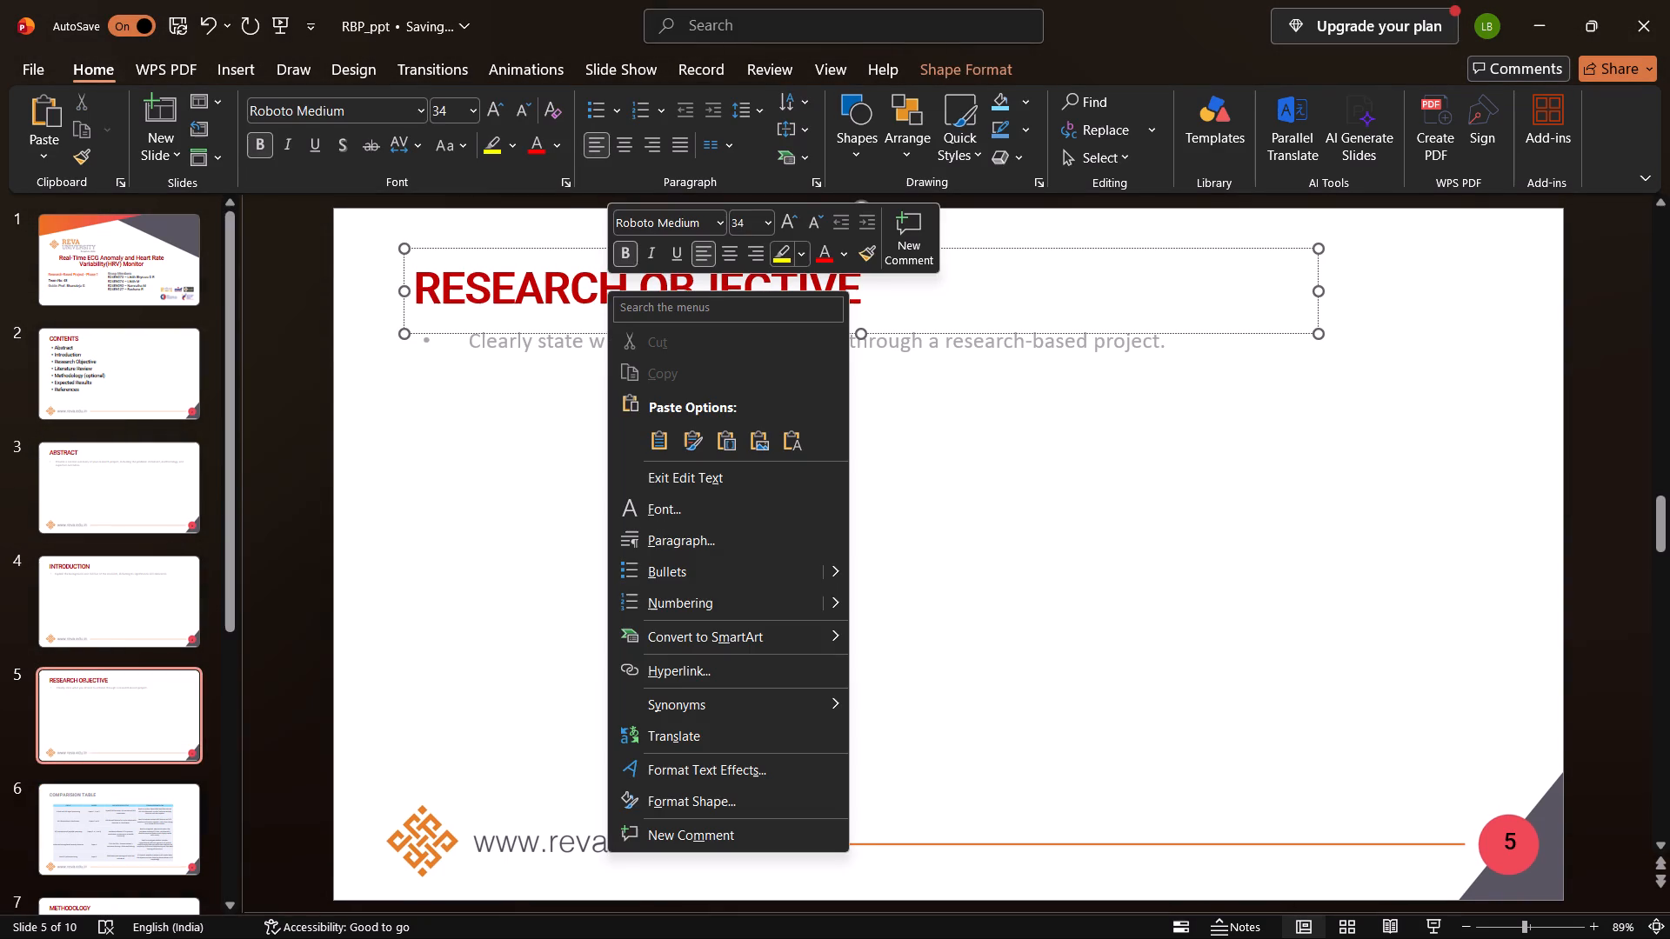
click(843, 257)
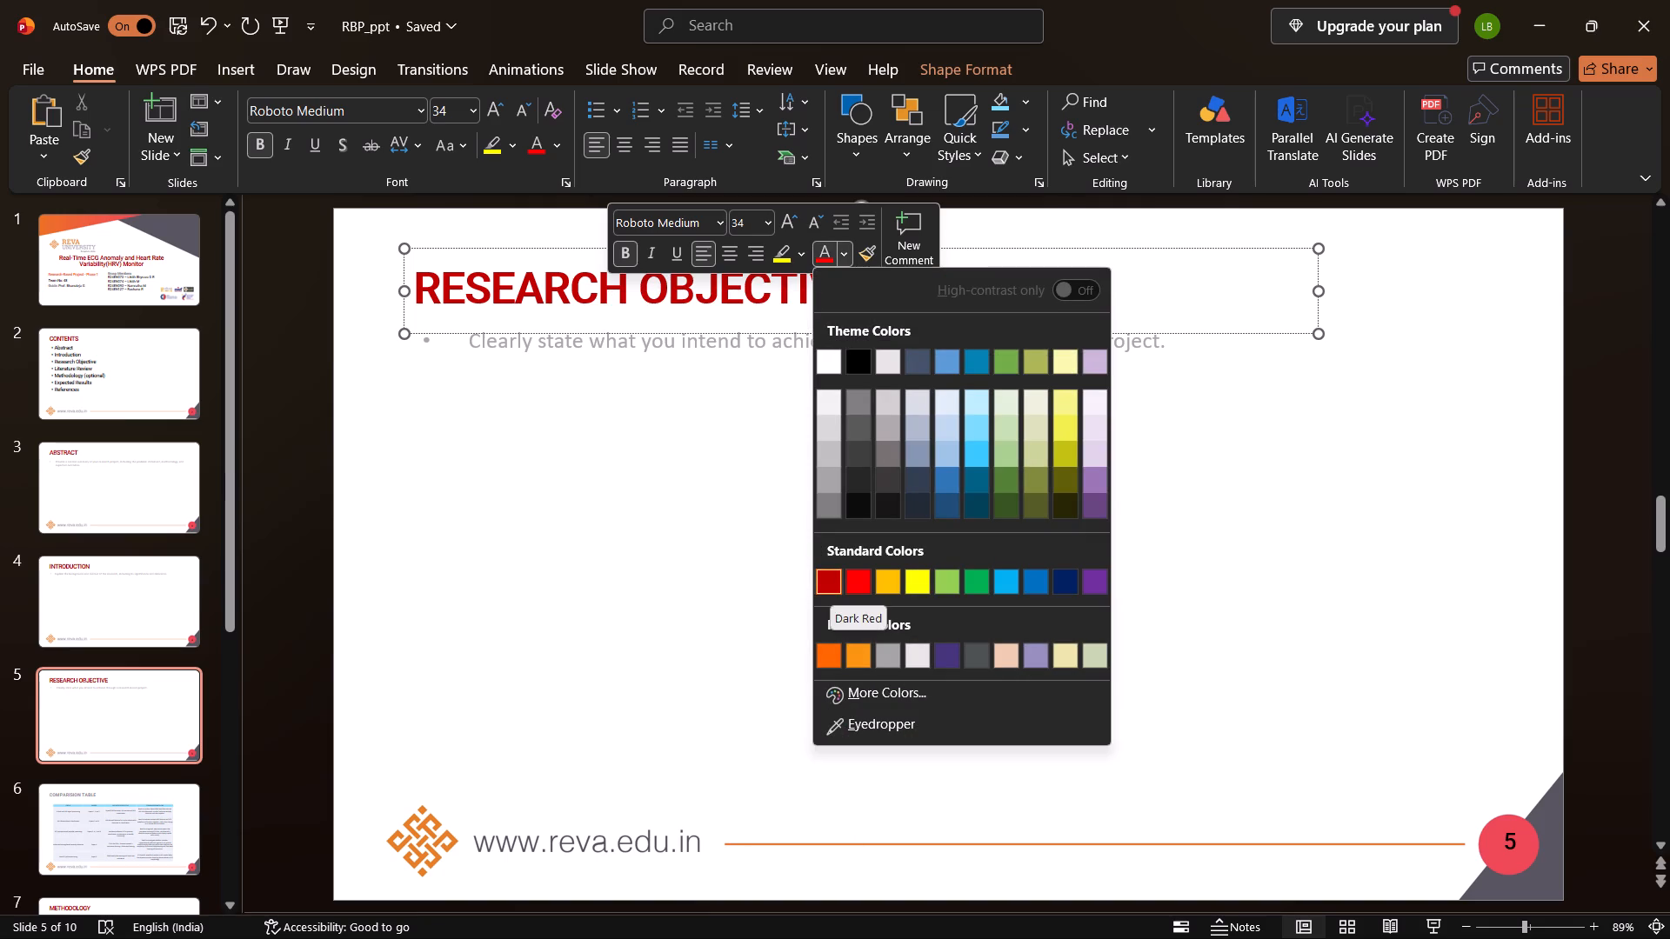
click(692, 529)
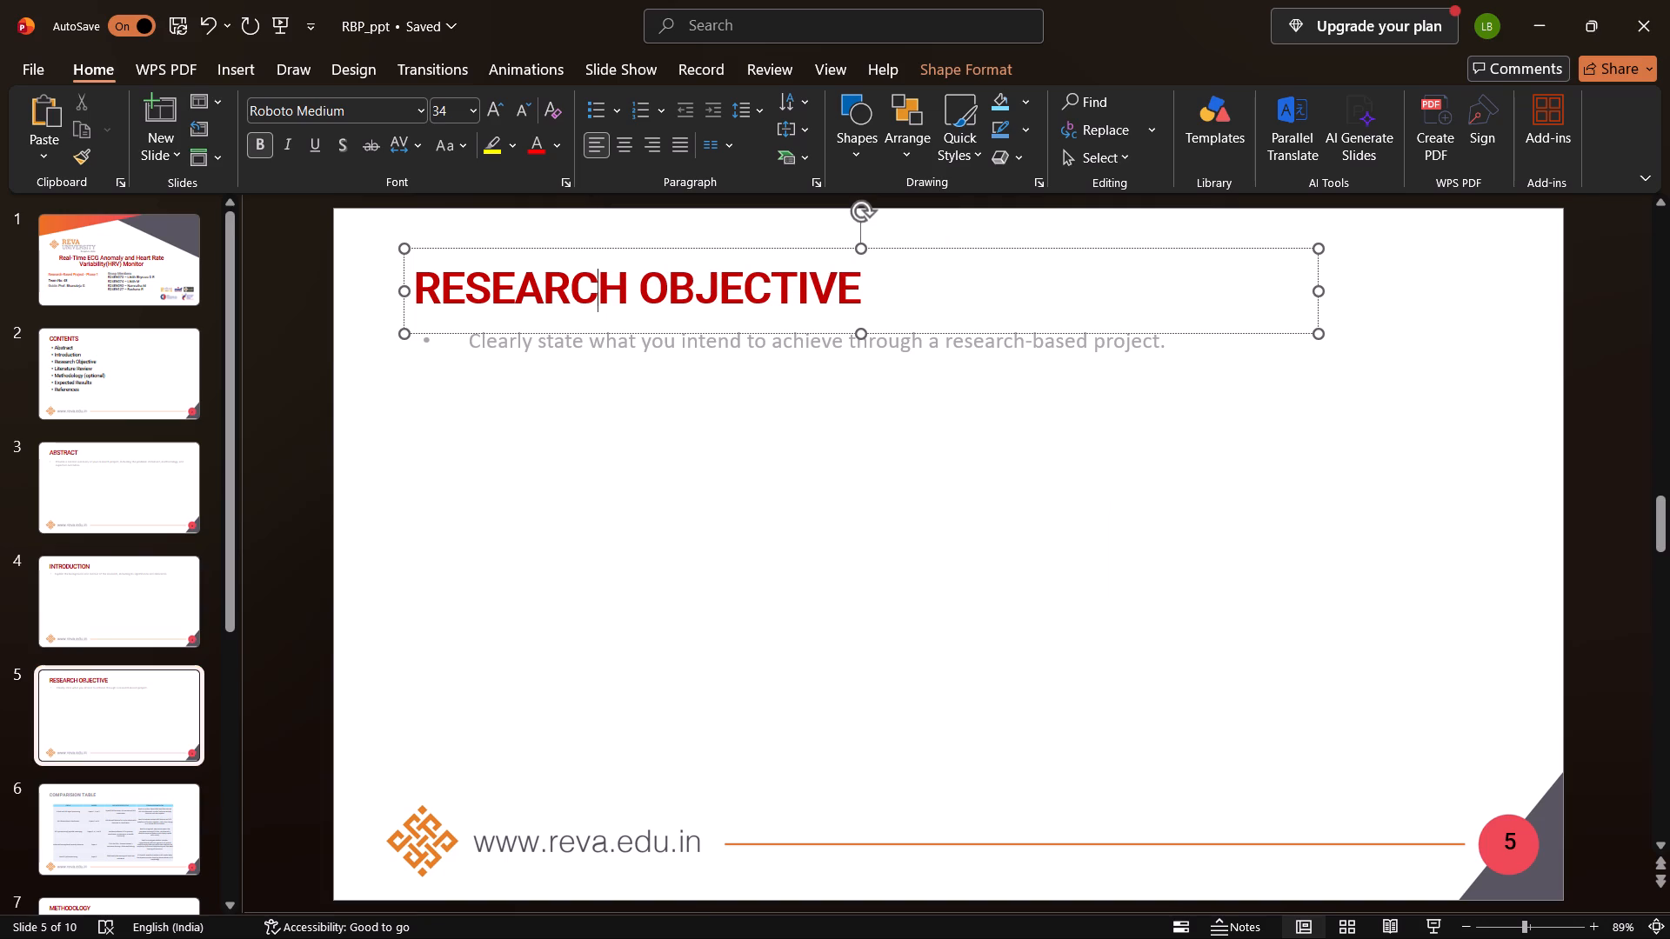
Correct the spelling of the slide 6 title to "COMPARISON TABLE".
click(96, 800)
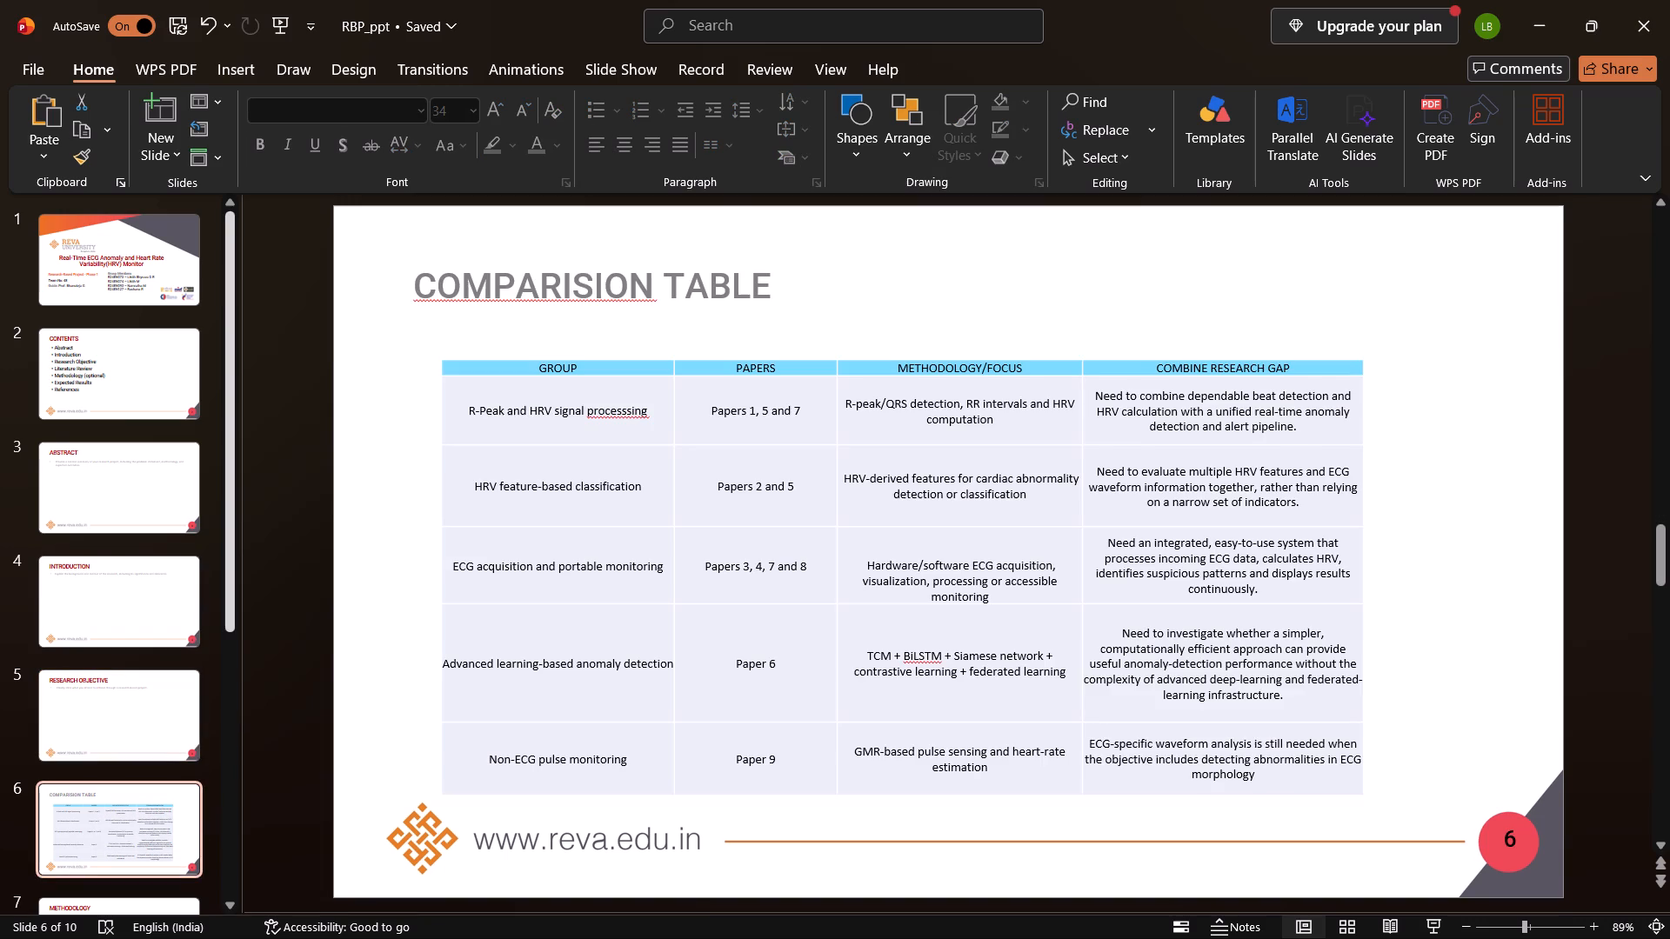
drag(417, 283, 624, 323)
click(651, 312)
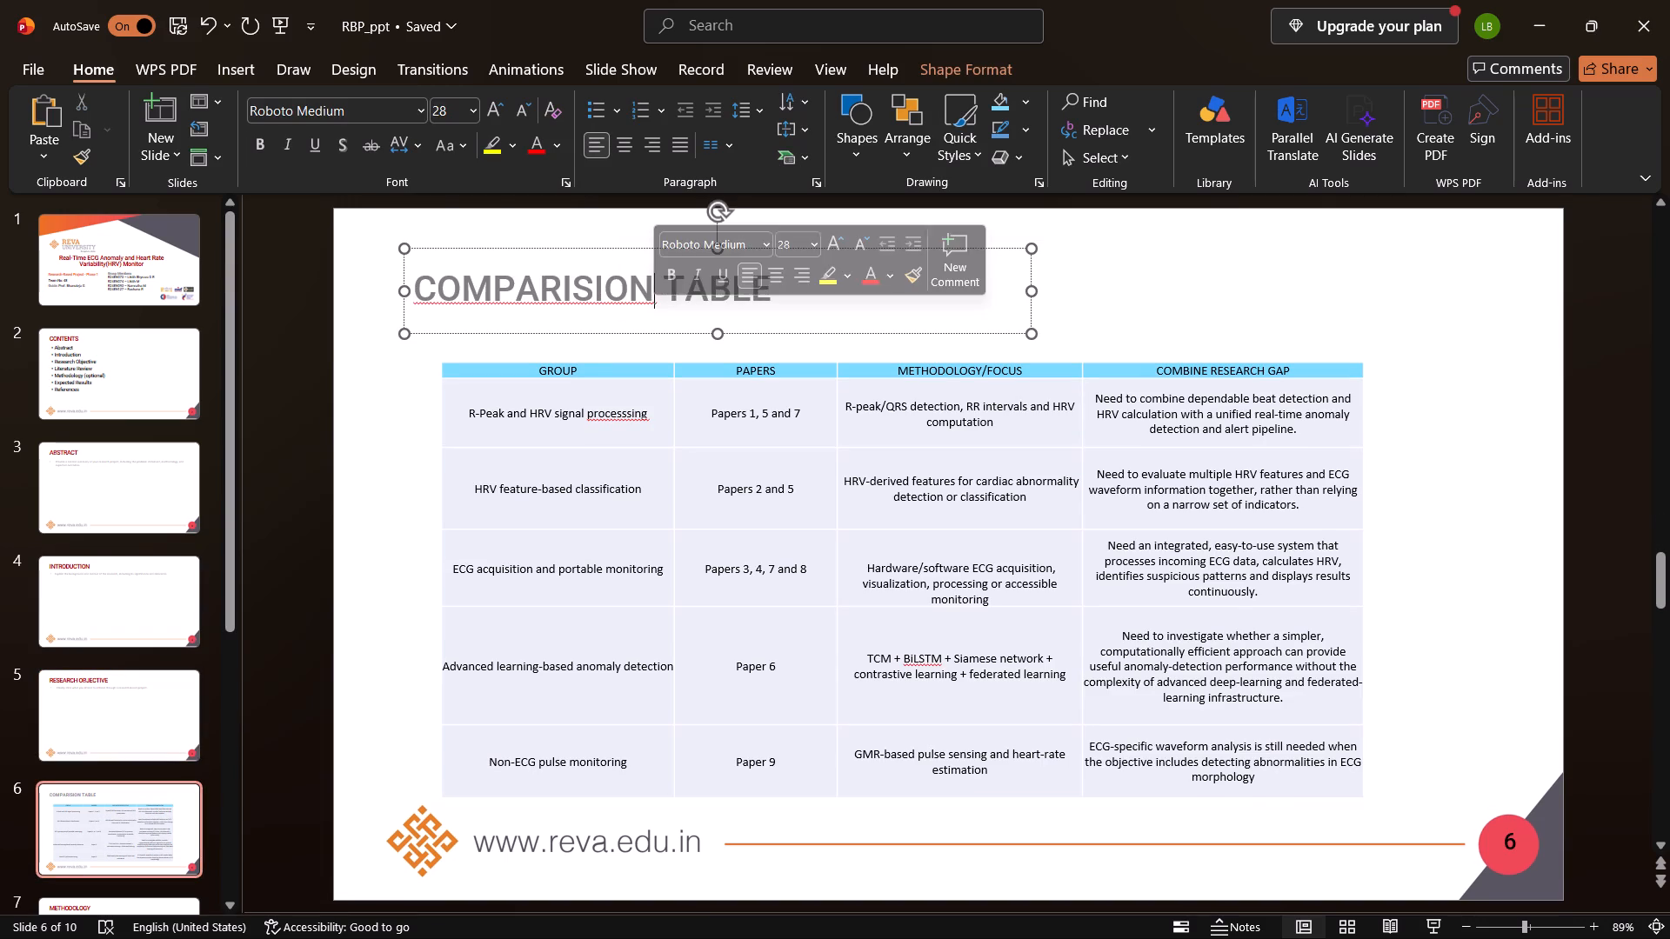
click(610, 304)
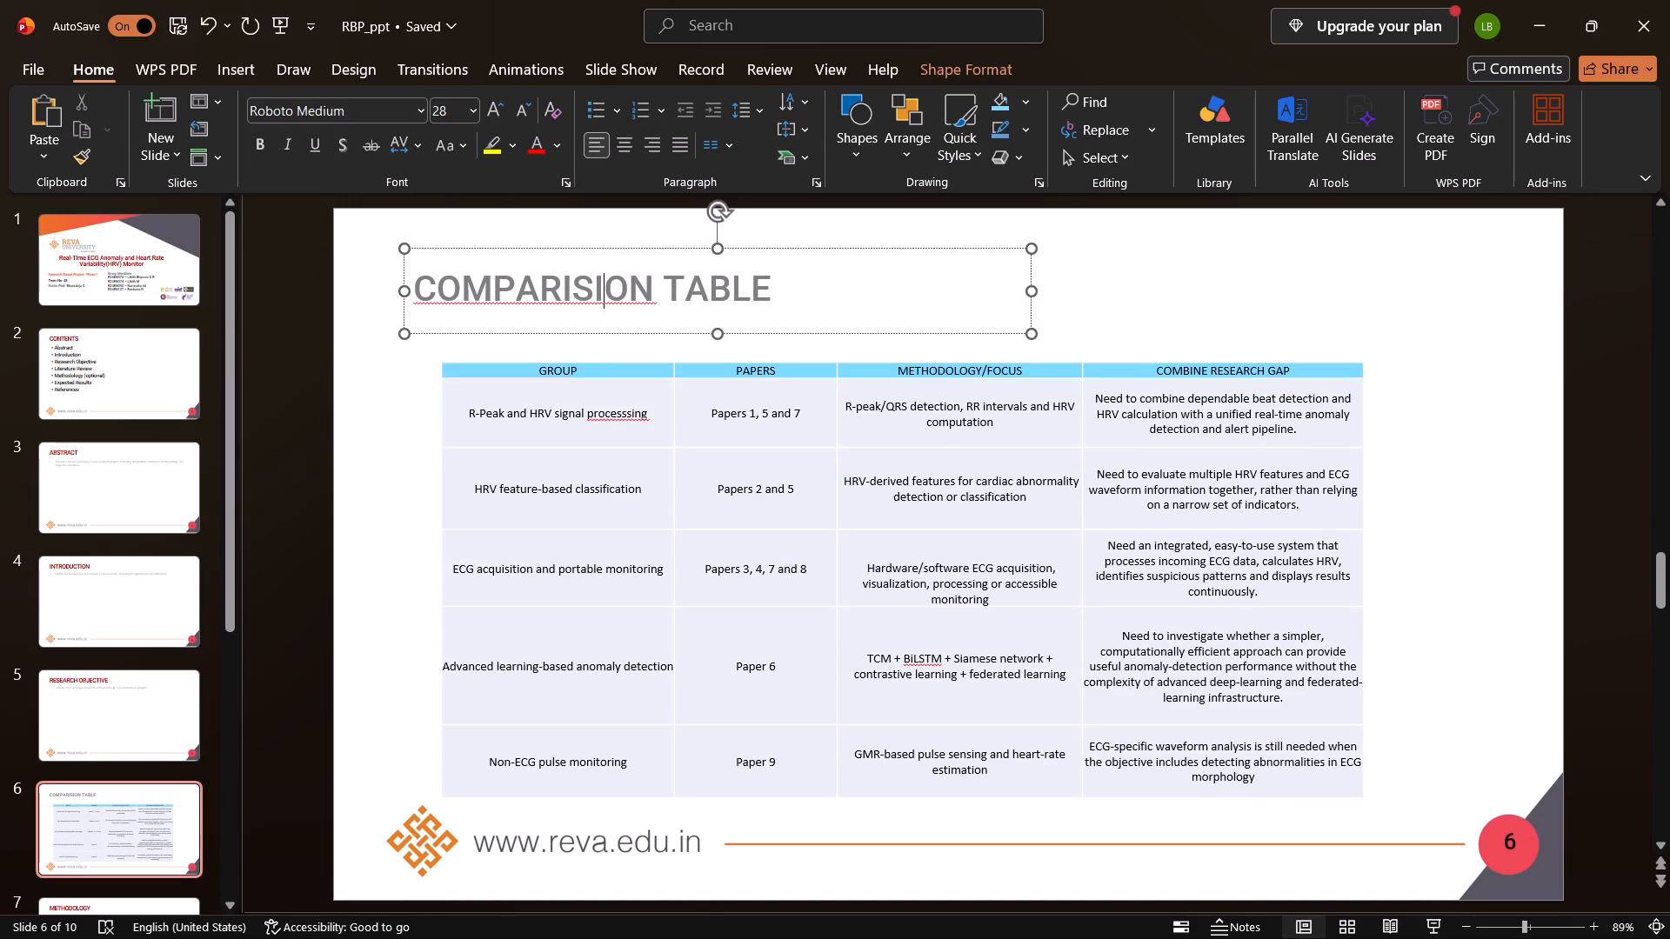
key(BackSpace)
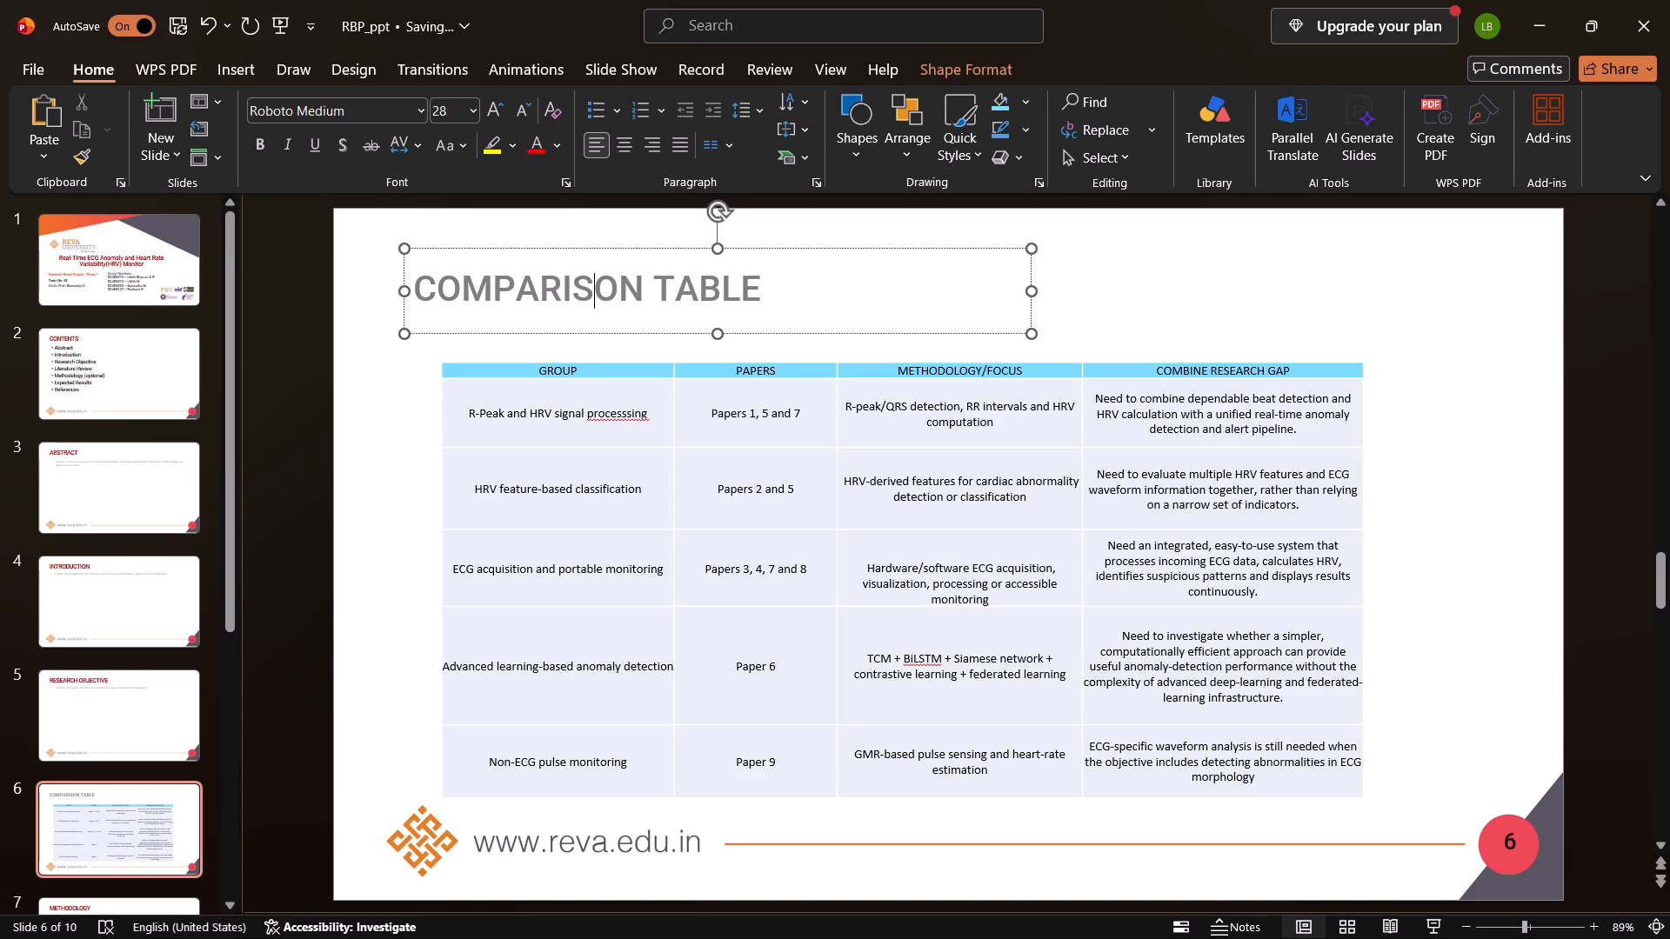
Format the COMPARISON TABLE title in the standard dark red font colour at size 36.
drag(765, 302, 551, 301)
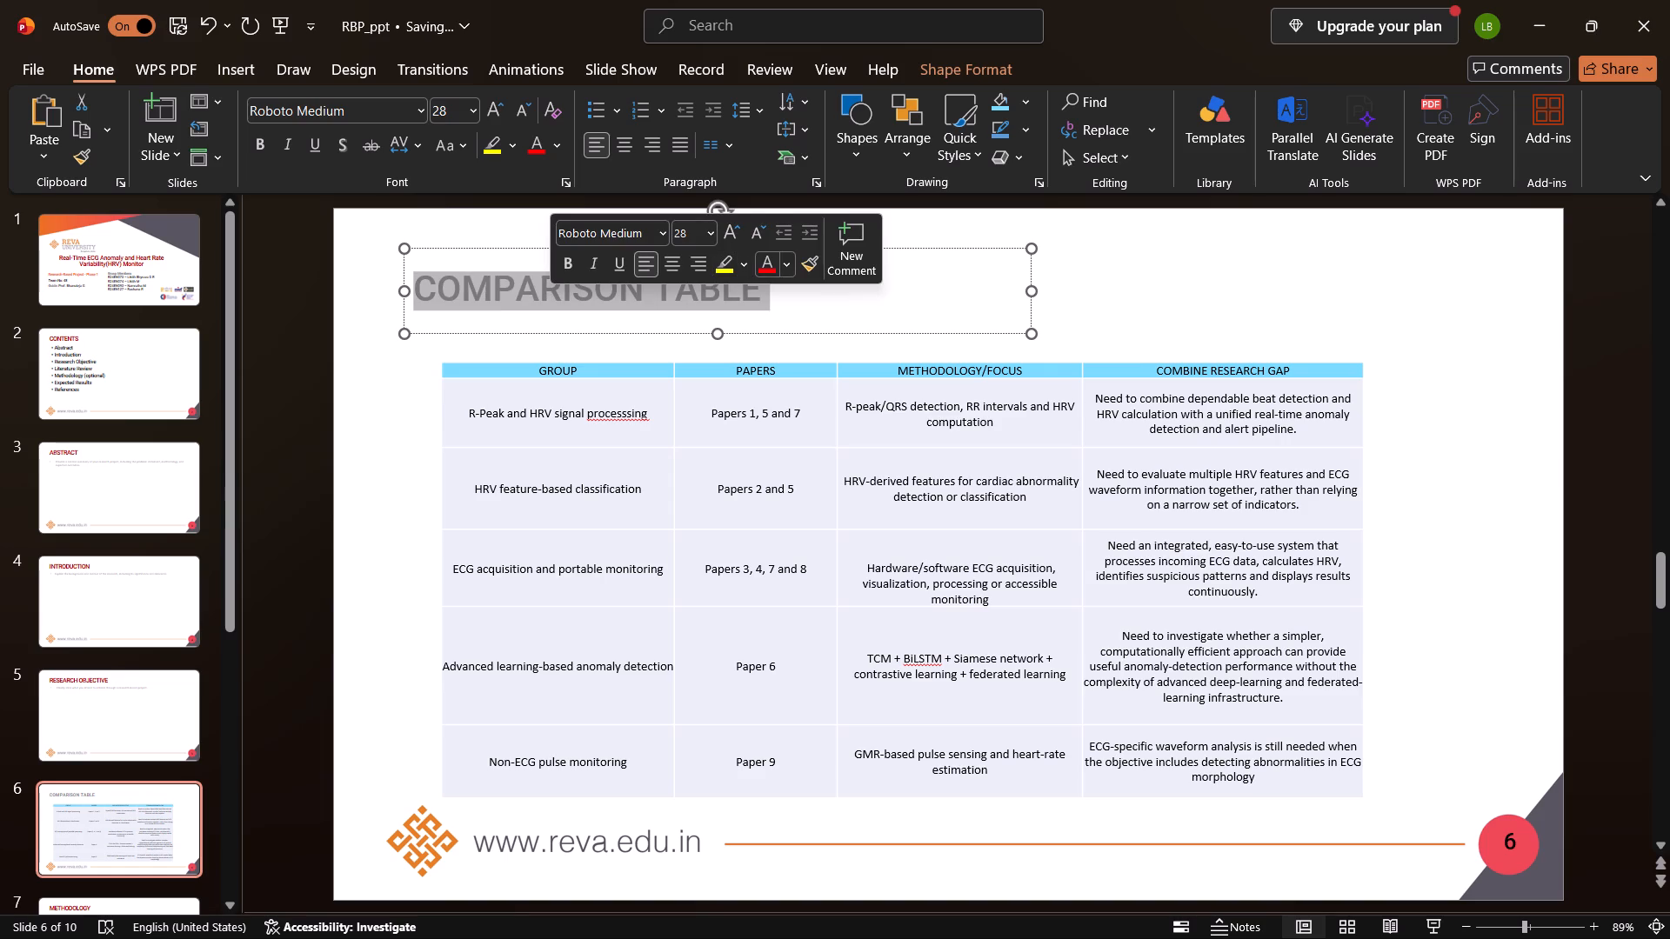
click(787, 265)
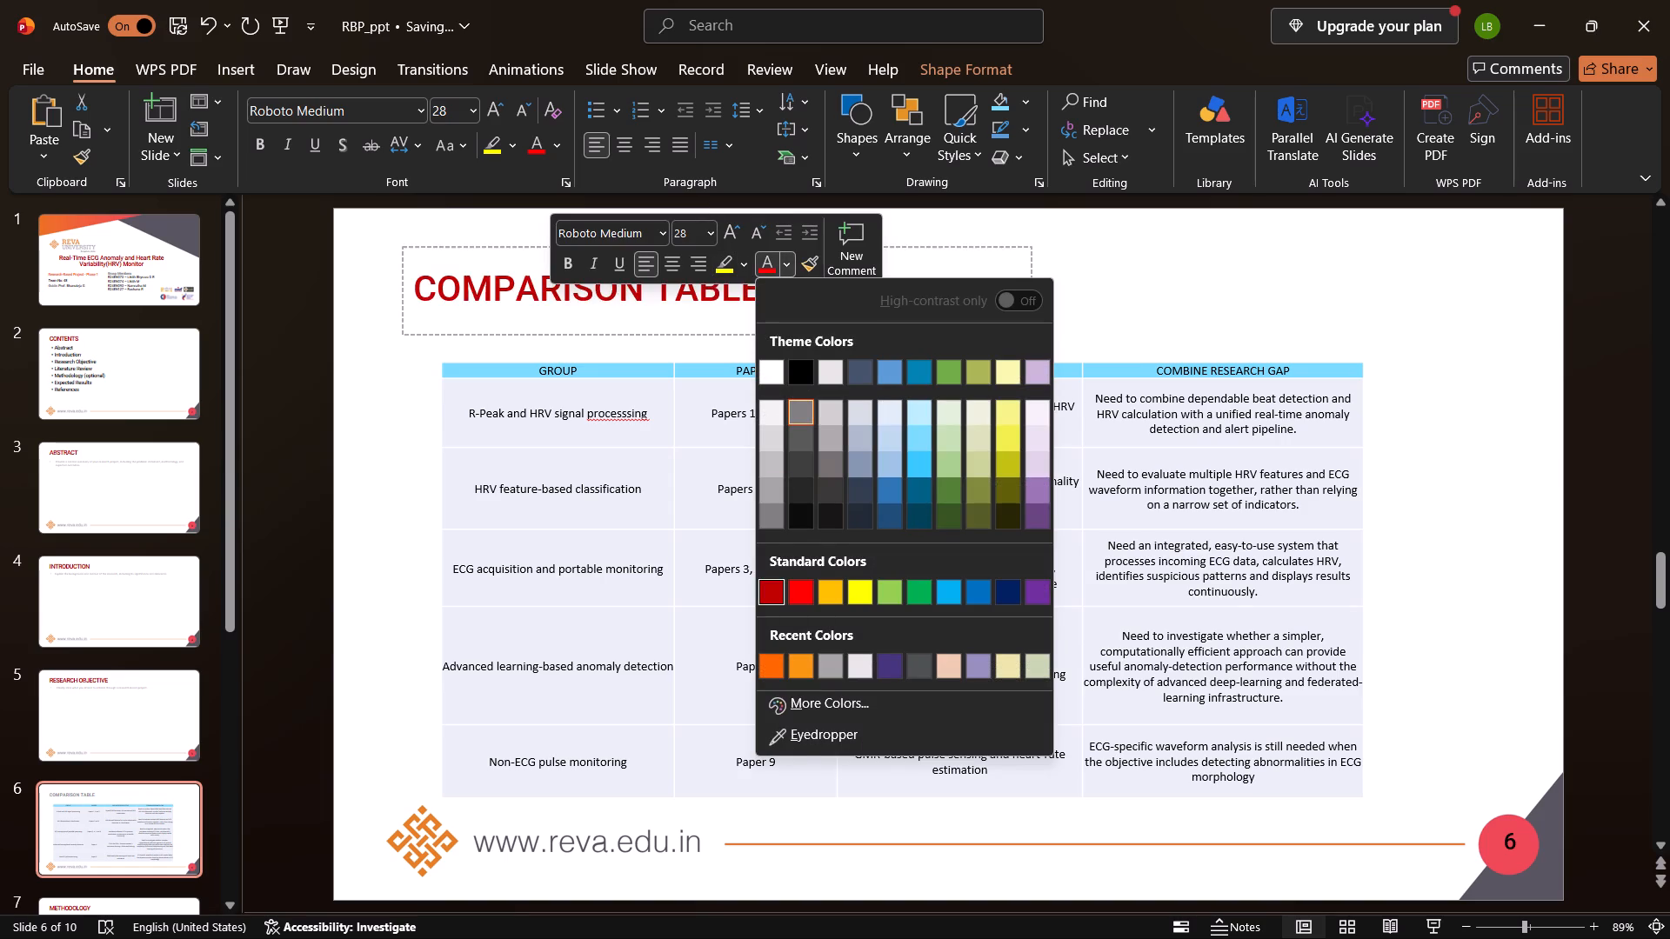
click(772, 599)
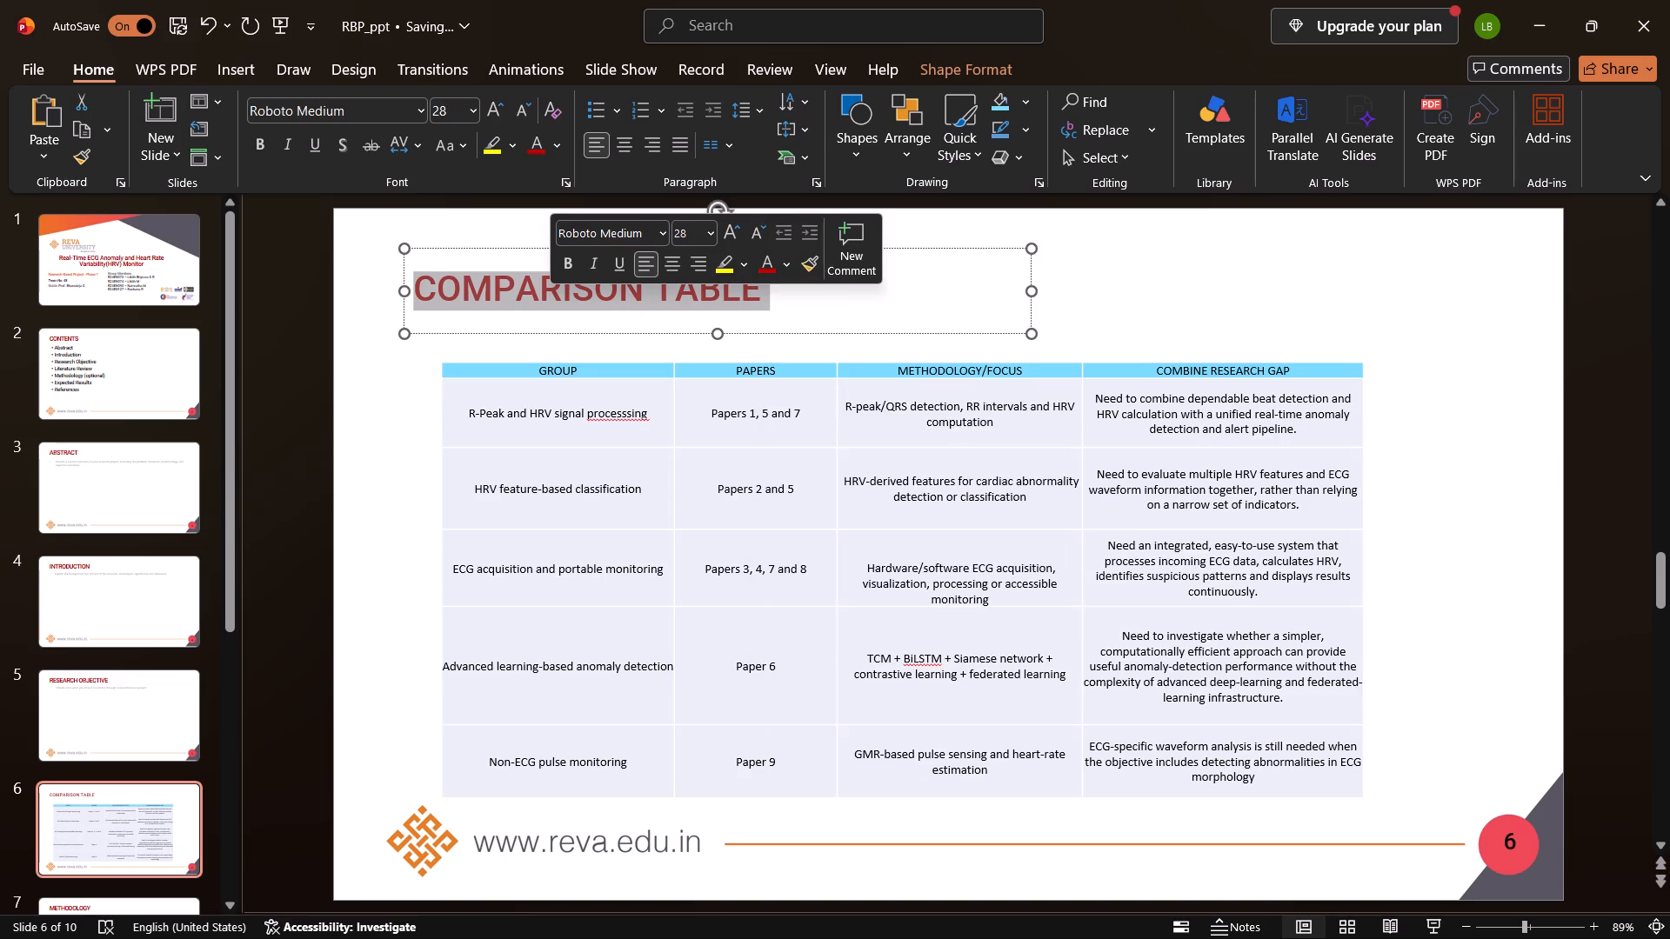
click(725, 235)
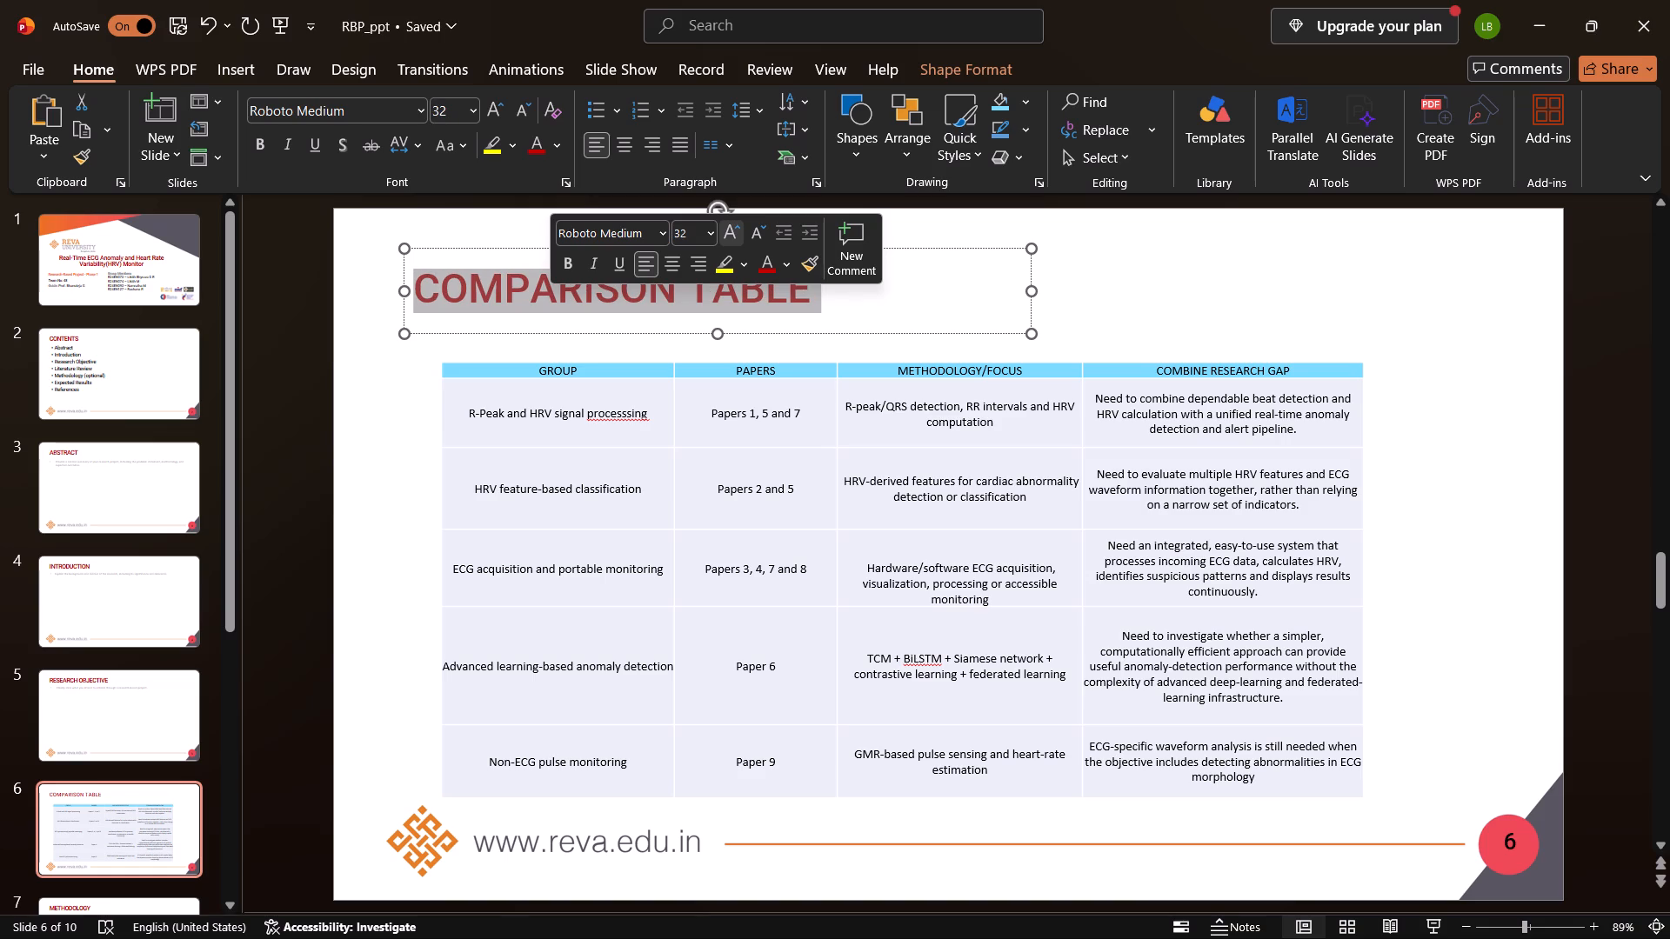
click(725, 235)
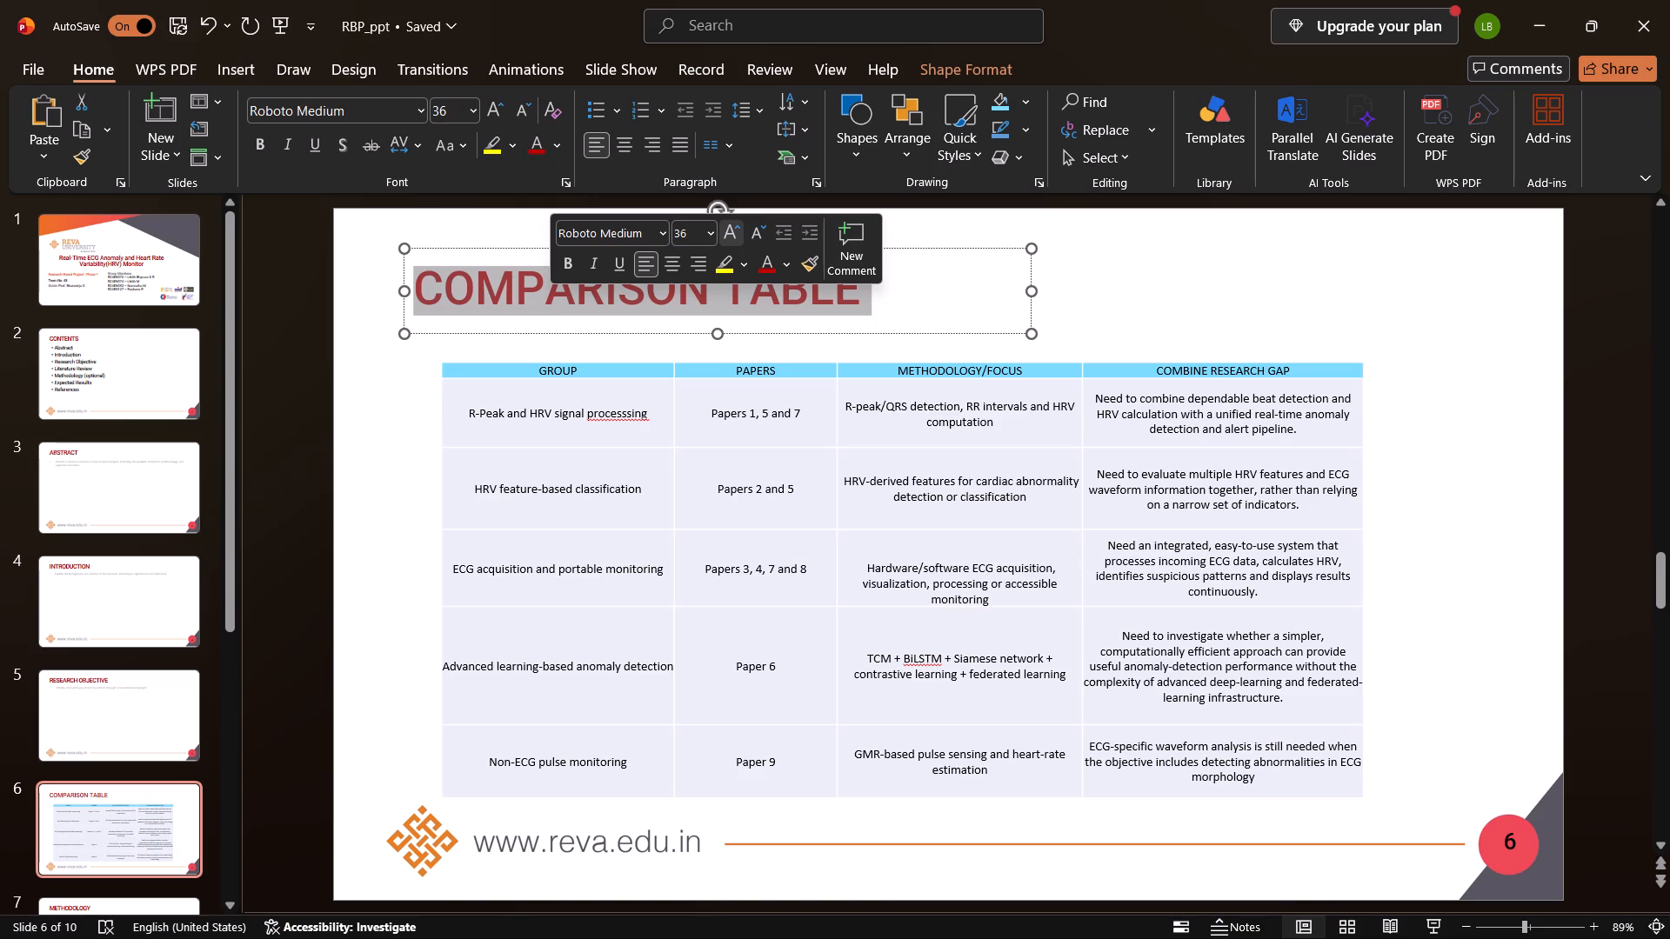
click(421, 488)
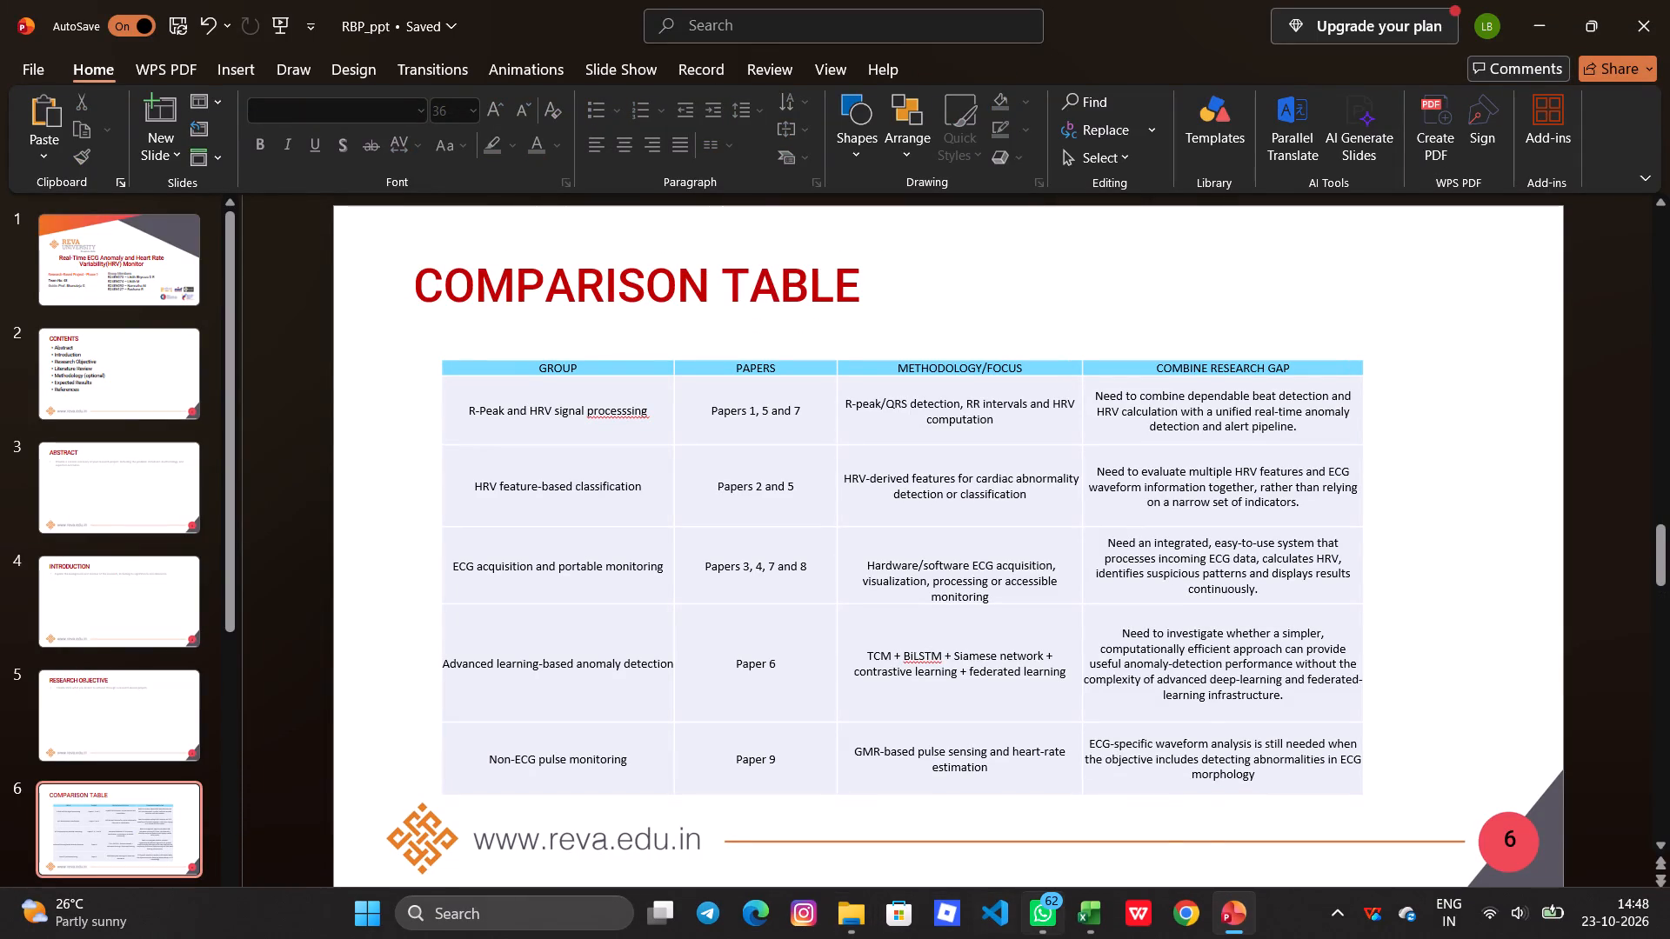
Switch to the ecg table workbook in Excel and inspect the source table's header row.
click(1079, 911)
click(284, 601)
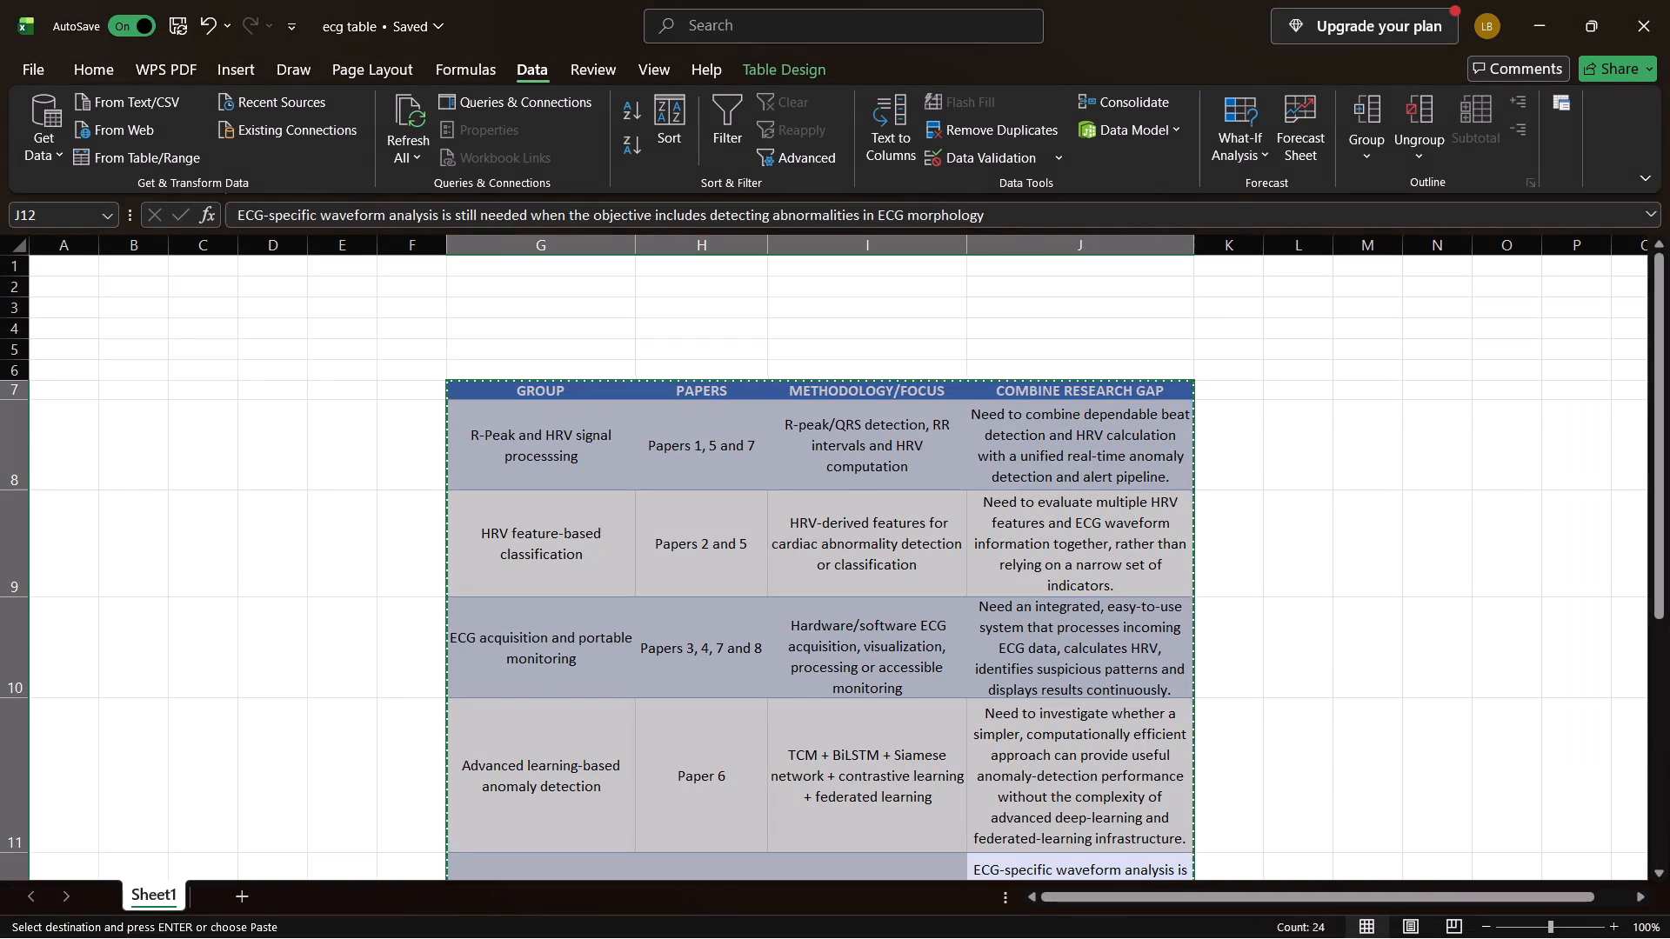
click(249, 524)
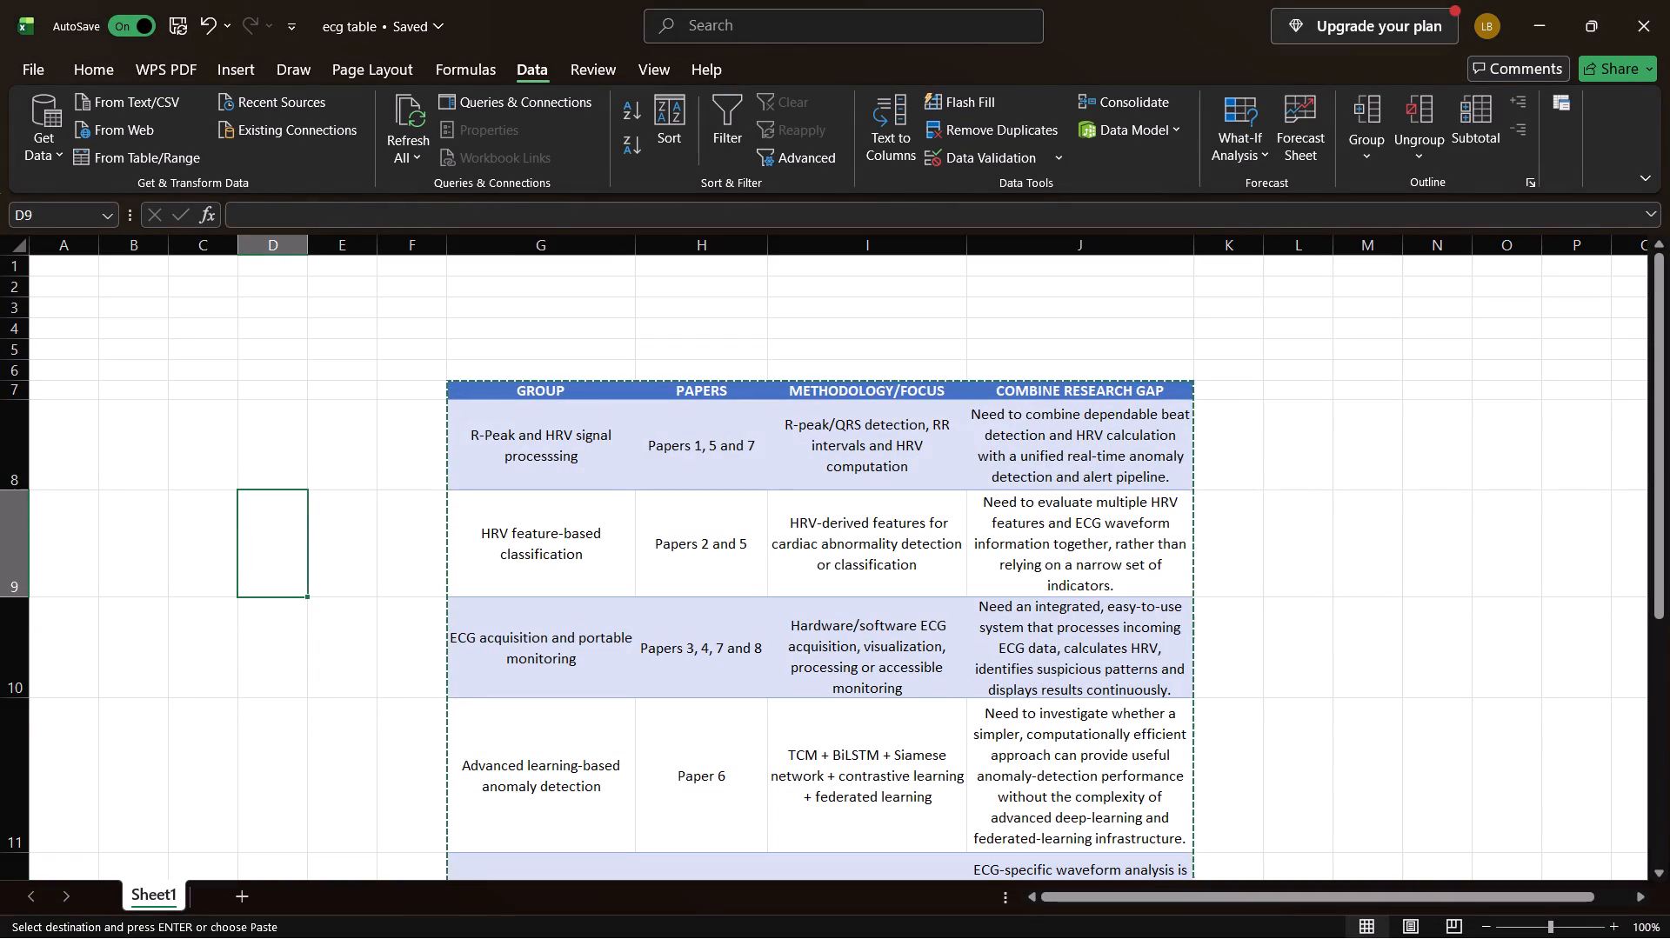
double_click(590, 390)
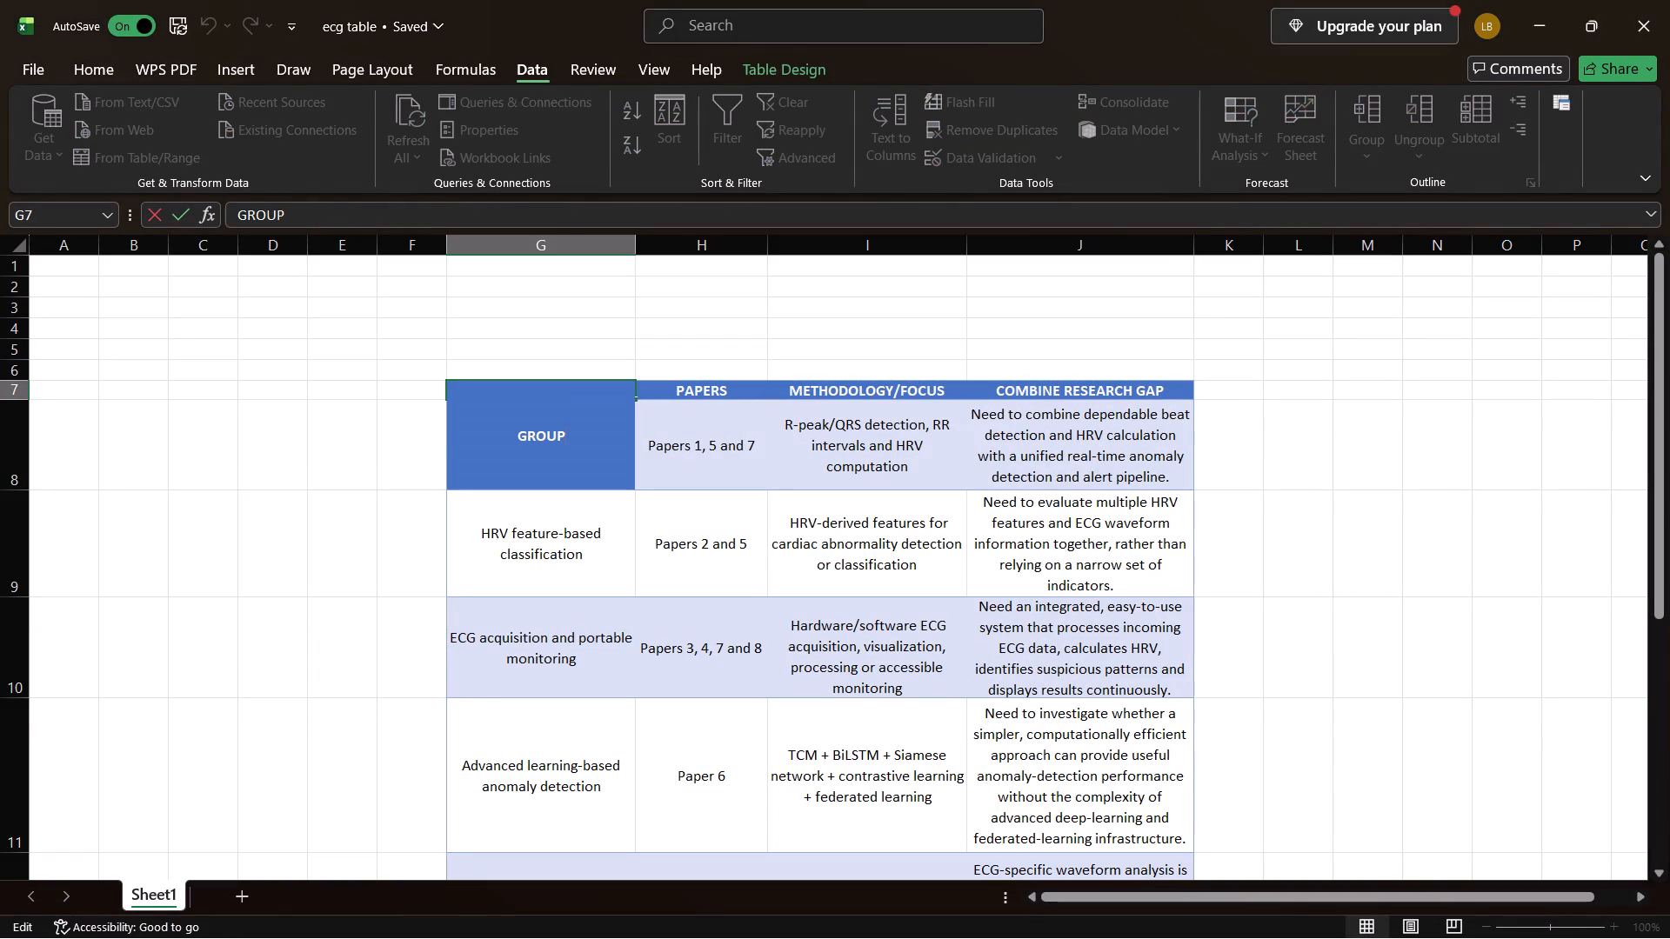
click(590, 390)
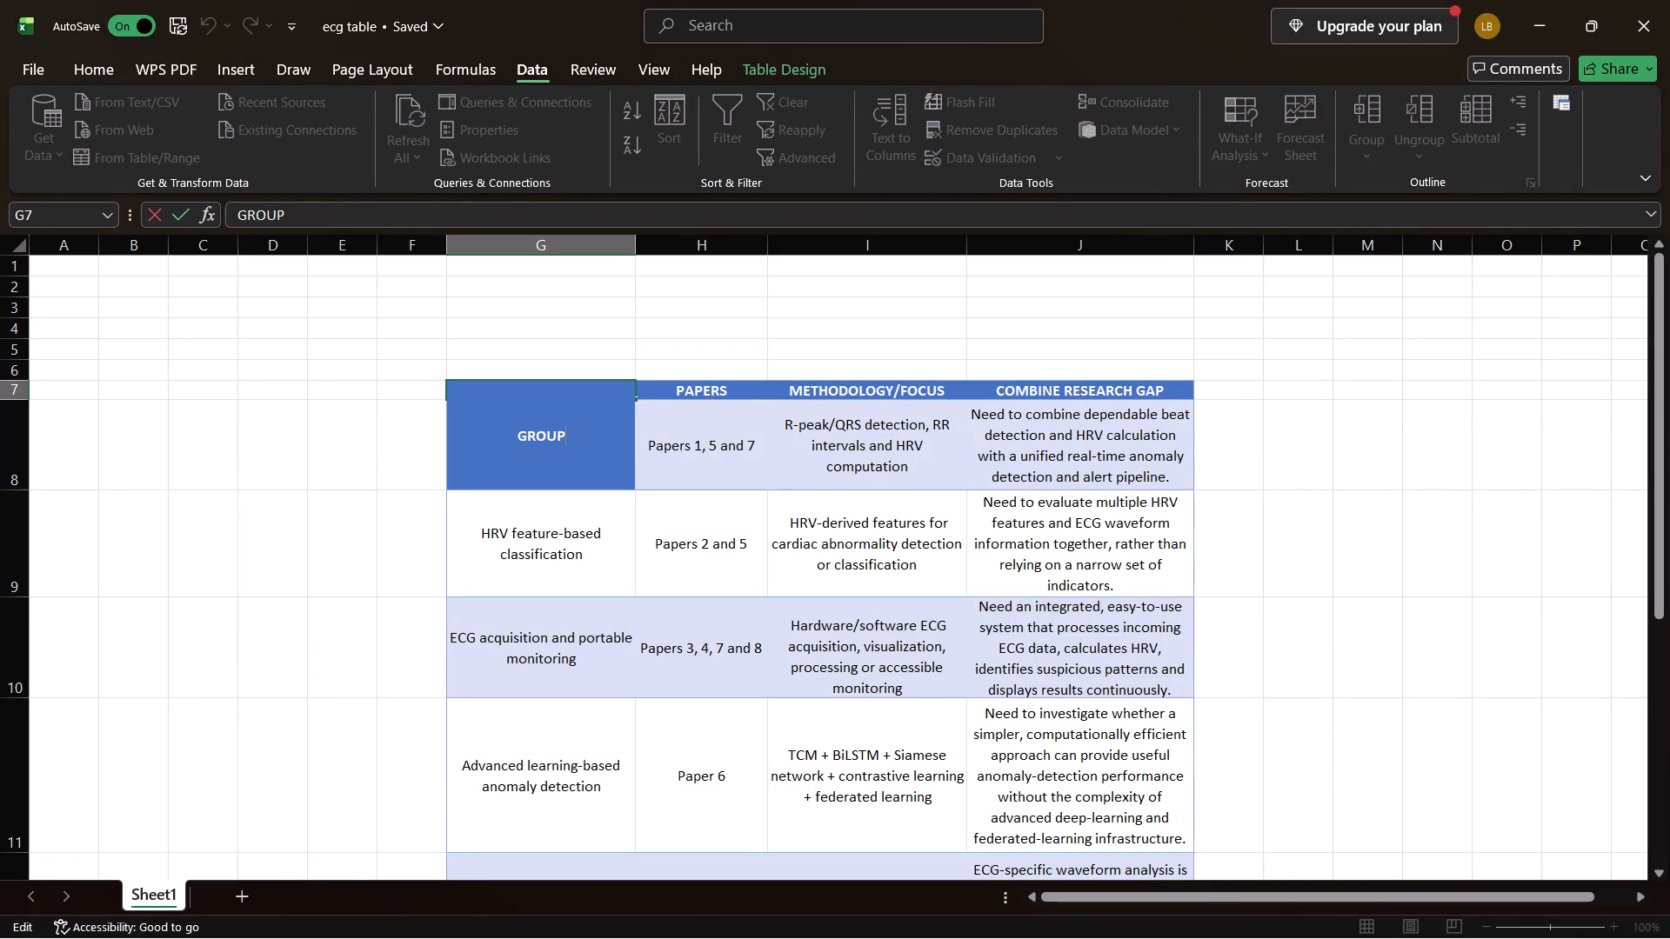
click(290, 384)
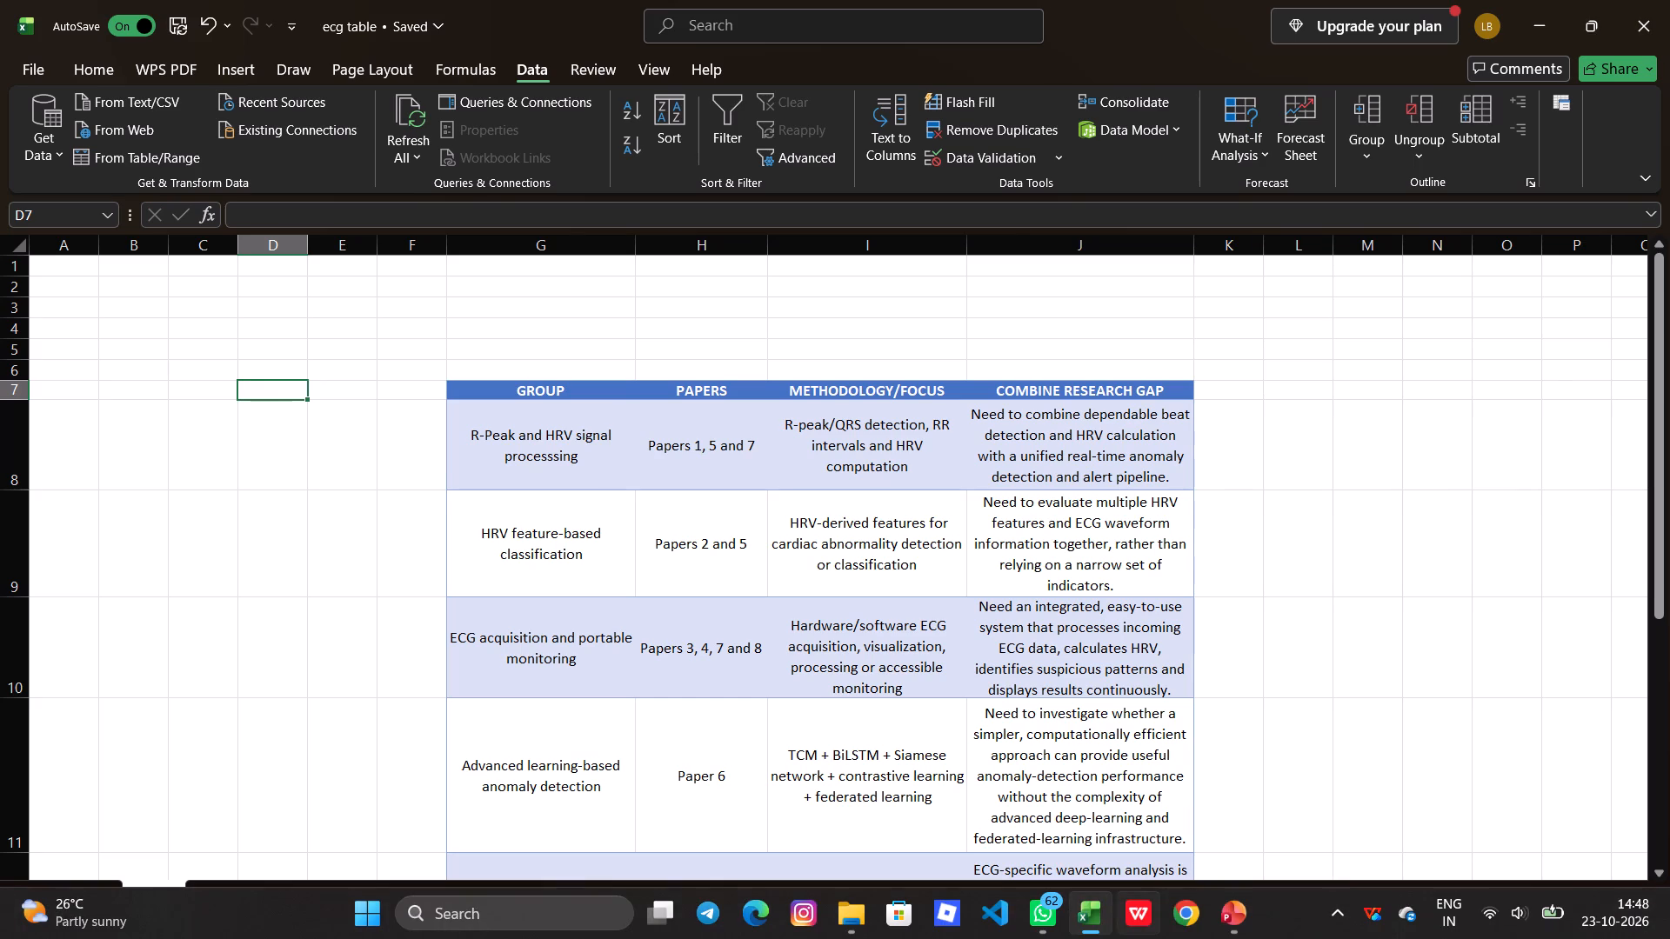
Return to RBP_ppt in PowerPoint and make the GROUP header on slide 6 bold at font size 12.
click(1241, 921)
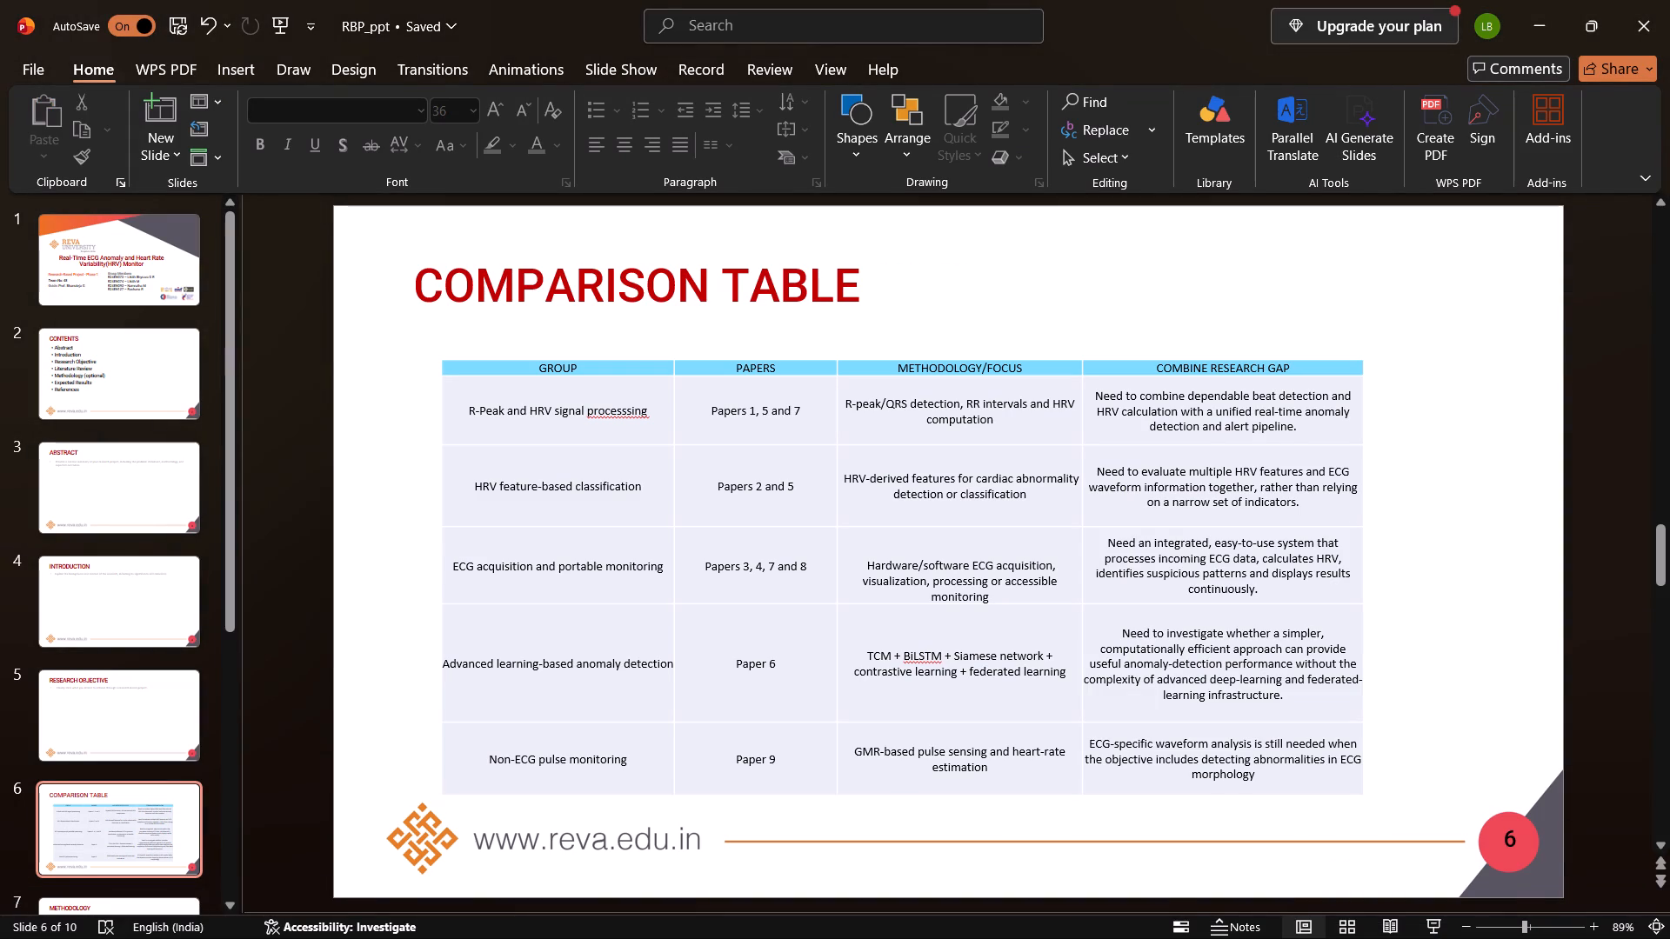
click(573, 369)
drag(581, 369, 541, 368)
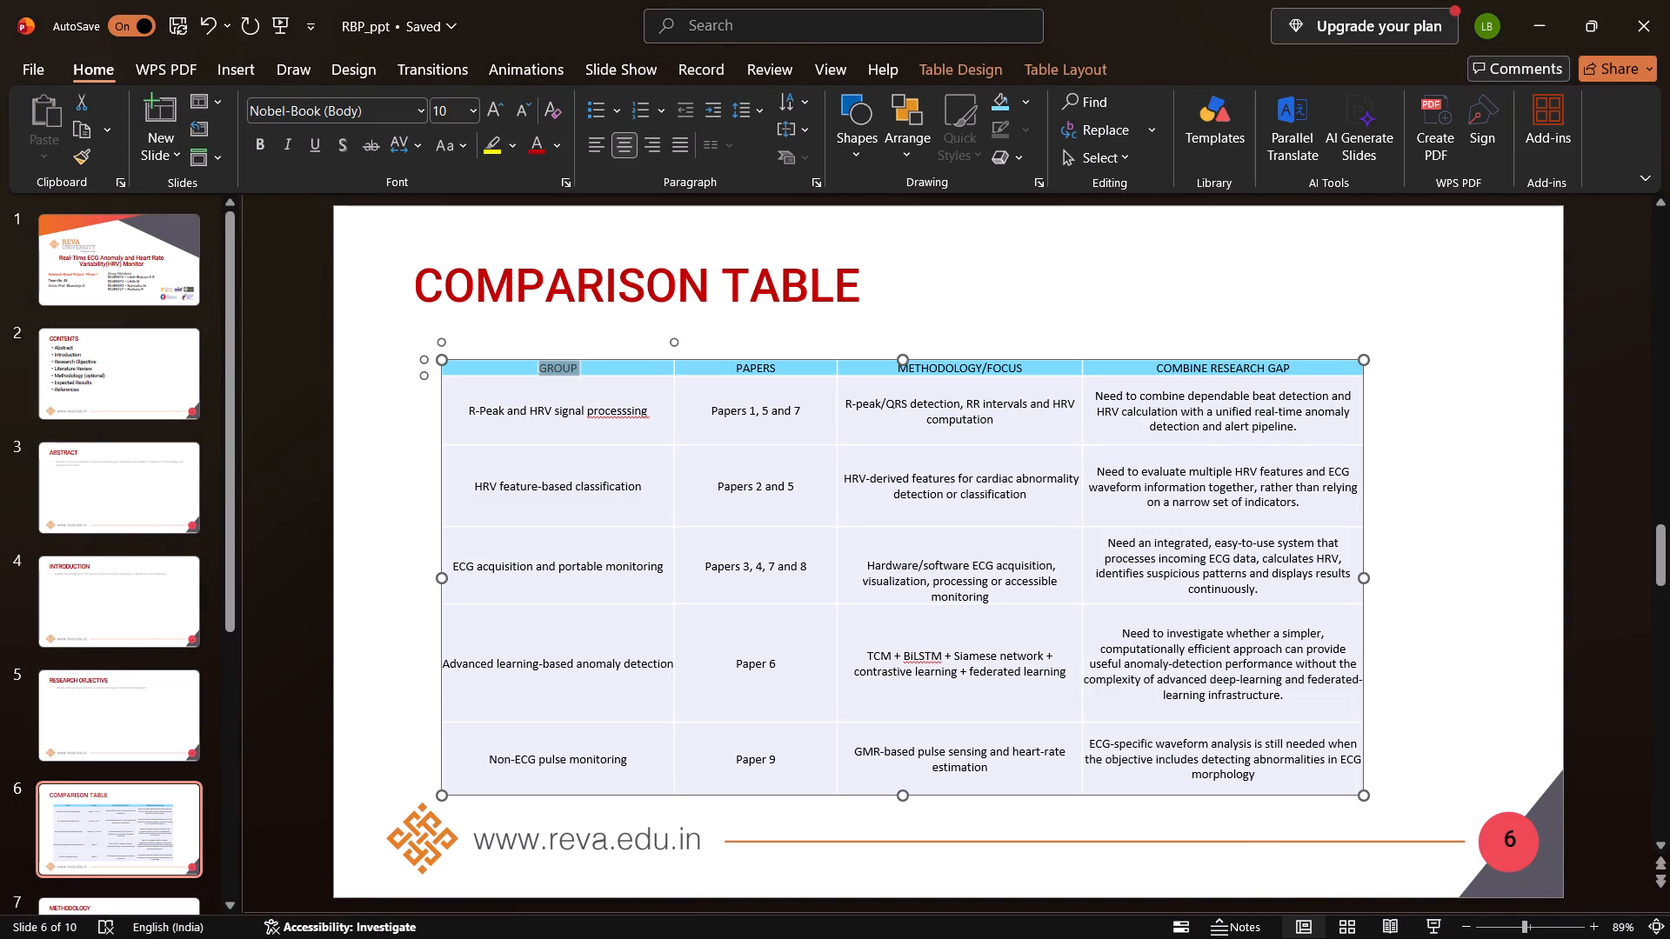
drag(541, 368, 532, 370)
click(551, 330)
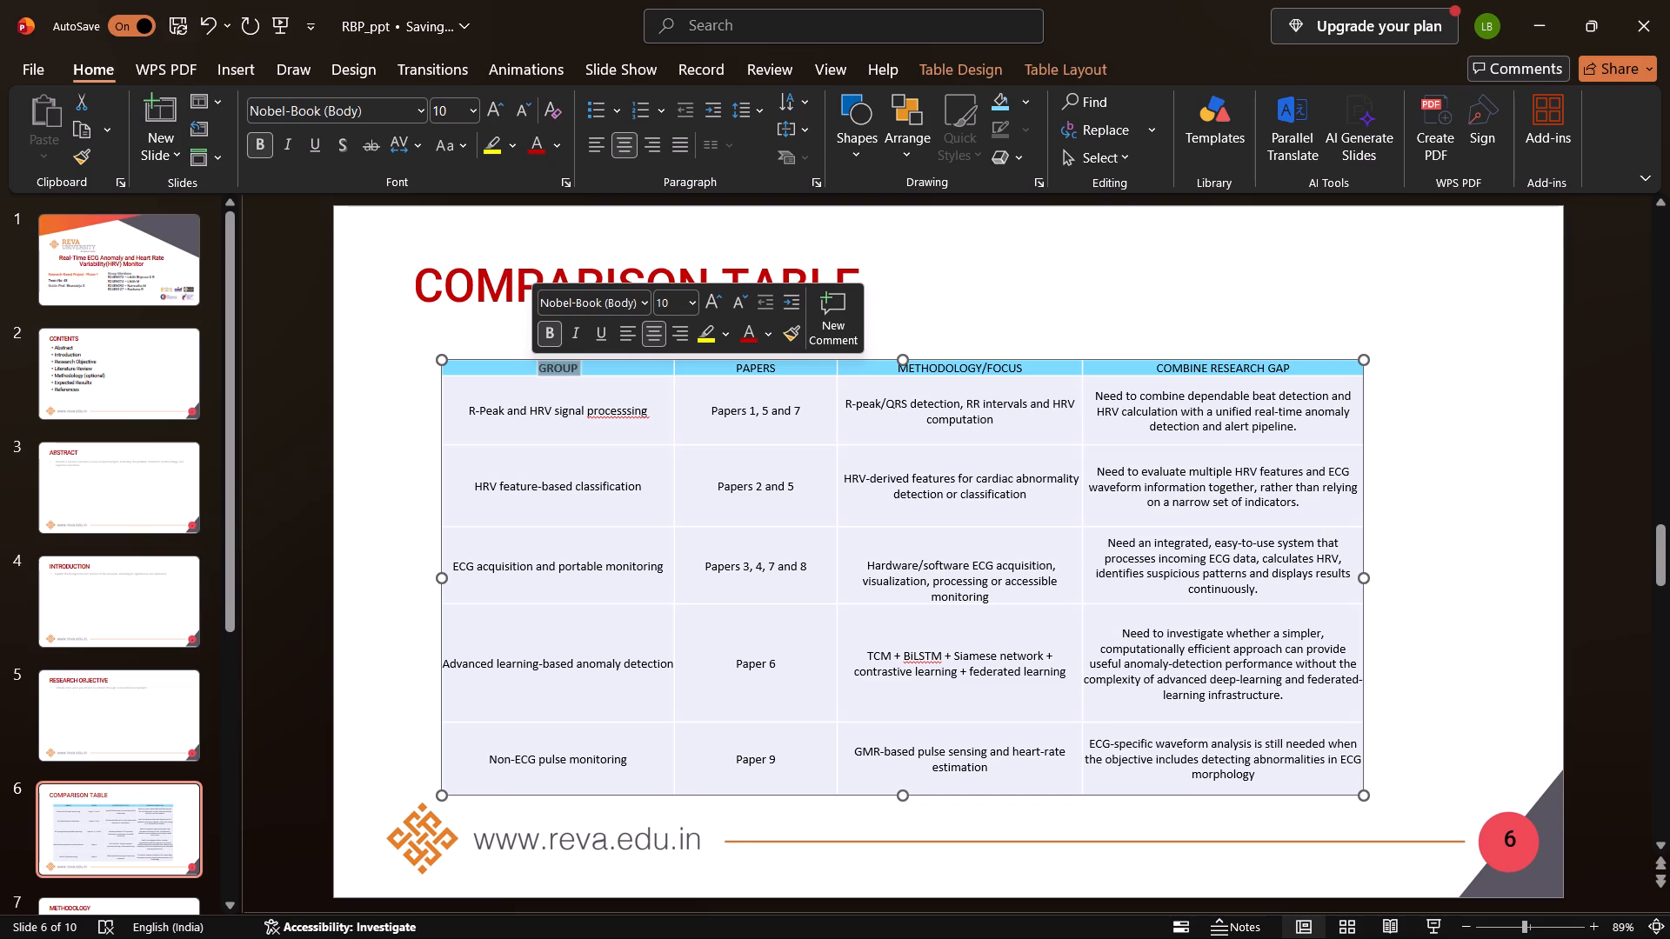
click(711, 296)
click(711, 296)
click(711, 296)
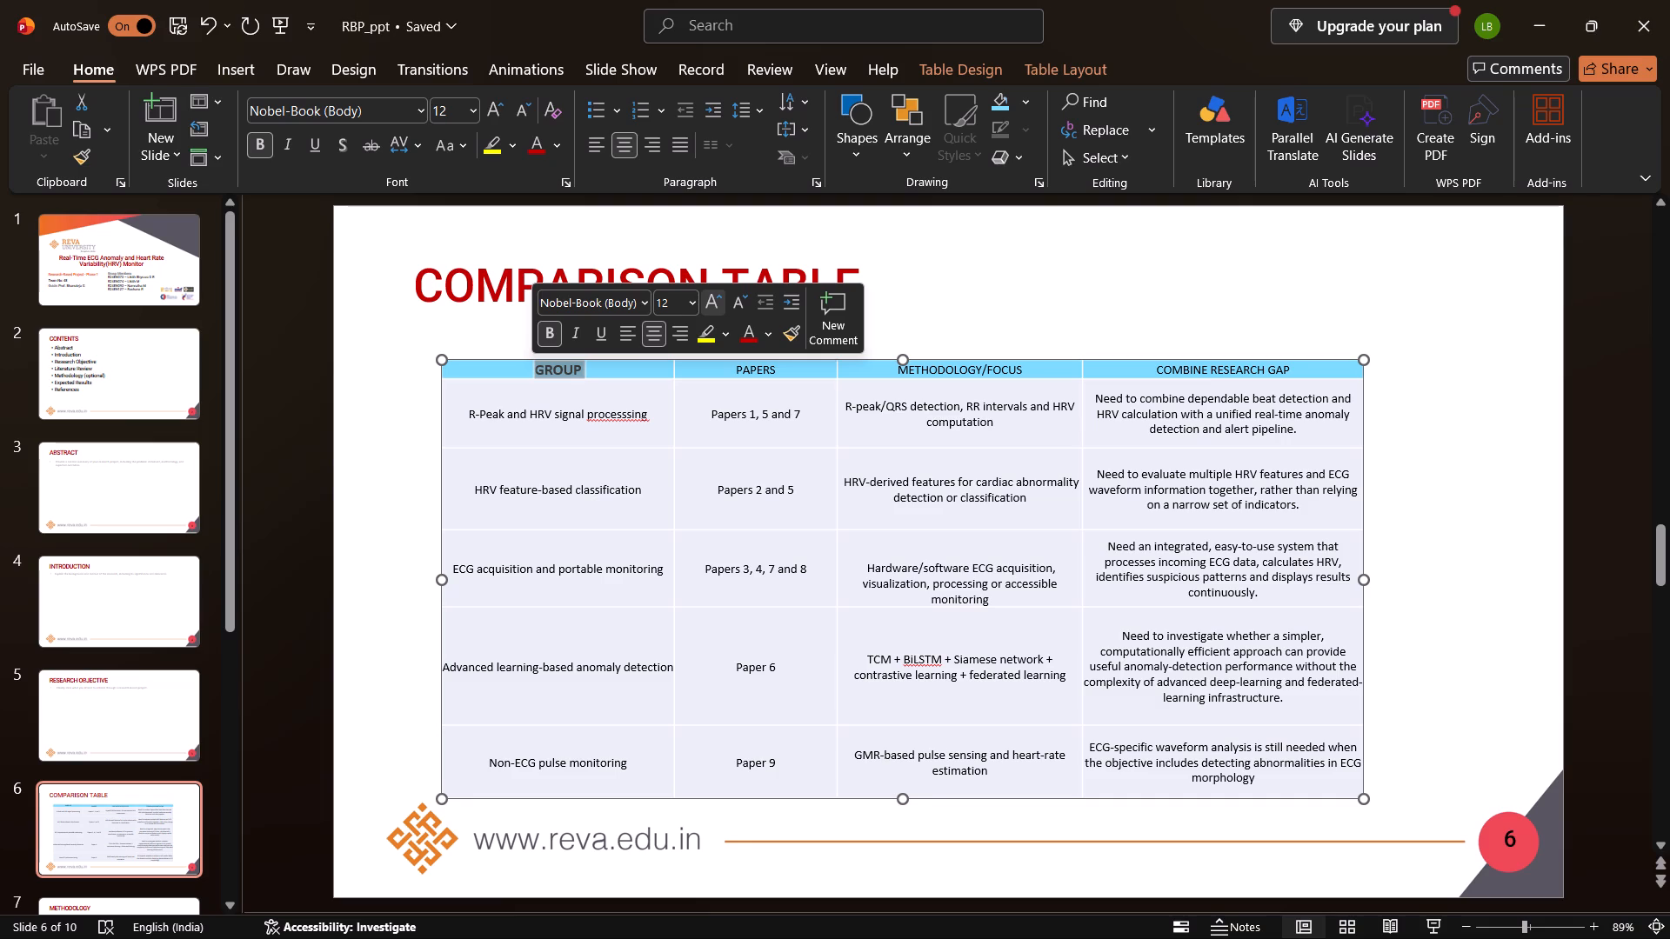
click(1012, 266)
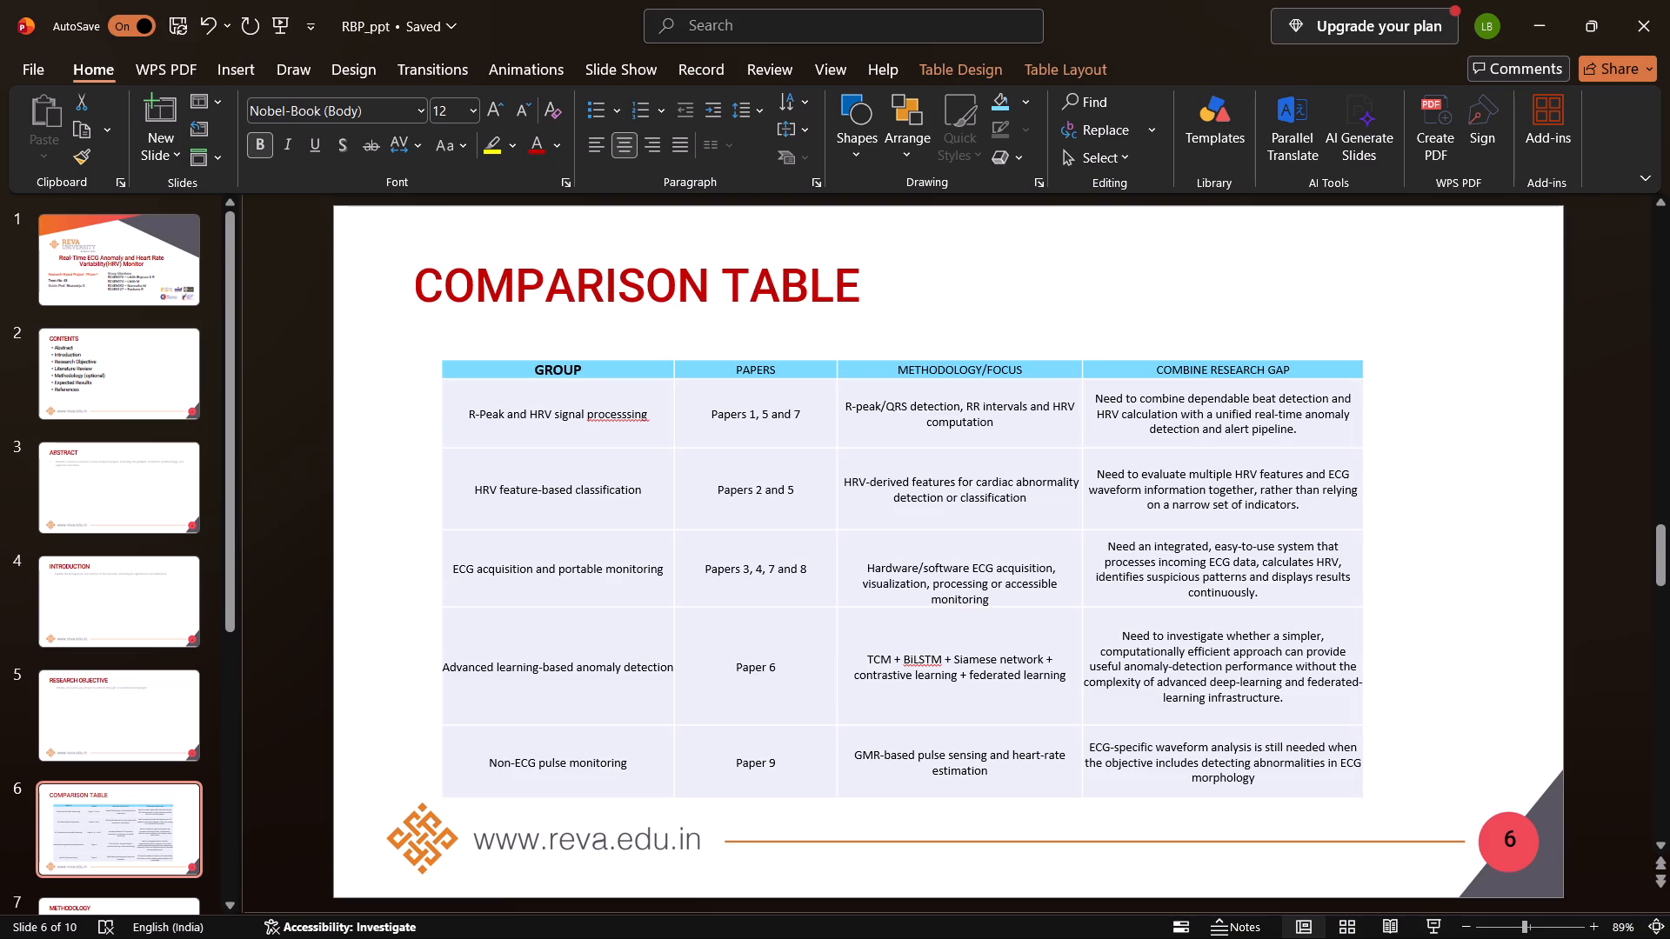
Make the PAPERS header text bold at font size 12.
drag(781, 373, 754, 380)
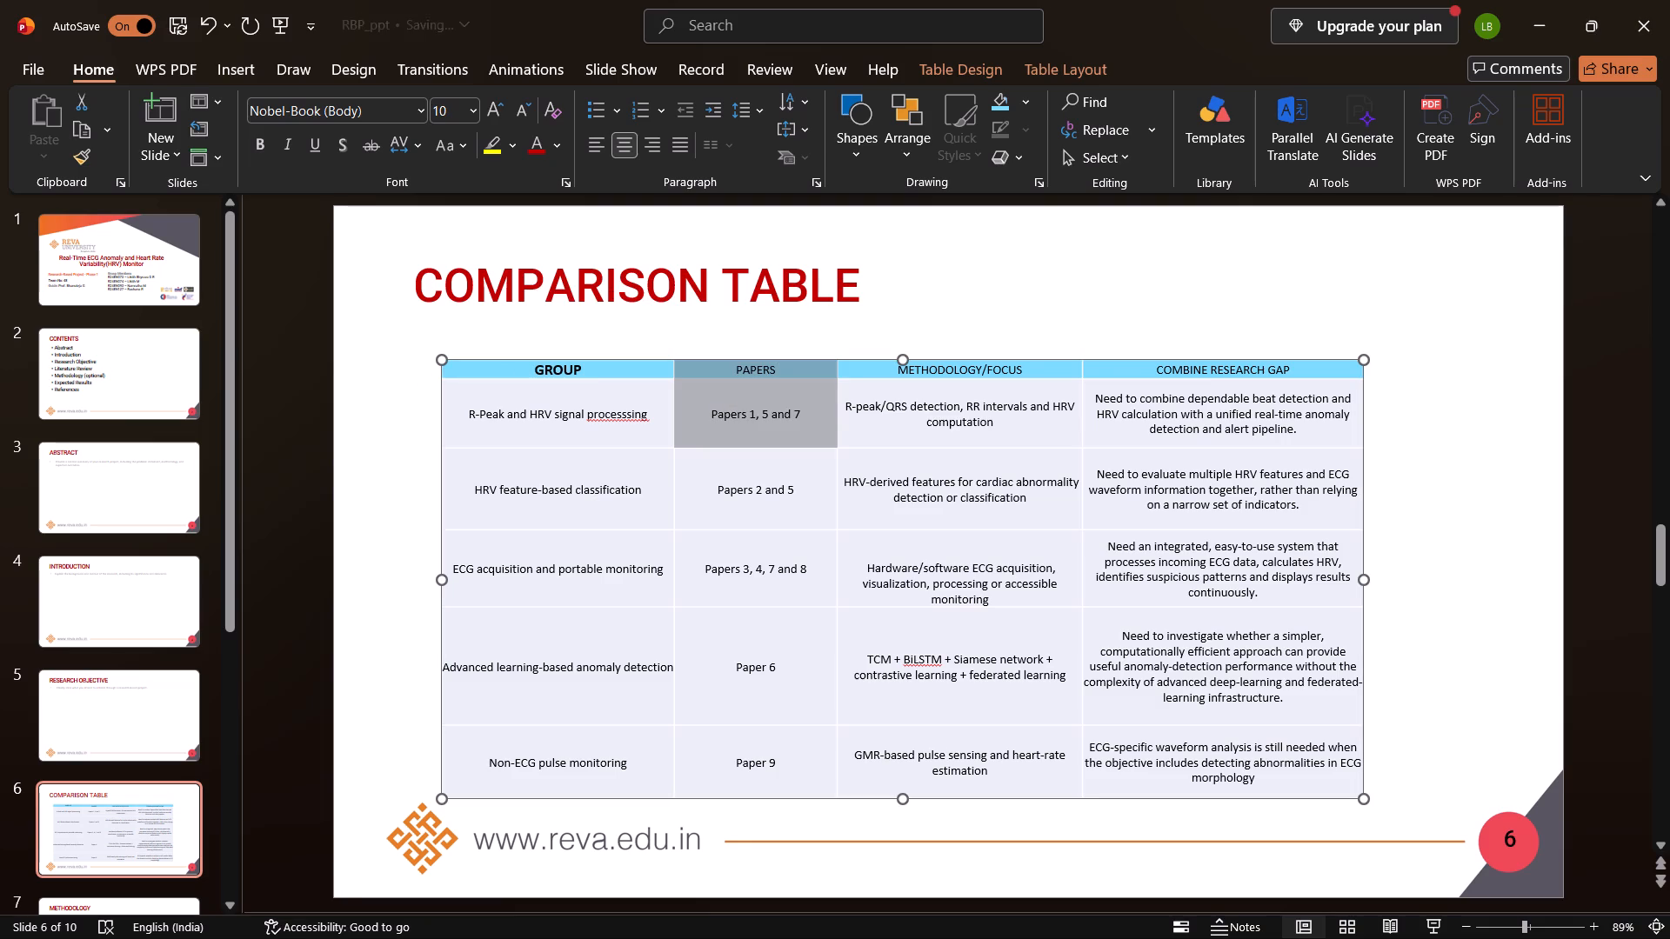
click(790, 362)
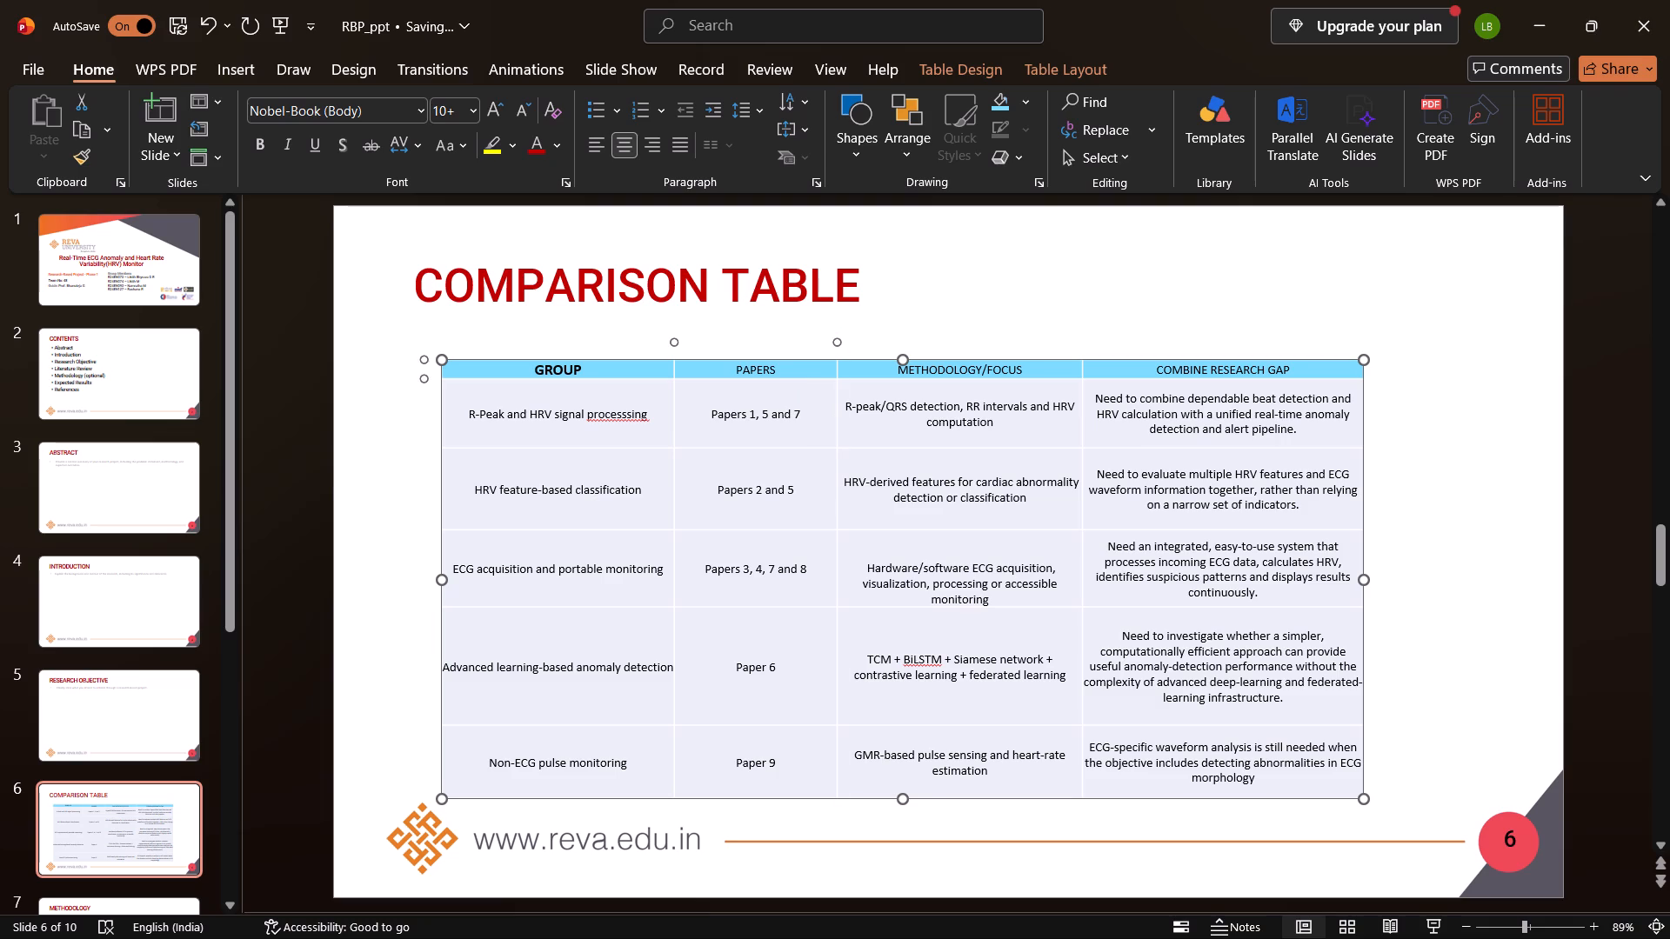
drag(786, 371, 745, 374)
click(753, 336)
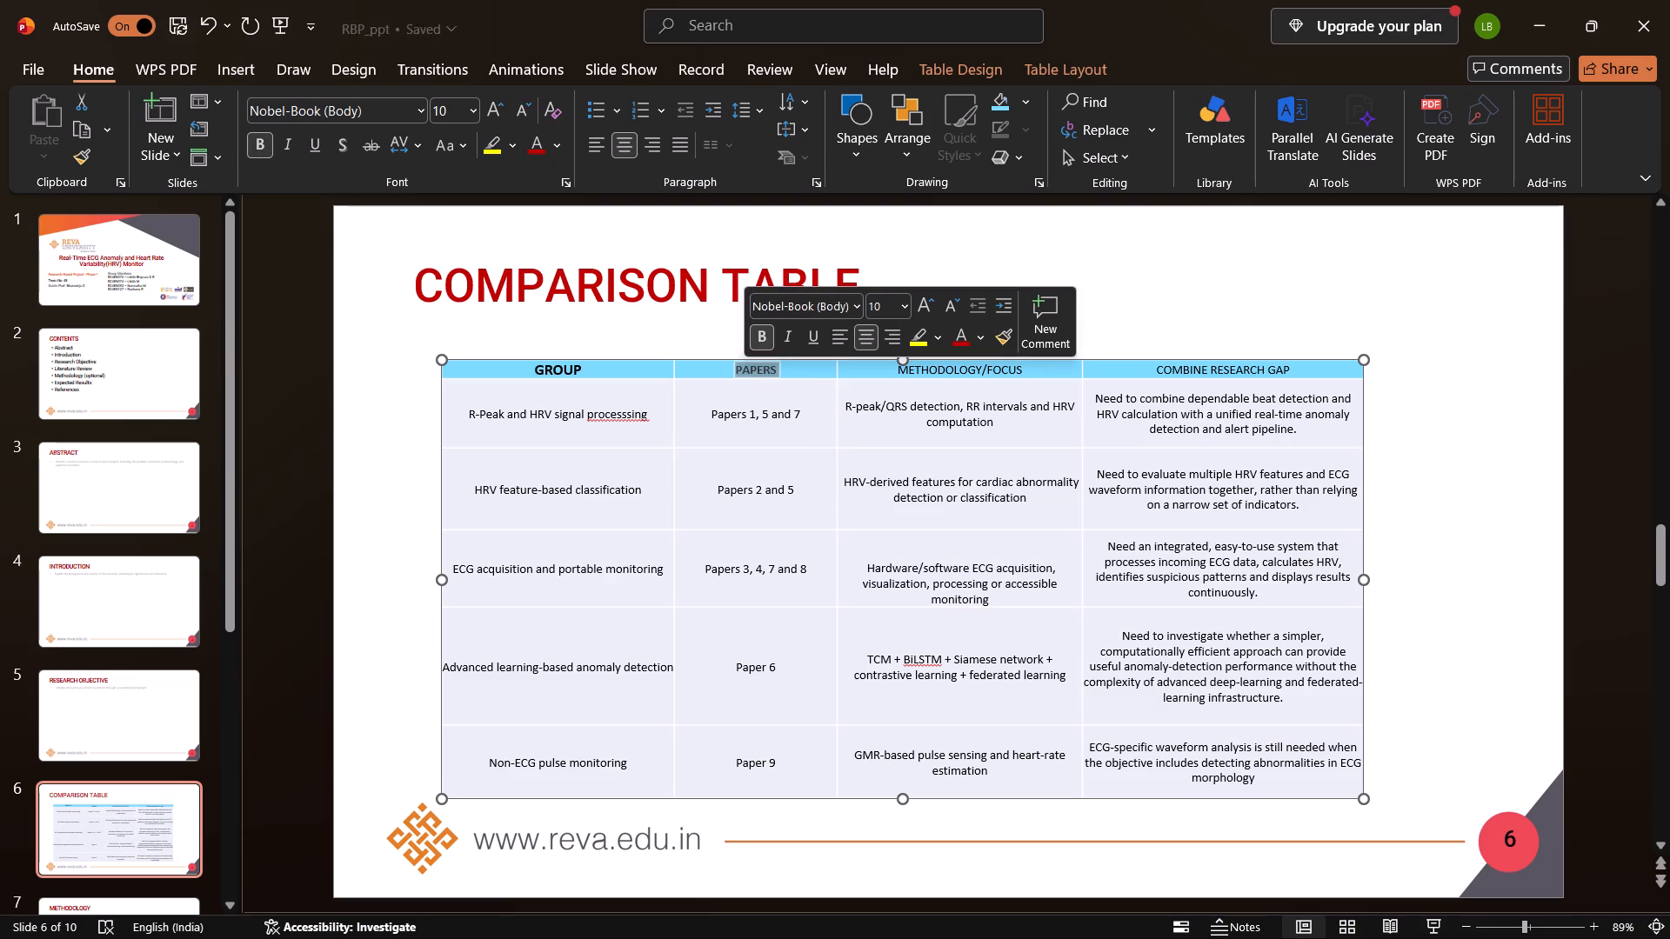
double_click(918, 300)
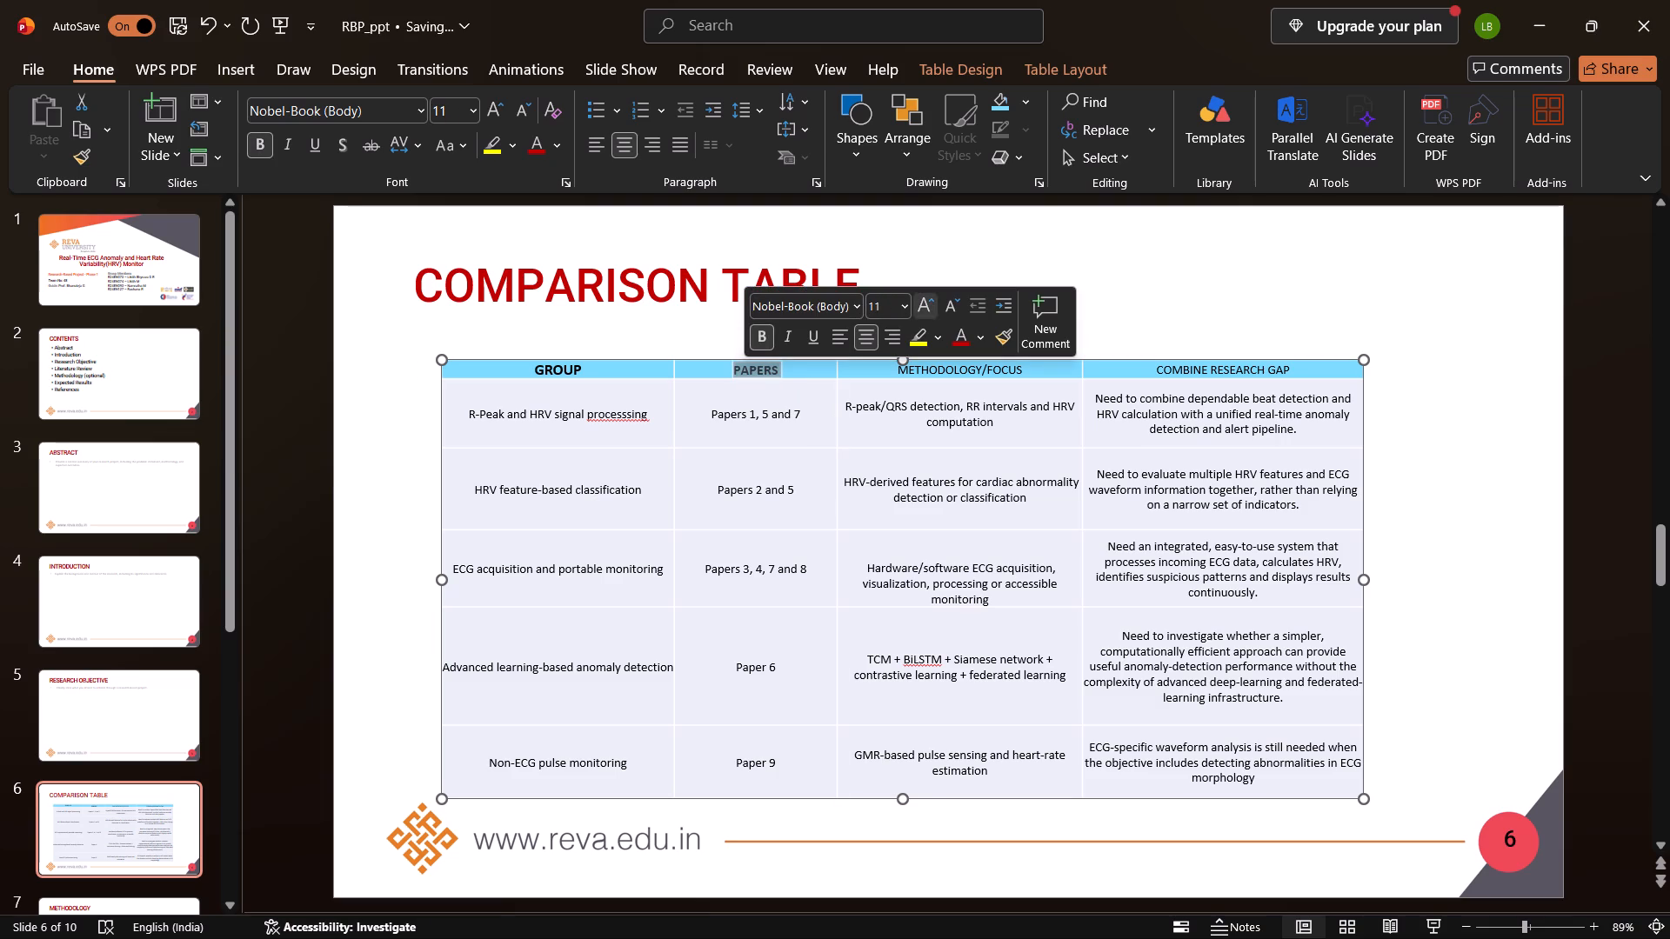
click(918, 300)
click(918, 300)
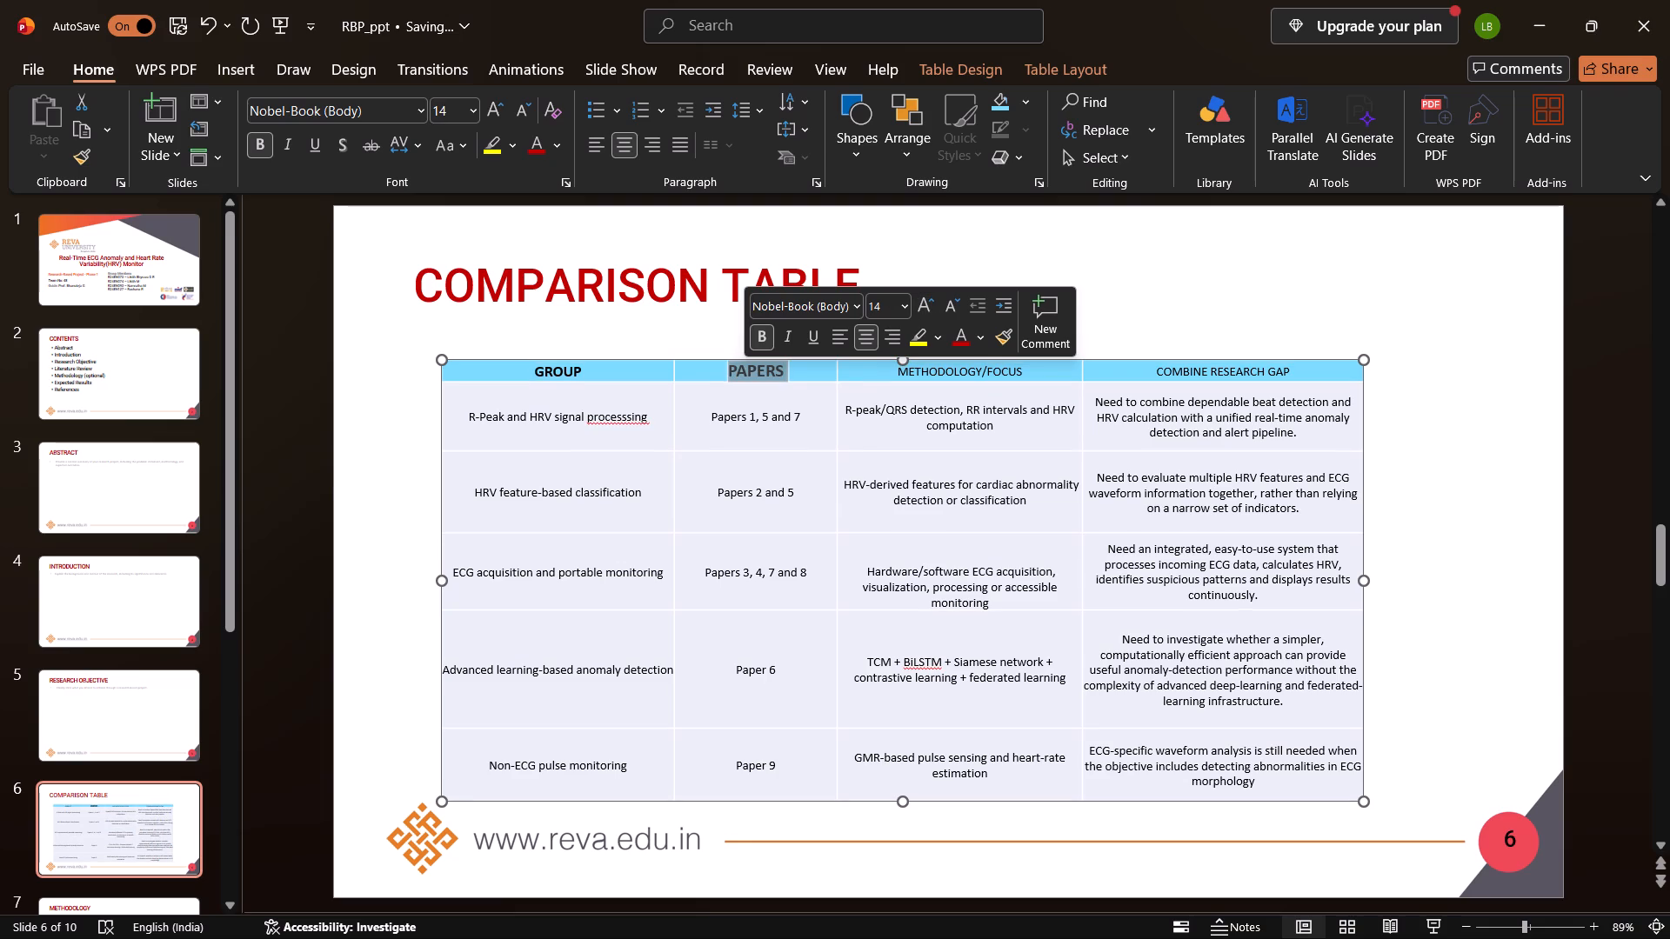
click(945, 294)
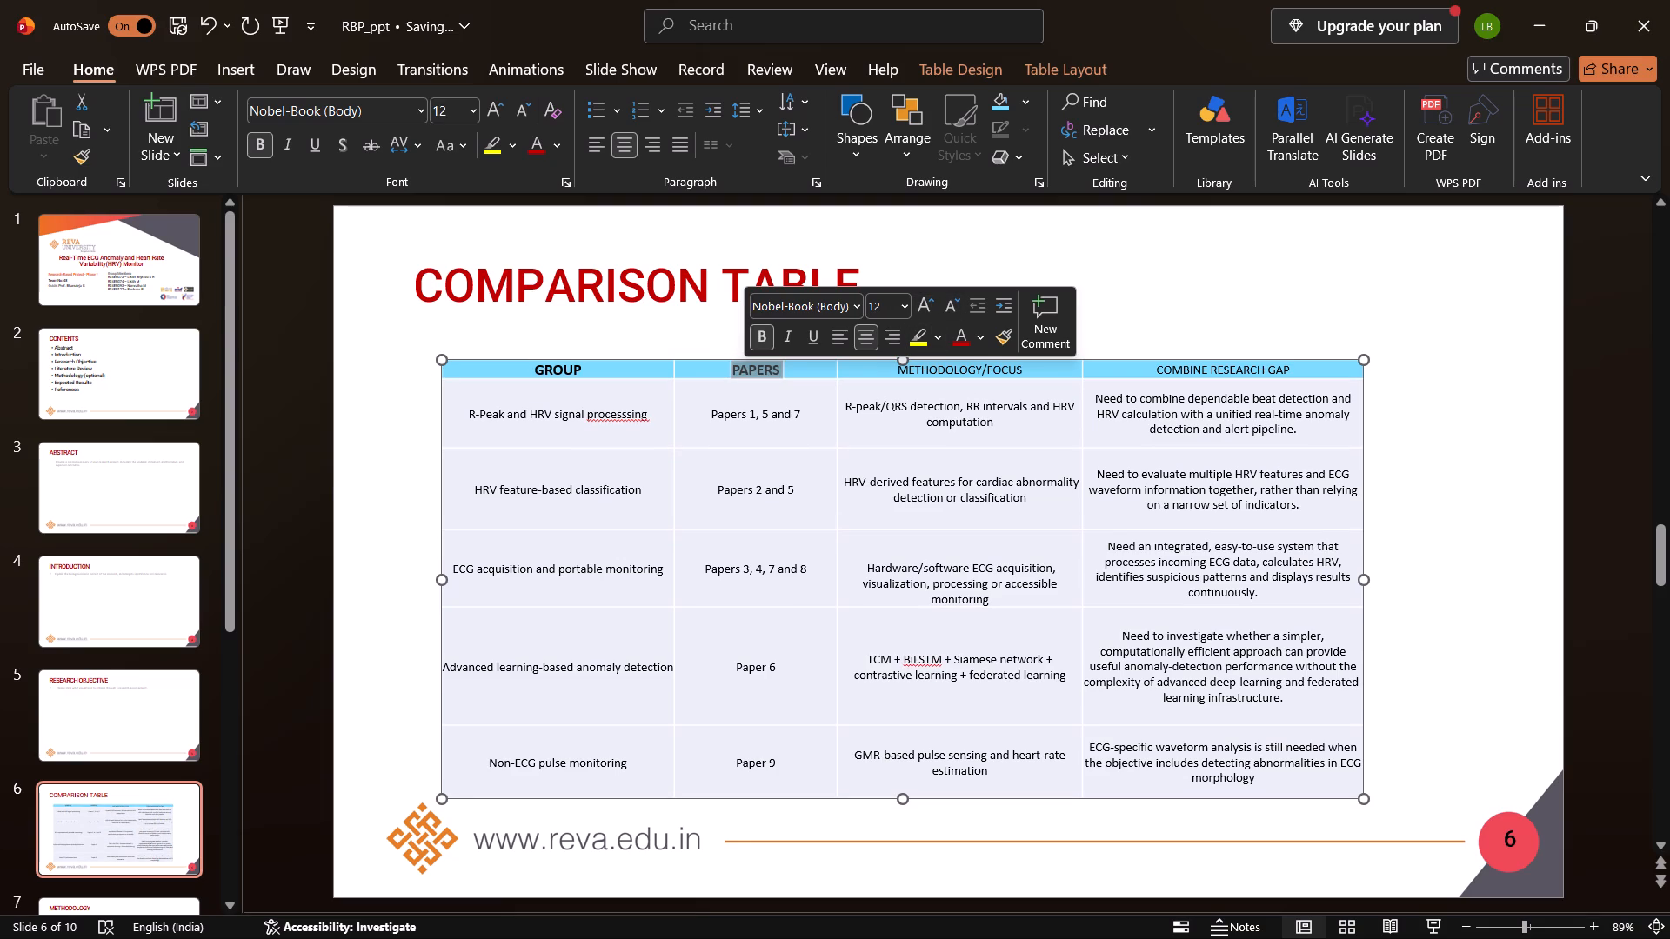
click(1182, 287)
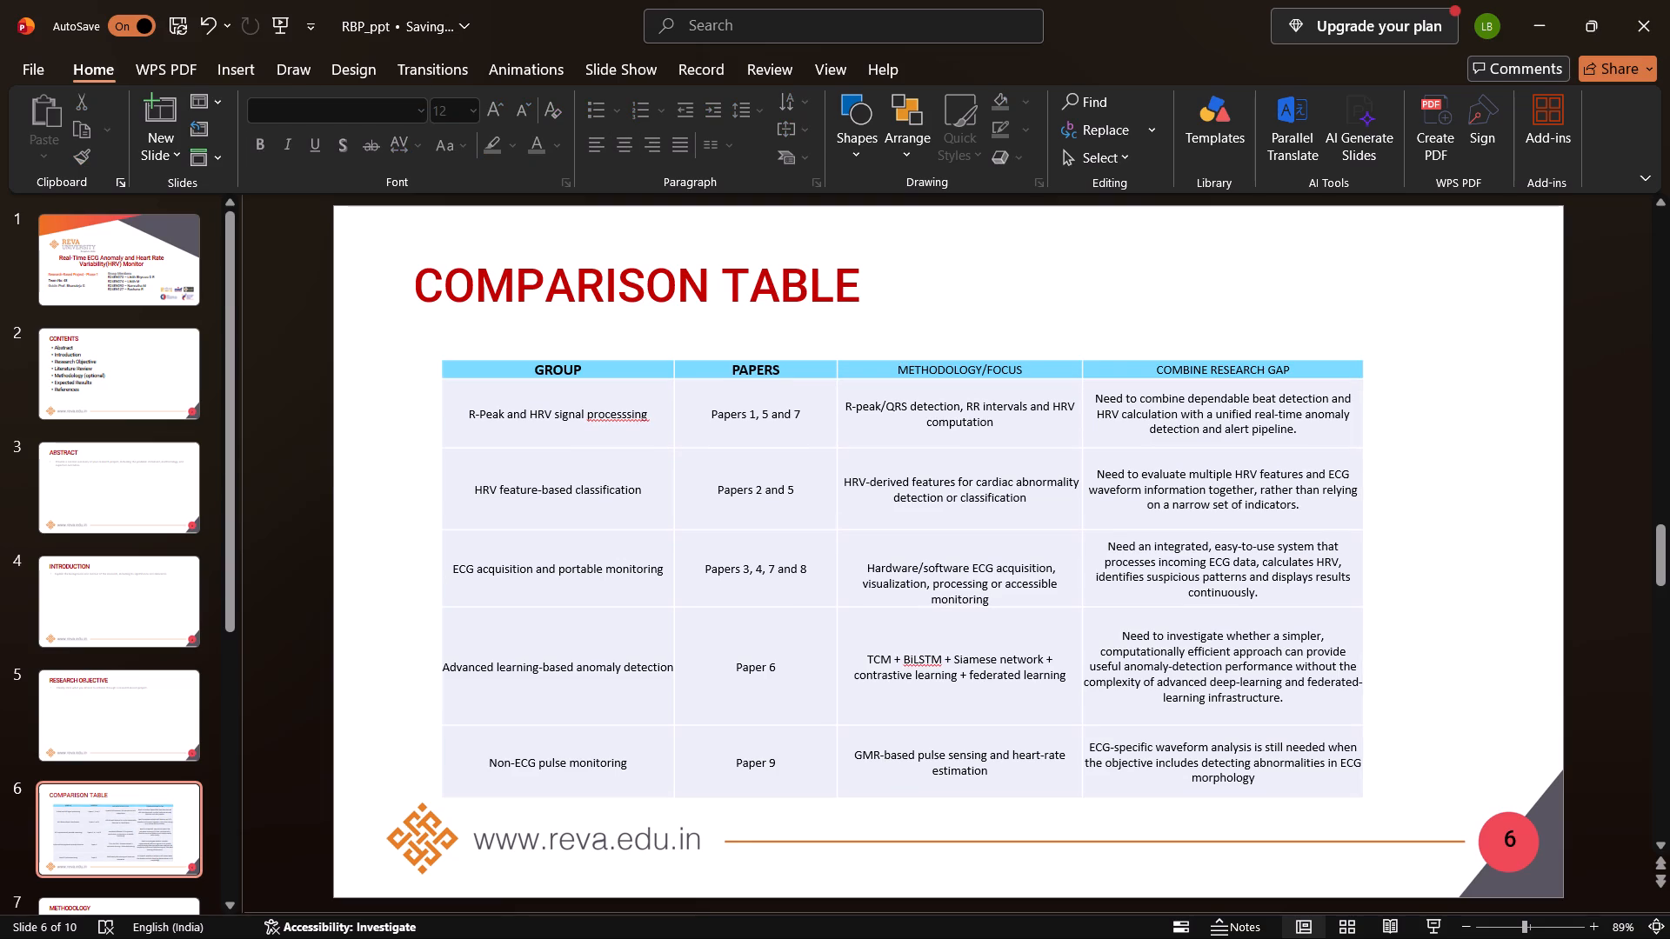
Make the METHODOLOGY/FOCUS header text bold at font size 12.
drag(1029, 373, 930, 375)
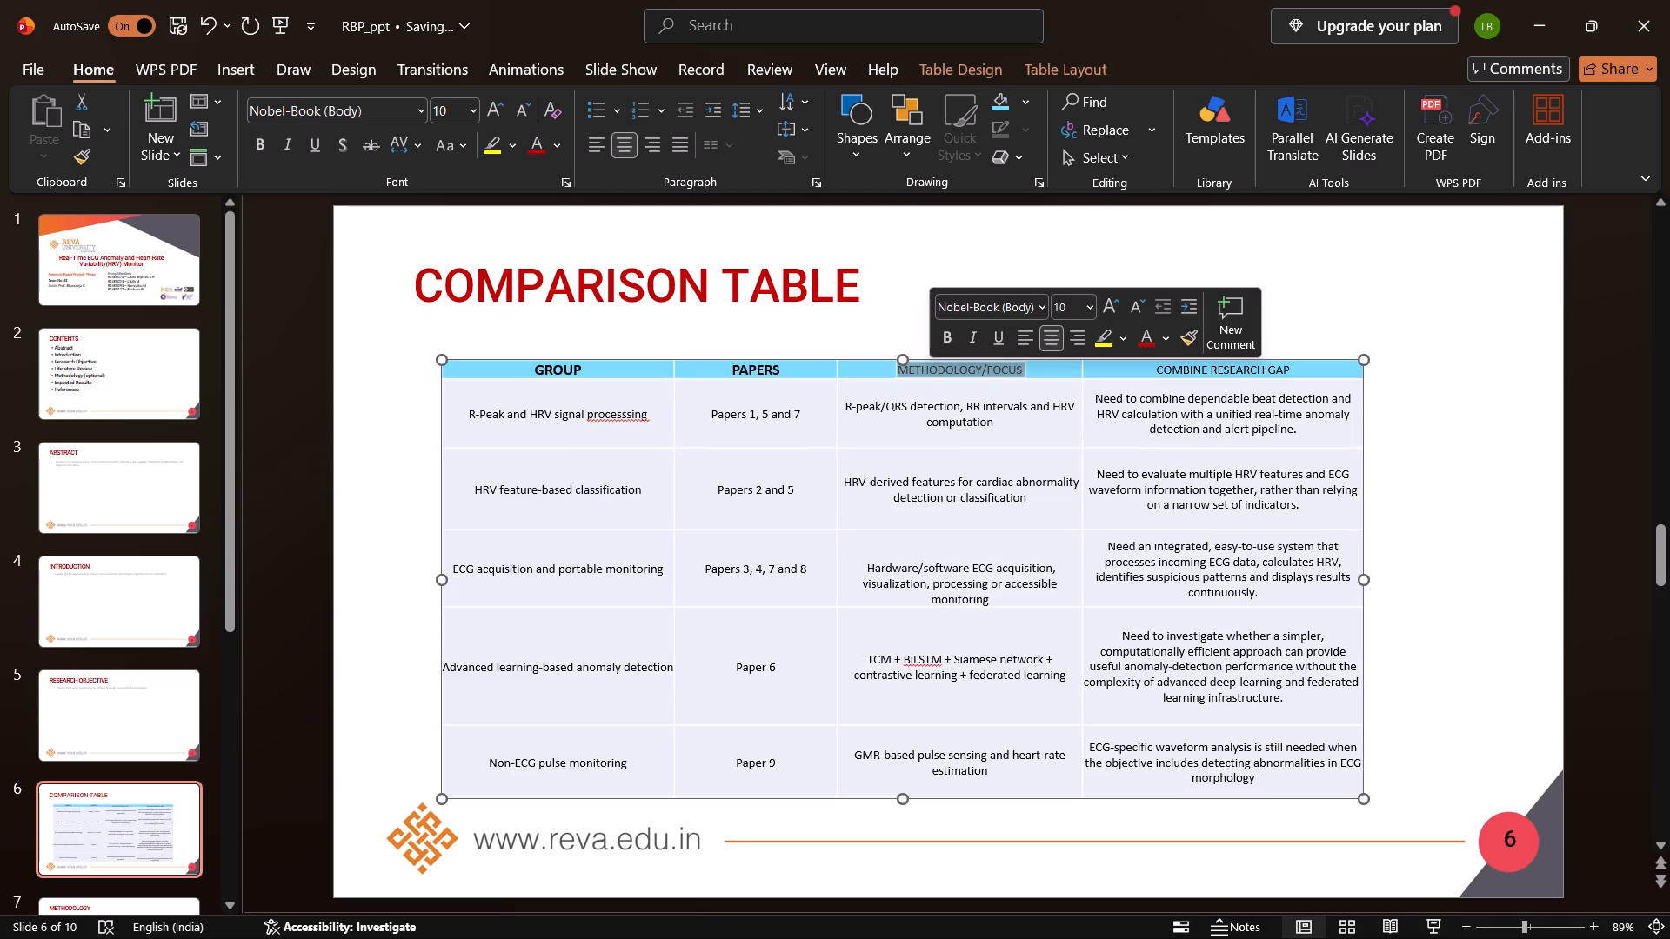
click(947, 343)
triple_click(1115, 303)
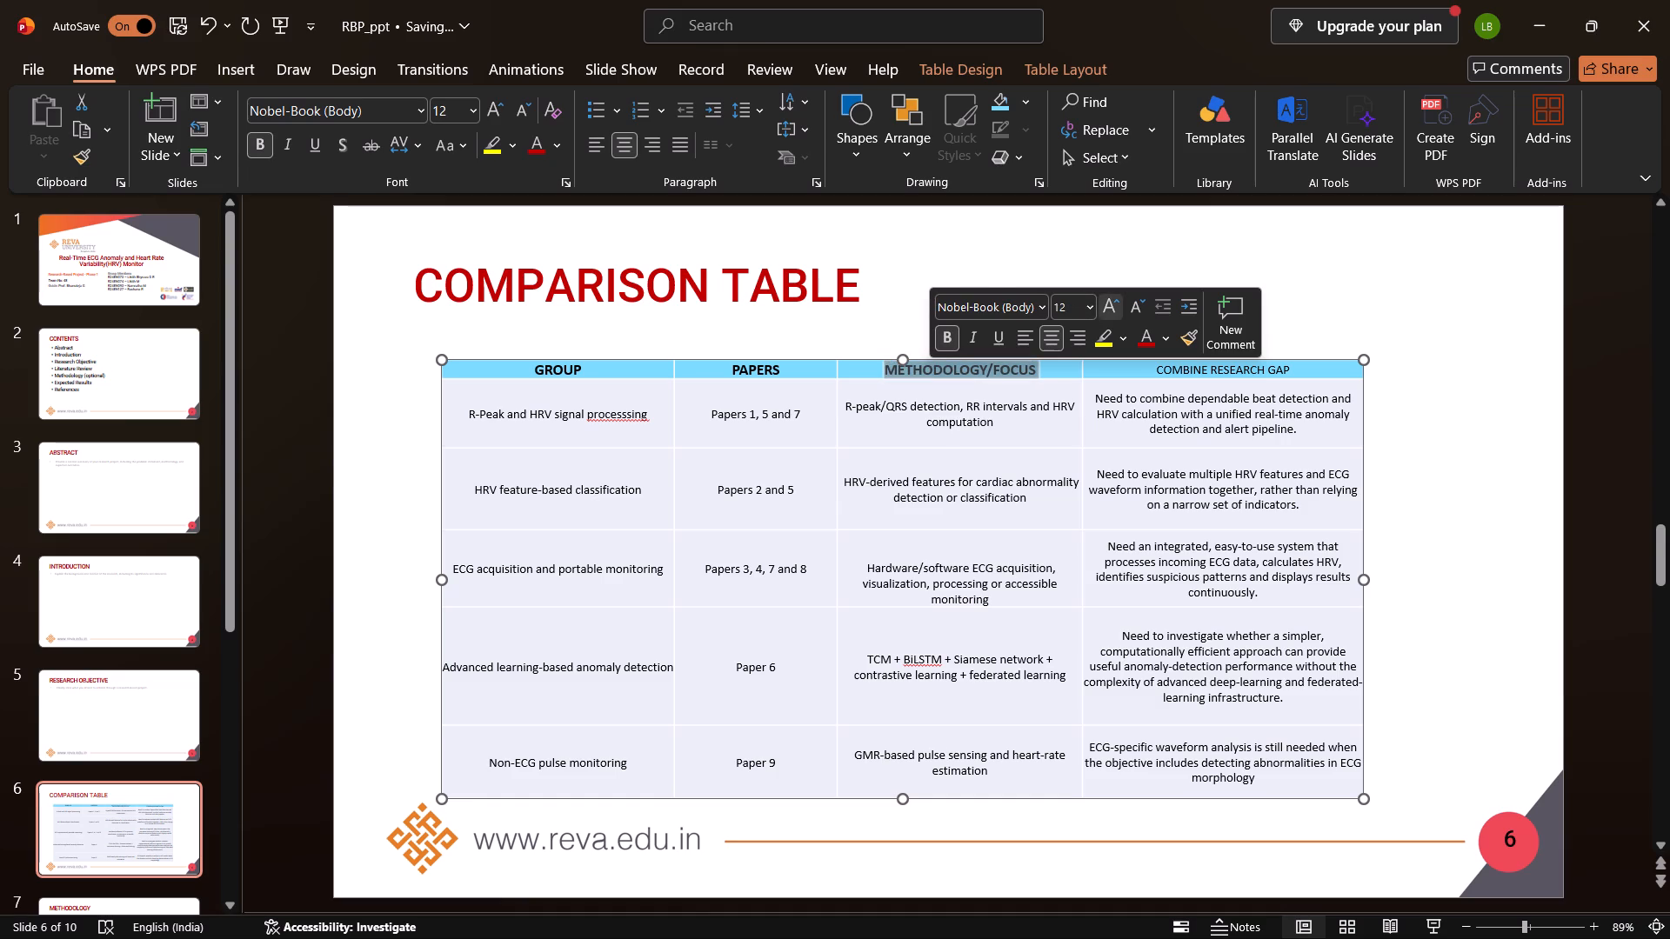
click(1421, 269)
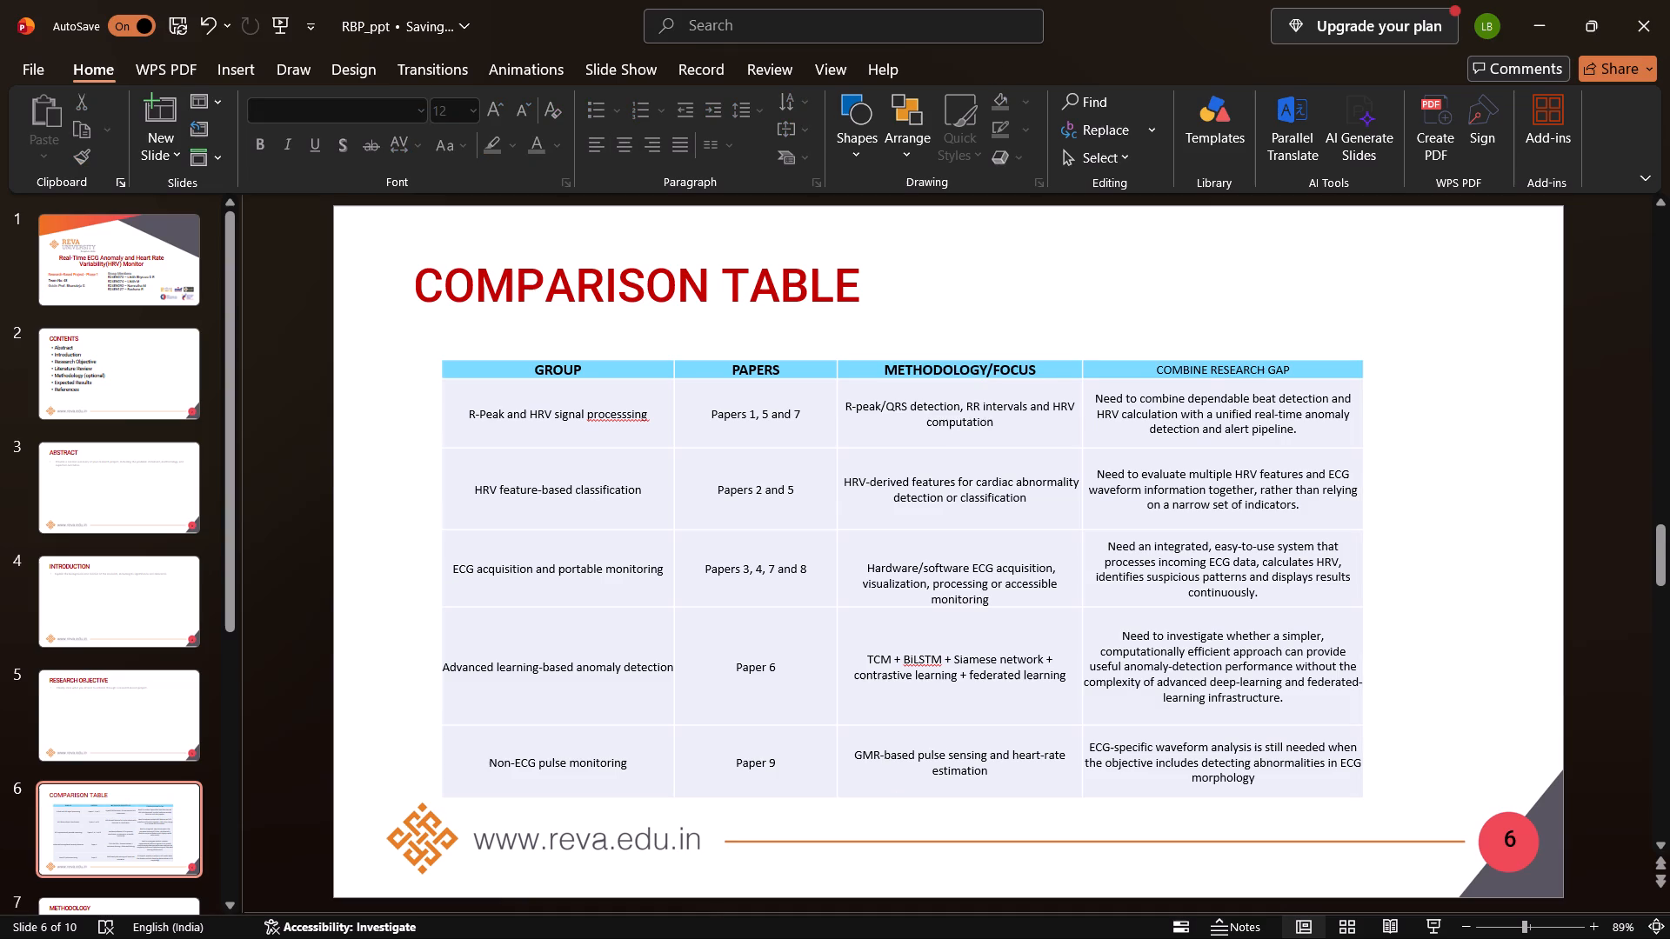
Make the COMBINE RESEARCH GAP header text bold at font size 12.
drag(1300, 370, 1188, 366)
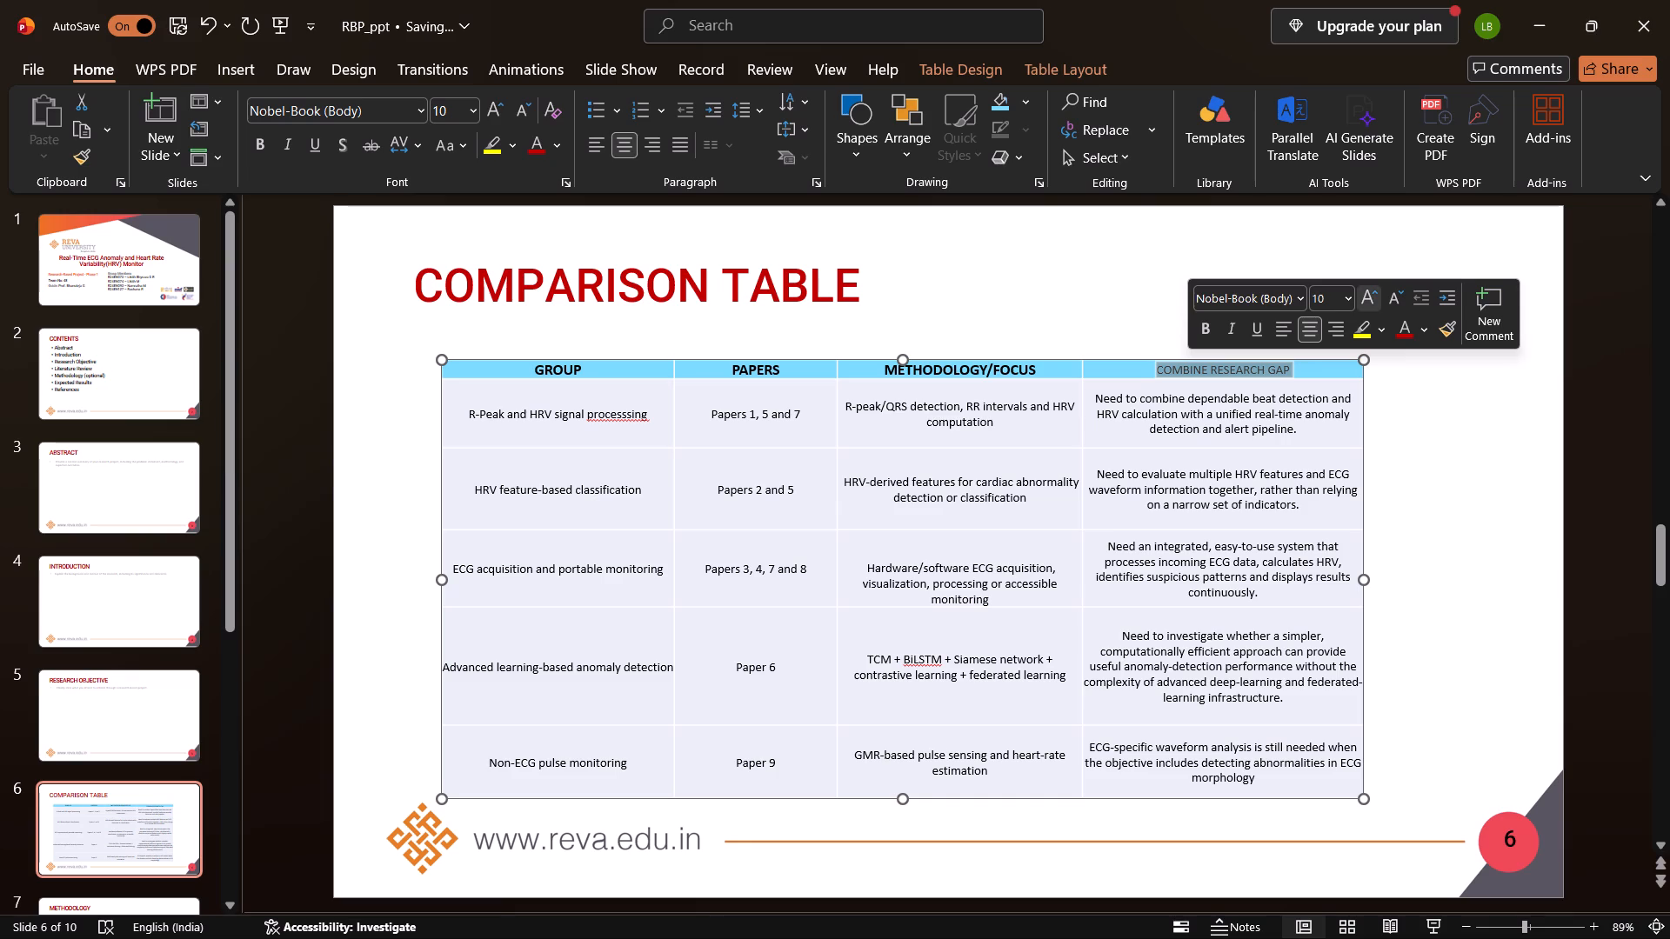
triple_click(1367, 294)
click(1207, 326)
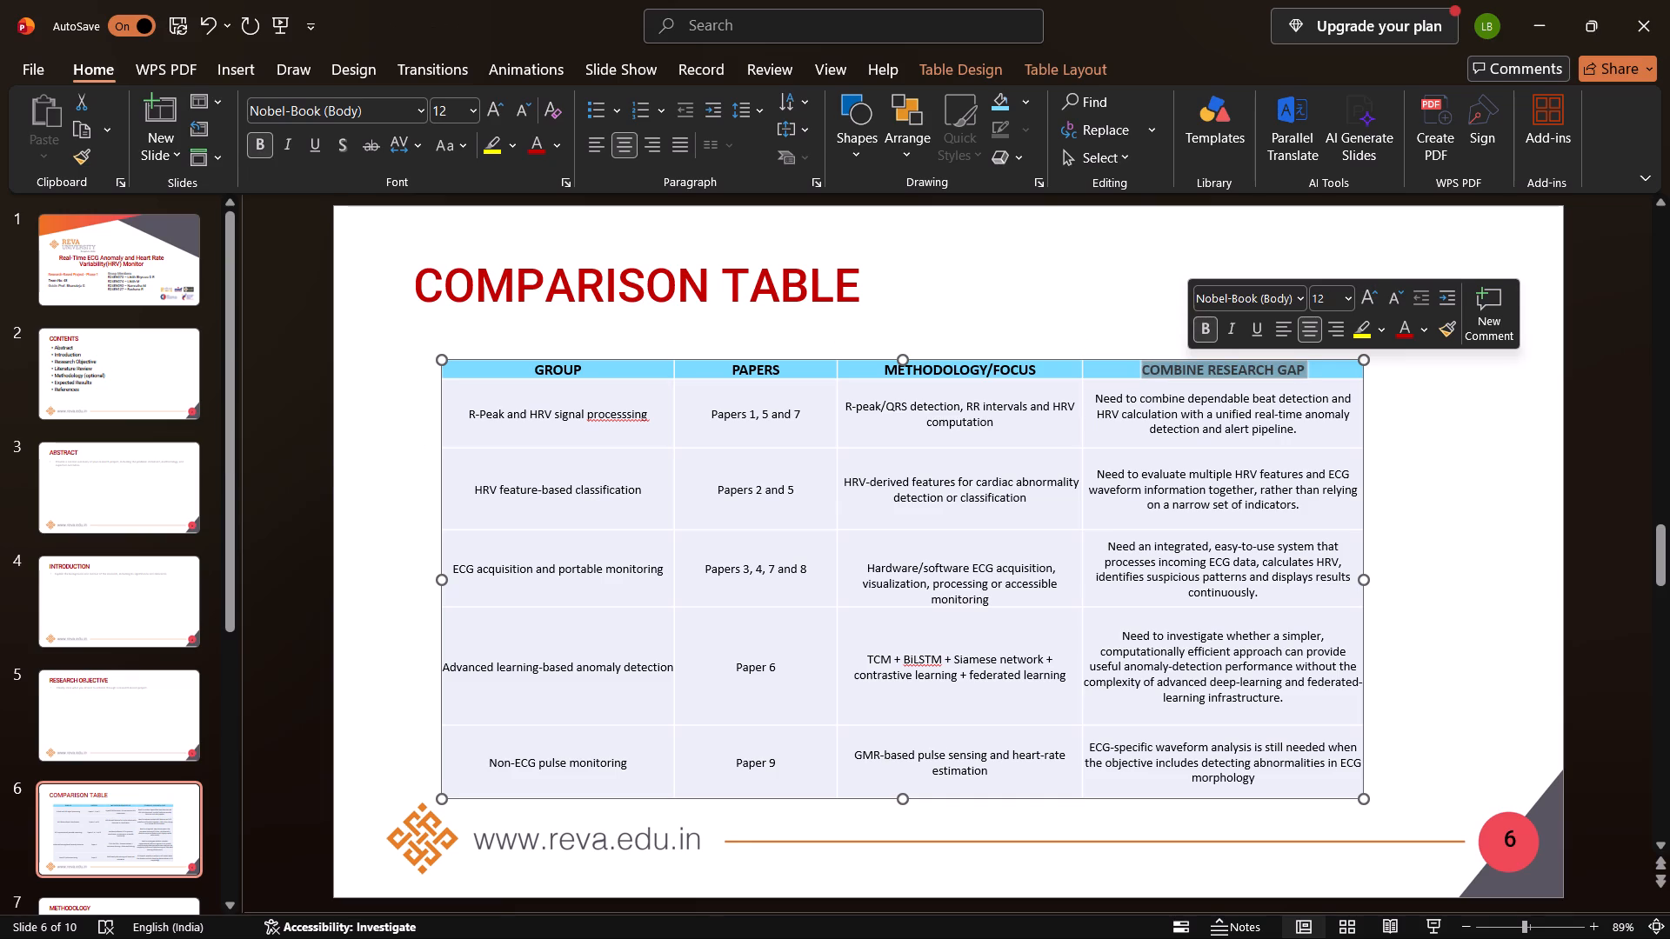
click(969, 281)
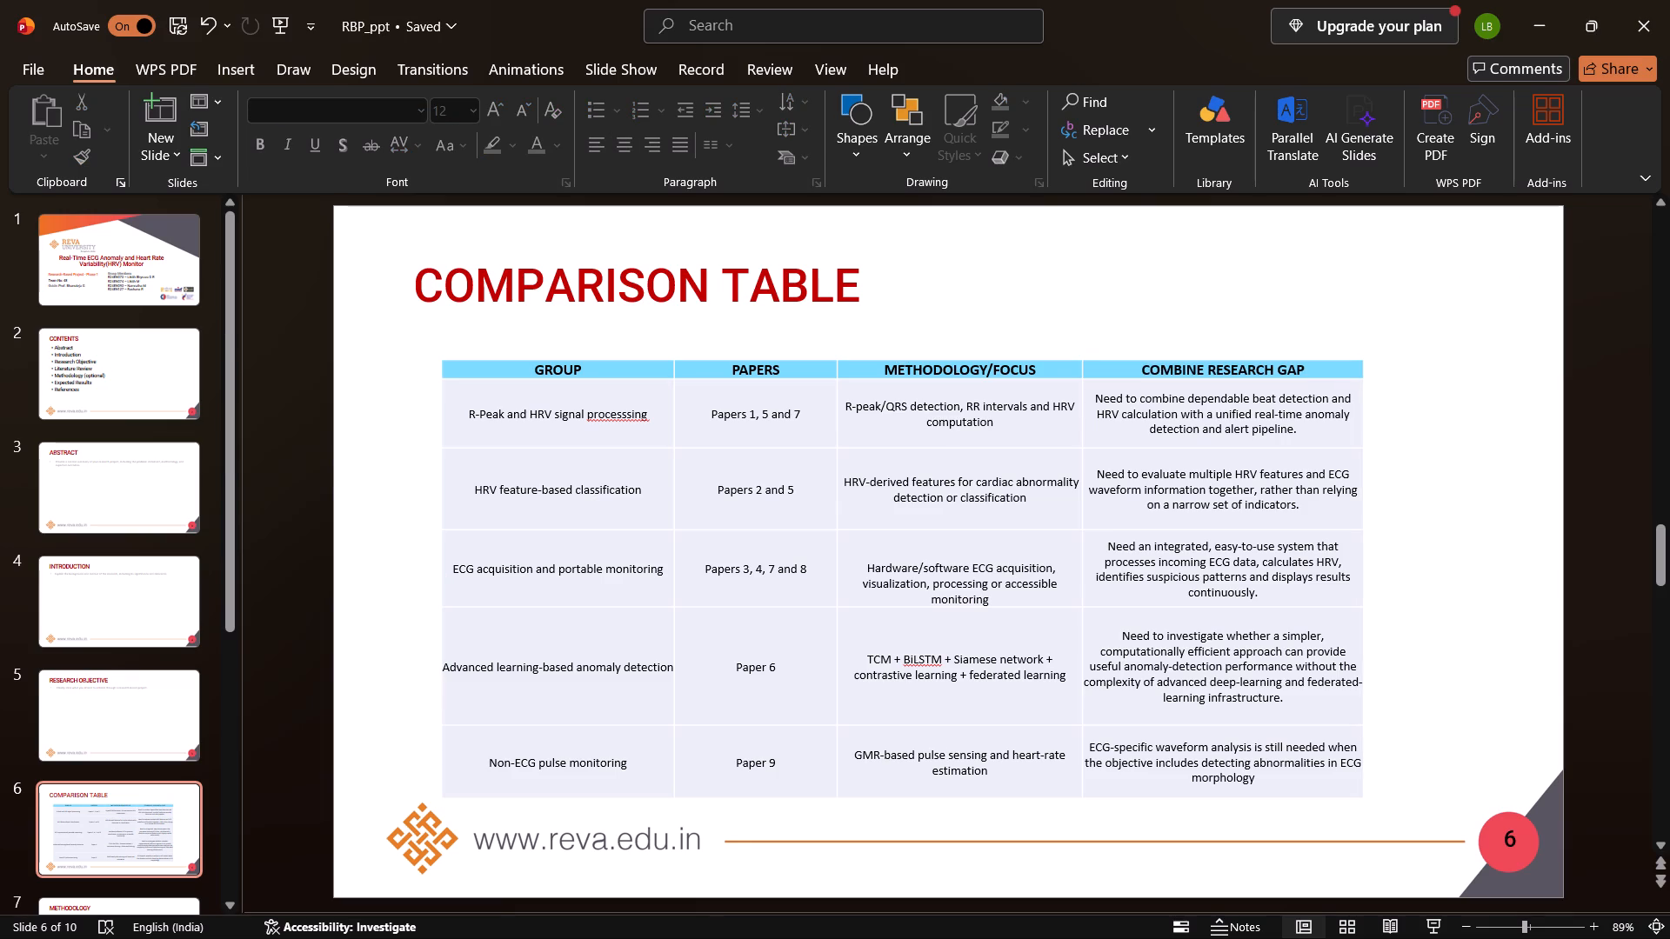
click(858, 353)
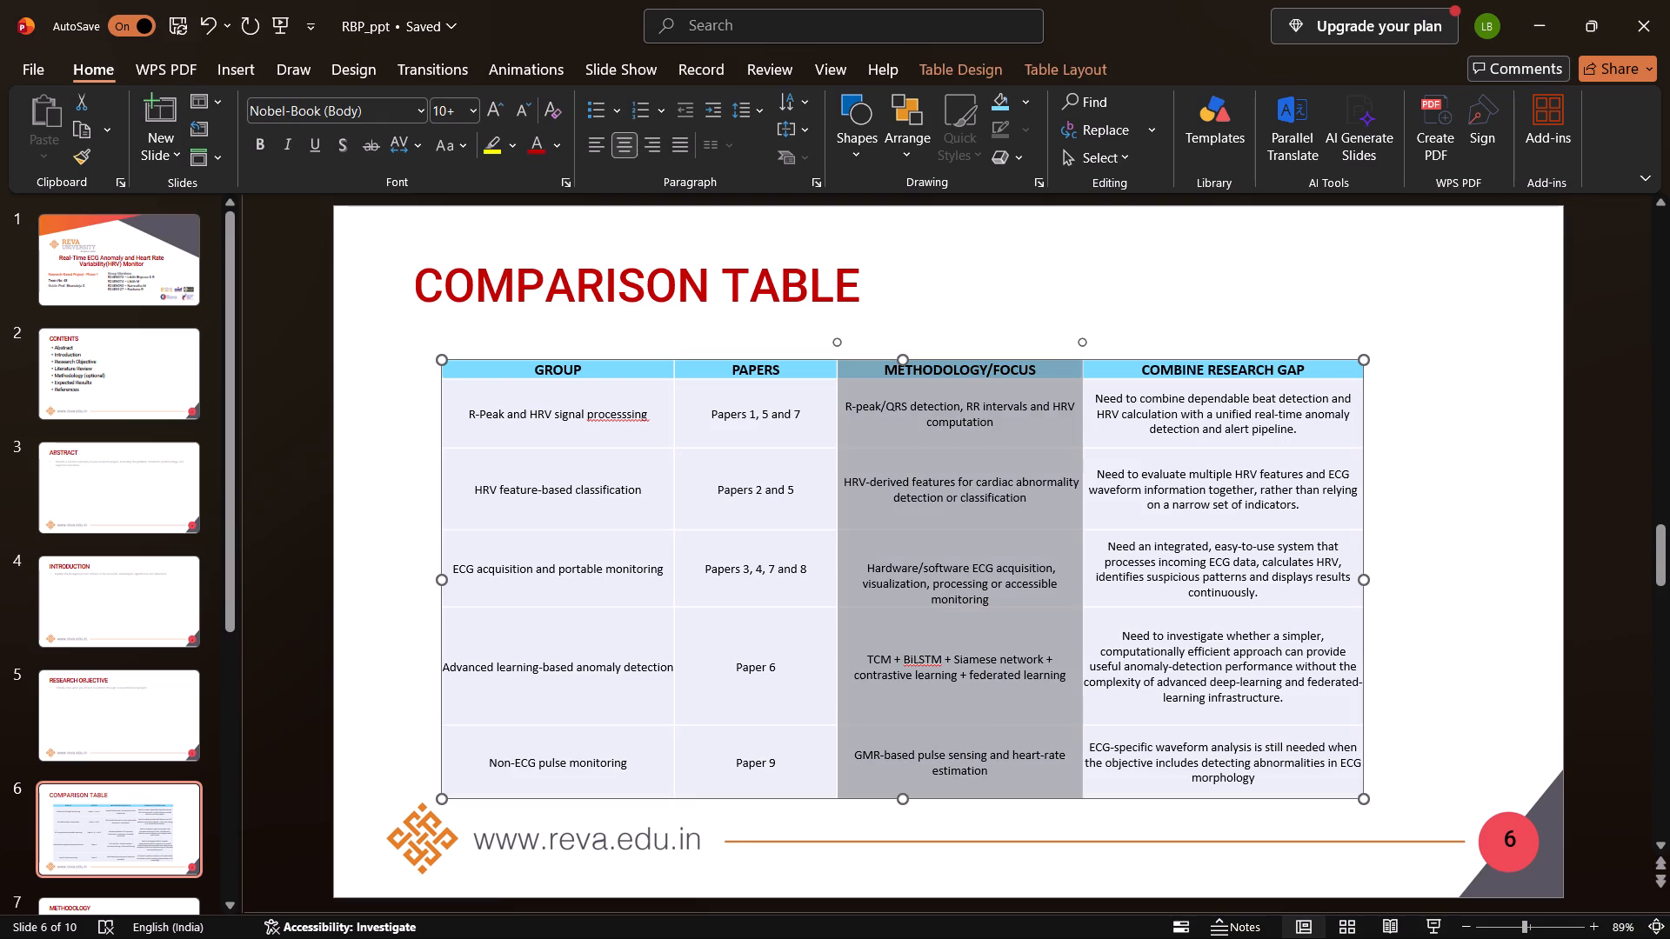
Stretch the comparison table on slide 6 upward so its top edge sits closer beneath the title.
click(377, 491)
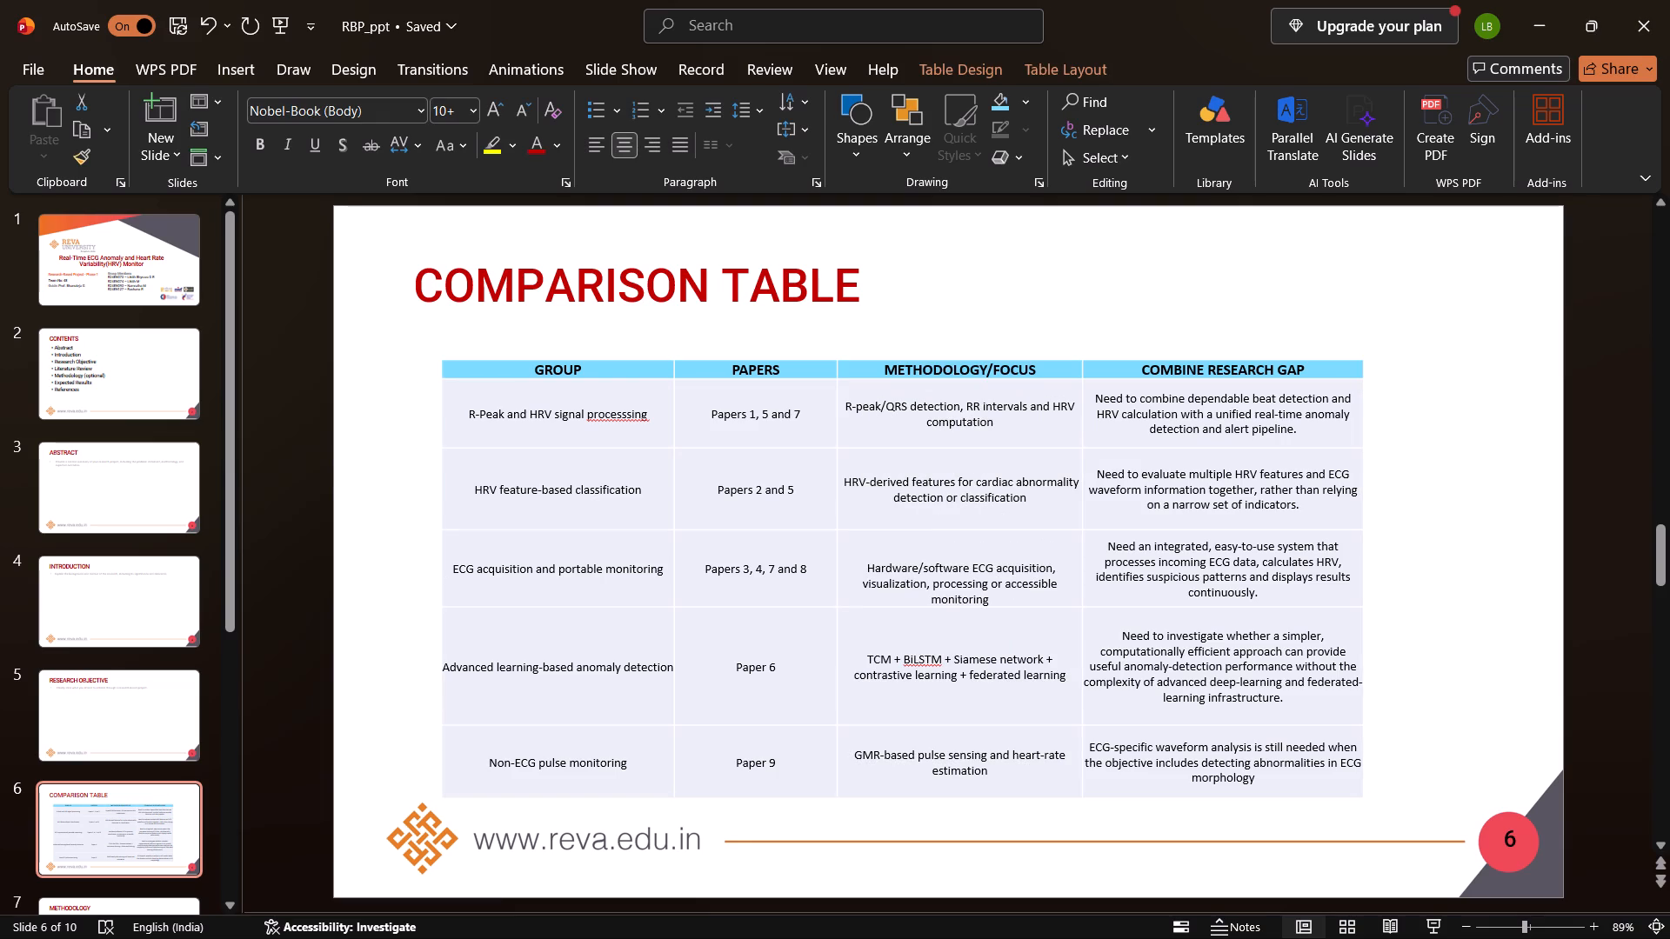
click(685, 432)
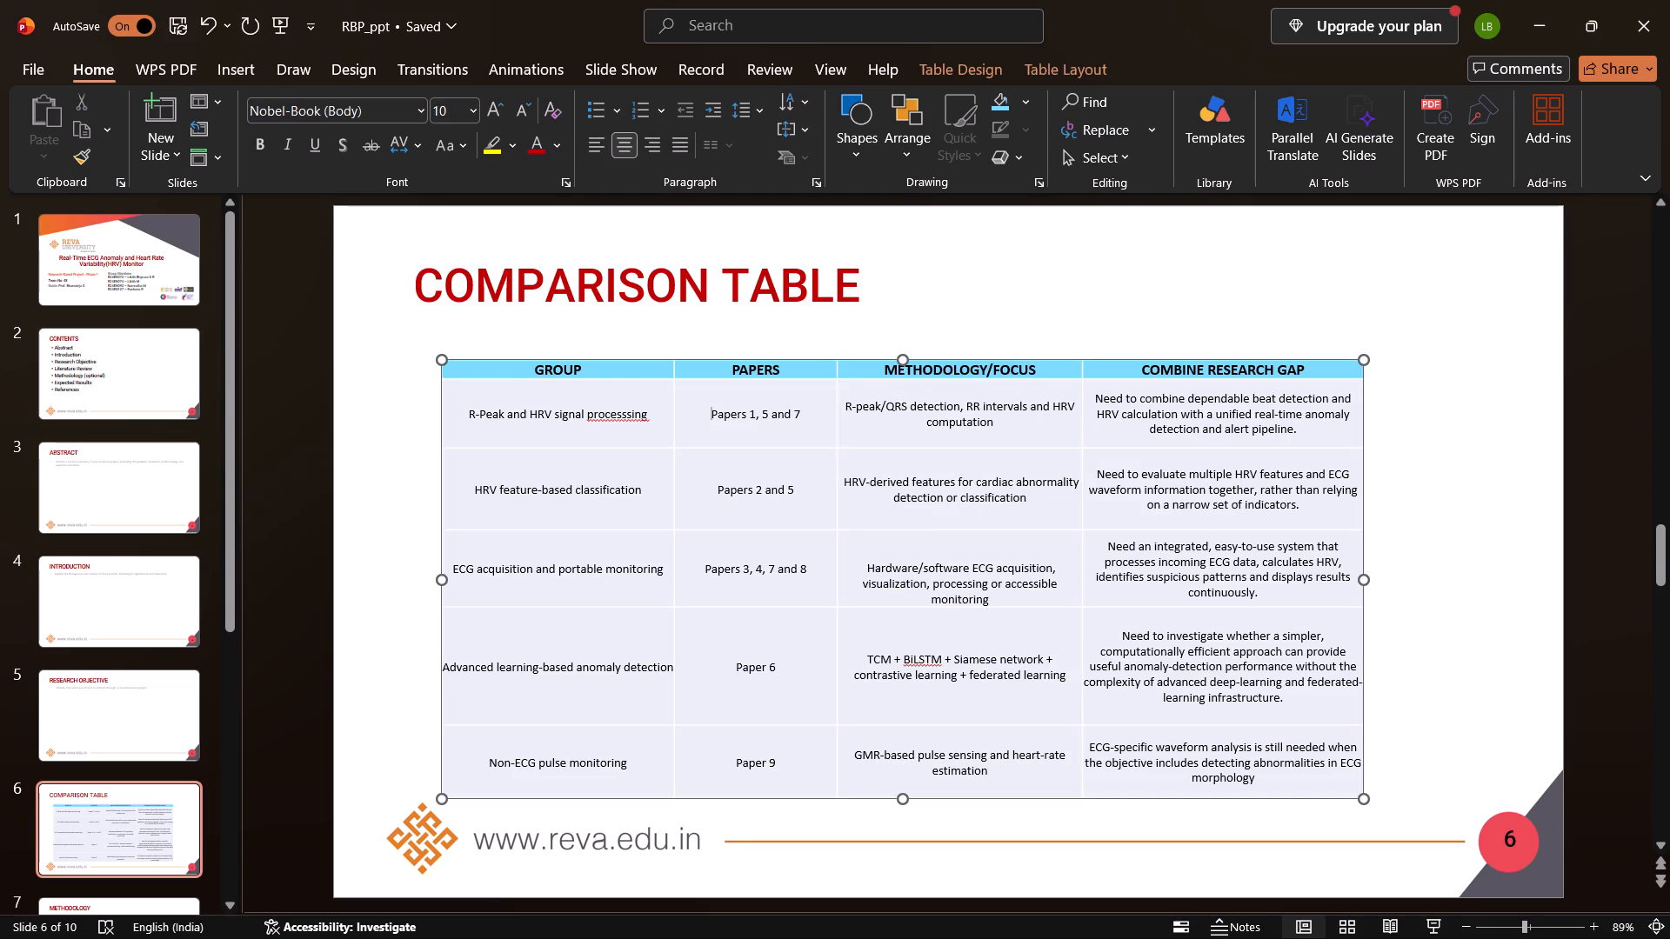
drag(904, 358, 897, 346)
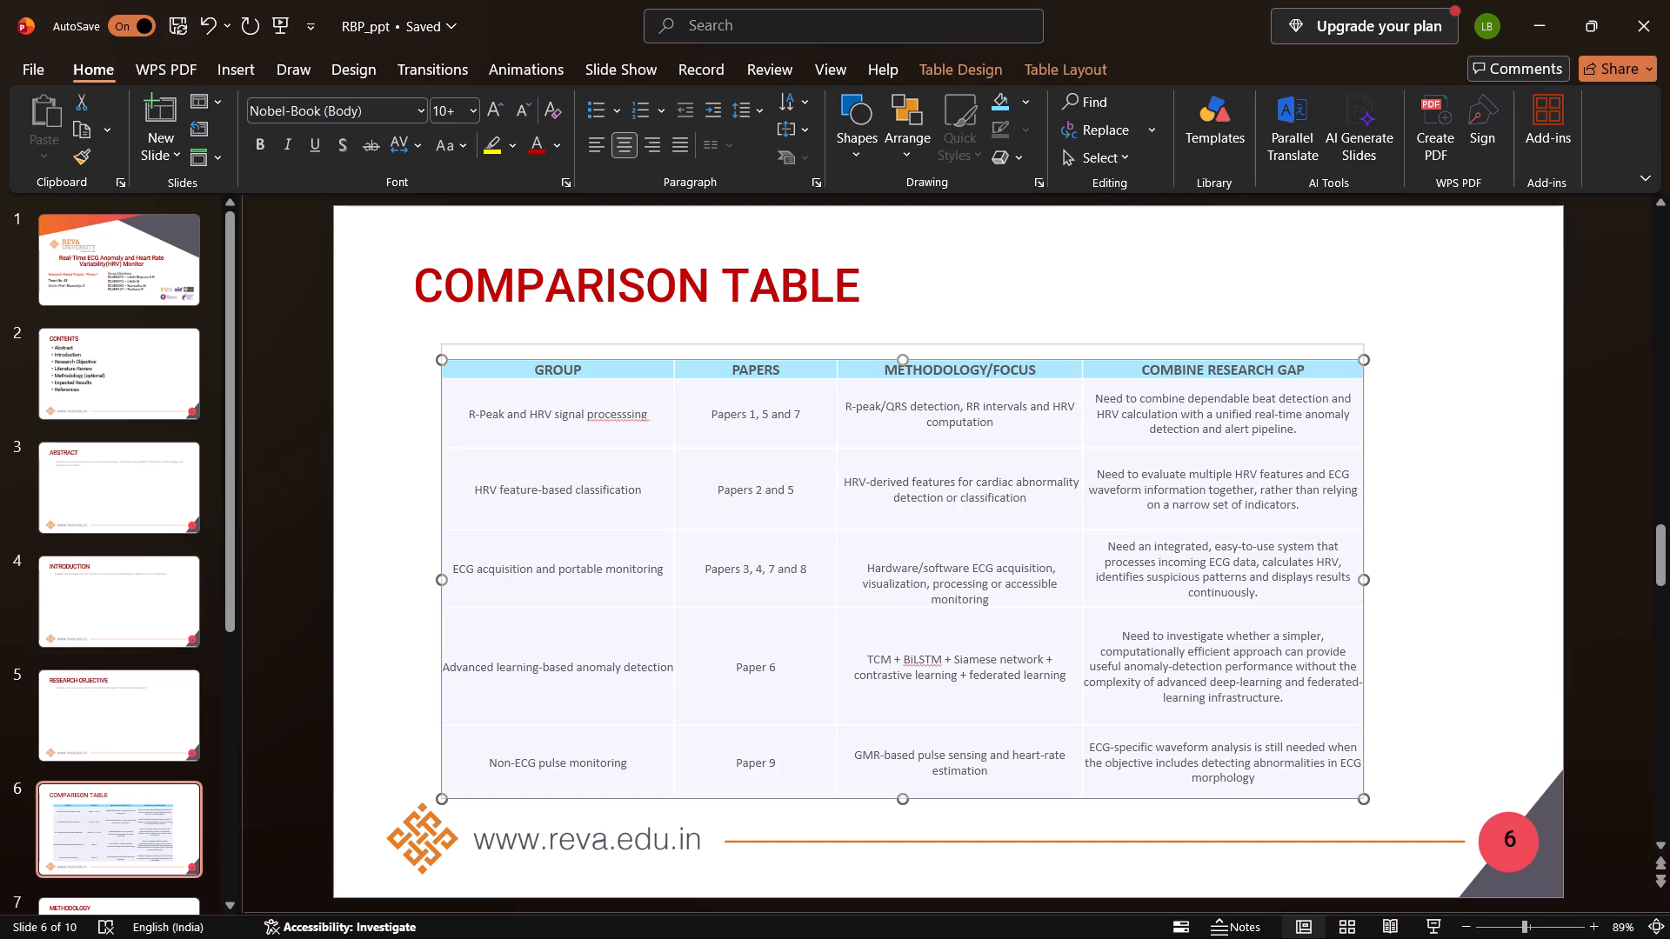
drag(897, 346, 910, 336)
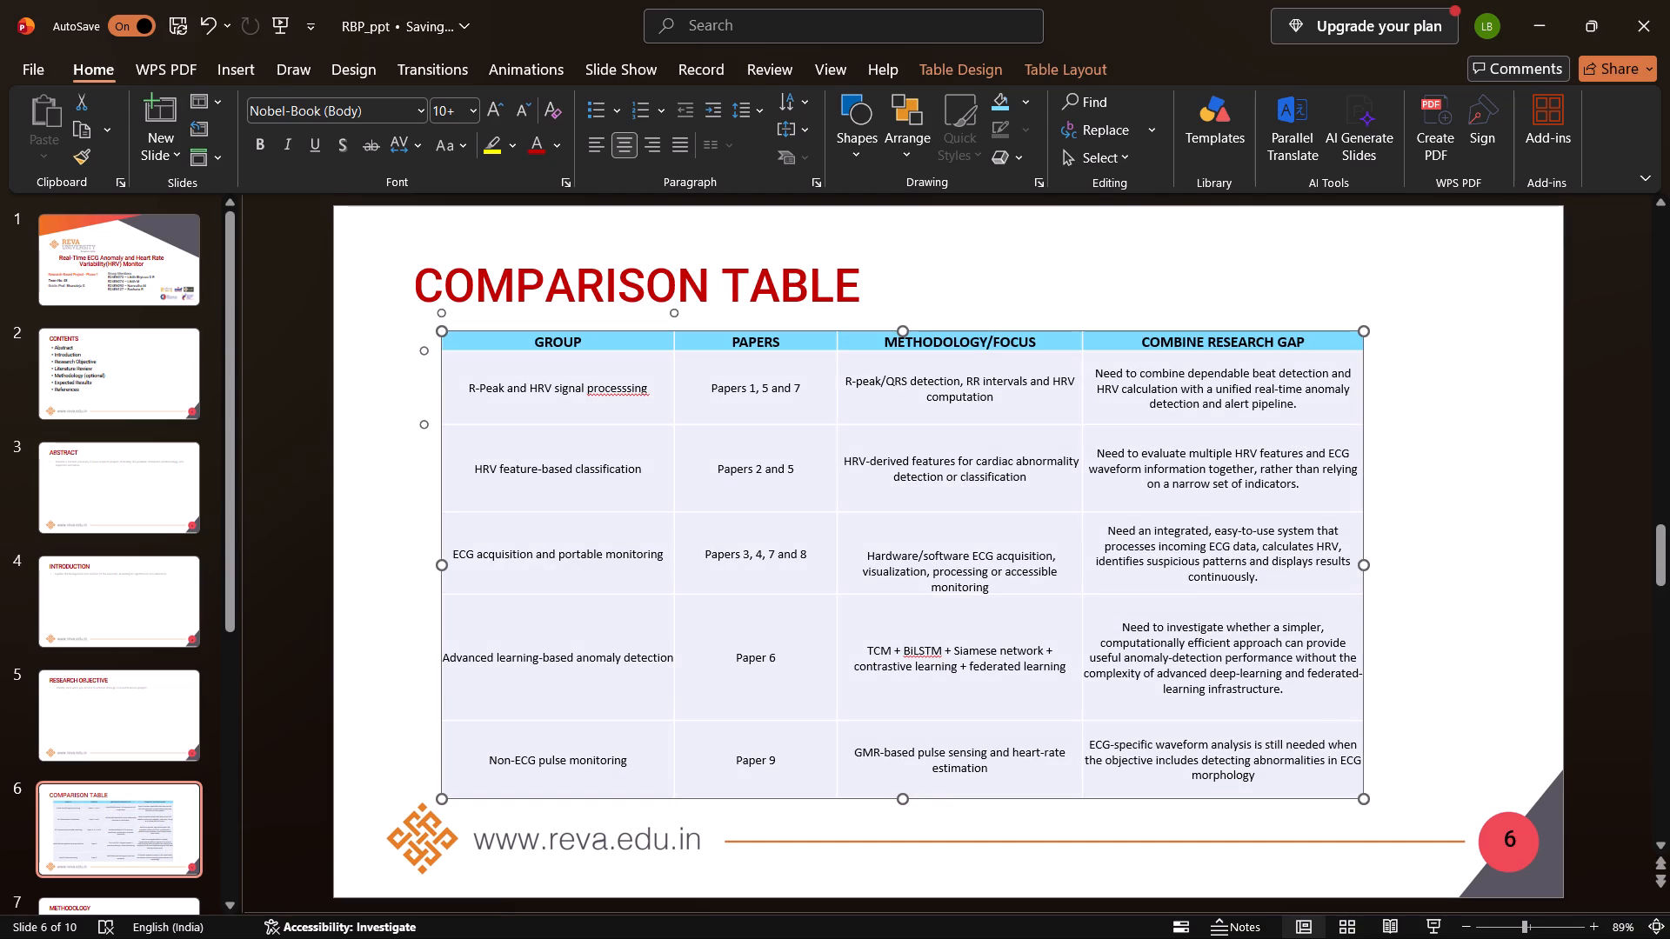
Correct the misspelled word in the first GROUP entry so it reads "R-Peak and HRV signal processing".
click(625, 393)
key(BackSpace)
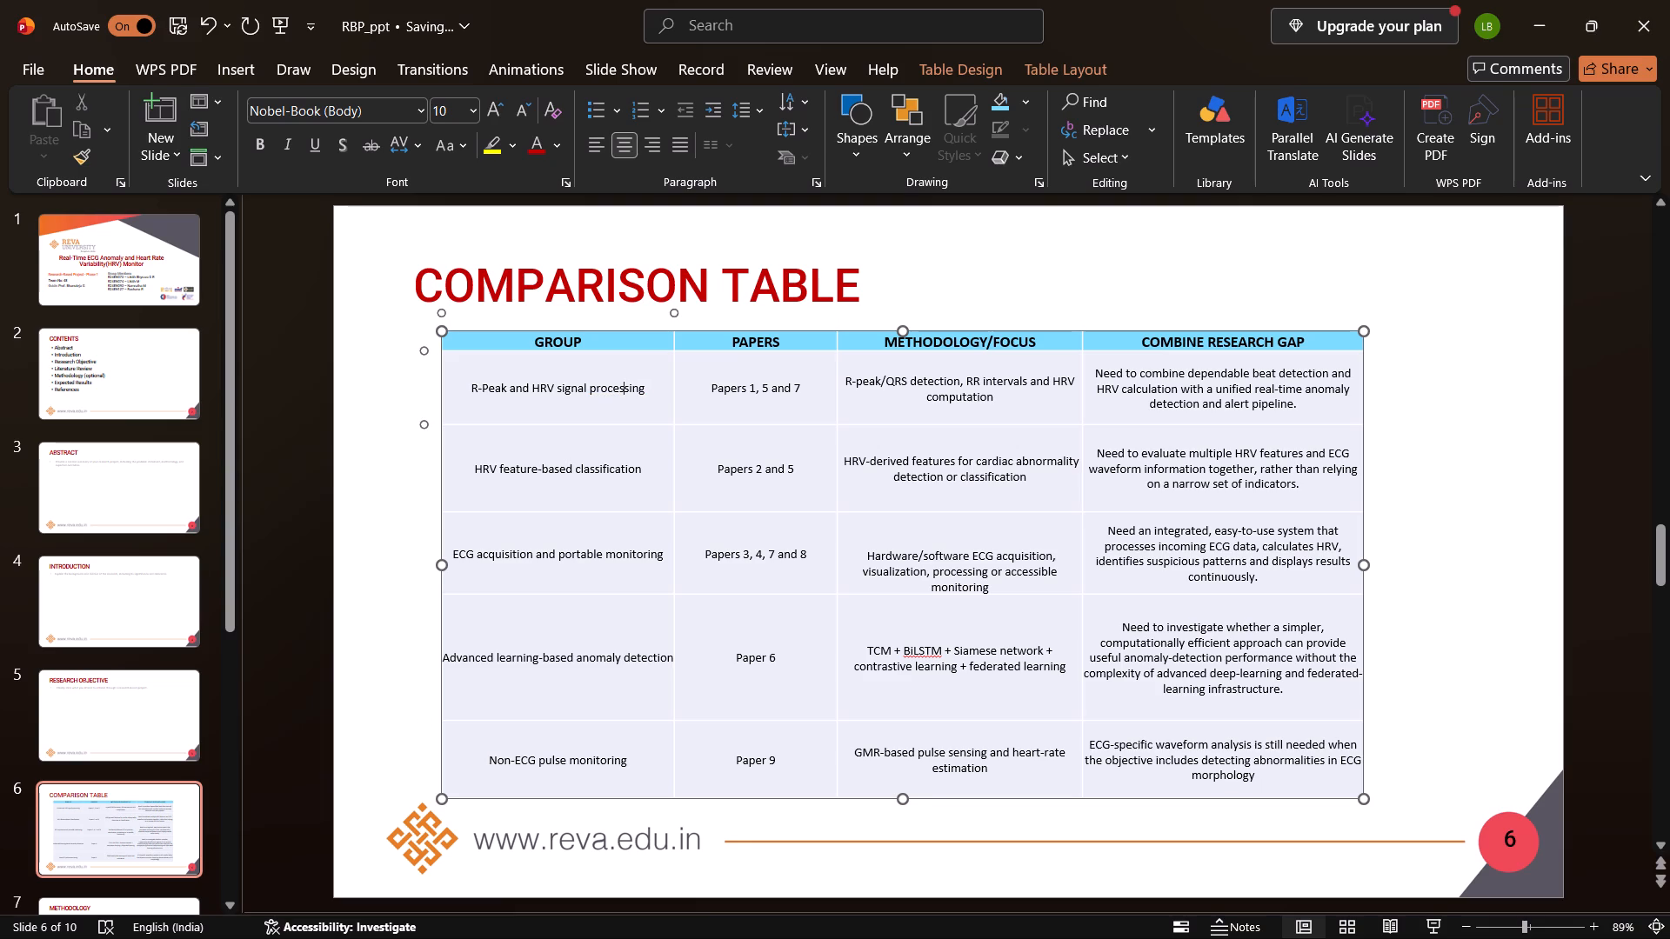
Increase the font size of all table cells below the header row to 11.
drag(455, 363, 473, 392)
drag(466, 392, 741, 517)
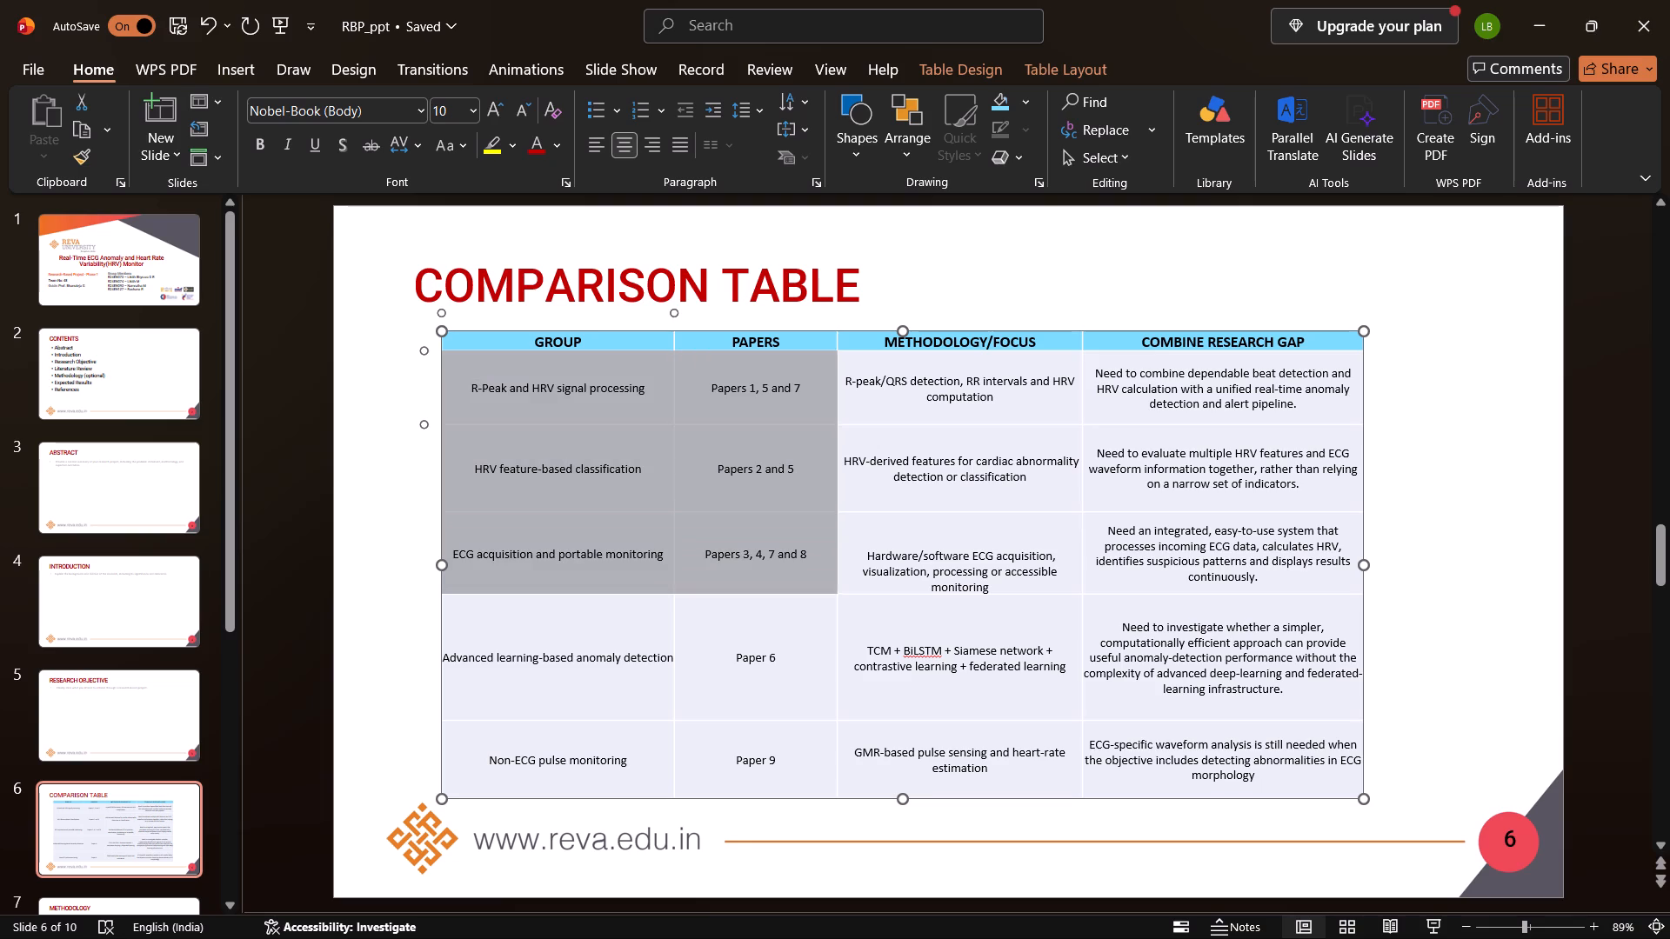
drag(741, 517, 1223, 763)
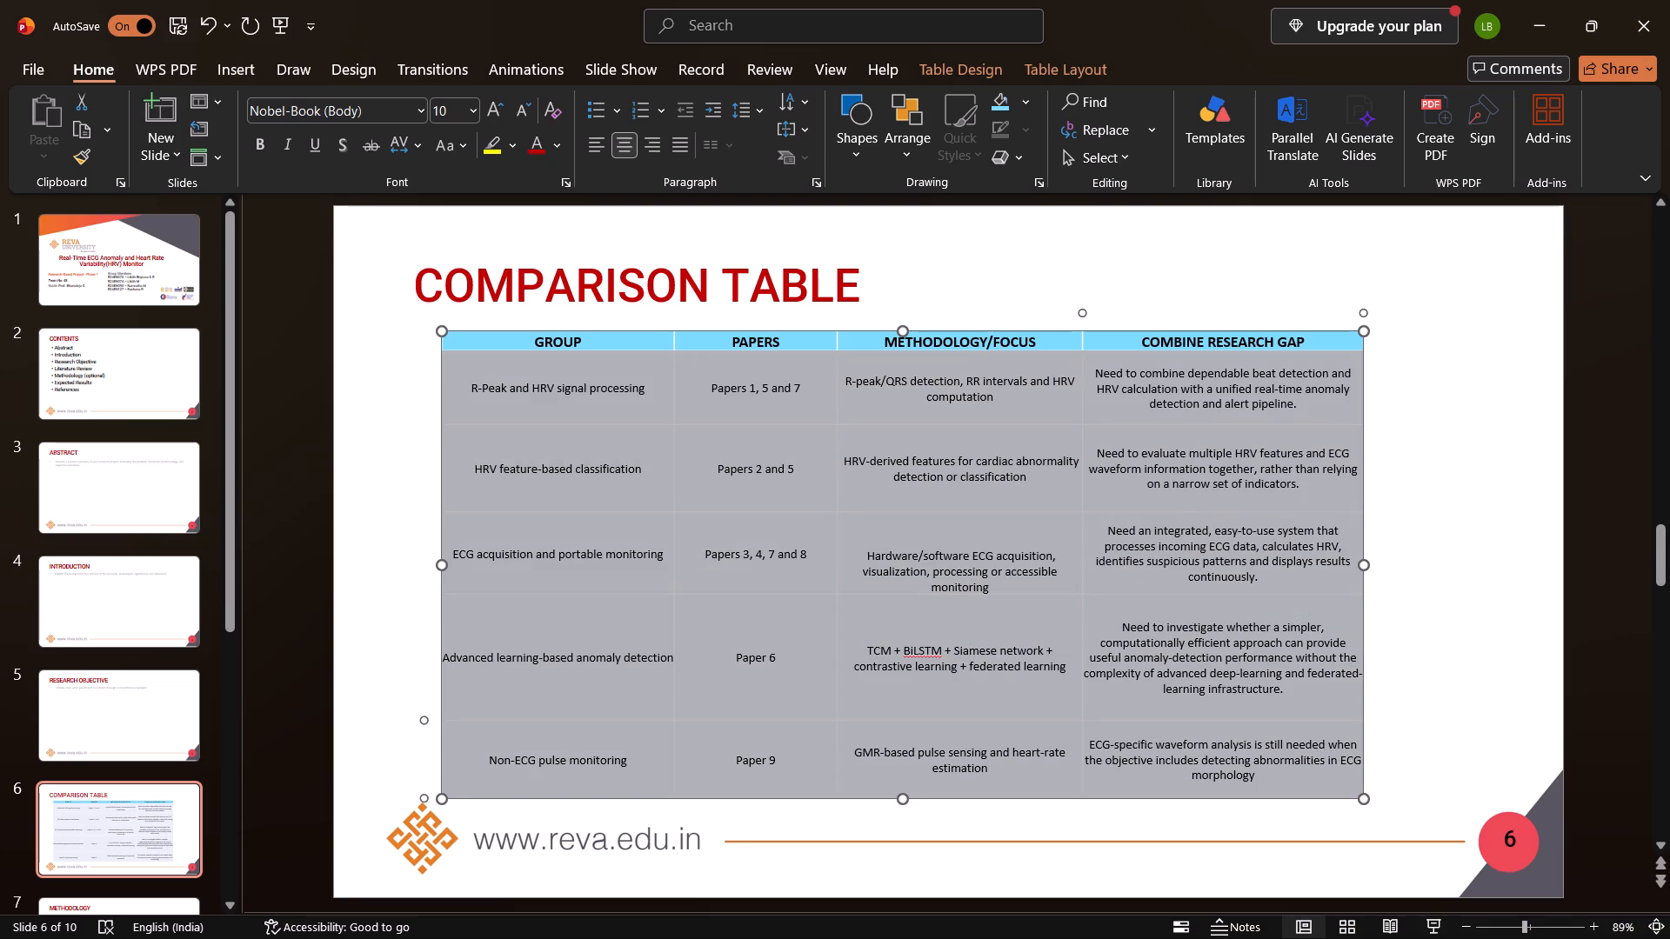
right_click(914, 448)
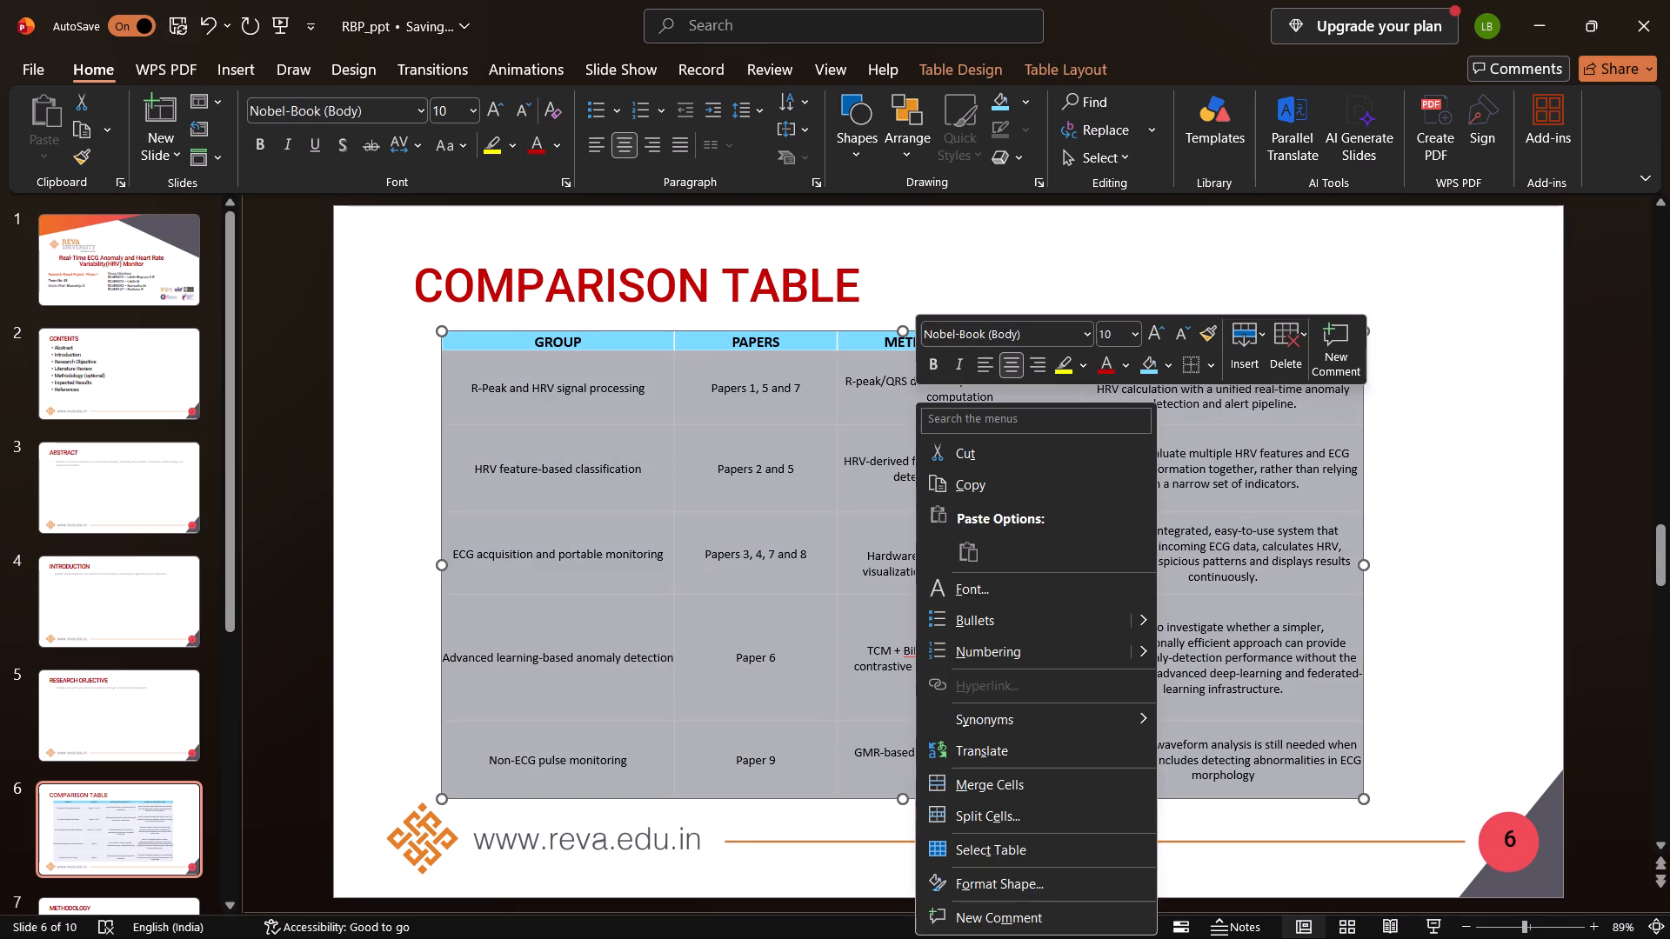
click(1153, 331)
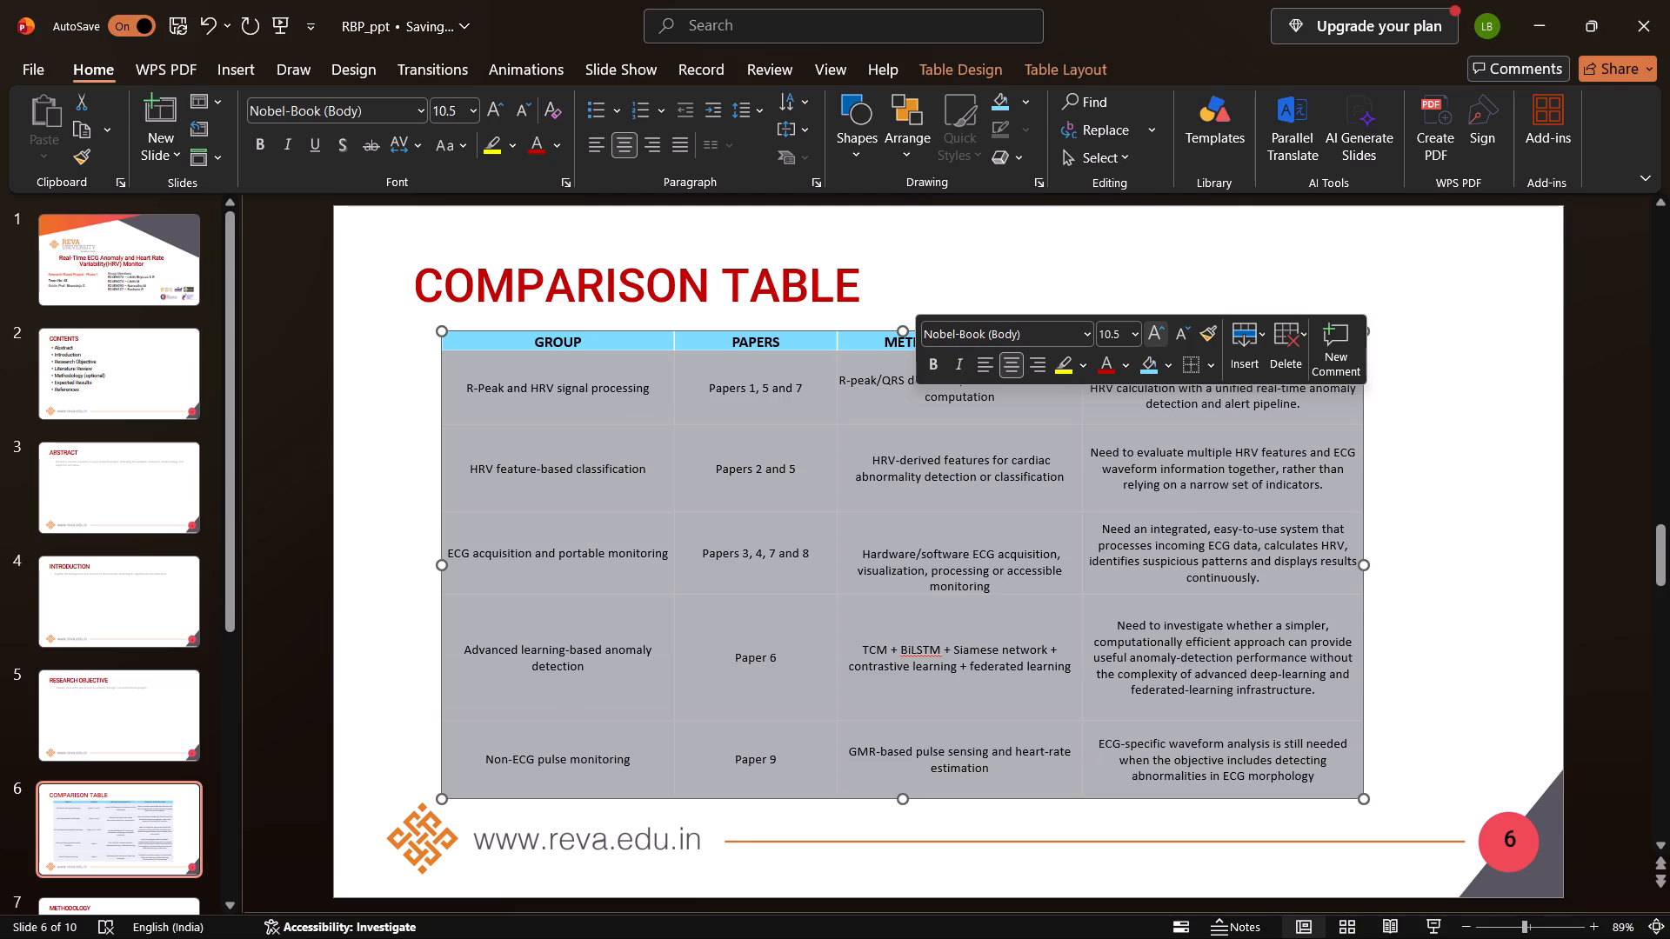
click(1153, 331)
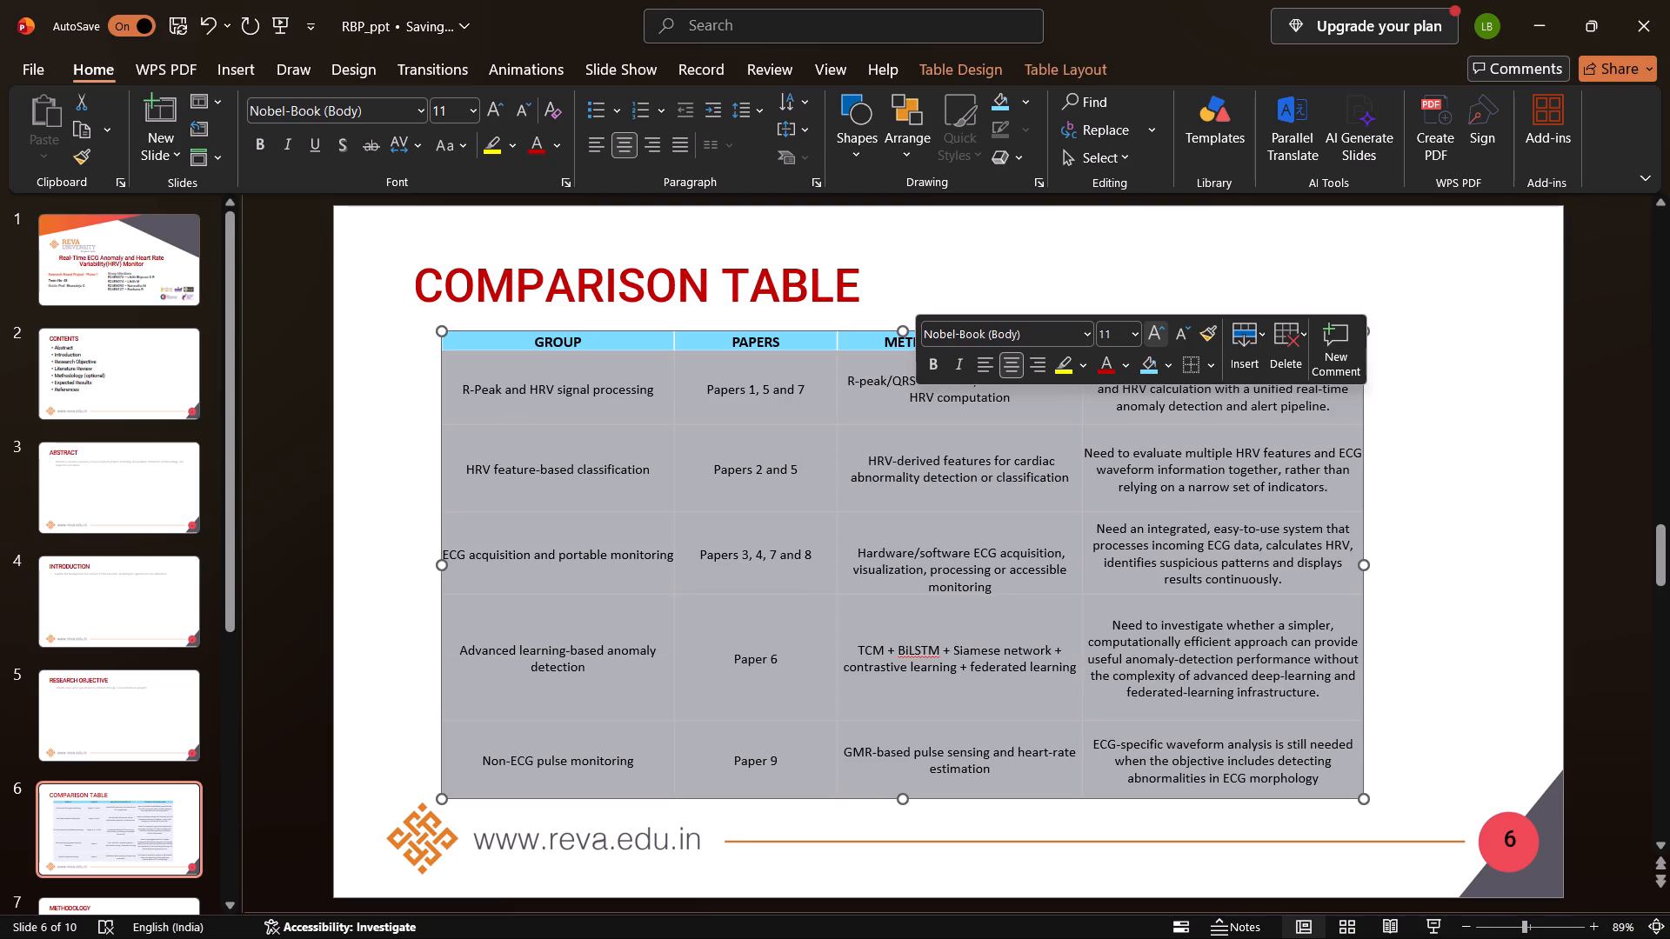
click(1467, 390)
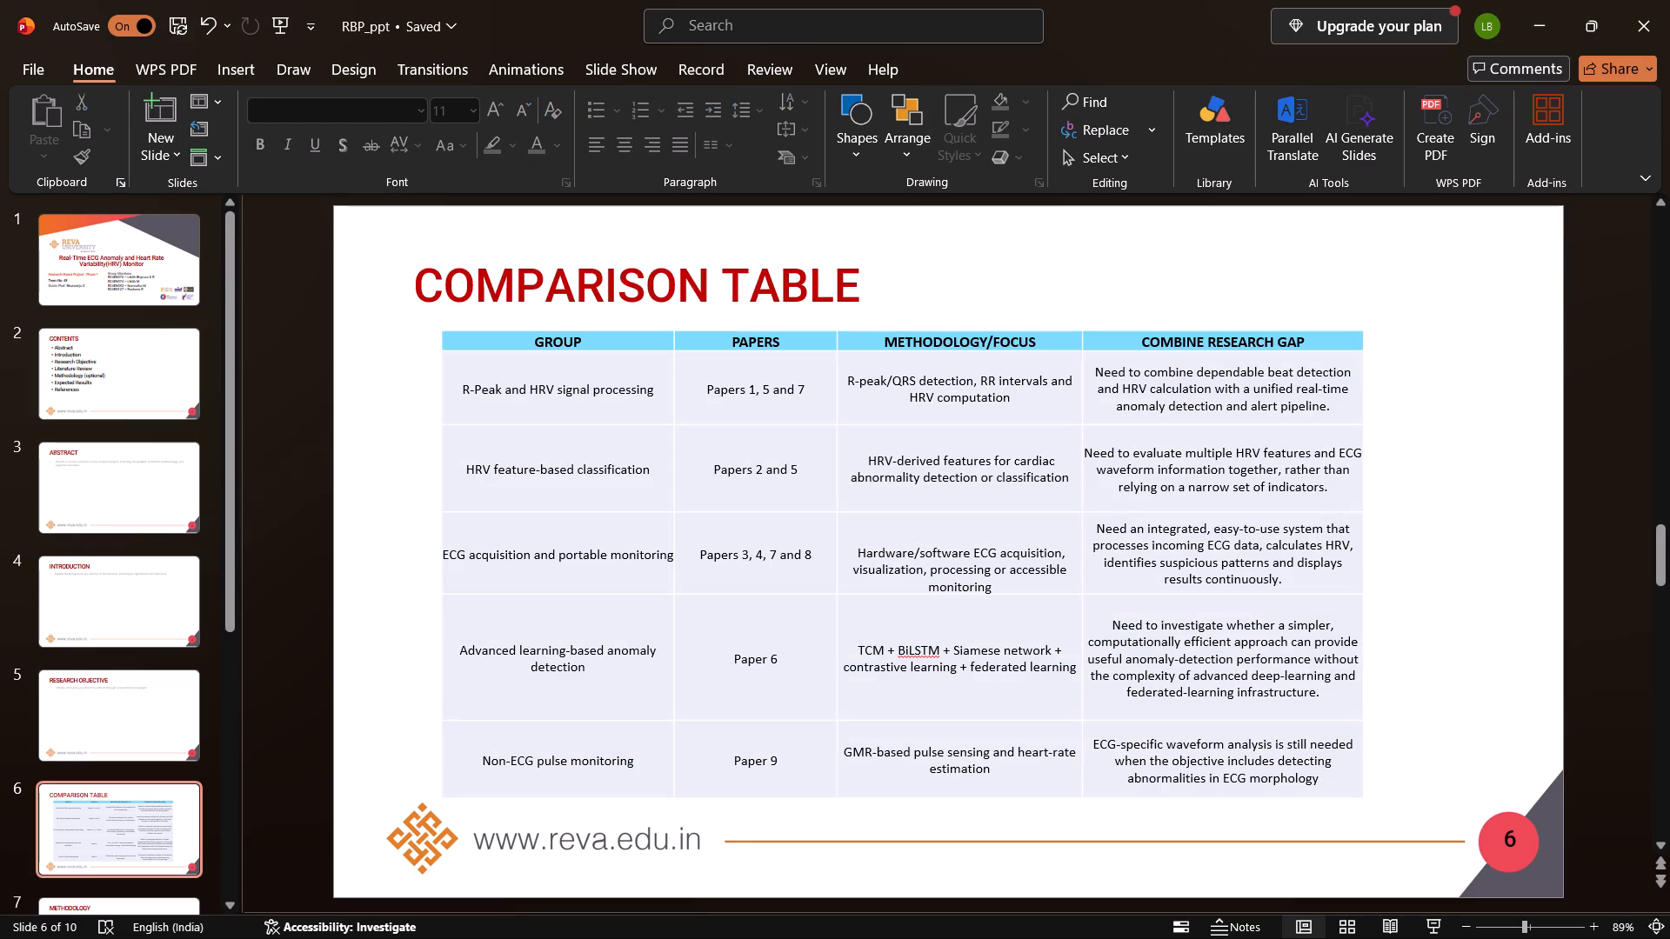
Widen the comparison table by extending its right edge close to the slide's right margin.
click(1328, 596)
drag(1366, 568, 1367, 568)
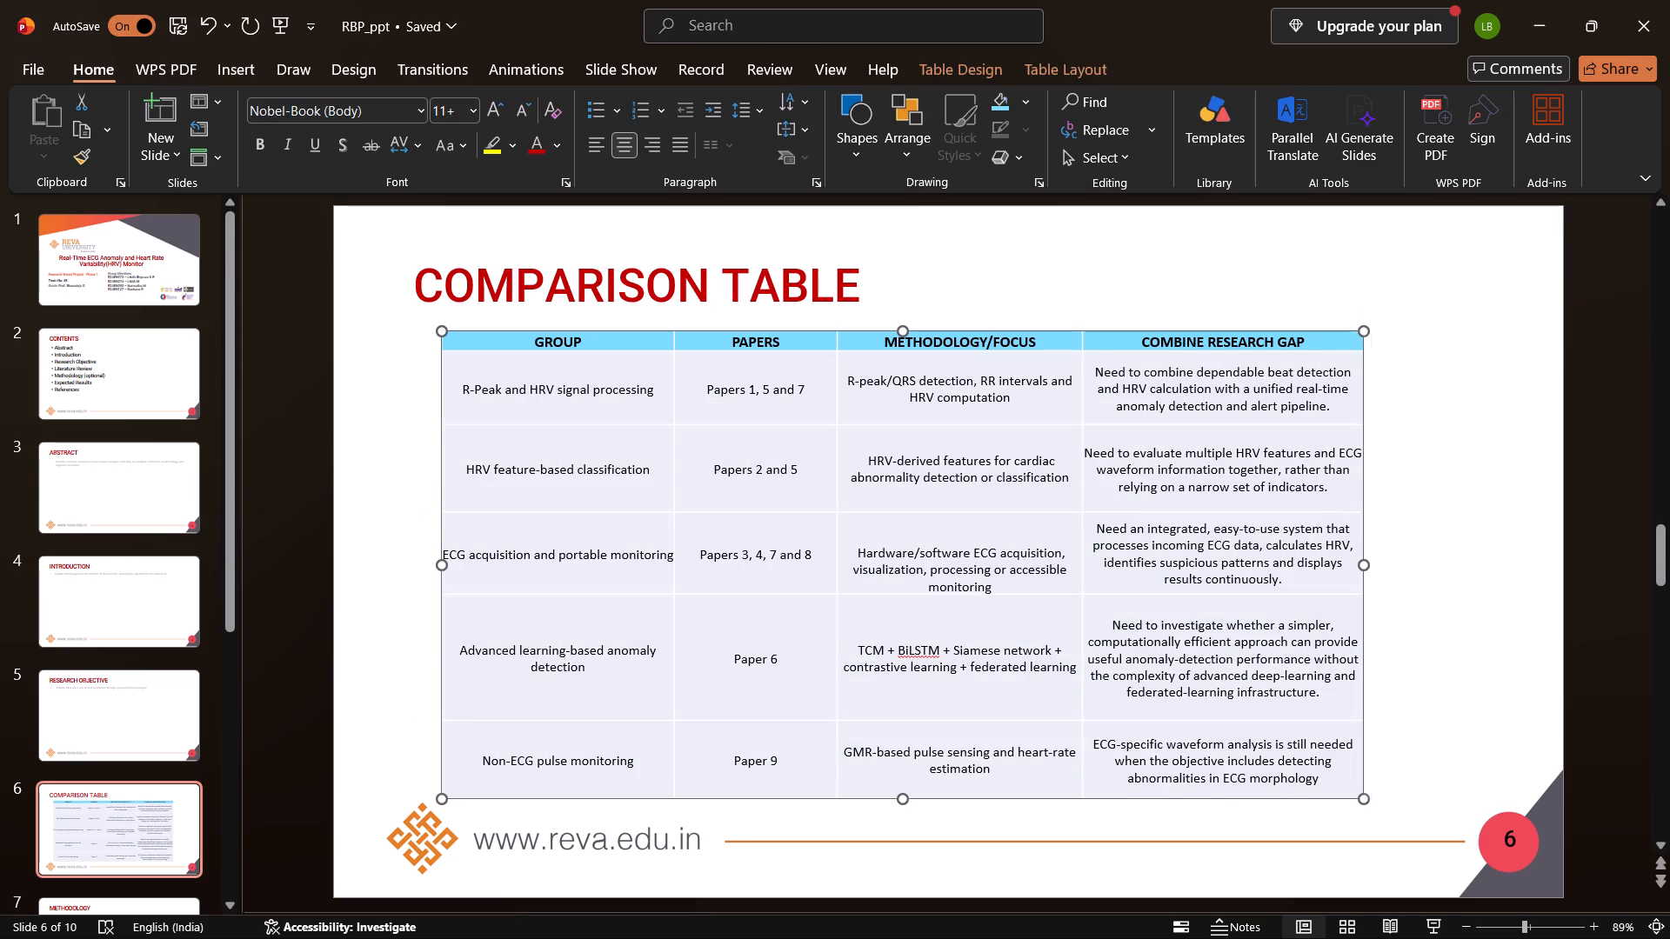
drag(1367, 568, 1481, 562)
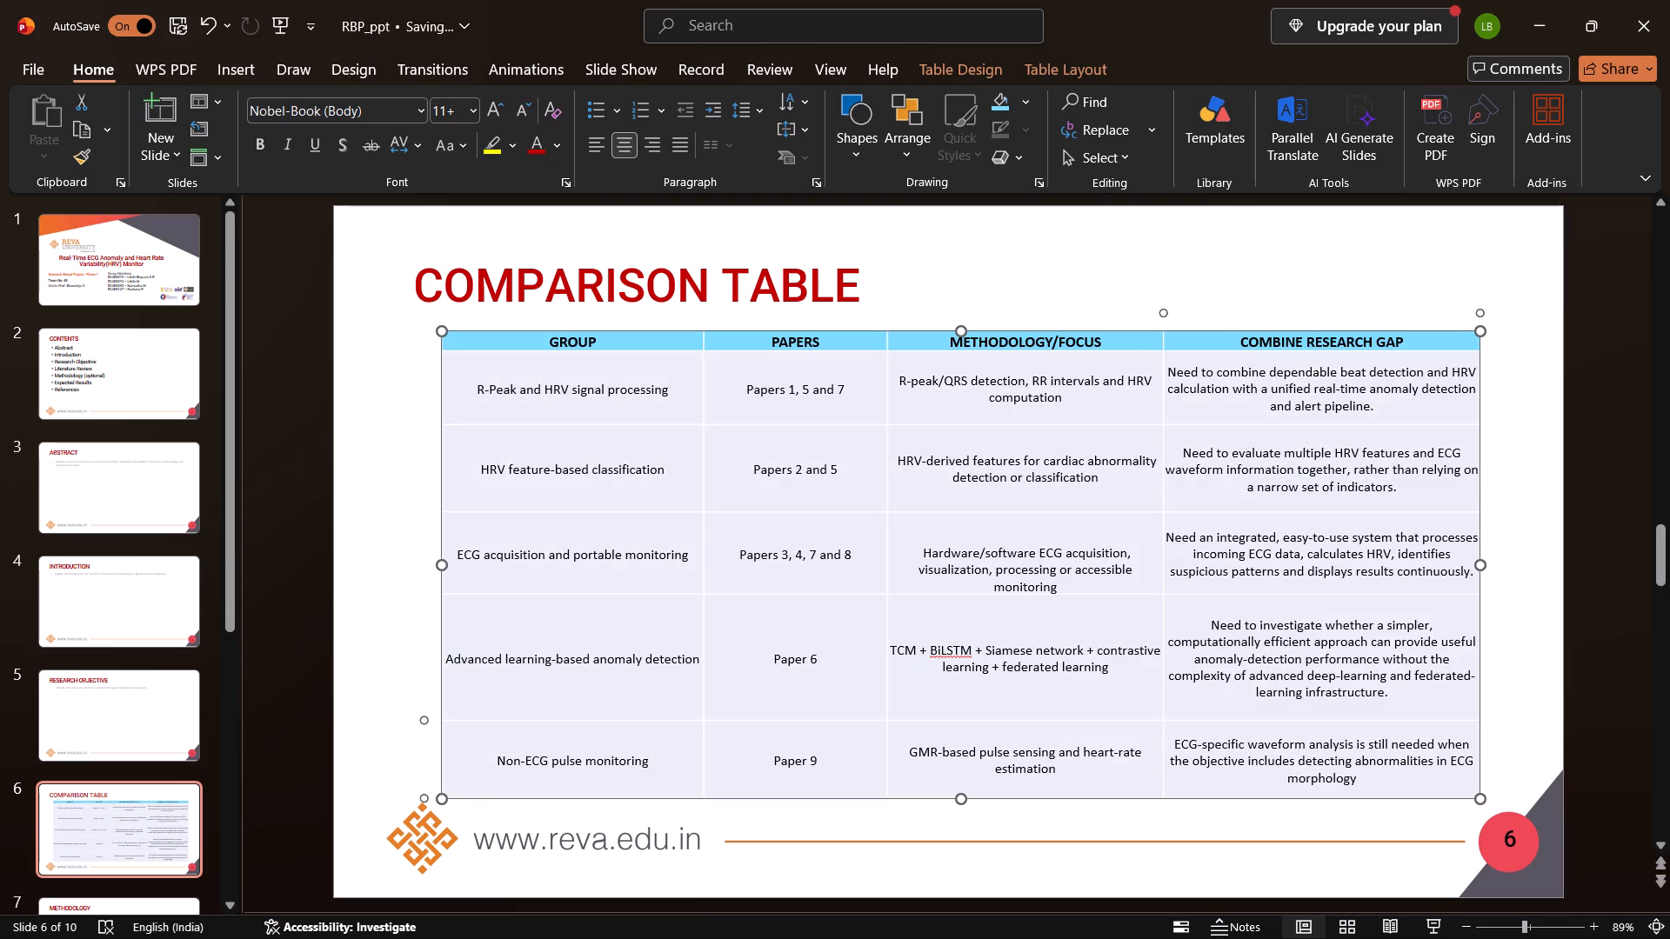
click(1052, 259)
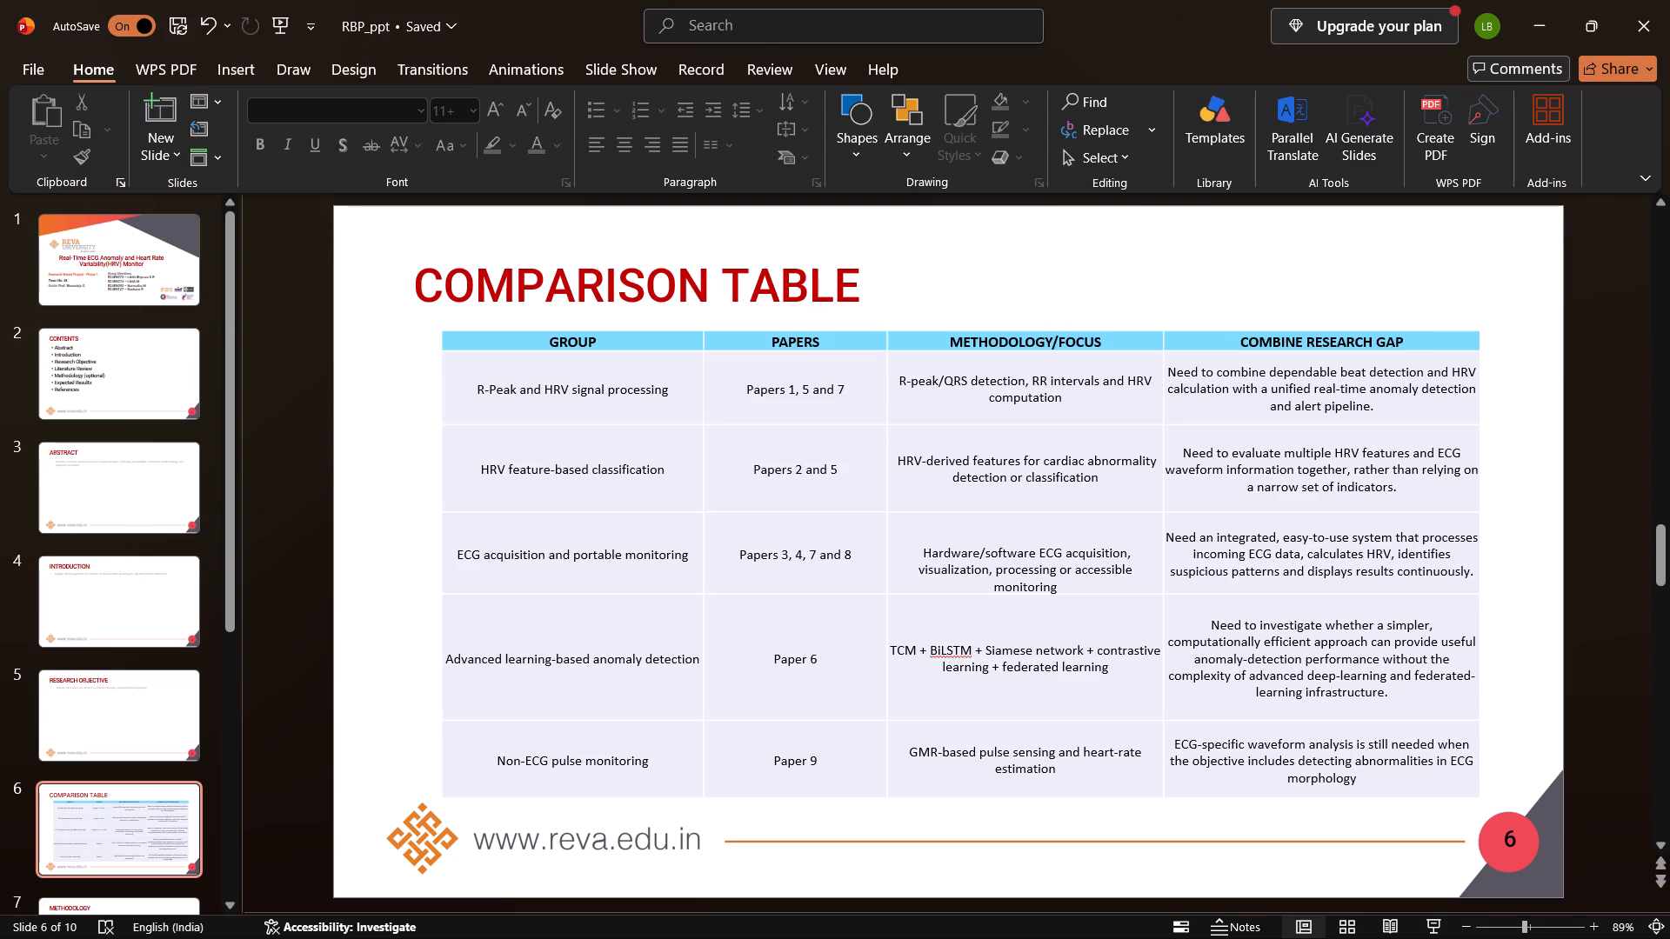
Increase the font size of all table cells below the header row to 12.
drag(452, 376, 1286, 772)
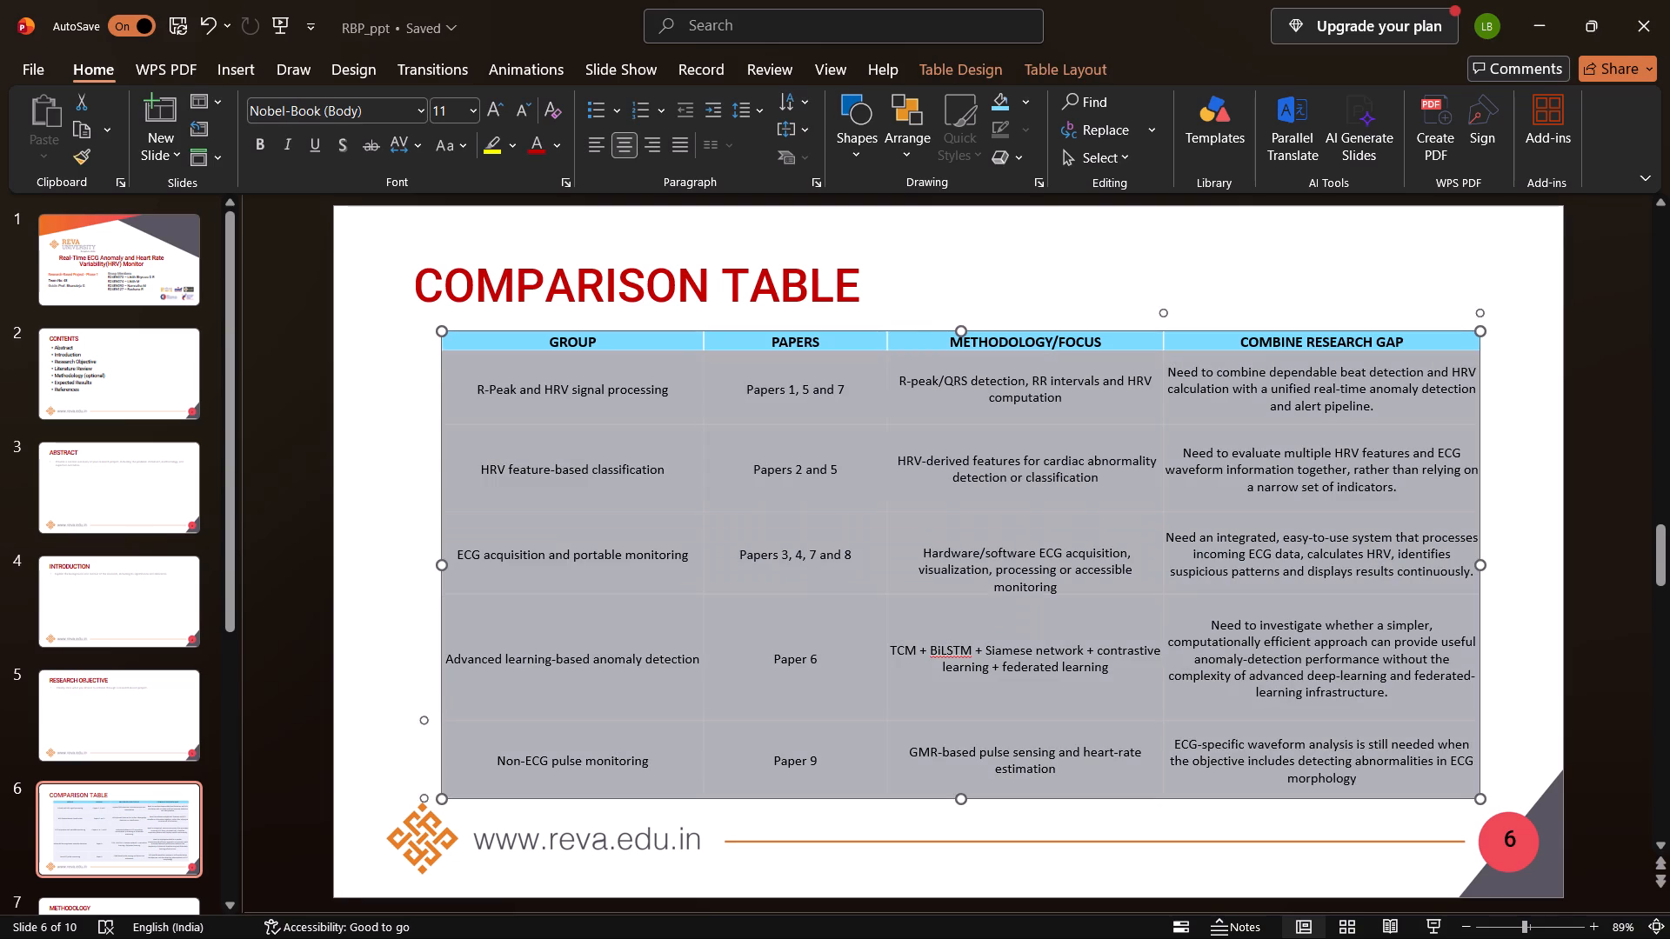
right_click(1293, 567)
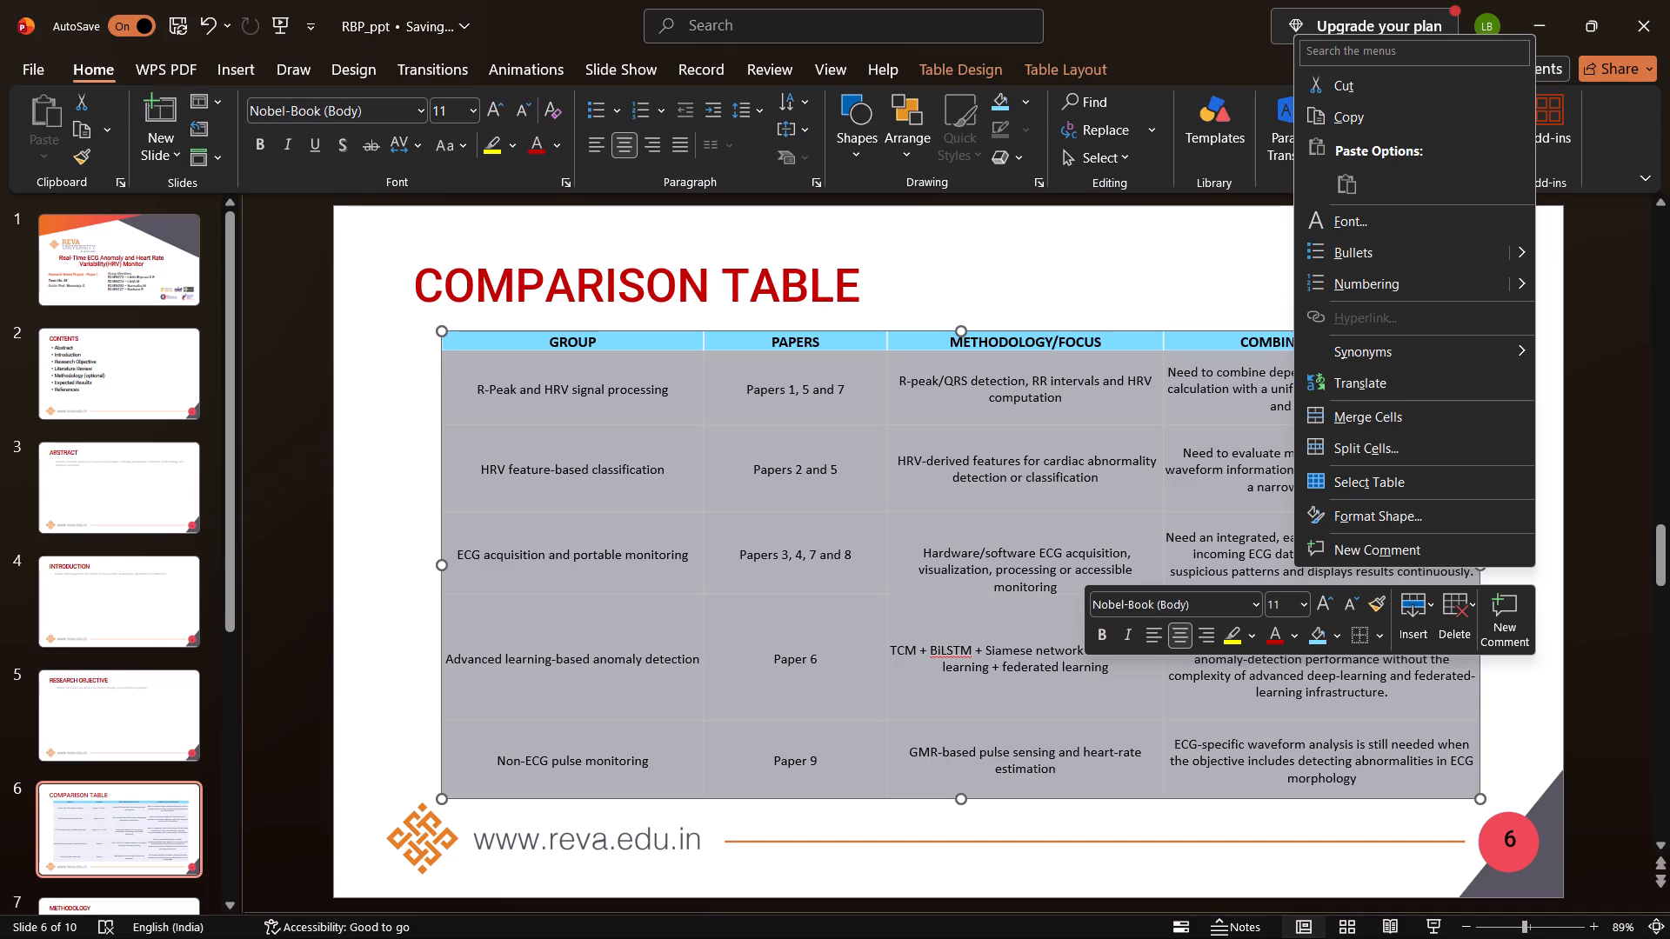
click(1329, 603)
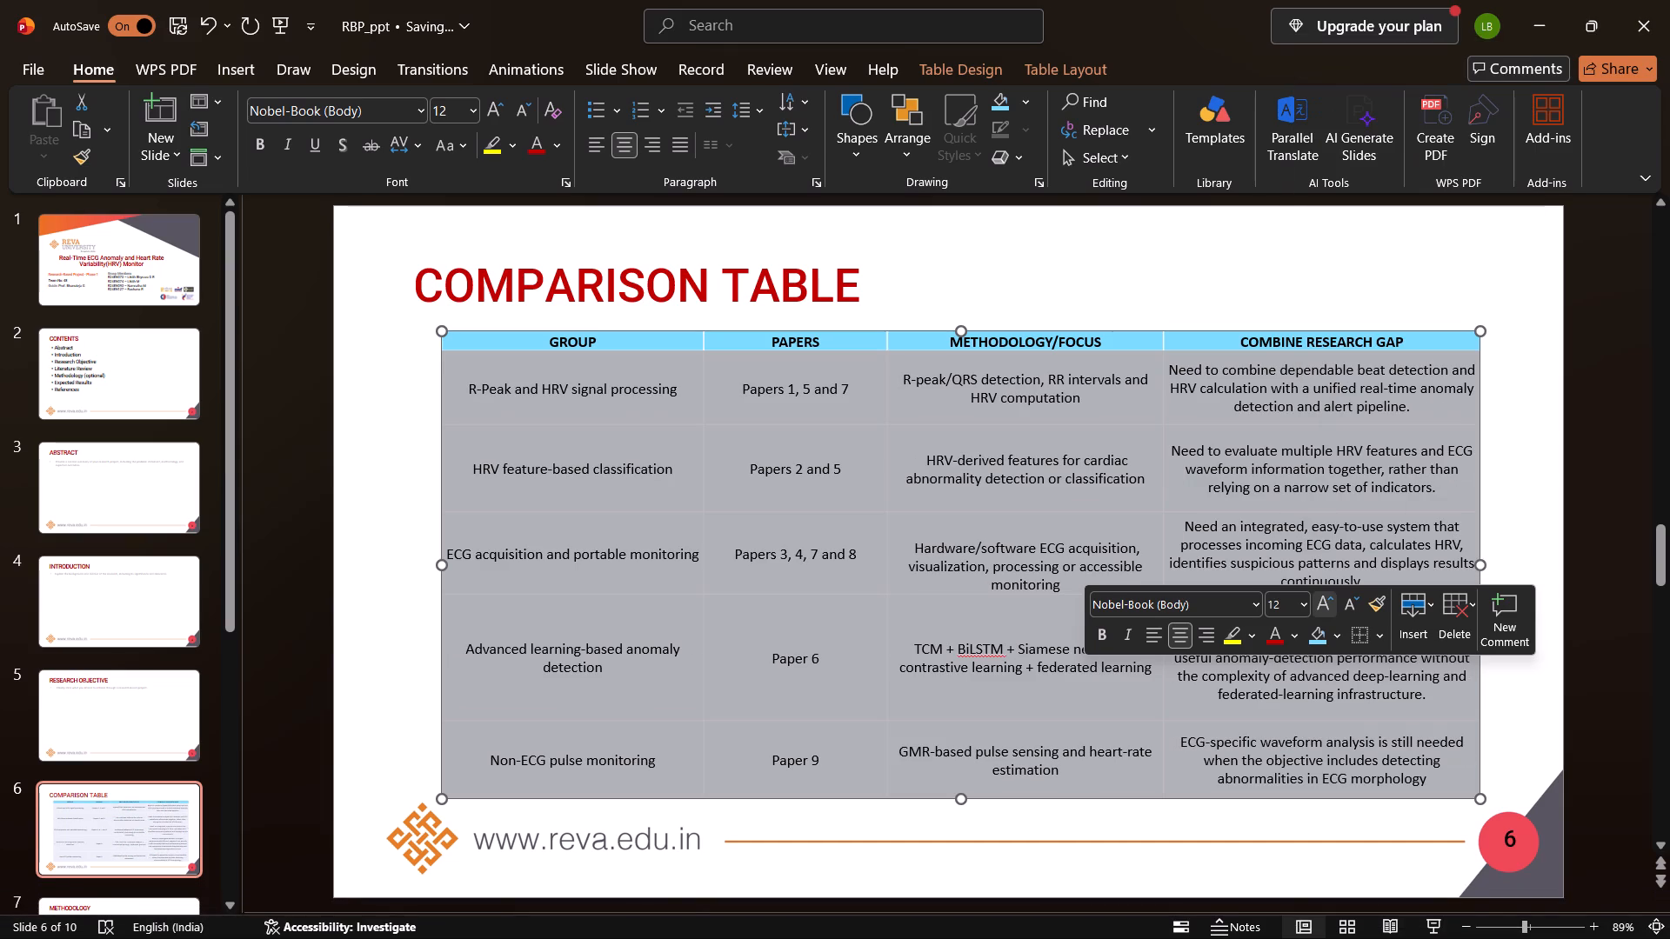
click(379, 402)
Increase the font size of the whole header row, from GROUP to COMBINE RESEARCH GAP, to 16.
drag(515, 342, 597, 342)
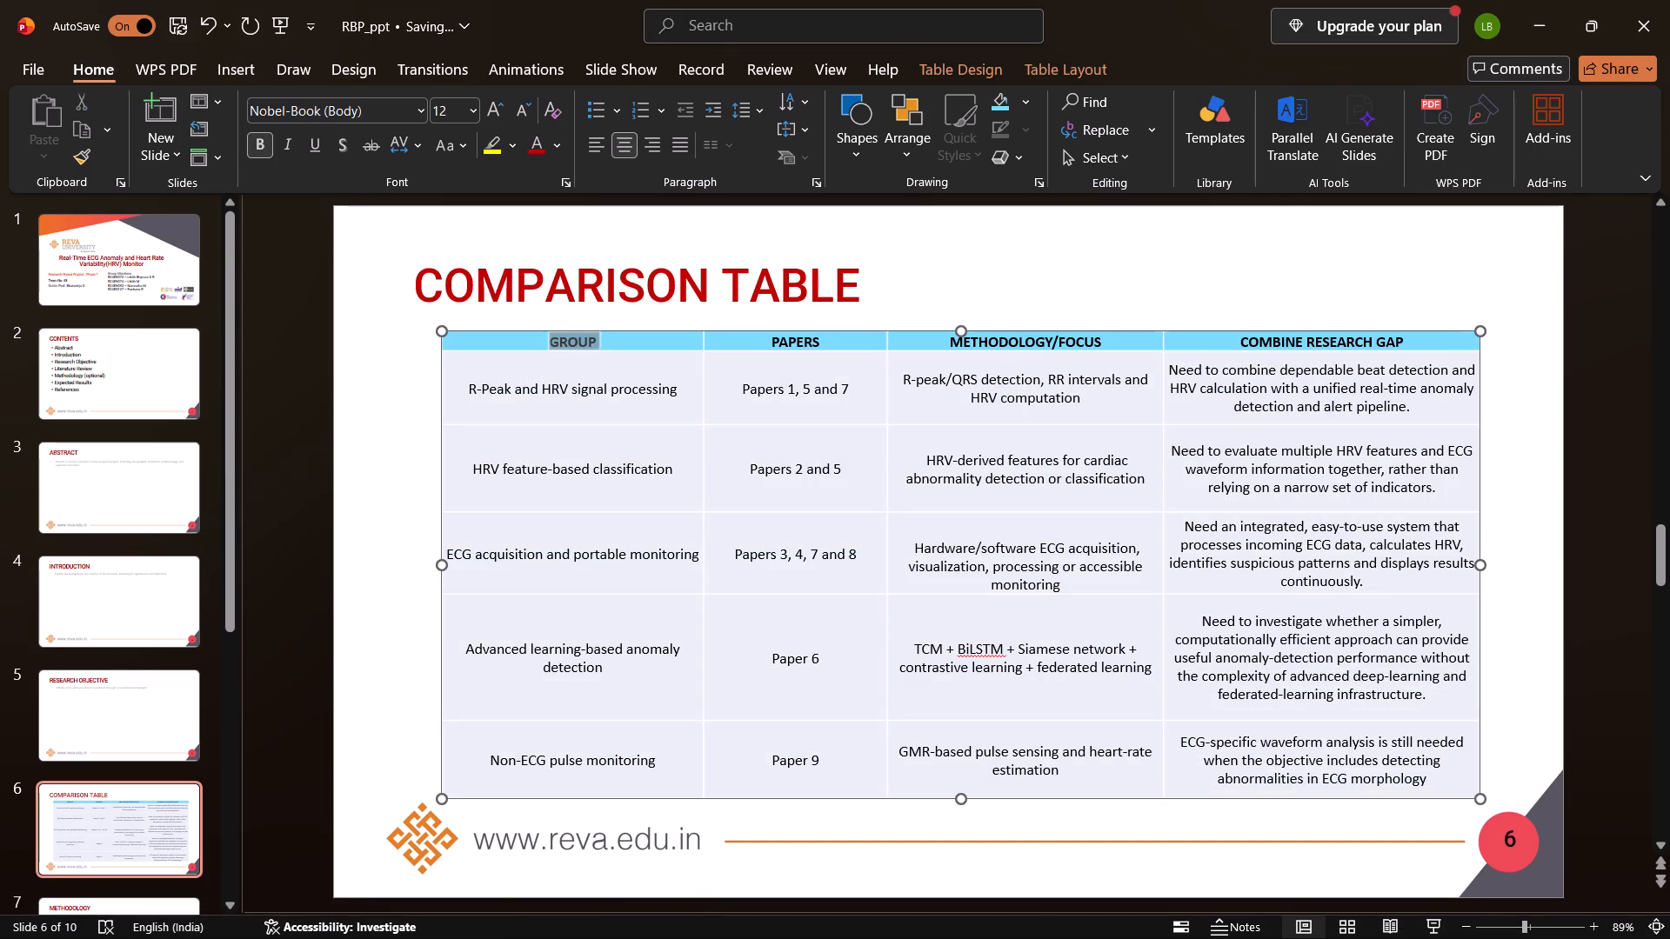
drag(597, 342, 1226, 349)
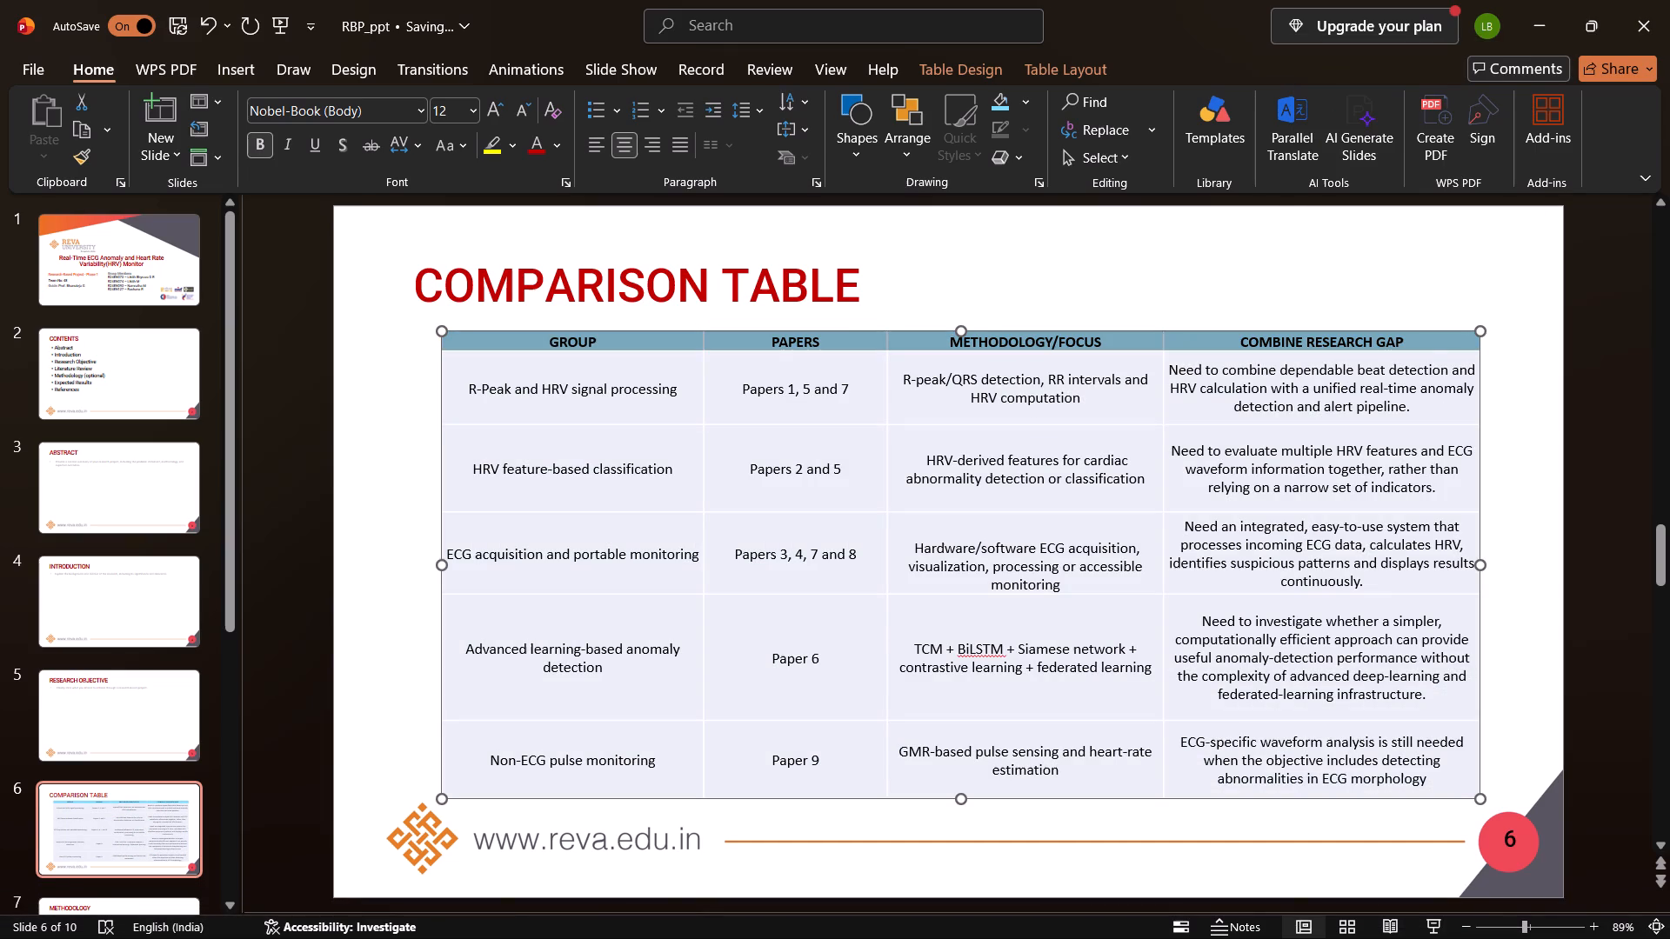
drag(1226, 349, 1230, 345)
right_click(1234, 341)
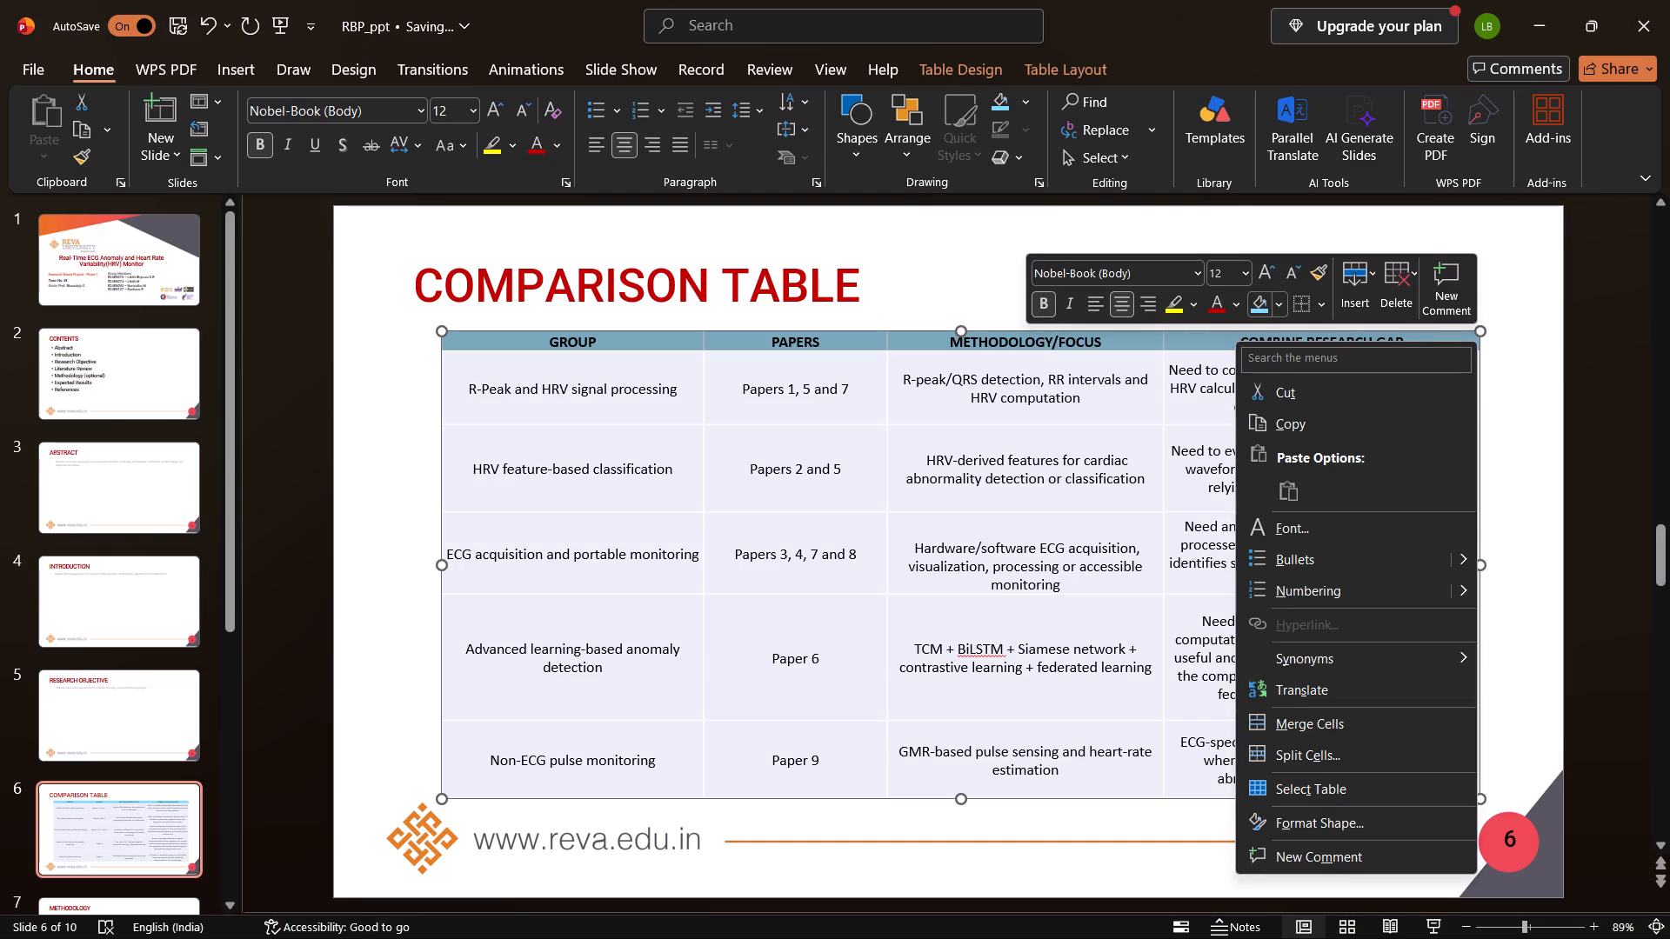
click(1262, 269)
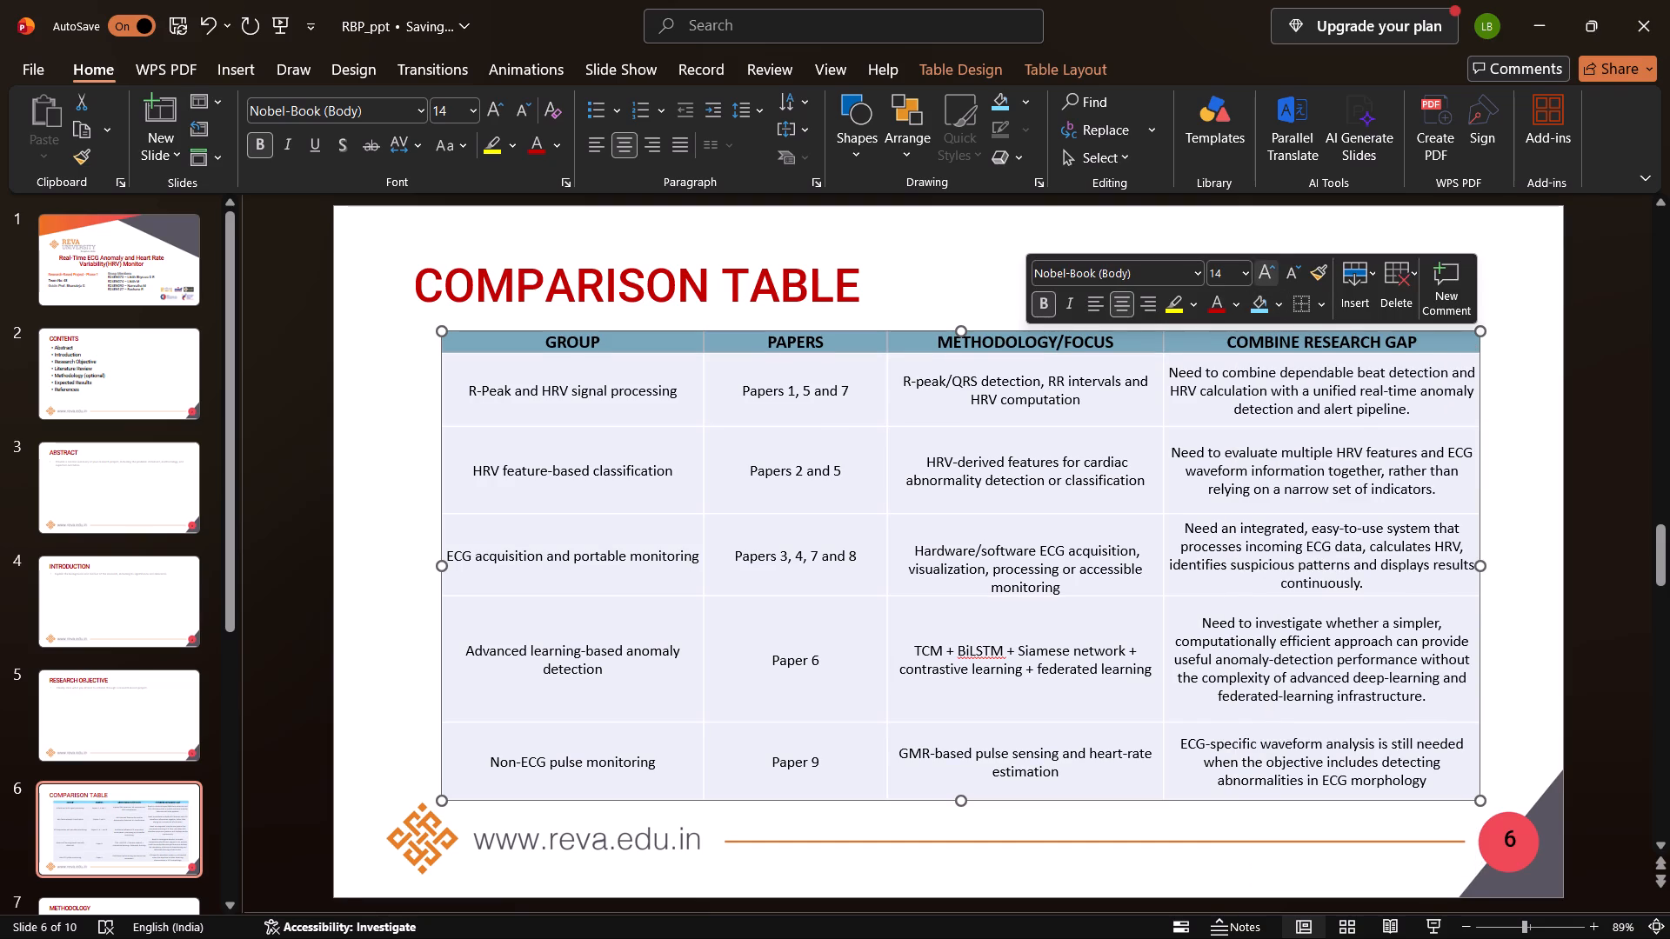
click(1262, 269)
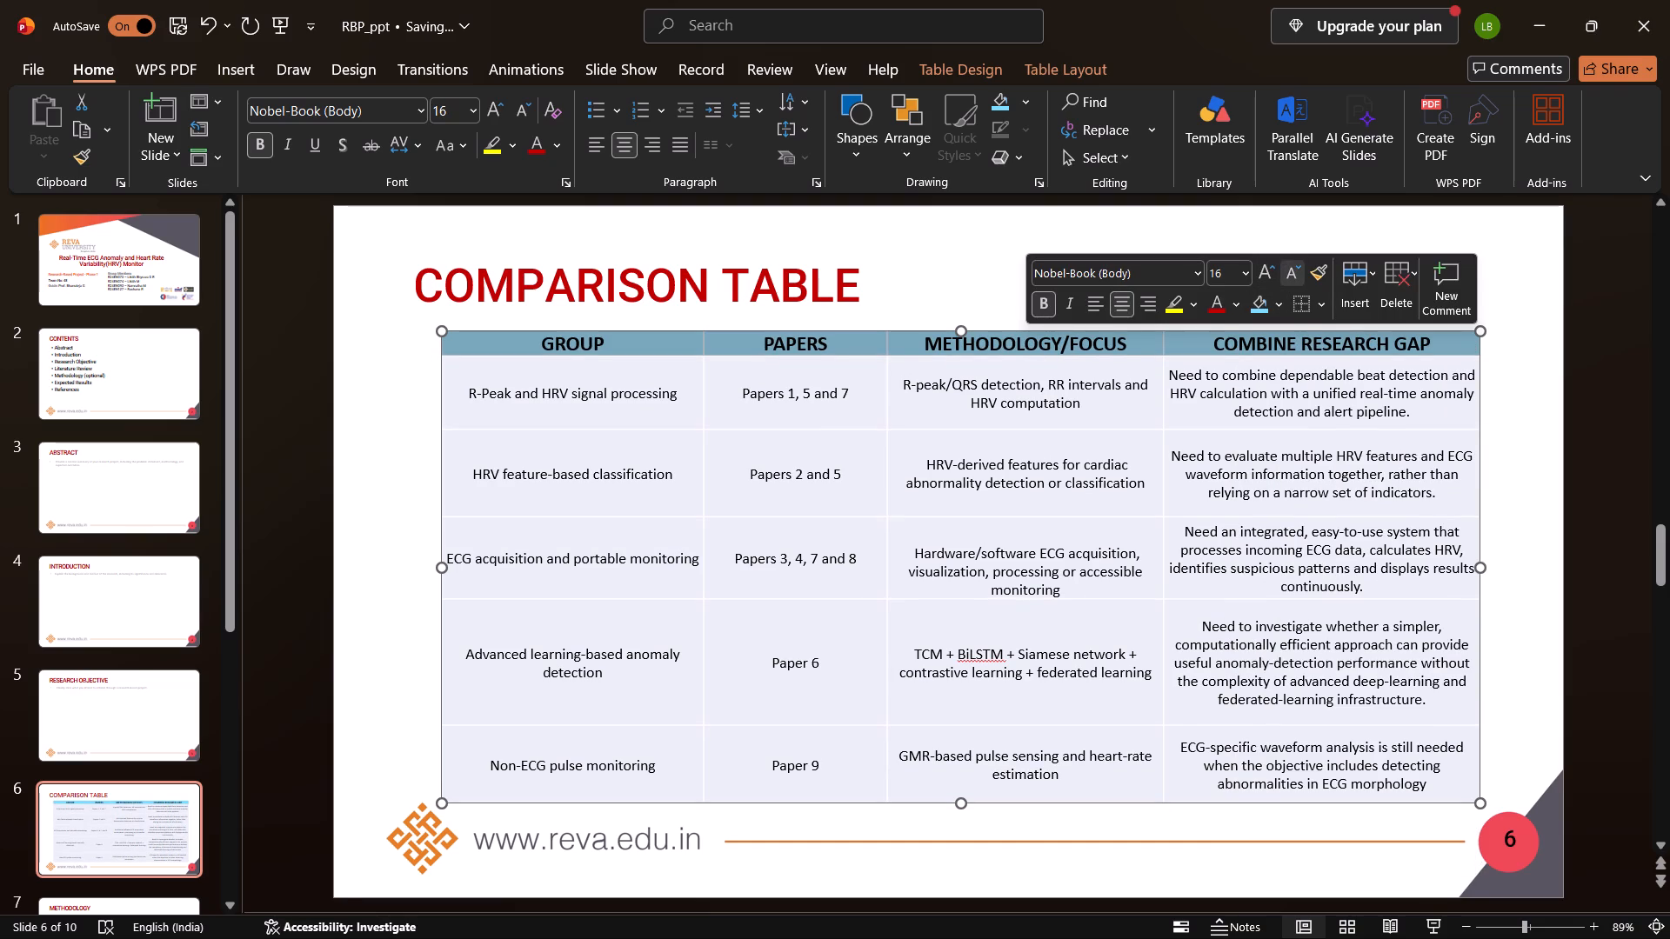
click(955, 278)
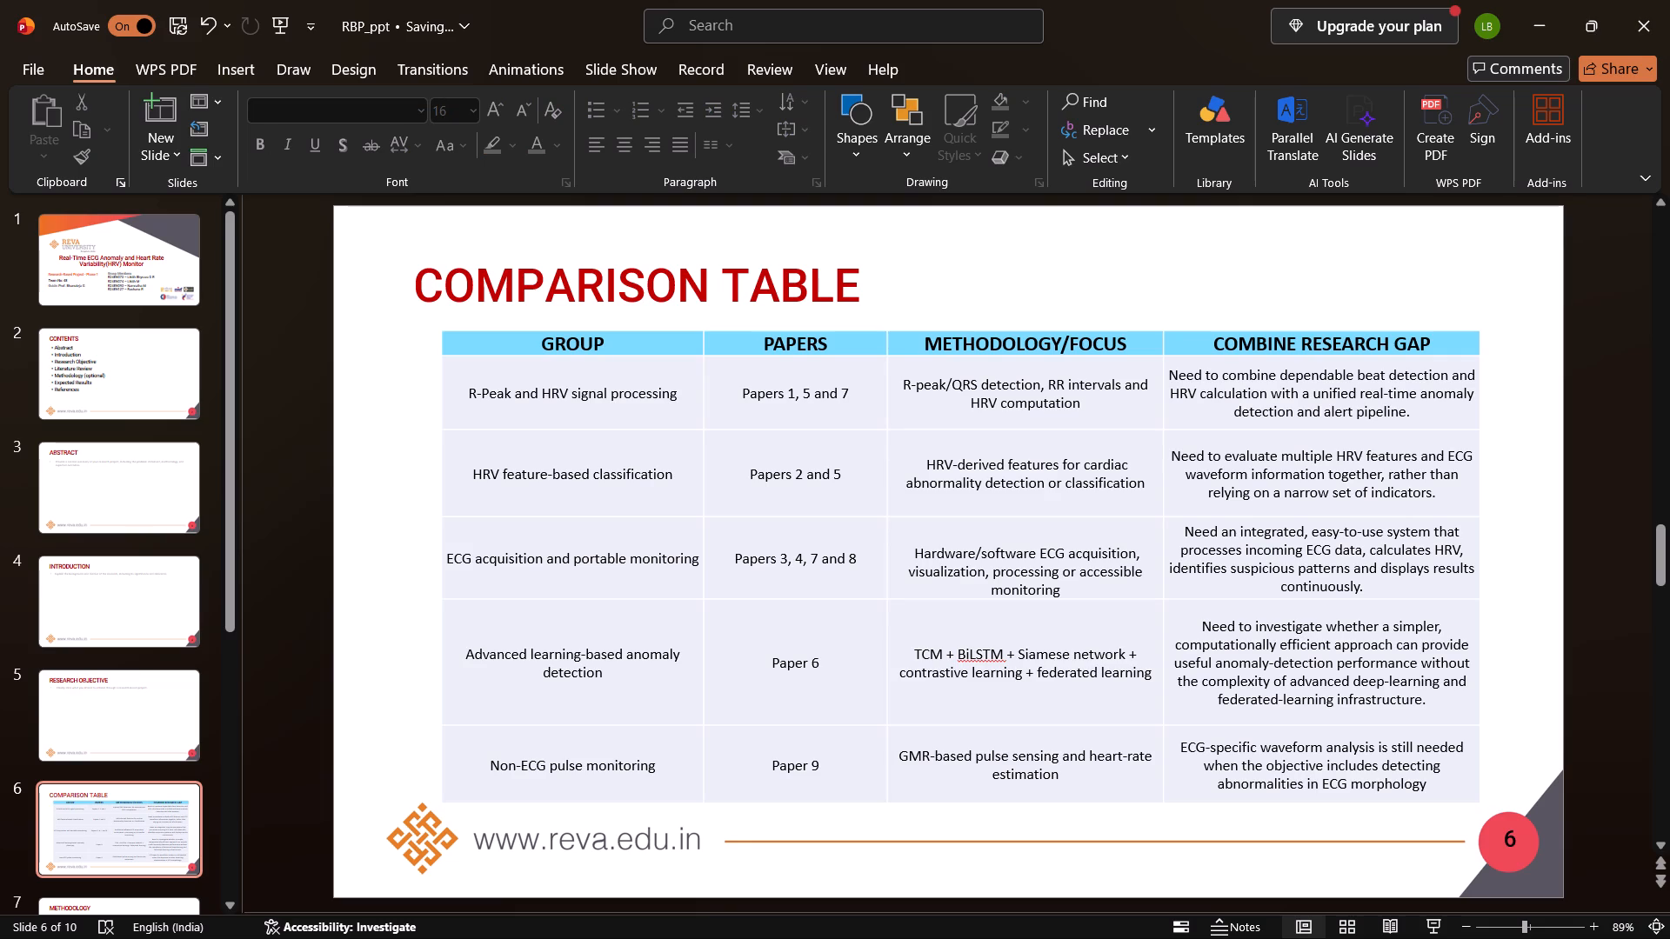
Extend the table's top edge slightly further upward toward the COMPARISON TABLE title.
click(865, 444)
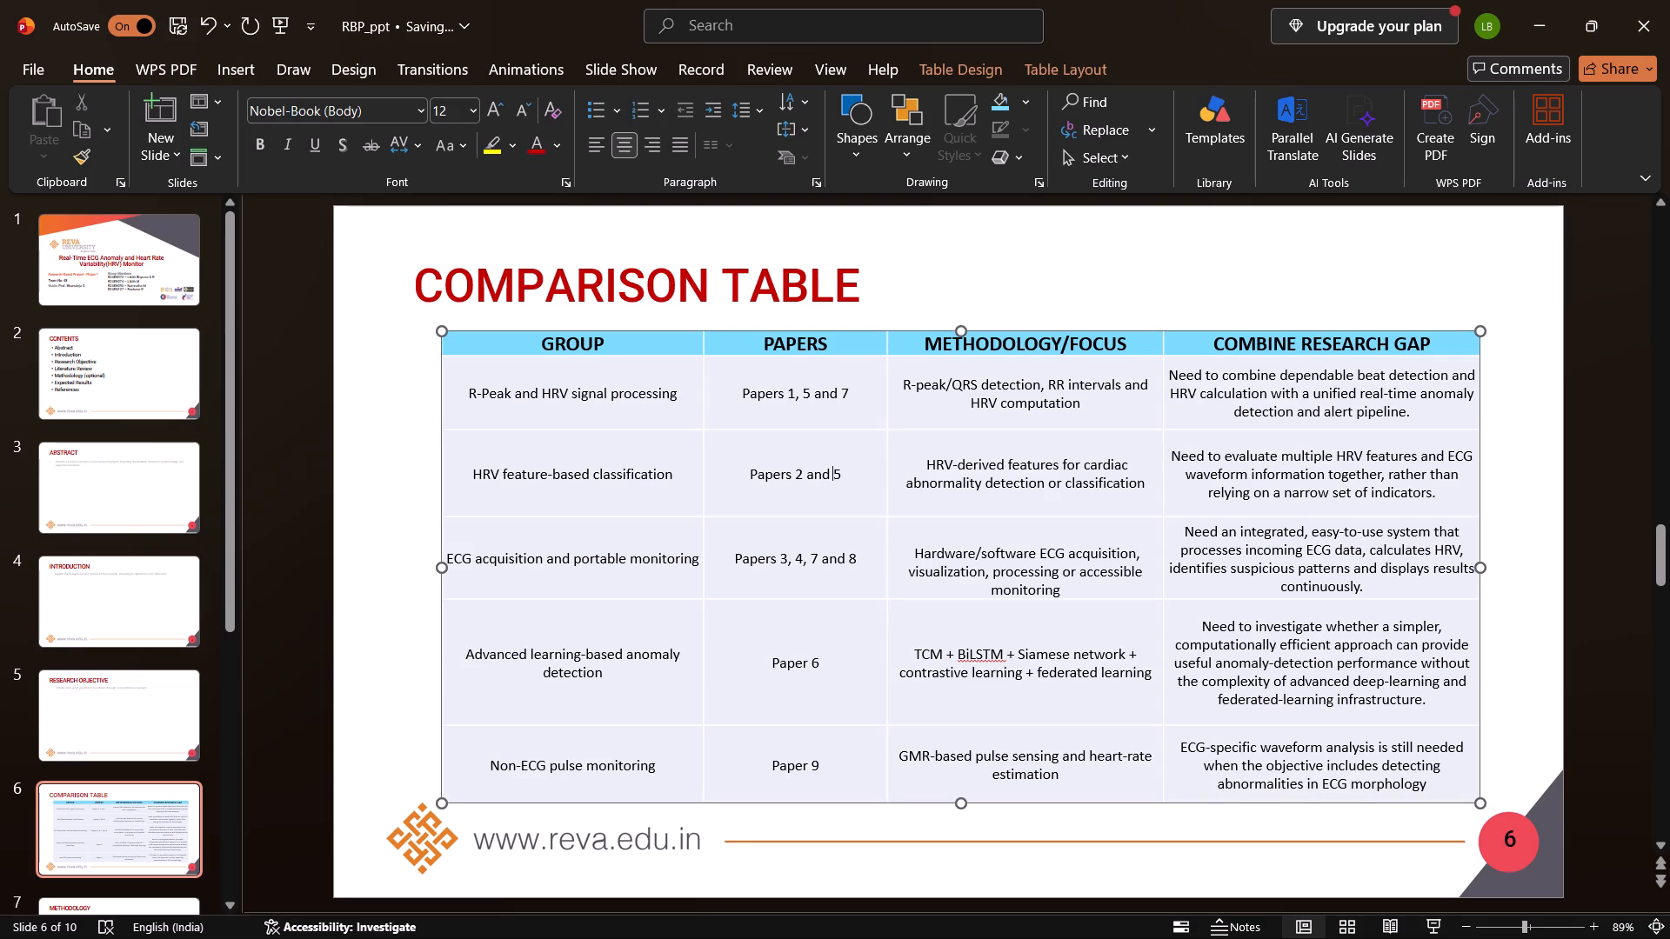
drag(964, 330, 964, 321)
click(1081, 256)
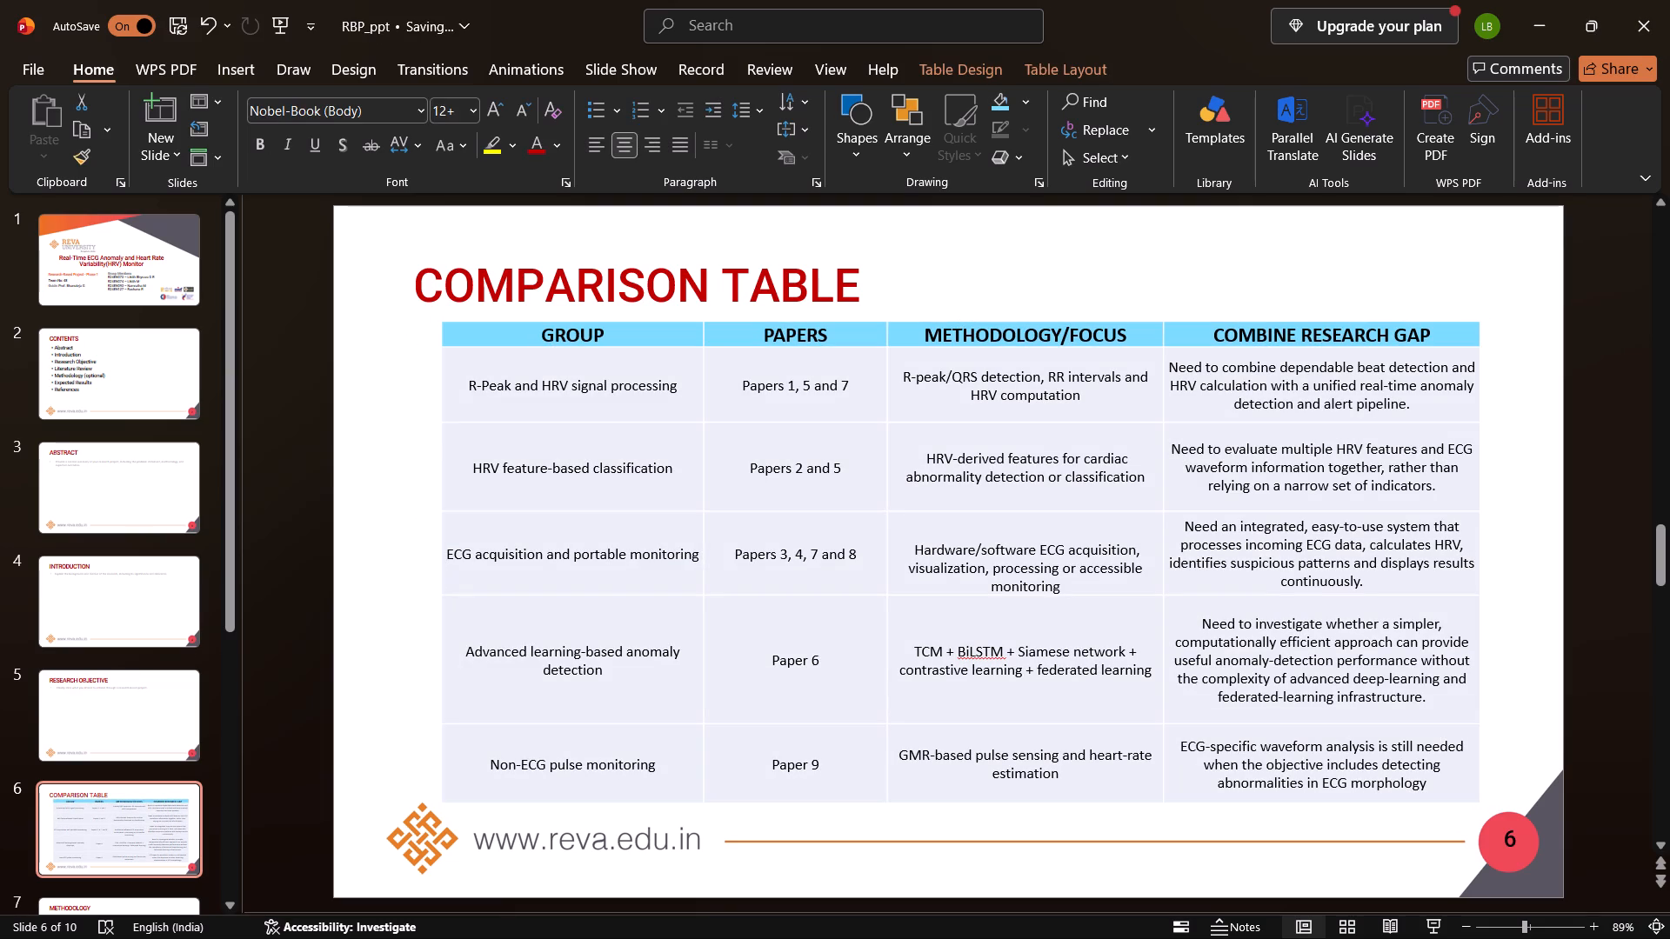
Move the COMPARISON TABLE title box slightly upward so it clears the table's header row.
click(800, 271)
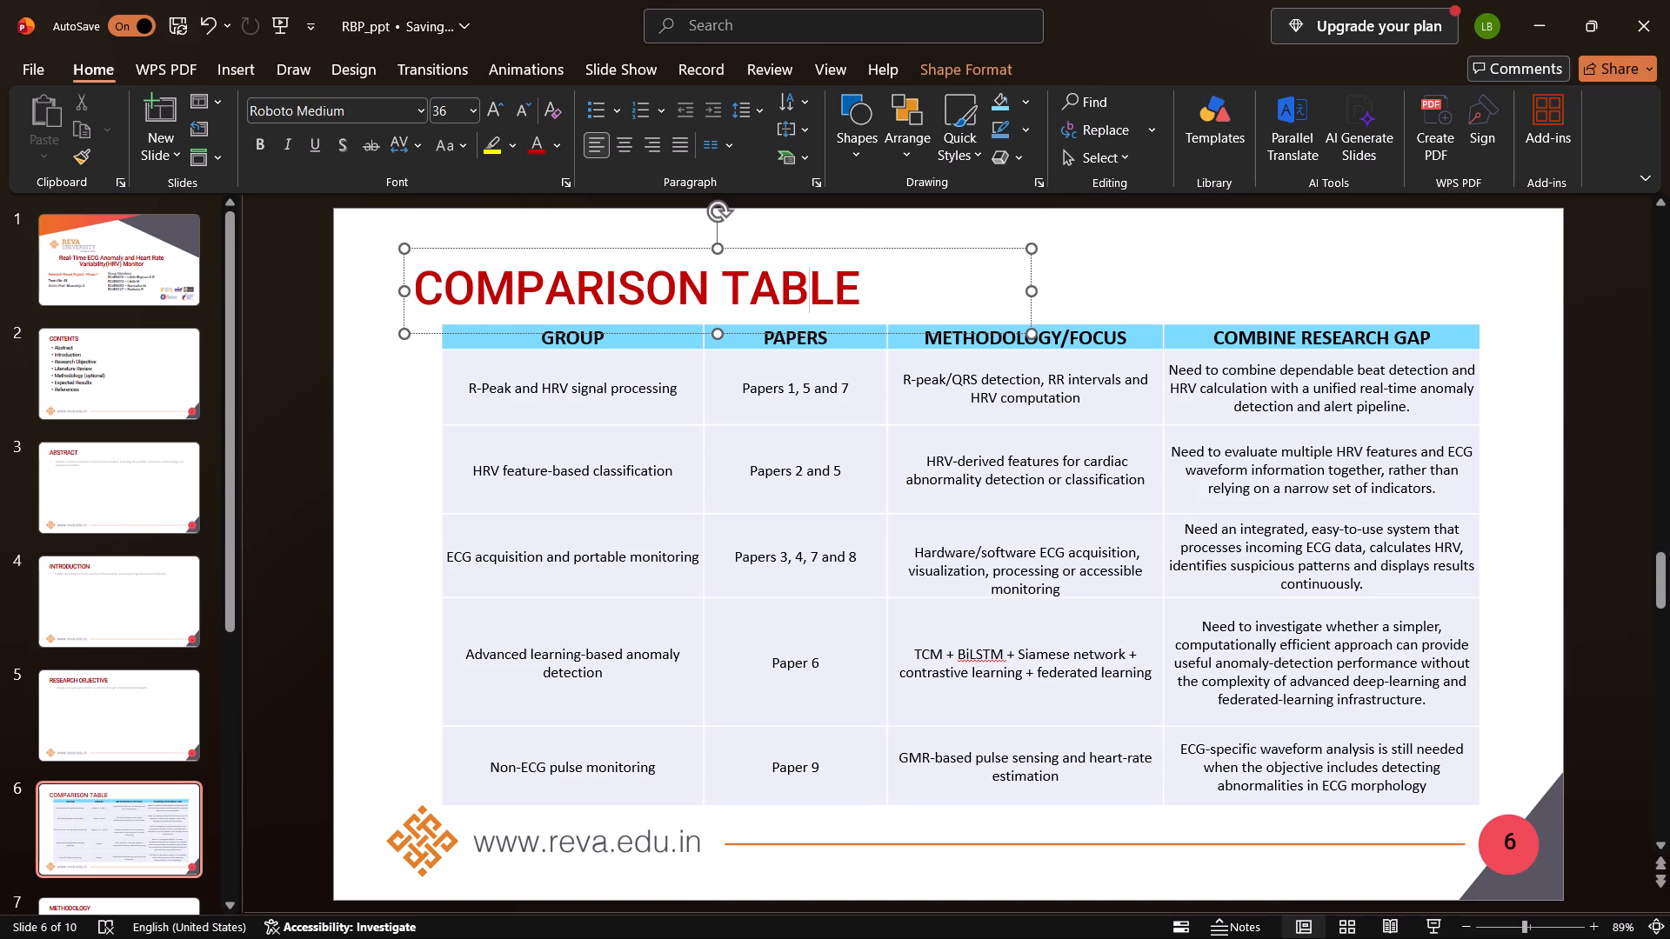
drag(835, 246, 836, 236)
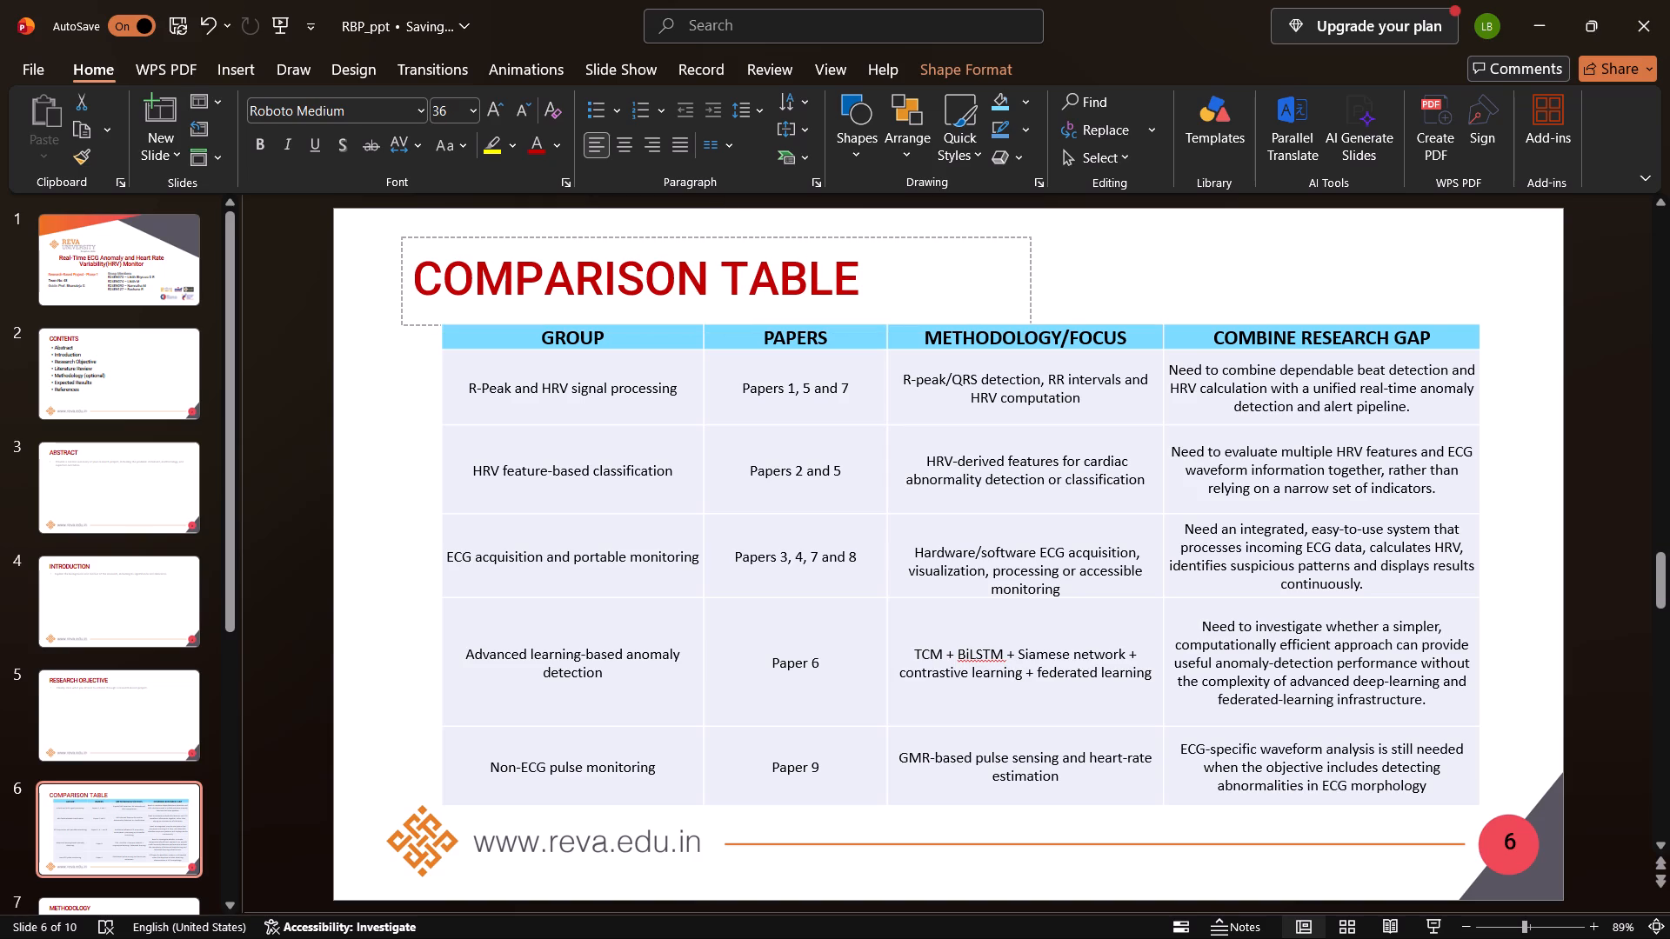
drag(836, 236, 836, 236)
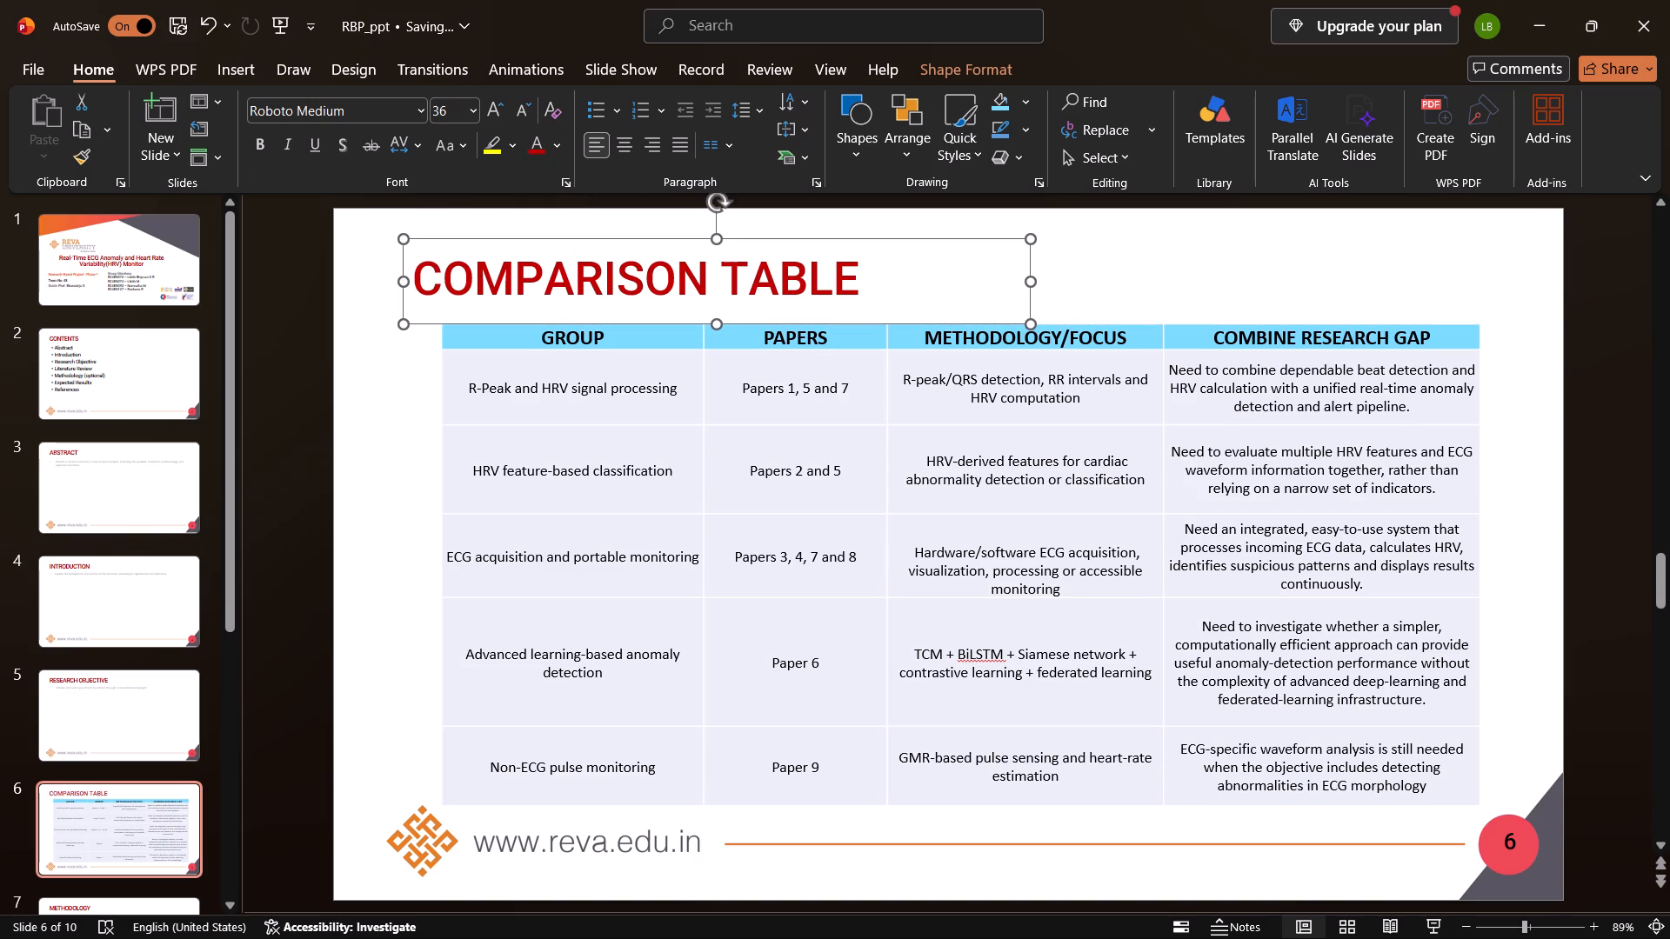
click(1062, 250)
View the RESEARCH OBJECTIVE slide and the ABSTRACT slide.
click(151, 714)
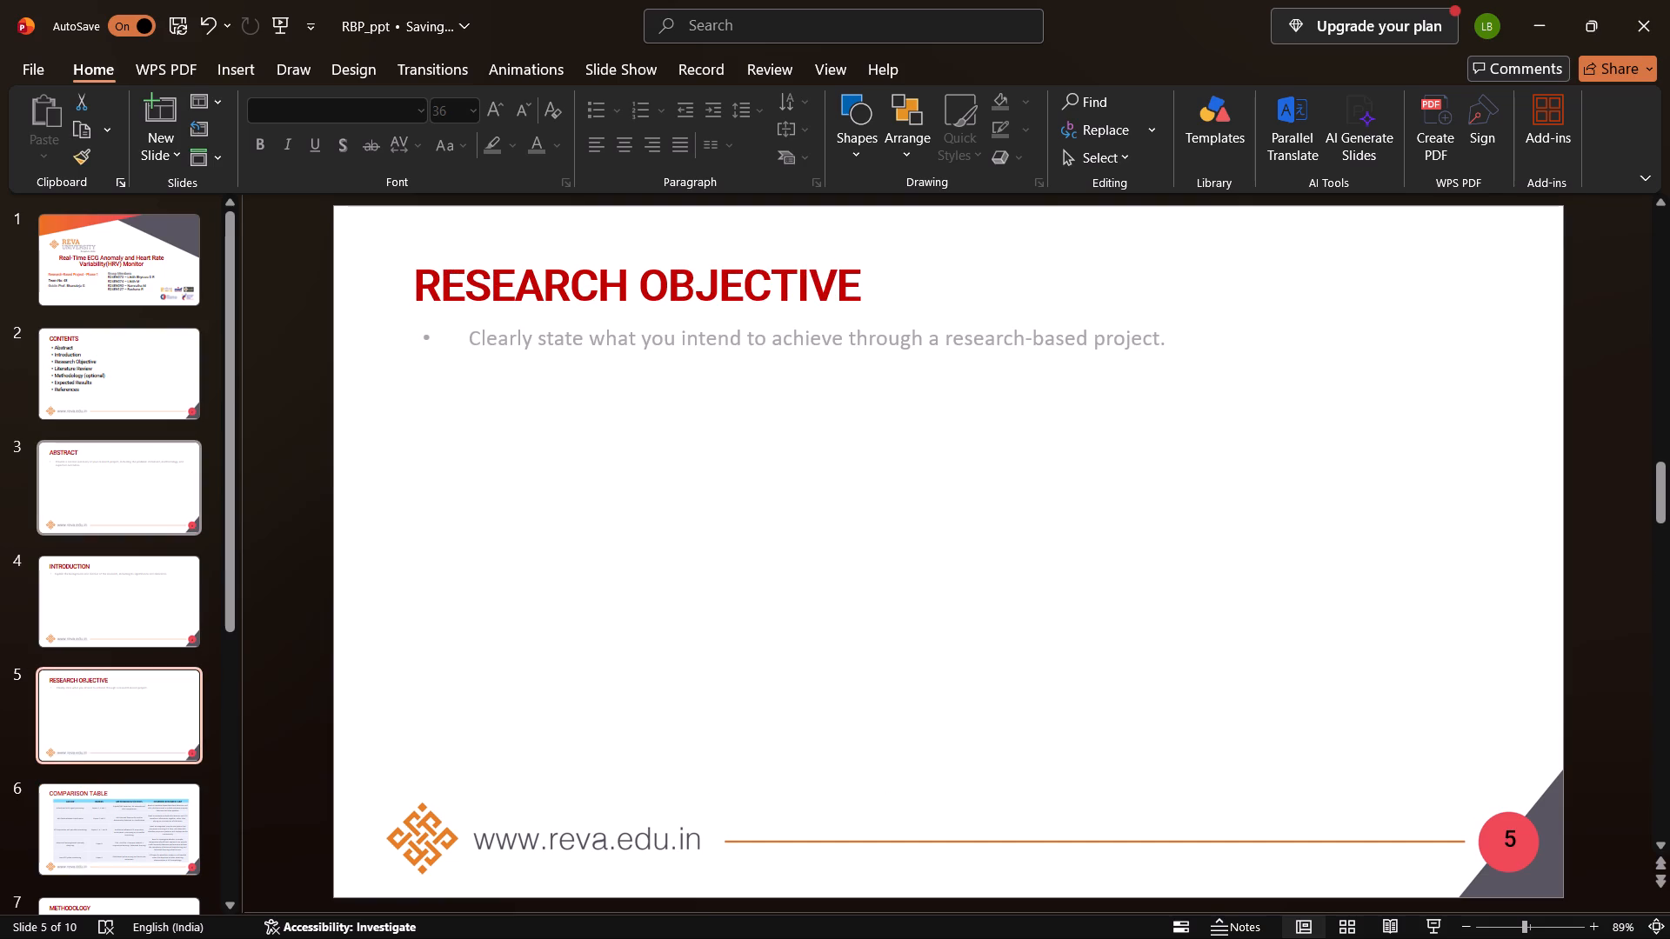
click(128, 481)
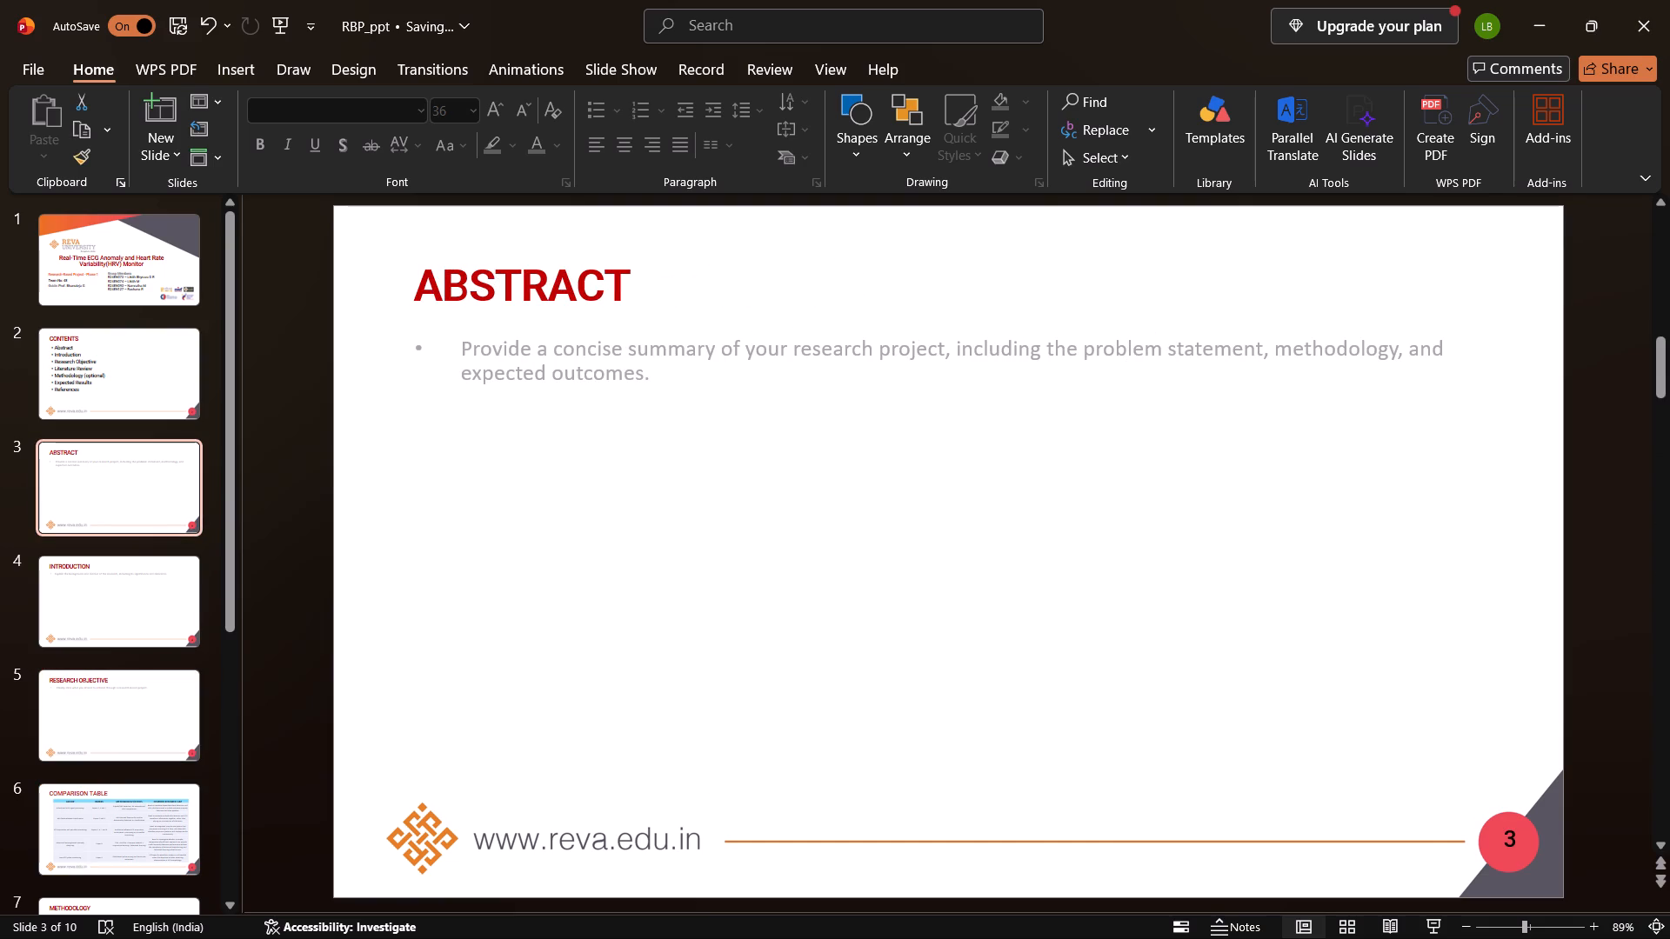
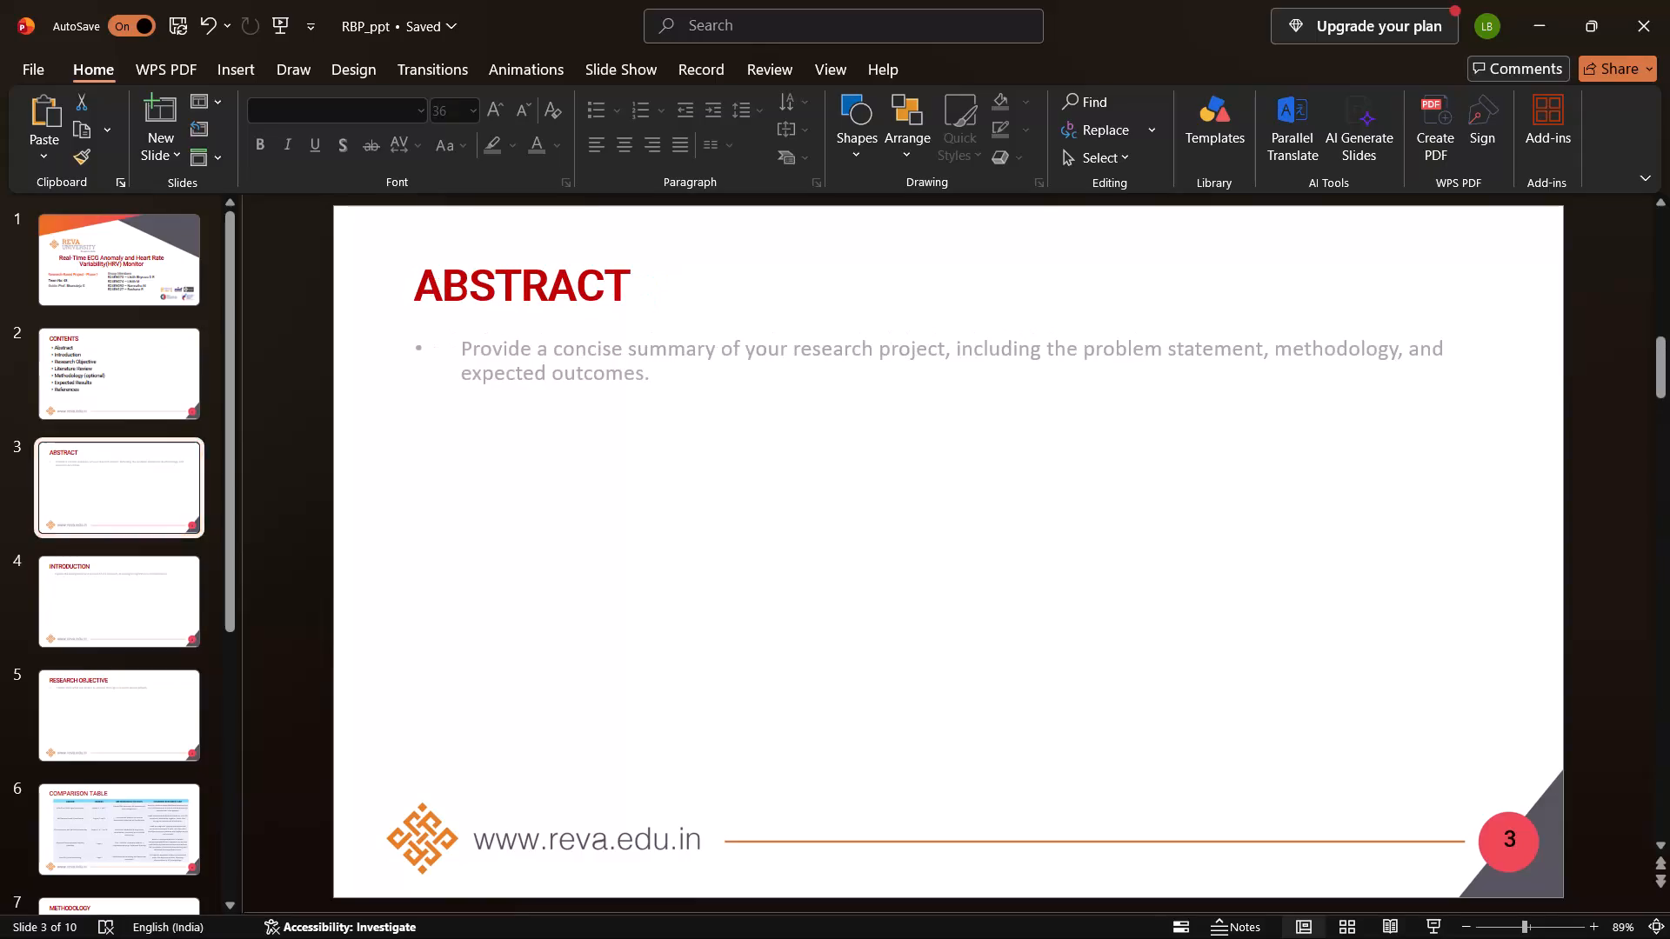
Open the body text placeholder beneath the ABSTRACT title on slide 3 for editing.
click(424, 357)
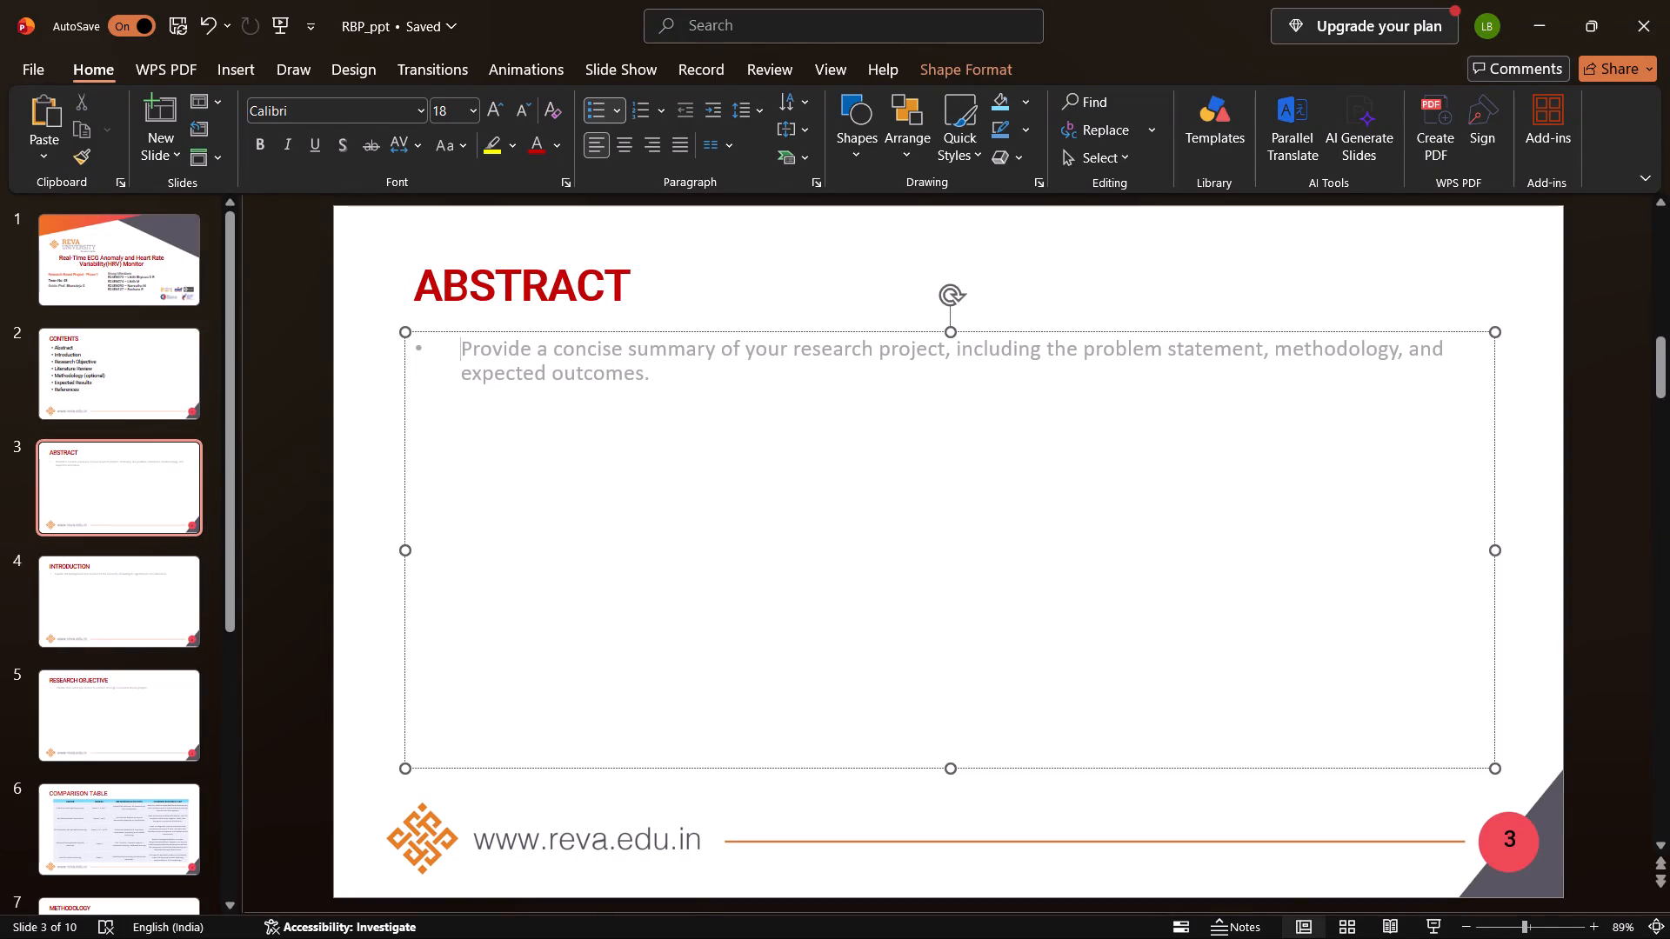
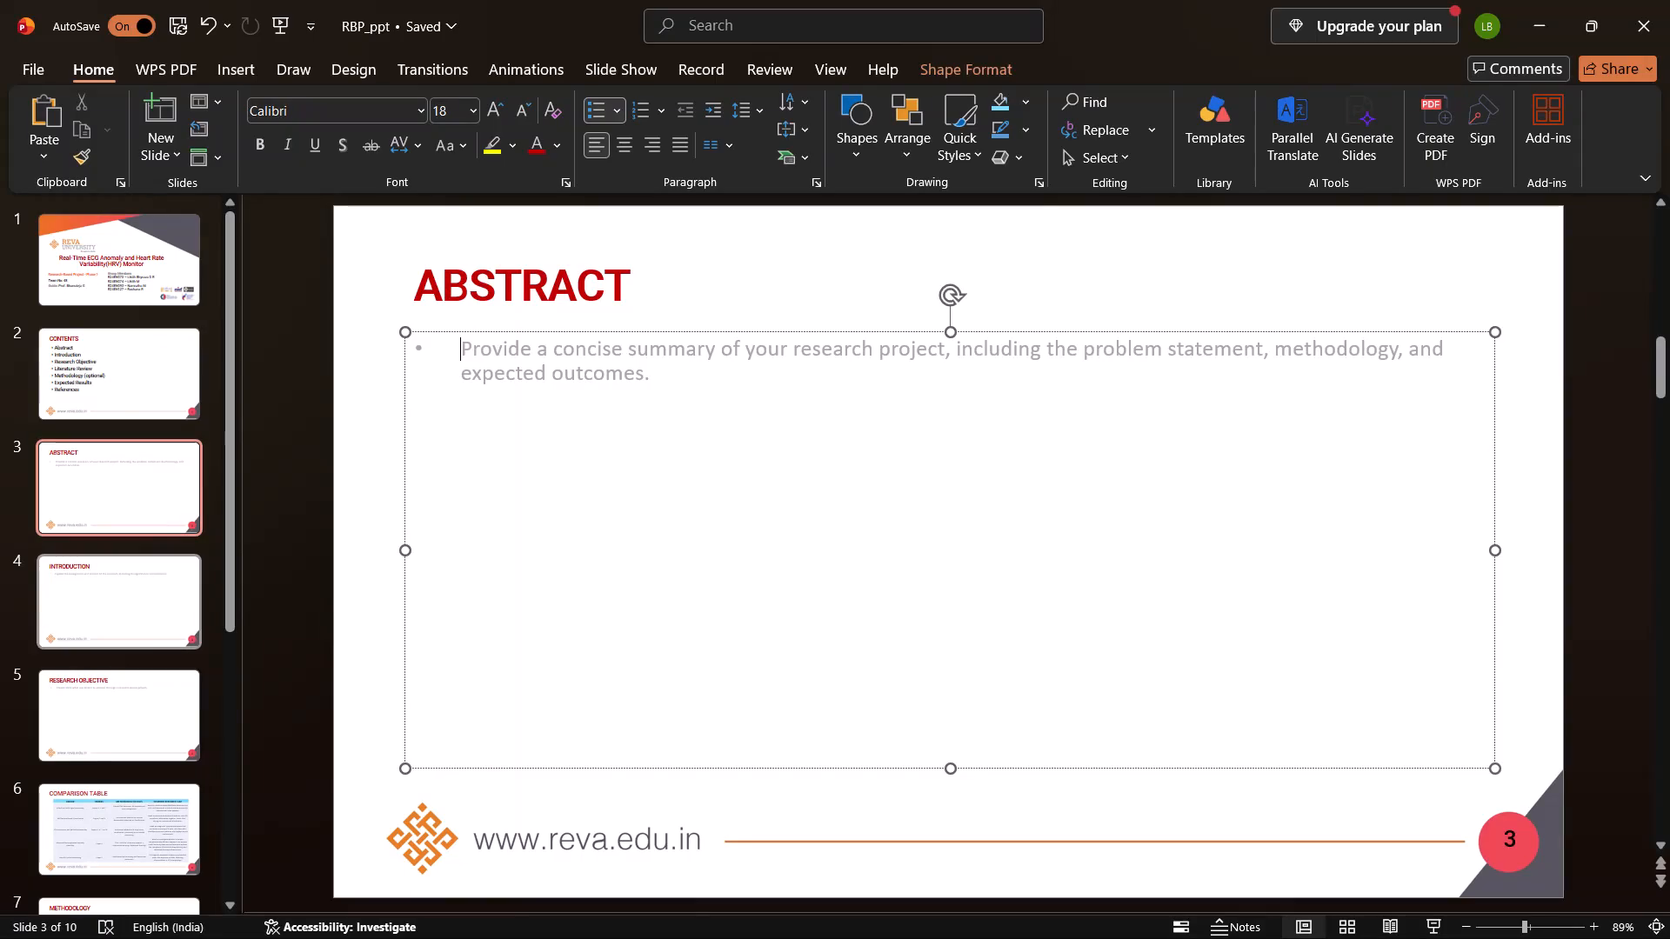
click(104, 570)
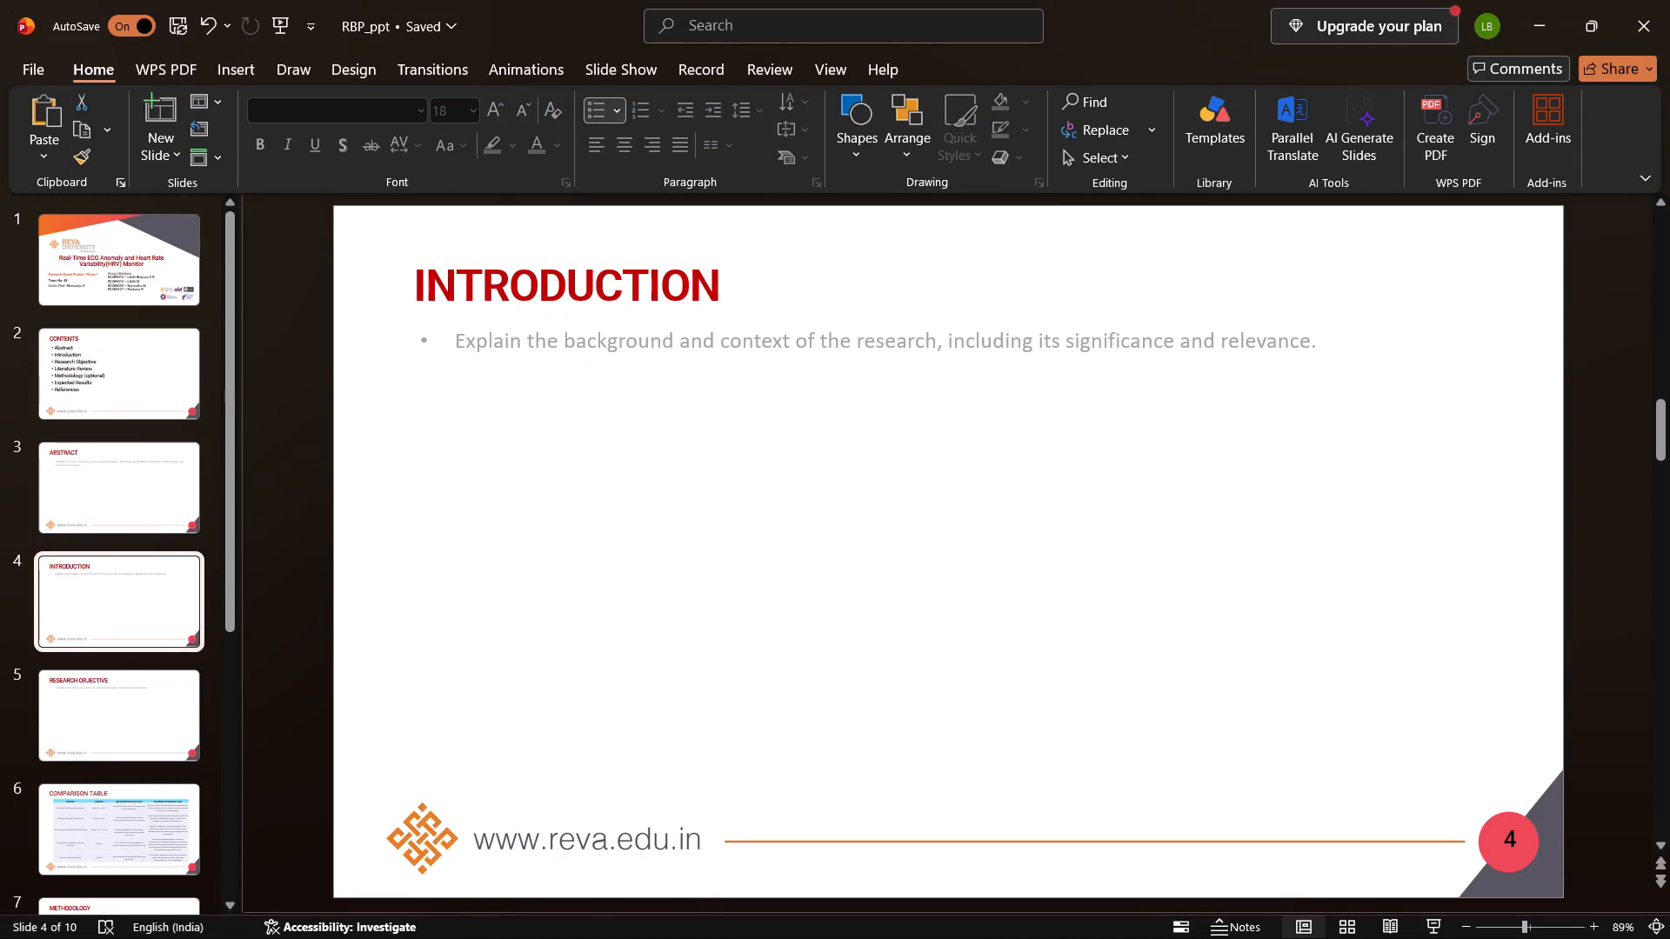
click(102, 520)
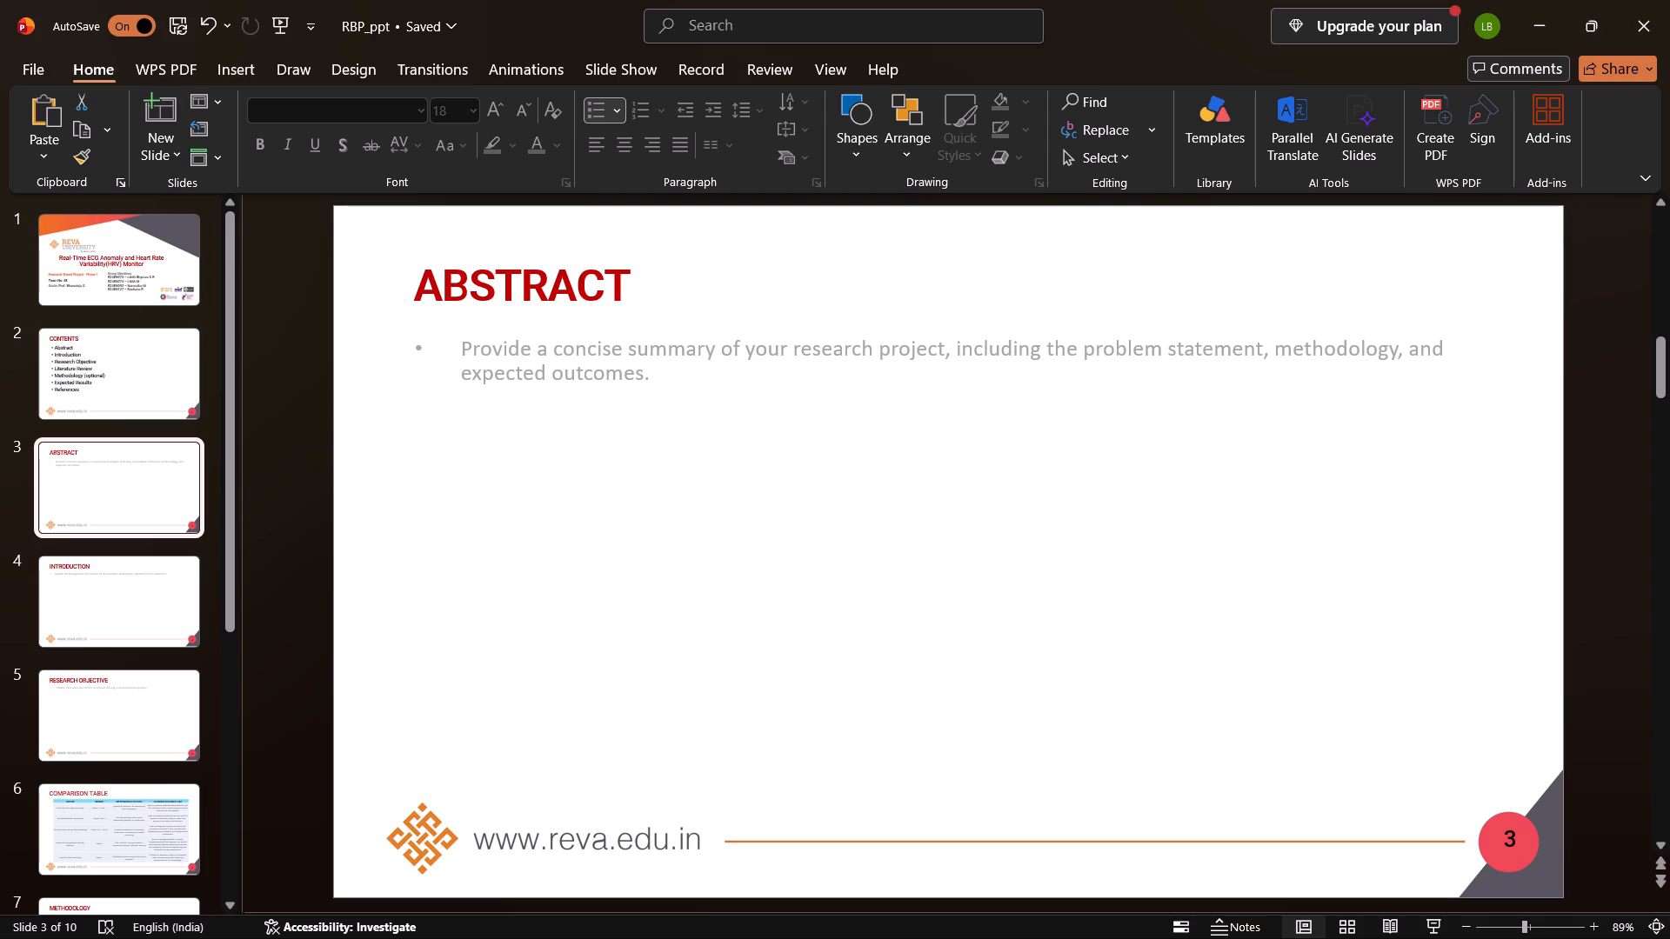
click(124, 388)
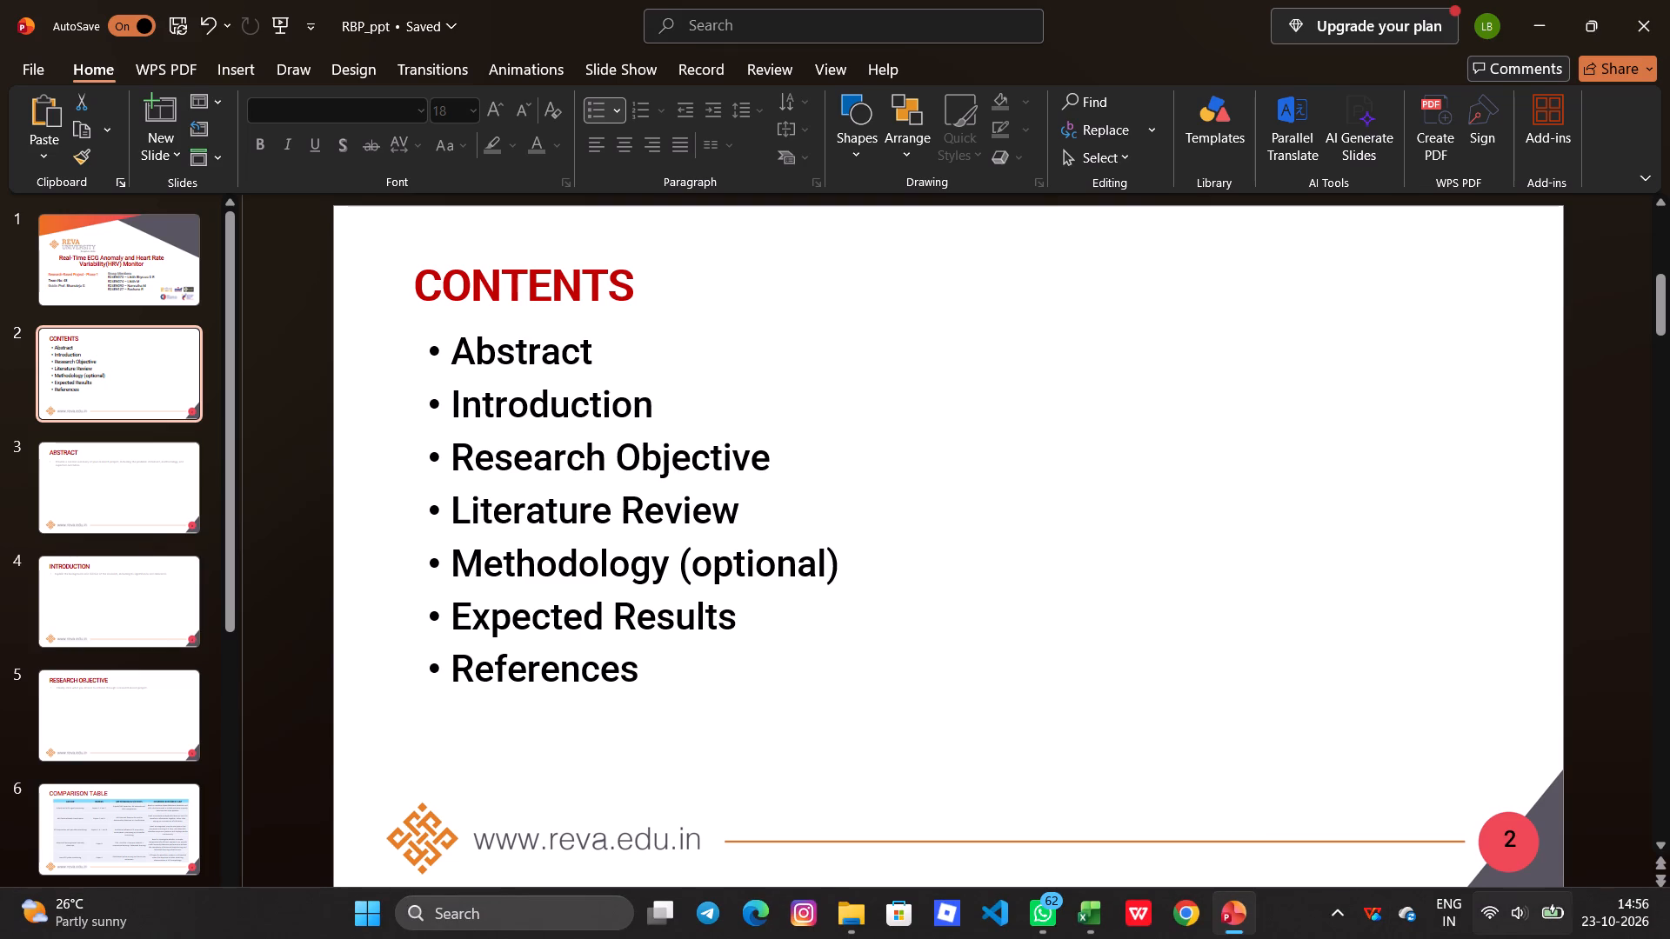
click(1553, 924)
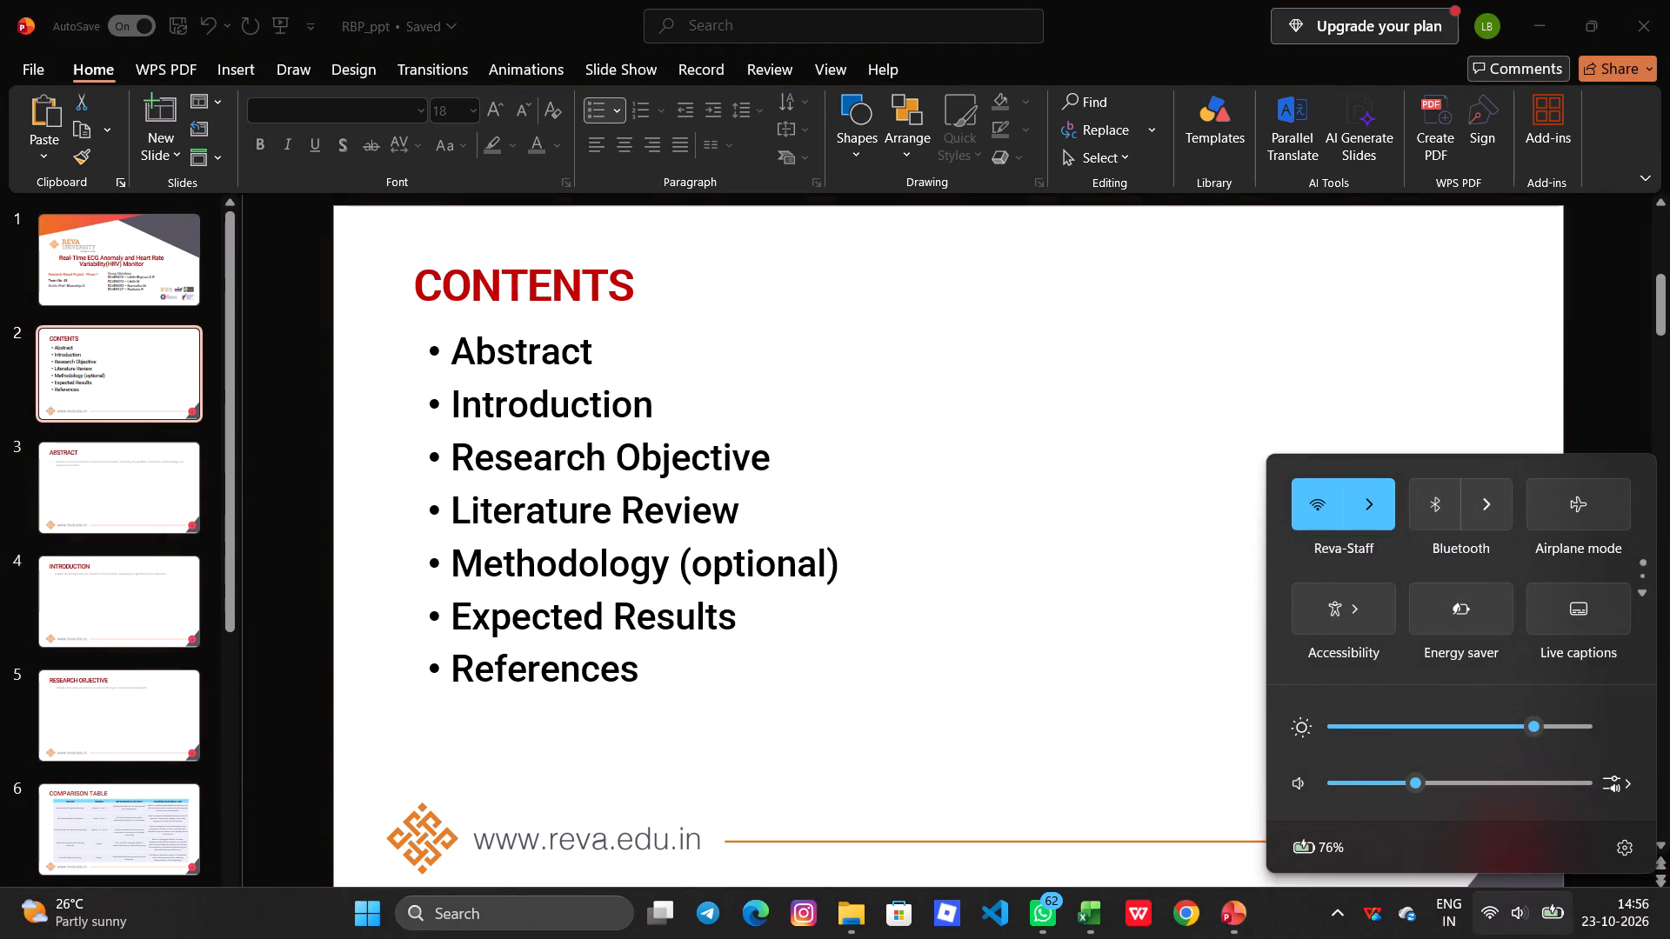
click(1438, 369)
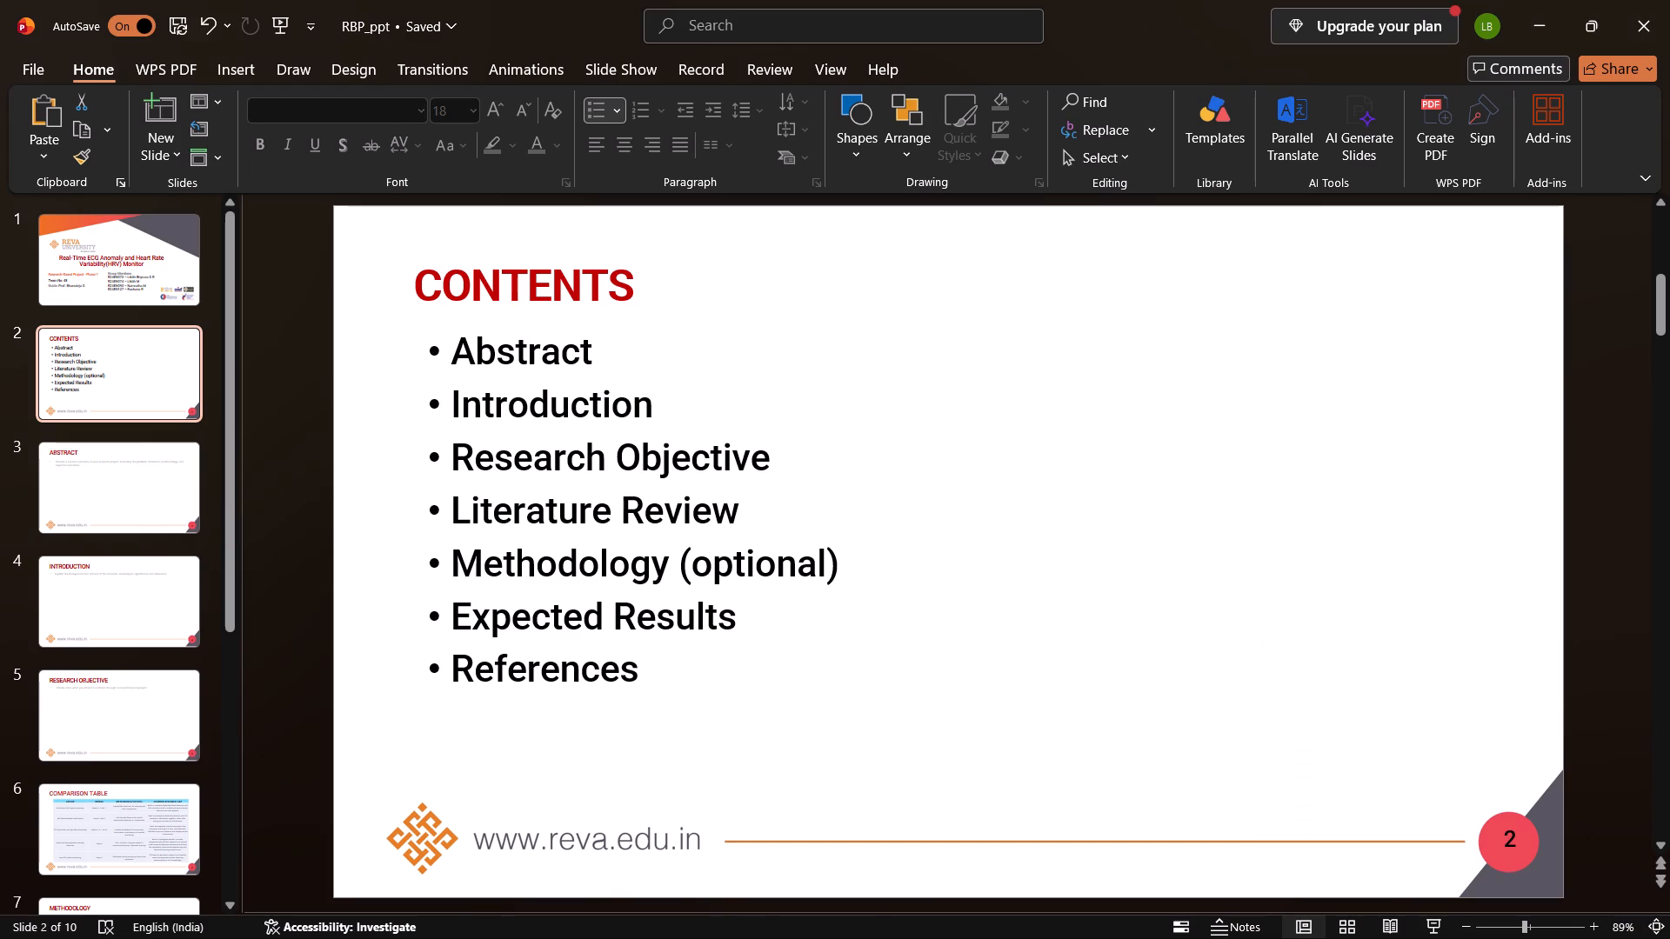
Go back to the title slide and look over the project title, team, guide and group member details.
scroll(1438, 369, up, 1)
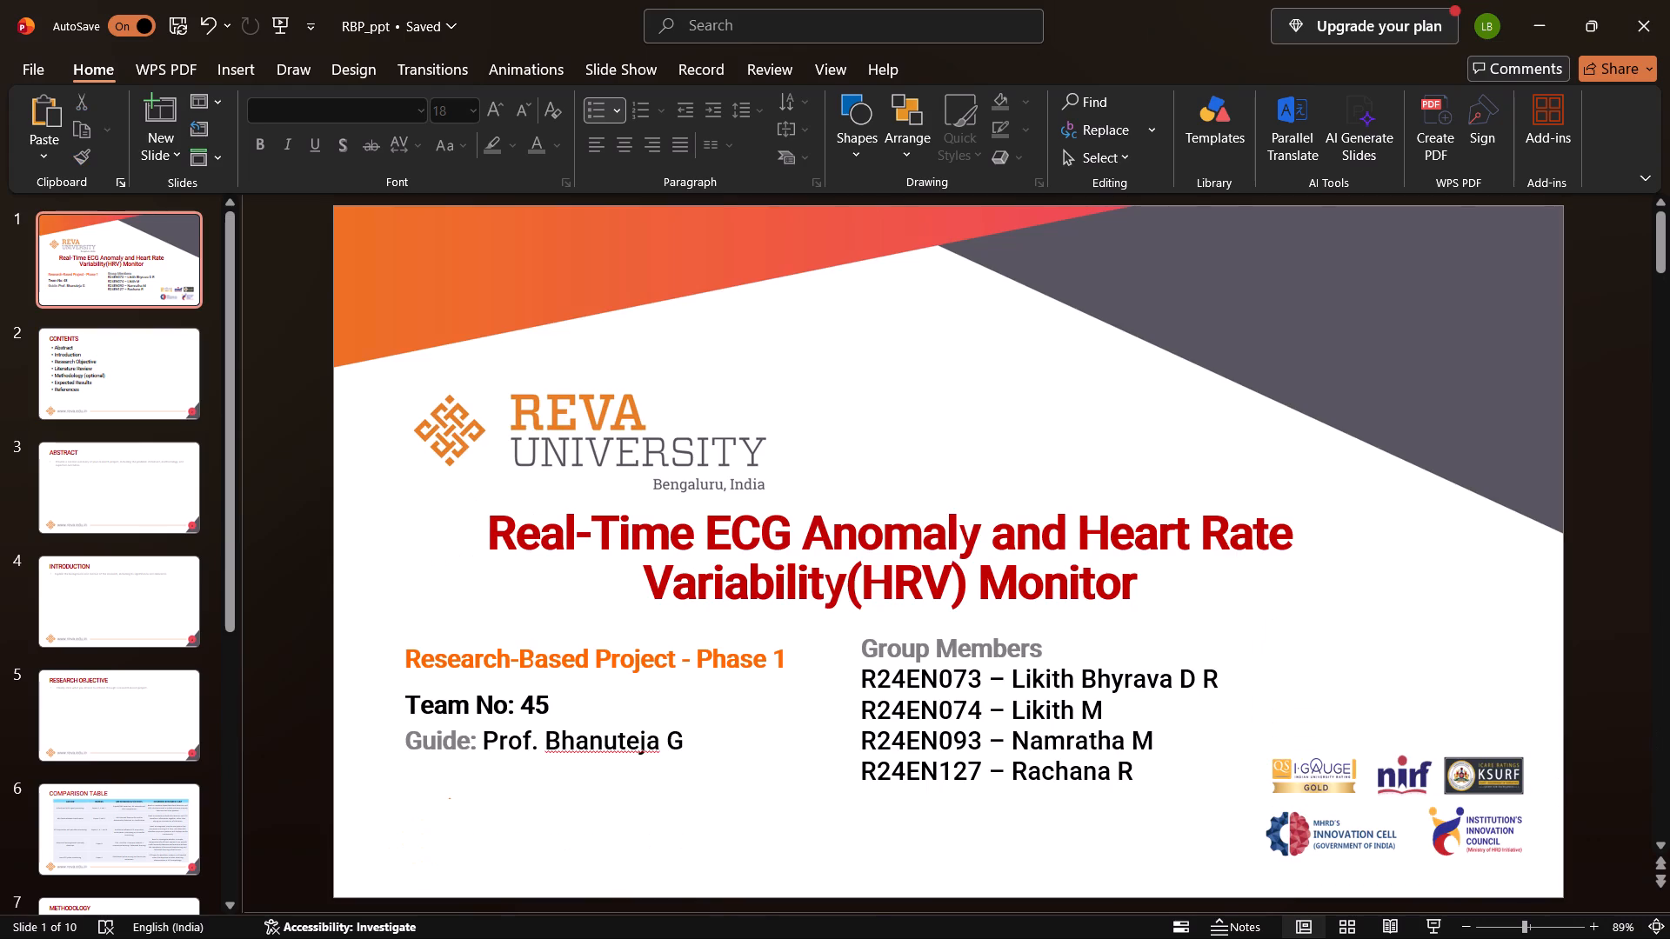
scroll(1443, 371, up, 2)
scroll(1339, 508, up, 2)
scroll(1339, 508, down, 2)
scroll(1337, 508, up, 4)
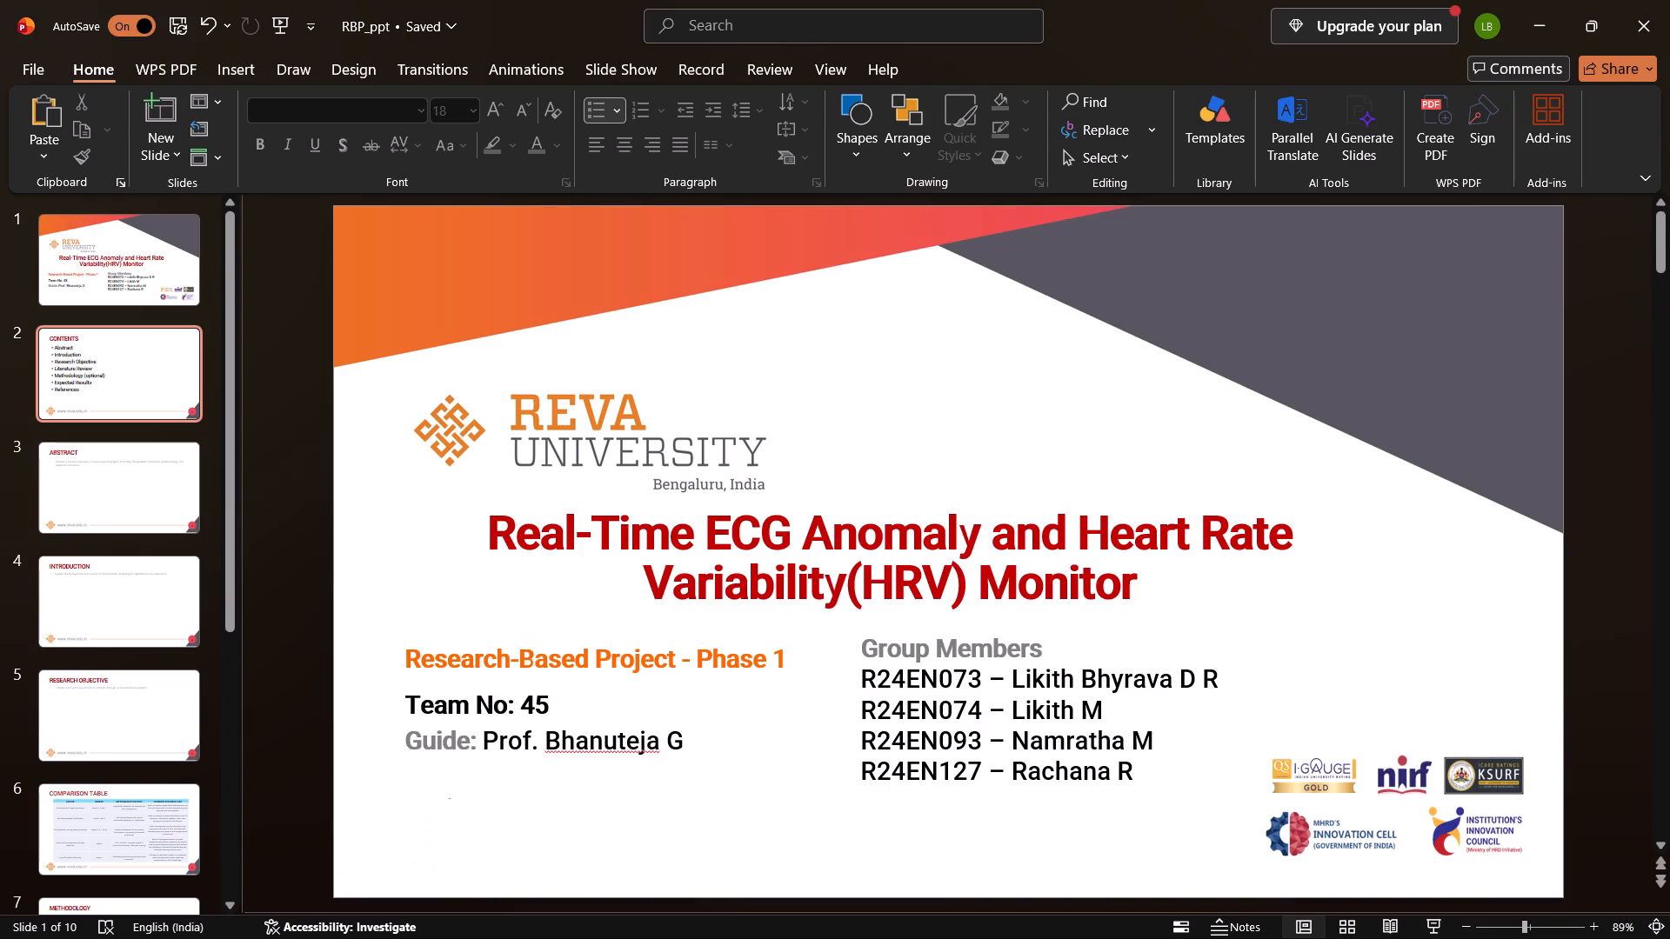
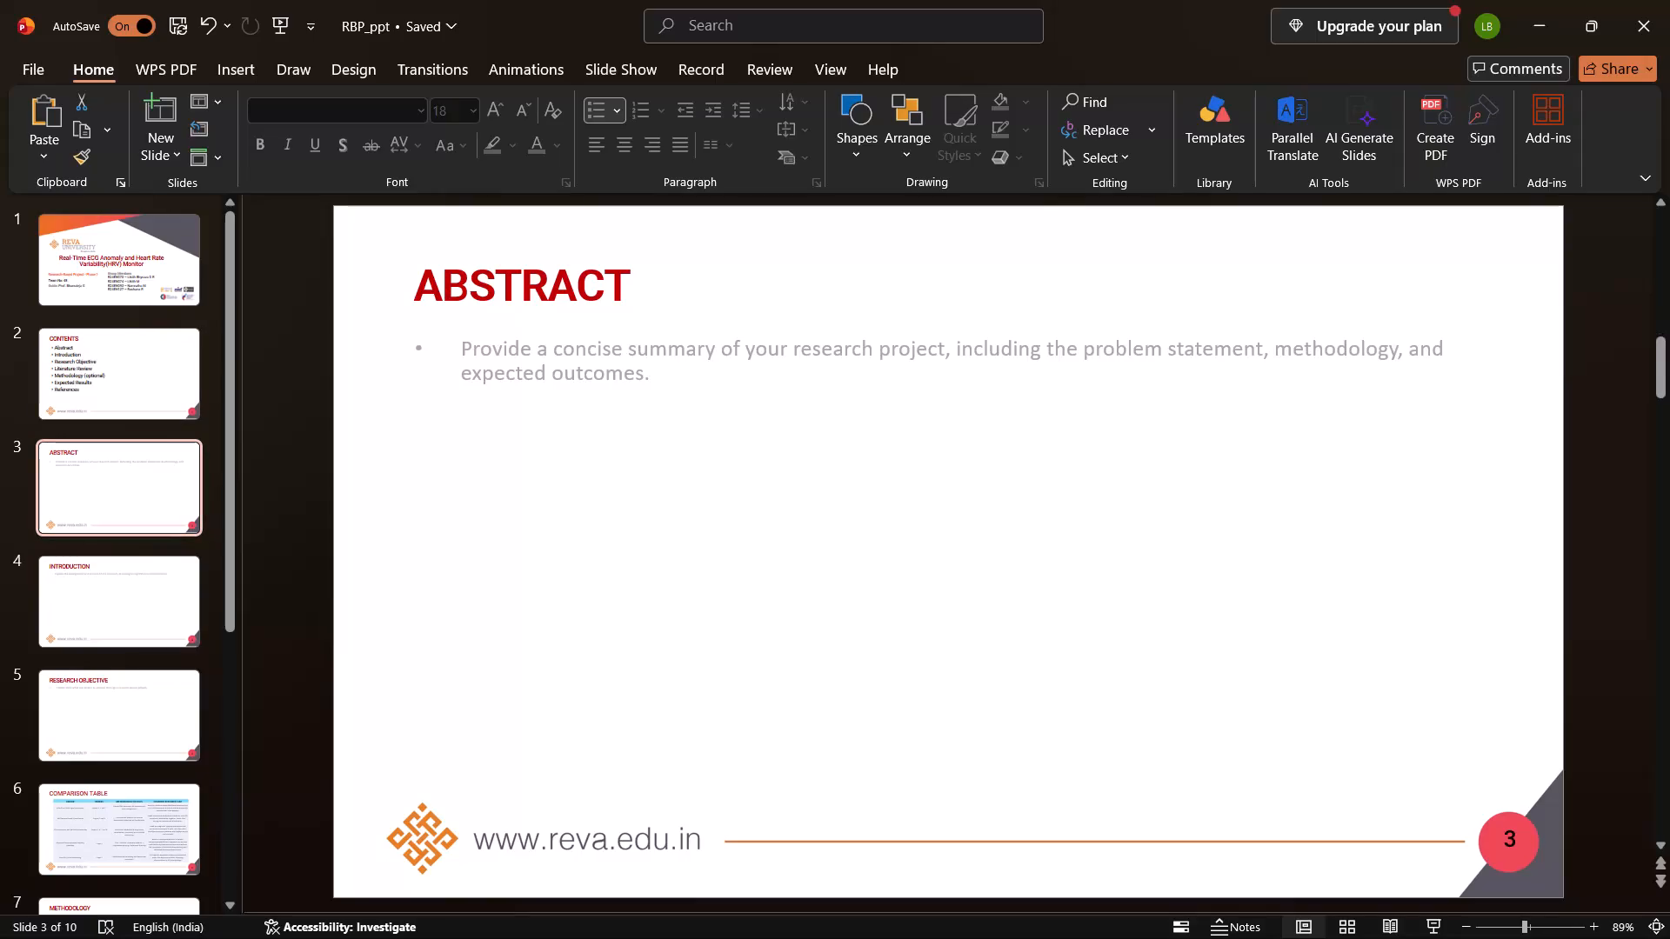
Paste the copied abstract paragraph on ECG and HRV monitoring into slide 3's body placeholder and remove its bullet.
click(427, 353)
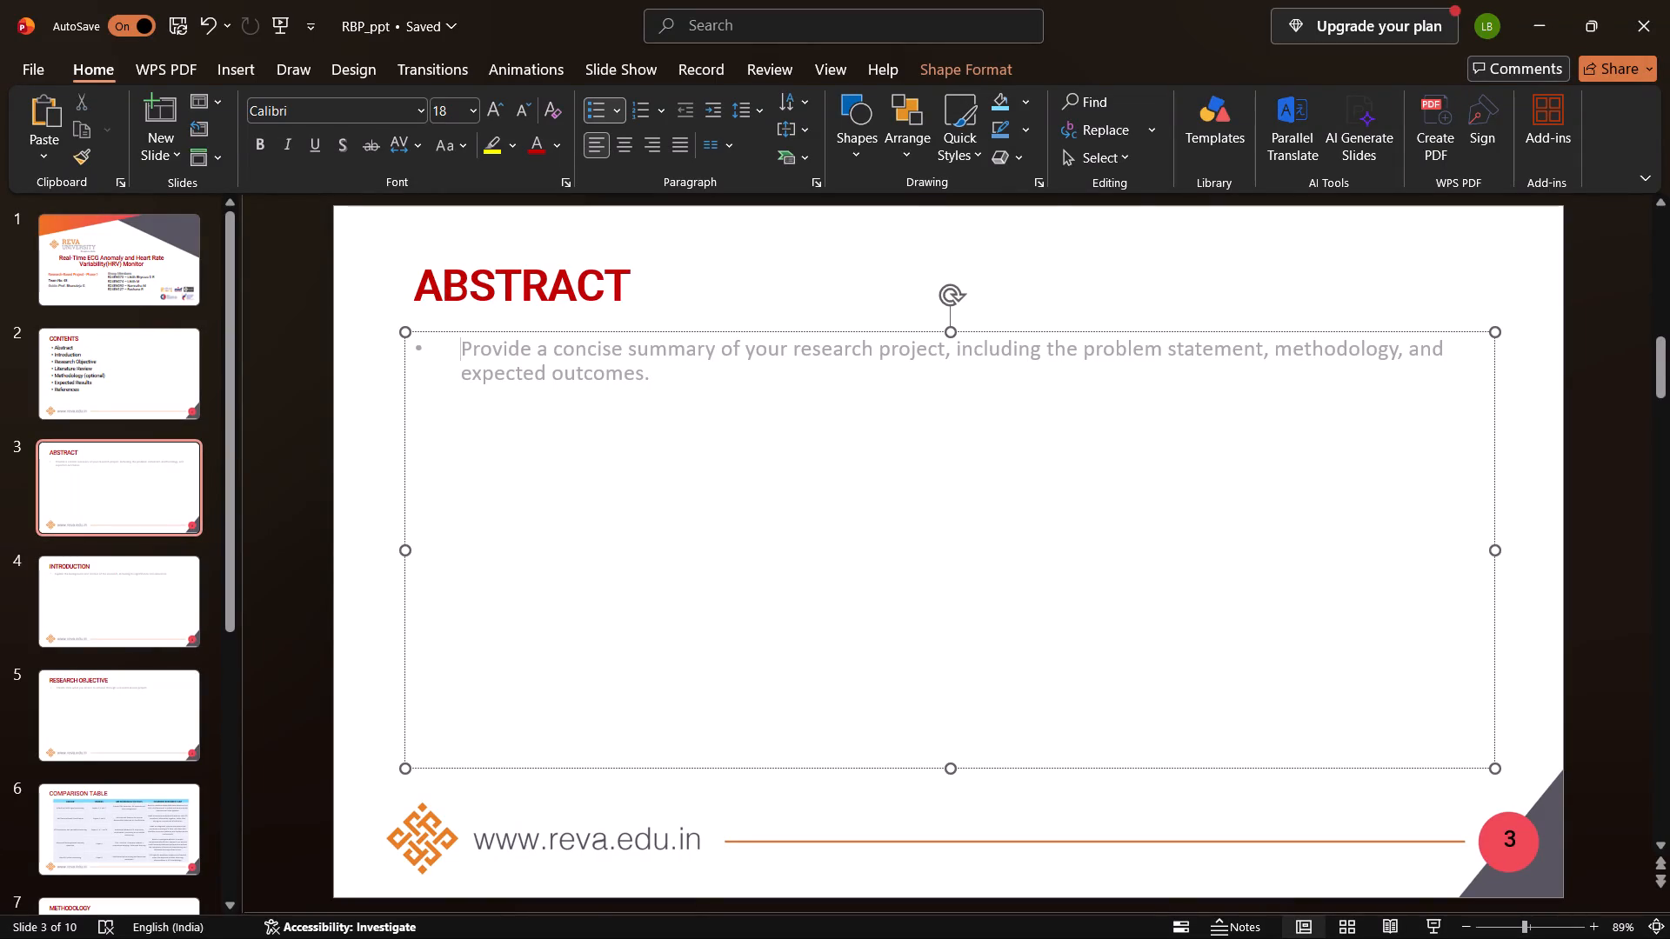
key(ctrl+v)
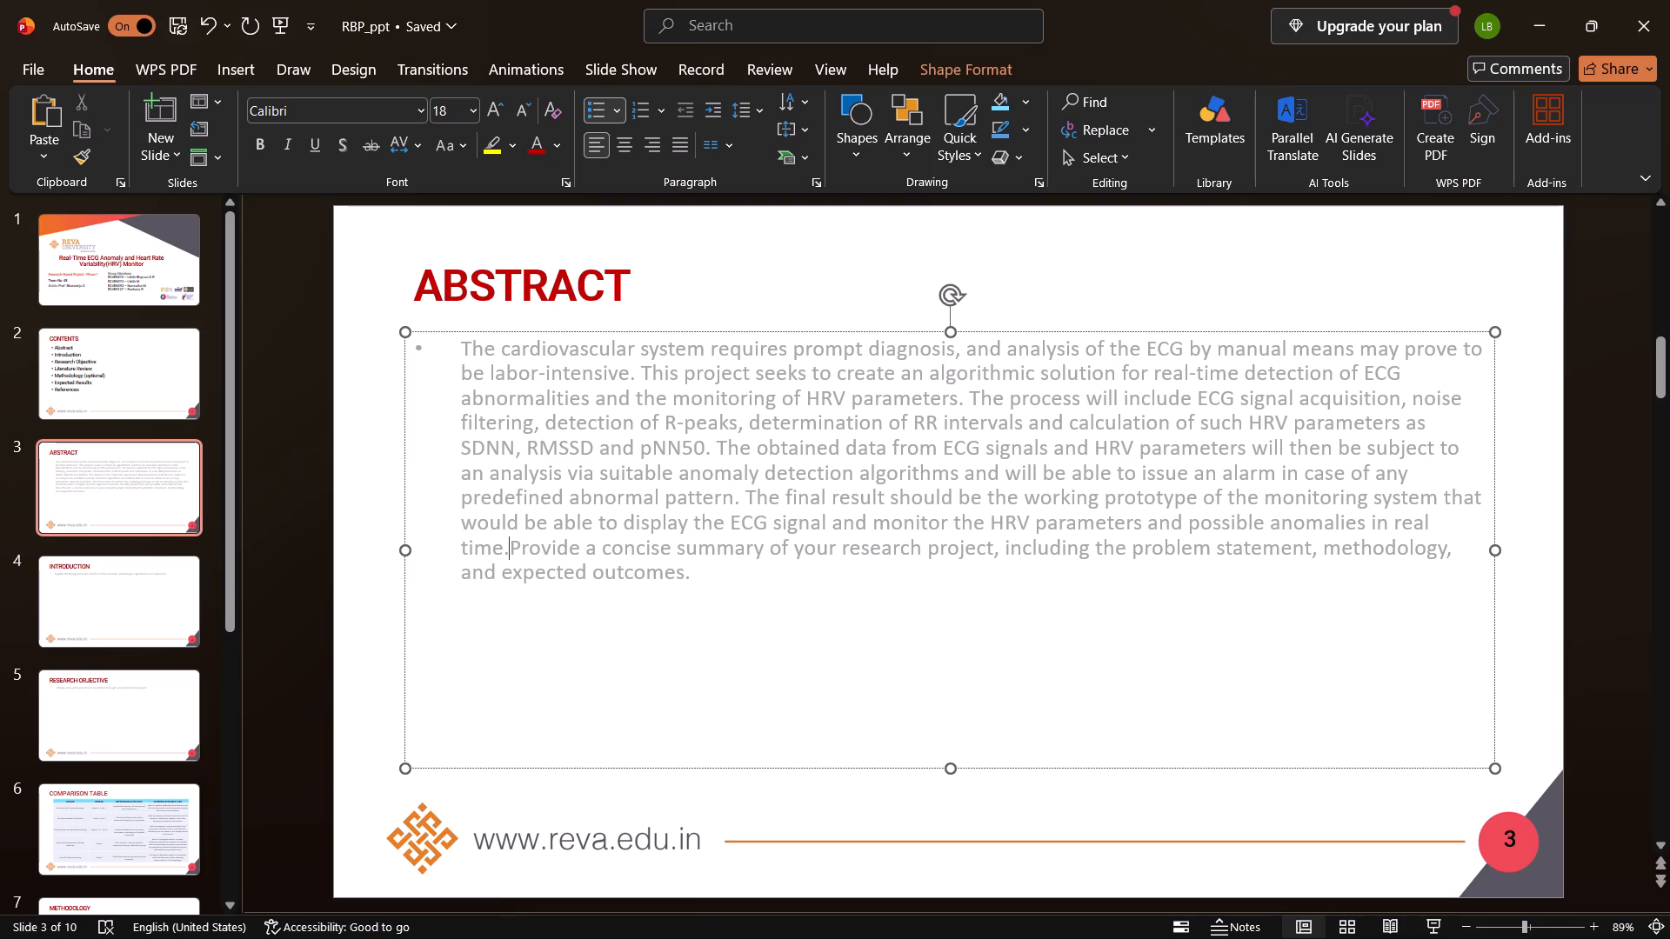
drag(725, 577, 189, 335)
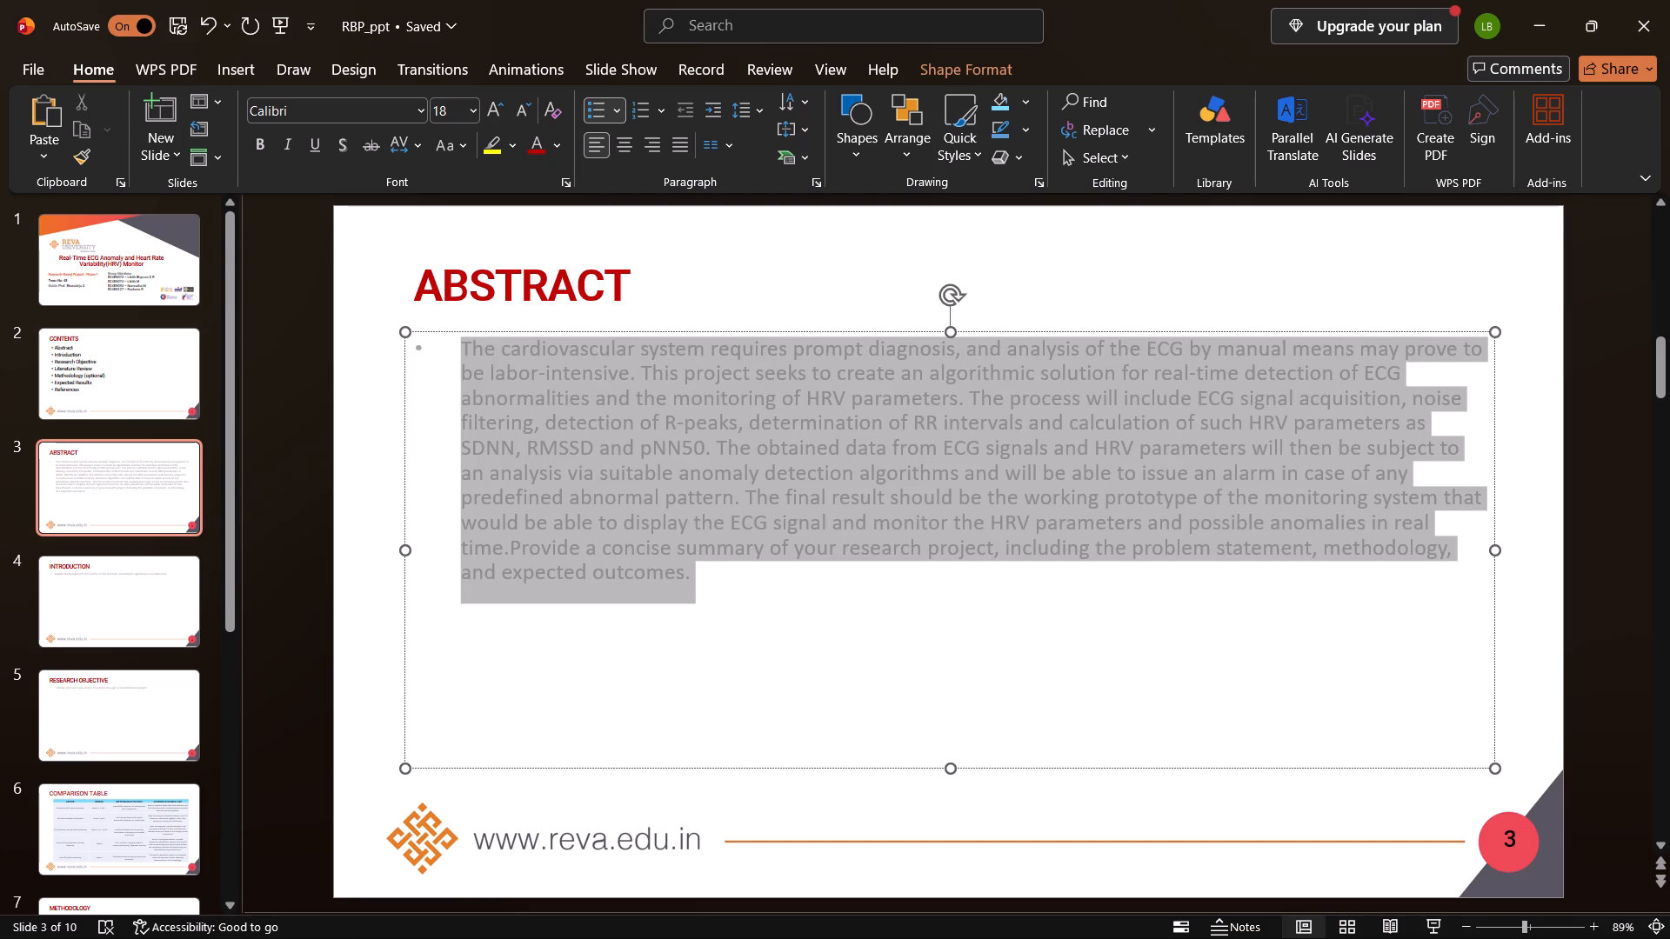
drag(189, 335, 417, 343)
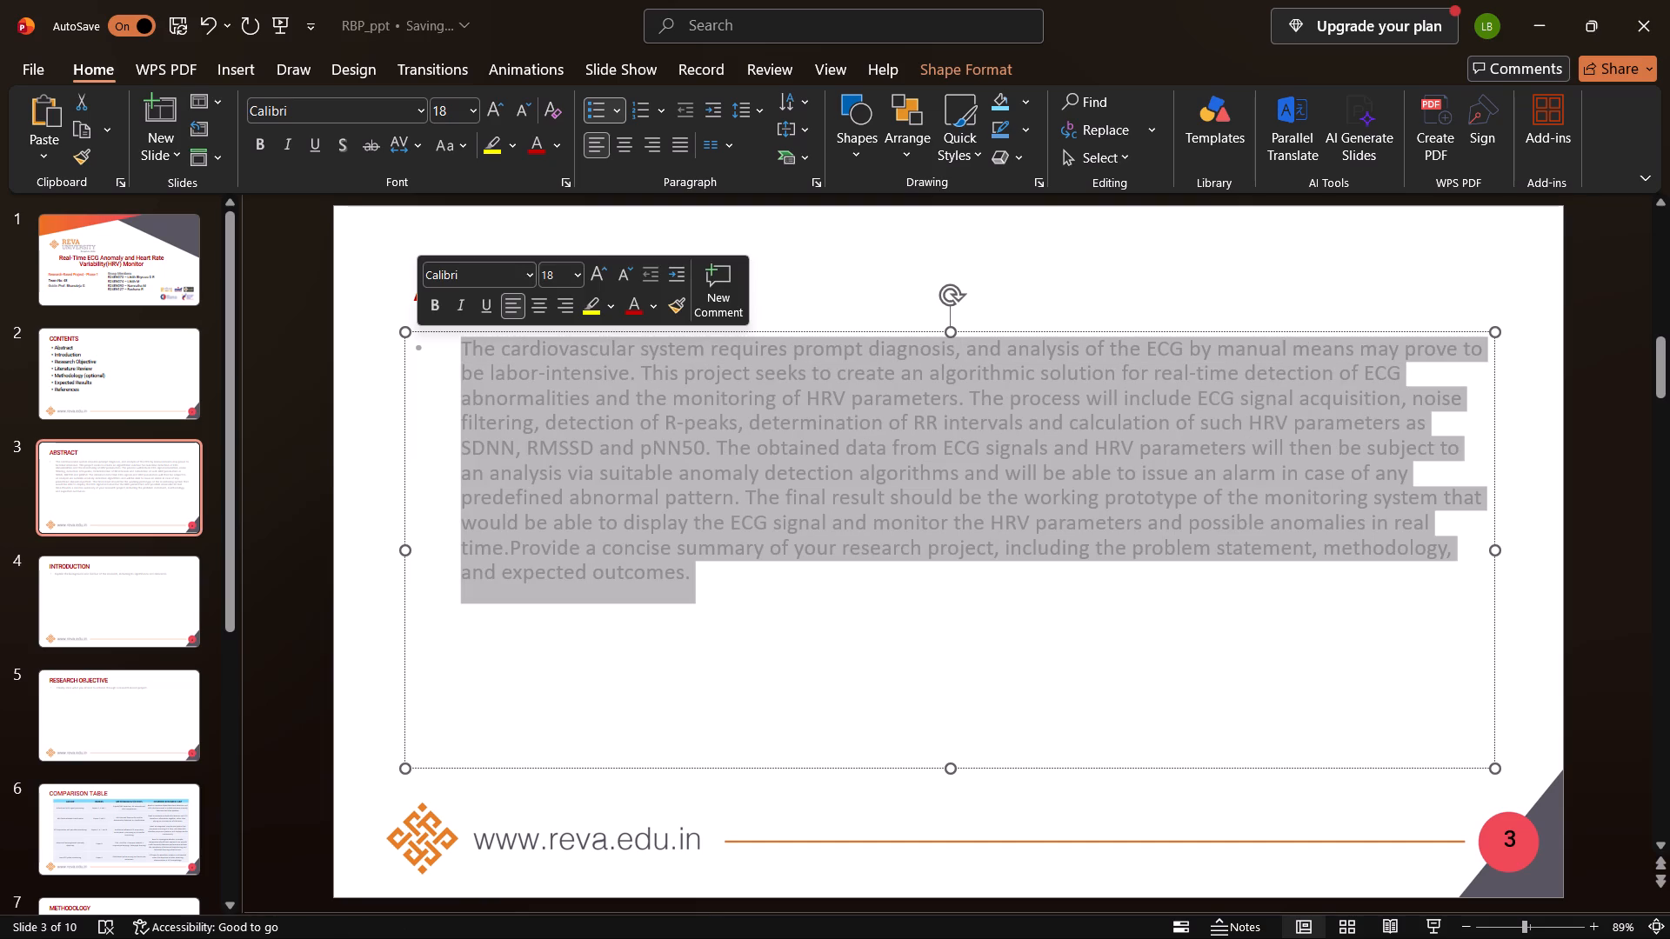
click(441, 355)
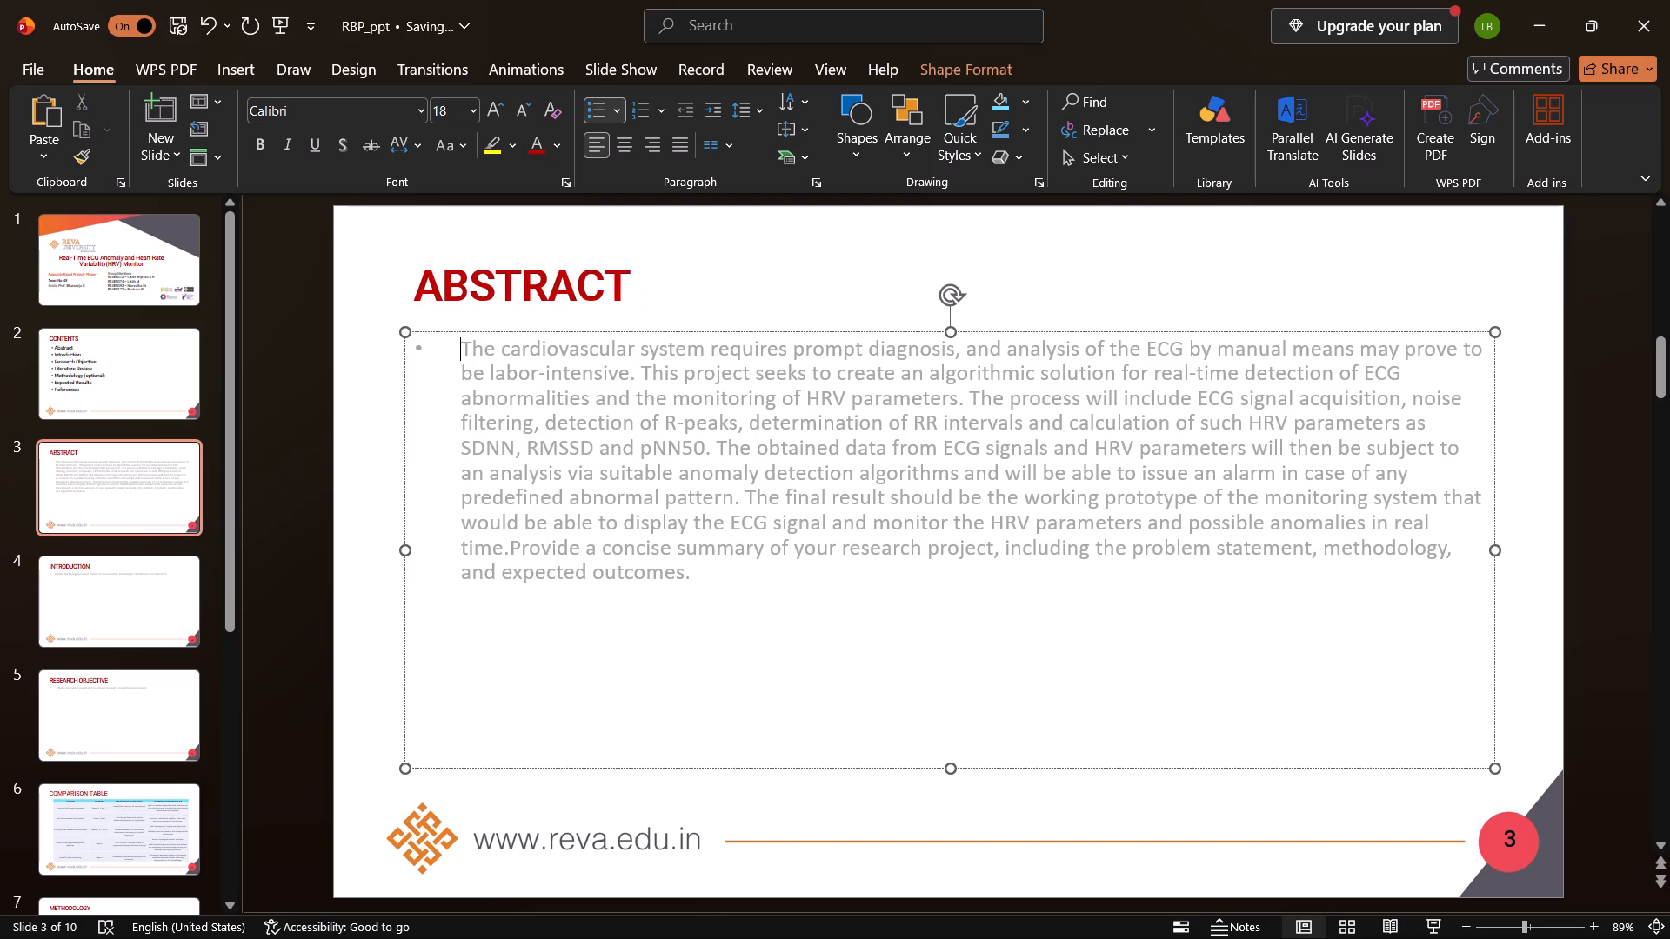
key(BackSpace)
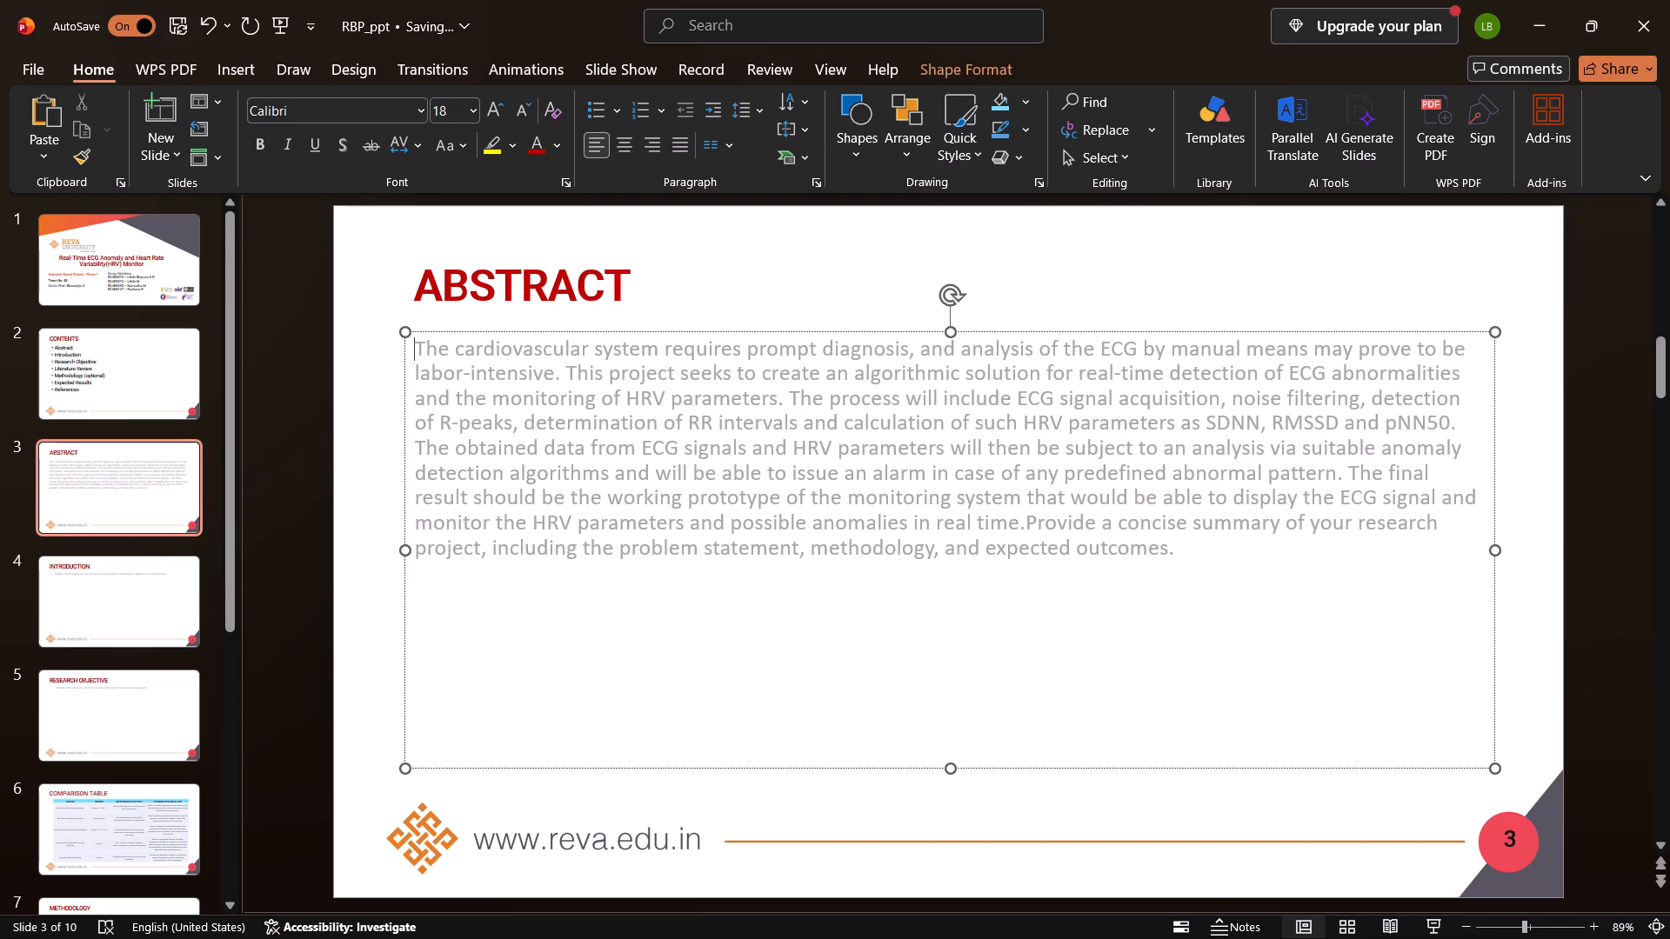
Format the whole abstract paragraph with font size 24 and black text.
drag(1196, 549, 435, 356)
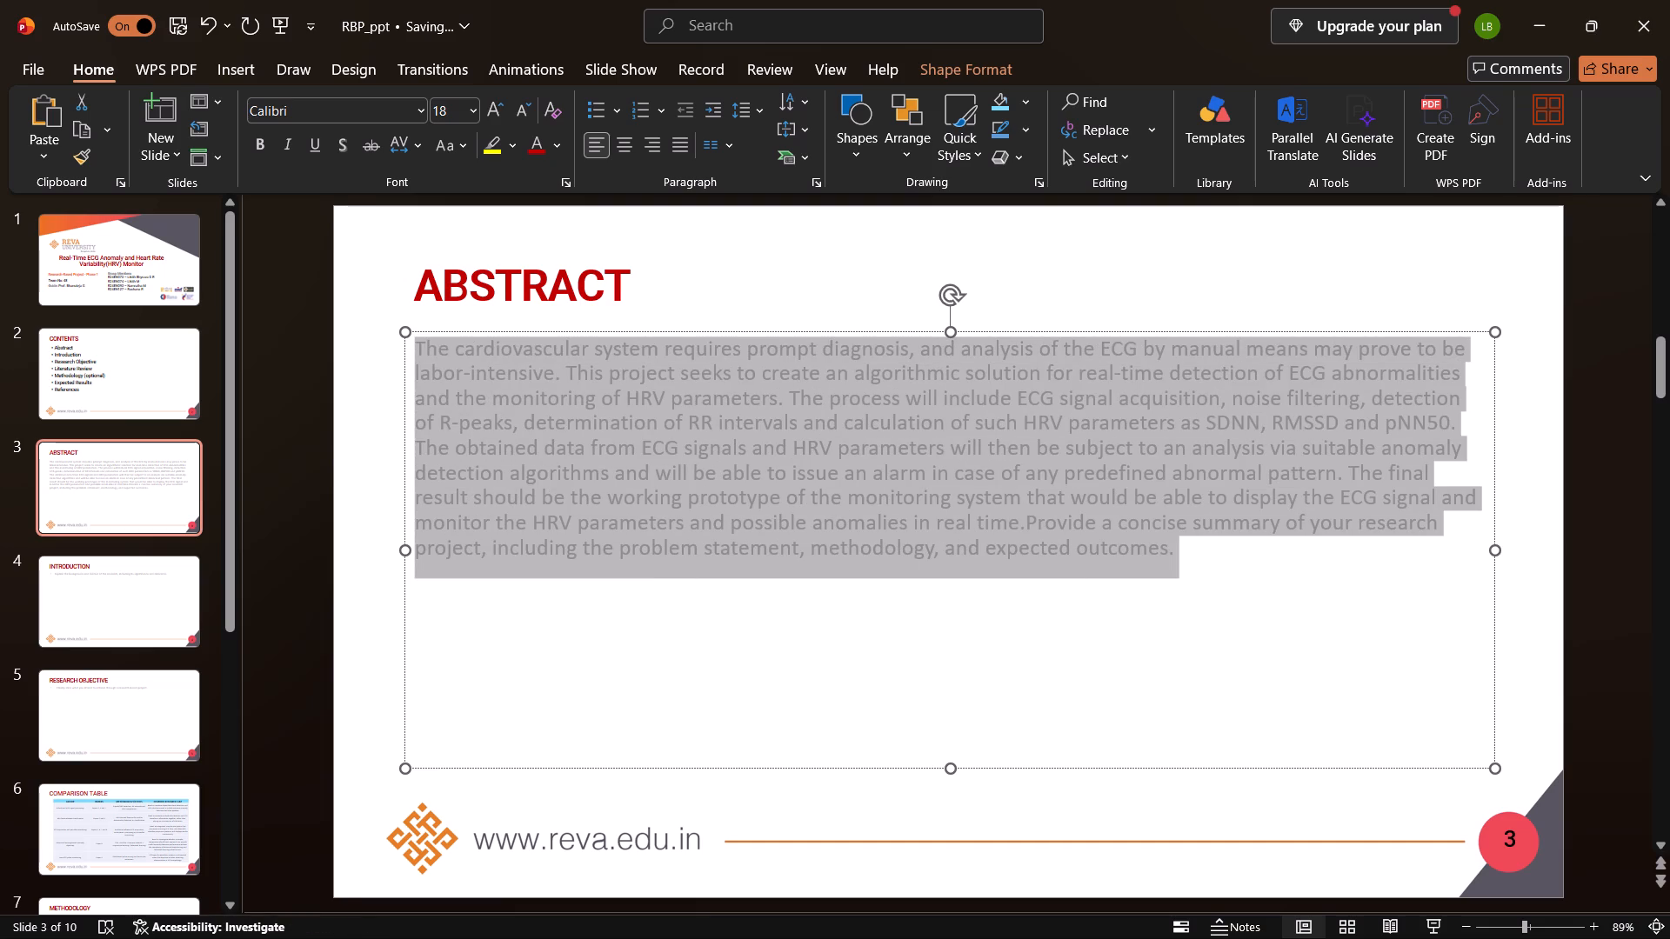
drag(435, 356, 427, 351)
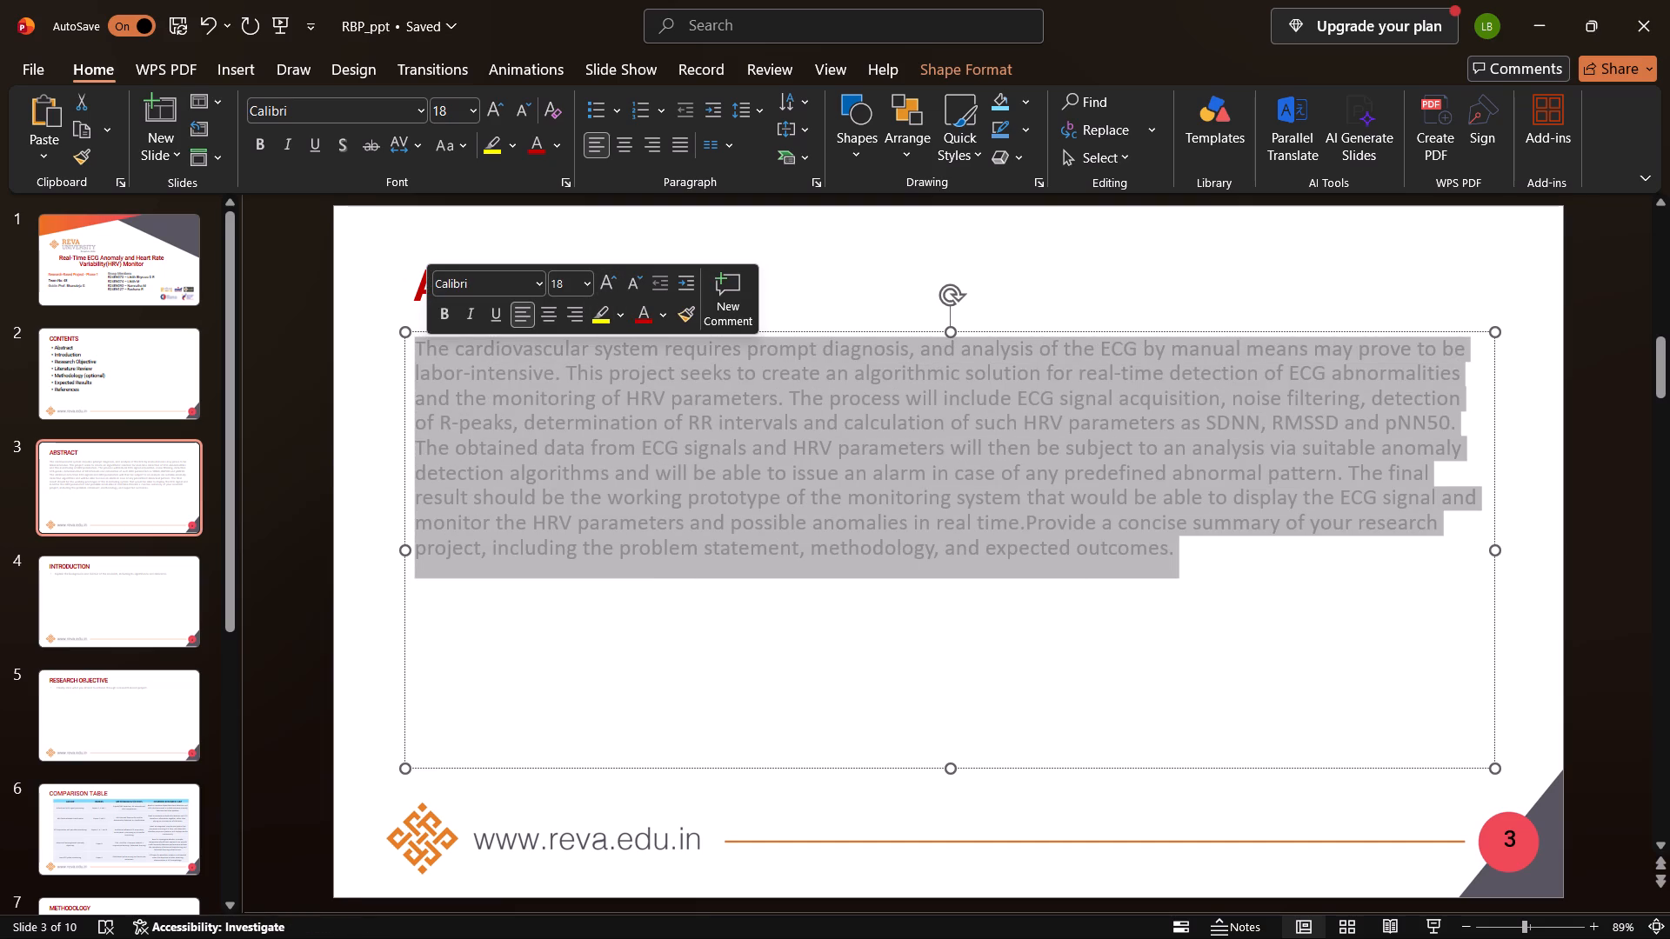
click(600, 282)
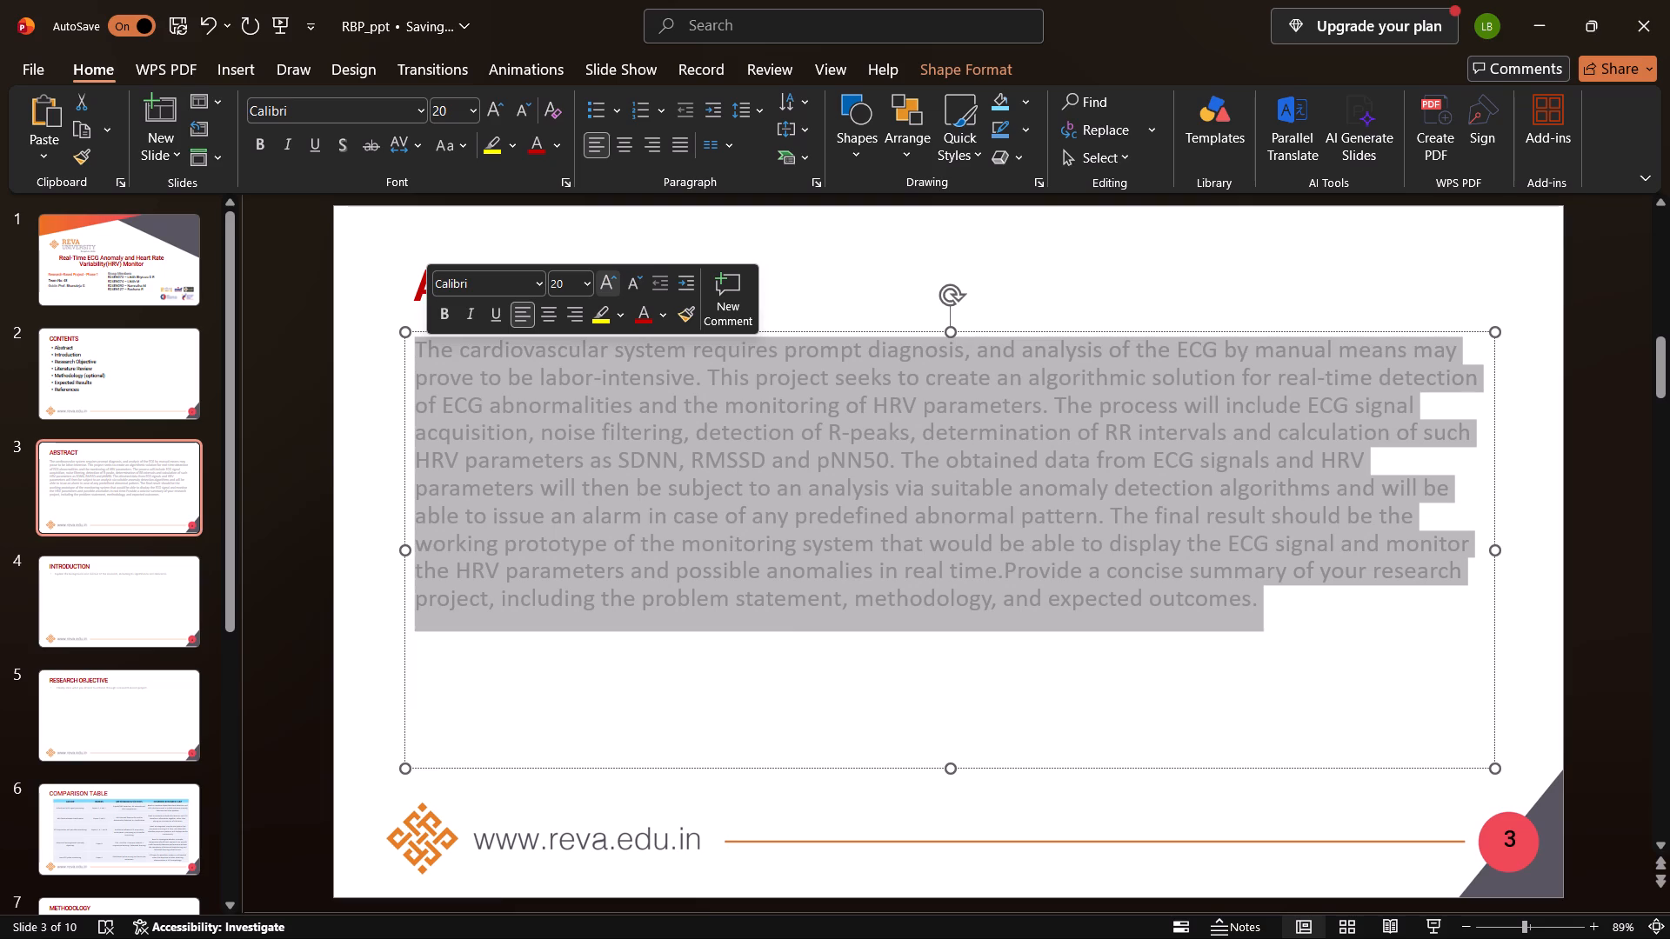
click(600, 282)
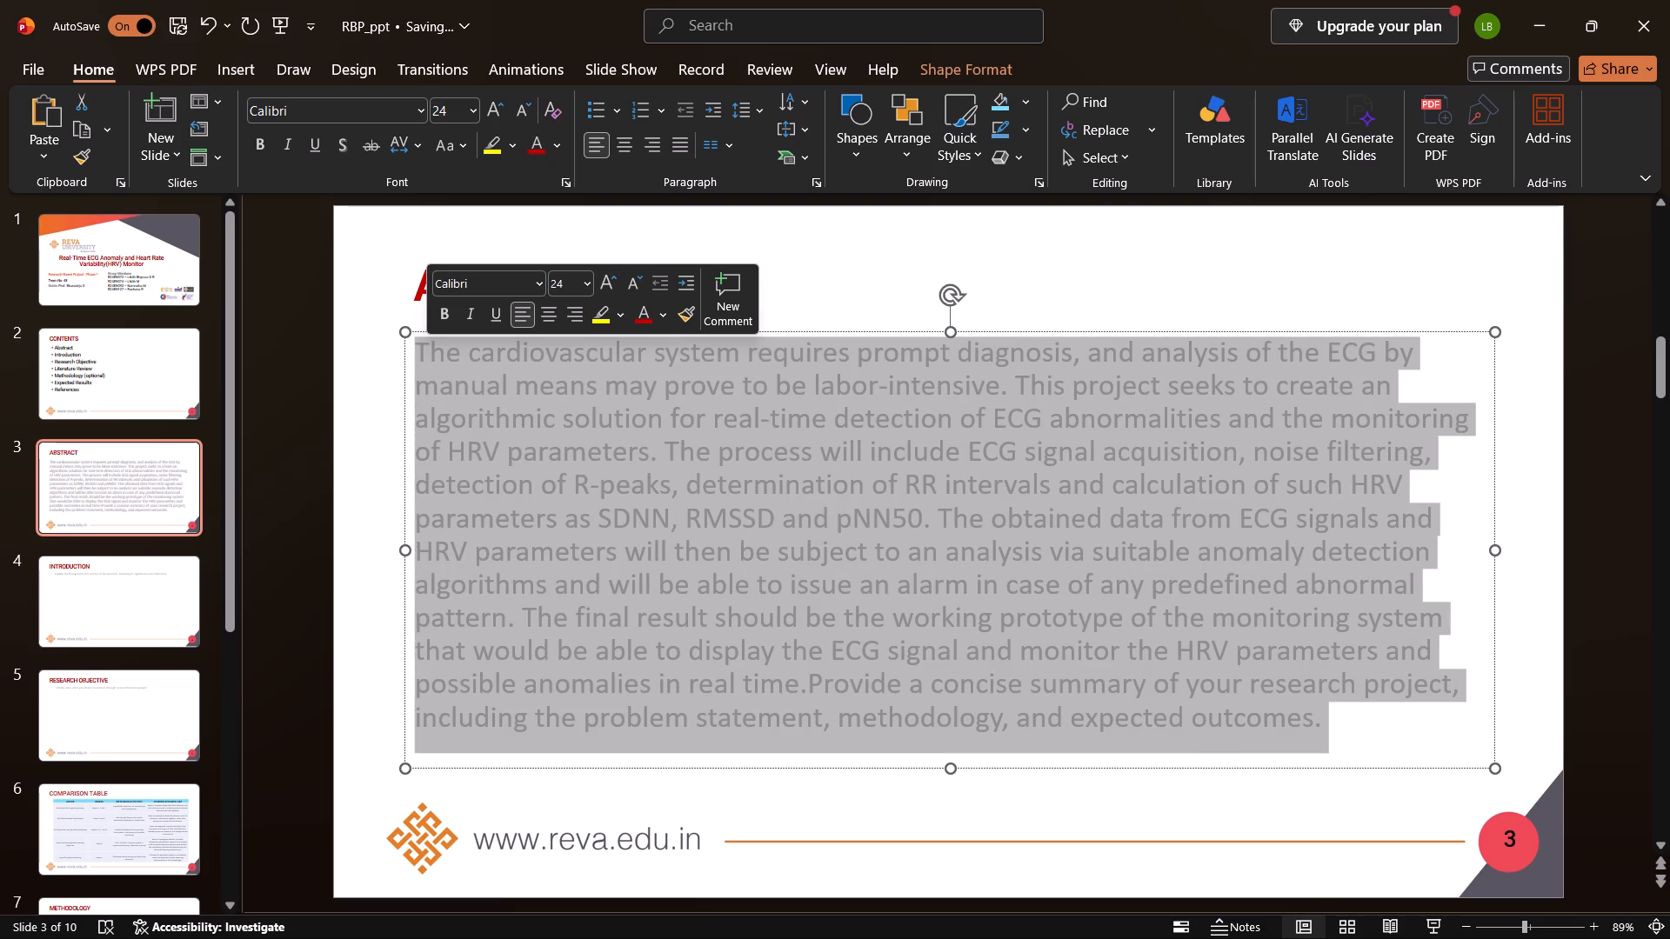
click(657, 318)
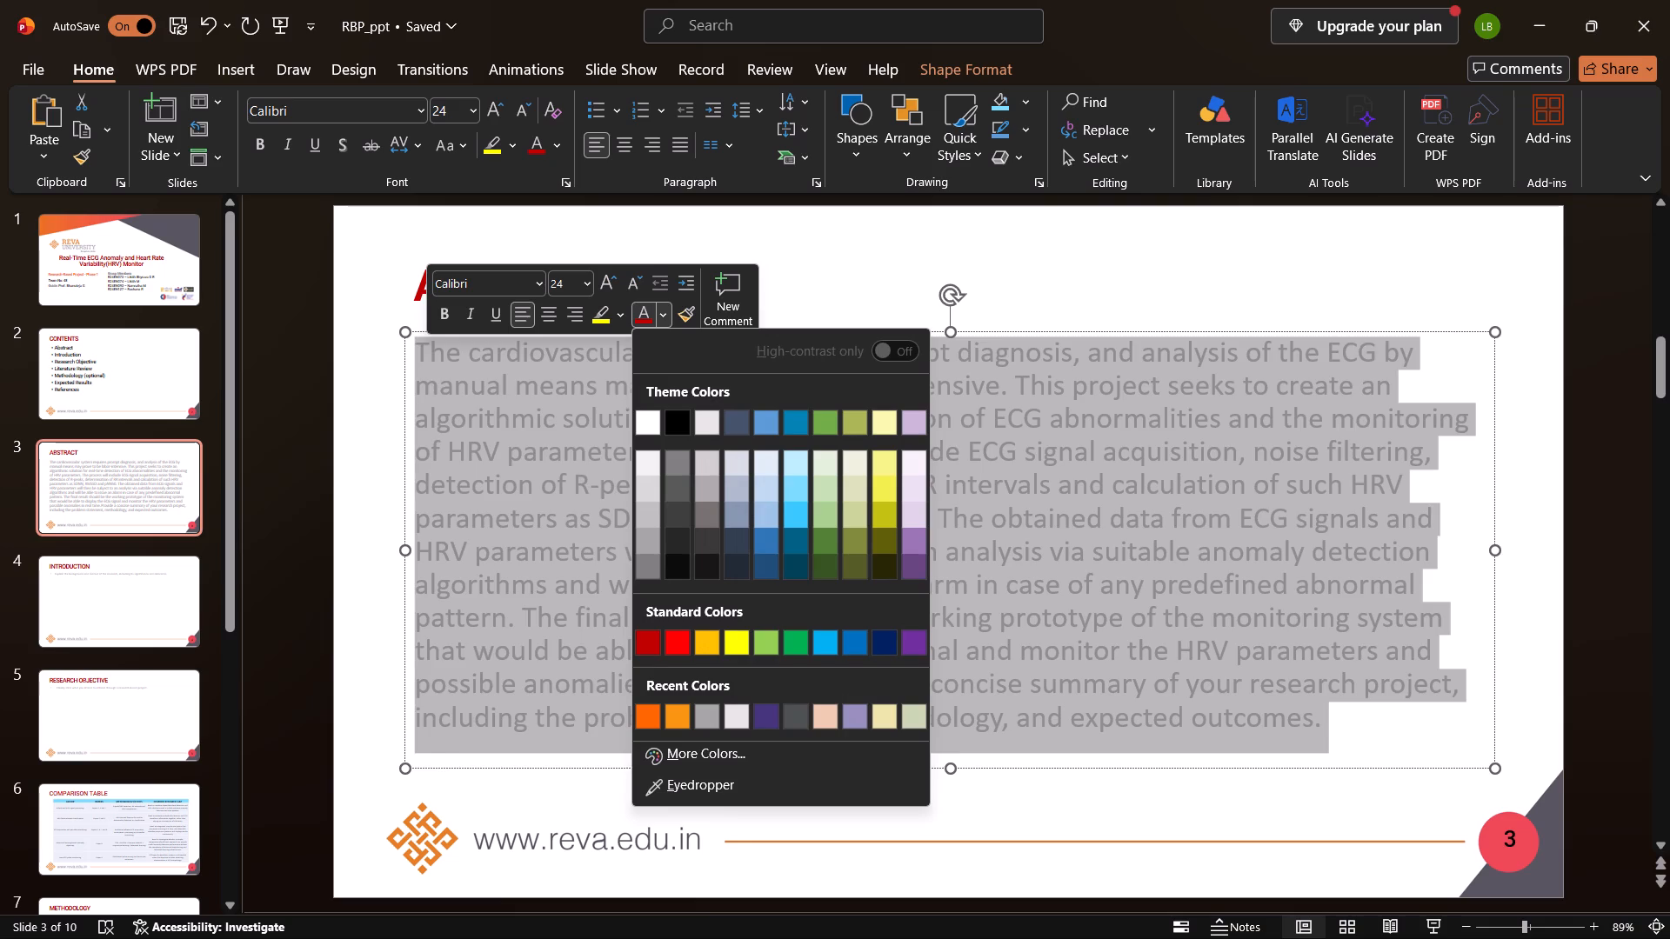
click(673, 420)
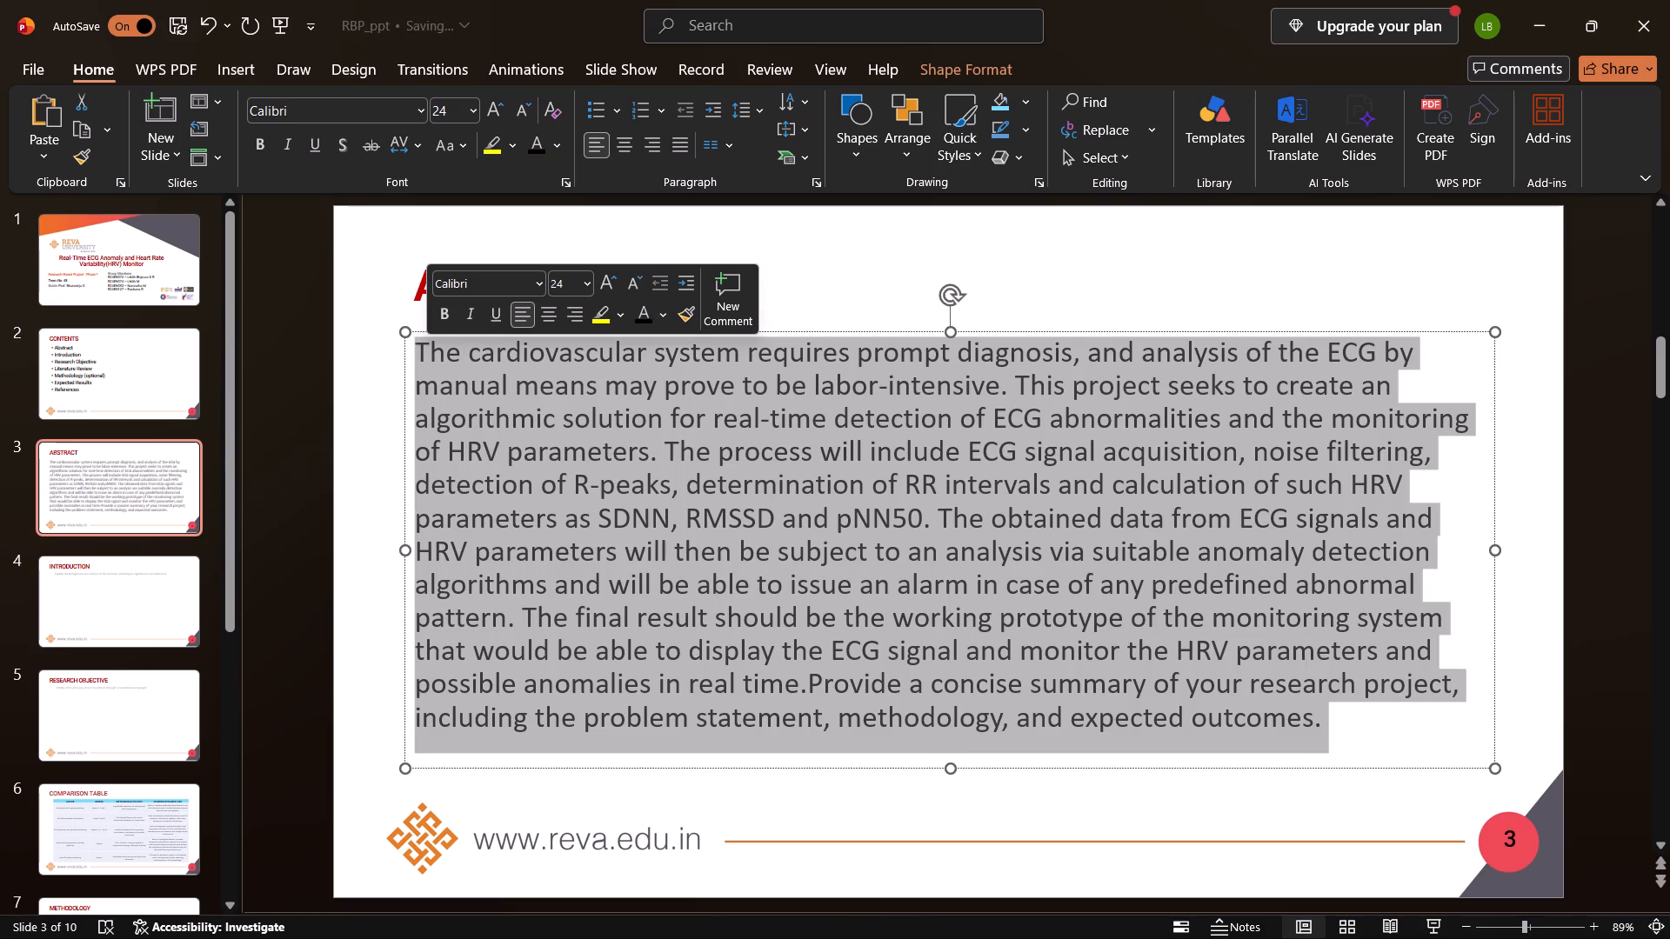
click(752, 788)
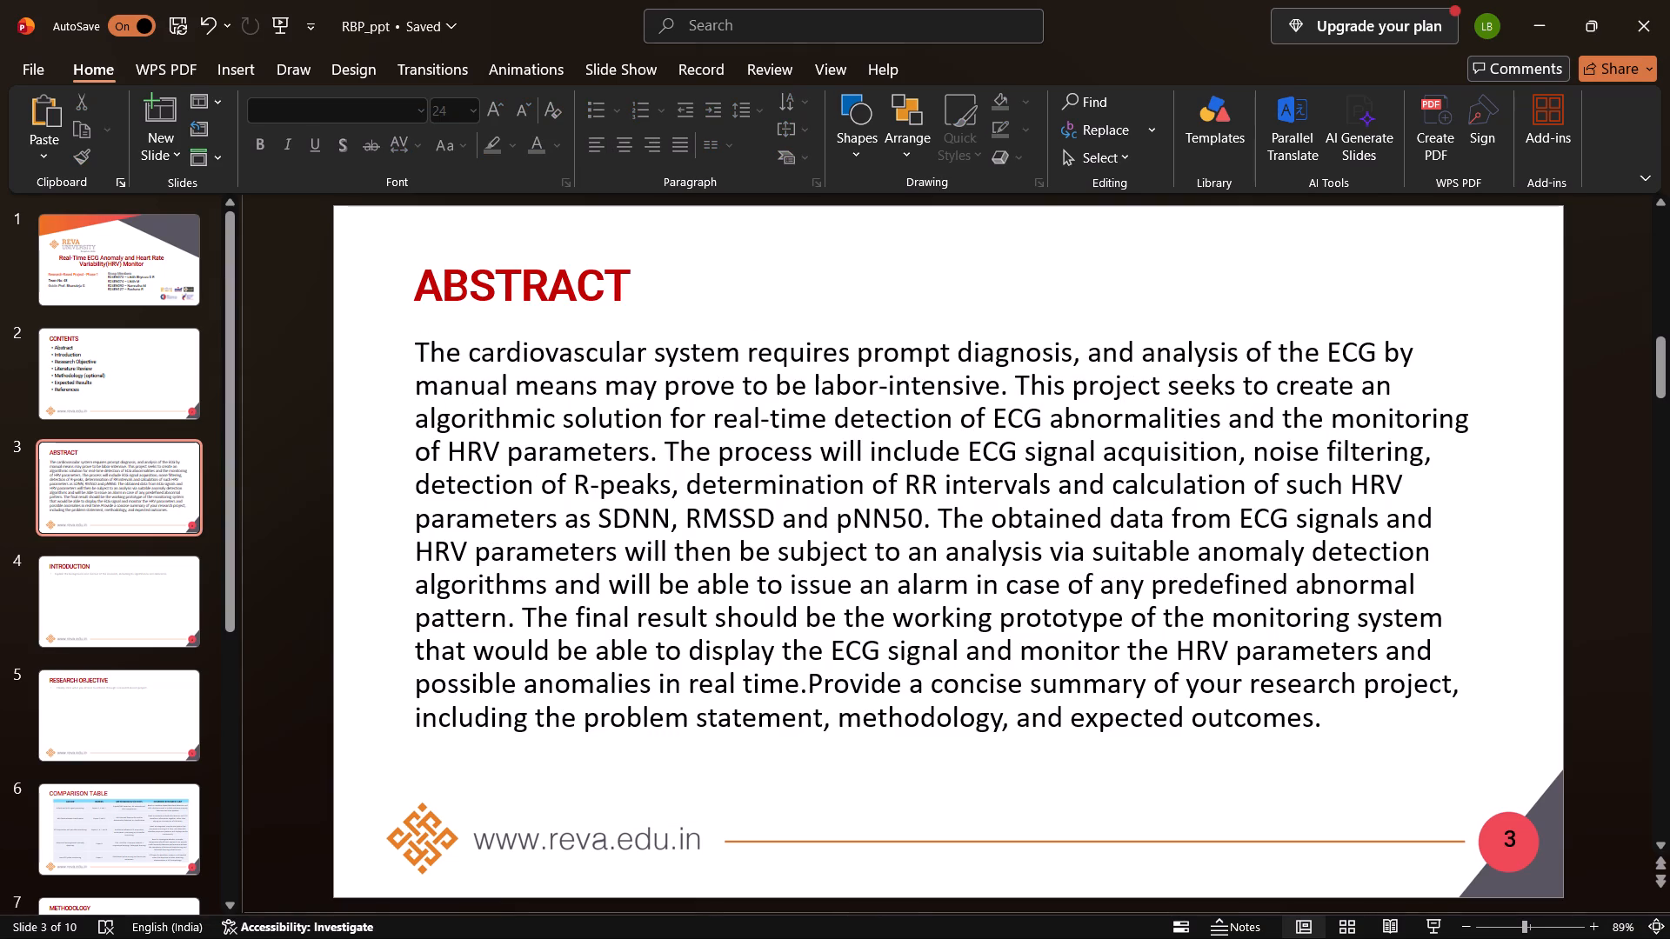
Move the abstract text box slightly down, keeping it under the ABSTRACT heading.
drag(413, 343, 503, 437)
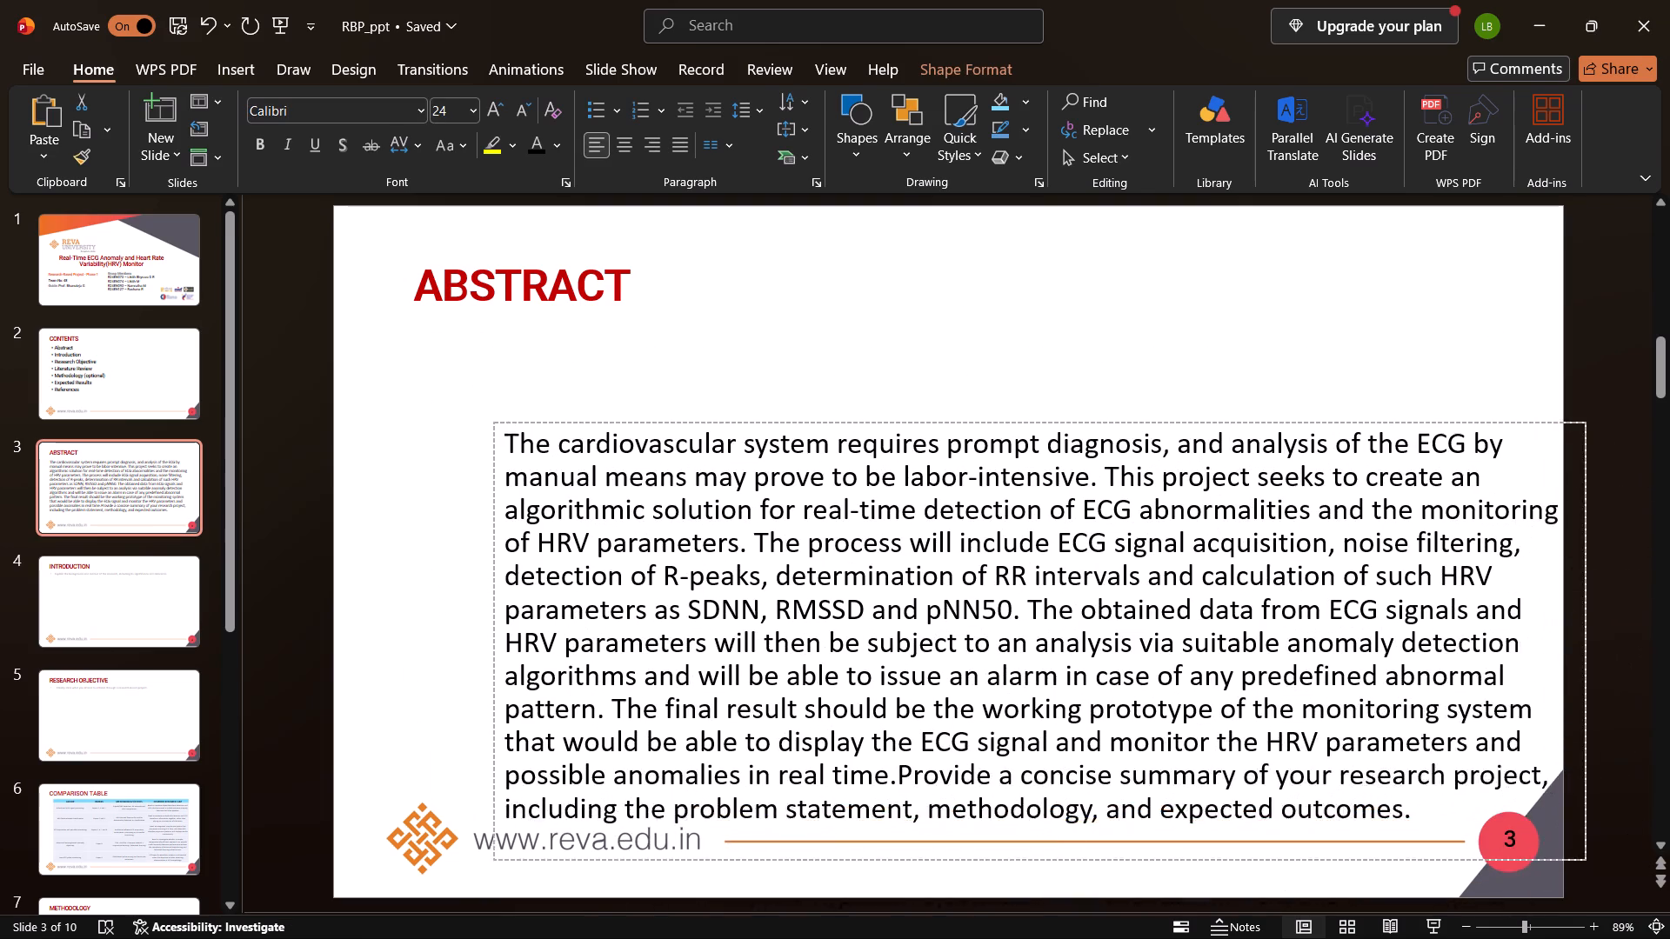
drag(503, 437, 411, 349)
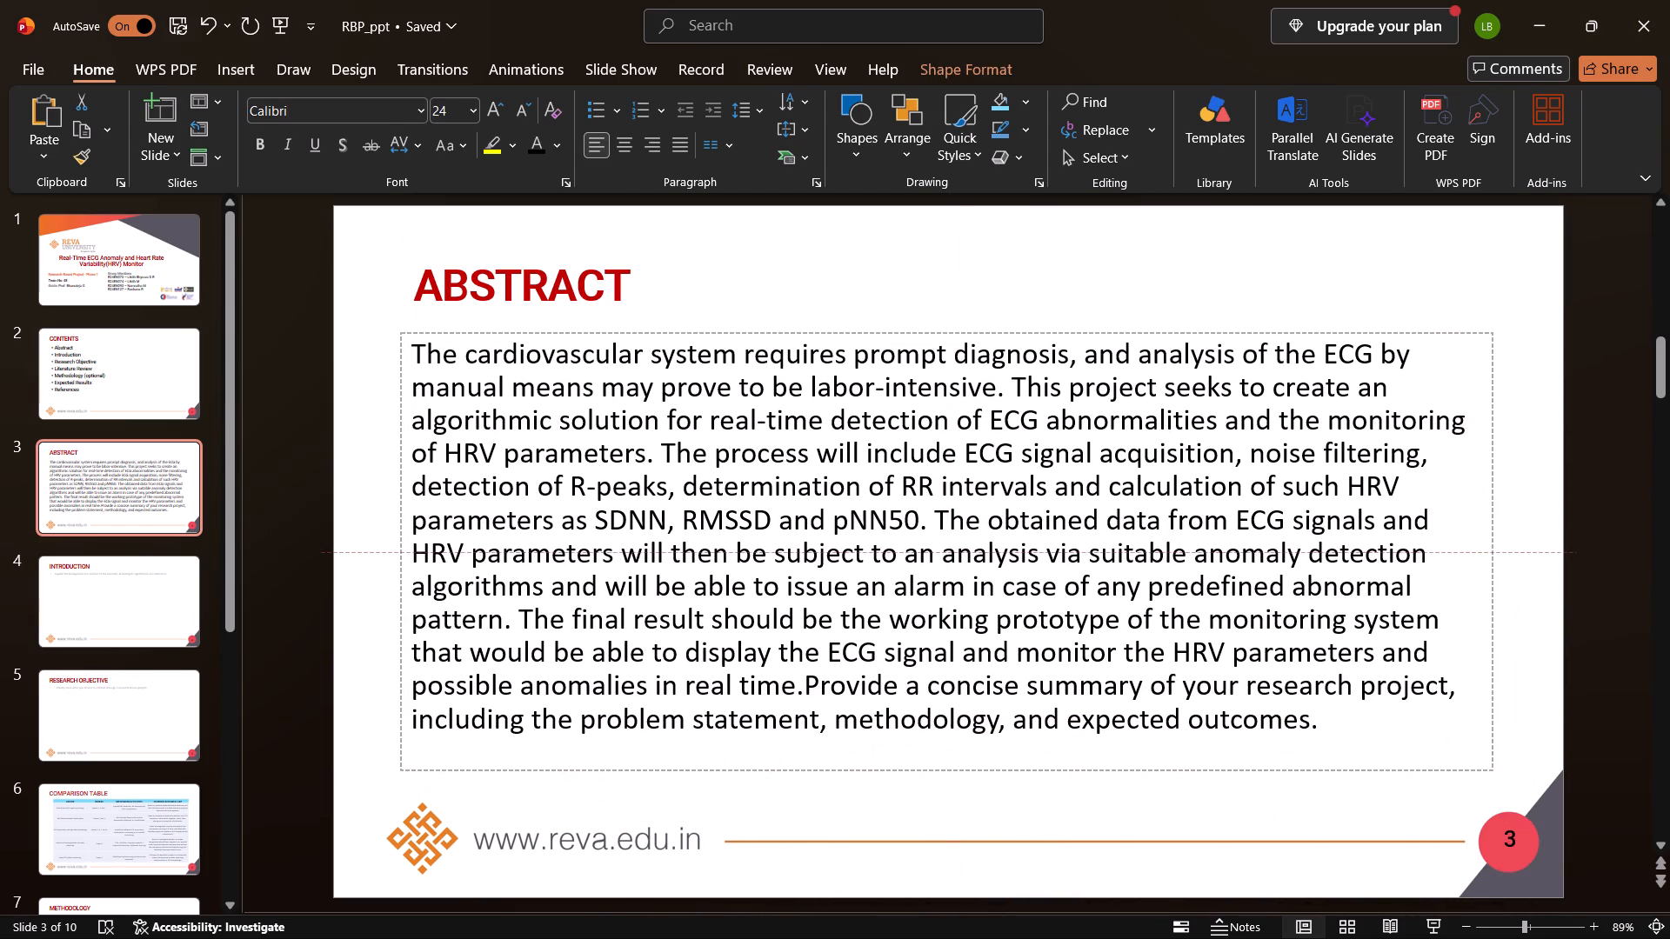
drag(411, 349, 417, 352)
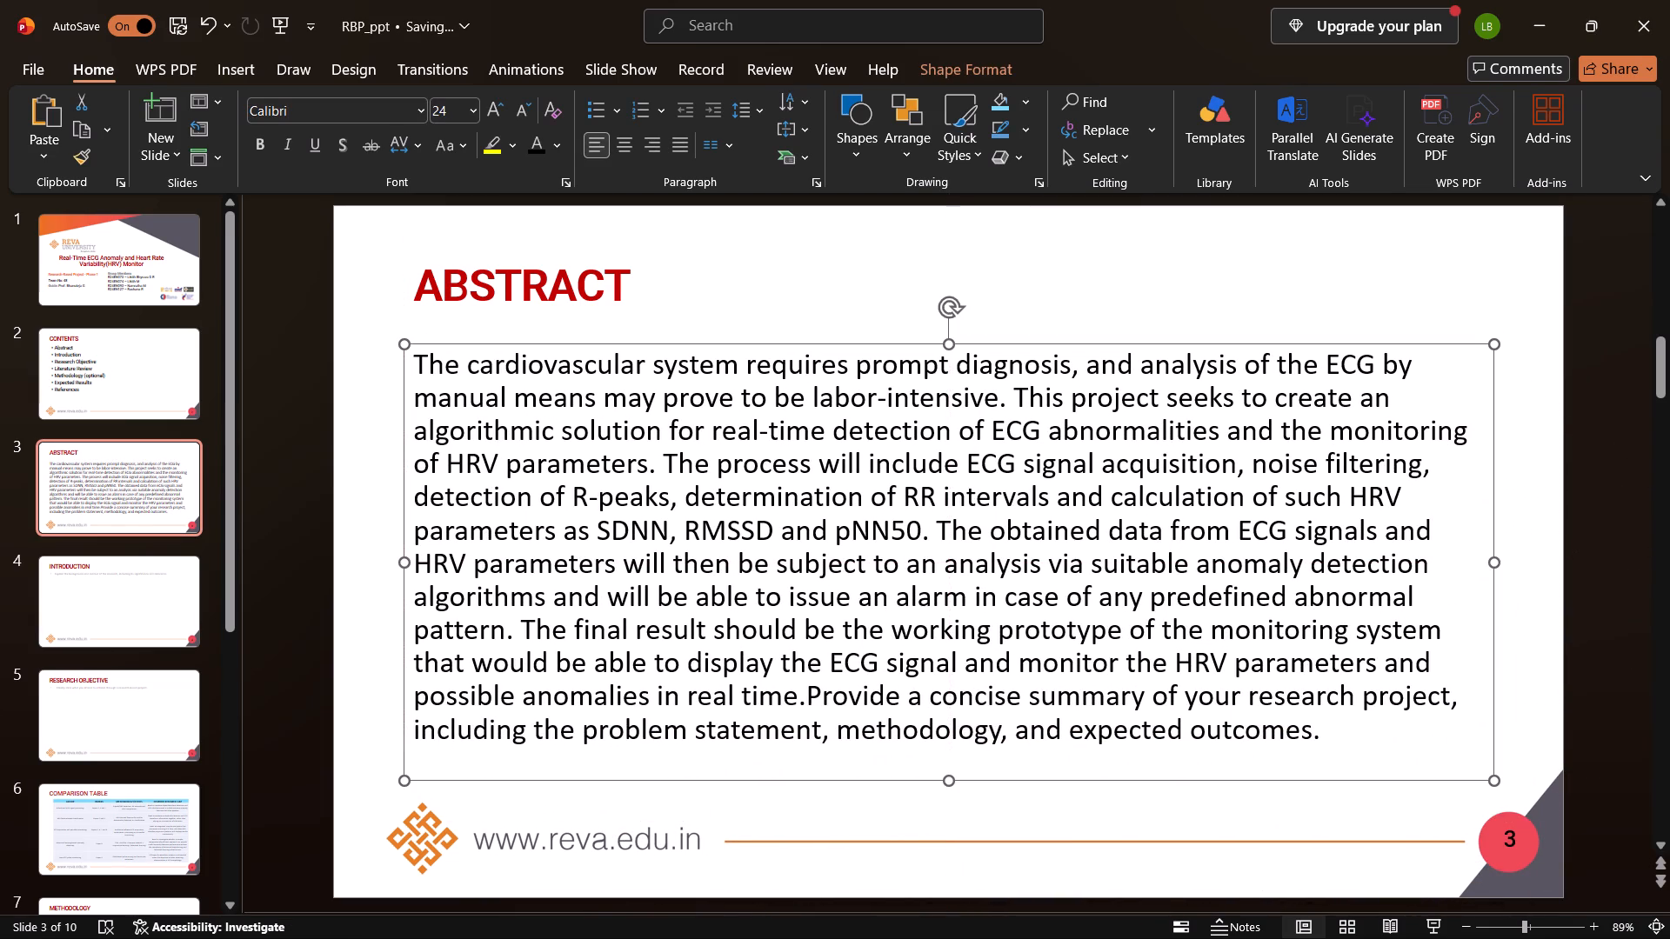
Justify the entire abstract paragraph on slide 3.
drag(417, 352, 828, 686)
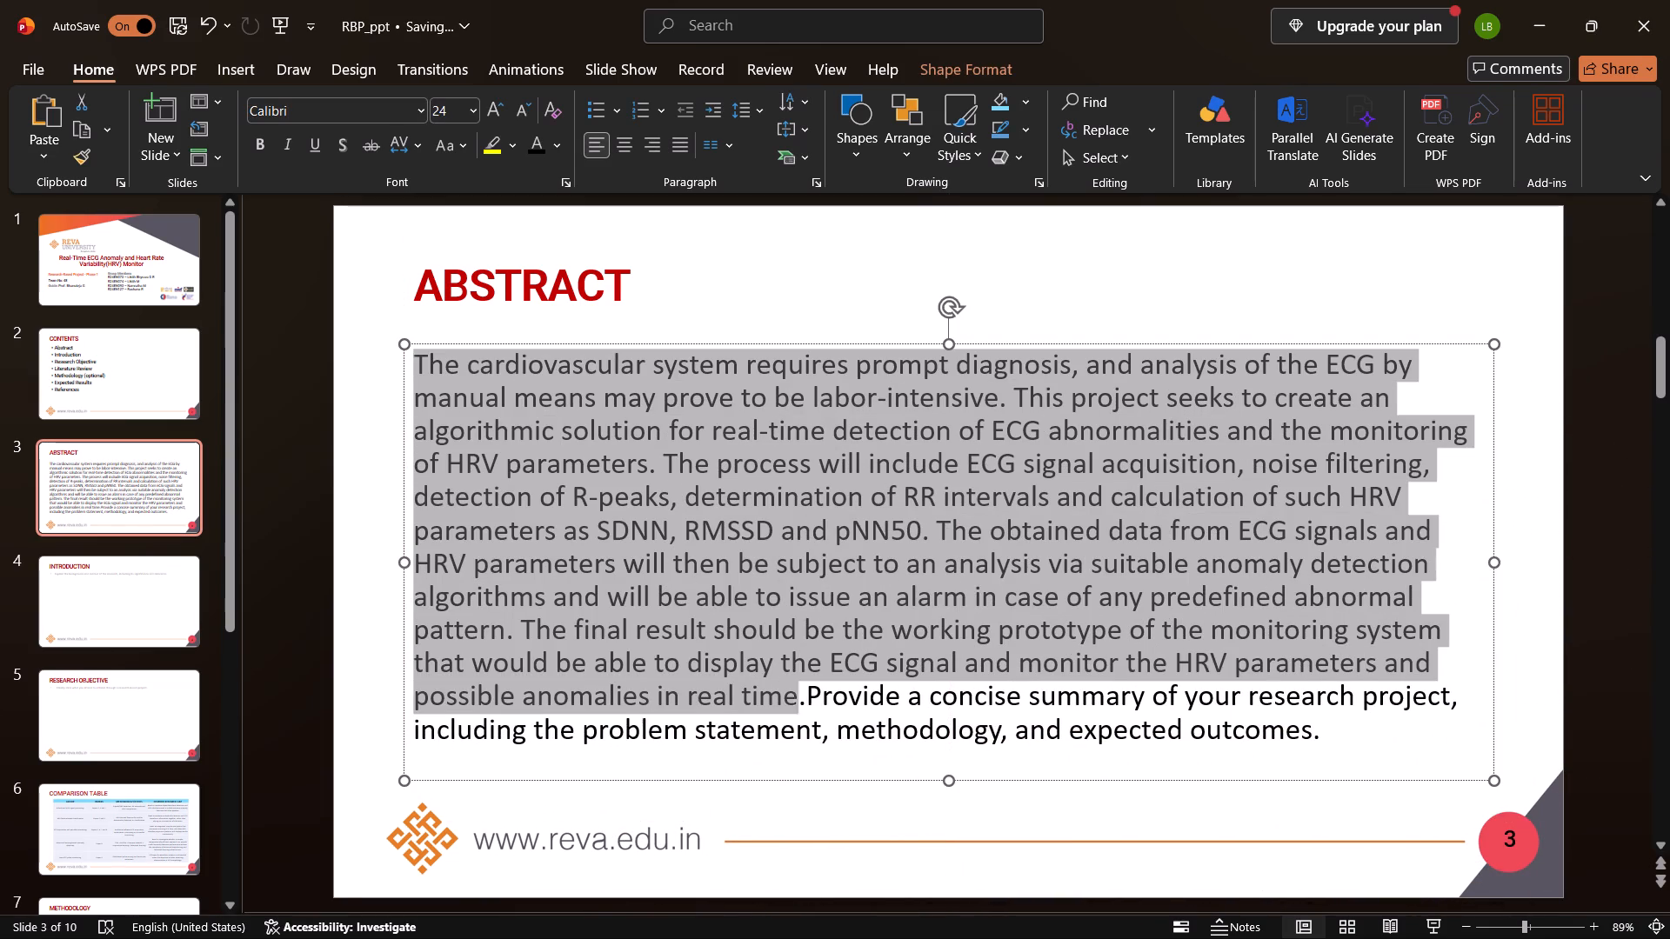
drag(828, 686, 1175, 721)
click(1175, 721)
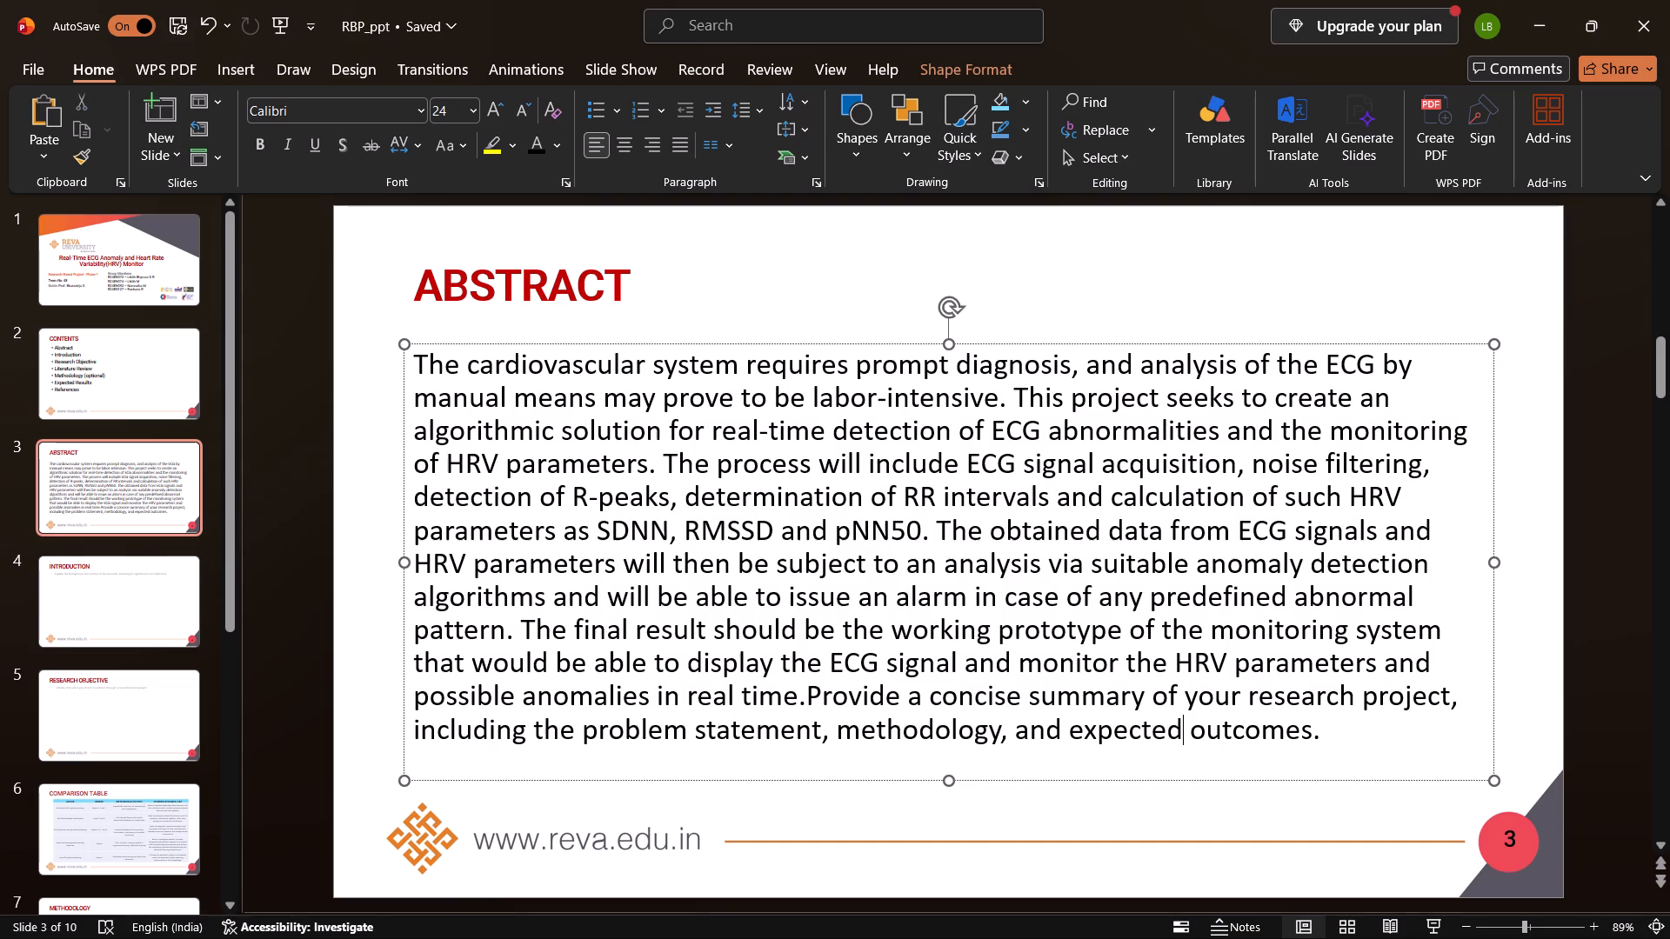
drag(1357, 739, 809, 469)
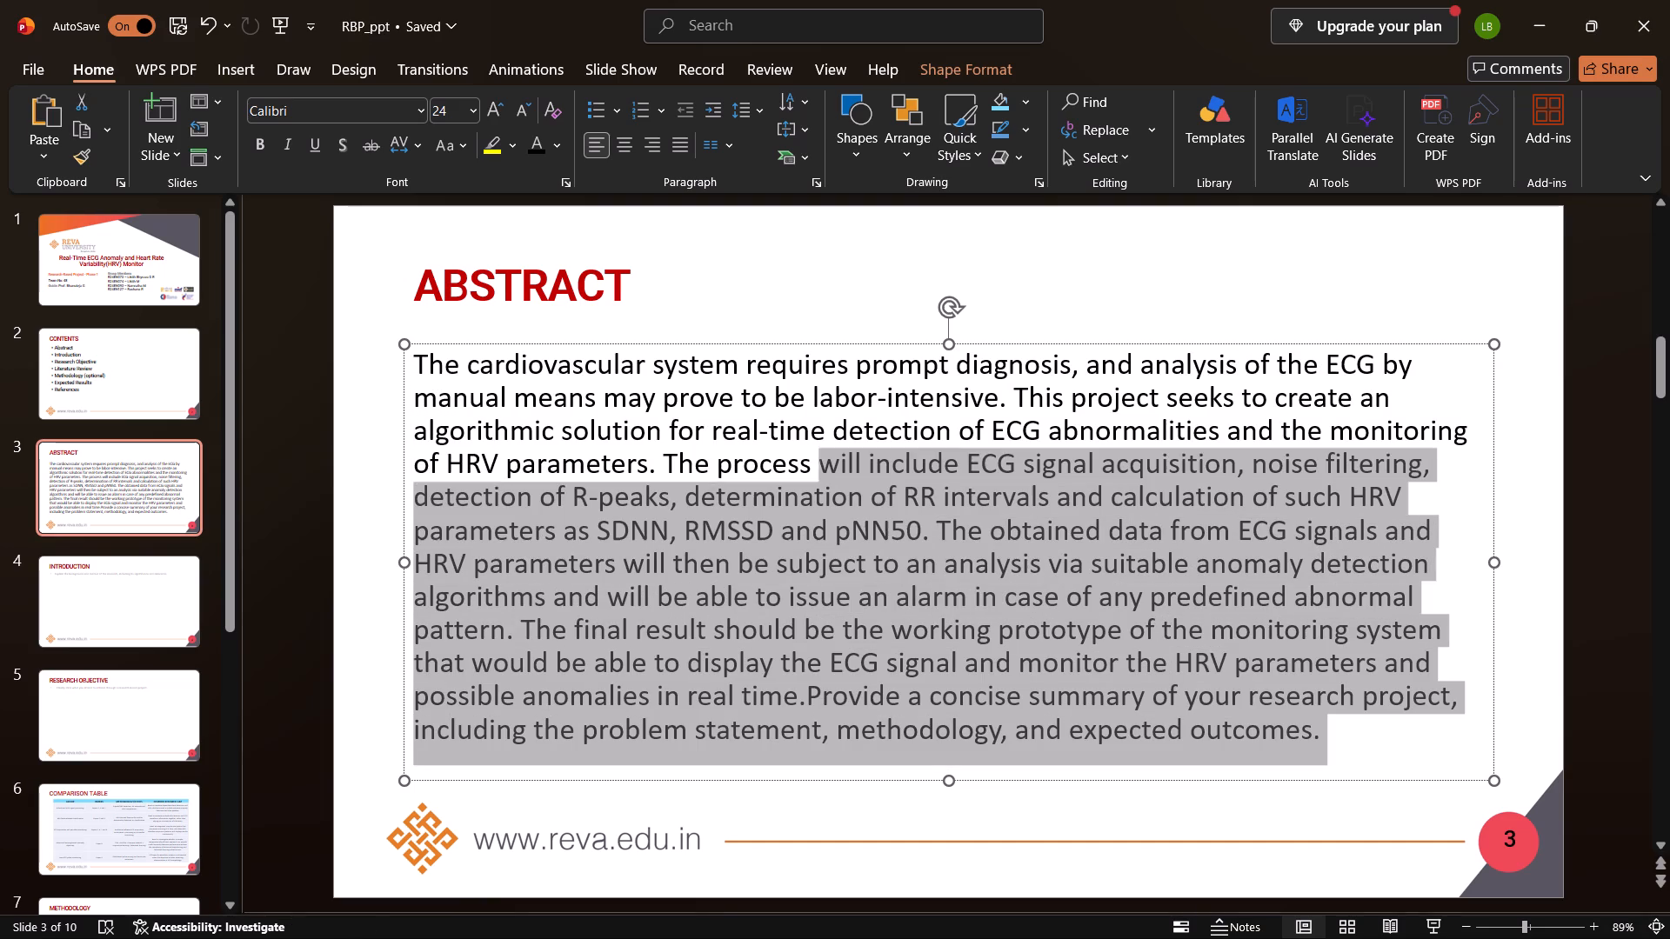
drag(809, 469, 429, 353)
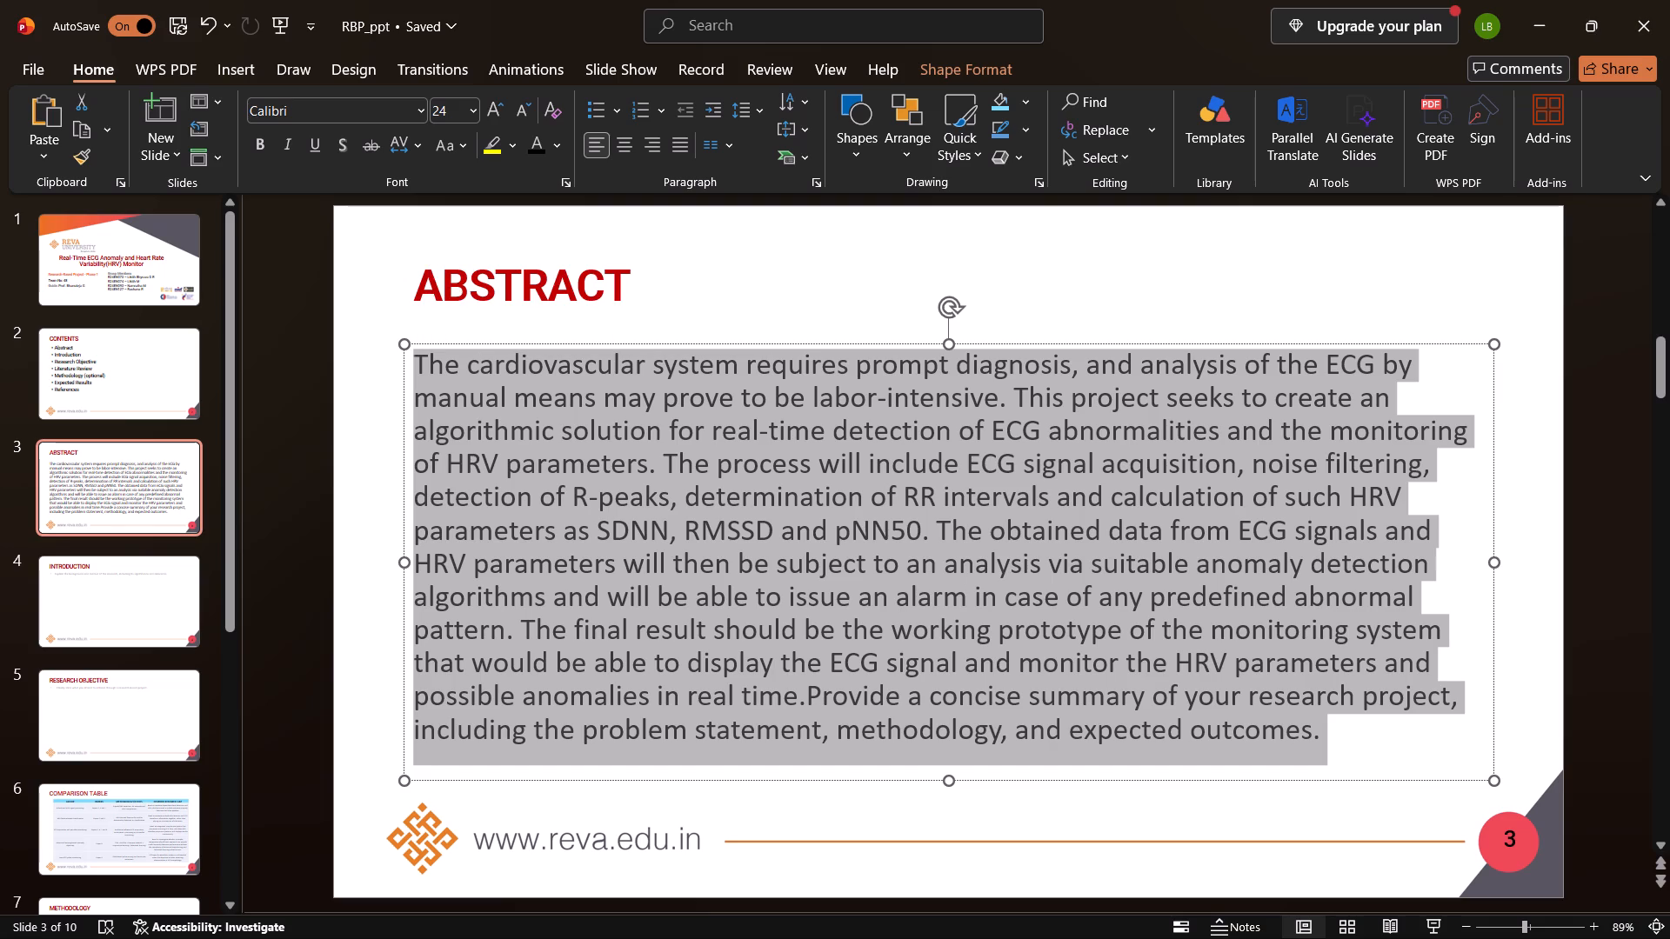
click(683, 148)
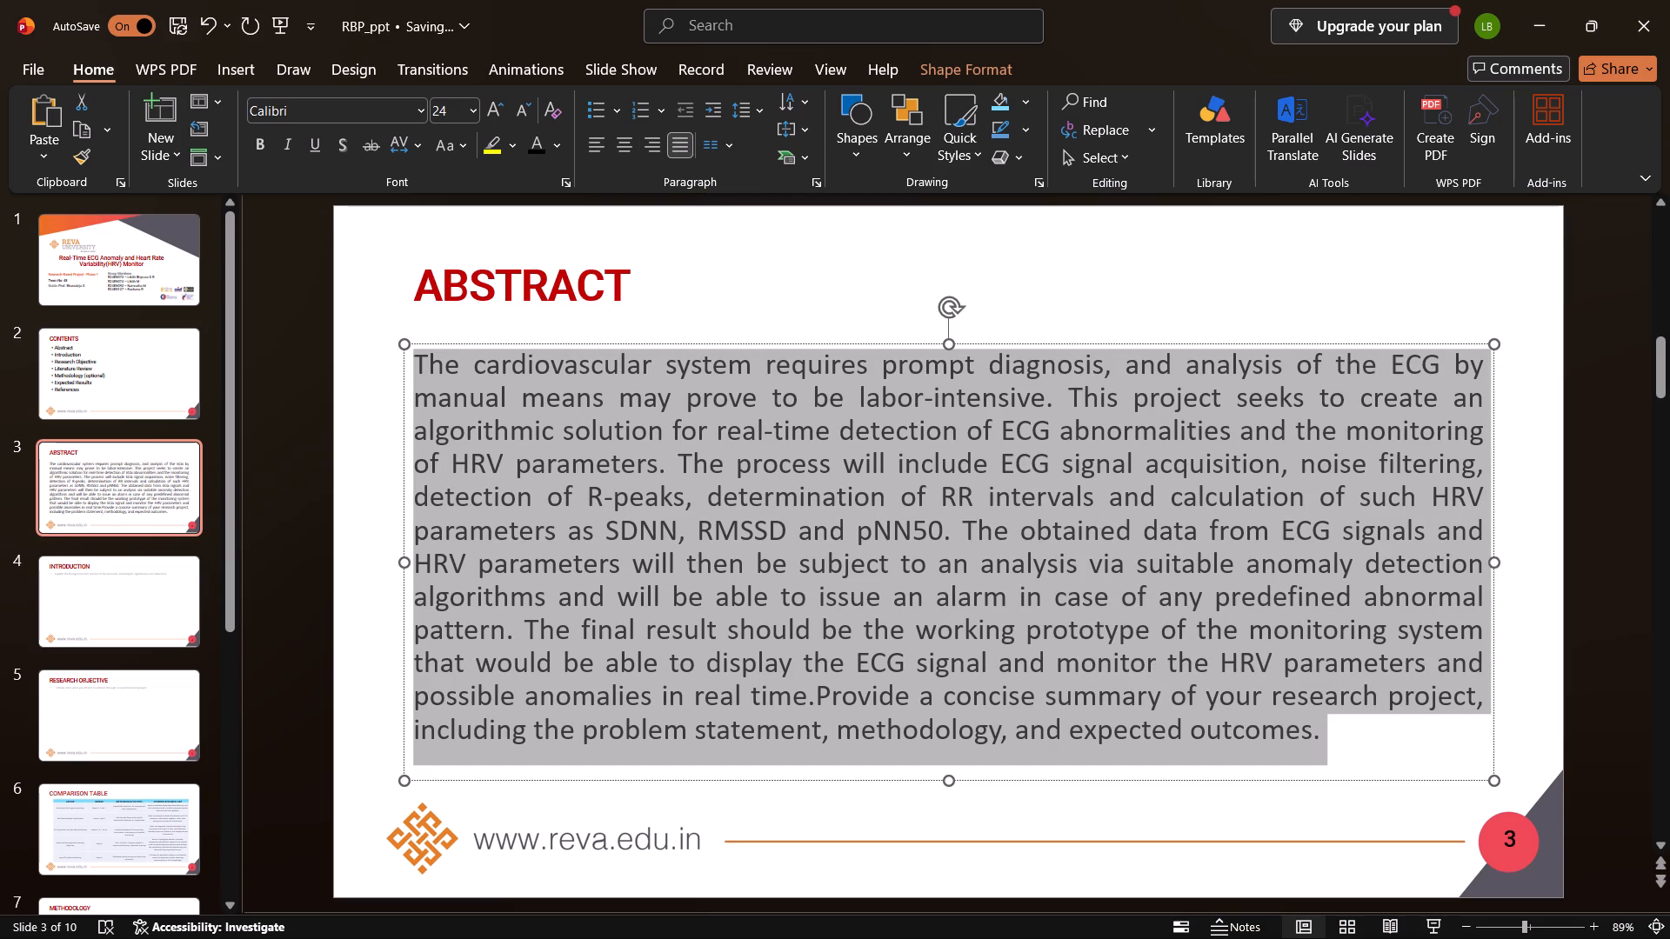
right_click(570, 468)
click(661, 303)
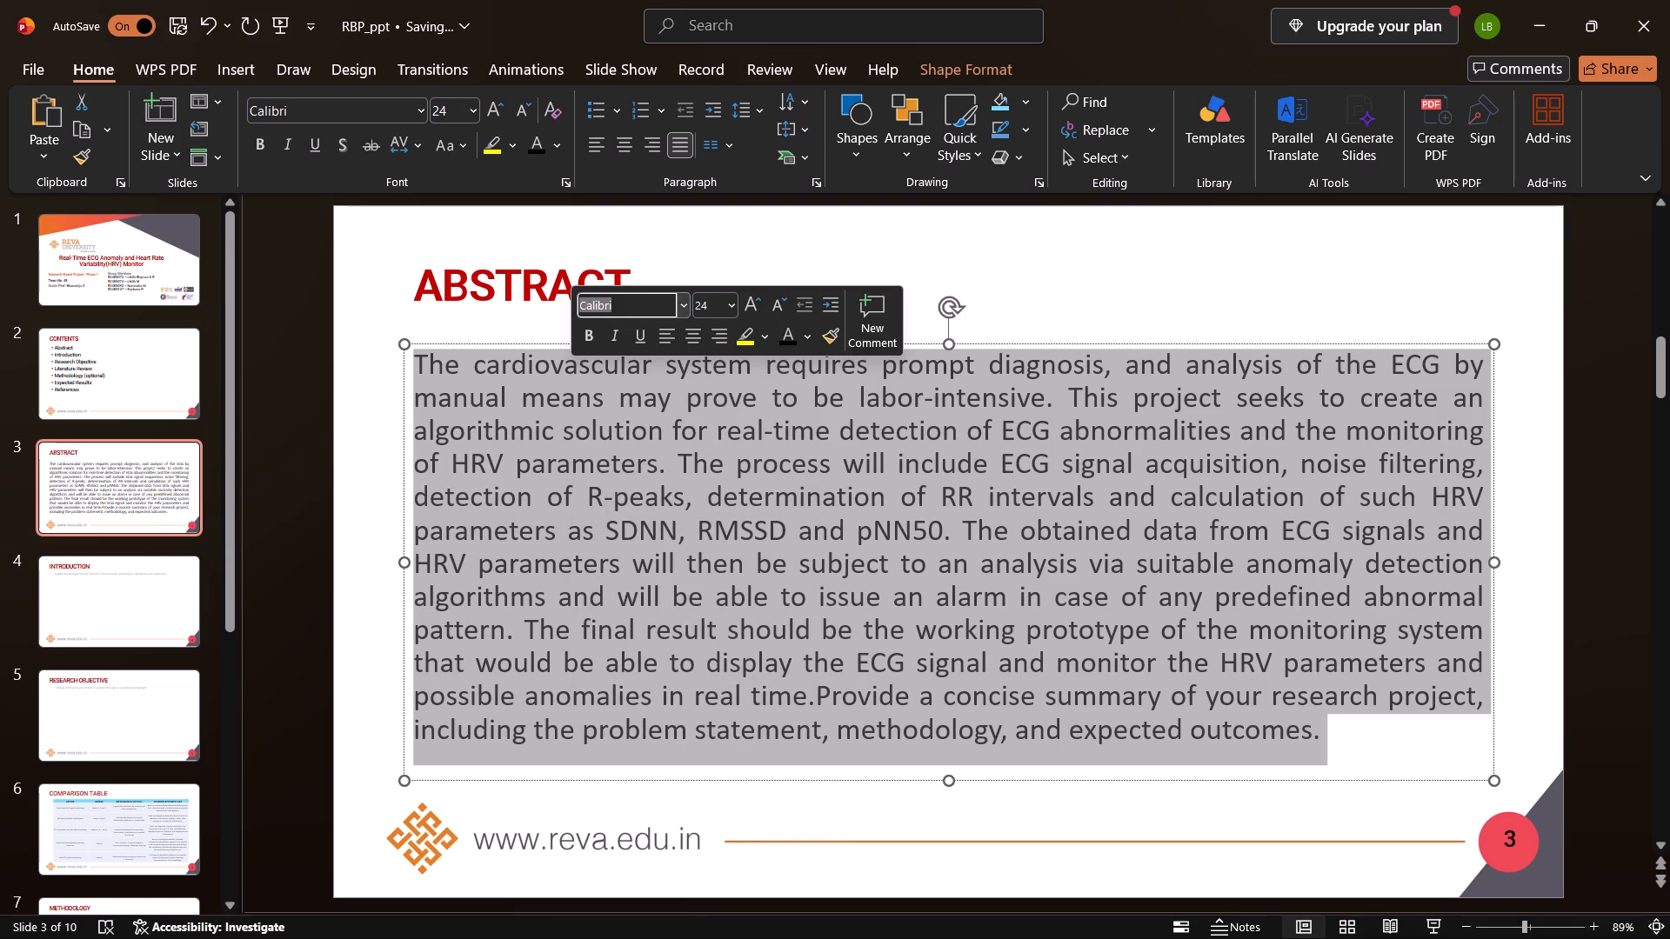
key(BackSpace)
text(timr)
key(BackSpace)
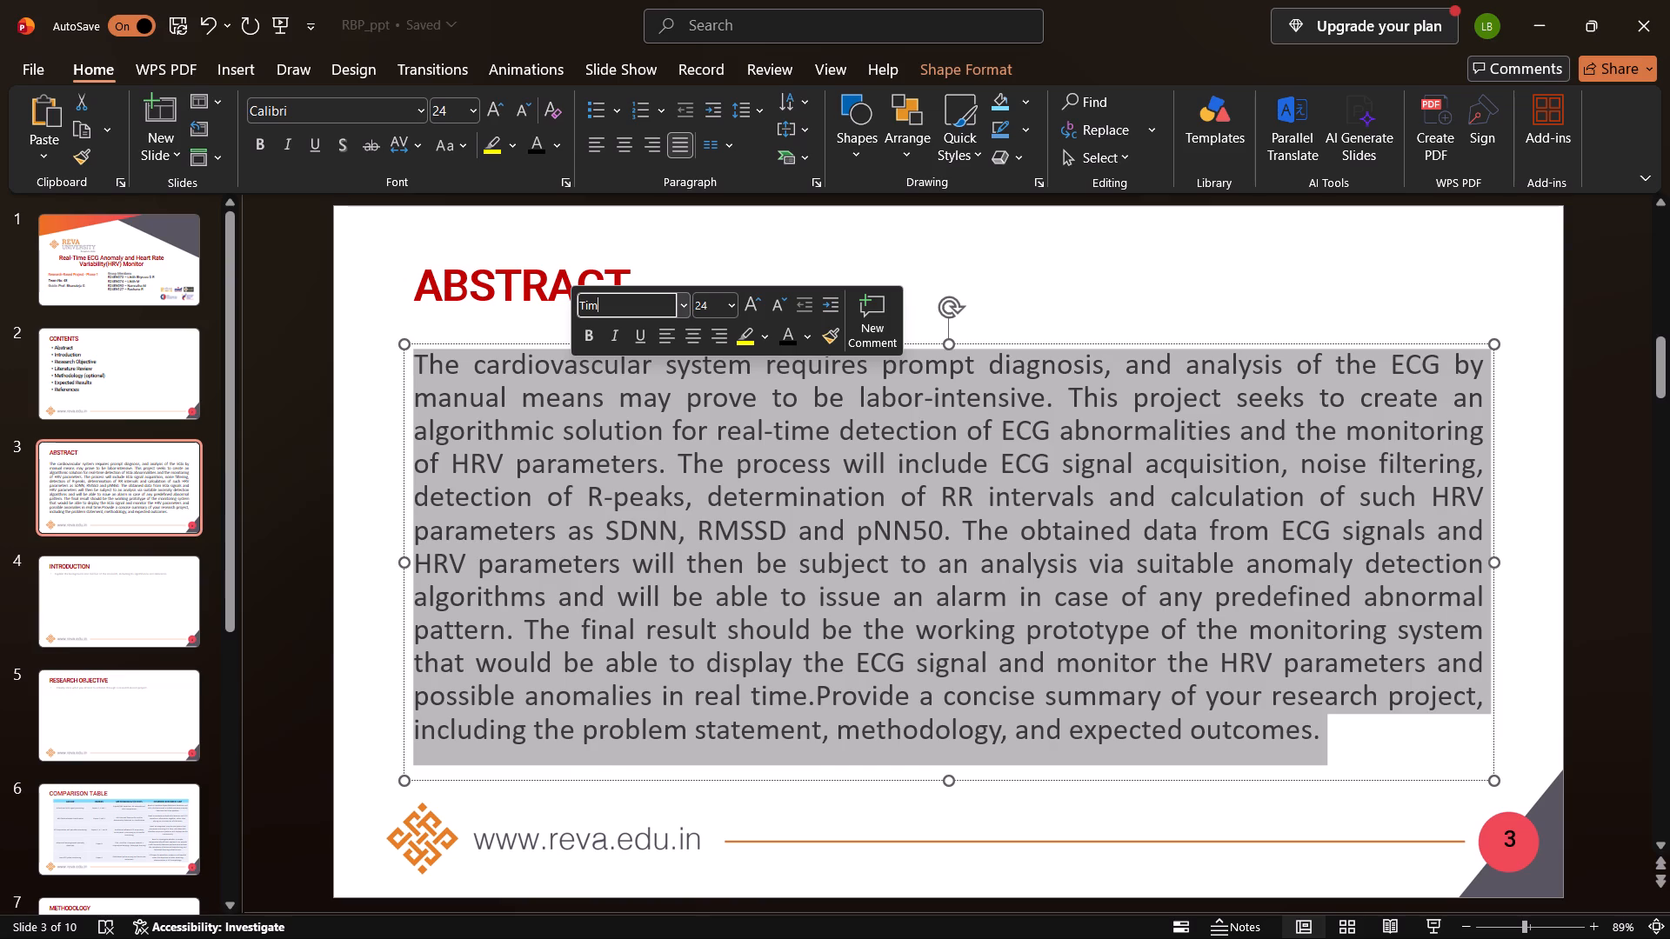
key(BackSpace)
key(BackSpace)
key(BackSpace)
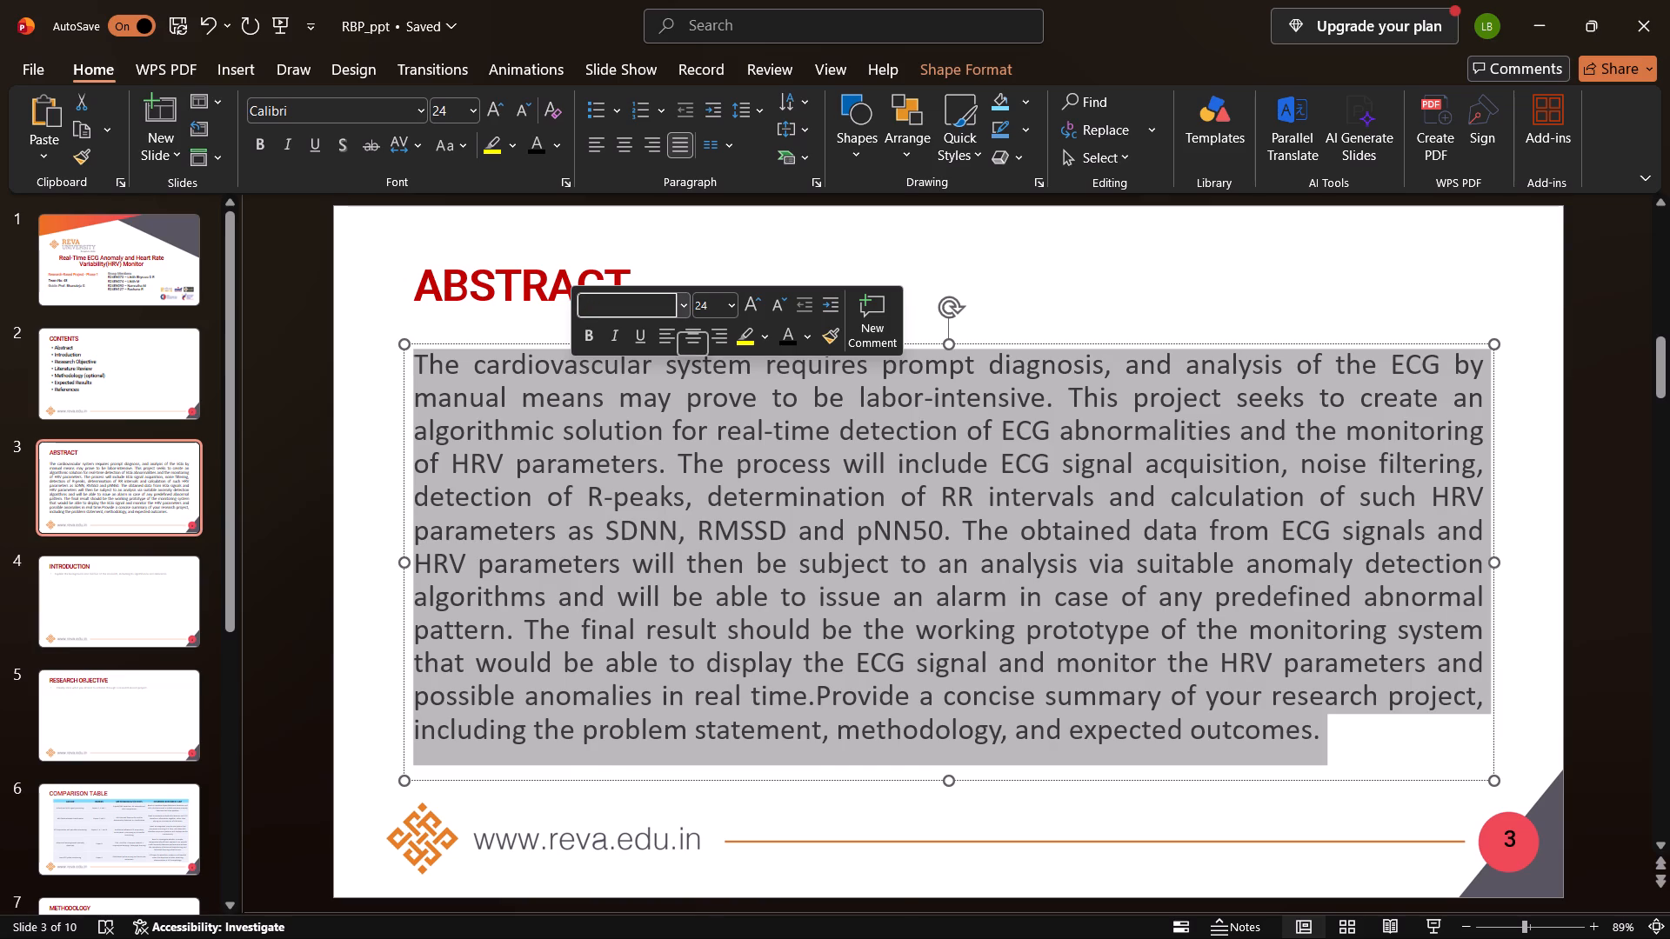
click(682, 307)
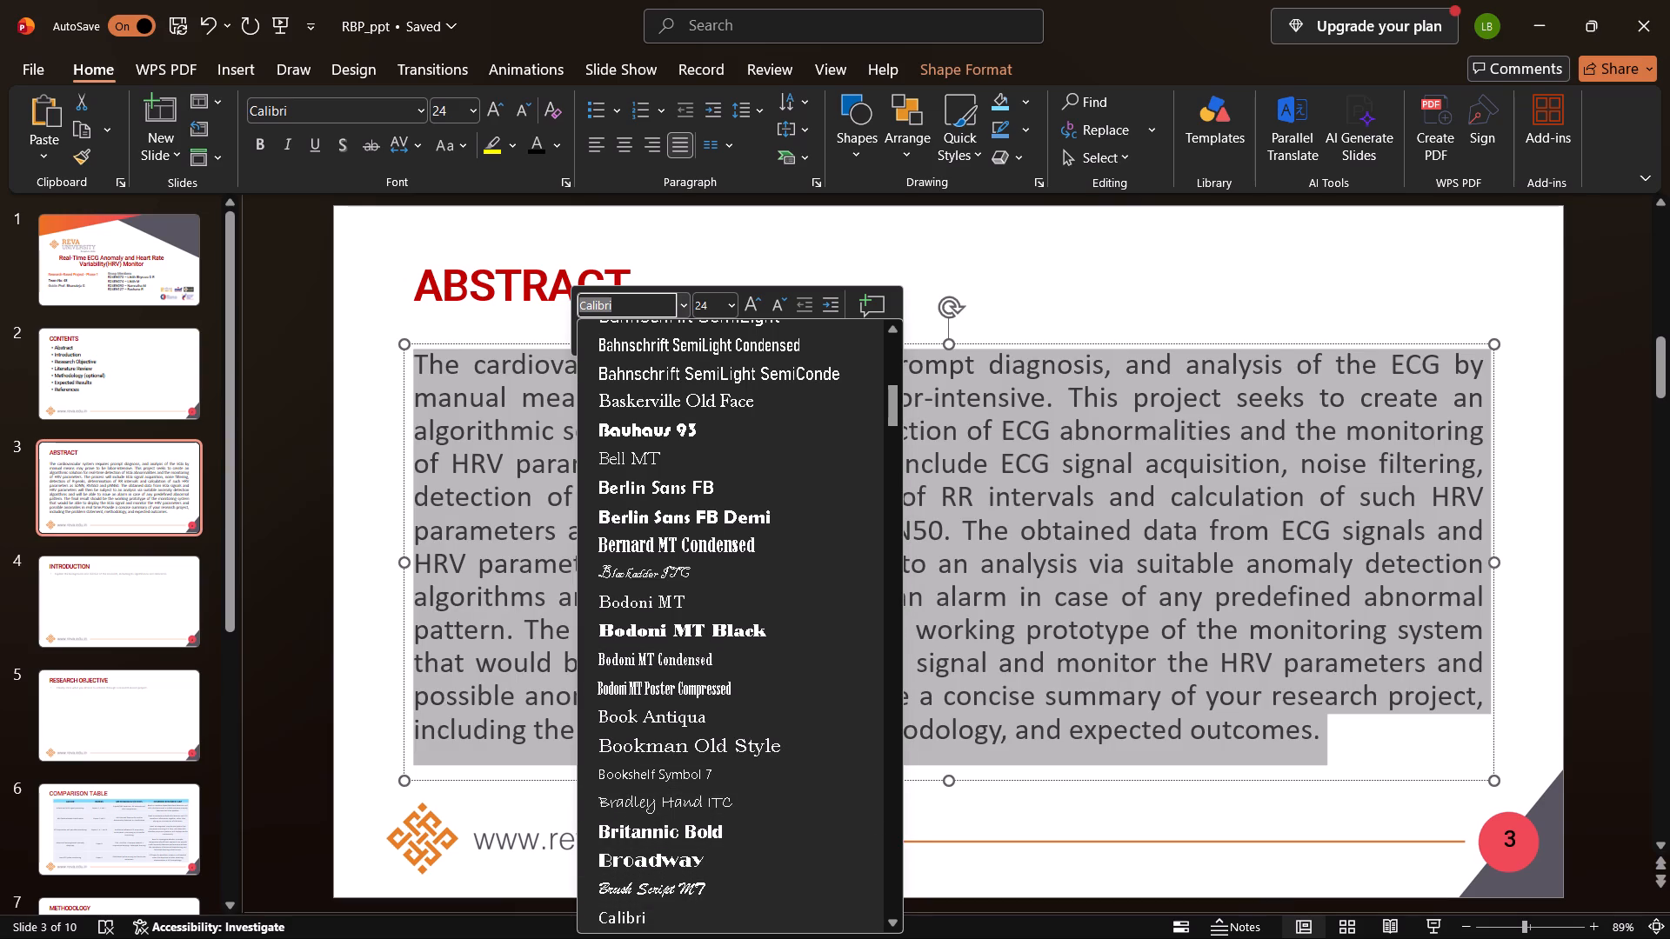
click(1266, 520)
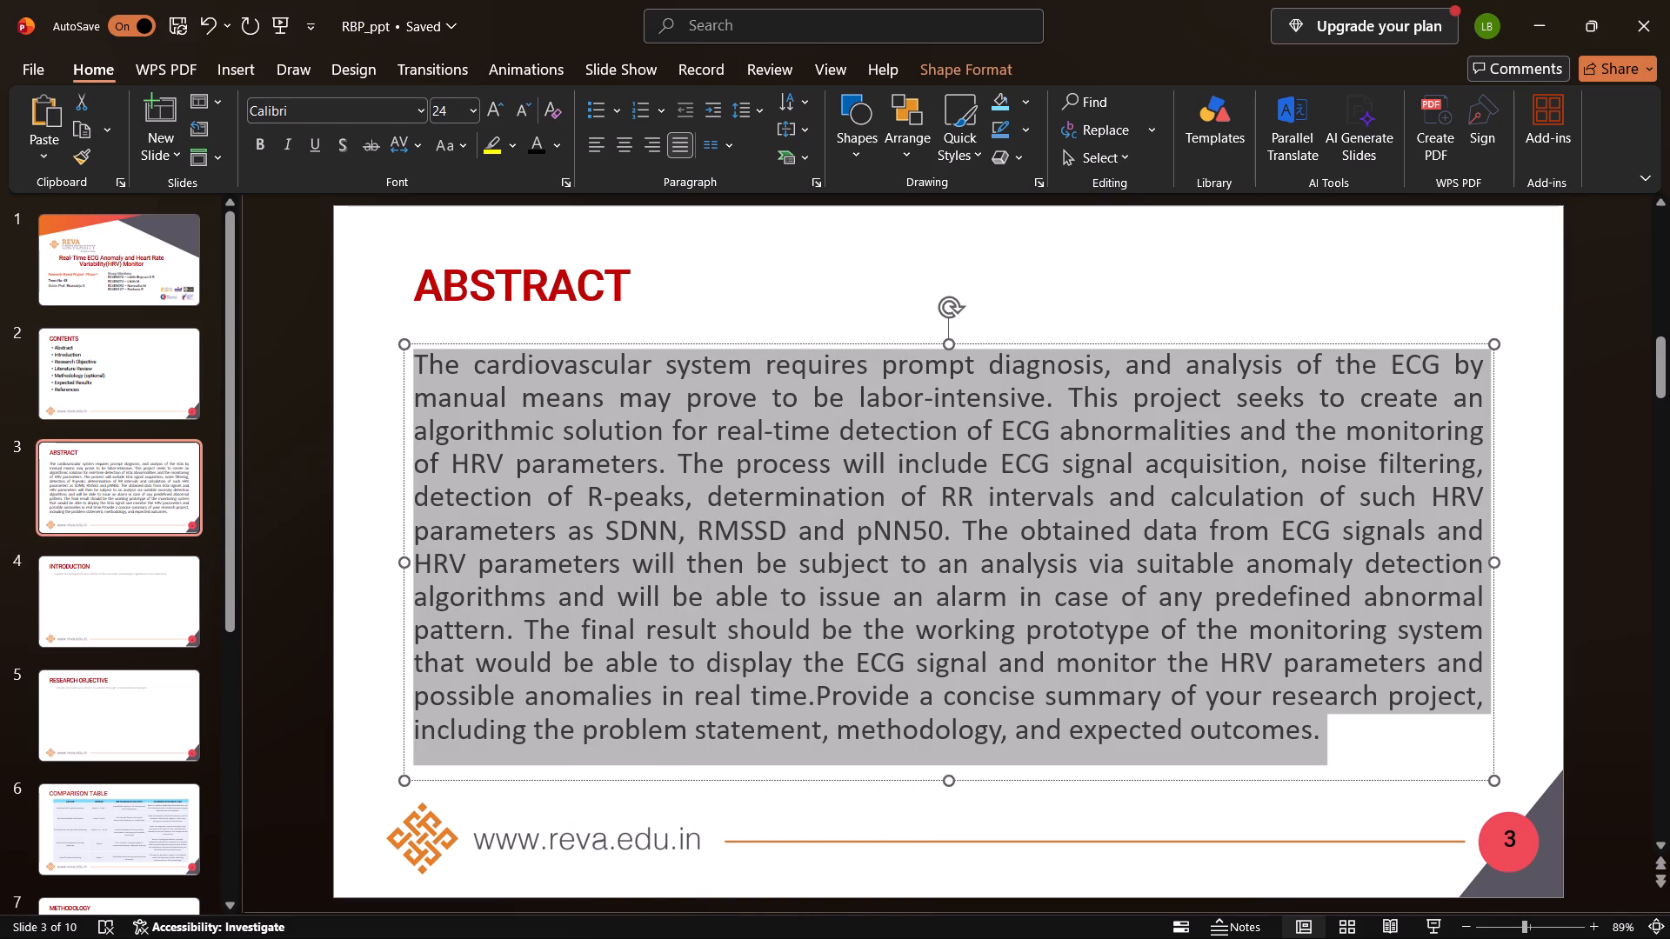
Inspect the text formatting of the ABSTRACT heading, the RESEARCH OBJECTIVE body text and the CONTENTS list.
click(852, 254)
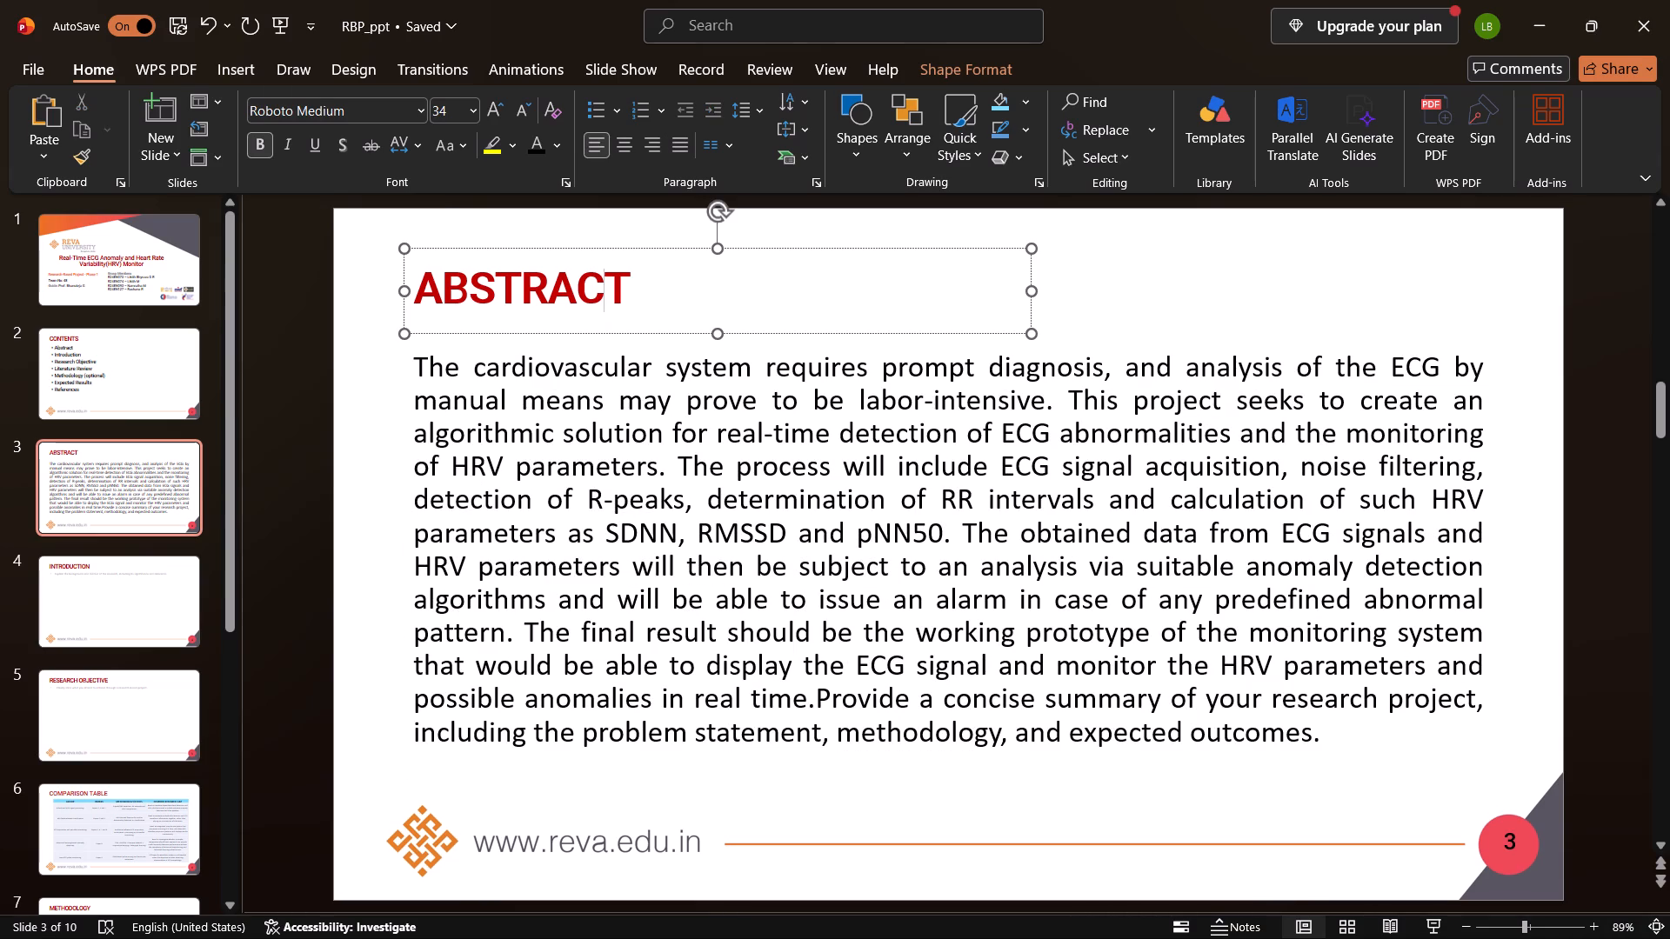
click(90, 696)
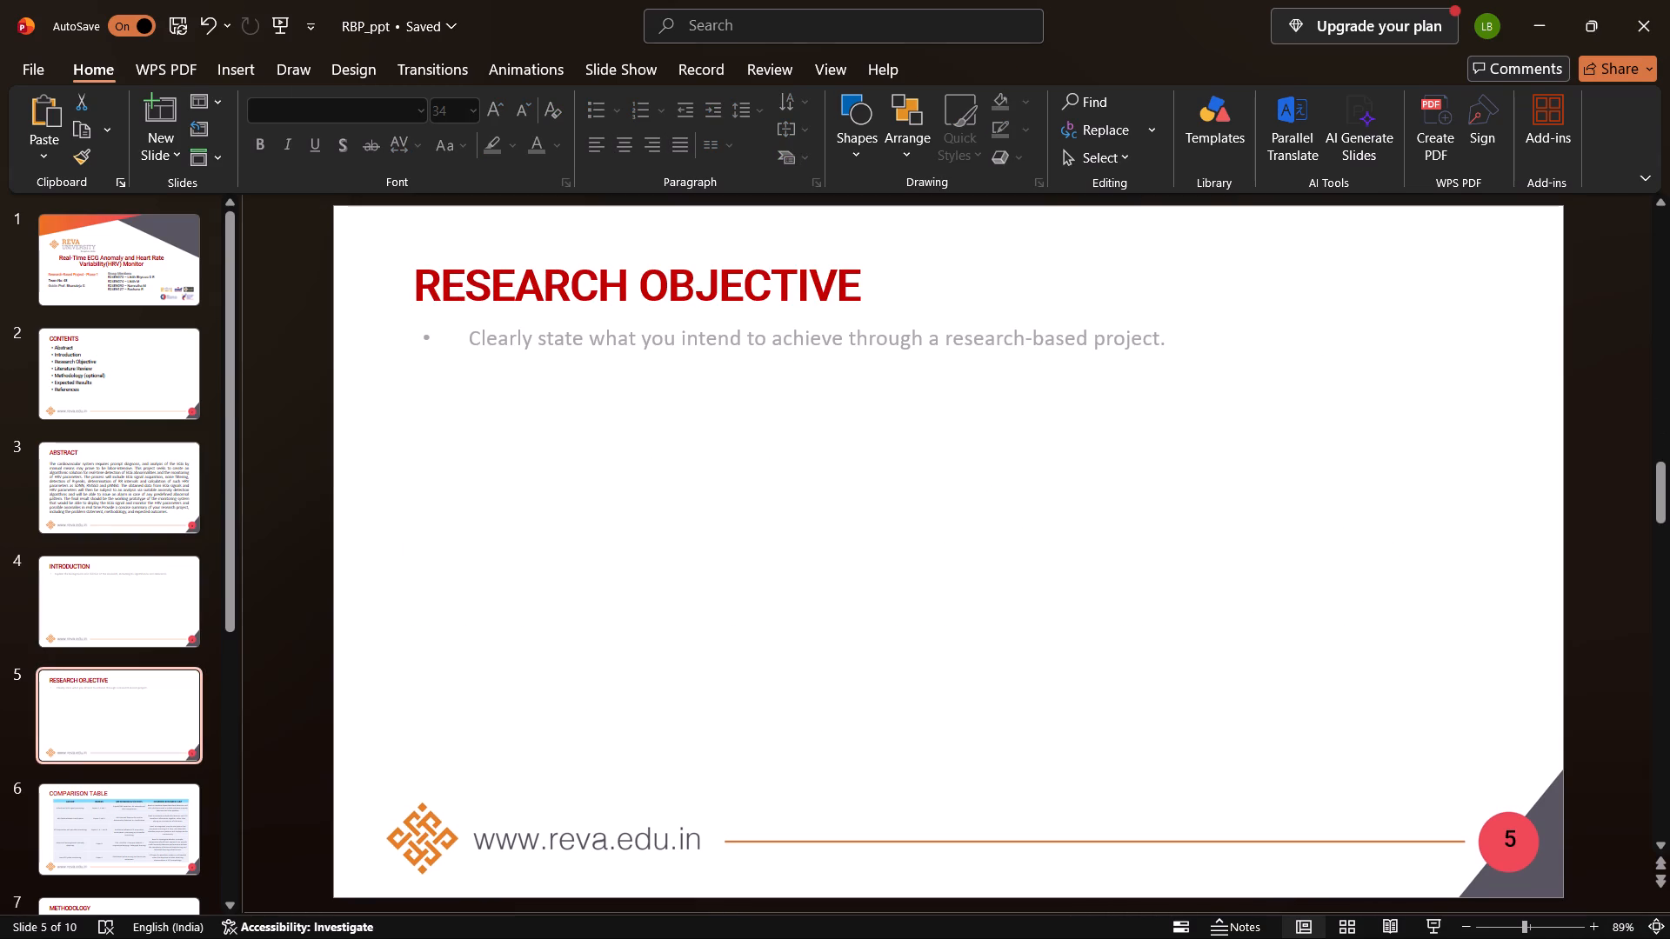
click(579, 341)
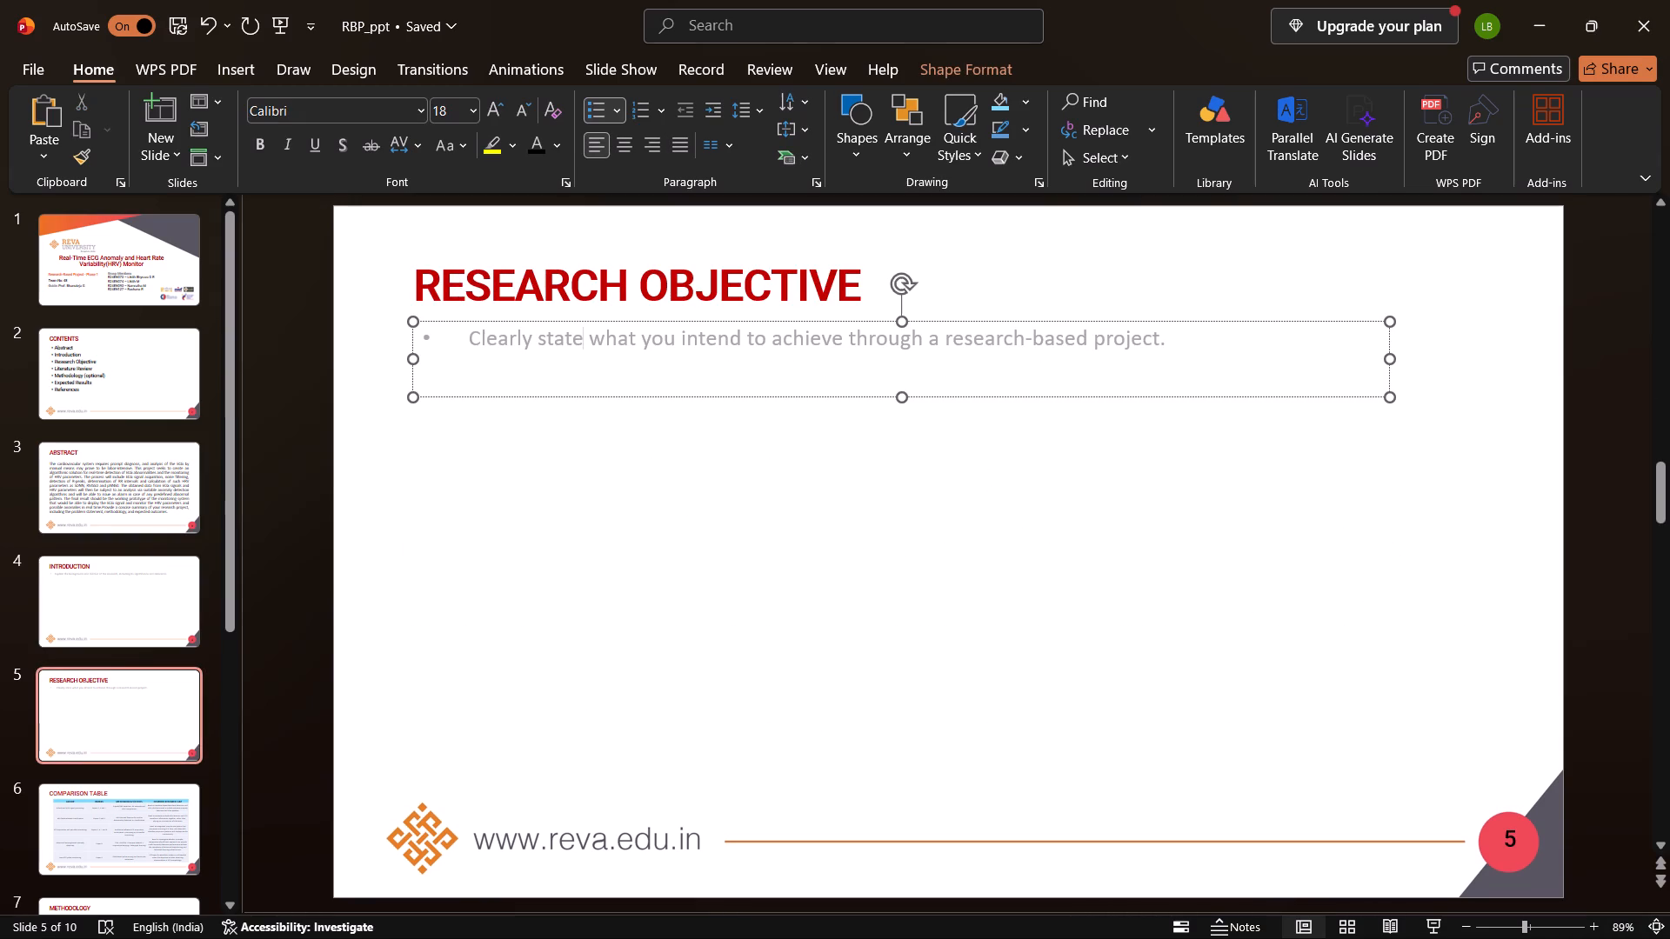
click(158, 512)
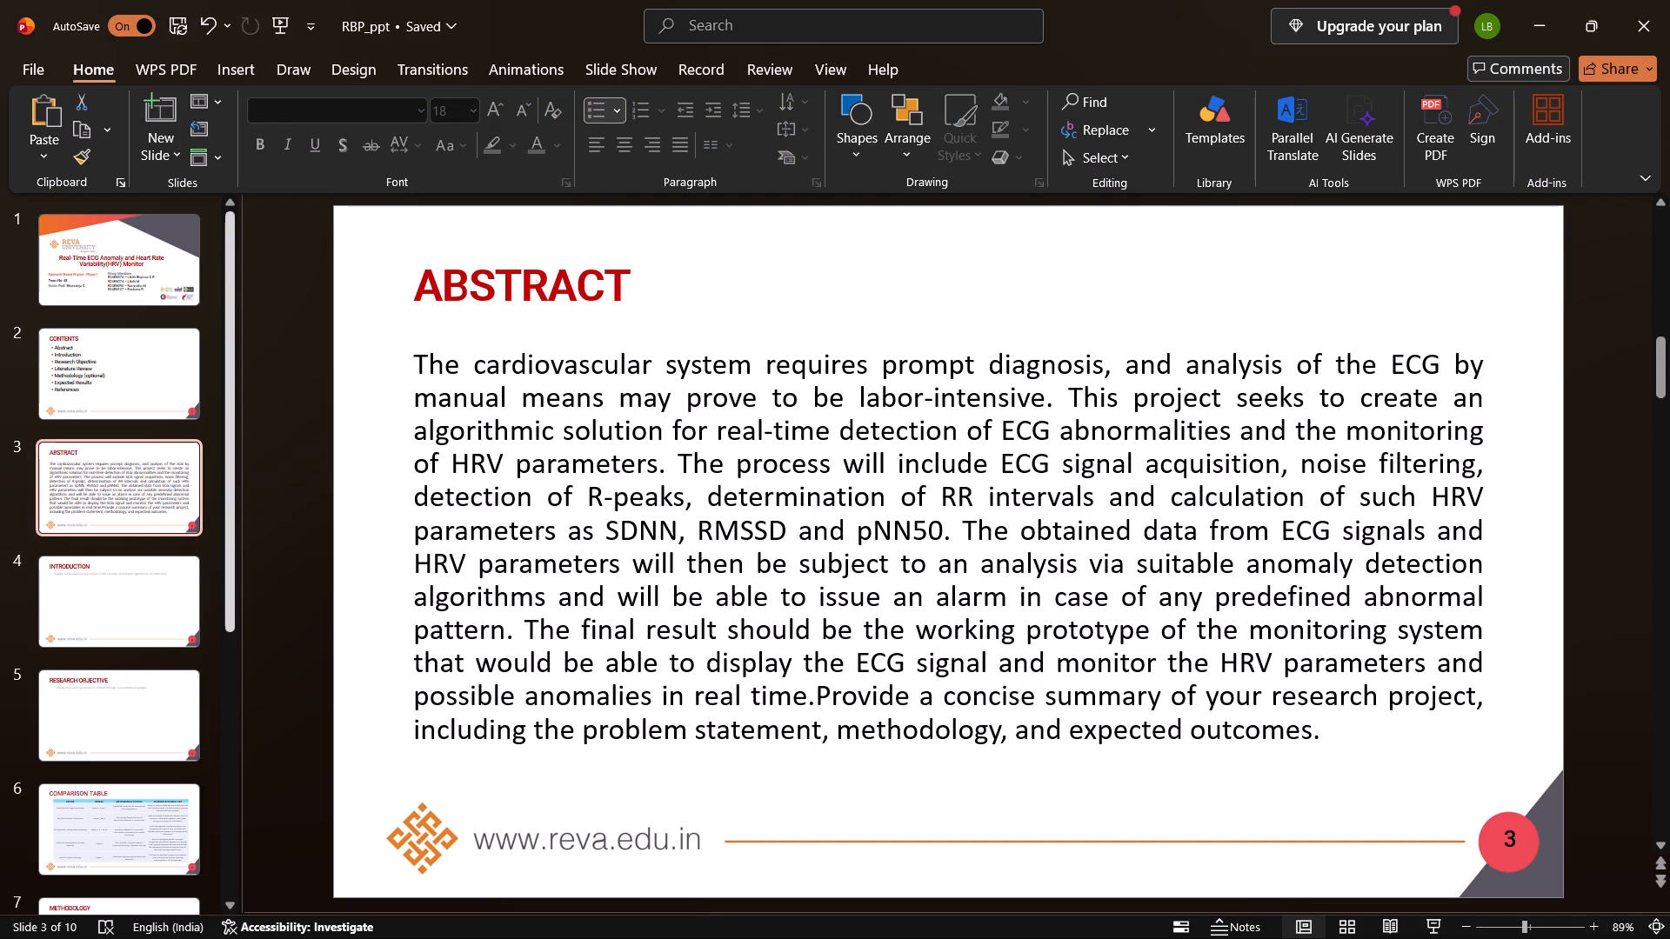
click(116, 370)
click(650, 497)
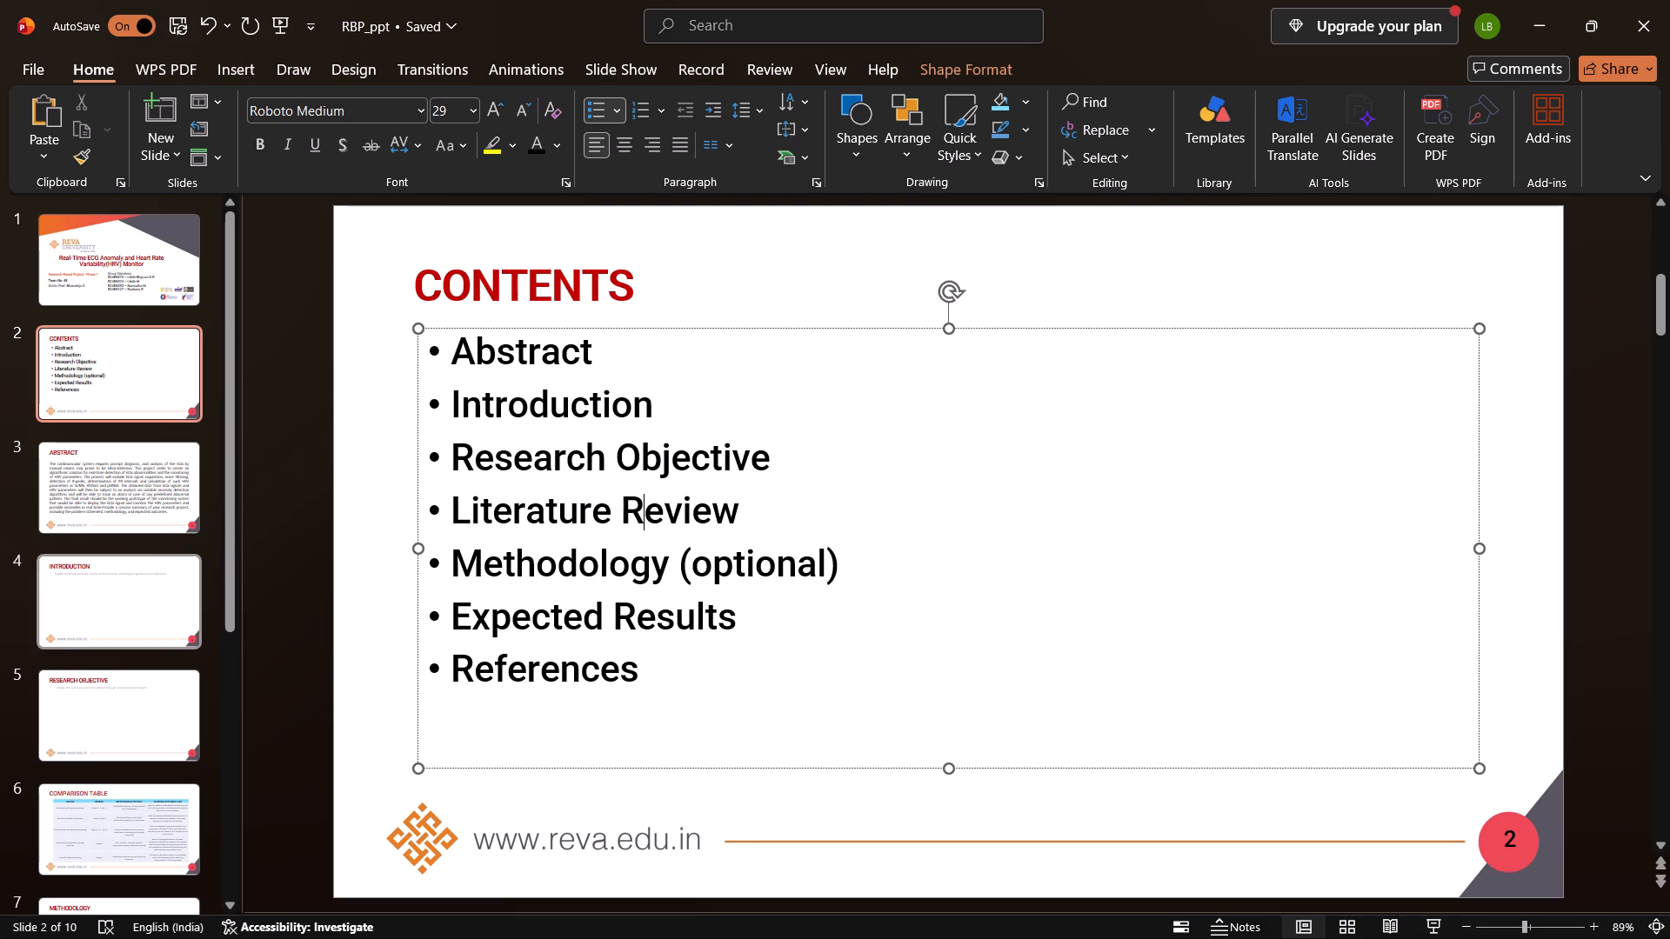
Change the font of the entire abstract paragraph on slide 3 to Times New Roman.
click(113, 513)
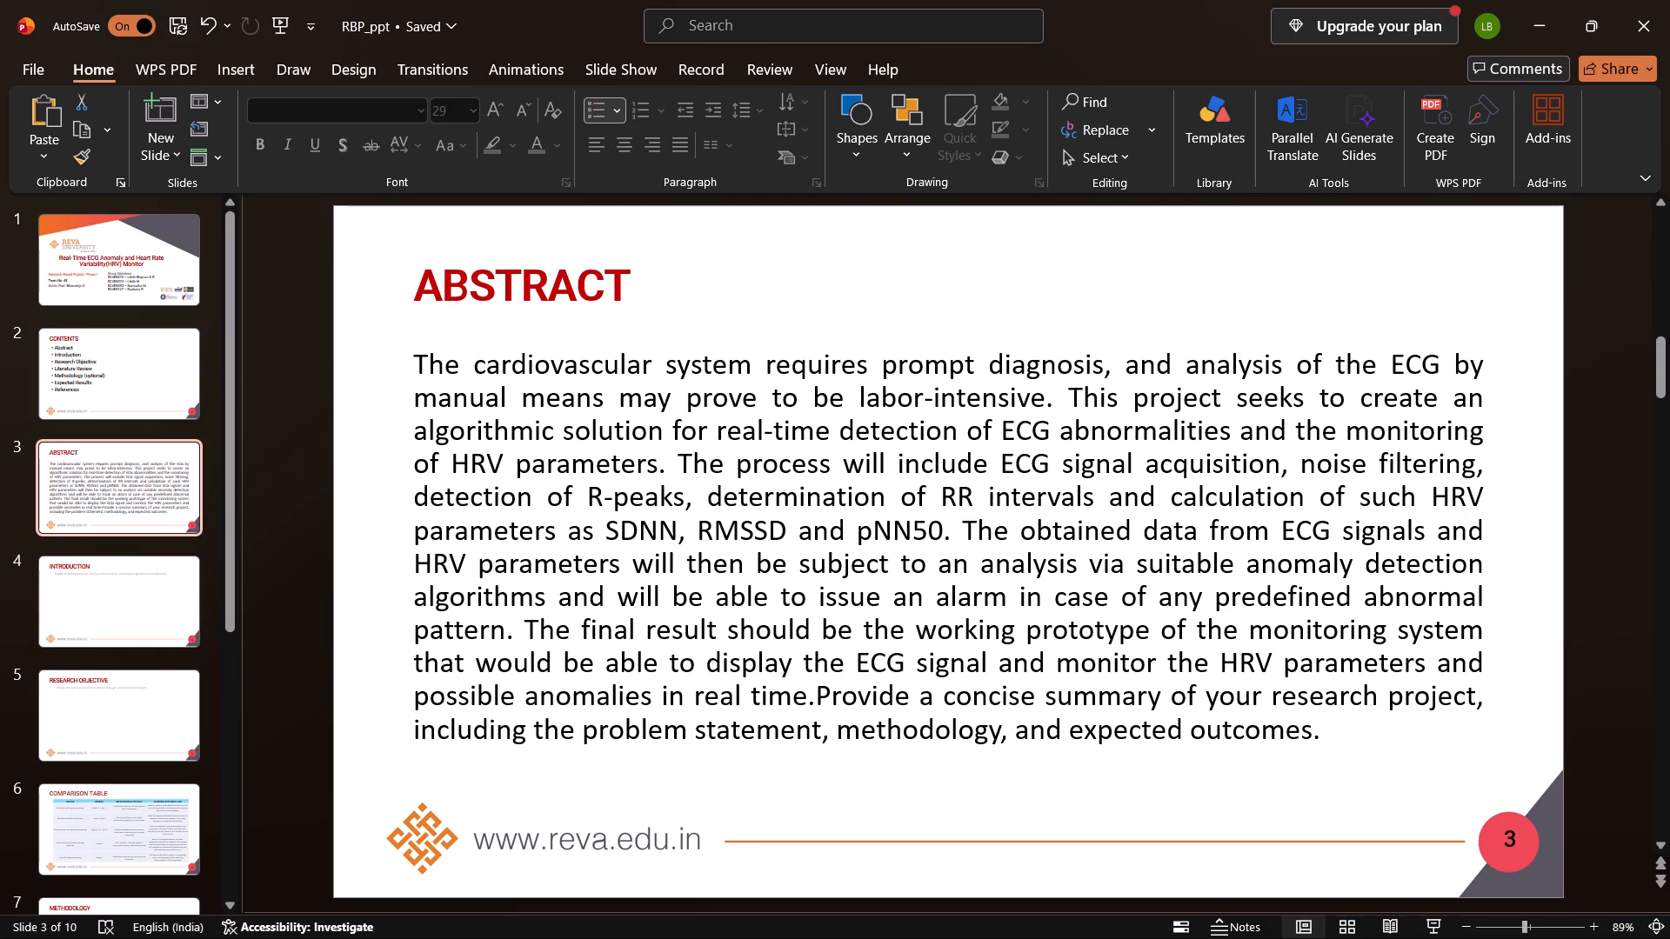
drag(417, 357, 1110, 707)
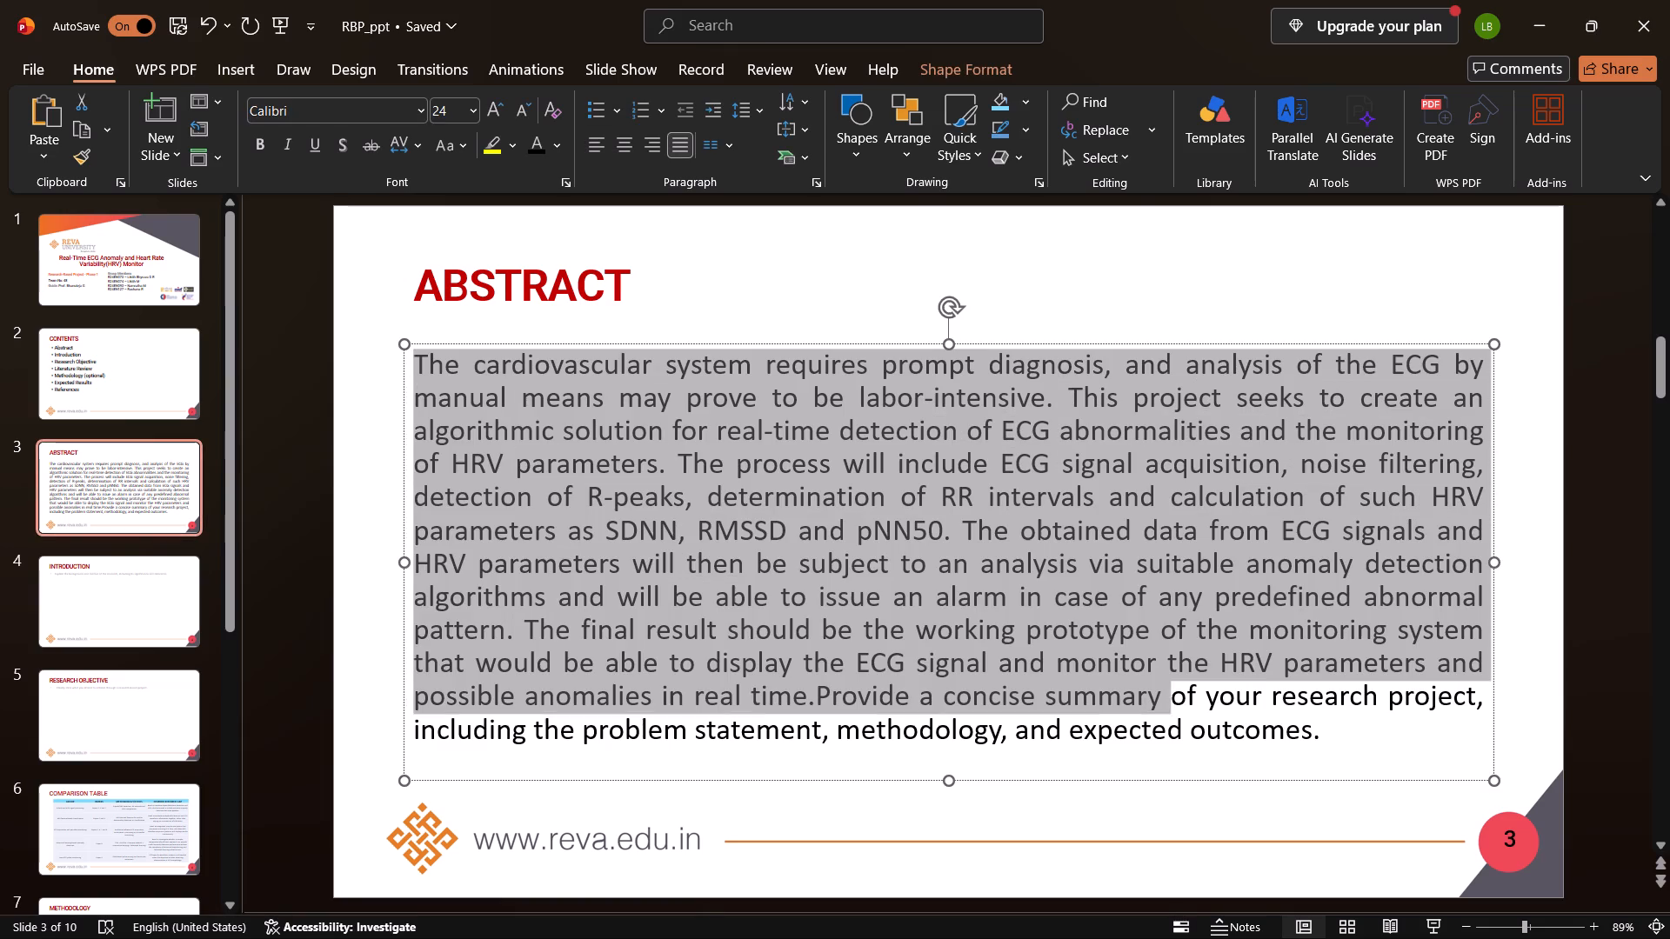
drag(1110, 707, 1549, 809)
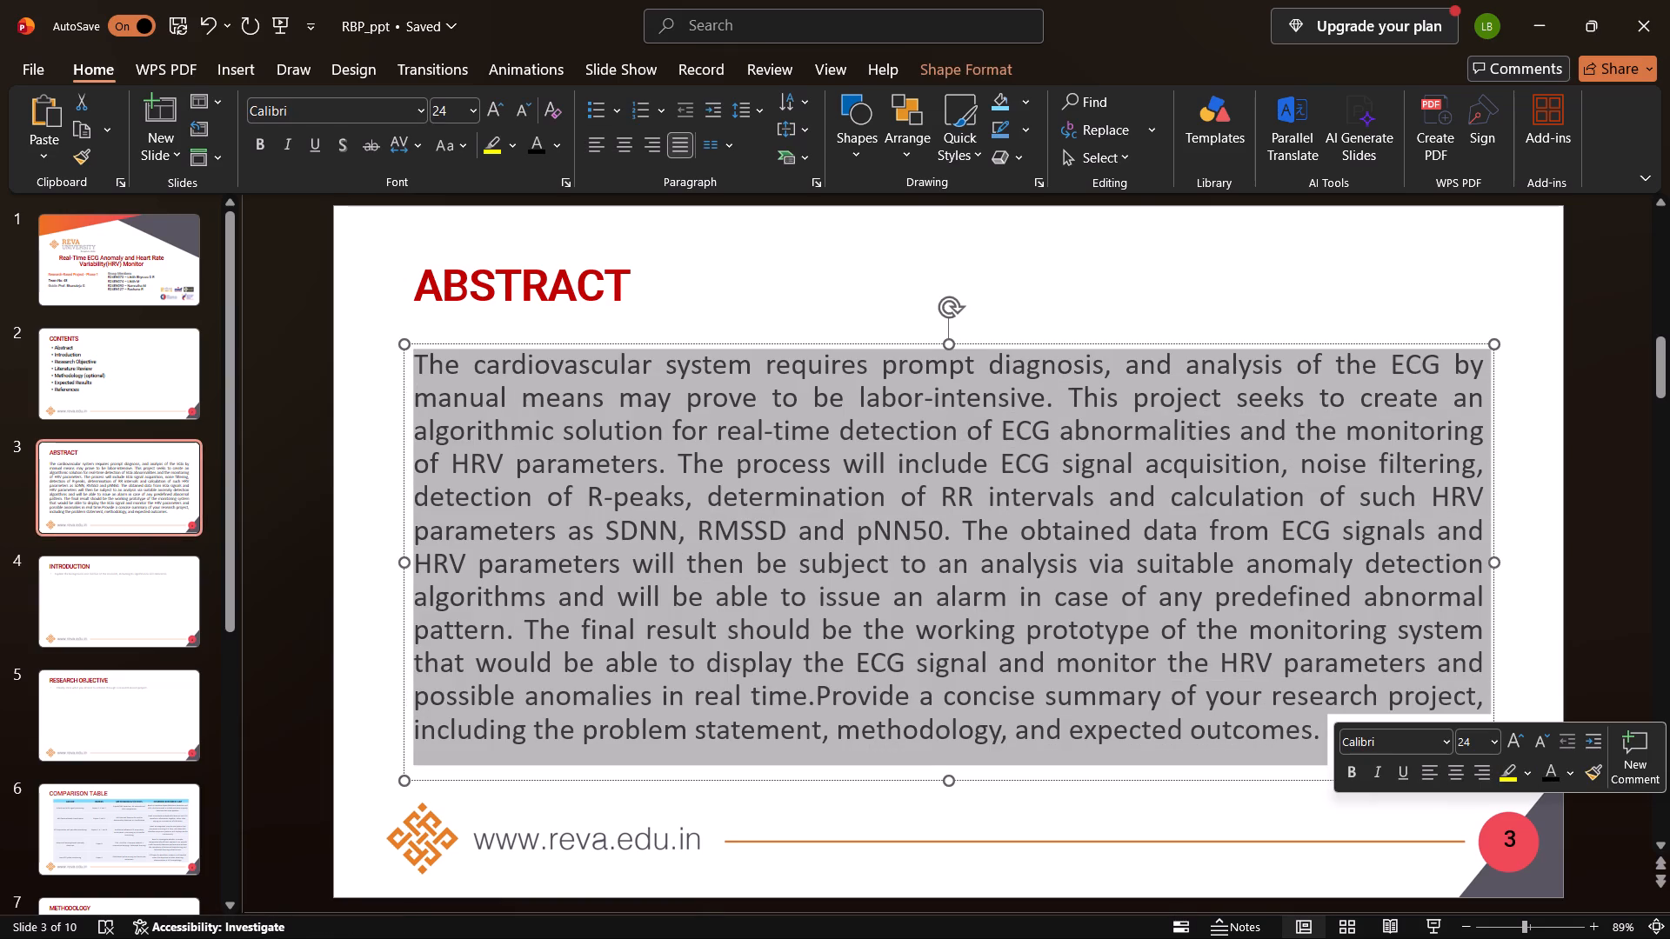
click(1447, 750)
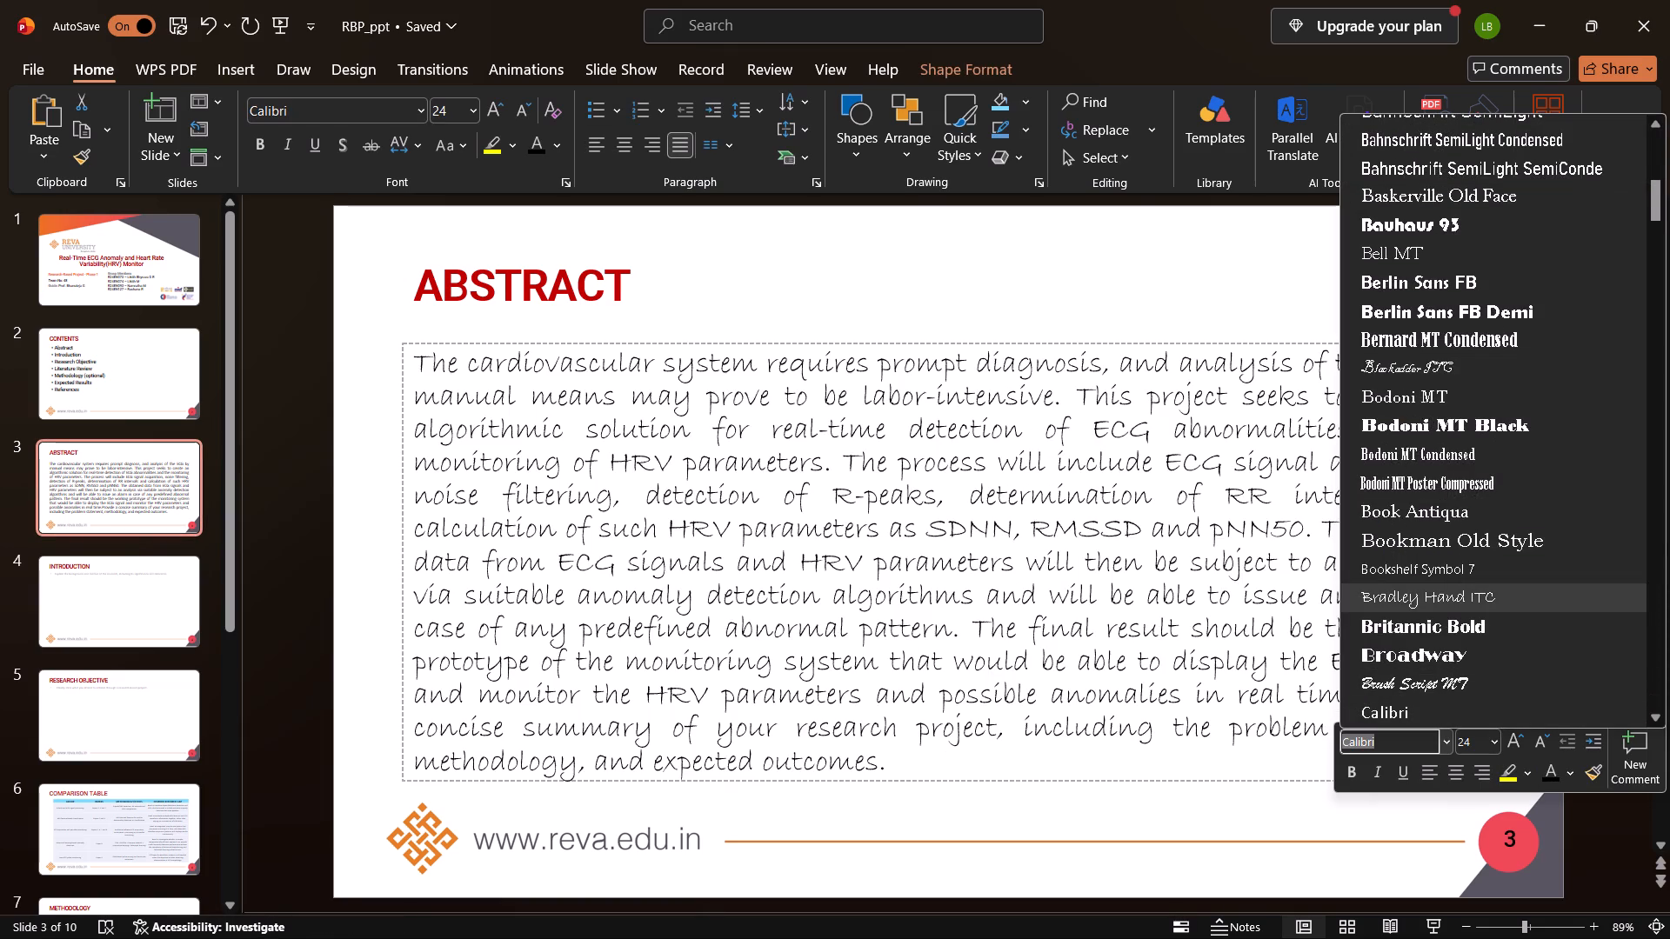
key(BackSpace)
text(times)
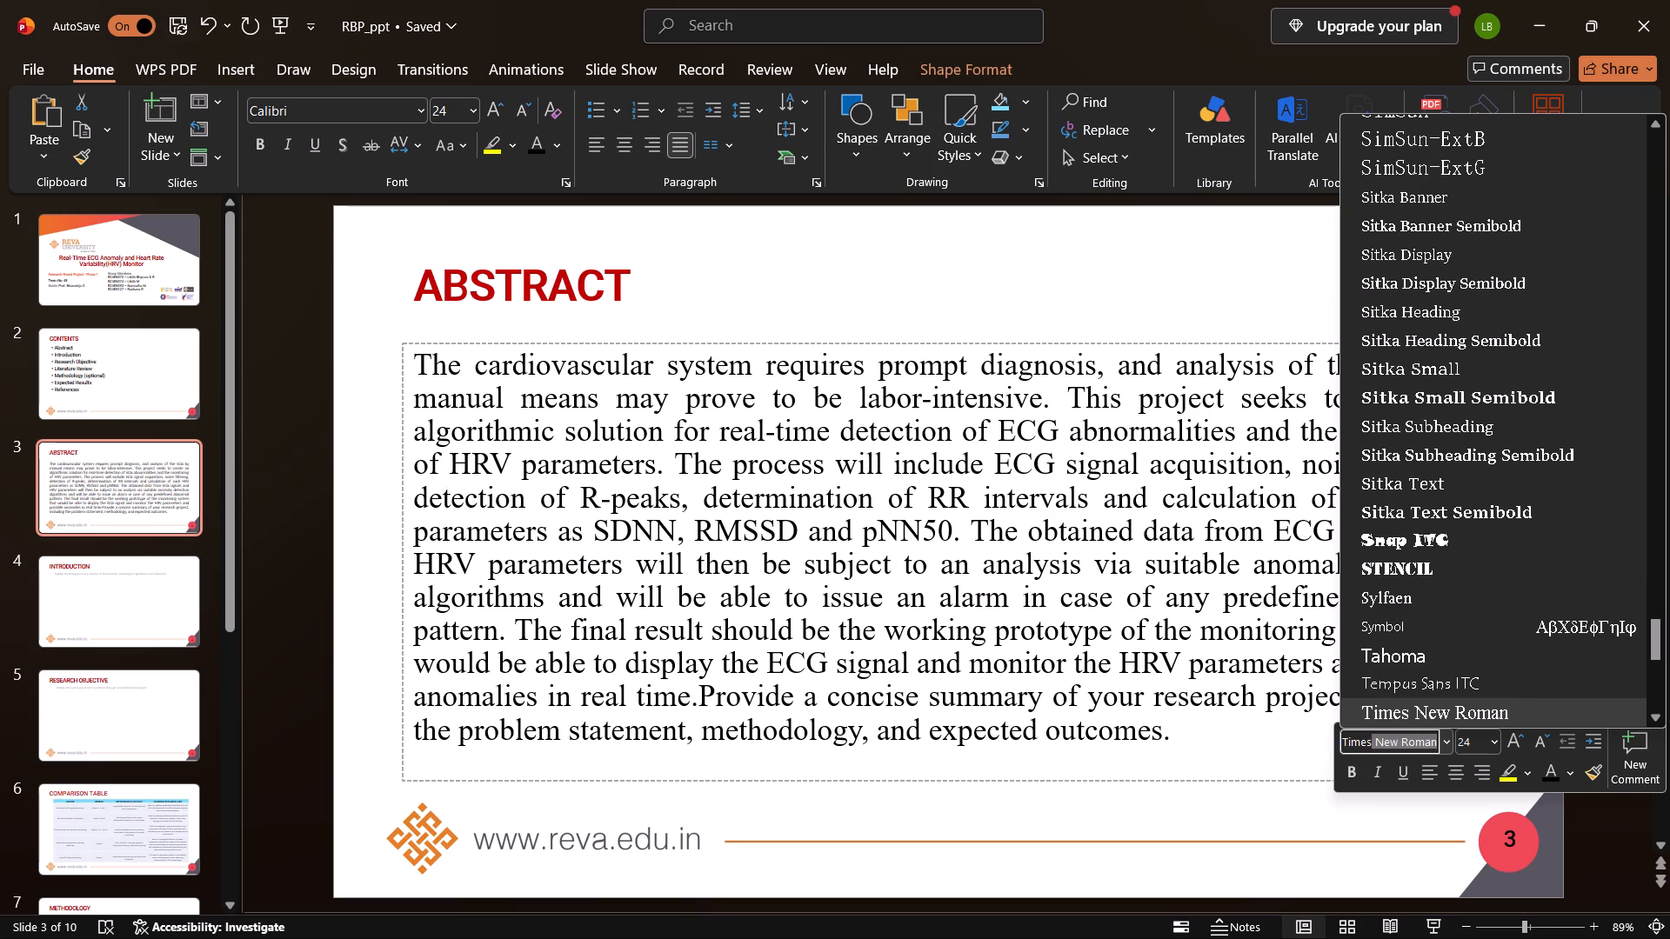
key(Return)
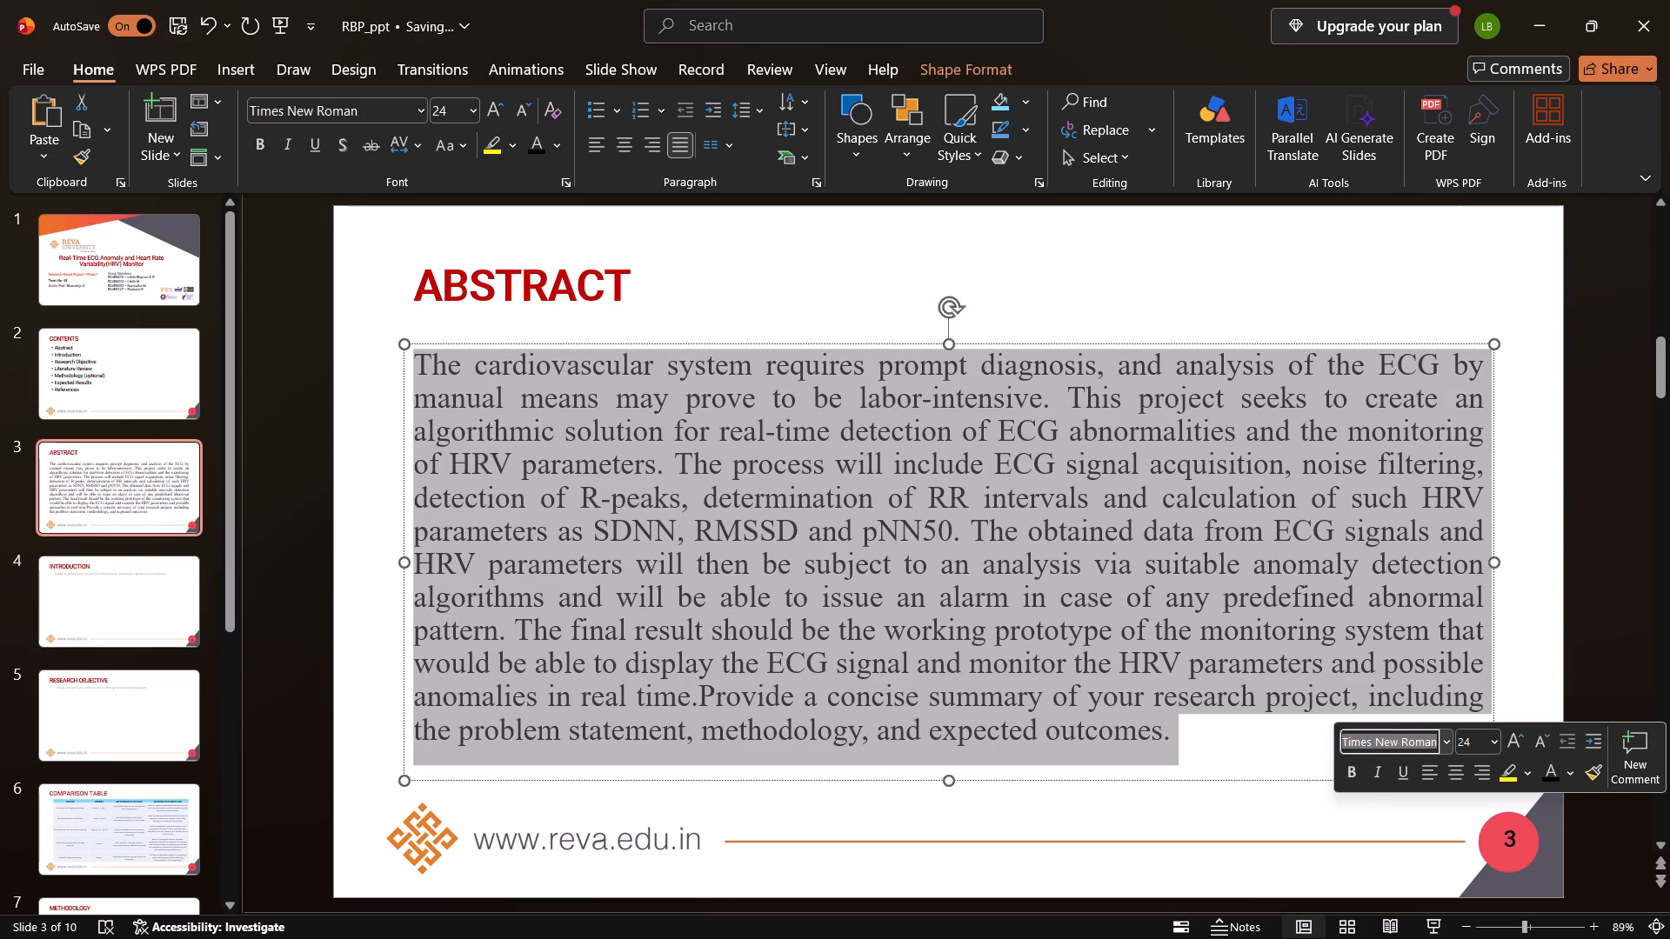
click(1300, 294)
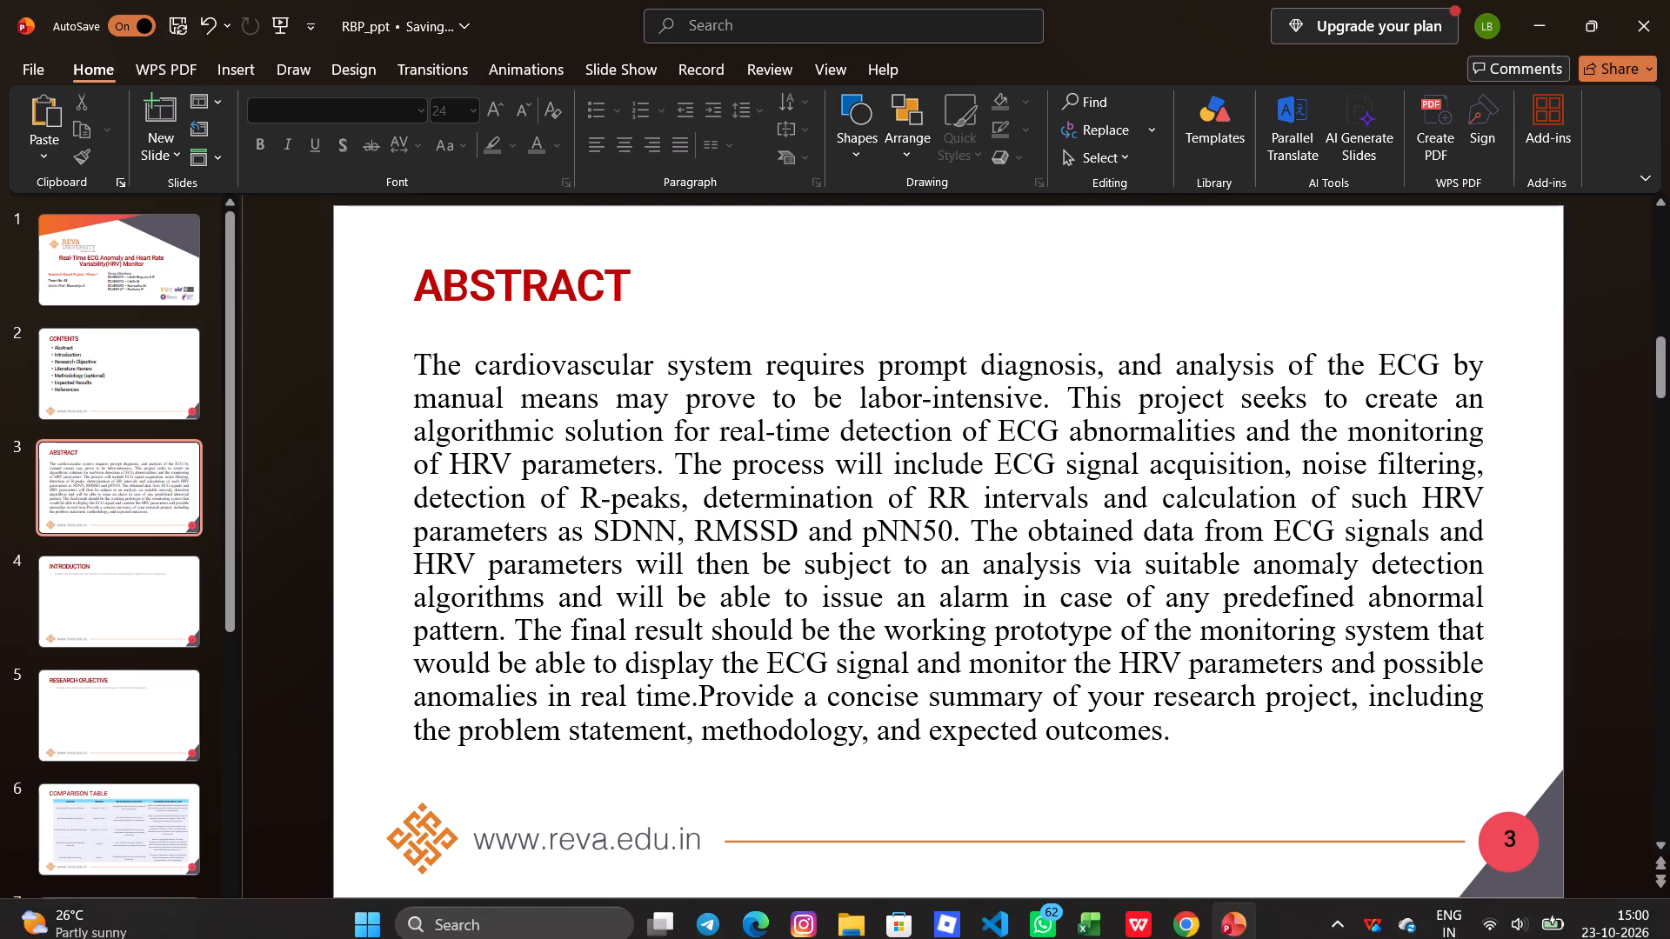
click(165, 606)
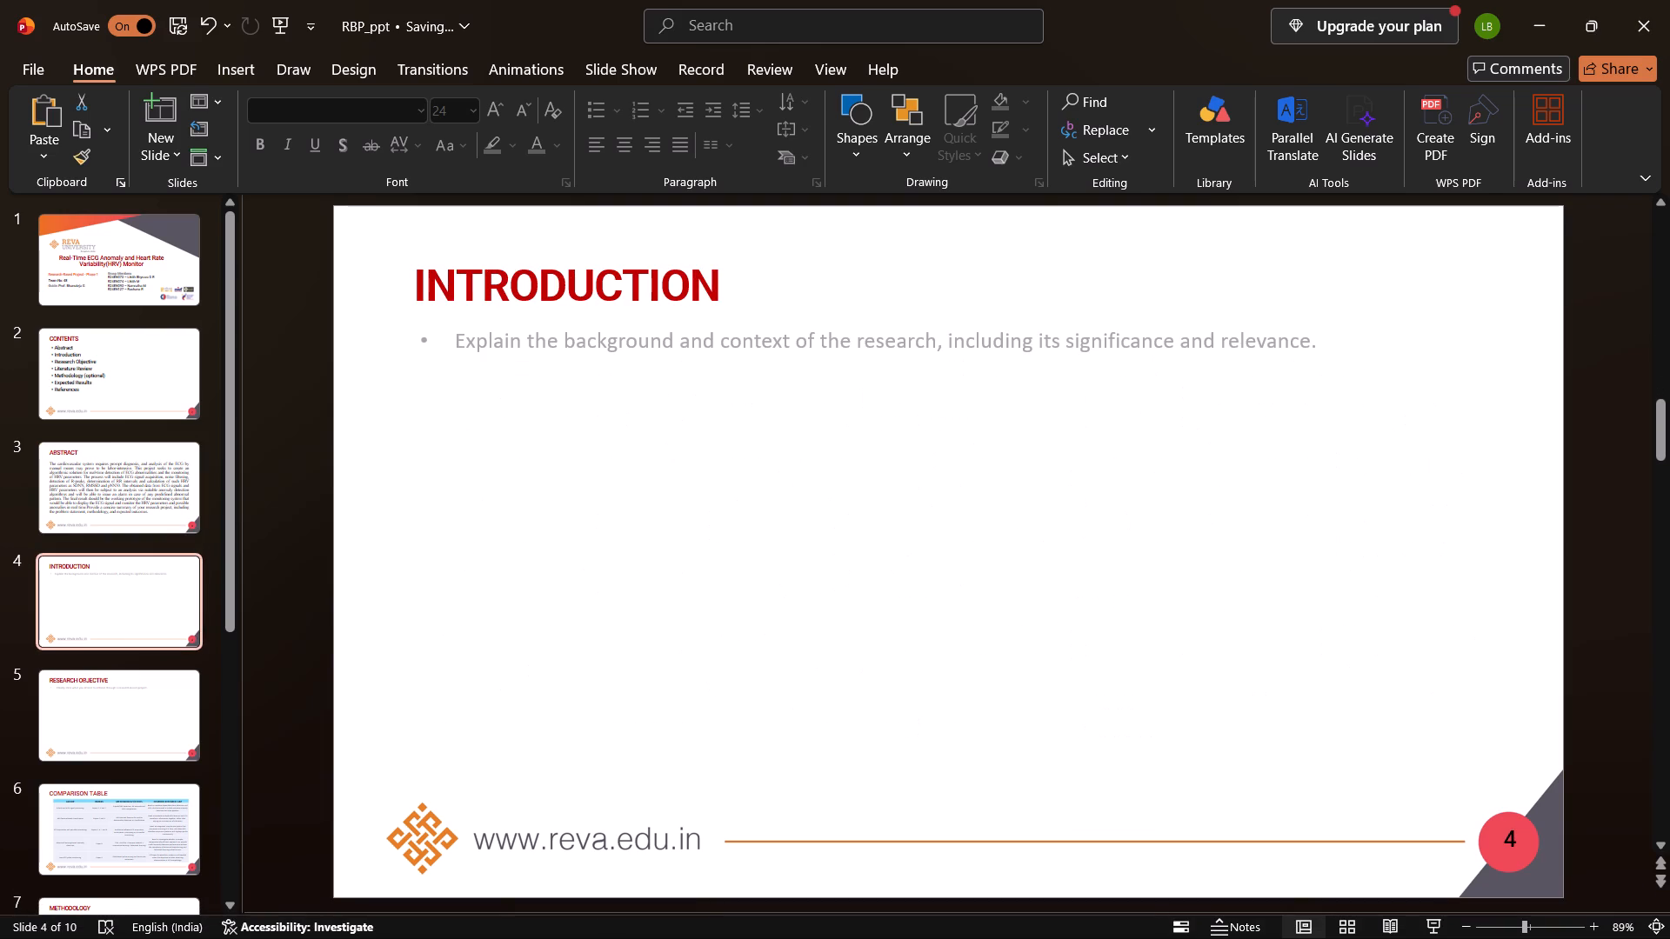
Delete the leftover placeholder sentence starting "Provide a concise summary of your research project" from the end of the abstract on slide 3.
click(176, 475)
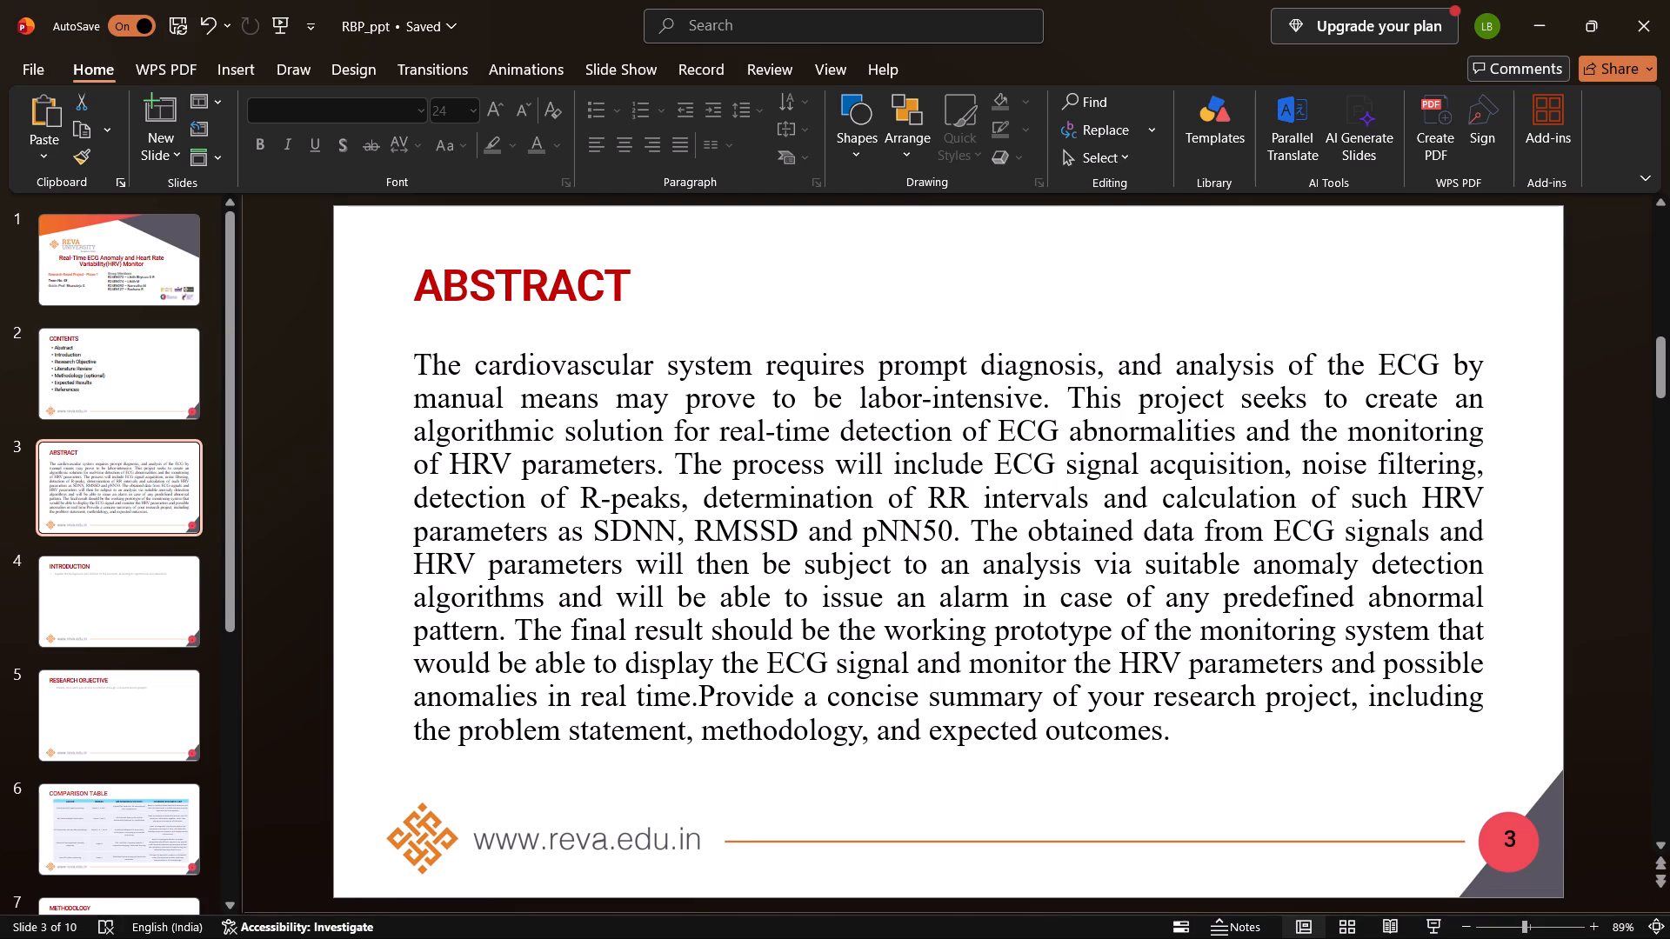
drag(698, 704, 802, 717)
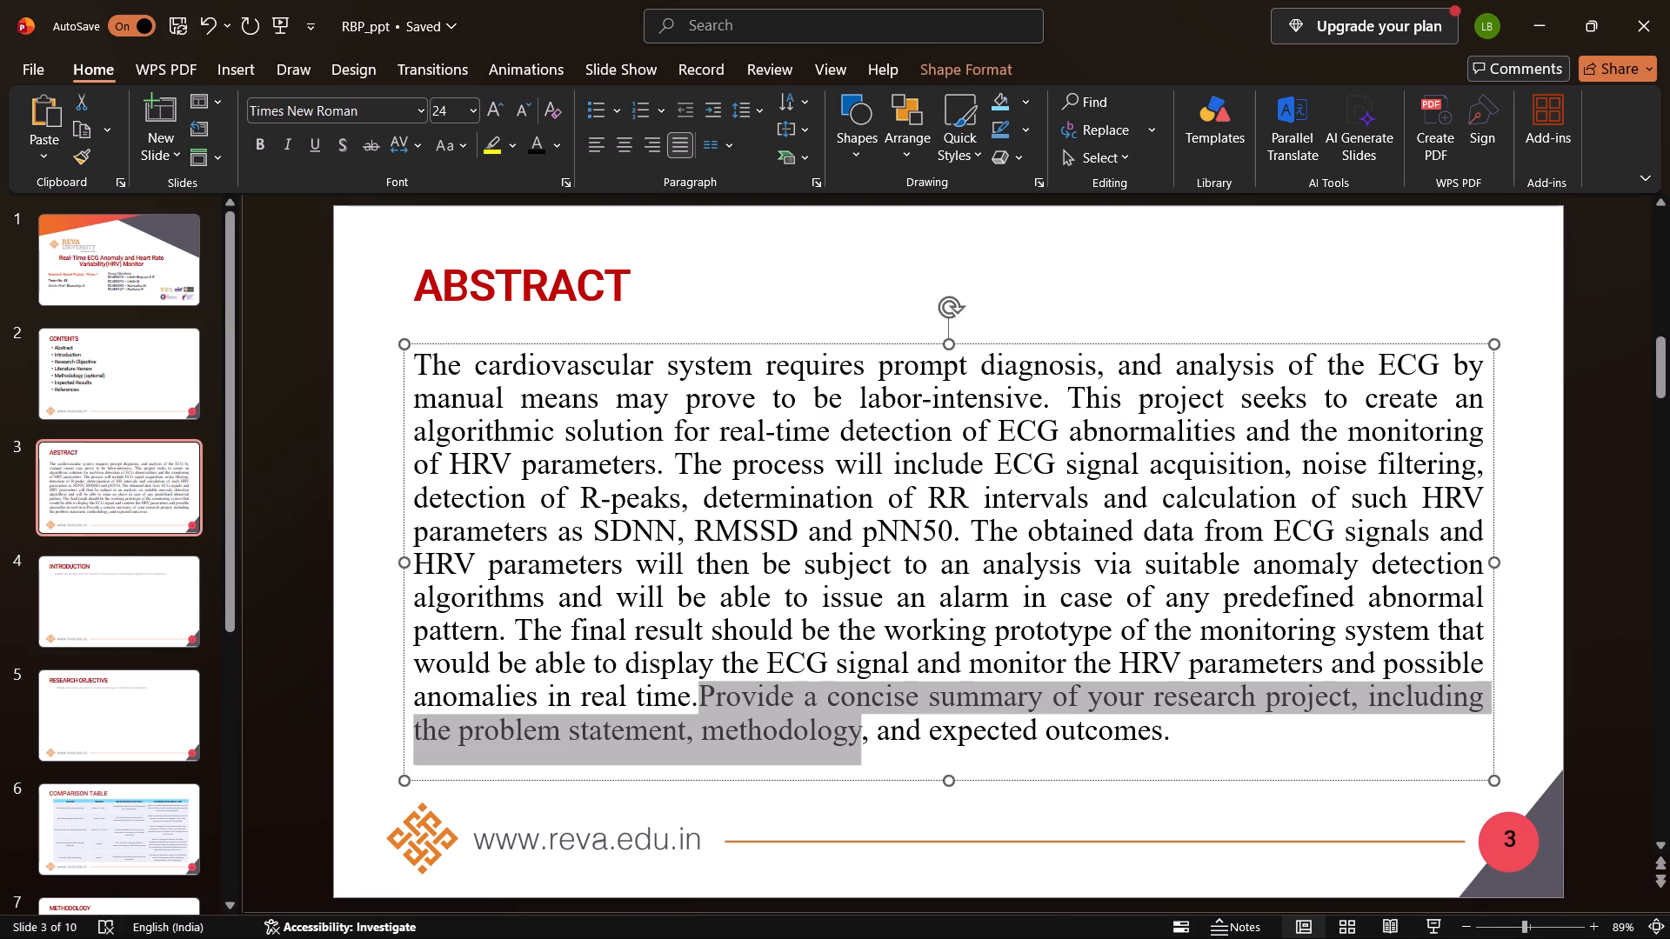
drag(802, 717, 1189, 736)
key(BackSpace)
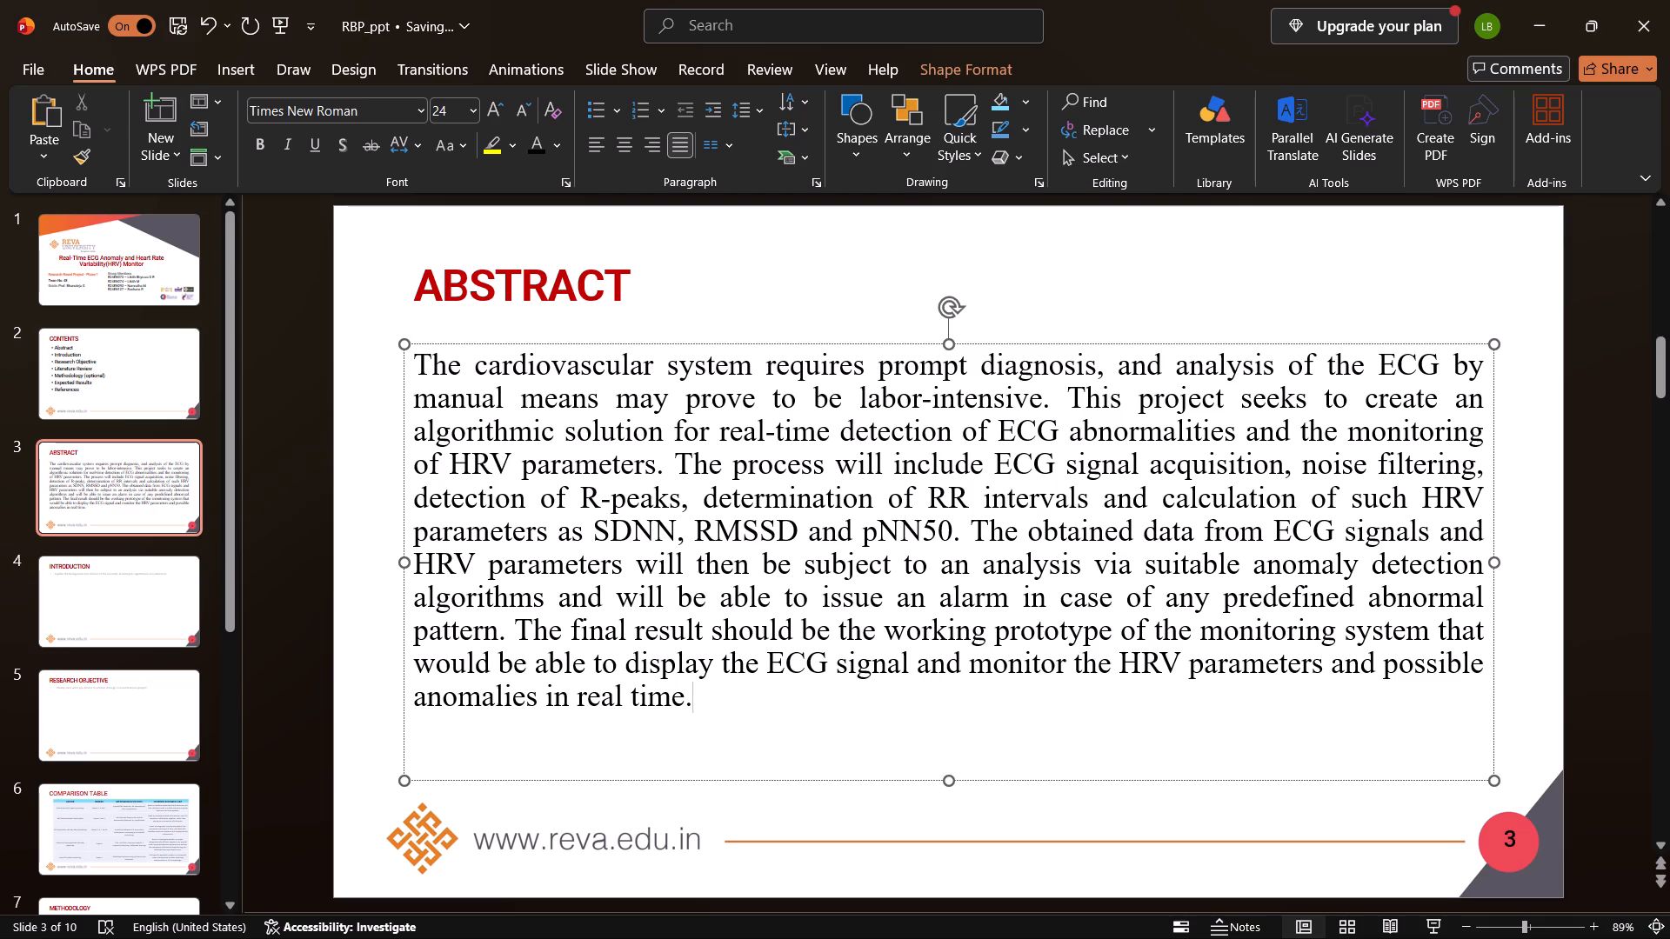
click(978, 871)
Go to the INTRODUCTION slide to work on its placeholder text.
click(144, 591)
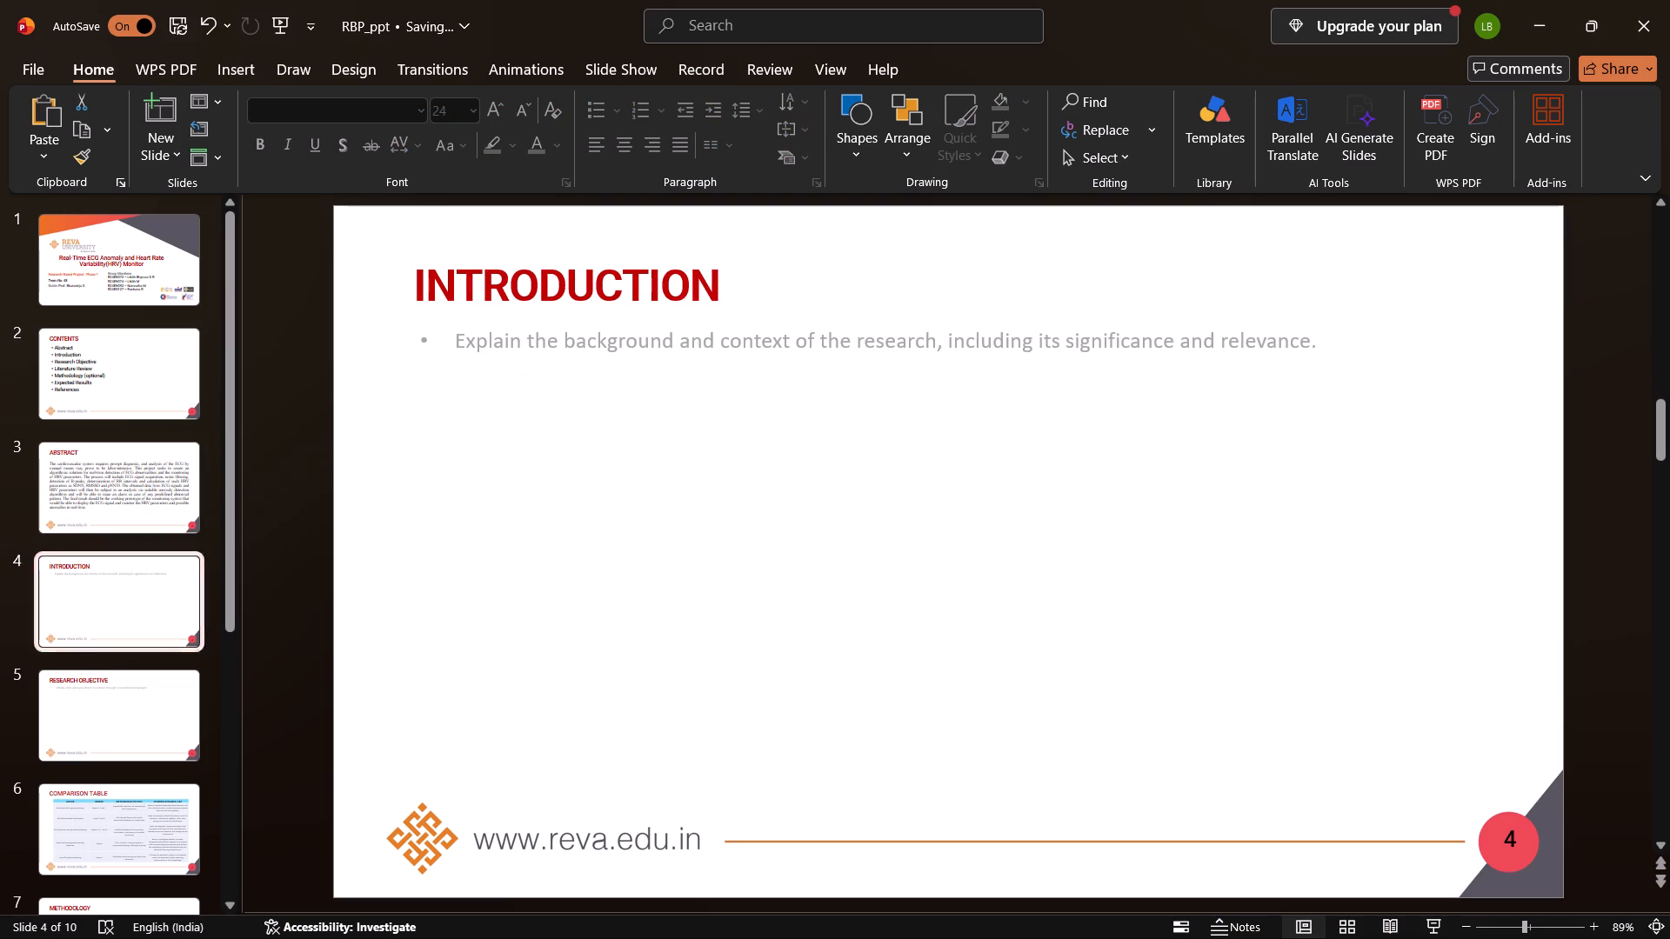
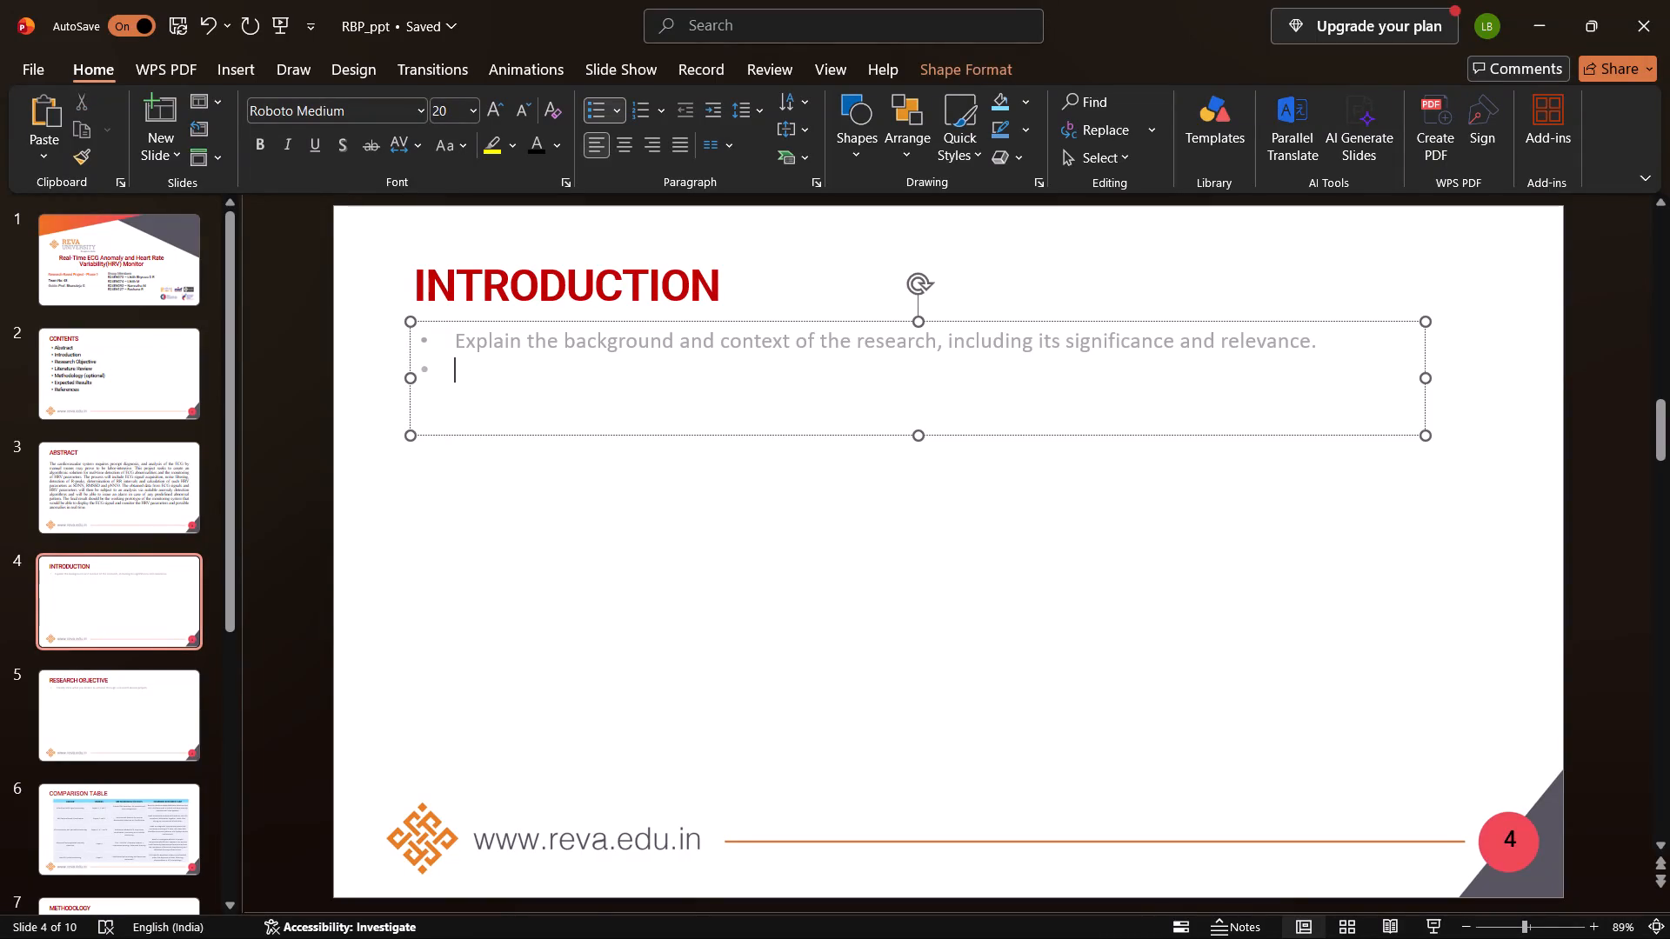
Delete the placeholder bullet starting "Explain the background and context of the research" from the INTRODUCTION slide, including its bullet marker.
drag(1333, 345, 1246, 366)
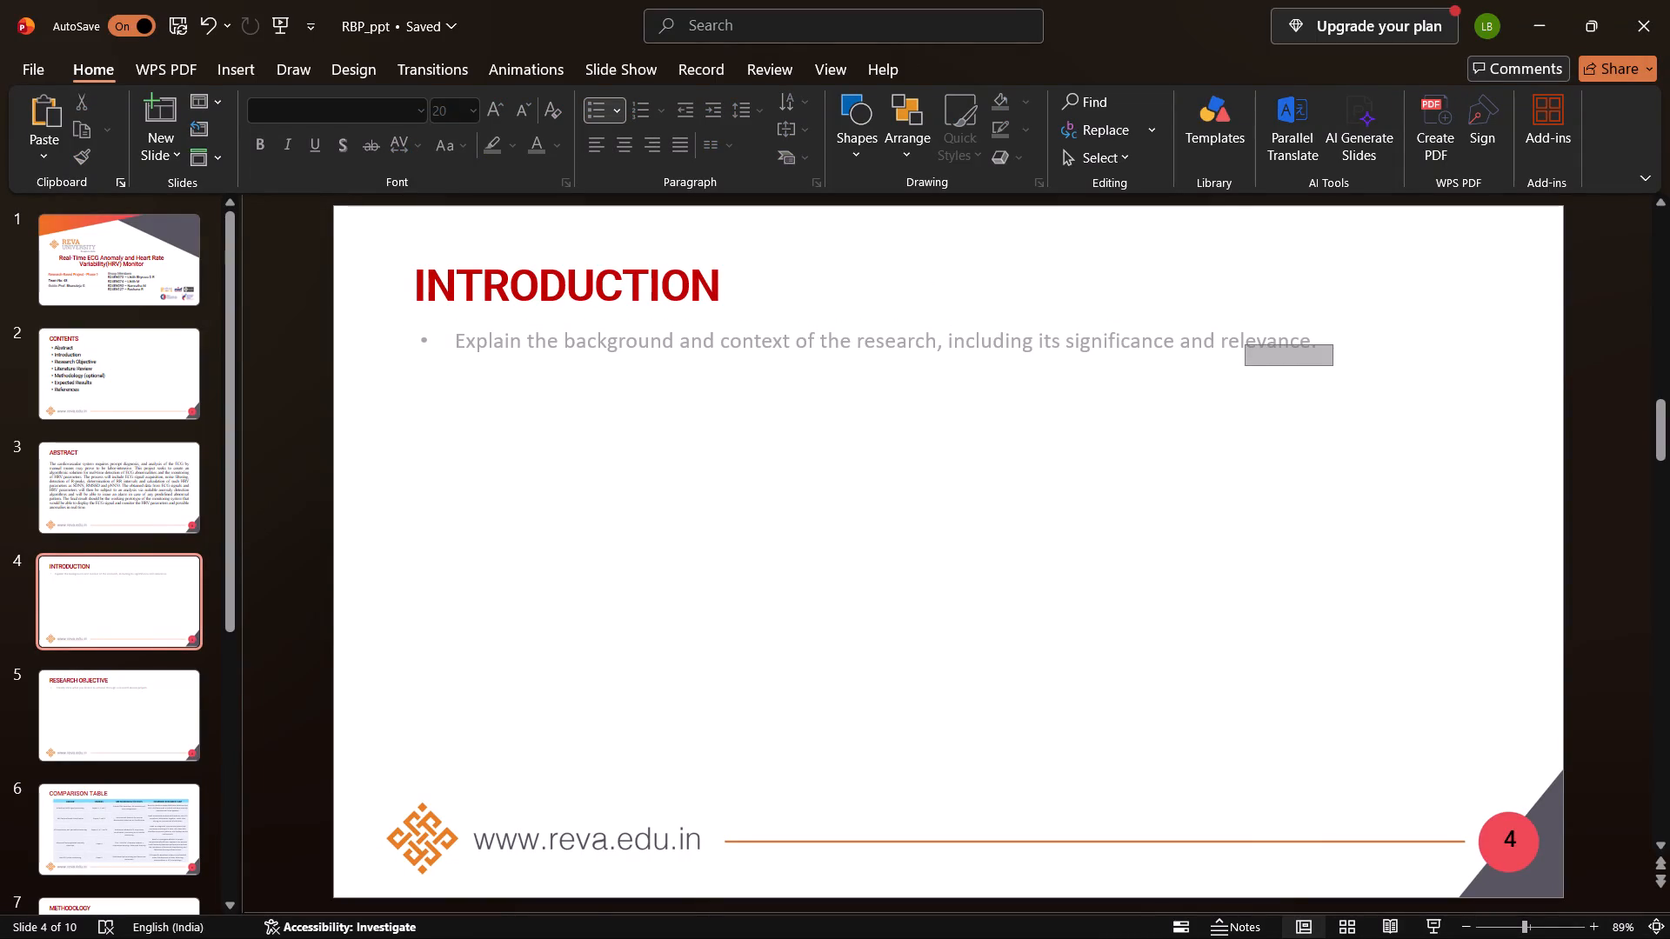
drag(1246, 366, 1060, 370)
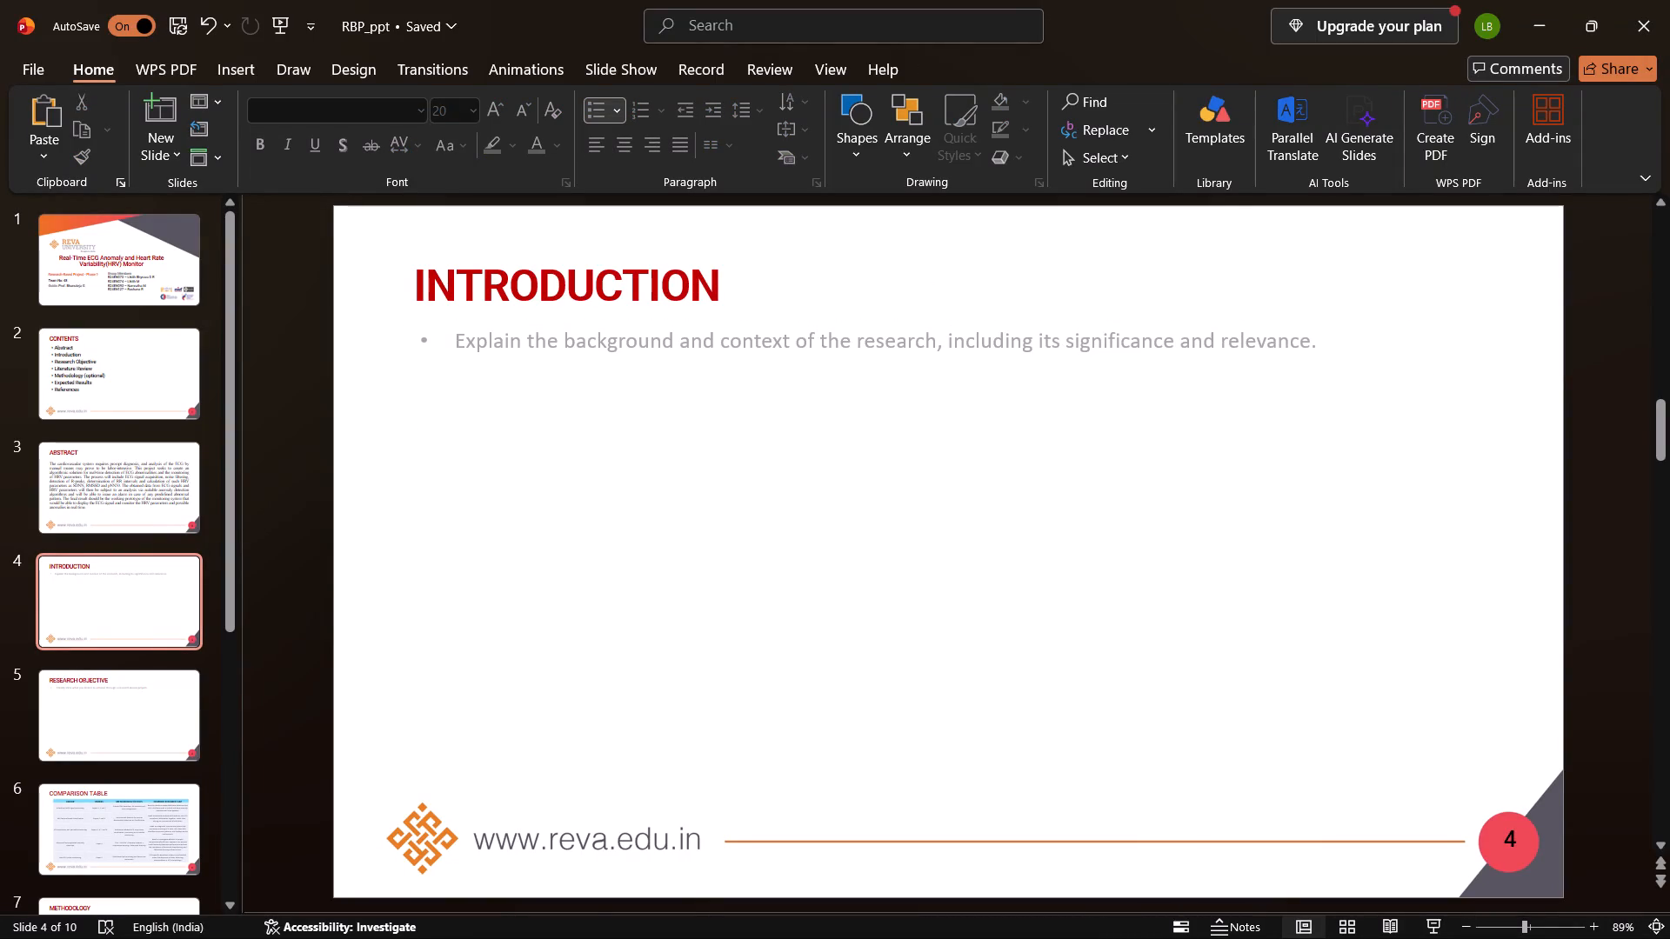
click(1309, 342)
click(1320, 349)
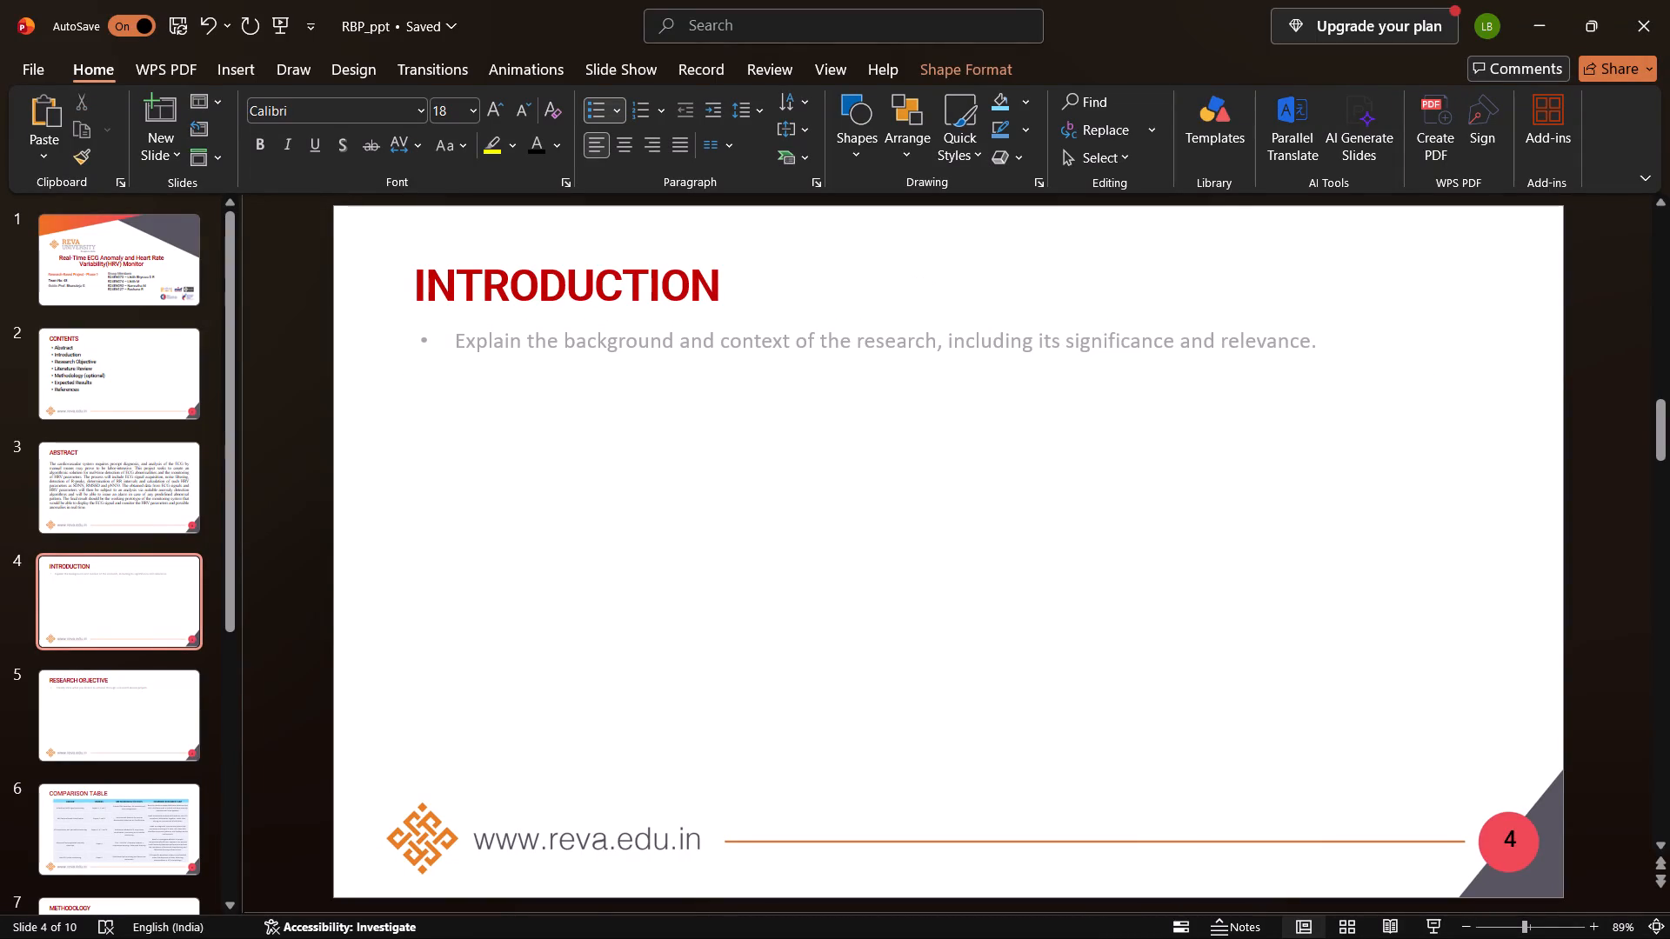
click(452, 354)
click(460, 340)
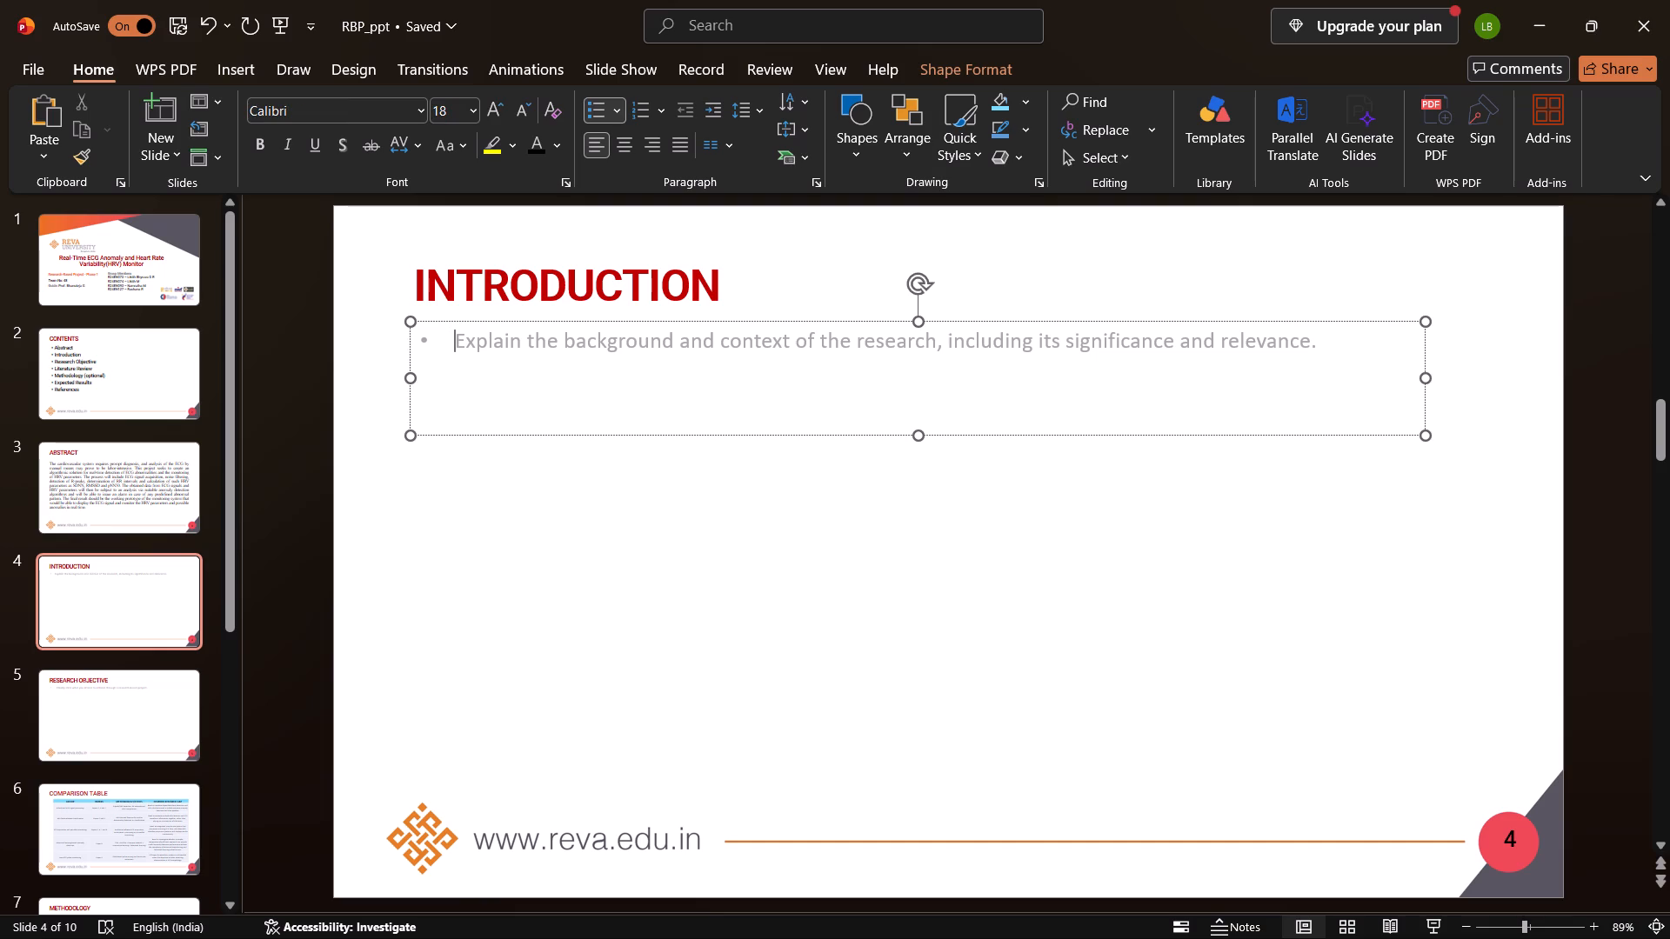
click(1326, 342)
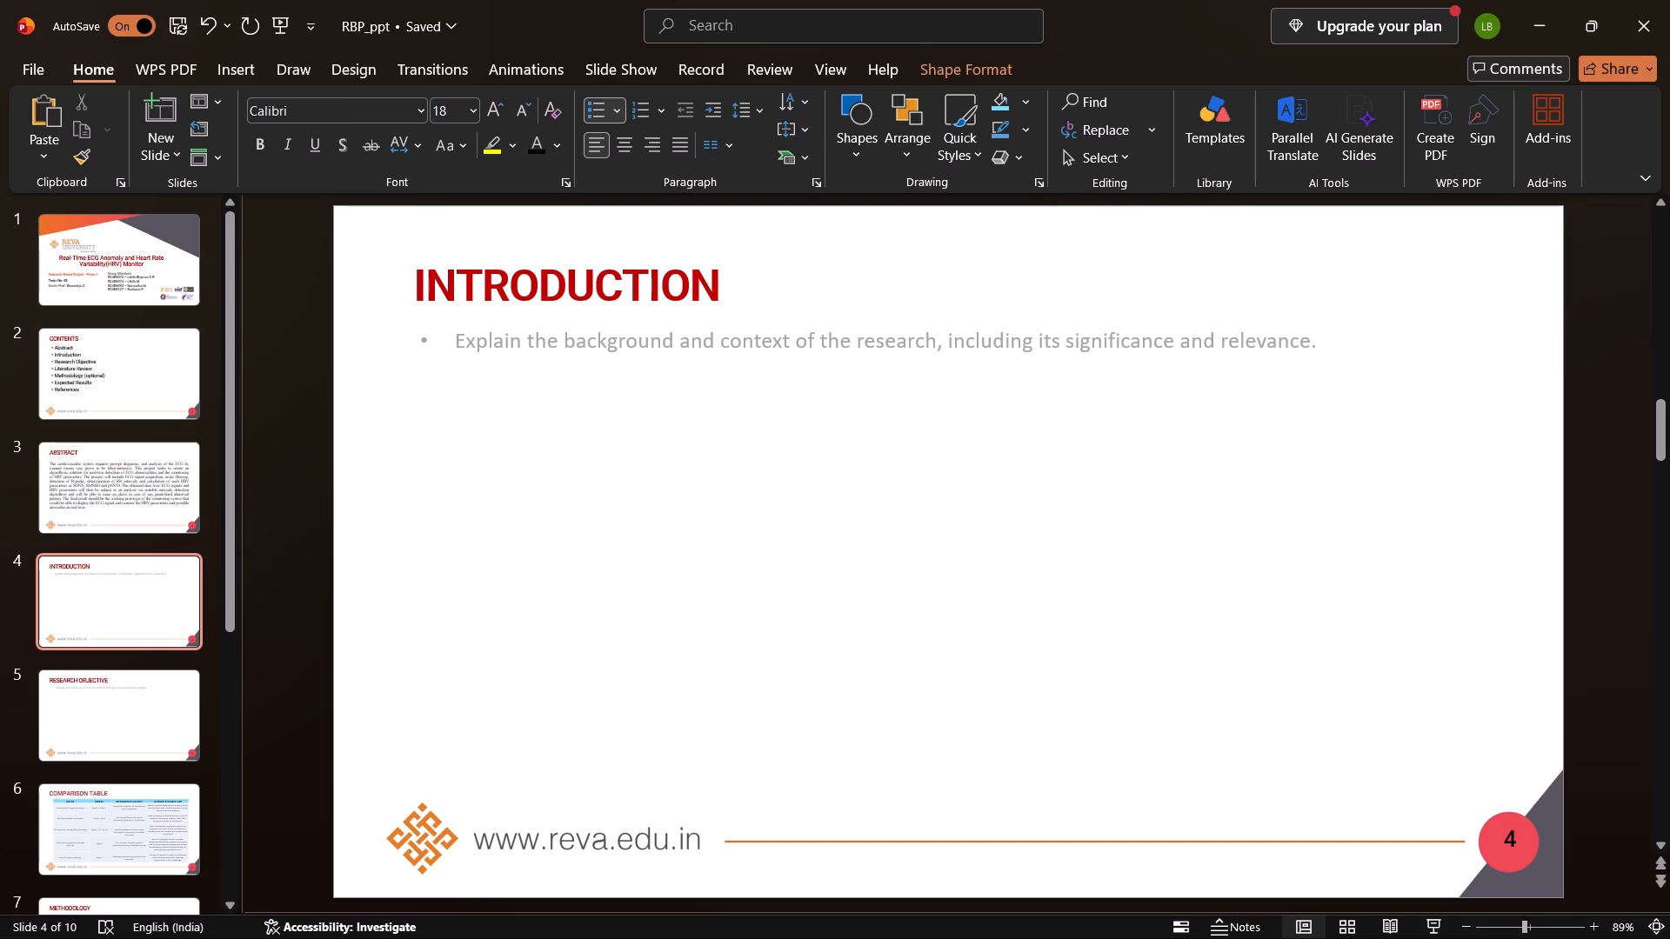
click(1318, 343)
click(1310, 344)
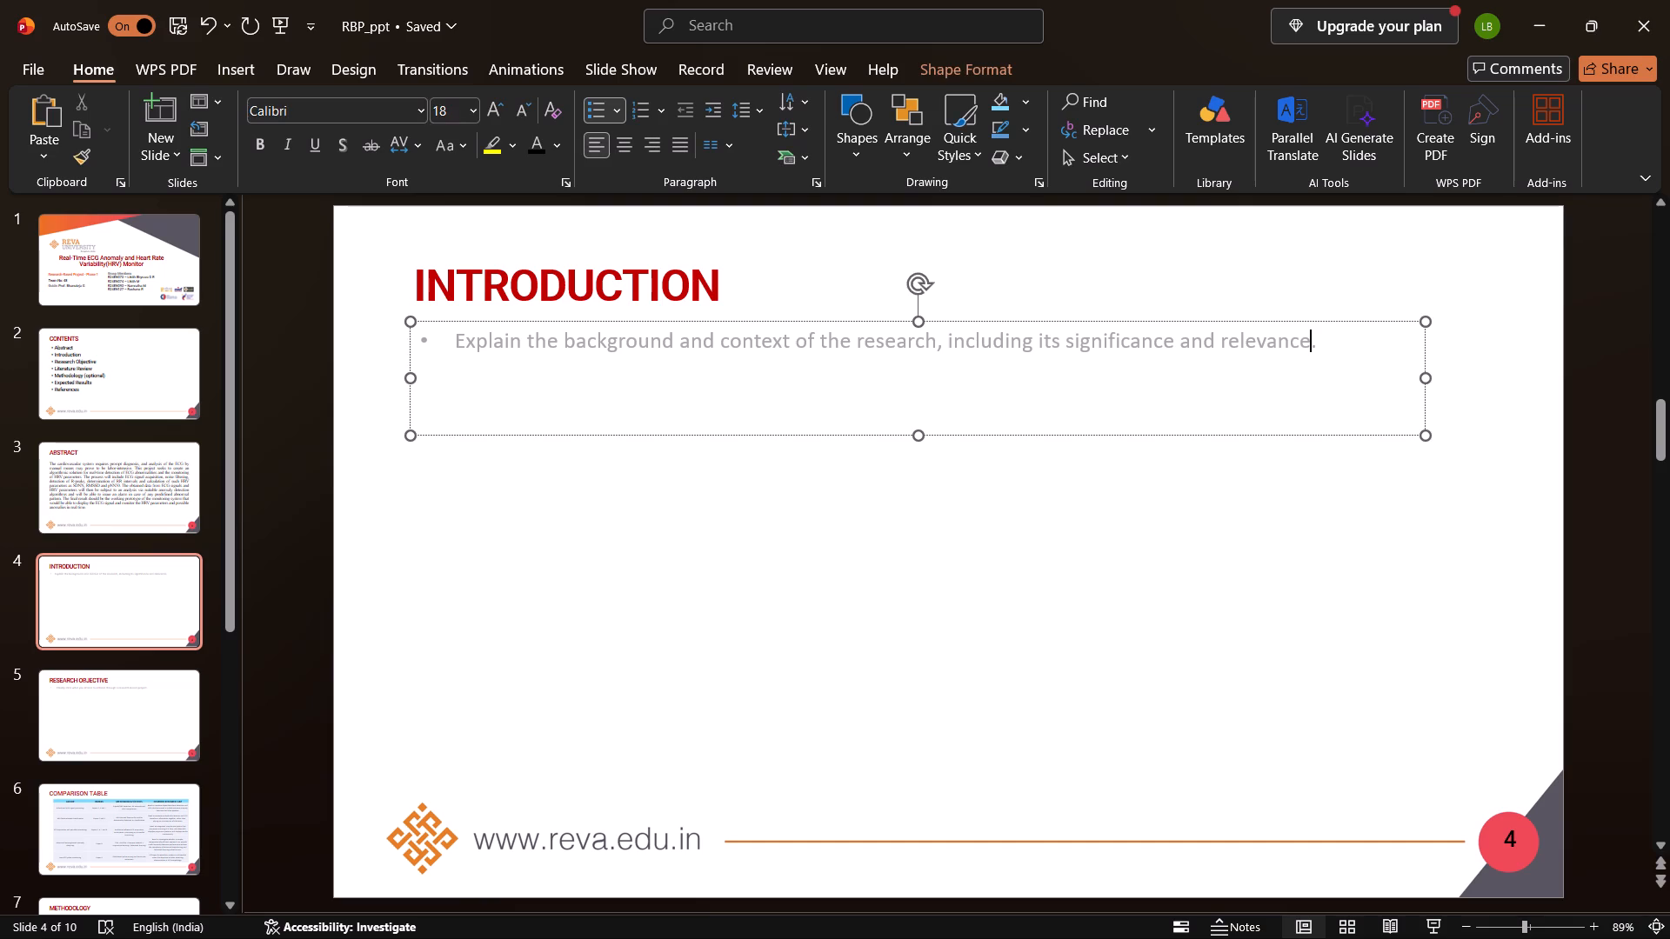
key(Right)
key(BackSpace)
key(BackSpace)
key(BackSpace)
key(BackSpace)
key(BackSpace)
key(BackSpace)
key(BackSpace)
key(BackSpace)
key(BackSpace)
key(BackSpace)
key(BackSpace)
key(BackSpace)
key(BackSpace)
key(BackSpace)
key(BackSpace)
key(BackSpace)
key(BackSpace)
key(BackSpace)
key(BackSpace)
key(BackSpace)
key(BackSpace)
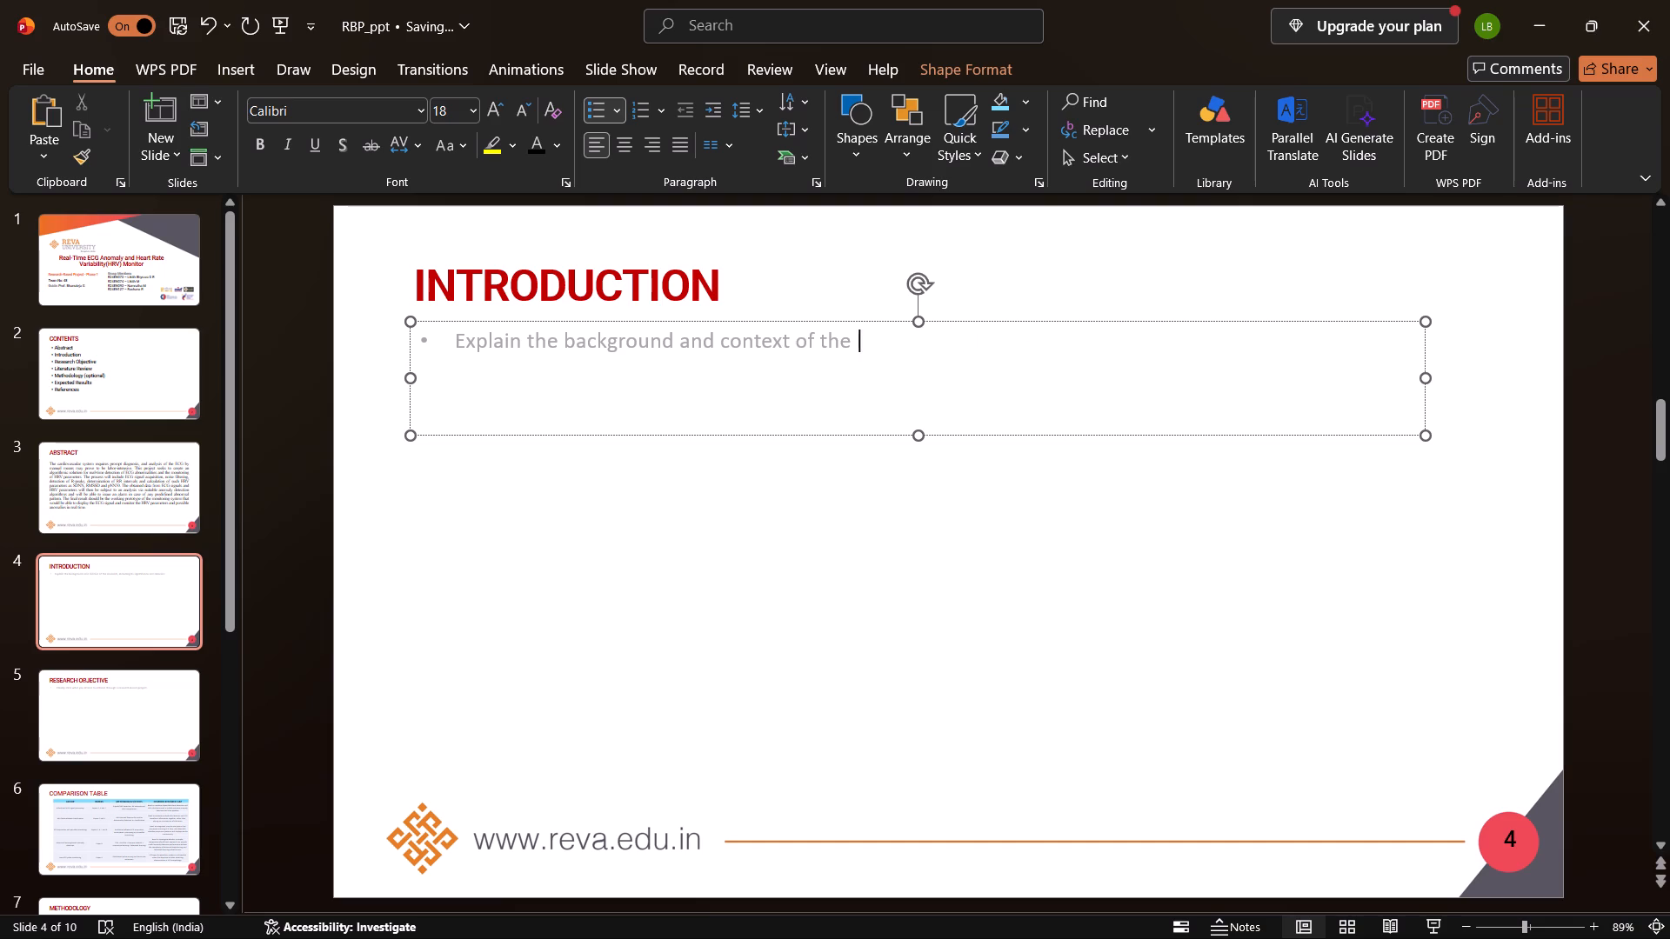
key(ctrl+BackSpace)
key(ctrl+BackSpace)
key(ctrl+BackSpace)
key(ctrl+BackSpace)
key(ctrl+BackSpace)
key(ctrl+BackSpace)
key(ctrl+BackSpace)
key(ctrl+BackSpace)
key(ctrl+BackSpace)
key(ctrl+BackSpace)
key(ctrl+BackSpace)
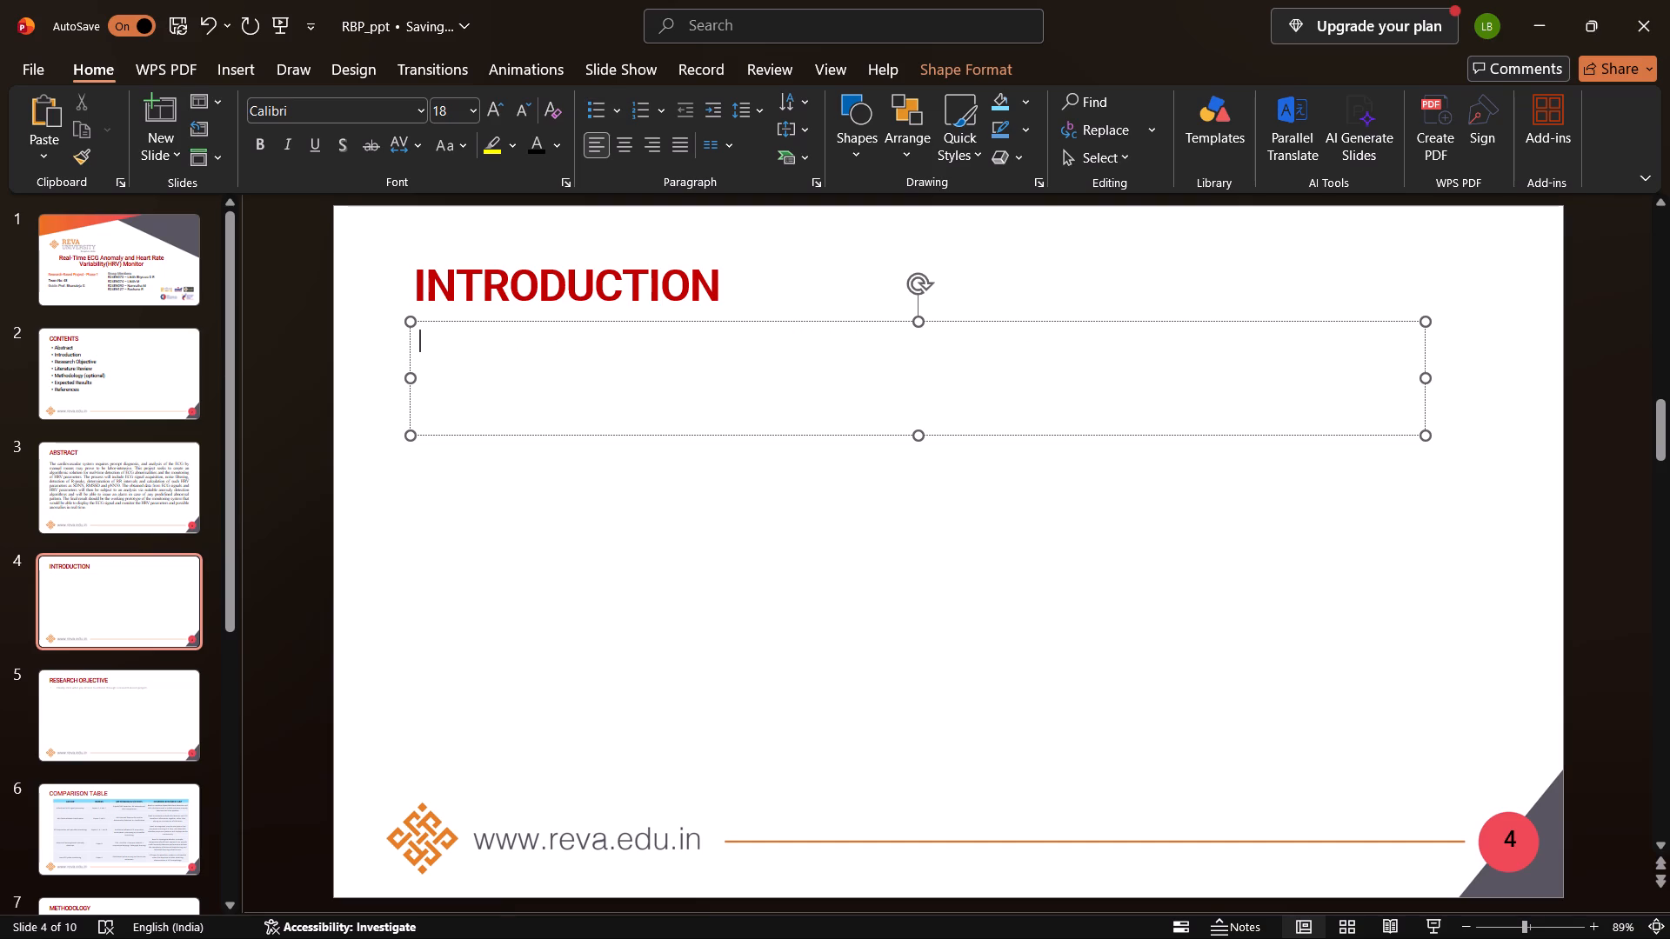
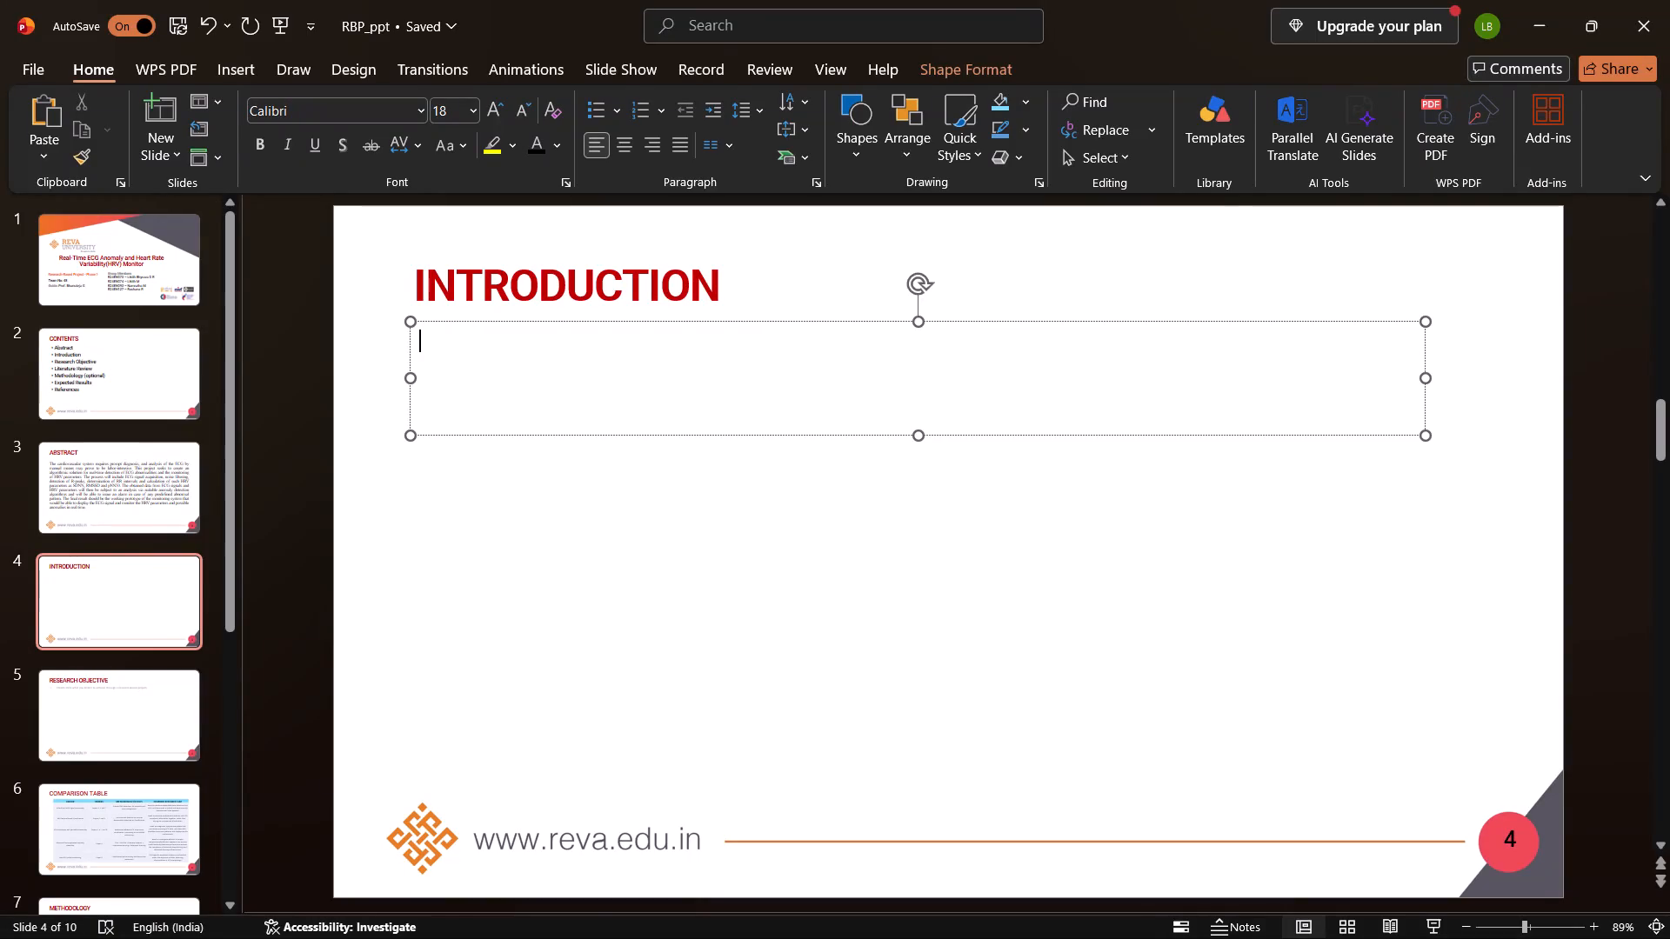
Look through the slides after INTRODUCTION, including RESEARCH OBJECTIVE and METHODOLOGY, for remaining placeholder text, and return to the INTRODUCTION slide.
scroll(133, 720, down, 2)
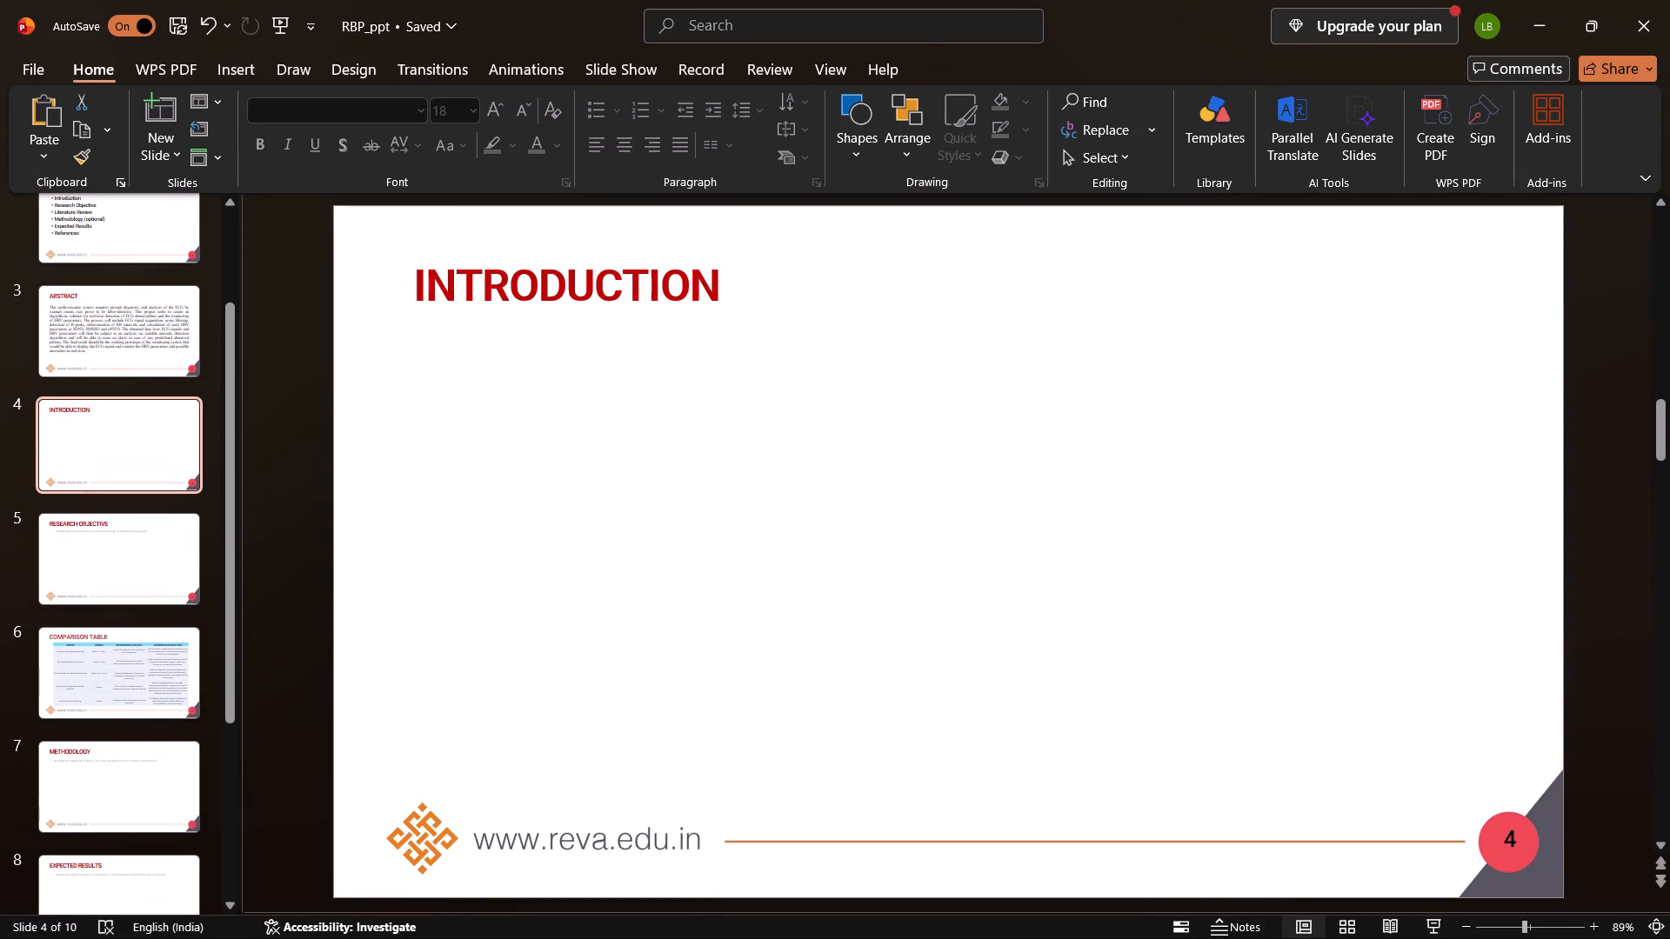
click(95, 524)
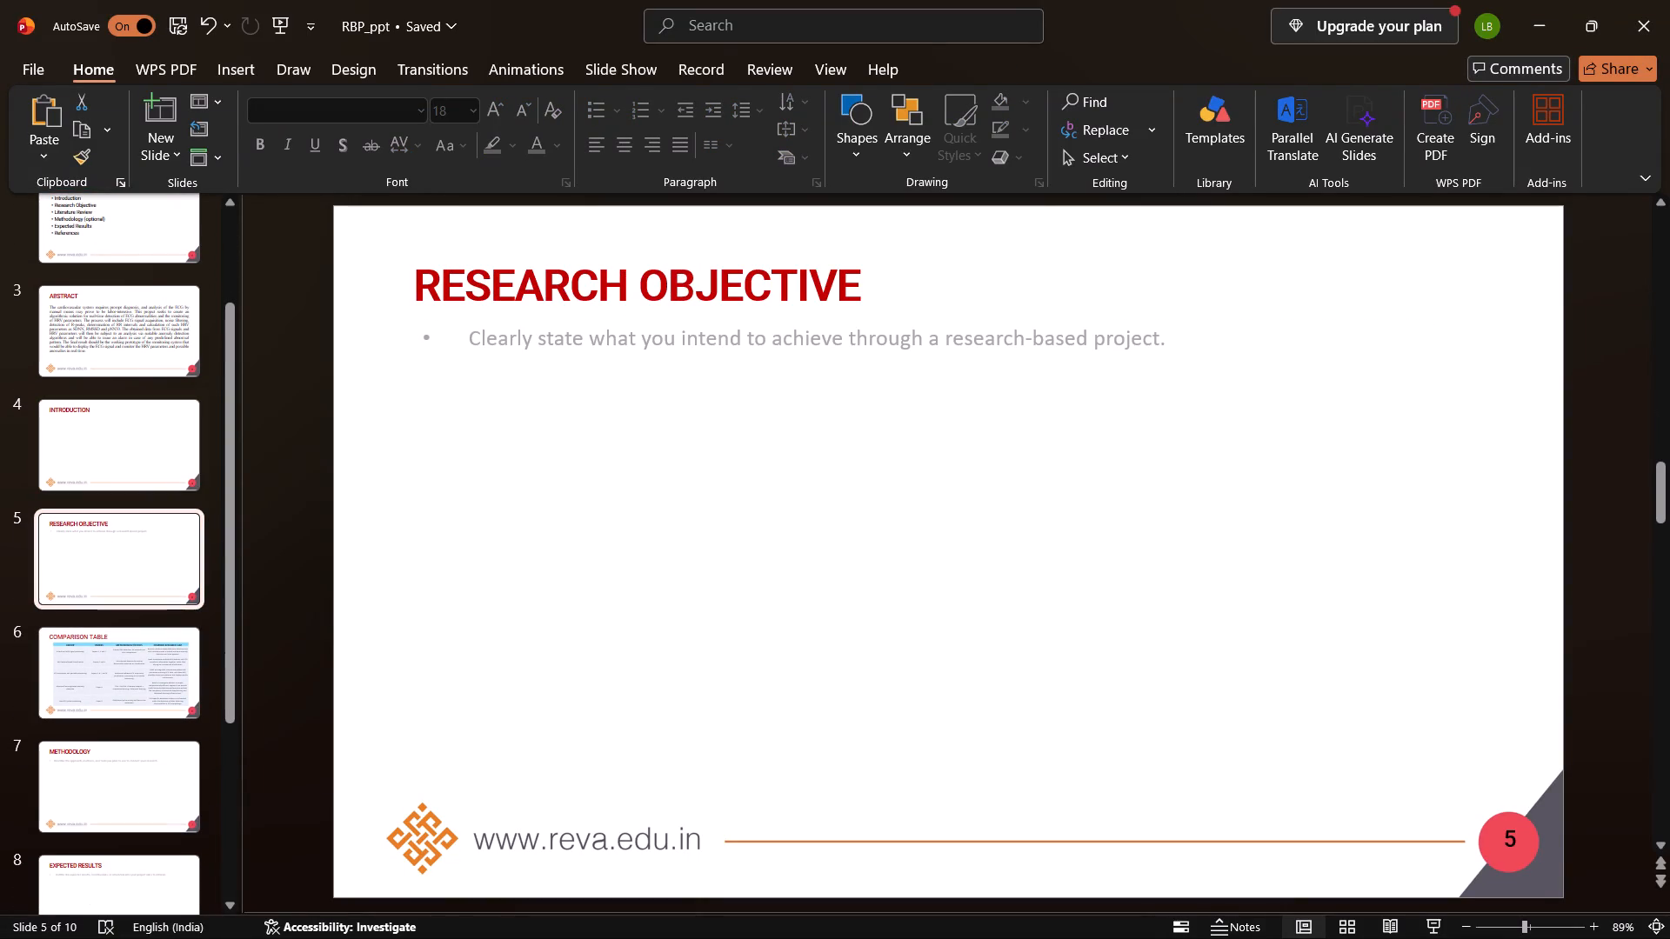
click(120, 819)
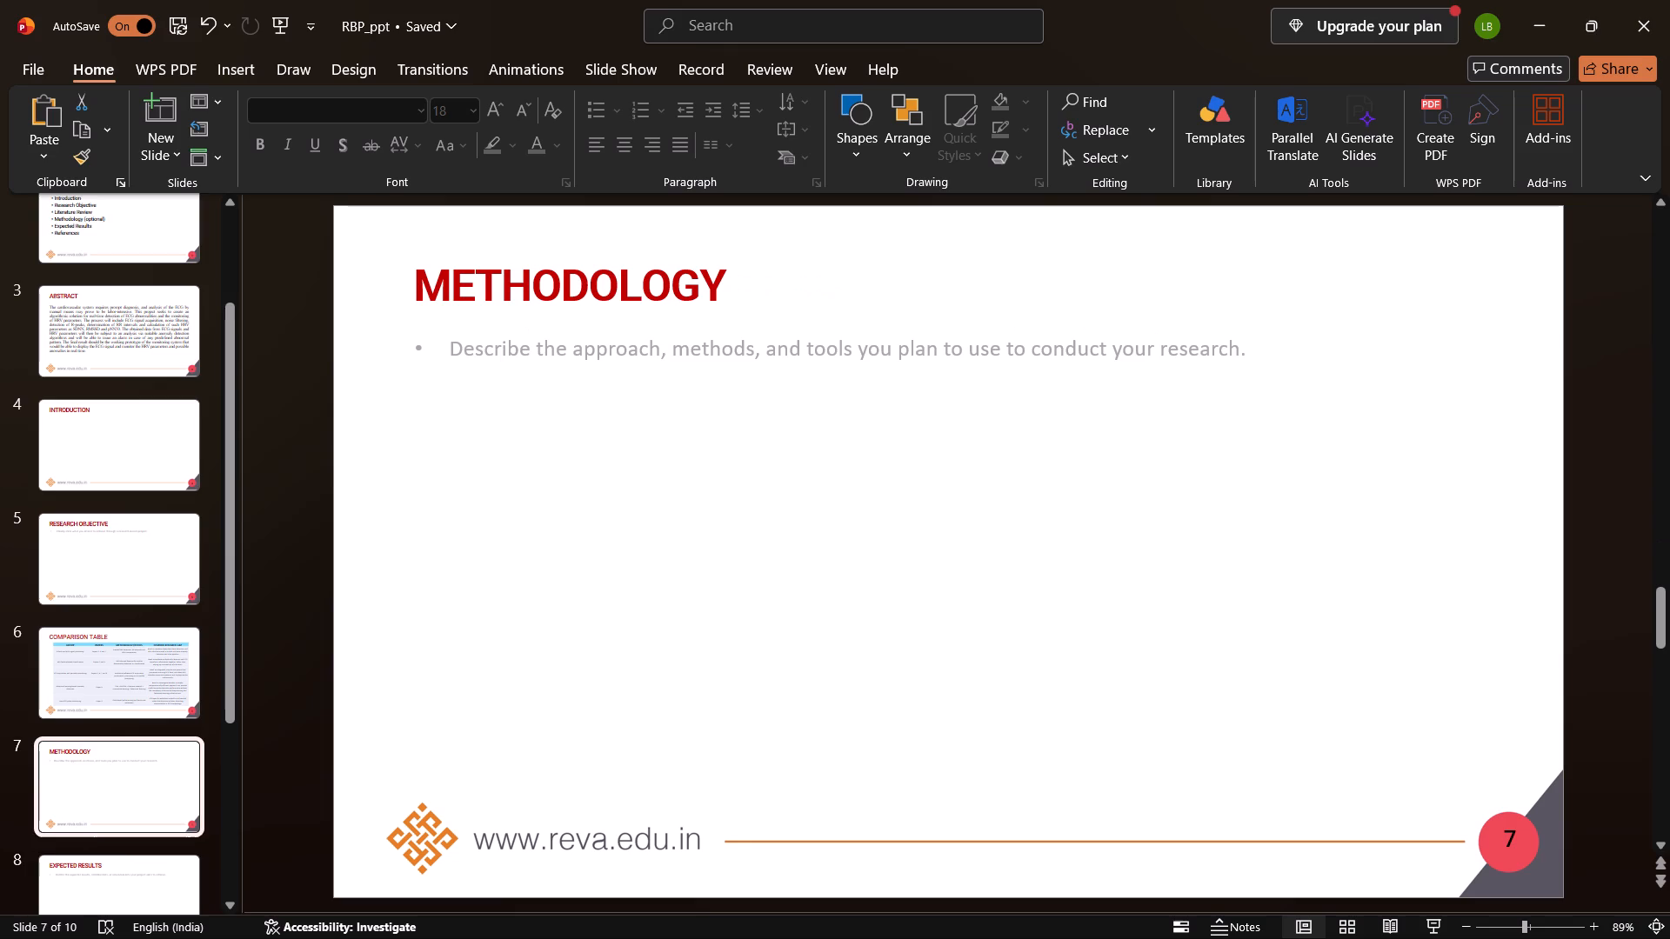
scroll(120, 819, down, 3)
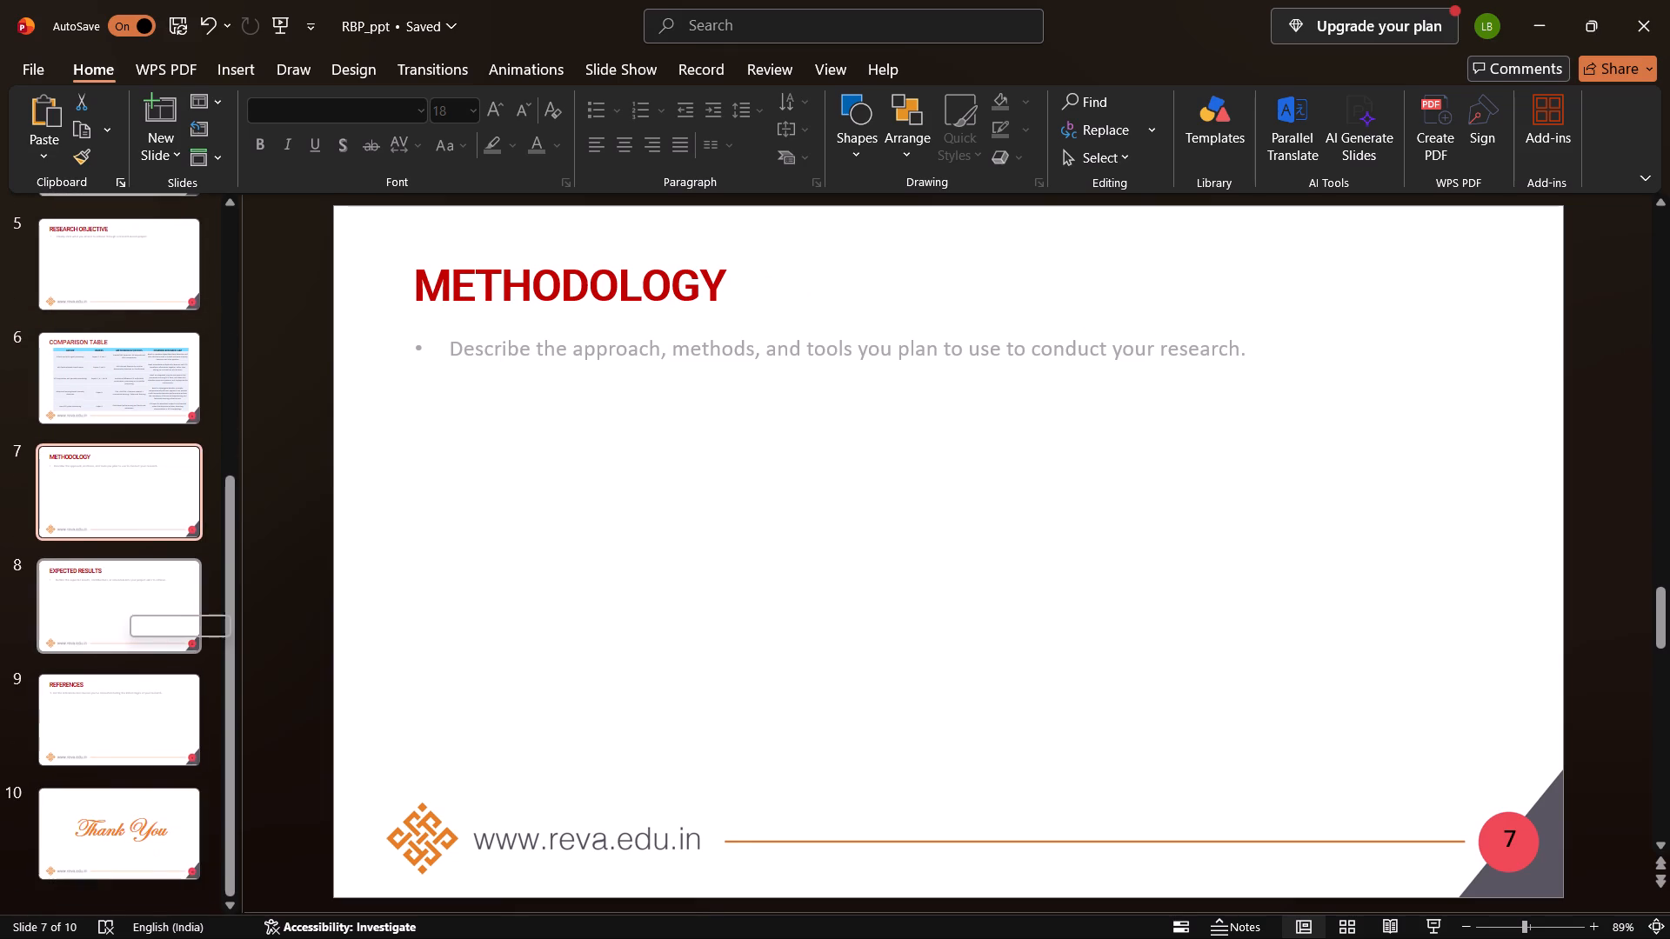
scroll(130, 598, up, 2)
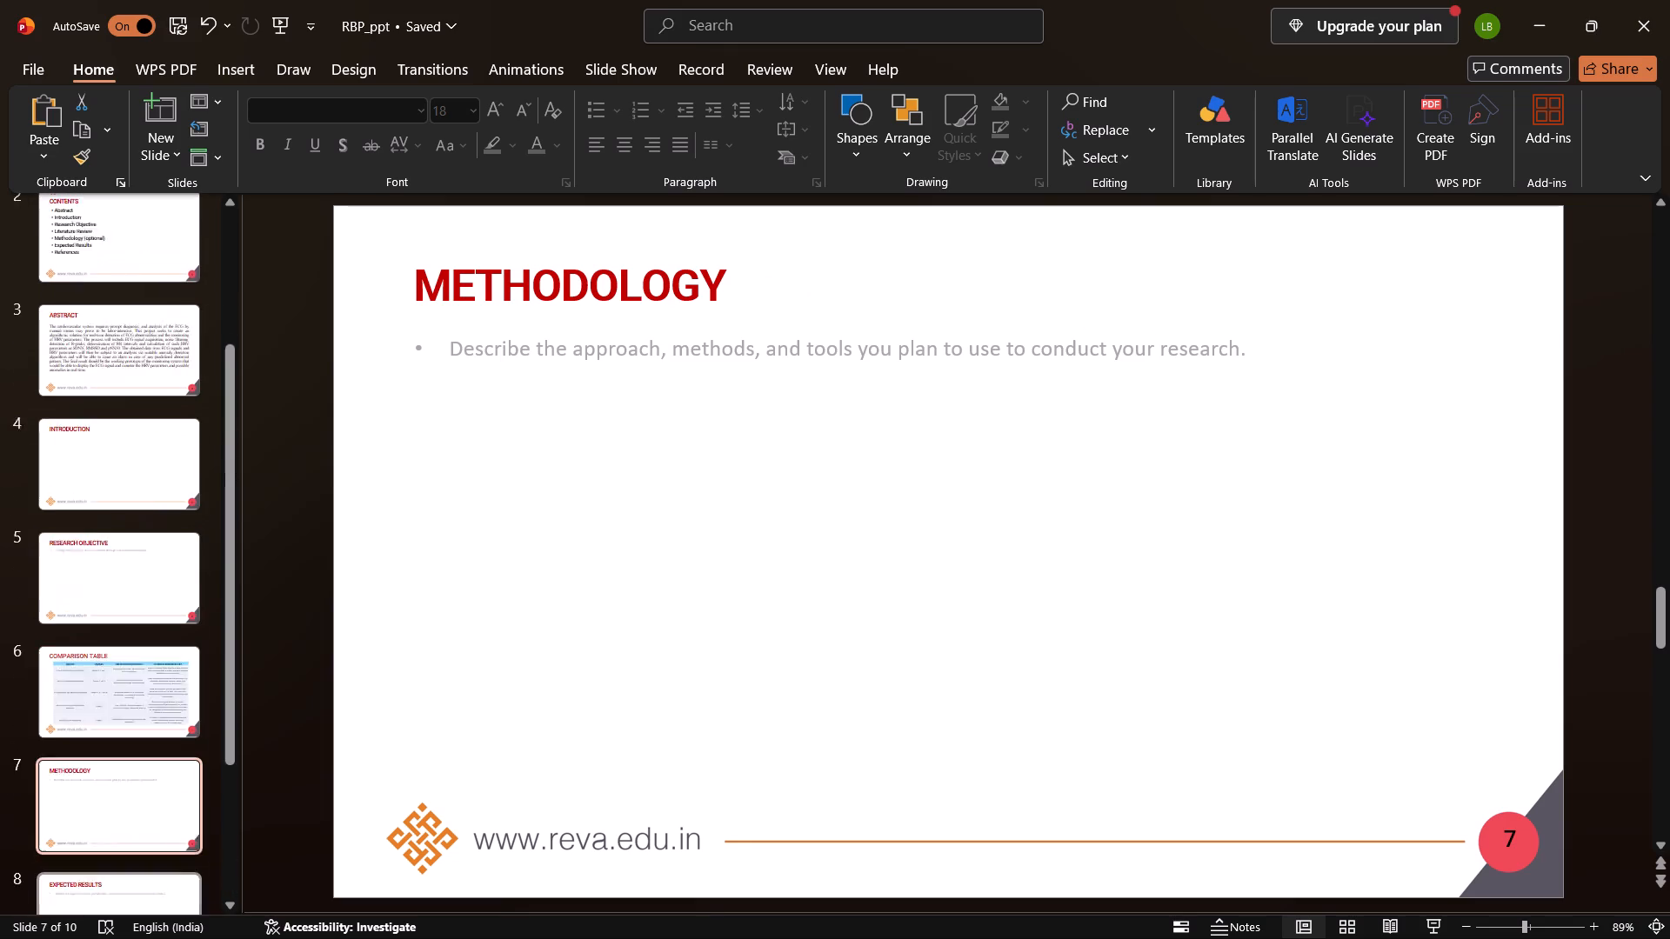
click(130, 598)
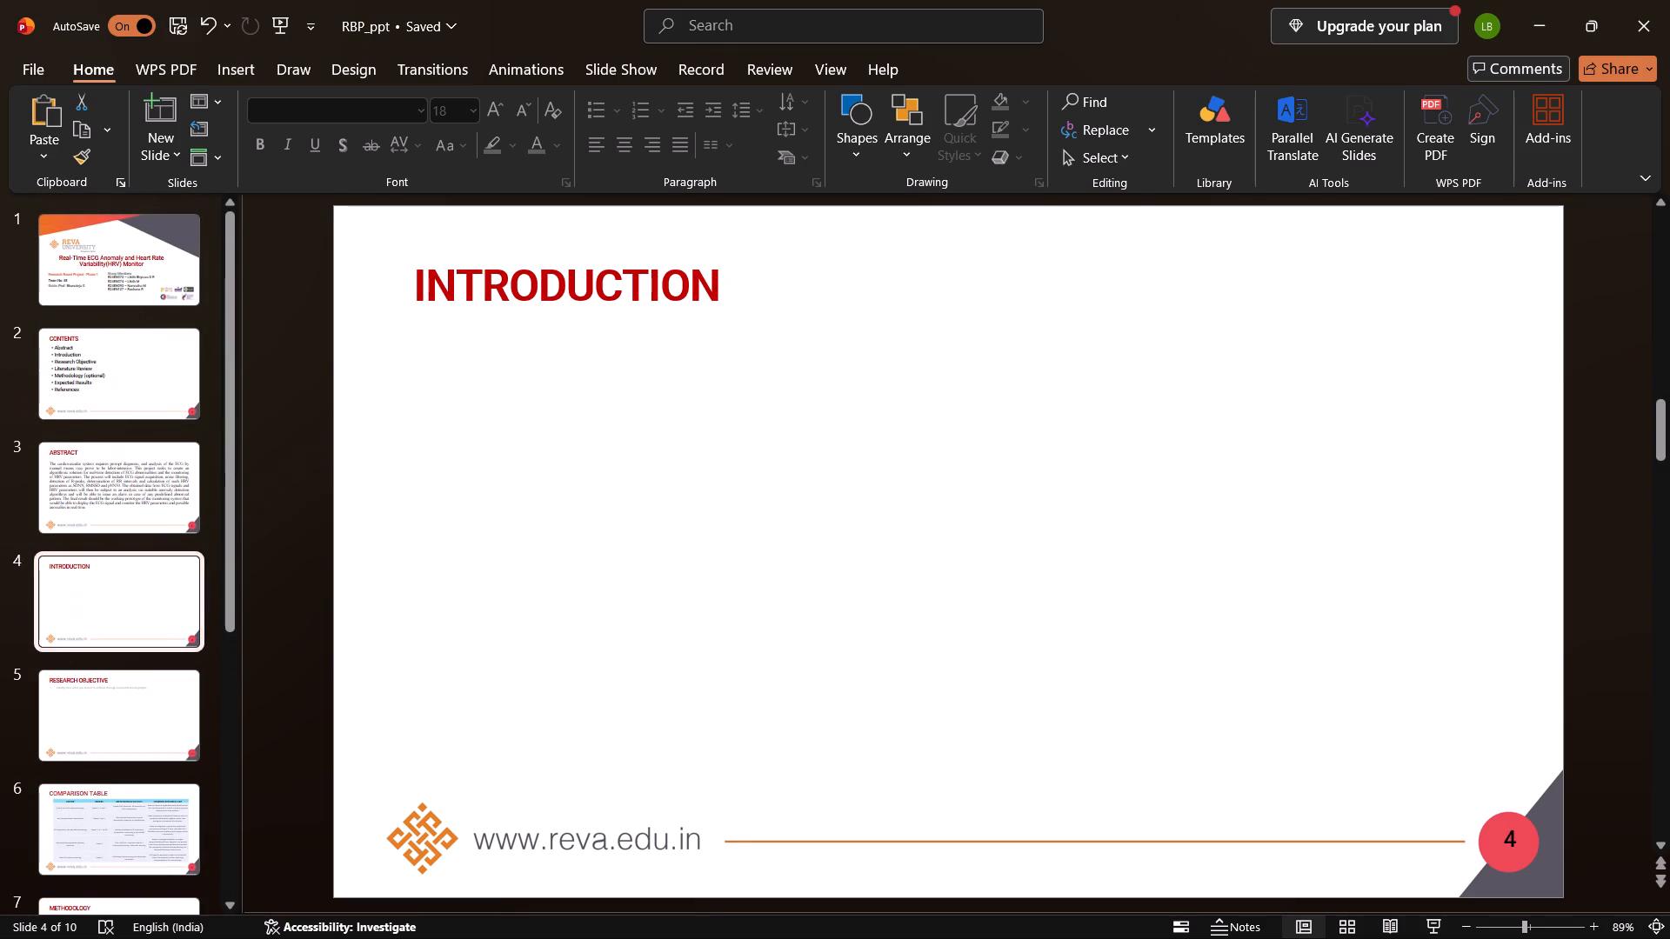
scroll(130, 598, down, 1)
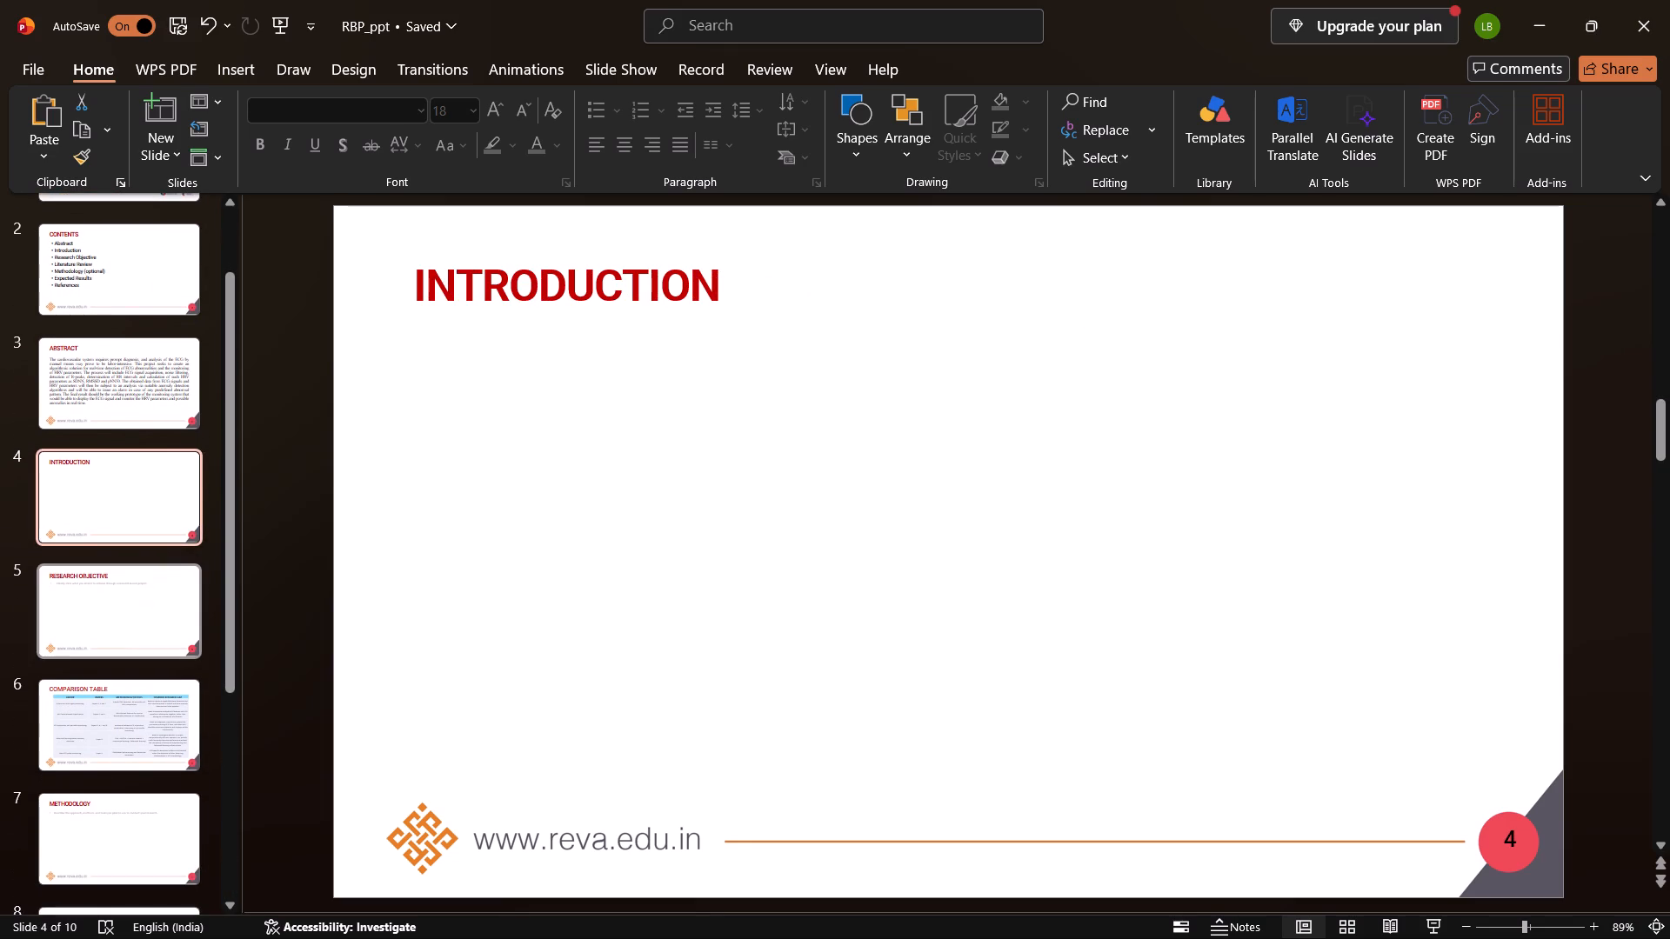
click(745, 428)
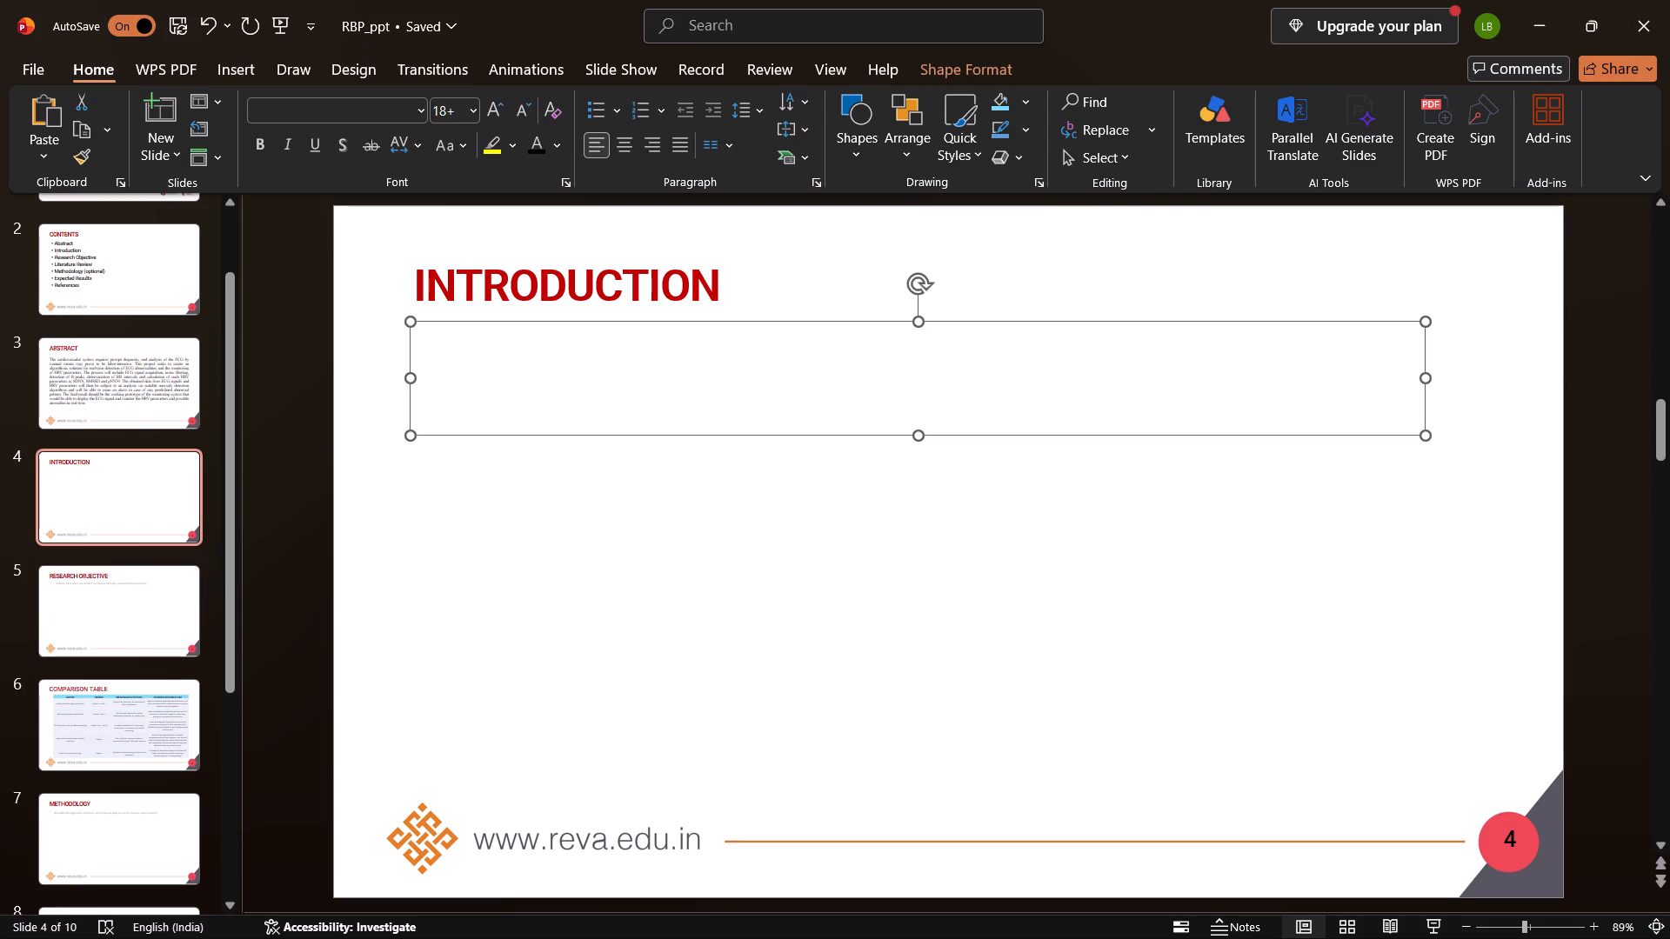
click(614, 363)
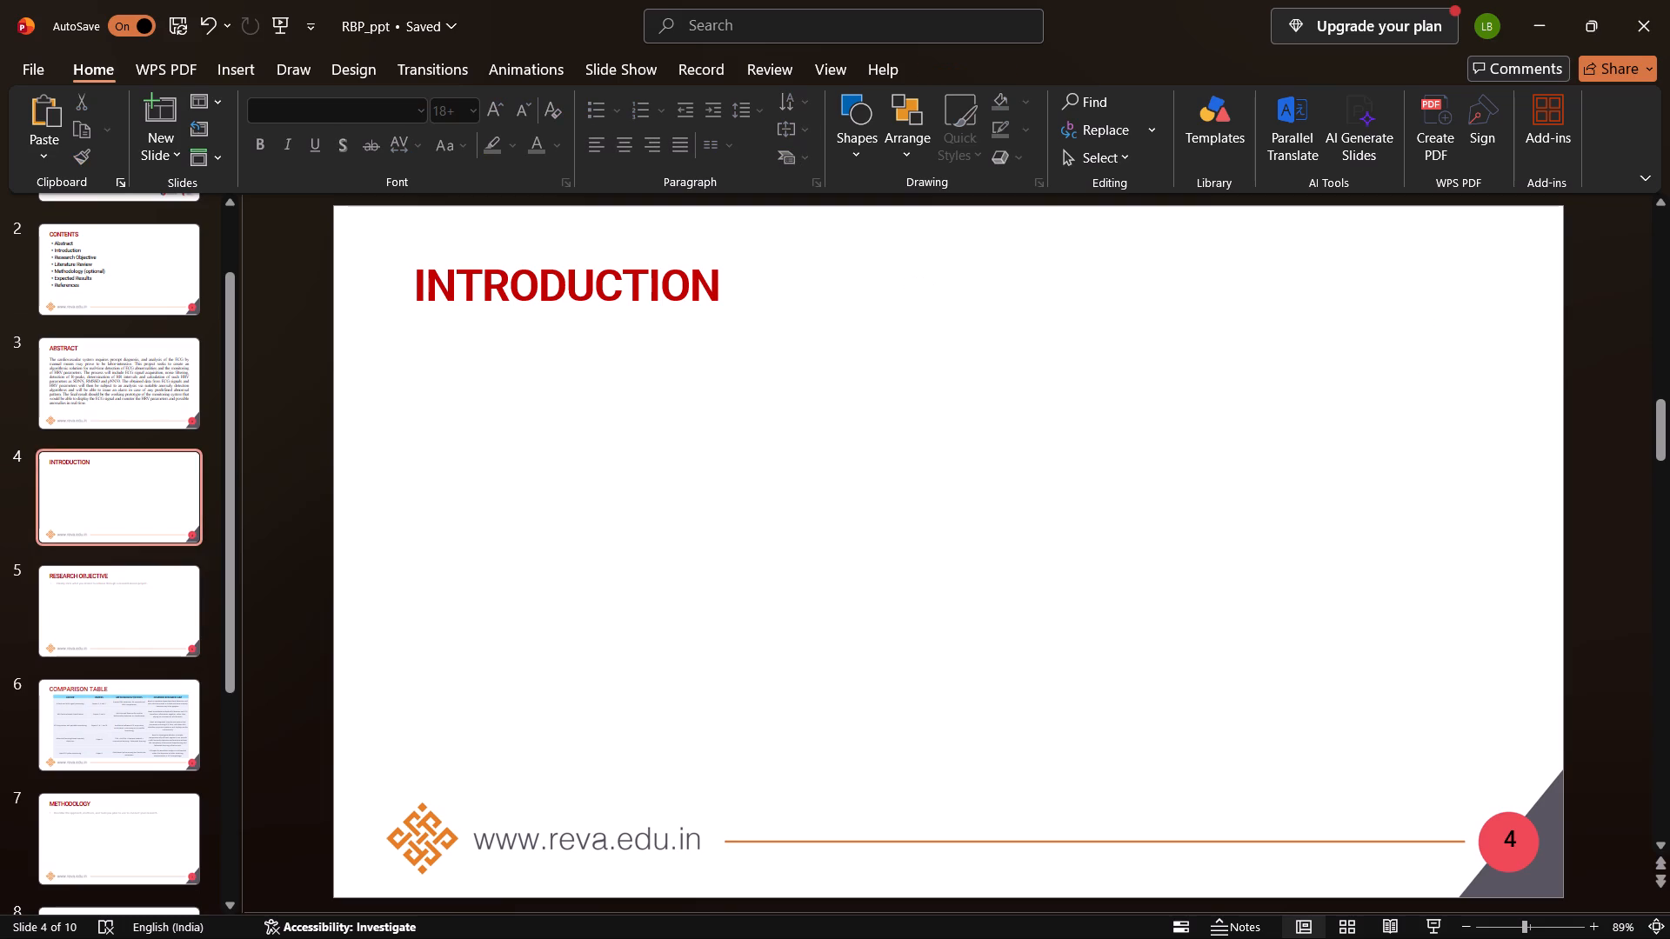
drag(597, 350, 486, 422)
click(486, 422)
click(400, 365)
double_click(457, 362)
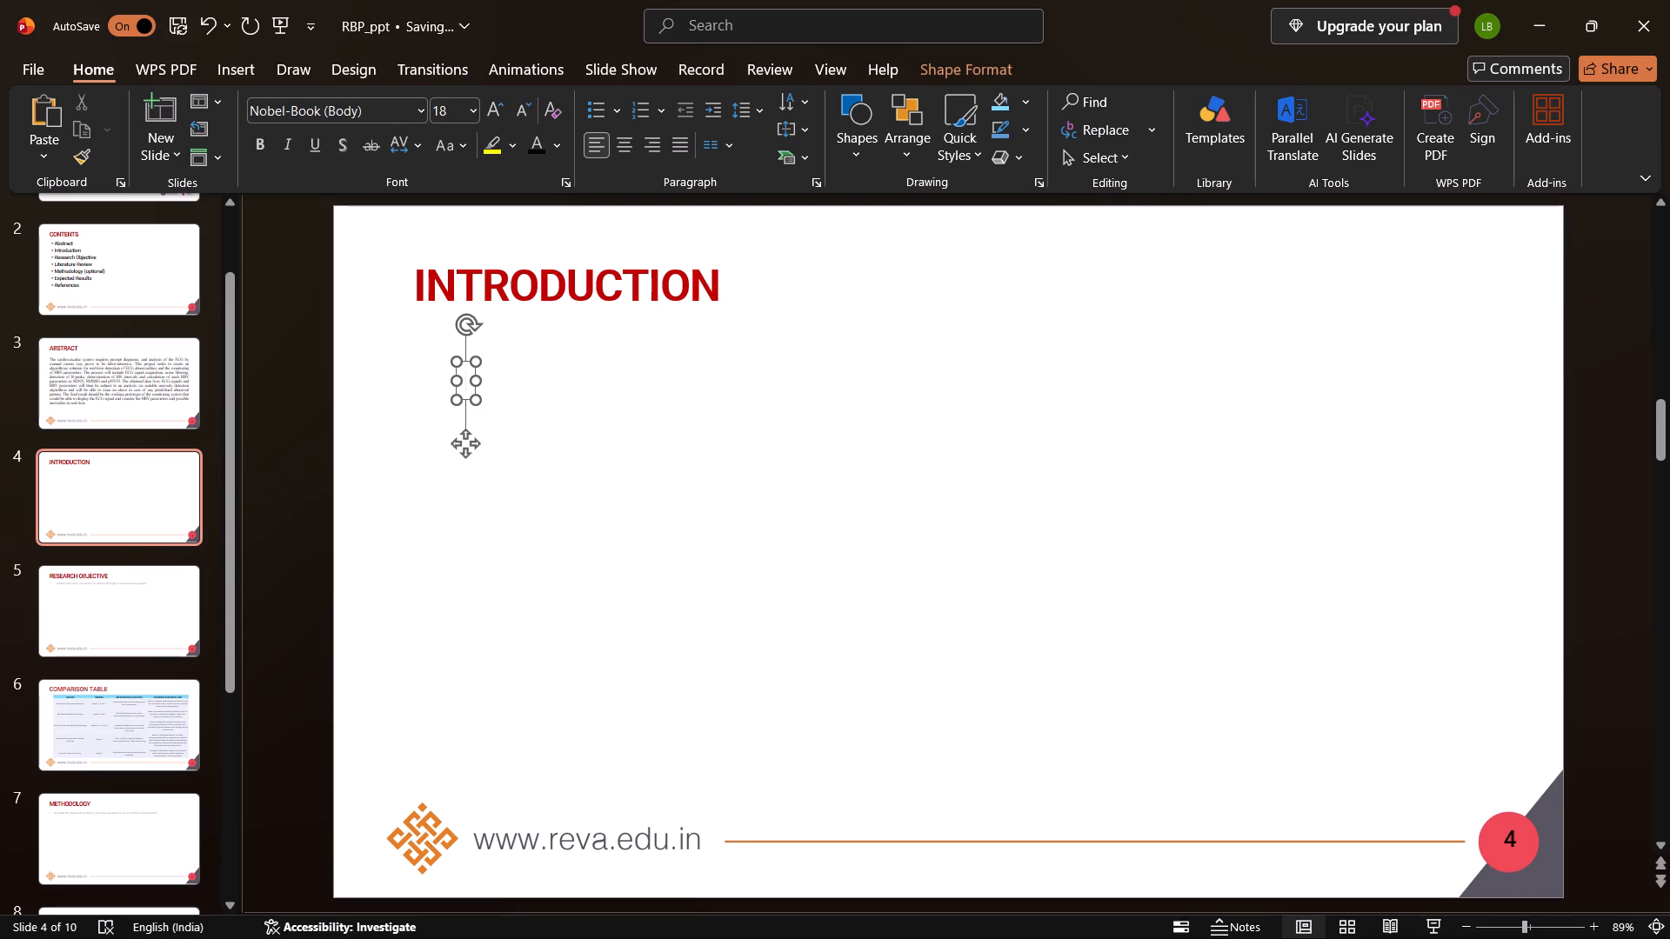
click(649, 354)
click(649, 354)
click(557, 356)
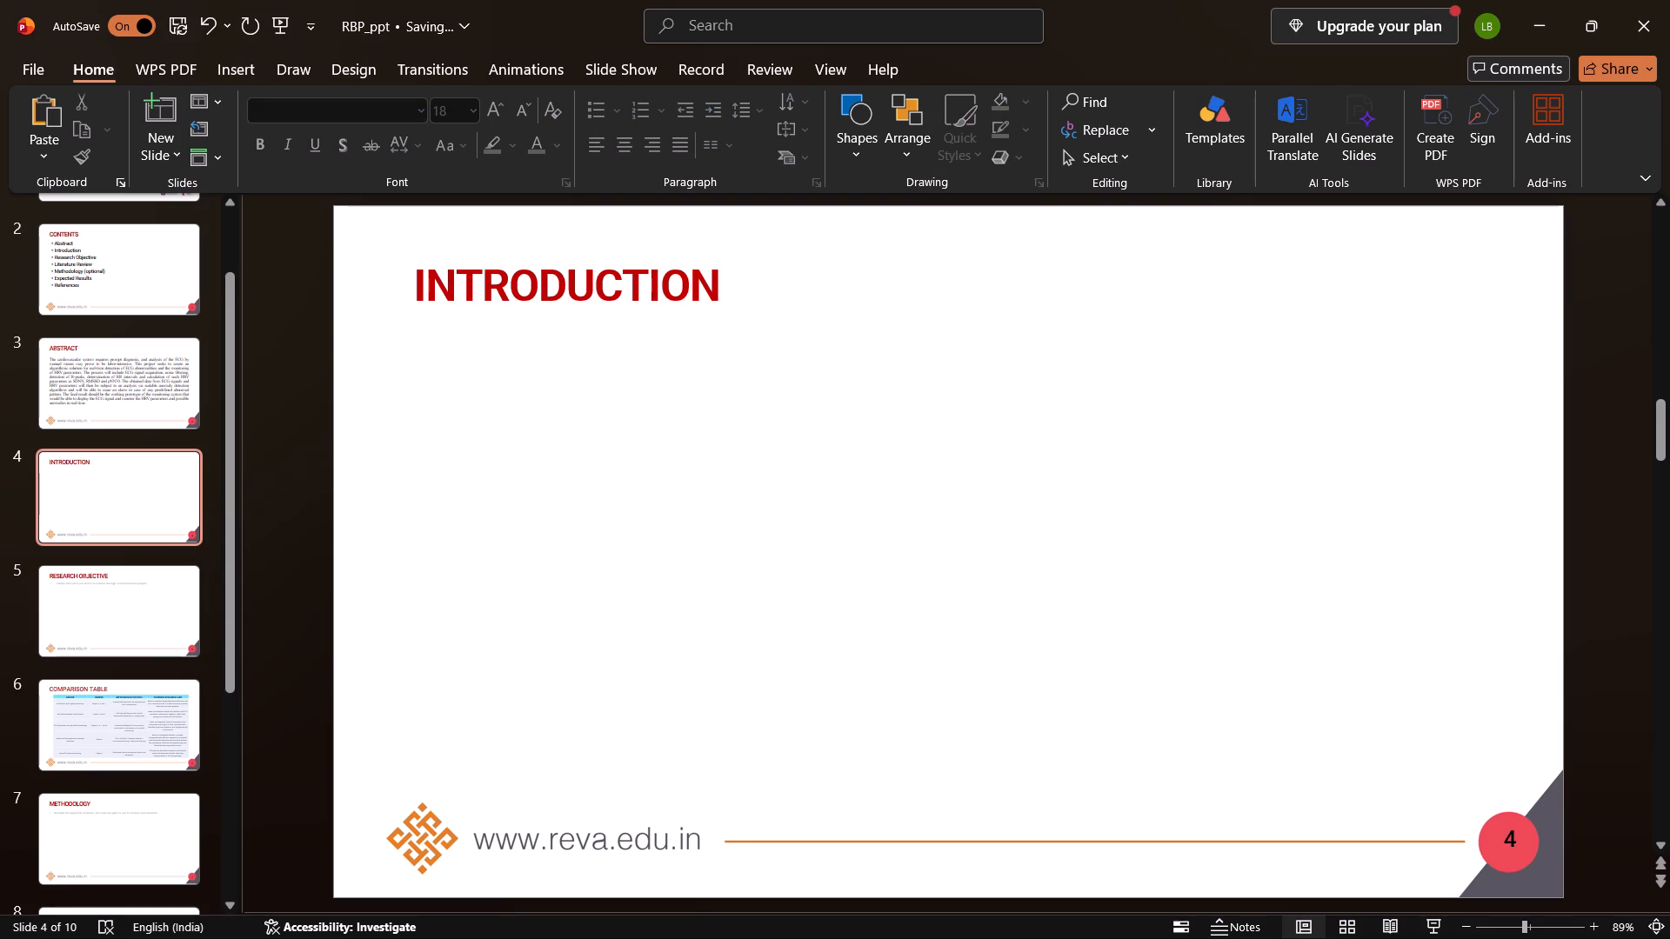
Clear the bullet formatting from the INTRODUCTION slide's empty body text box and start its text unbulleted with "k".
click(438, 286)
click(424, 363)
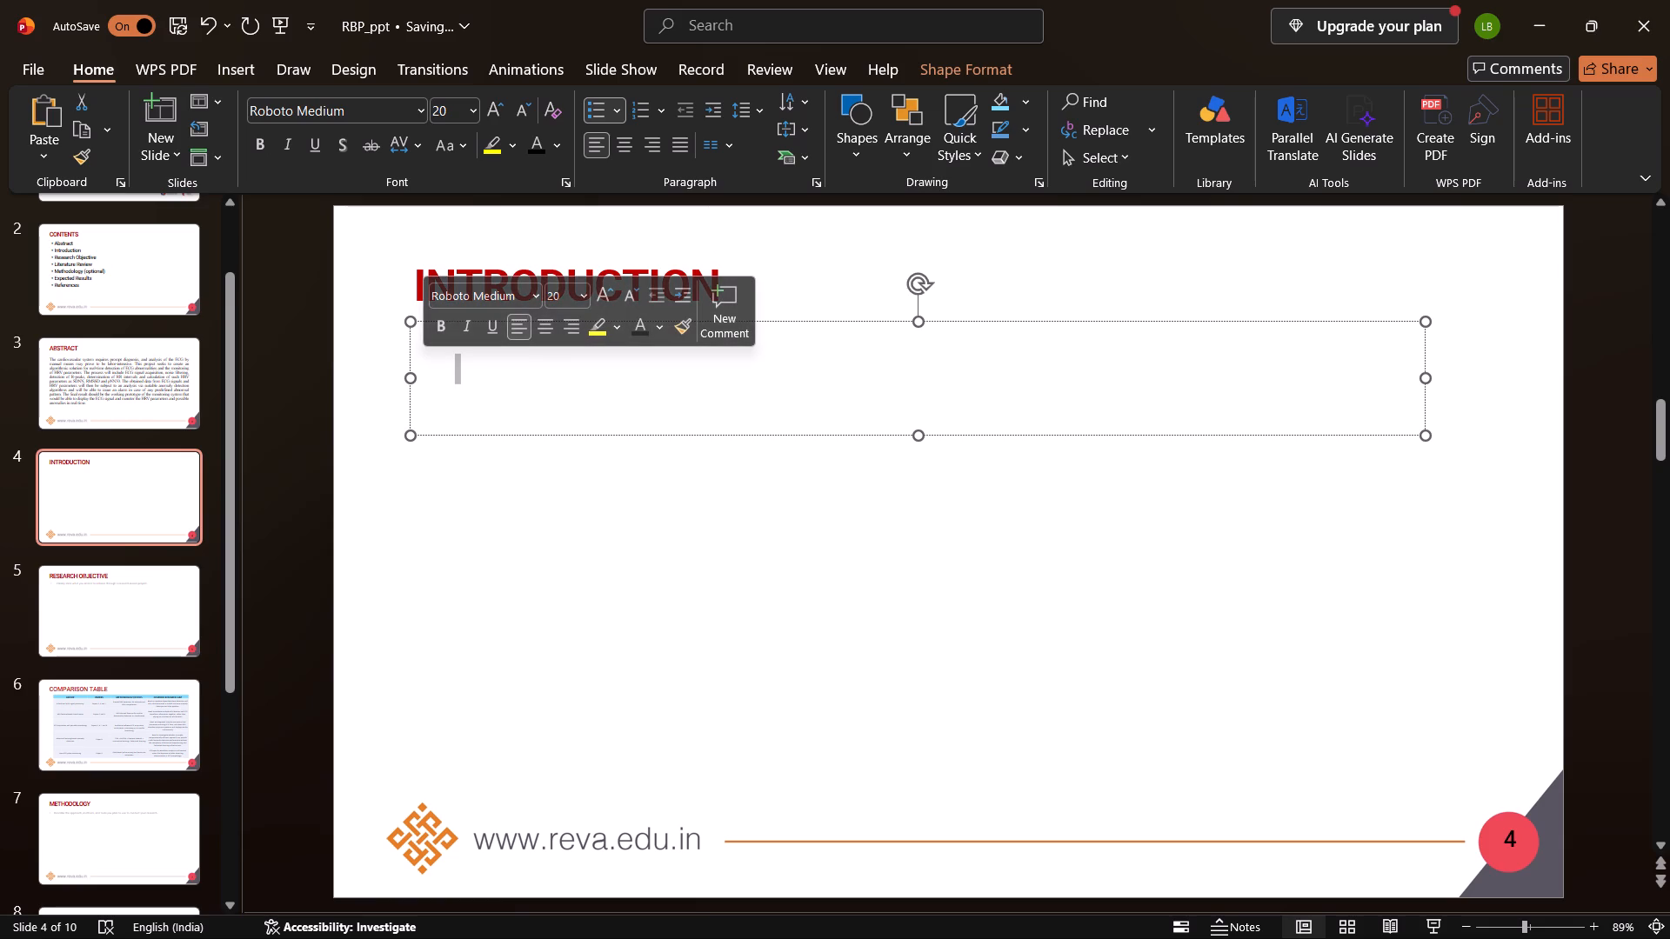
text(bg)
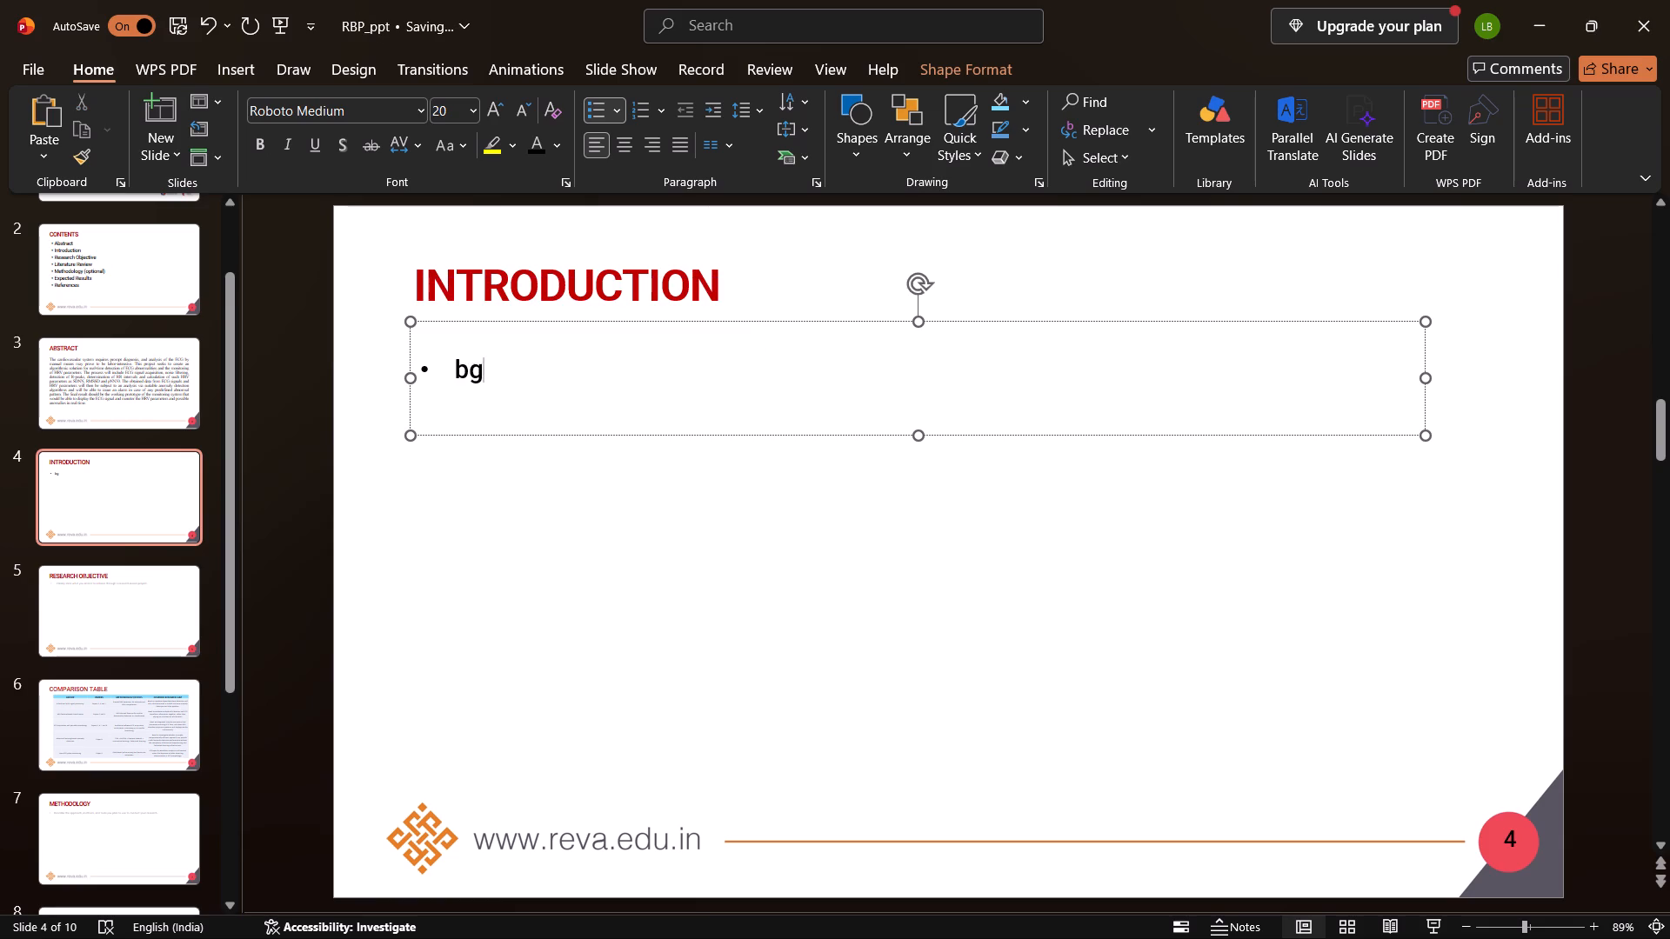
key(BackSpace)
key(BackSpace)
key(BackSpace)
key(k)
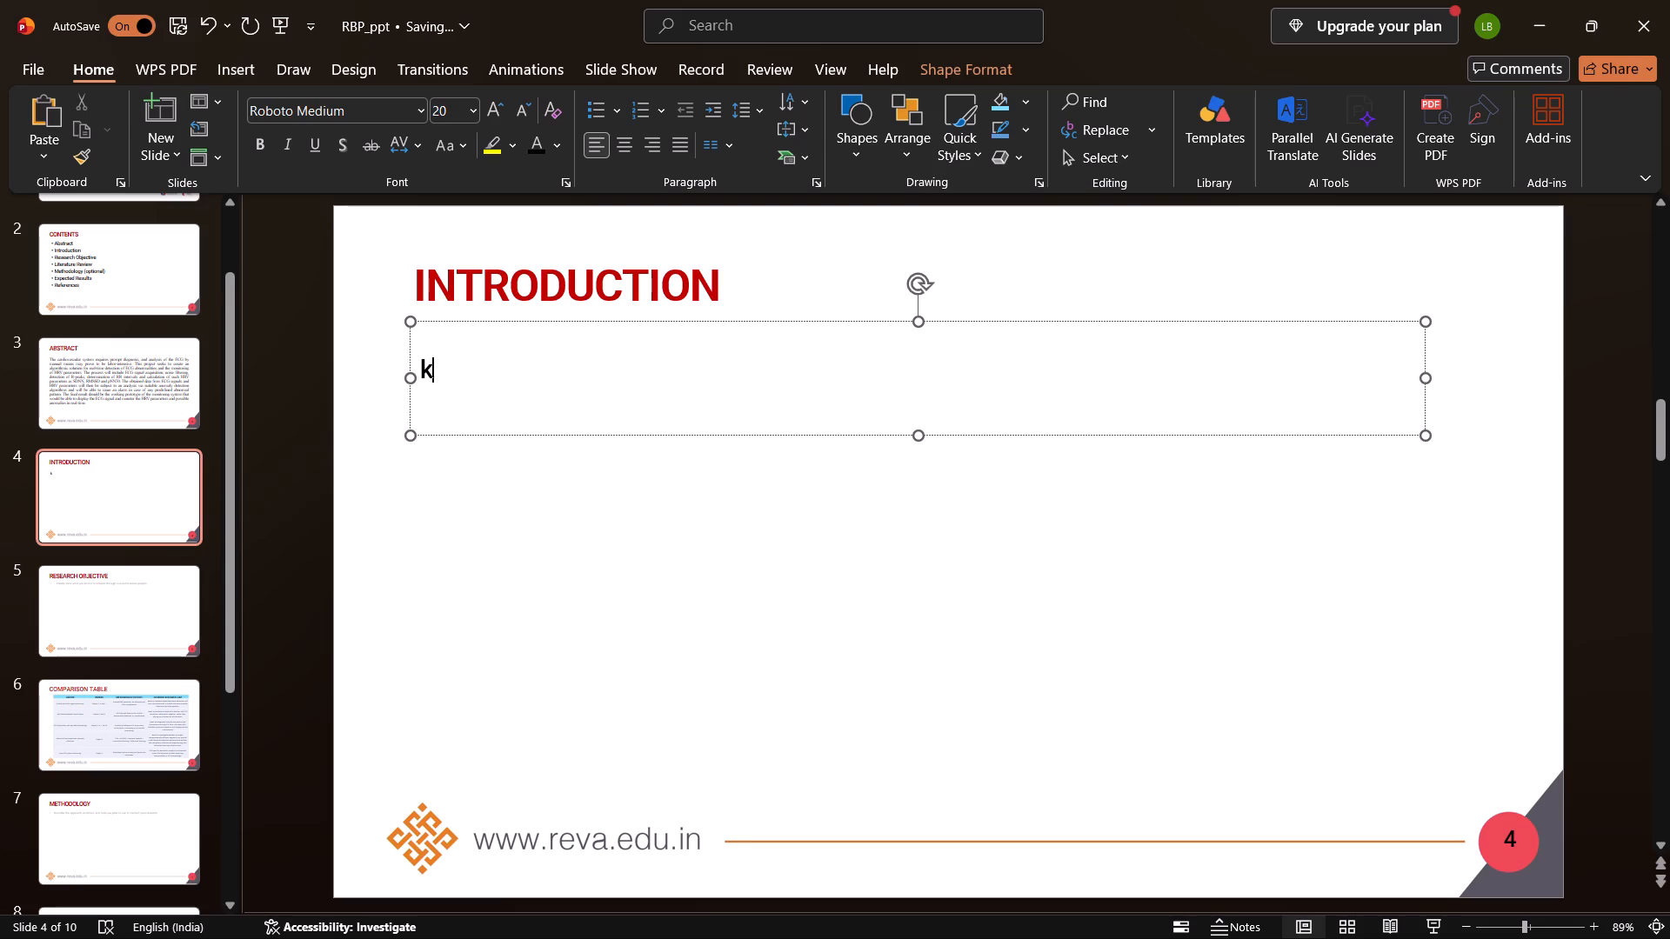
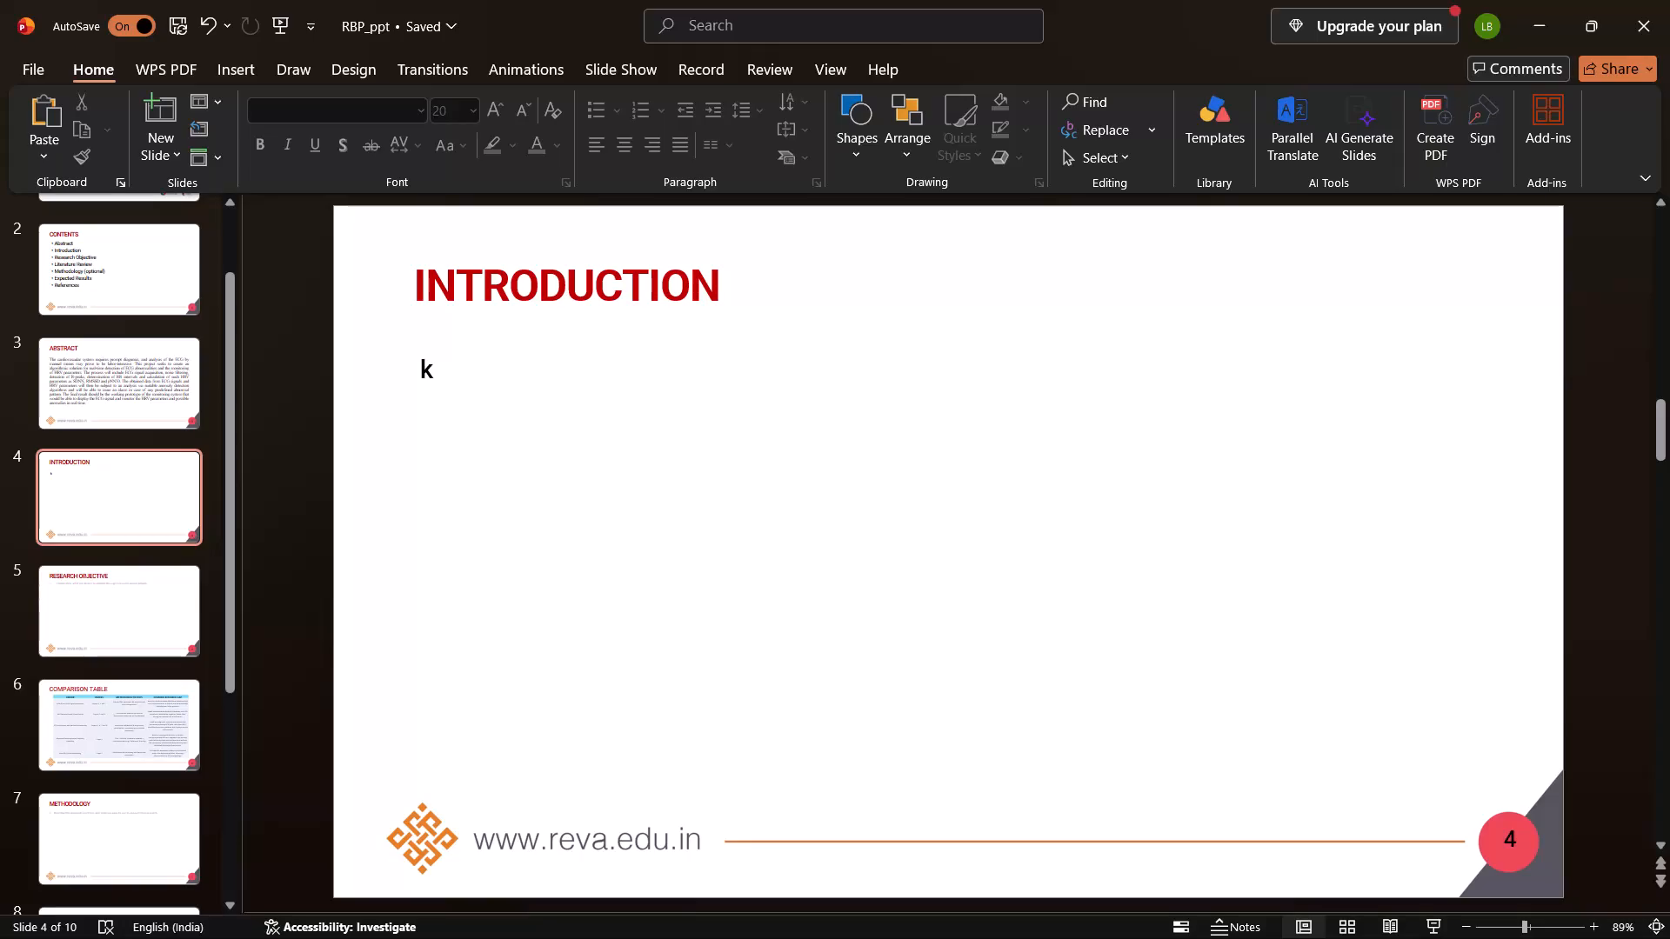
Replace the "k" in the INTRODUCTION slide's body with the copied paragraph on ECG and Heart Rate Variability.
click(433, 370)
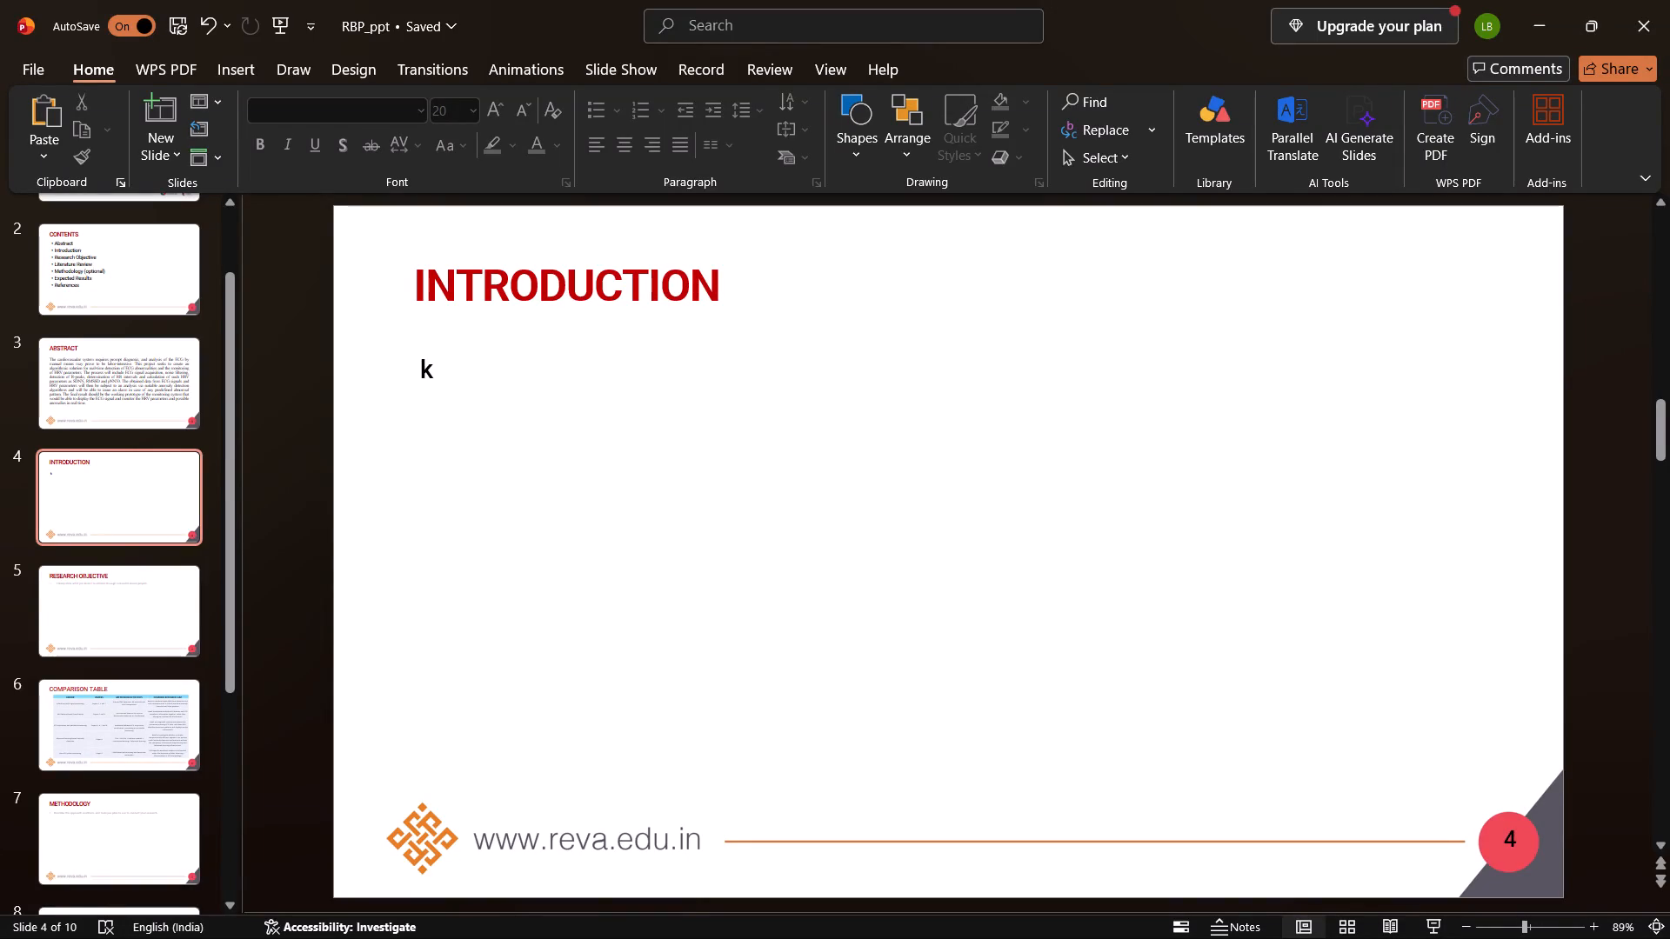
click(426, 369)
key(Right)
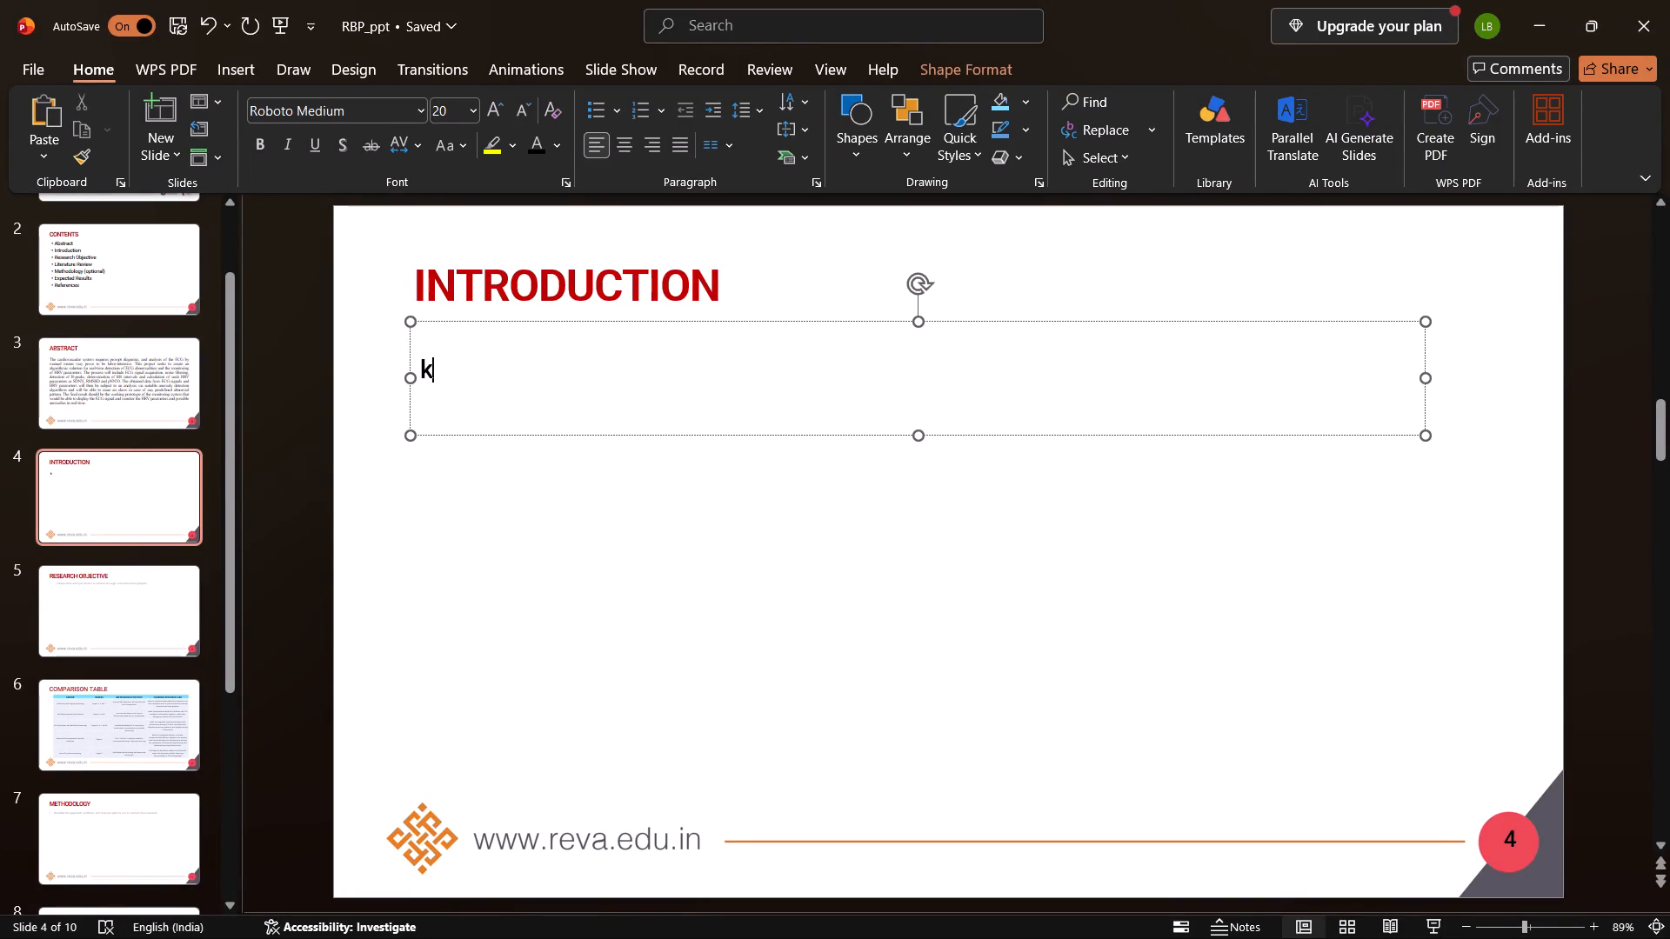
key(BackSpace)
key(ctrl+v)
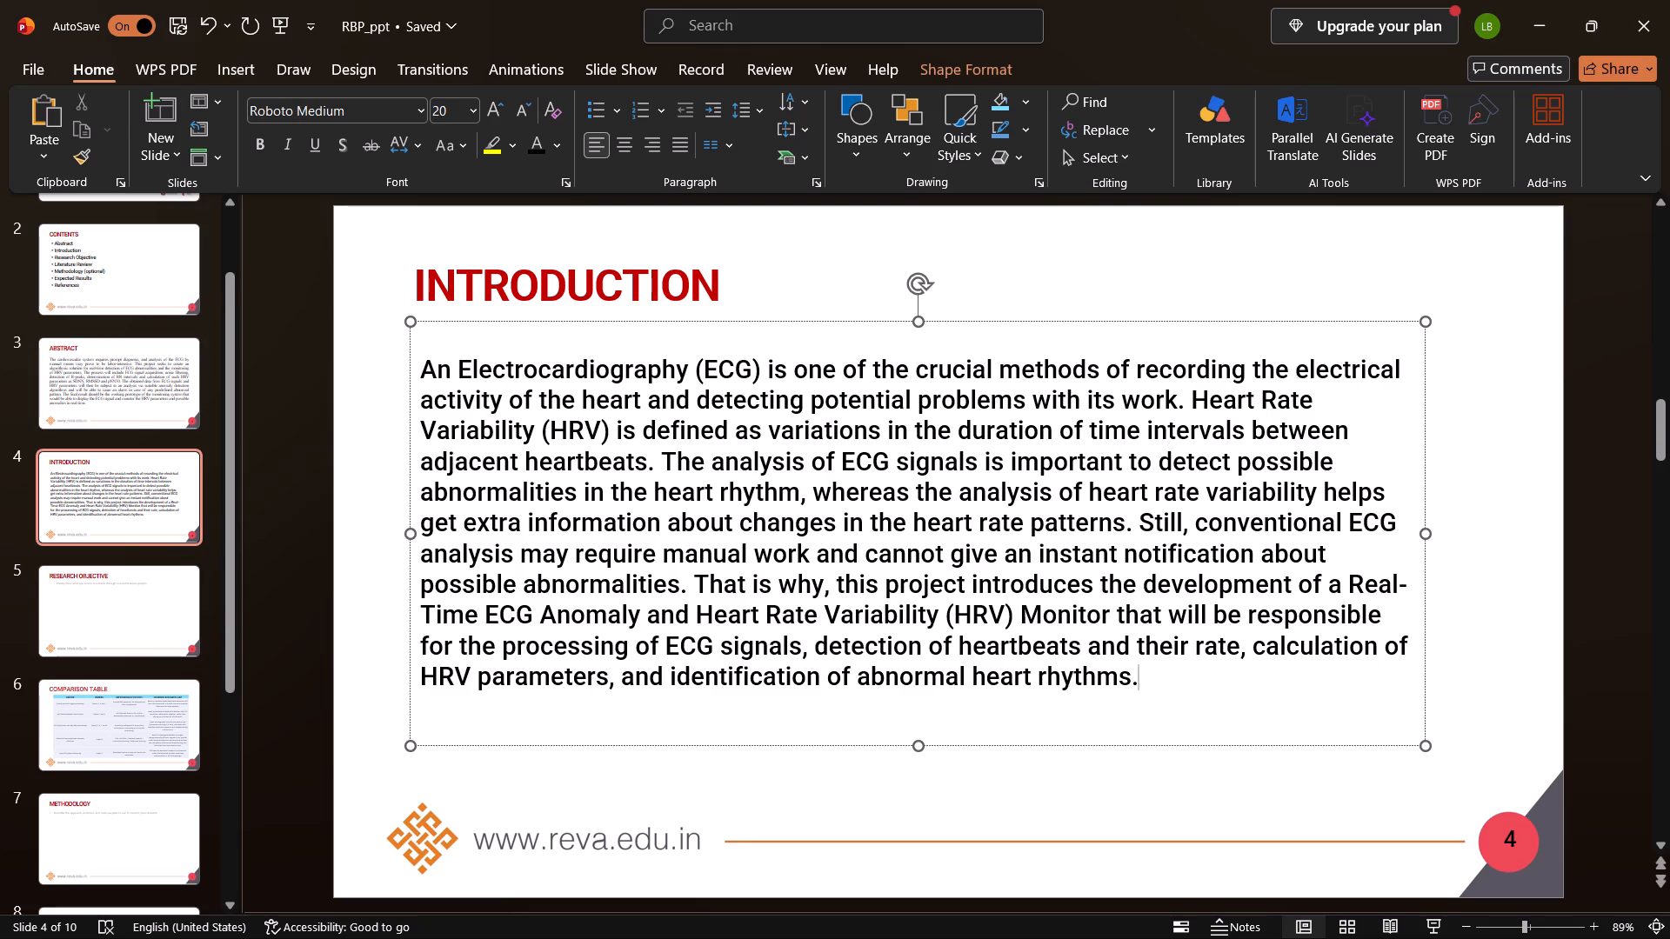
Format the whole INTRODUCTION paragraph in Times New Roman with justified alignment.
drag(1166, 696, 442, 378)
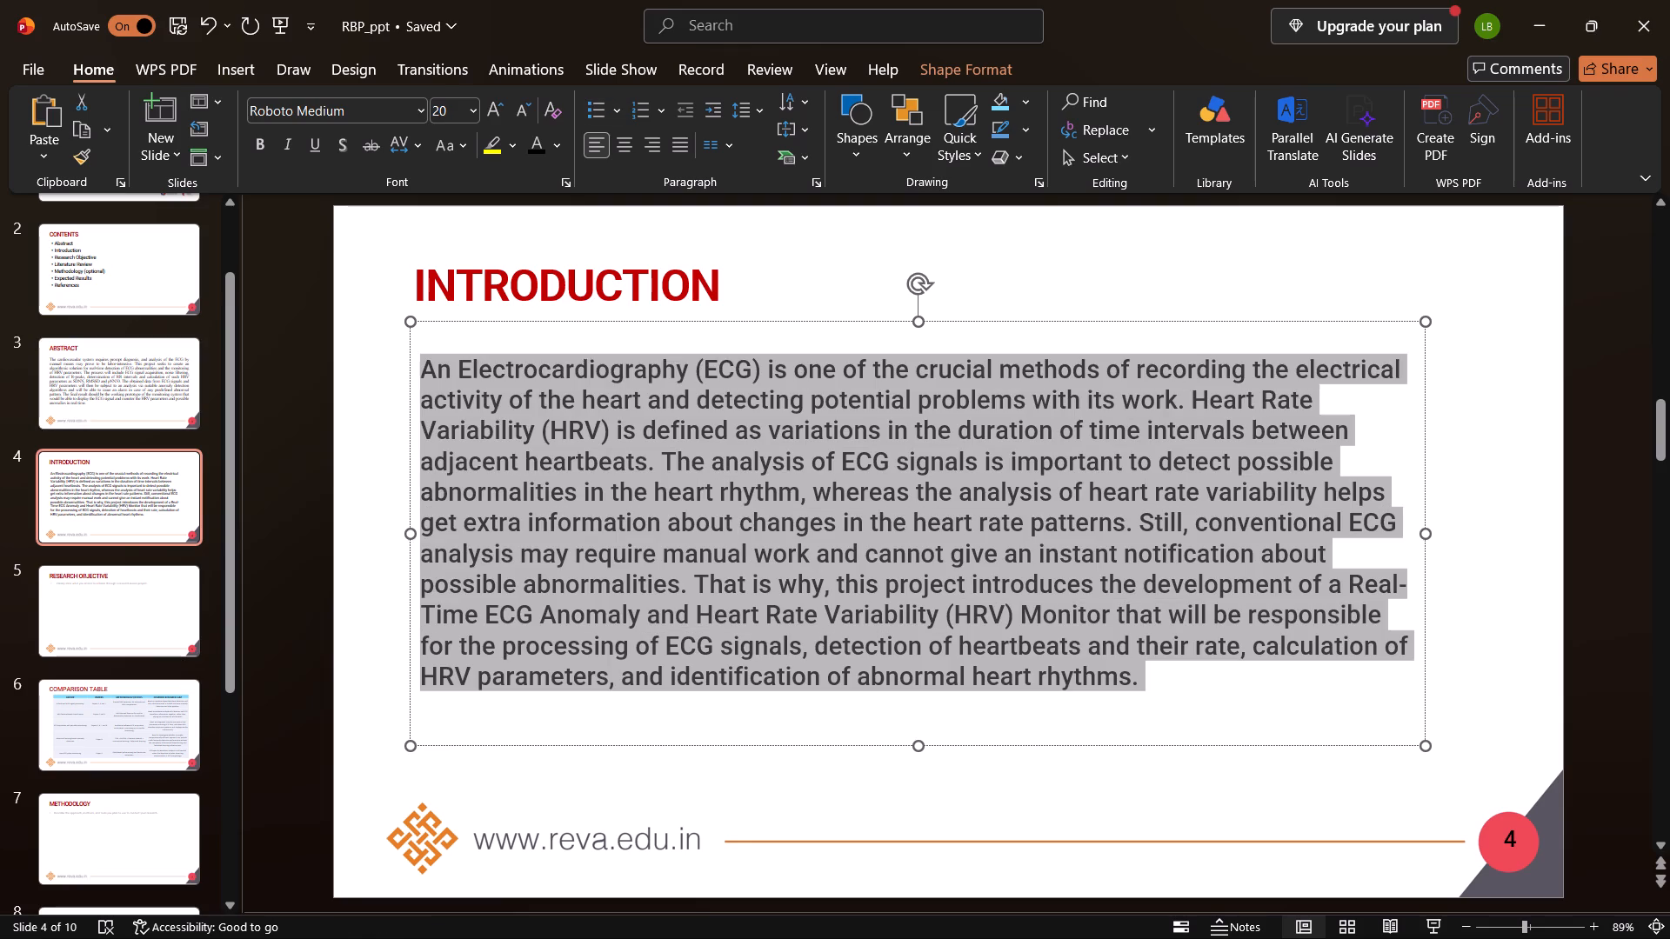
drag(442, 378, 435, 370)
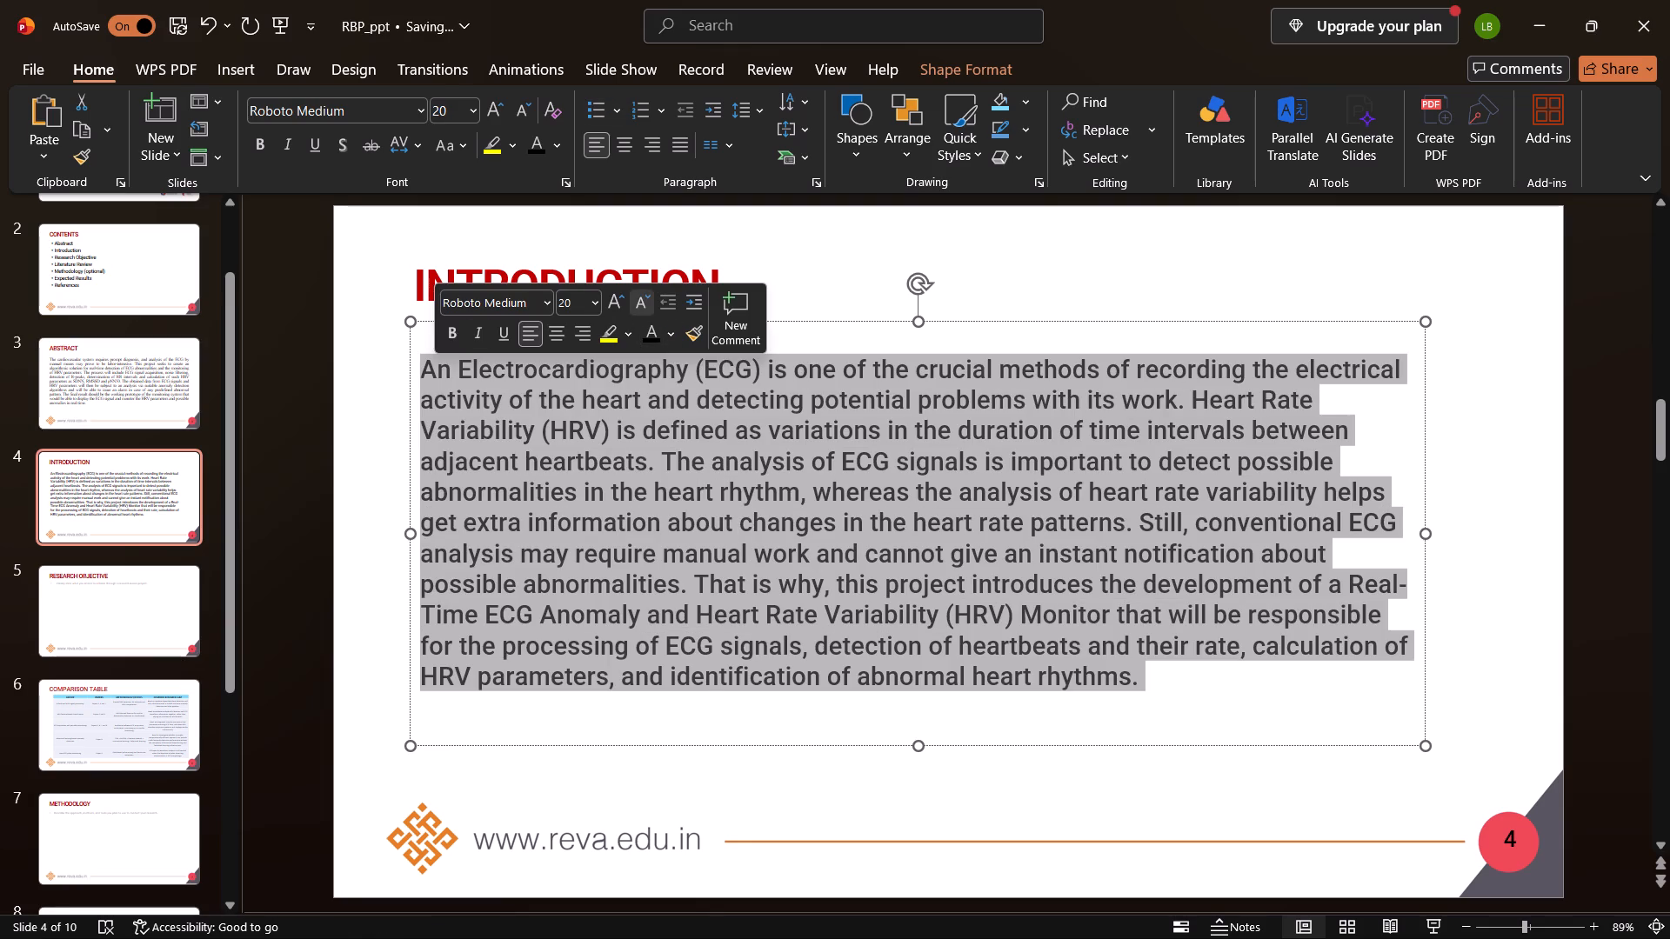
click(549, 303)
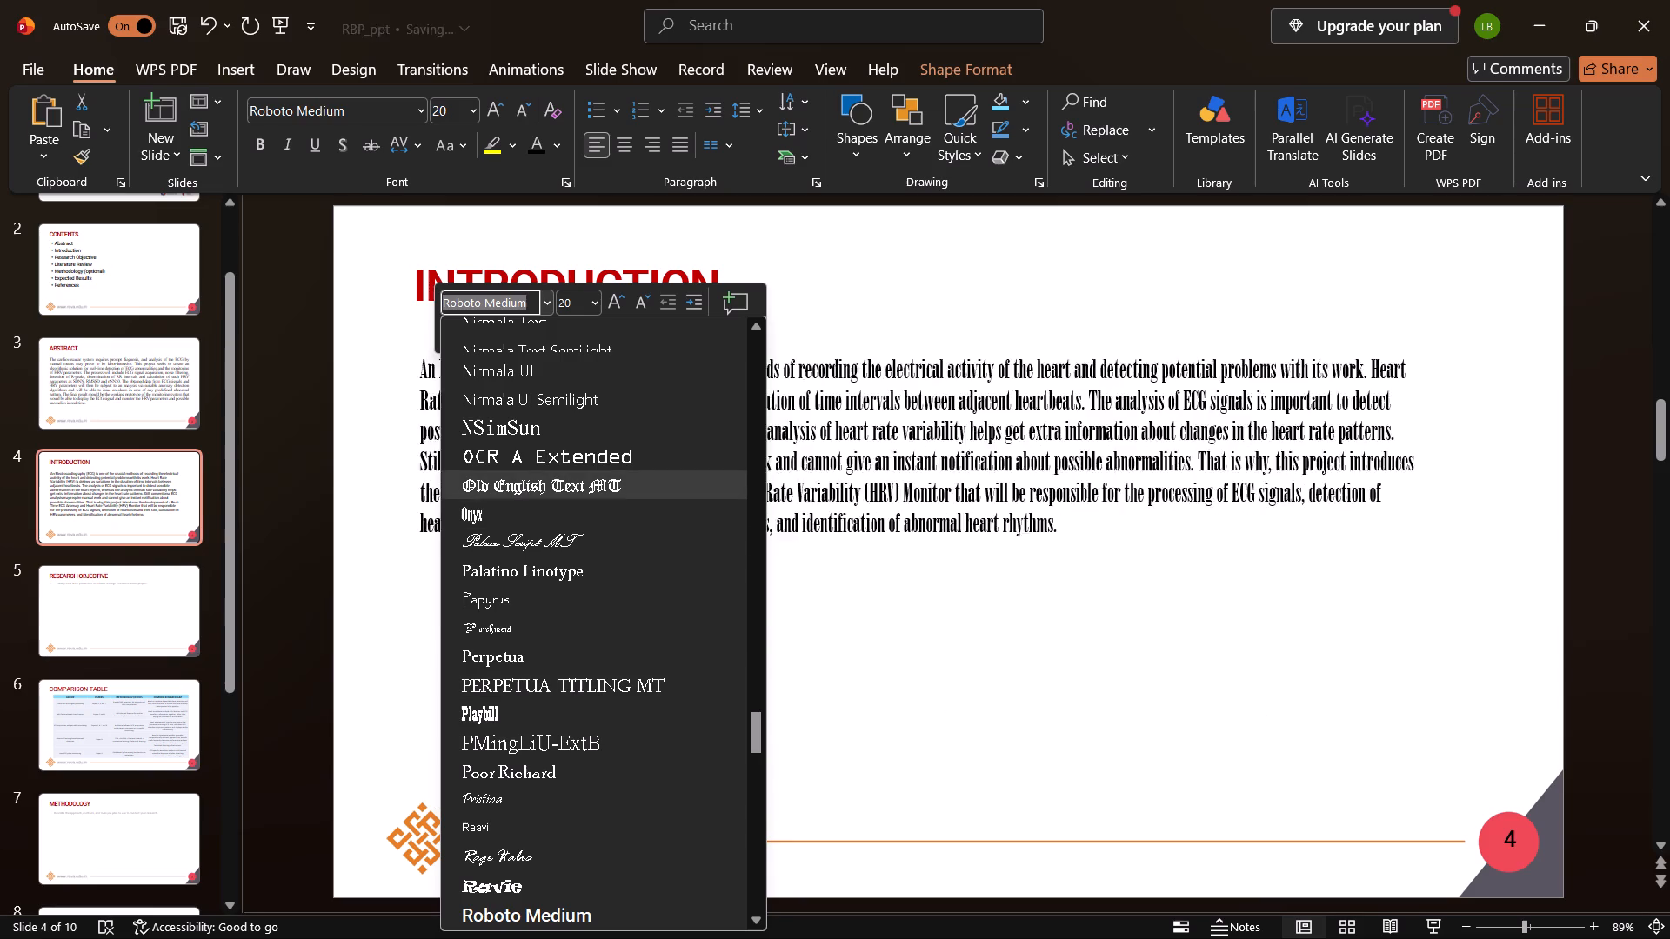
key(BackSpace)
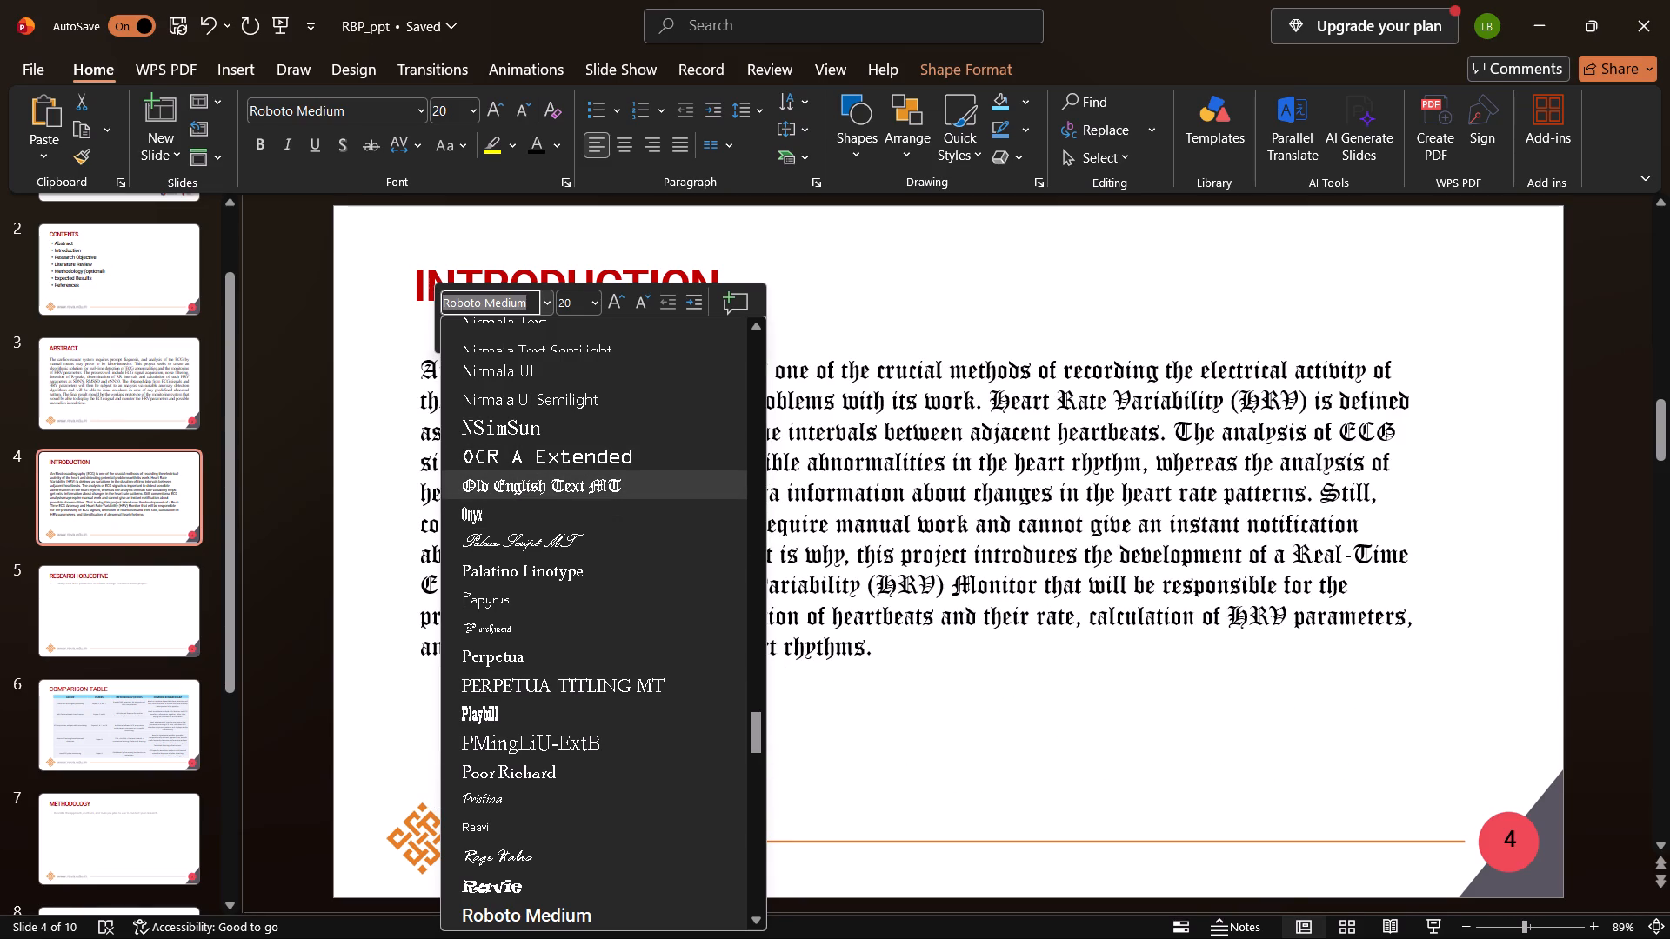
text(tim)
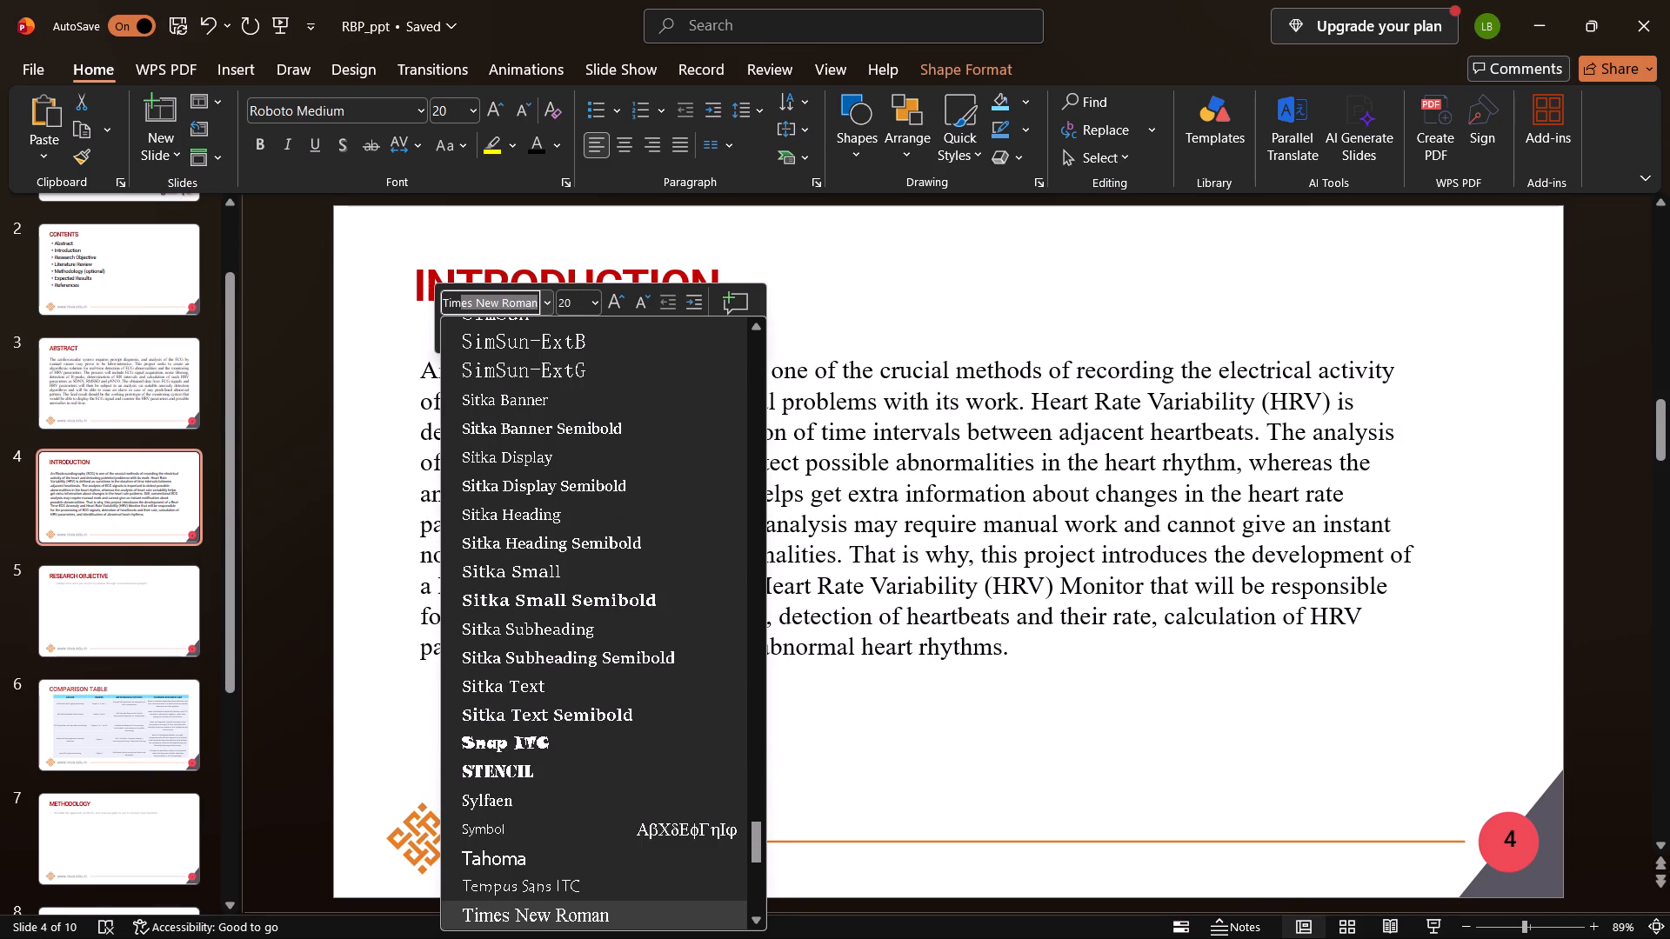
key(Return)
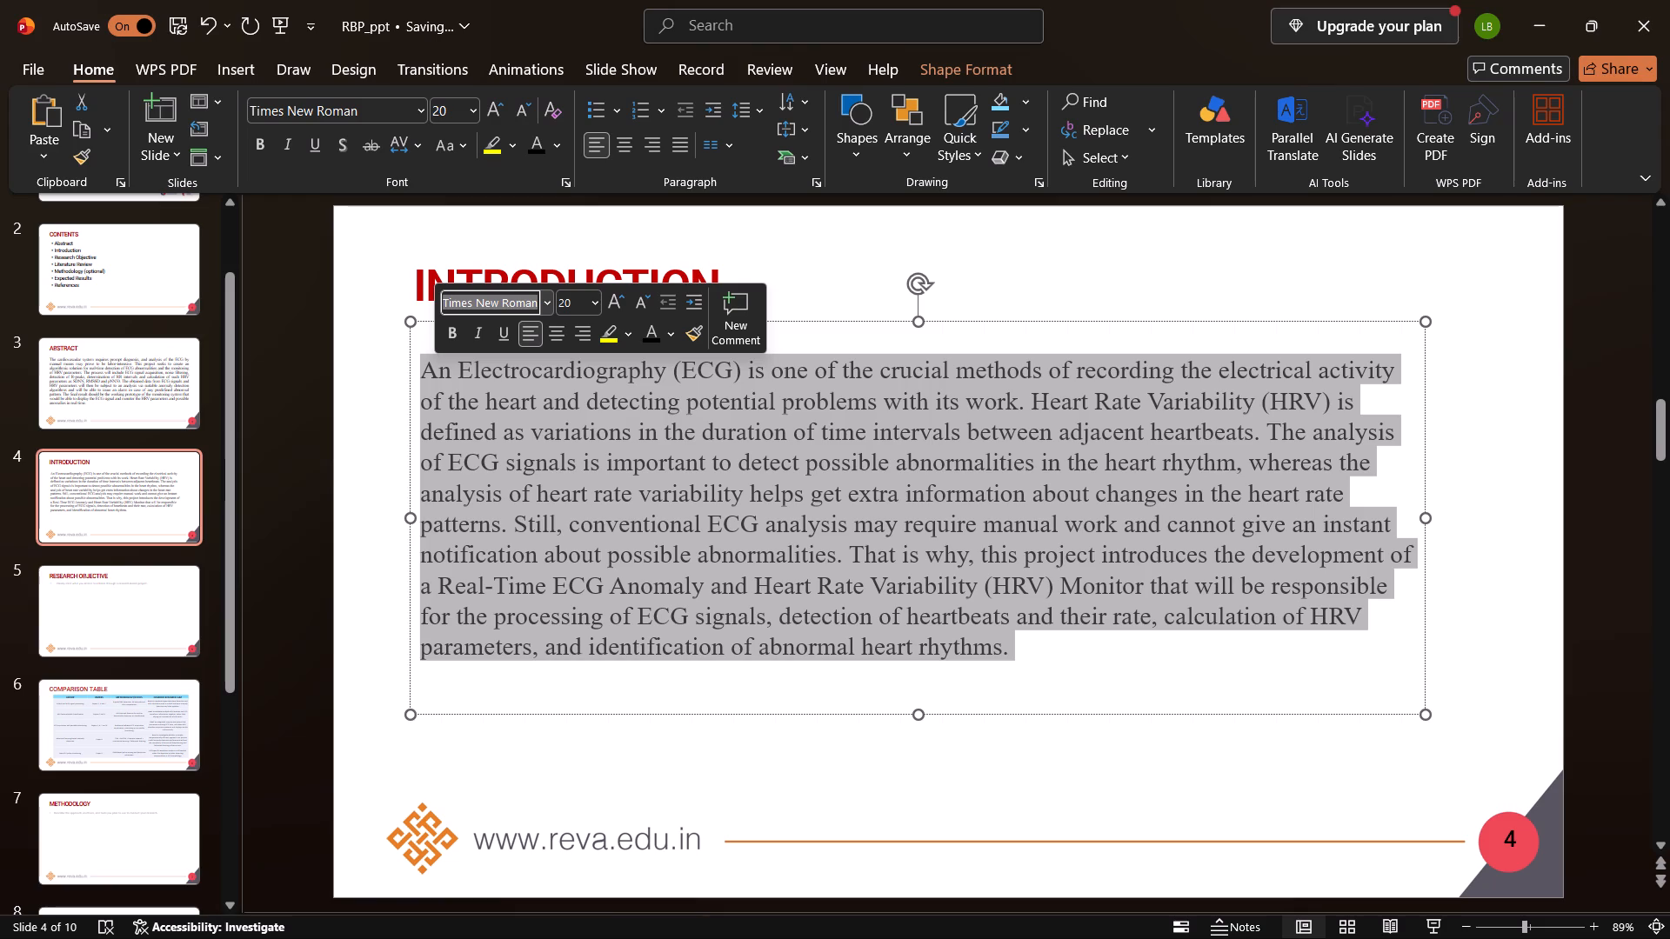
click(676, 144)
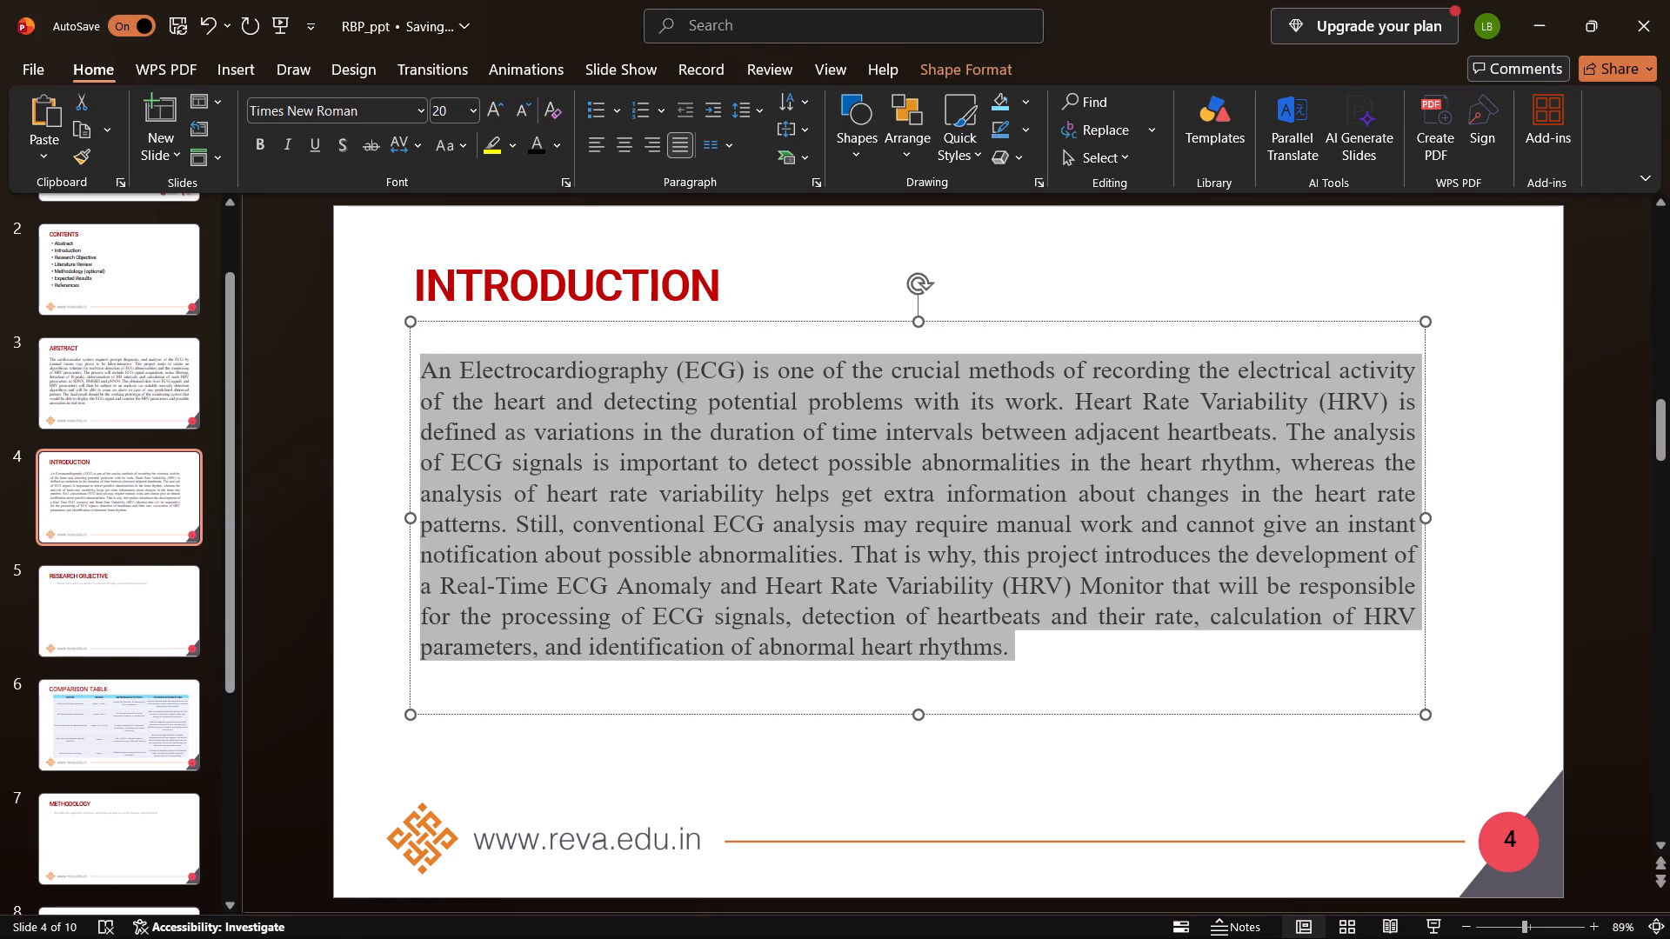
click(1068, 694)
click(1038, 791)
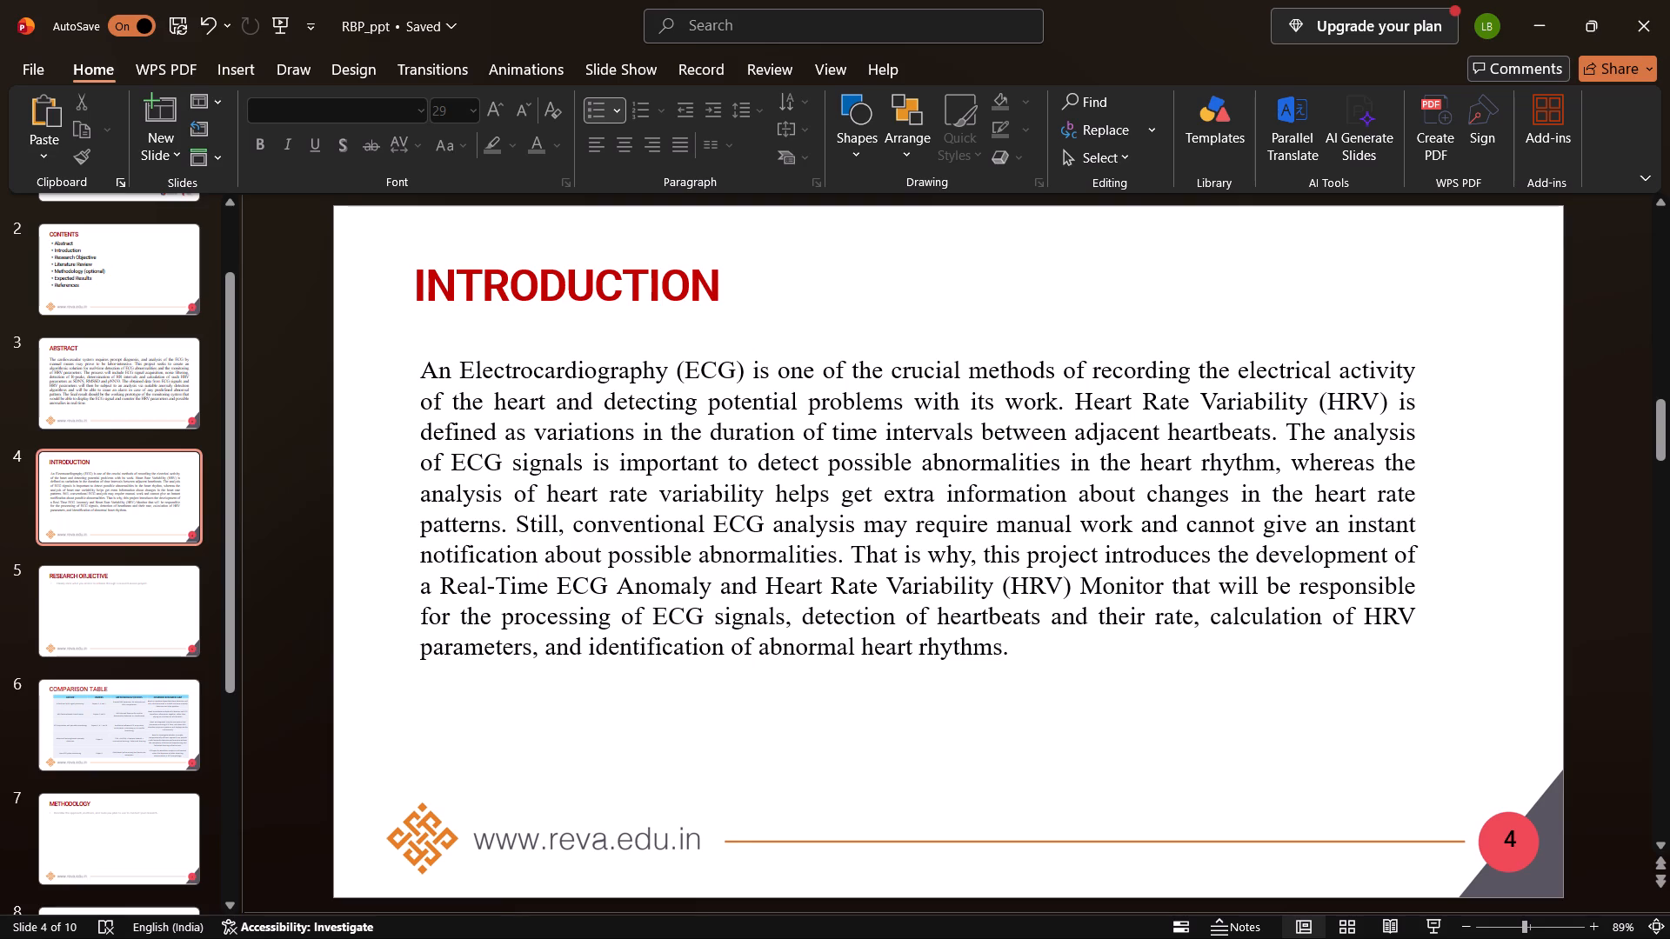
Change "this project" to "our project" in the INTRODUCTION paragraph's sentence beginning "That is why".
click(1024, 560)
key(Left)
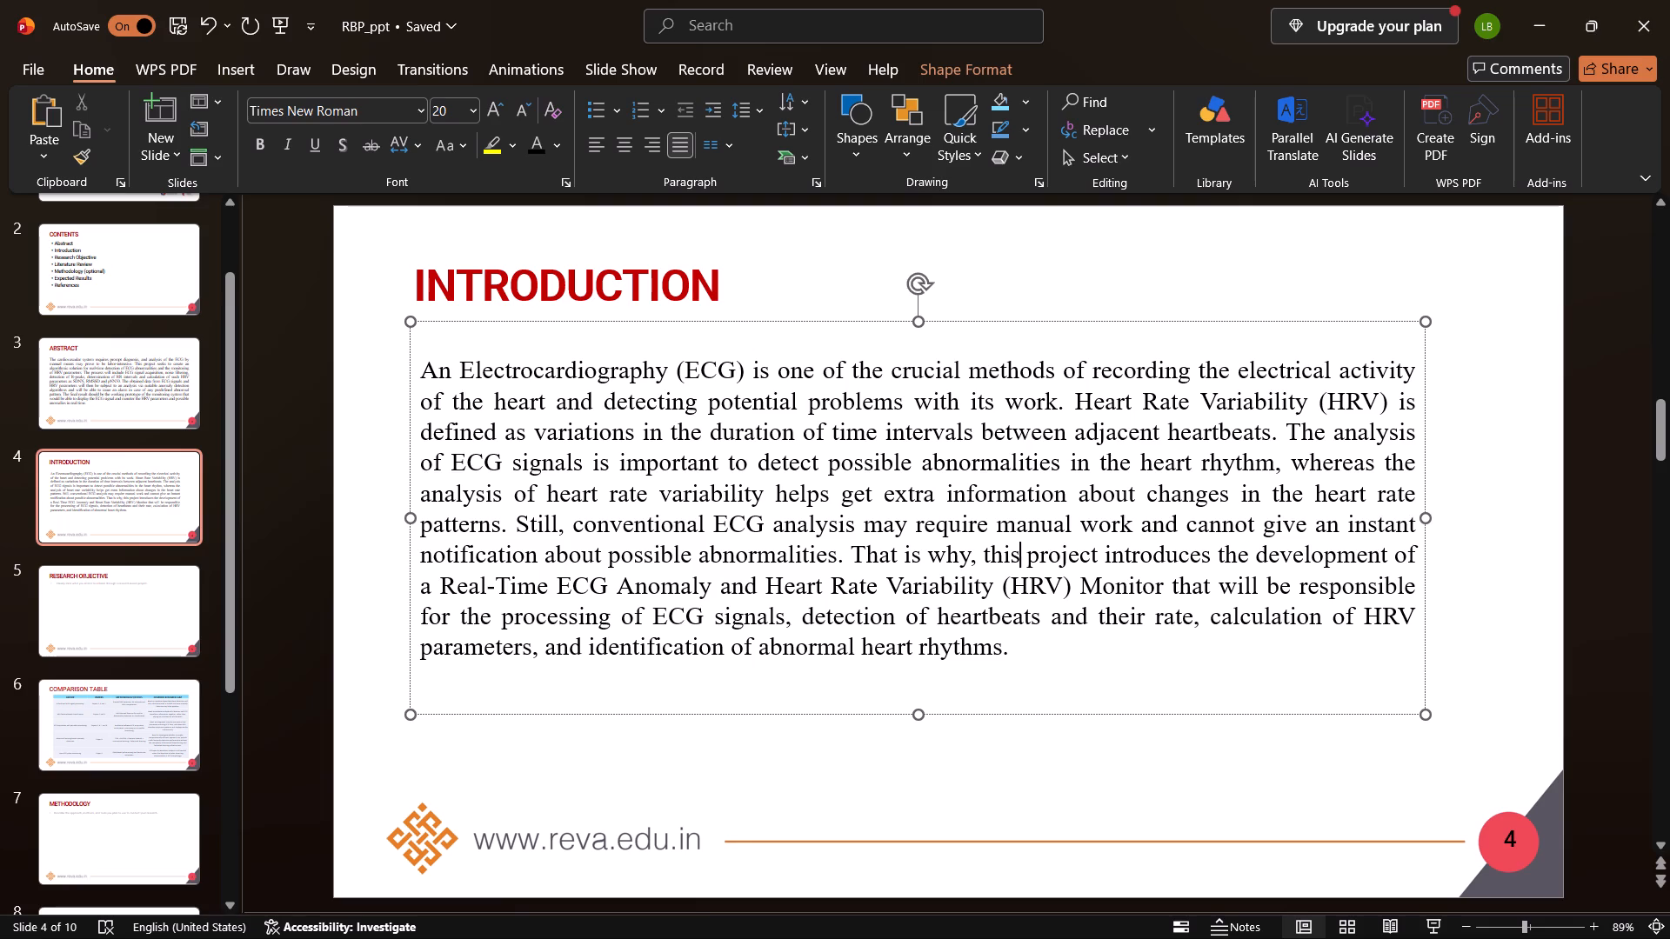
key(BackSpace)
key(BackSpace)
key(BackSpace)
key(BackSpace)
text(out)
key(BackSpace)
key(r)
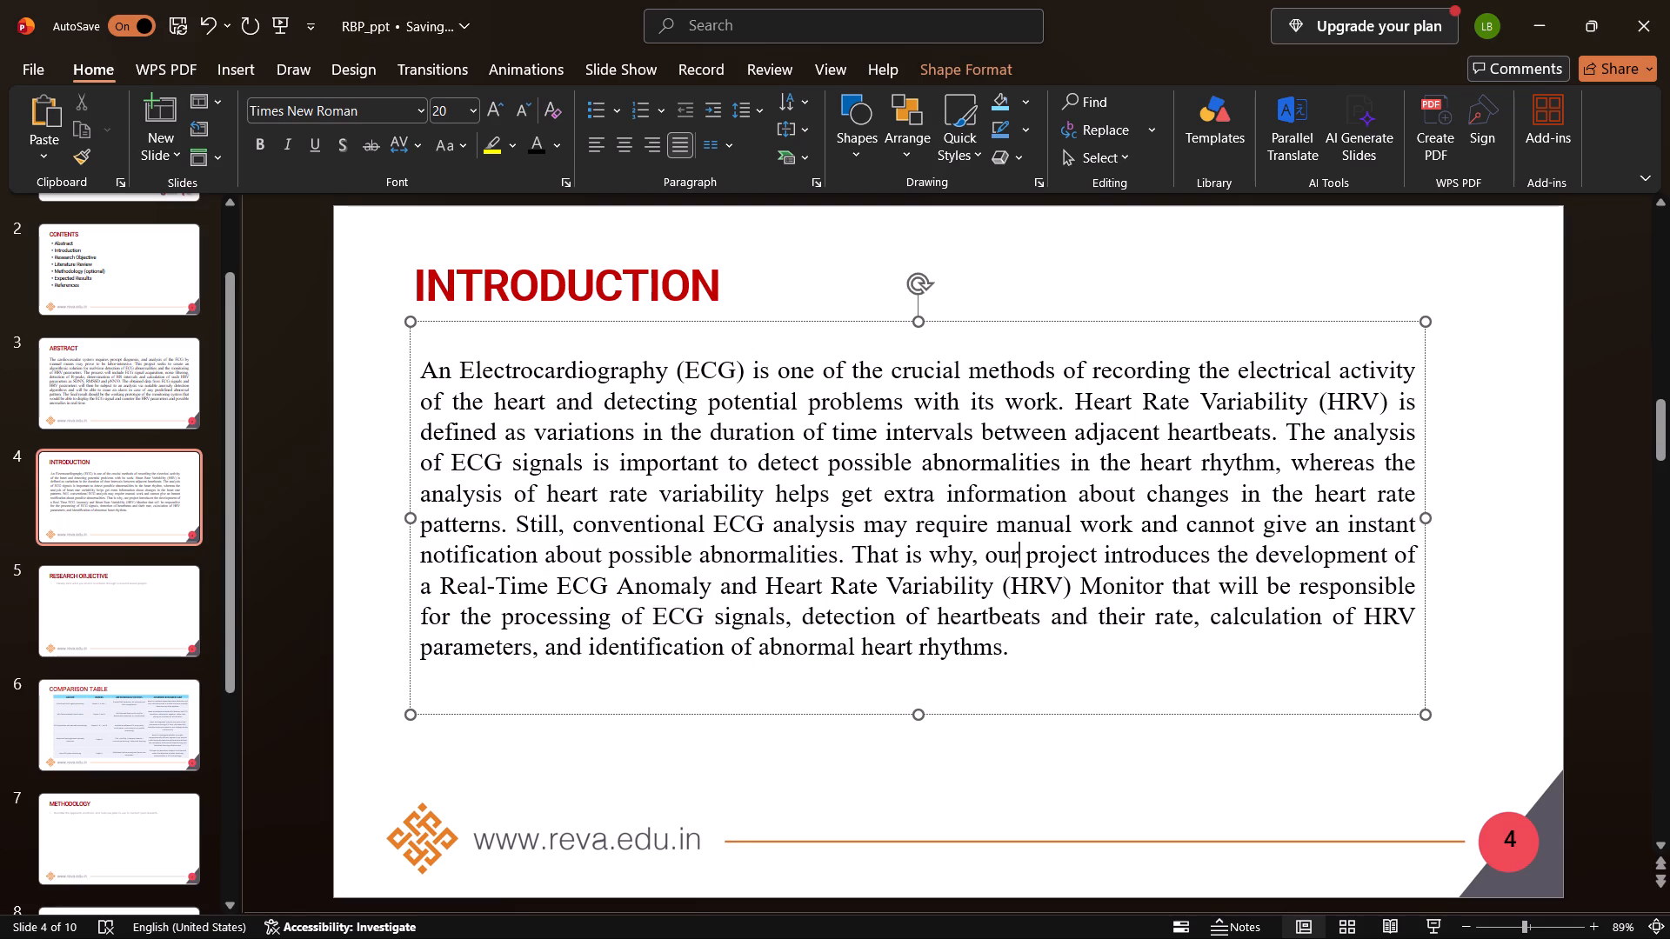
Remove the bullet from the empty line below the INTRODUCTION paragraph.
click(1179, 689)
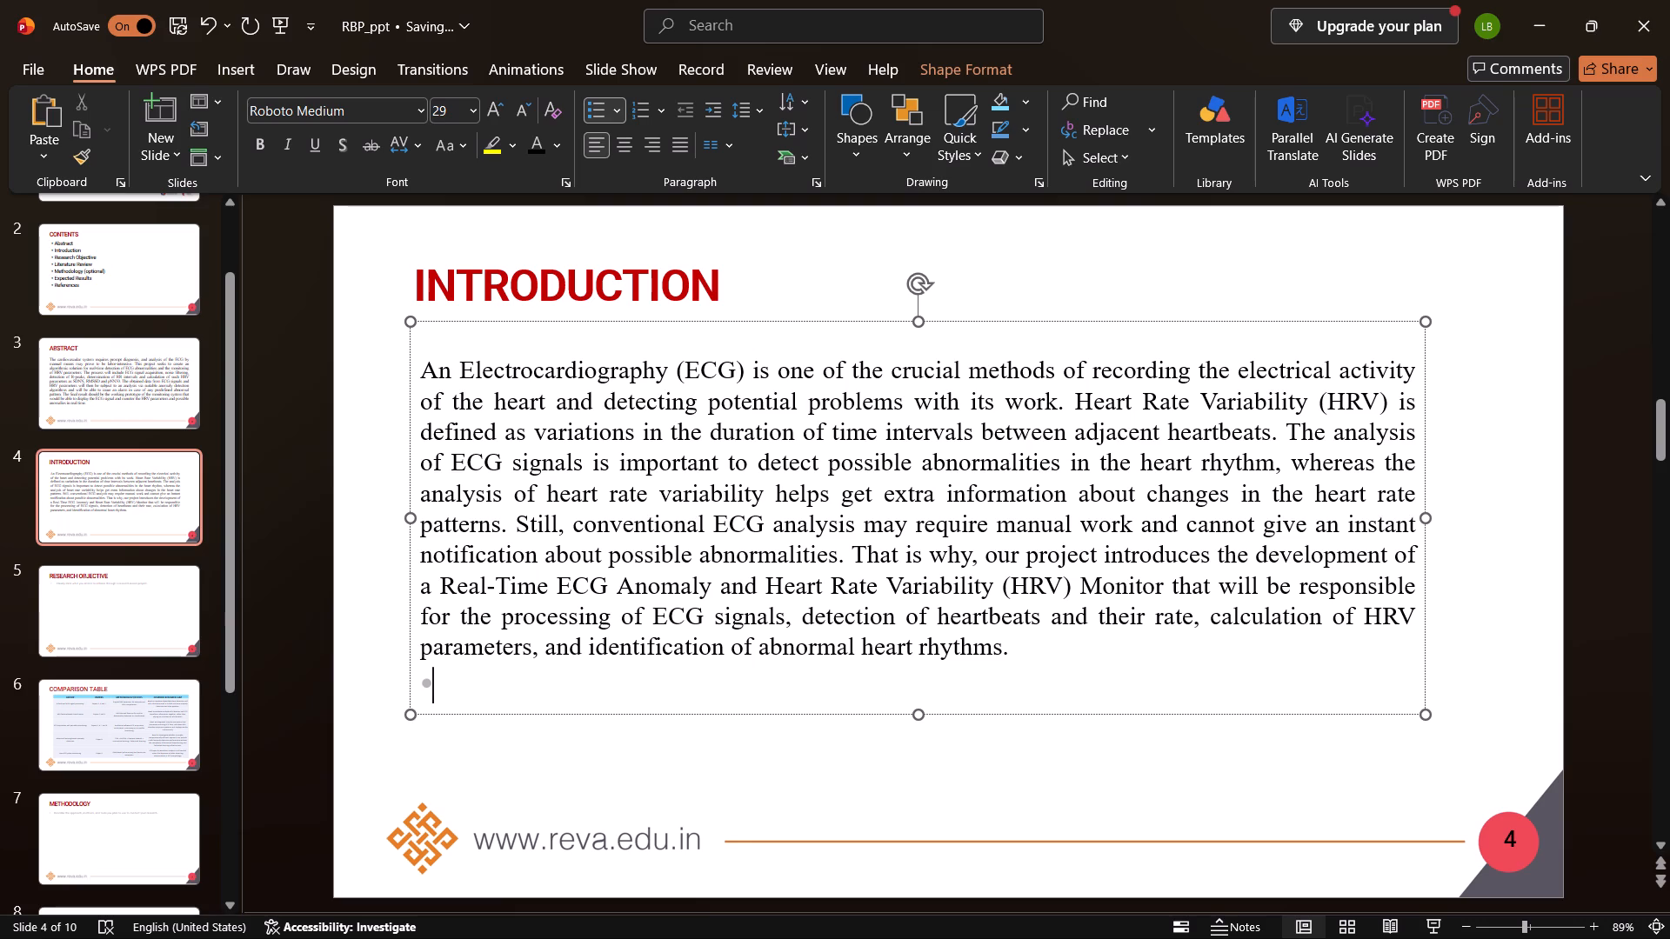
key(BackSpace)
Go to the RESEARCH OBJECTIVE slide.
click(143, 616)
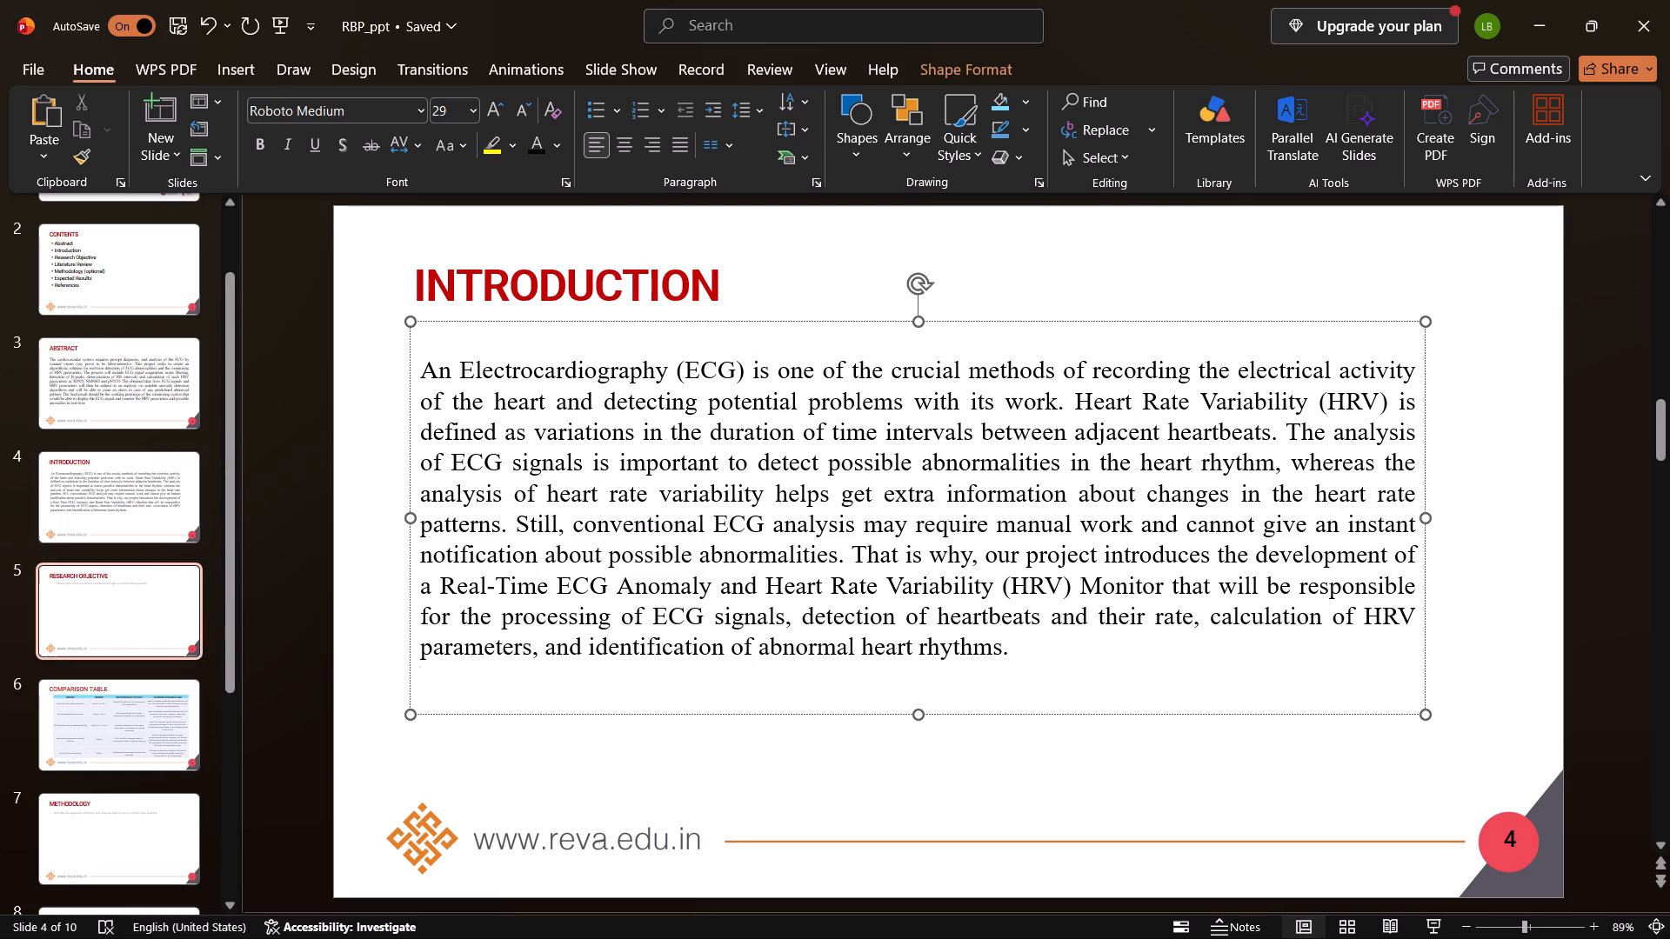
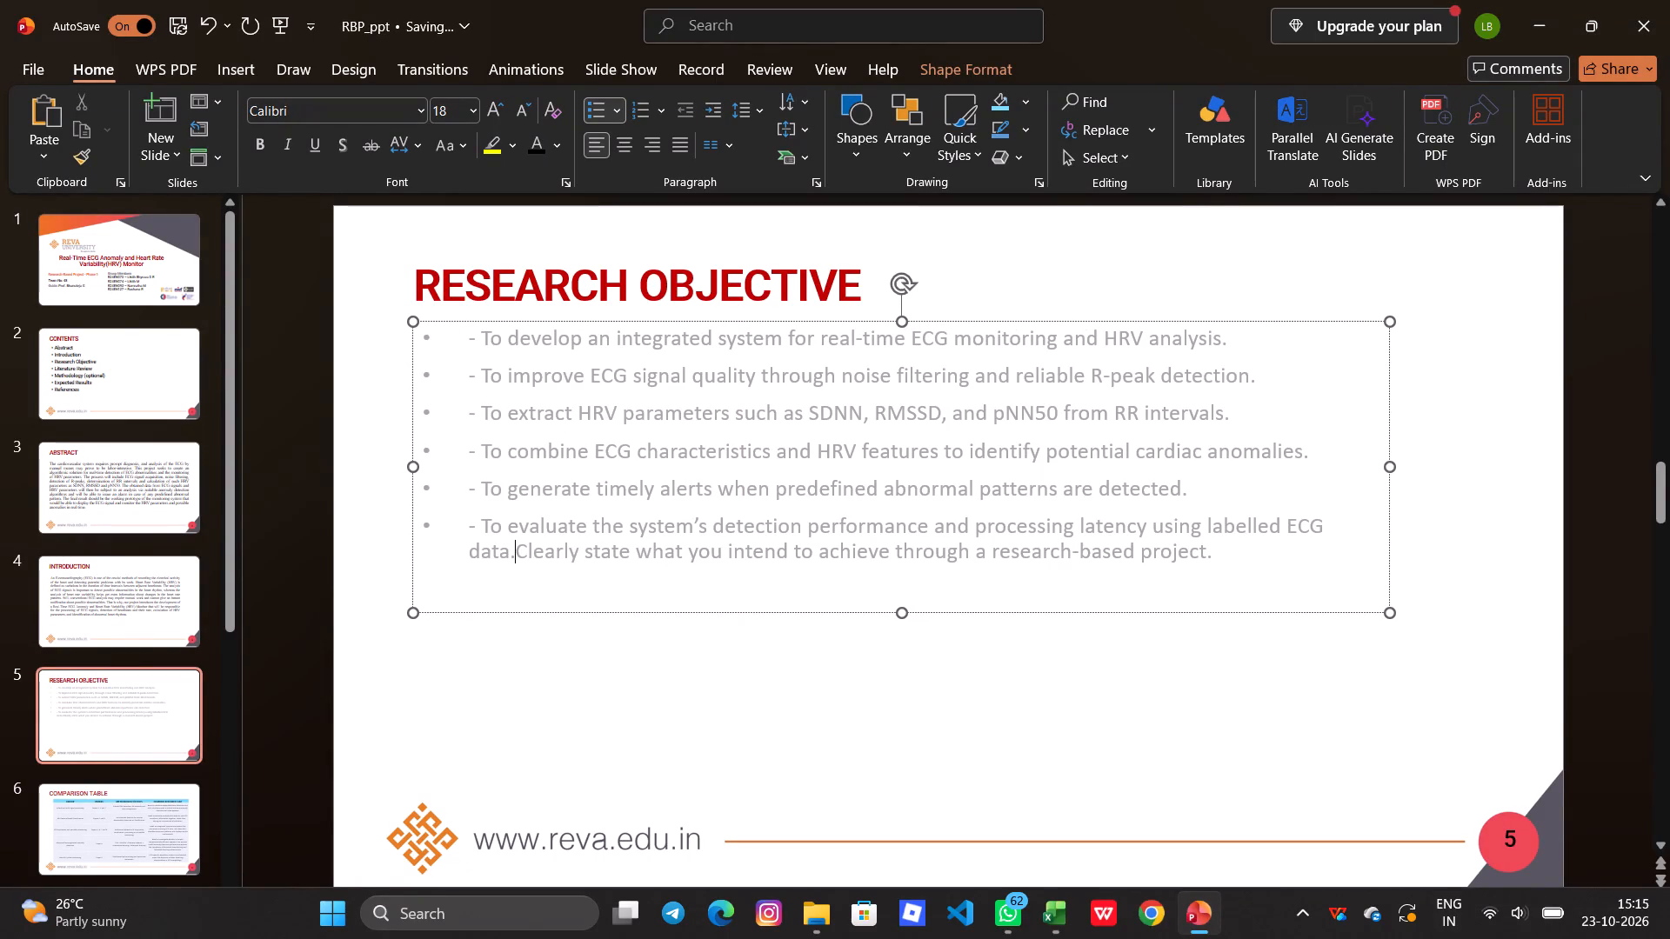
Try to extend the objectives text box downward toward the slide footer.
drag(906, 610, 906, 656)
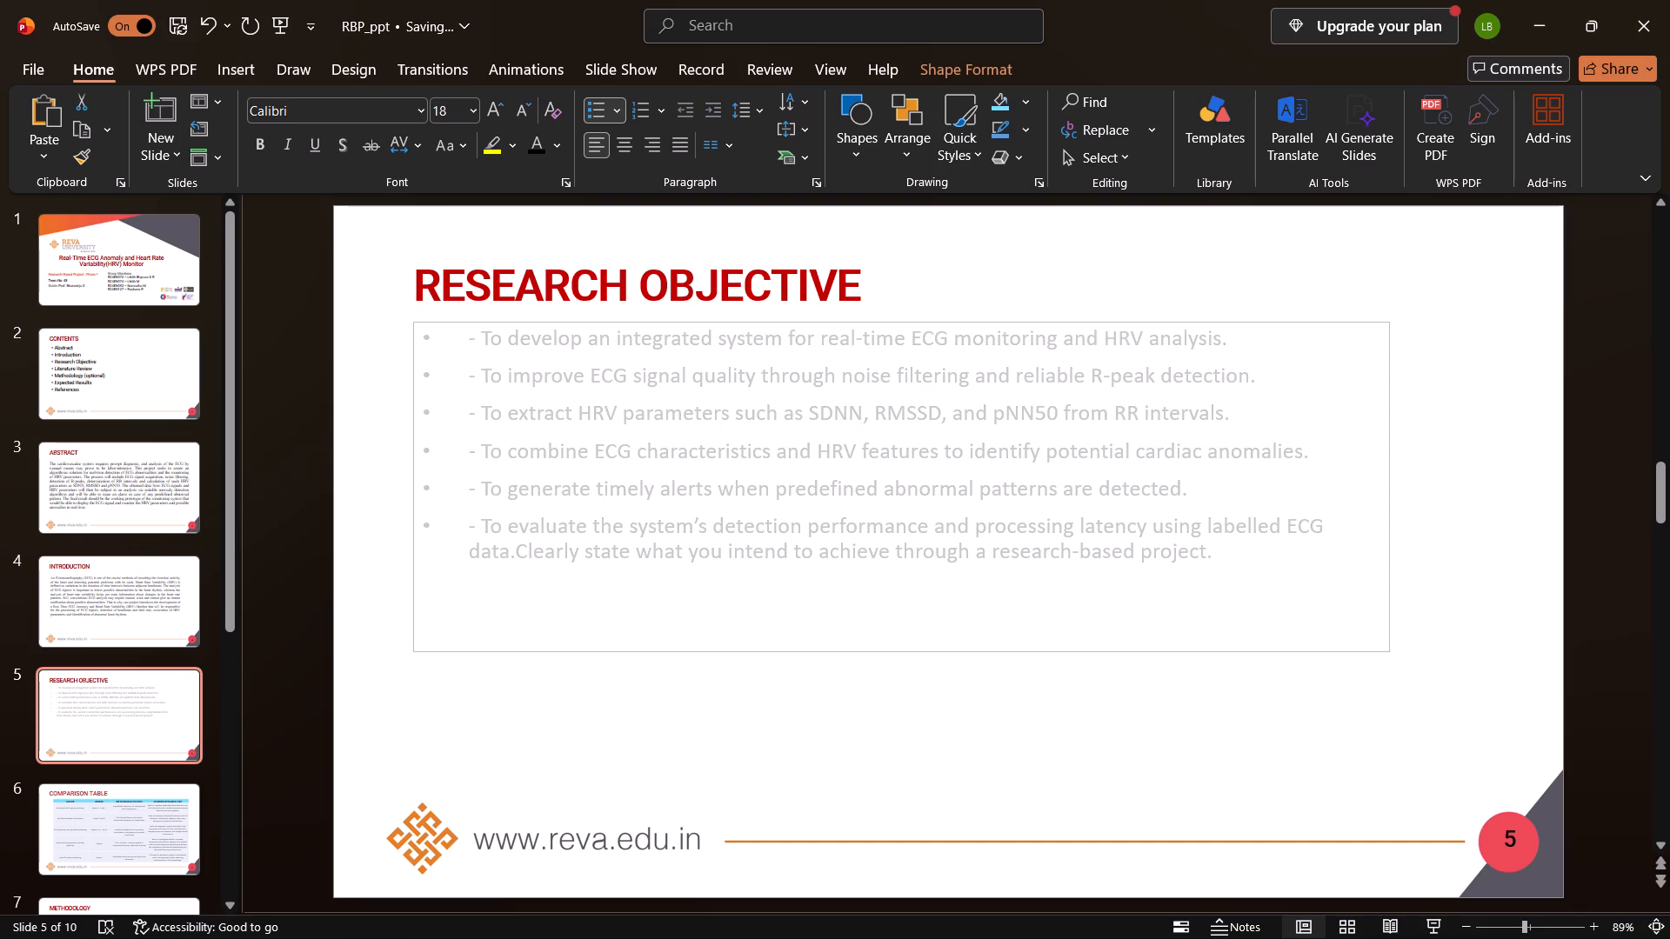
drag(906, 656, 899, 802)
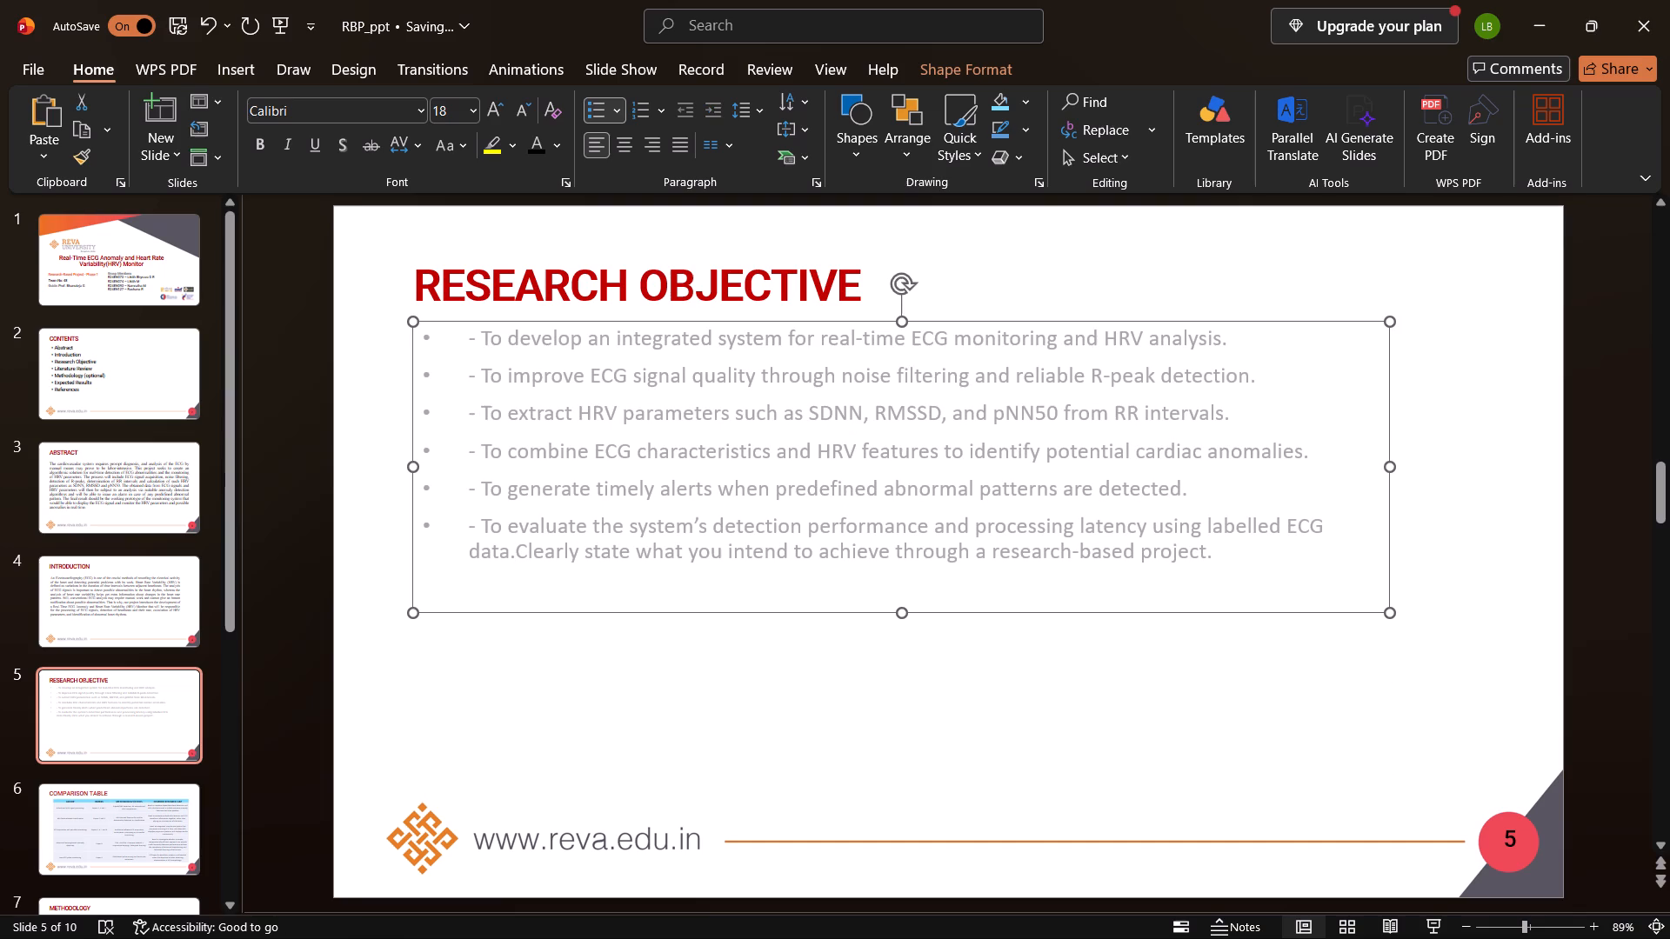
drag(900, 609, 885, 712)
Narrow the objectives text box from its right edge to about two-thirds of the slide width.
drag(1387, 471, 1260, 589)
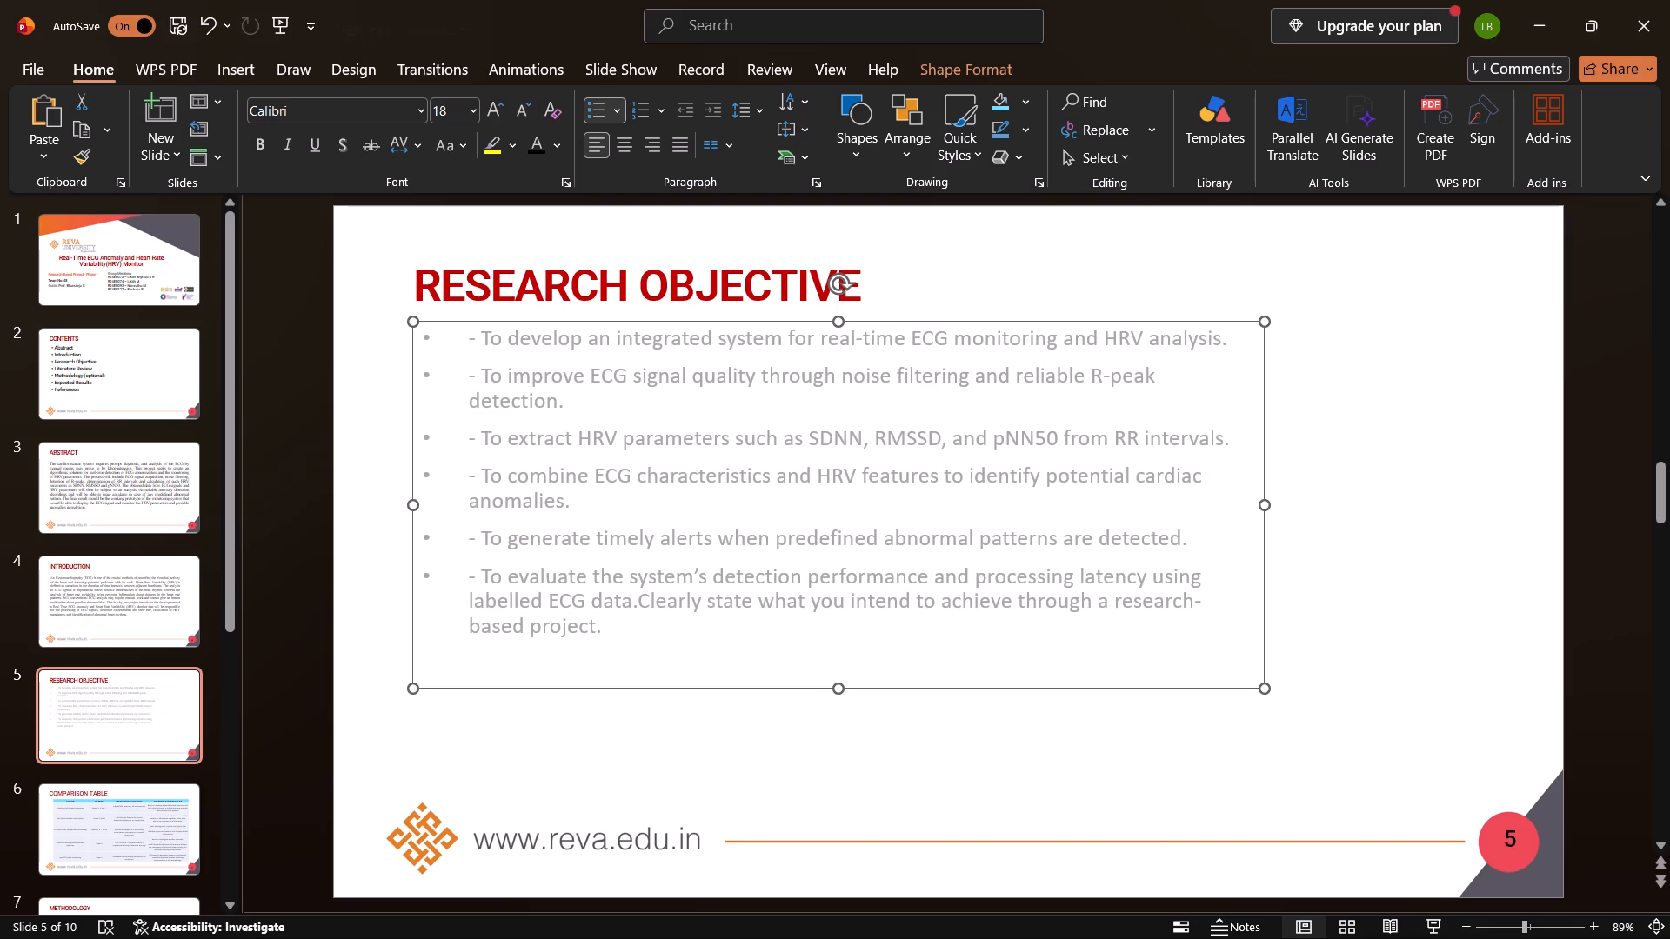
drag(842, 694, 839, 751)
drag(1261, 503, 1210, 504)
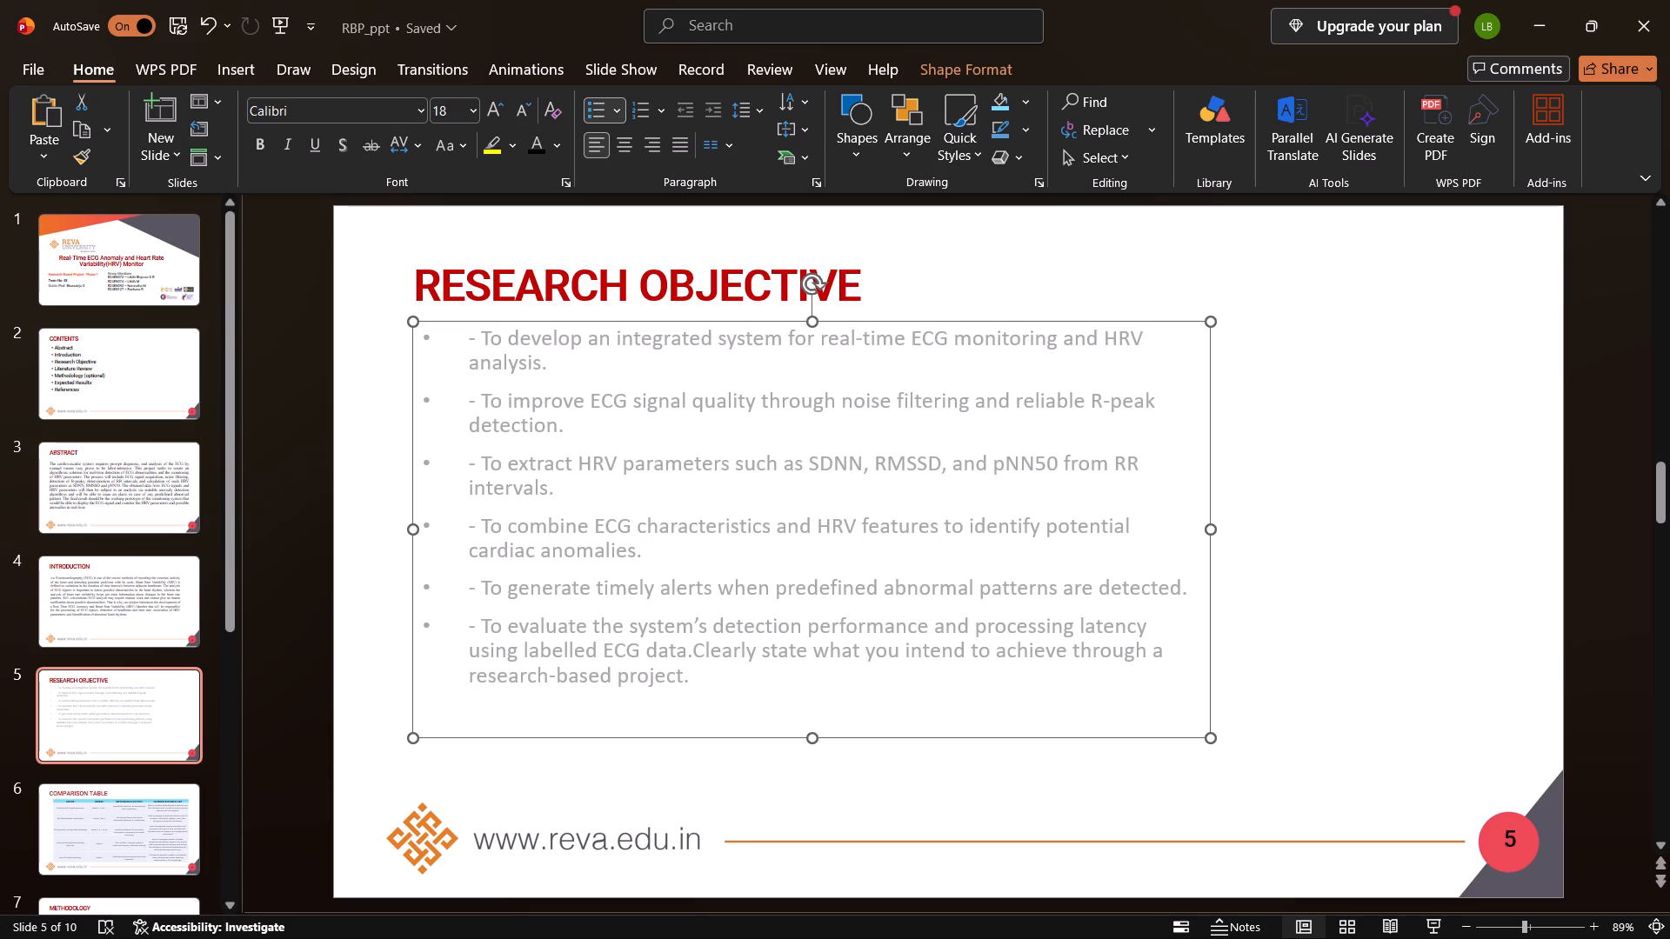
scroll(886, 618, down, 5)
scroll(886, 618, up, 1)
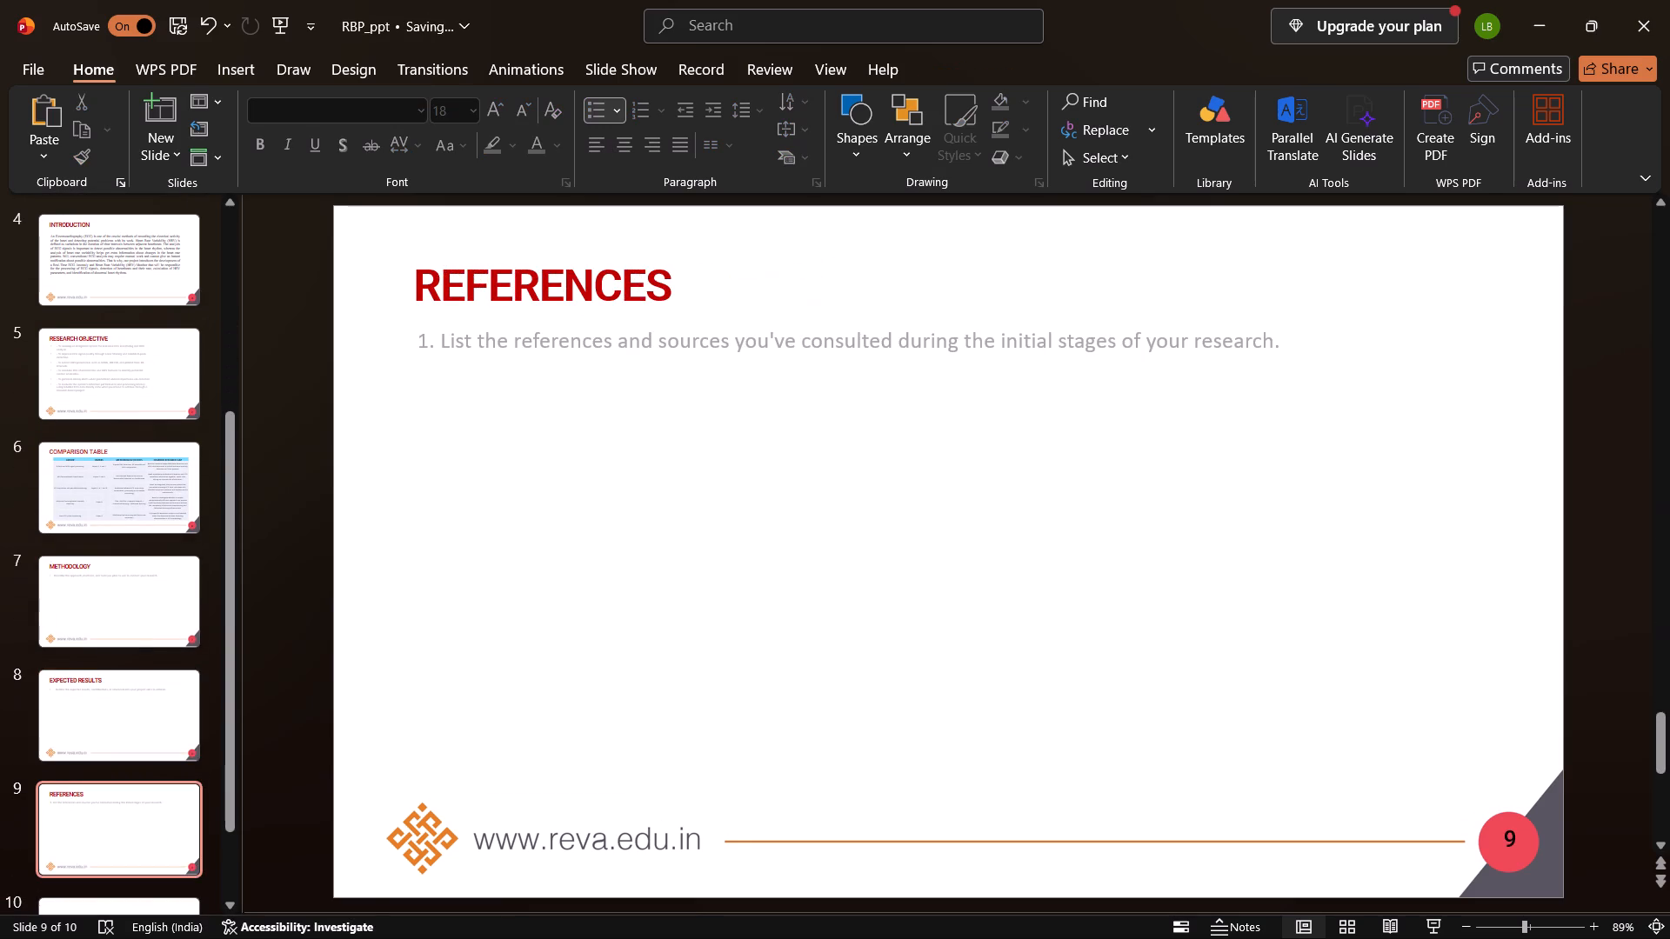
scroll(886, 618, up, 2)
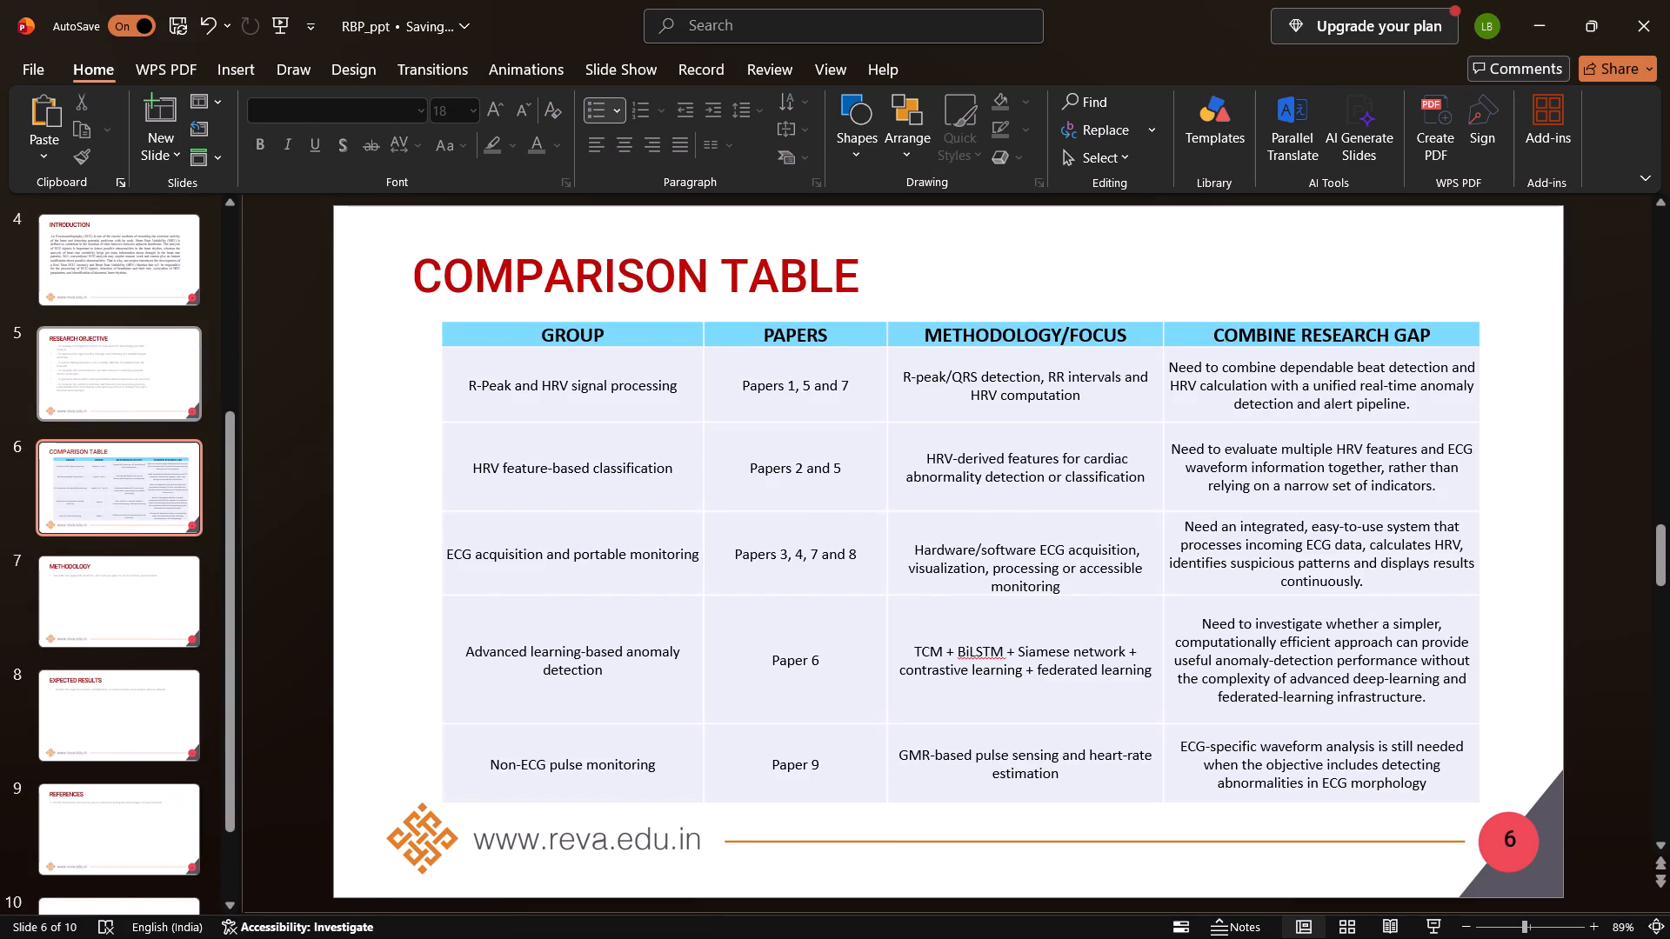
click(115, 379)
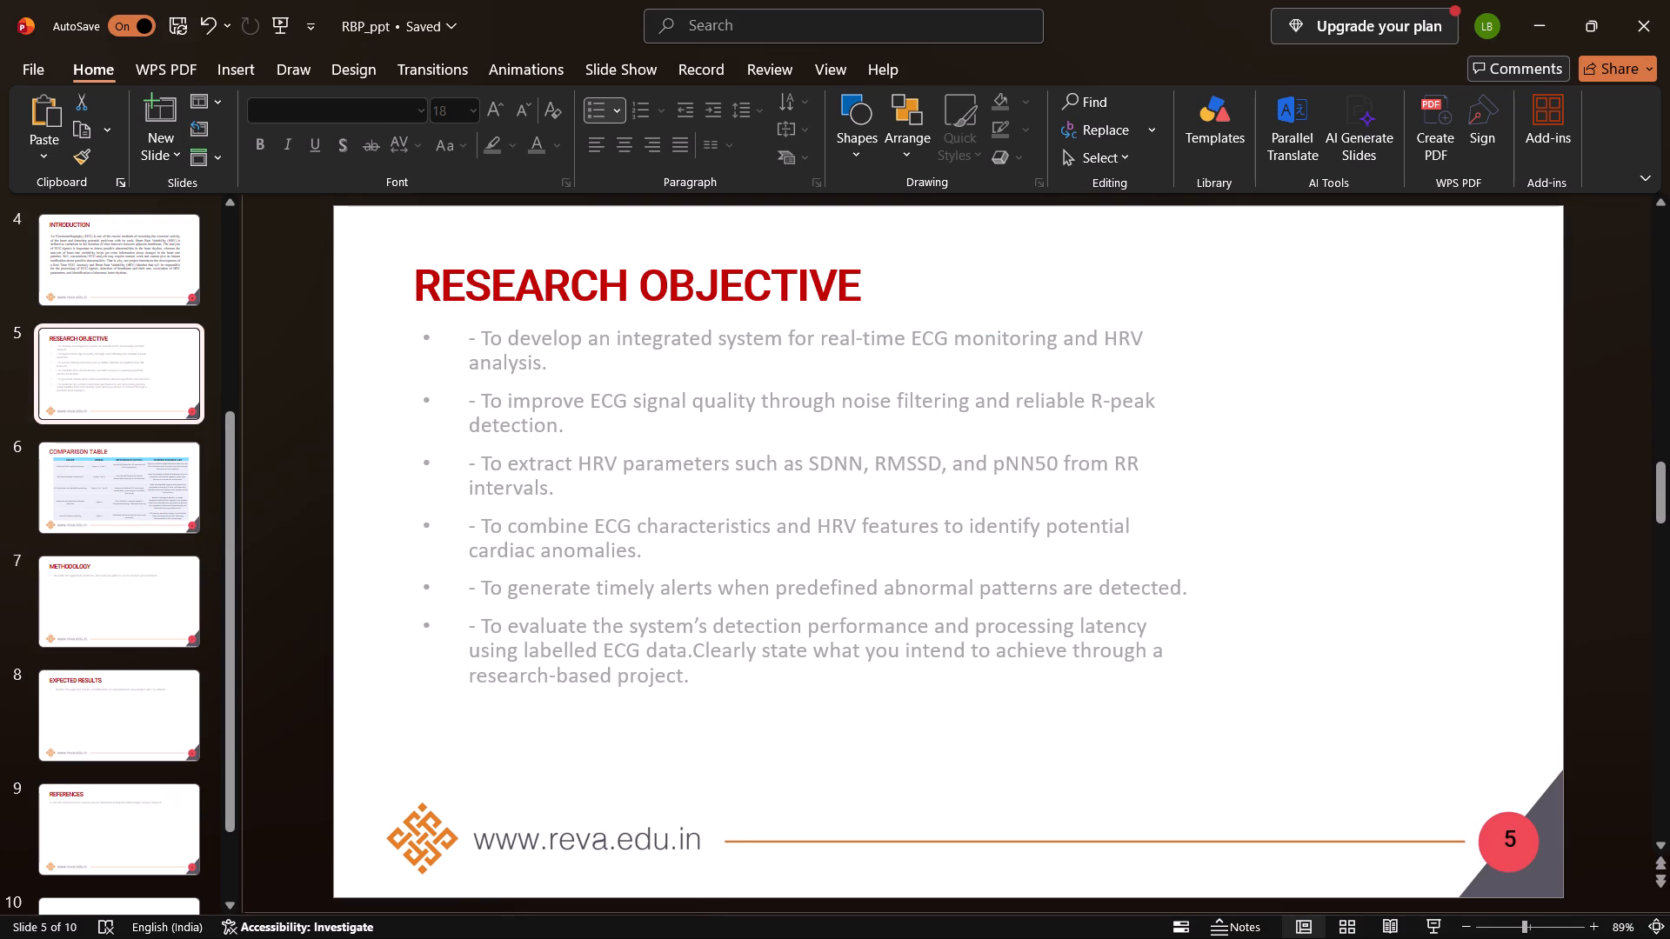
Delete the leading hyphen from each of the six bulleted research objectives.
click(411, 401)
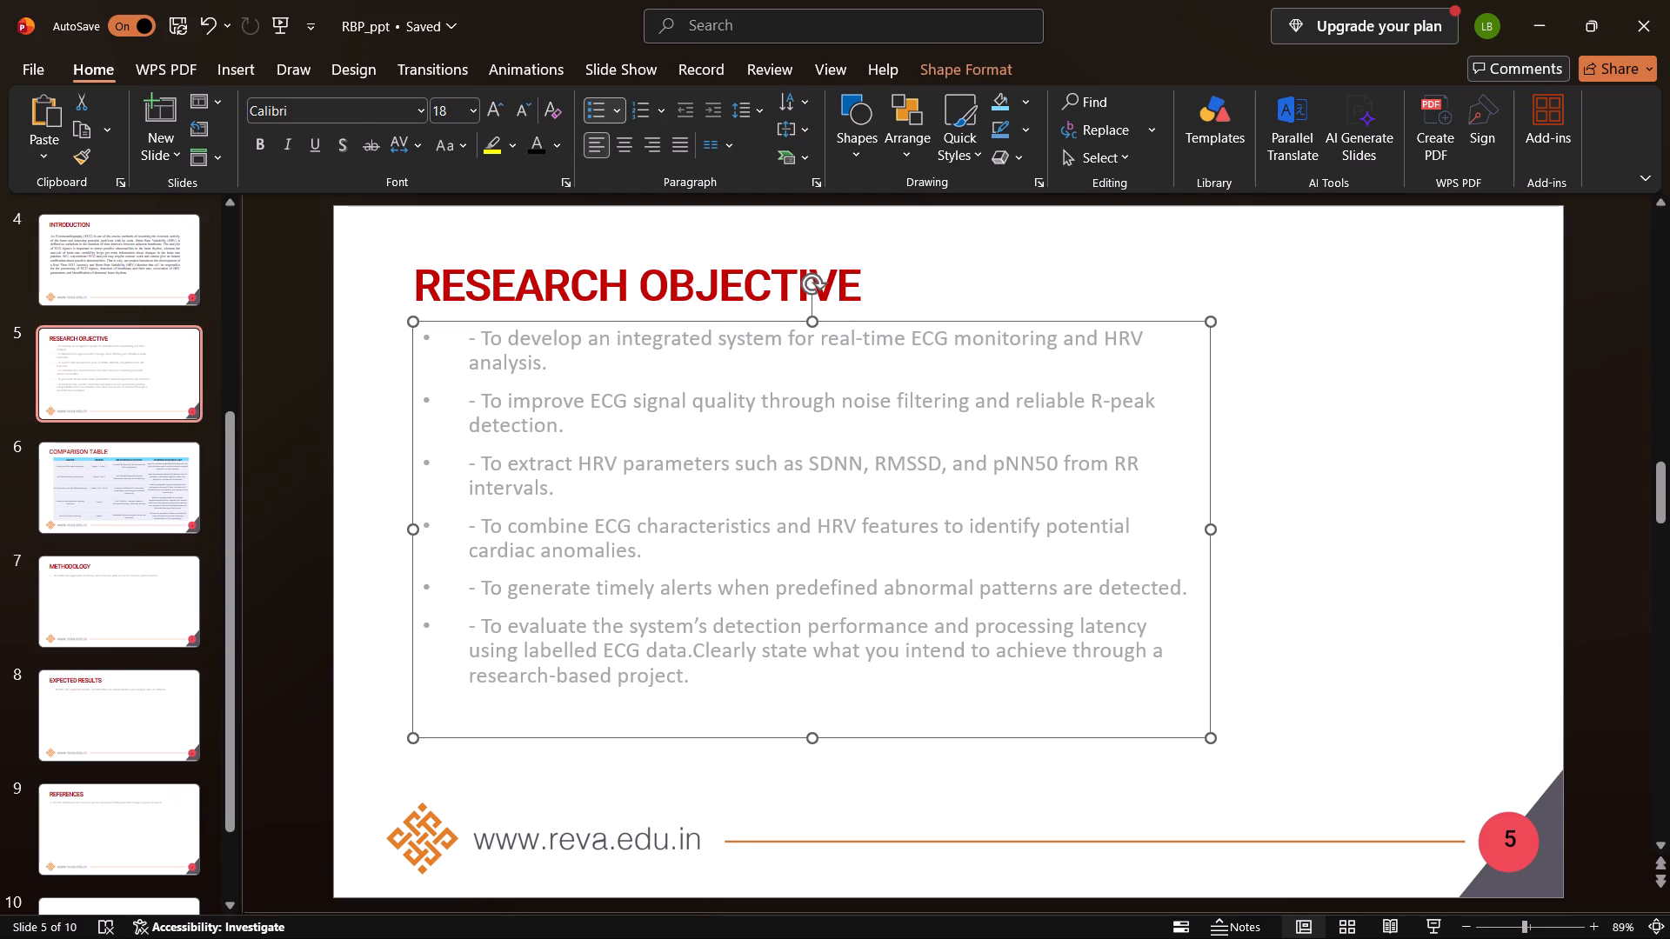
click(476, 337)
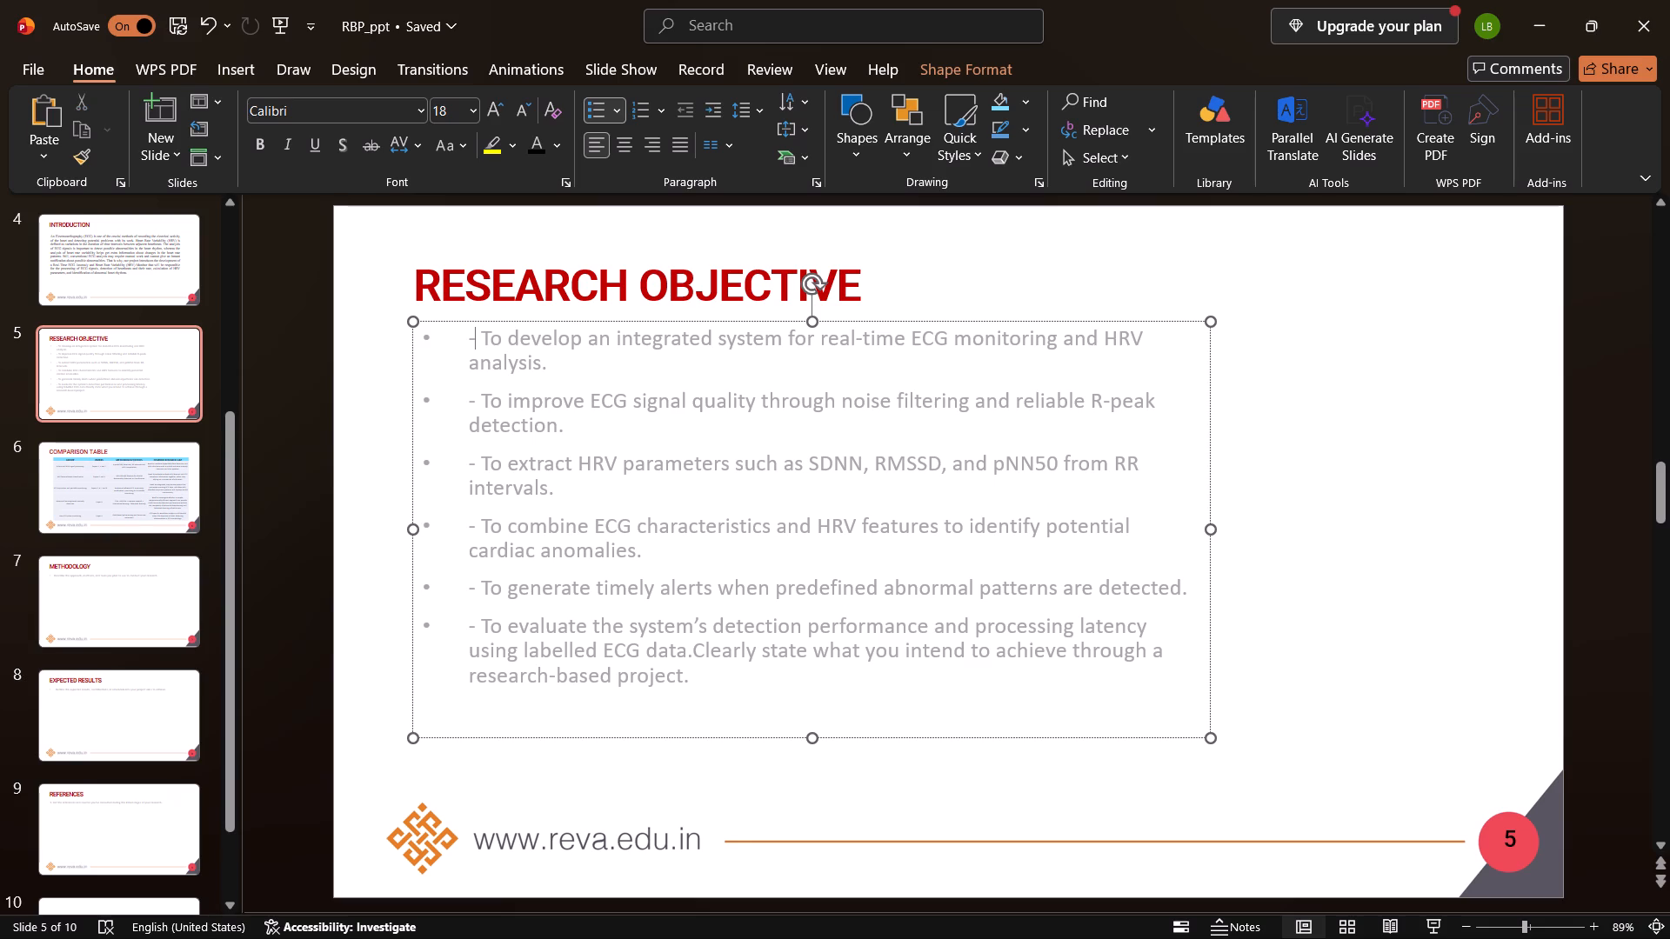
key(BackSpace)
click(478, 399)
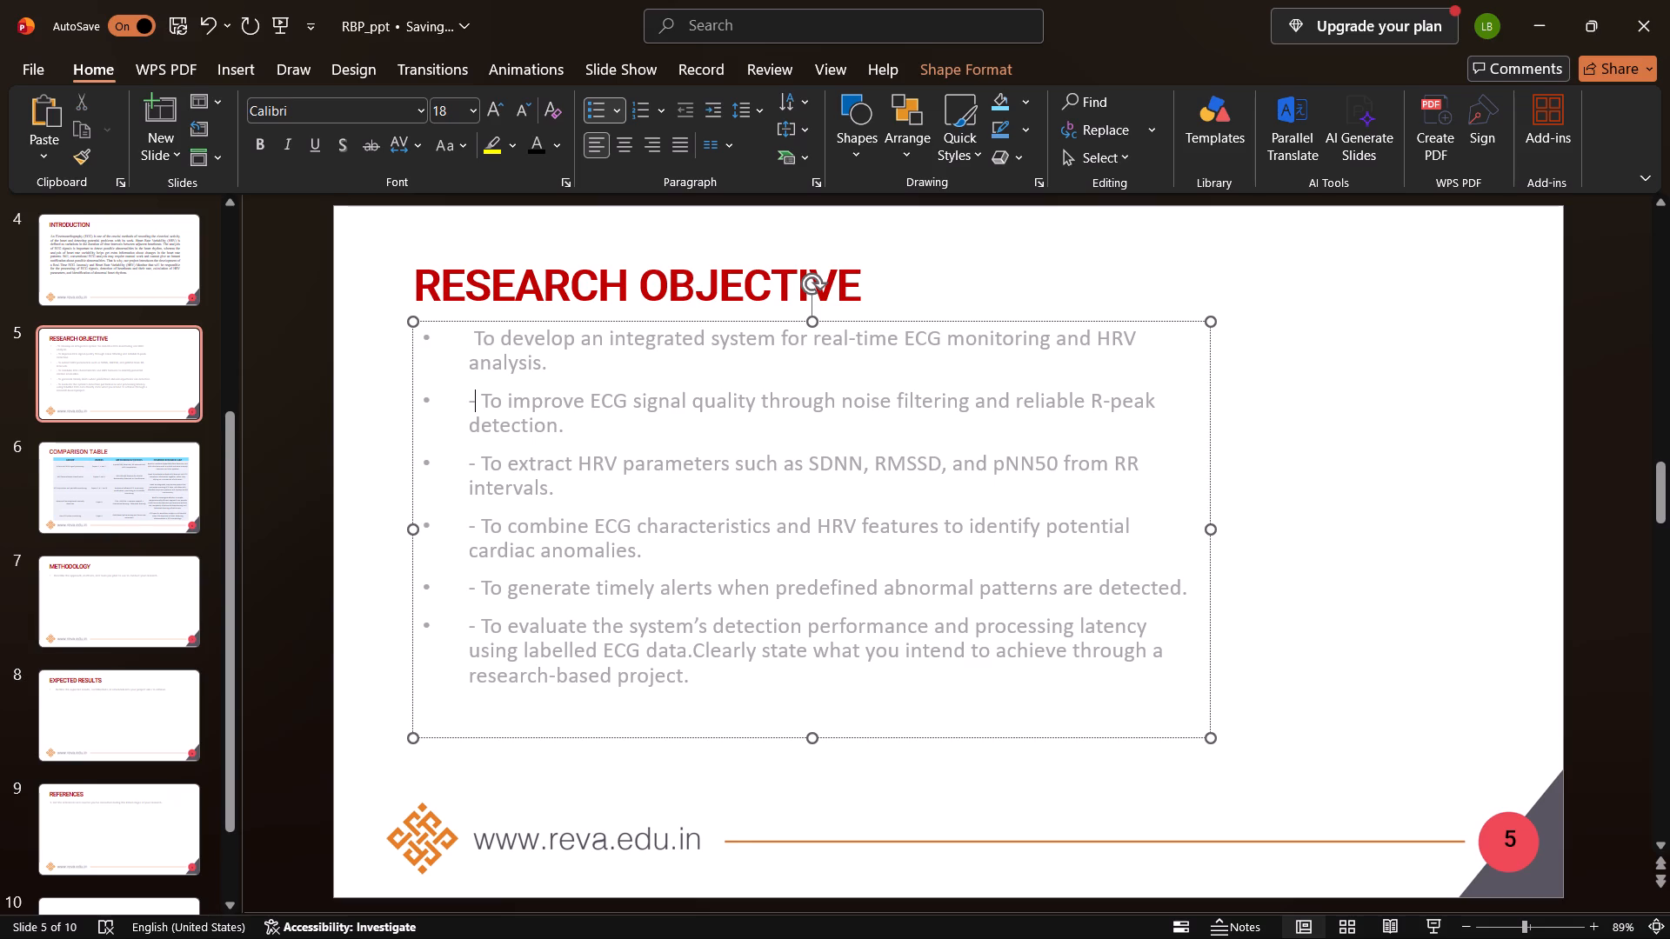
key(BackSpace)
click(478, 462)
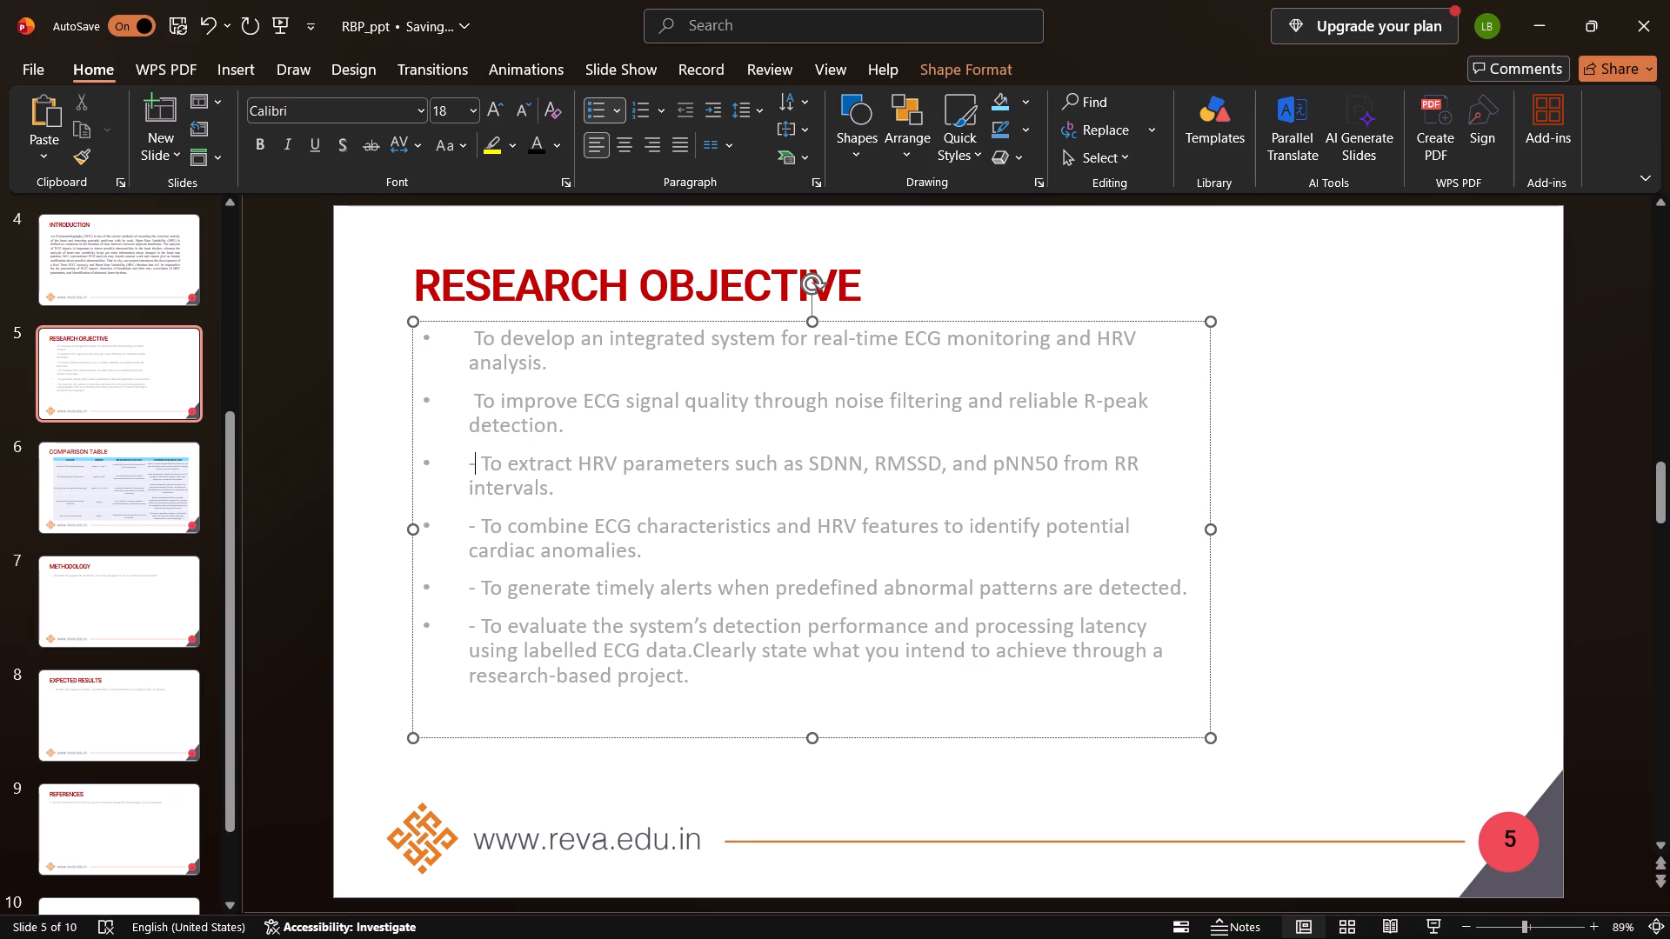
key(BackSpace)
click(480, 531)
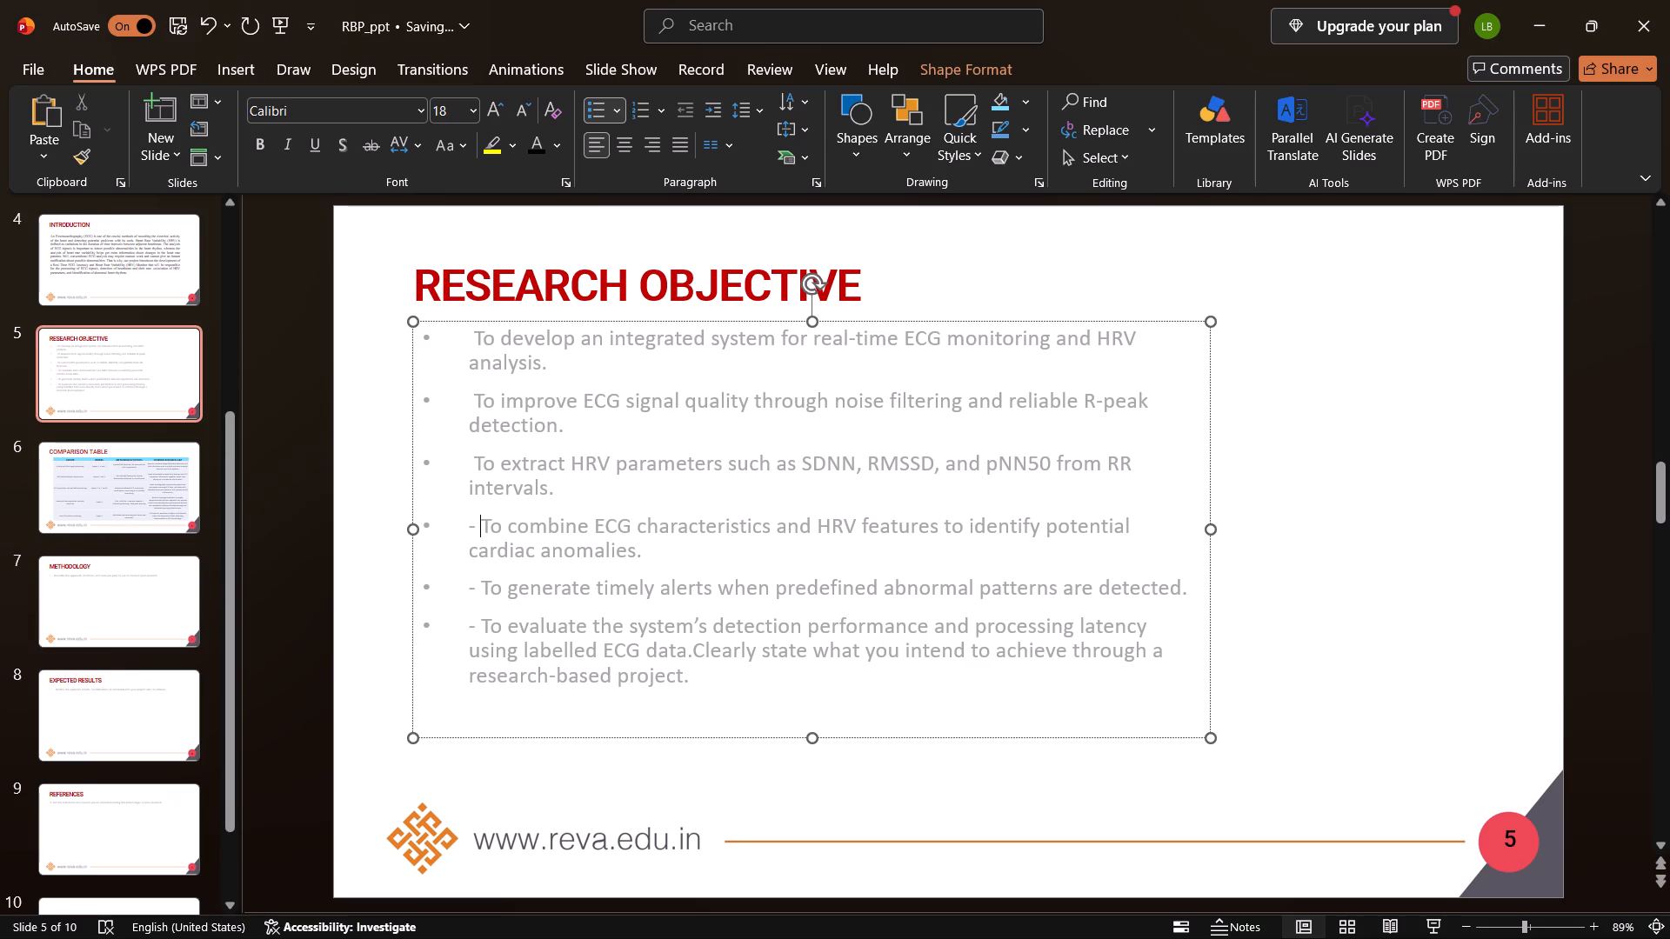
key(BackSpace)
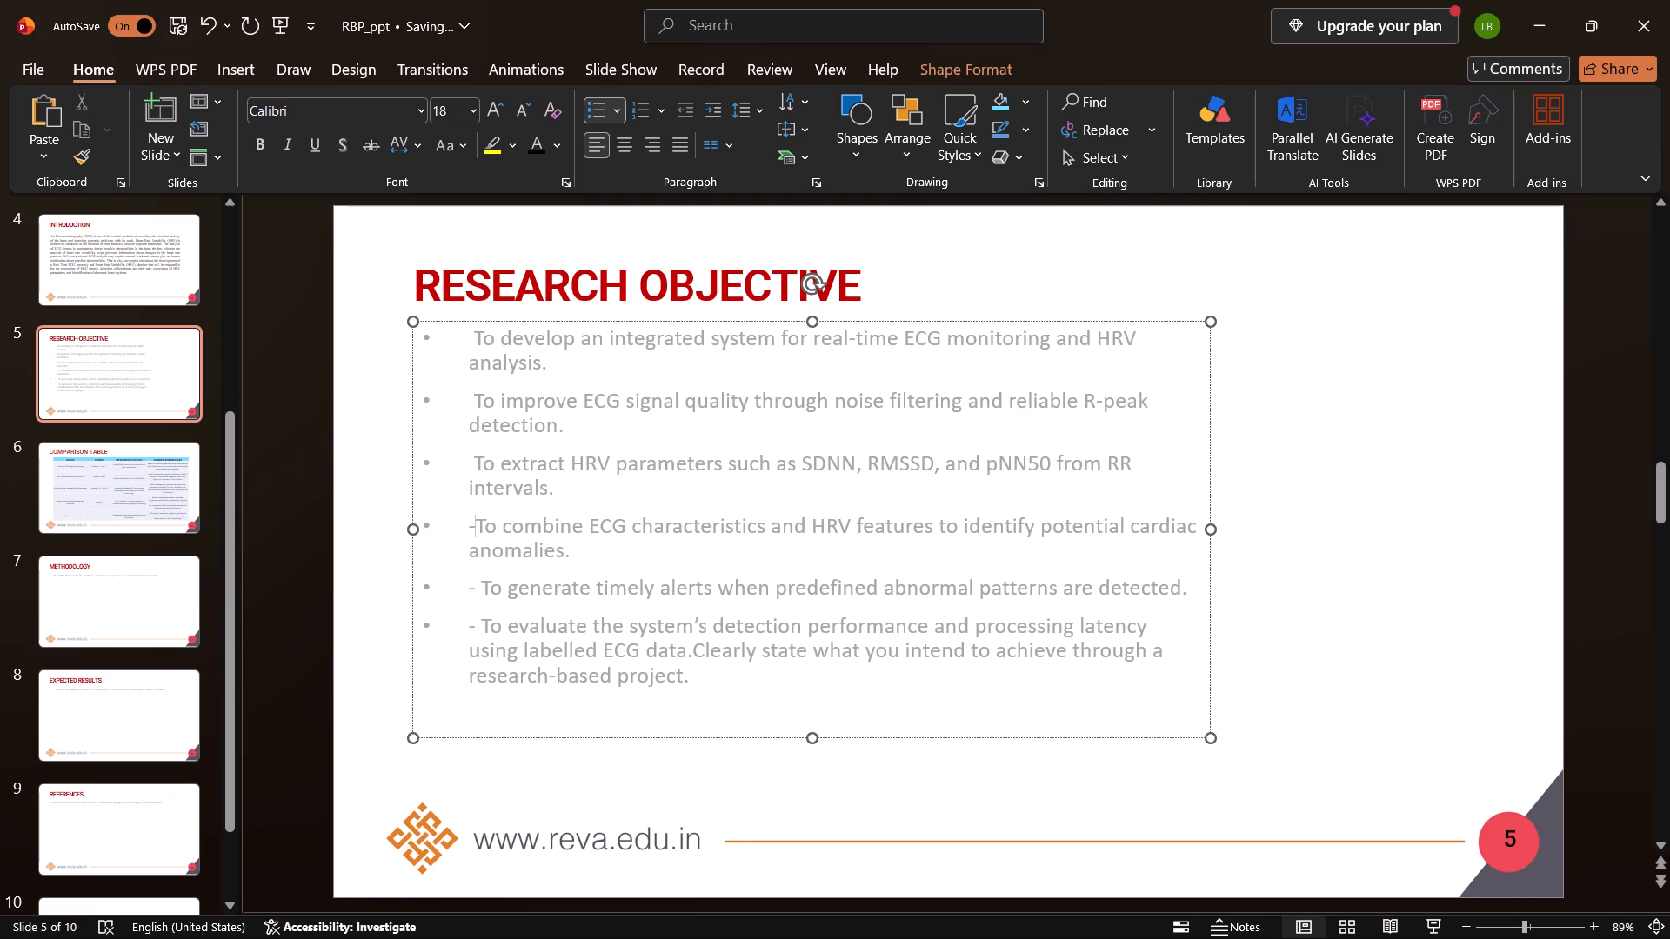
key(BackSpace)
click(479, 591)
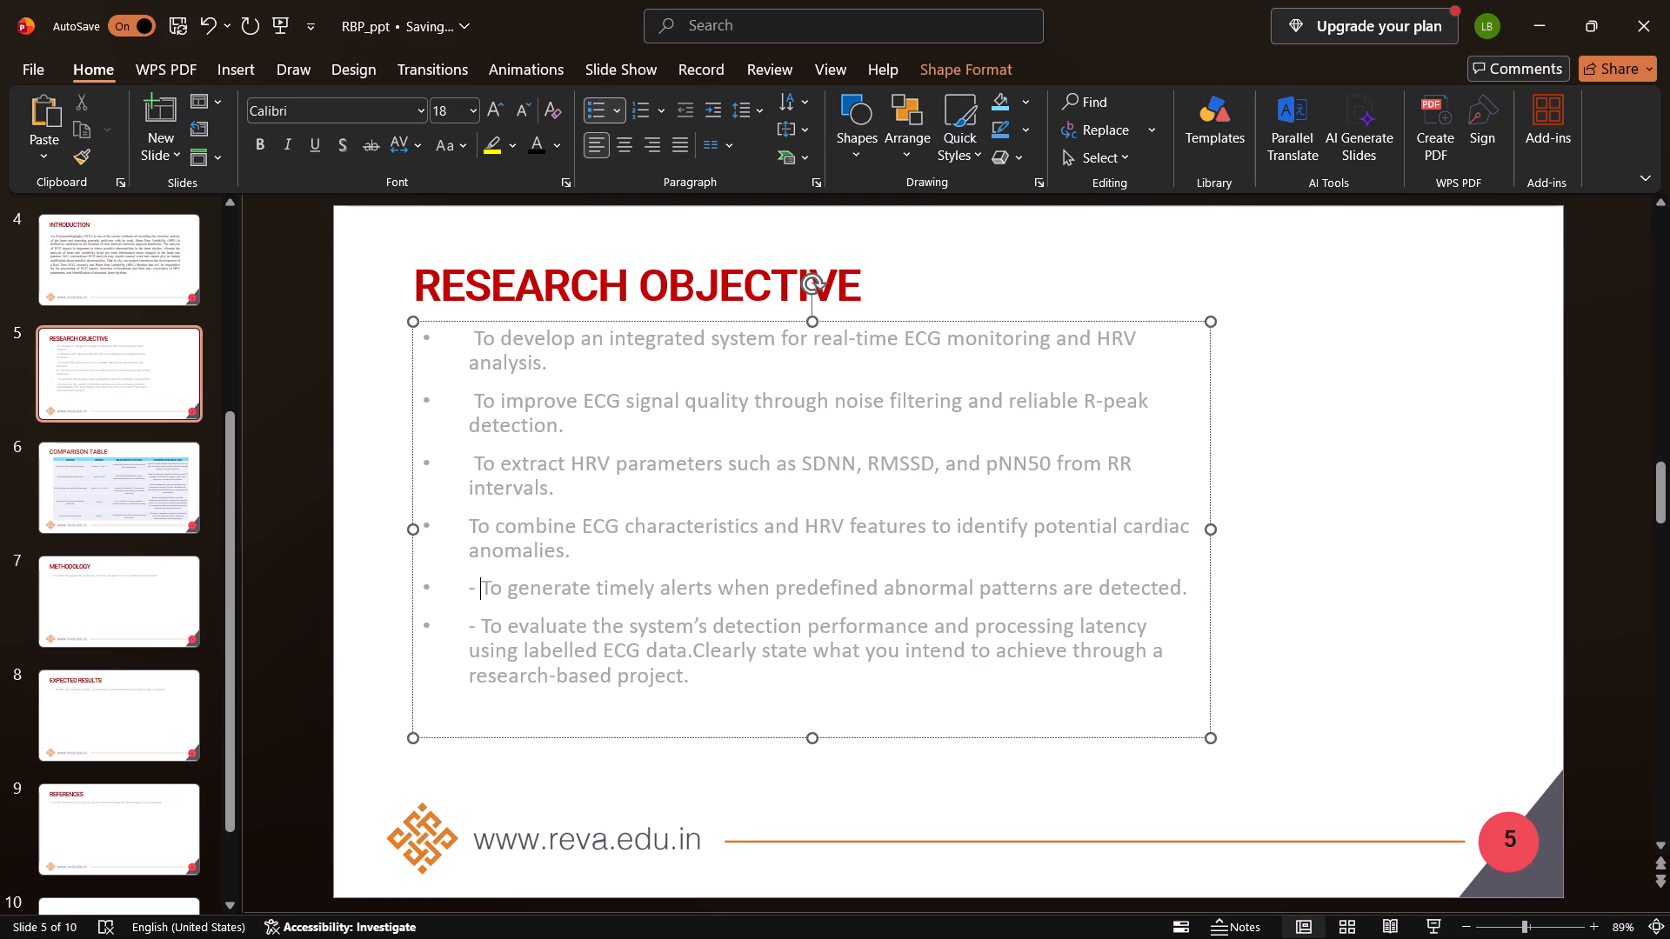
key(BackSpace)
key(BackSpace)
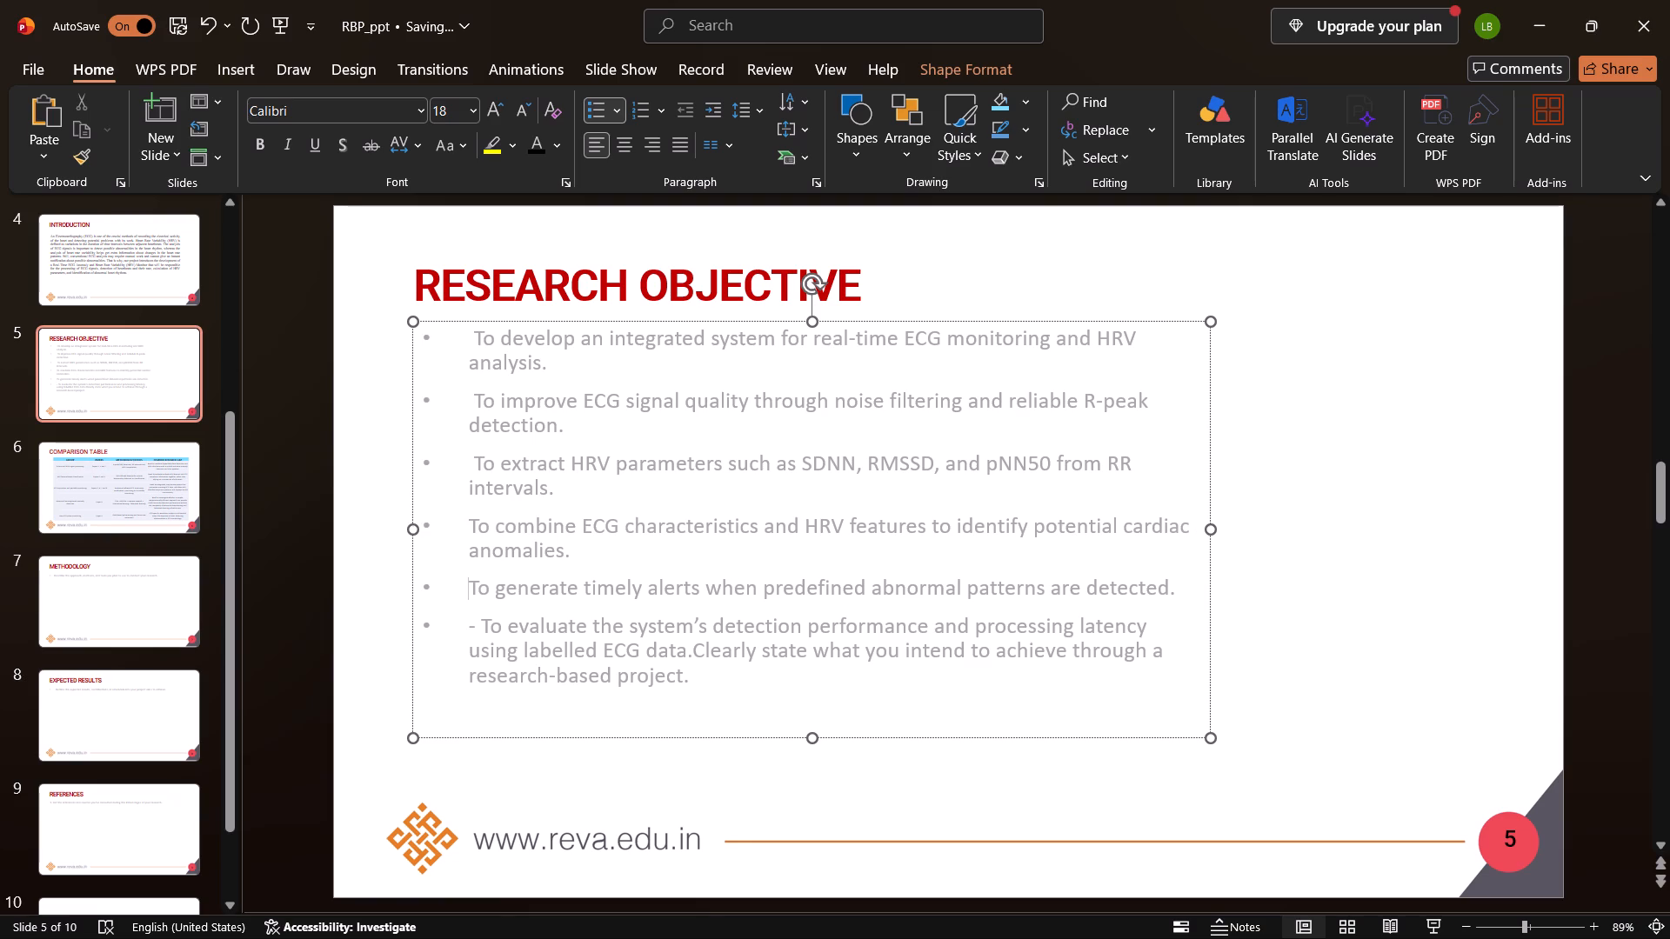
click(483, 623)
key(BackSpace)
key(BackSpace)
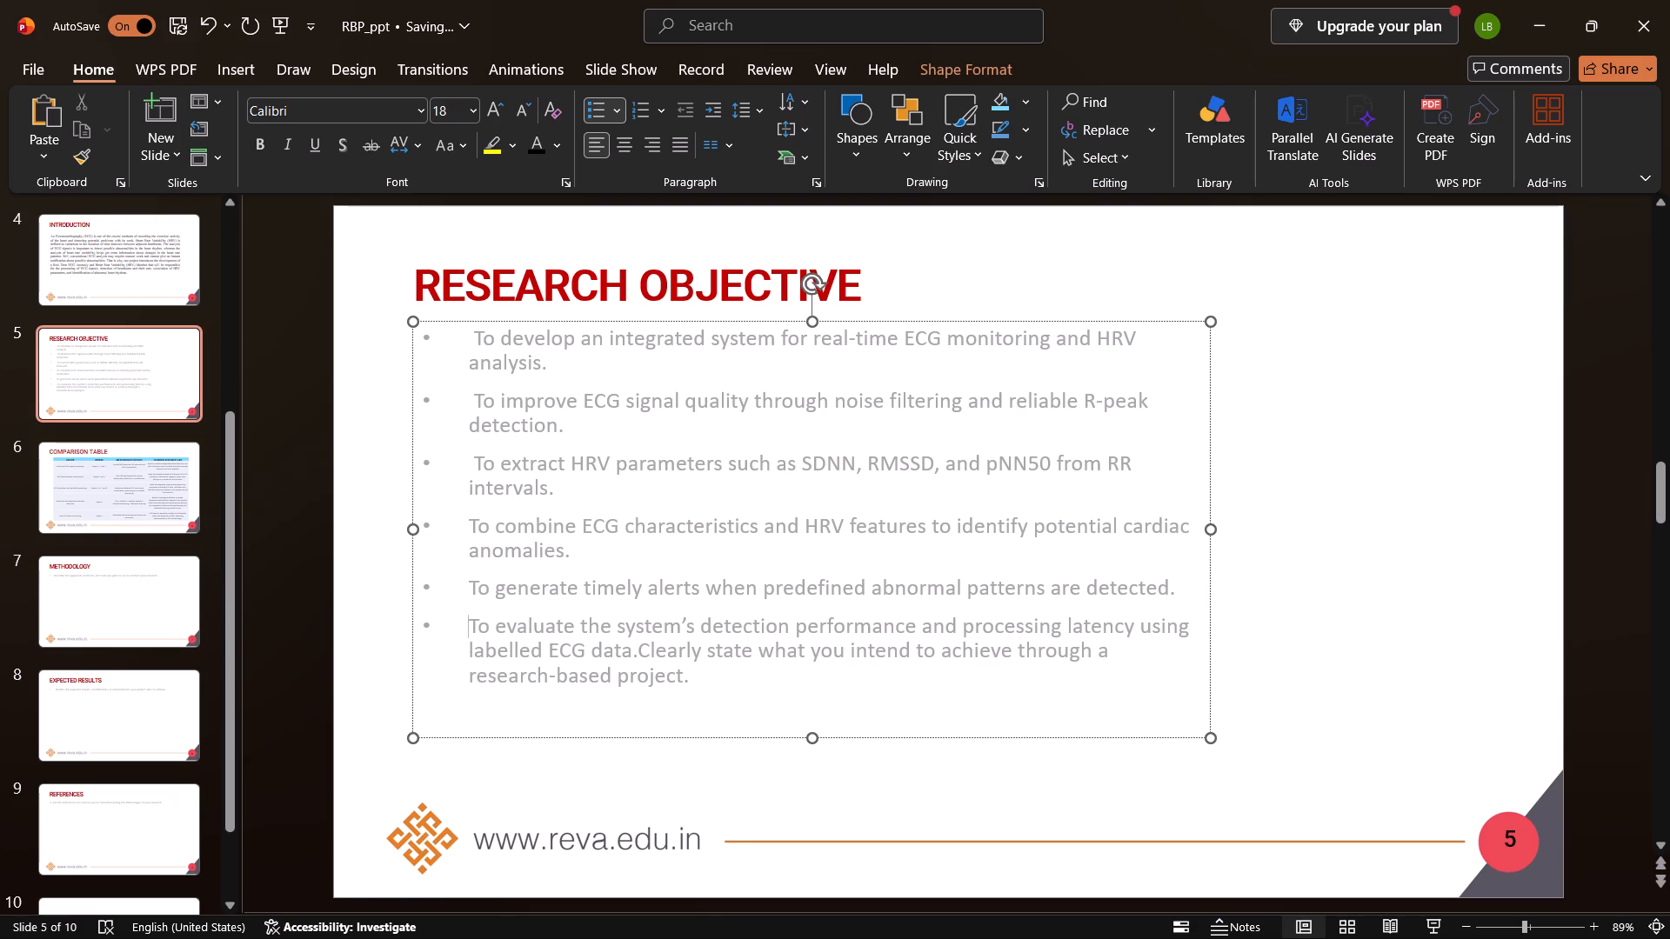
Remove the leftover leading space before "To" in the first three research objectives.
click(454, 341)
key(Right)
key(BackSpace)
key(Down)
key(Down)
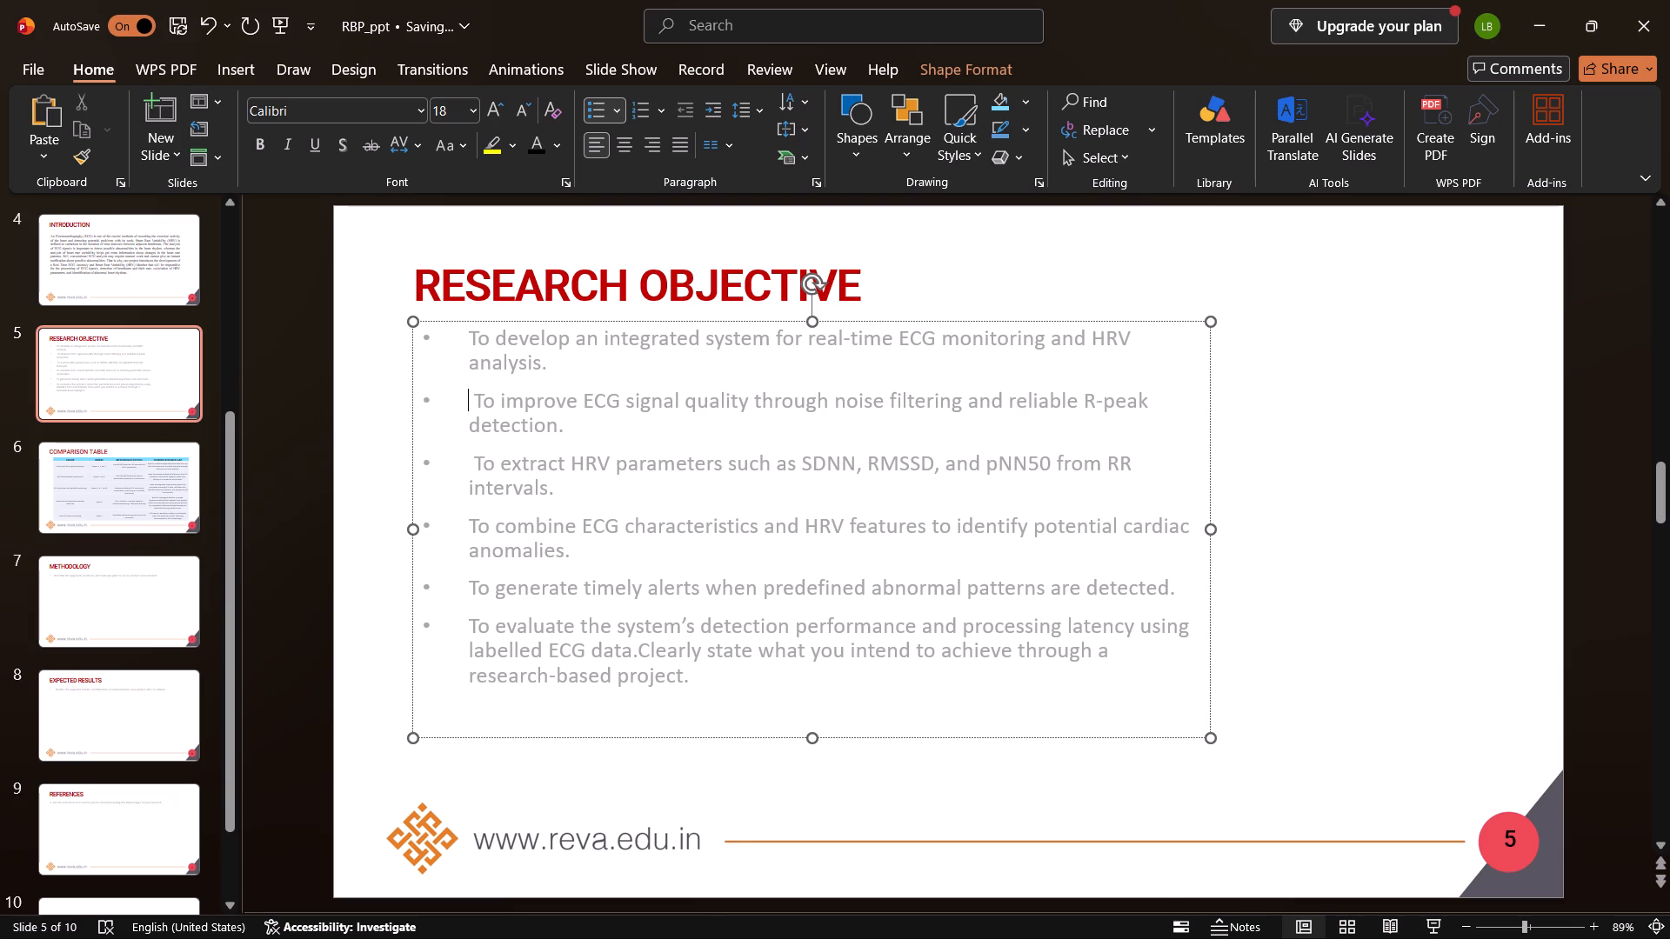
key(Right)
key(BackSpace)
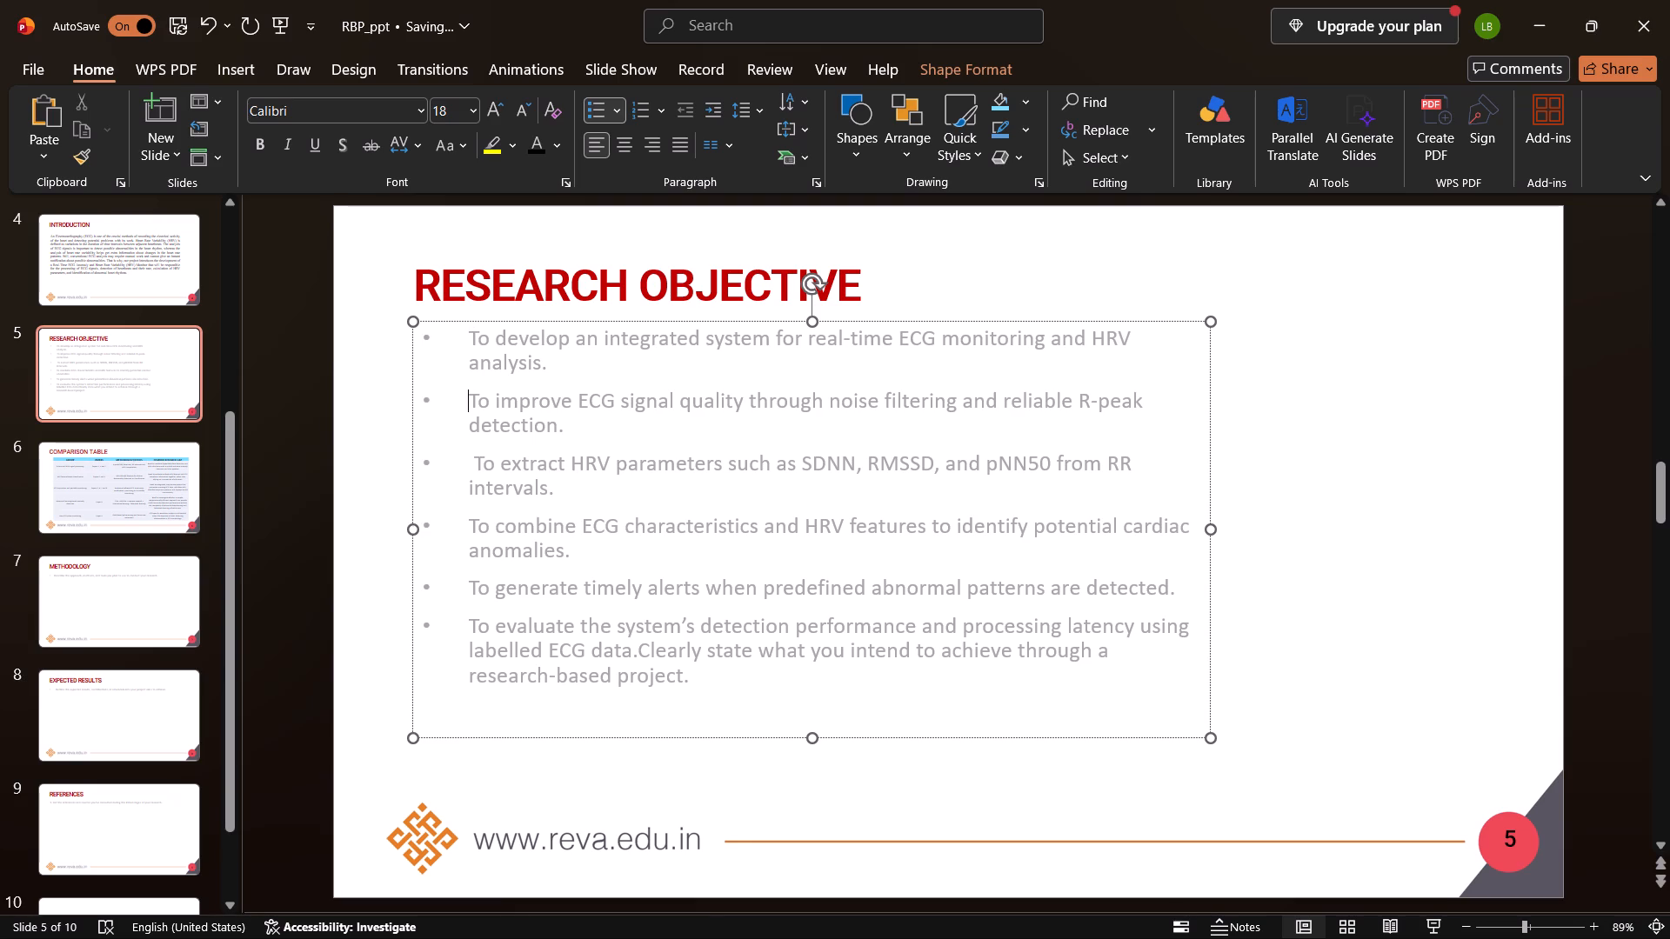
key(Down)
key(Down)
key(Right)
key(BackSpace)
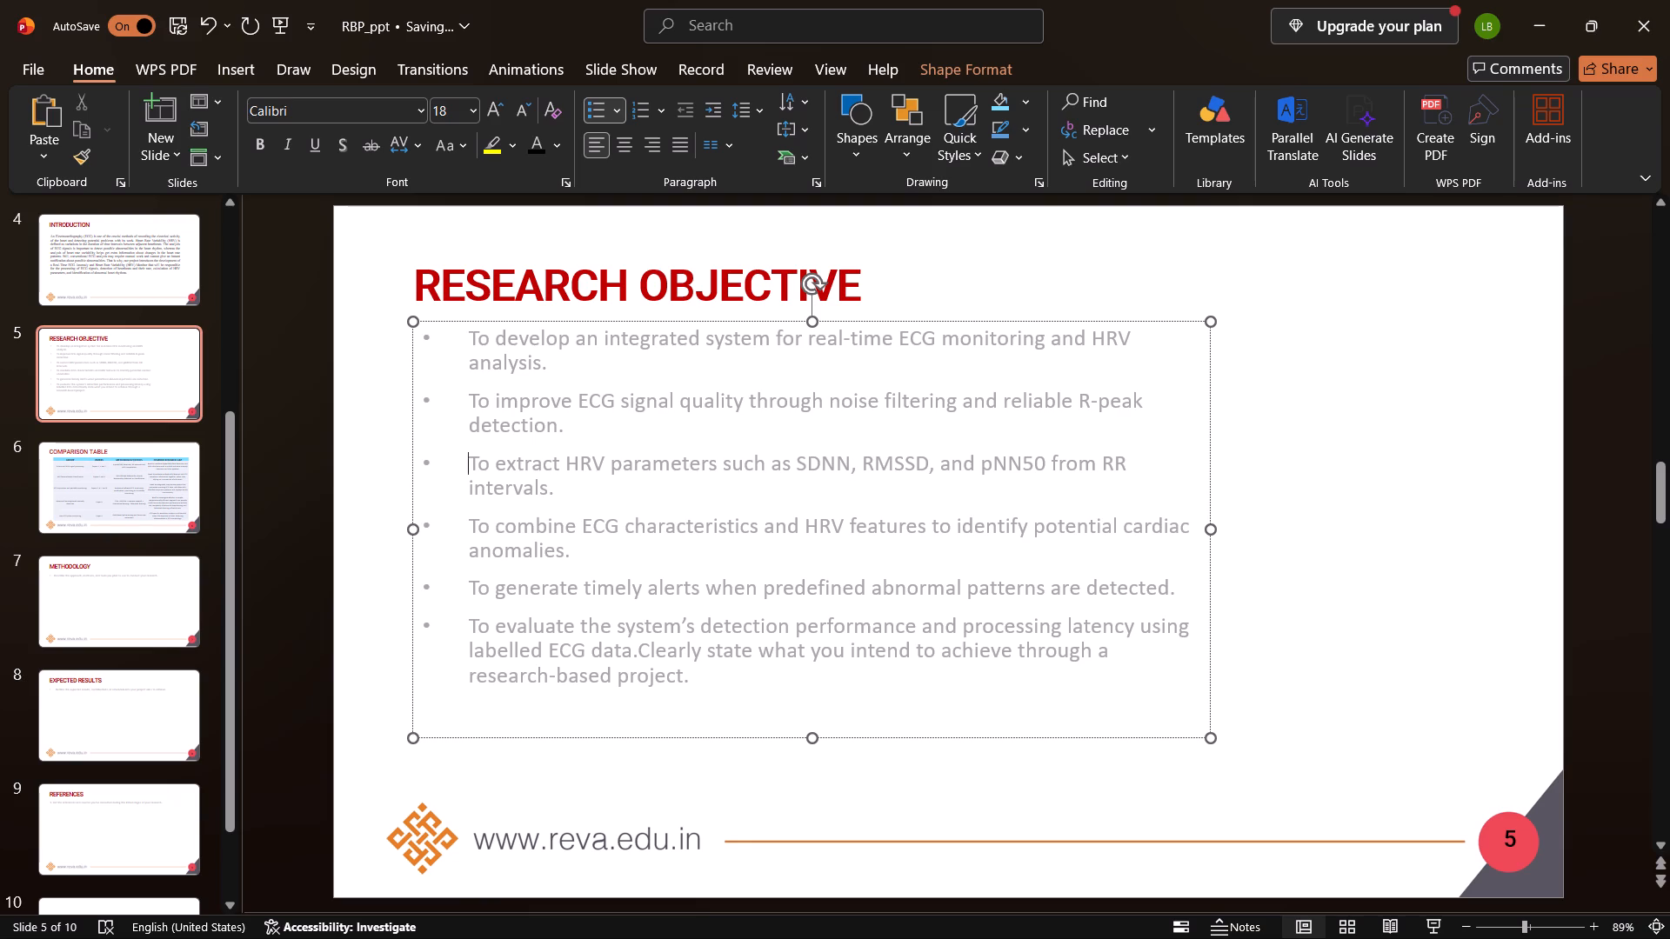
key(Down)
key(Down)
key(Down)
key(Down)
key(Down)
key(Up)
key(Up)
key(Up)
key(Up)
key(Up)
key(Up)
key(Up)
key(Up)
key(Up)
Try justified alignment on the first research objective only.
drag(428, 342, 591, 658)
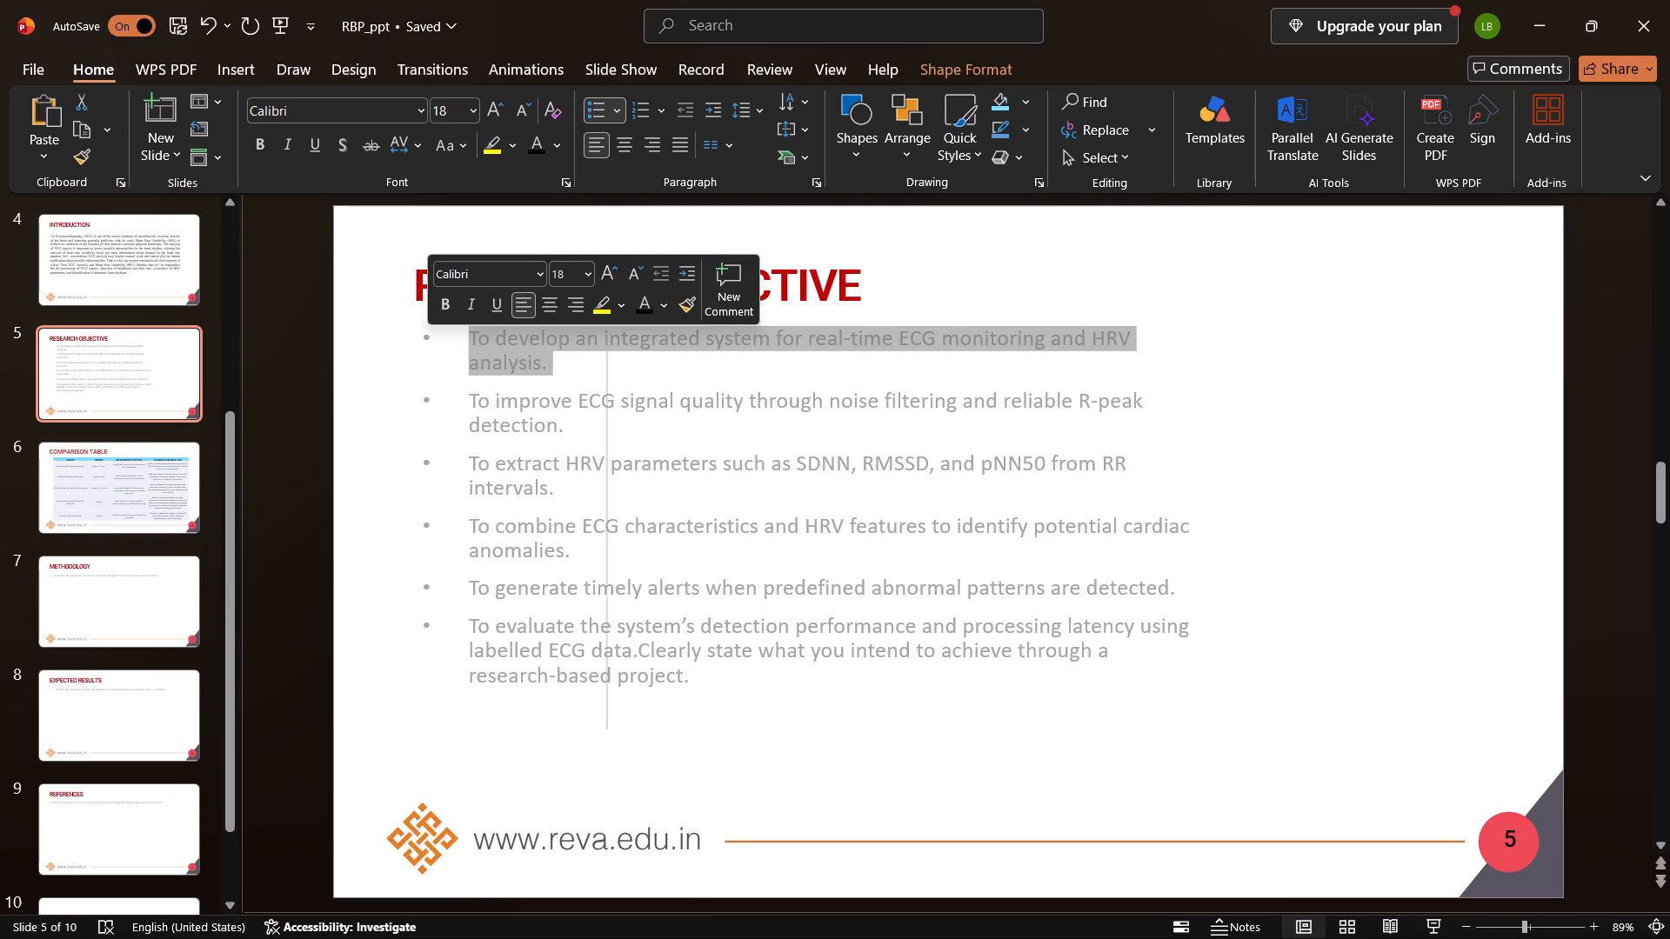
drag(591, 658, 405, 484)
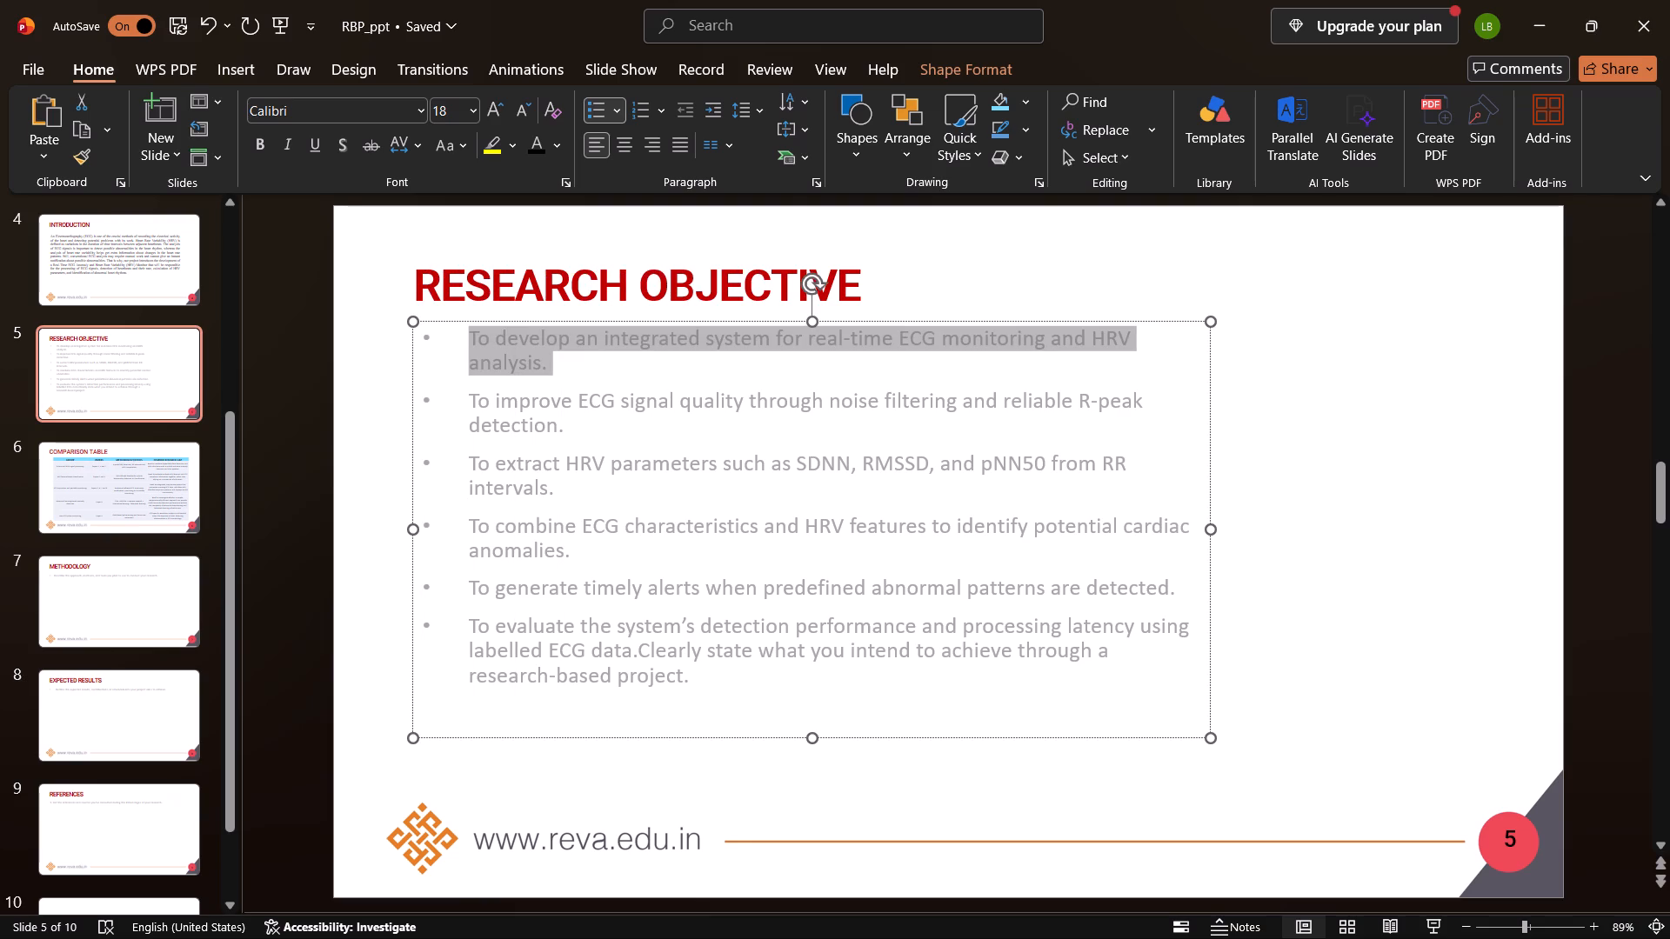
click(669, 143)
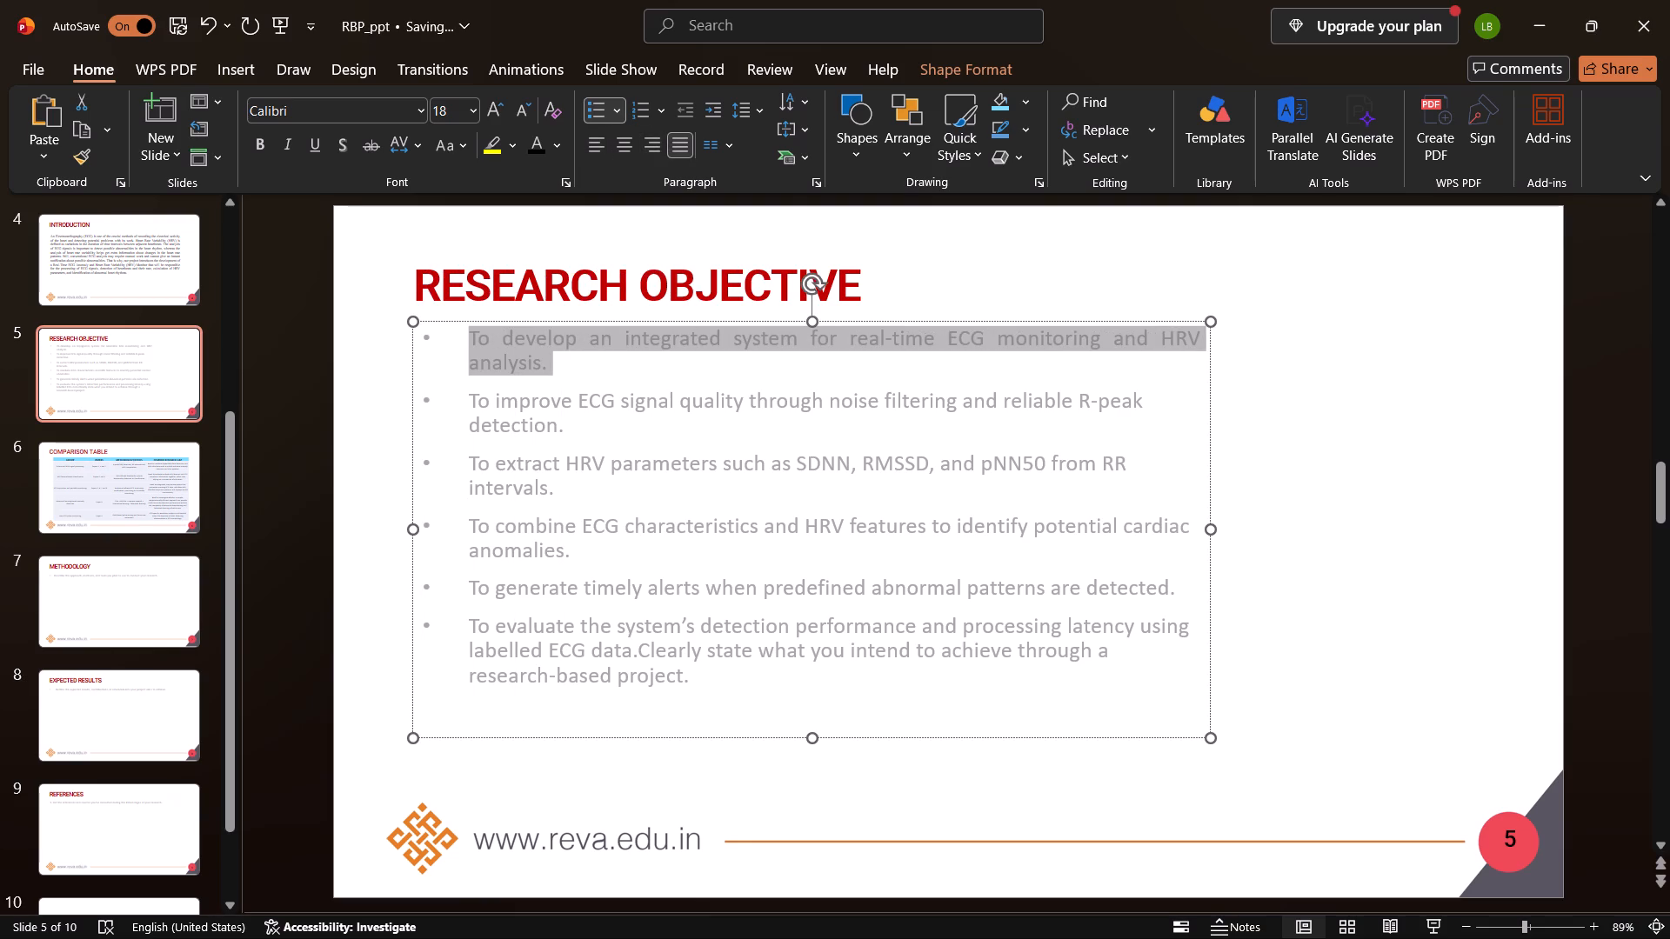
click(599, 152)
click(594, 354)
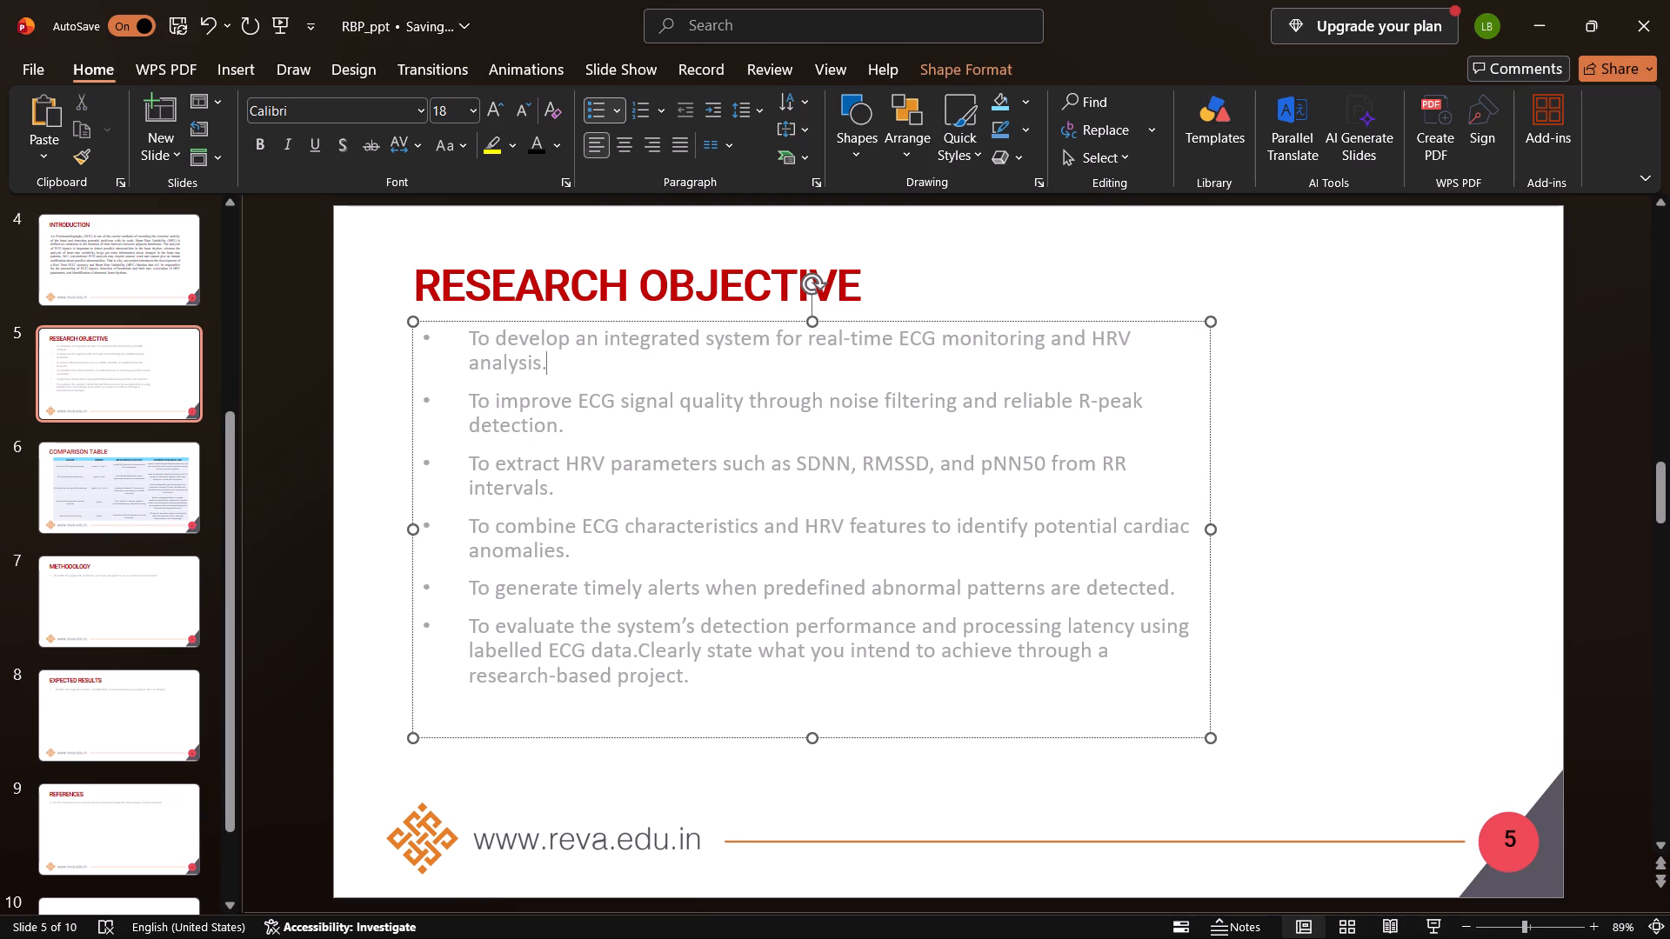
Apply justified alignment to all six research objectives.
drag(466, 333, 599, 635)
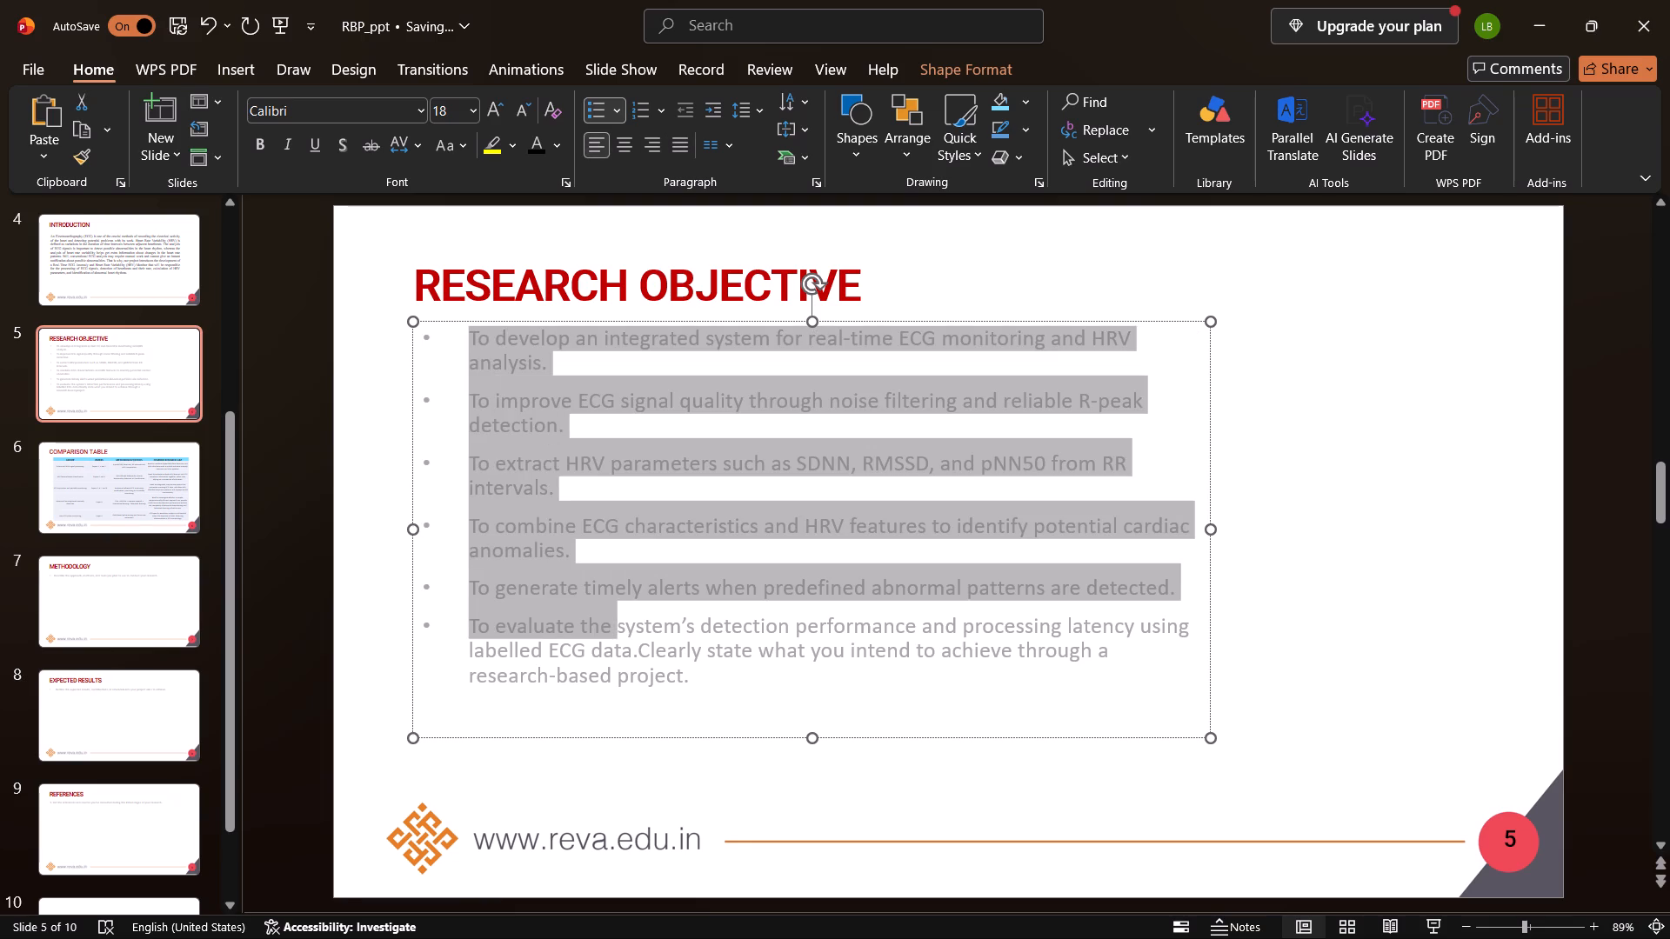
drag(599, 635, 681, 692)
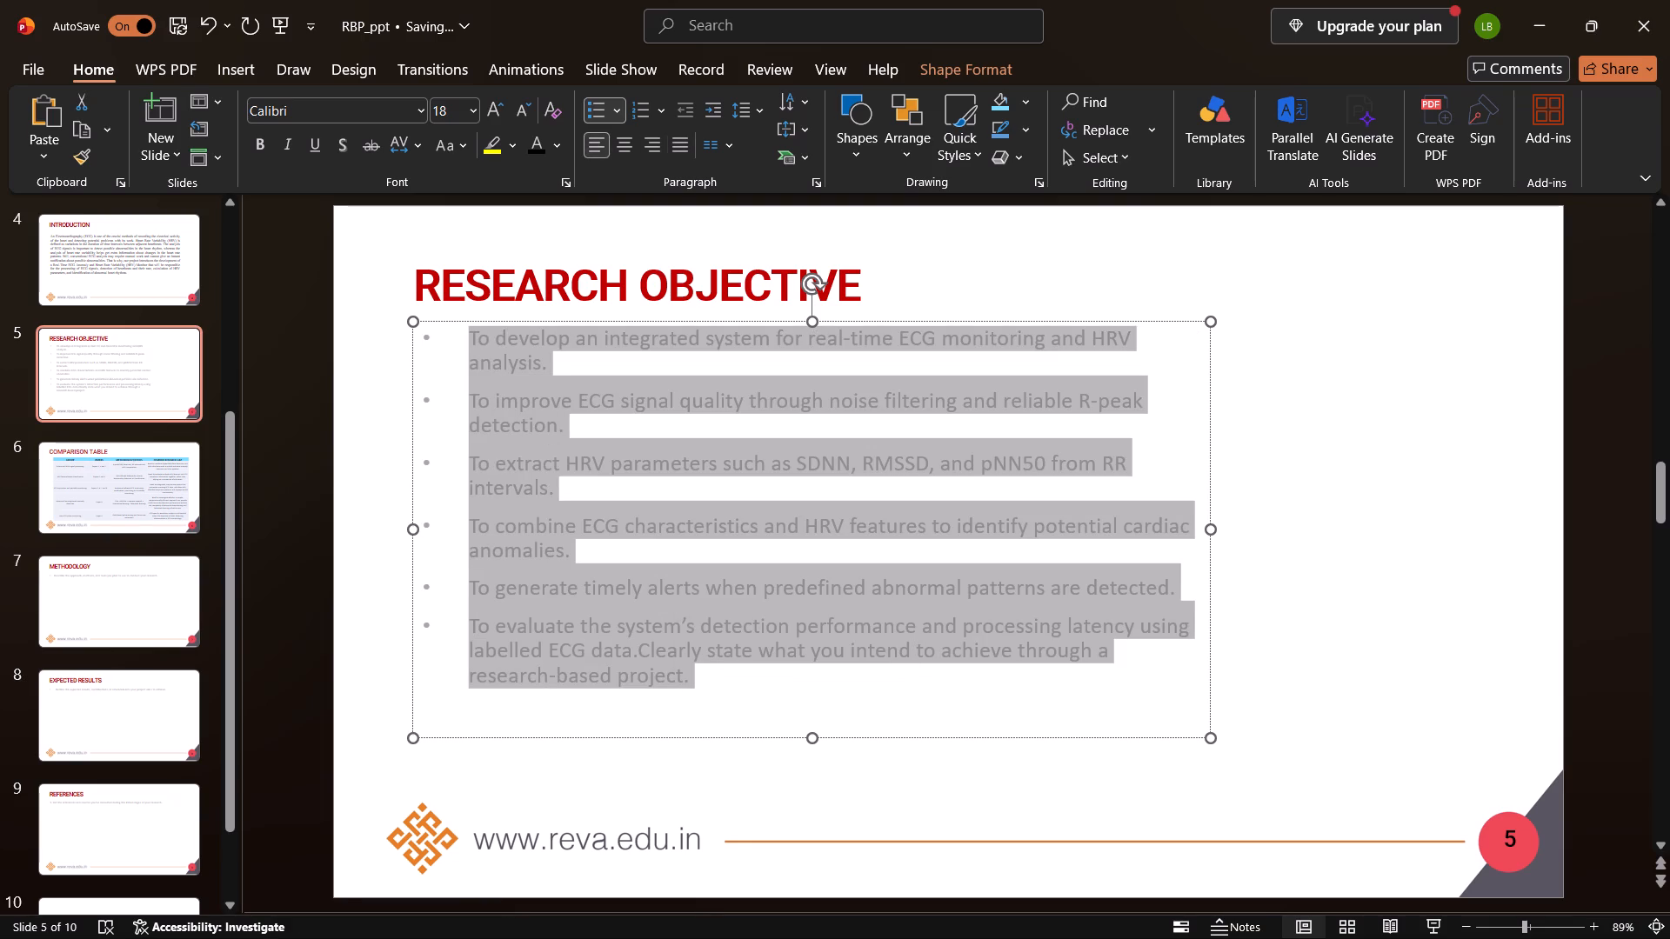
click(682, 140)
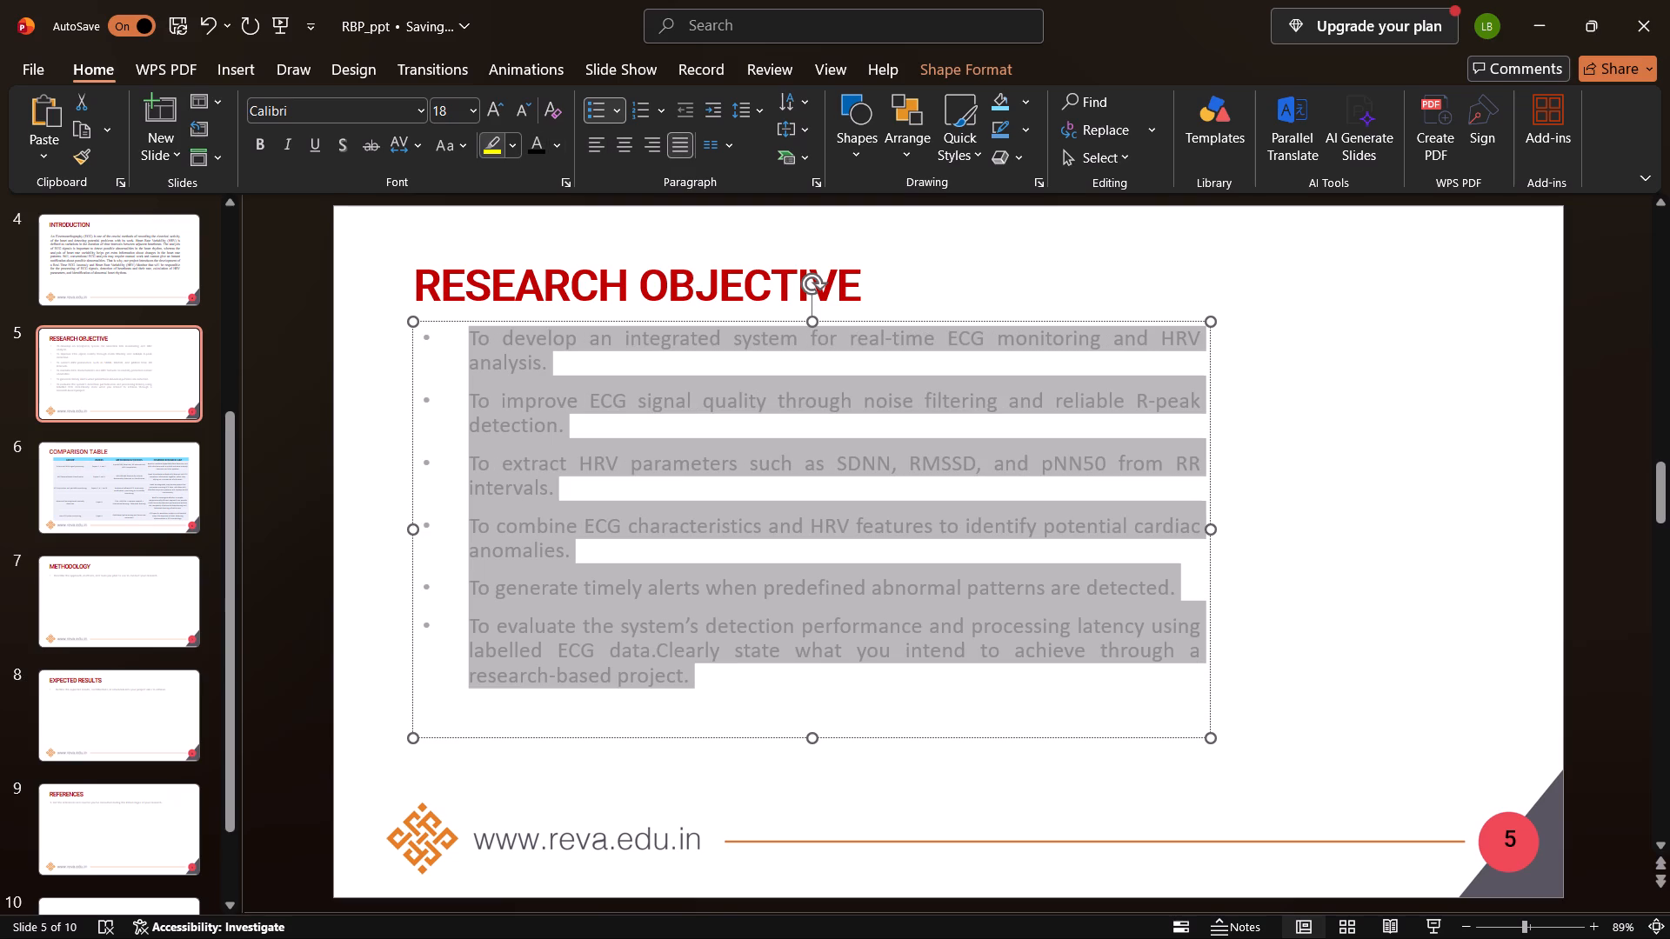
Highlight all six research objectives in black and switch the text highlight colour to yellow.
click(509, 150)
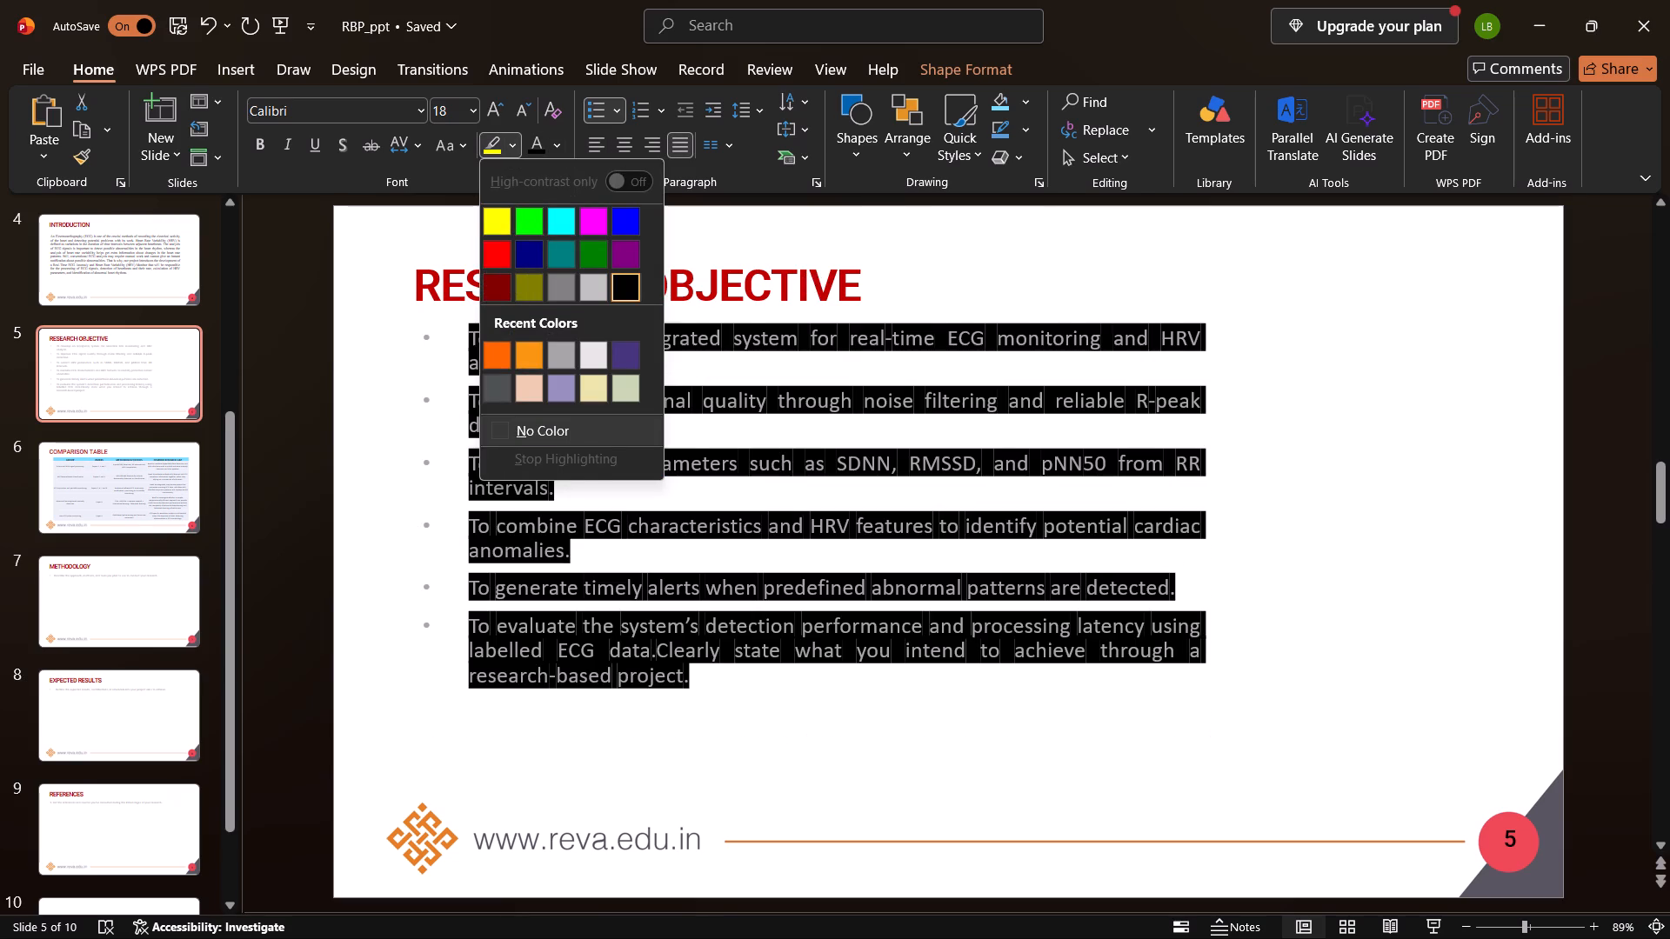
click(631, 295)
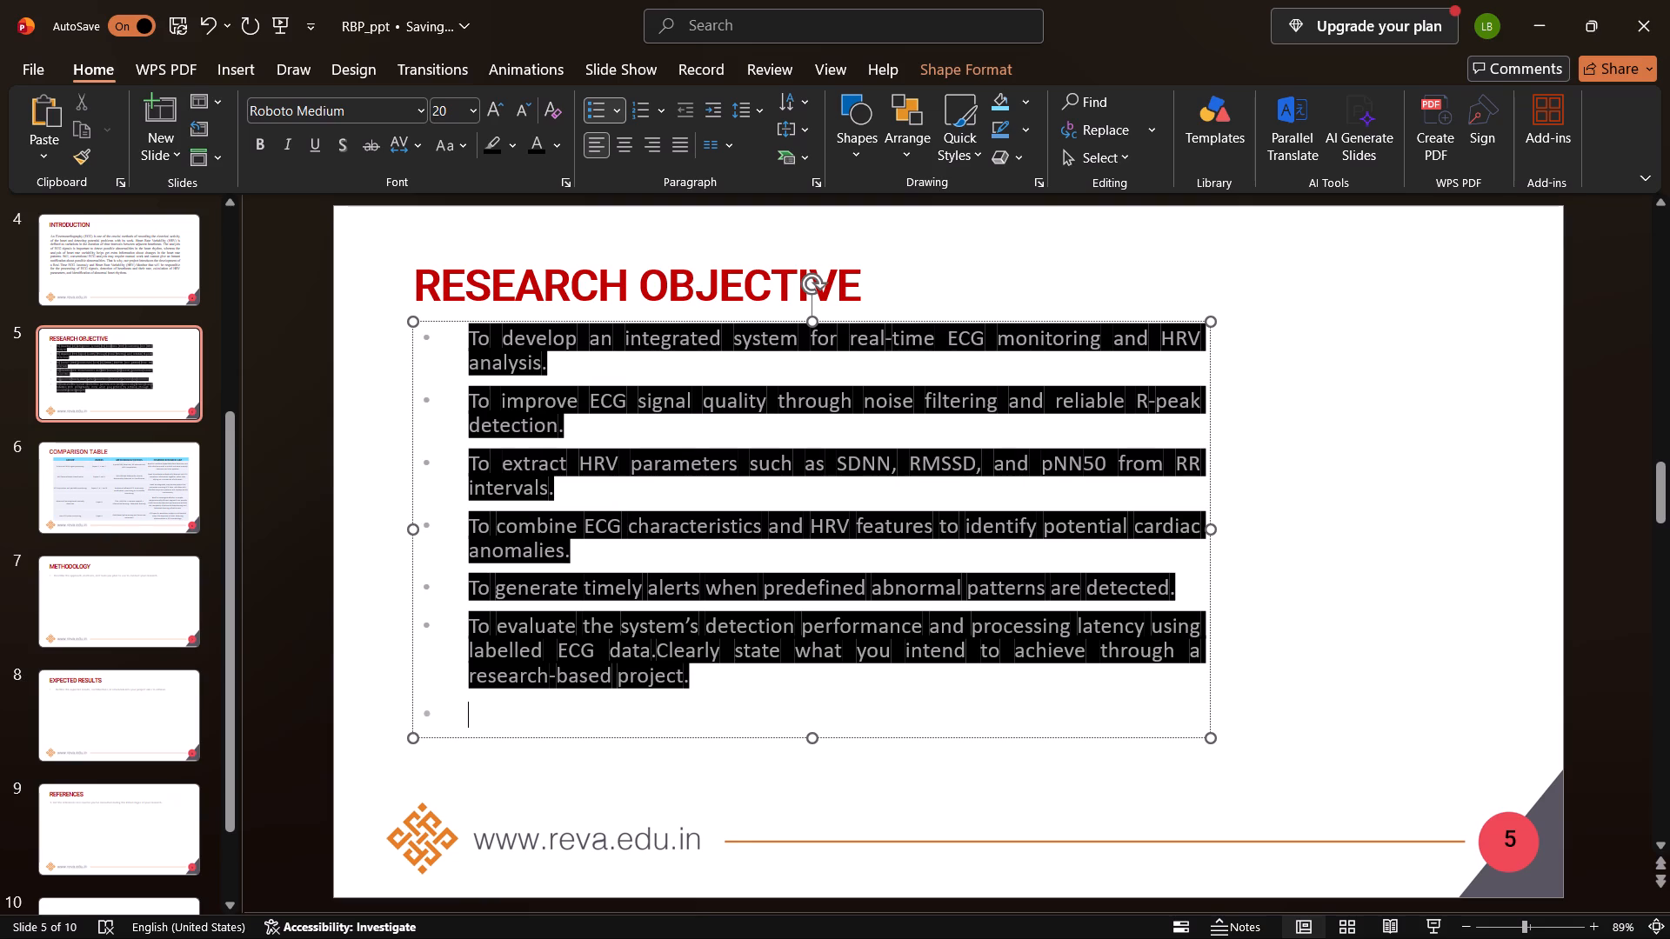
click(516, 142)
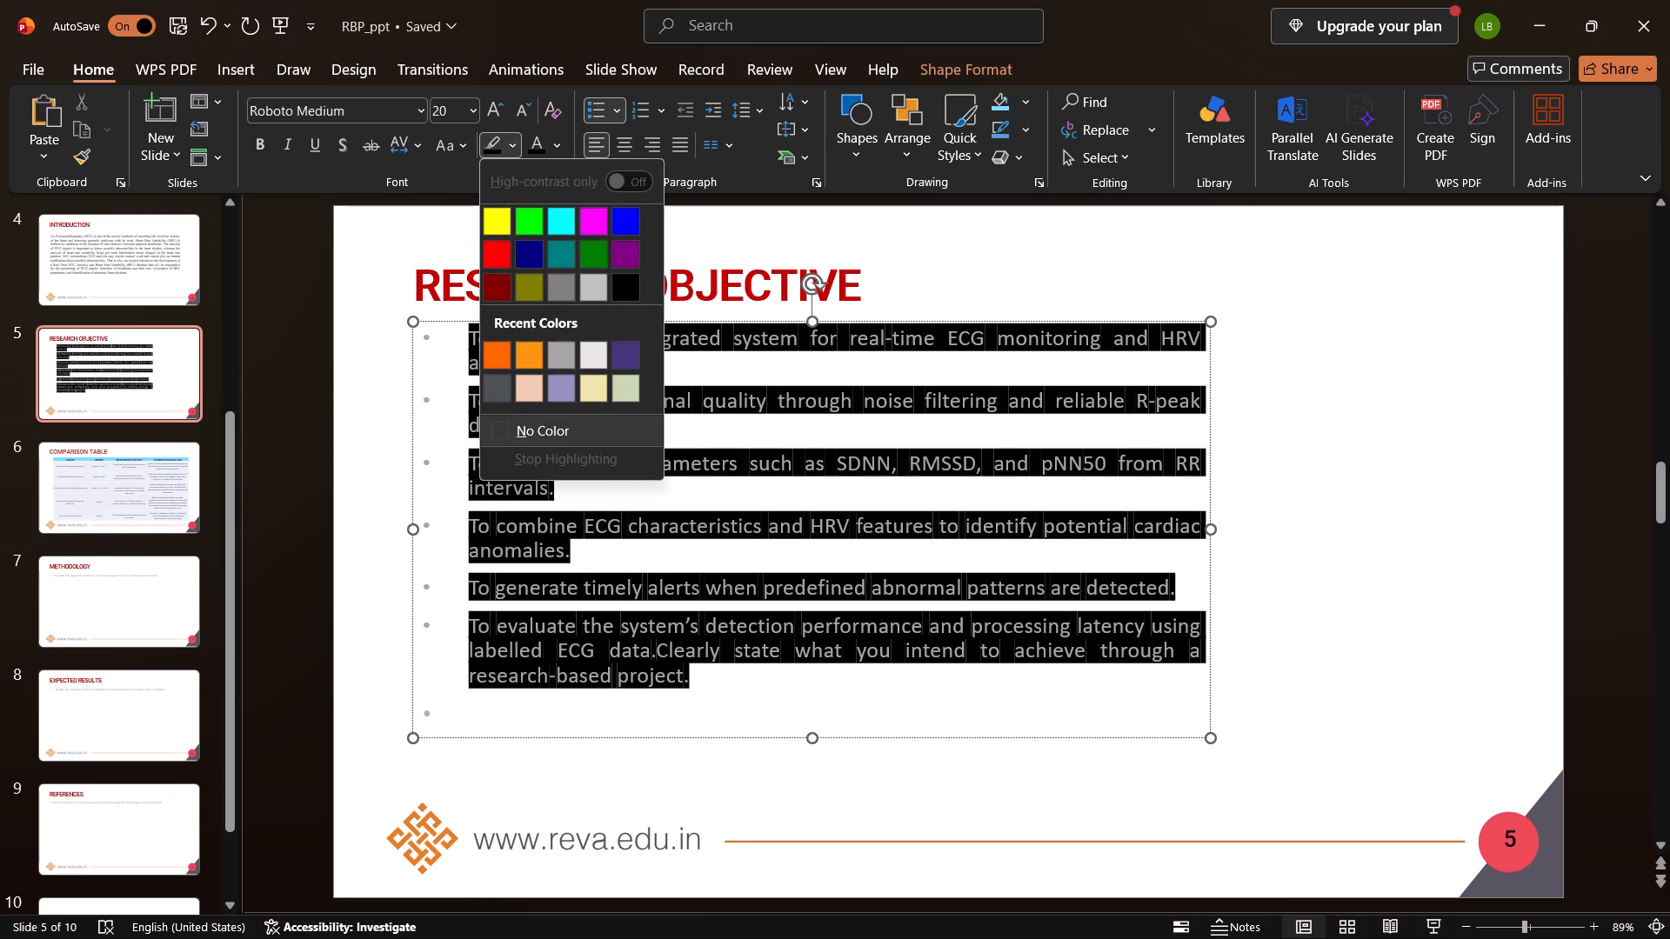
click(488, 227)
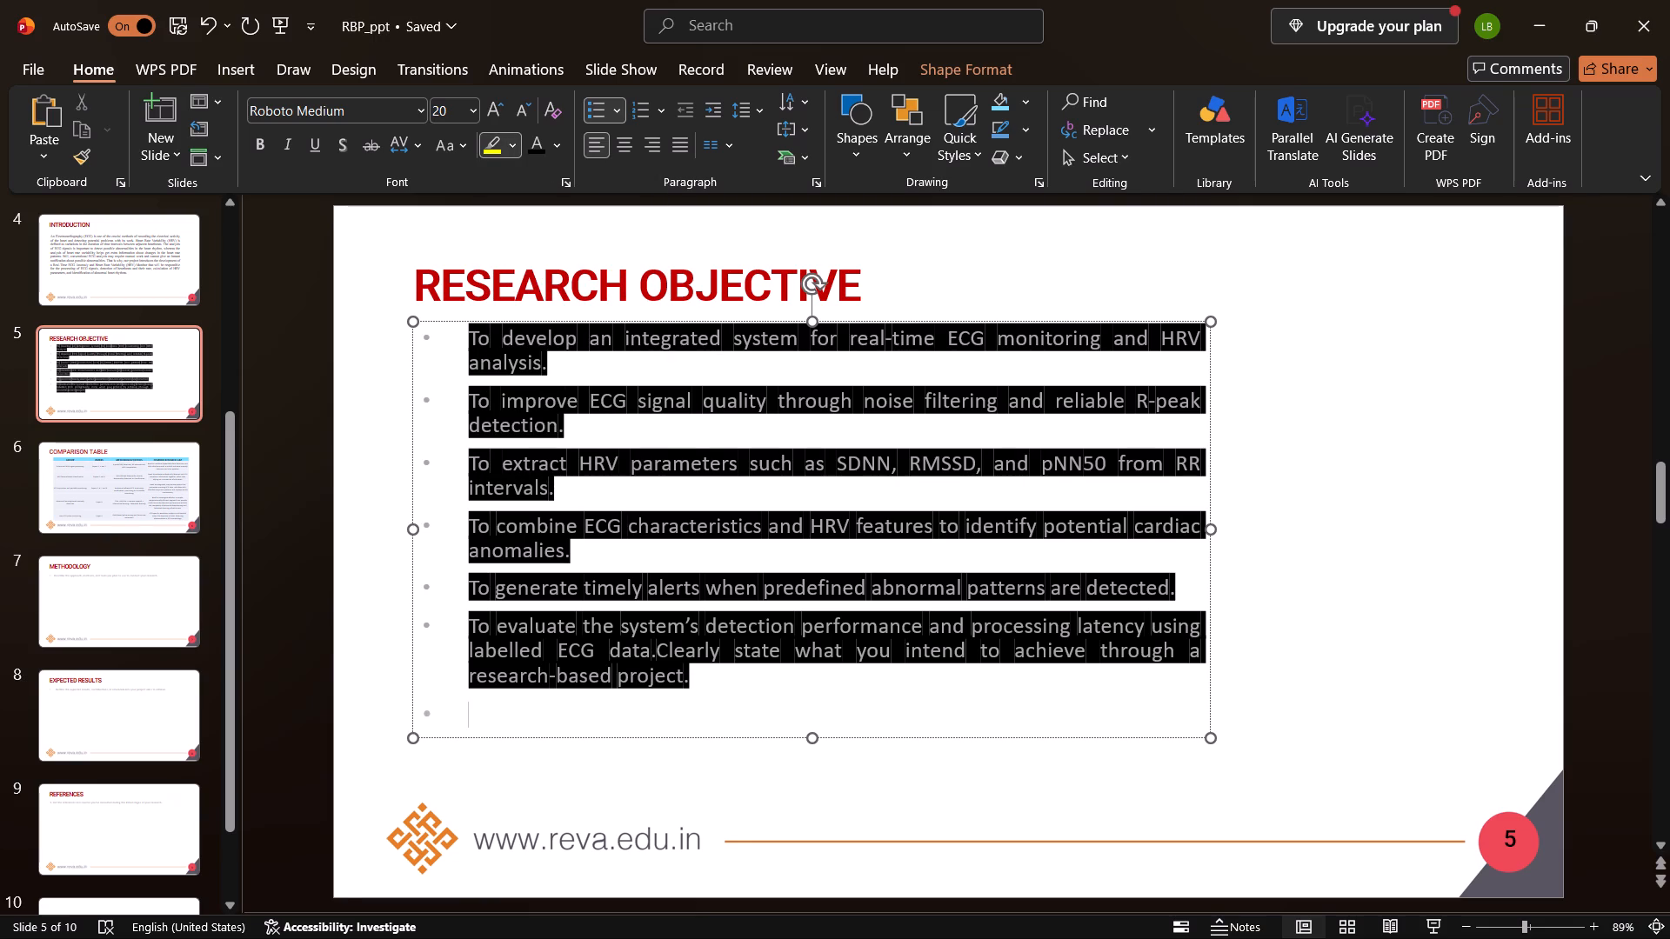
Undo the black highlight and the justified alignment applied to all six research objectives.
key(ctrl+z)
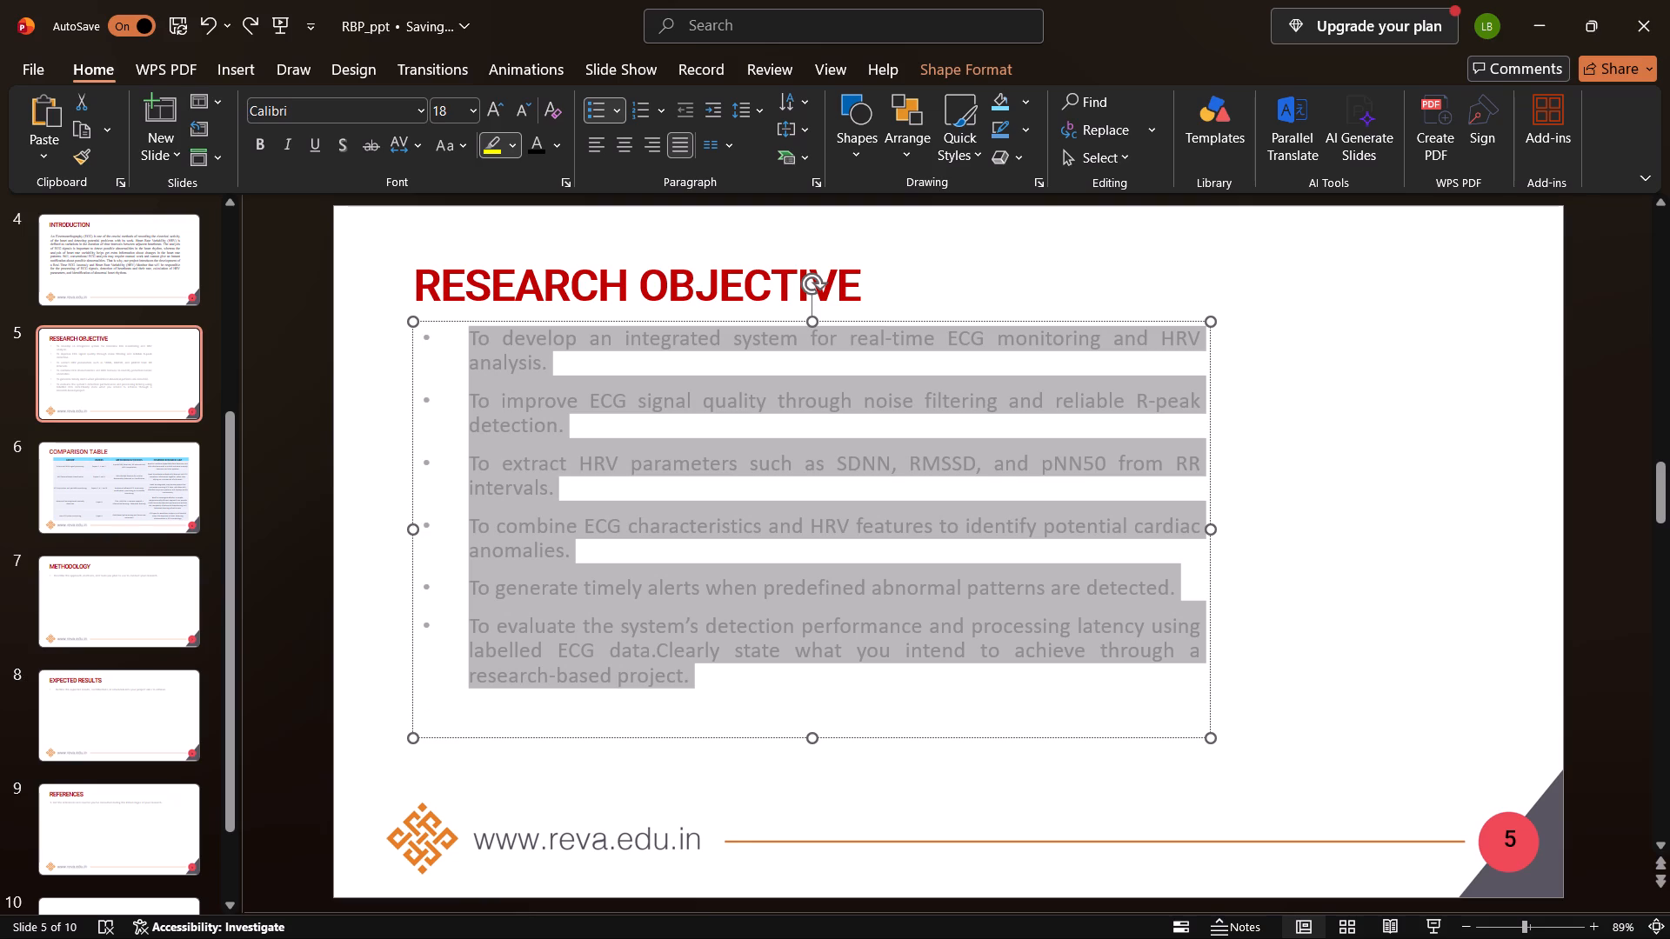
key(ctrl+z)
key(ctrl+z)
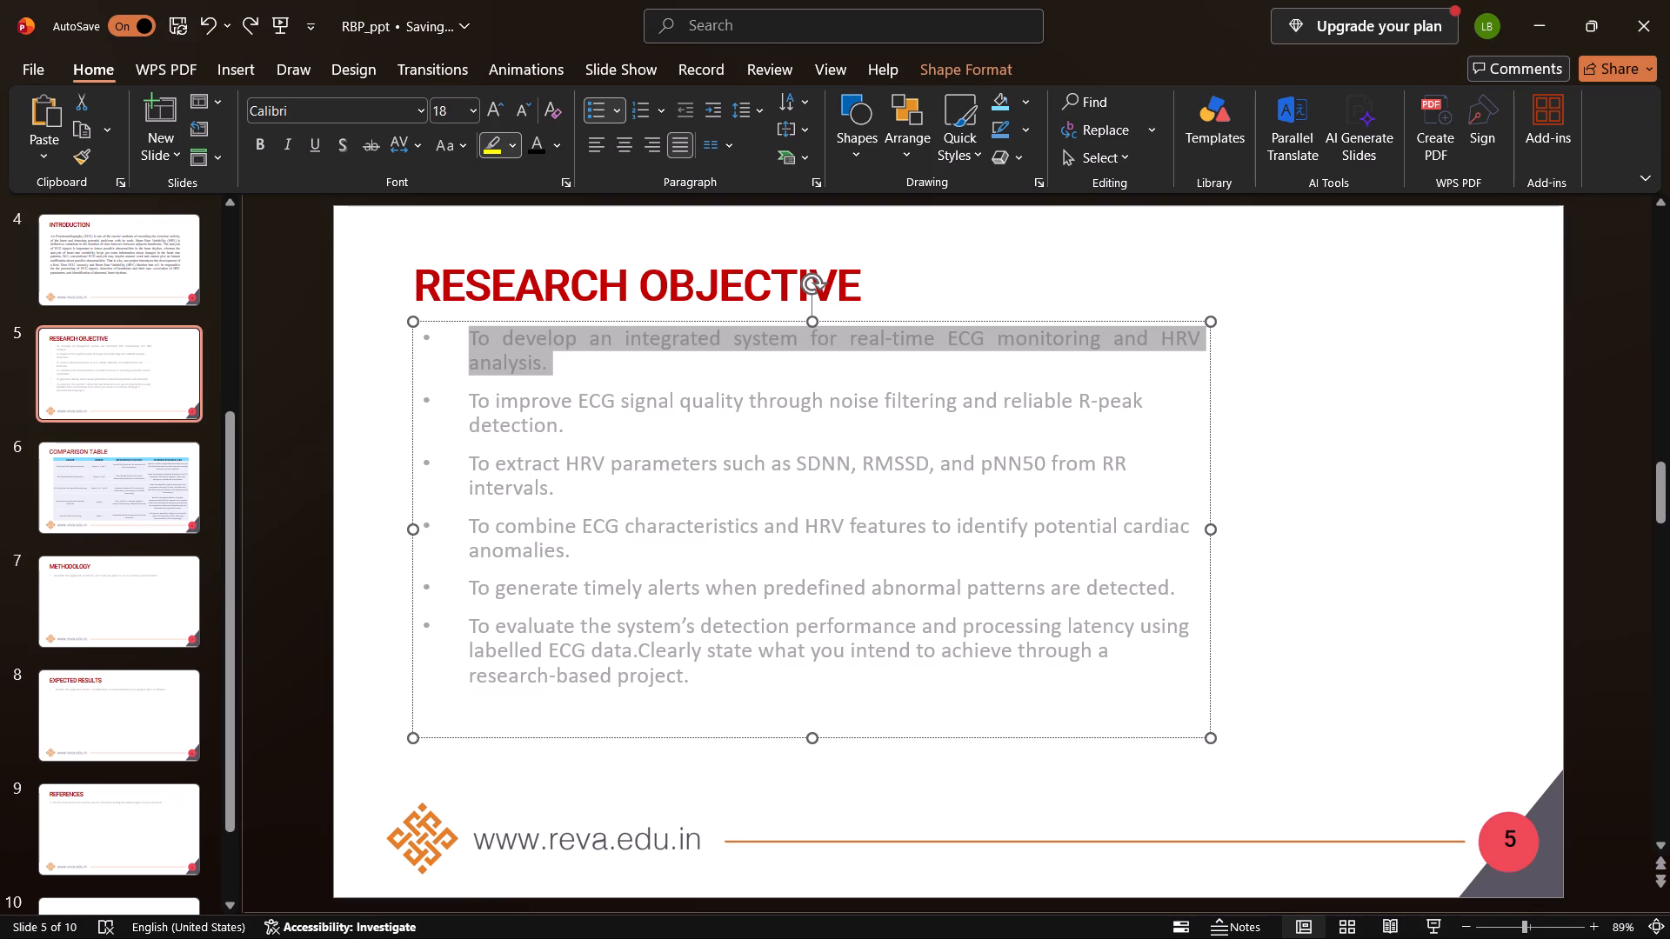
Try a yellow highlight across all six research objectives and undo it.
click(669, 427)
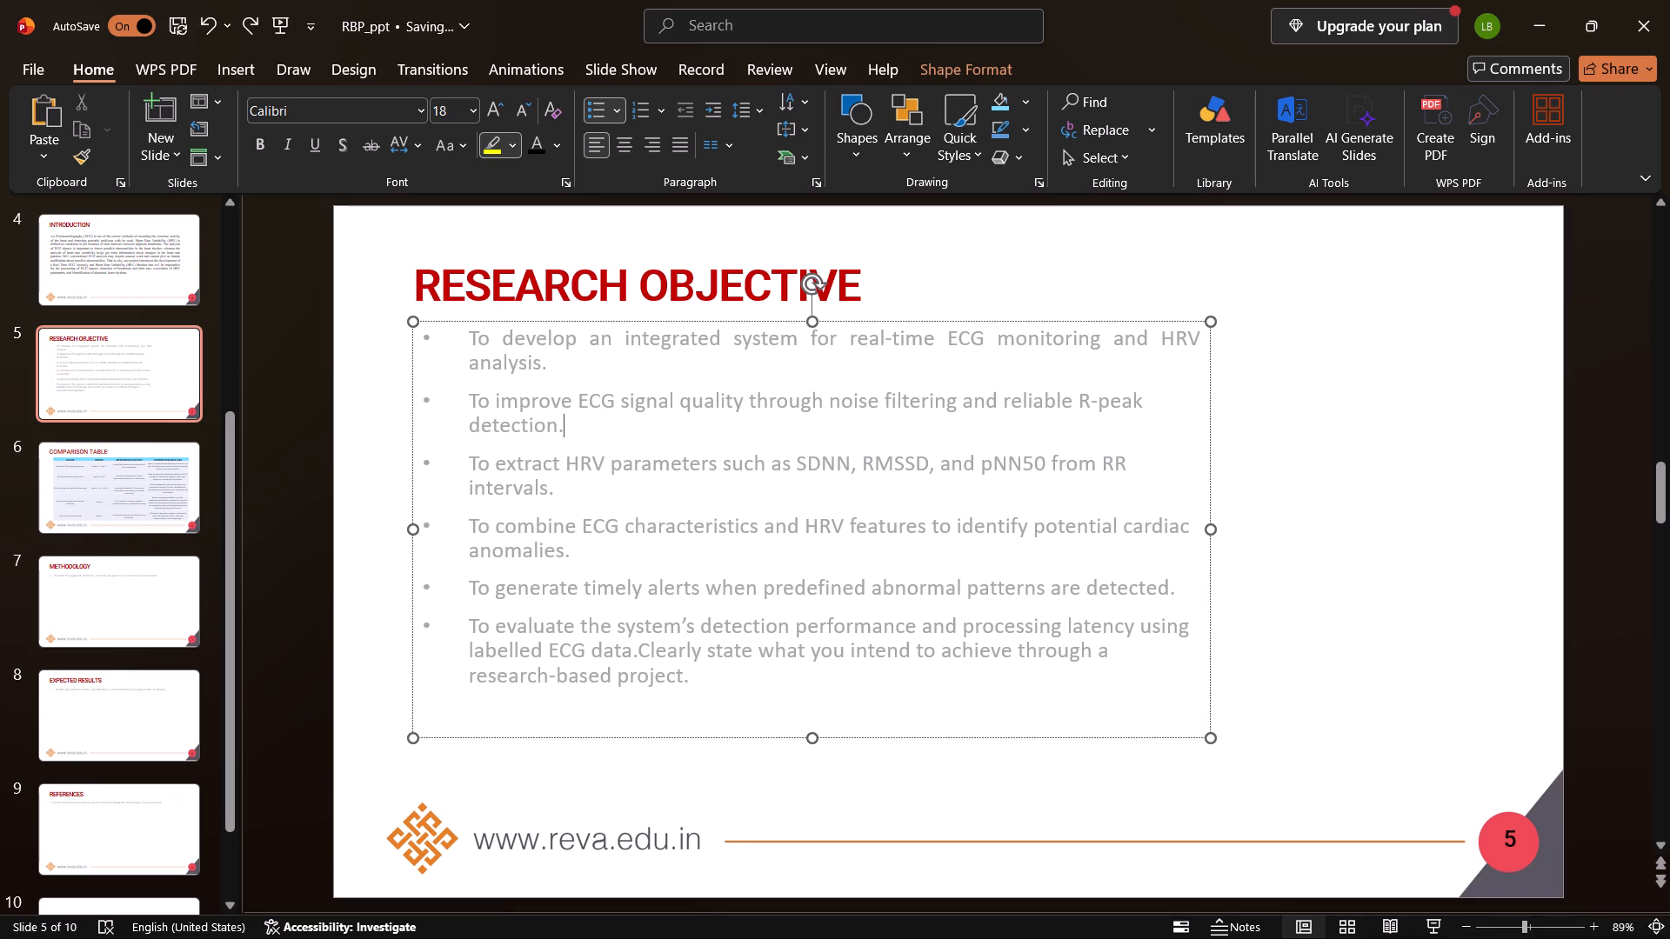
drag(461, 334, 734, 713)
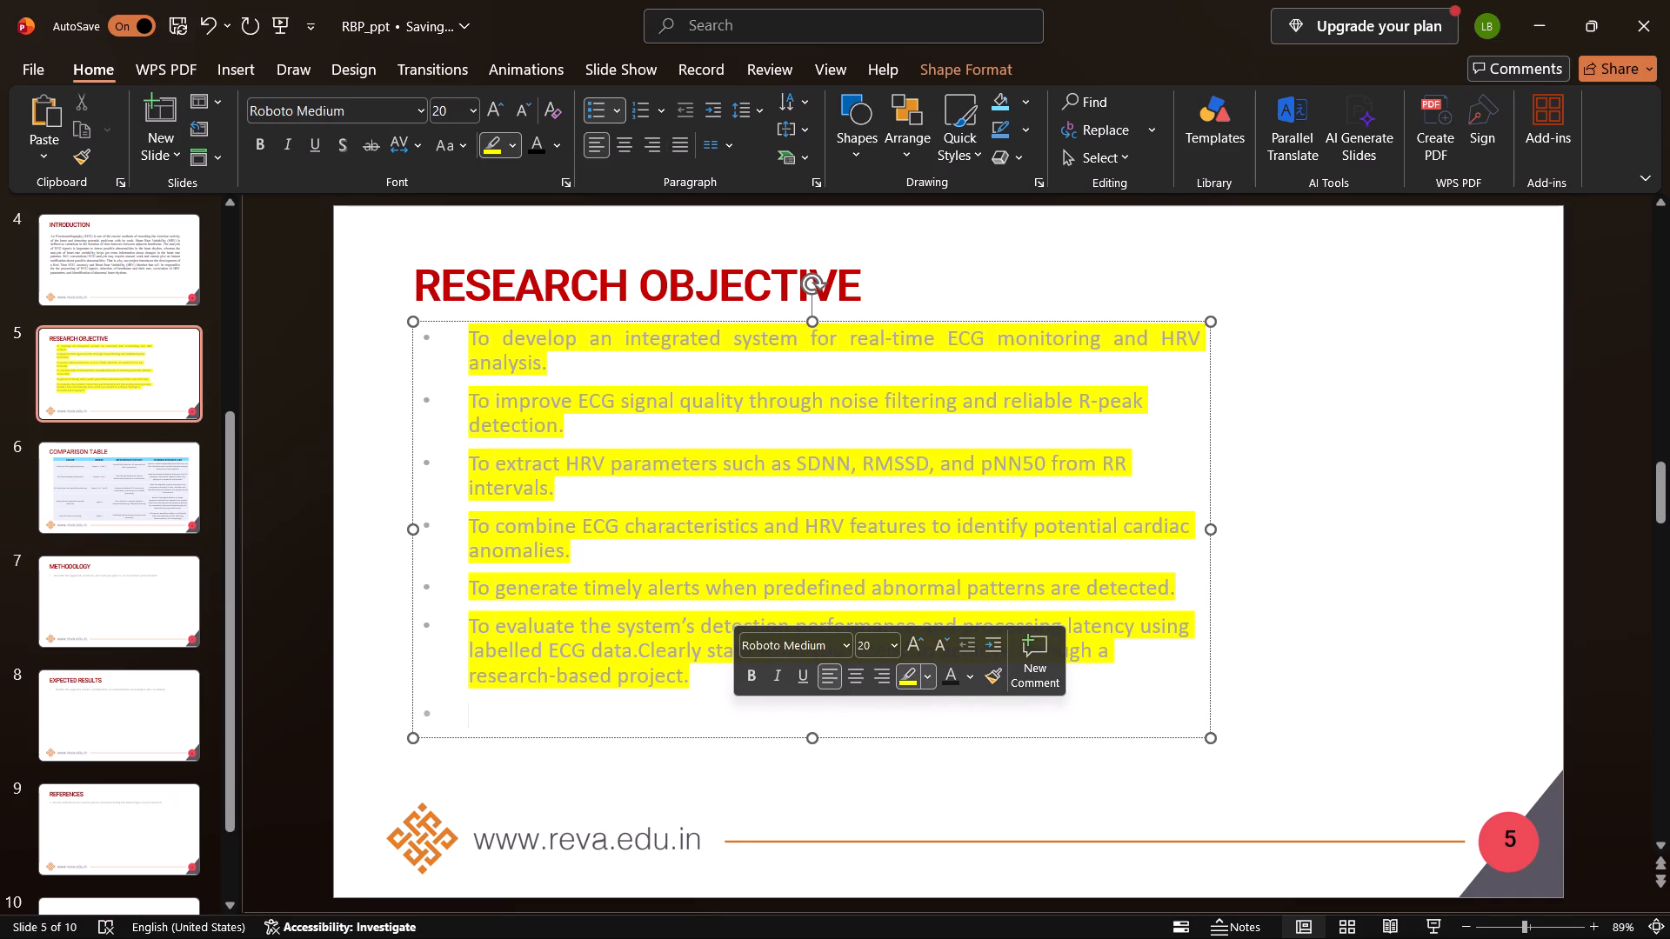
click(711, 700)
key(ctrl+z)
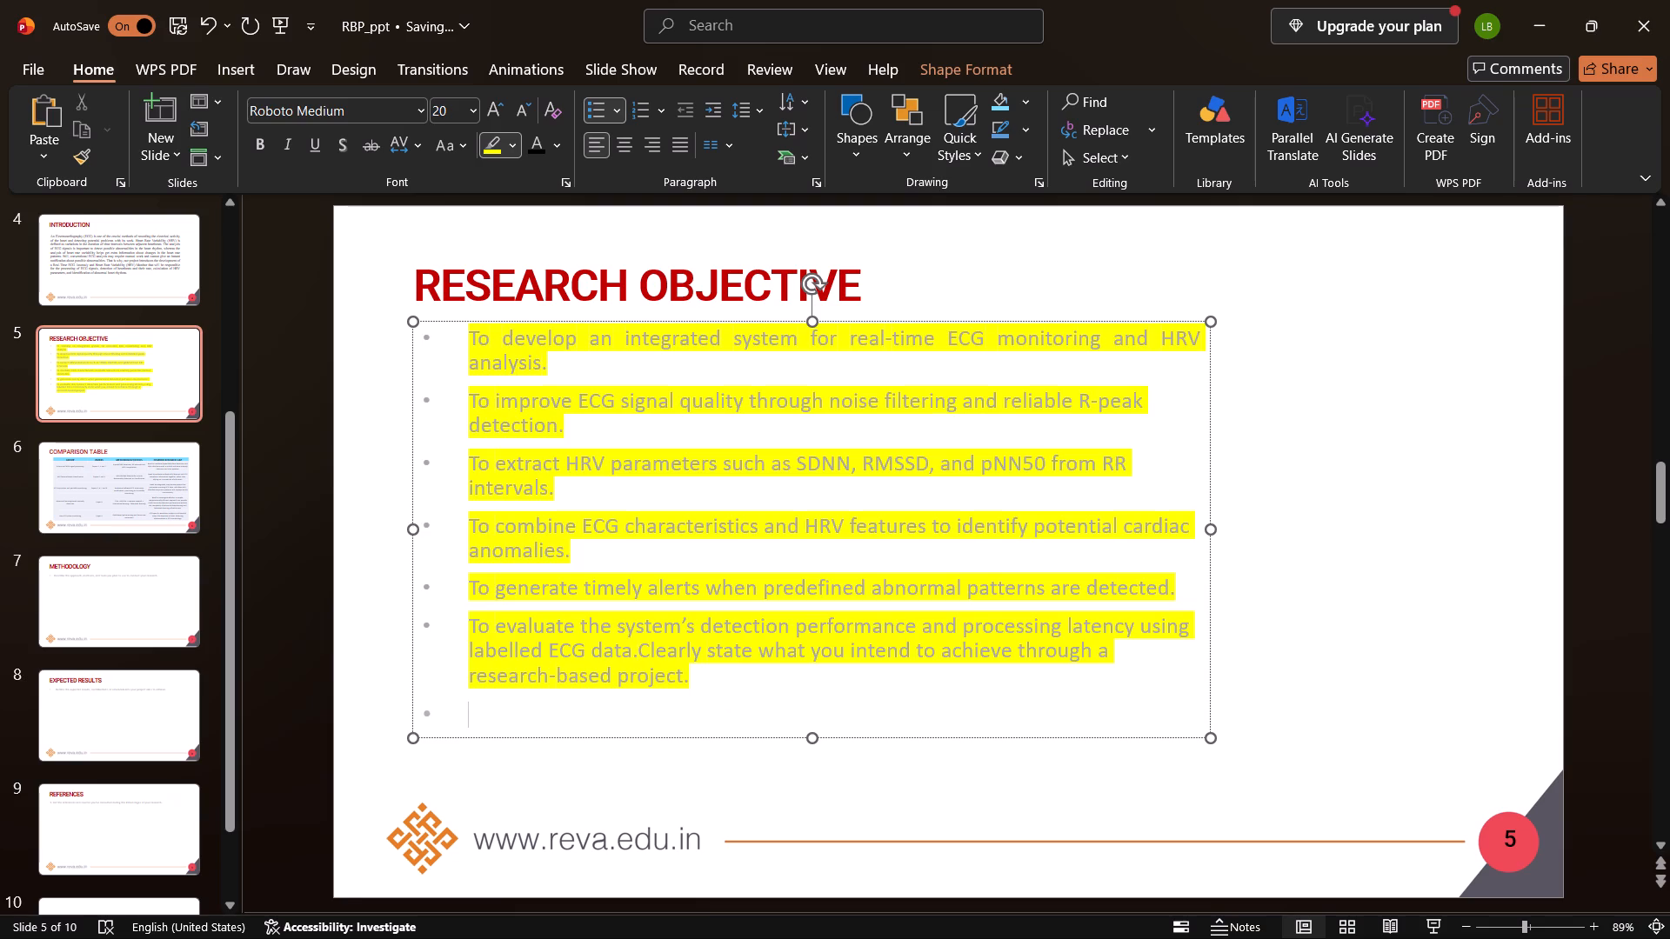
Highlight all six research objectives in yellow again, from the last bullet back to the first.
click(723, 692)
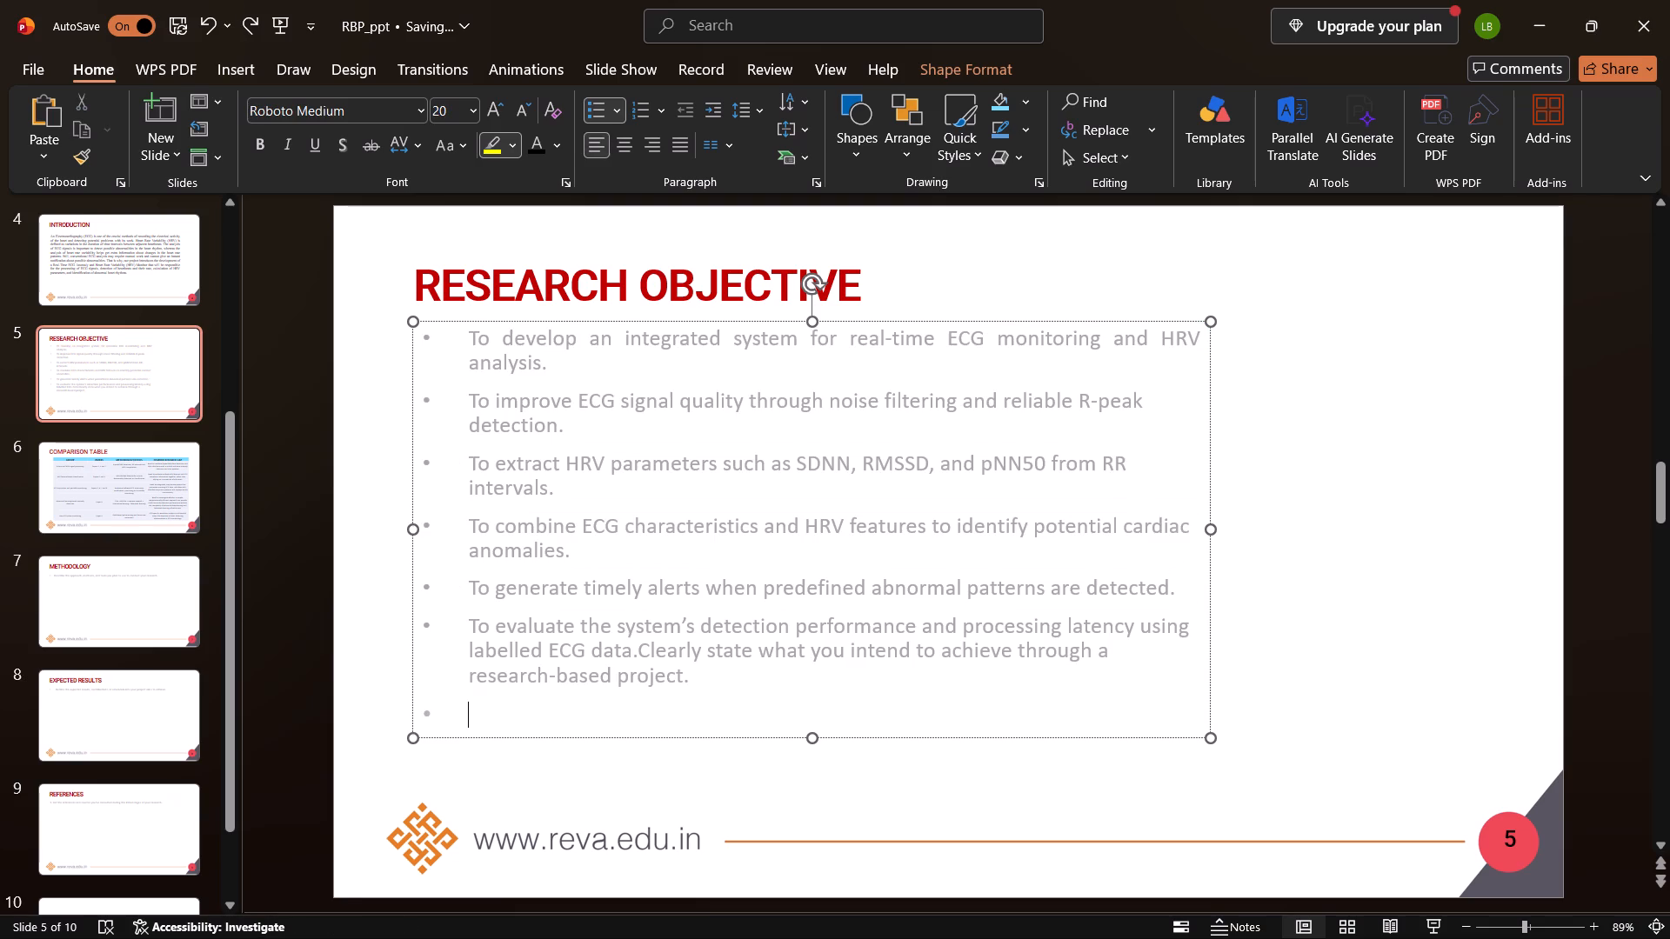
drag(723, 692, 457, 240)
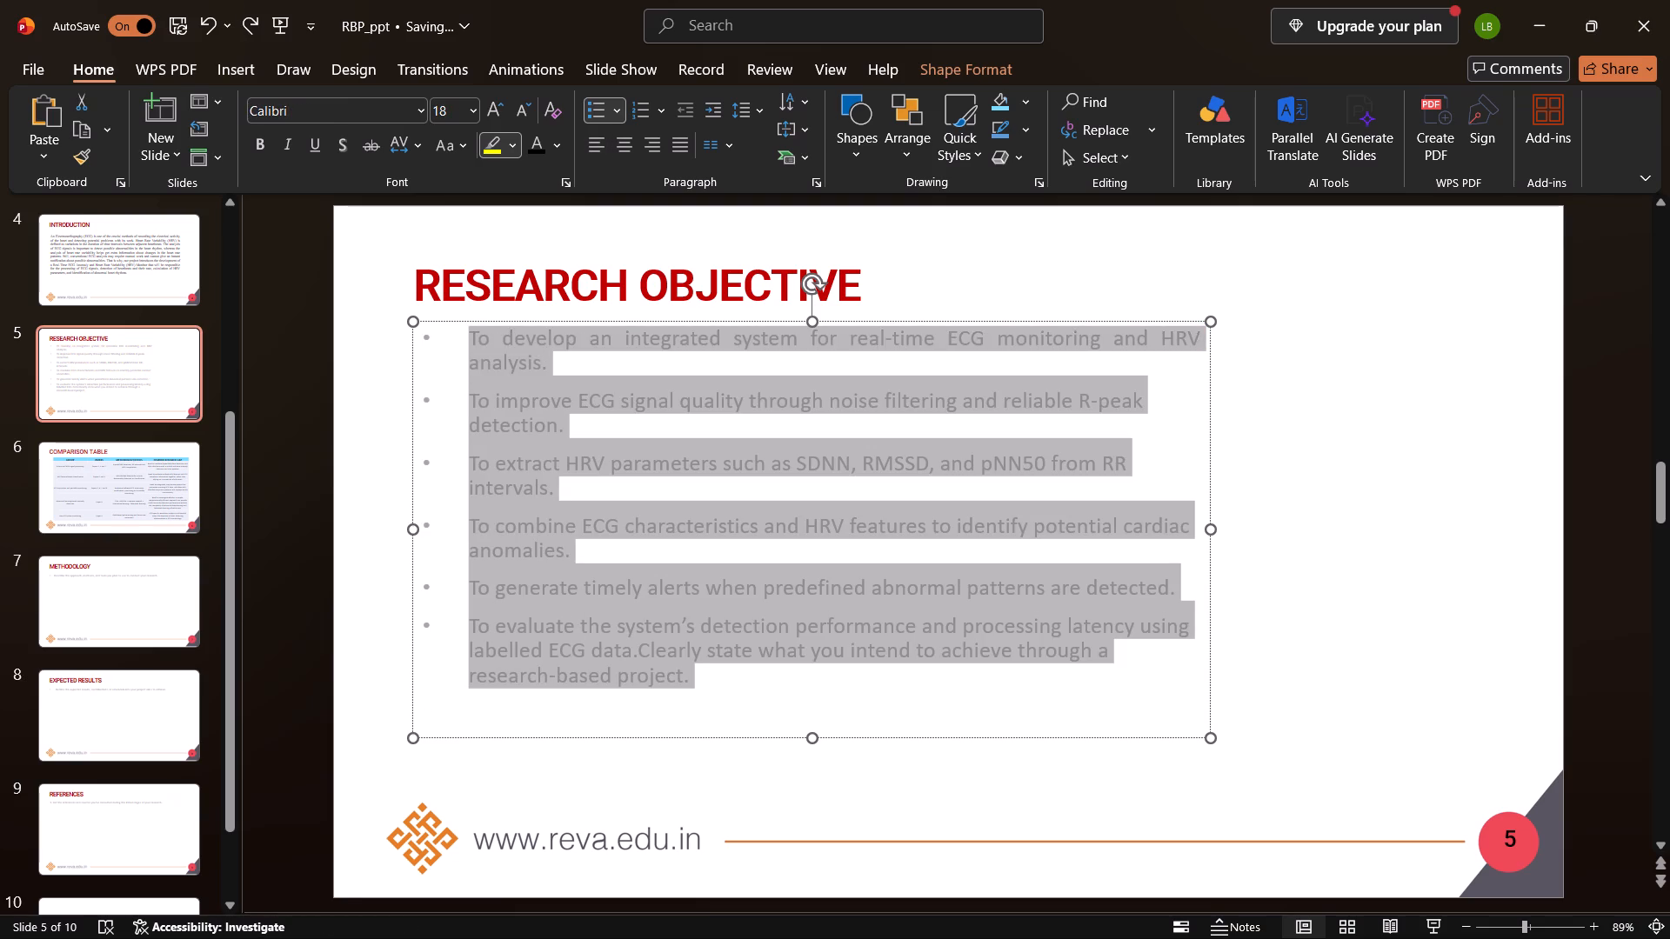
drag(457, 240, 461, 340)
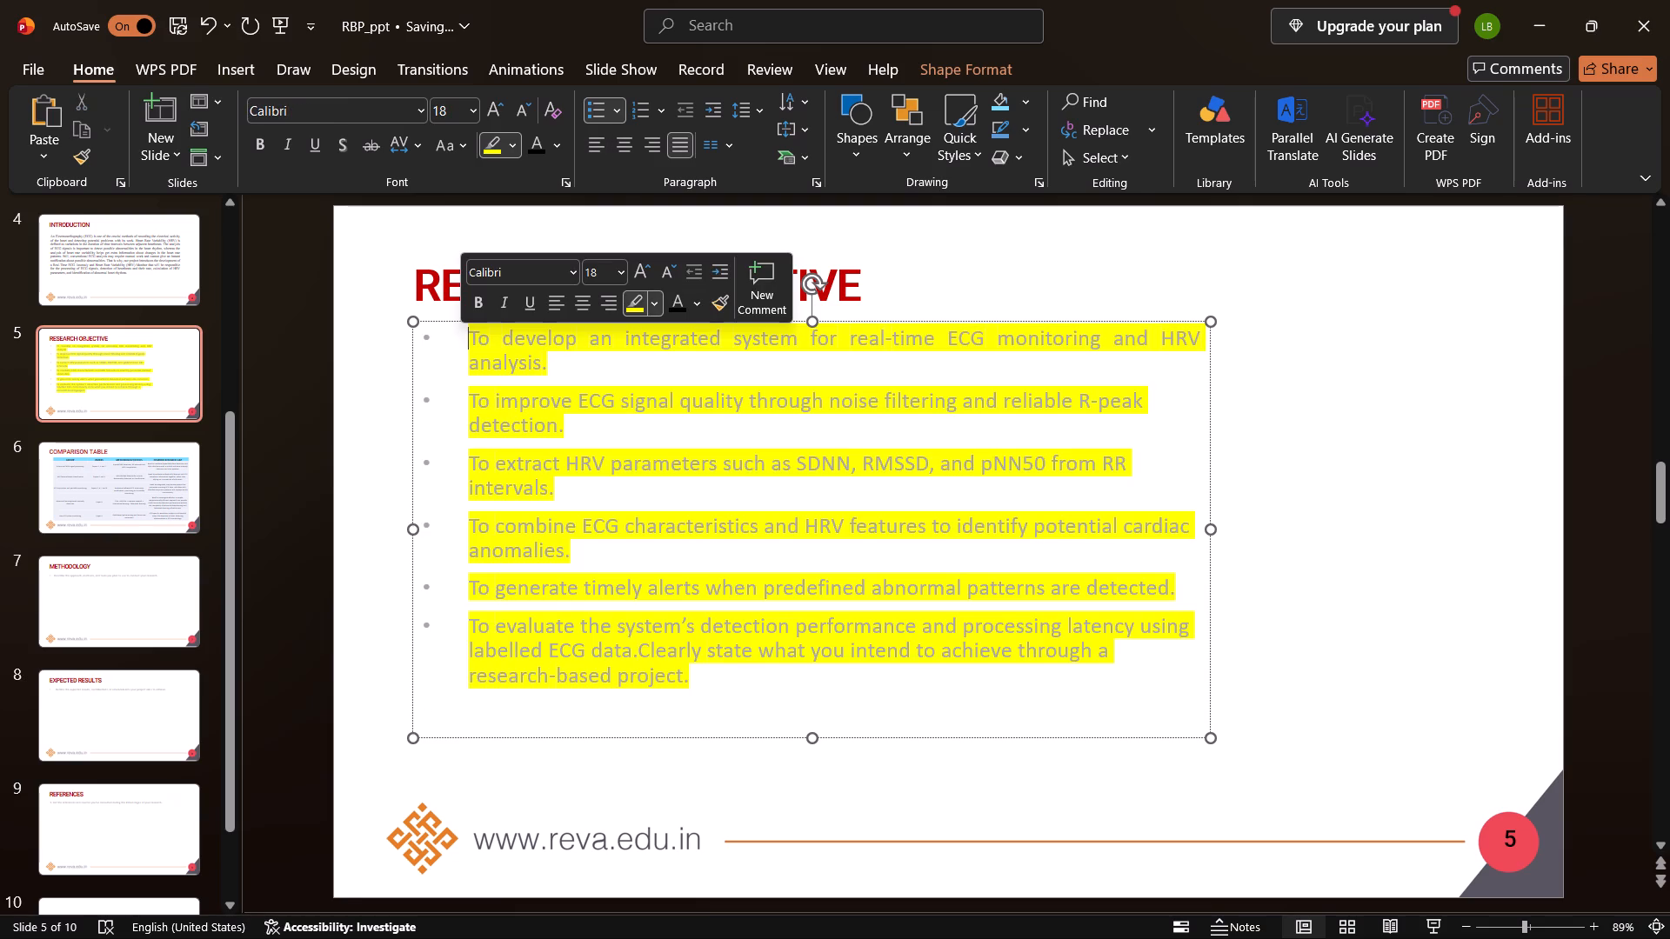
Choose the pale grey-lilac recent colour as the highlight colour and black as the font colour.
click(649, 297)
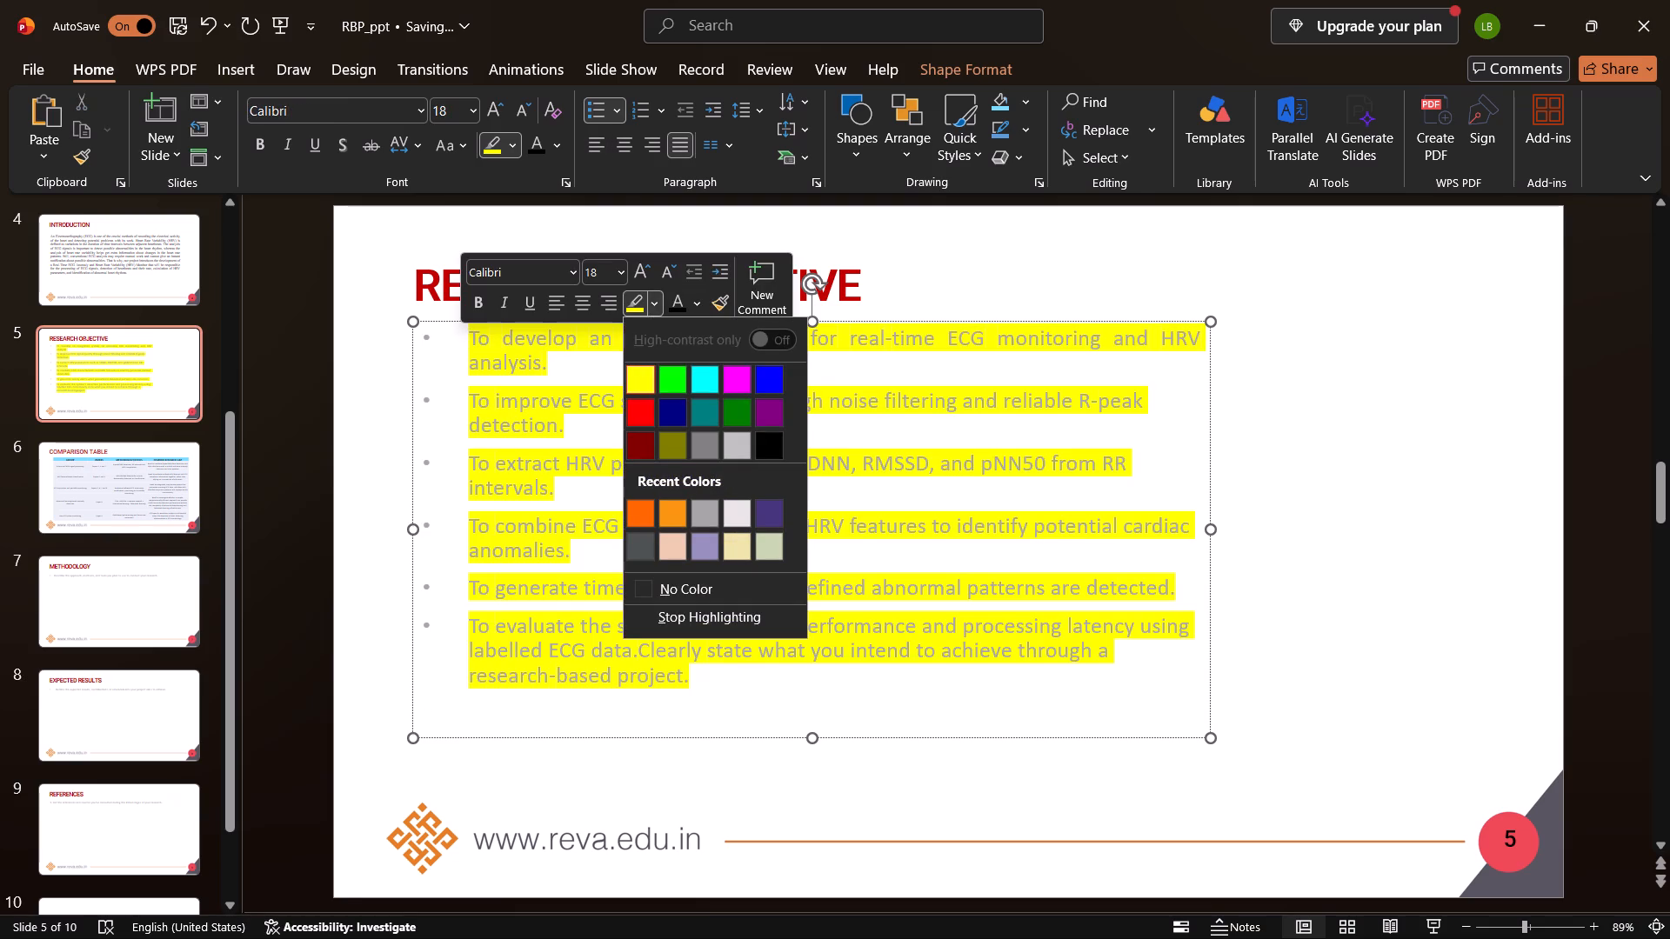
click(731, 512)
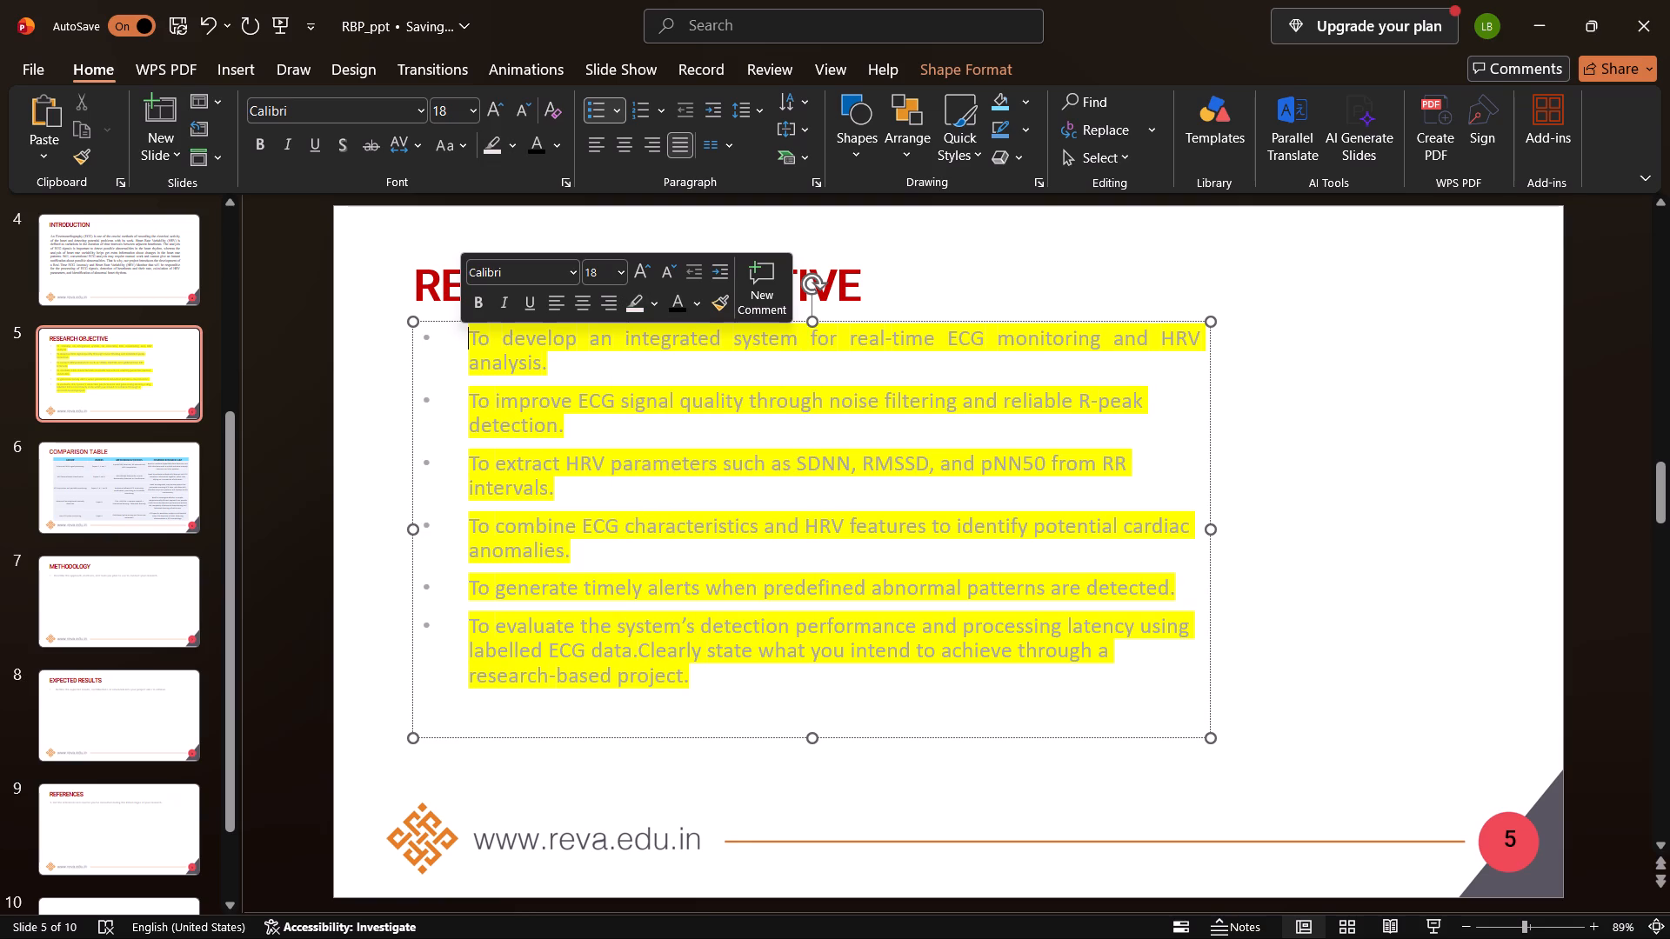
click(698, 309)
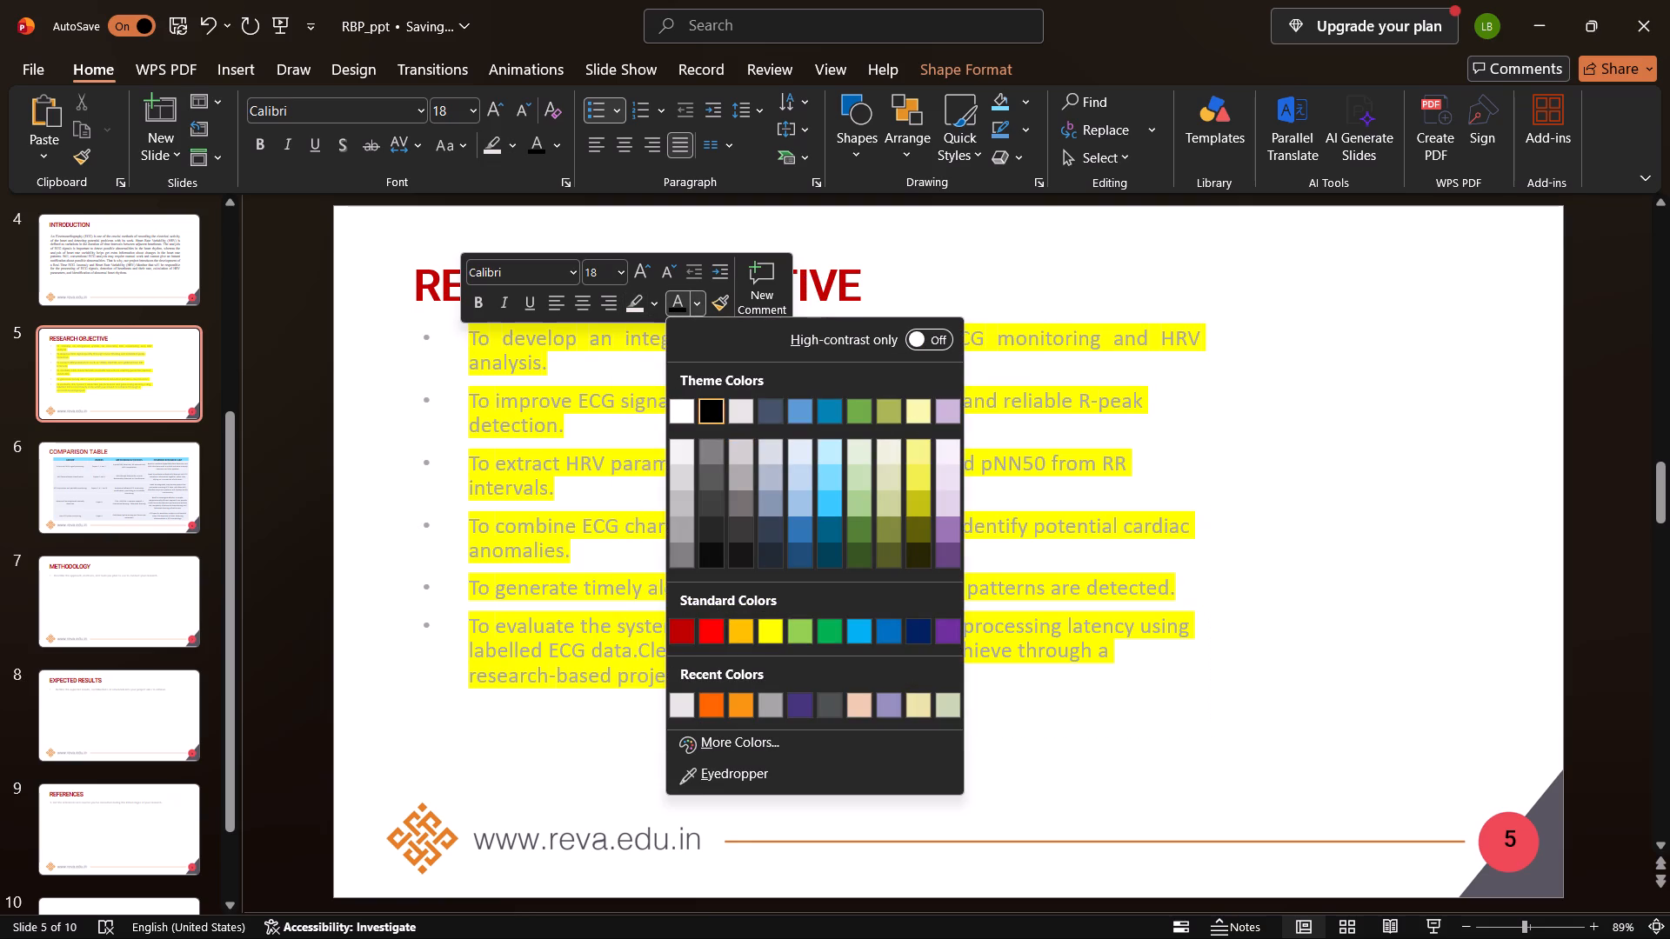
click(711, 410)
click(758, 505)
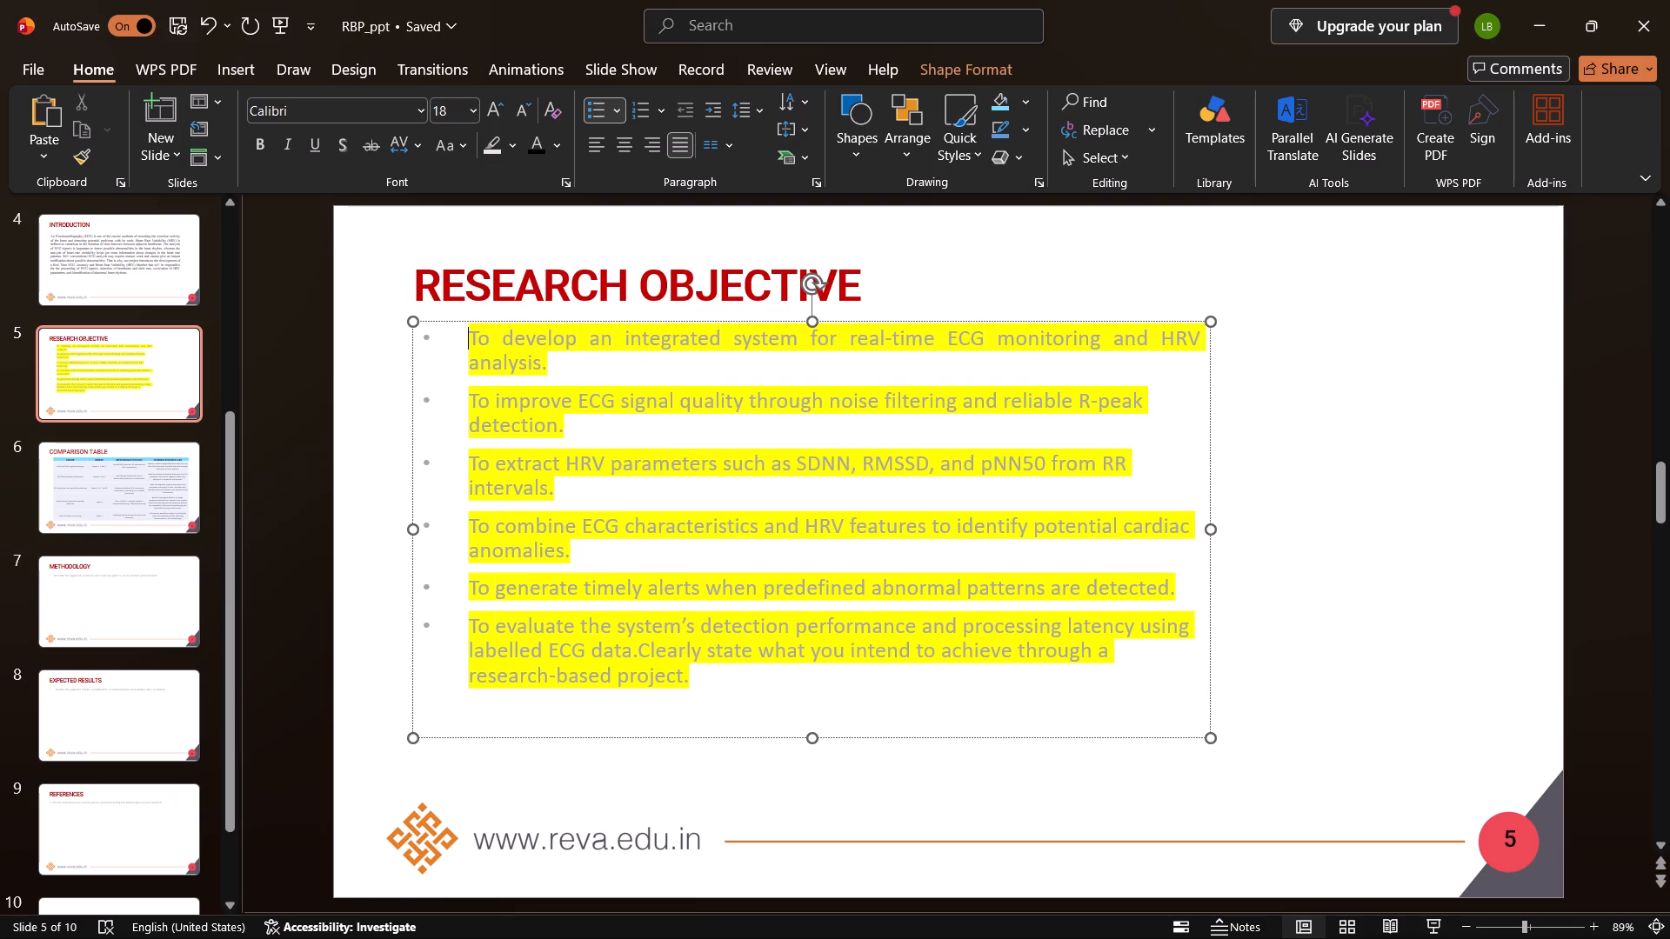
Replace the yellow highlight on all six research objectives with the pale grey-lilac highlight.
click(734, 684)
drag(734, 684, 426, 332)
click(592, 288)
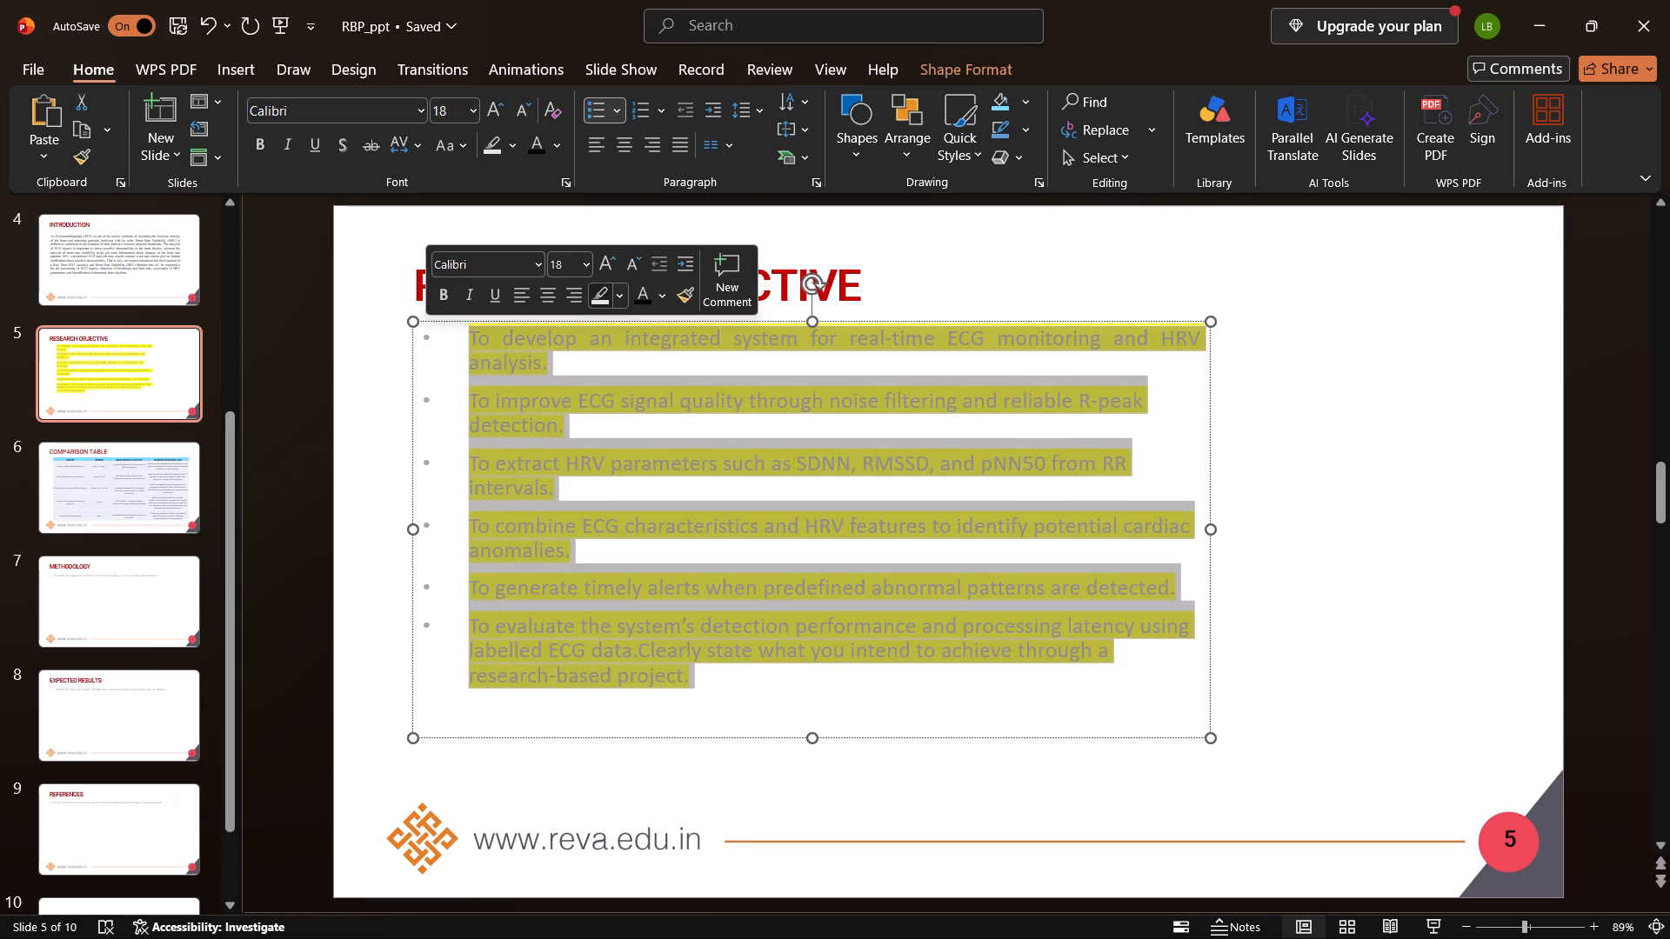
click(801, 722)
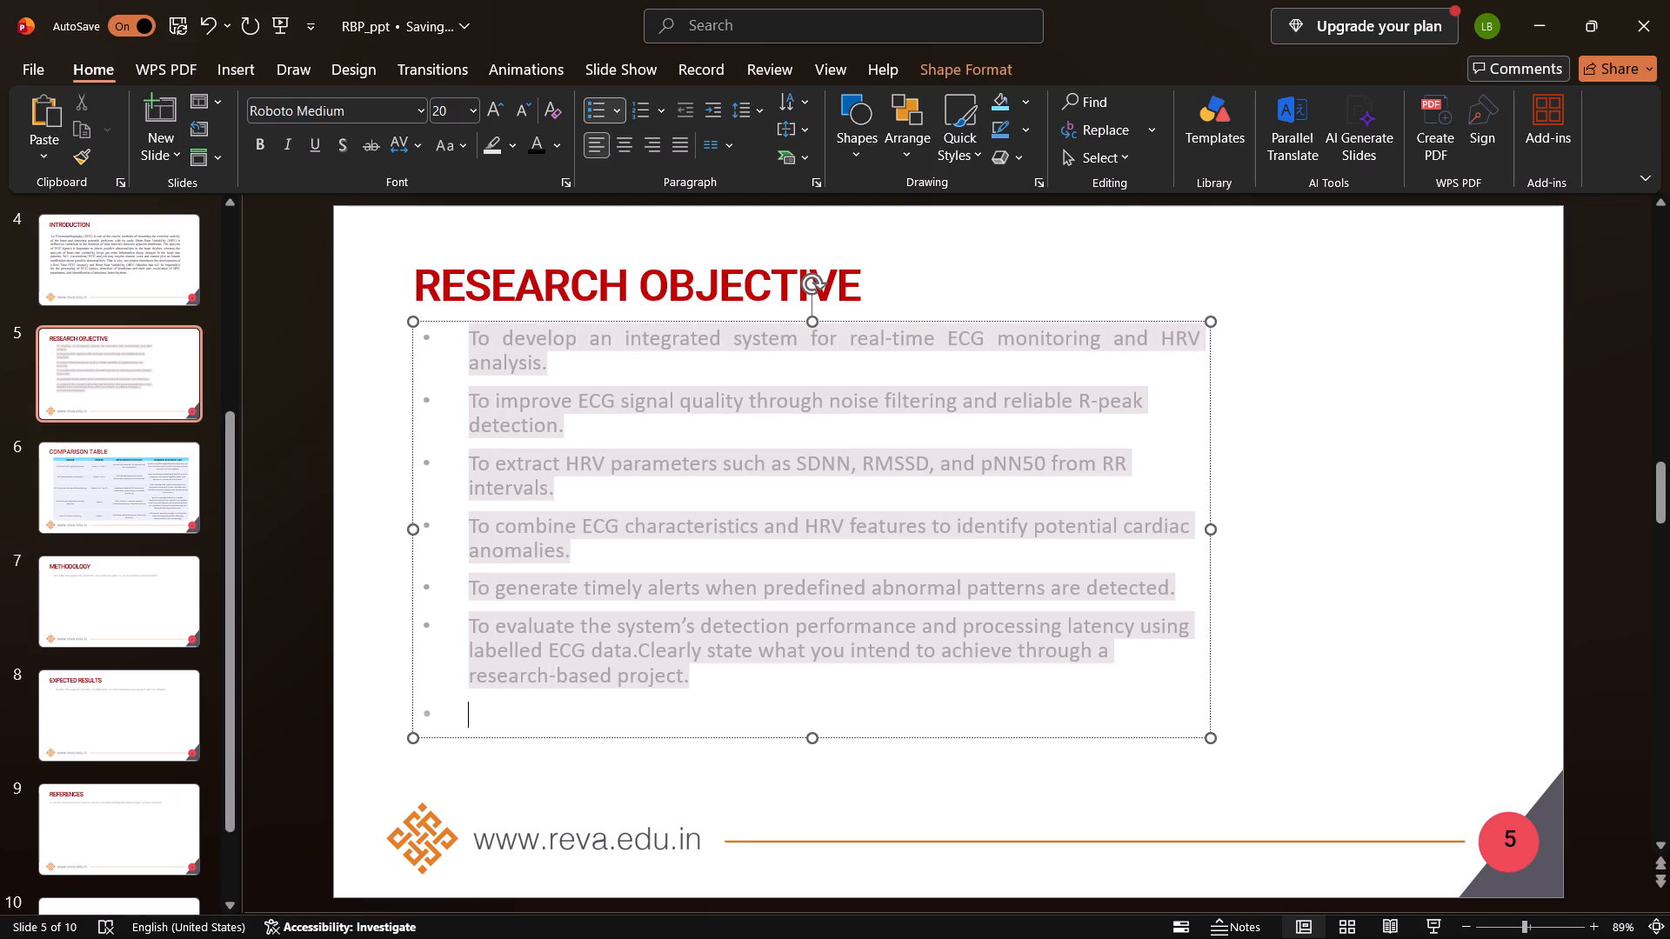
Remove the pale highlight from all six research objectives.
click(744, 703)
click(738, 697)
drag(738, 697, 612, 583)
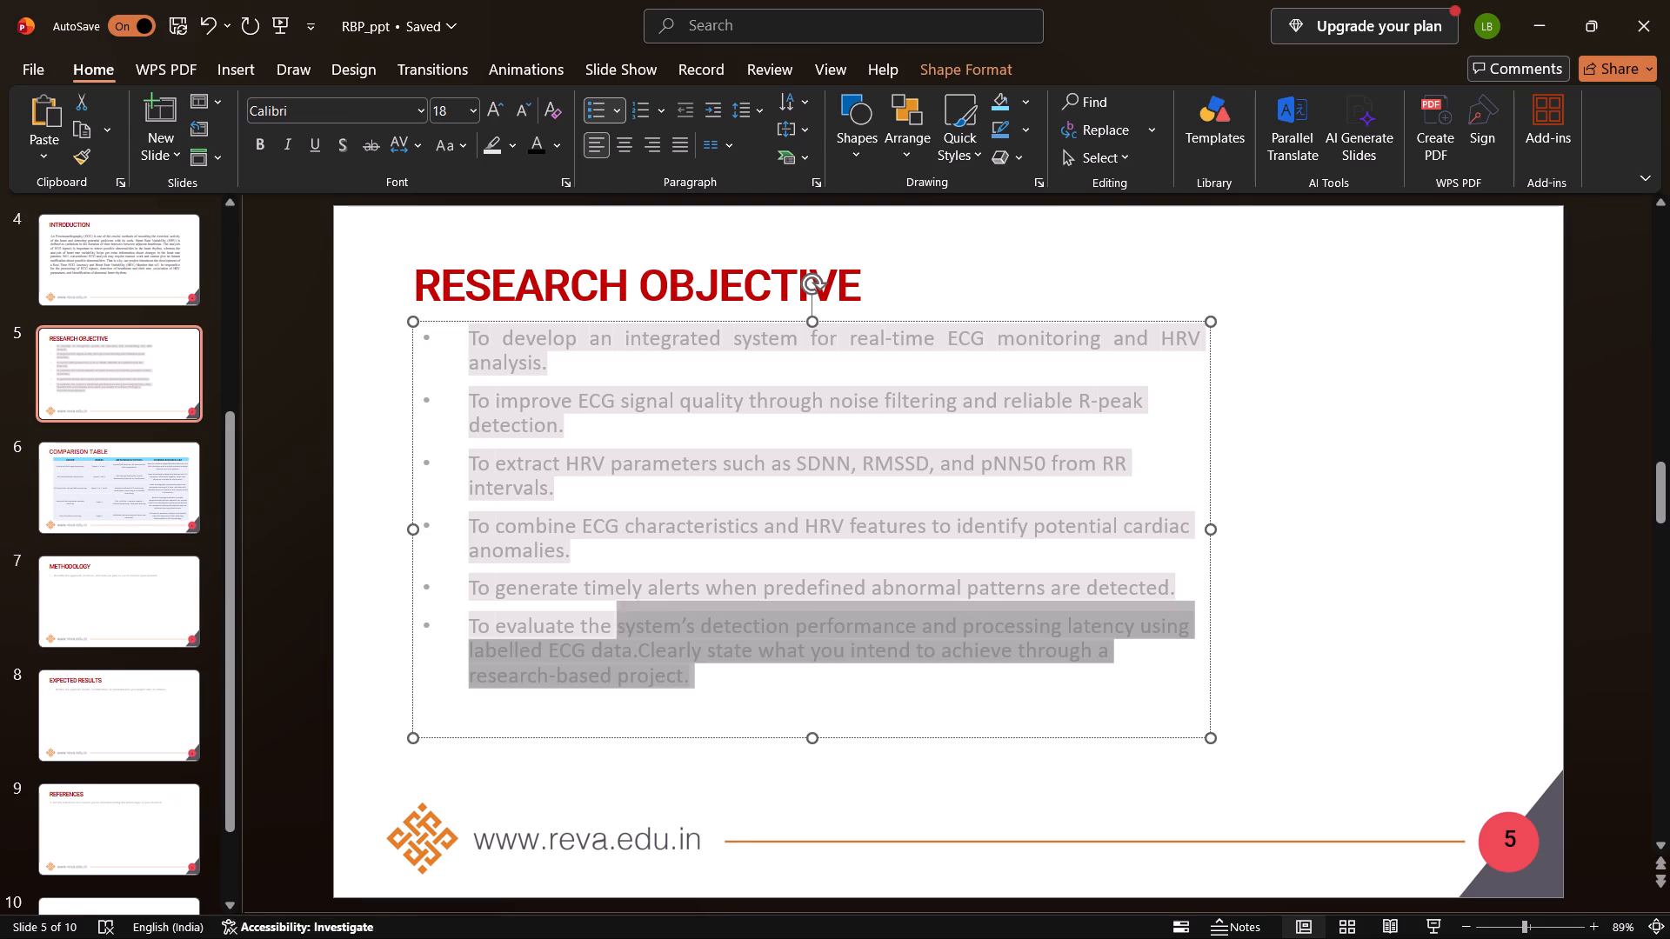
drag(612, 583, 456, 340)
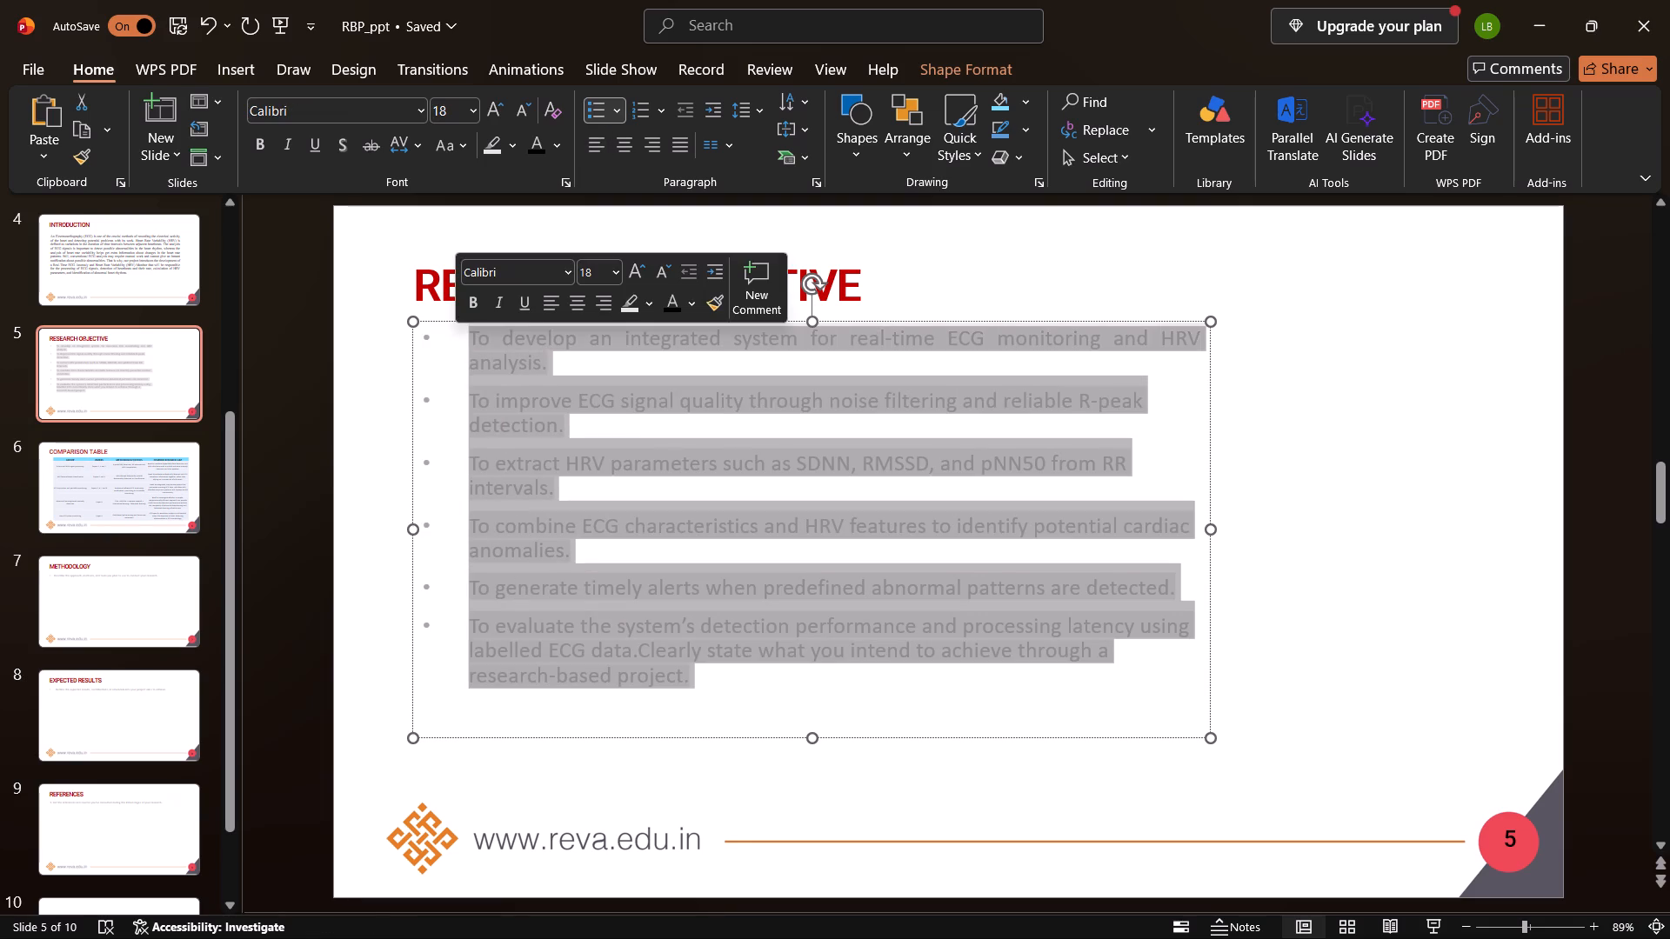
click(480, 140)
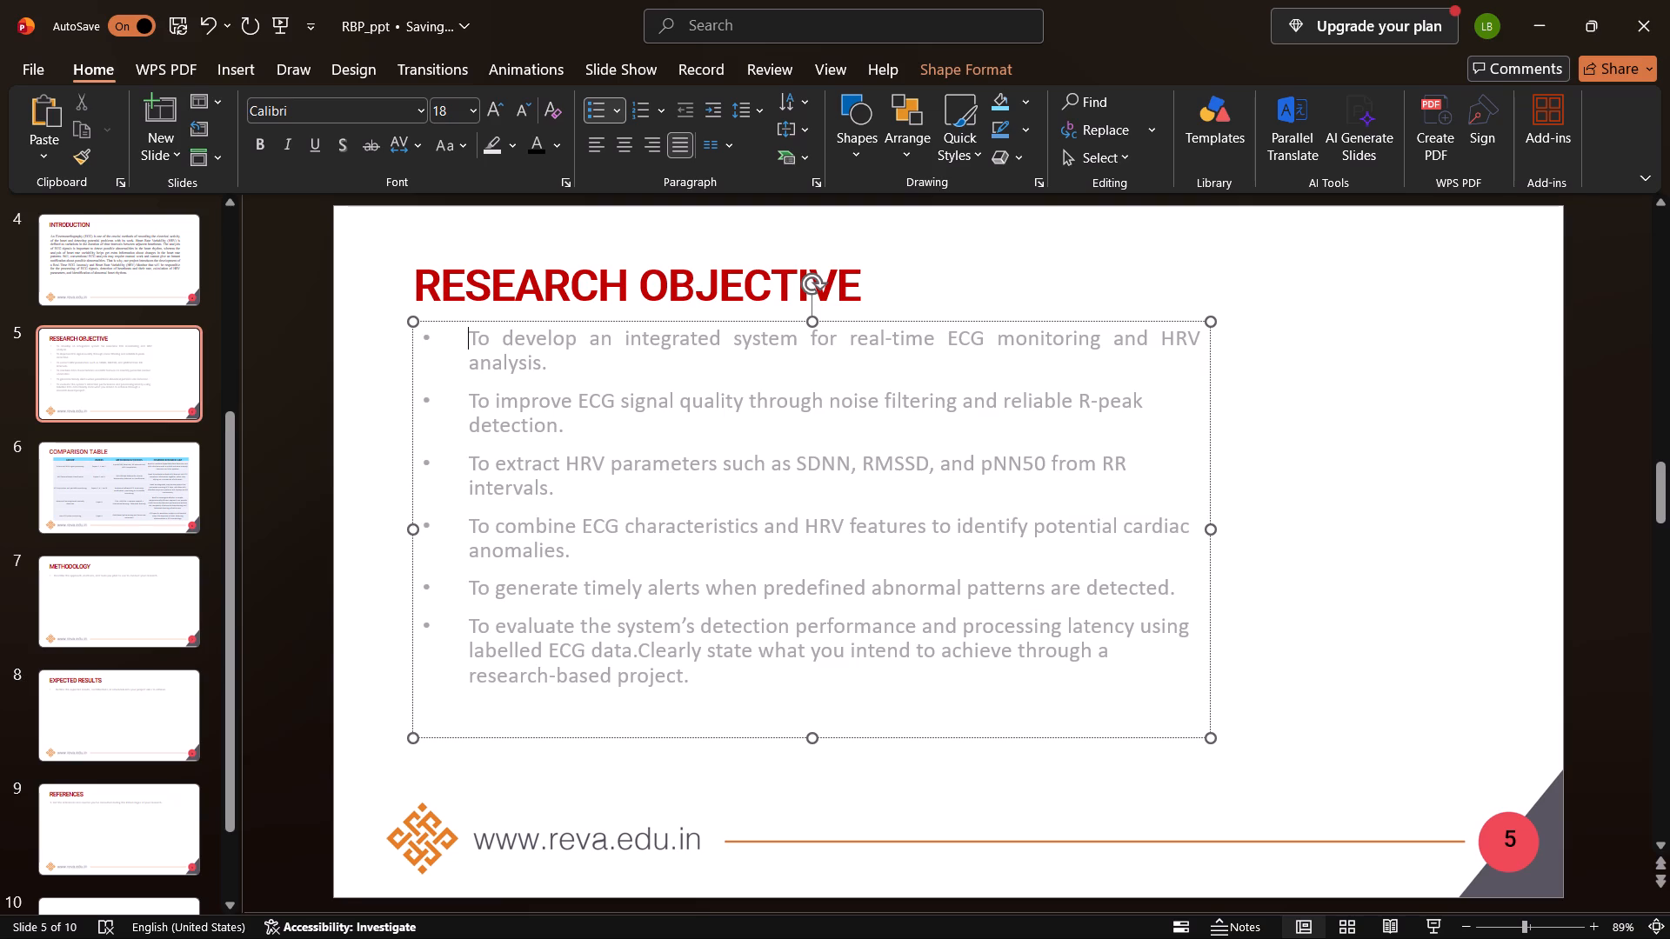
Set the font colour of all six research objectives to black.
drag(721, 678, 469, 322)
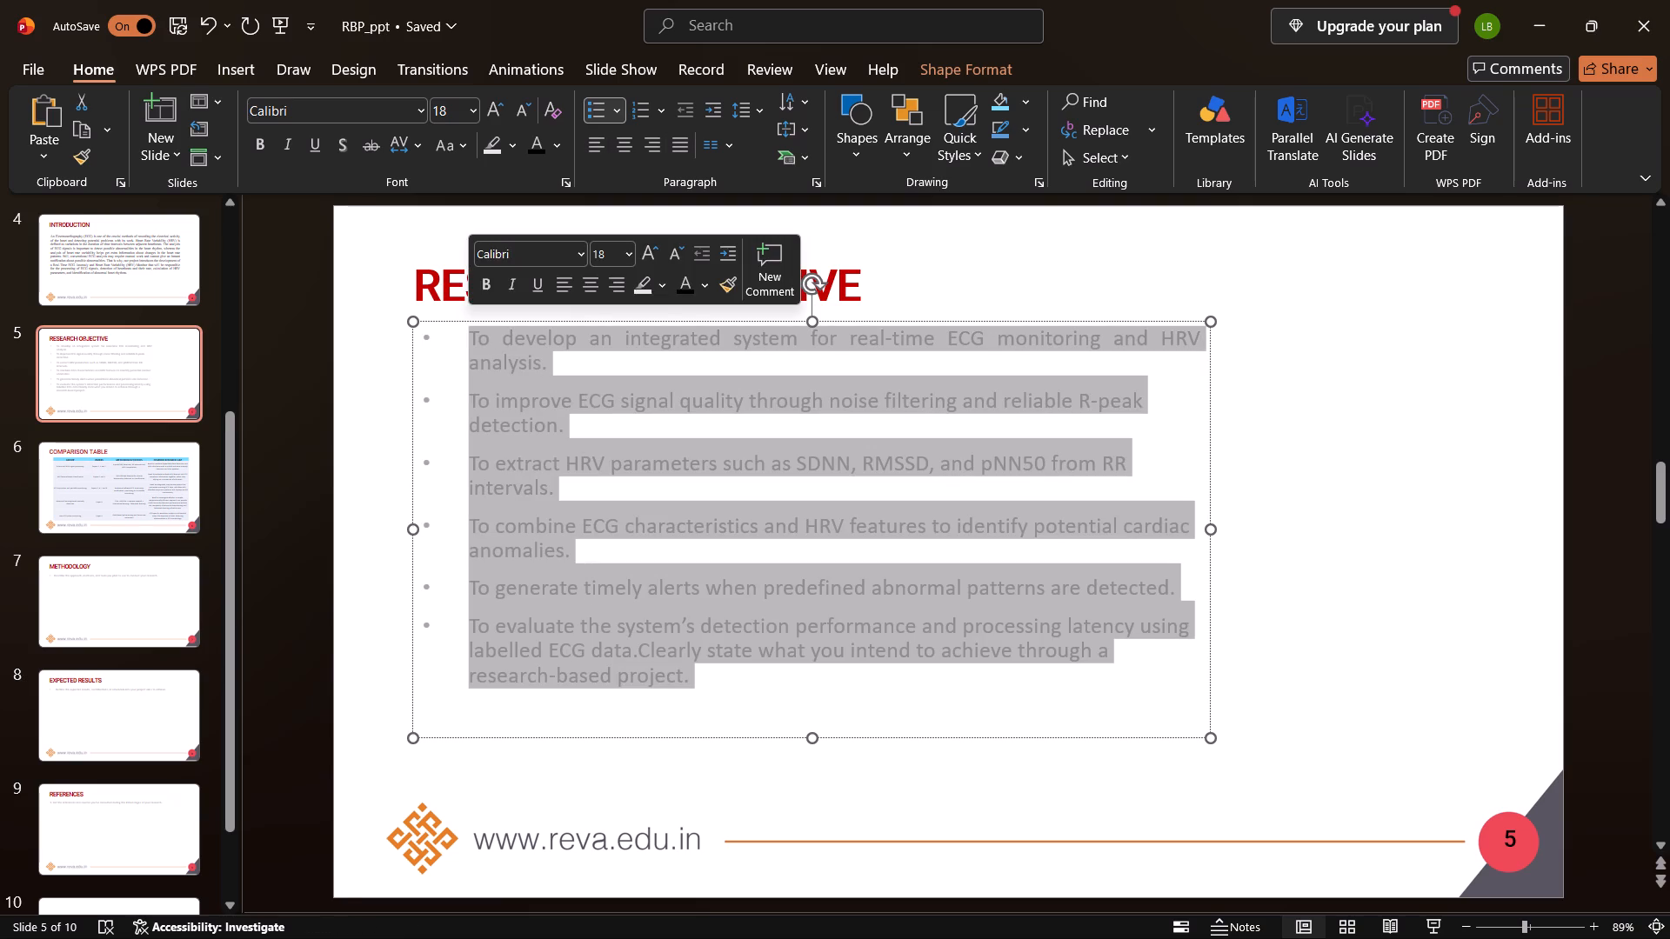
click(551, 142)
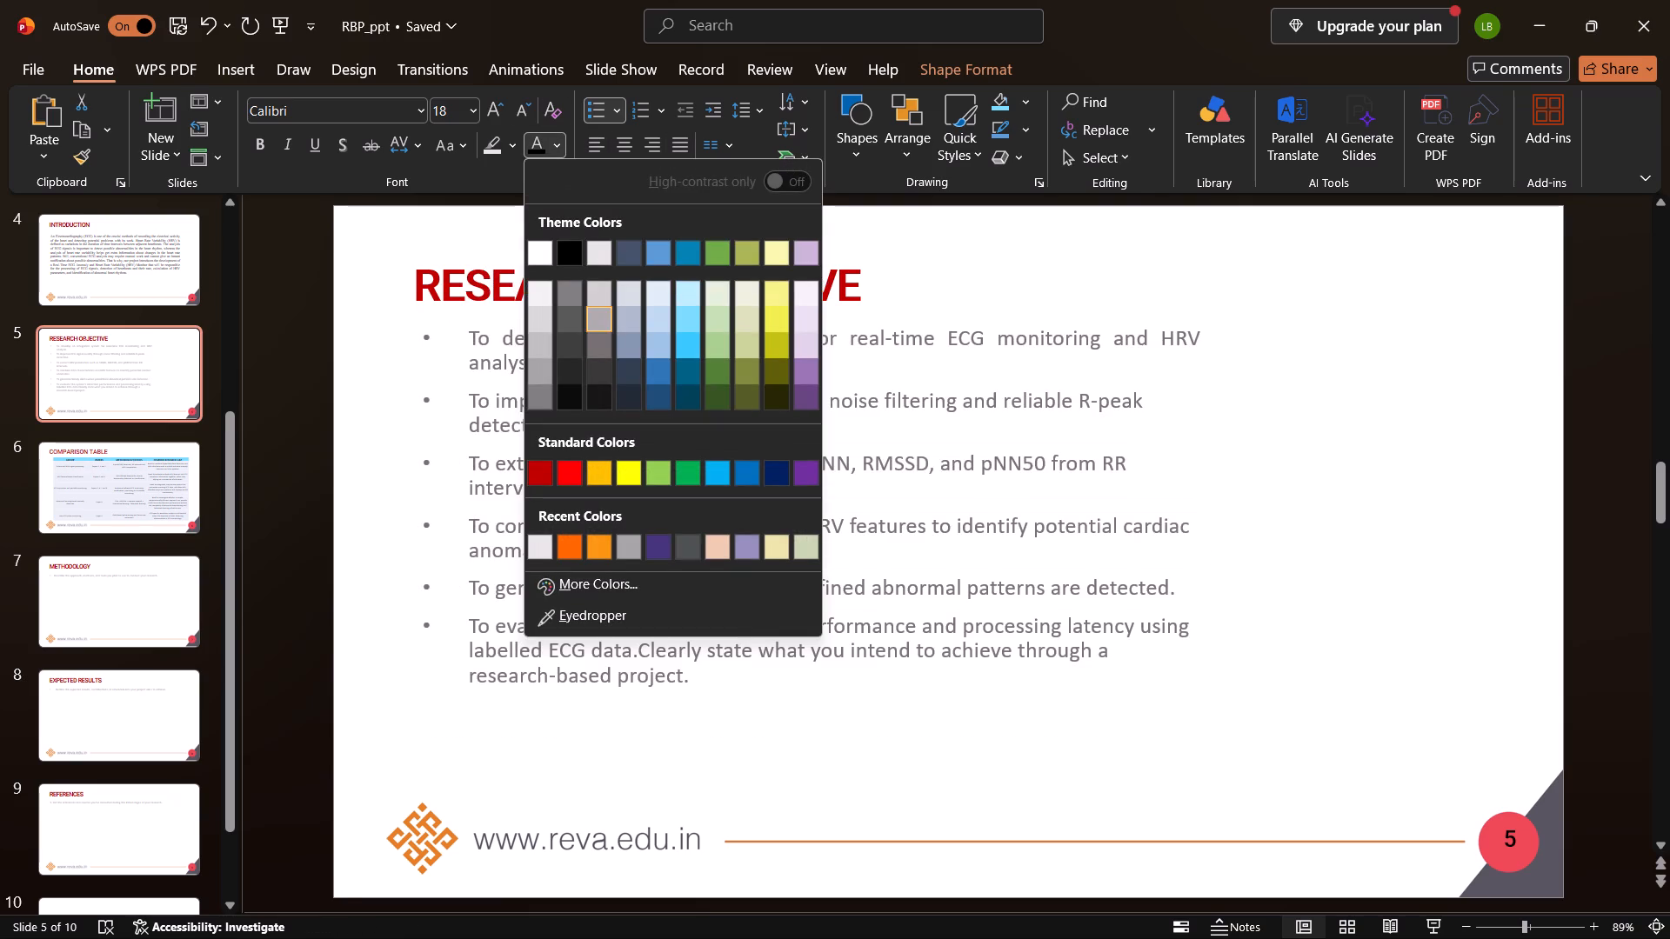
click(567, 252)
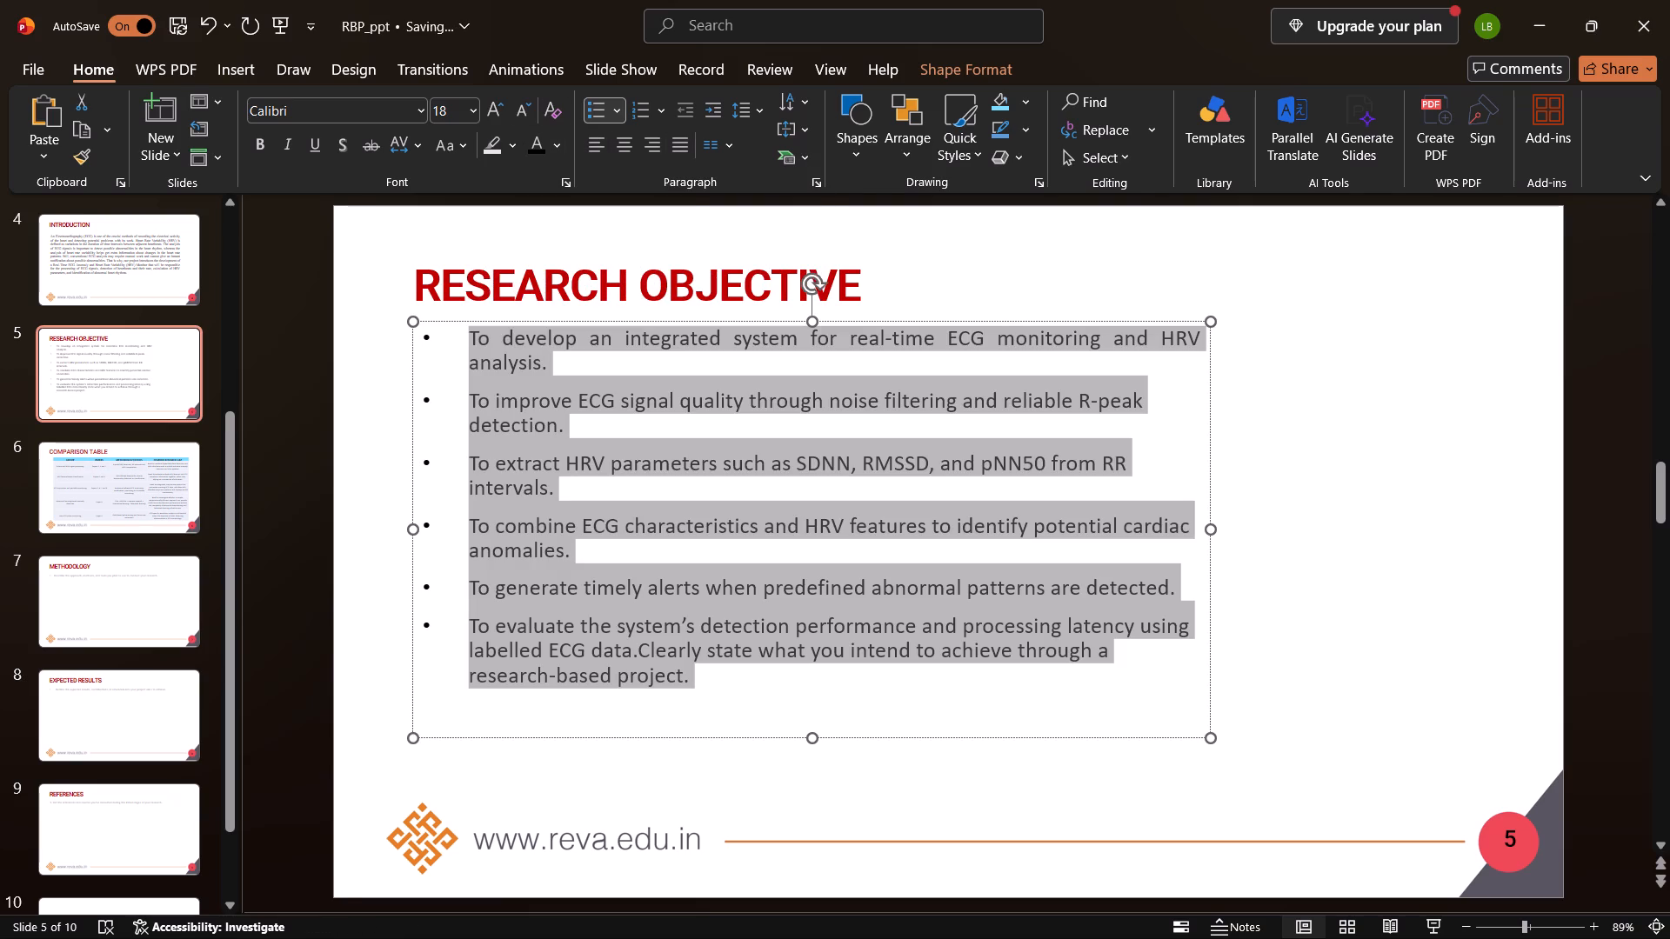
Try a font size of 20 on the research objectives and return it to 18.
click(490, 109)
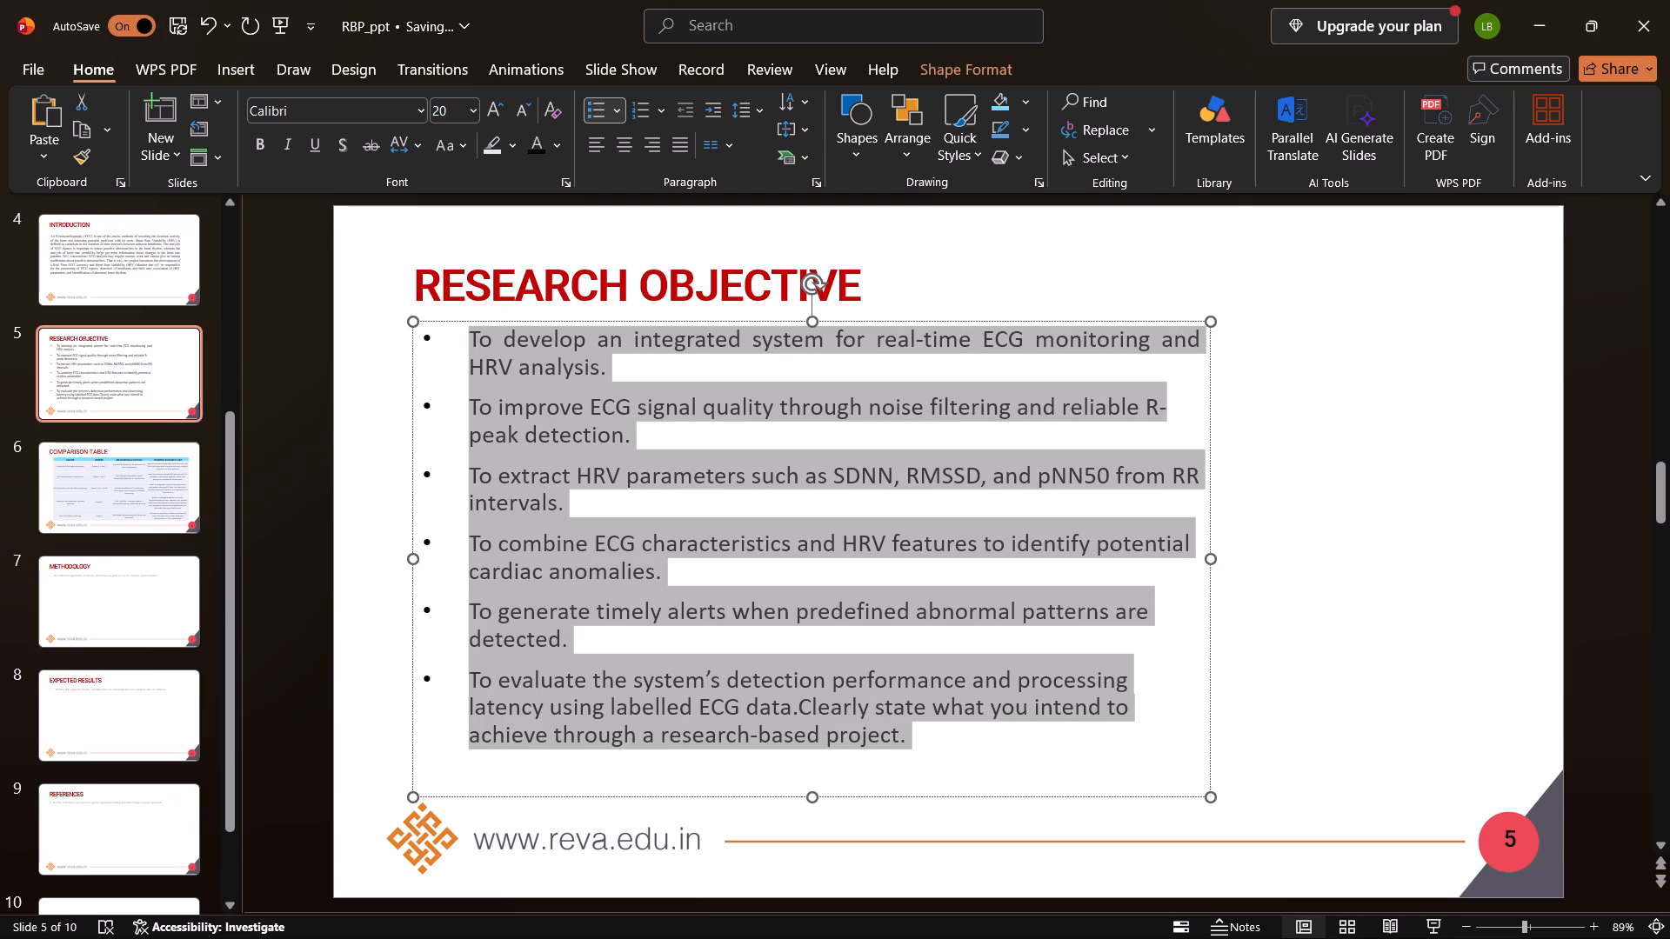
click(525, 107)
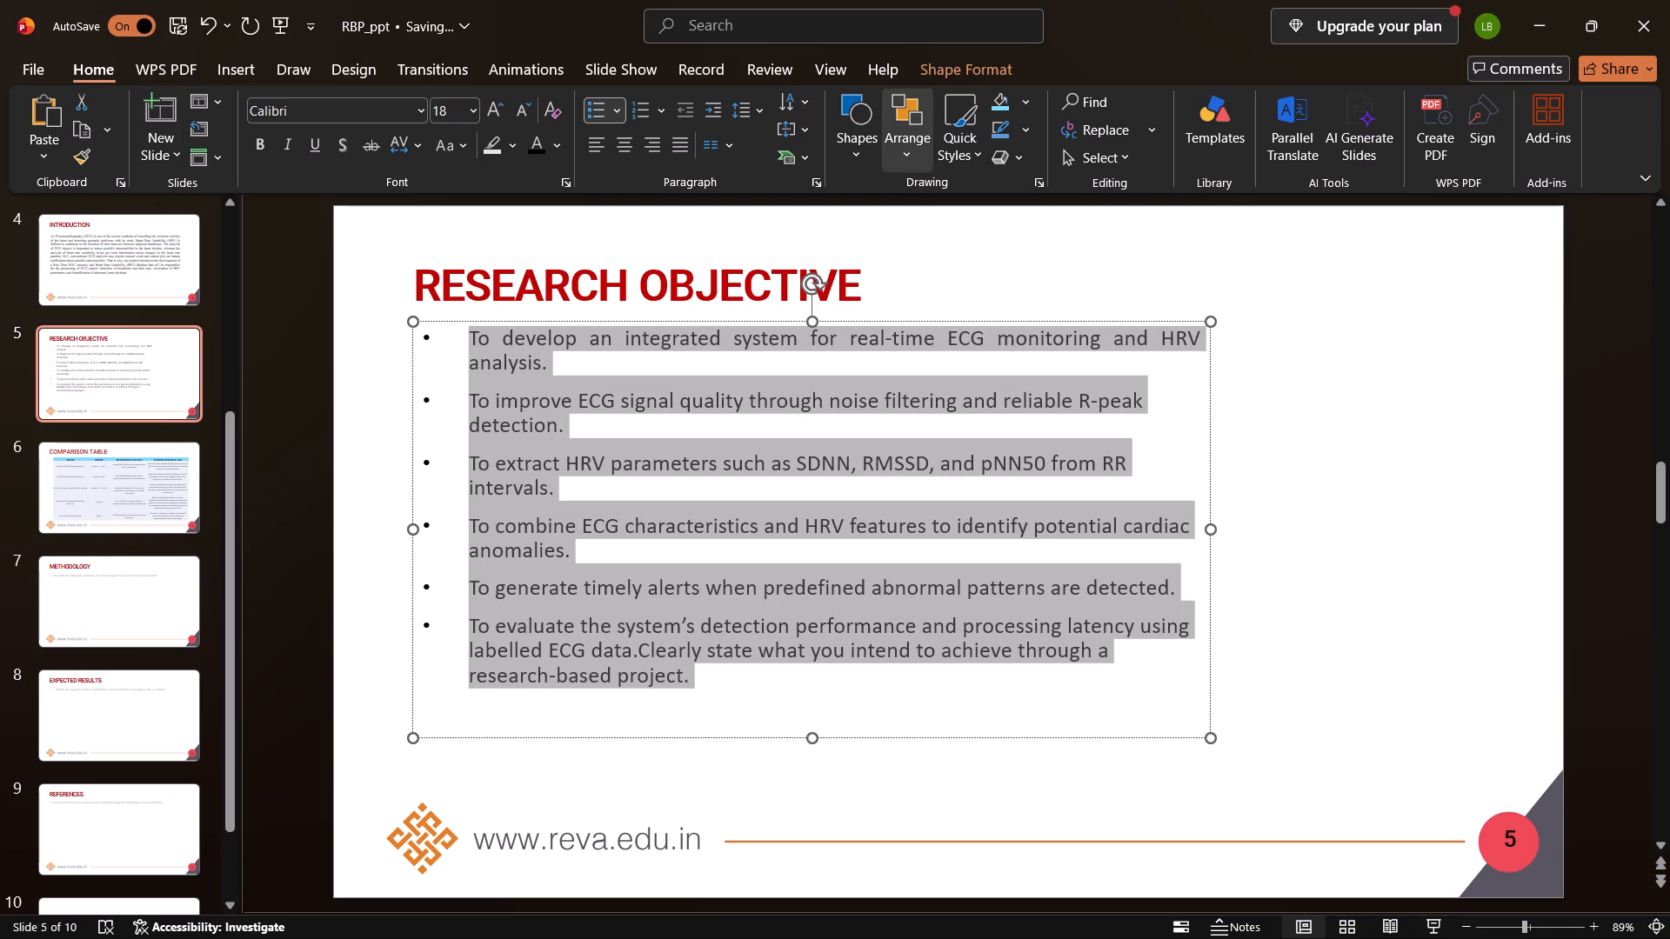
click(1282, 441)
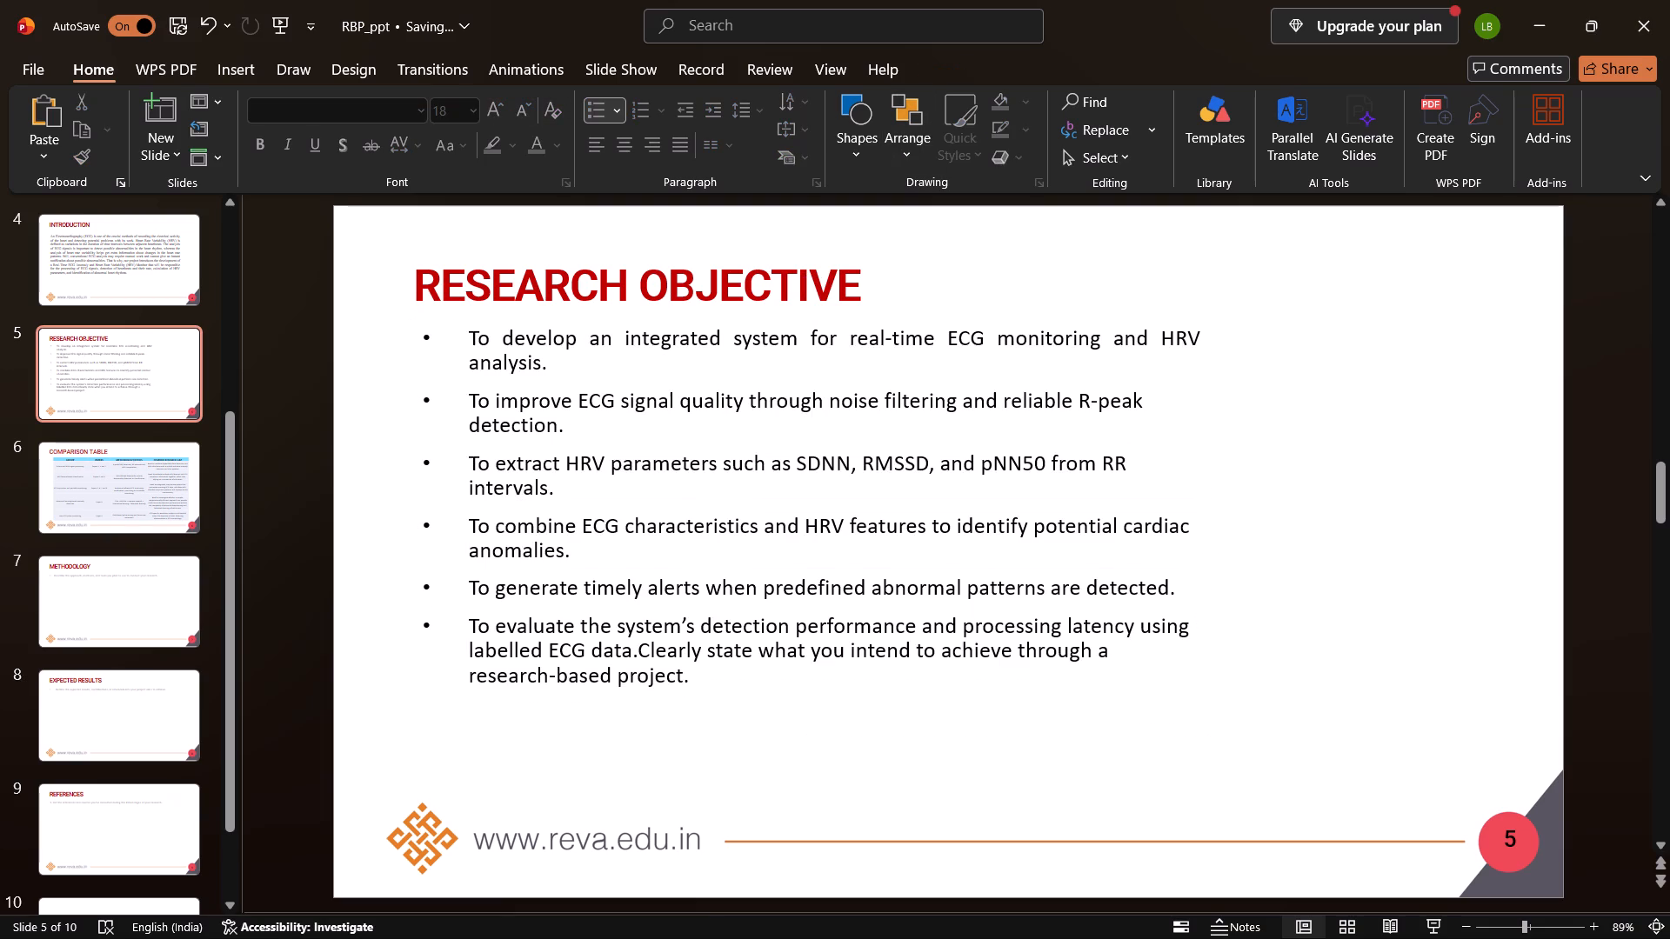
Narrow the research objectives text box by pulling in its right edge, keeping its left edge and height fixed.
click(1169, 435)
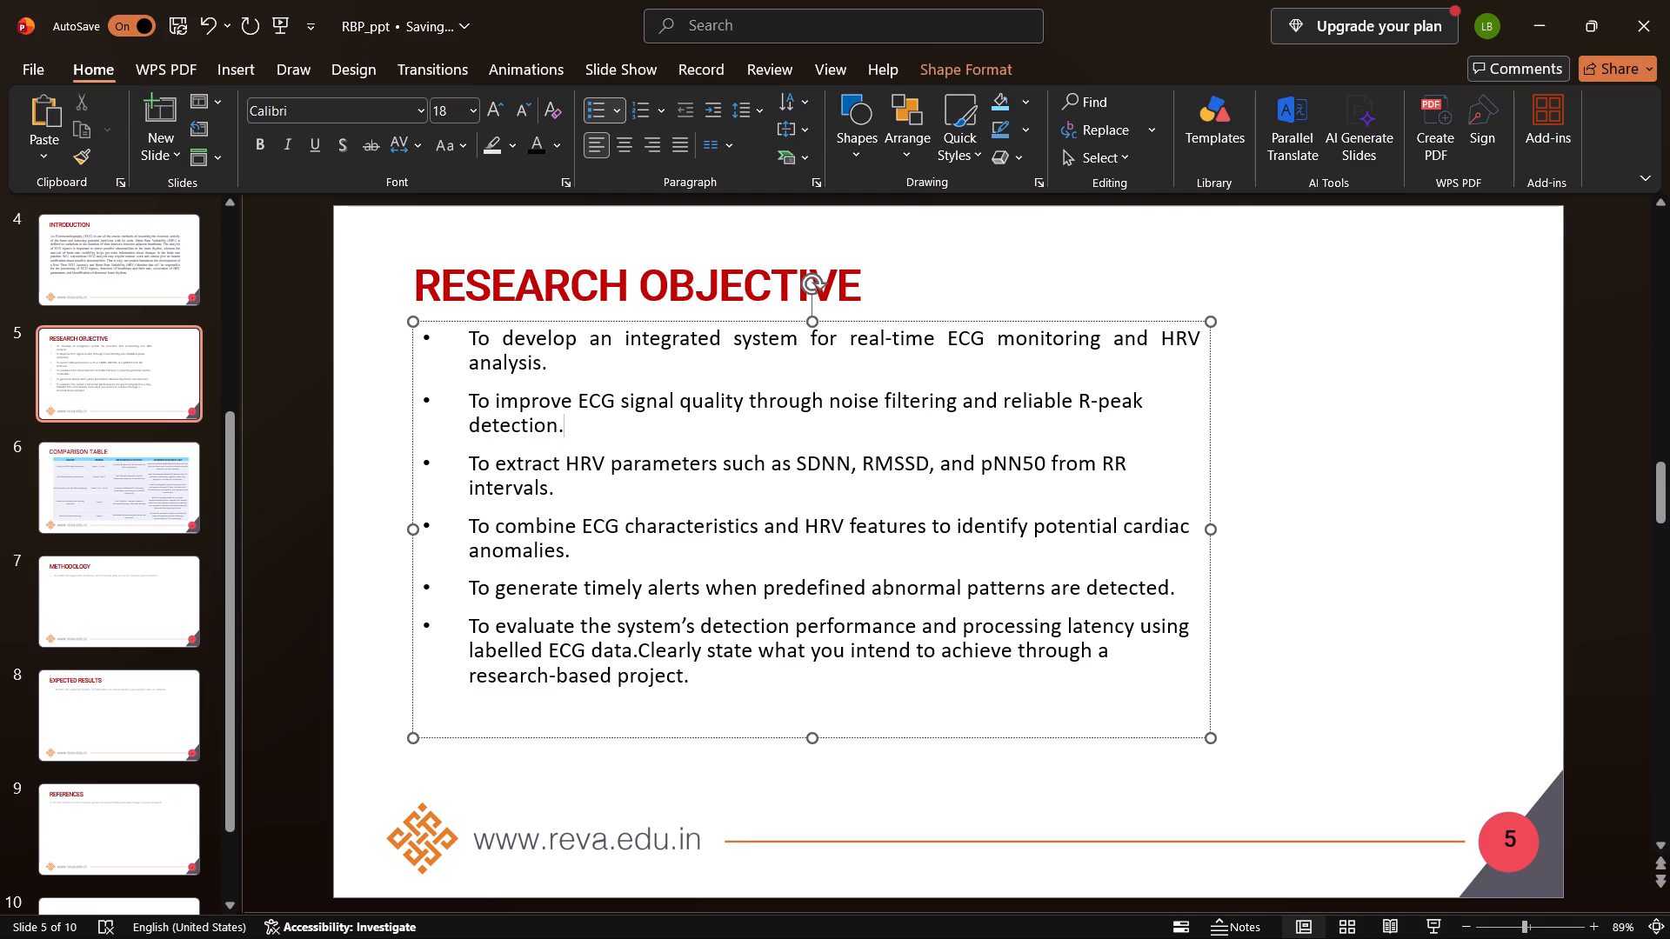
drag(1211, 524, 1149, 523)
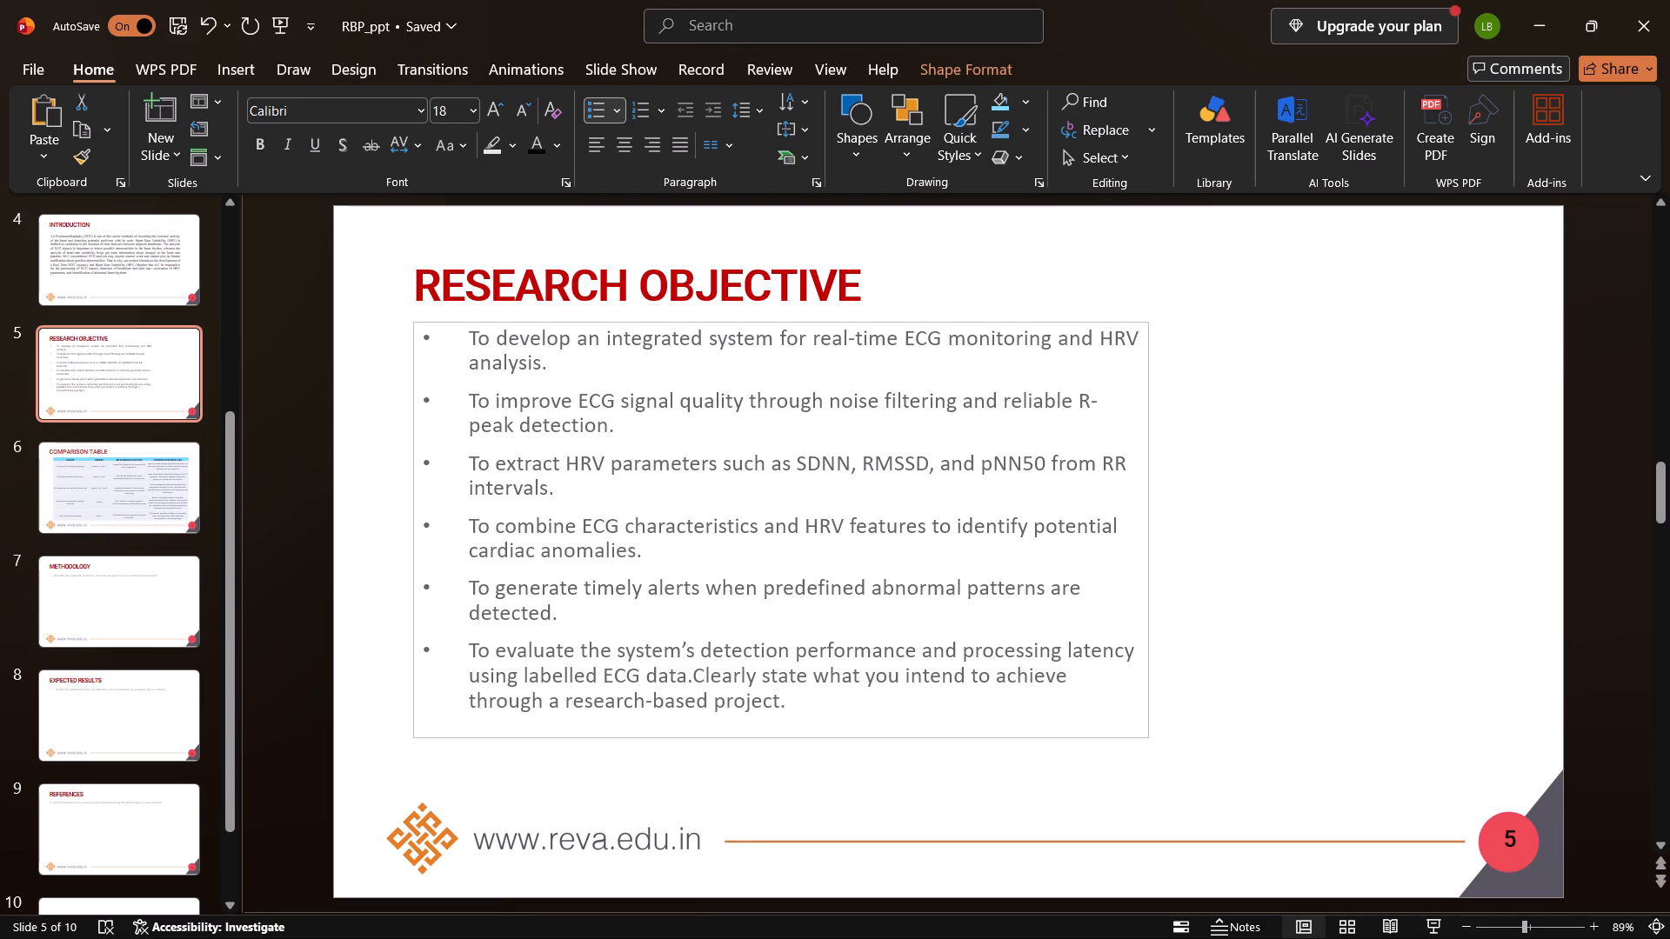
drag(1149, 523, 1140, 516)
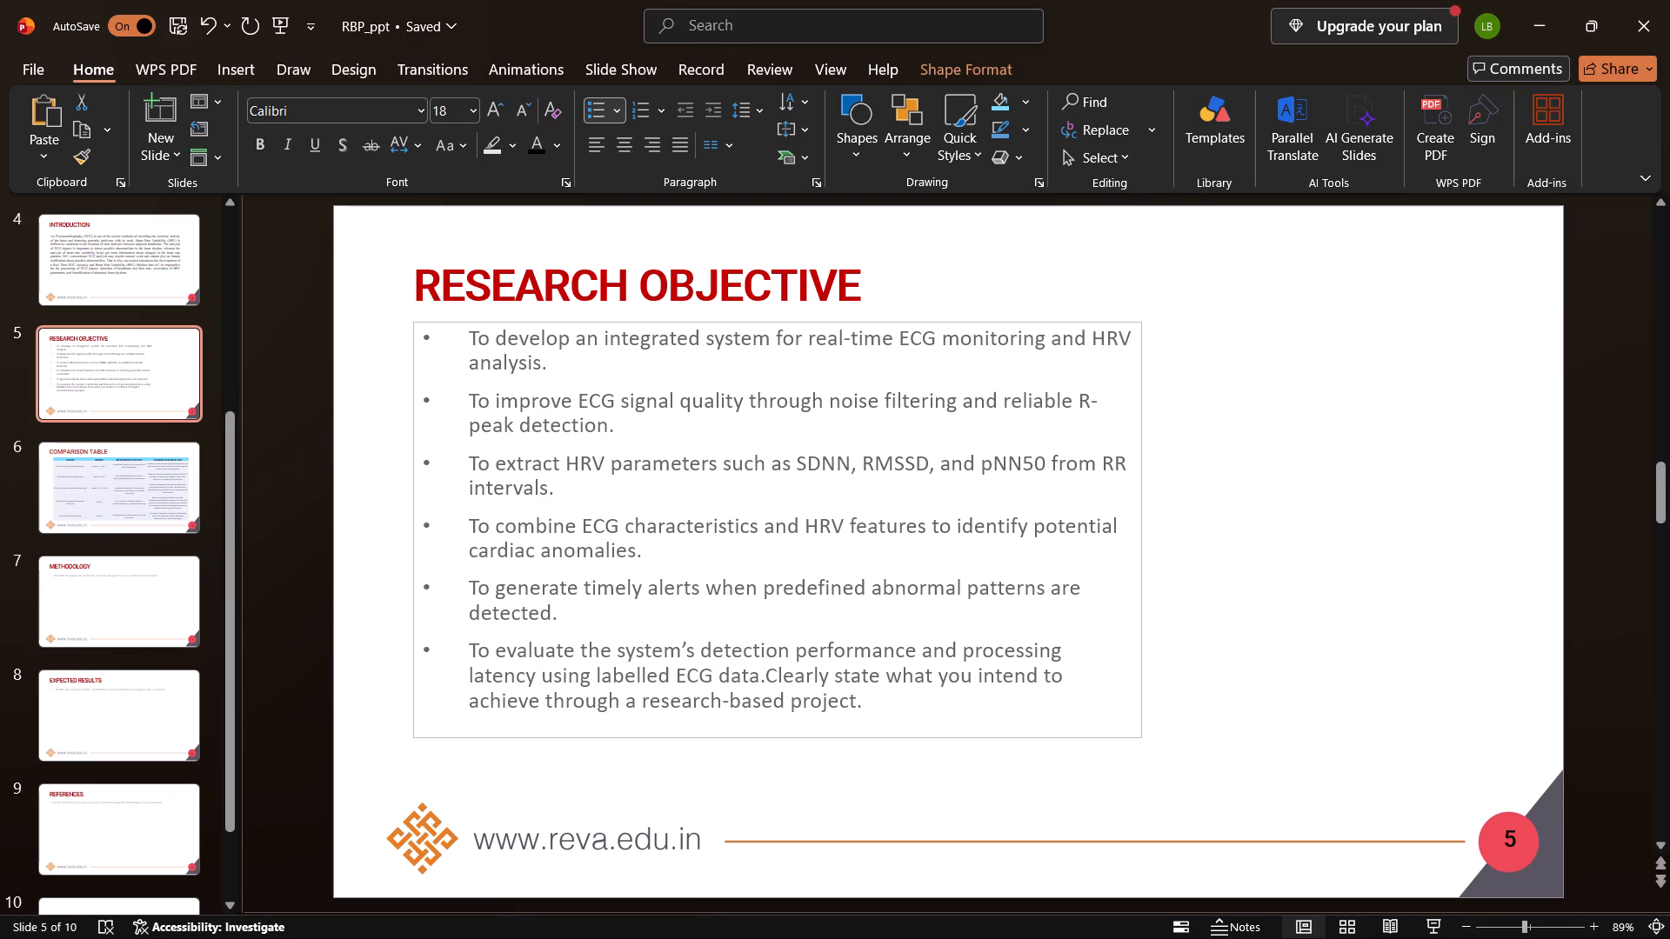
drag(1140, 516, 1088, 538)
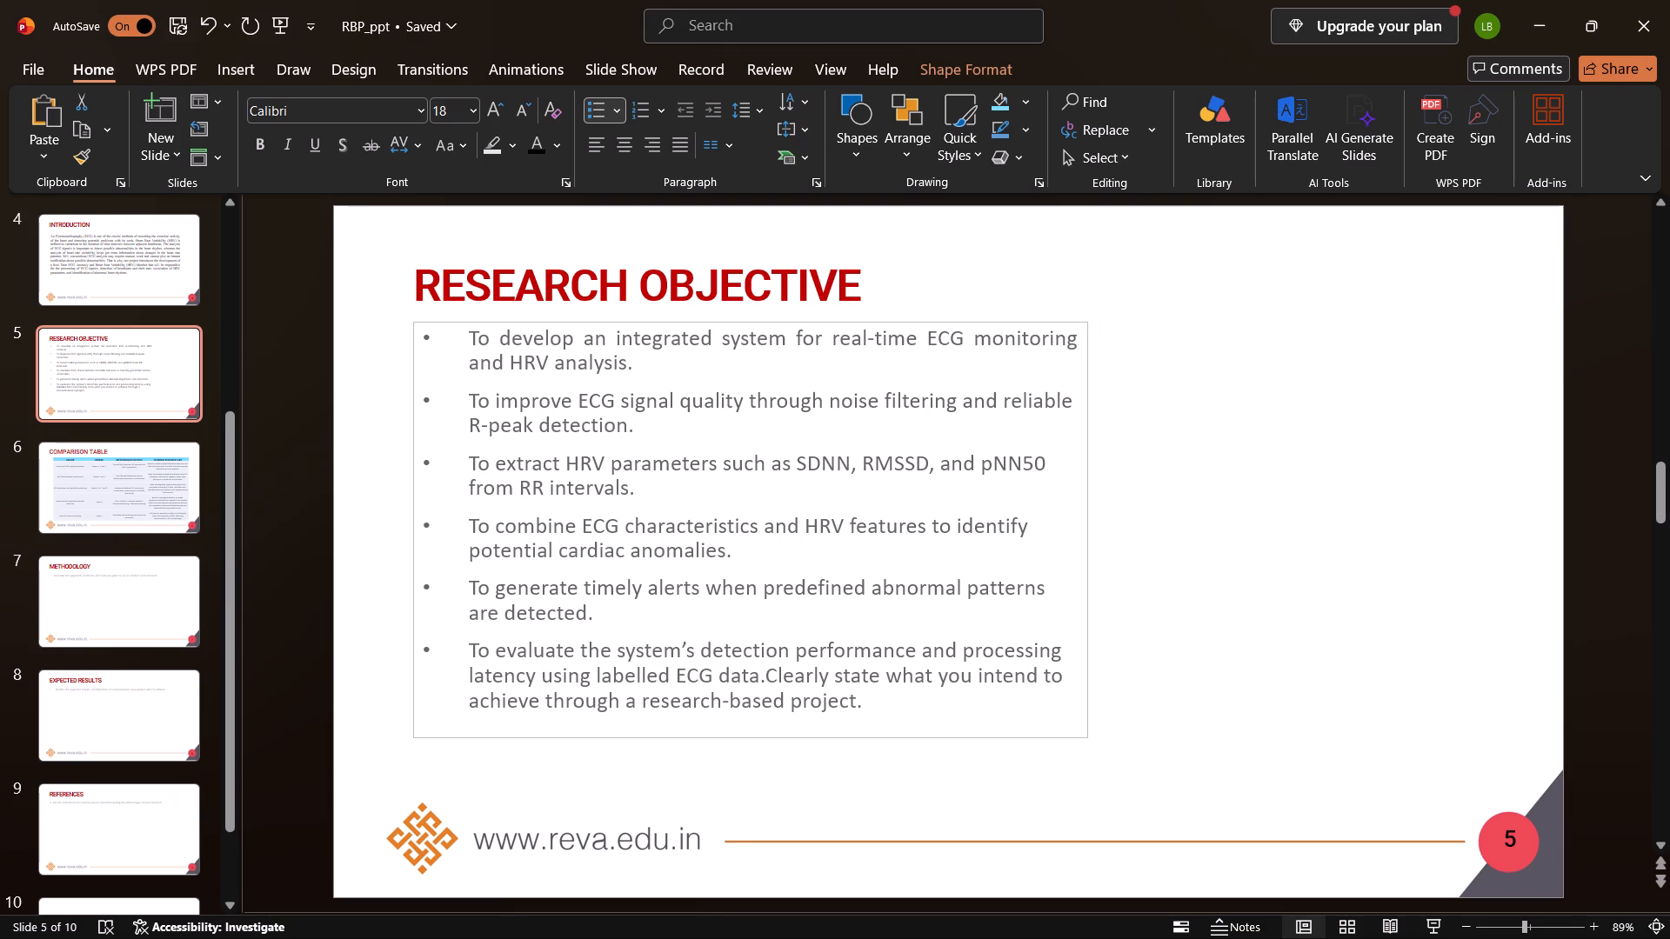
drag(1088, 538, 1061, 550)
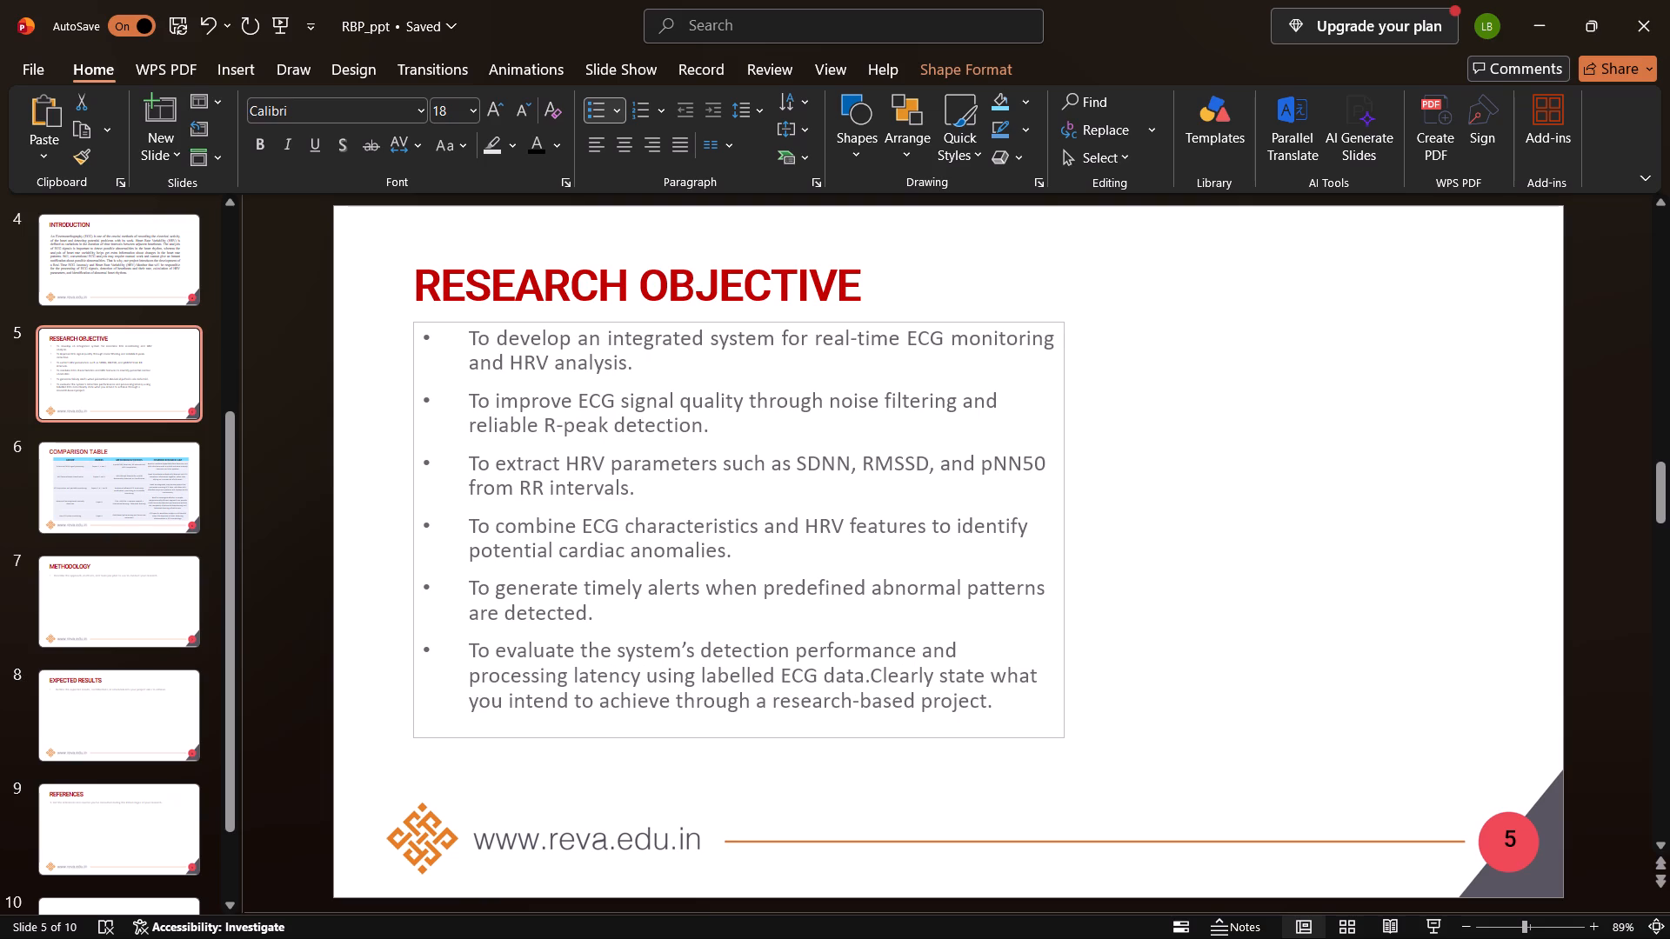
drag(1061, 550, 1053, 551)
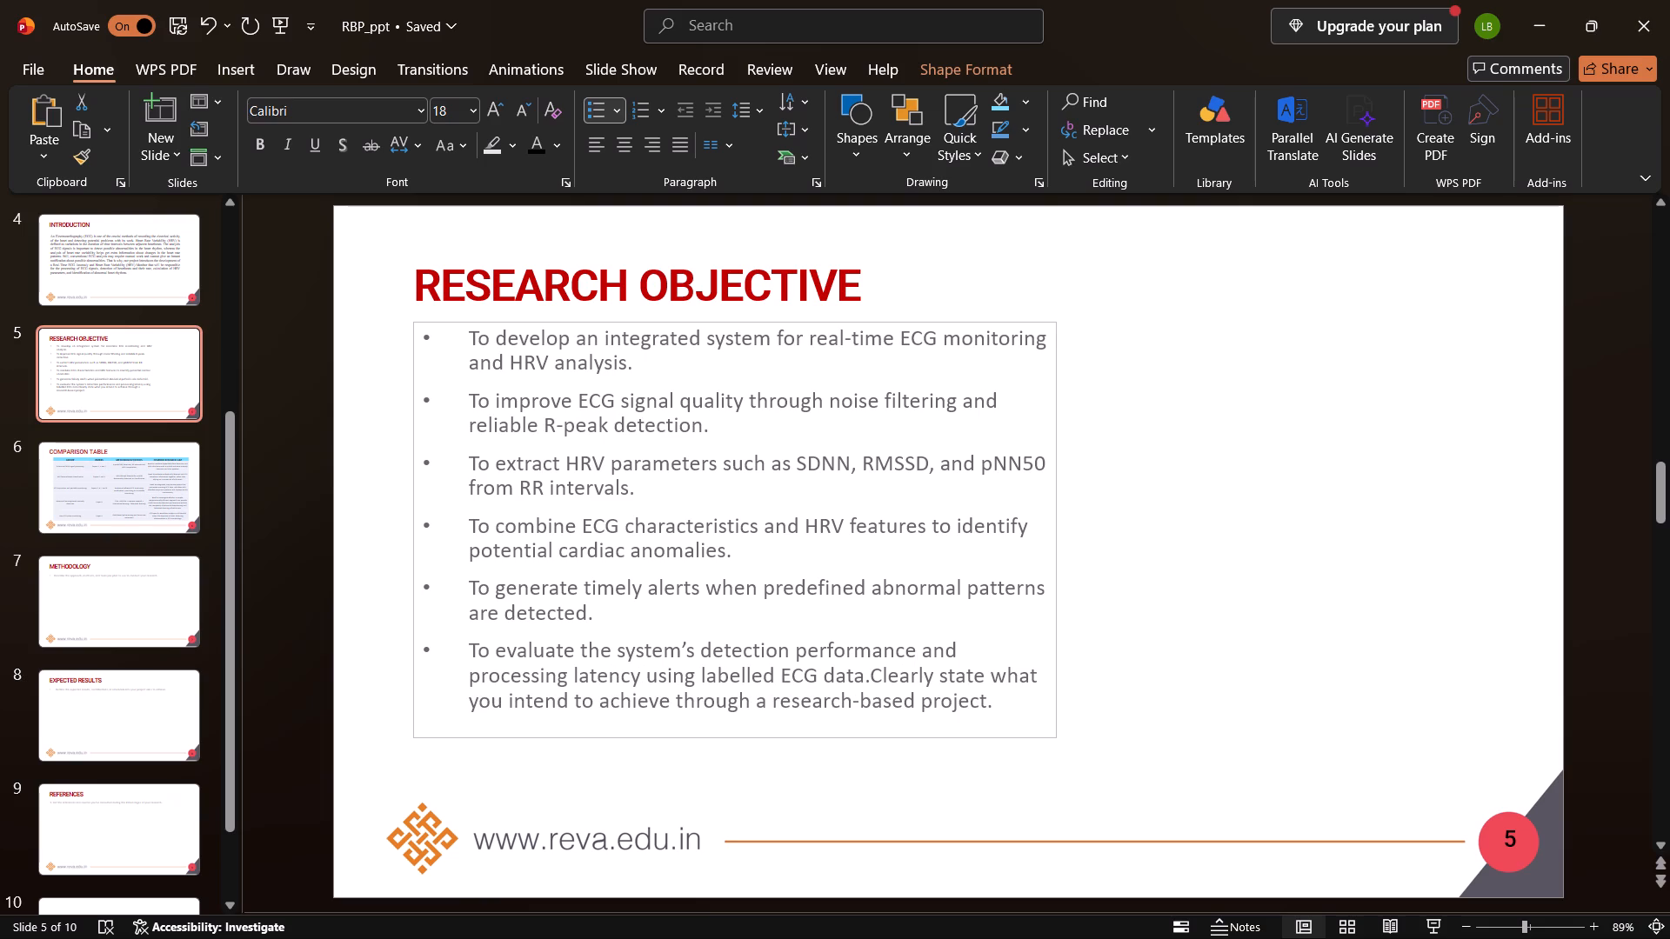
drag(1053, 551, 1039, 553)
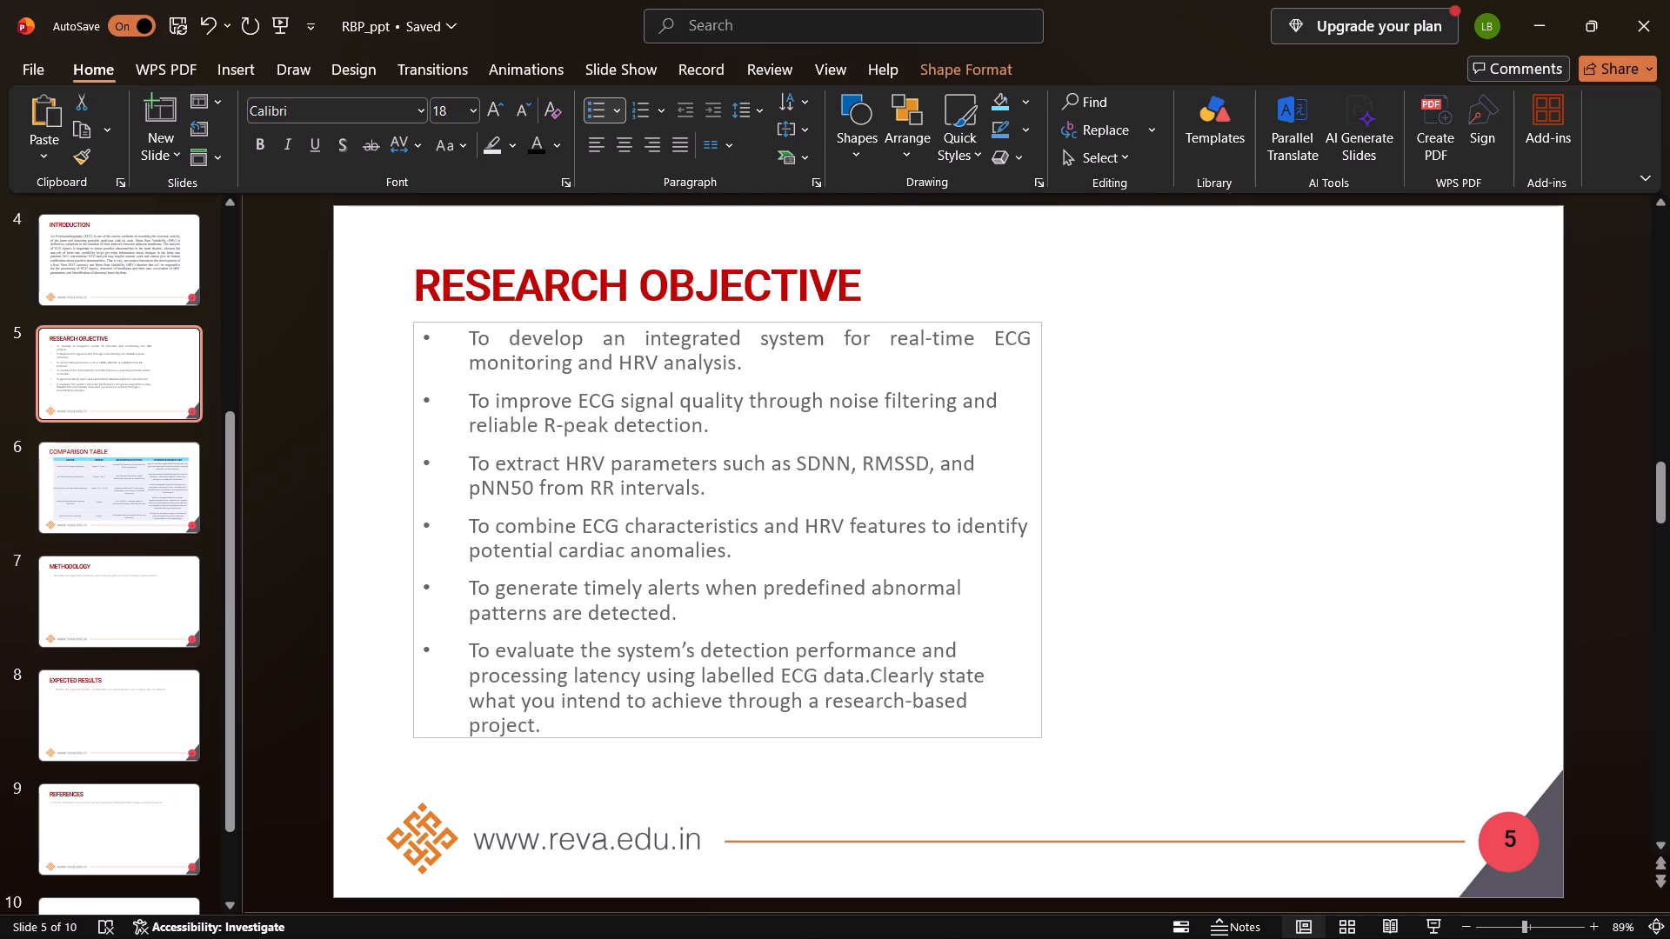
Narrow the research objectives text box further by its right edge so it ends a little past the end of the slide heading.
drag(1039, 553, 1030, 556)
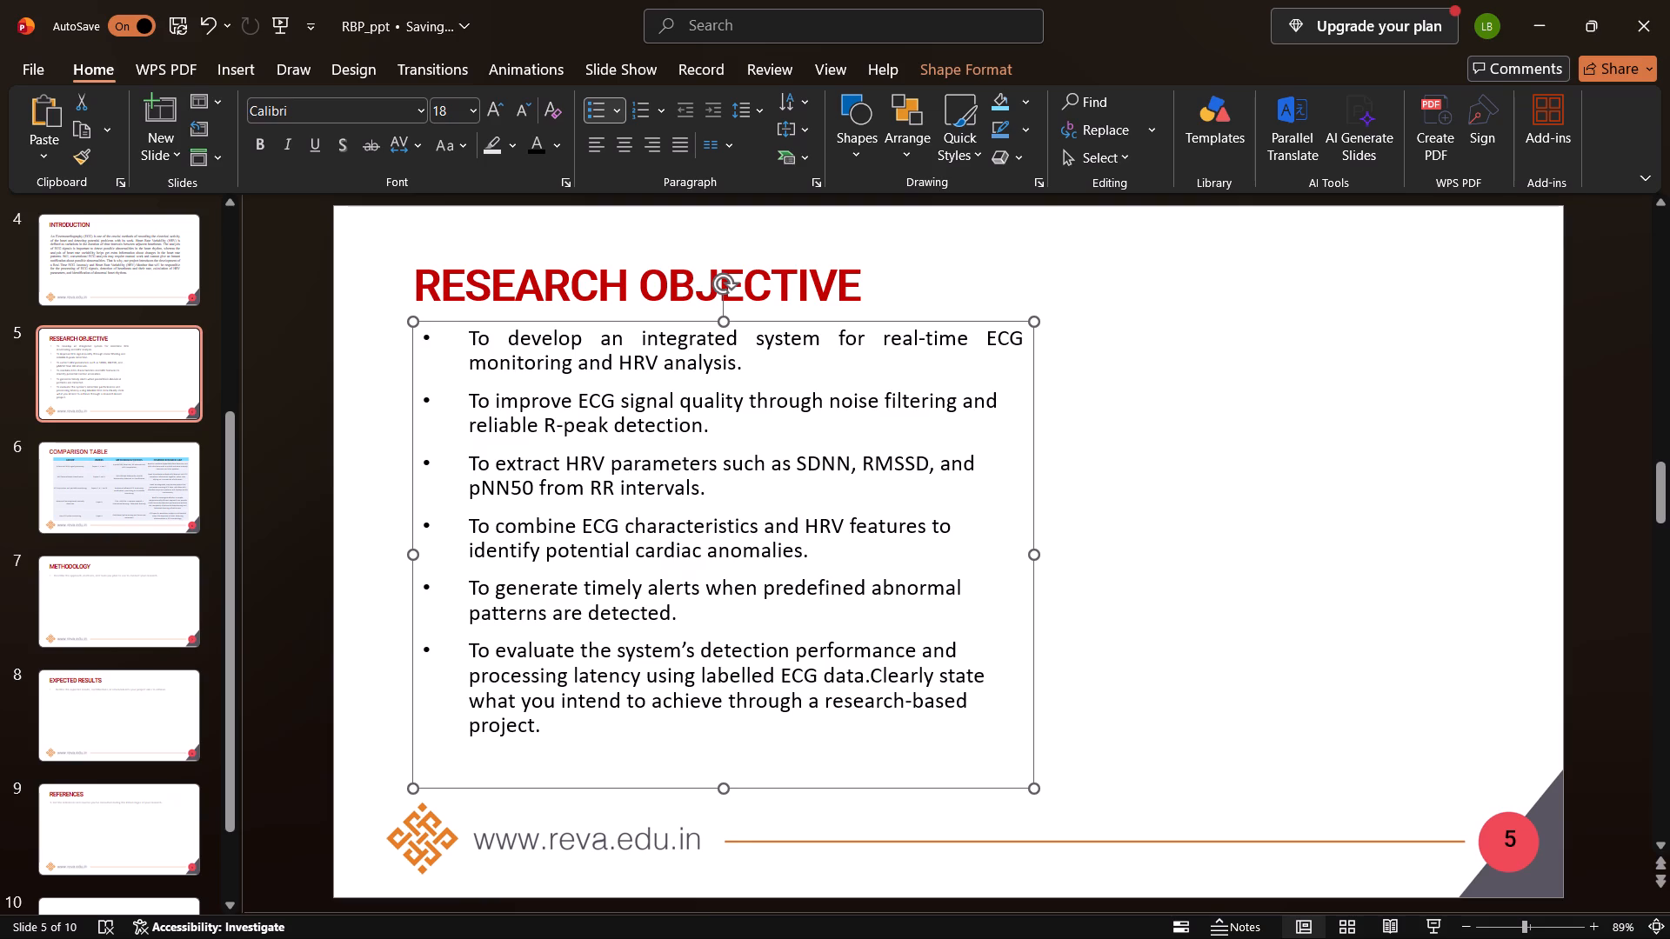
drag(1029, 556, 954, 559)
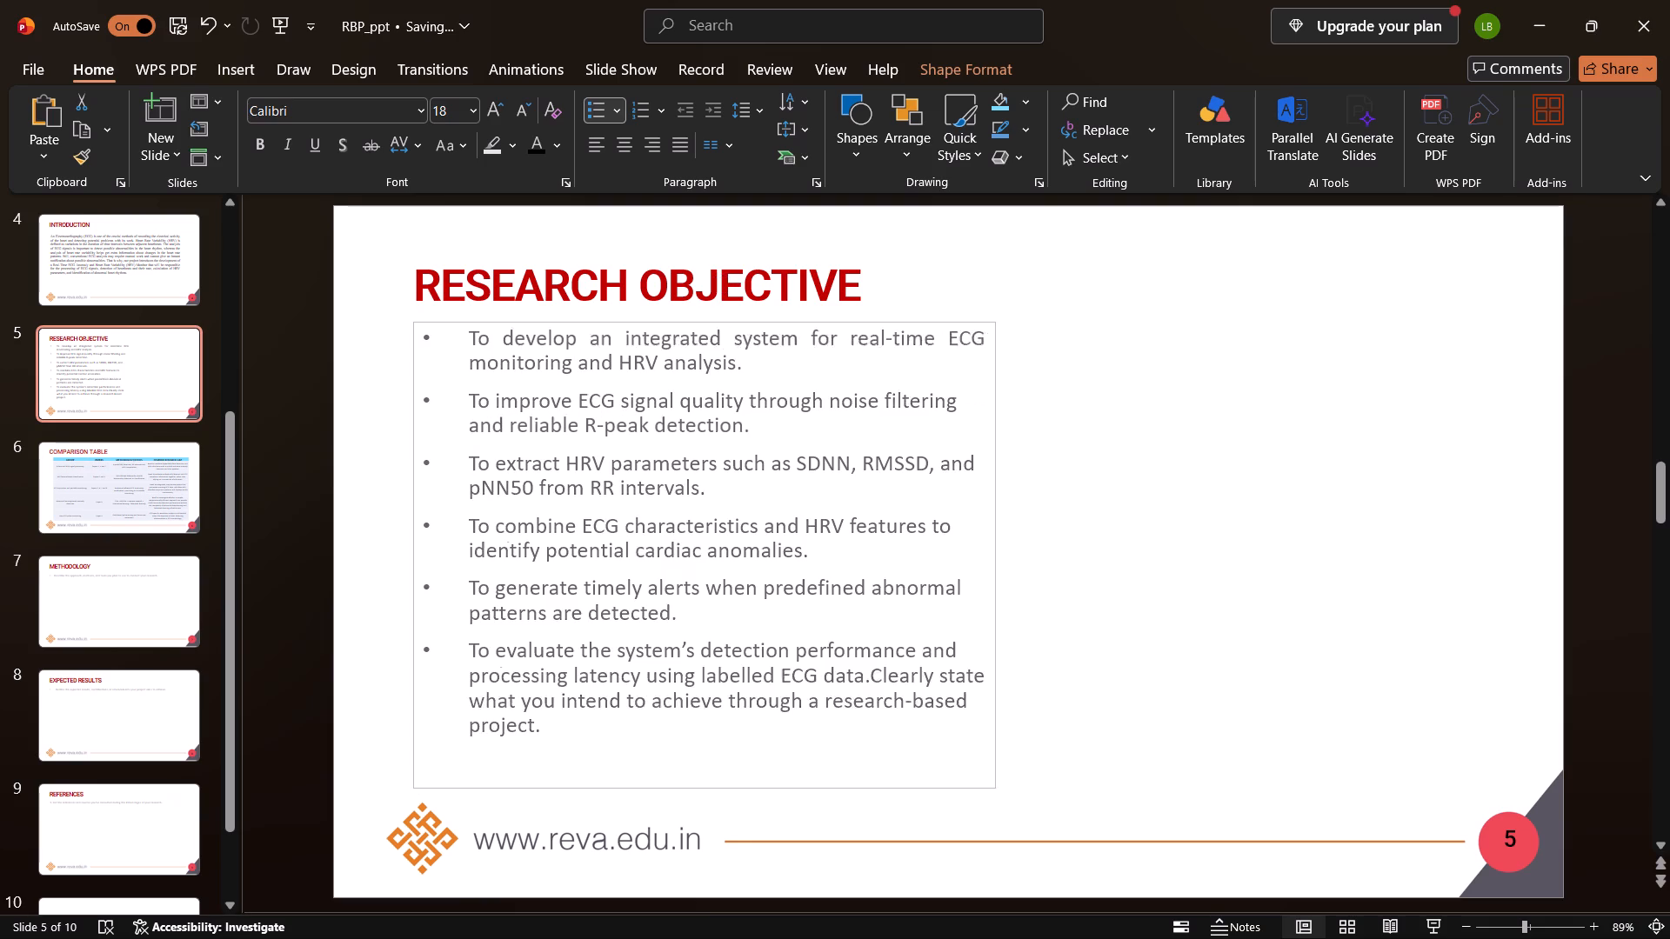
drag(954, 559, 933, 561)
drag(933, 556, 954, 553)
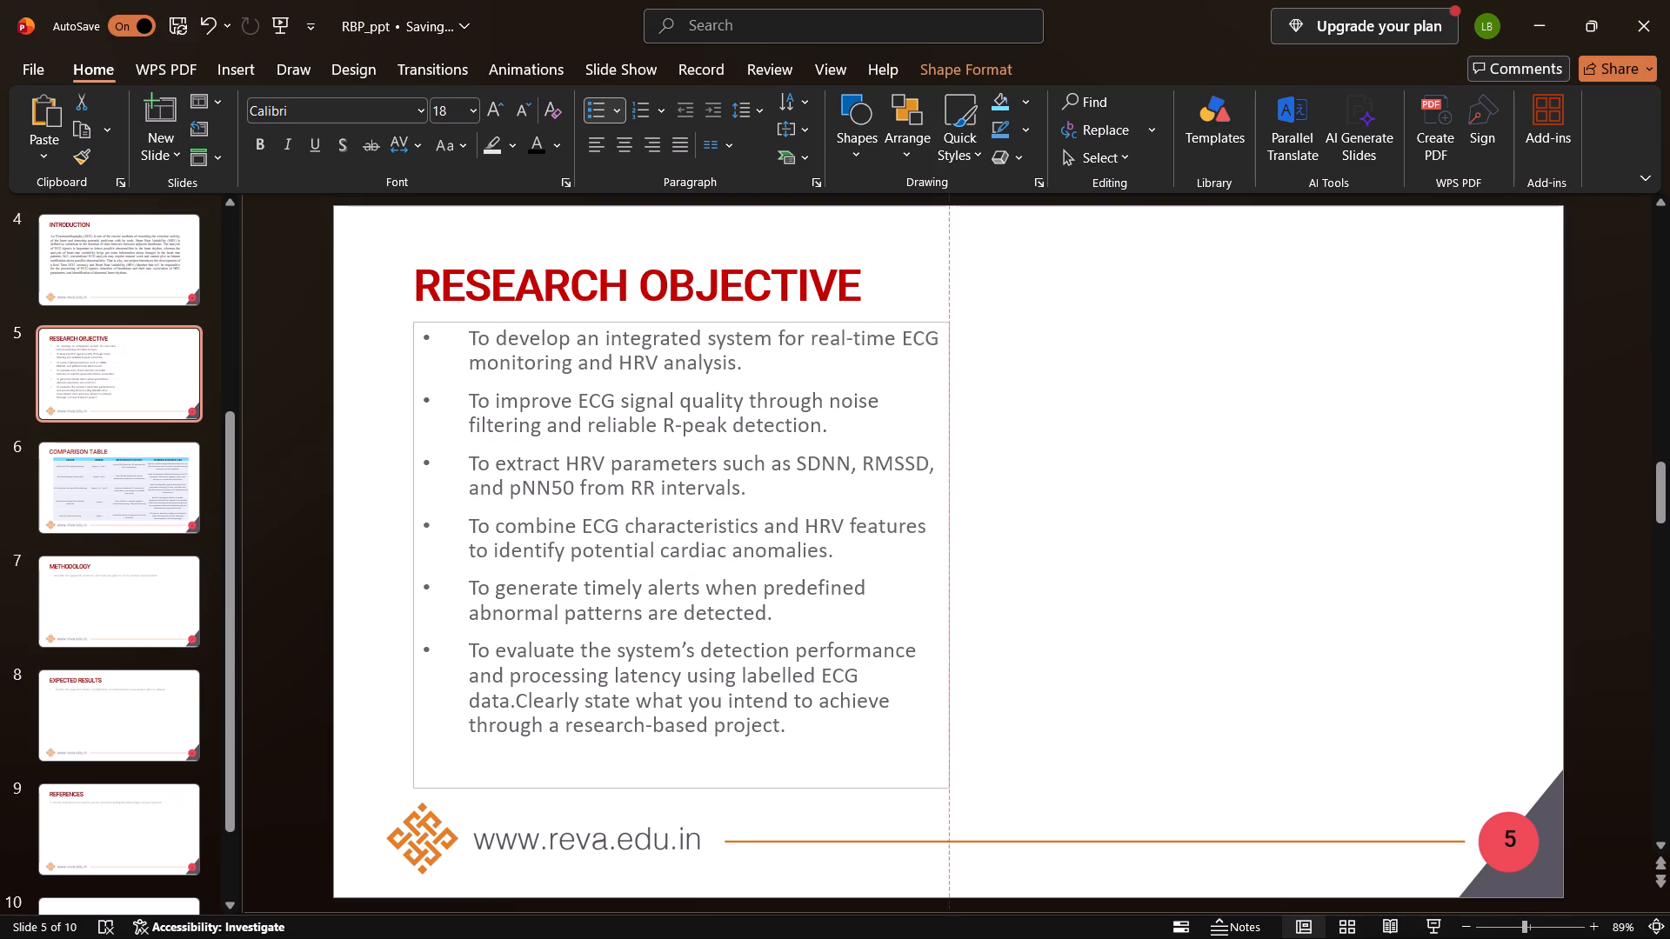
drag(954, 553, 979, 553)
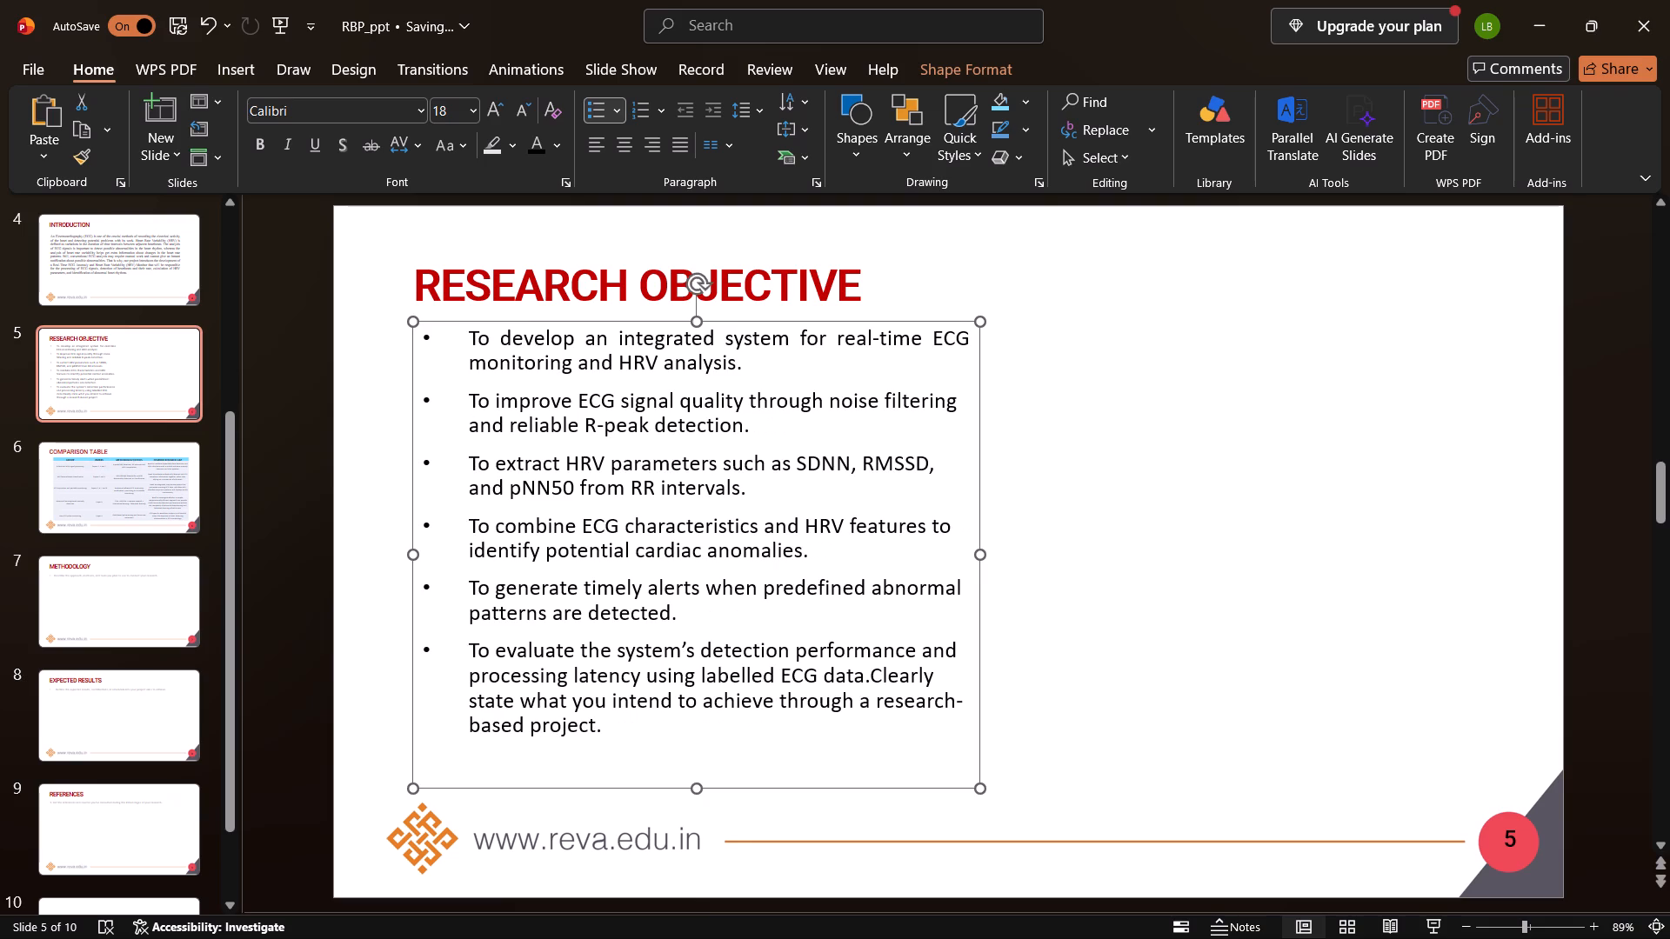
Justify the text of all six research objectives and deselect the text box.
drag(936, 737, 789, 569)
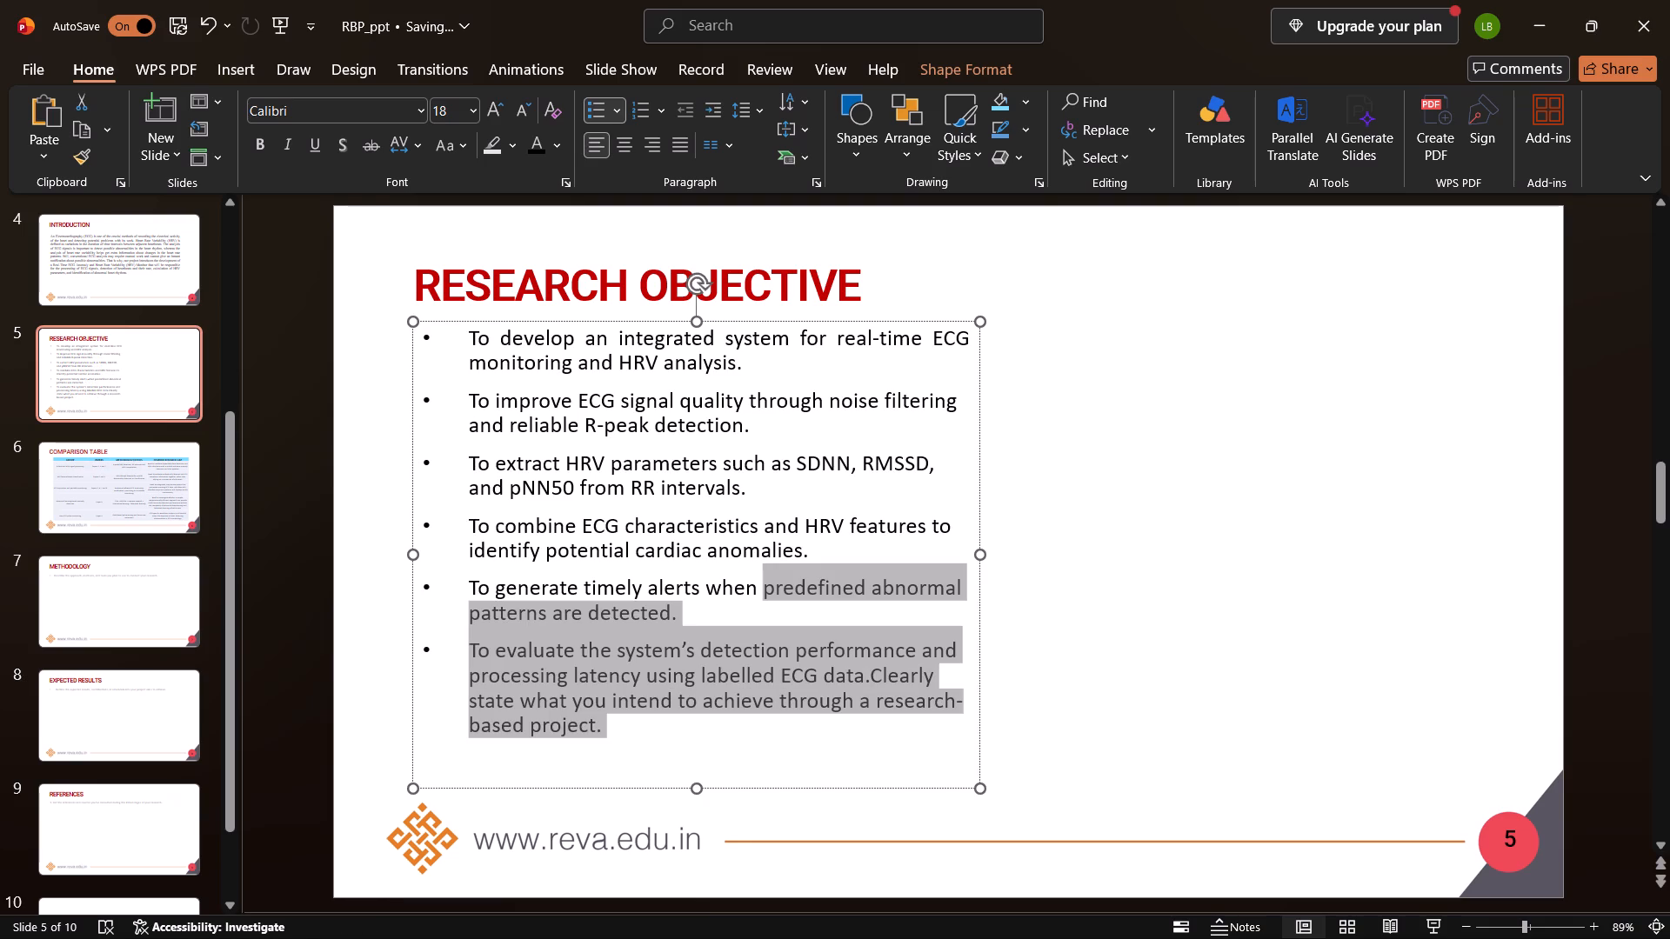
drag(789, 569, 420, 316)
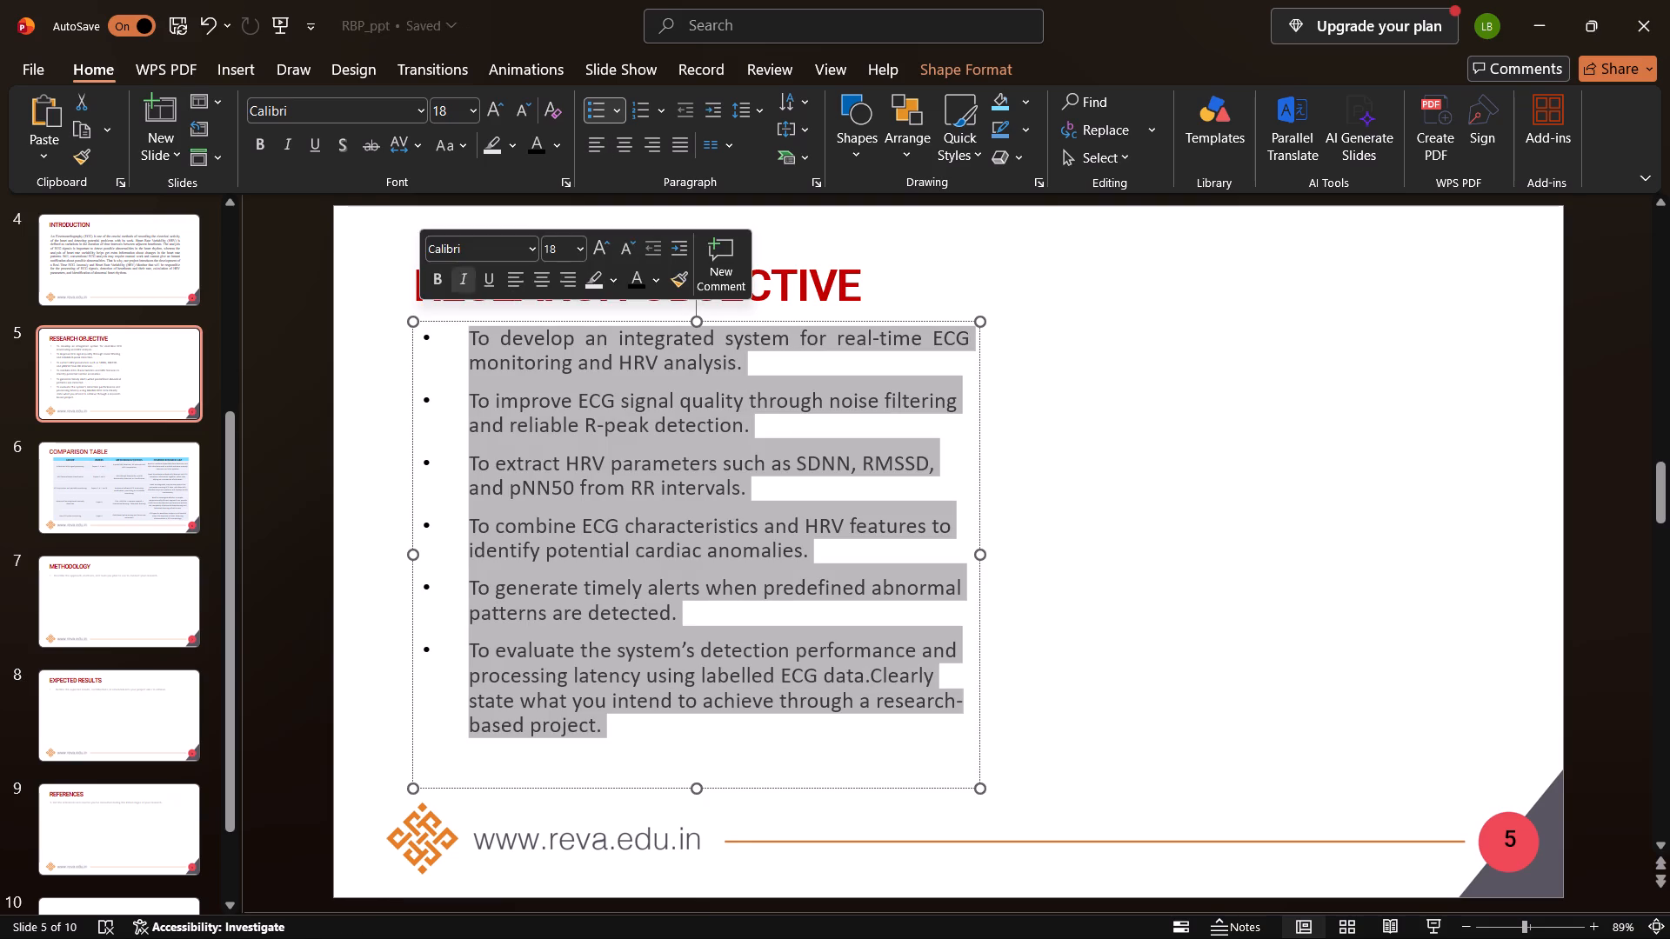
click(677, 142)
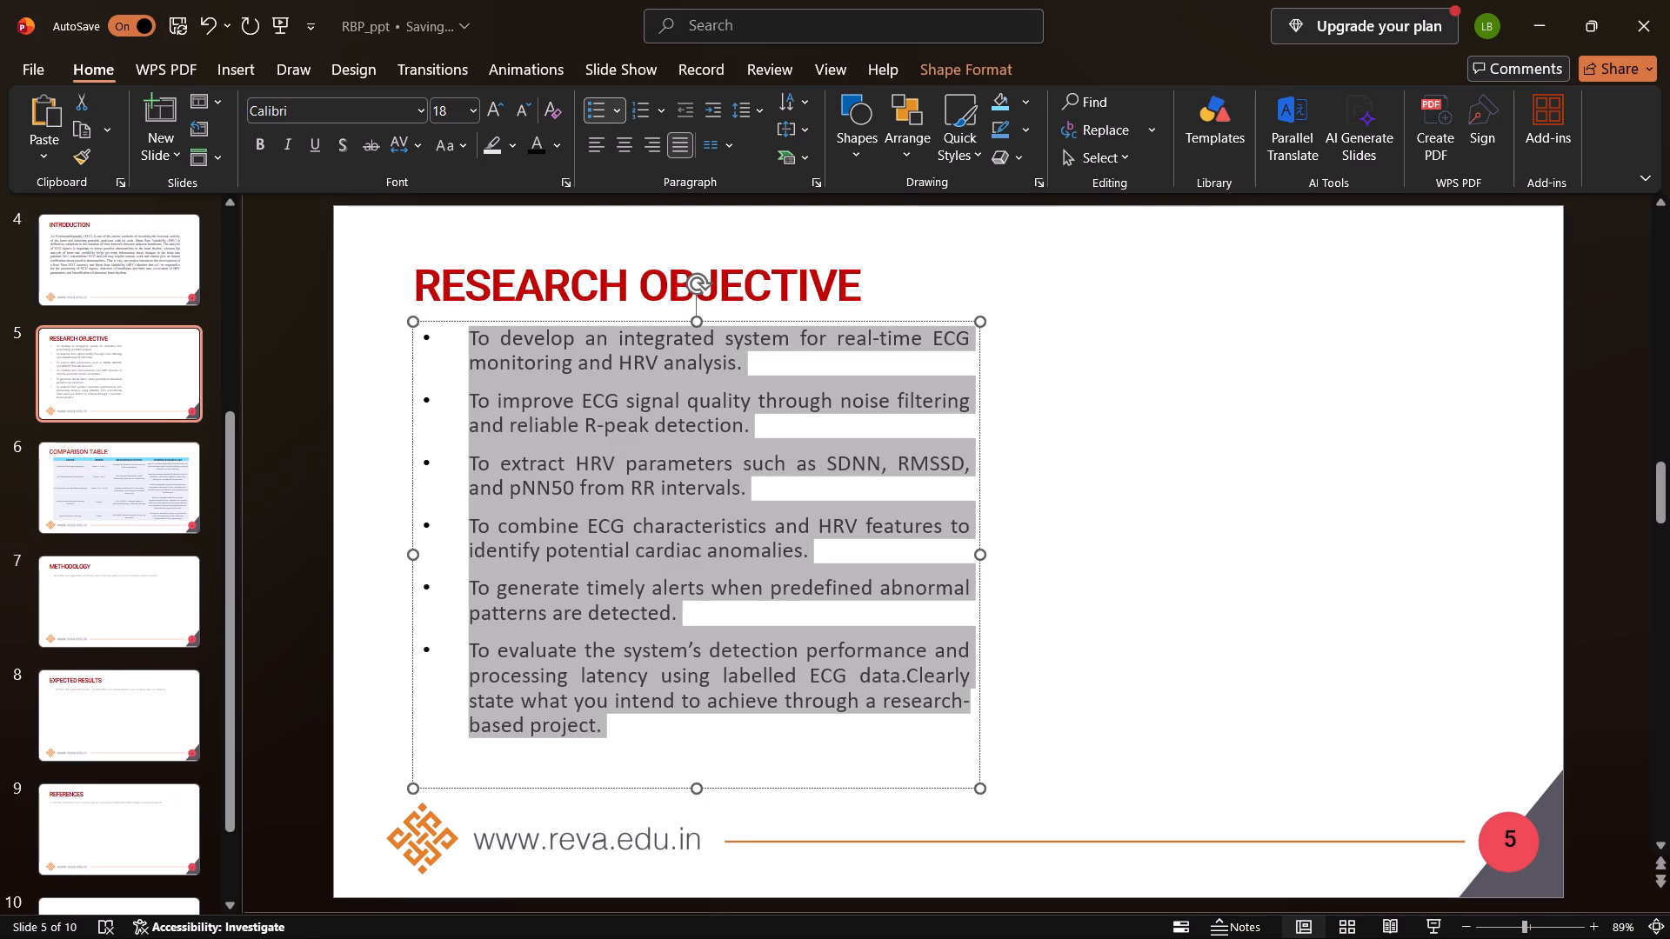
click(1012, 363)
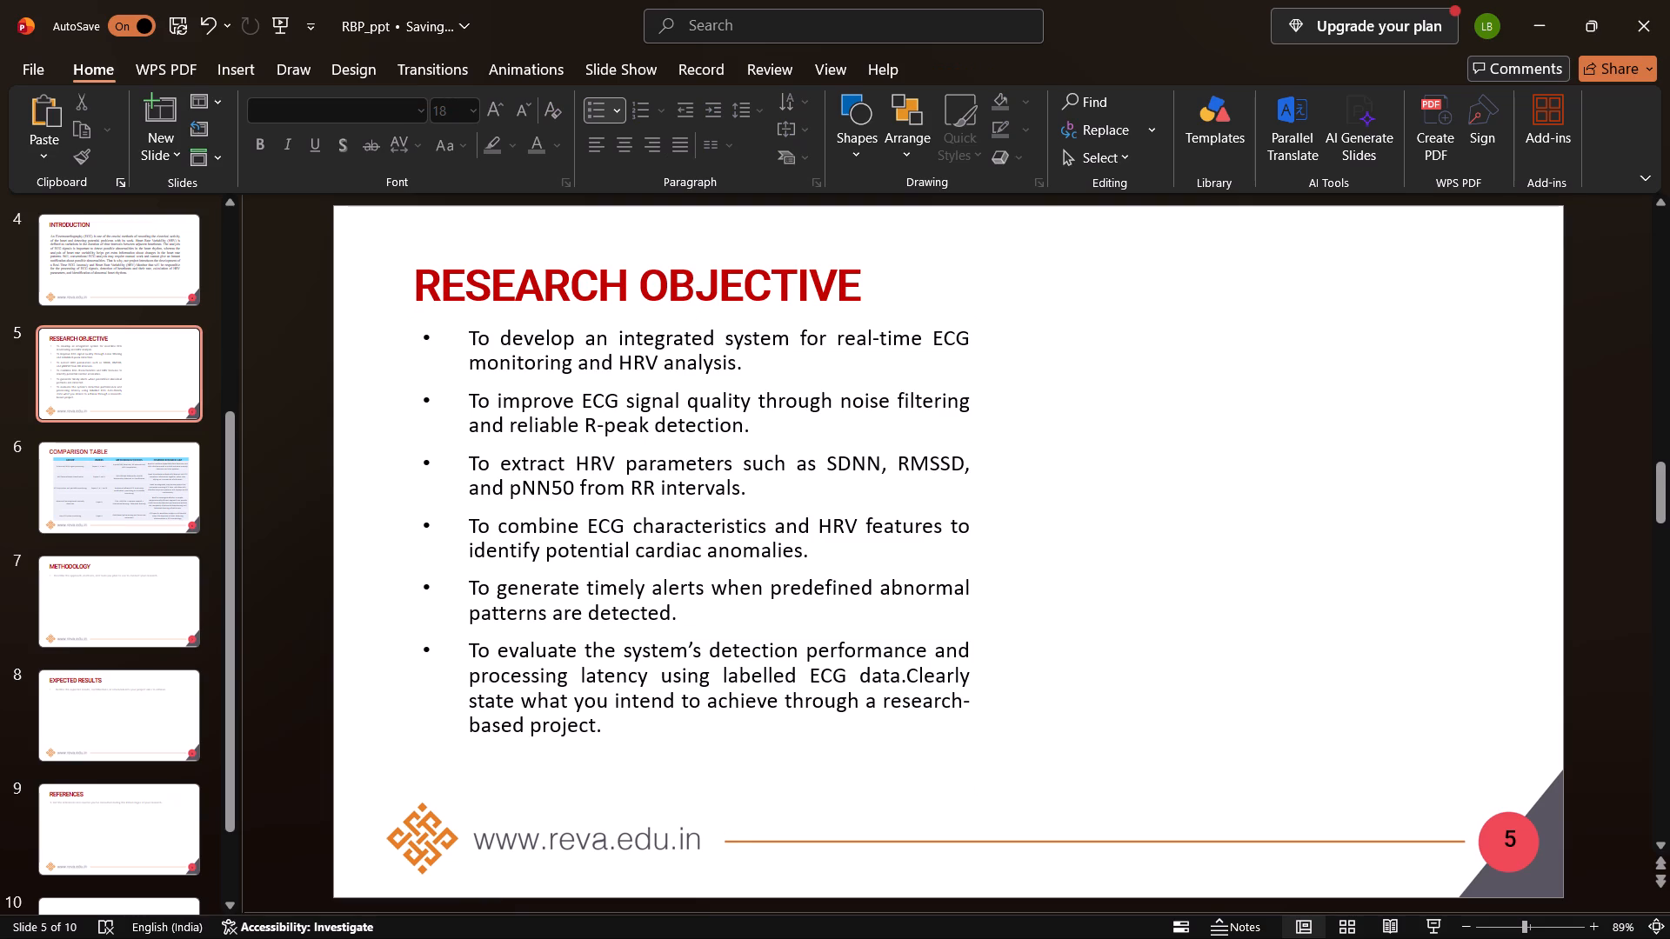
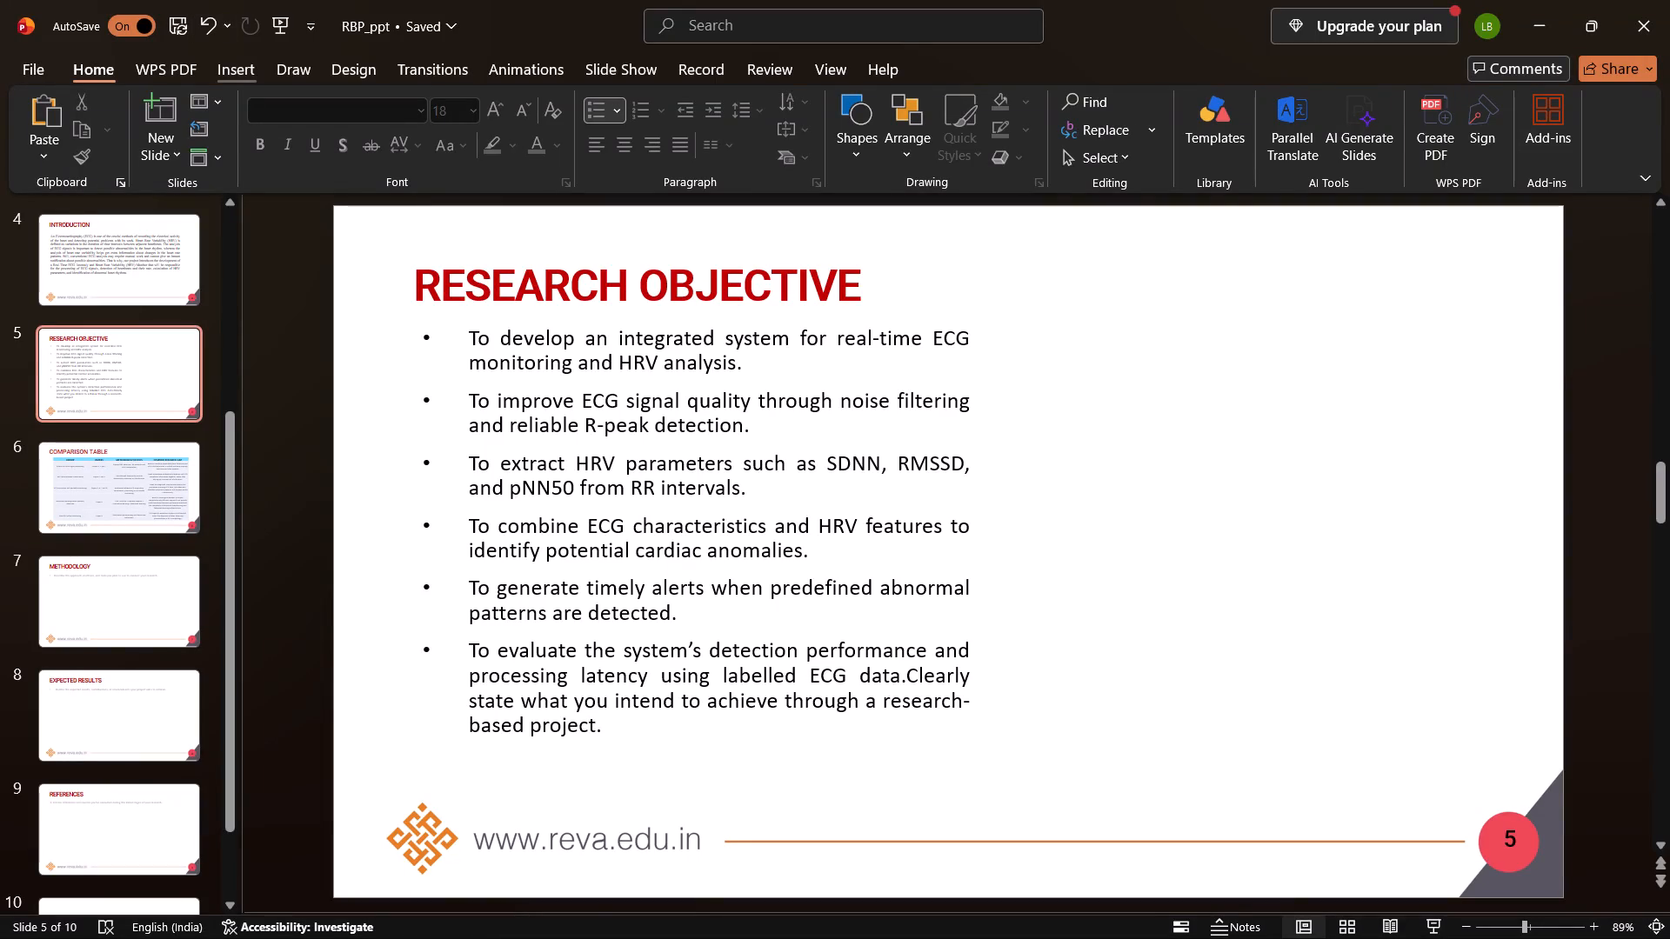
Paste the copied ECG signal and HRV parameters figure onto the Research Objective slide and shrink it proportionally towards the slide's lower-right area.
click(1362, 401)
key(ctrl+v)
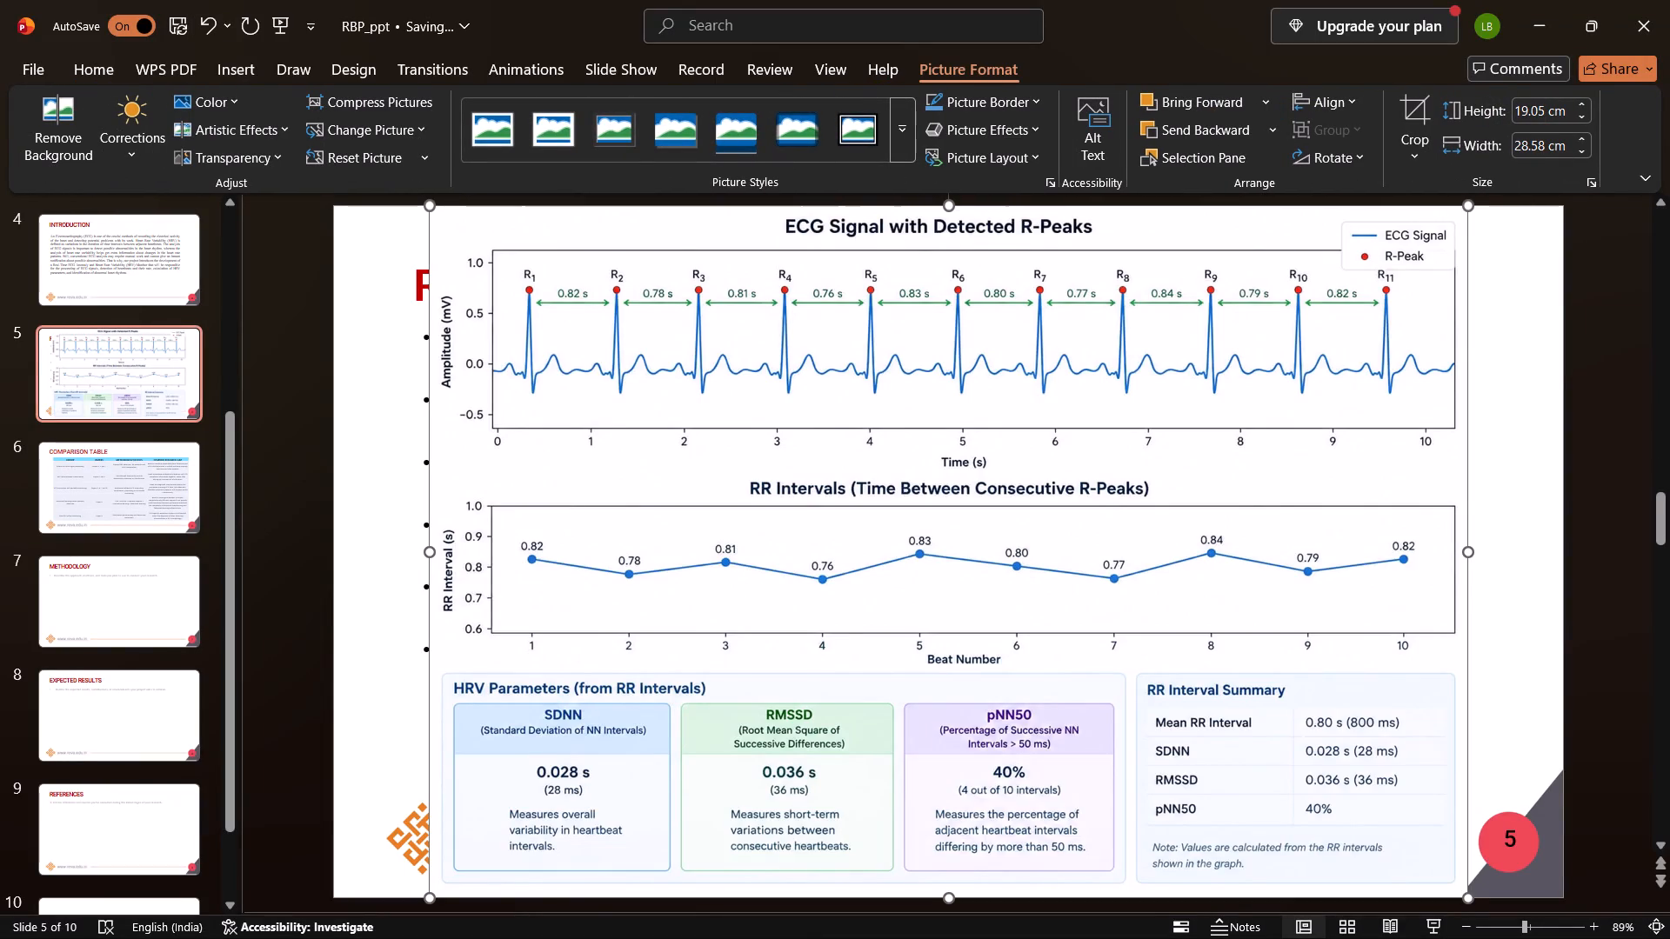
drag(426, 203, 1101, 535)
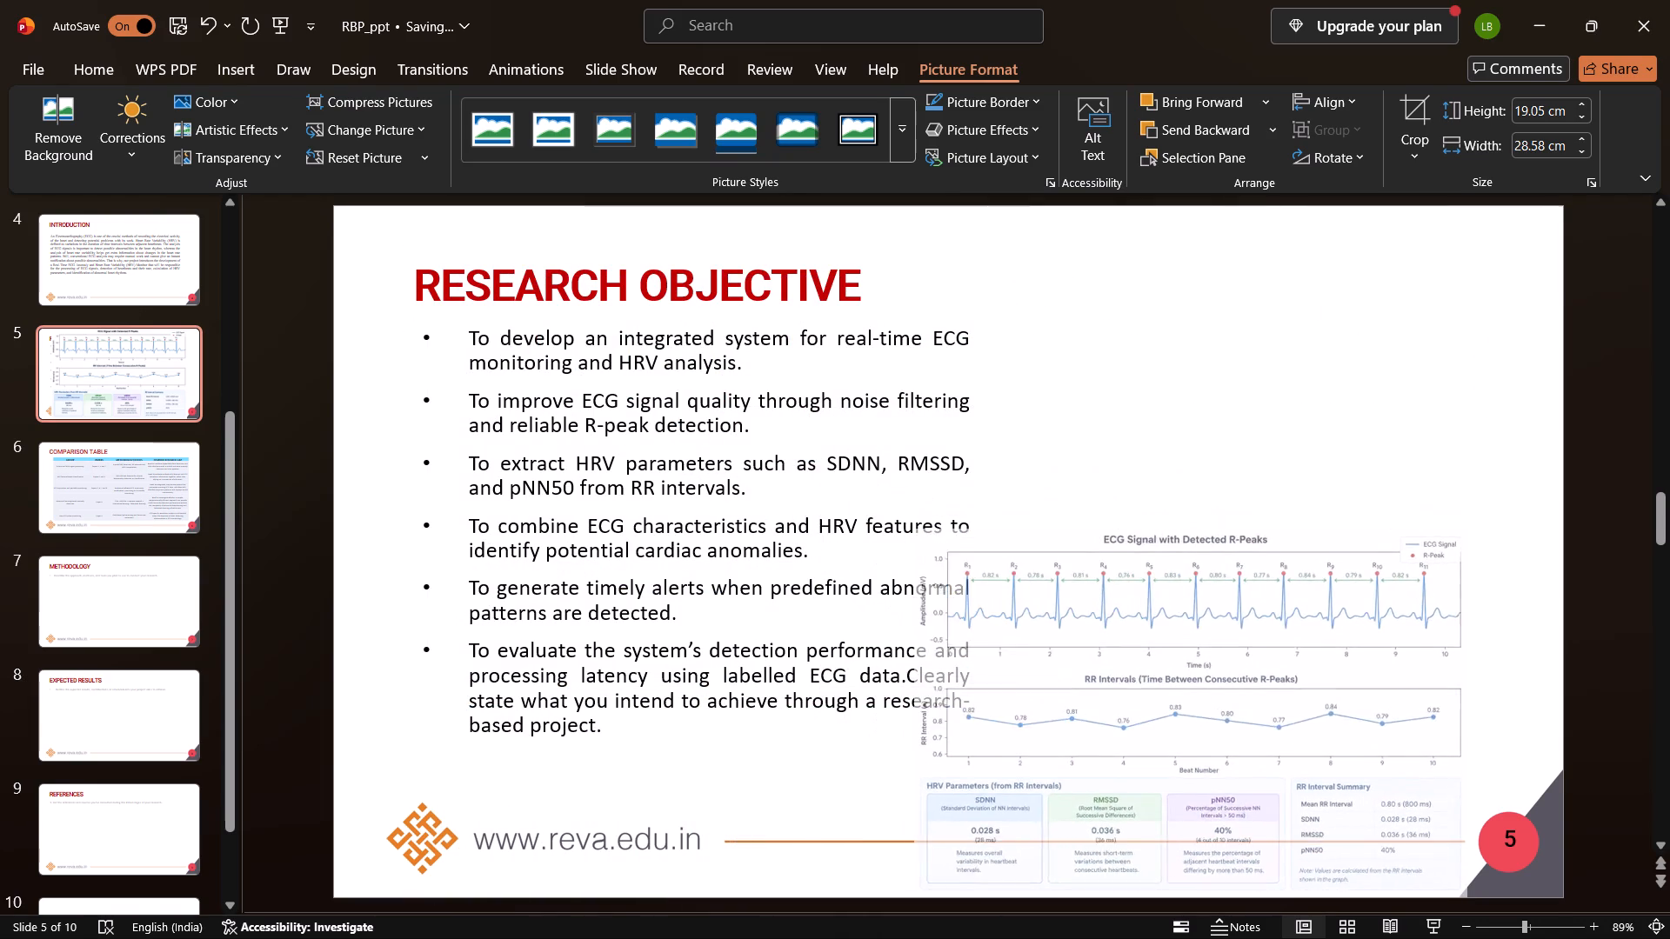
Shrink the ECG chart picture to about 9.1 cm by 13.65 cm and place it in the blank area beside the research objectives.
drag(1101, 535, 1106, 568)
drag(1241, 687, 1246, 510)
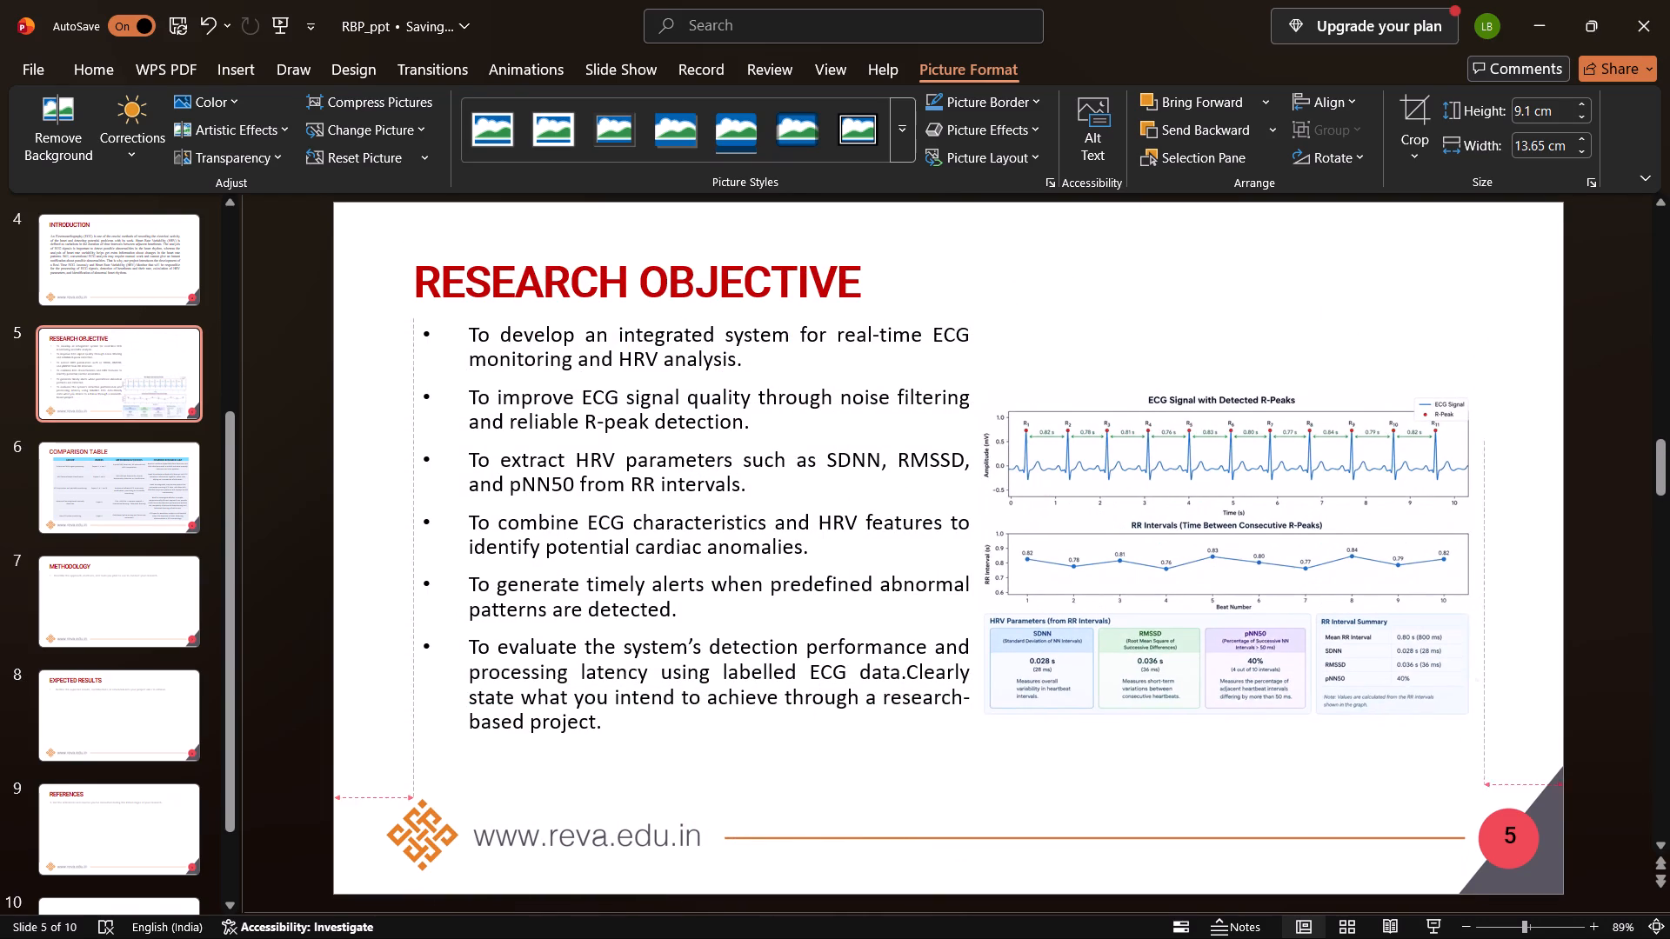
drag(1246, 510, 1281, 484)
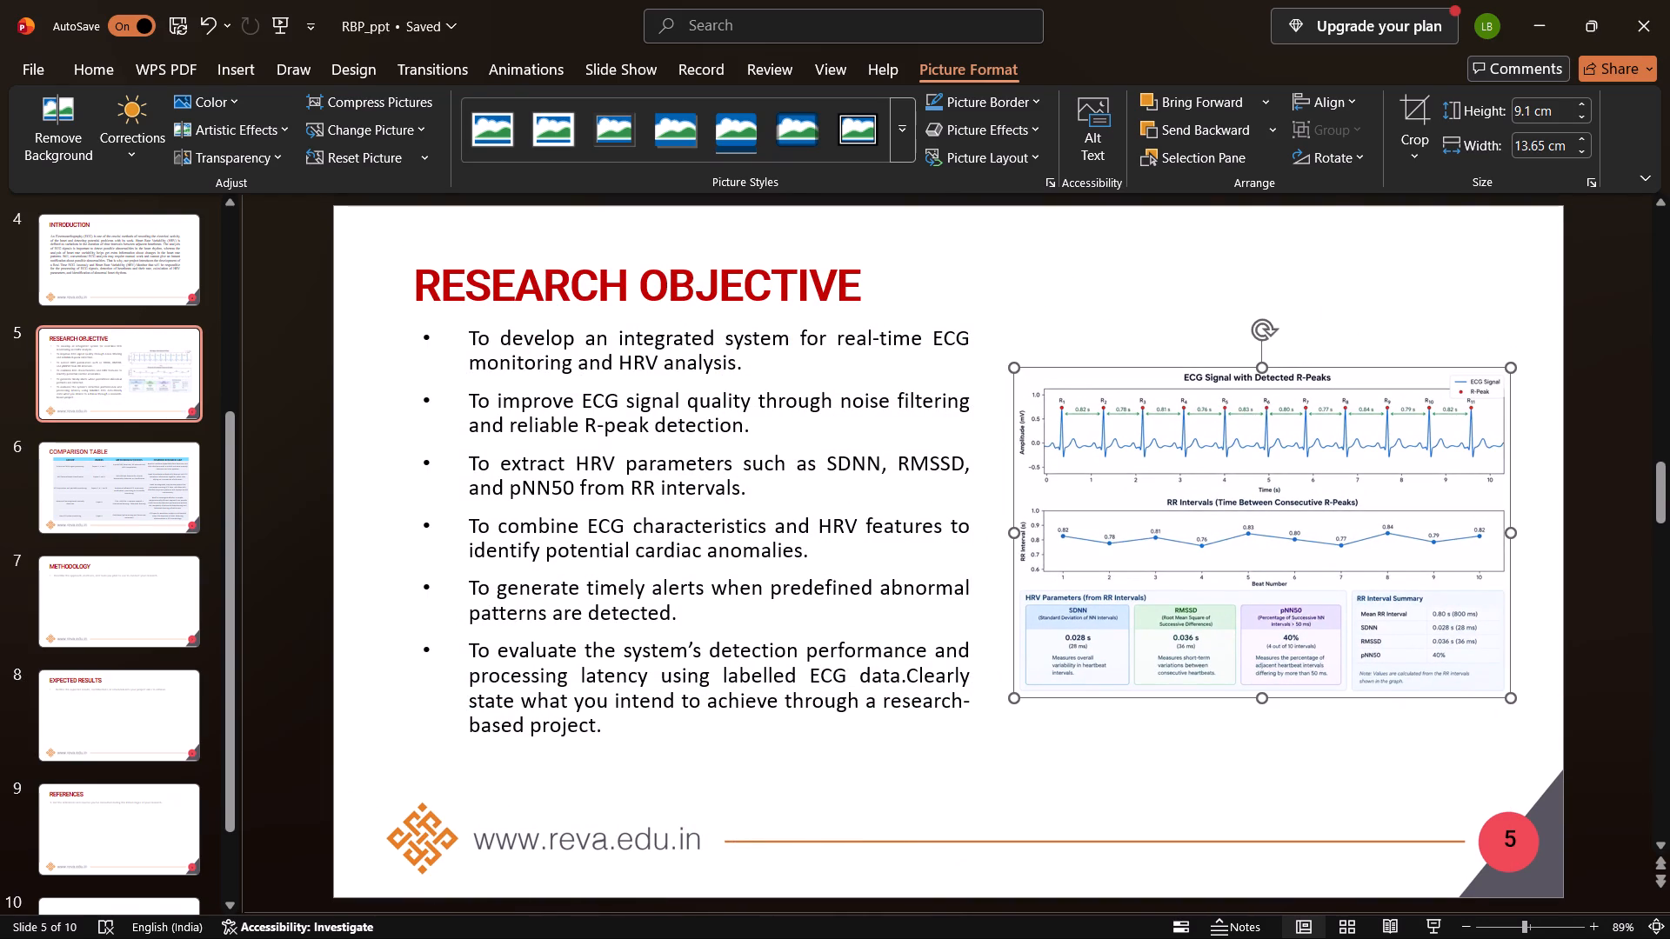
Stretch the ECG chart picture on all four sides to about 12.28 cm high and 14.99 cm wide.
drag(1263, 366, 1264, 323)
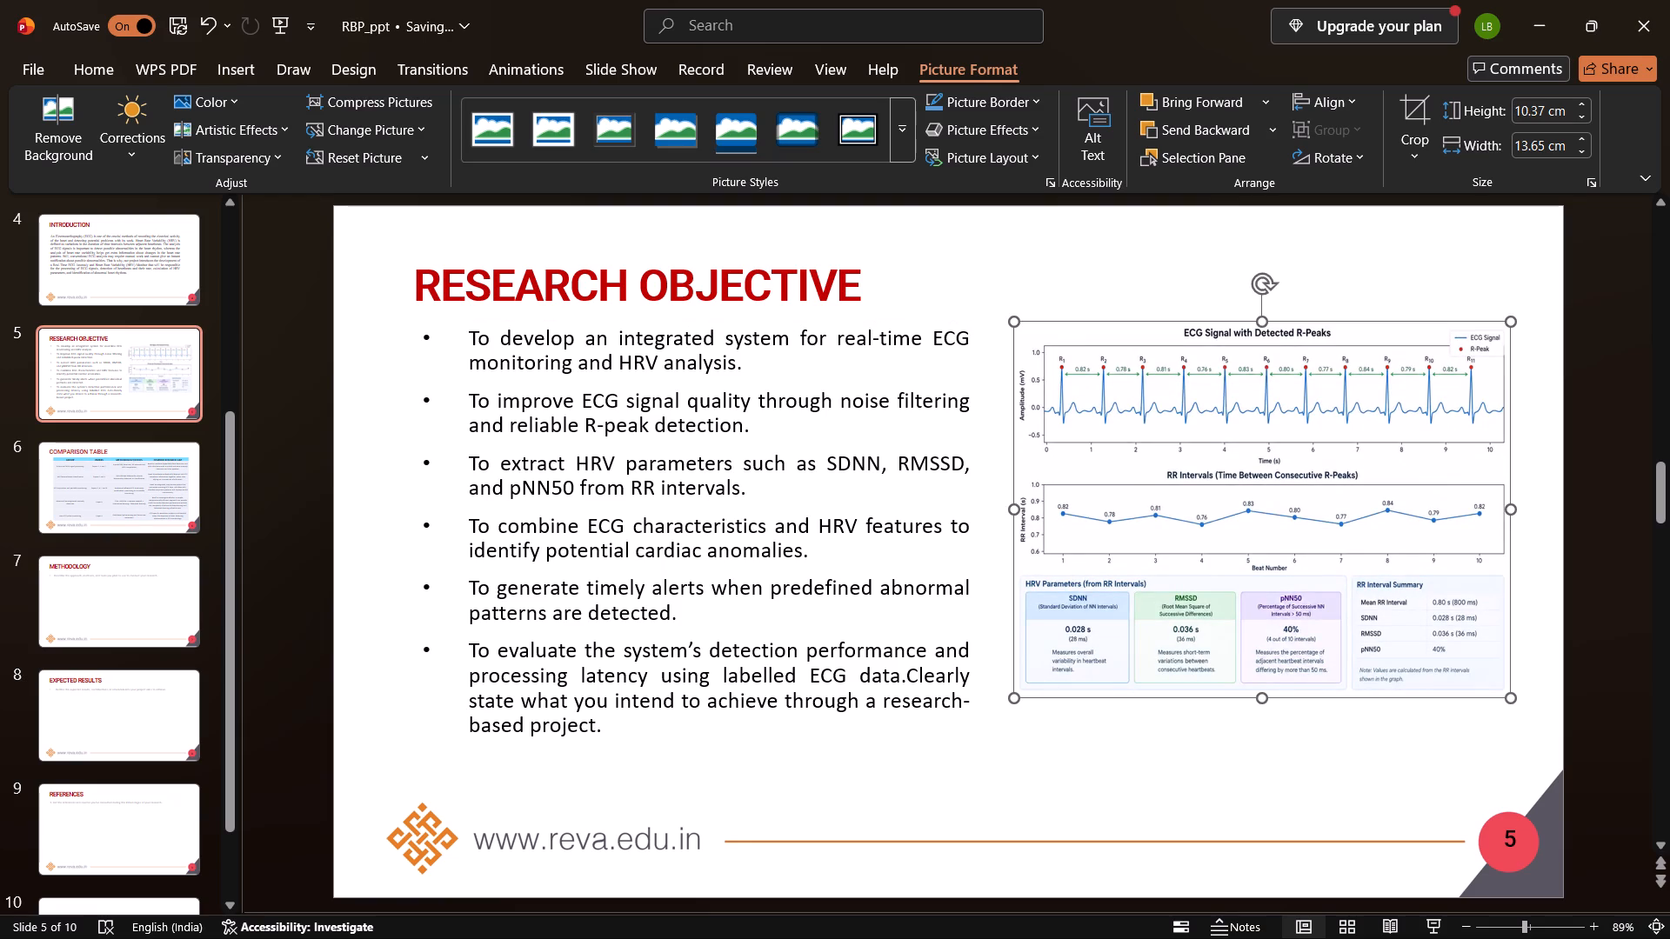
drag(1263, 695, 1264, 718)
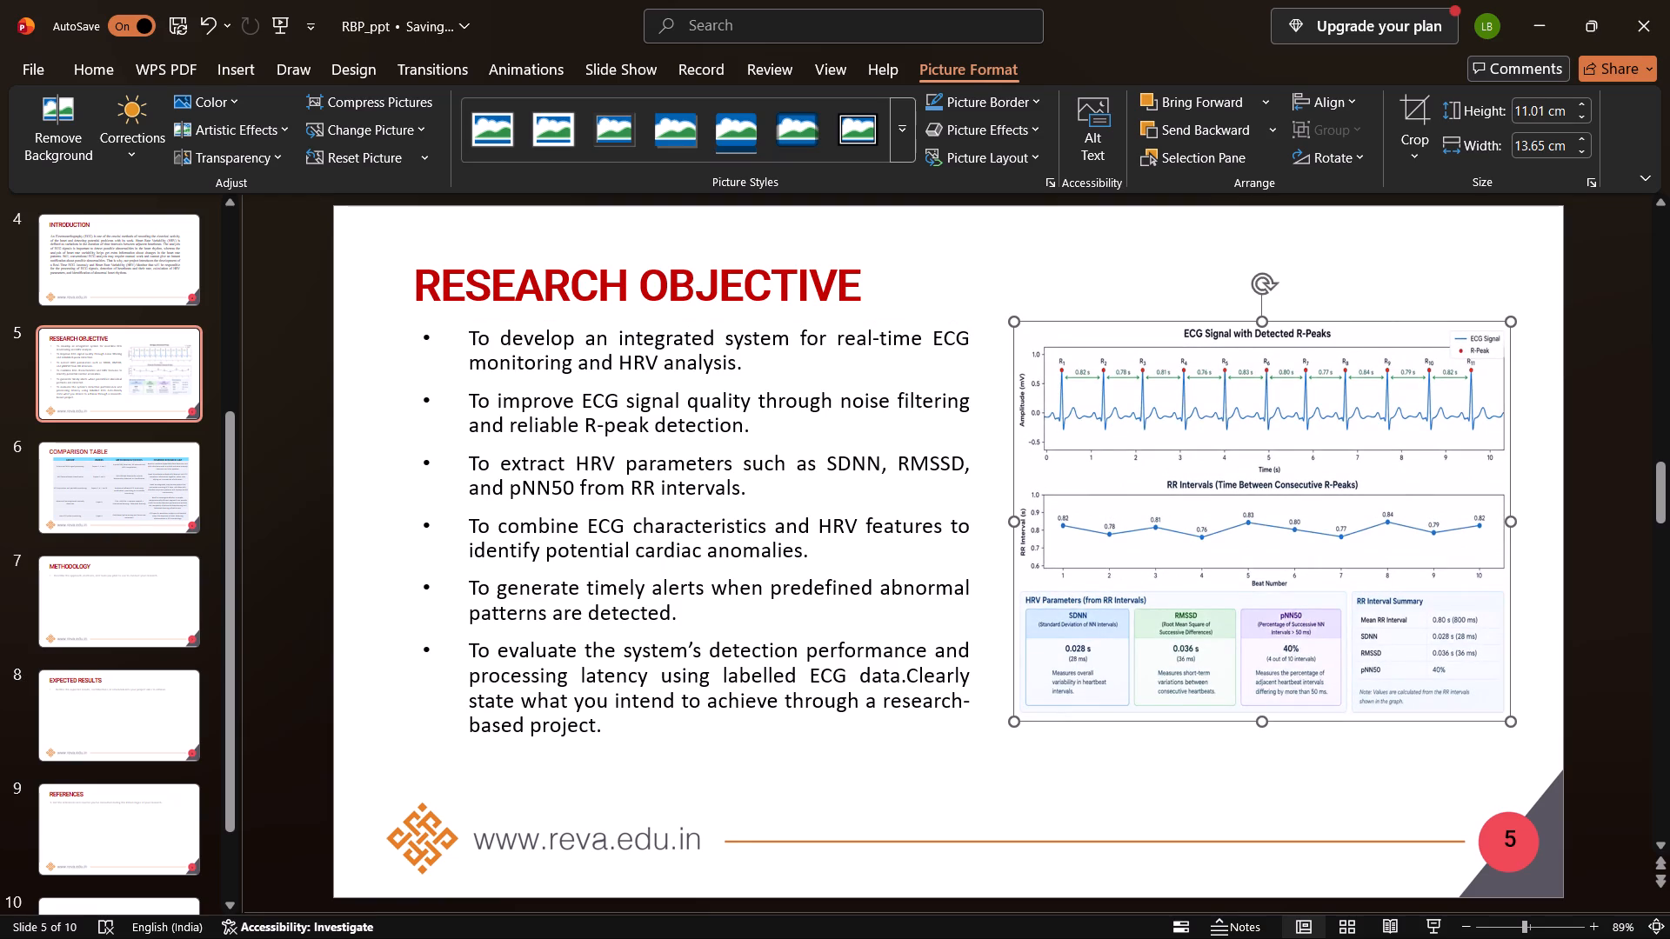
drag(1510, 517, 1533, 525)
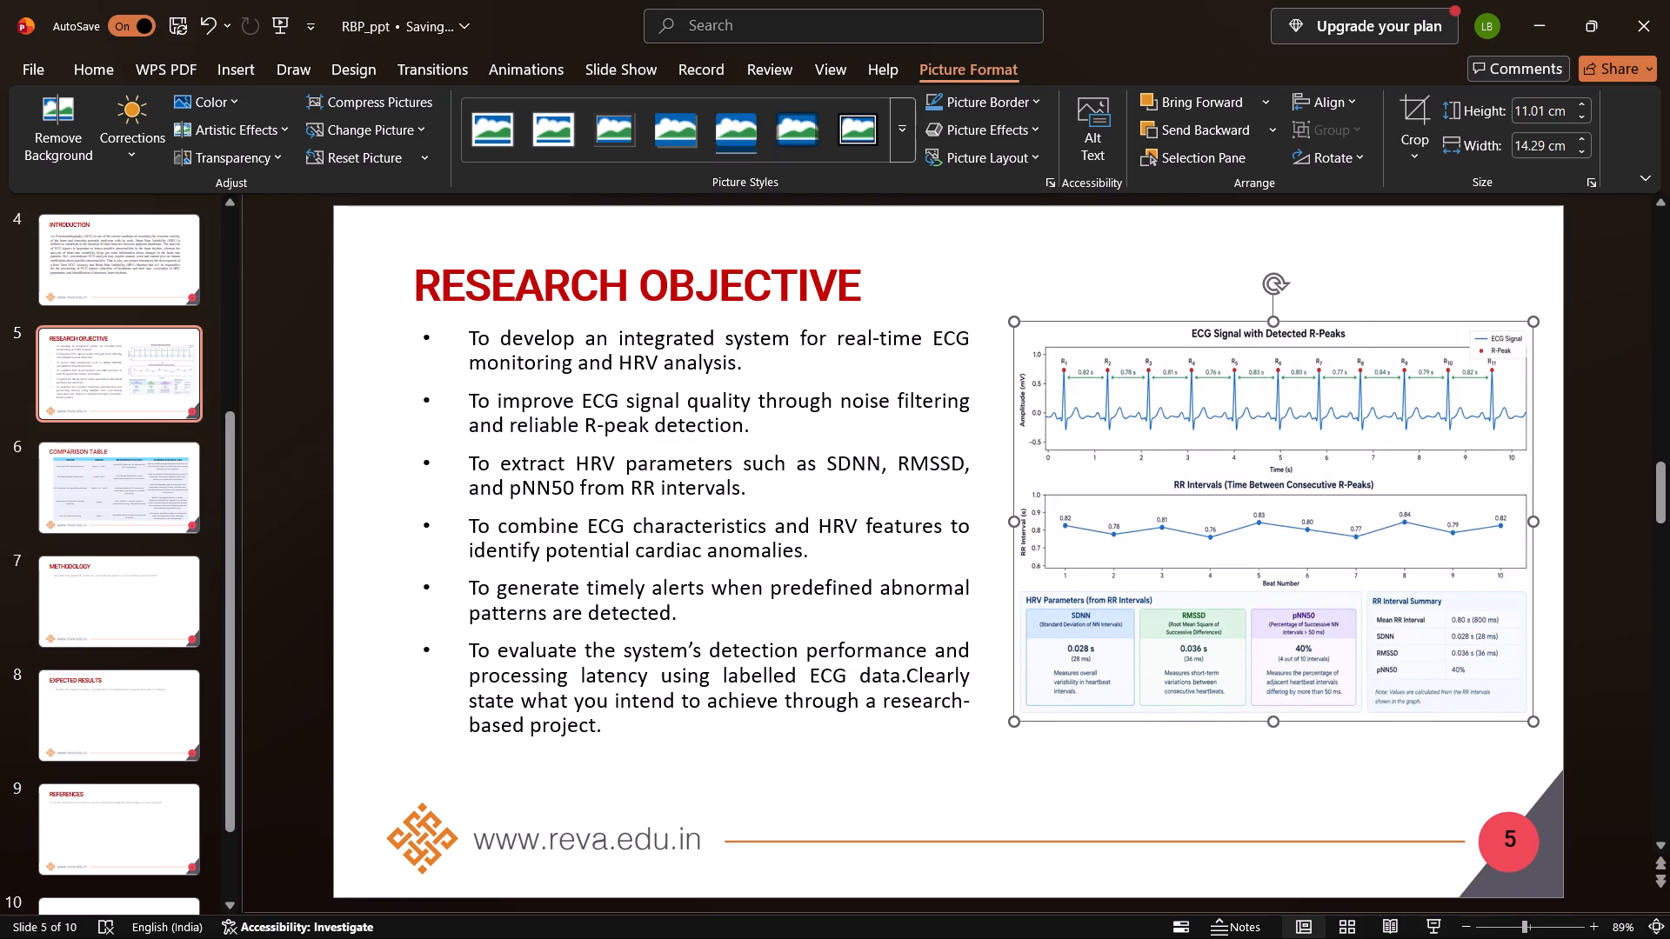
drag(1016, 524, 994, 523)
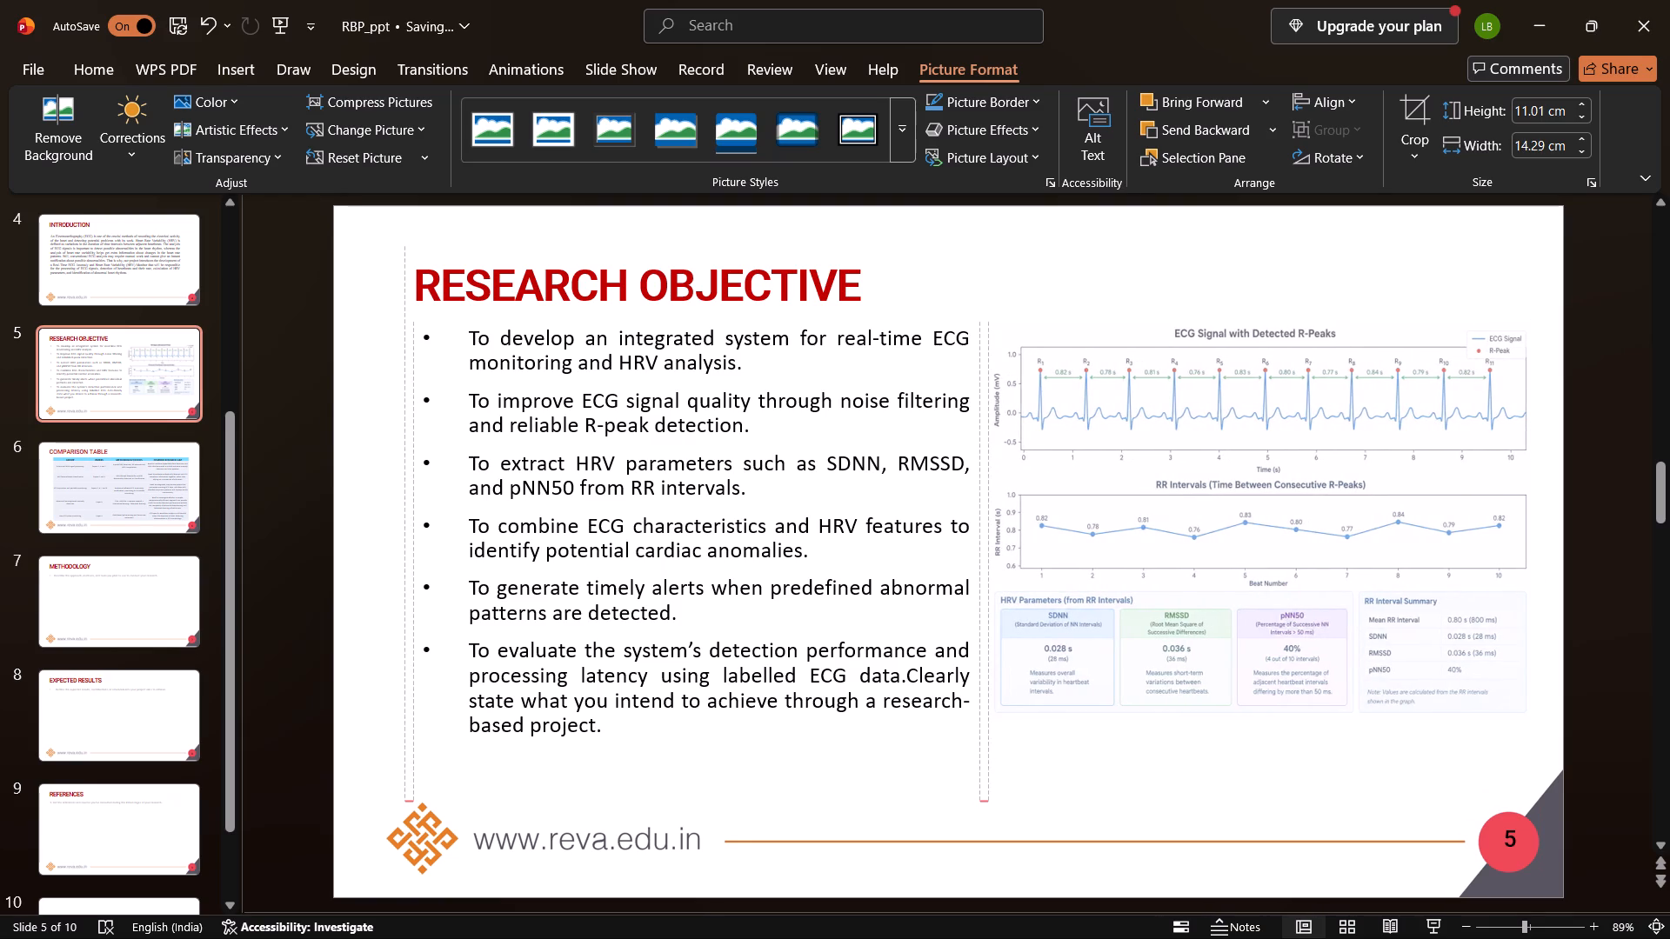
drag(994, 523, 994, 522)
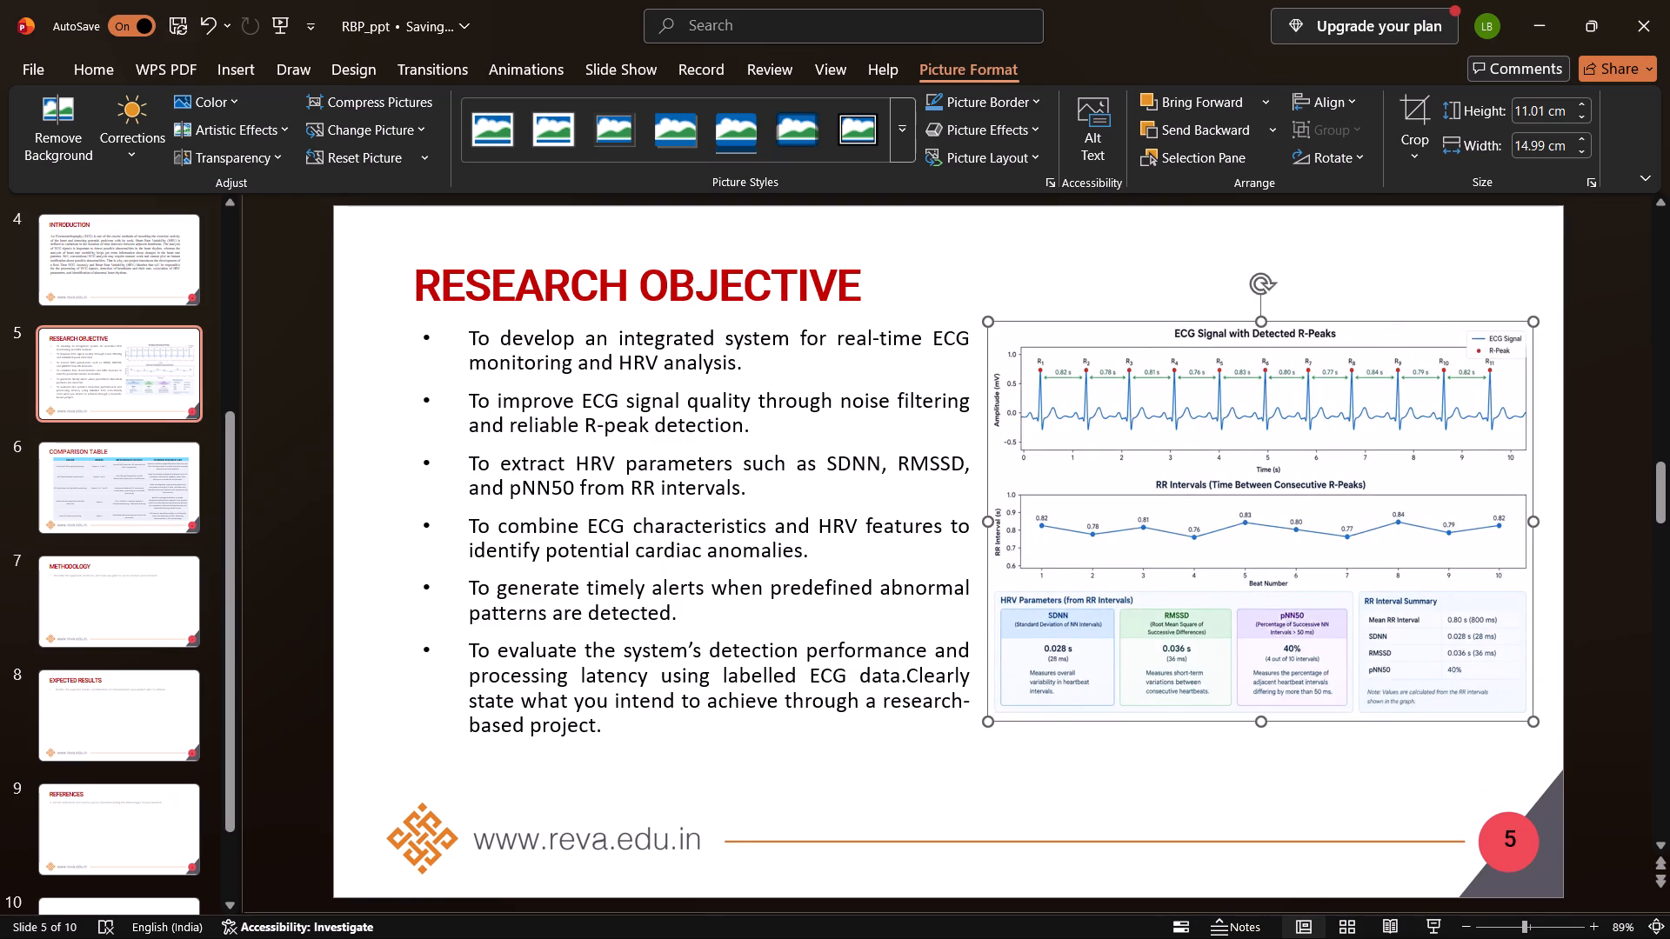
drag(1258, 716, 1266, 735)
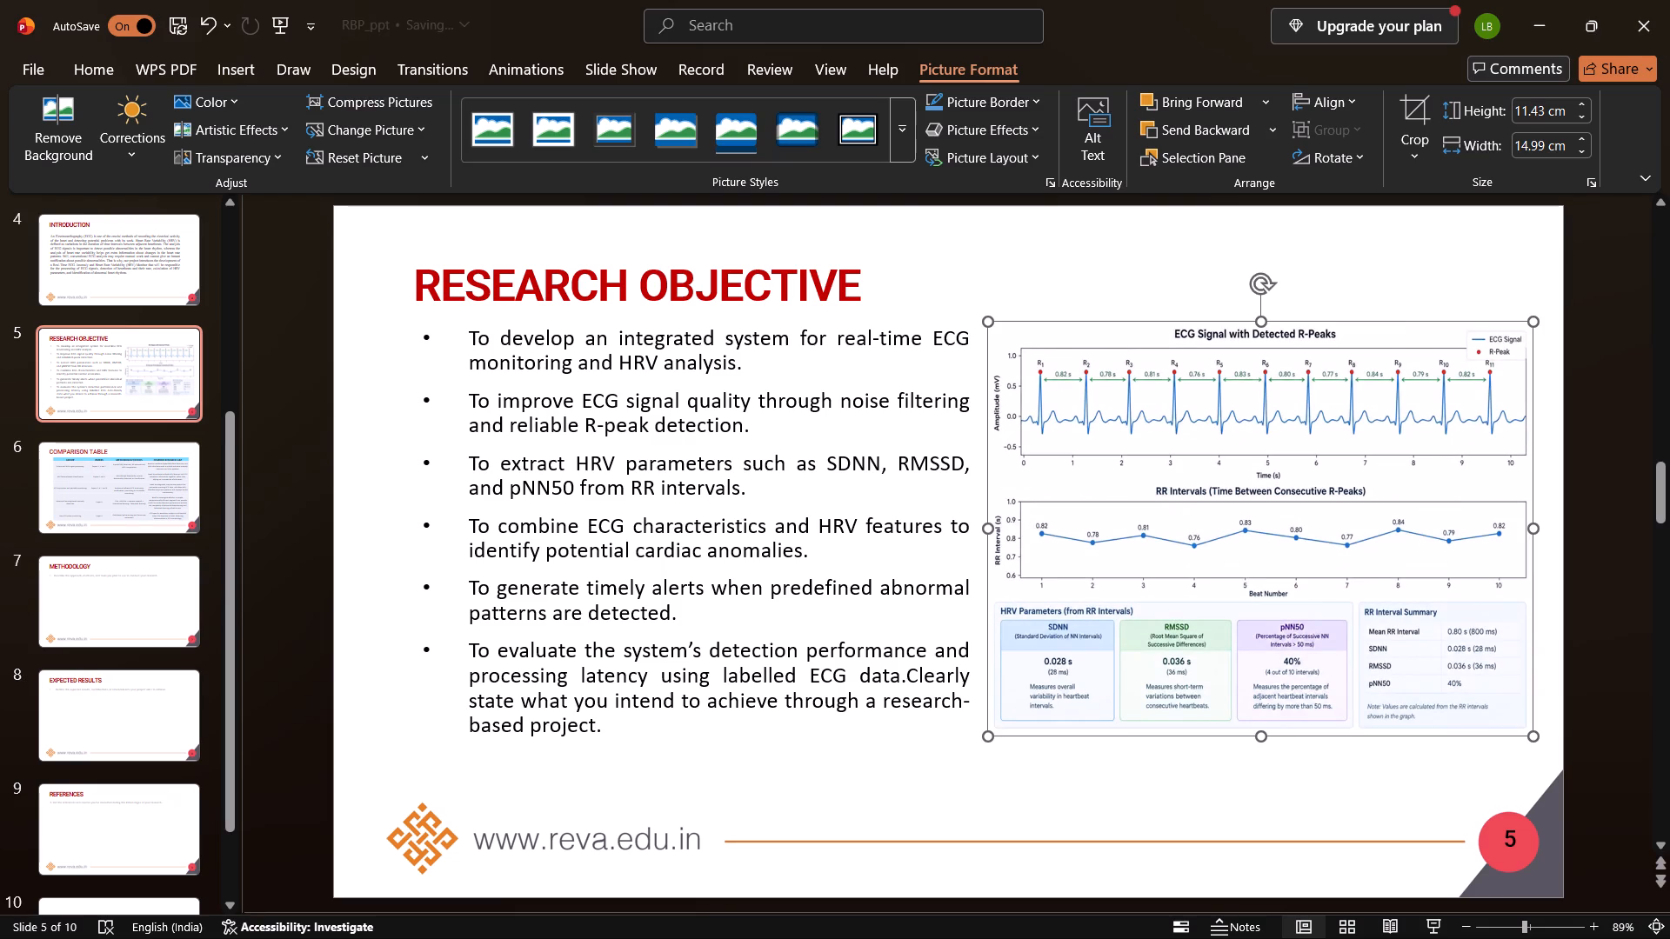
drag(1263, 321, 1272, 291)
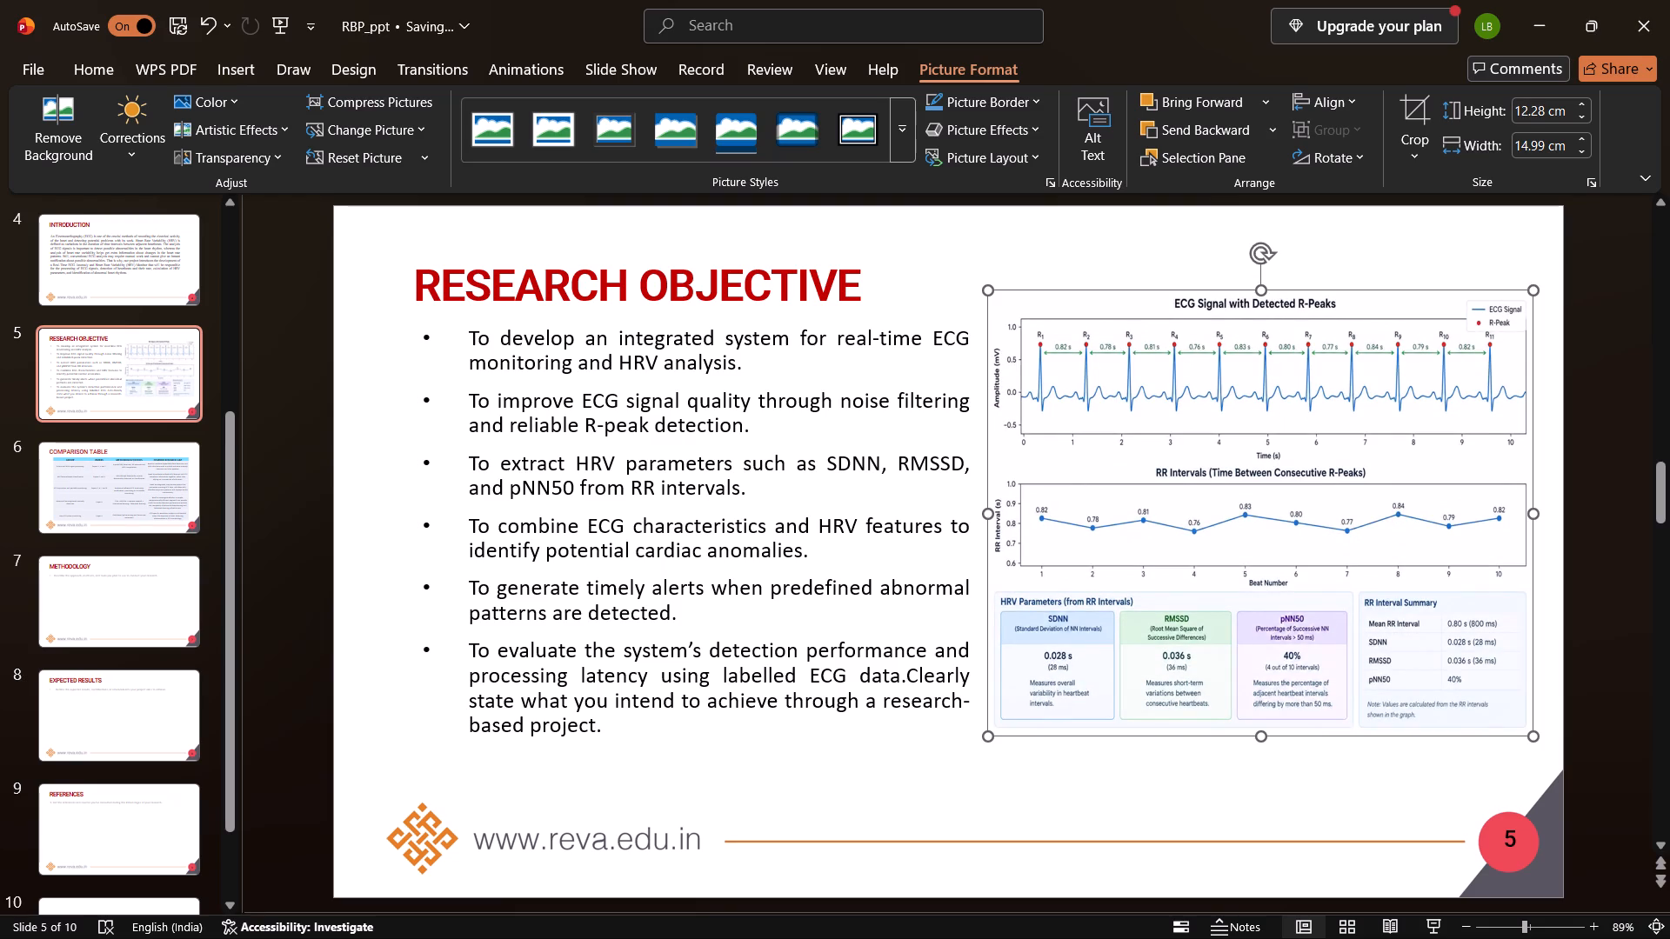
click(1349, 226)
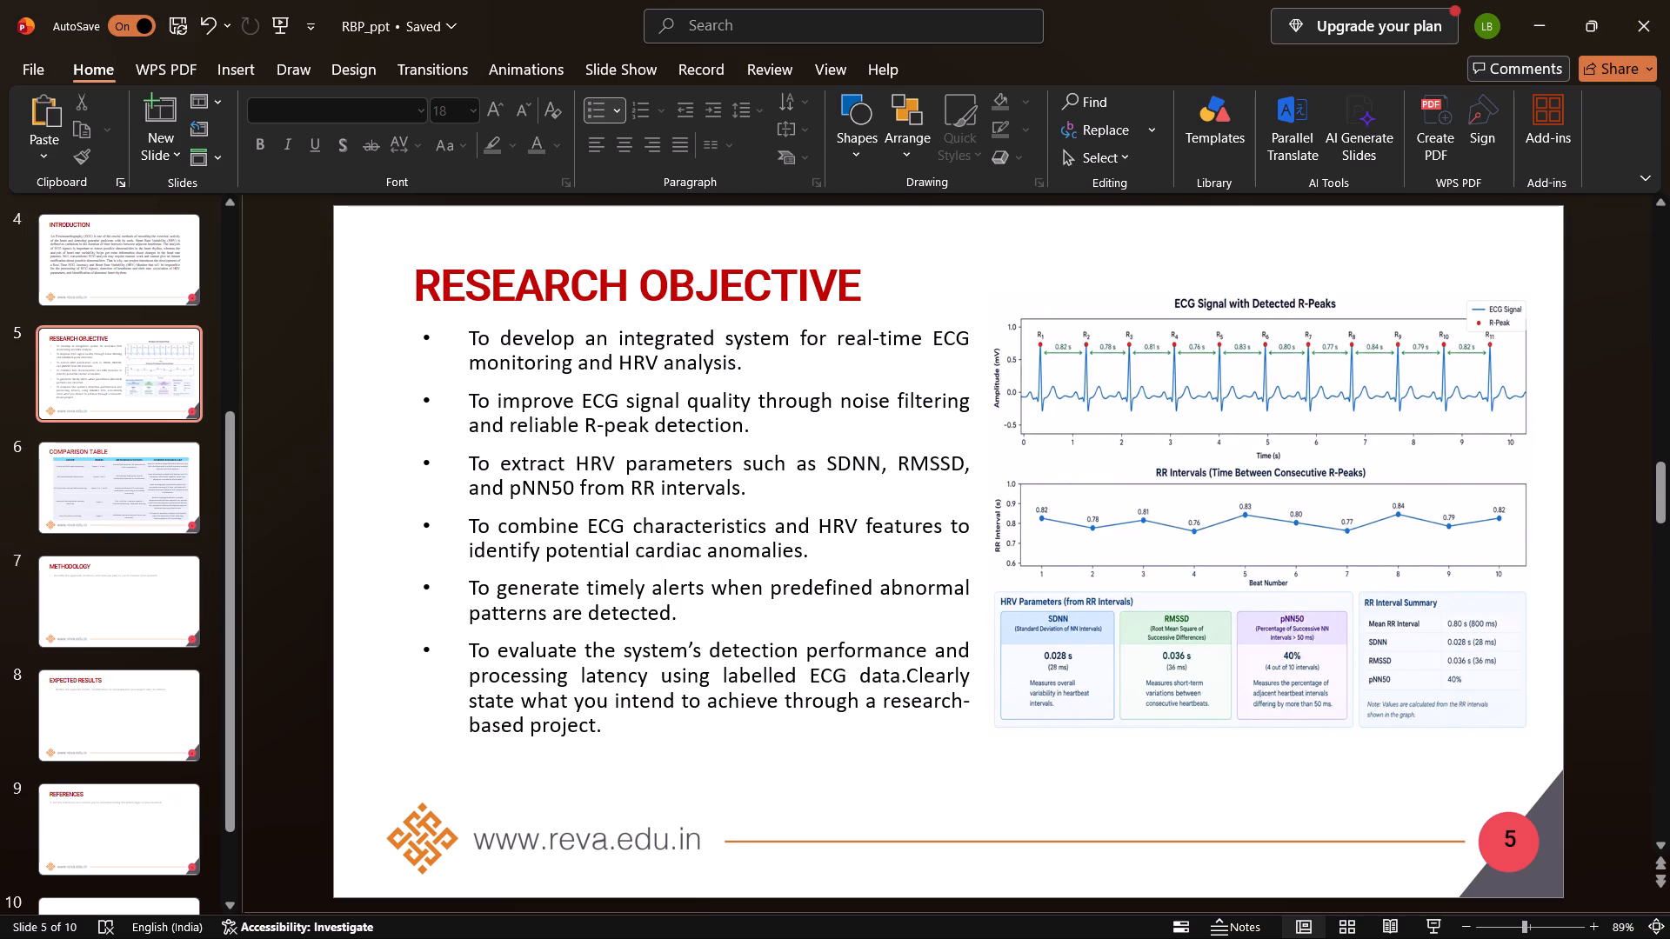
Add a text box below the ECG chart picture with the caption "FIG 1: ECG signal with detected R".
double_click(1032, 742)
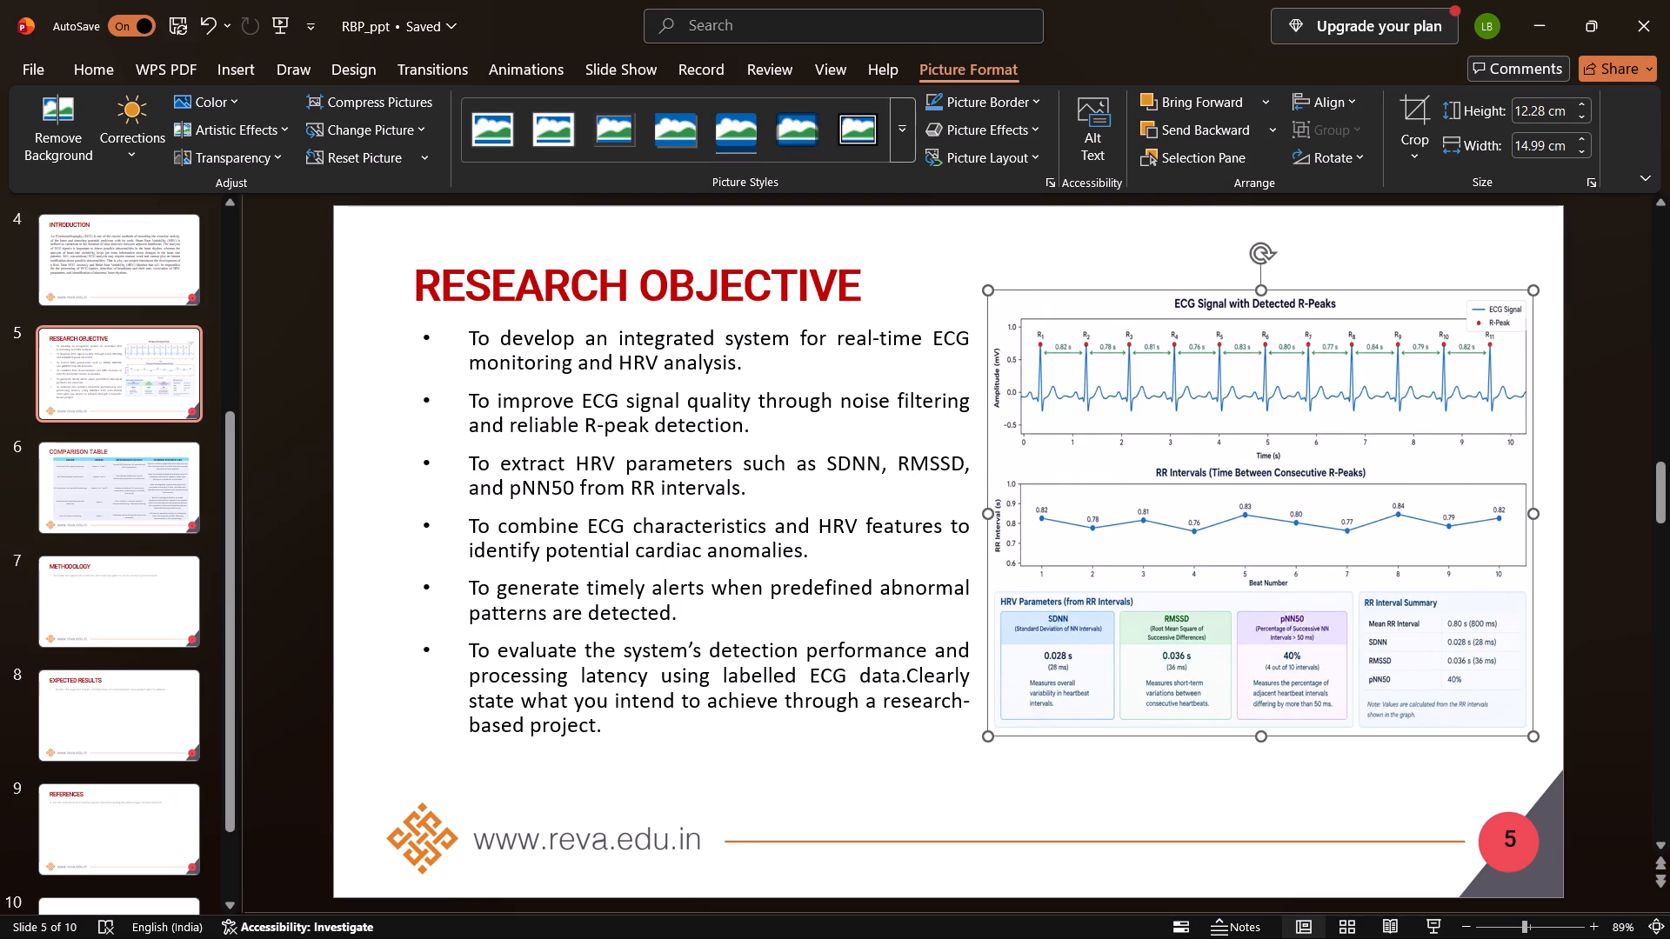
double_click(1255, 768)
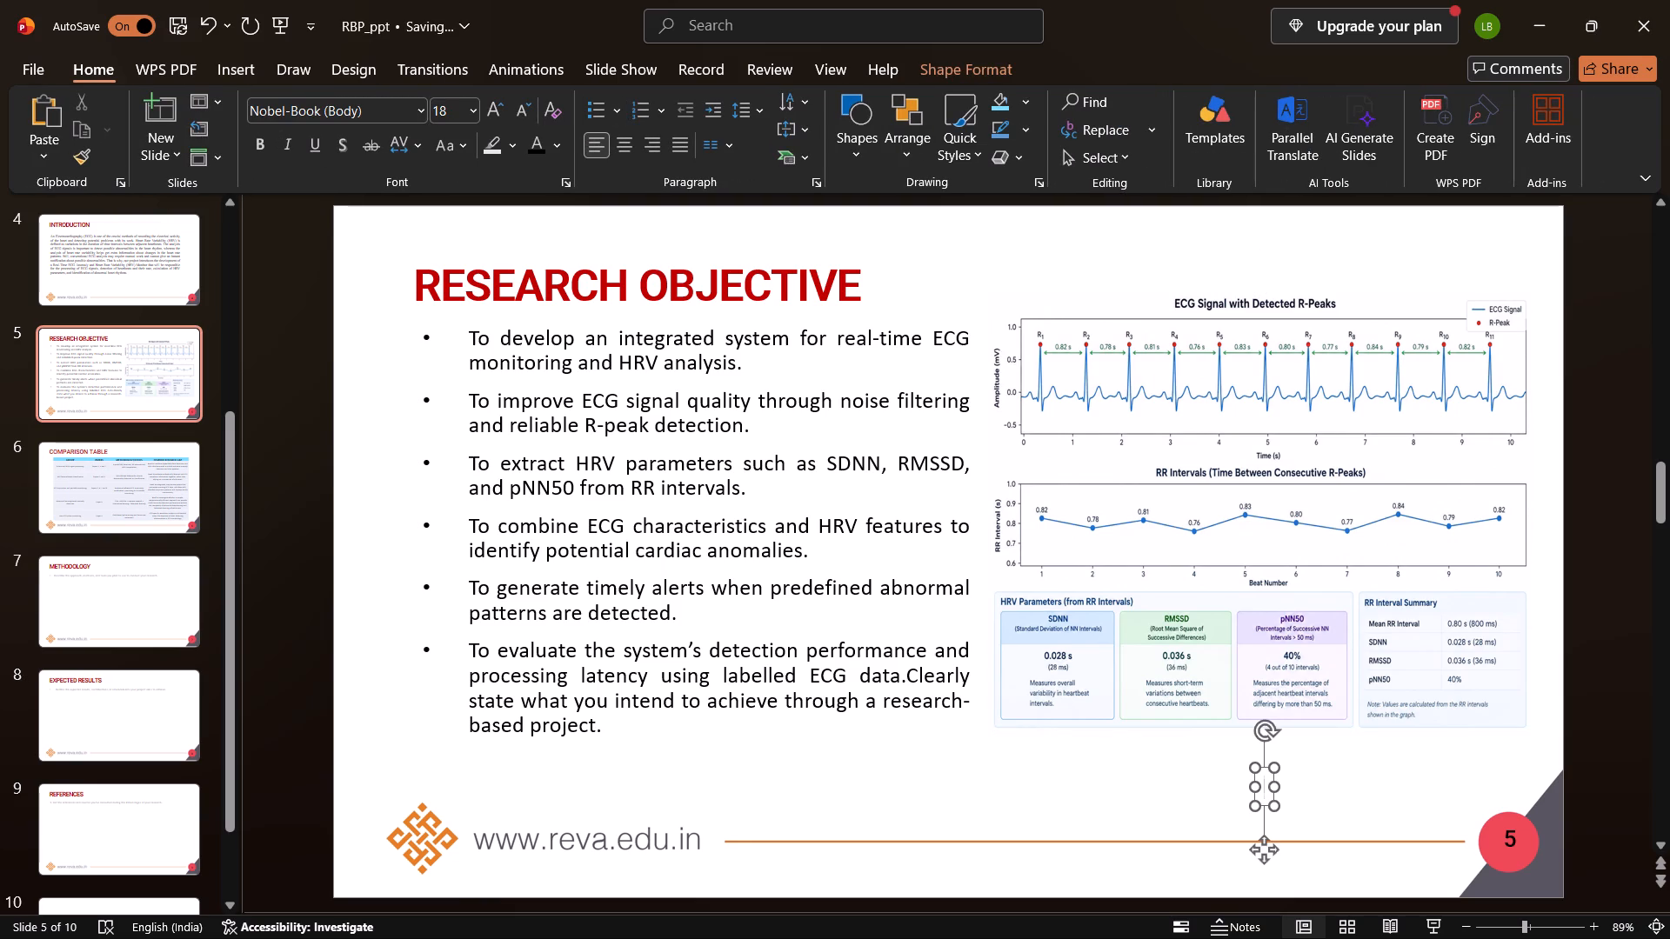
text(FI)
text(G 1)
key(shift+colon)
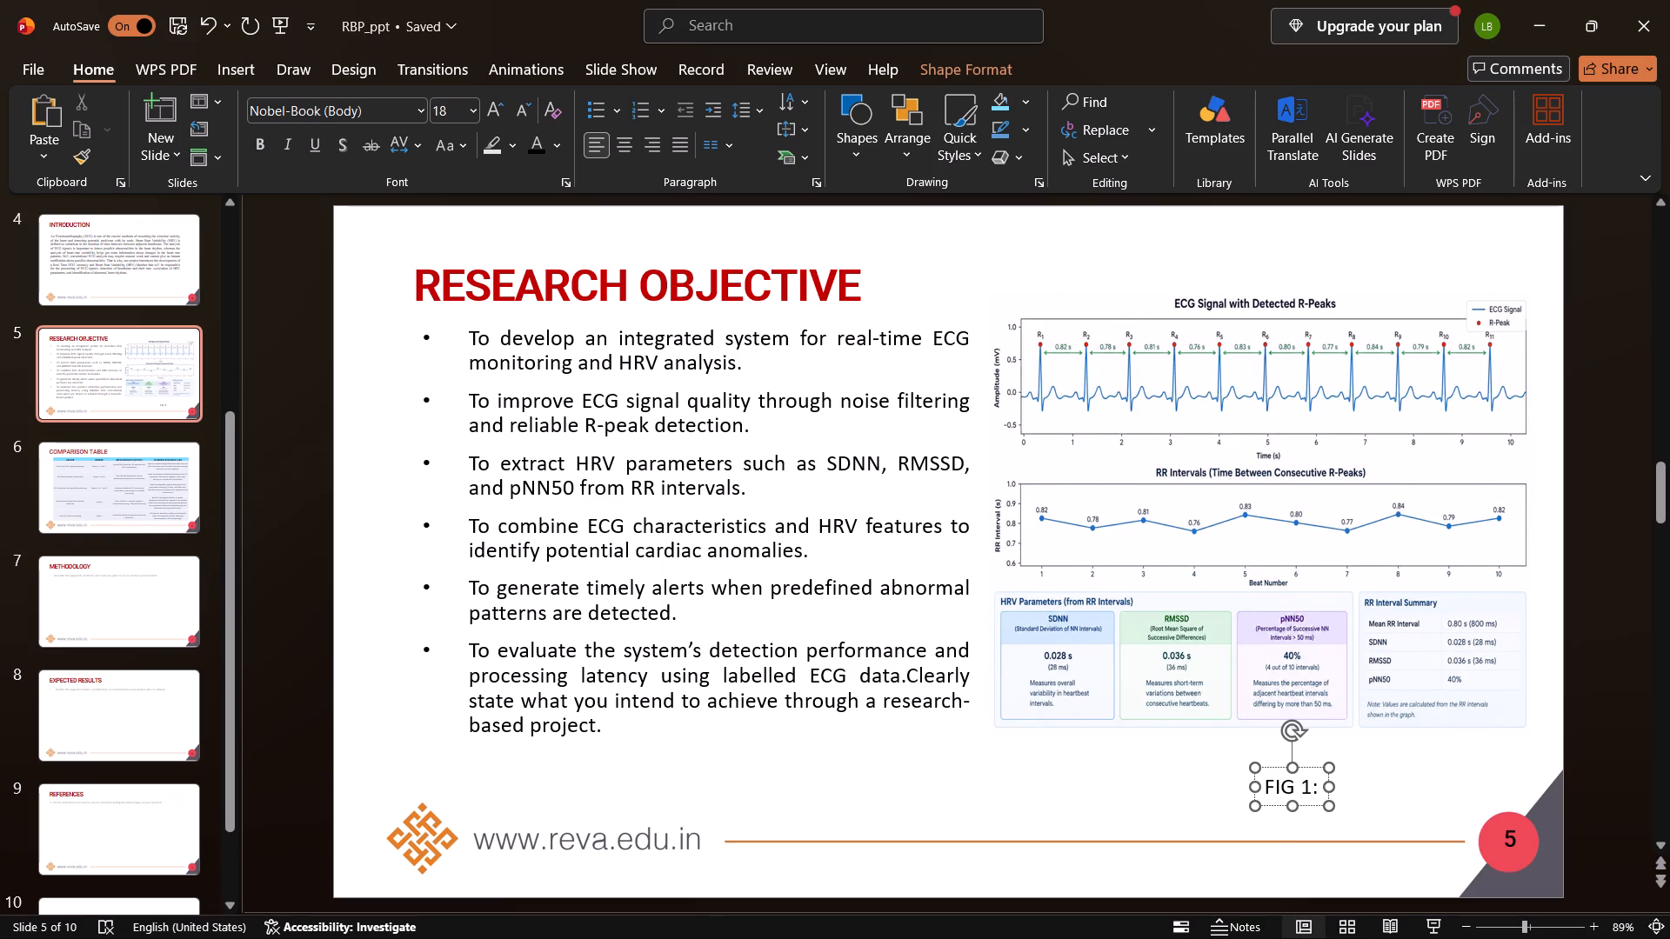
key(space)
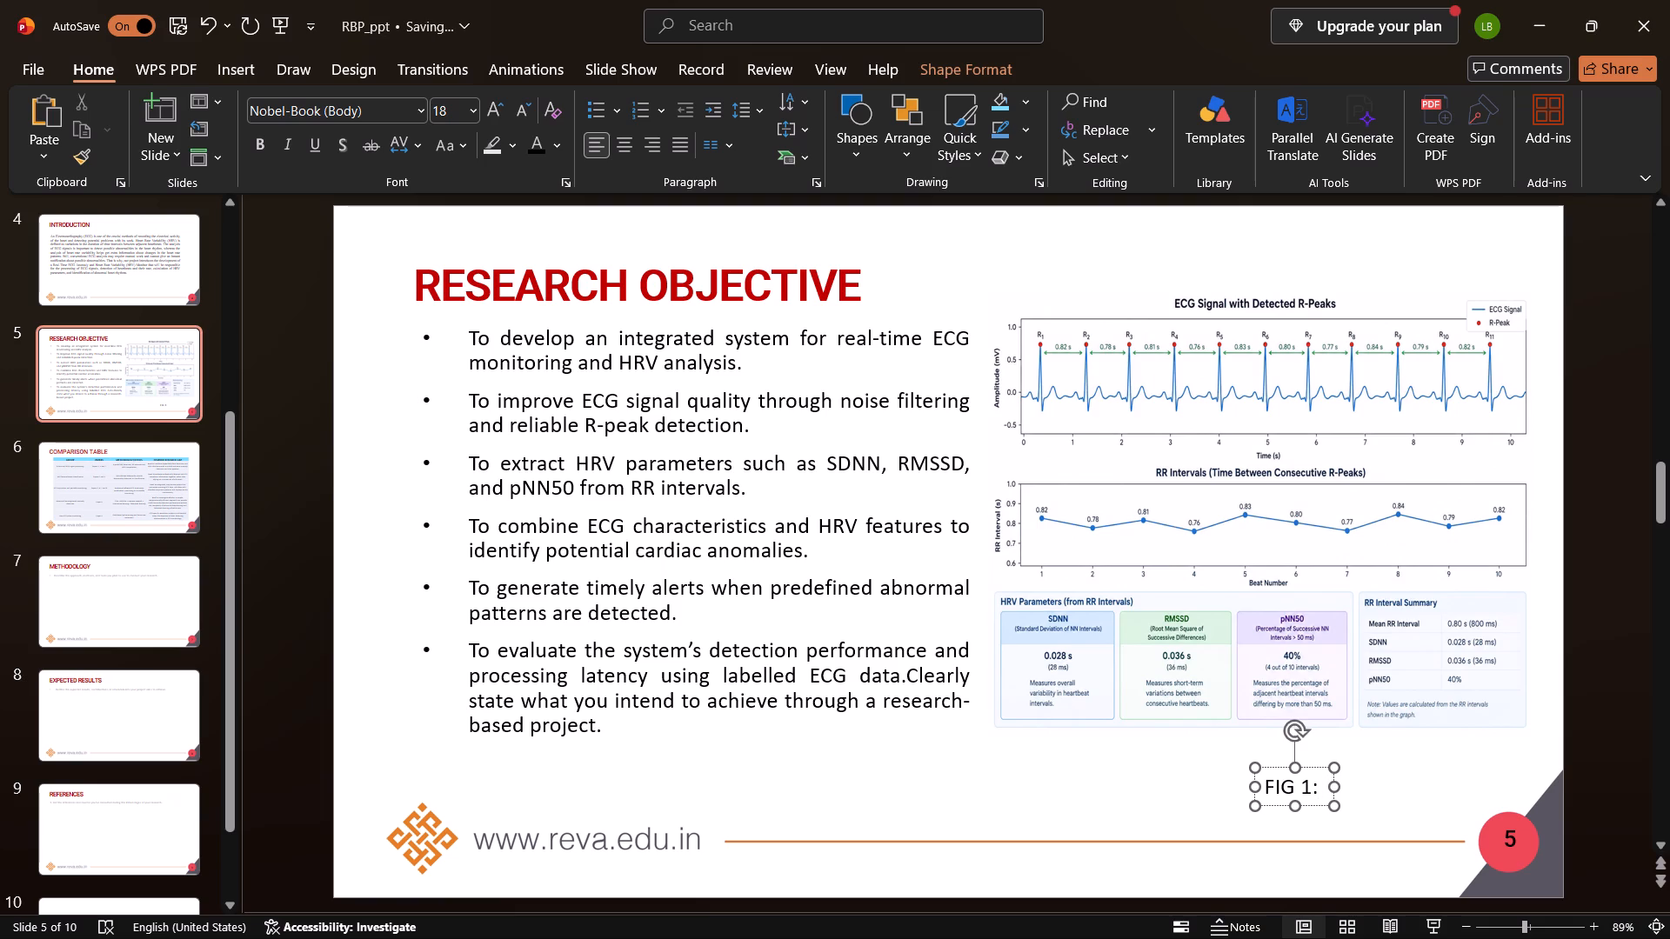
text(ECG)
key(space)
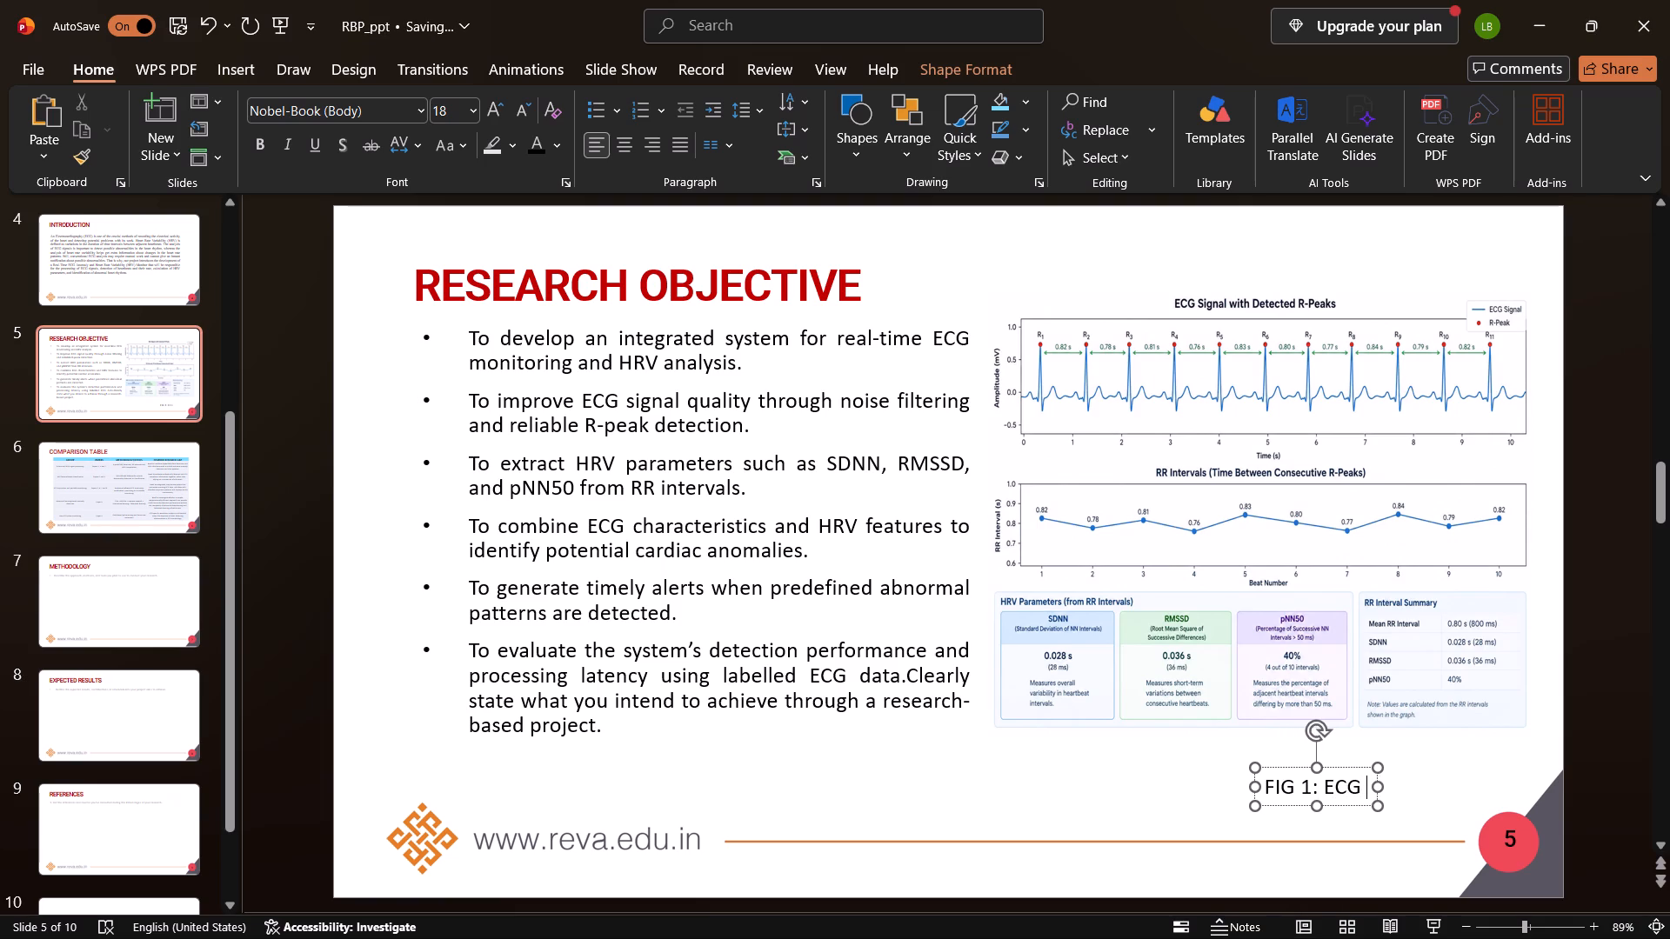
text(sign)
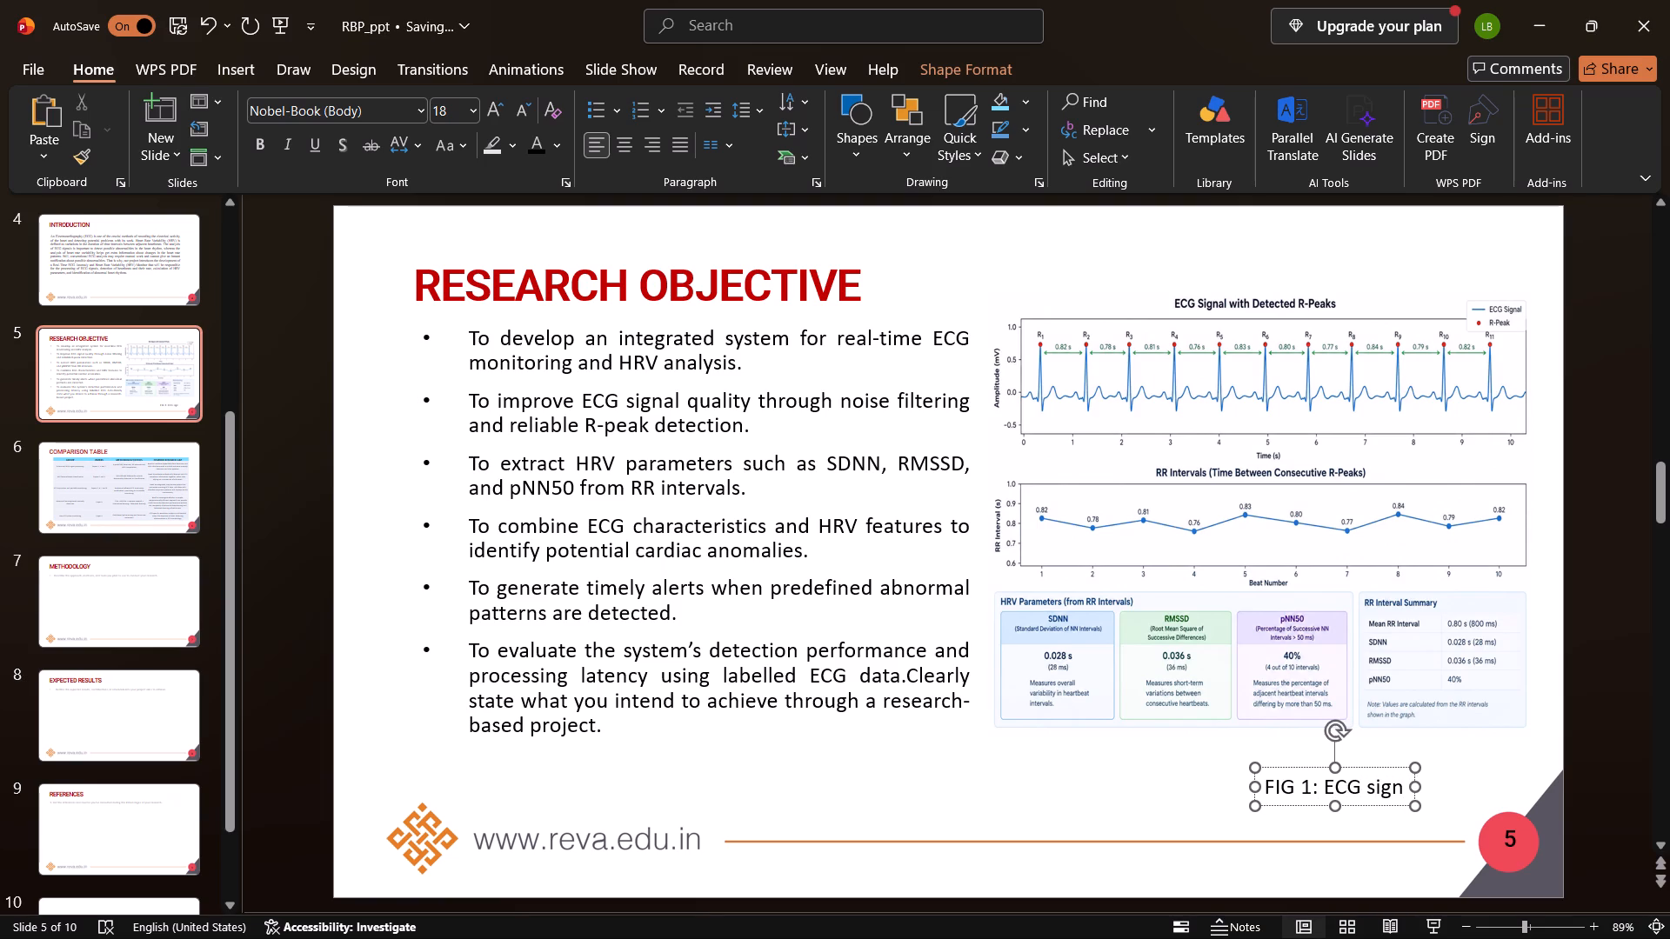
text(al)
key(space)
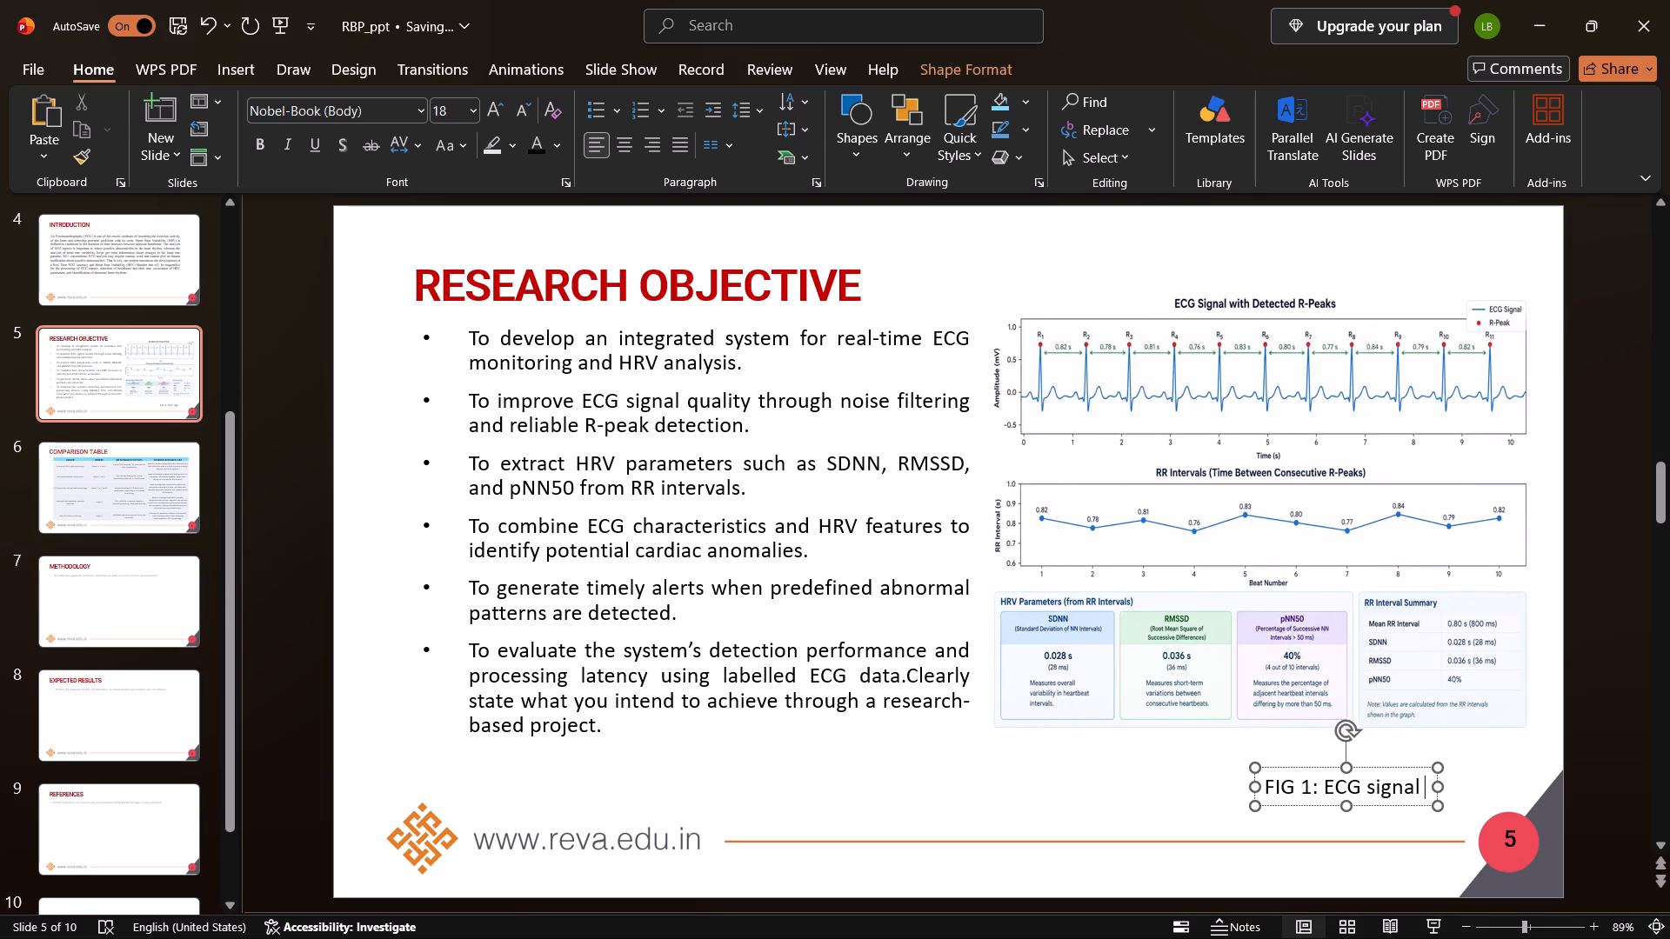
text(with)
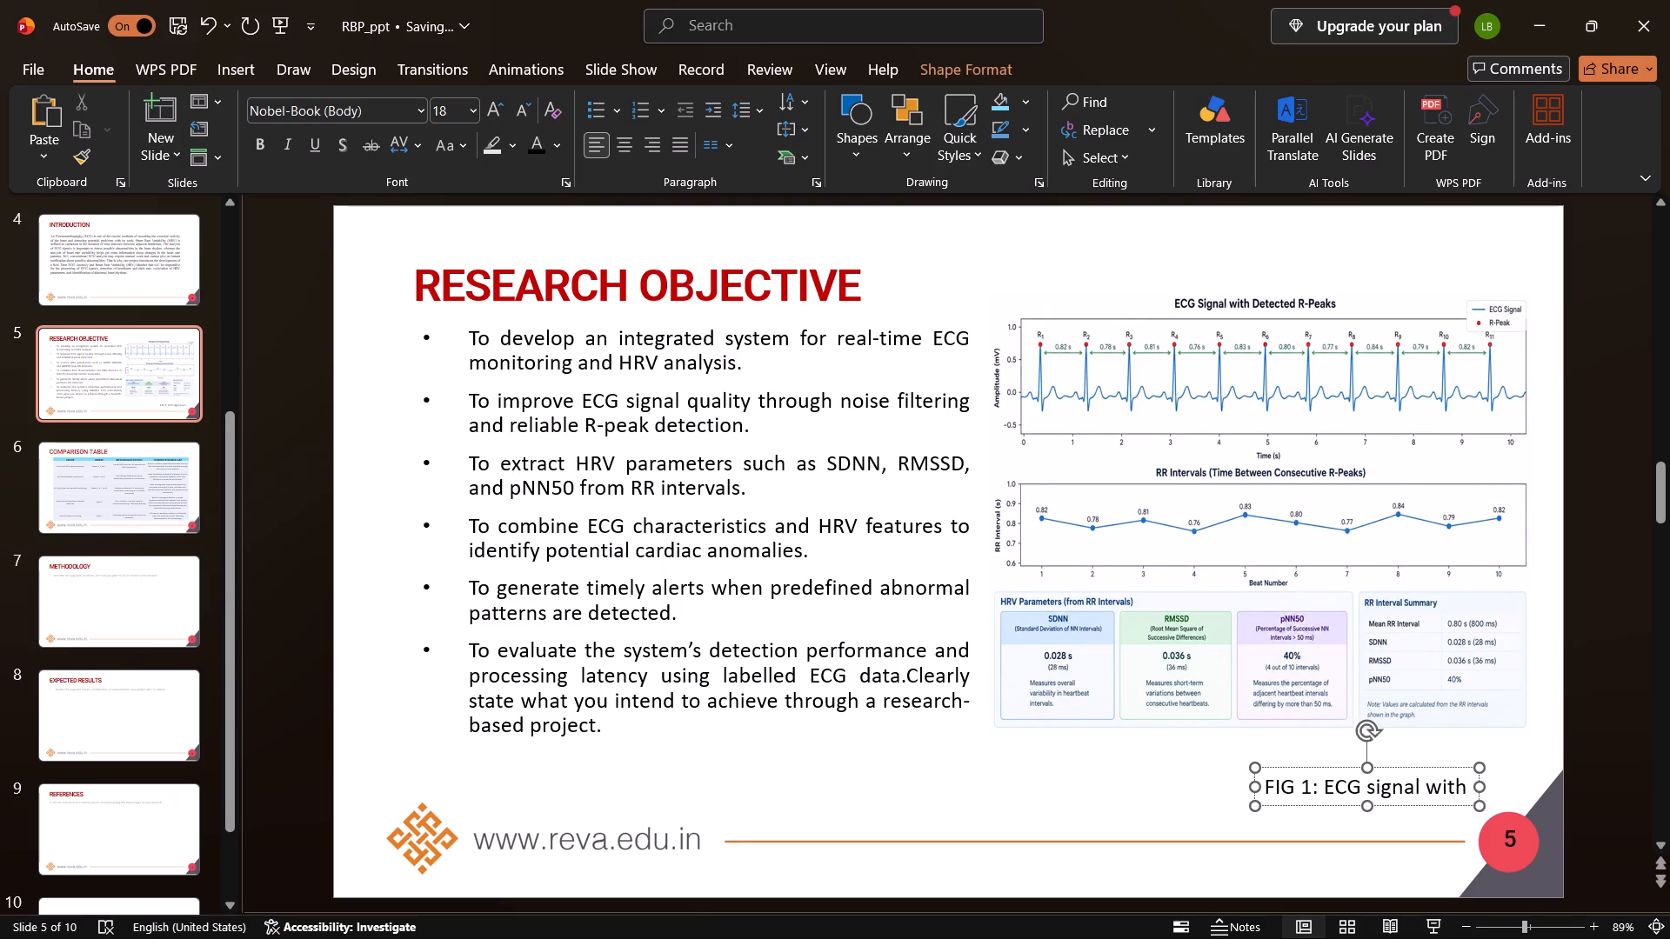
key(space)
text(detected)
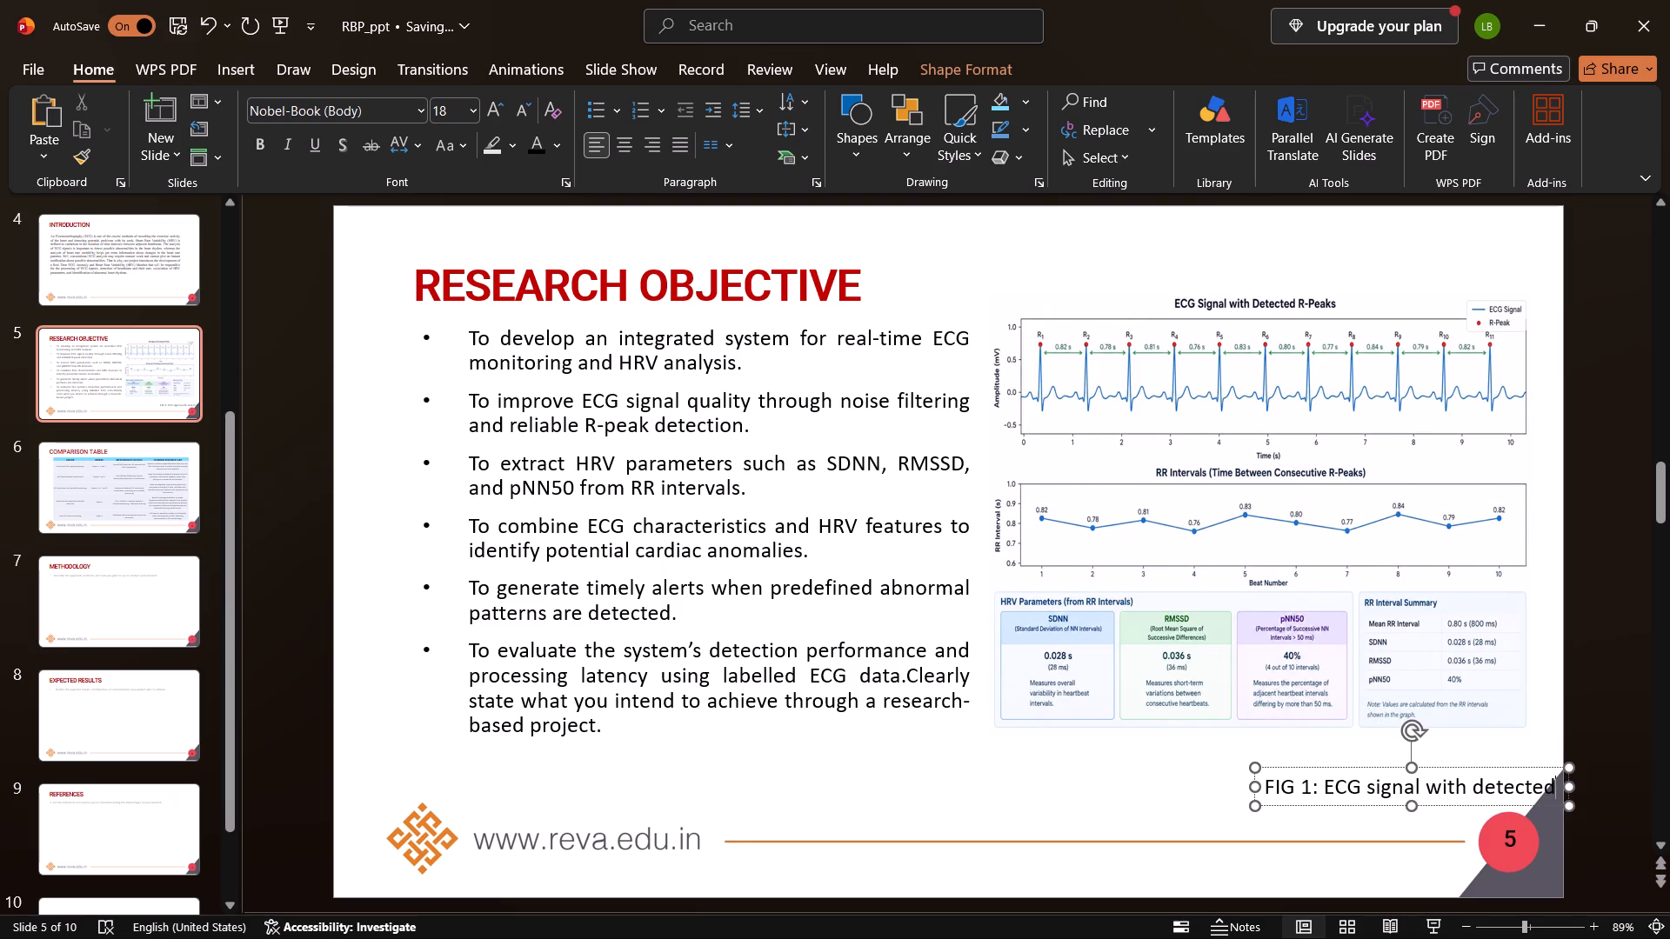
key(space)
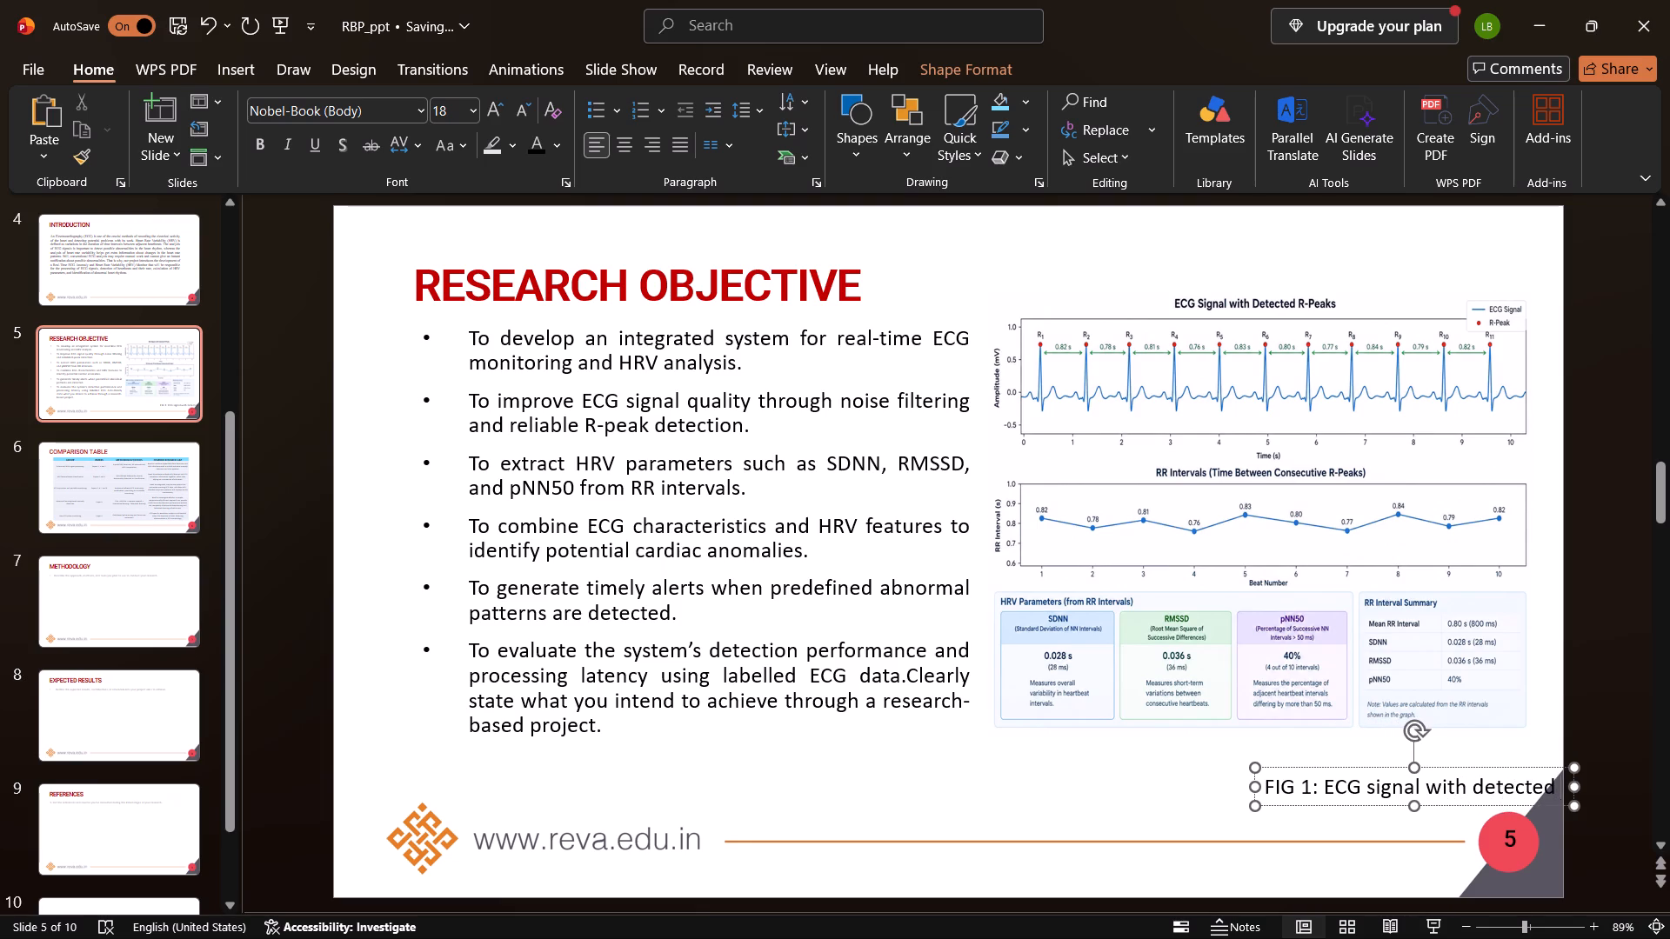
key(shift+r)
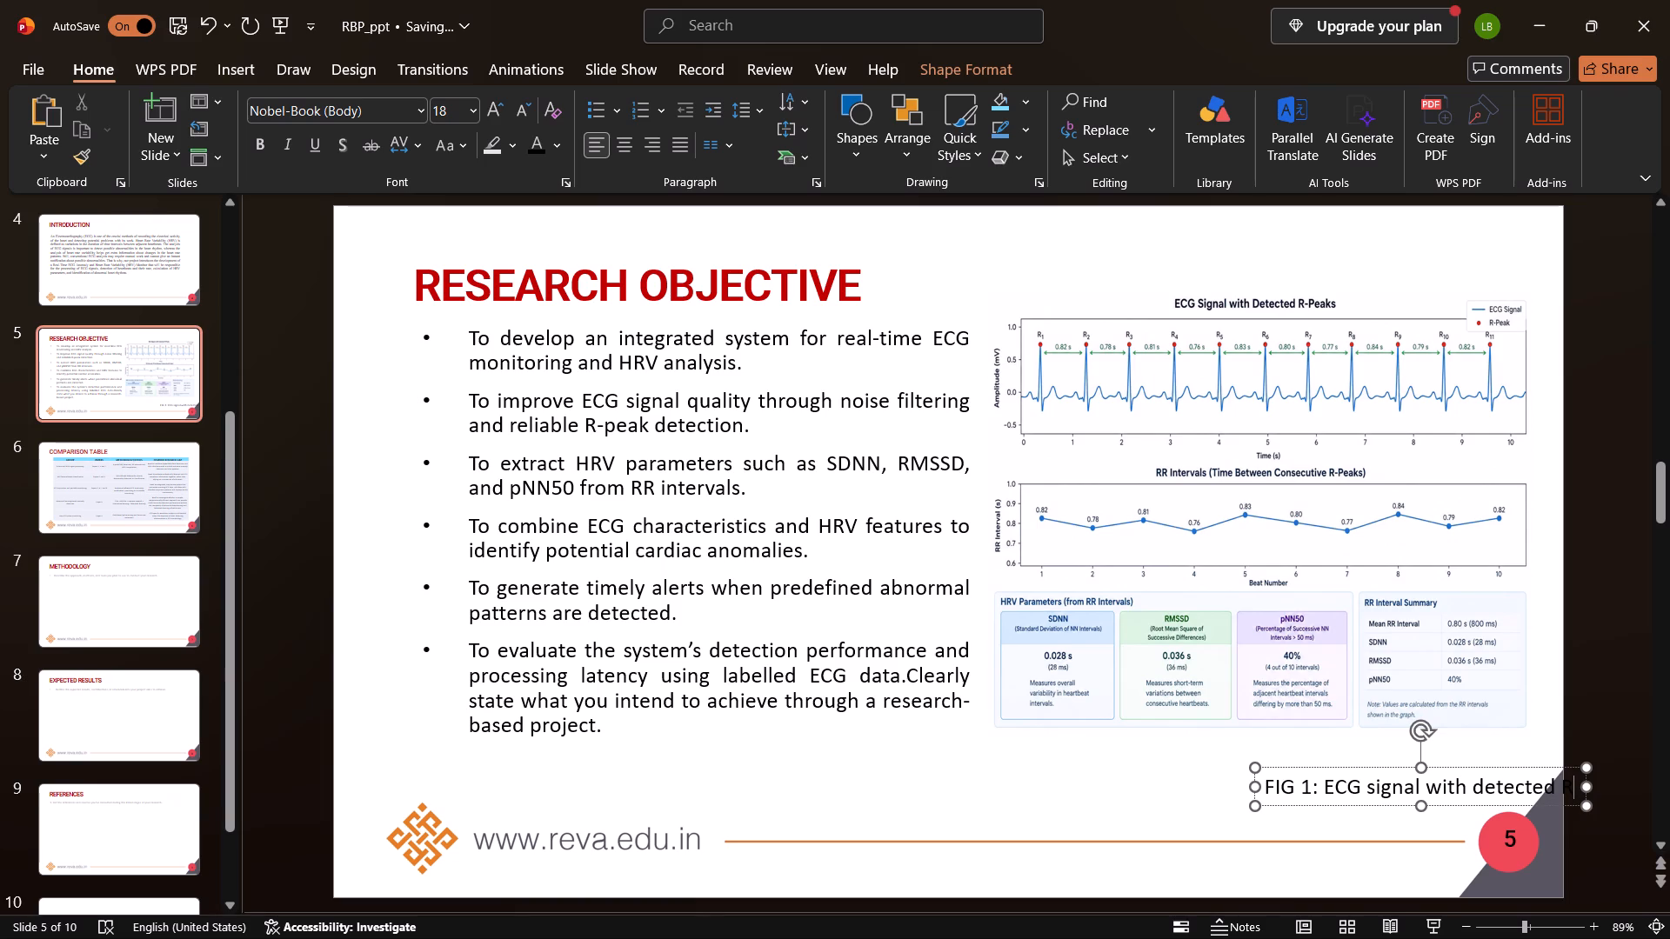
Move the figure caption to just beneath the ECG chart picture, roughly centred under it.
click(1293, 776)
click(1440, 773)
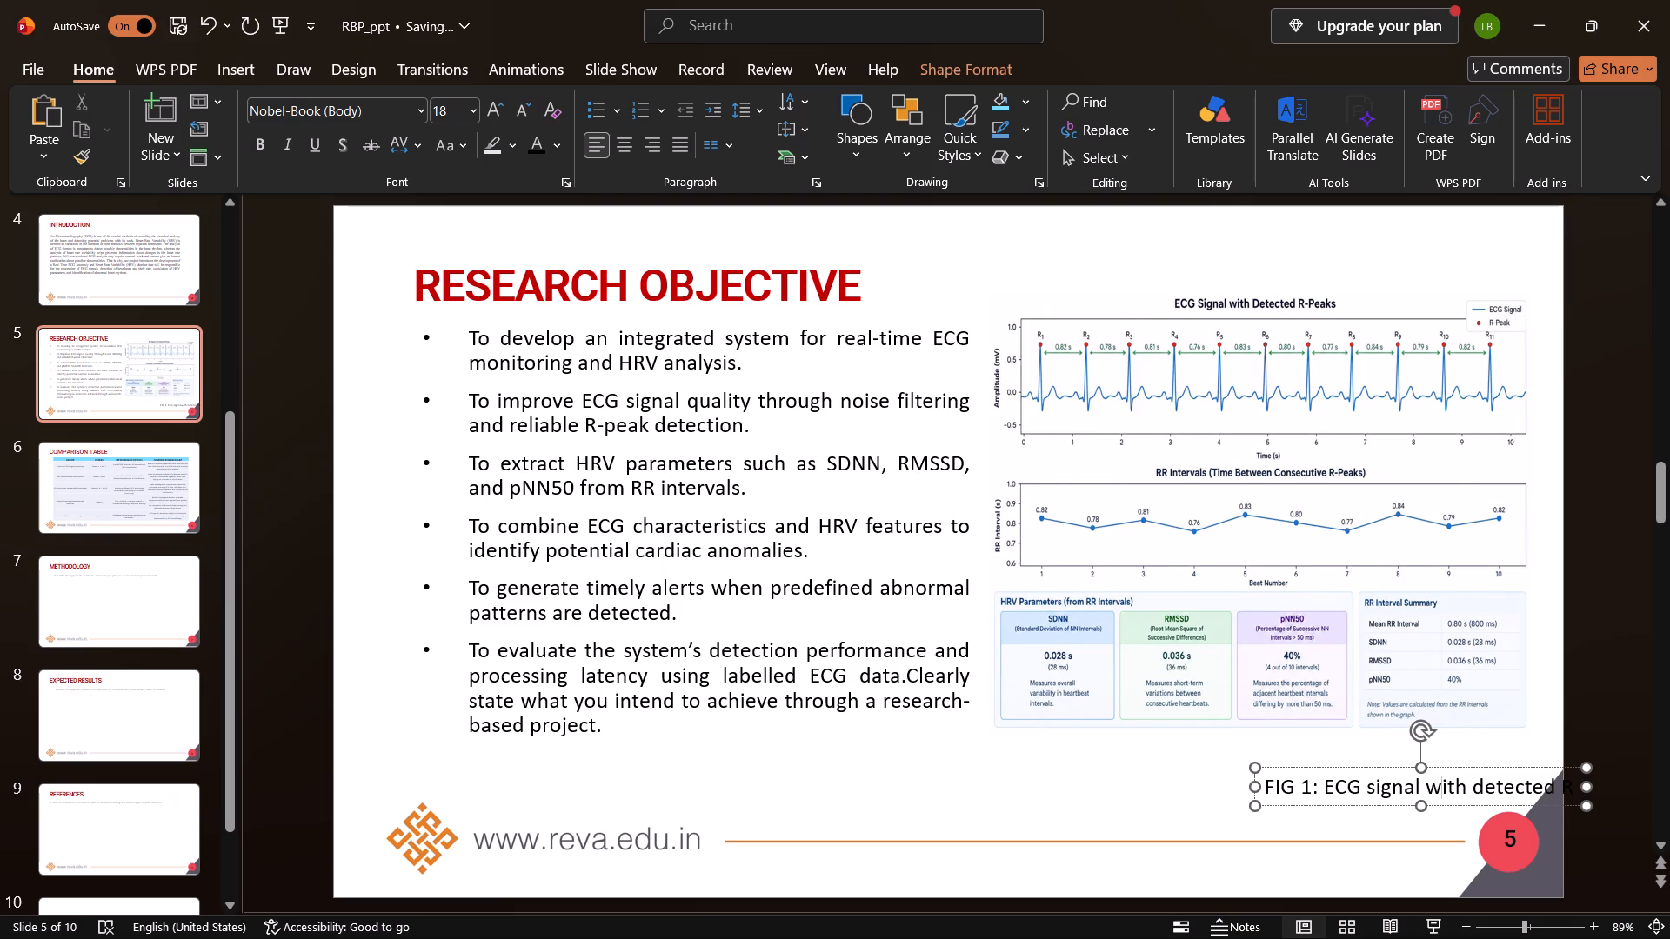
drag(1359, 766, 1319, 763)
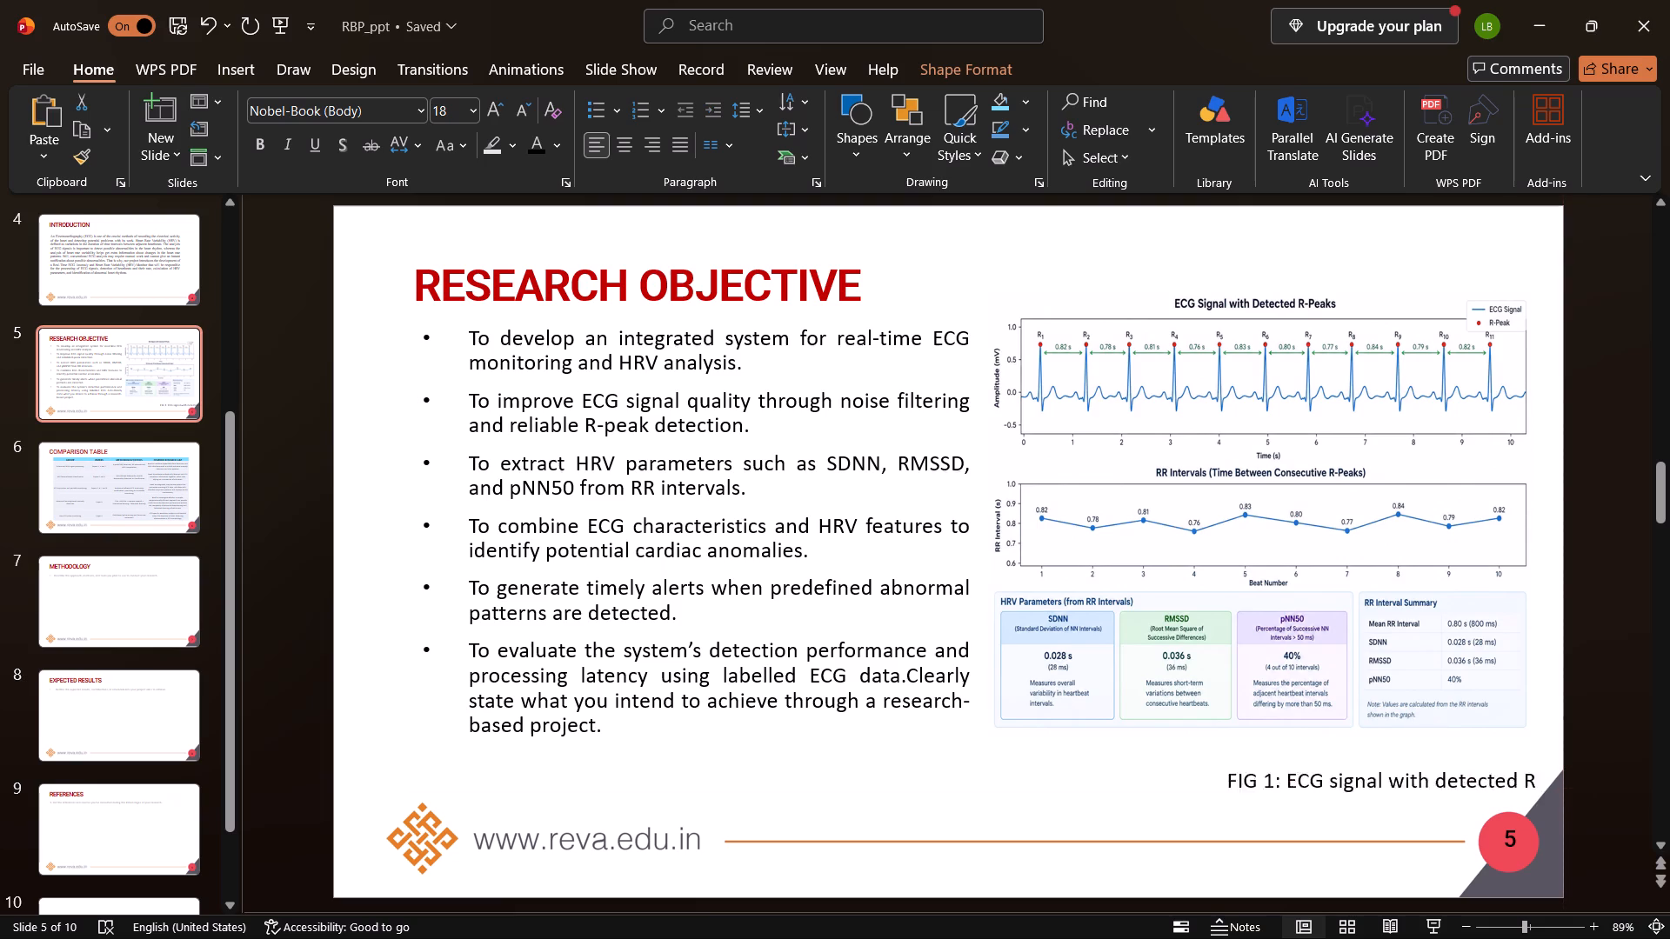
drag(1319, 763, 1141, 740)
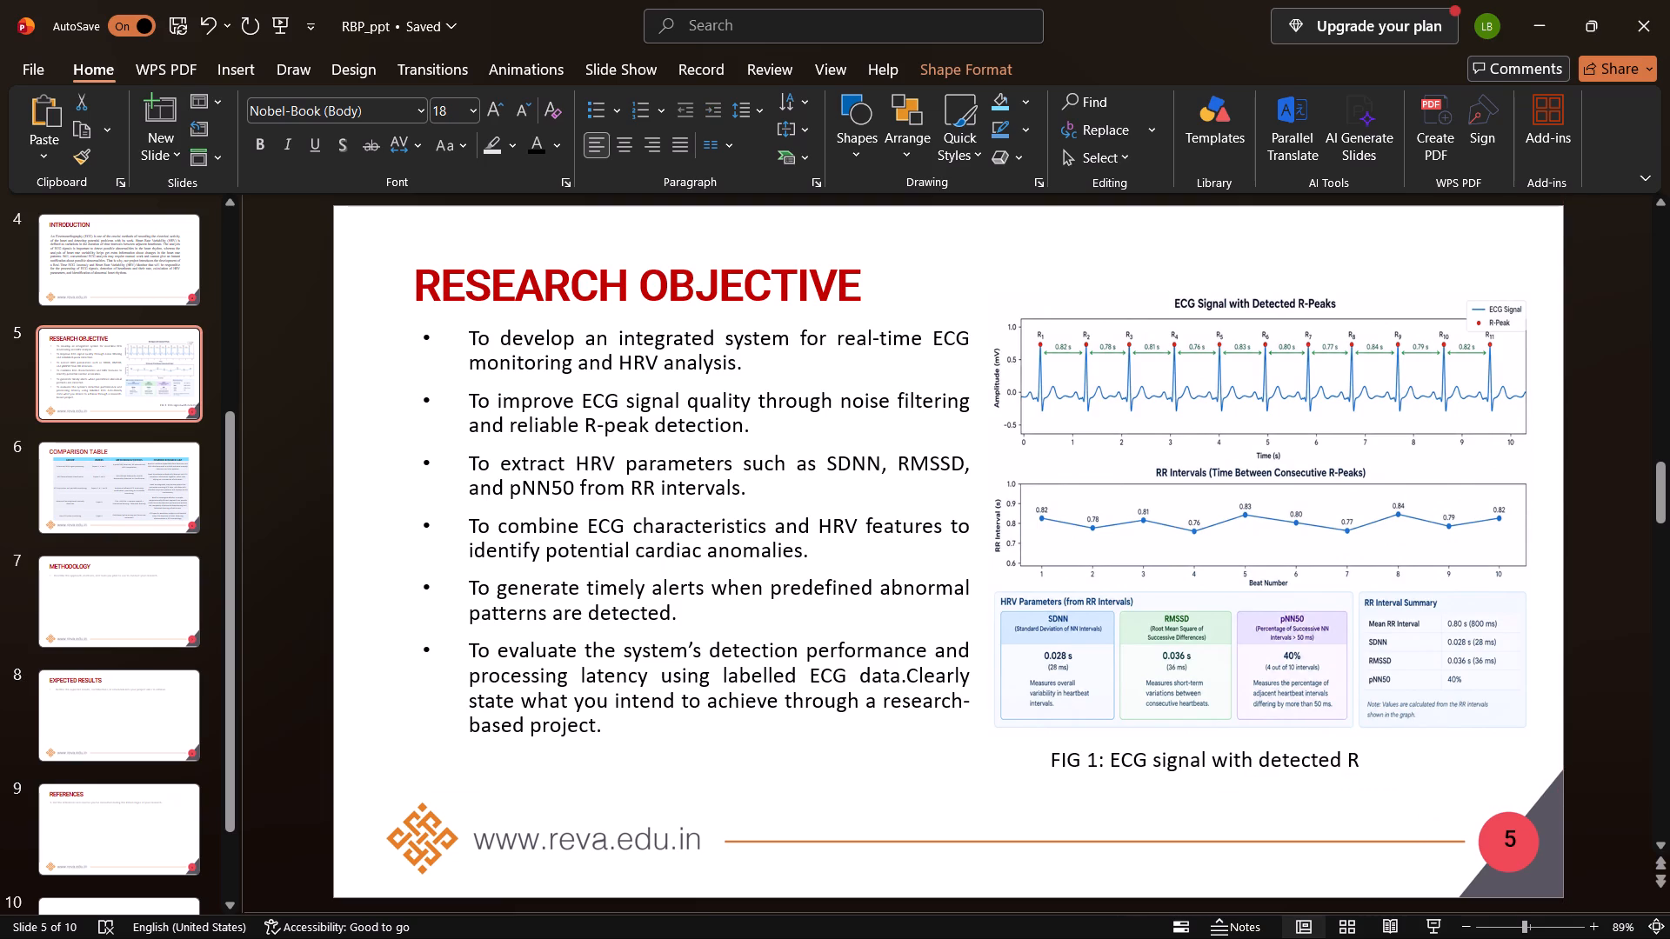
drag(1141, 740, 1160, 734)
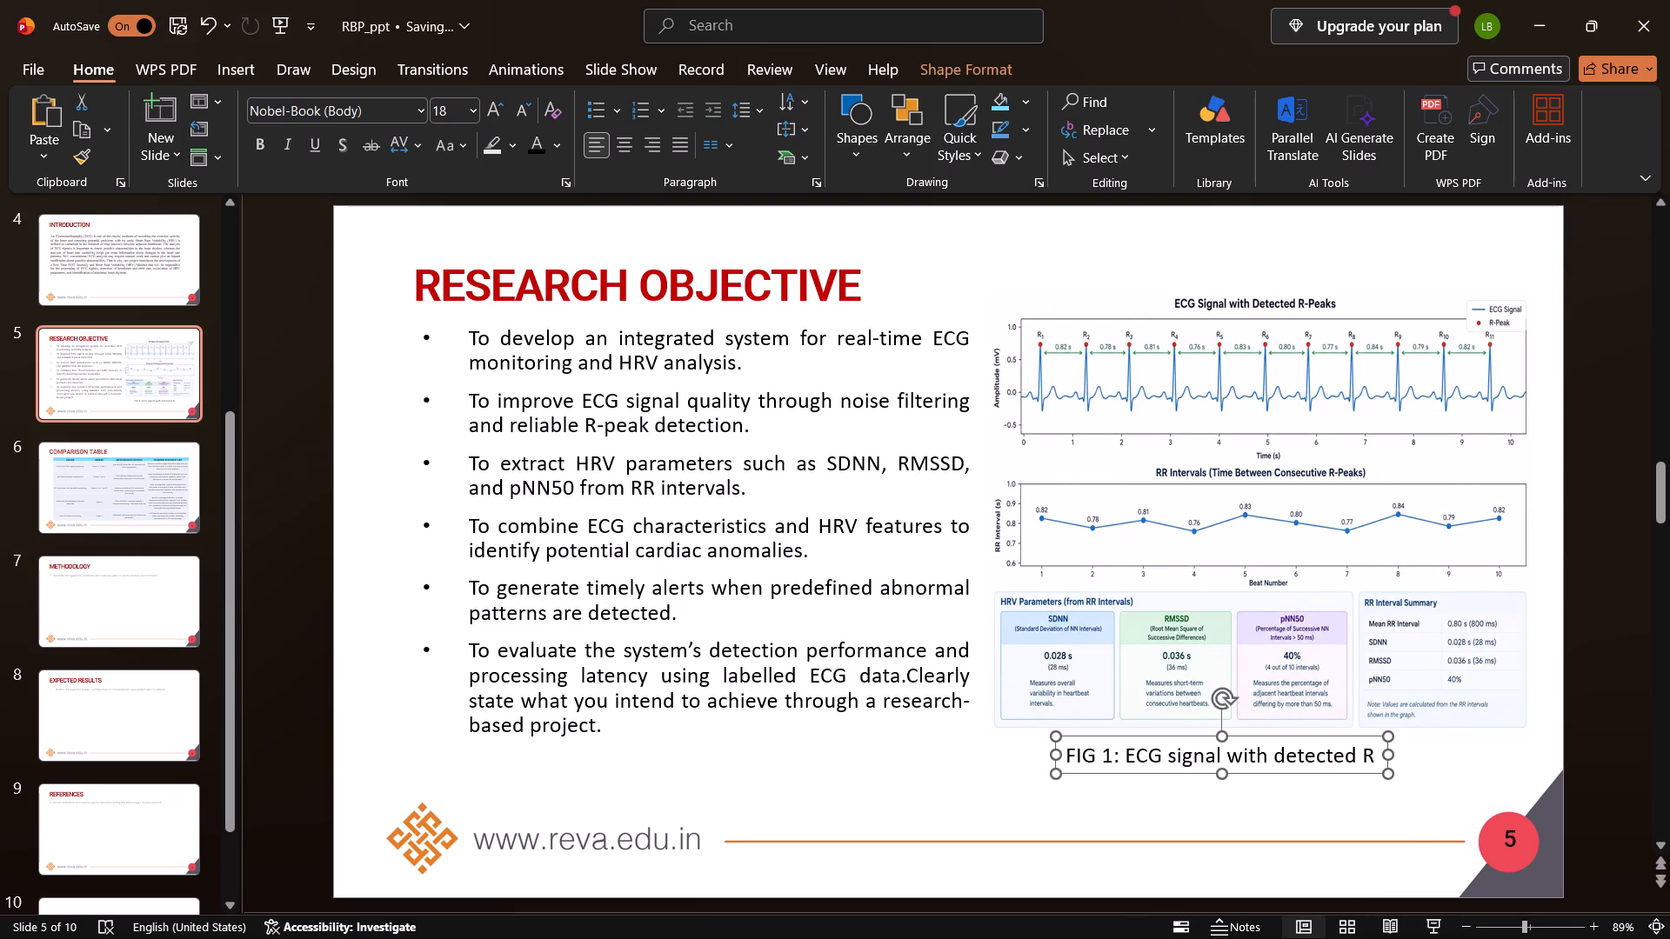
click(1375, 756)
click(1375, 756)
key(Right)
key(Right)
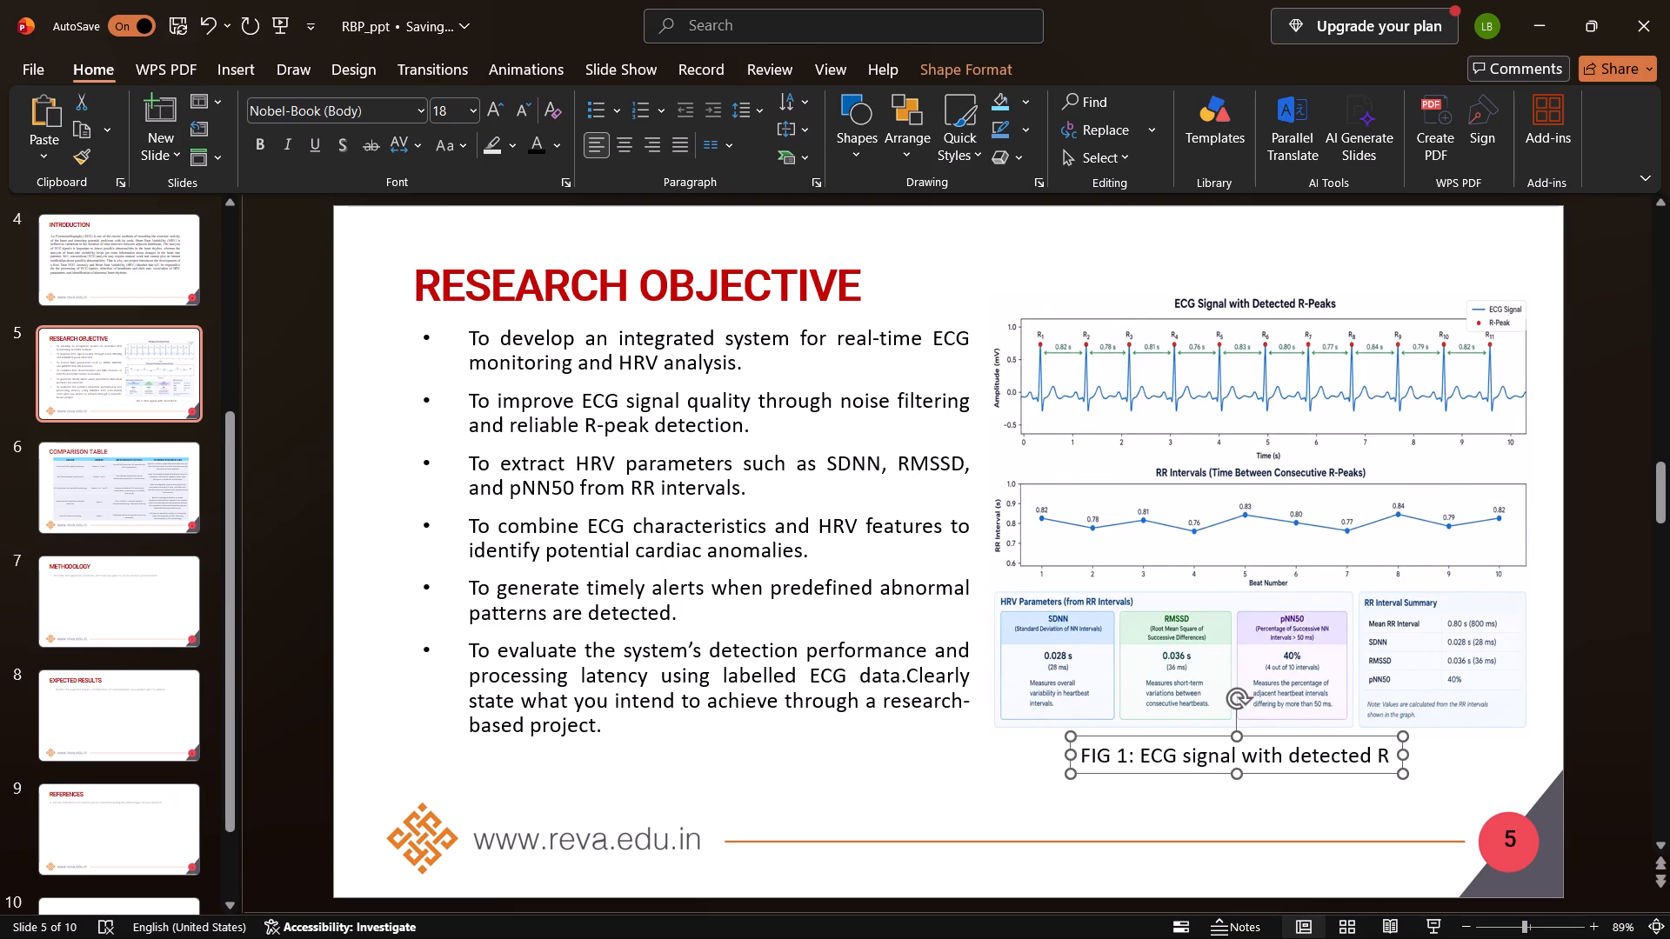
key(Right)
Widen the caption box rightward and complete its text to read "FIG 1: ECG signal with detected R-Peaks".
drag(1407, 754, 1460, 751)
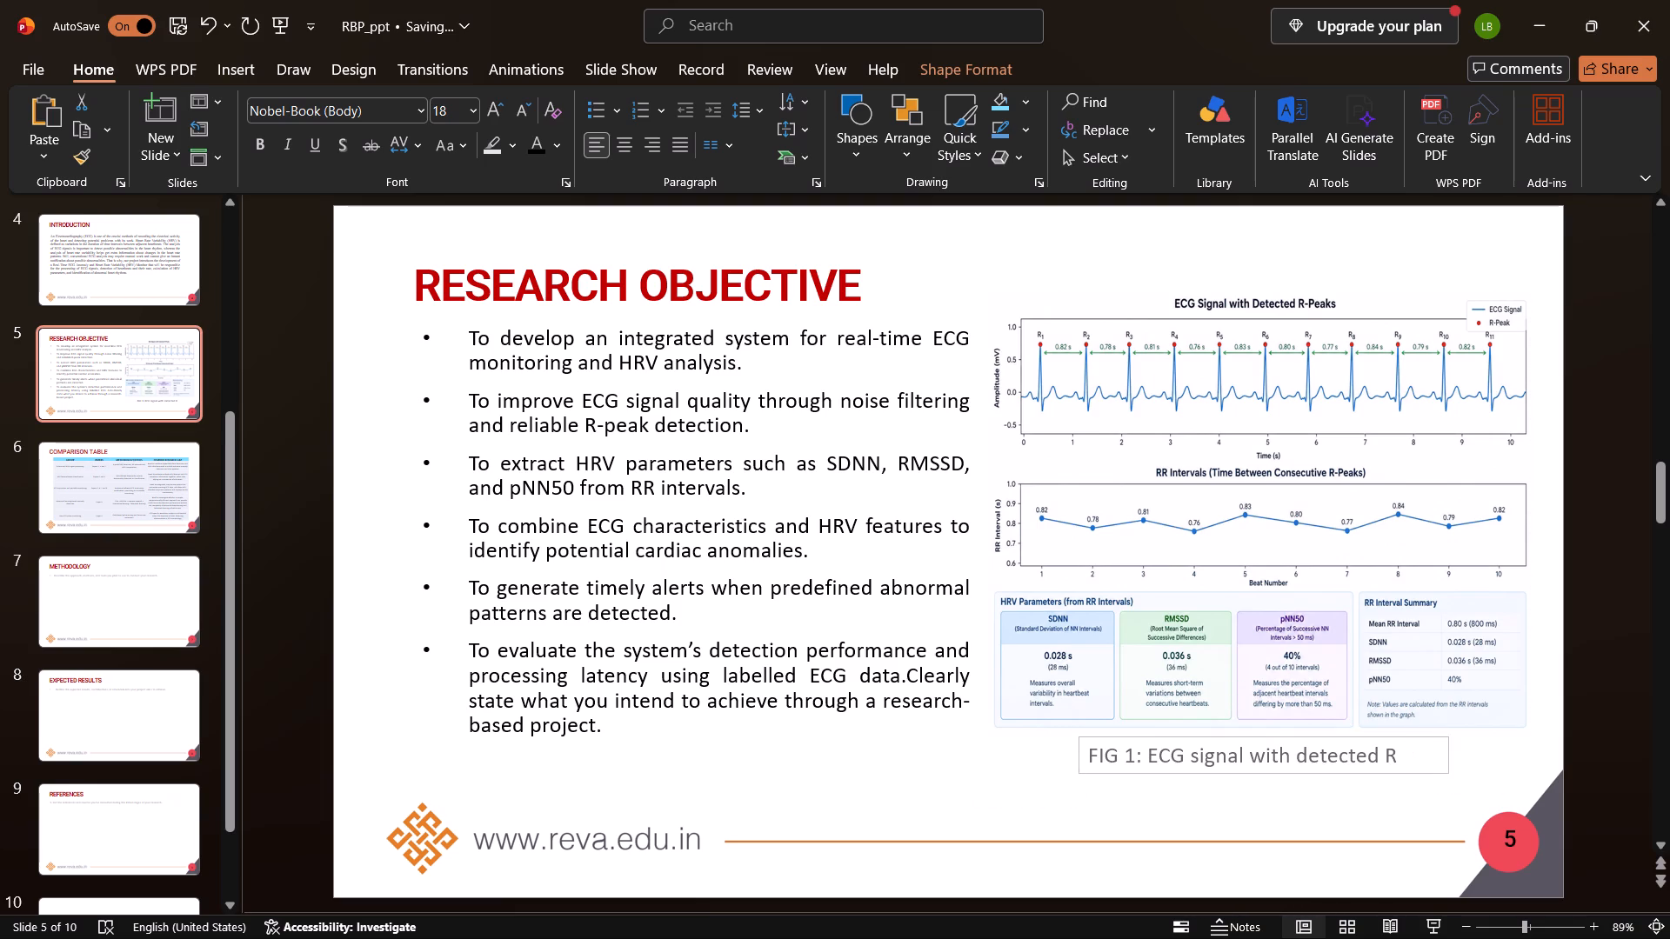
drag(1460, 751, 1494, 751)
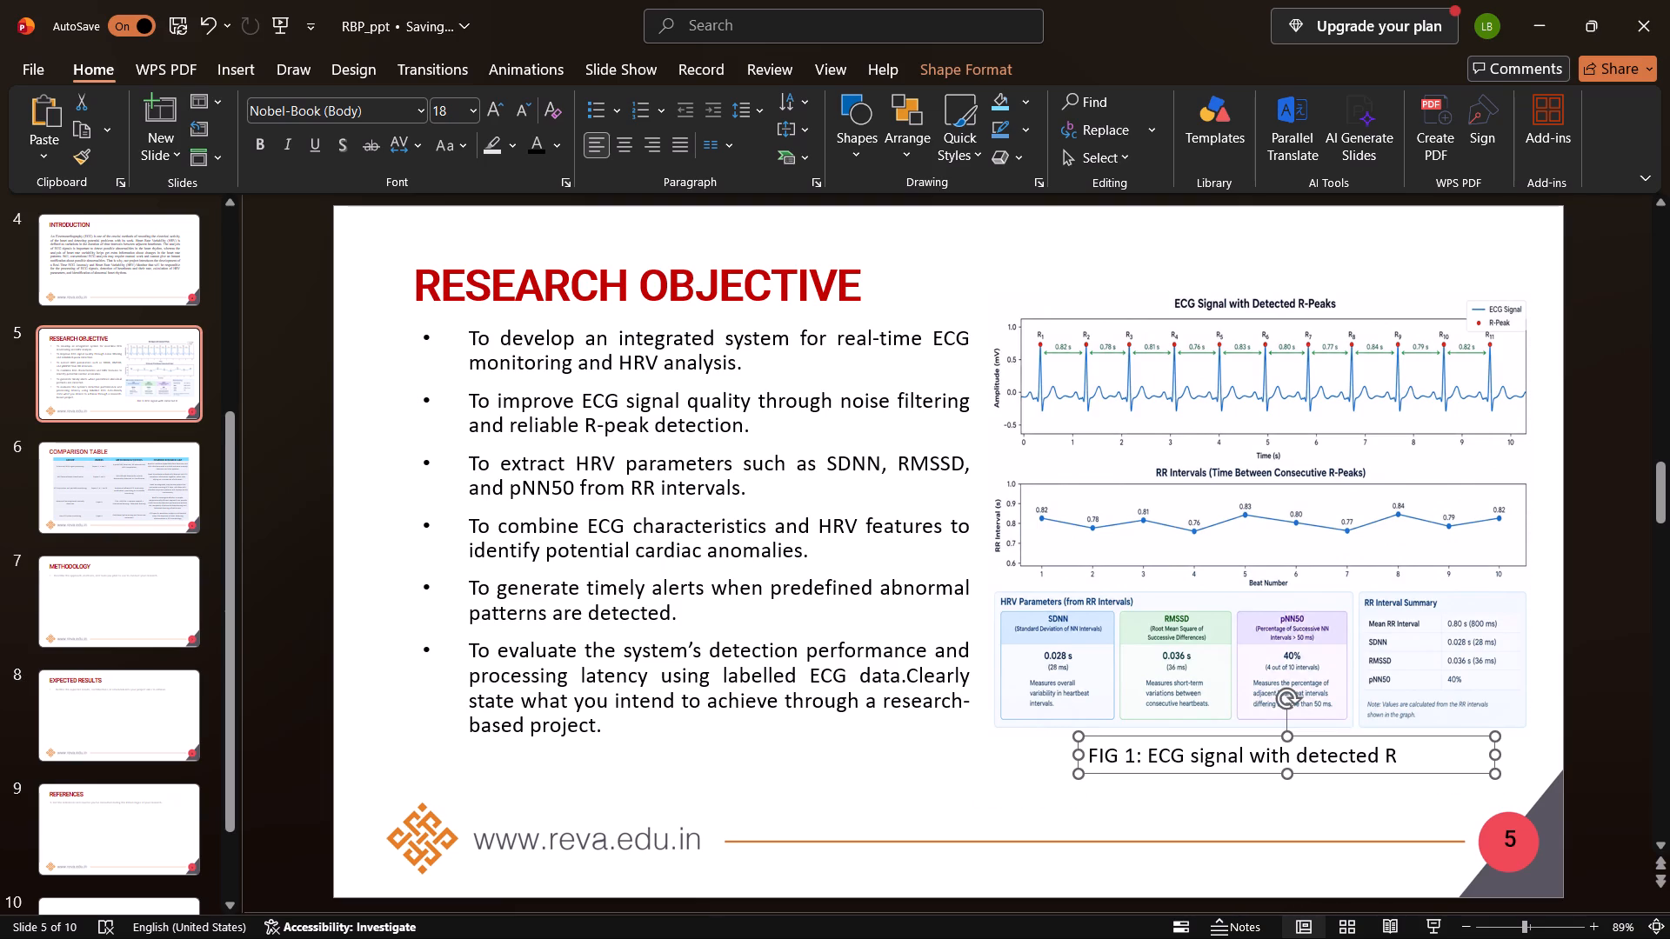
click(1401, 758)
click(1401, 758)
key(shift+underscore)
key(BackSpace)
key(minus)
key(shift+p)
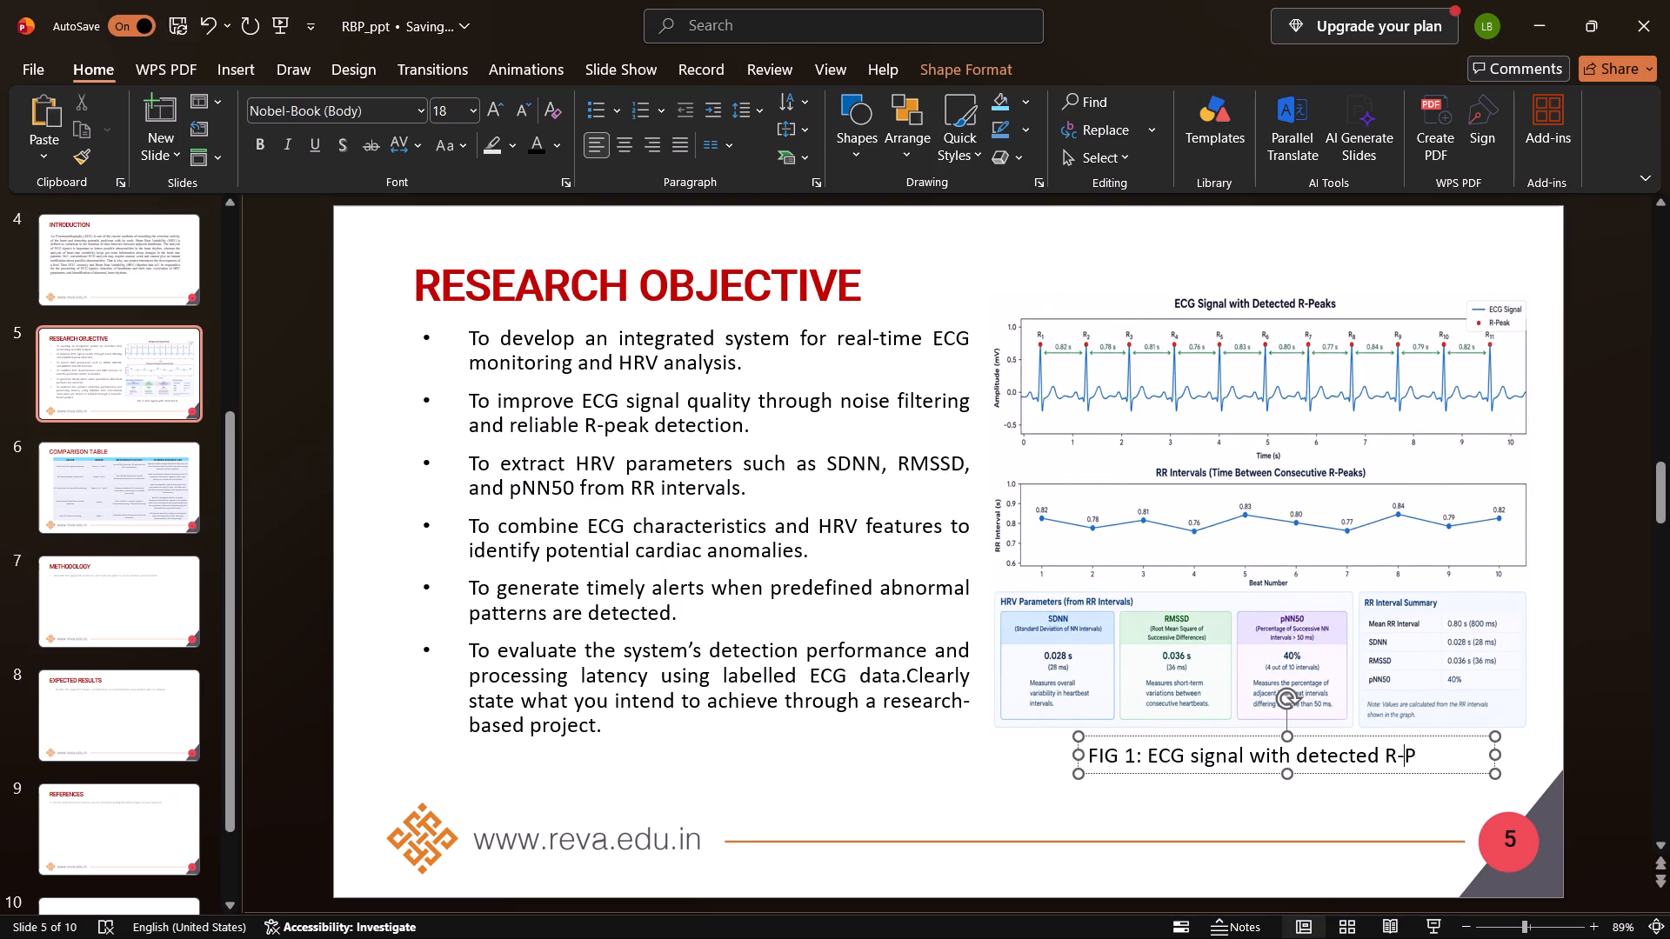
text(eaks)
click(1043, 776)
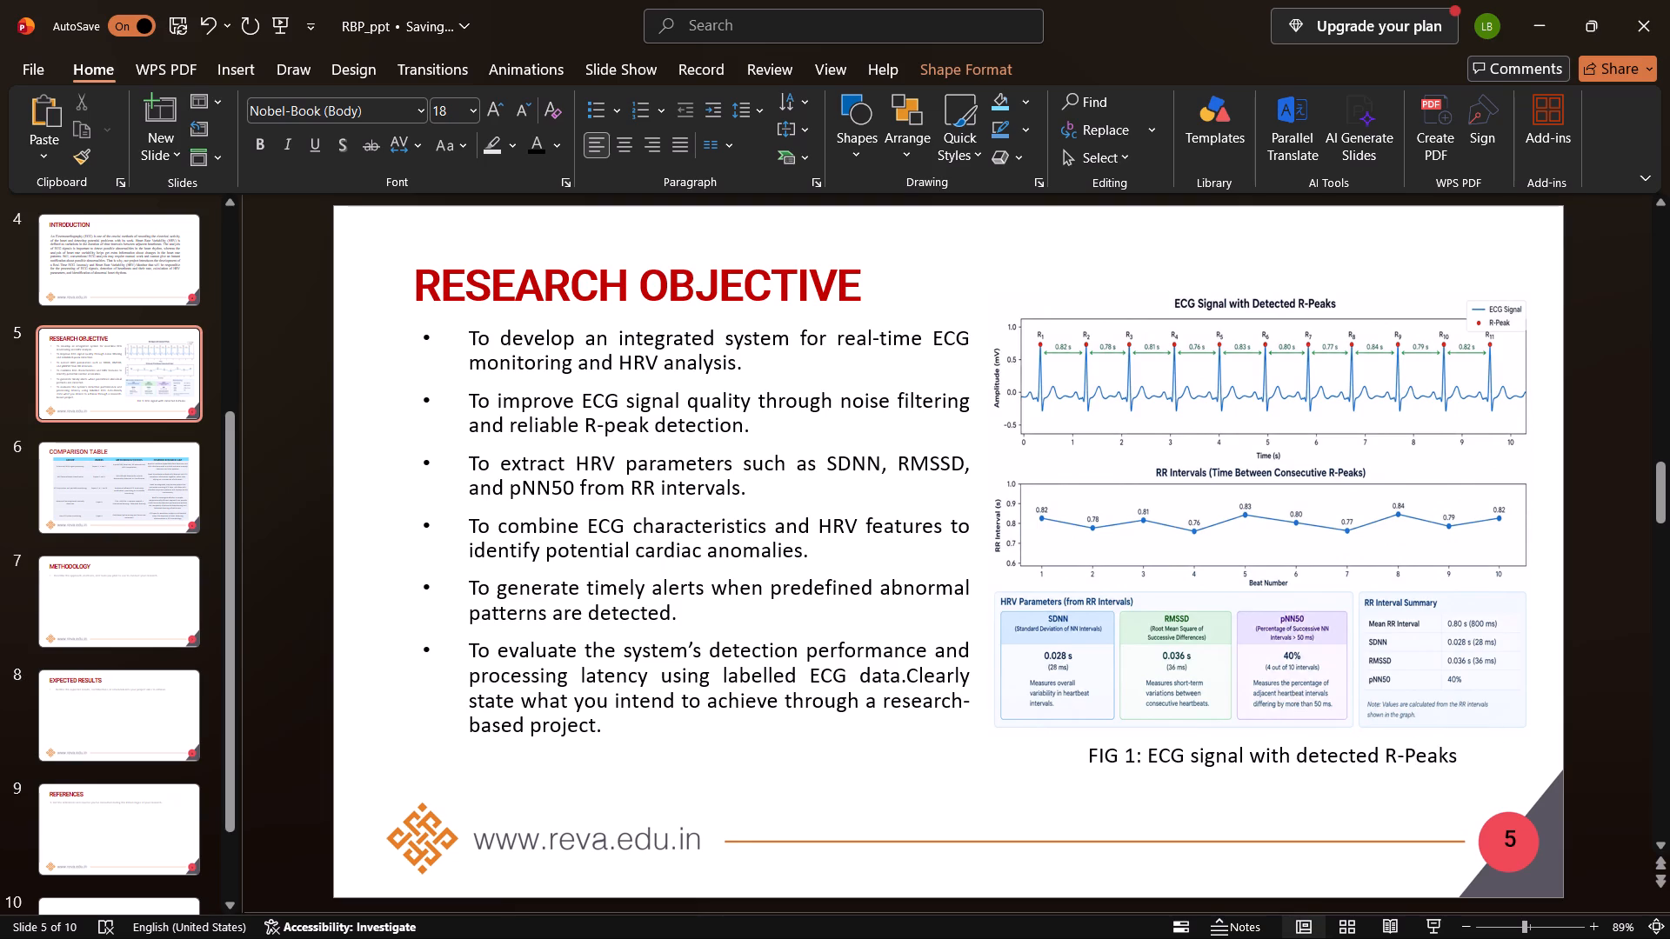
Nudge the figure caption box slightly to the left beneath the ECG chart picture.
click(1072, 751)
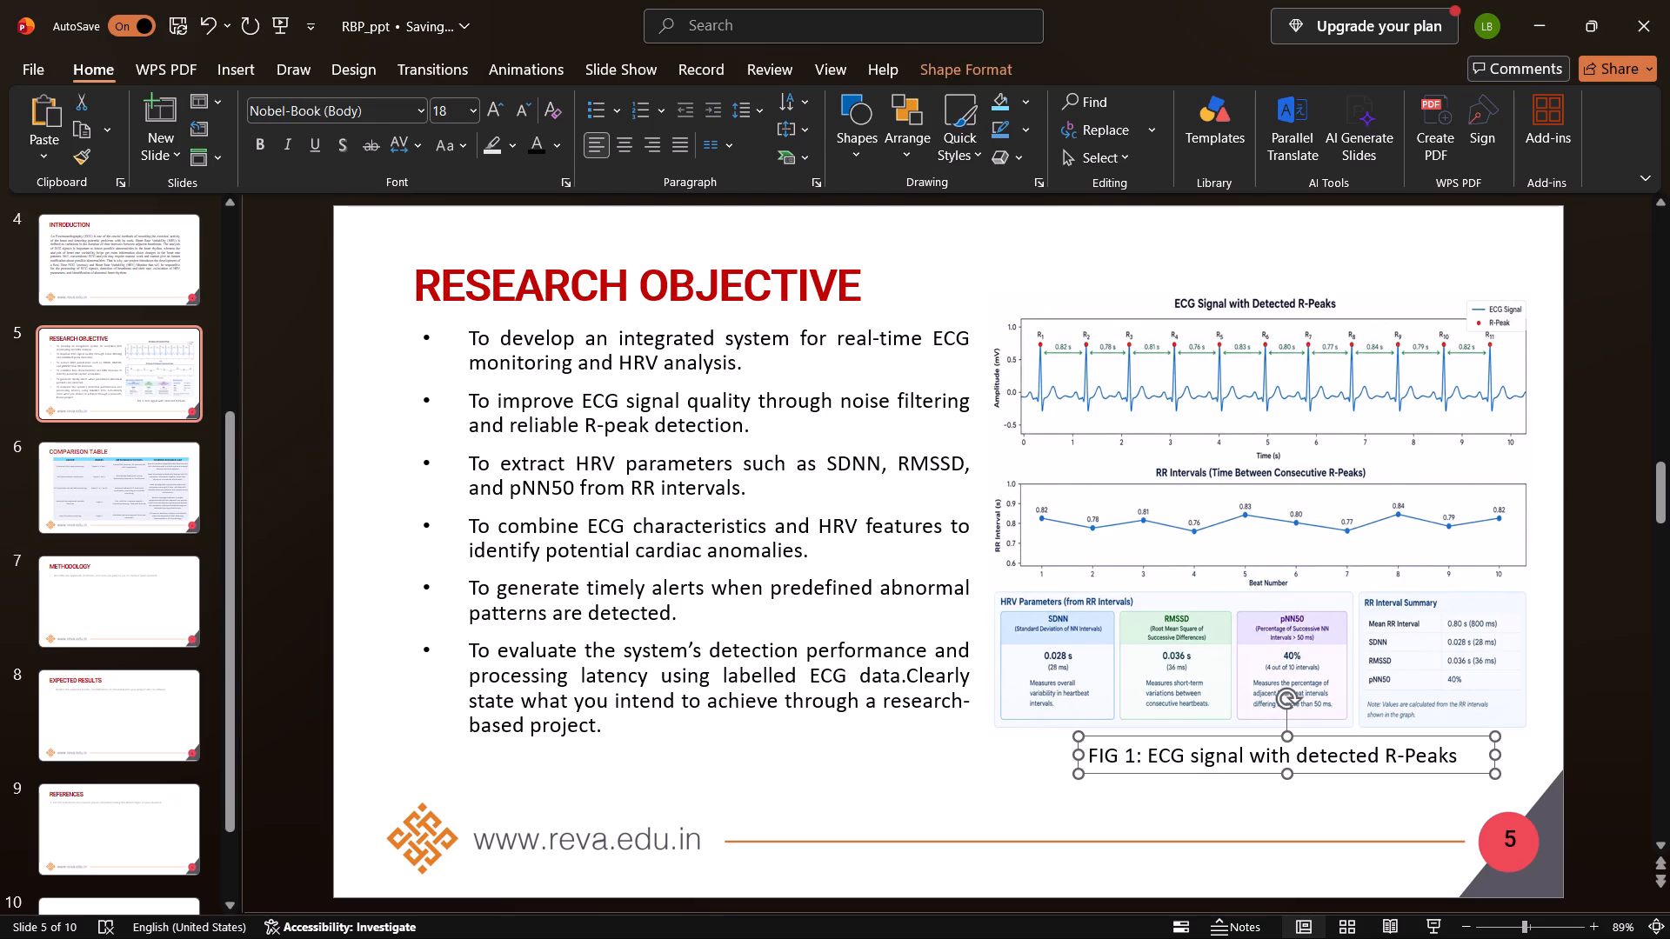
key(Left)
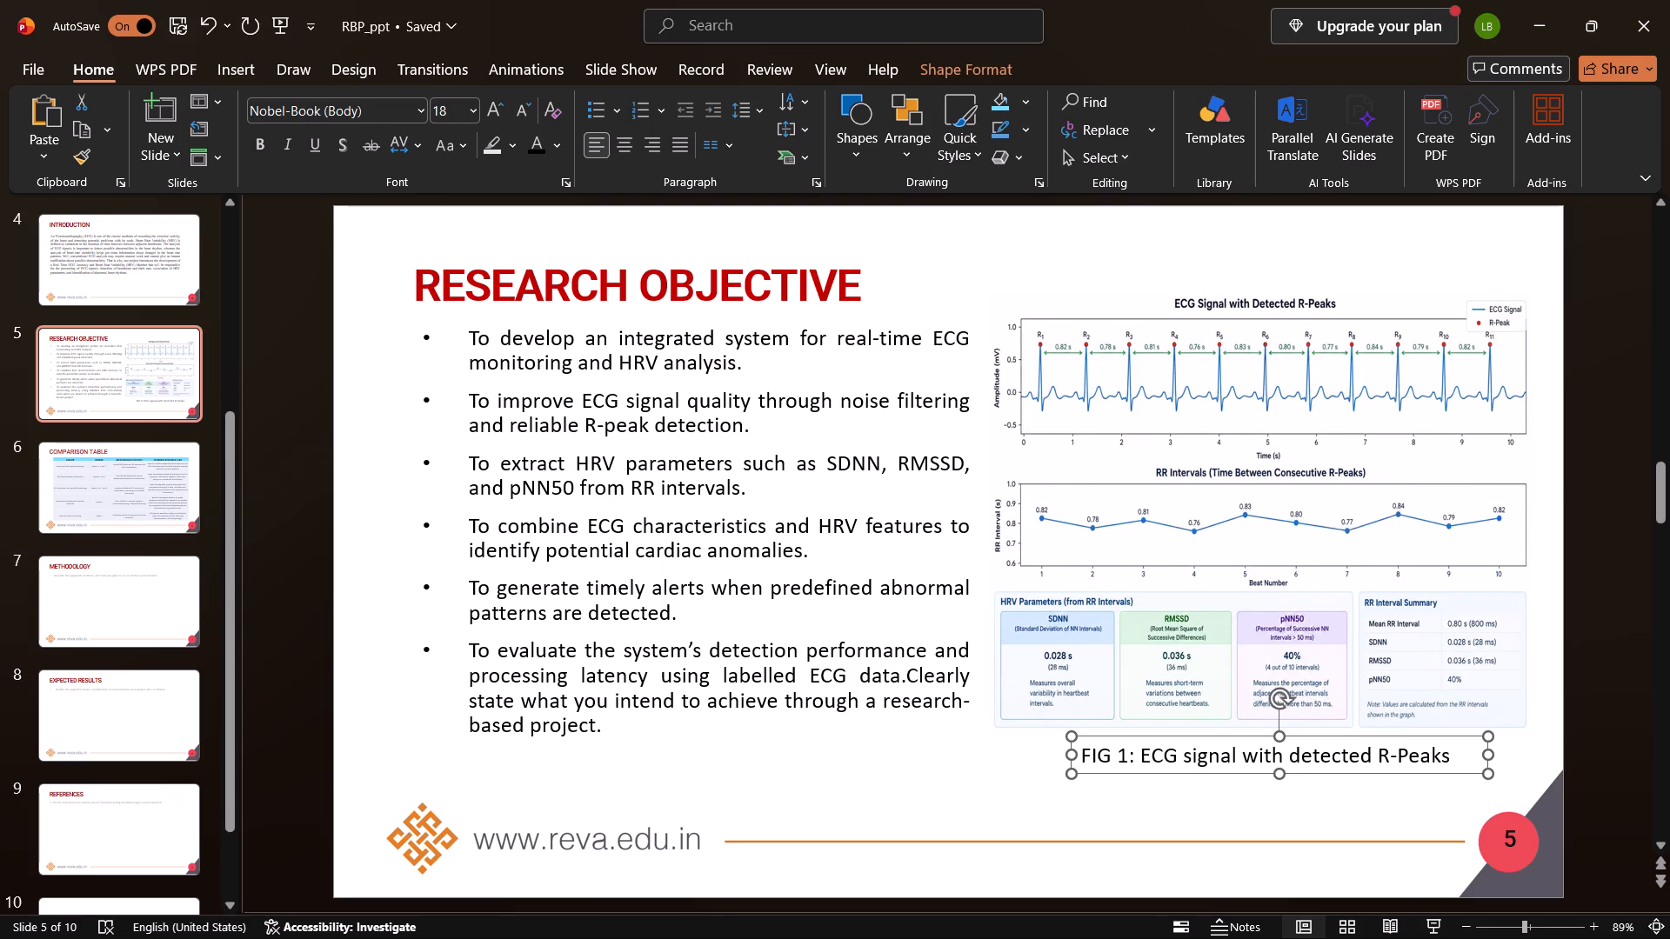
Set the font of the whole caption "FIG 1: ECG signal with detected R-Peaks" to Times New Roman.
click(1099, 750)
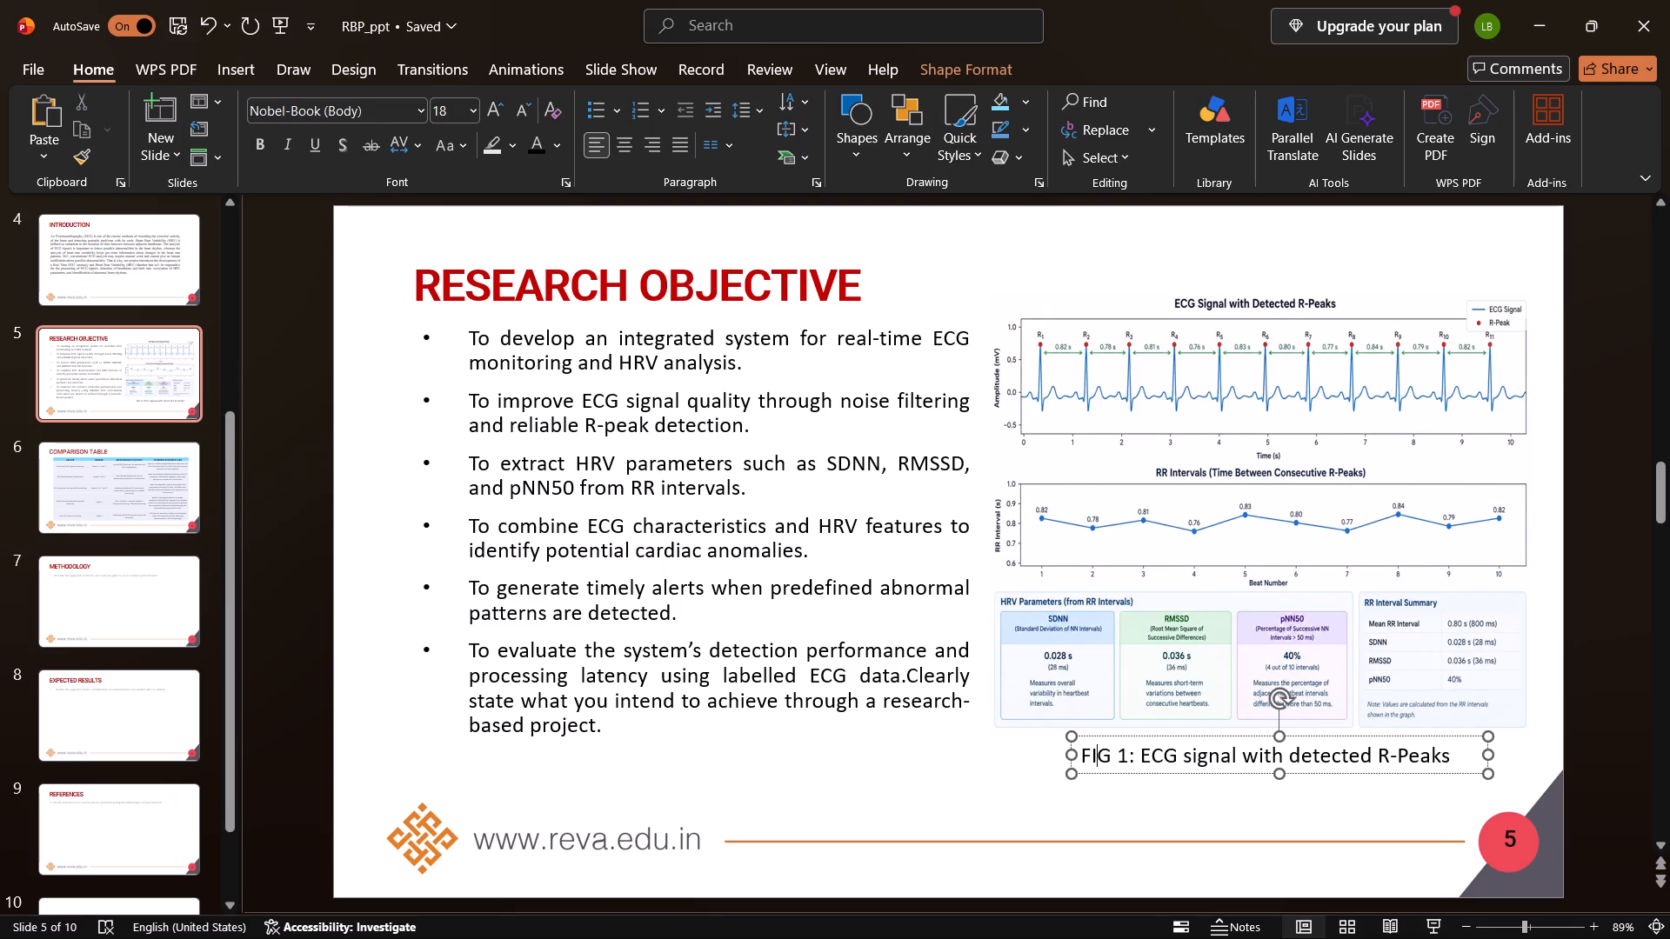
click(1081, 753)
drag(1081, 753, 1421, 759)
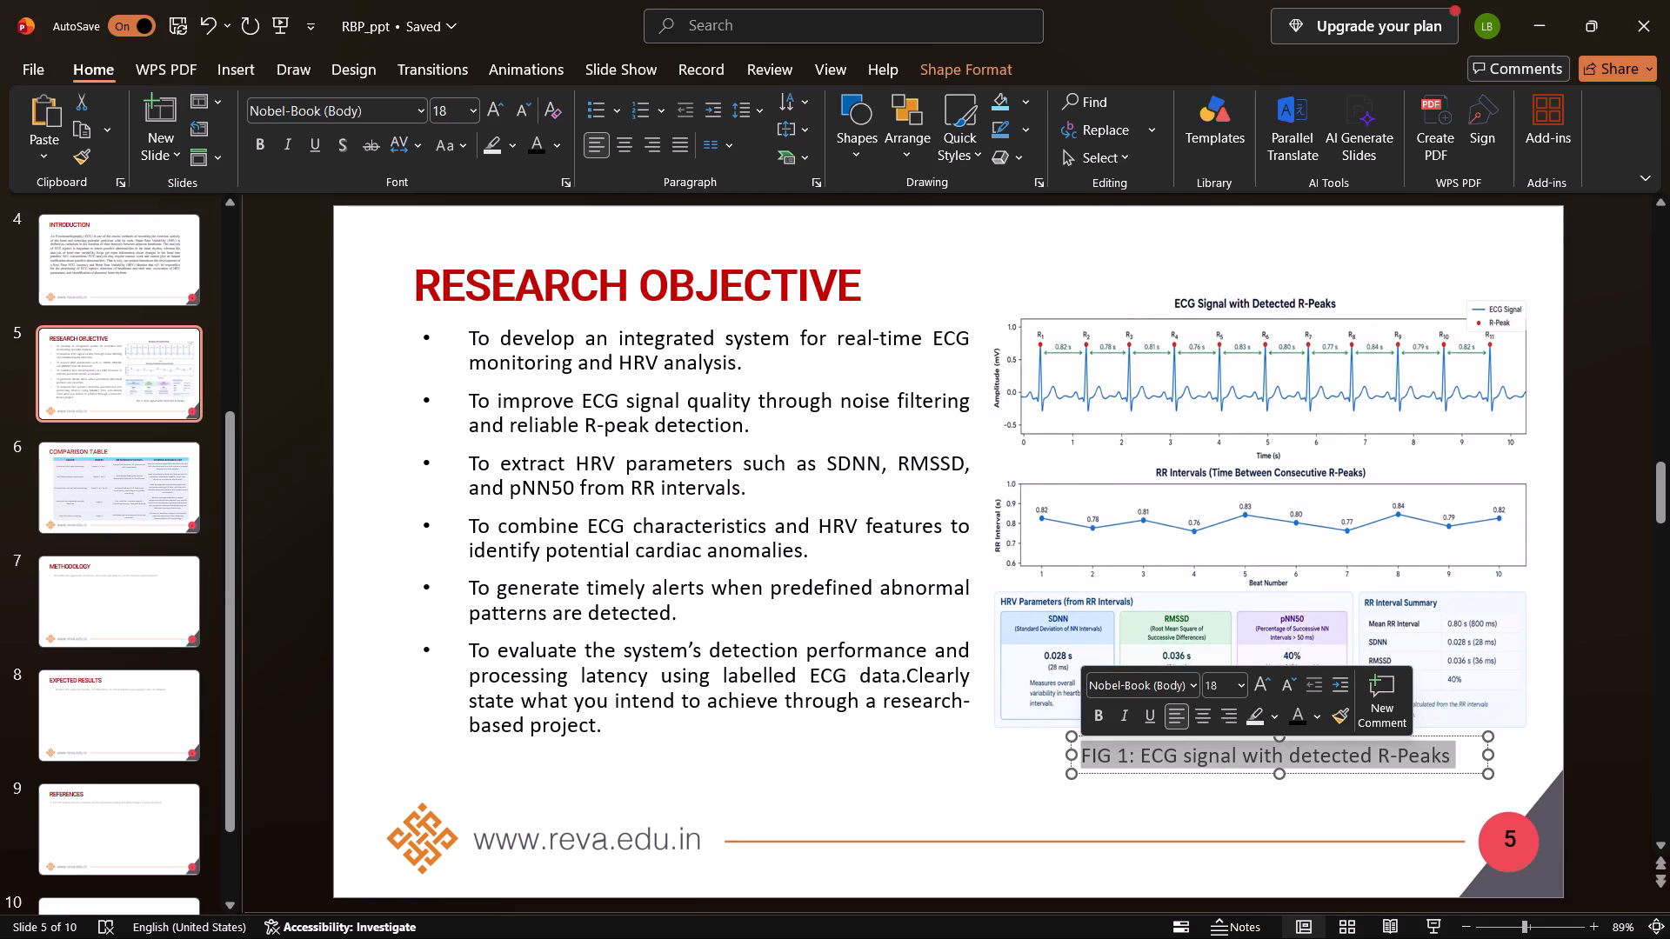
drag(1421, 759, 1423, 759)
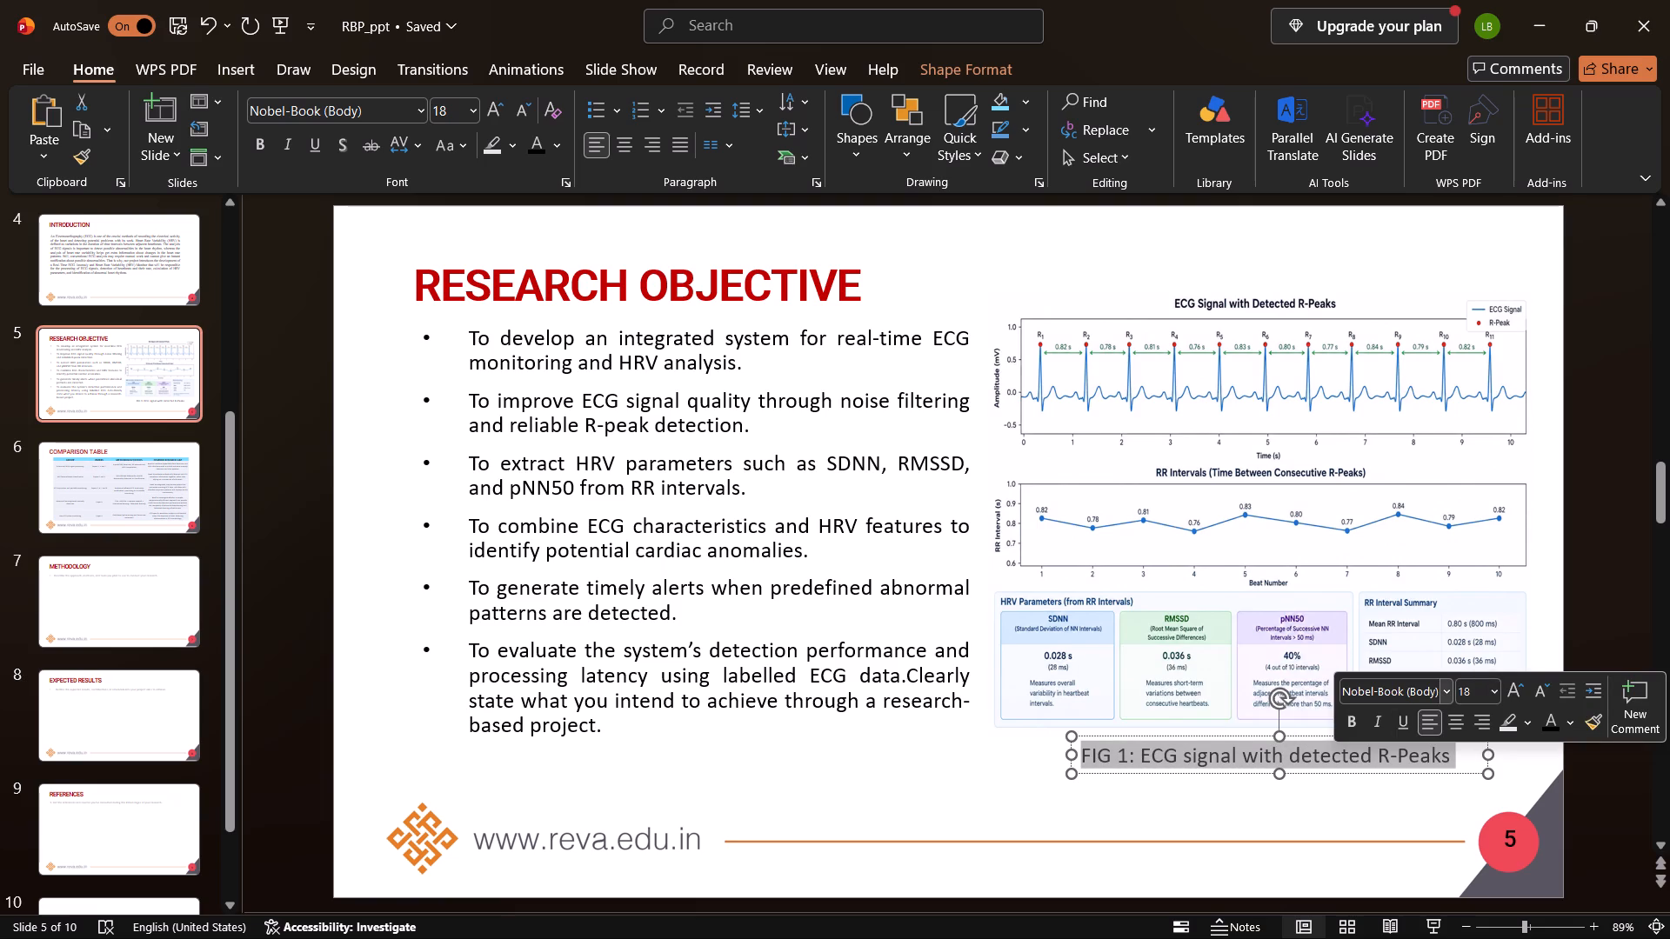
click(1449, 696)
scroll(1429, 364, up, 4)
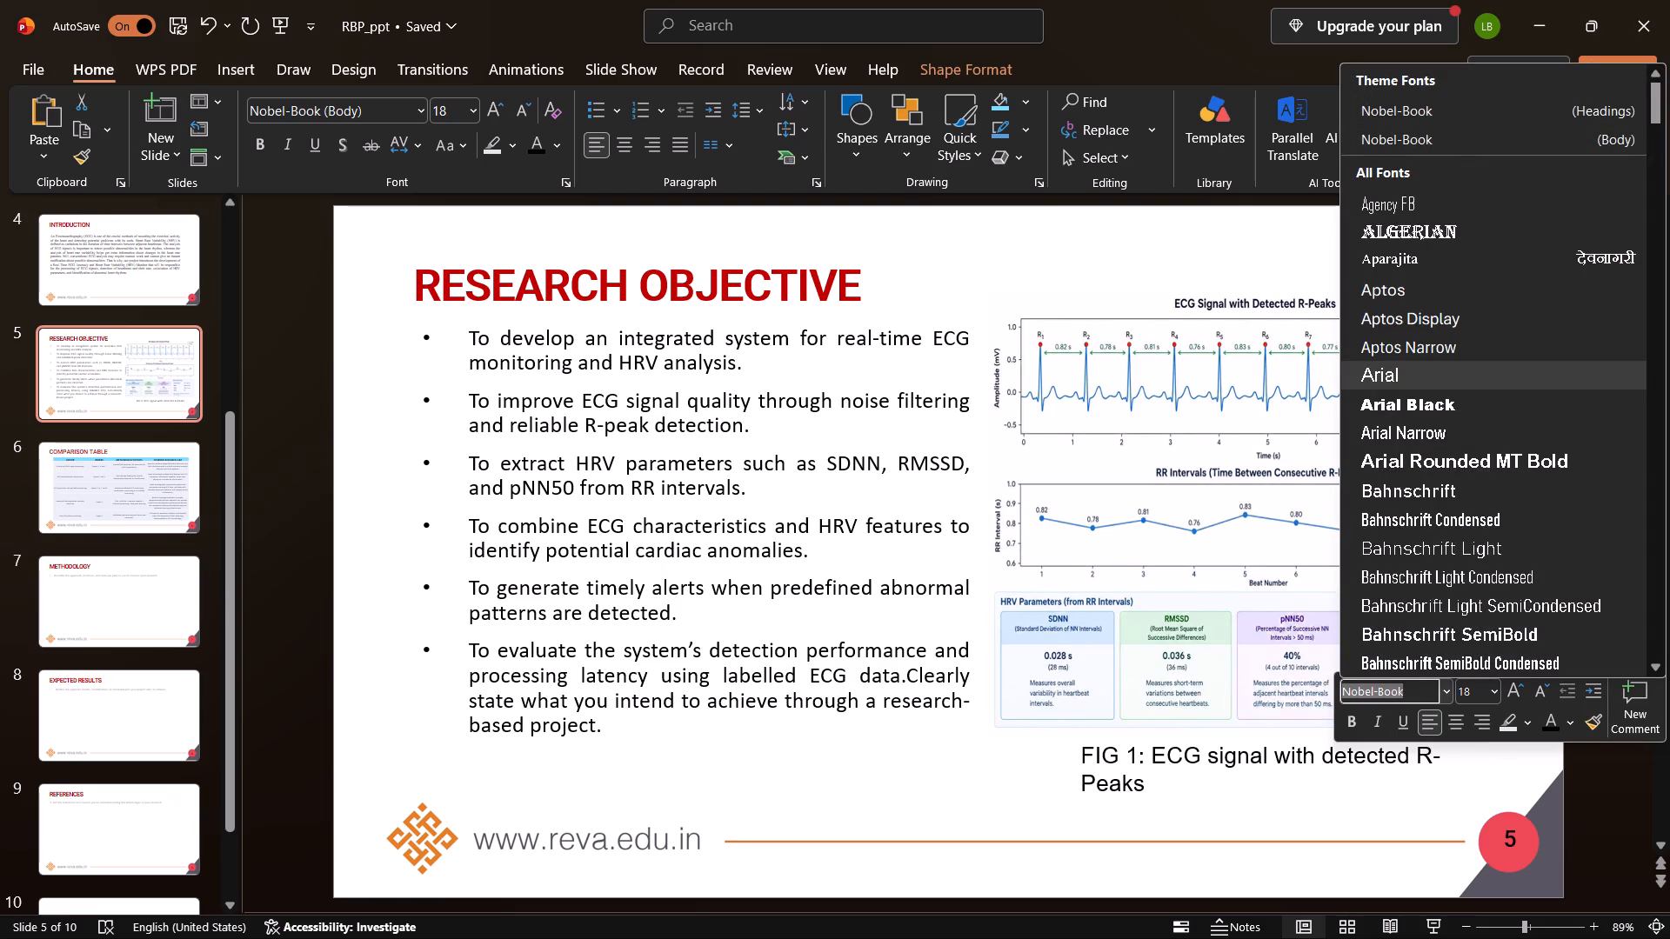
scroll(1407, 529, down, 2)
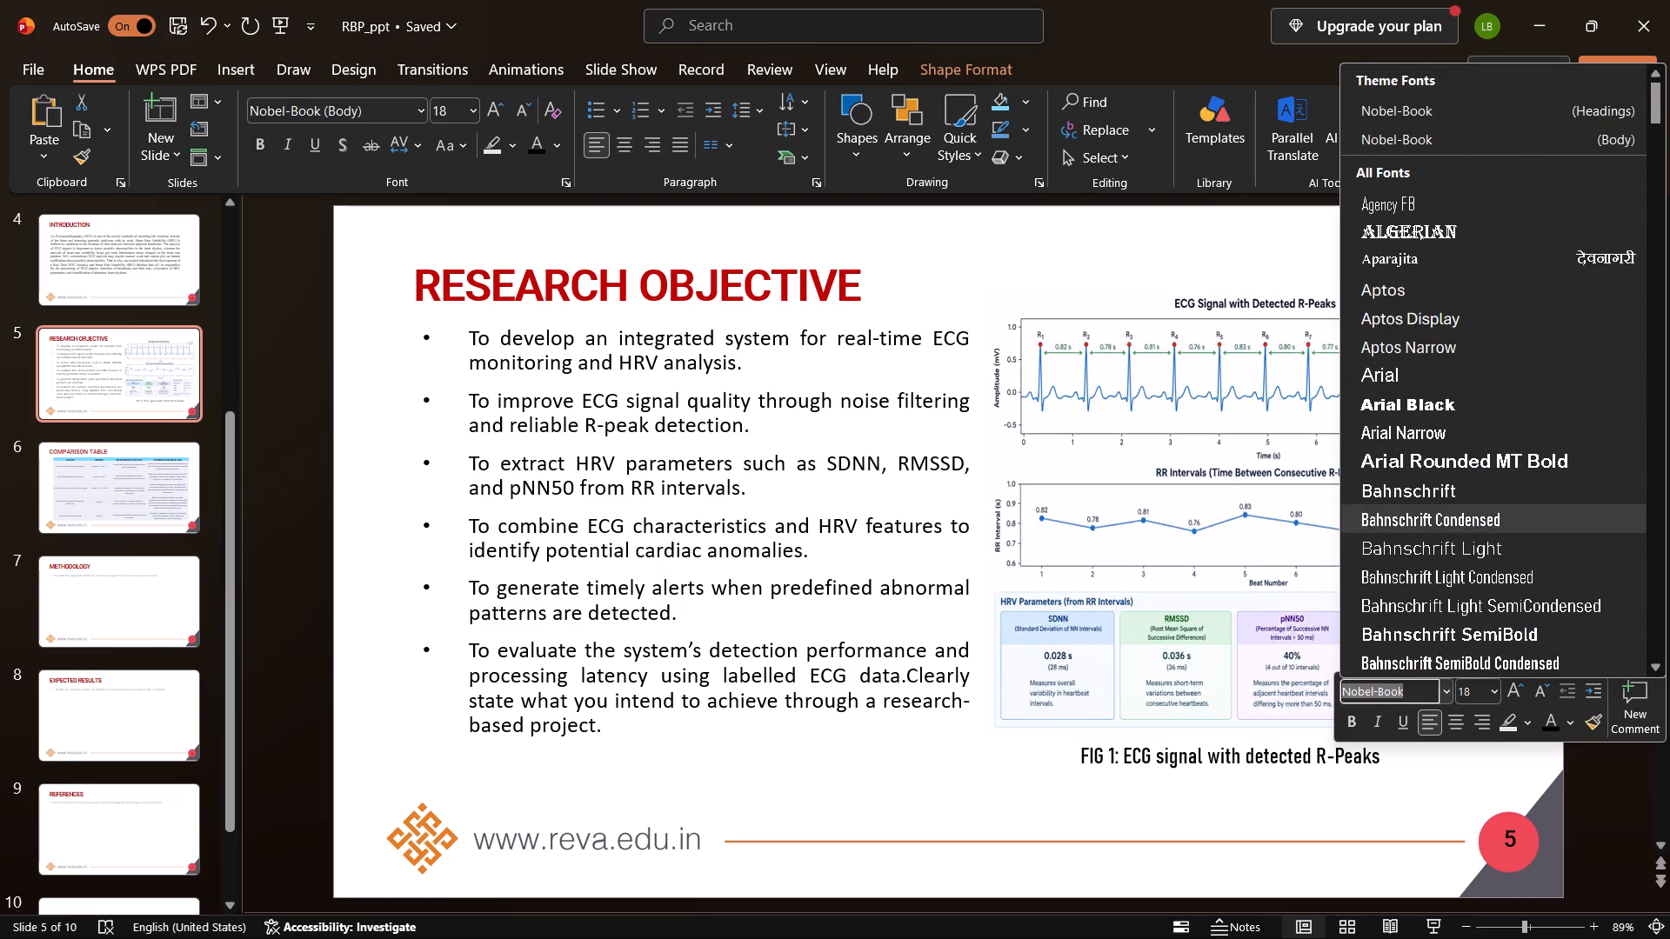
scroll(1407, 529, down, 20)
scroll(1407, 529, down, 1)
scroll(1407, 529, up, 1)
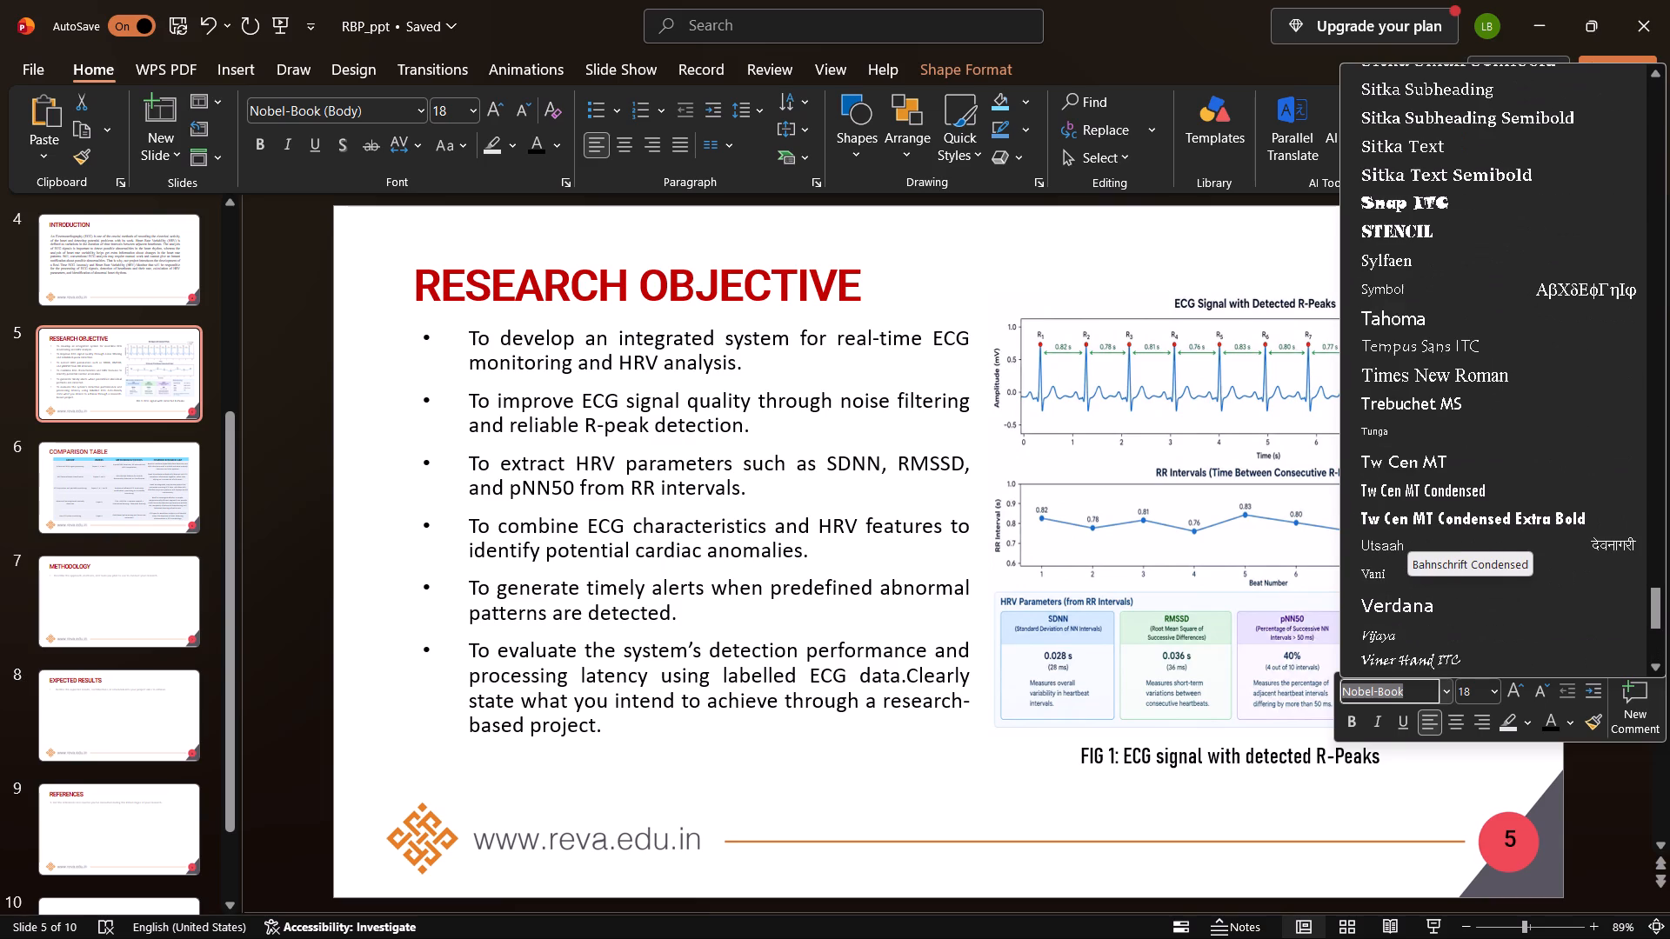
scroll(1407, 529, up, 1)
click(1453, 367)
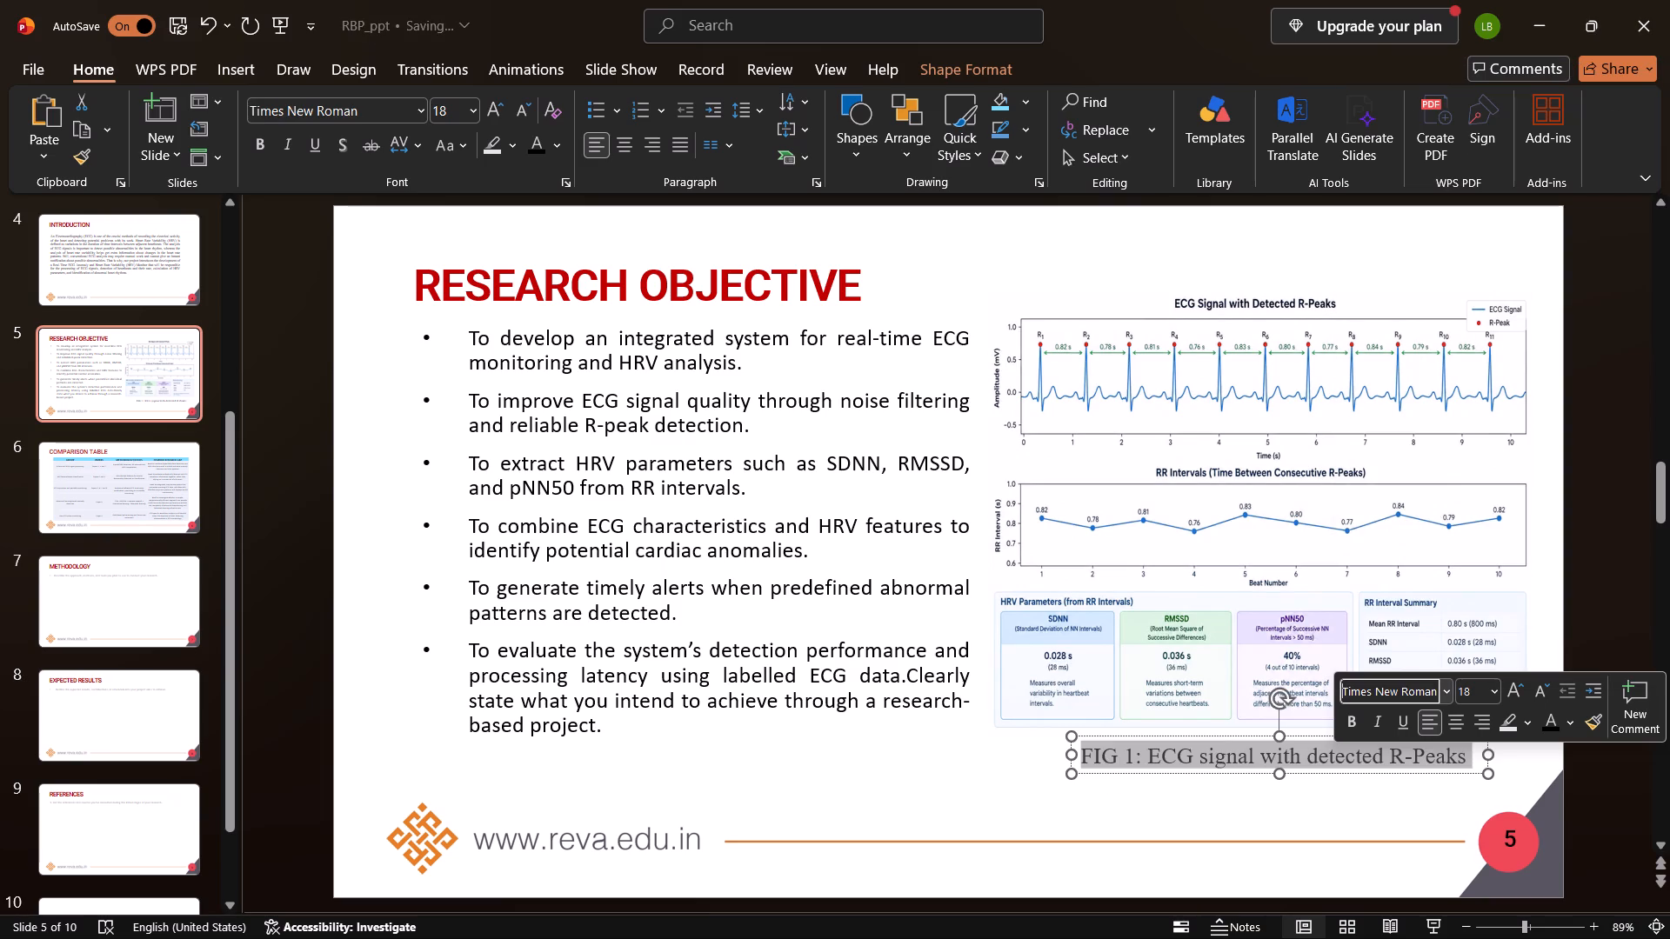
Reduce the figure caption's font size to 12.
click(1531, 691)
click(1531, 691)
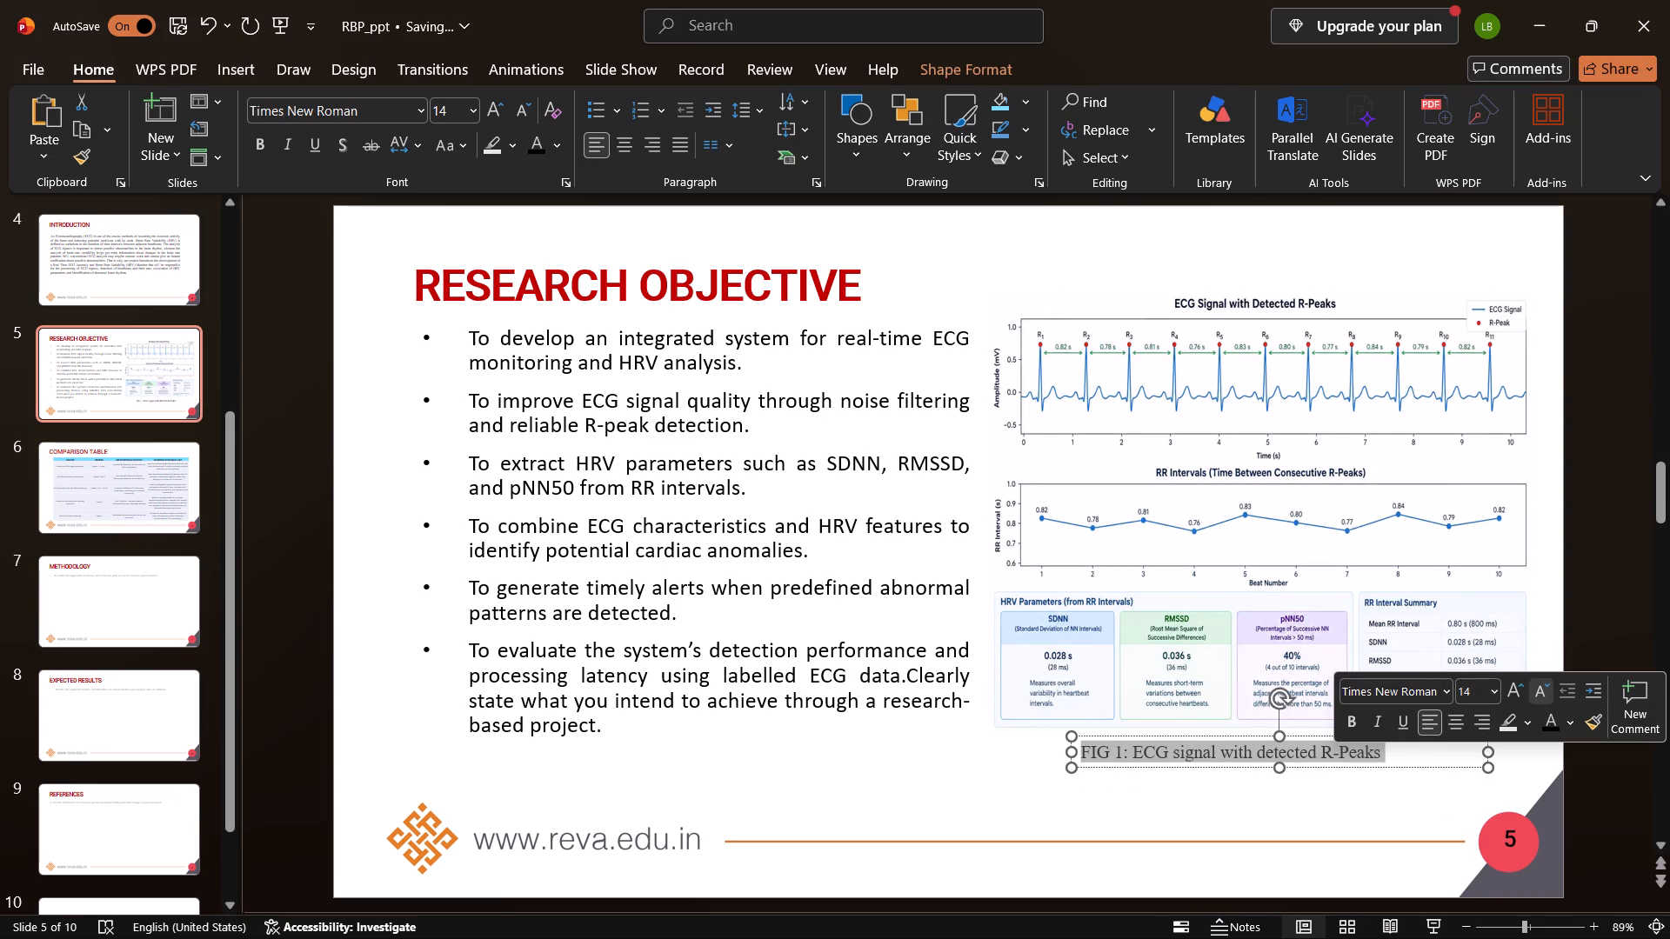
click(1531, 691)
click(1219, 808)
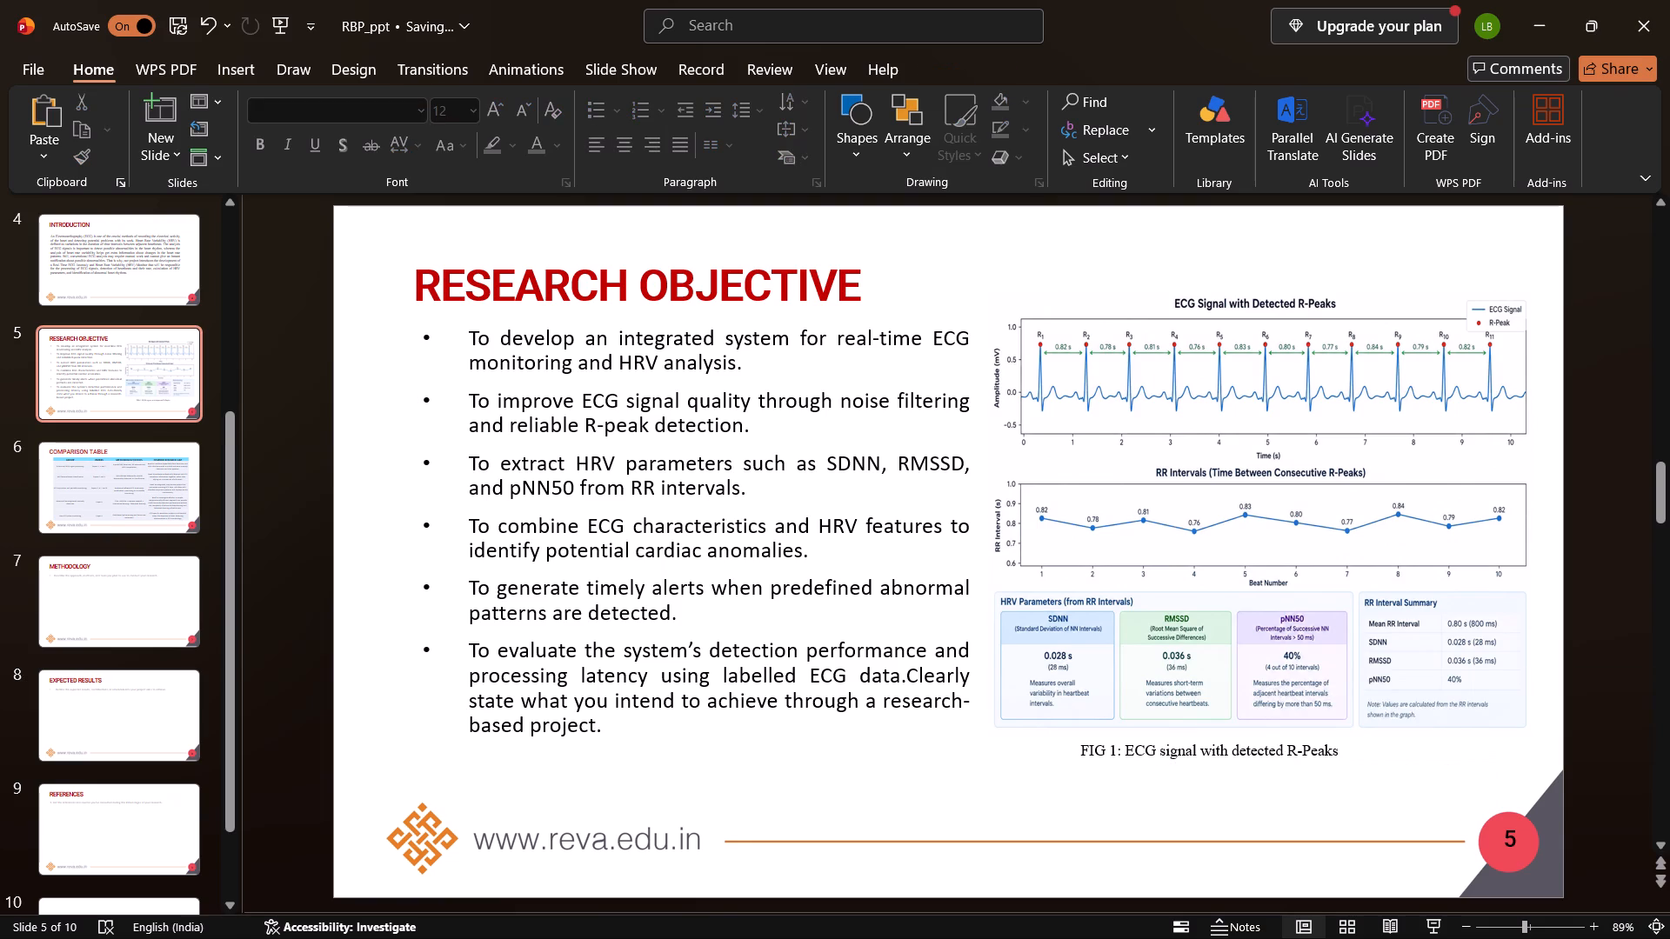
Shift the figure caption rightward so its text sits roughly centred beneath the ECG chart picture.
click(1192, 753)
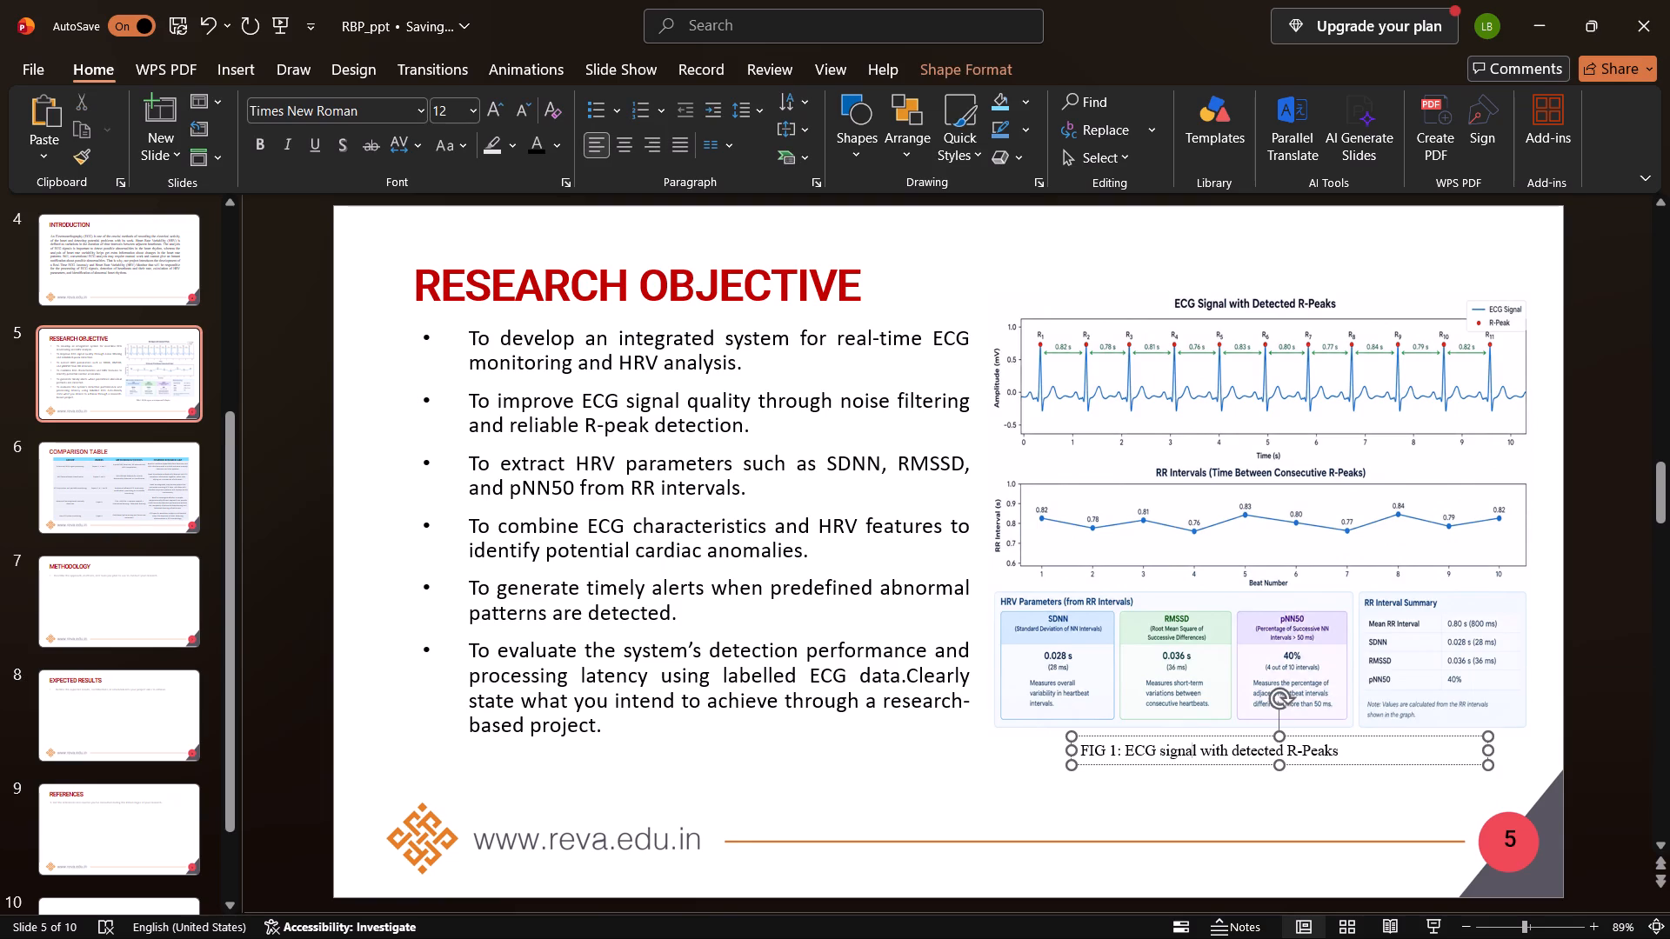
key(Right)
drag(1258, 735, 1273, 735)
key(Right)
key(Right)
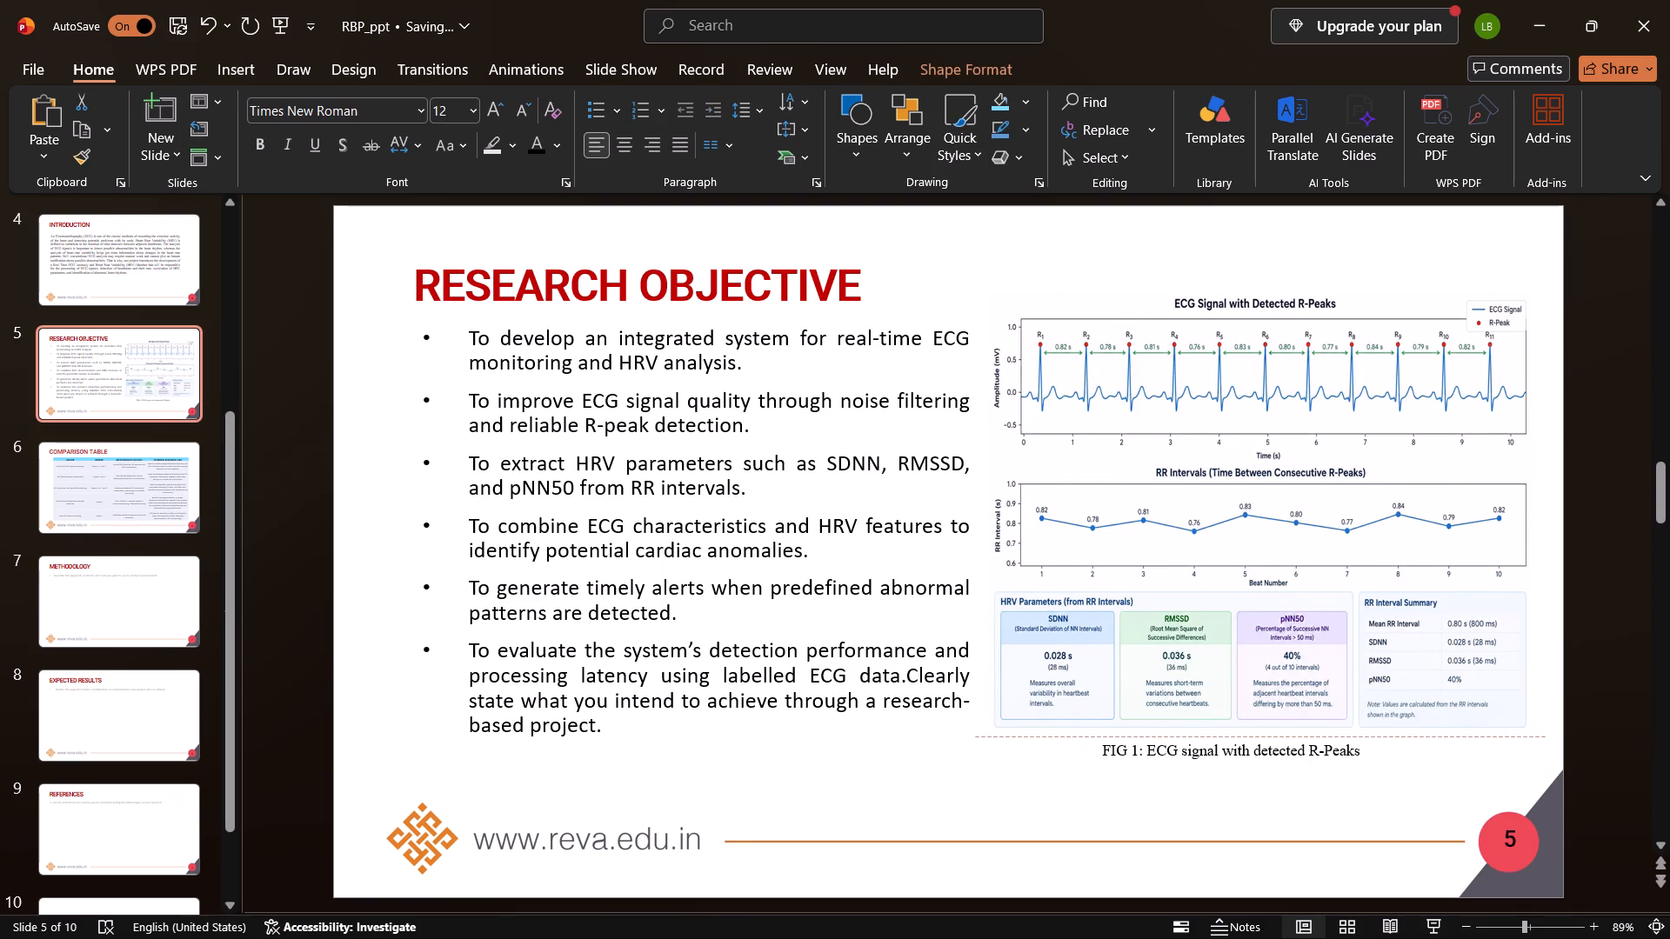
drag(1273, 735, 1289, 734)
click(1008, 817)
key(Right)
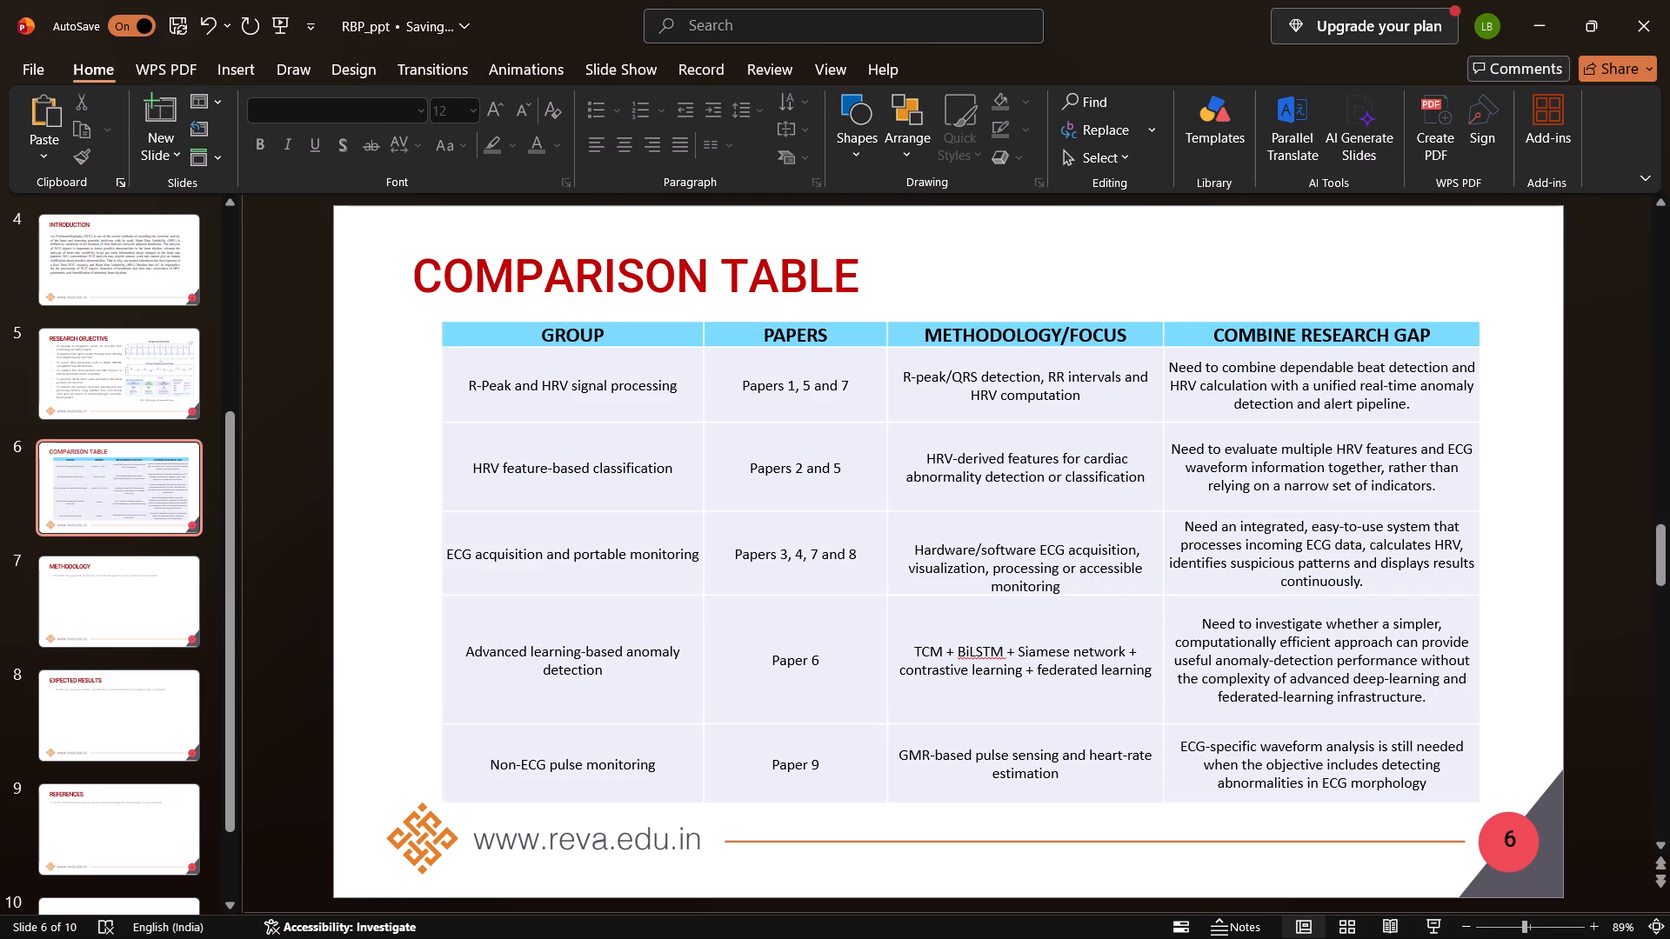
key(Left)
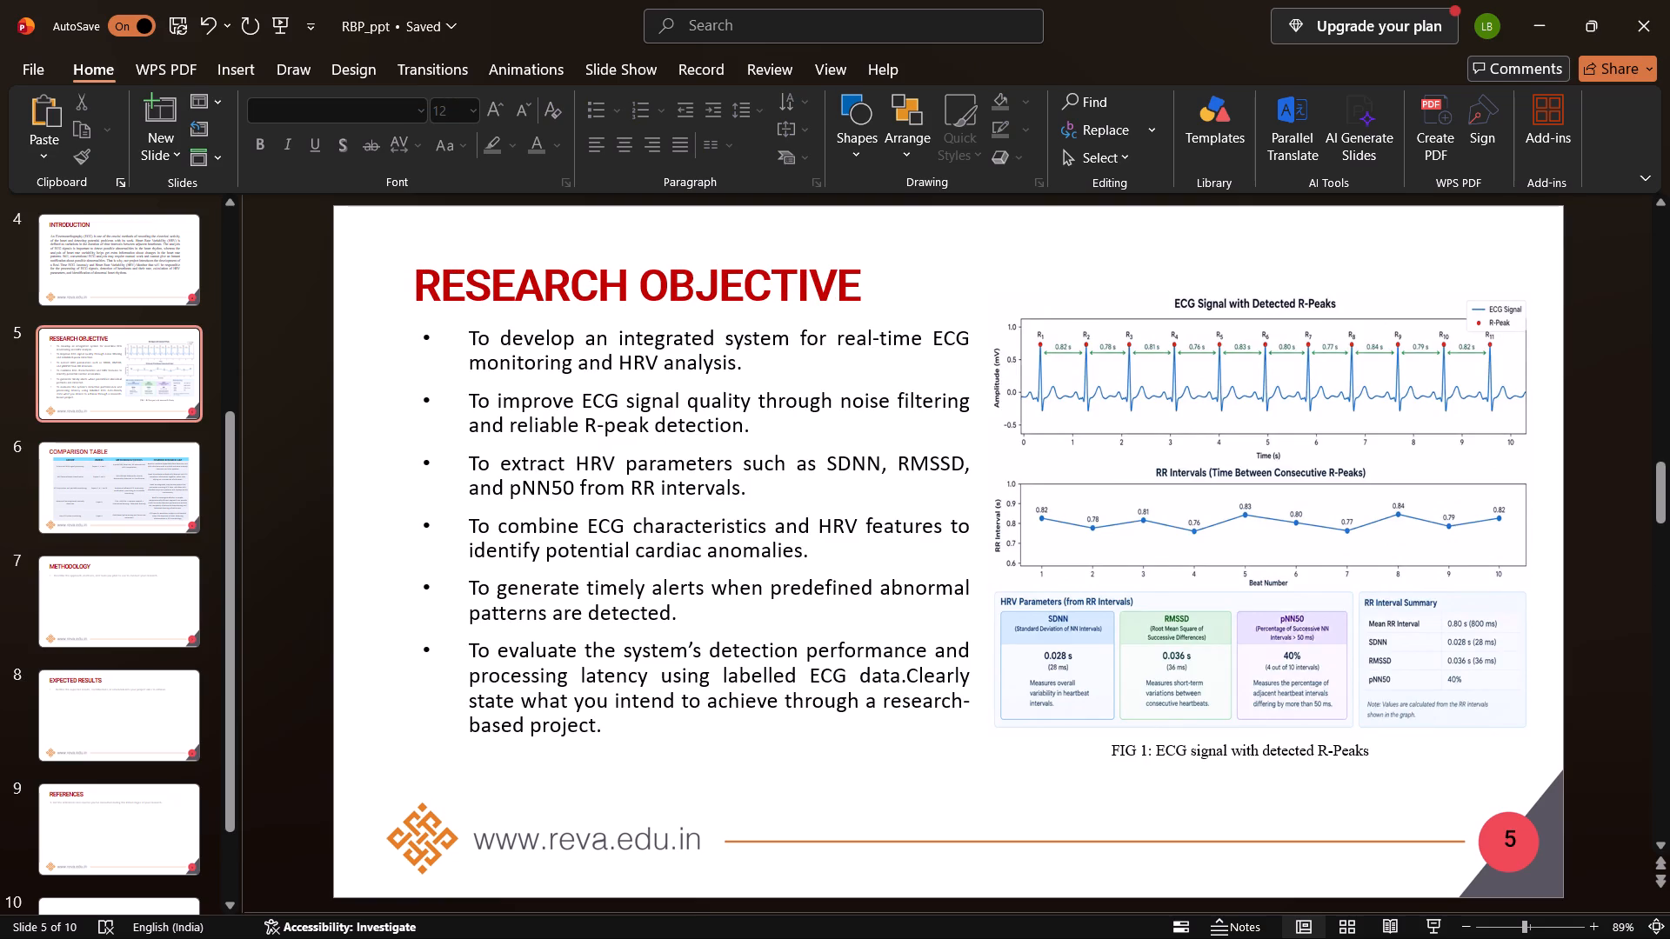
Set the font of all the RESEARCH OBJECTIVE bullet points to Times New Roman, keeping the text justified.
drag(471, 336, 661, 765)
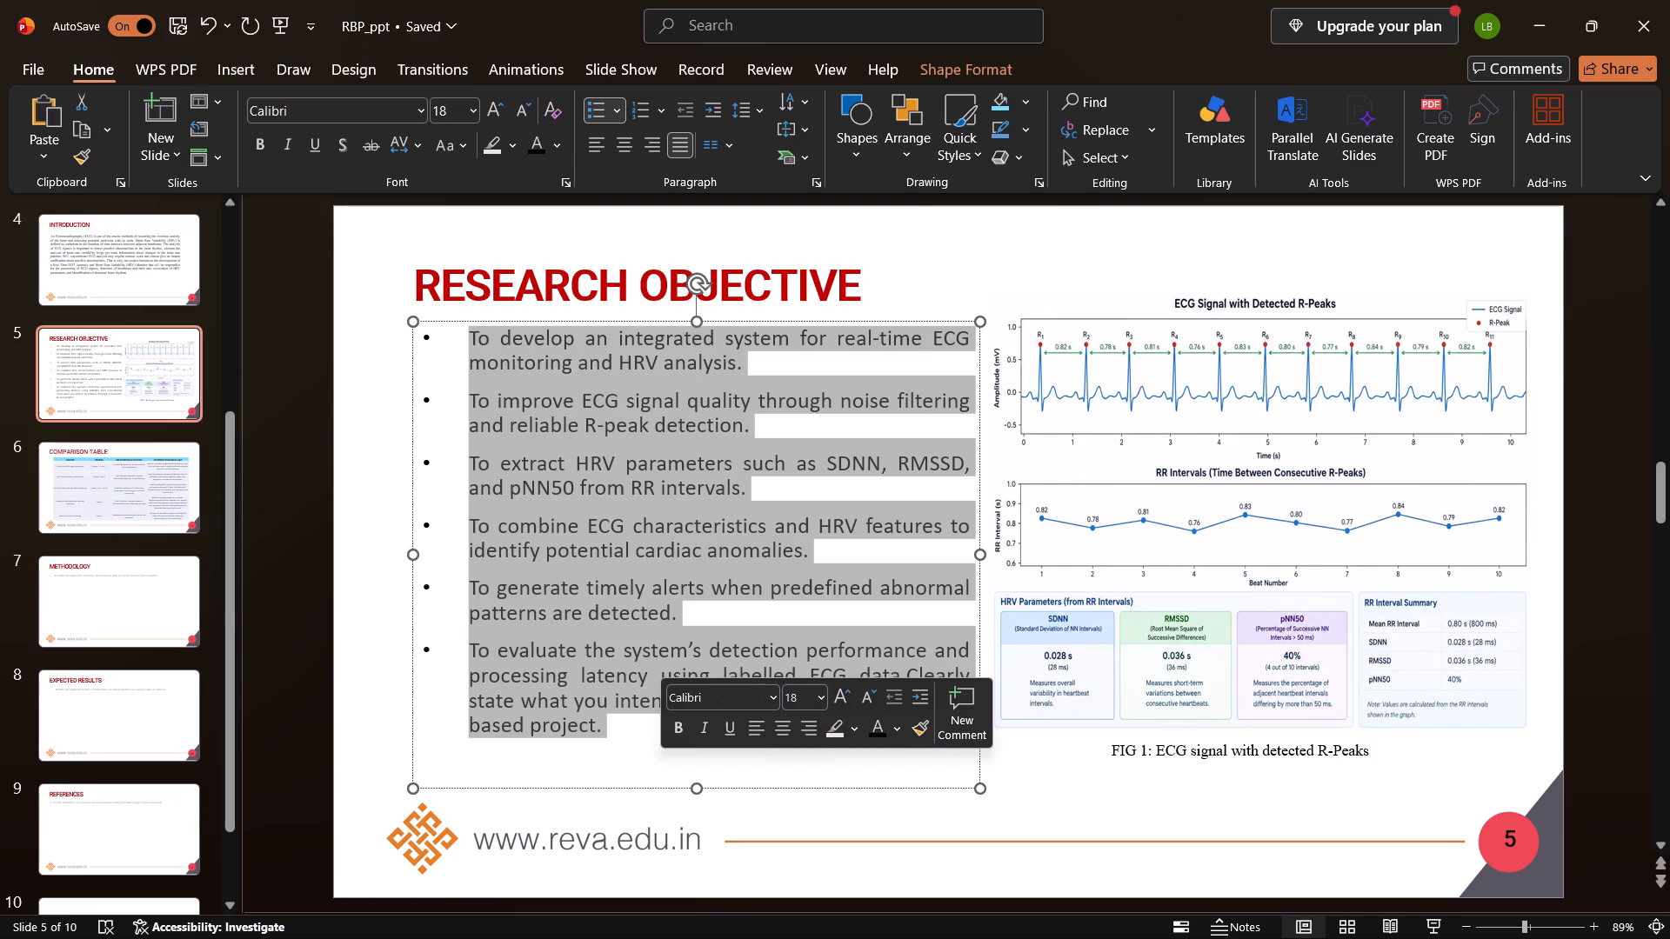
click(768, 700)
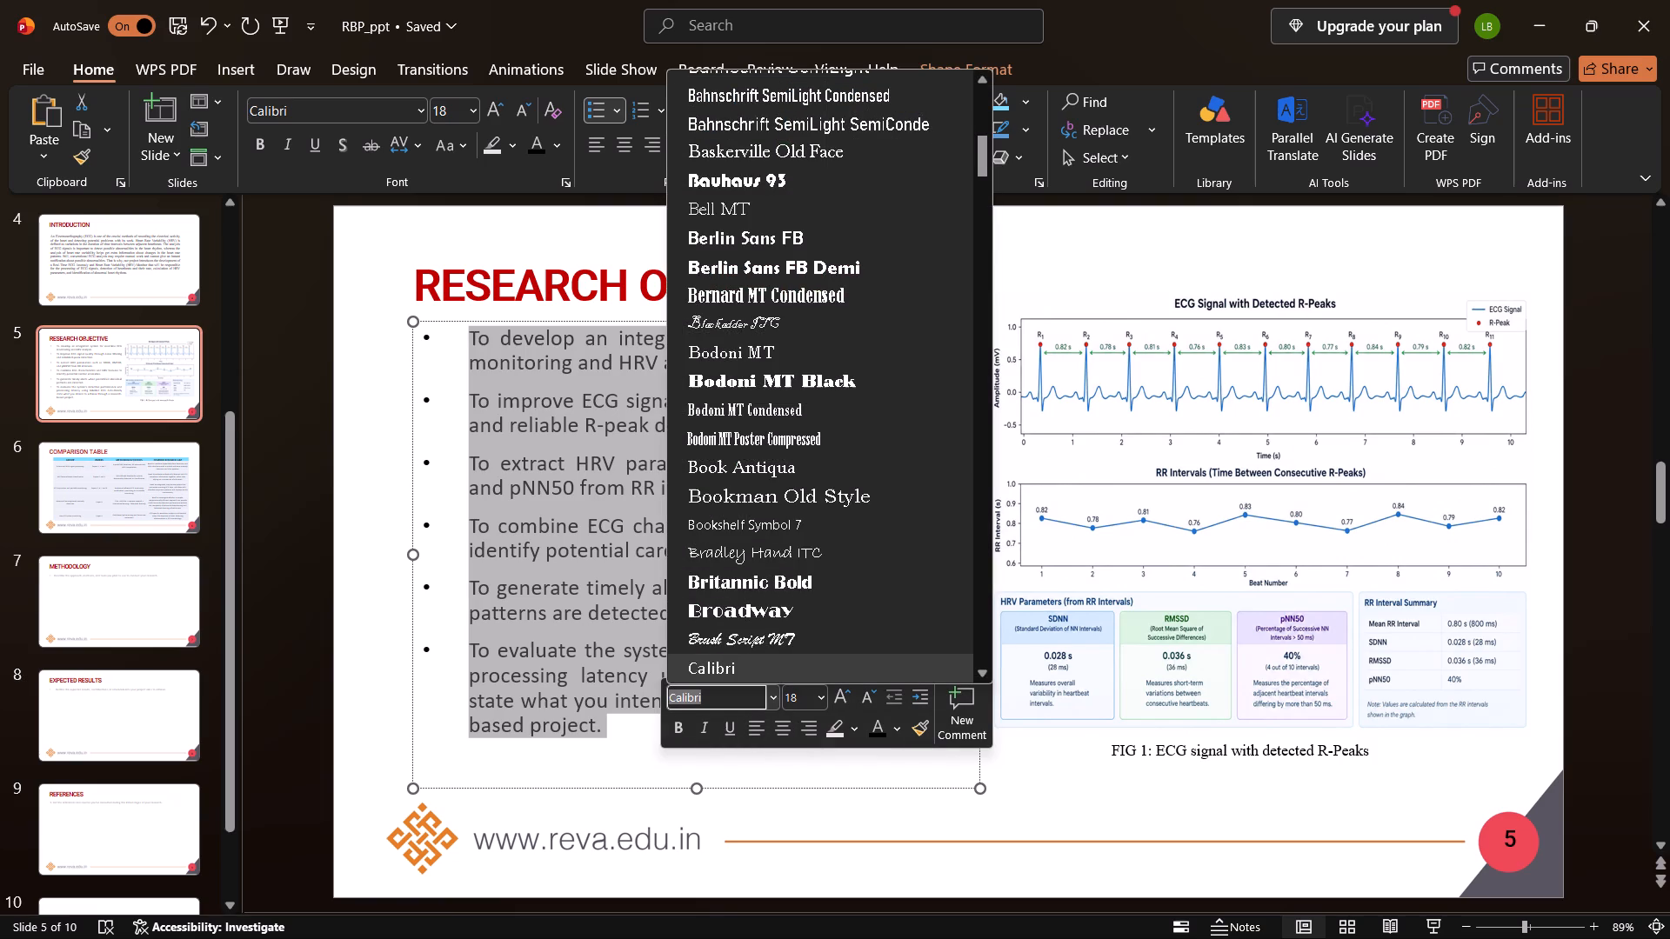
text(time)
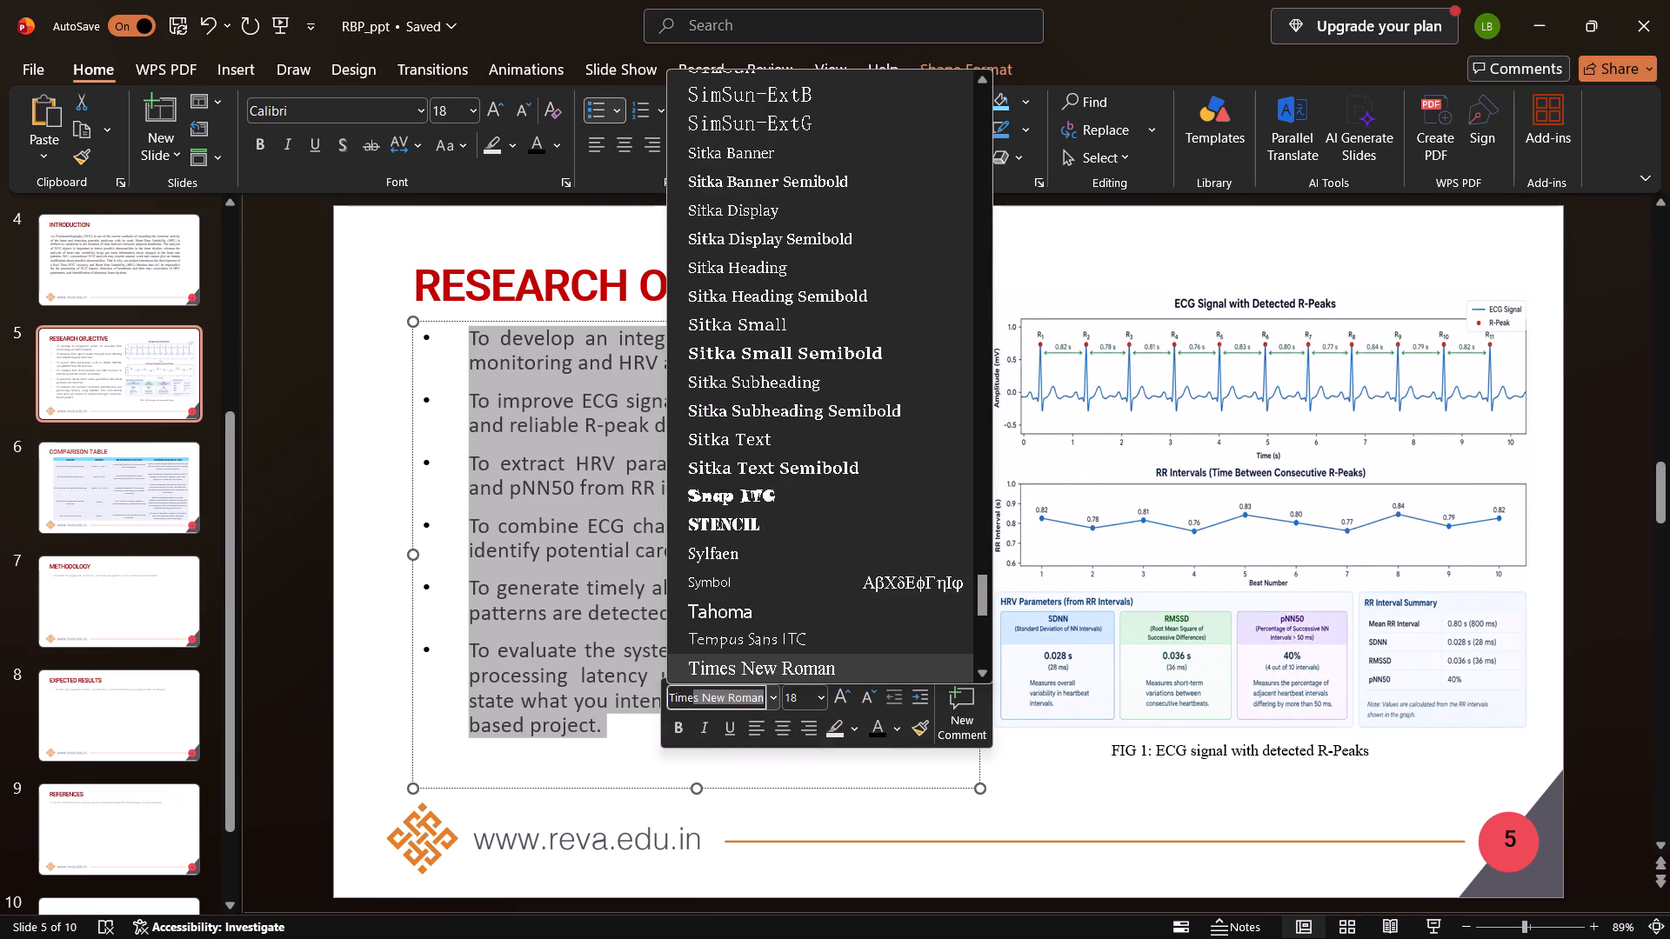
click(799, 667)
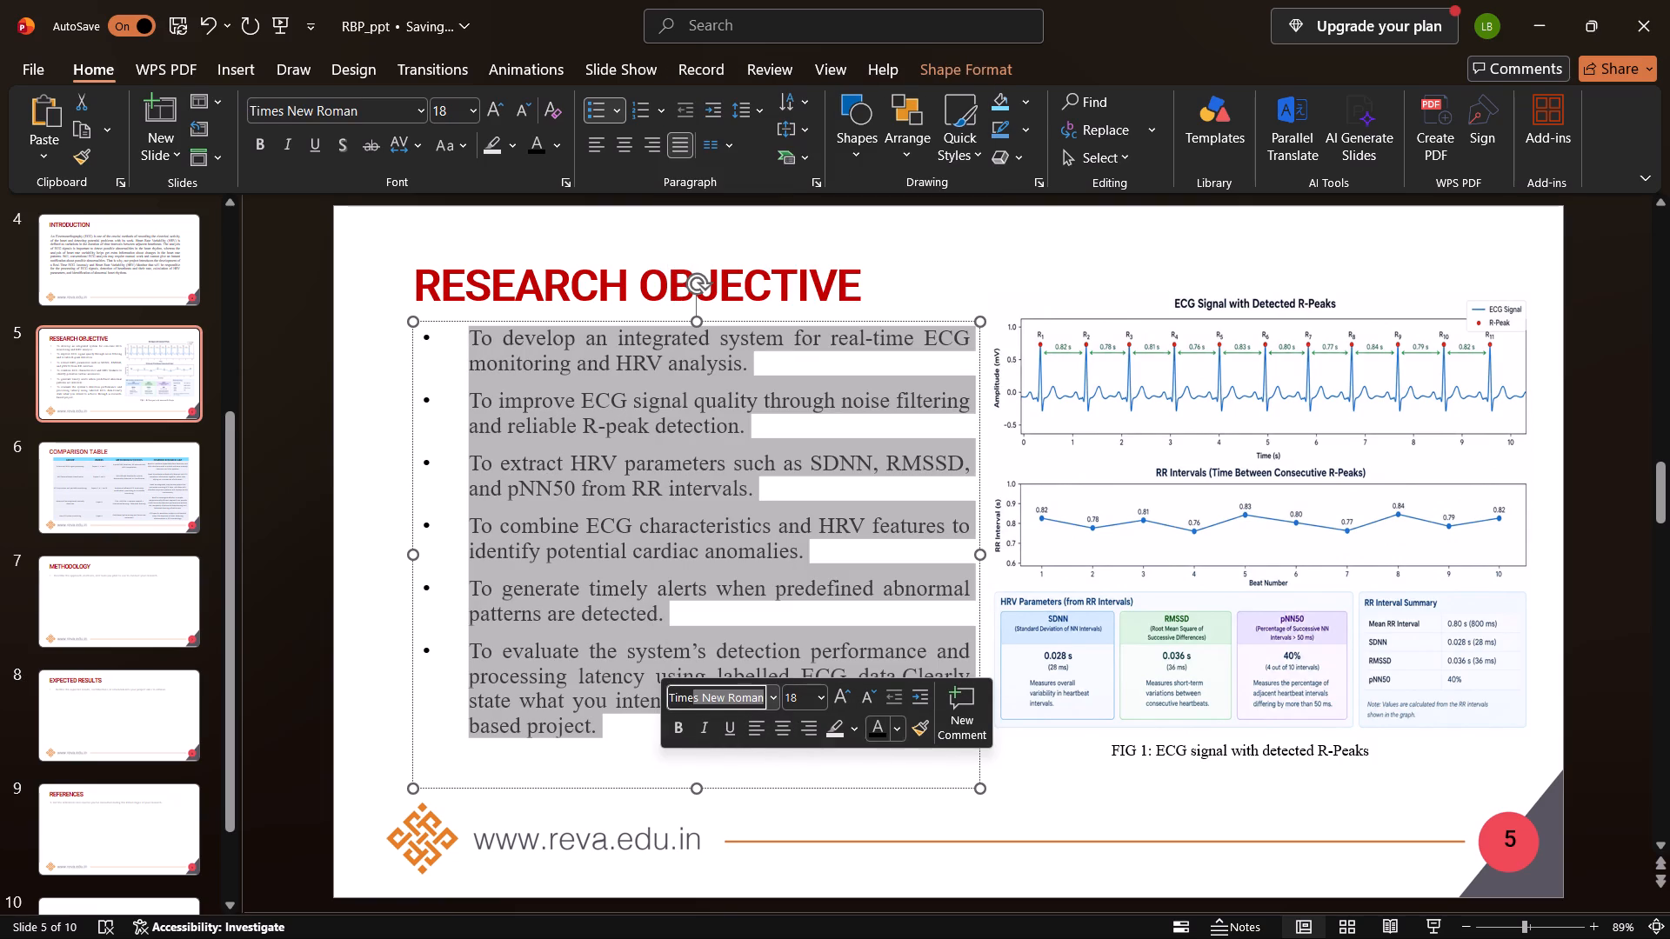
click(678, 136)
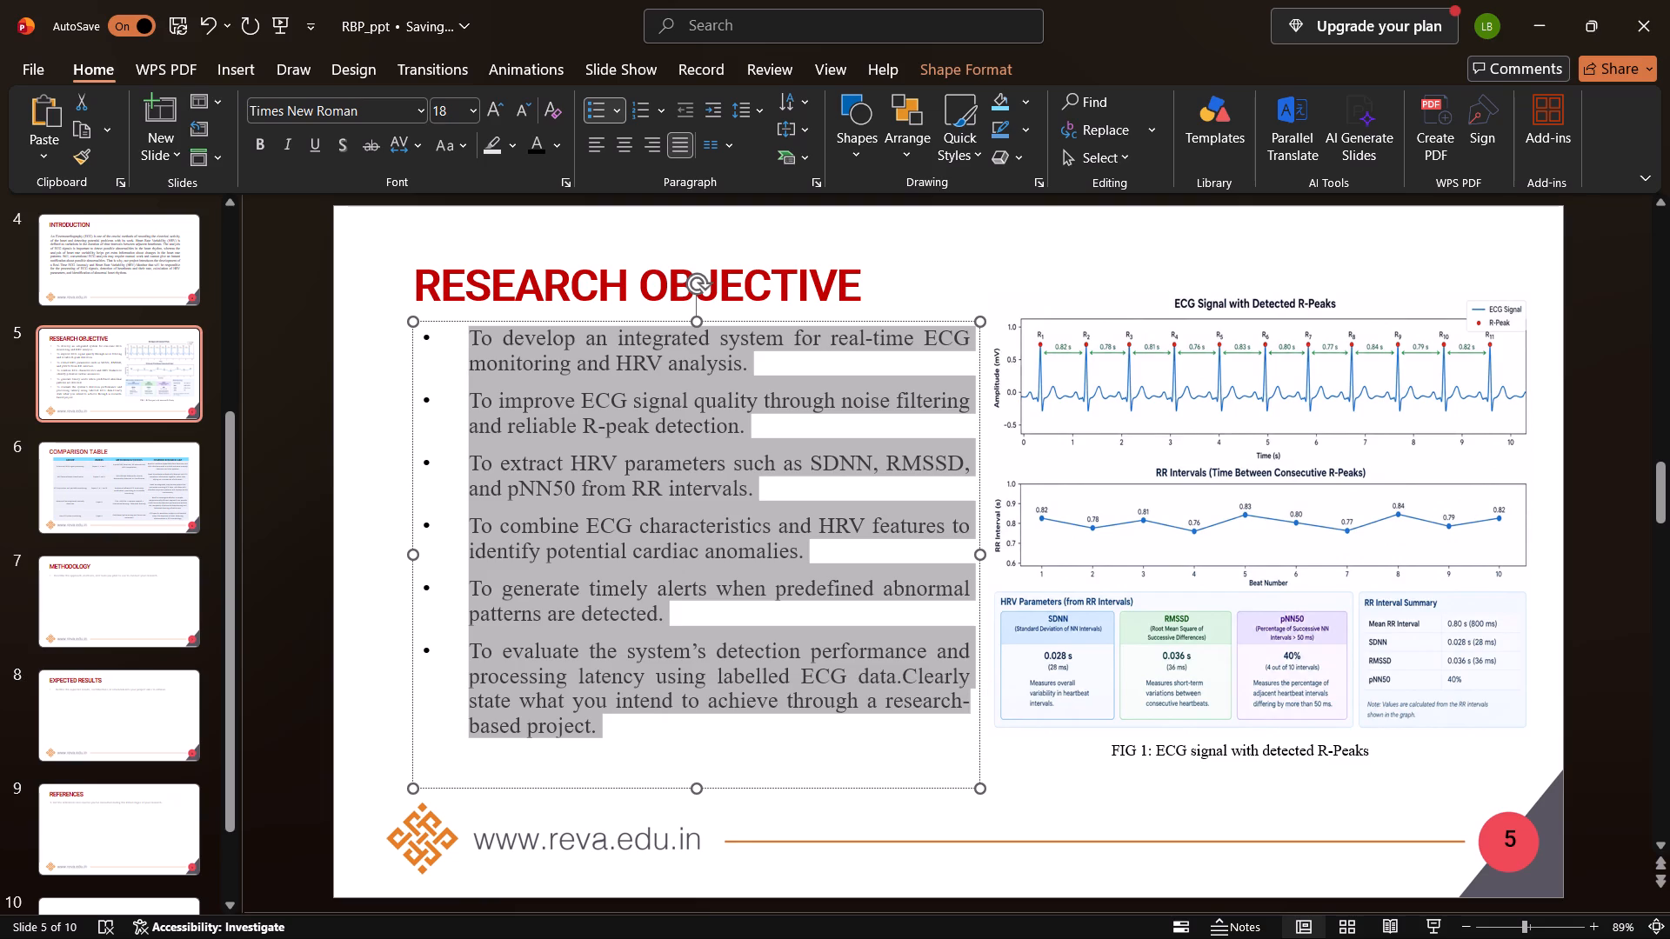
Shrink the RESEARCH OBJECTIVE title box so its bottom edge clears the bullets and its right edge ends at the ECG chart's left side.
click(935, 252)
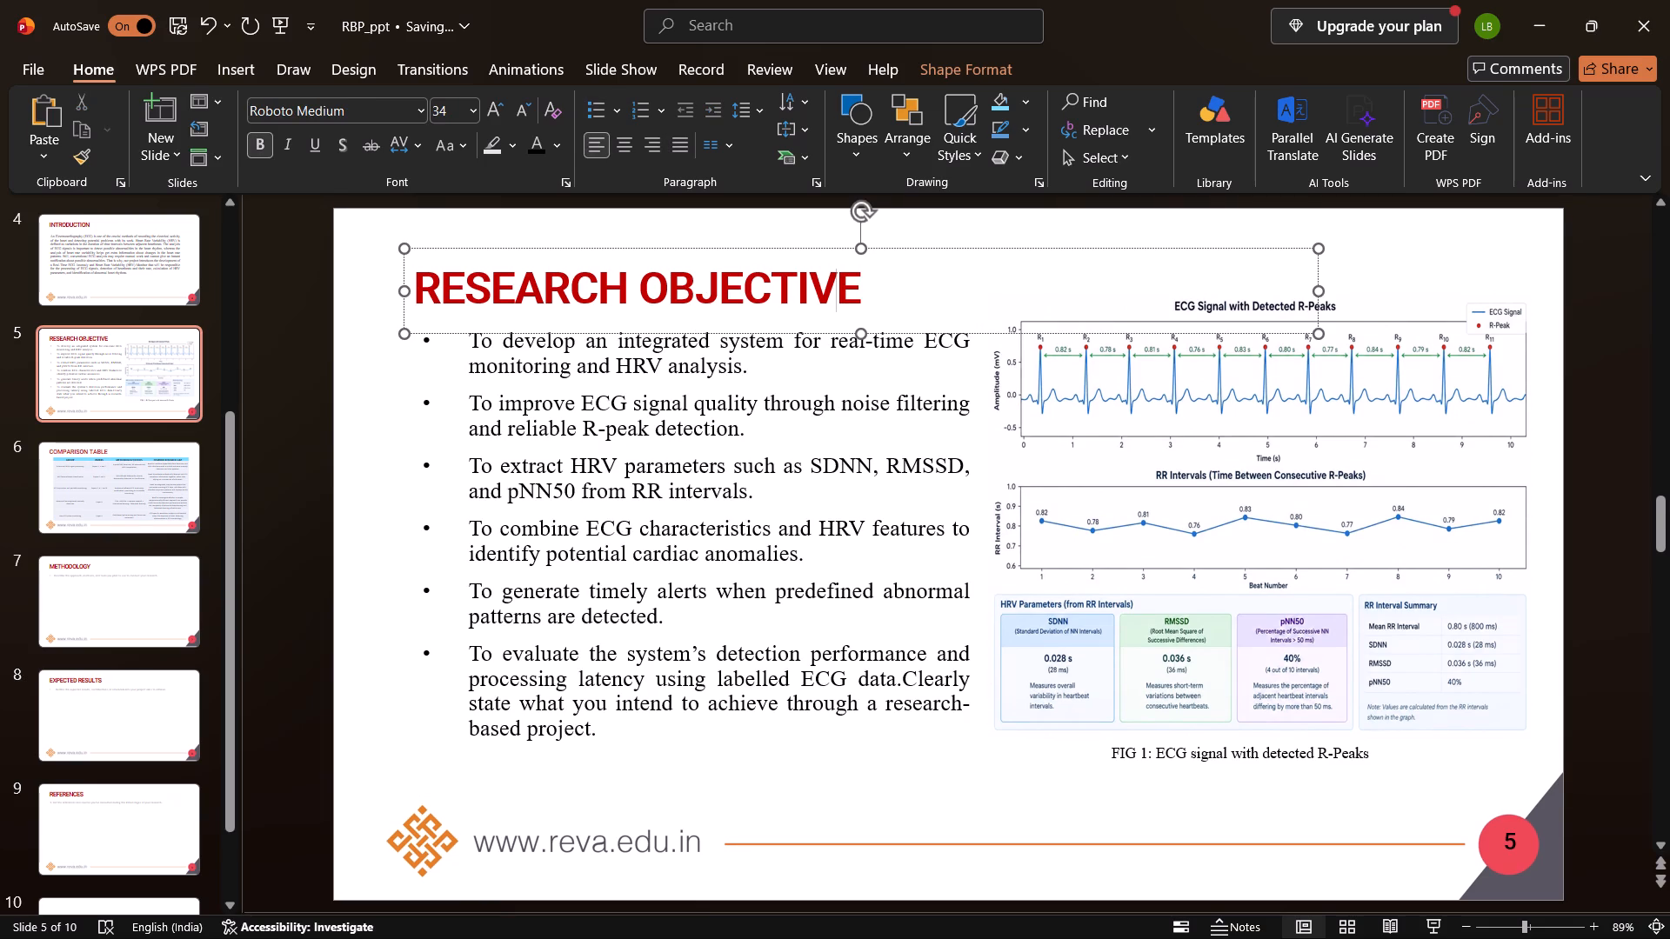
drag(865, 330, 861, 312)
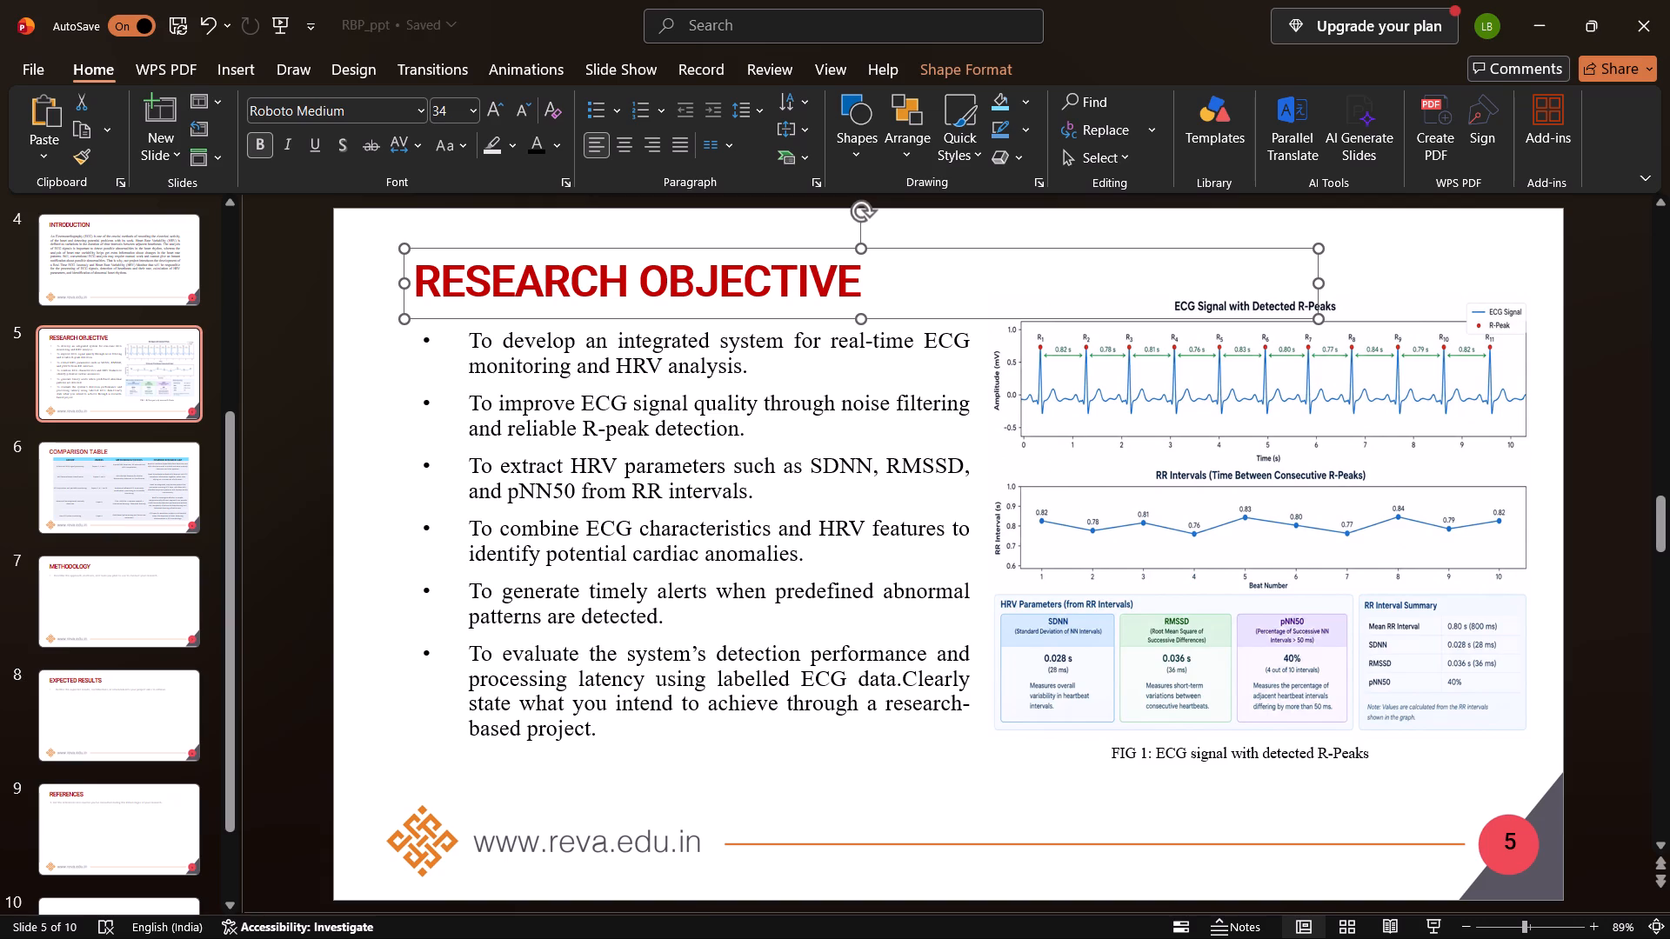
drag(1322, 277, 1008, 267)
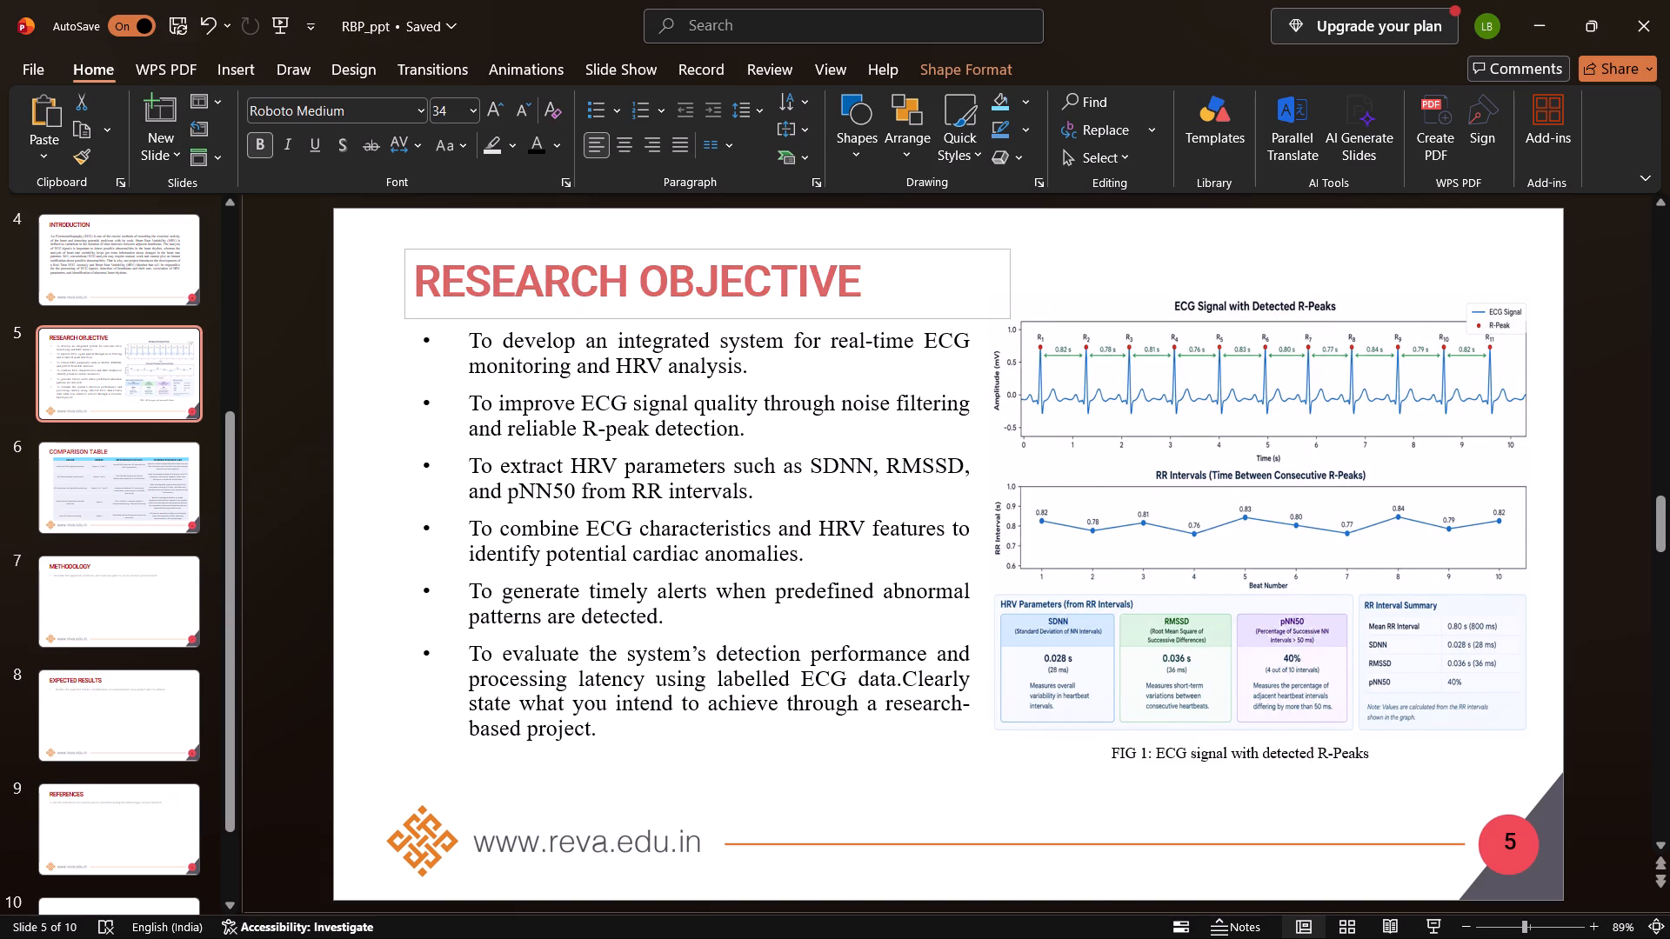
drag(1008, 267, 997, 267)
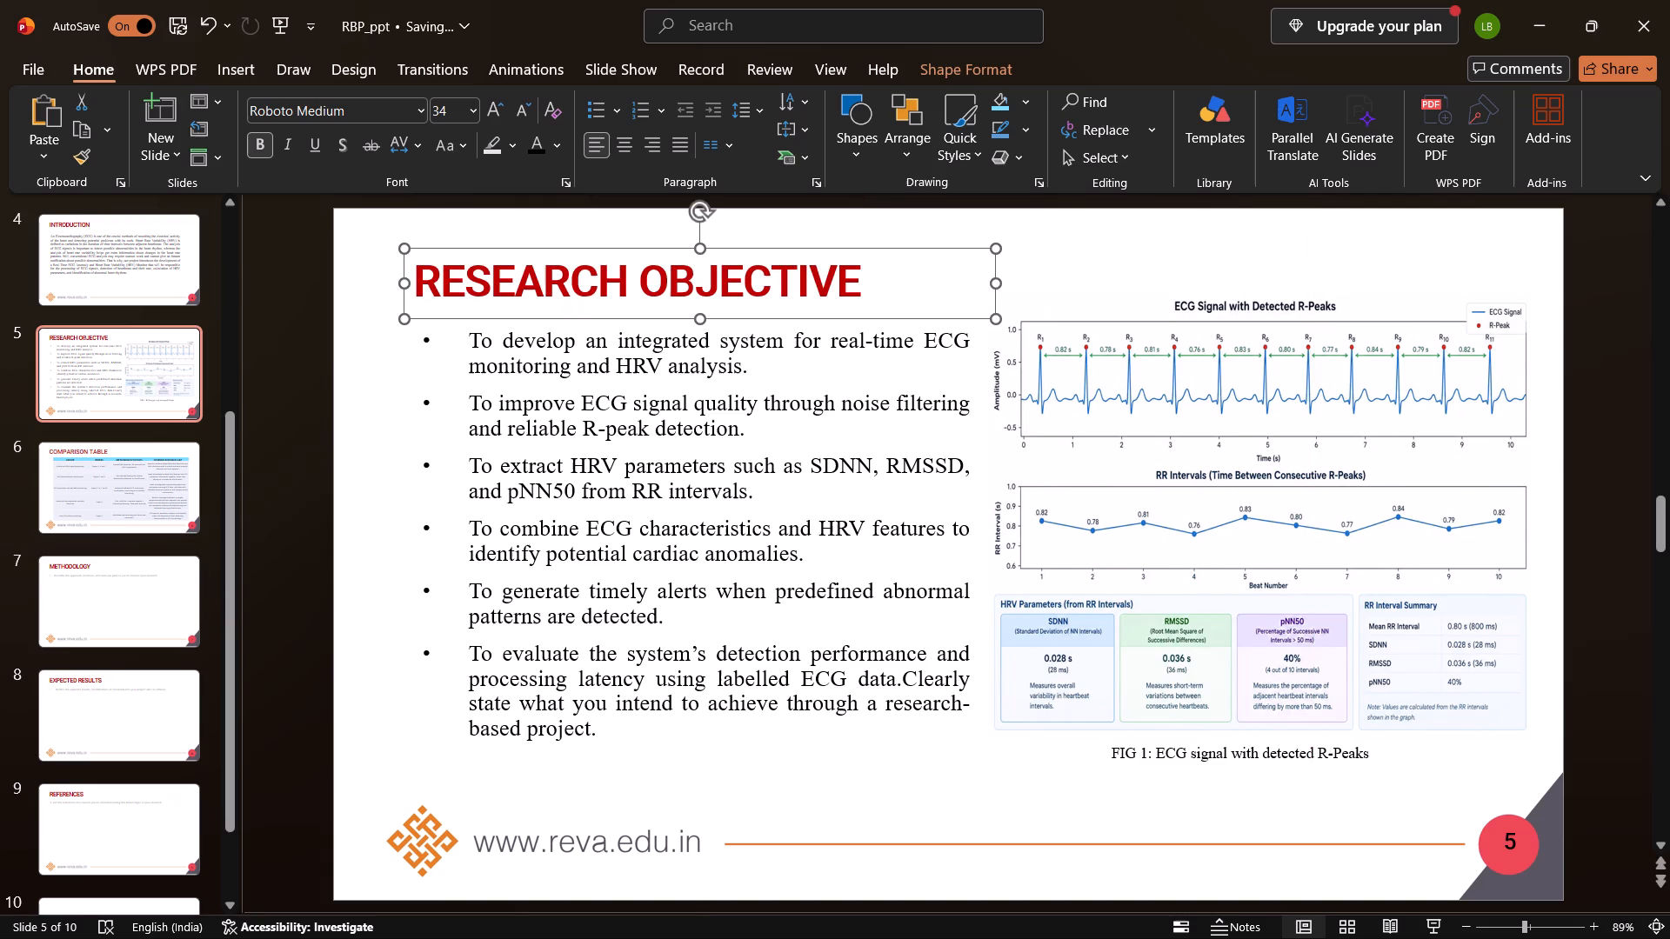
Go to the METHODOLOGY slide.
click(126, 622)
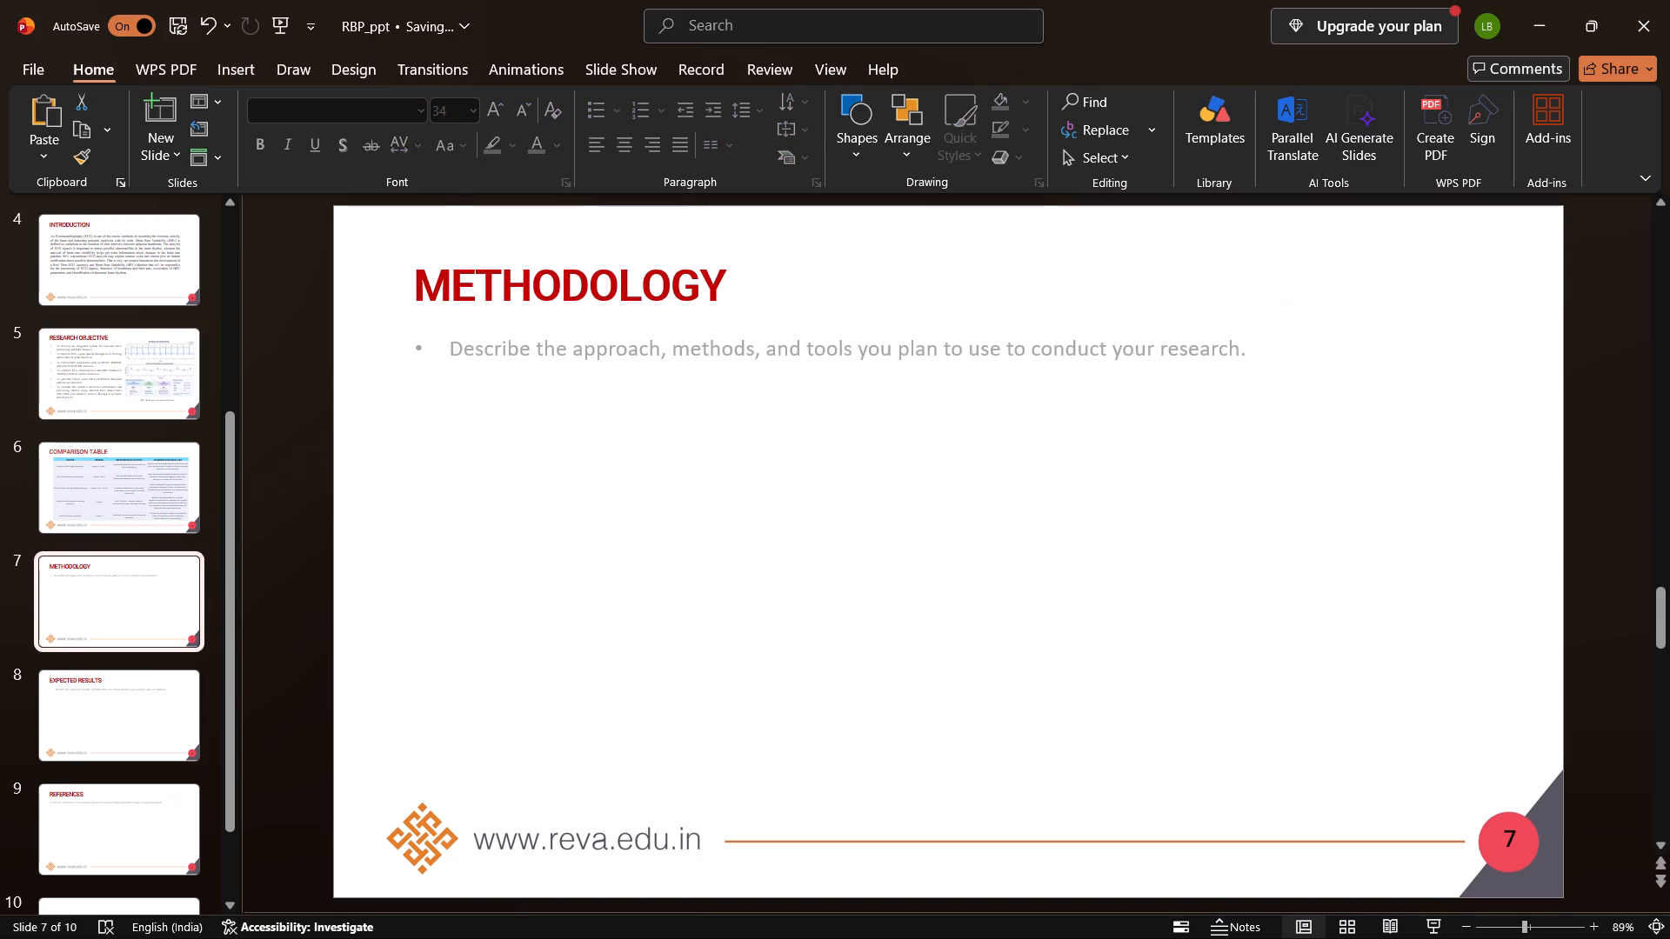
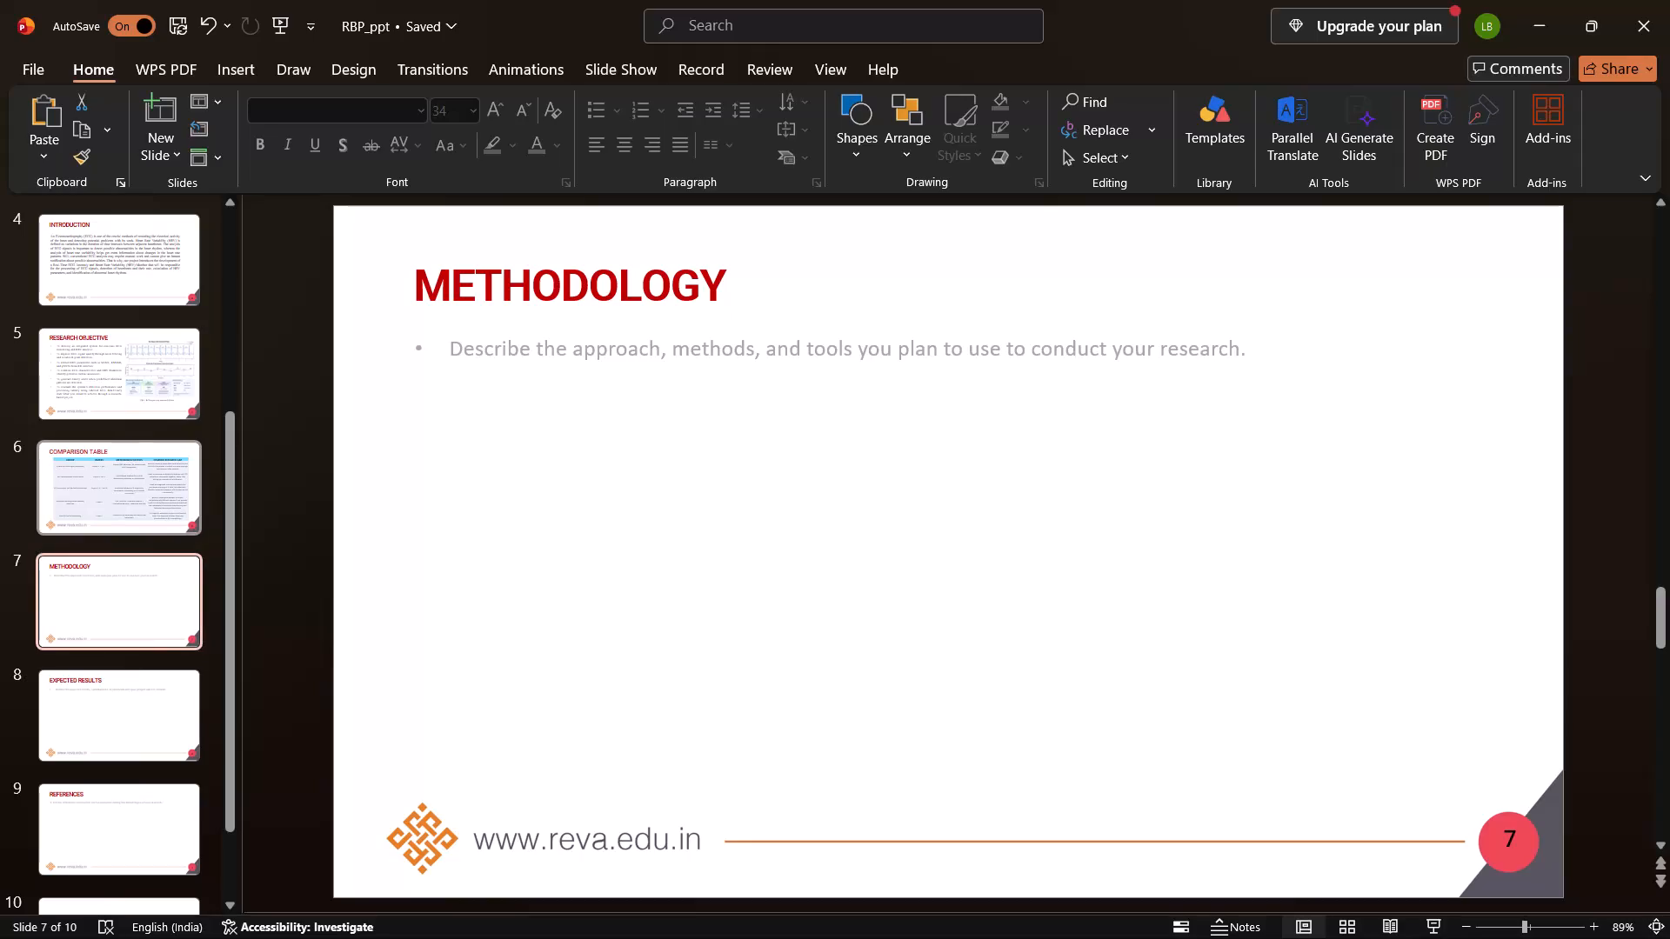
Review the CONTENTS list against the existing slides, from ABSTRACT through REFERENCES, to check that every listed section has a slide.
click(126, 484)
click(125, 394)
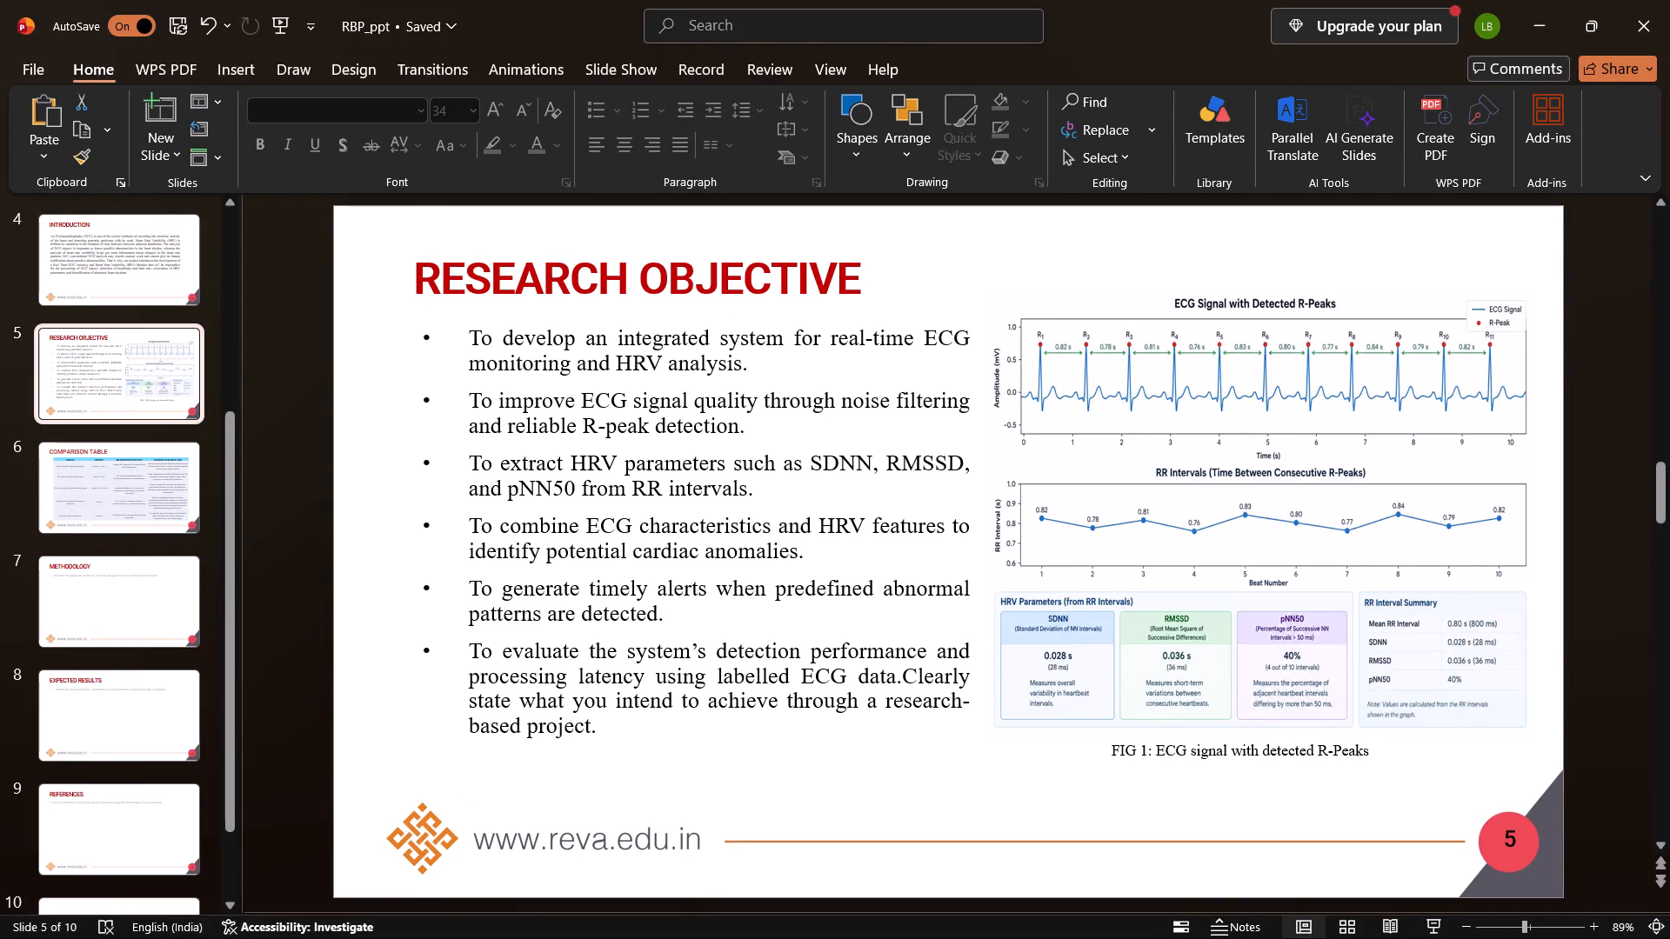
scroll(122, 310, up, 3)
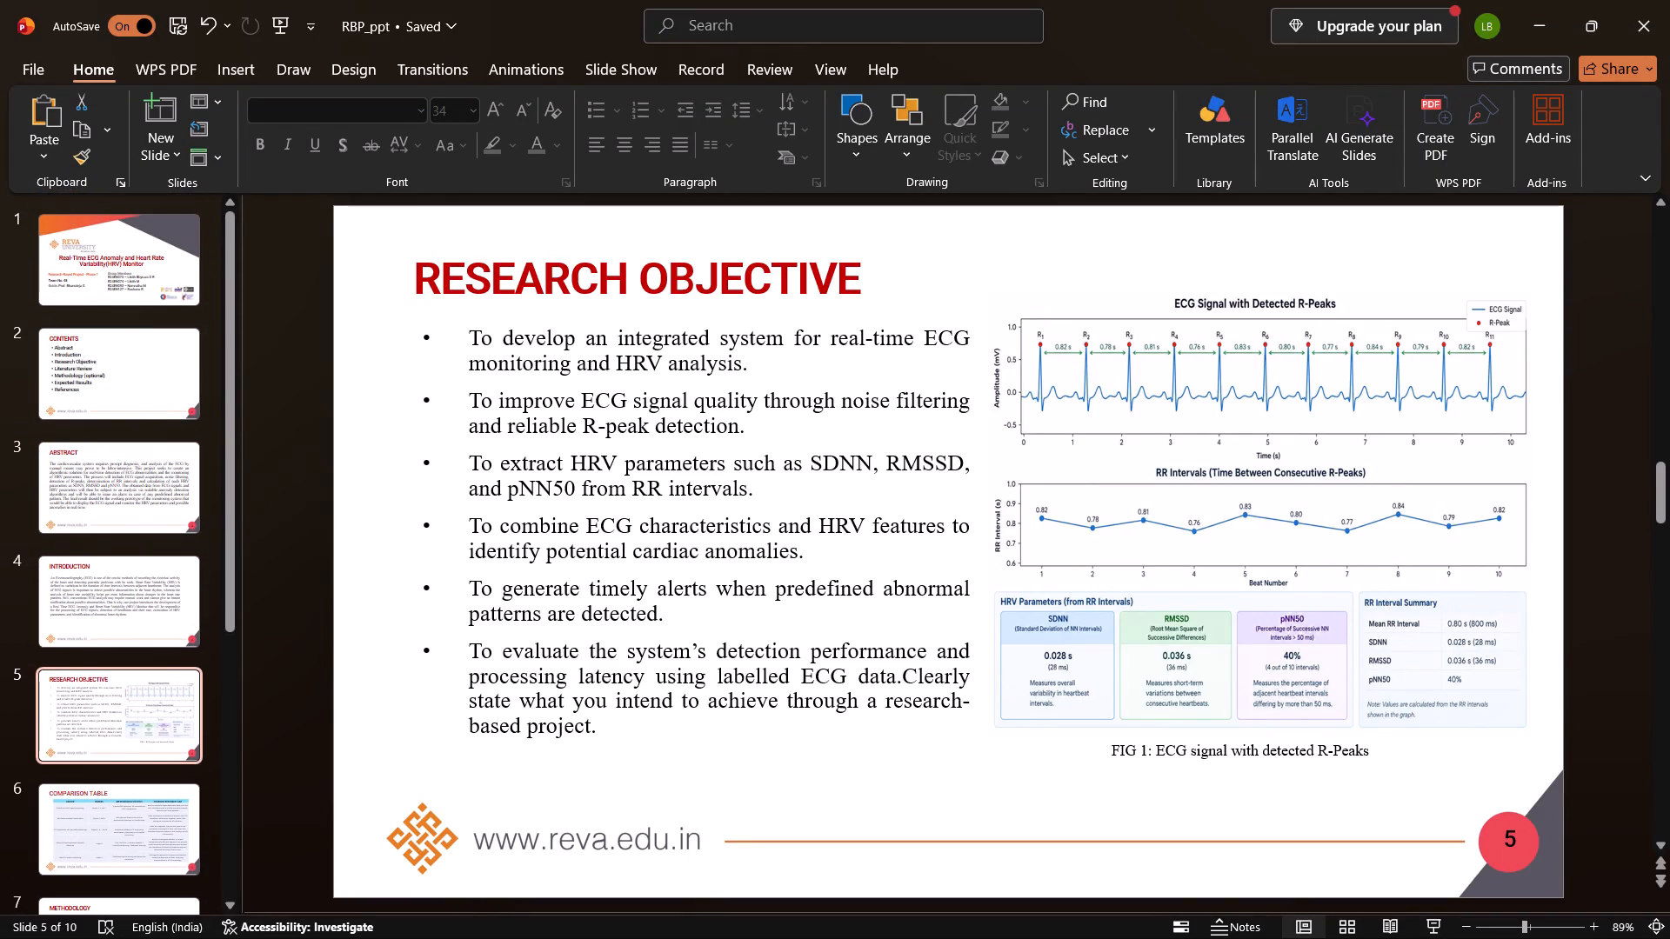
click(113, 344)
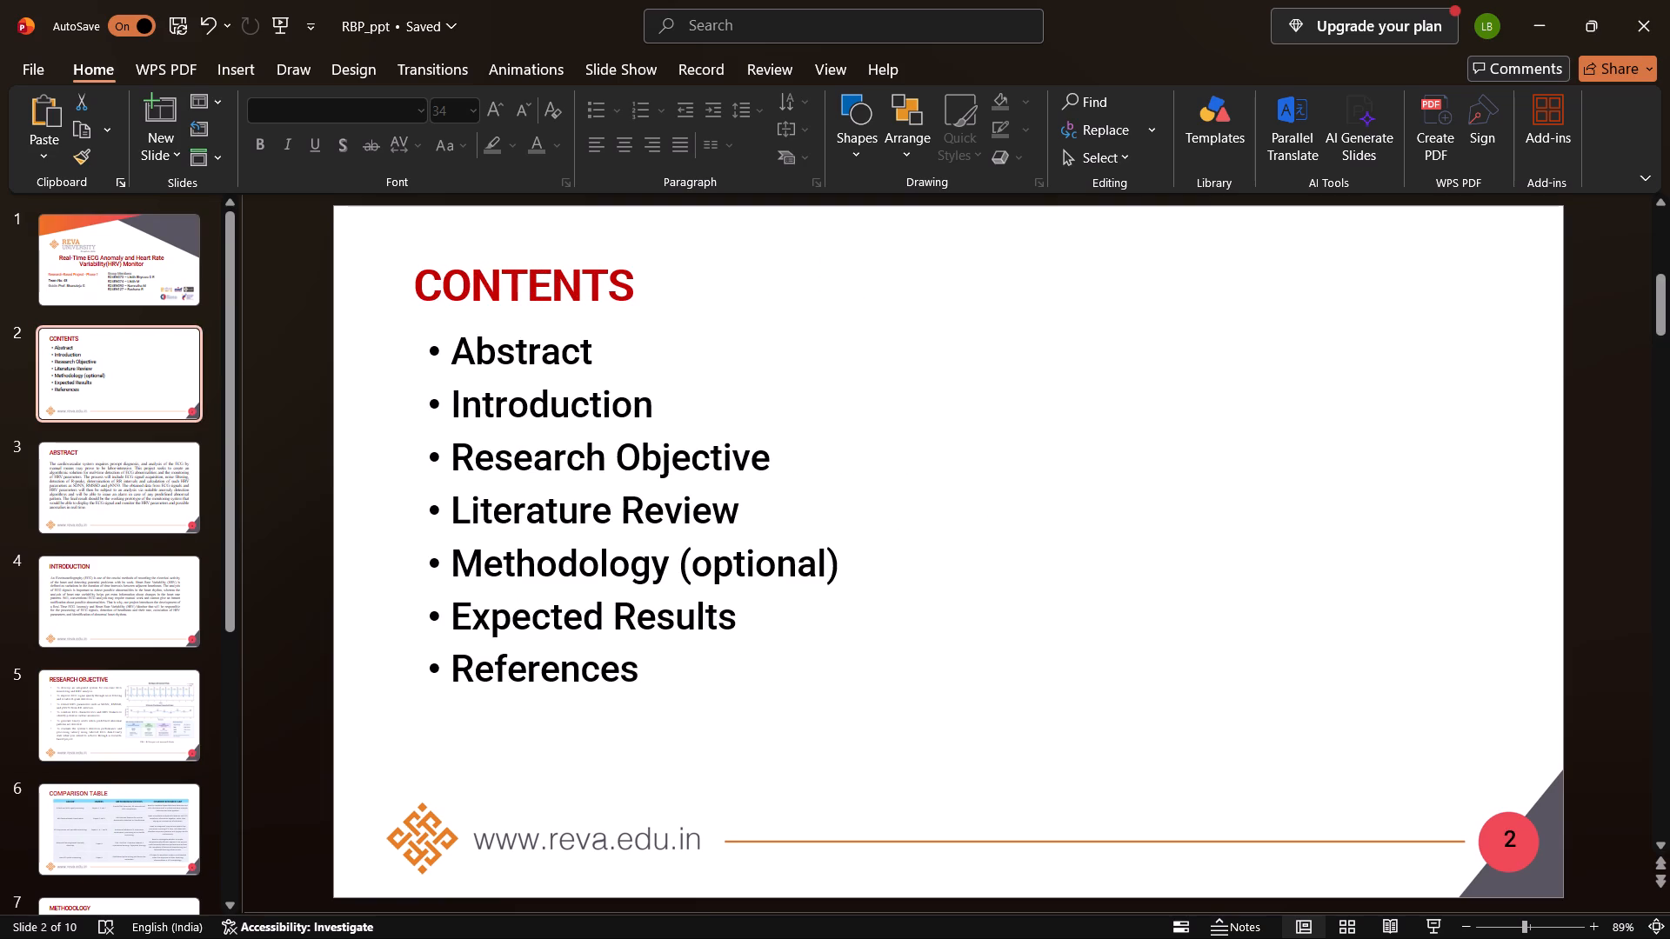
click(120, 730)
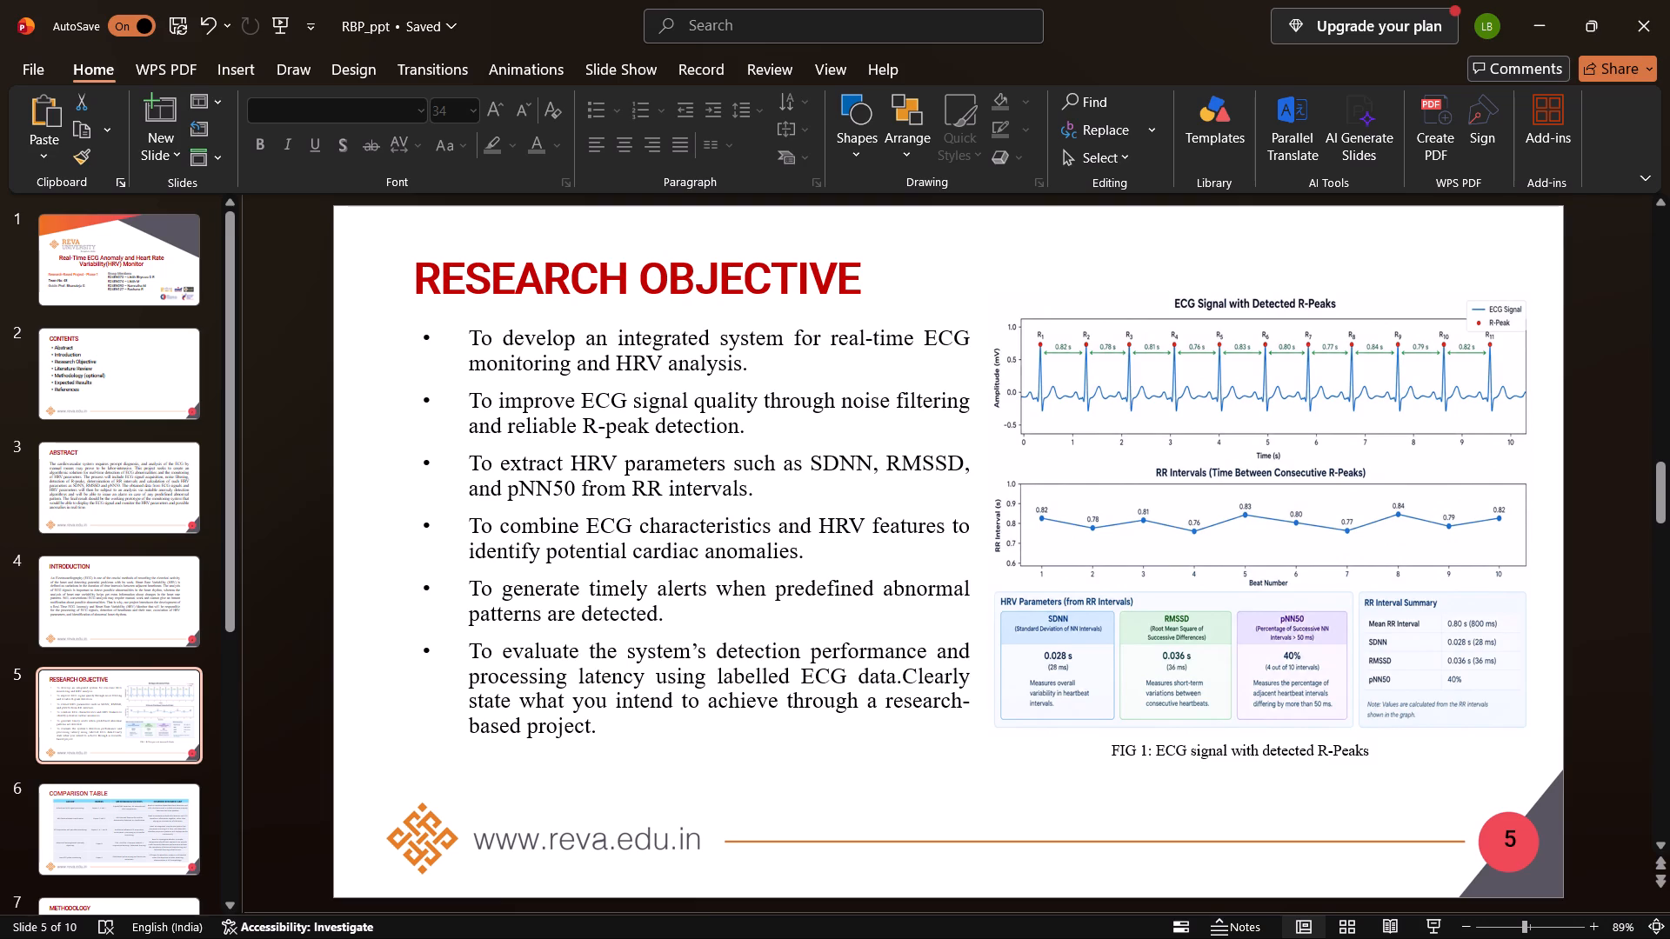
click(155, 839)
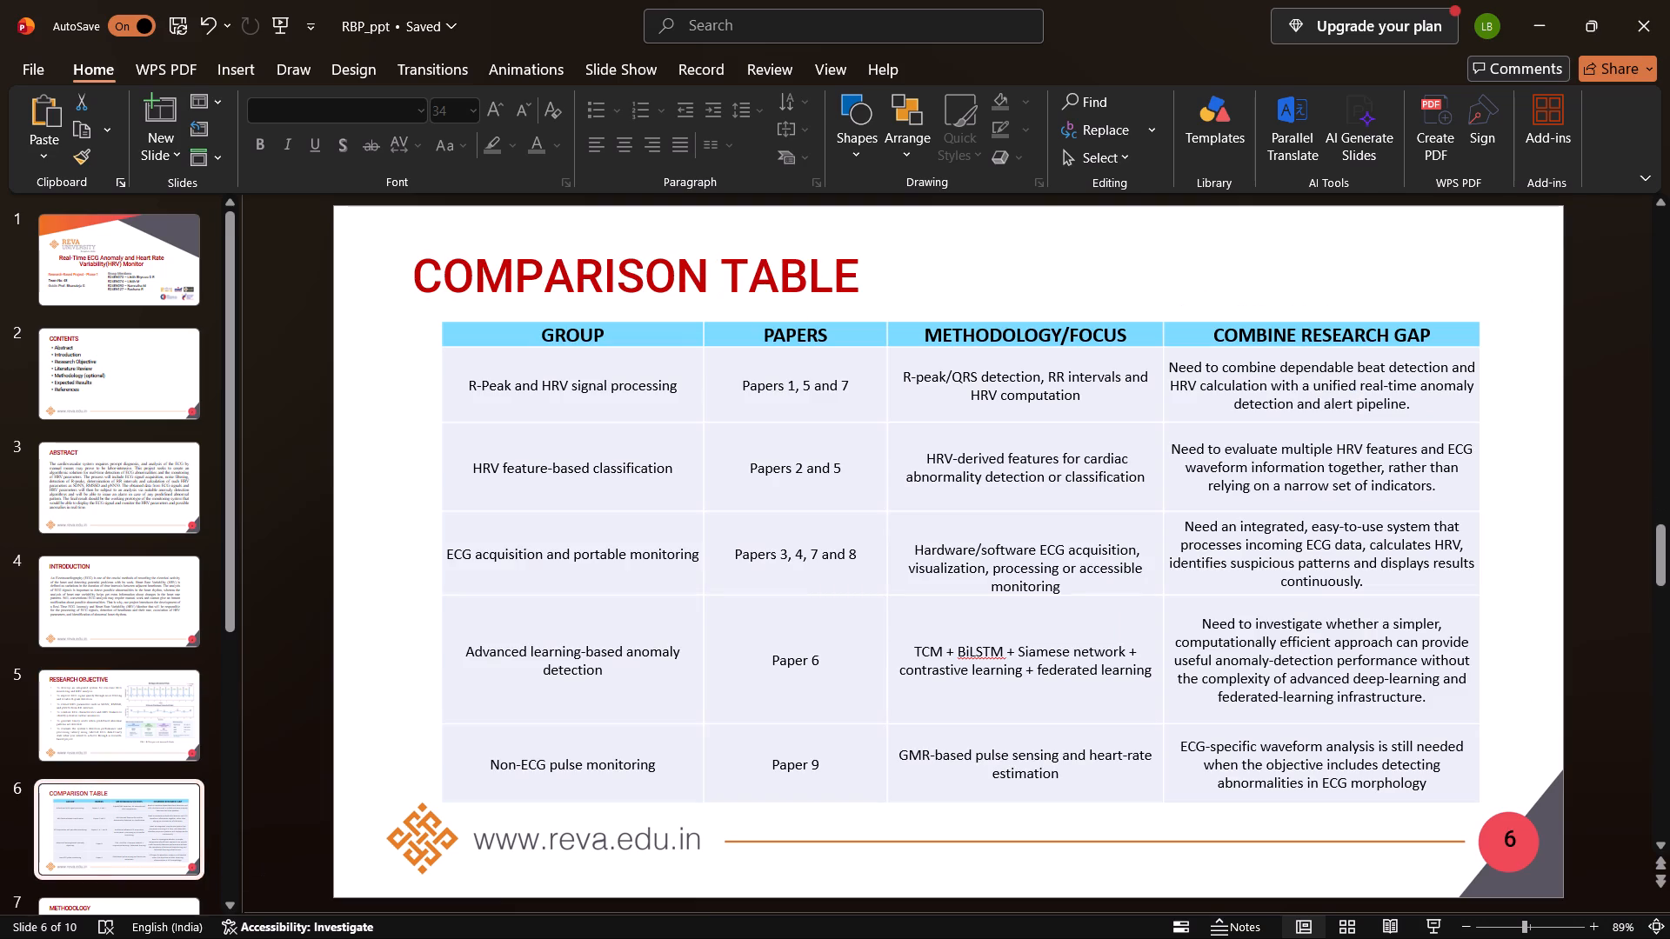
click(134, 516)
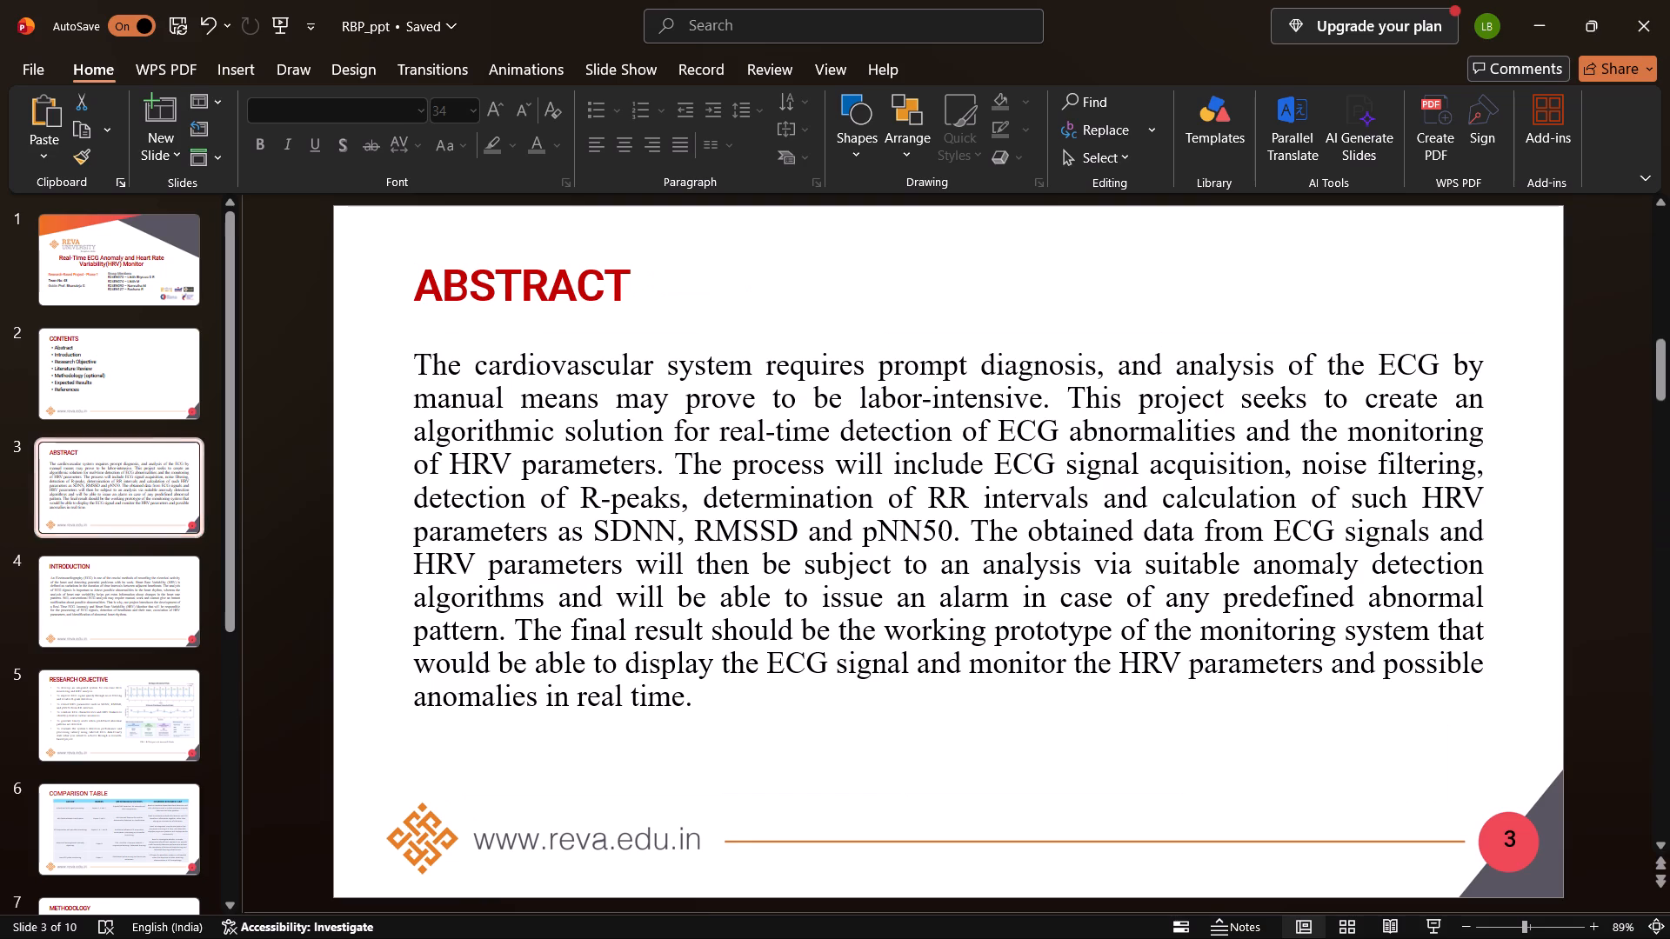
click(134, 587)
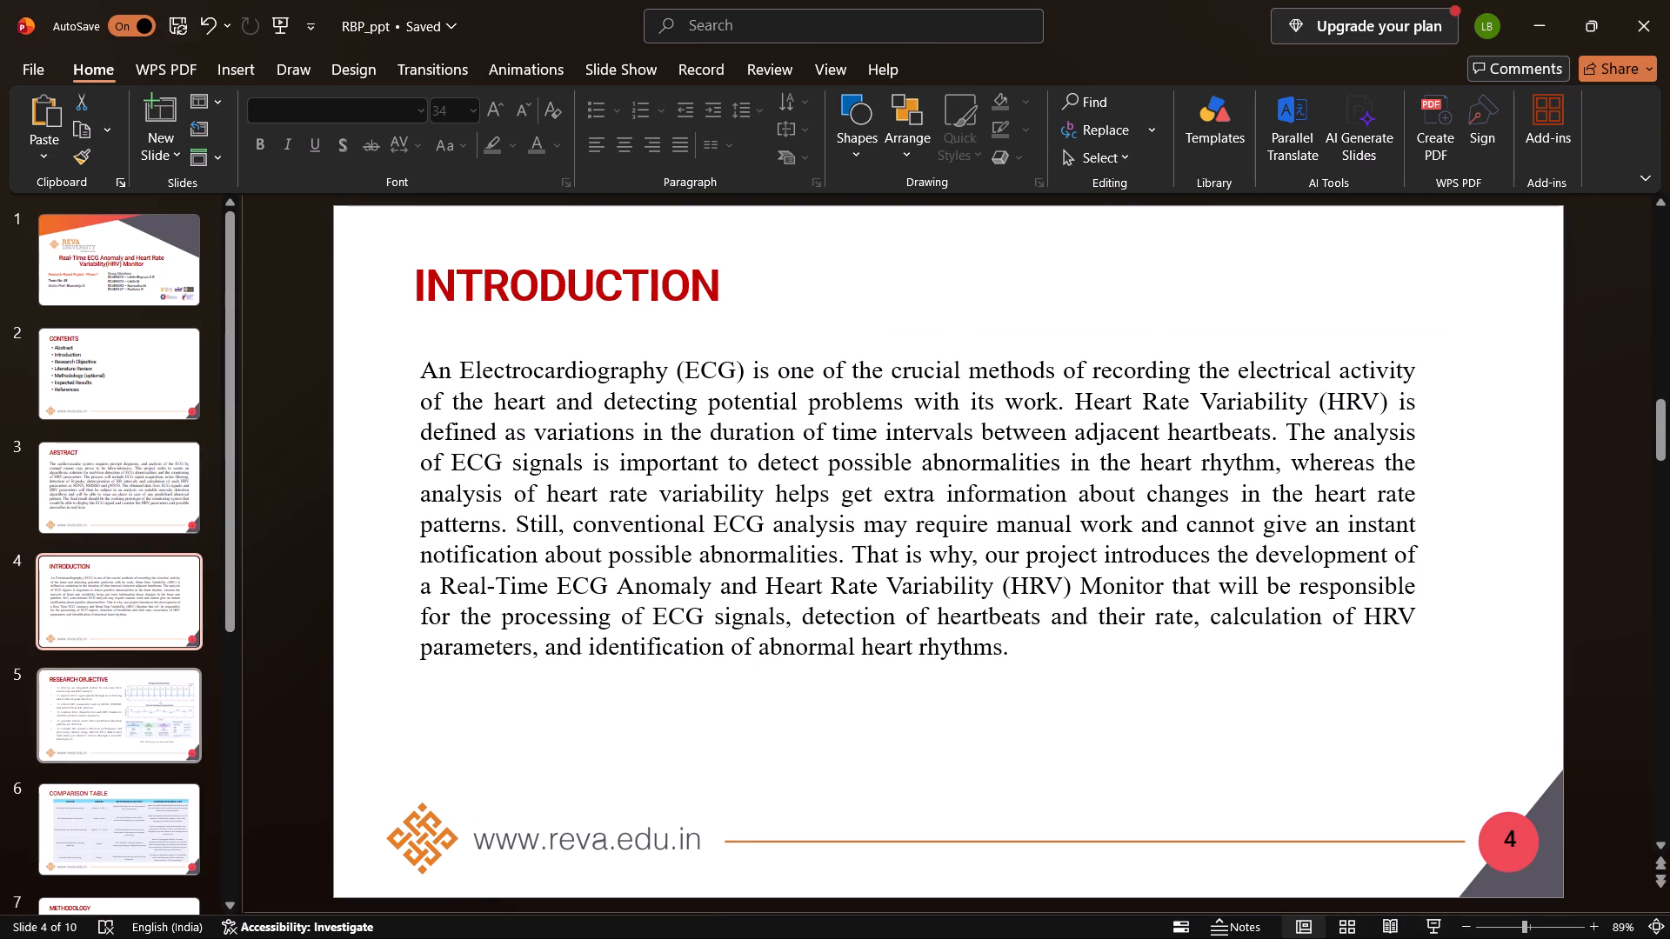
click(123, 729)
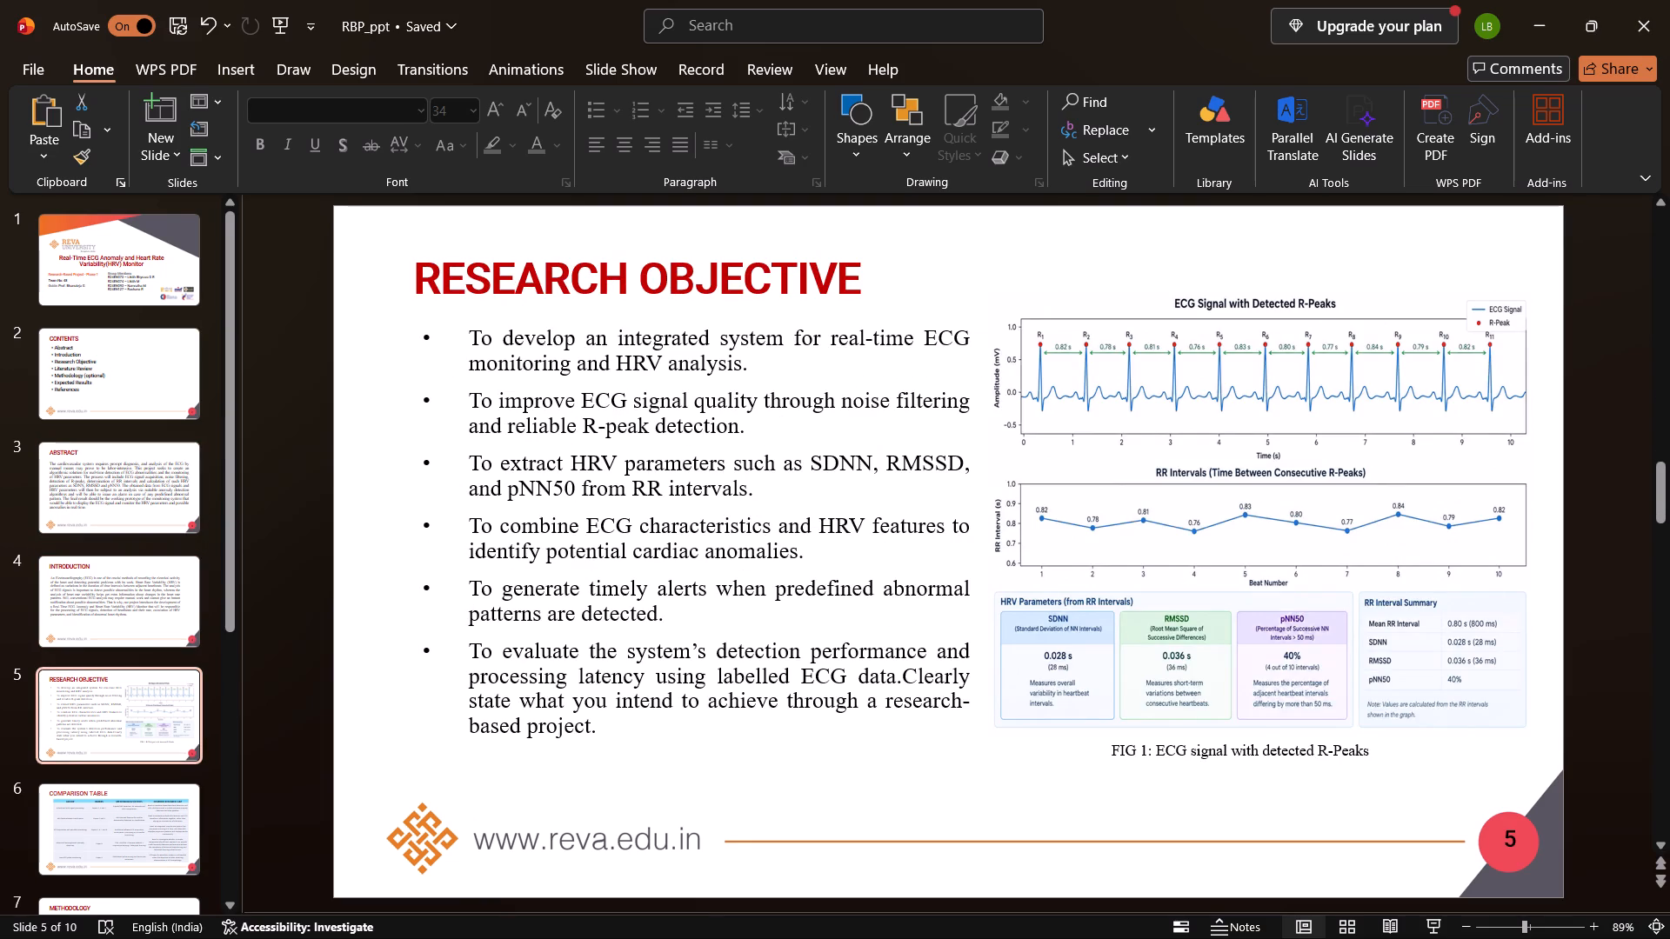
click(167, 380)
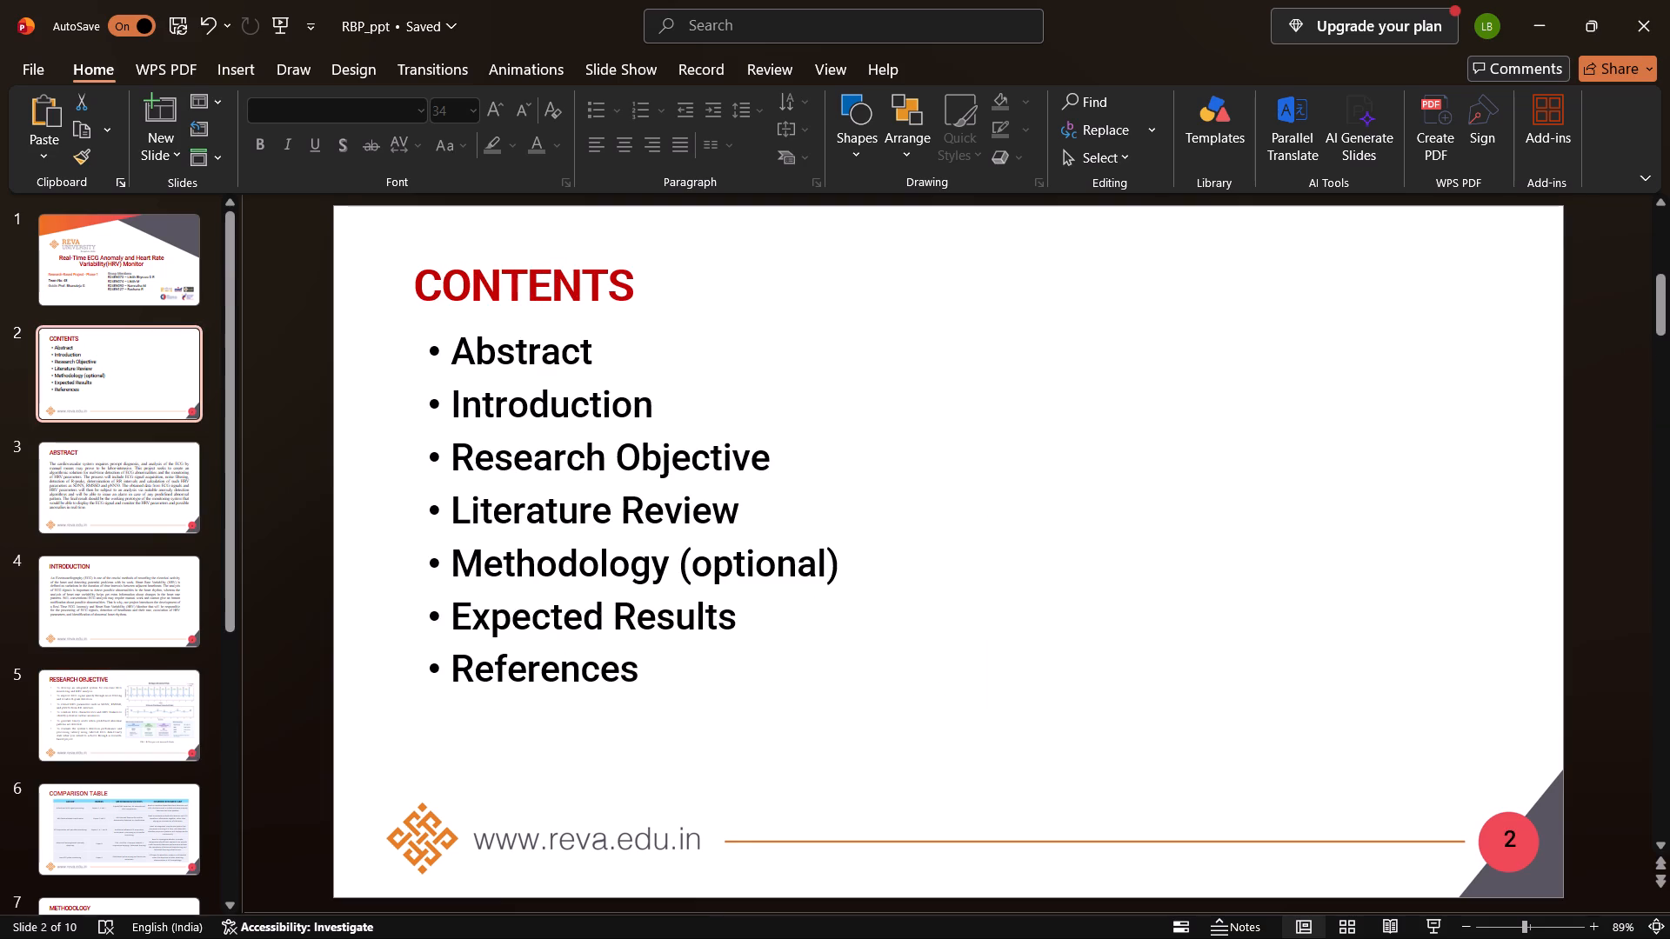
click(157, 709)
scroll(157, 709, down, 1)
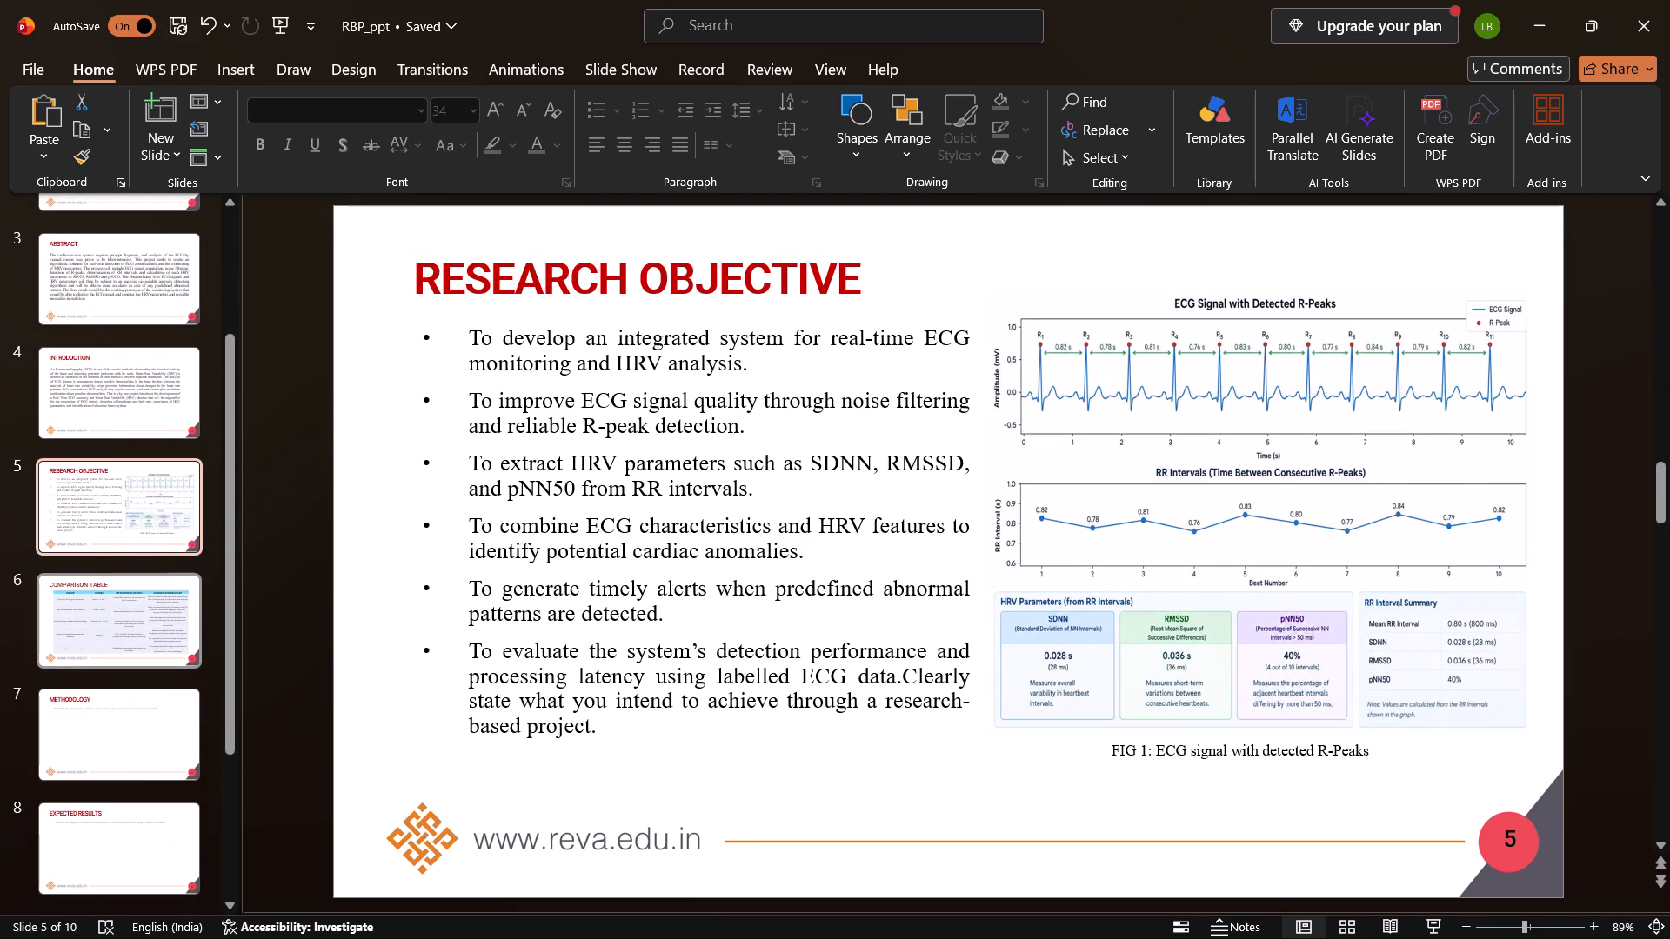
click(116, 585)
click(113, 726)
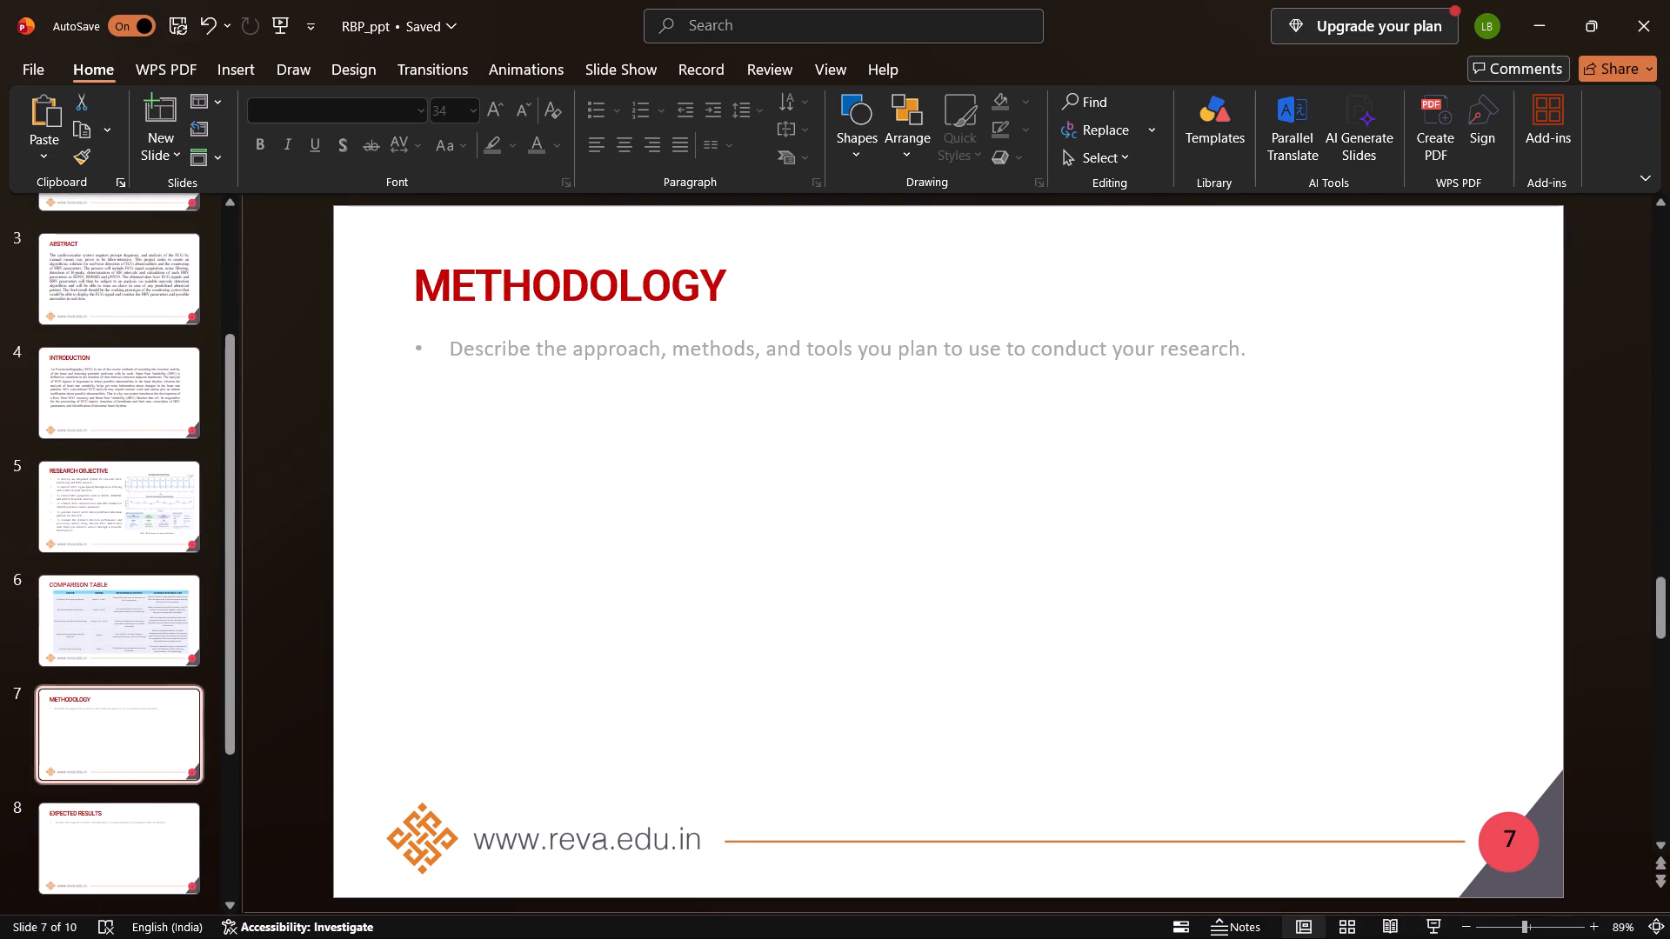
click(112, 819)
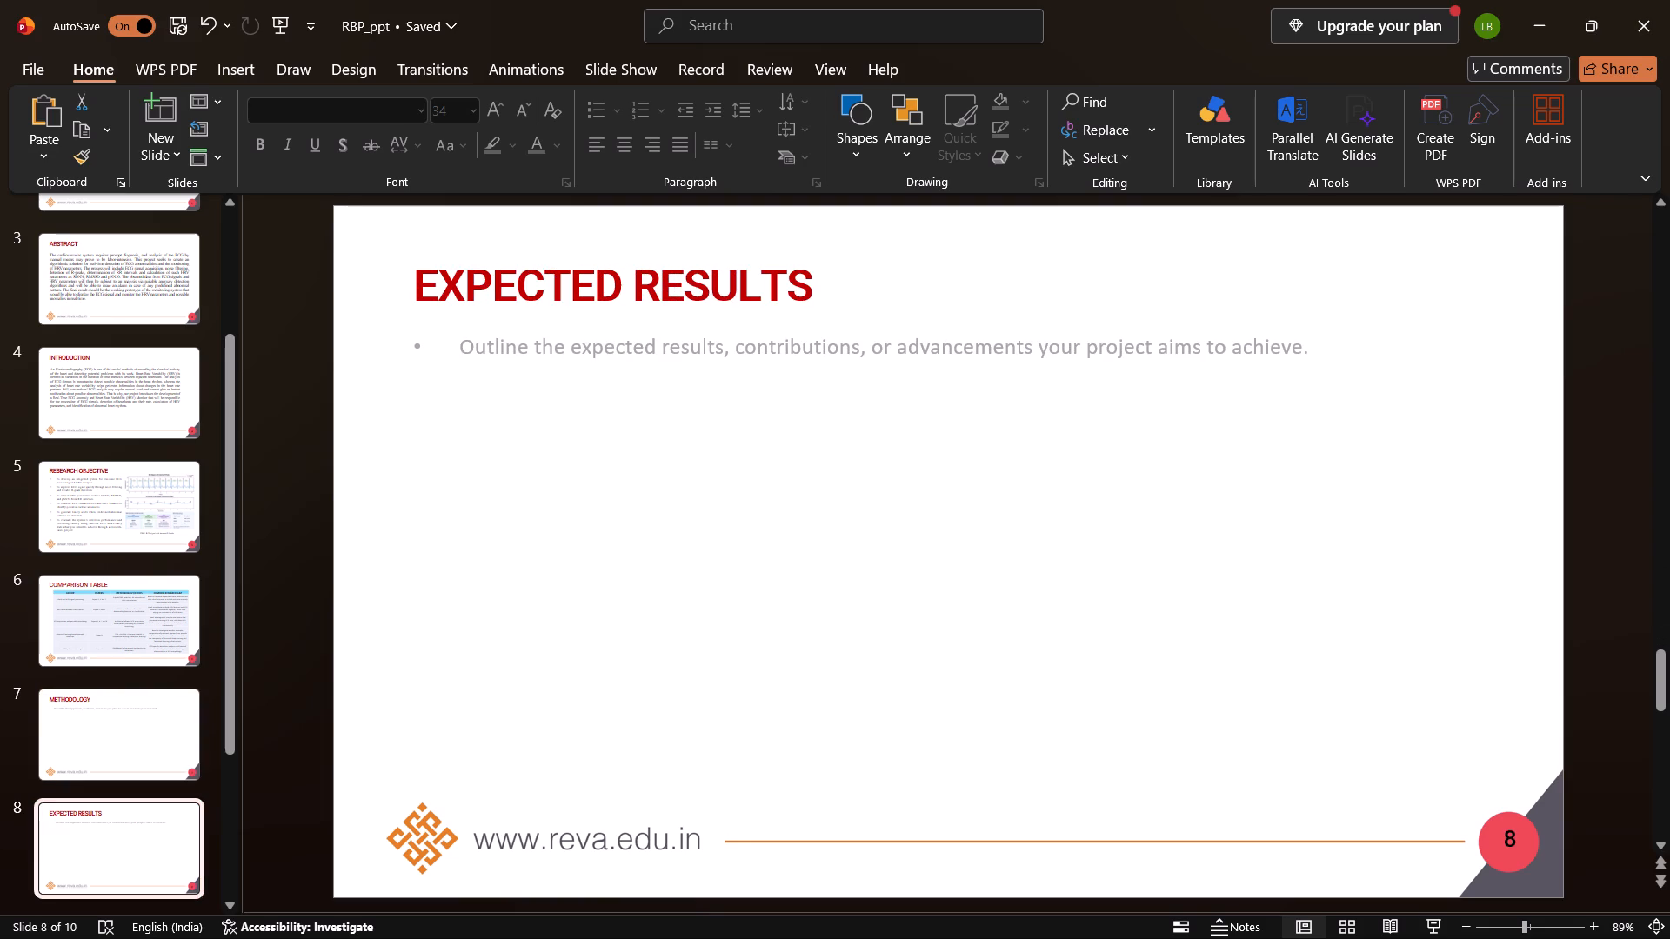
scroll(112, 819, down, 1)
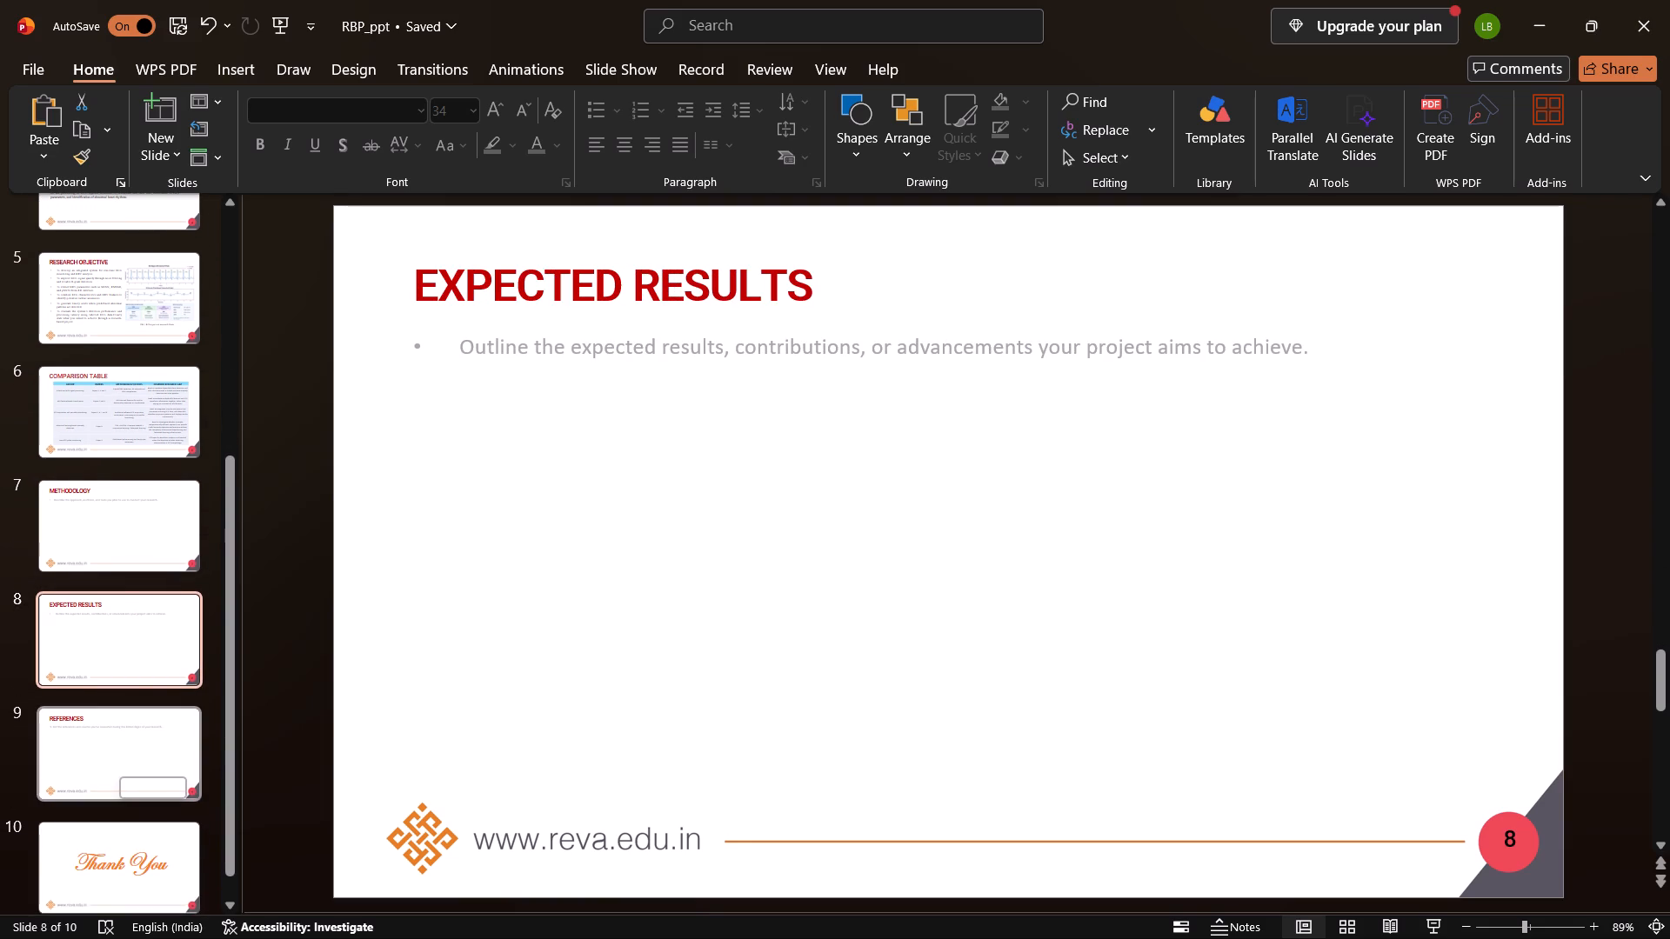
click(119, 760)
scroll(119, 760, up, 1)
click(119, 760)
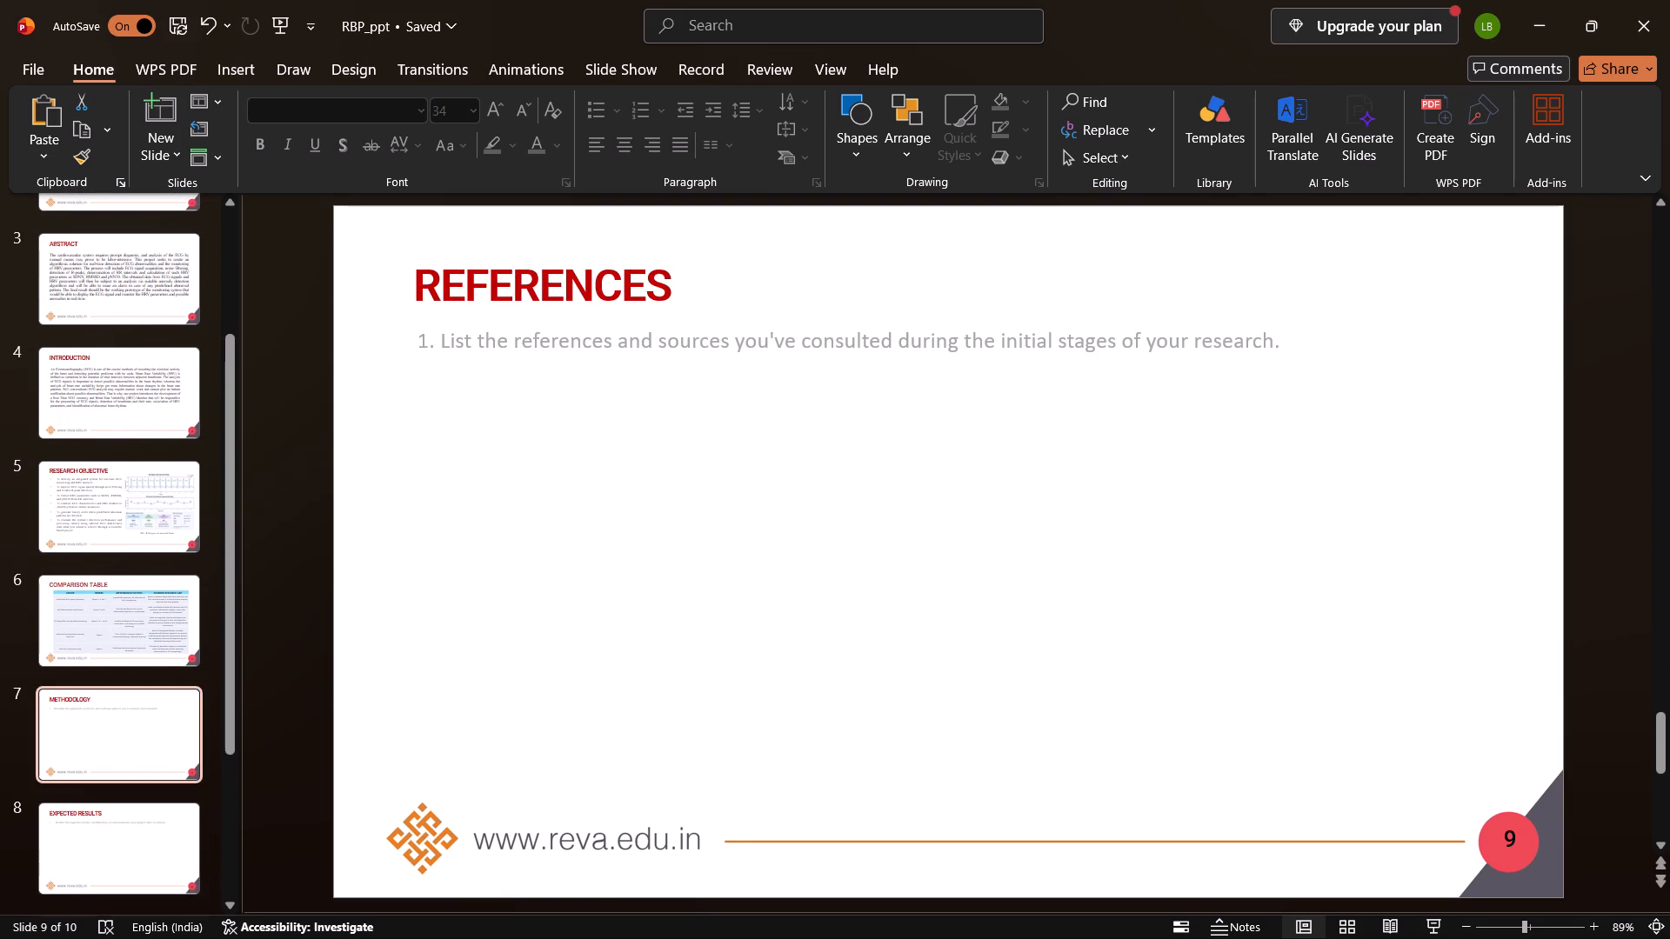
Insert a new slide directly after the RESEARCH OBJECTIVE slide.
click(110, 512)
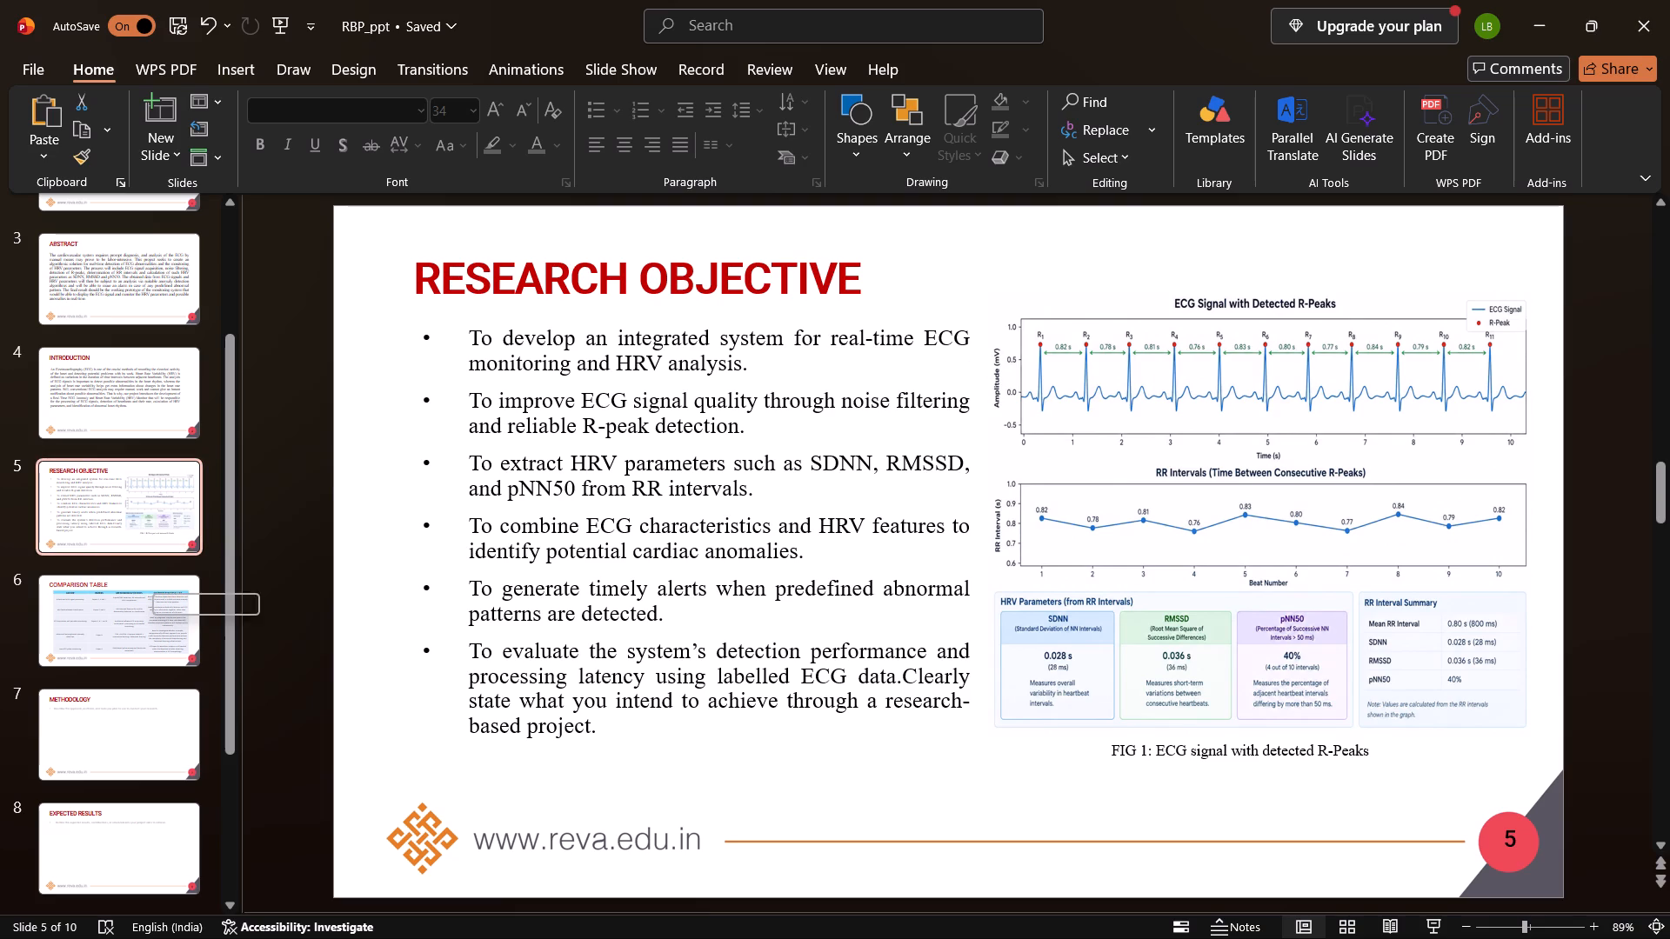
click(123, 585)
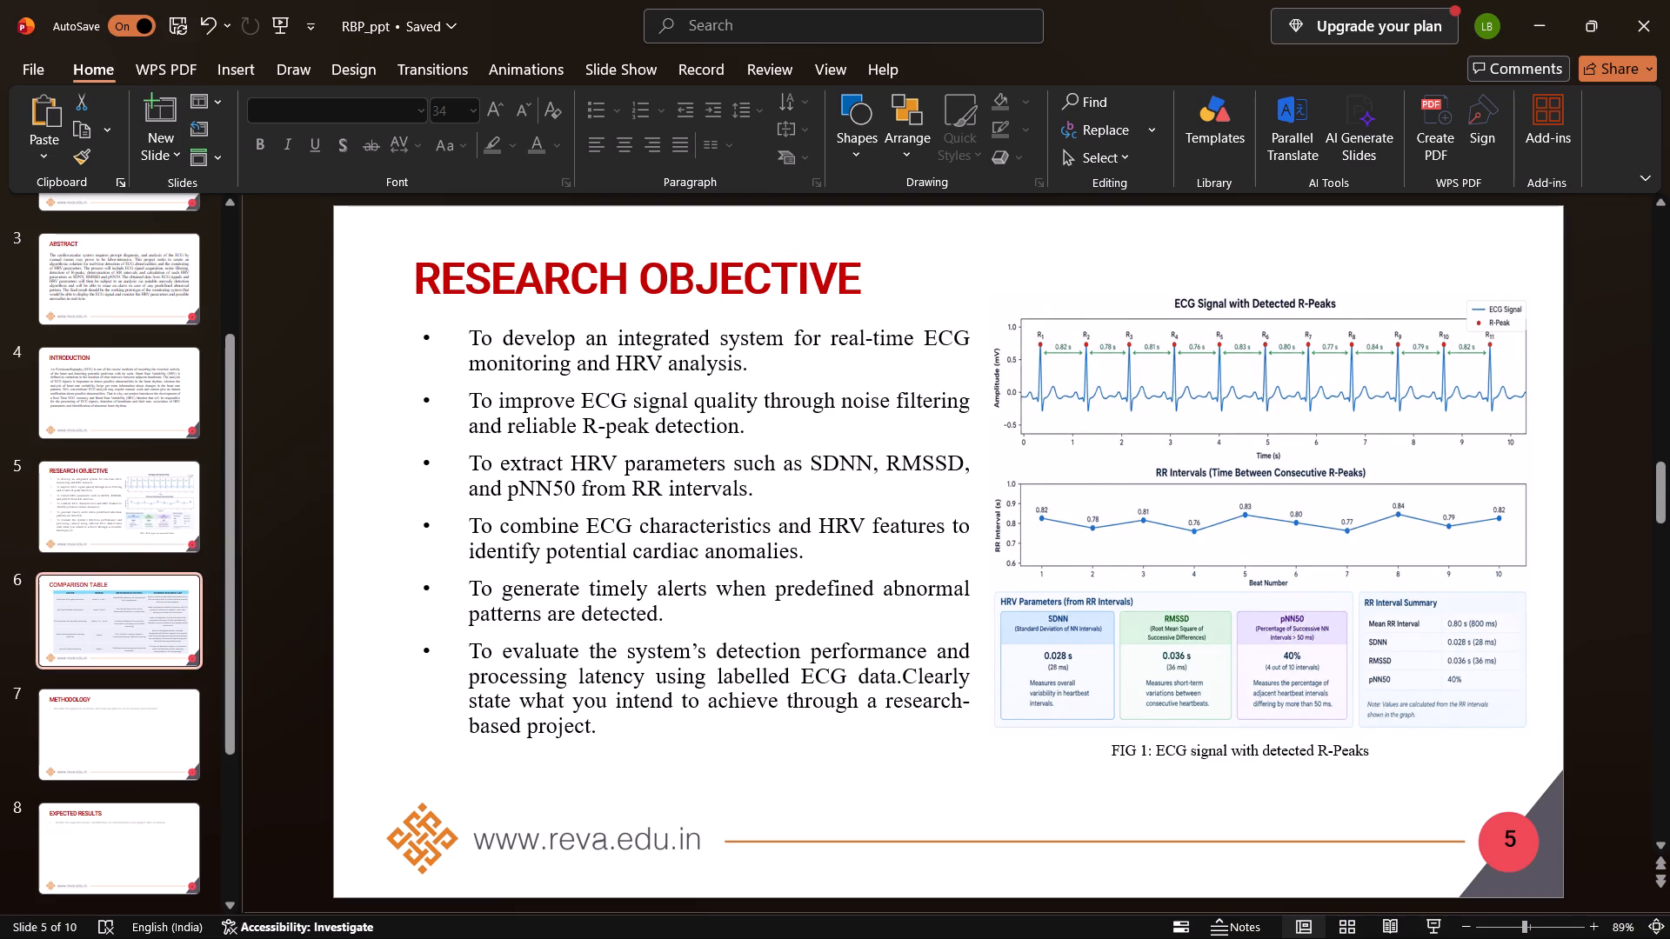
click(123, 503)
key(Return)
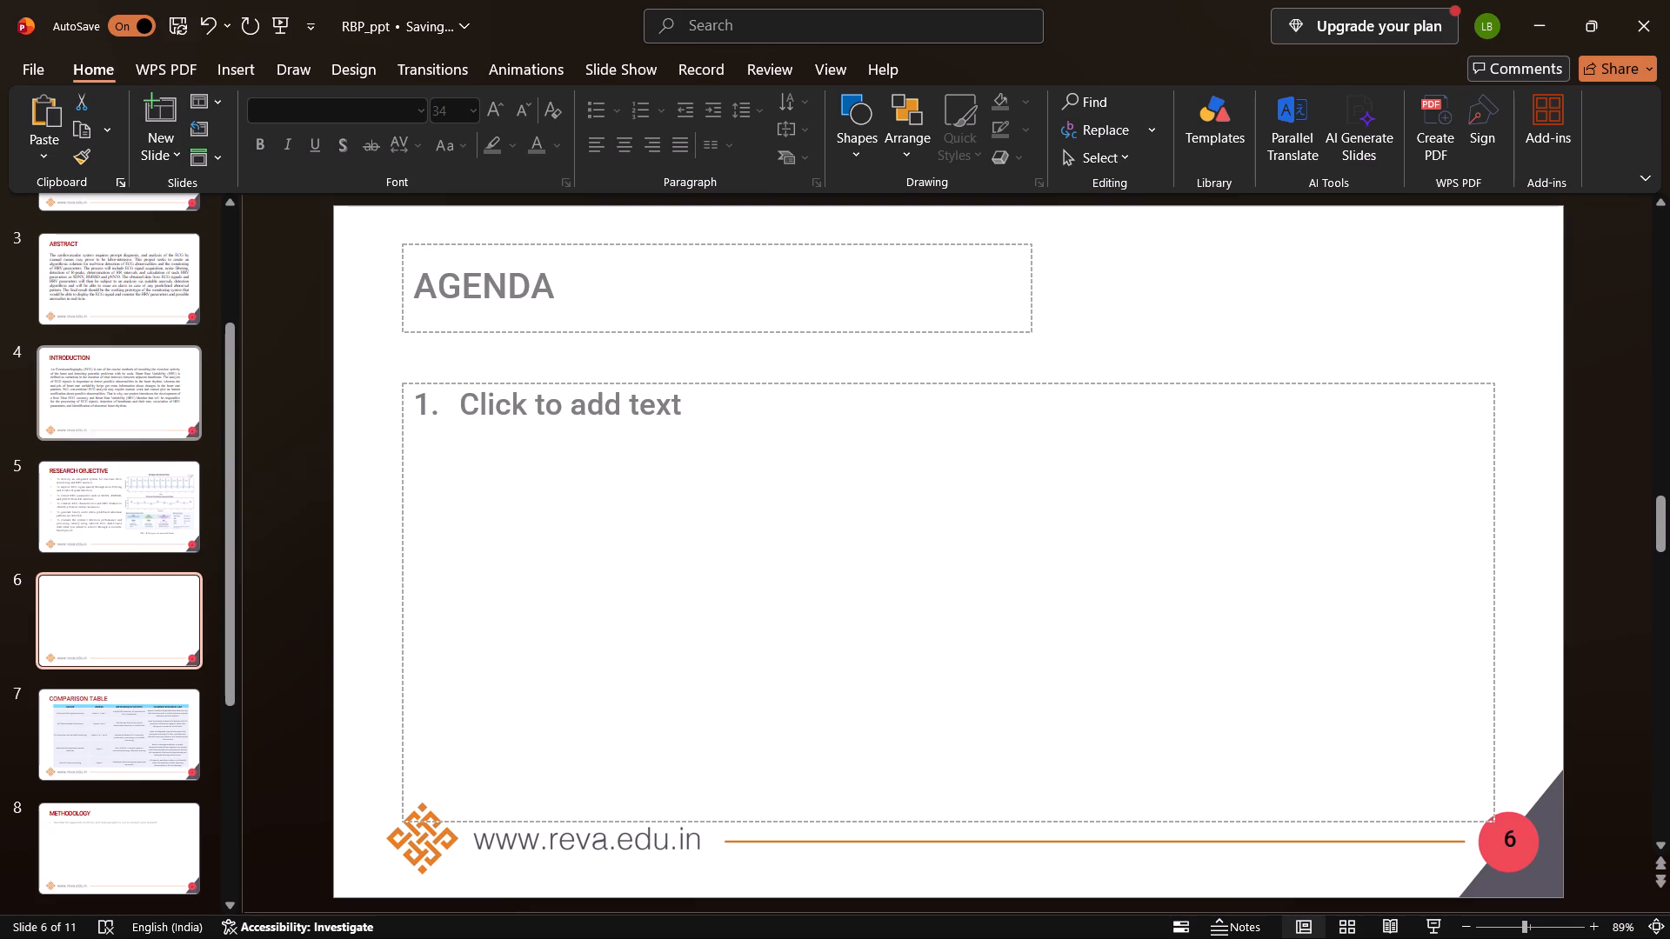
Copy the RESEARCH OBJECTIVE heading text into the title placeholder of the new slide 6.
click(110, 483)
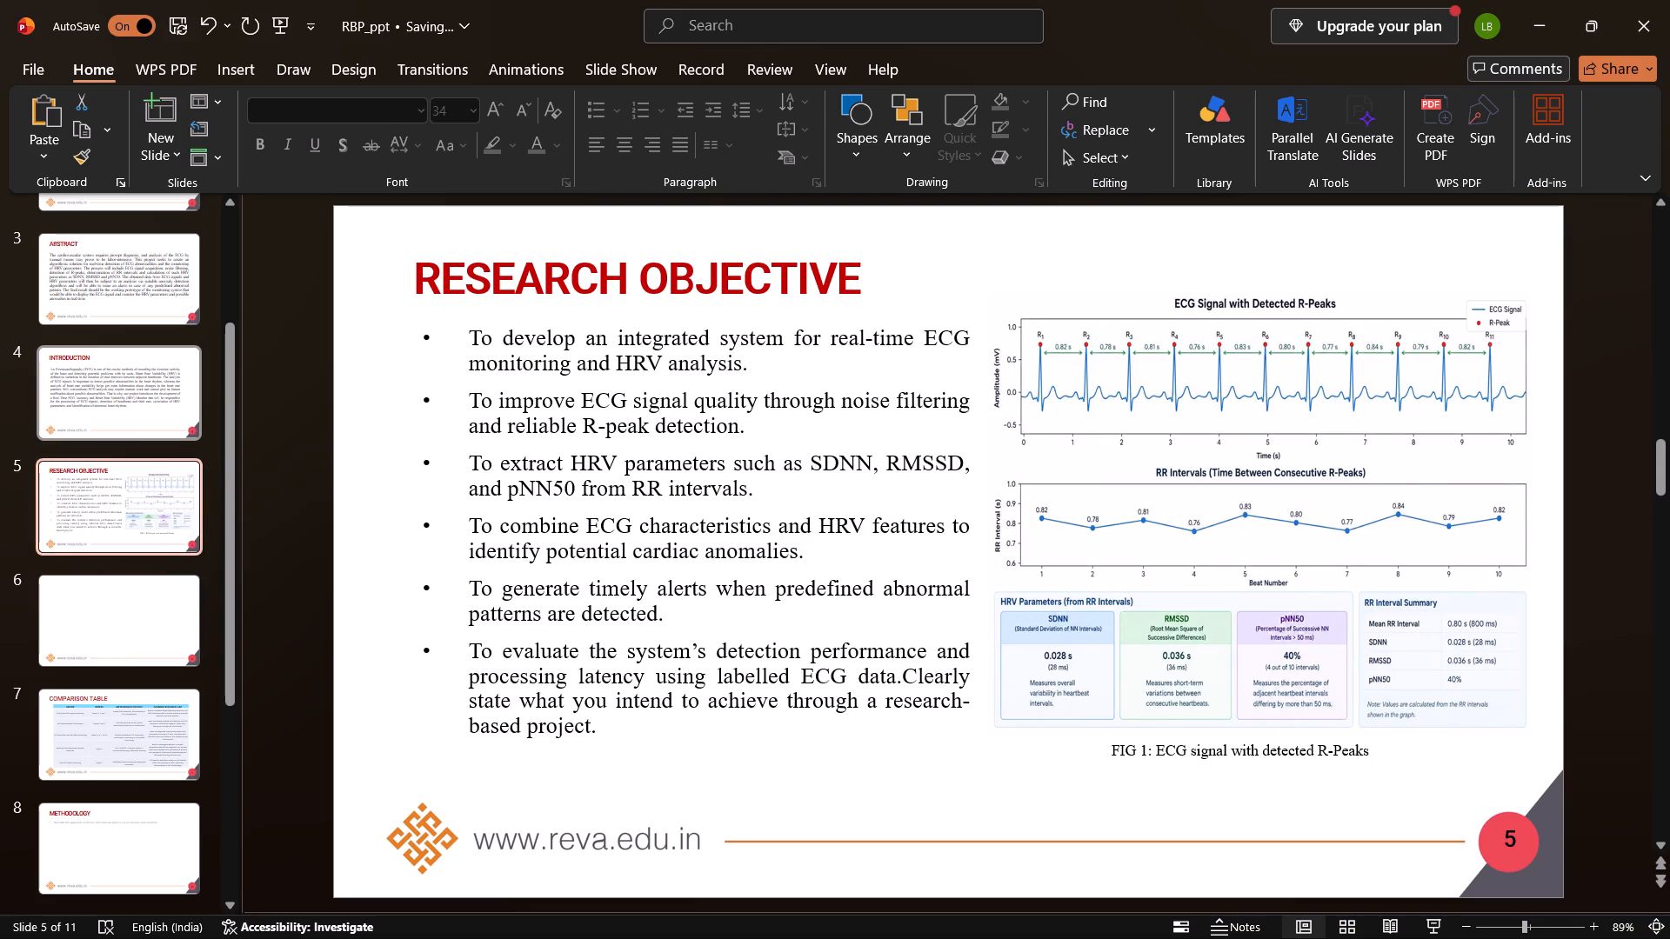
drag(420, 270, 832, 269)
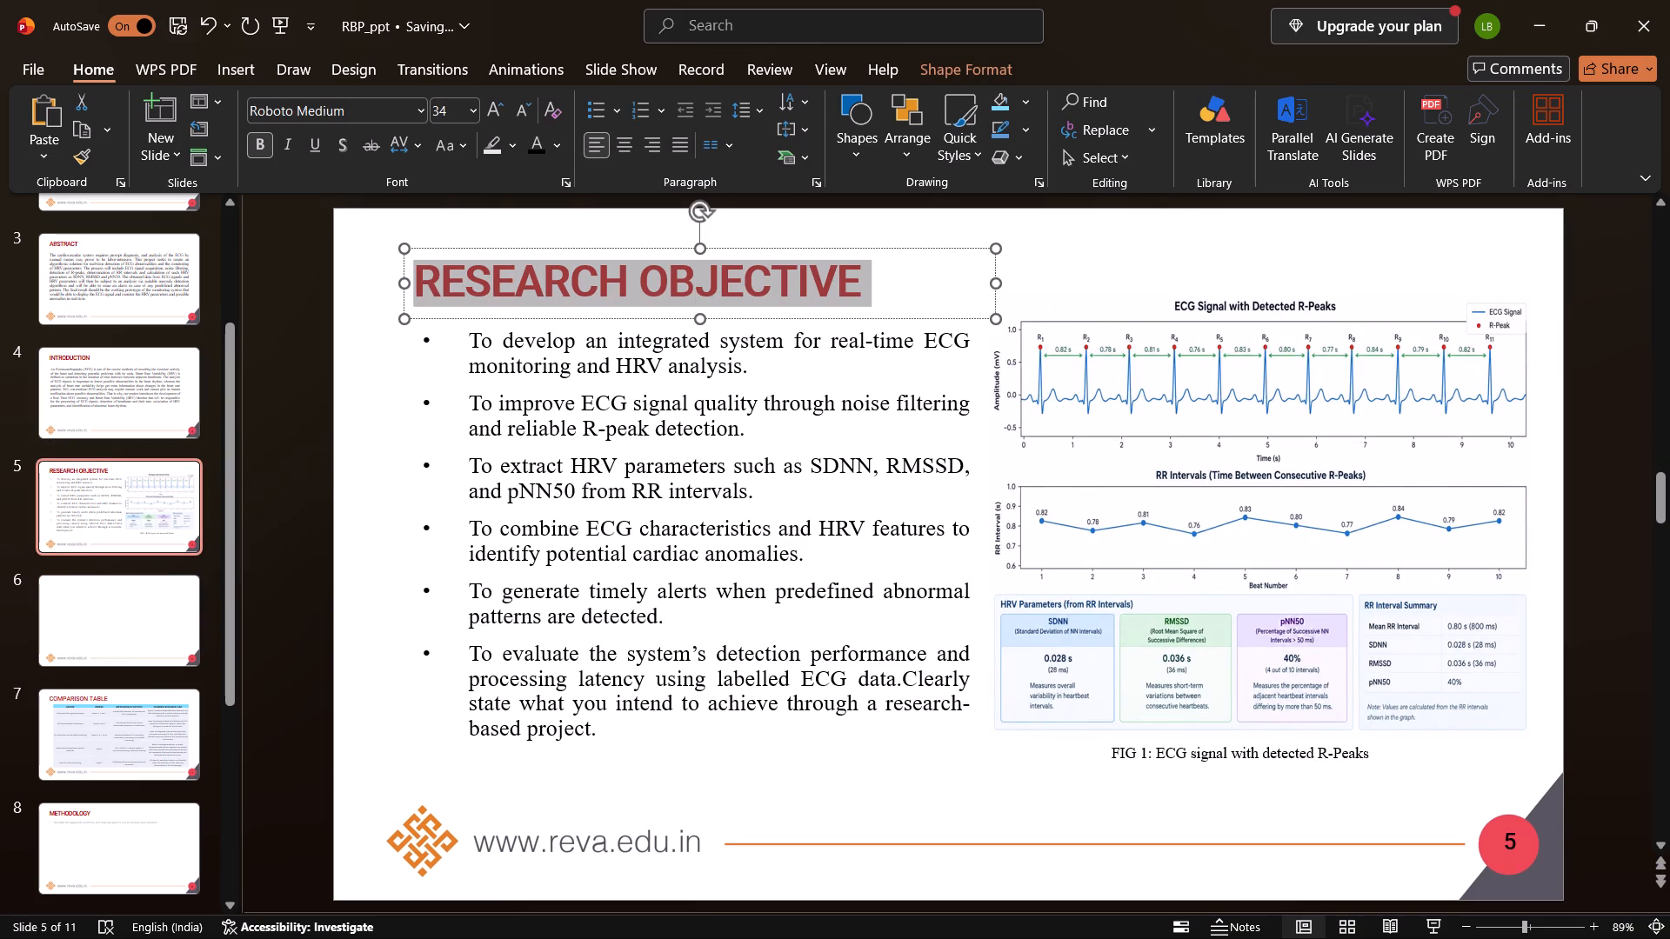
key(ctrl+c)
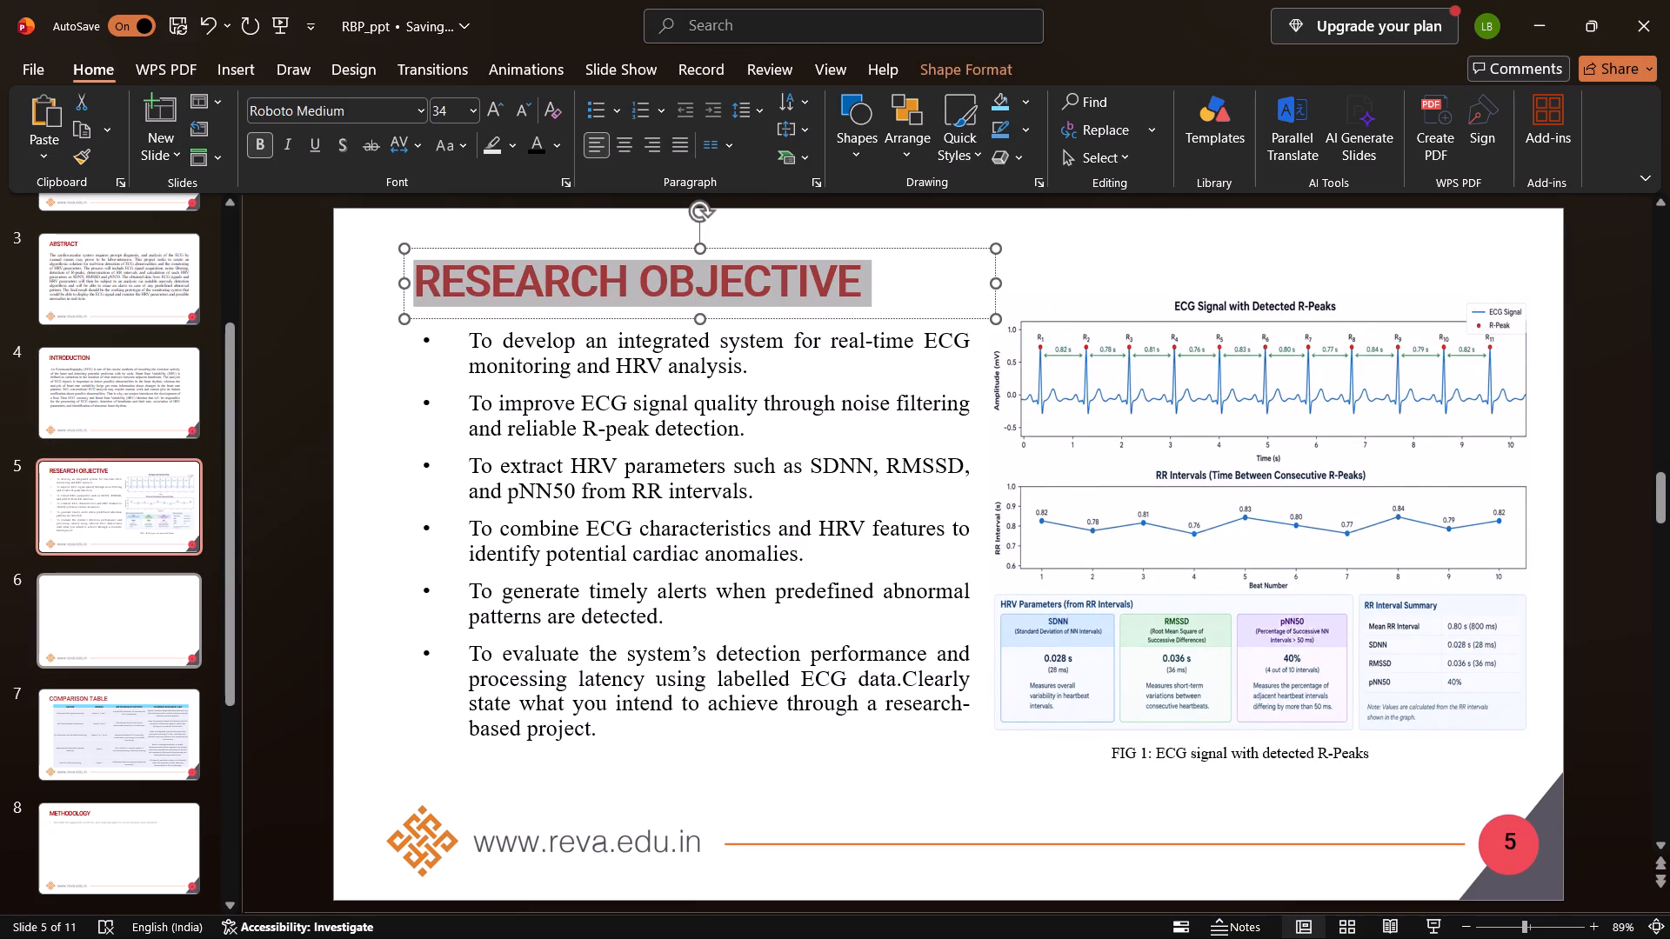
click(134, 613)
click(431, 291)
key(ctrl+v)
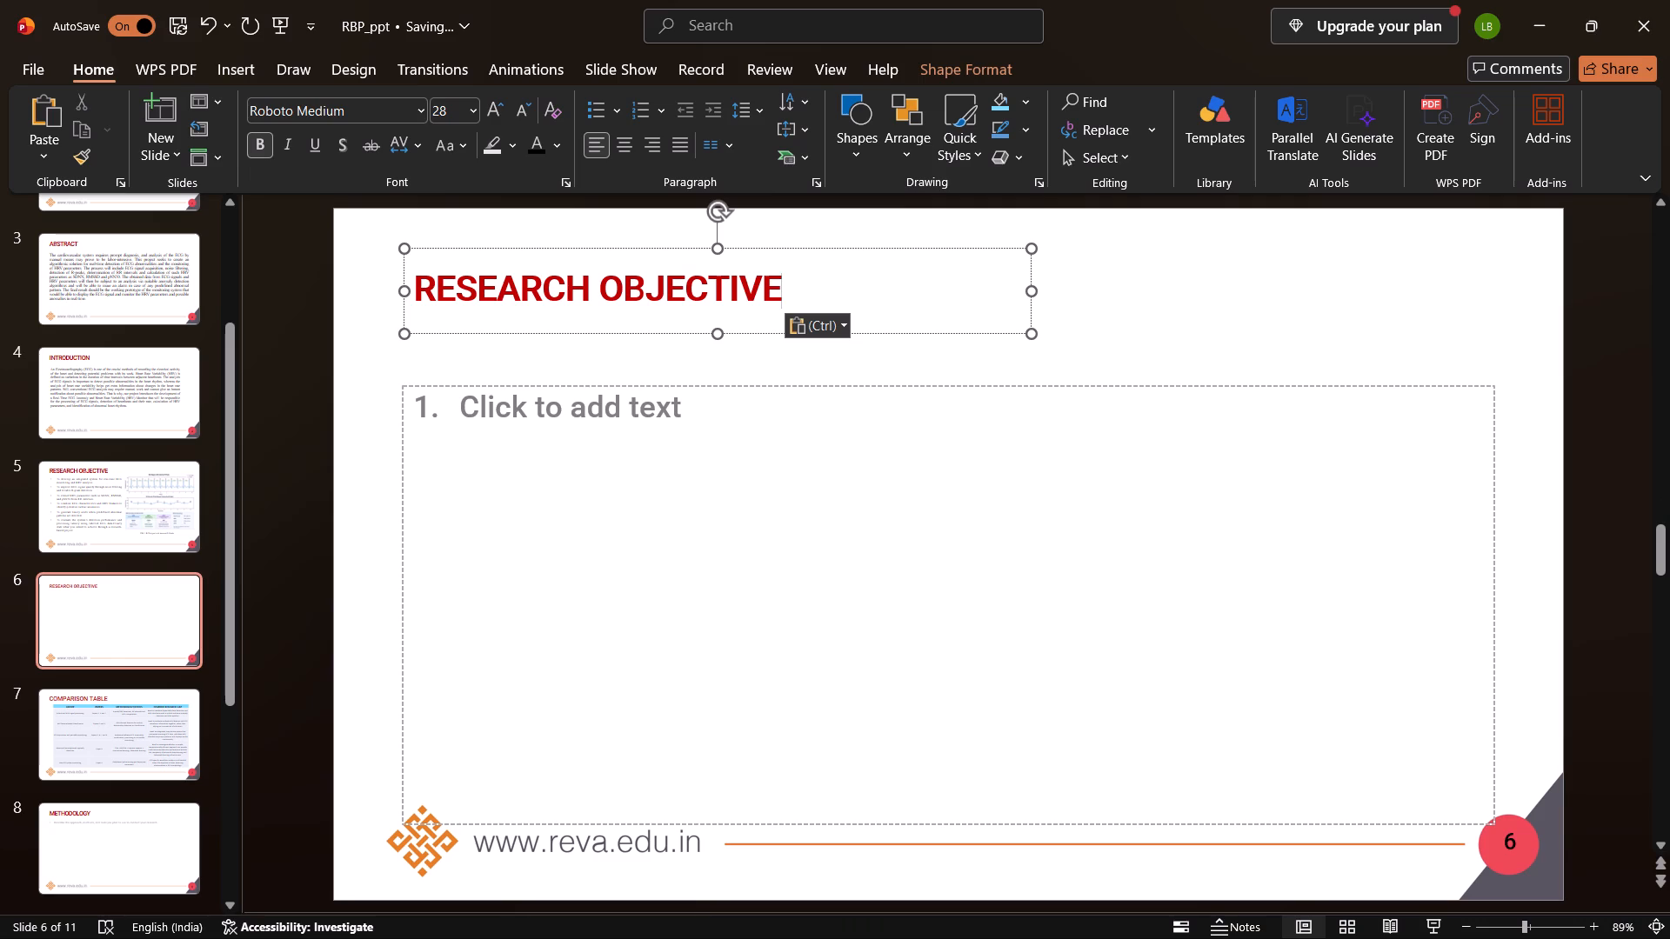
Replace the pasted heading on slide 6 with LITERATURE REVIEW, leaving no stray letters before it.
key(BackSpace)
key(BackSpace)
key(BackSpace)
key(BackSpace)
key(BackSpace)
key(BackSpace)
key(BackSpace)
key(BackSpace)
key(BackSpace)
key(BackSpace)
key(BackSpace)
key(BackSpace)
key(BackSpace)
key(BackSpace)
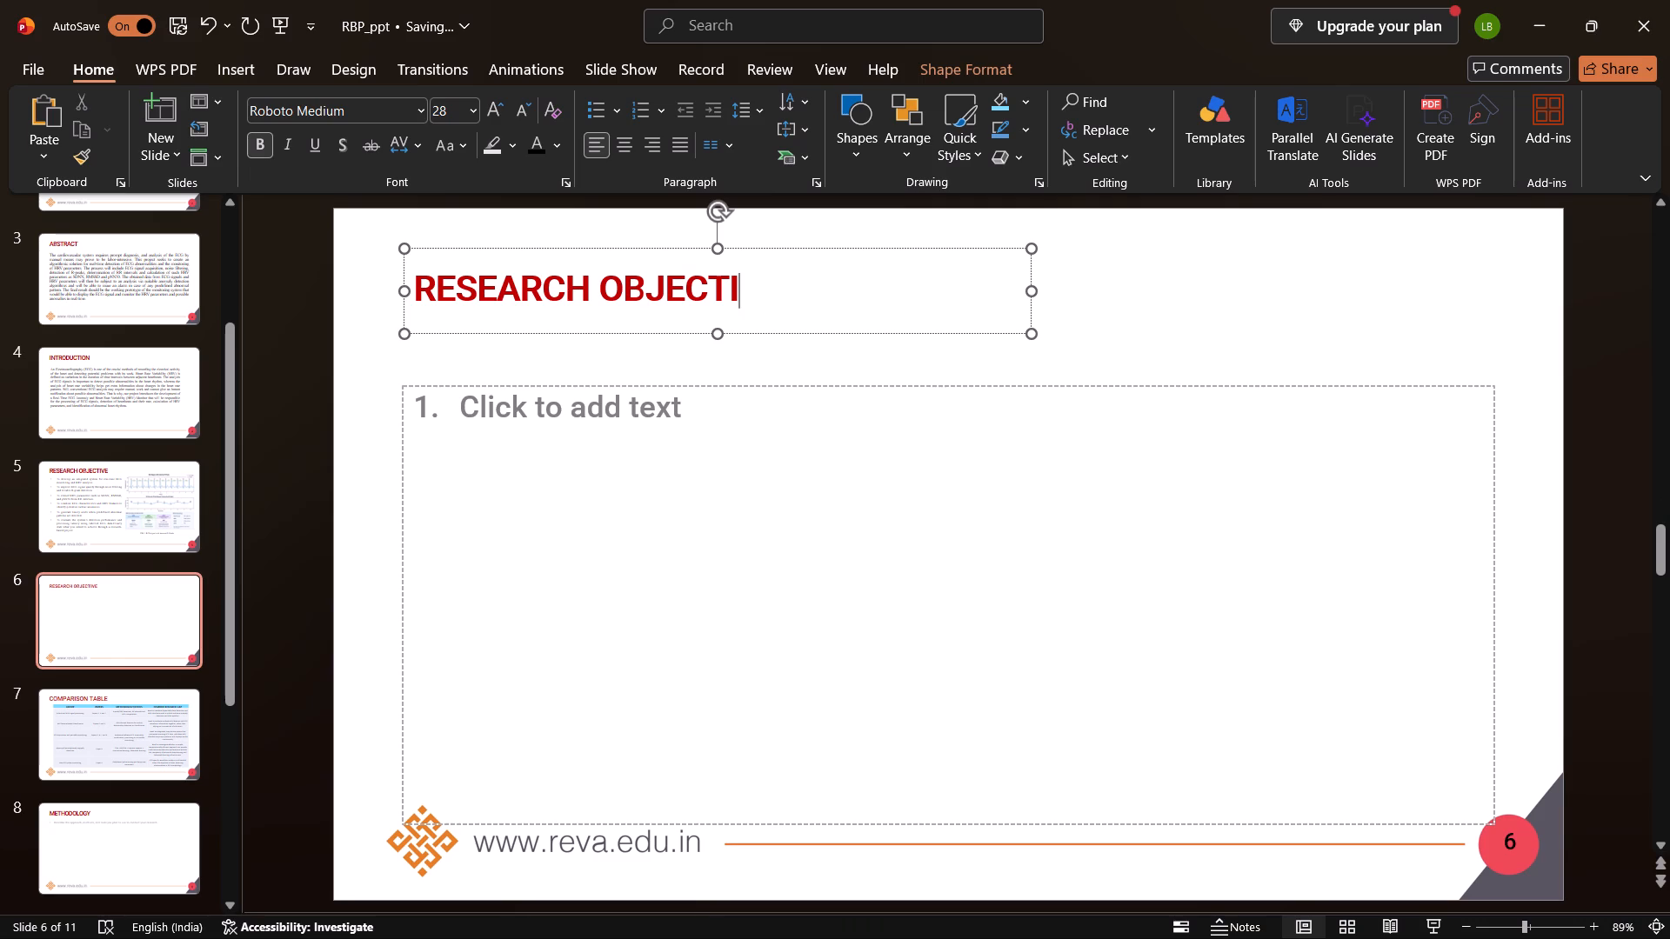
key(BackSpace)
key(BackSpace)
key(BackSpace)
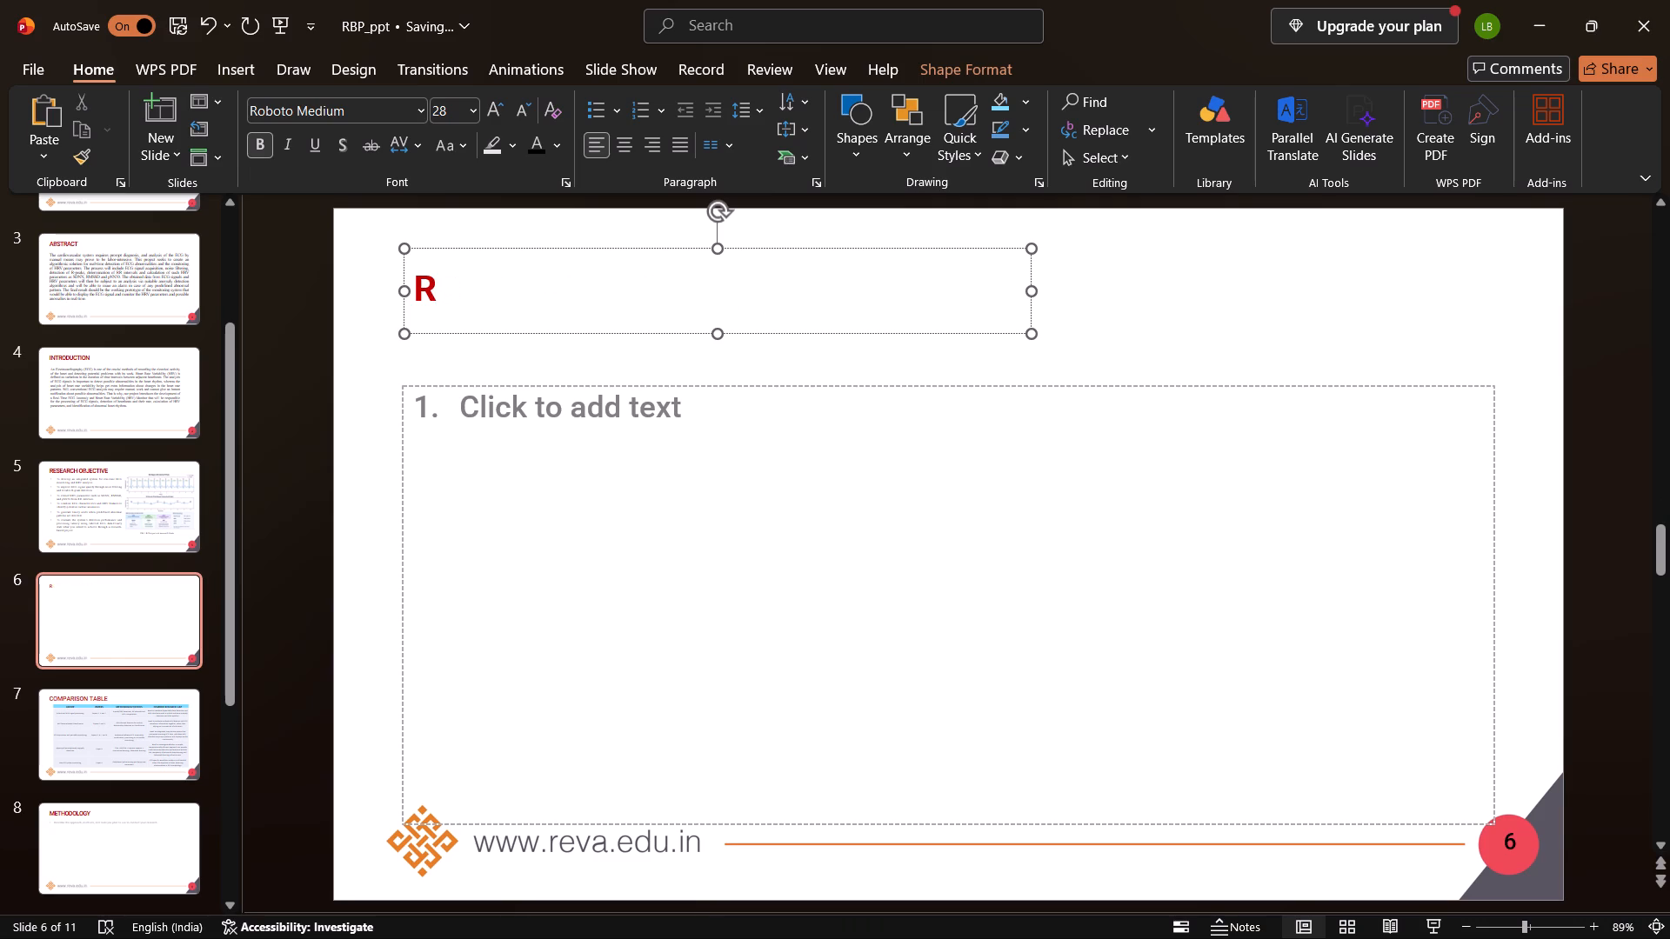
text(Li)
text(ter)
text(ature)
key(space)
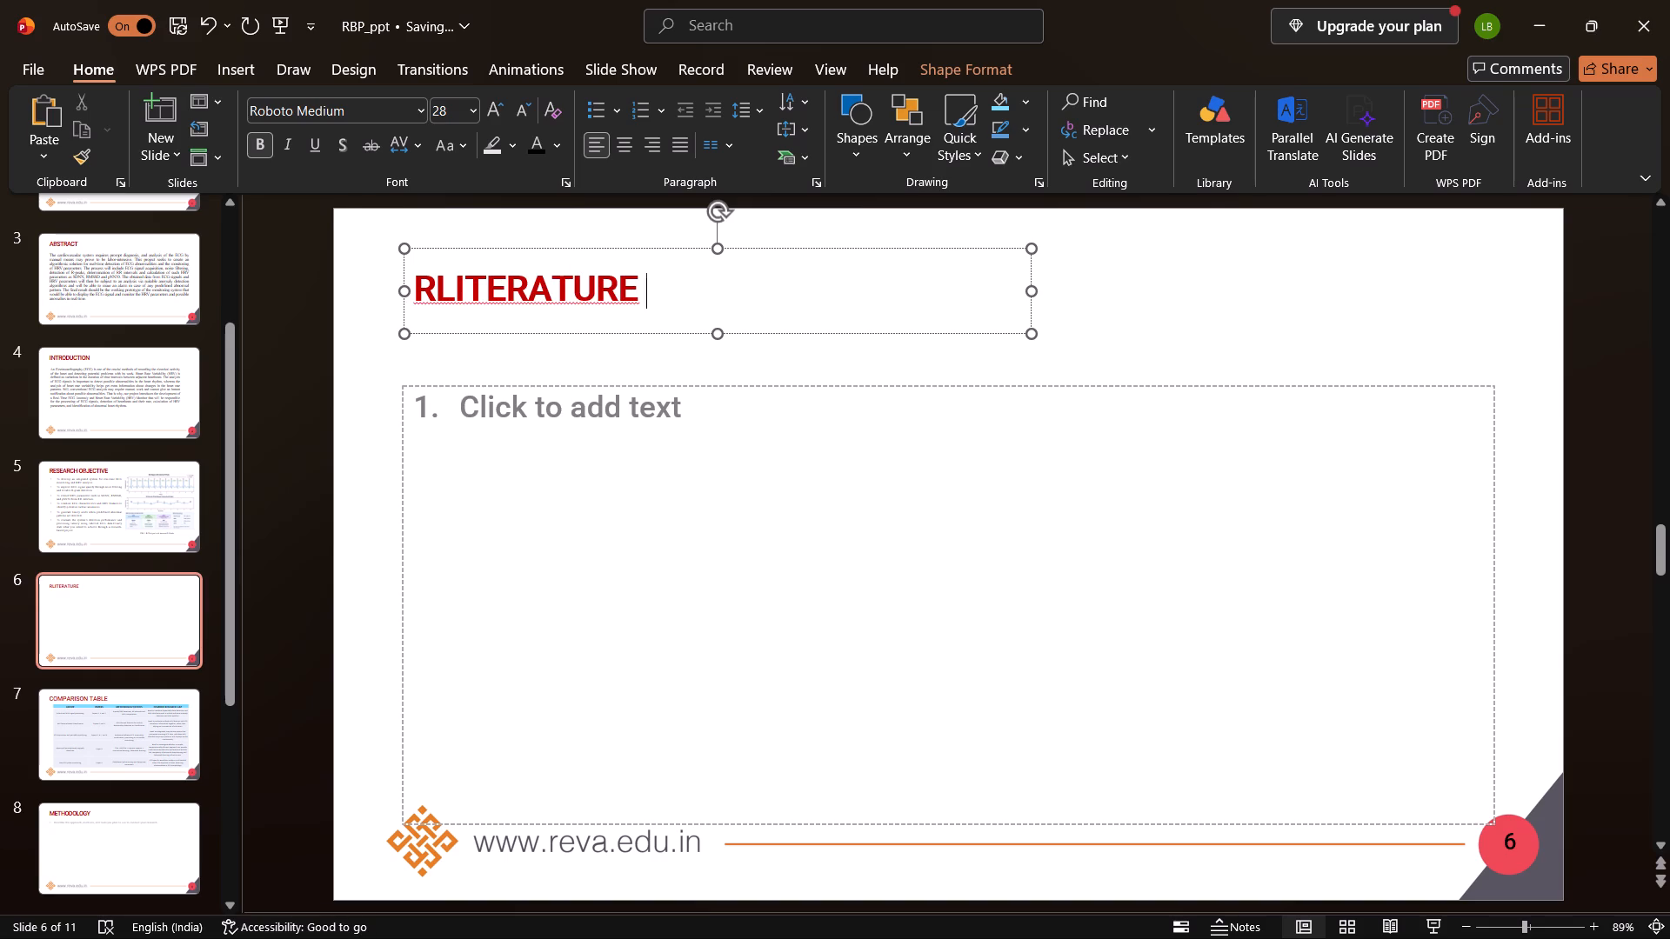
text(review)
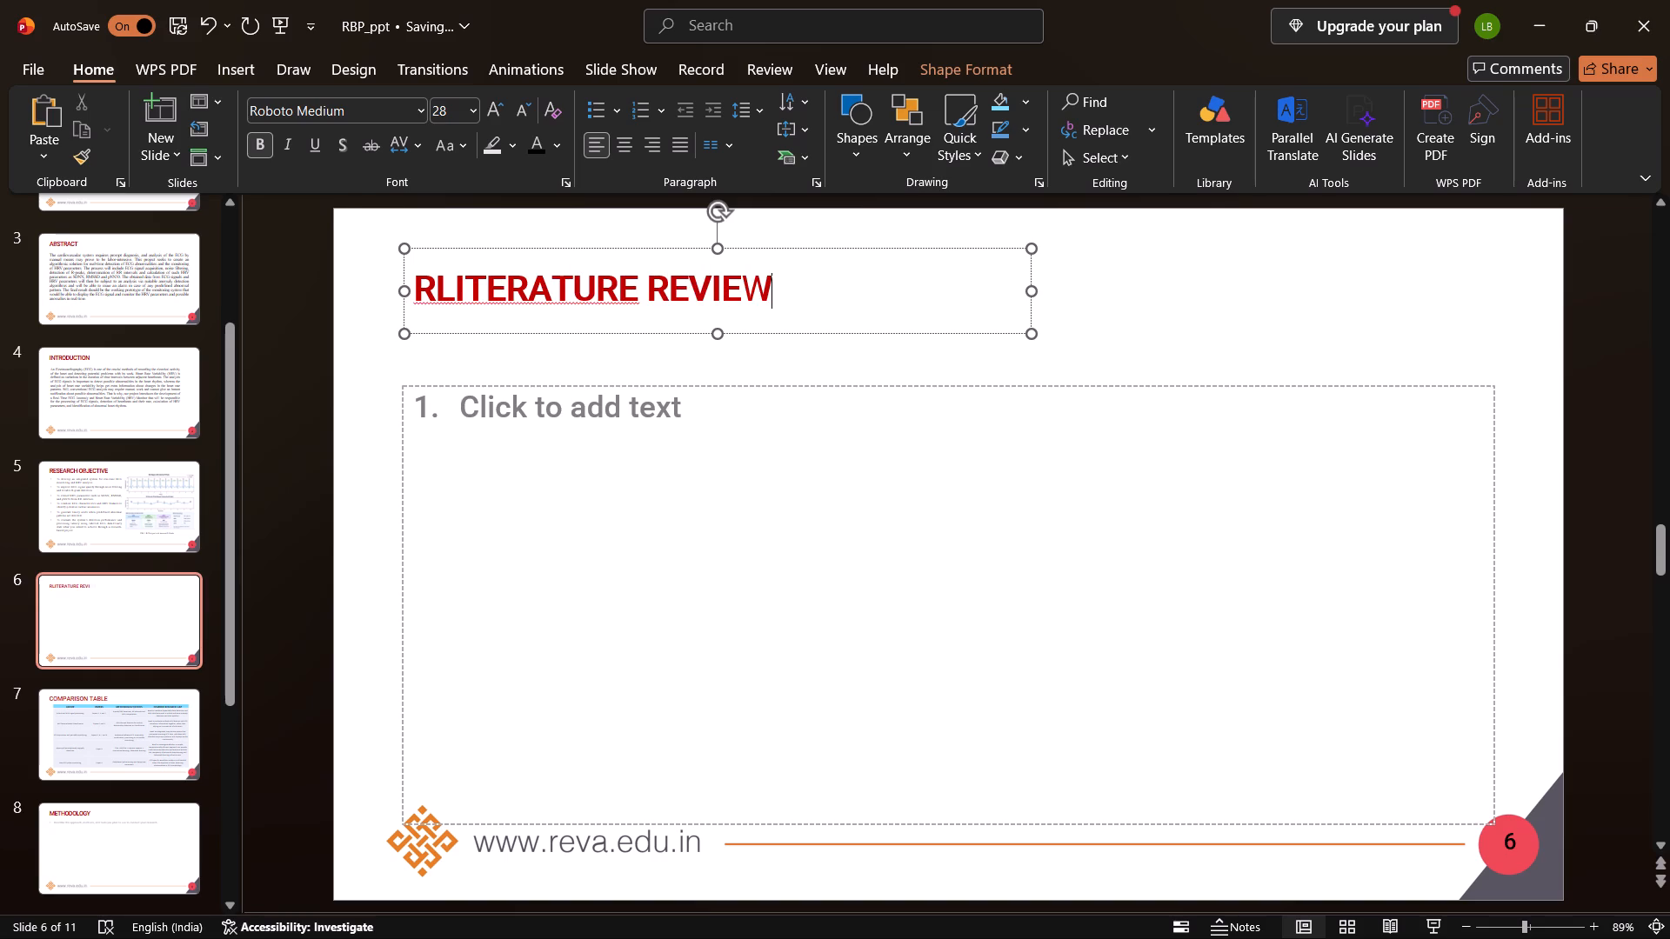
click(434, 292)
key(backslash)
key(BackSpace)
key(BackSpace)
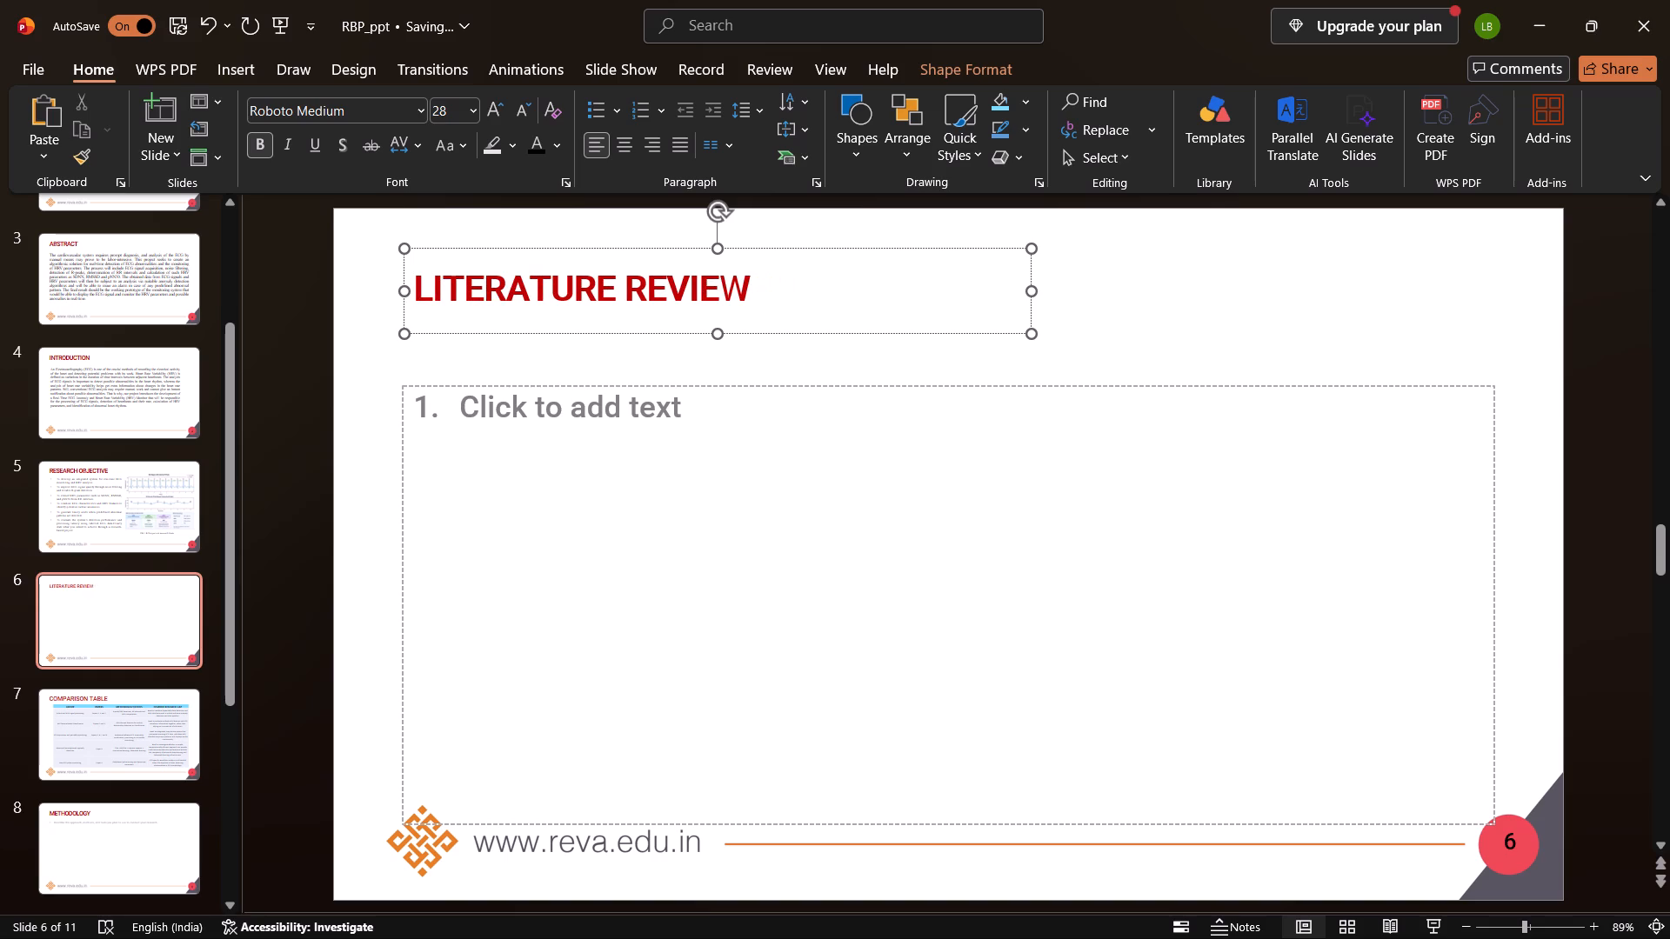
Extend the body placeholder's top edge upward to just beneath the LITERATURE REVIEW heading.
click(582, 419)
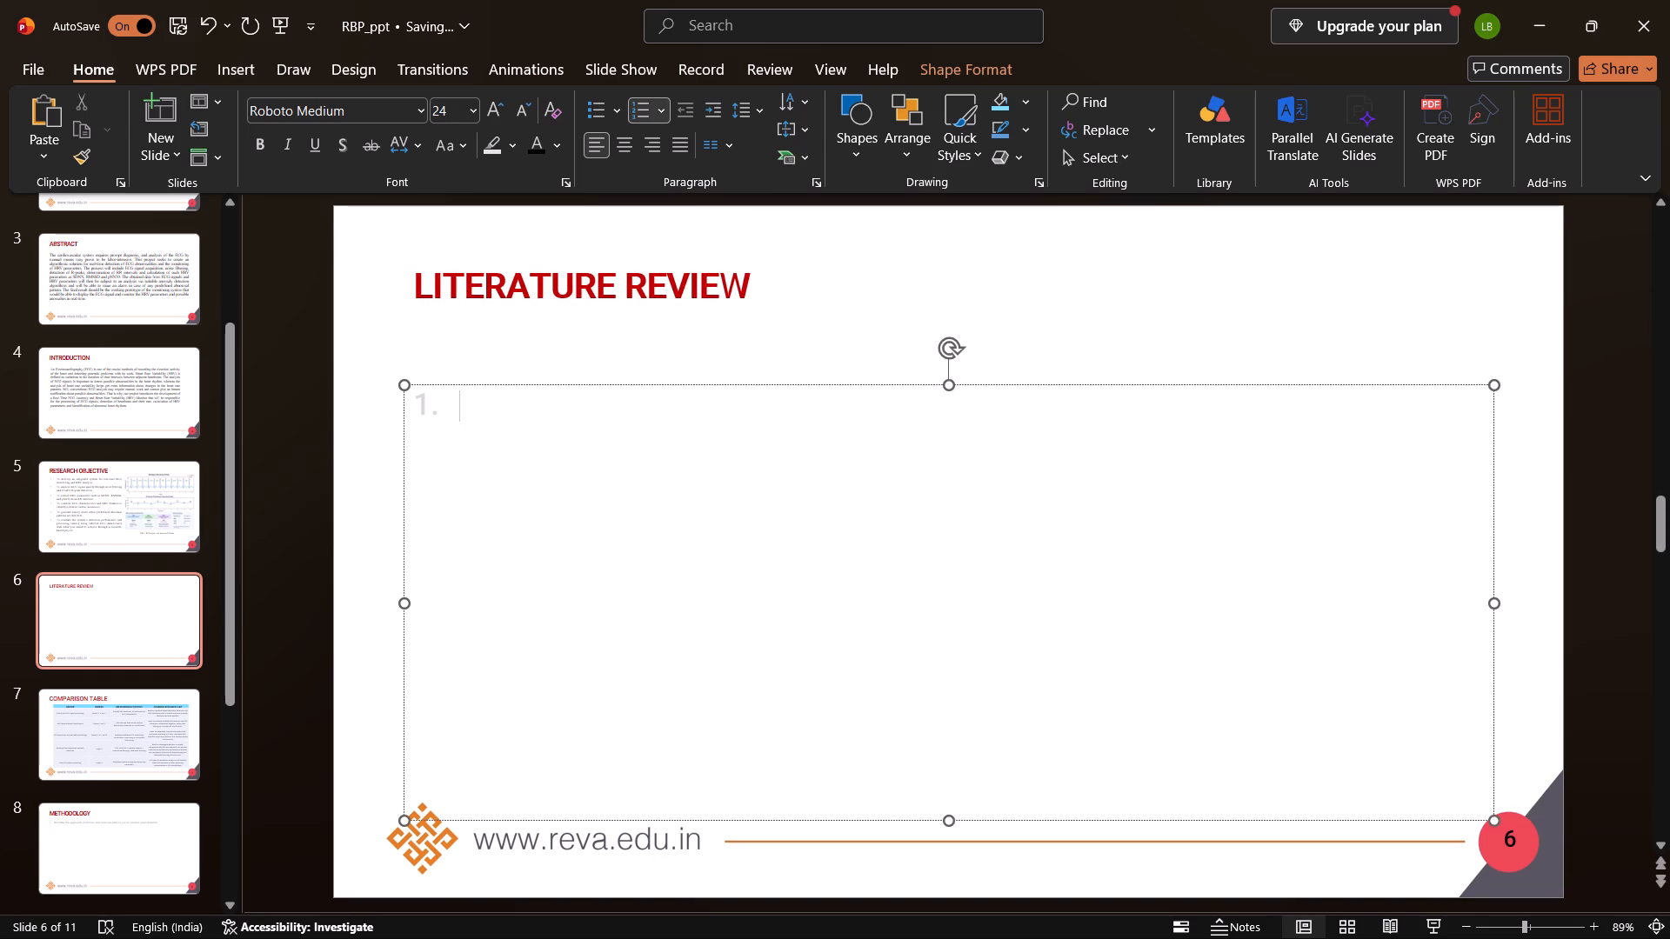
drag(946, 386, 939, 313)
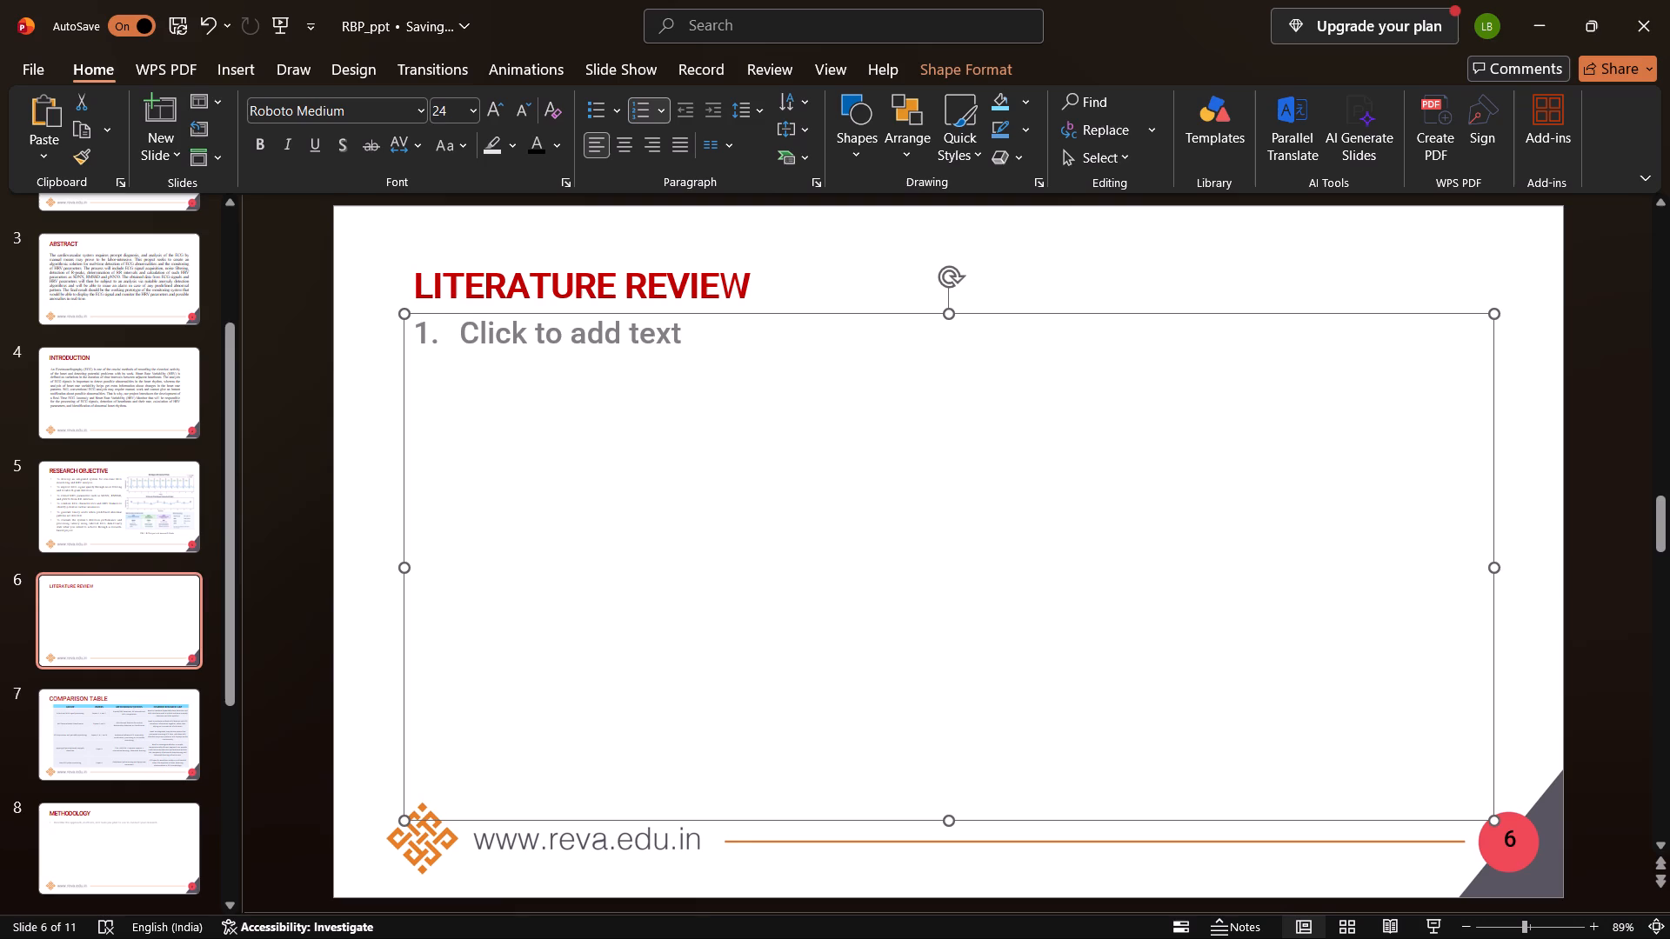
click(747, 267)
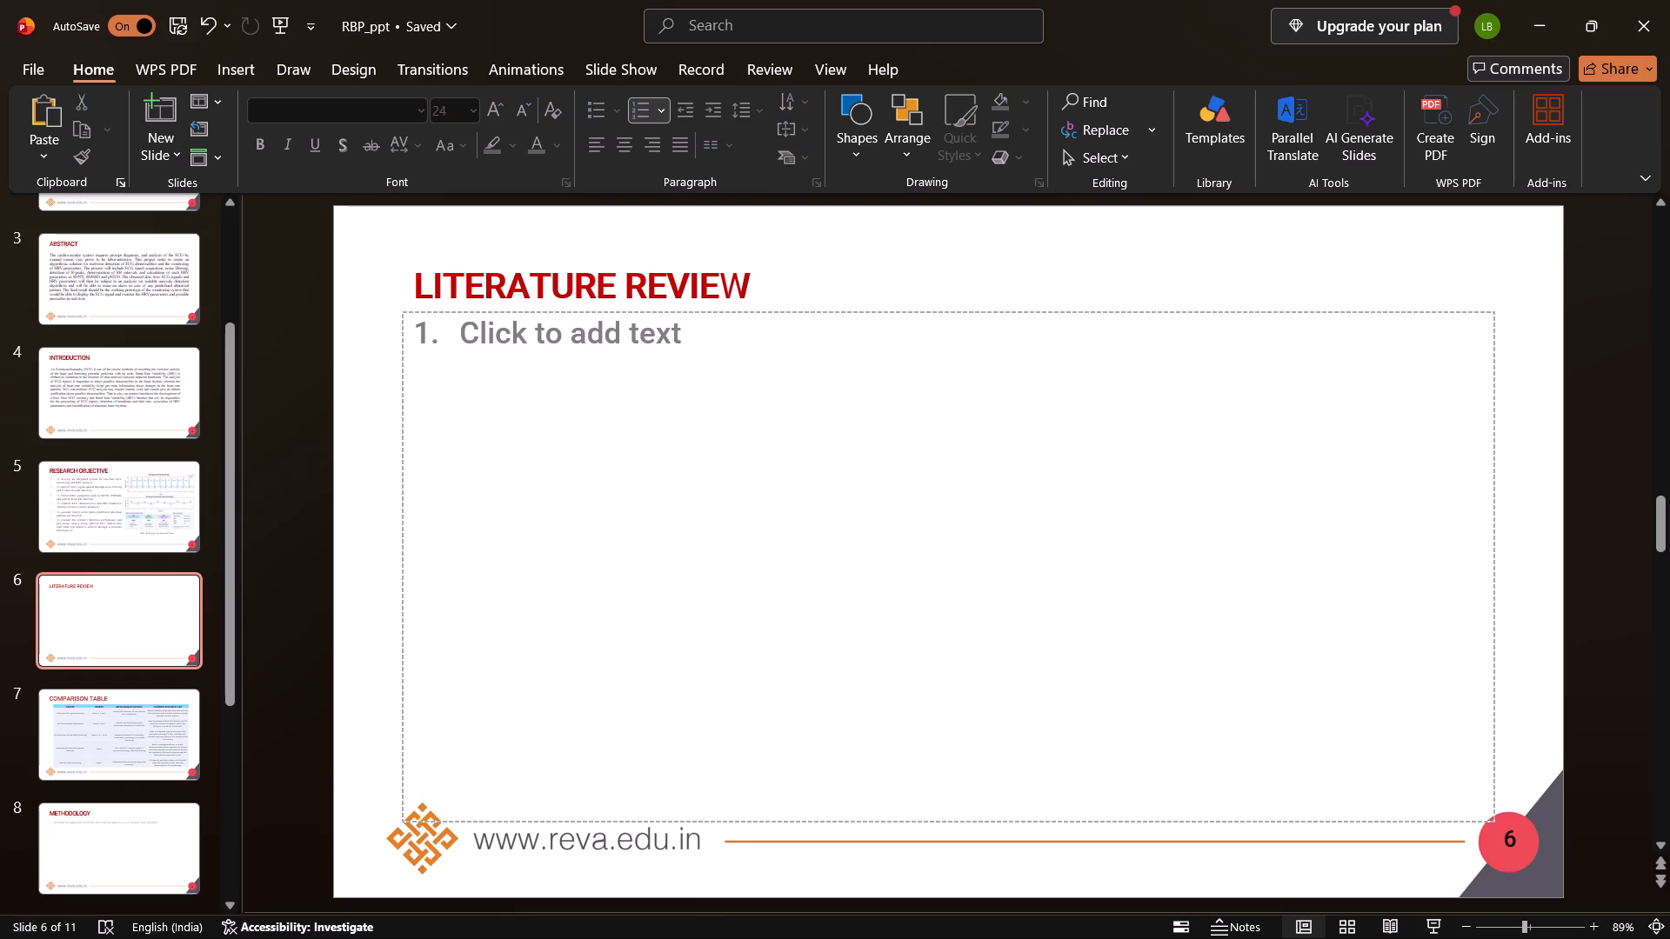
Move the body placeholder on slide 6 slightly down to leave a gap beneath the LITERATURE REVIEW heading.
click(132, 520)
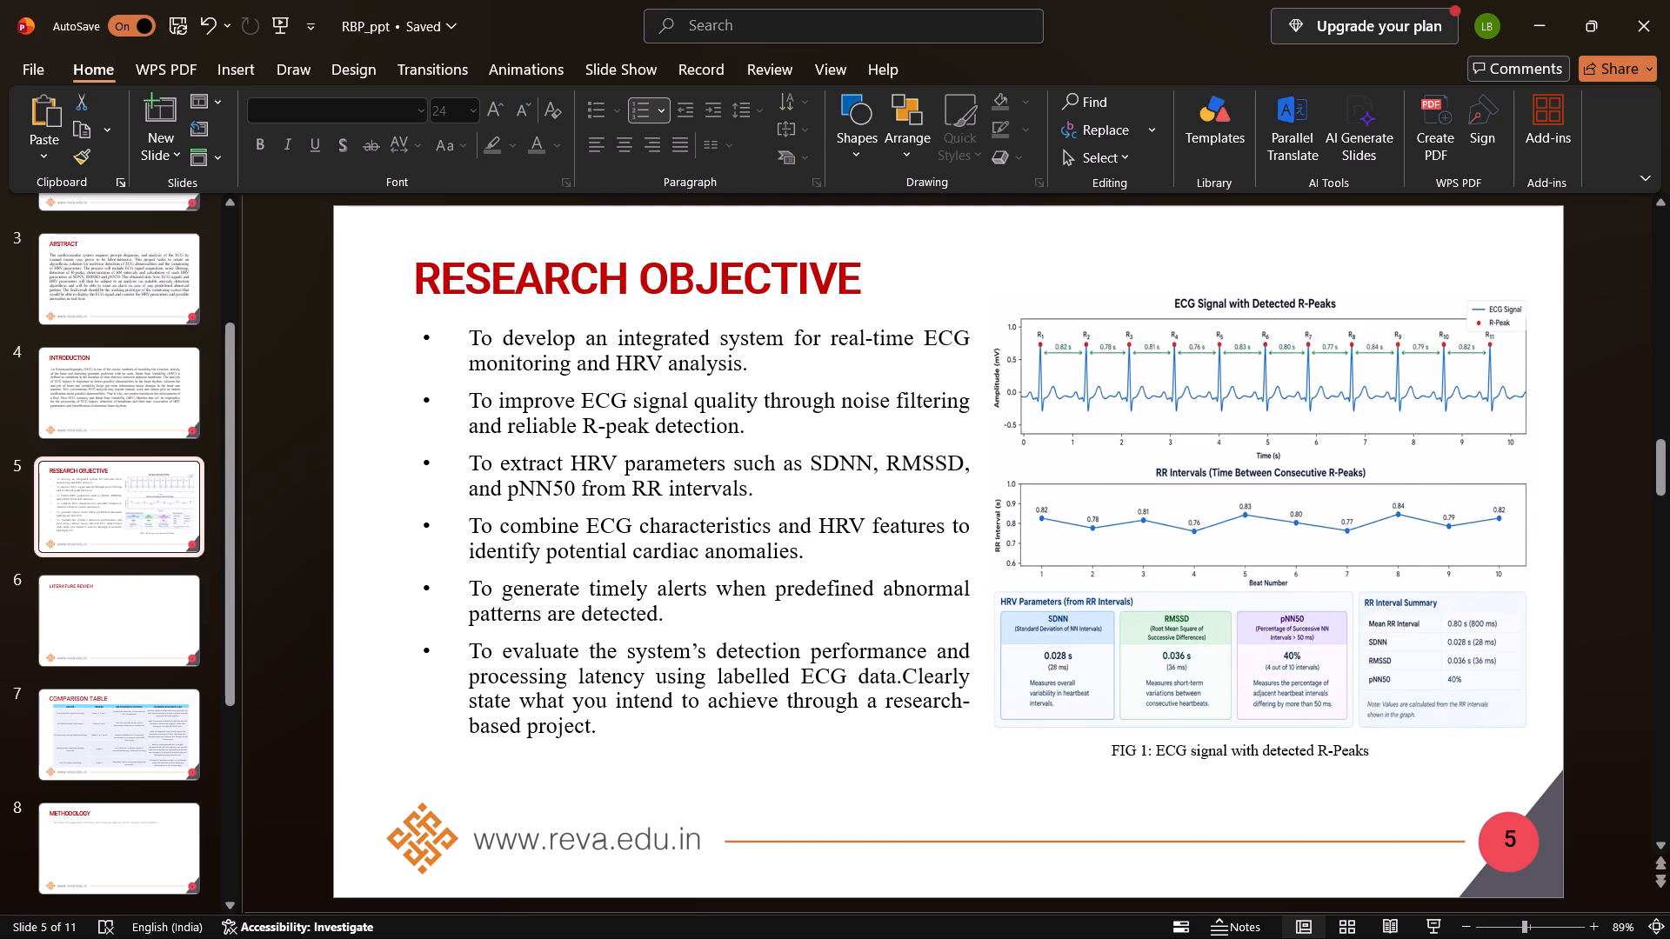
click(130, 636)
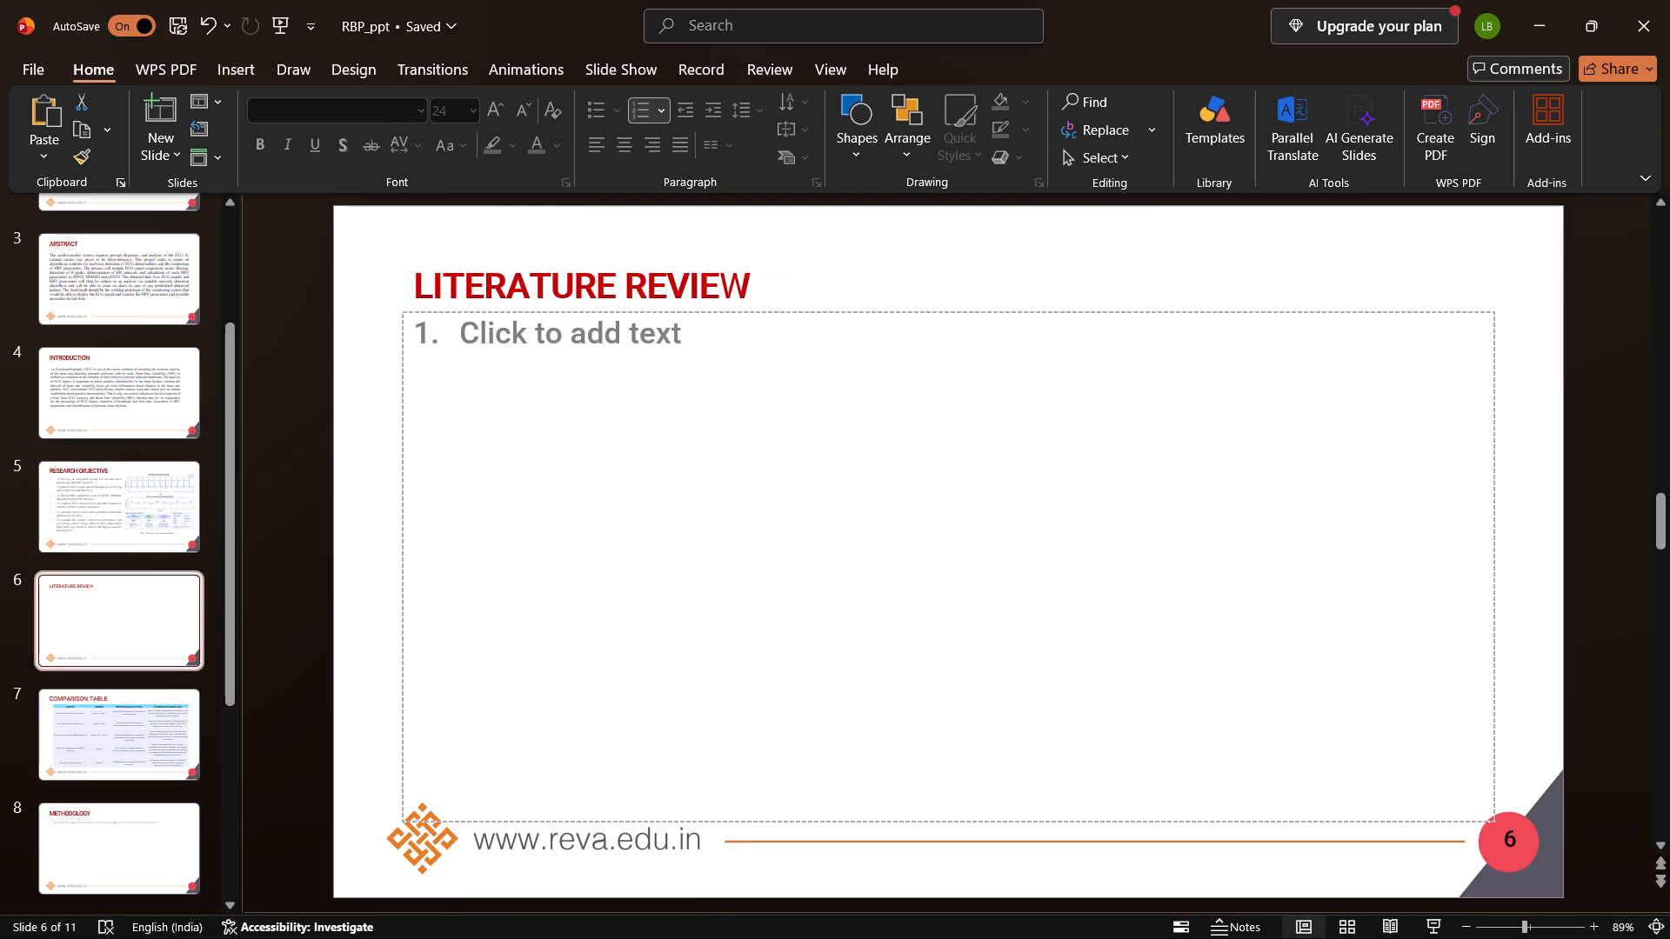
click(610, 283)
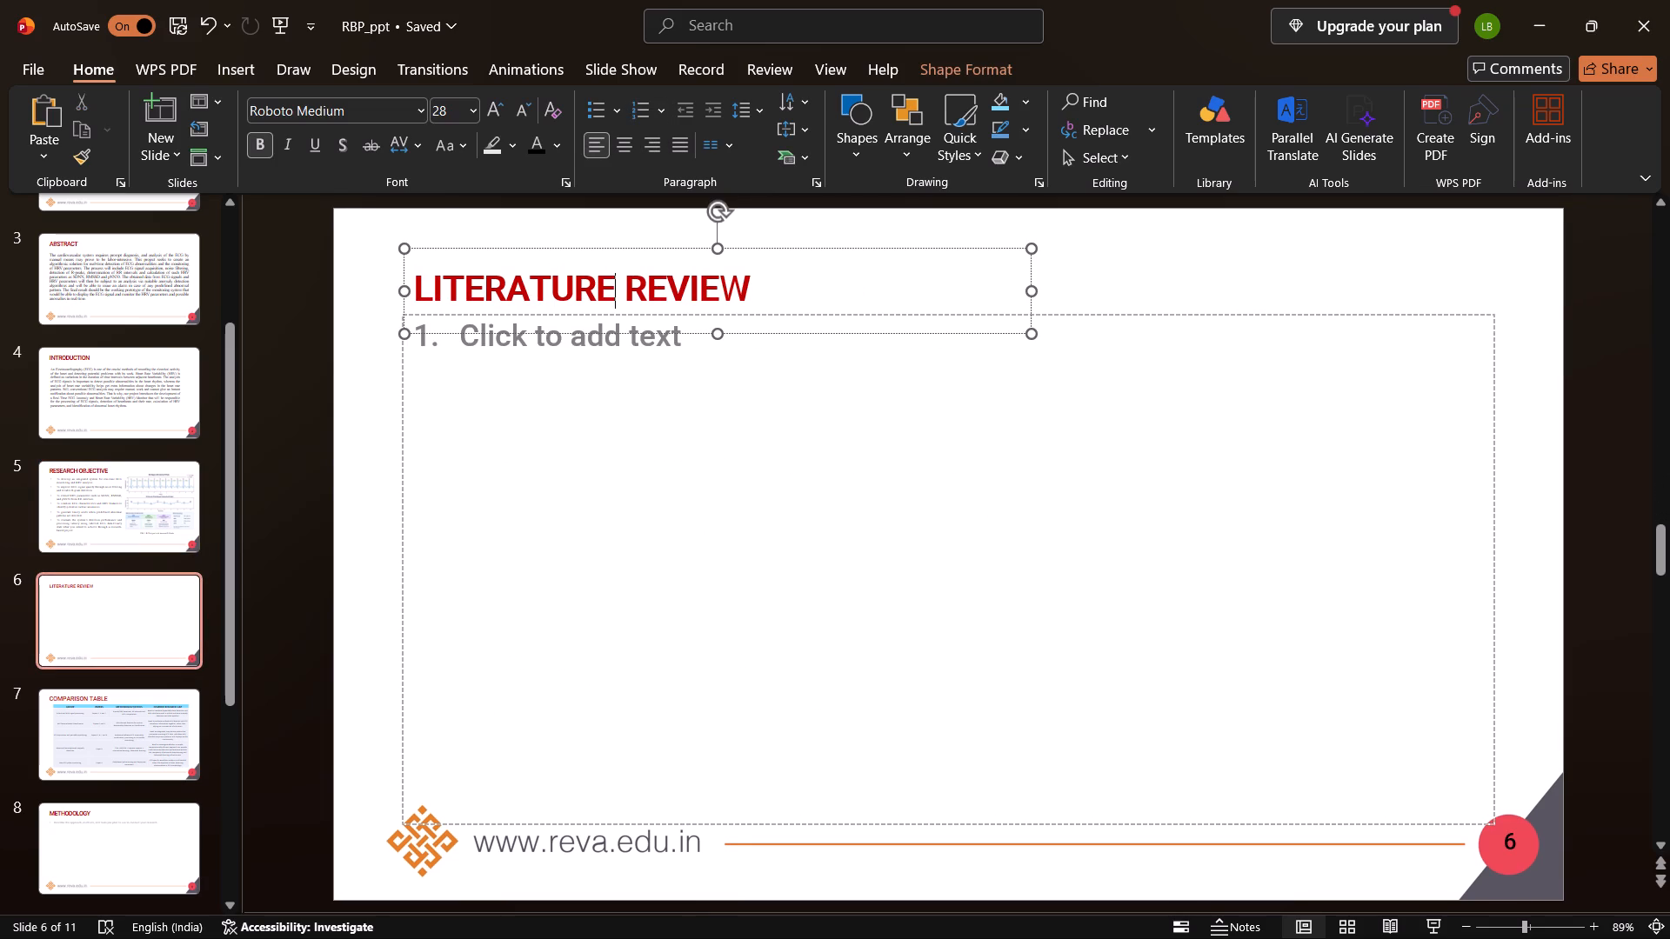
click(718, 283)
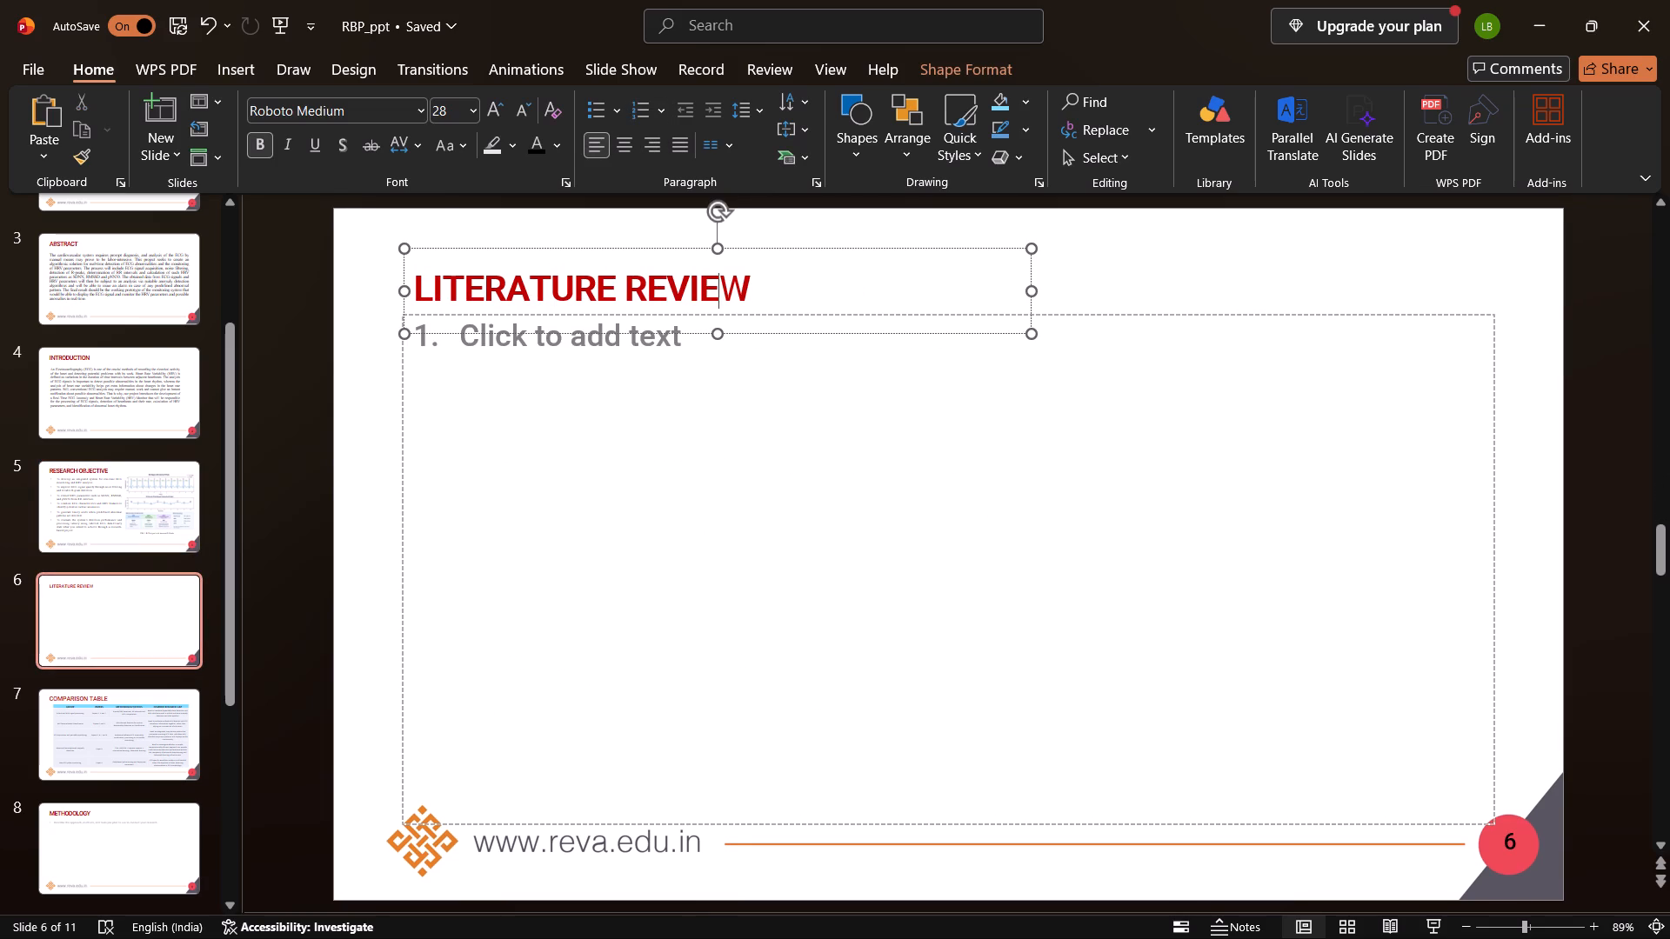
click(755, 286)
drag(1090, 313, 1092, 342)
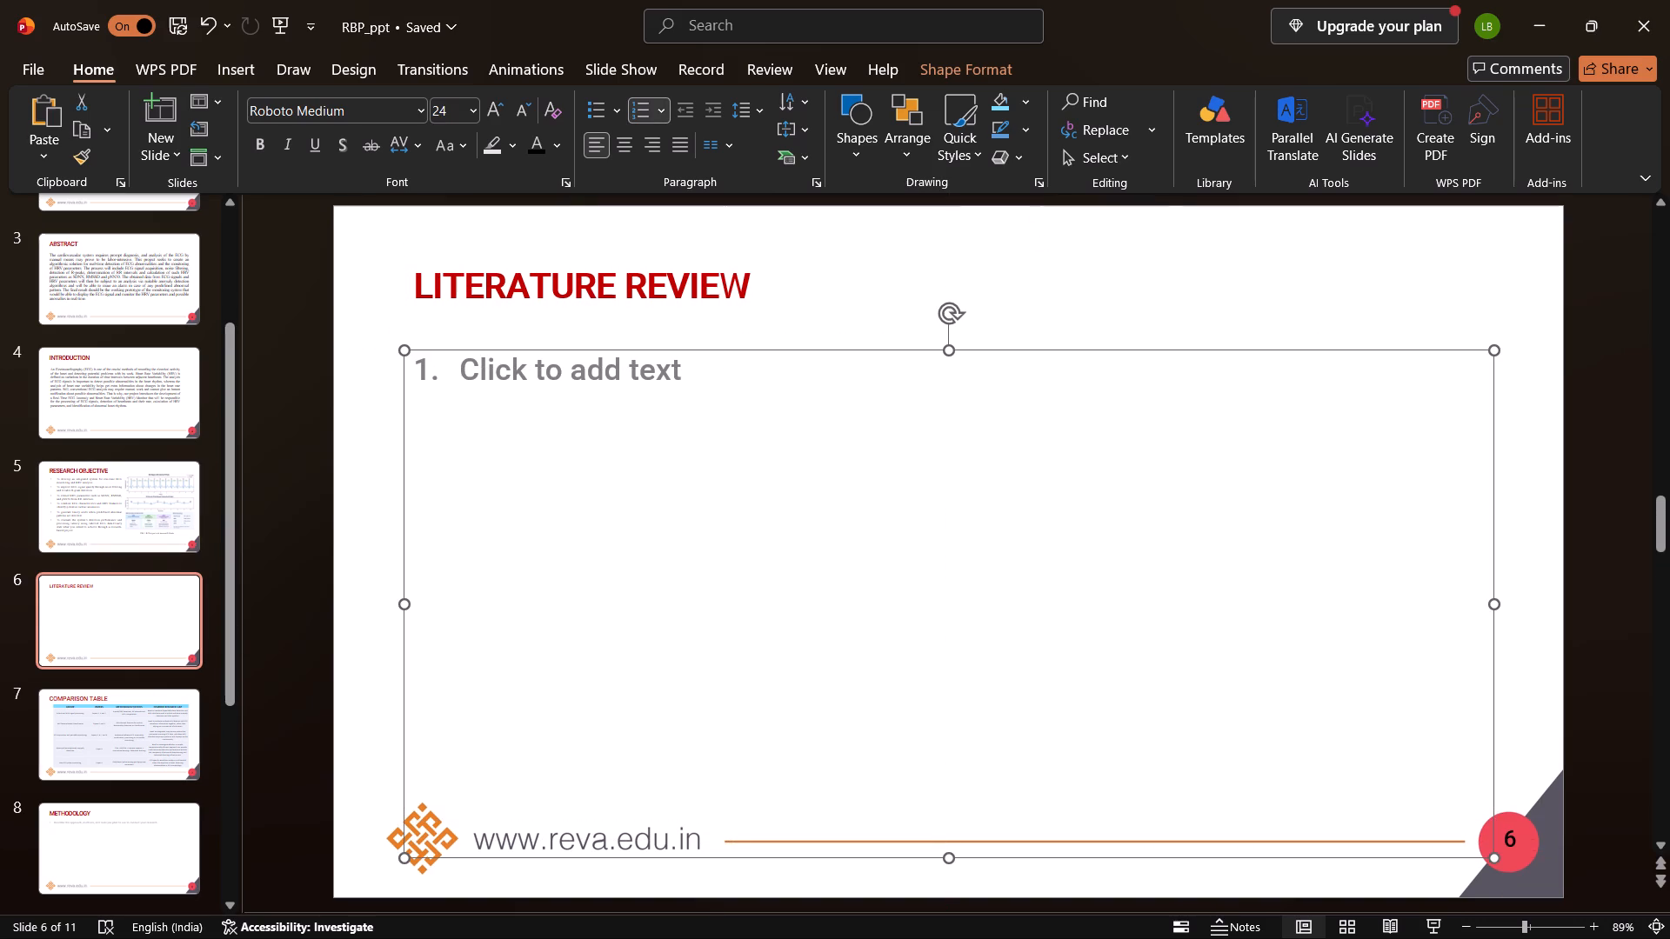
Set the LITERATURE REVIEW heading's font size to 34, matching the RESEARCH OBJECTIVE heading on slide 5.
click(153, 496)
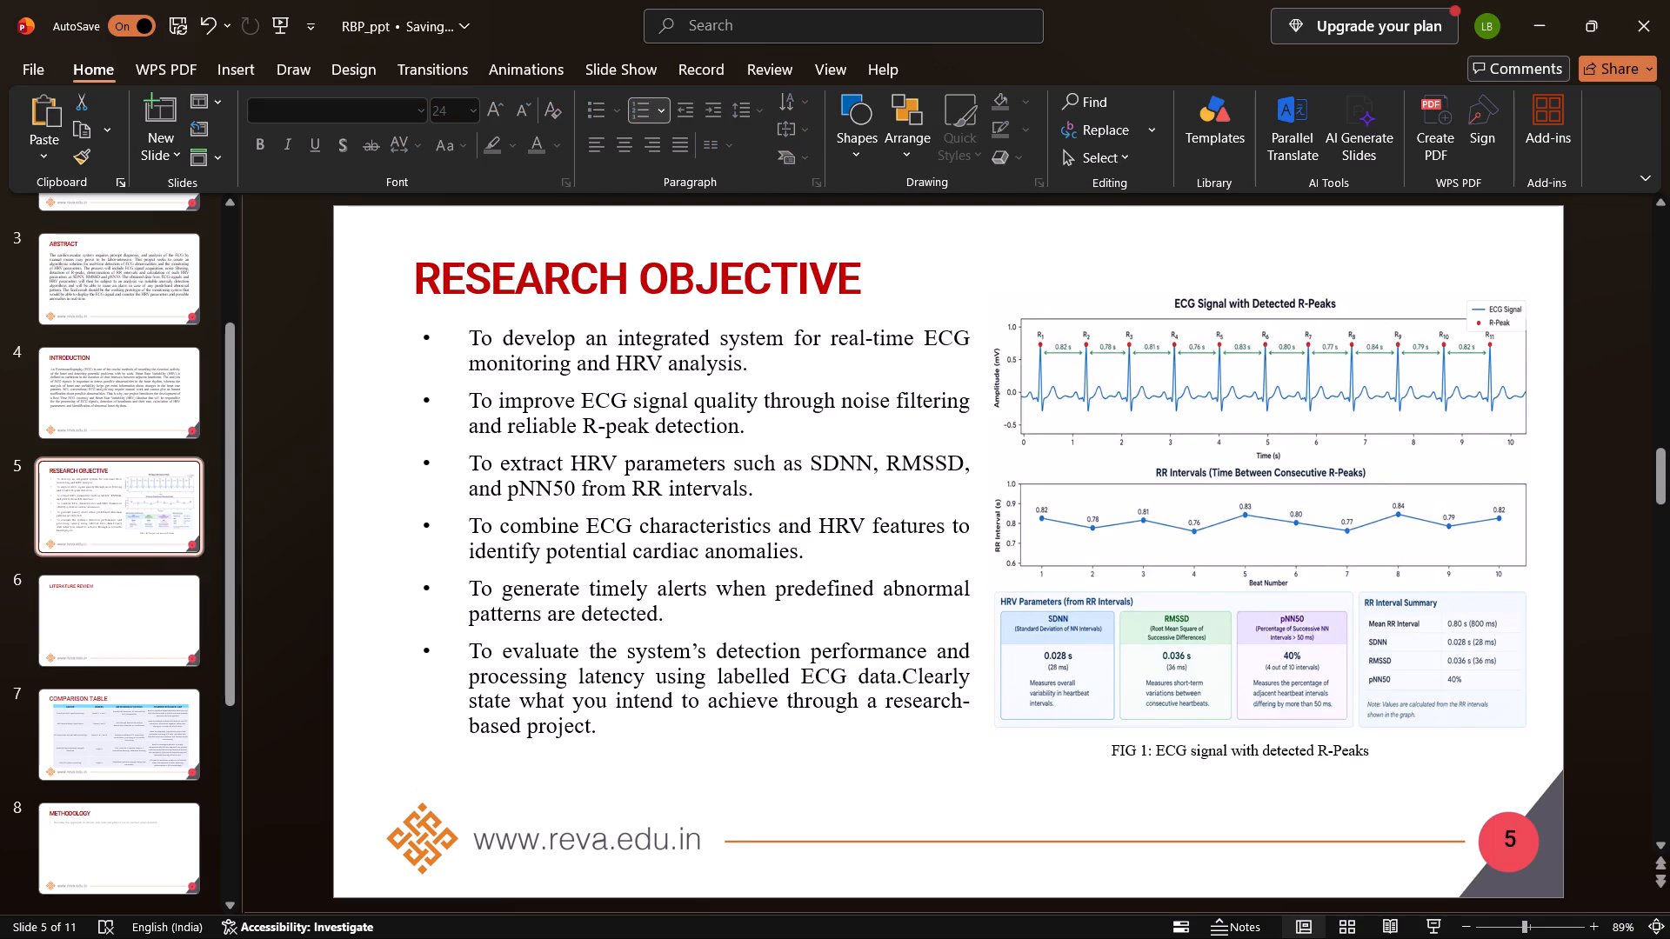
click(157, 611)
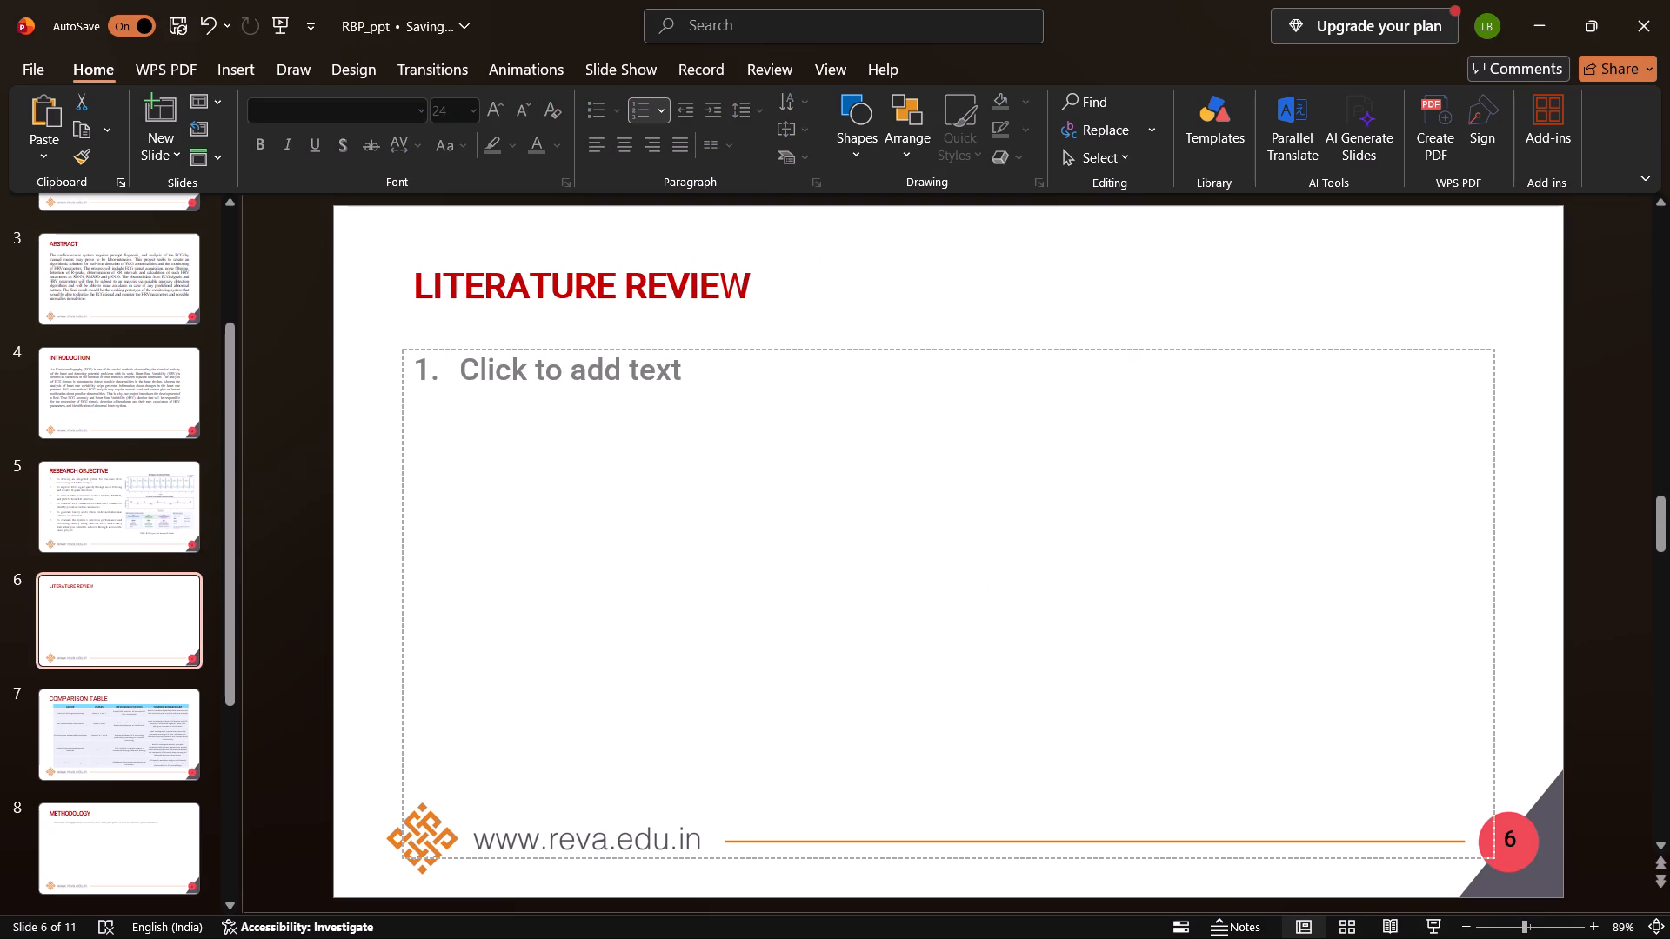
scroll(748, 290, left, 2)
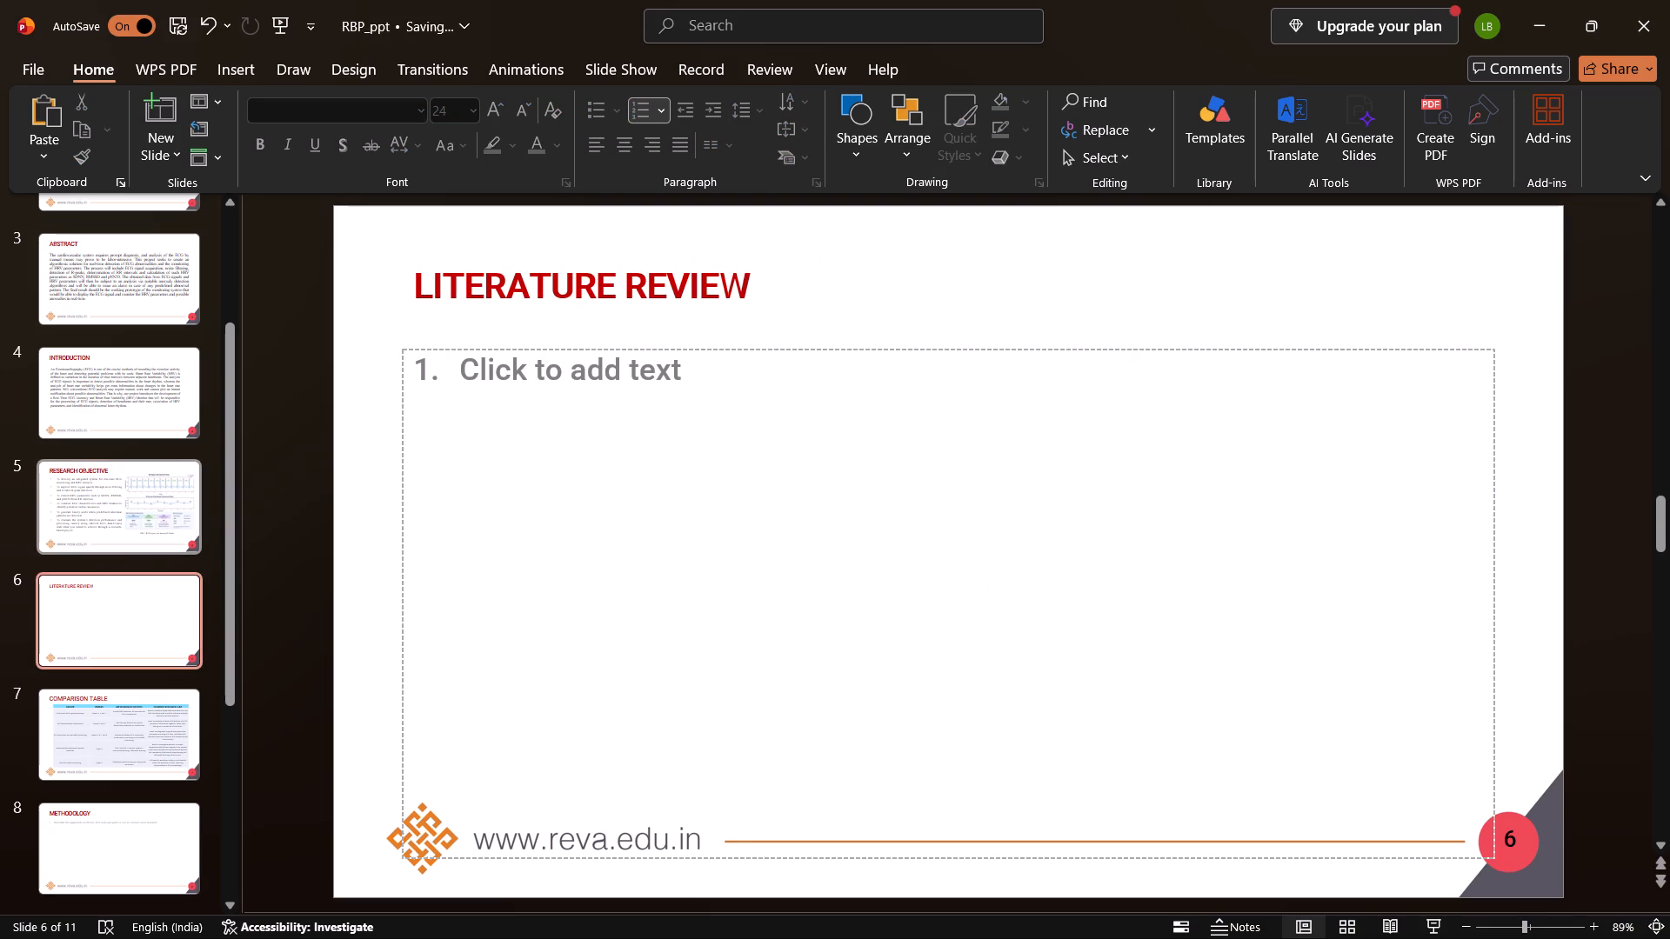
click(63, 542)
drag(419, 270, 518, 267)
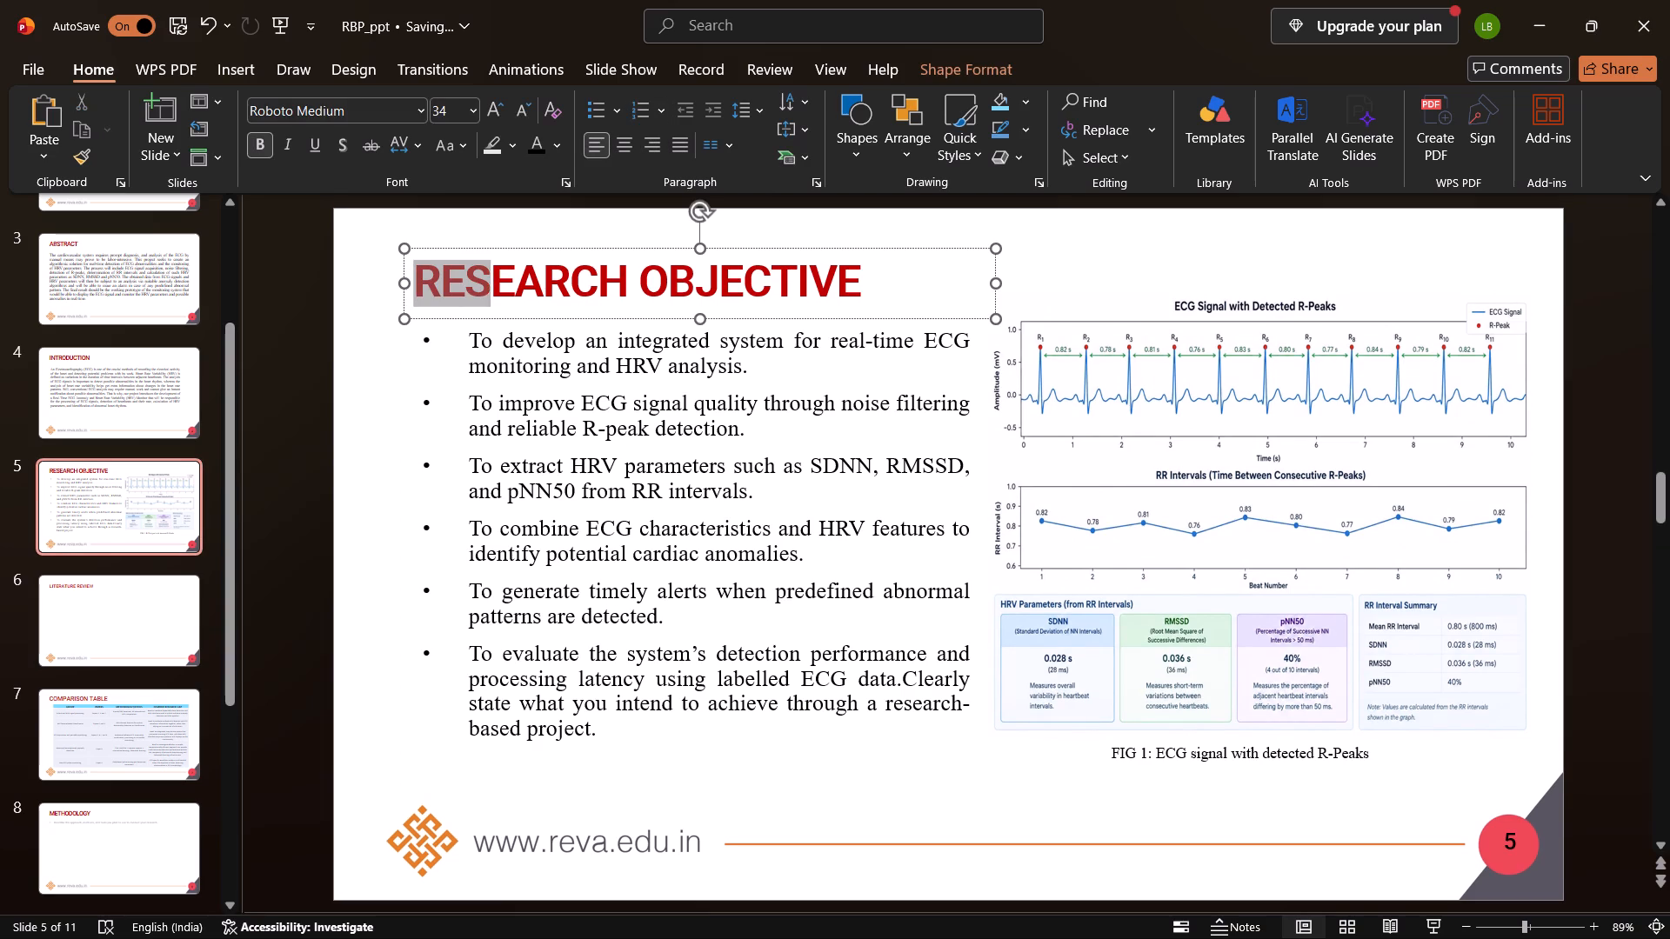
drag(518, 267, 740, 266)
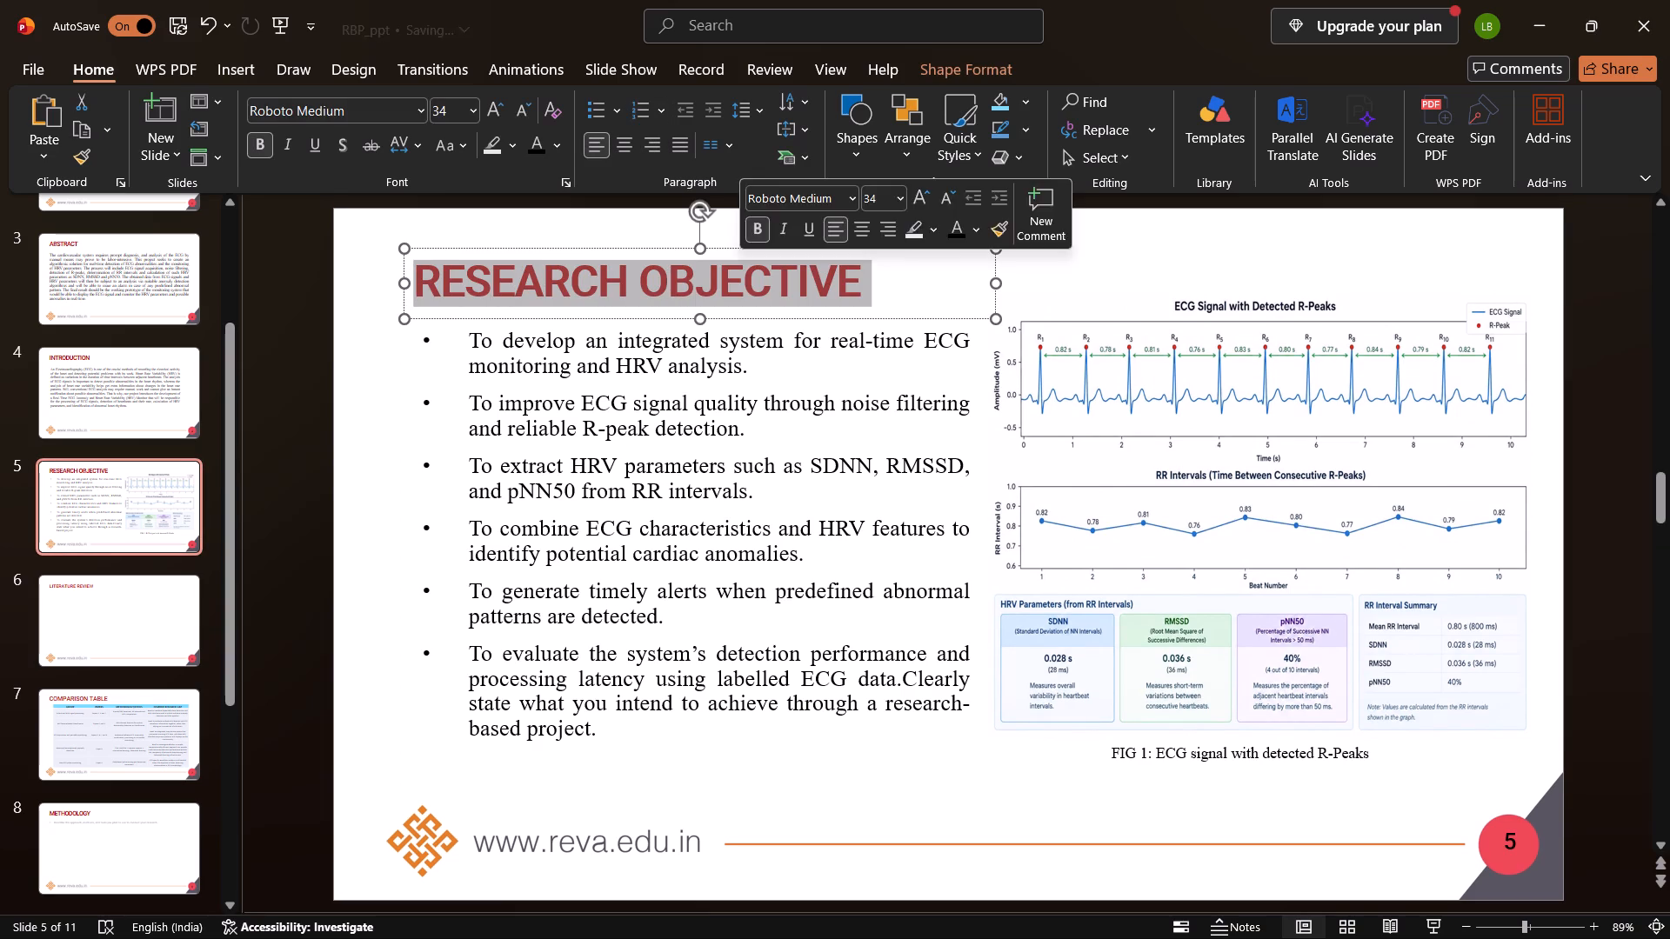
click(160, 595)
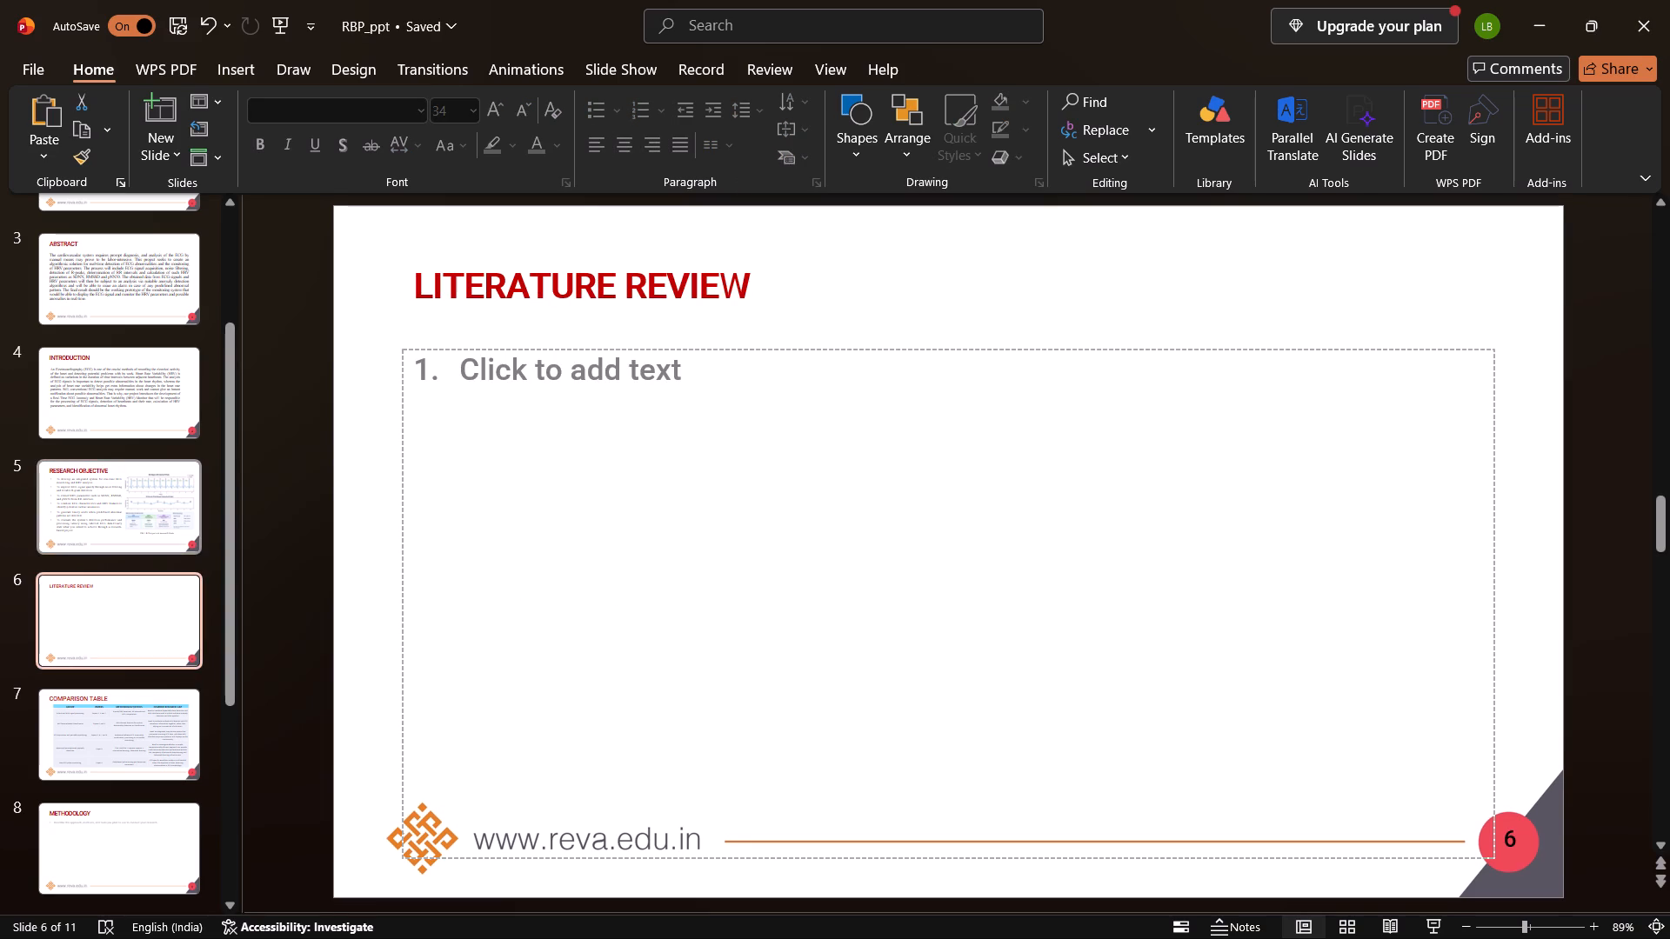
click(426, 278)
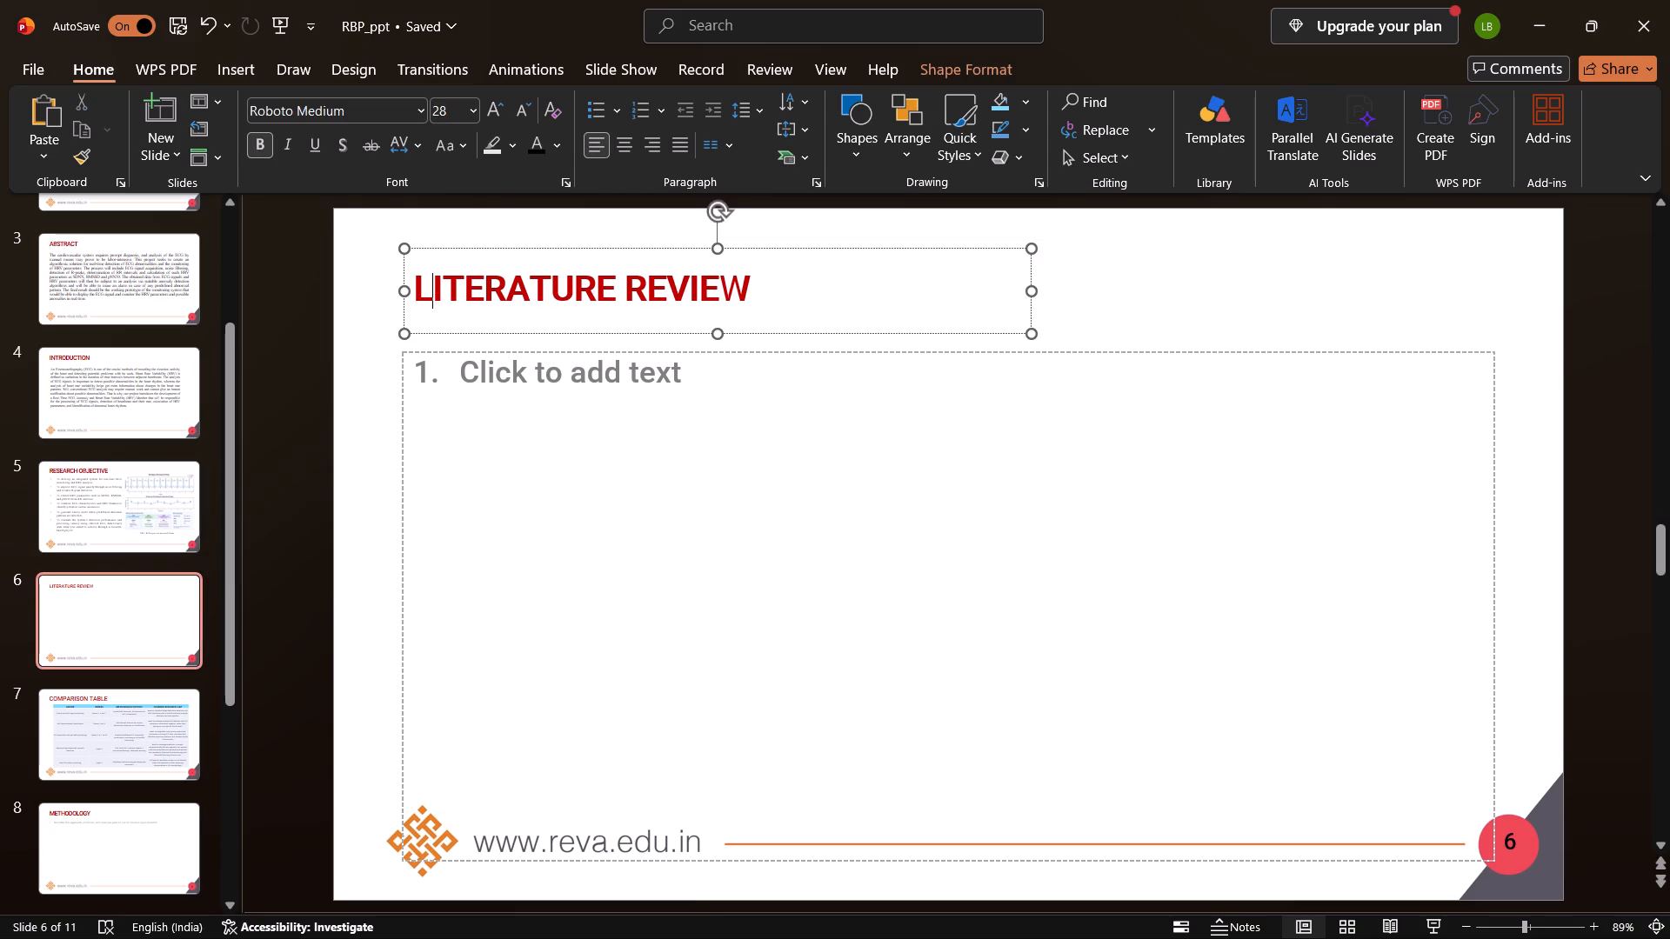
click(417, 280)
drag(417, 280, 540, 289)
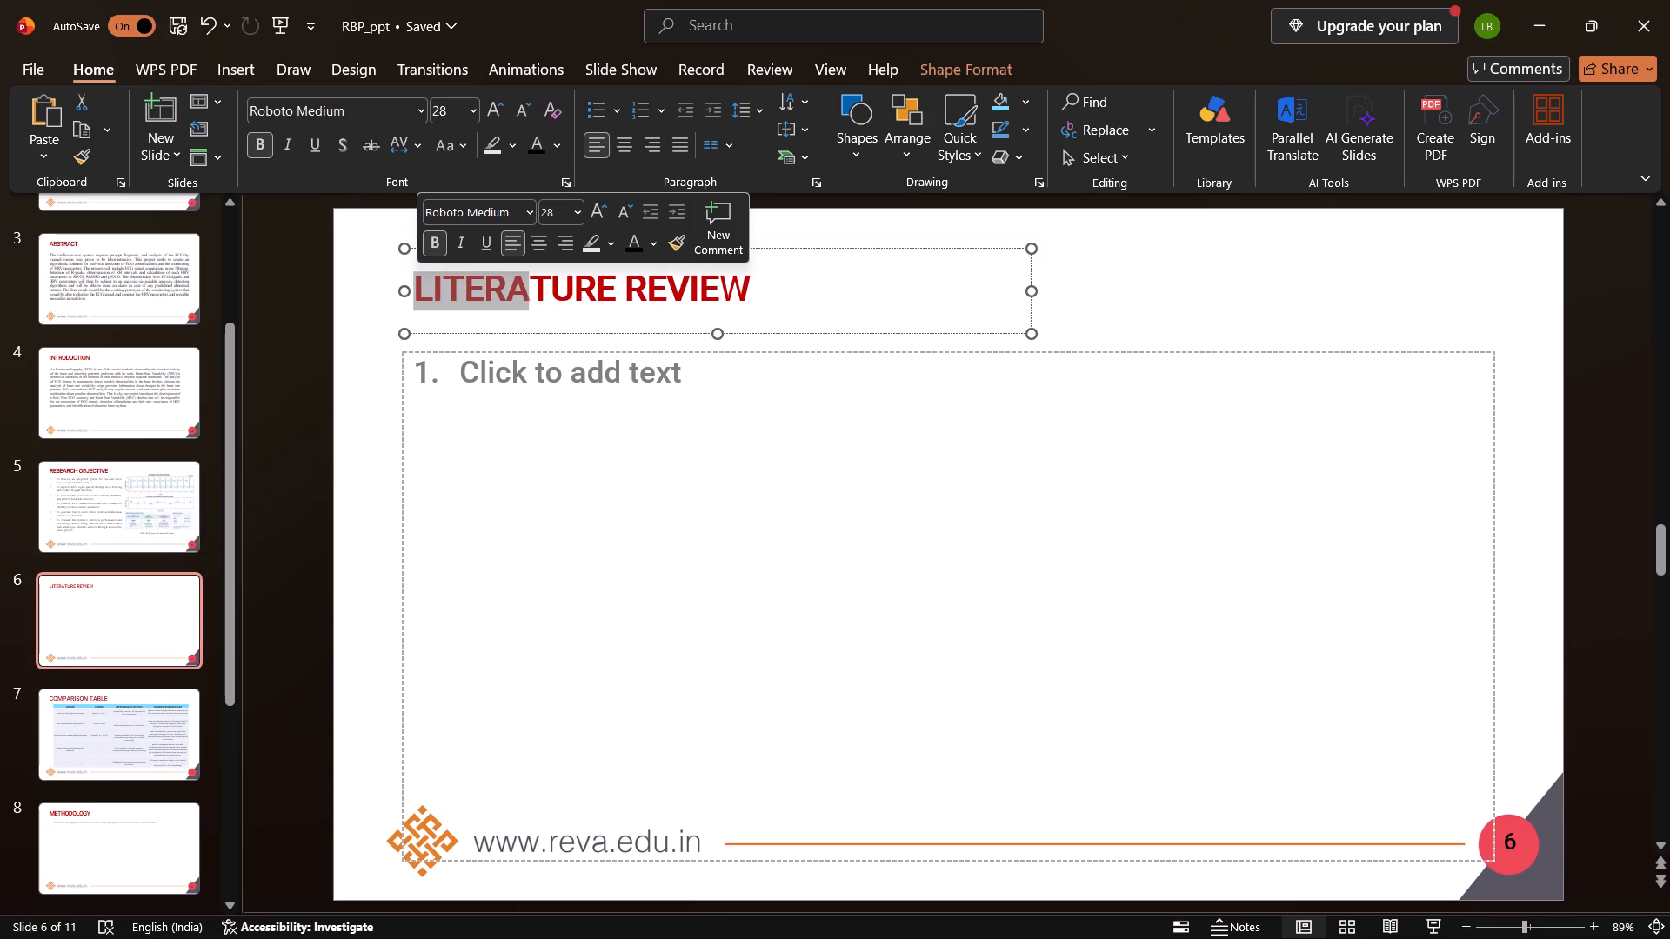
drag(540, 289, 746, 285)
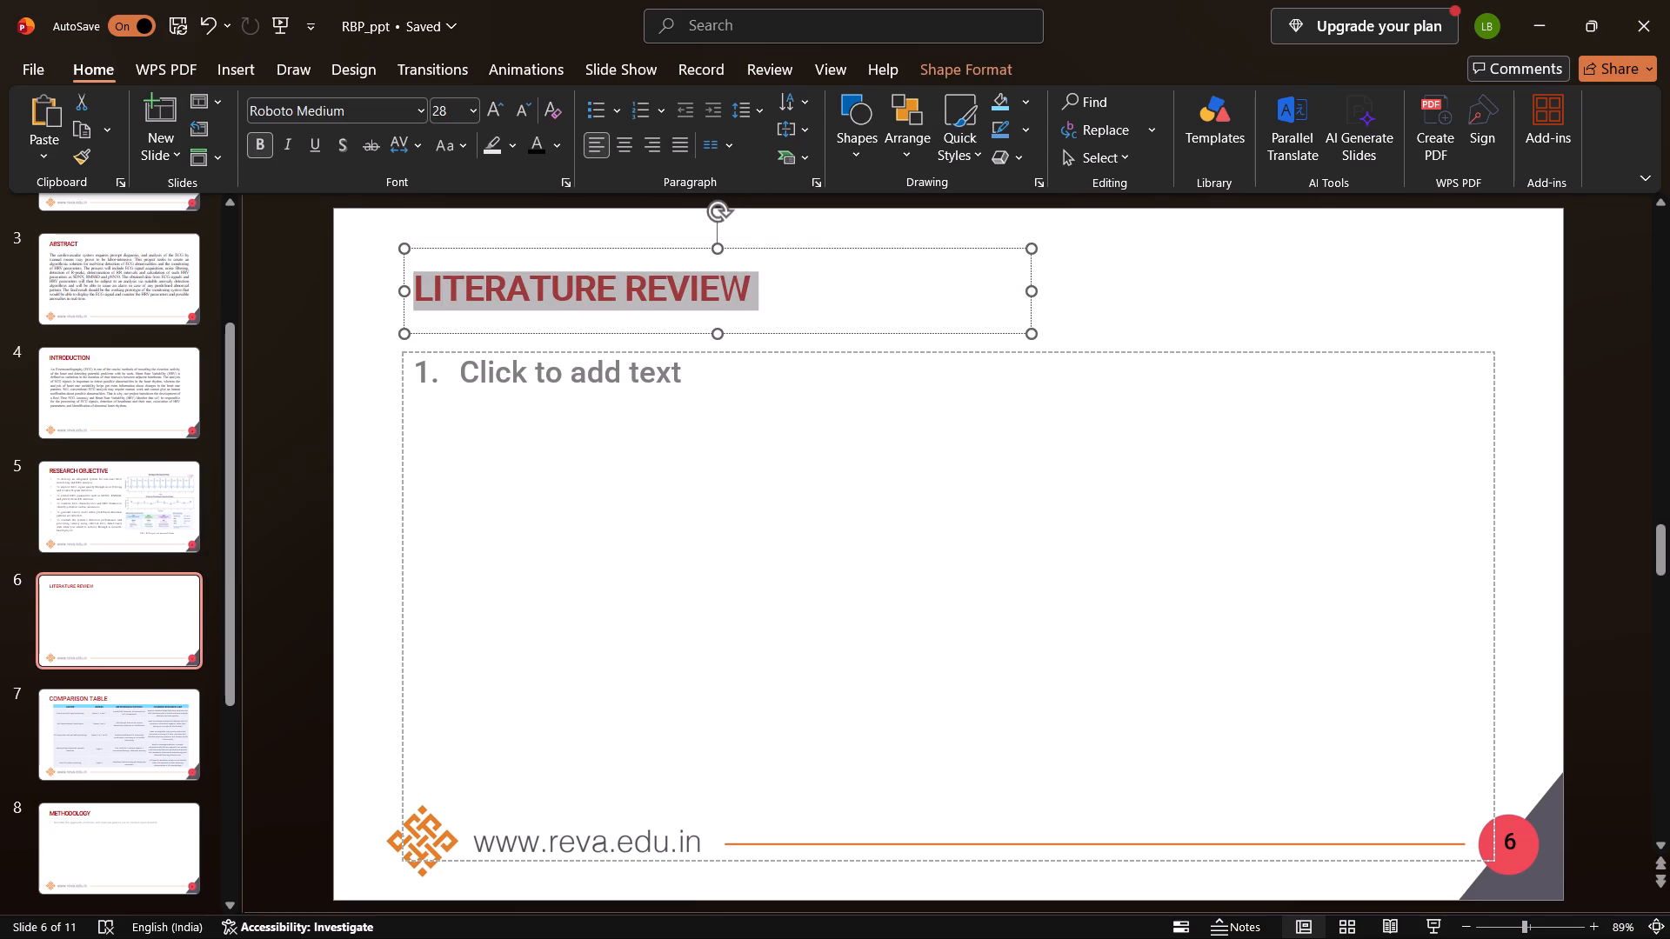
click(475, 115)
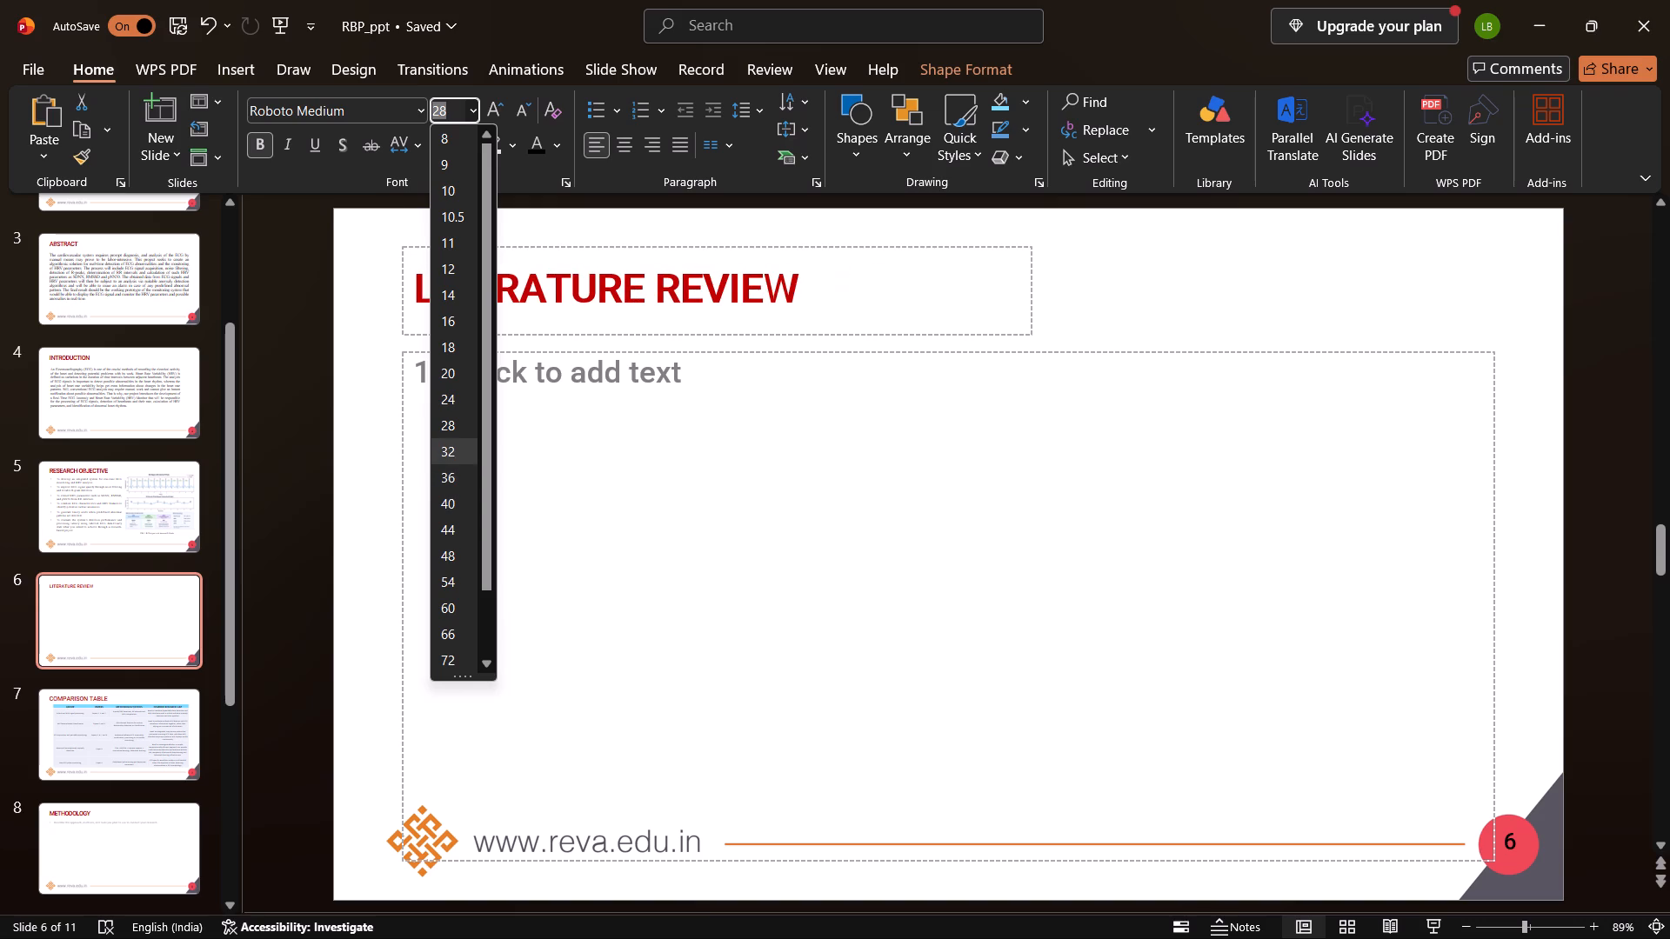
key(BackSpace)
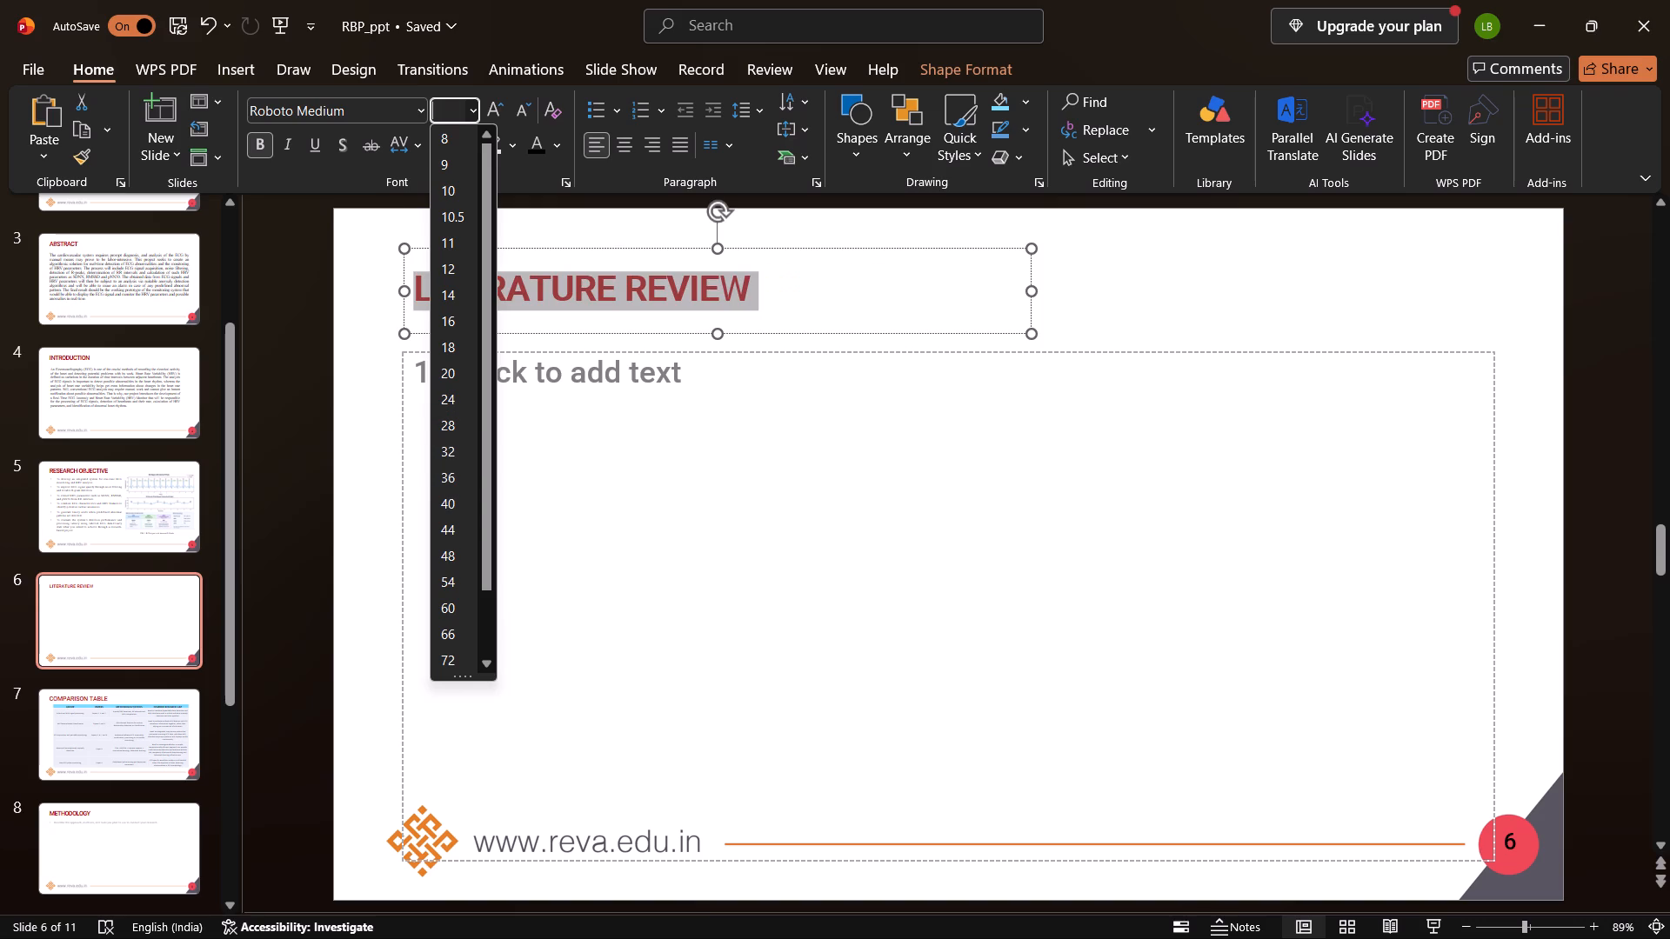
text(34)
key(Return)
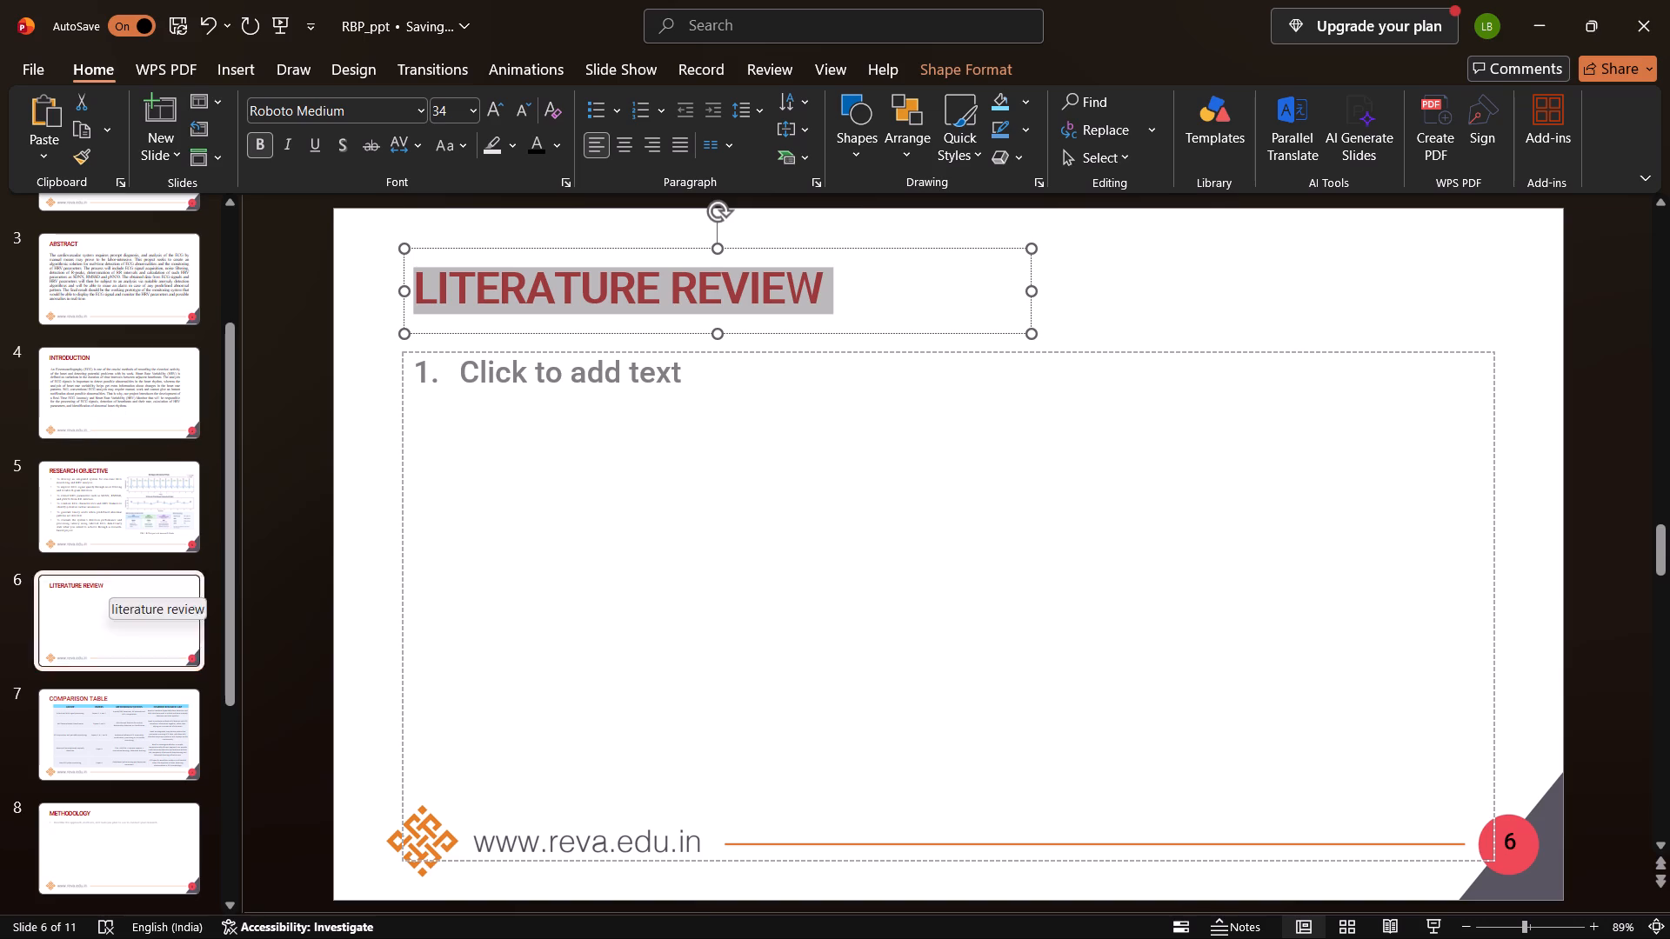
Set the COMPARISON TABLE heading on slide 7 to font size 34 and bold, keeping its text intact.
click(123, 714)
click(123, 714)
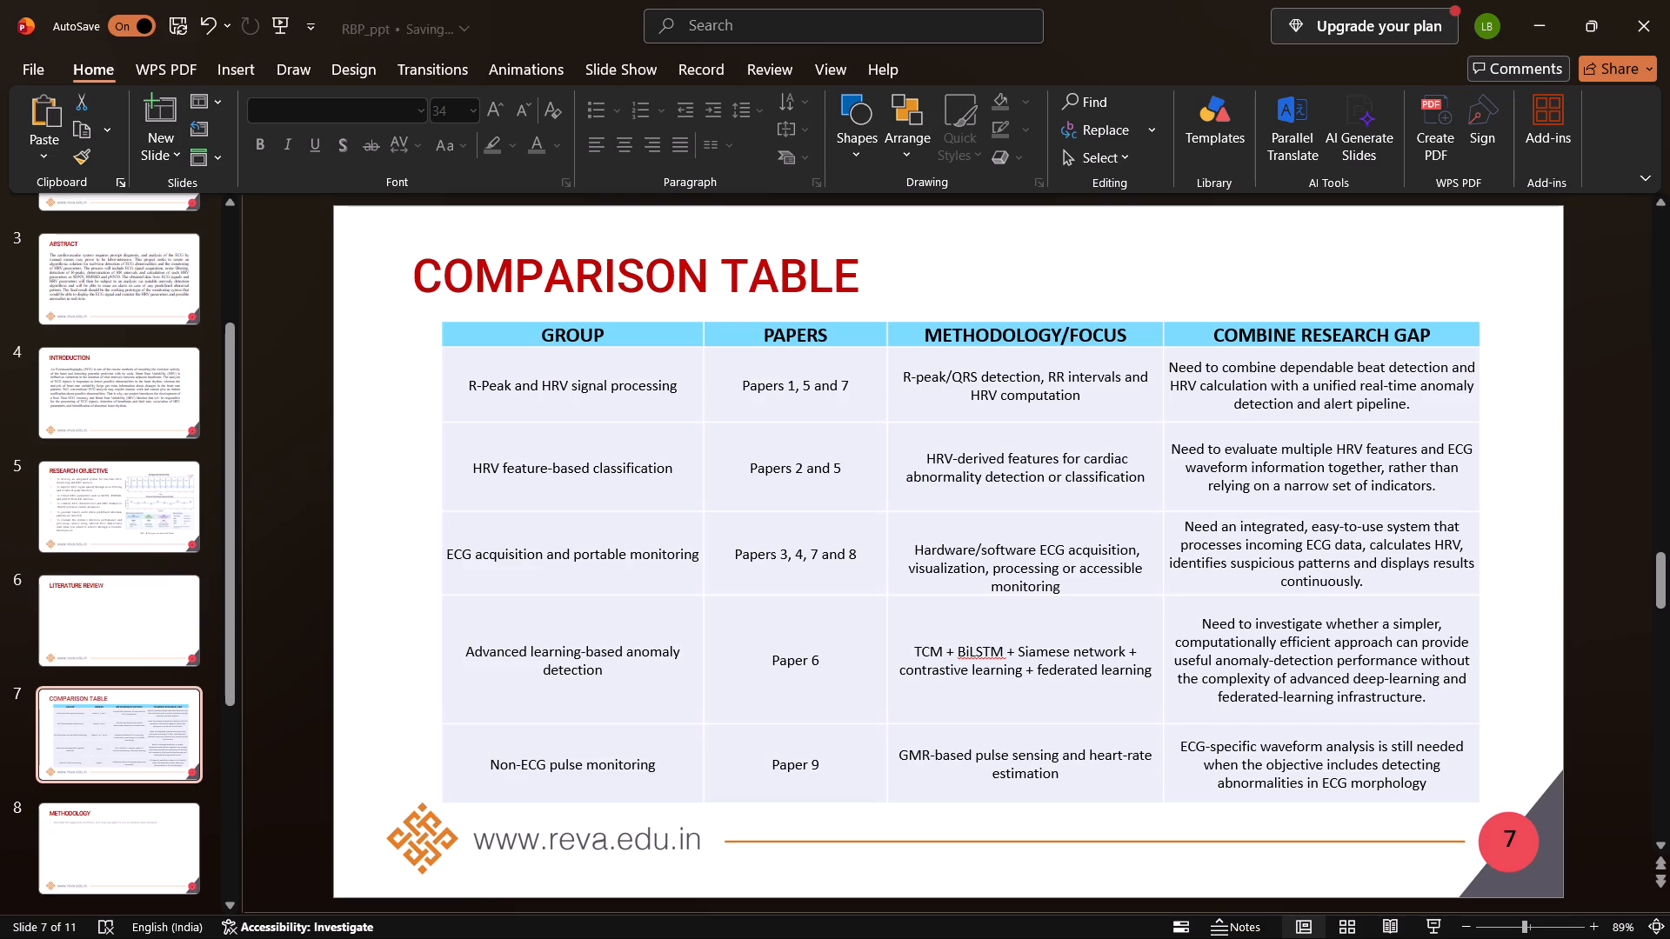
click(858, 278)
drag(858, 278, 381, 291)
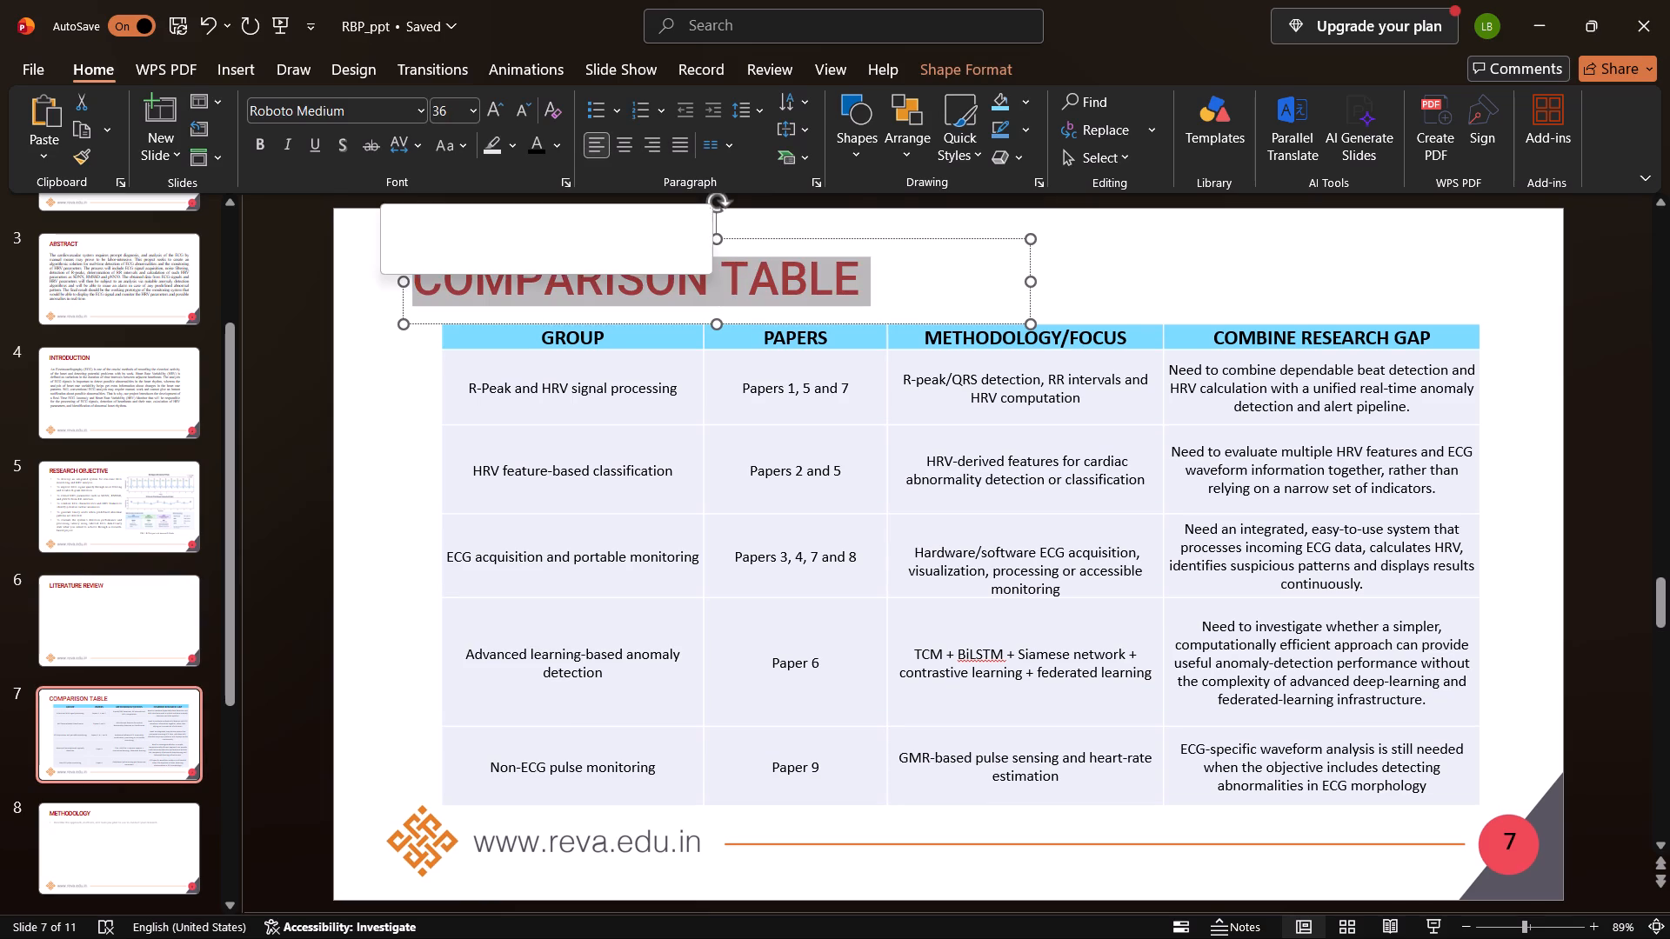
click(519, 102)
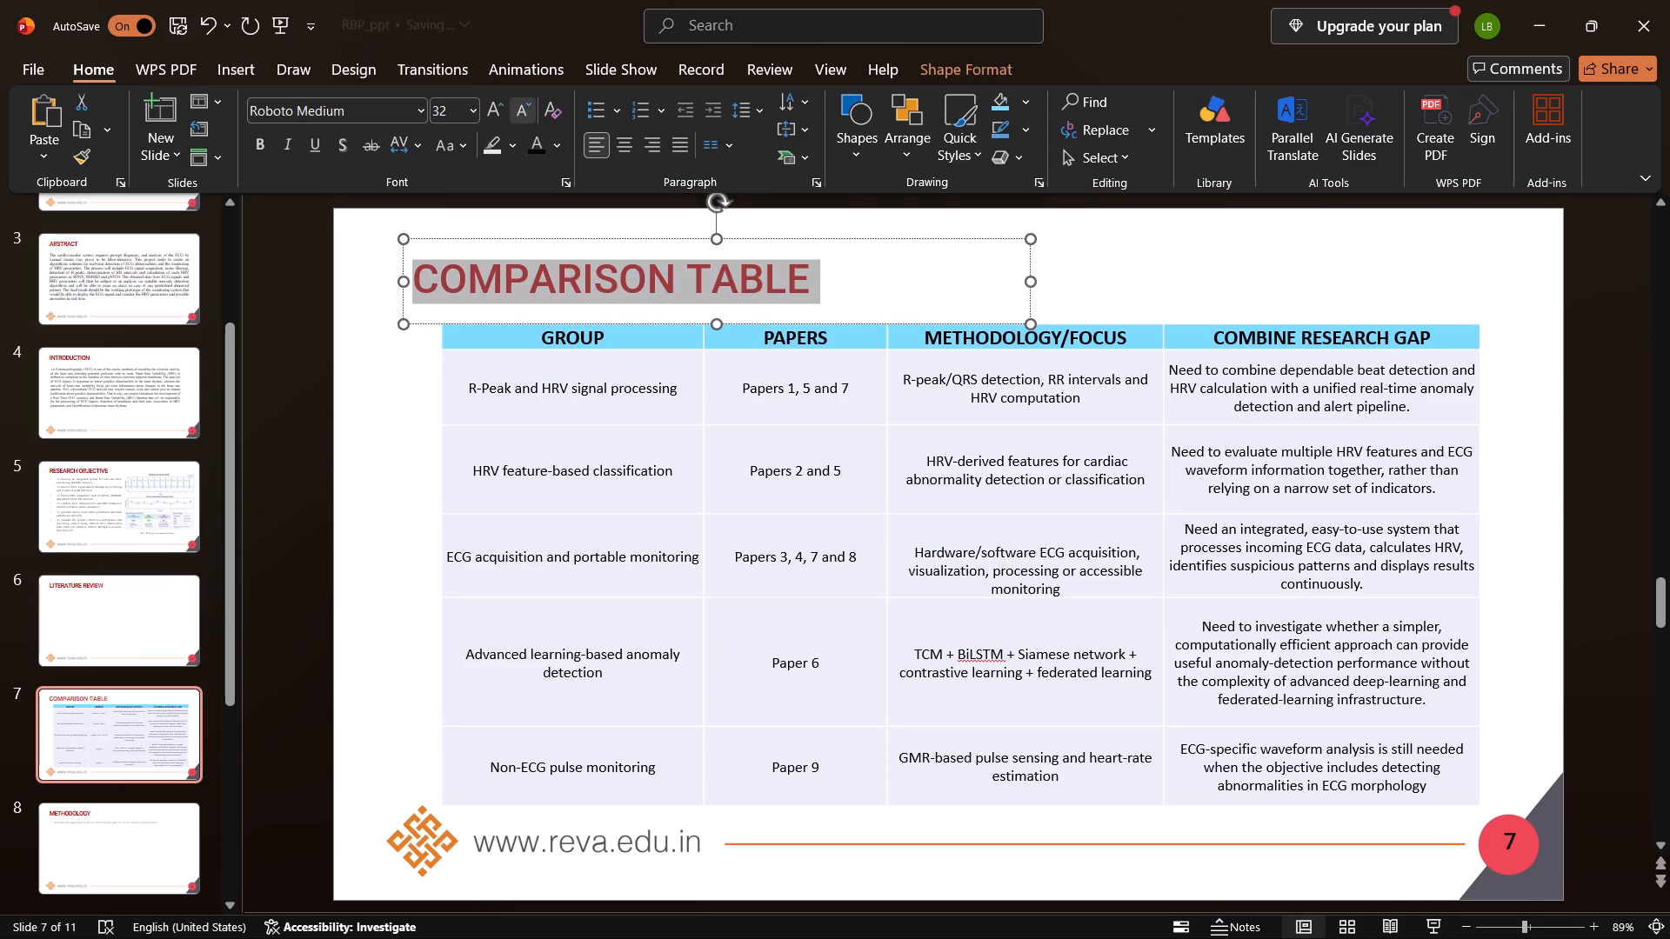
double_click(446, 108)
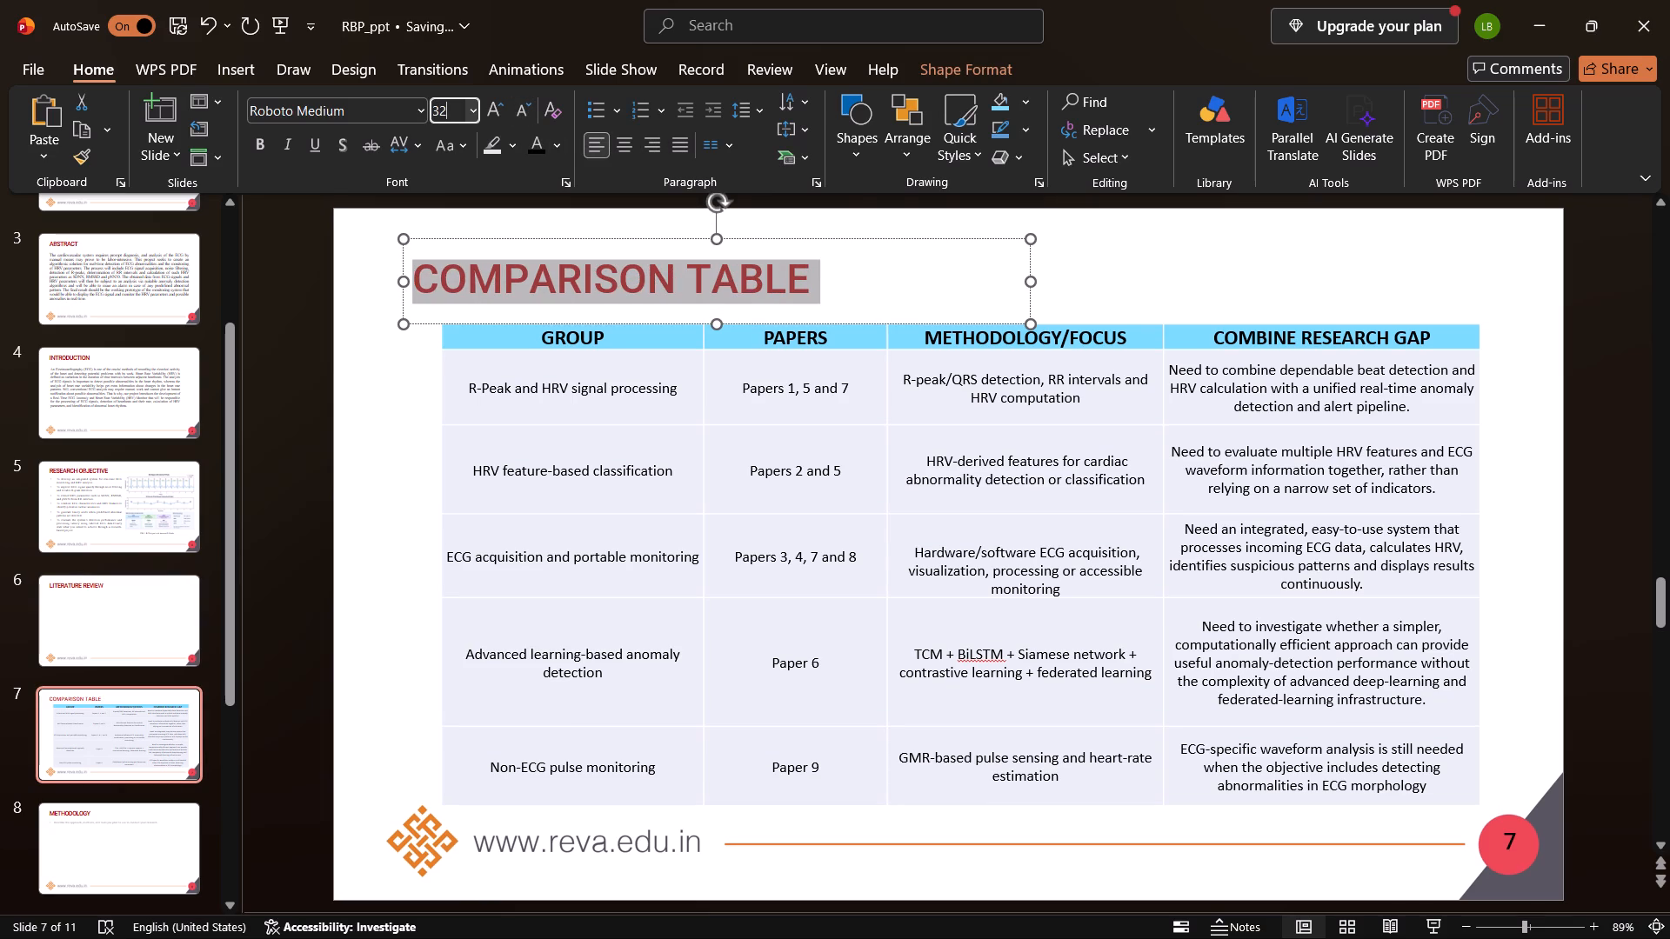
triple_click(446, 108)
text(34)
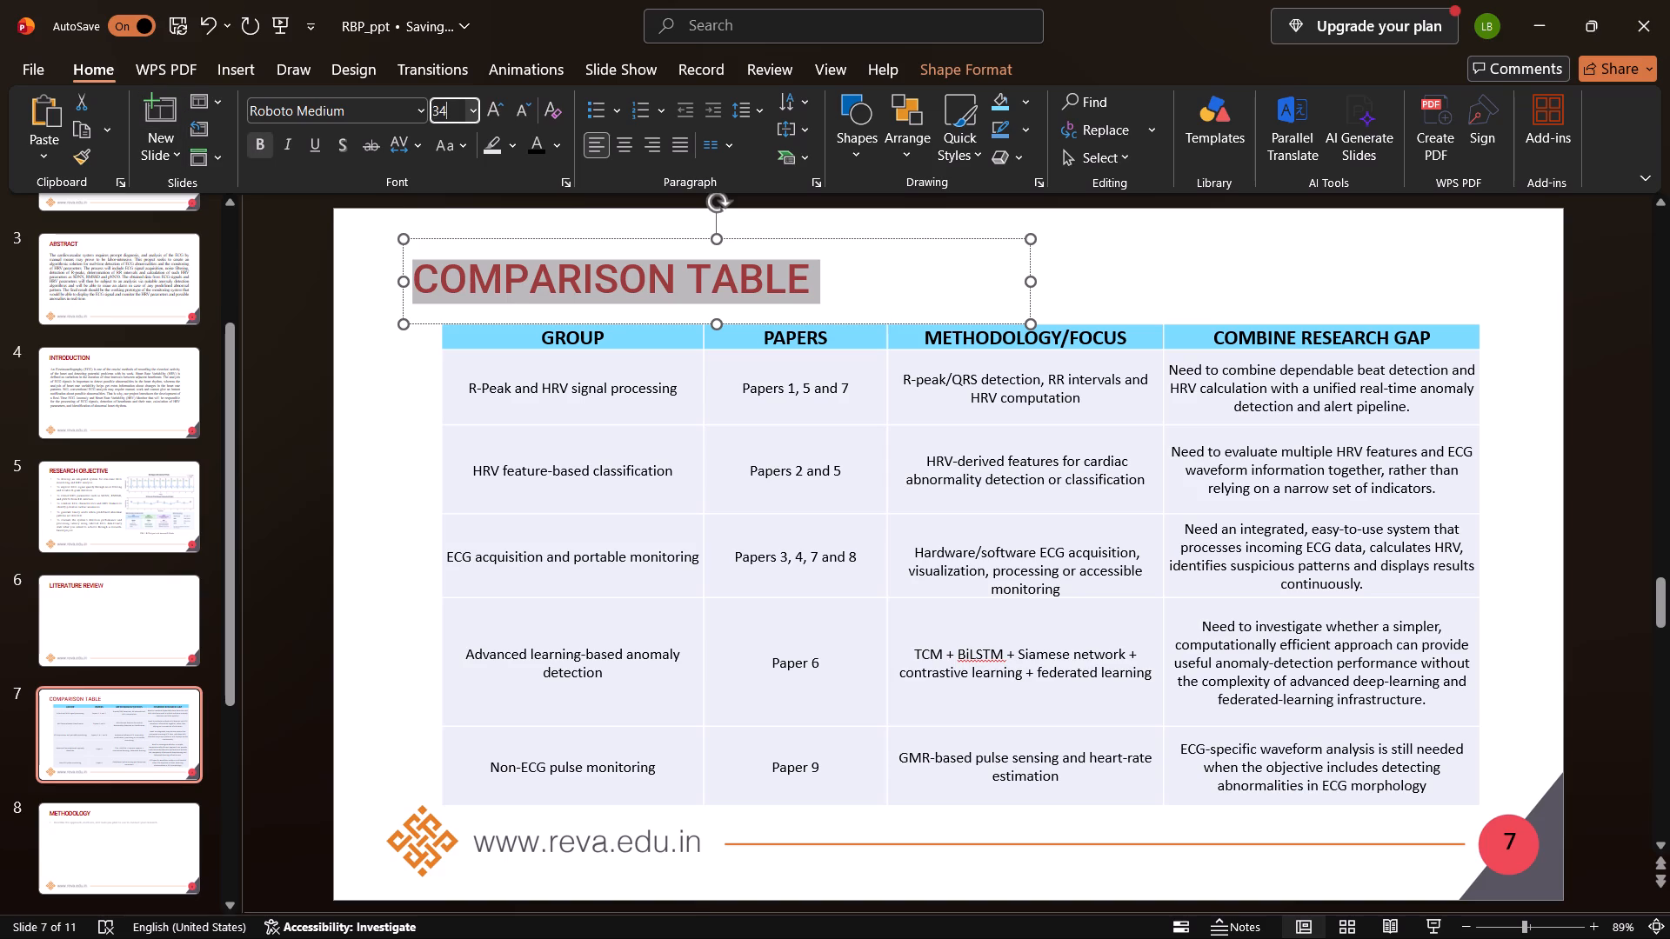
click(257, 143)
key(Return)
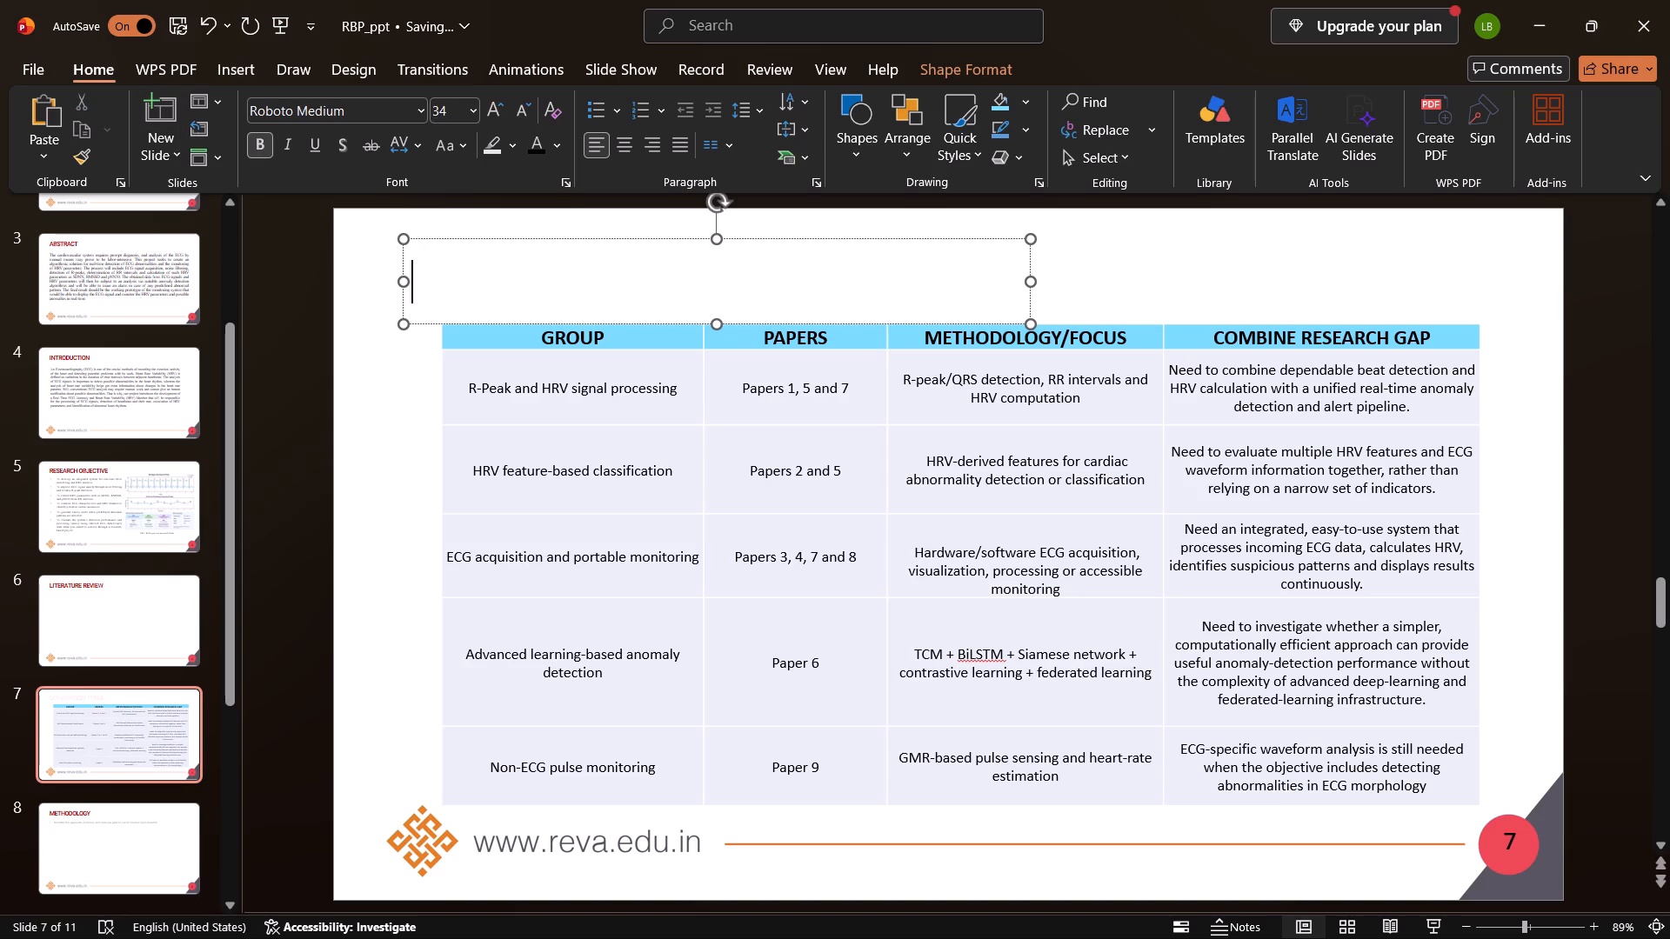
key(ctrl+z)
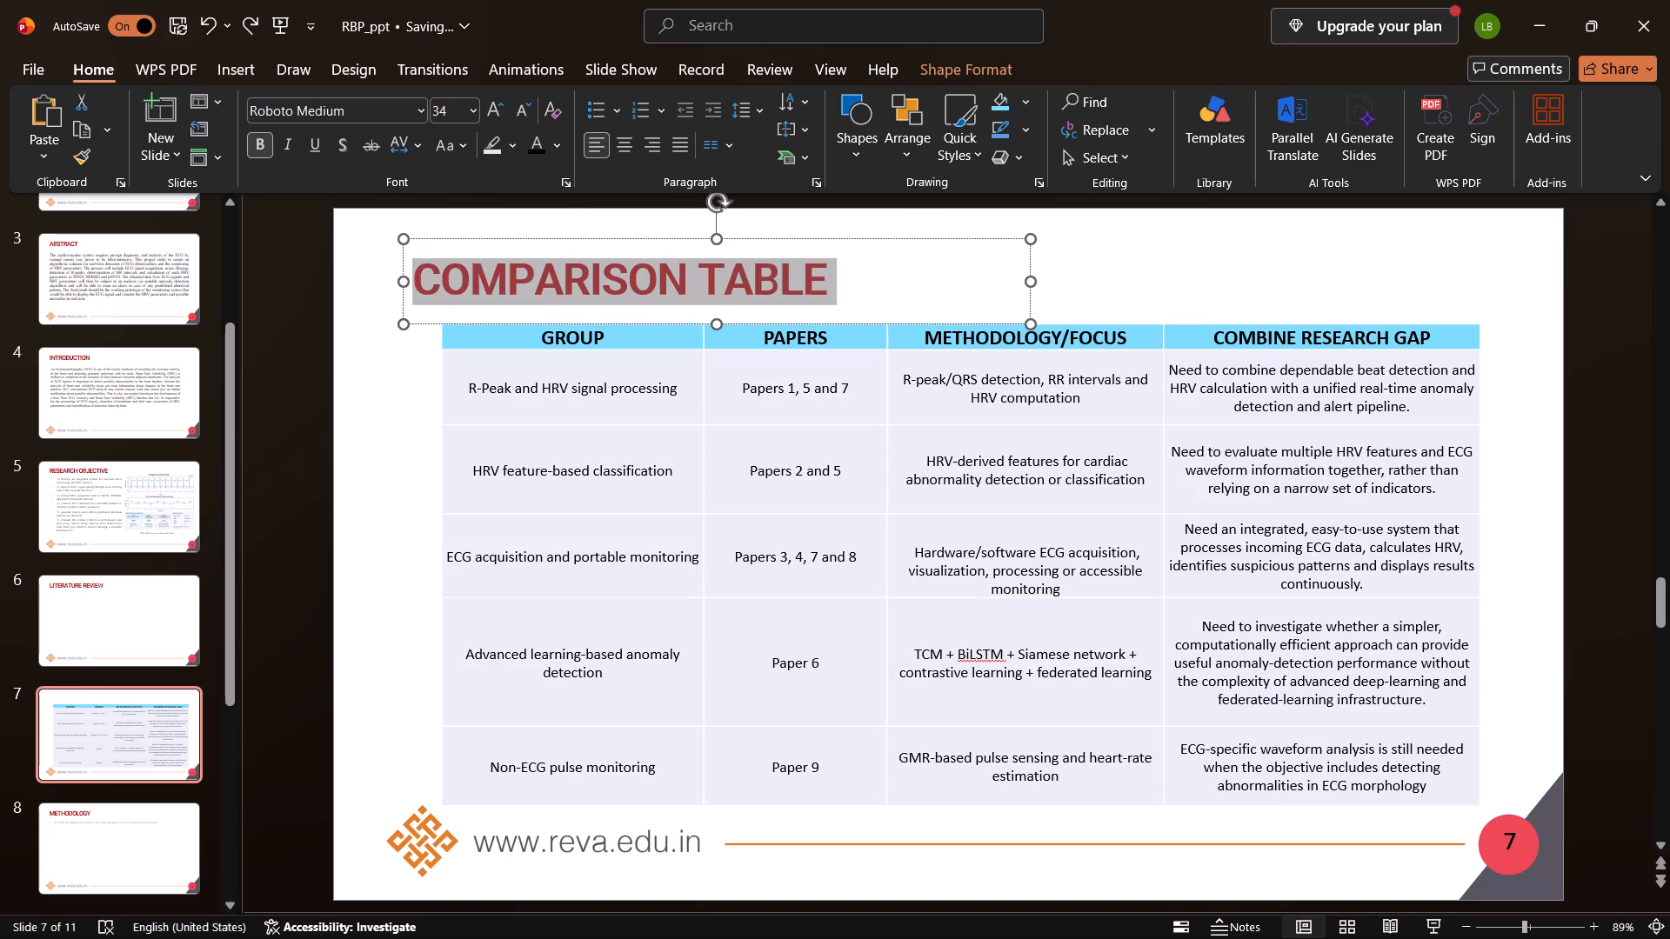
click(875, 298)
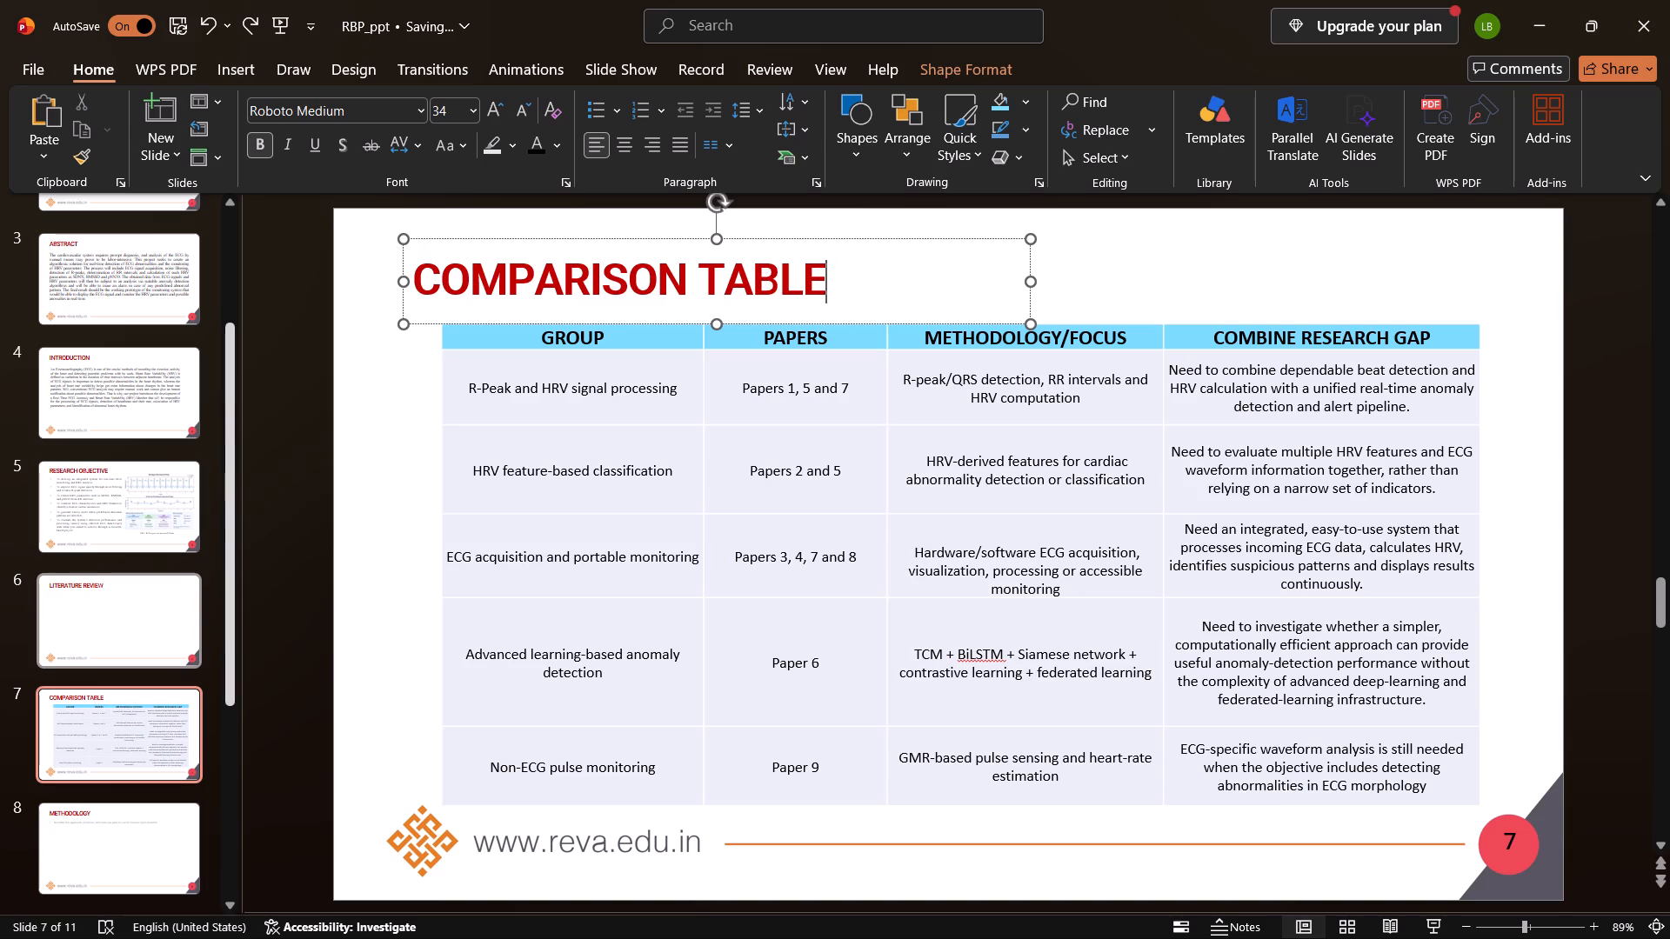
Check the section order in the CONTENTS list on slide 2 and return to the LITERATURE REVIEW slide.
click(80, 615)
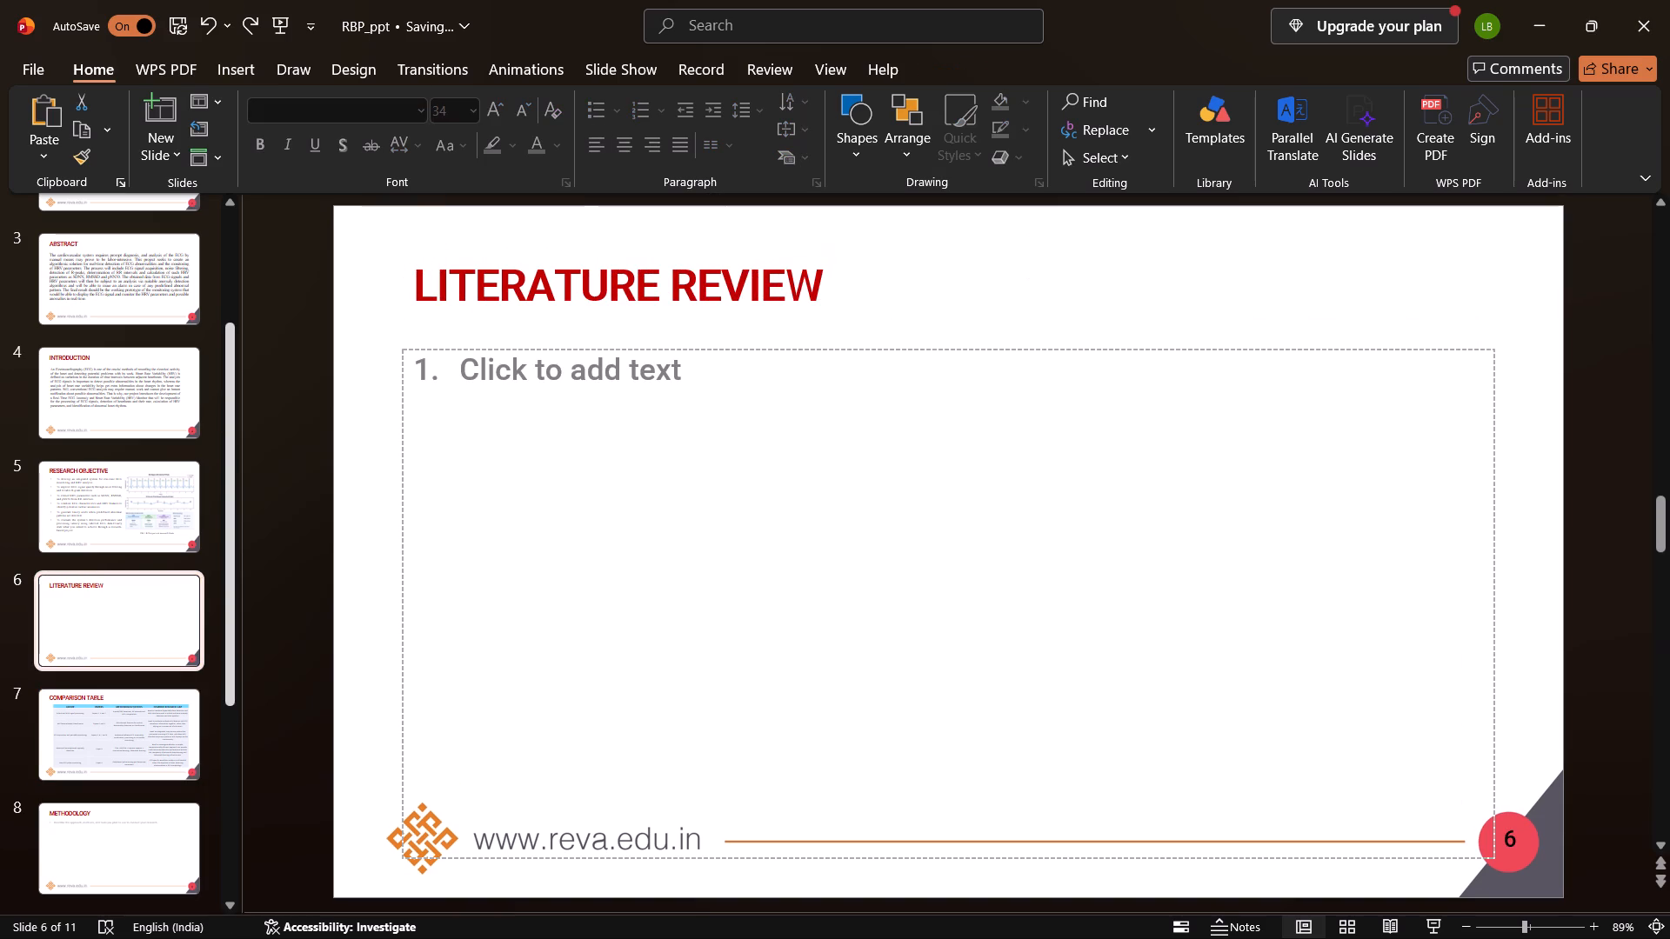
scroll(77, 463, up, 9)
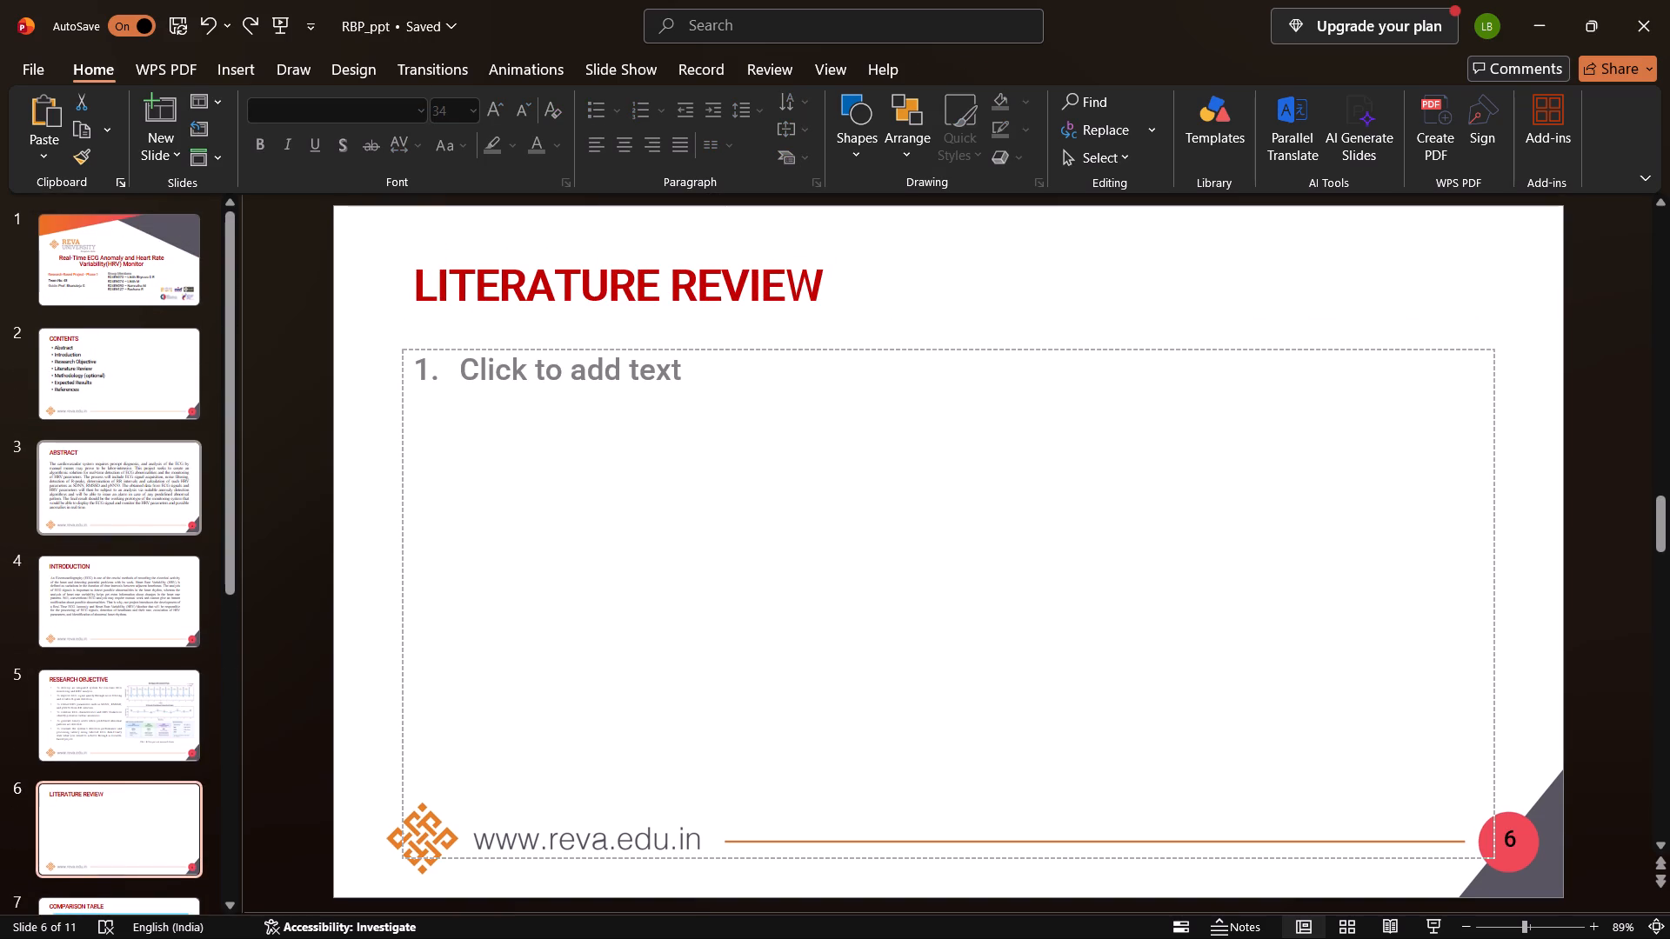
scroll(77, 463, up, 1)
click(89, 385)
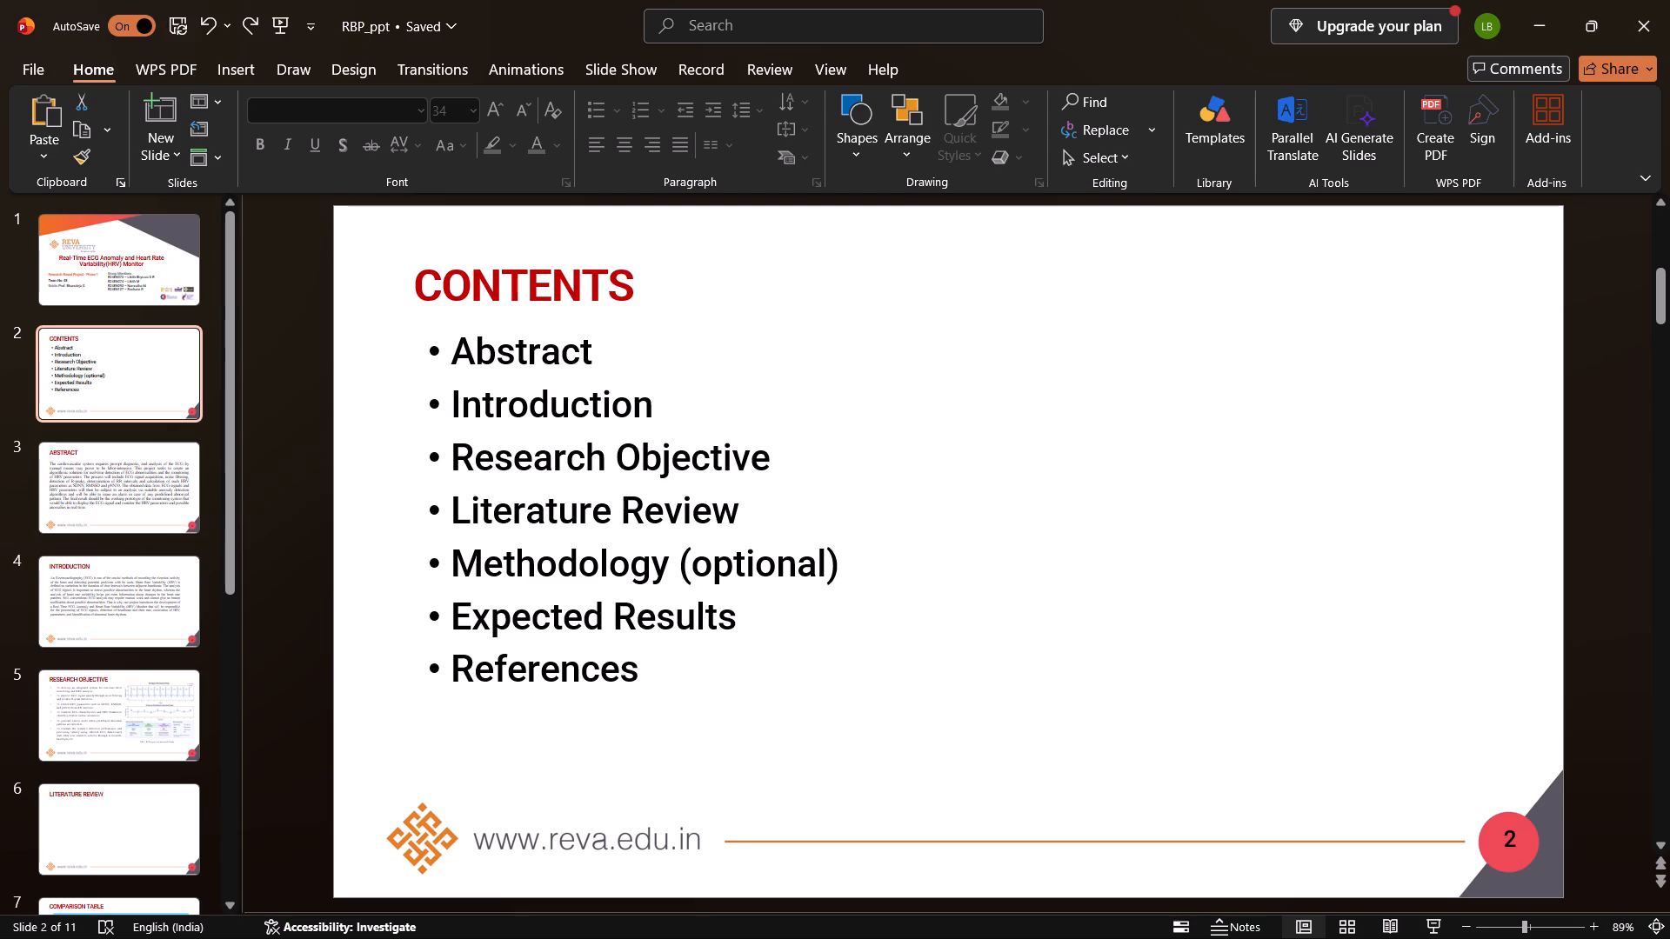
click(130, 810)
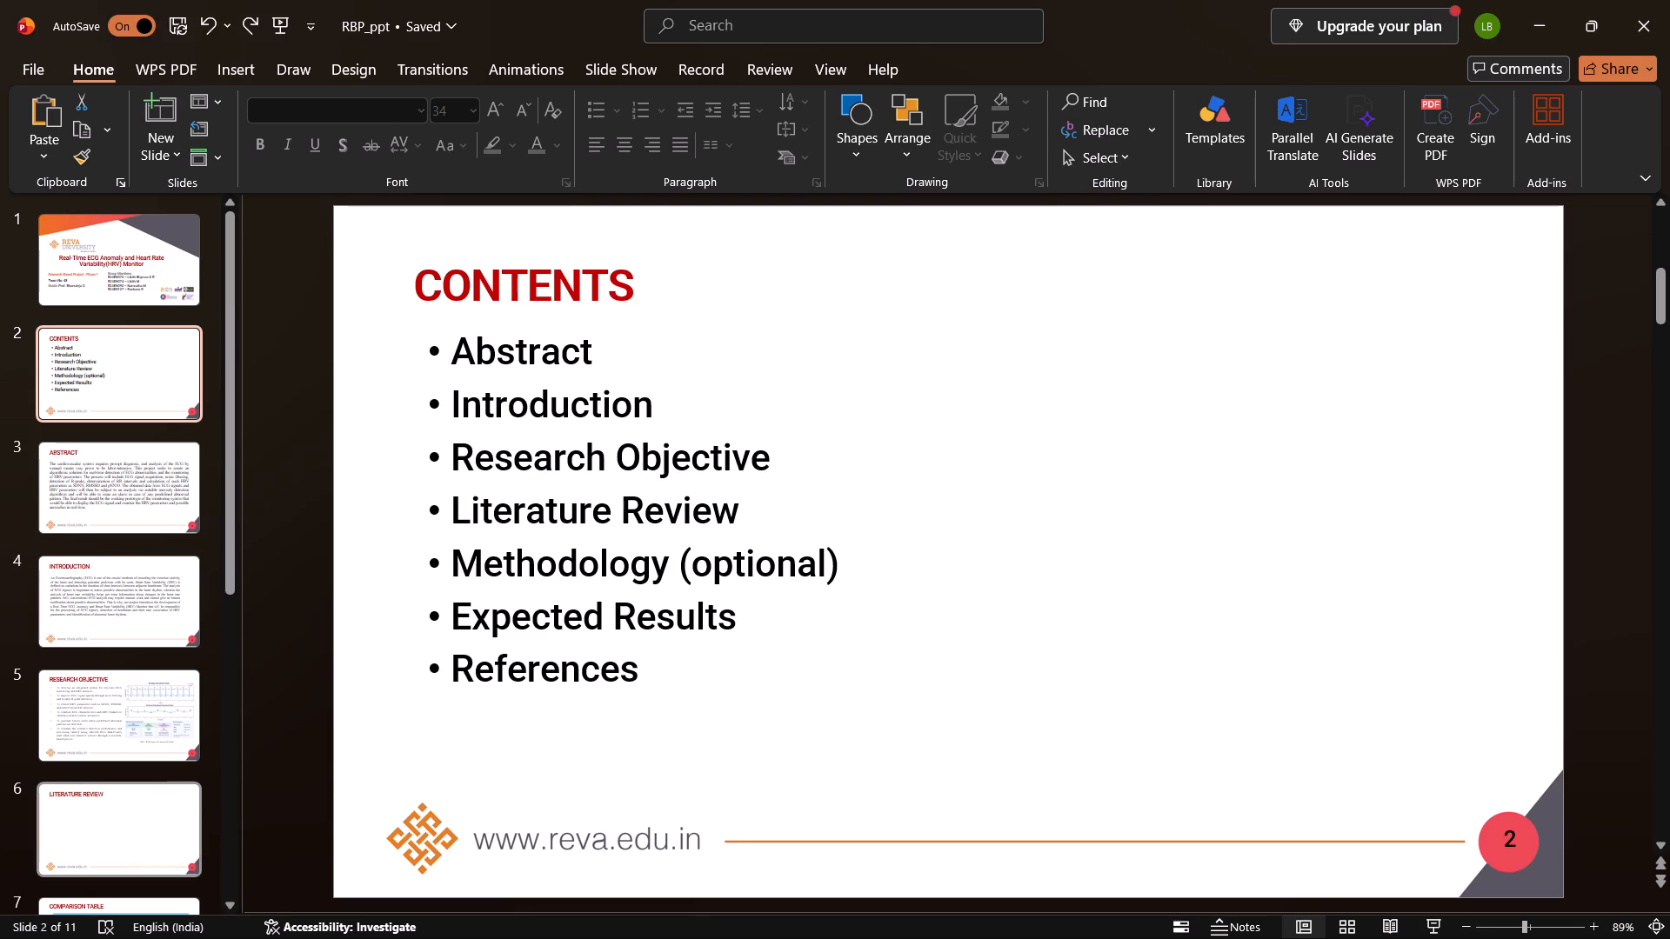
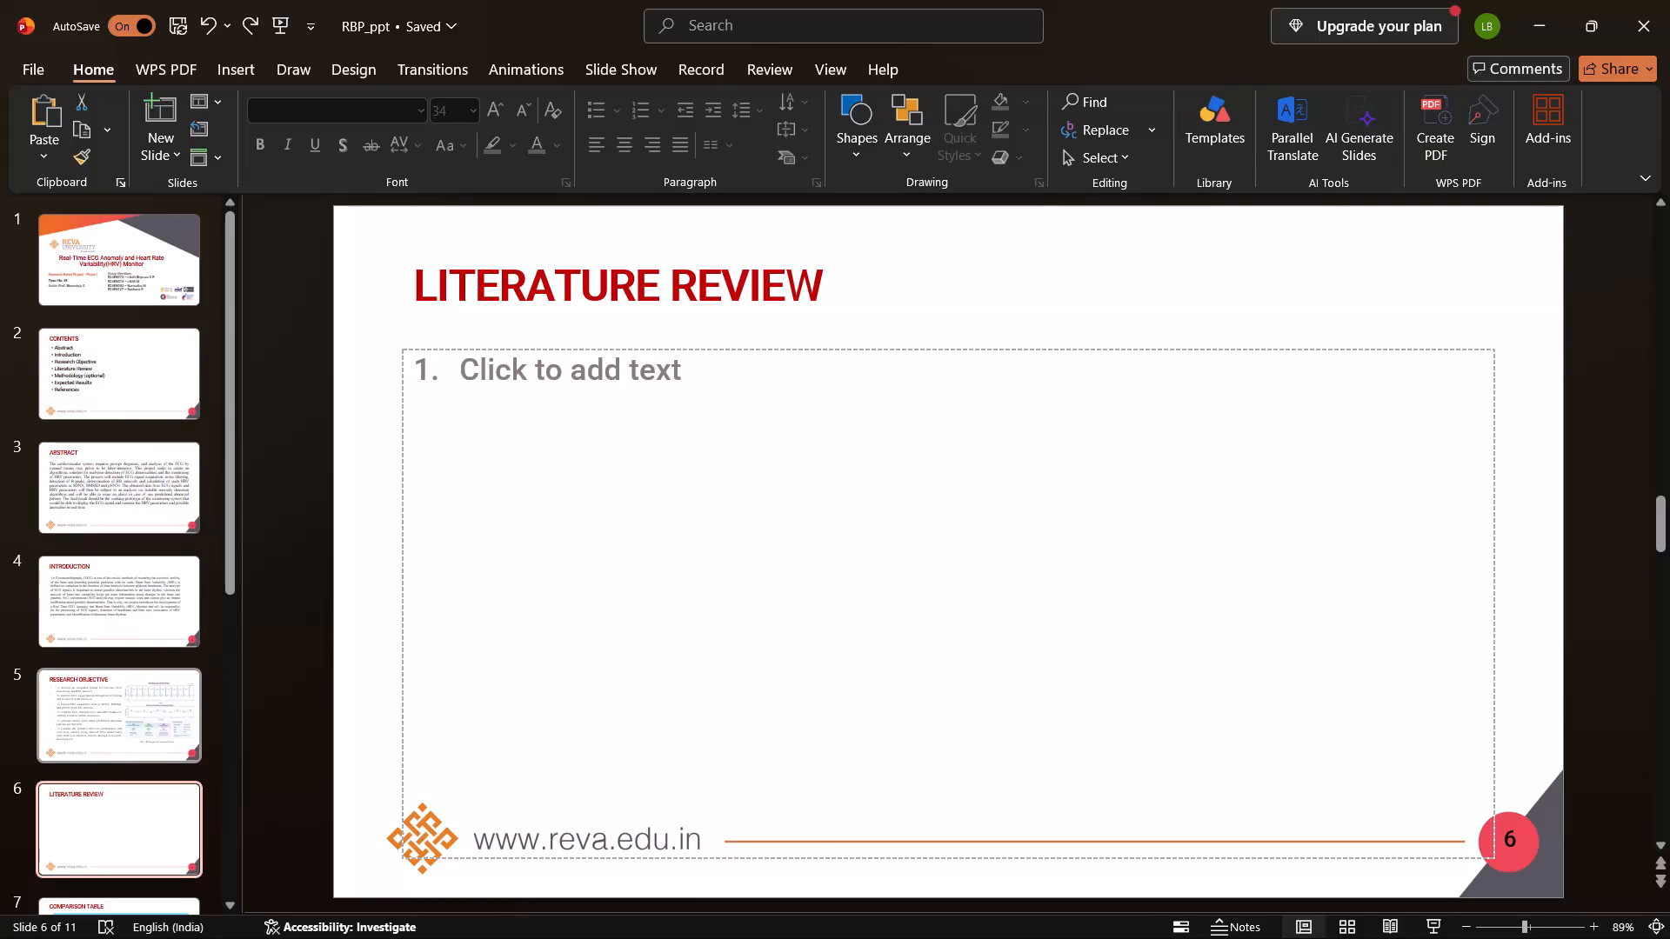
Go to the COMPARISON TABLE slide, slide 7, to examine its heading and table.
scroll(146, 864, down, 1)
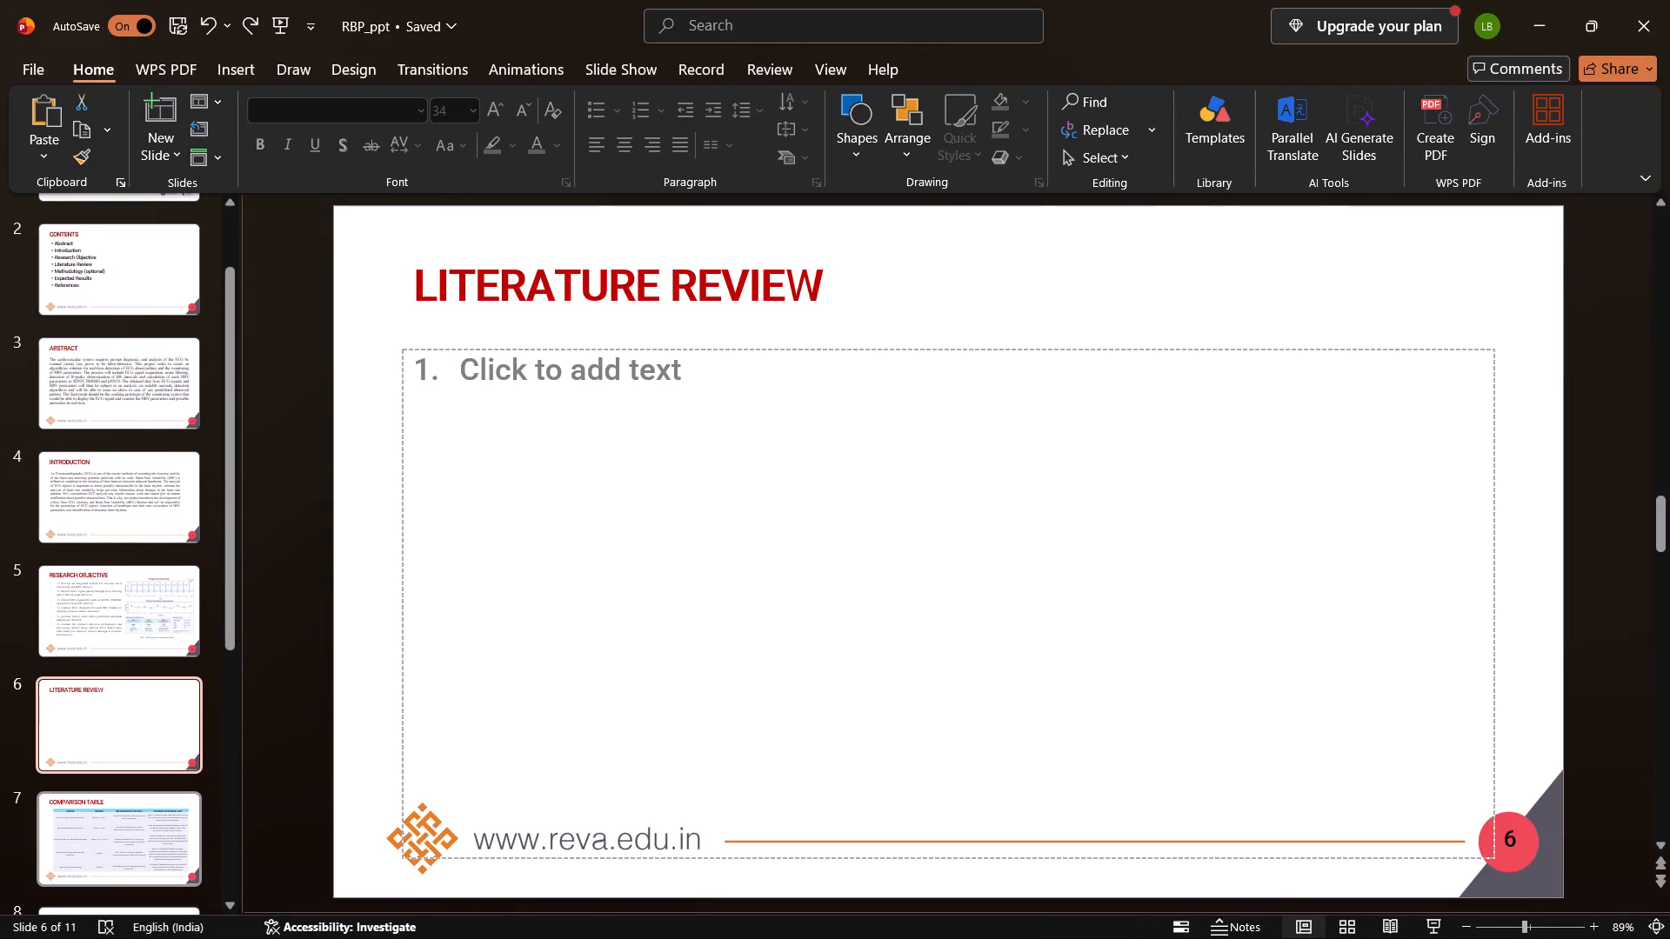
click(148, 848)
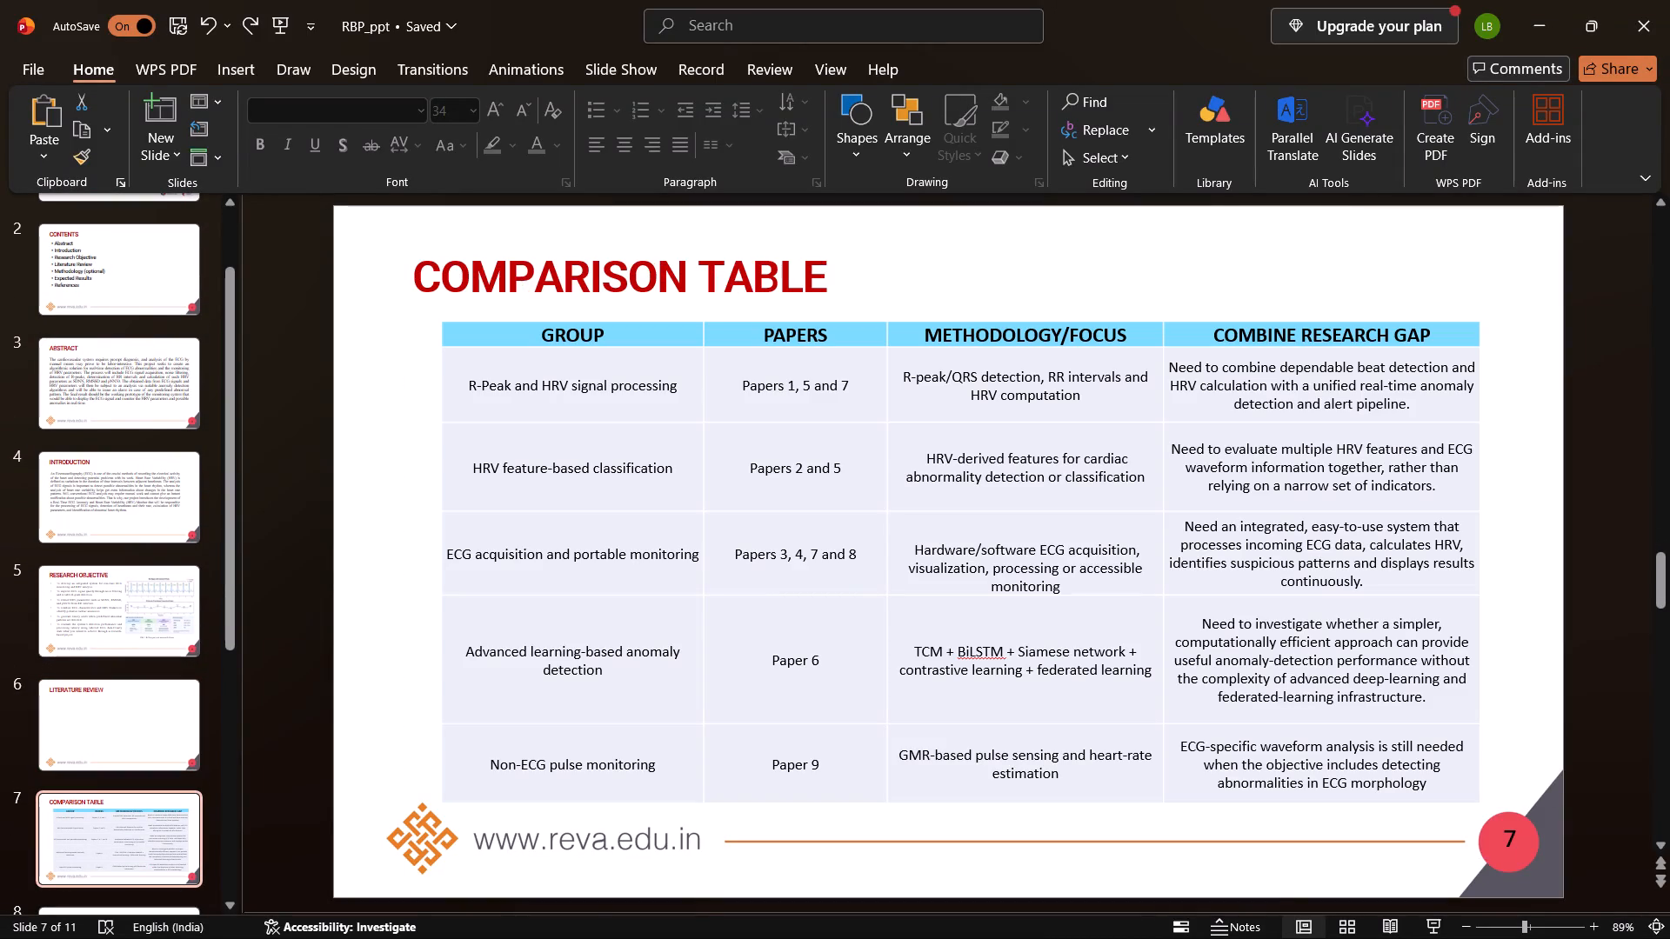
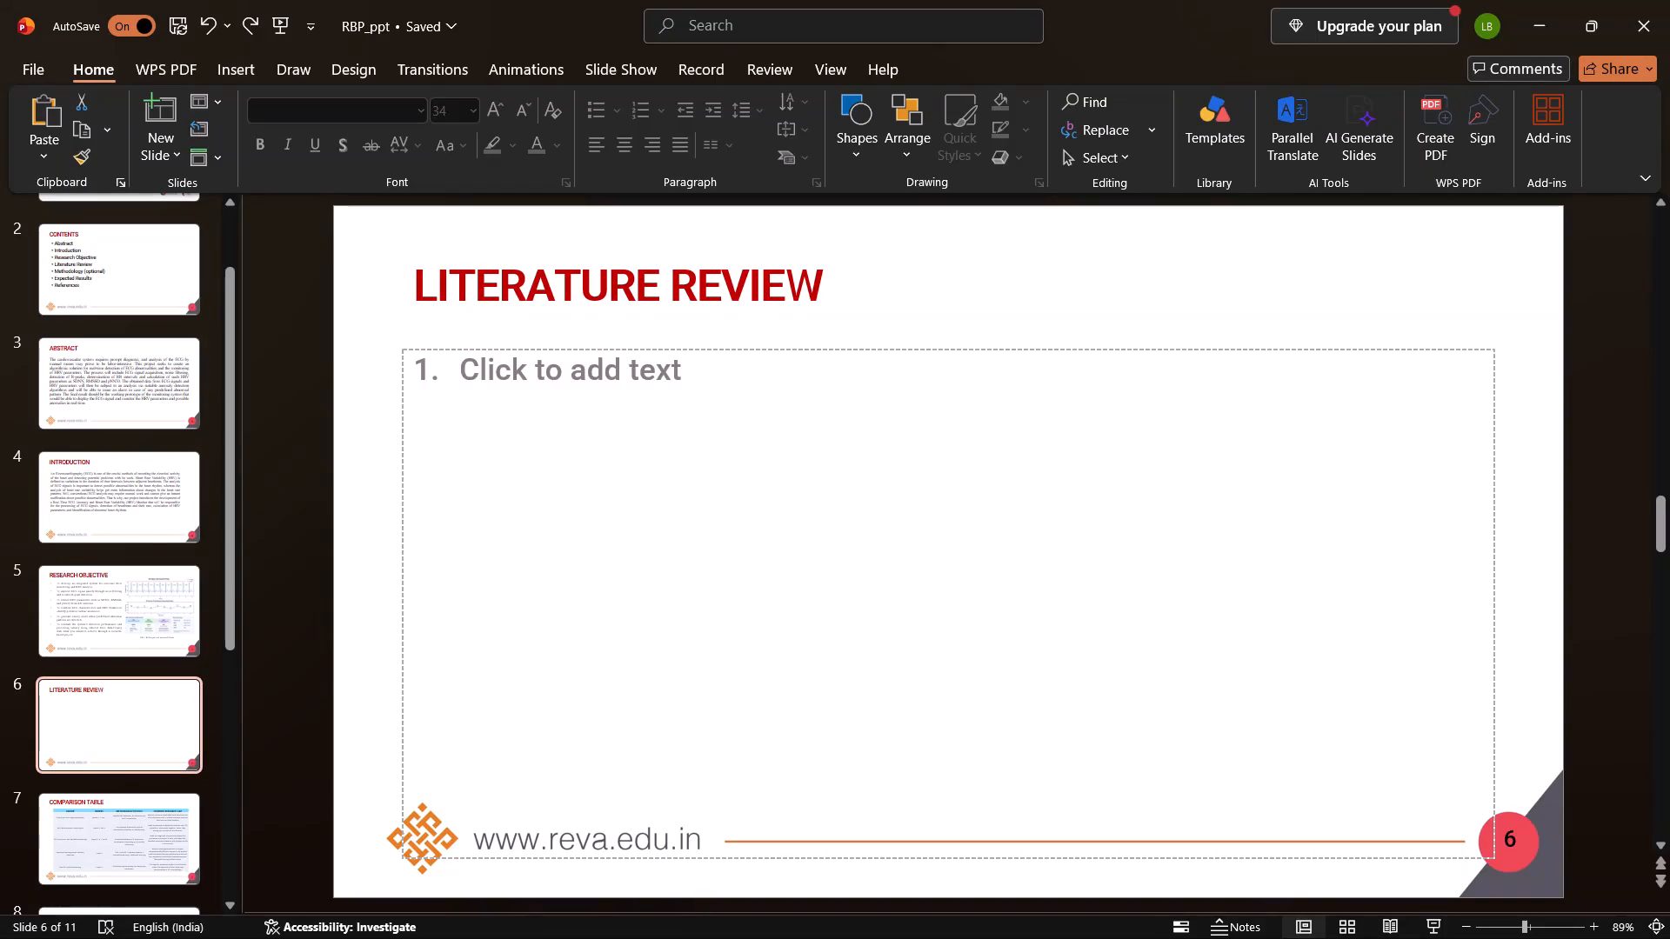
Paste the ECG Signal Processing and HRV paper summaries into the LITERATURE REVIEW body without numbering, and move the text box up beneath the heading.
click(449, 359)
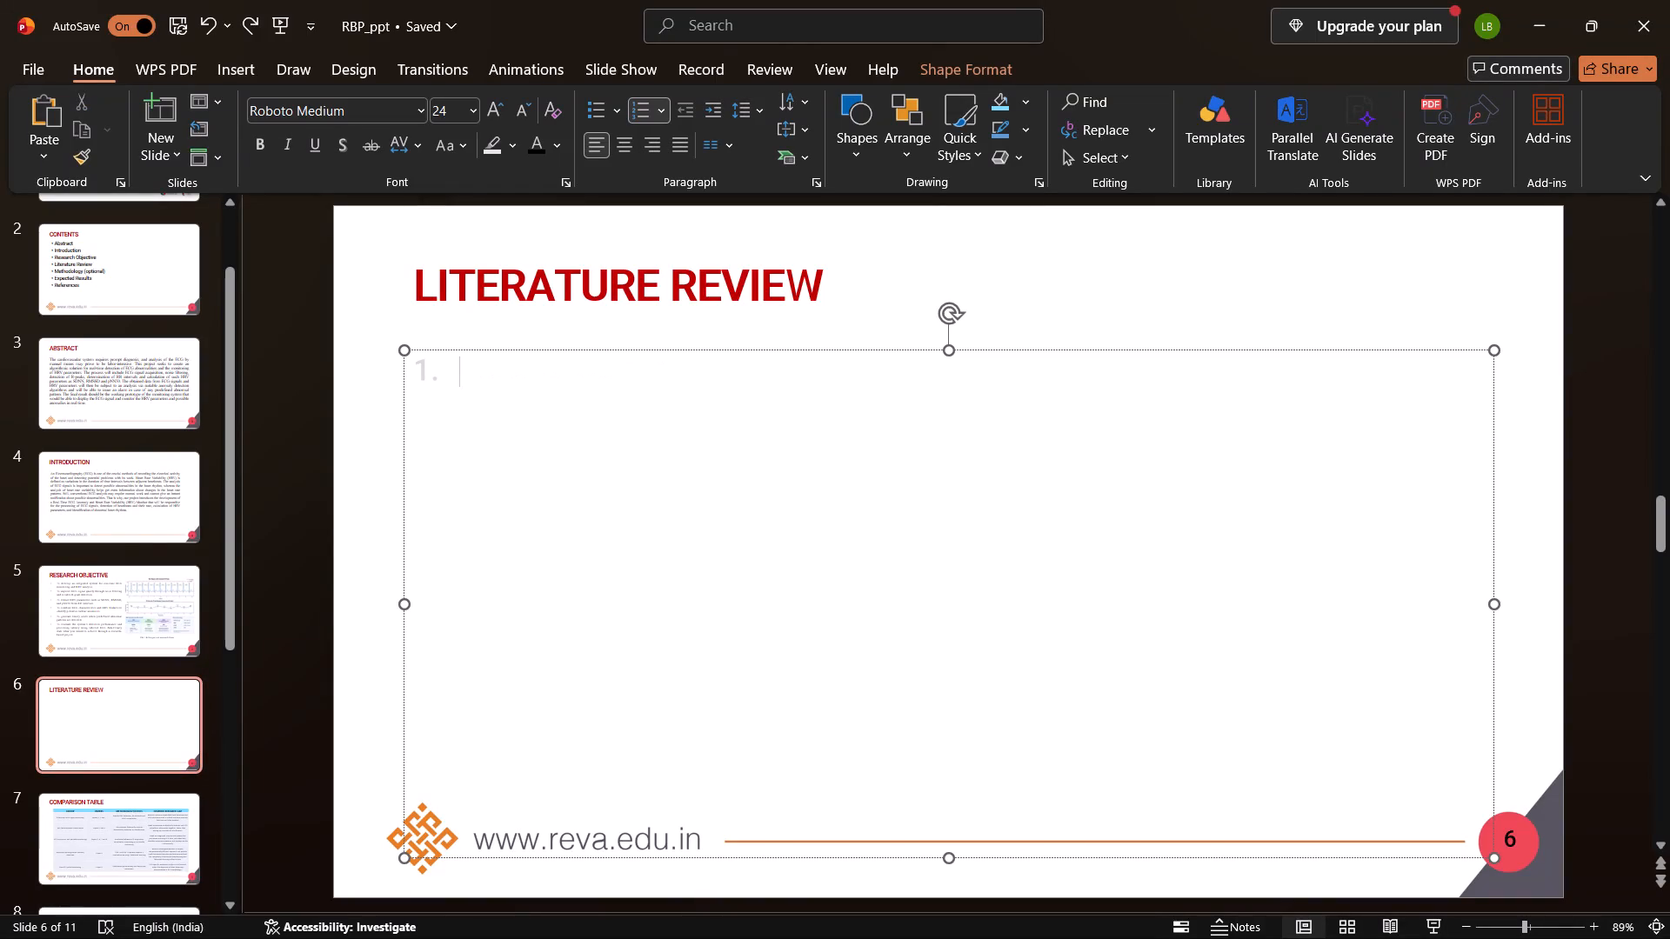
key(ctrl+v)
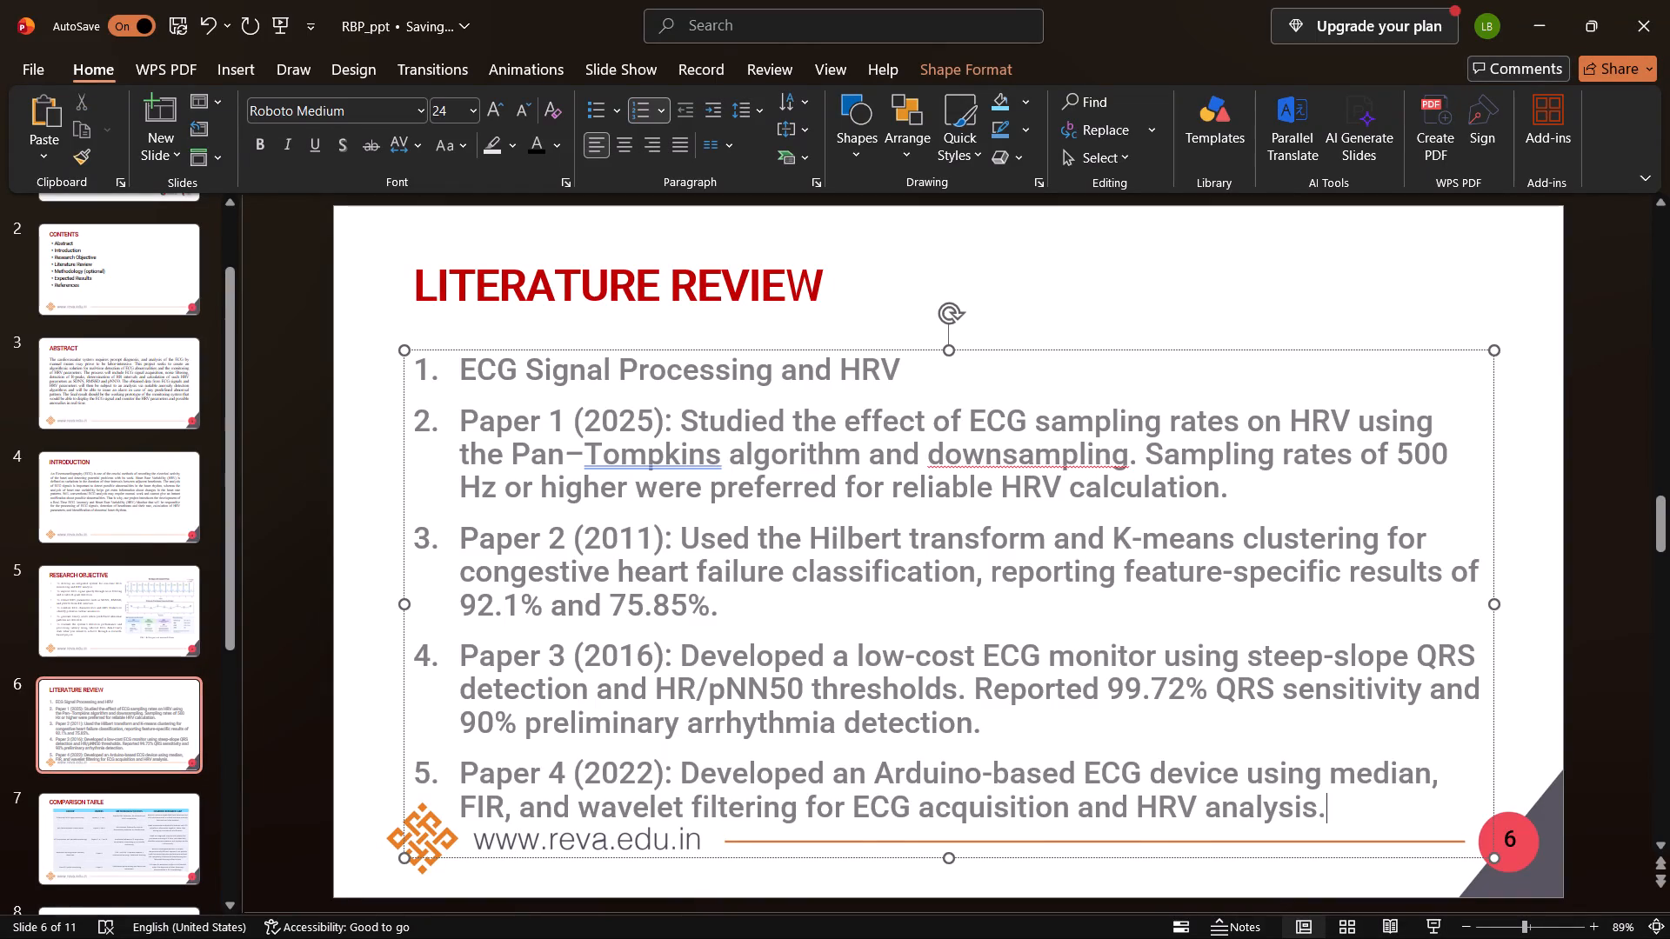
key(ctrl+z)
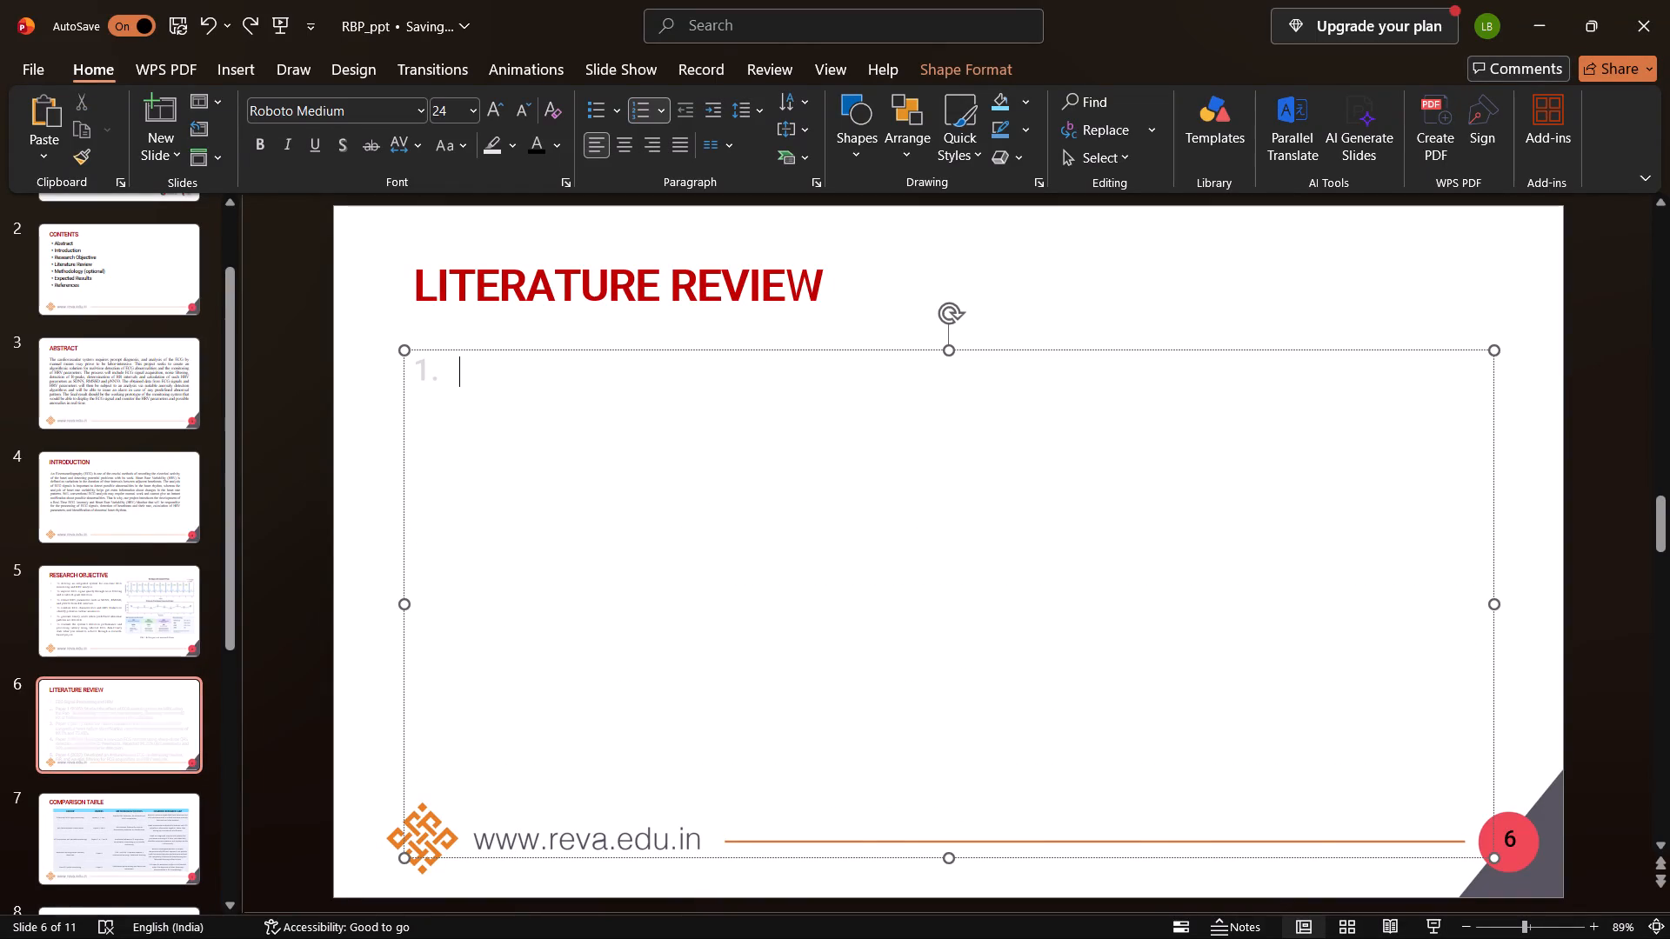
key(BackSpace)
key(BackSpace)
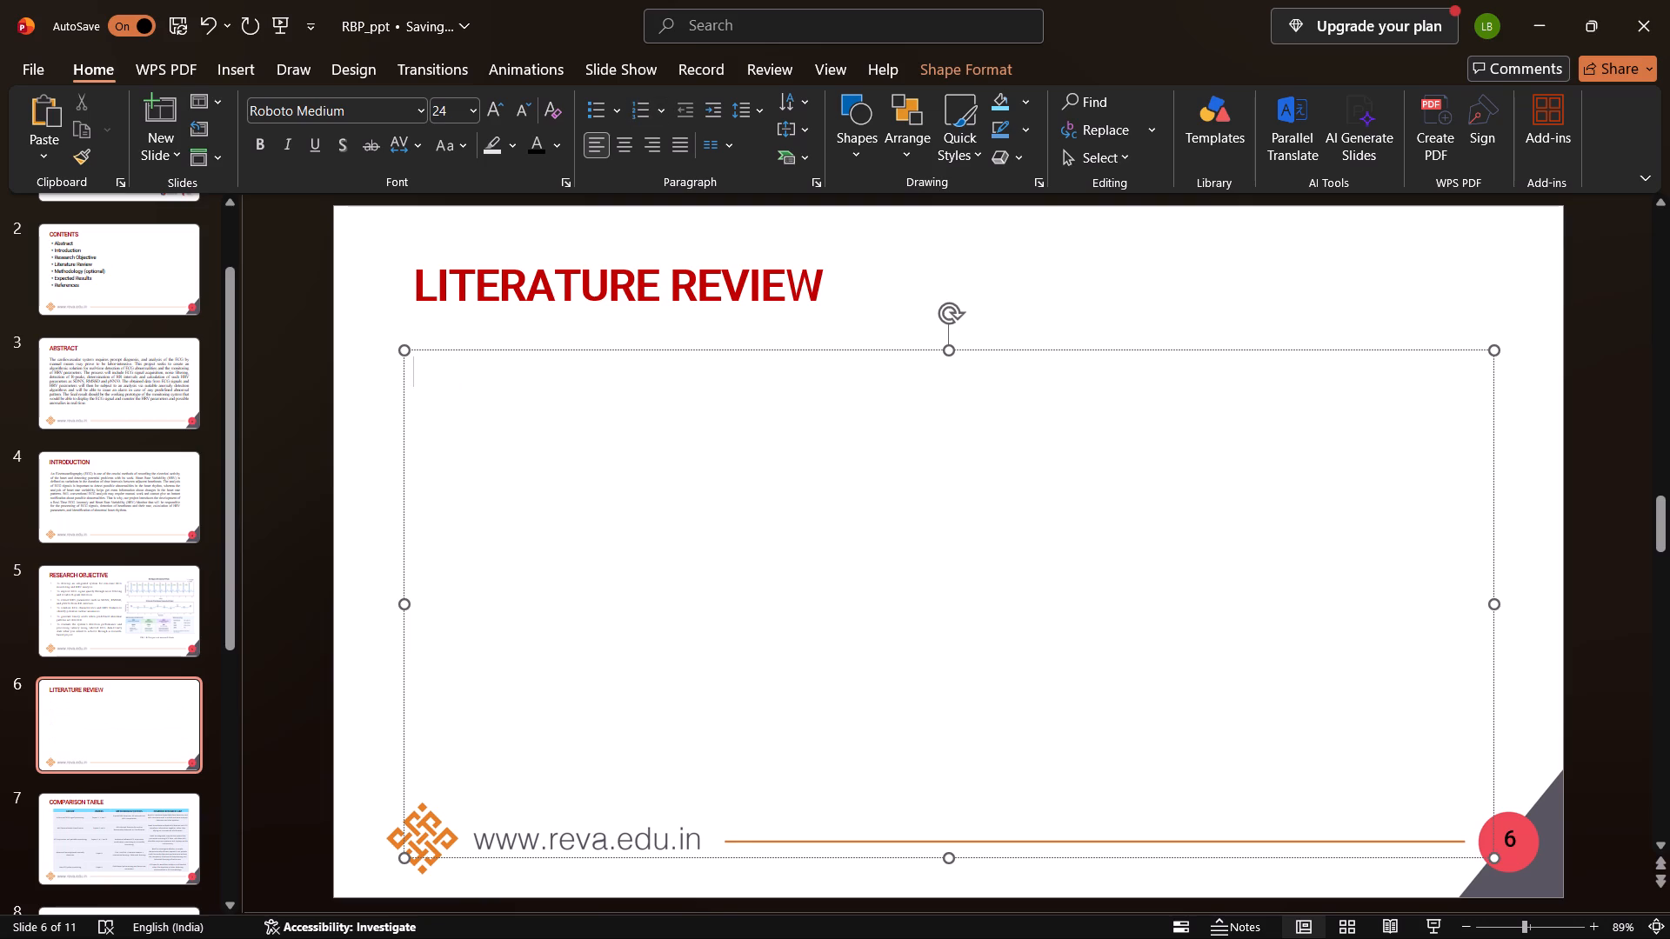
key(ctrl+v)
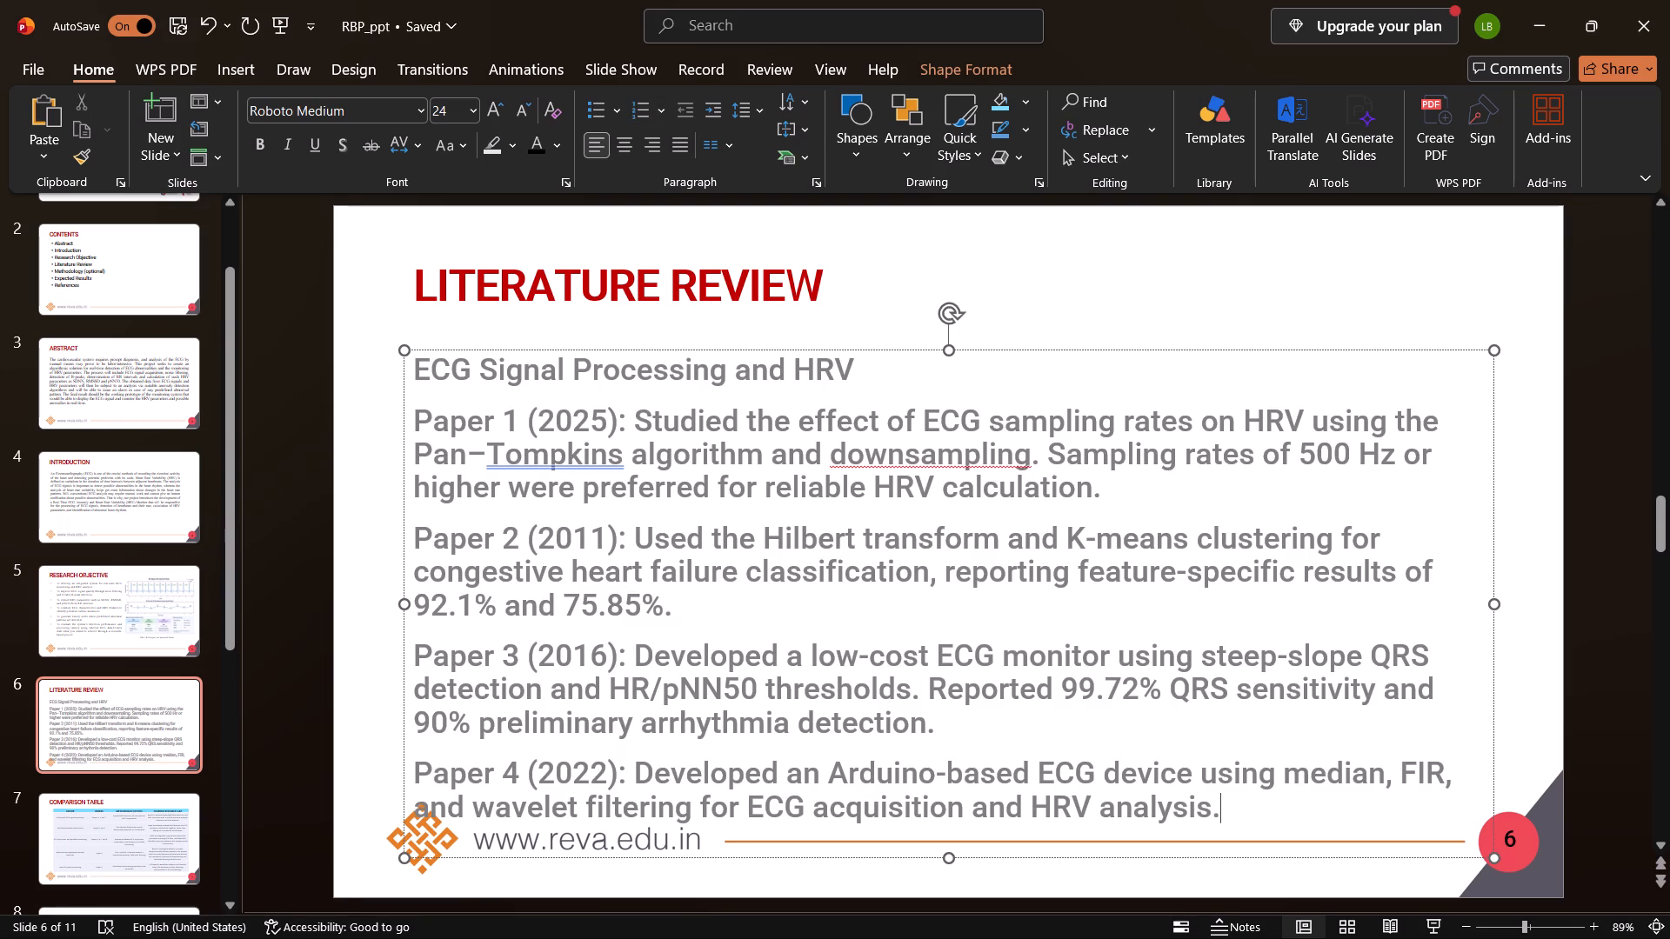
drag(927, 351, 923, 318)
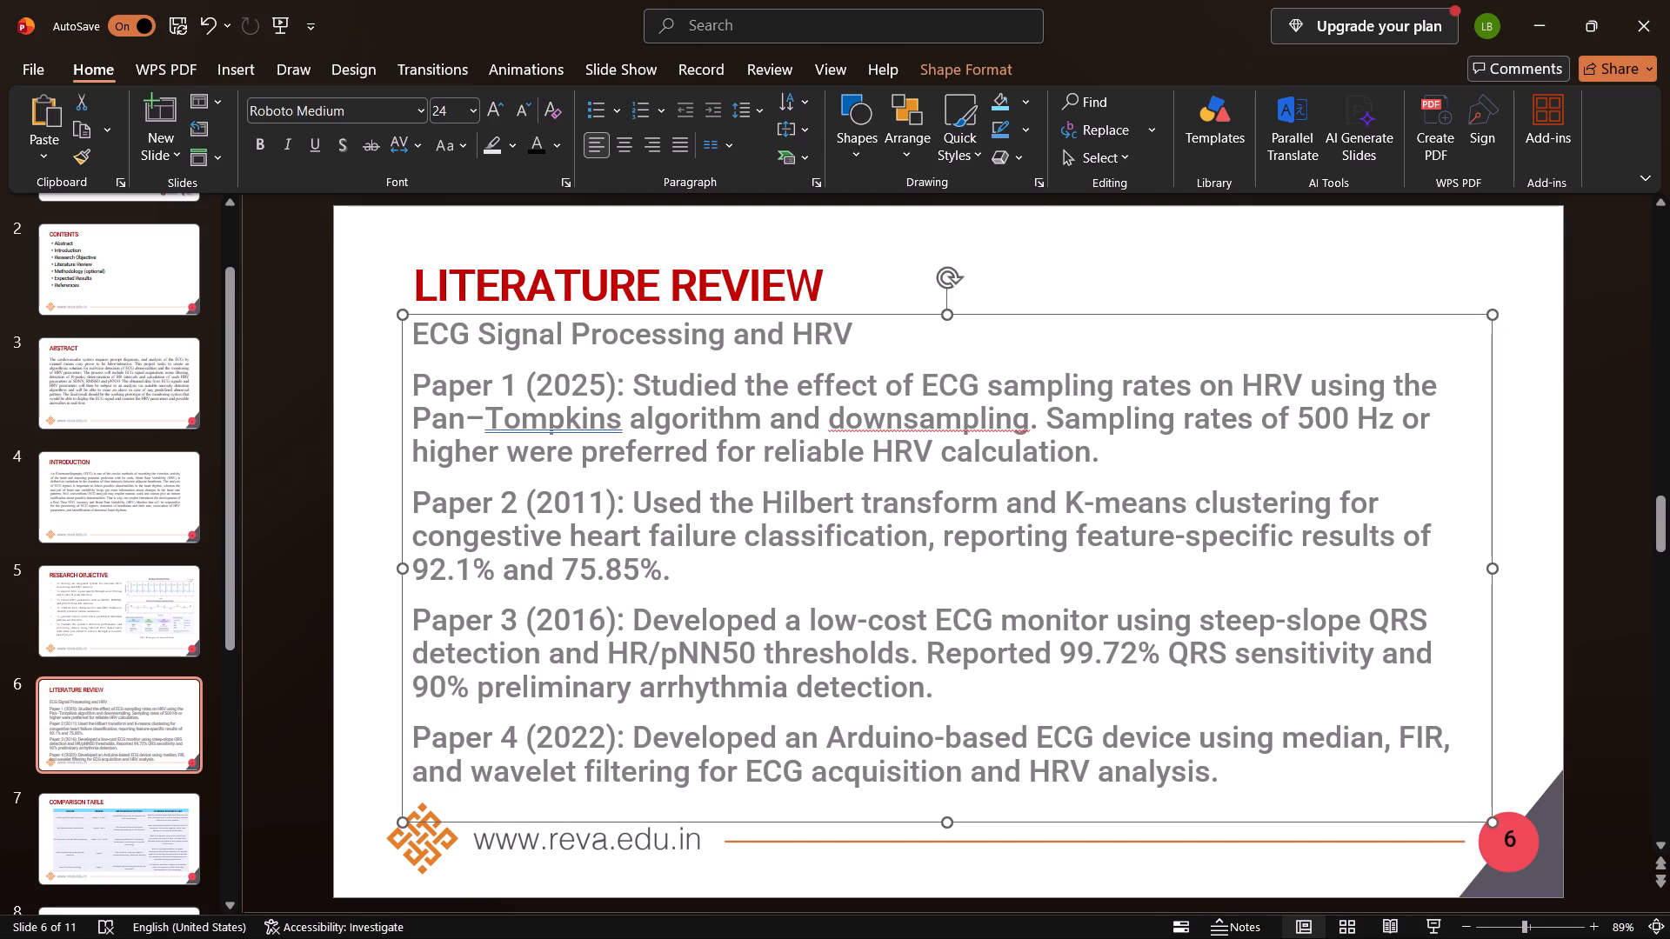
Format the LITERATURE REVIEW body text as near-black, justified, in Times New Roman.
click(415, 334)
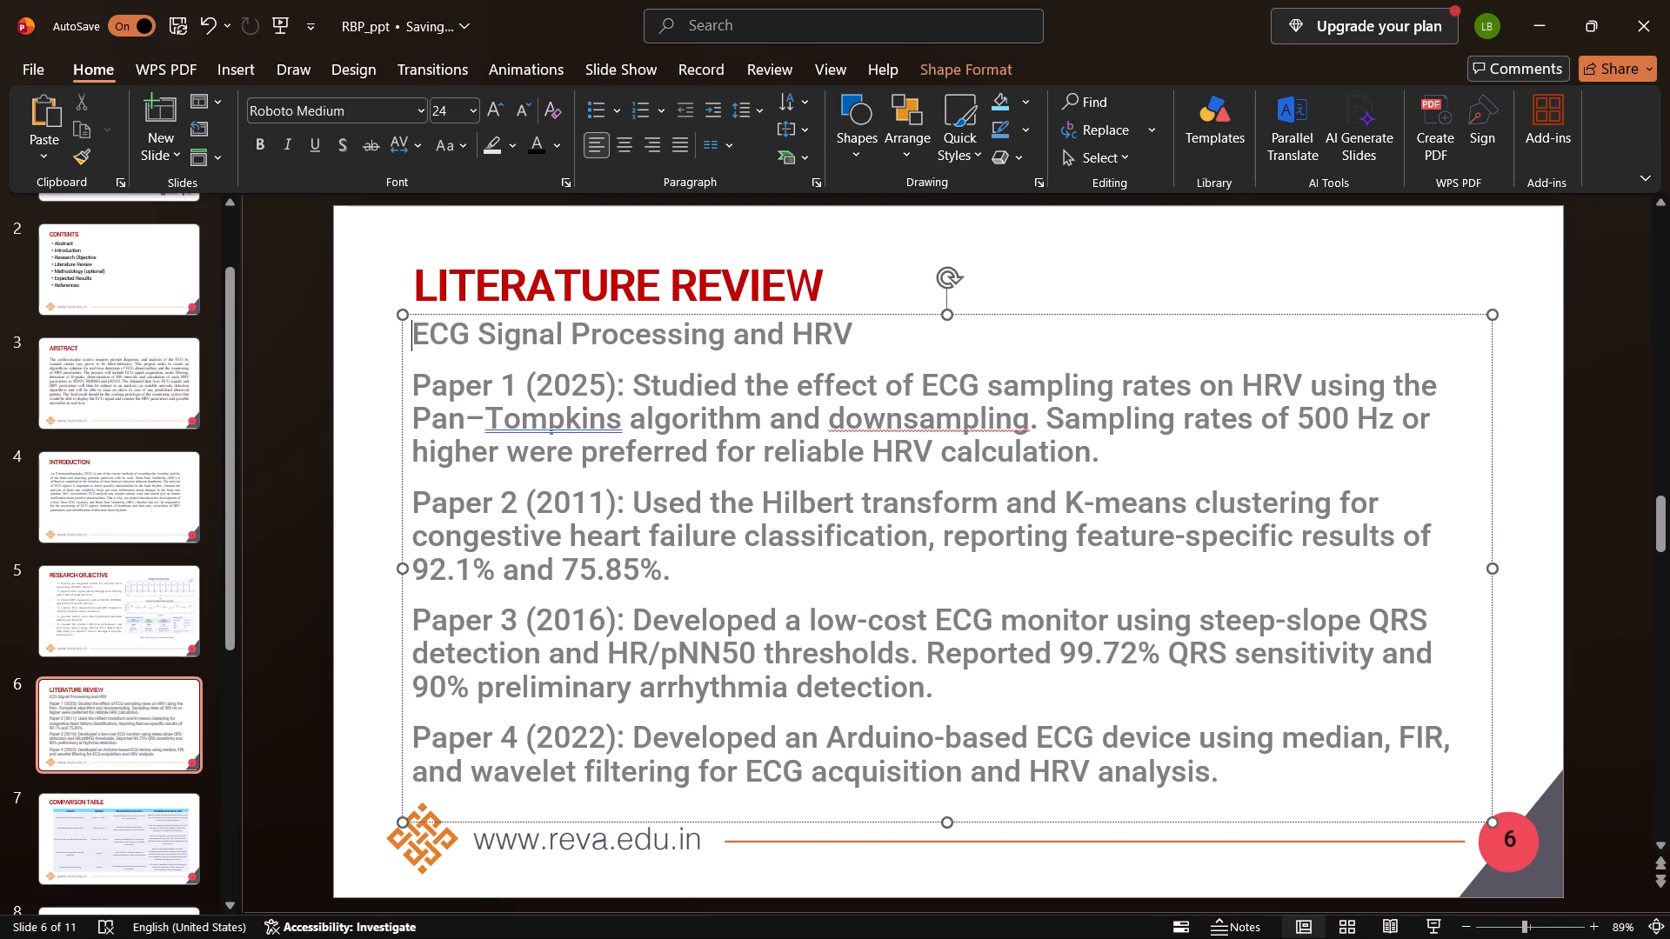
drag(415, 334, 1168, 783)
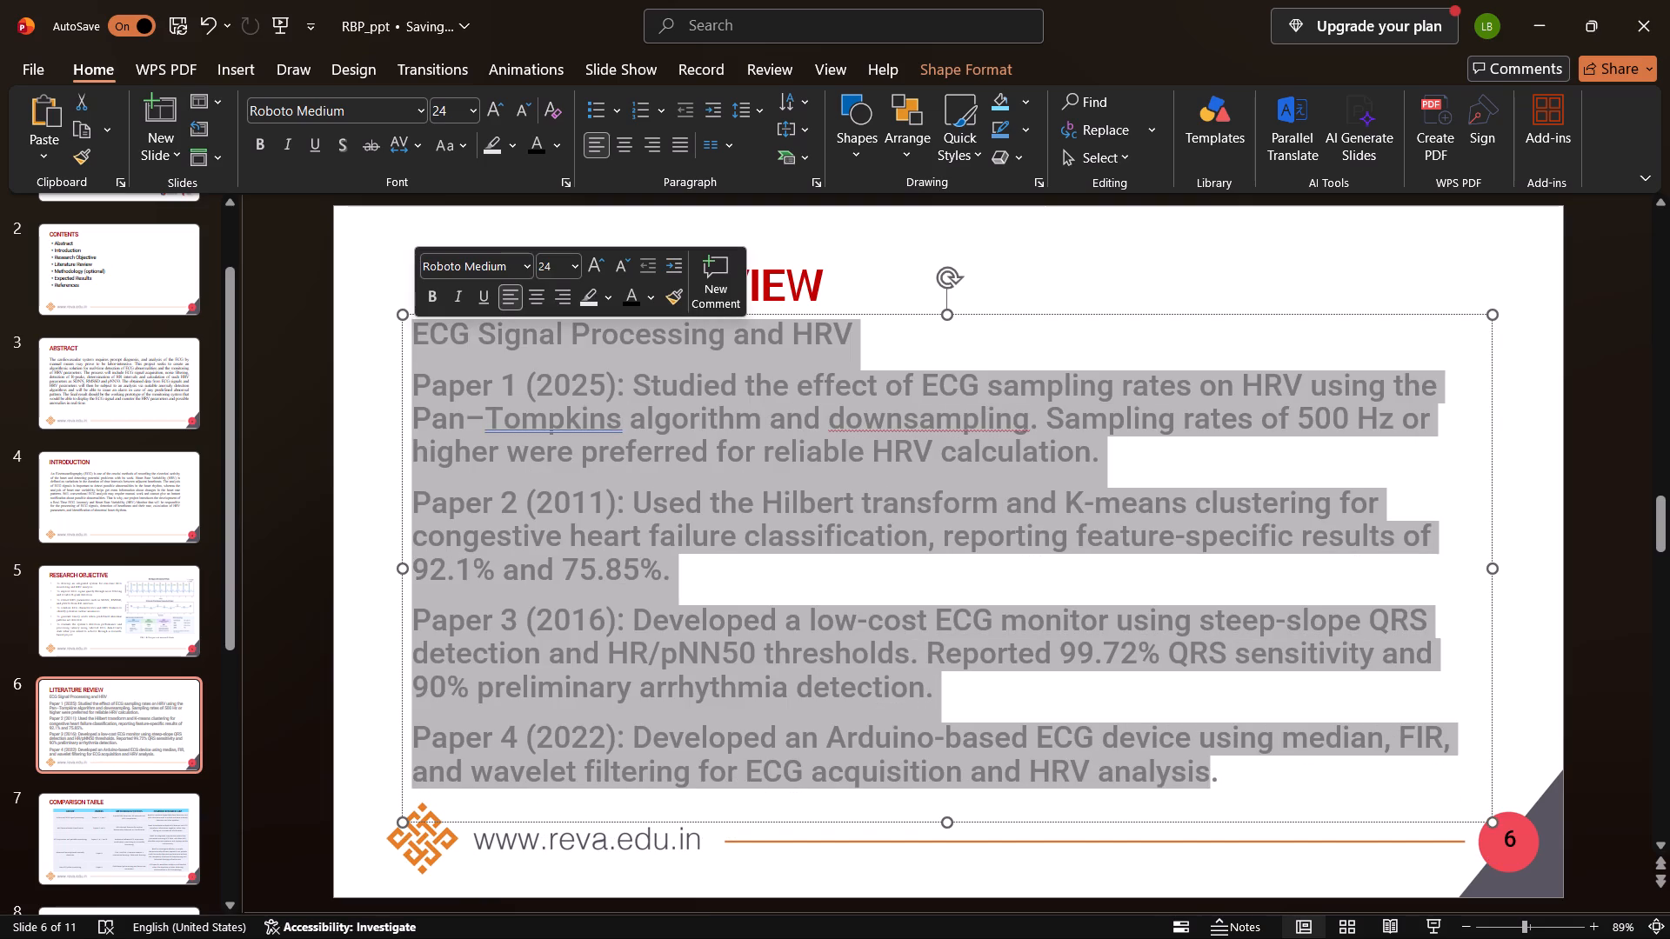
drag(1168, 783, 1180, 782)
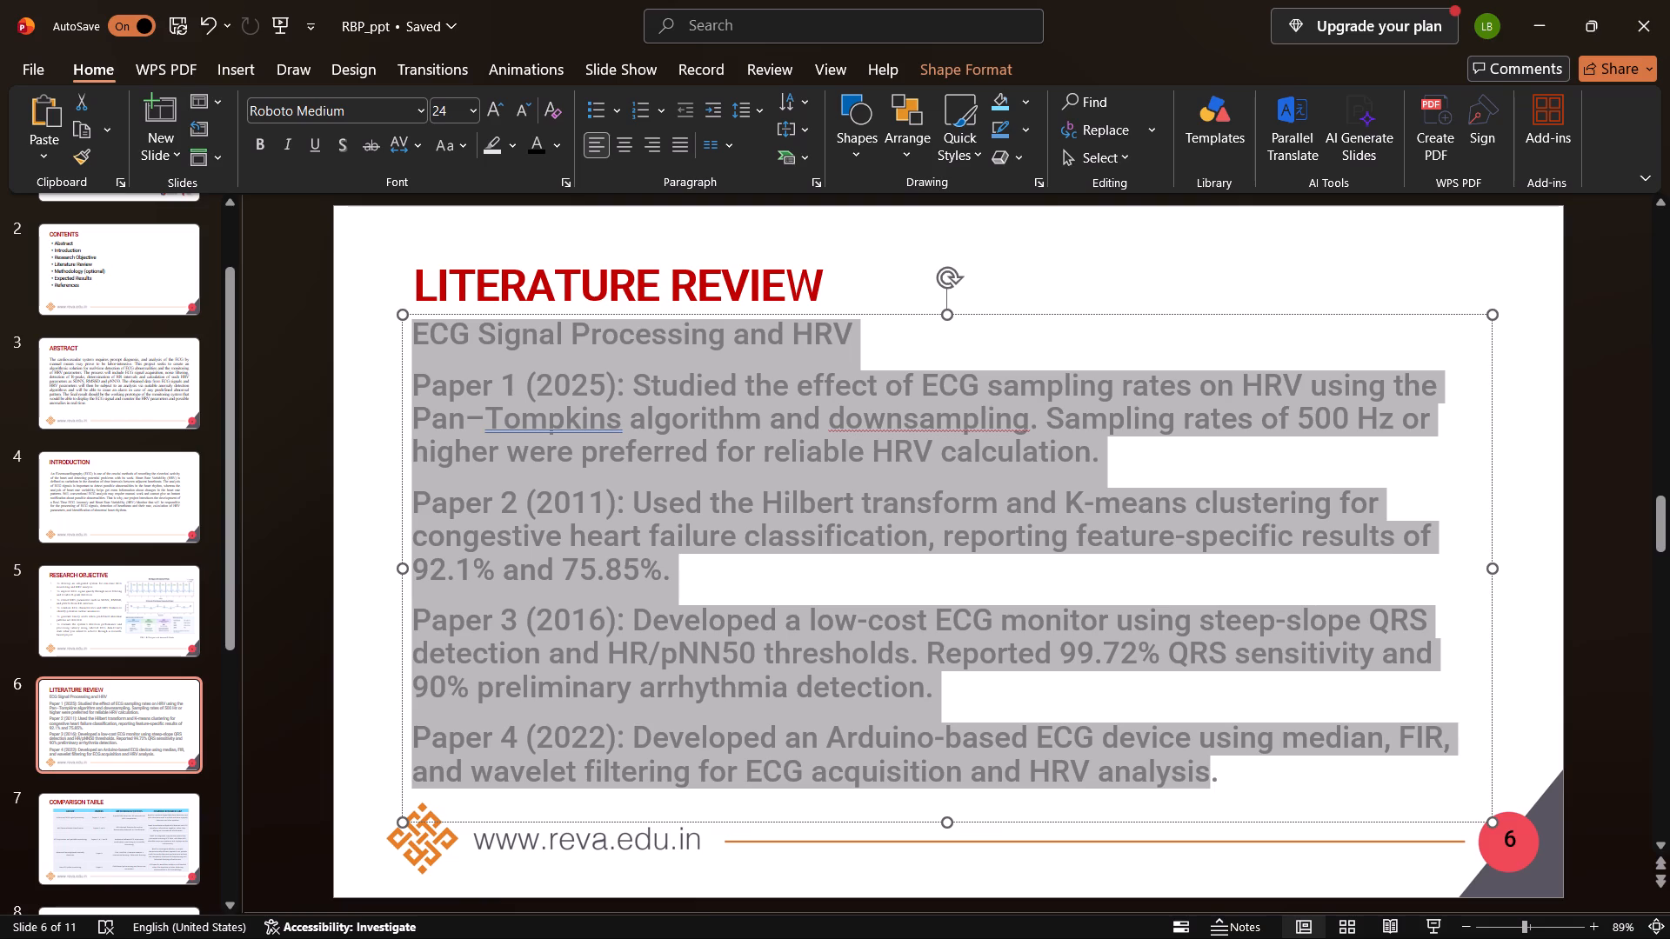
click(553, 143)
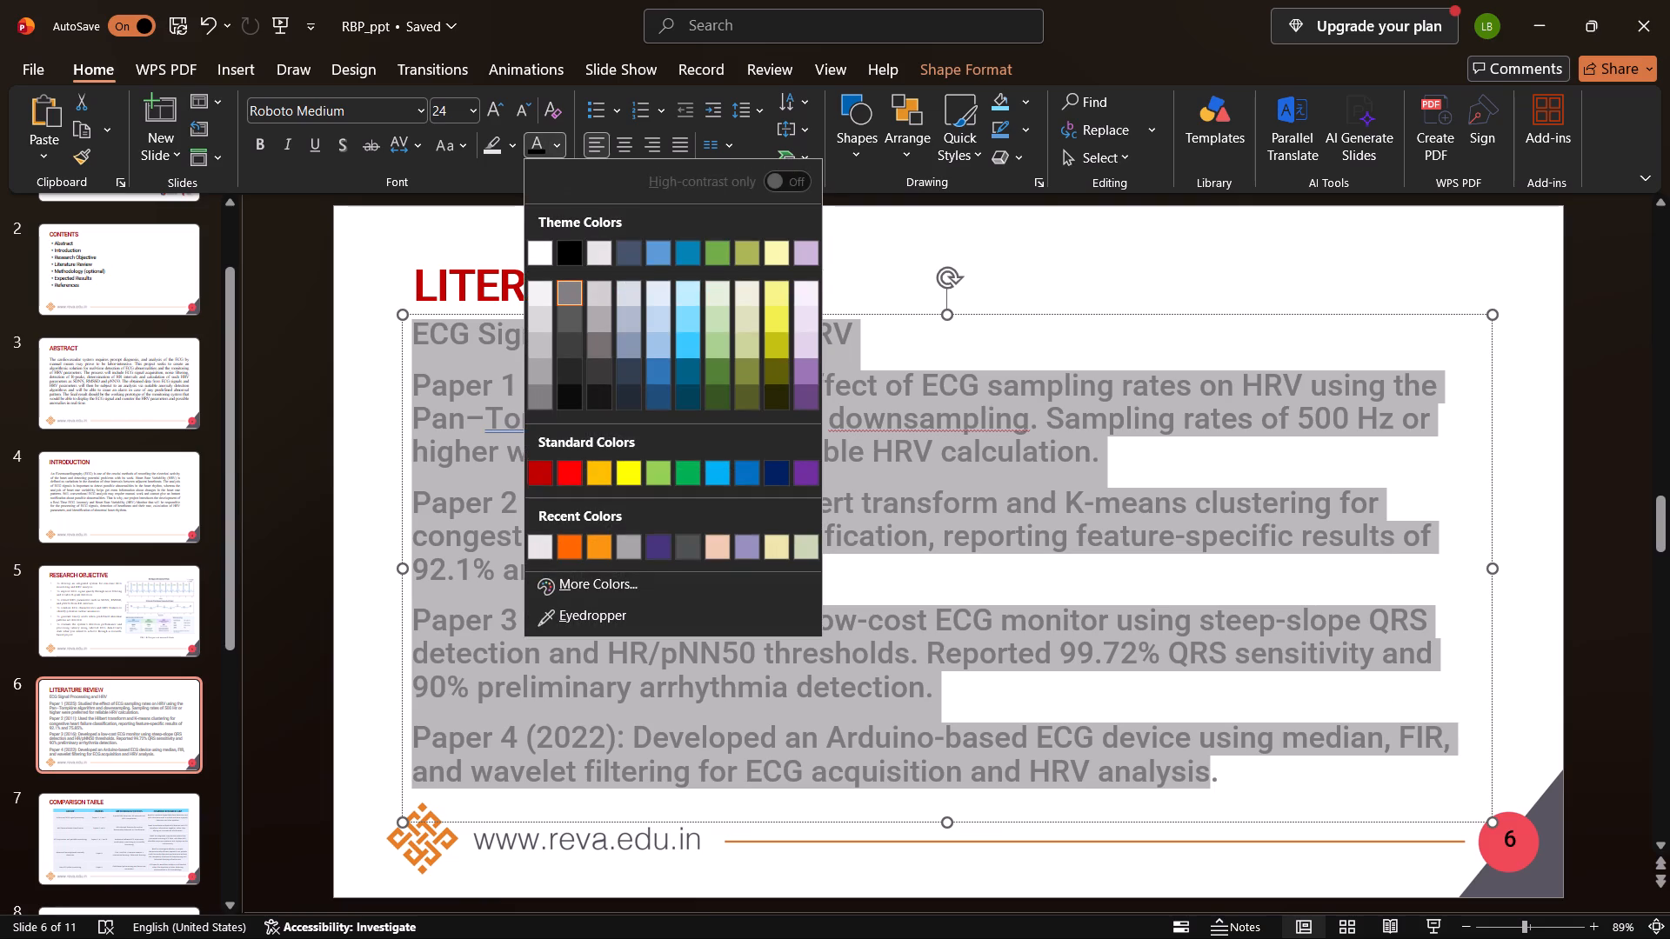
click(570, 397)
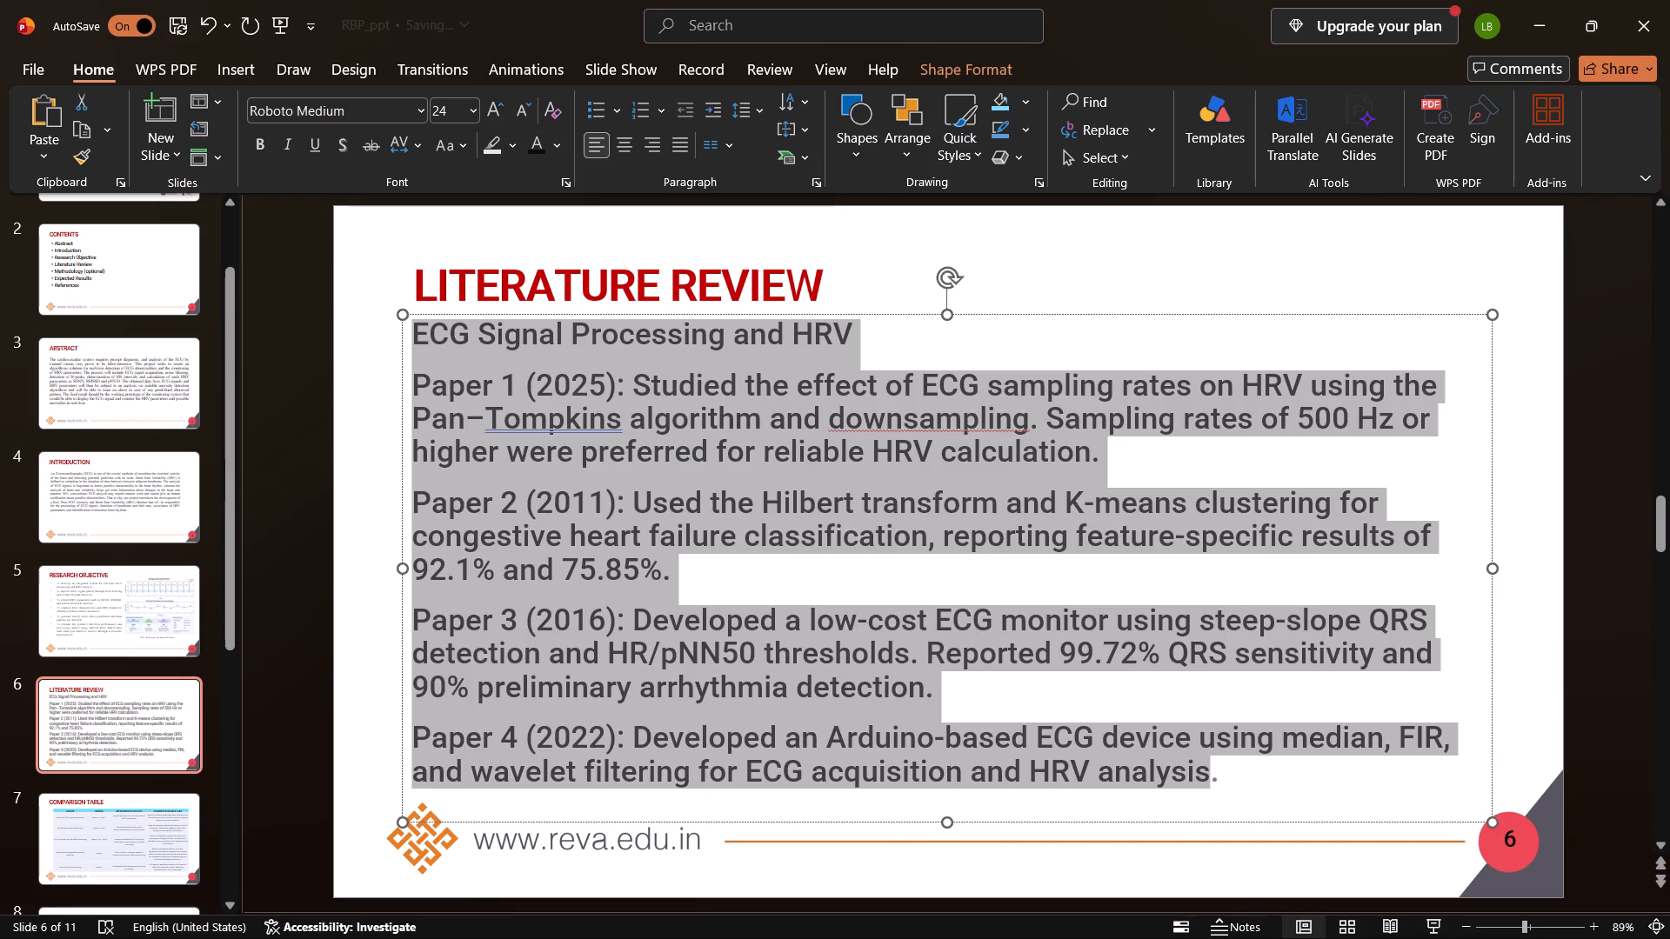
click(678, 144)
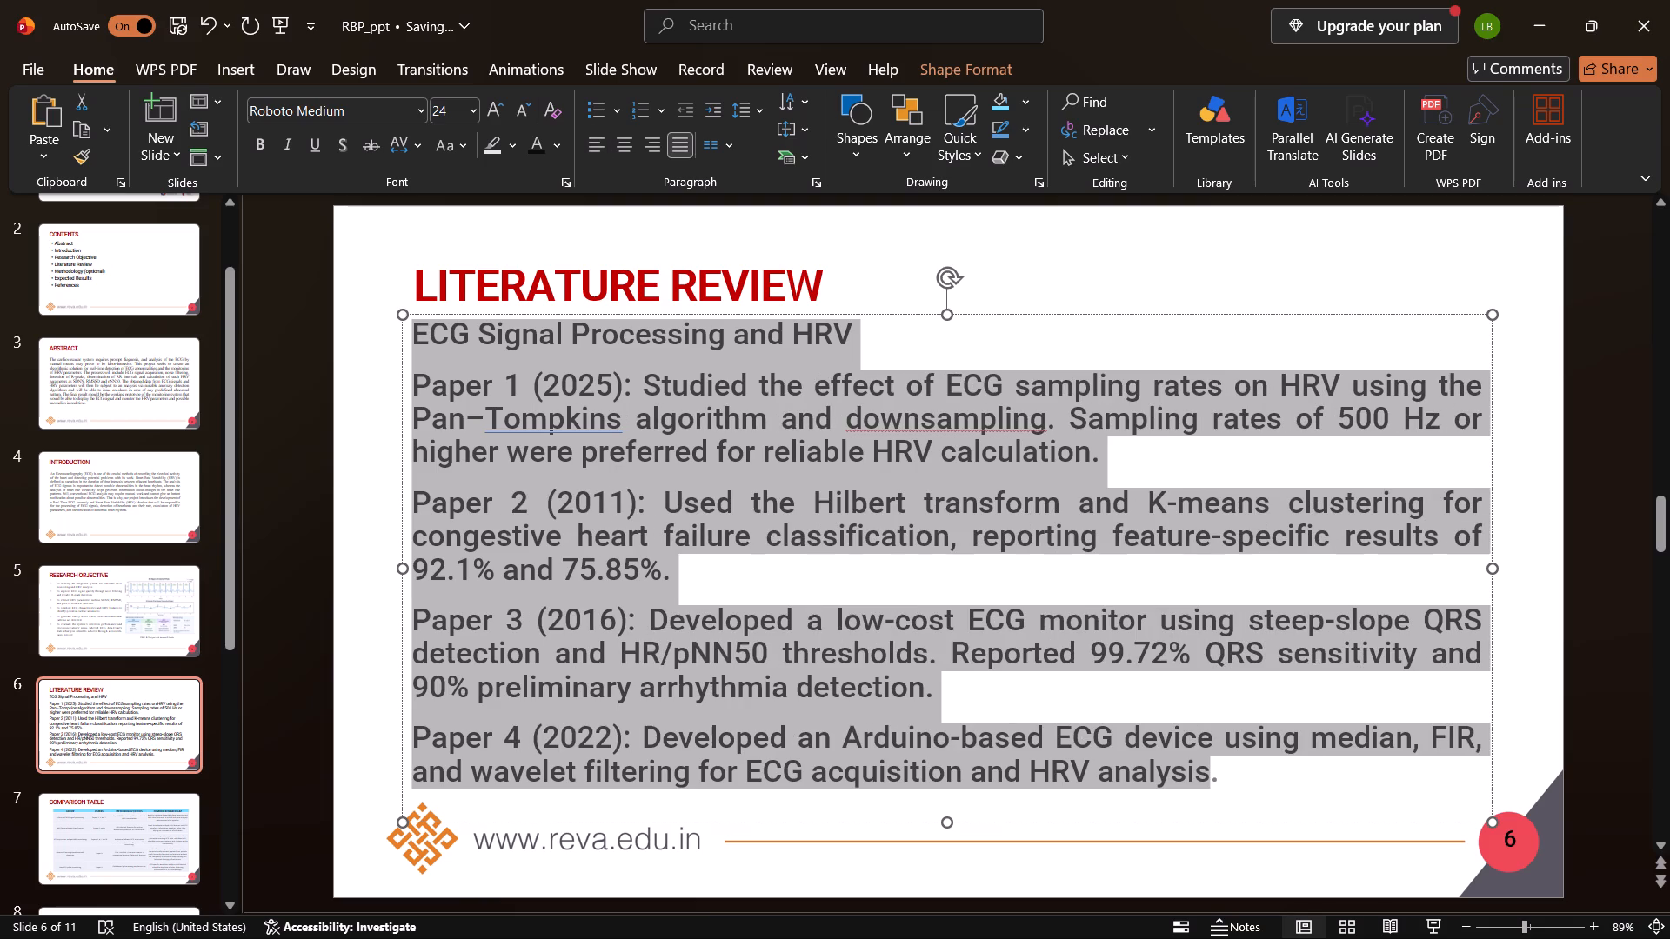
click(420, 108)
scroll(297, 384, up, 11)
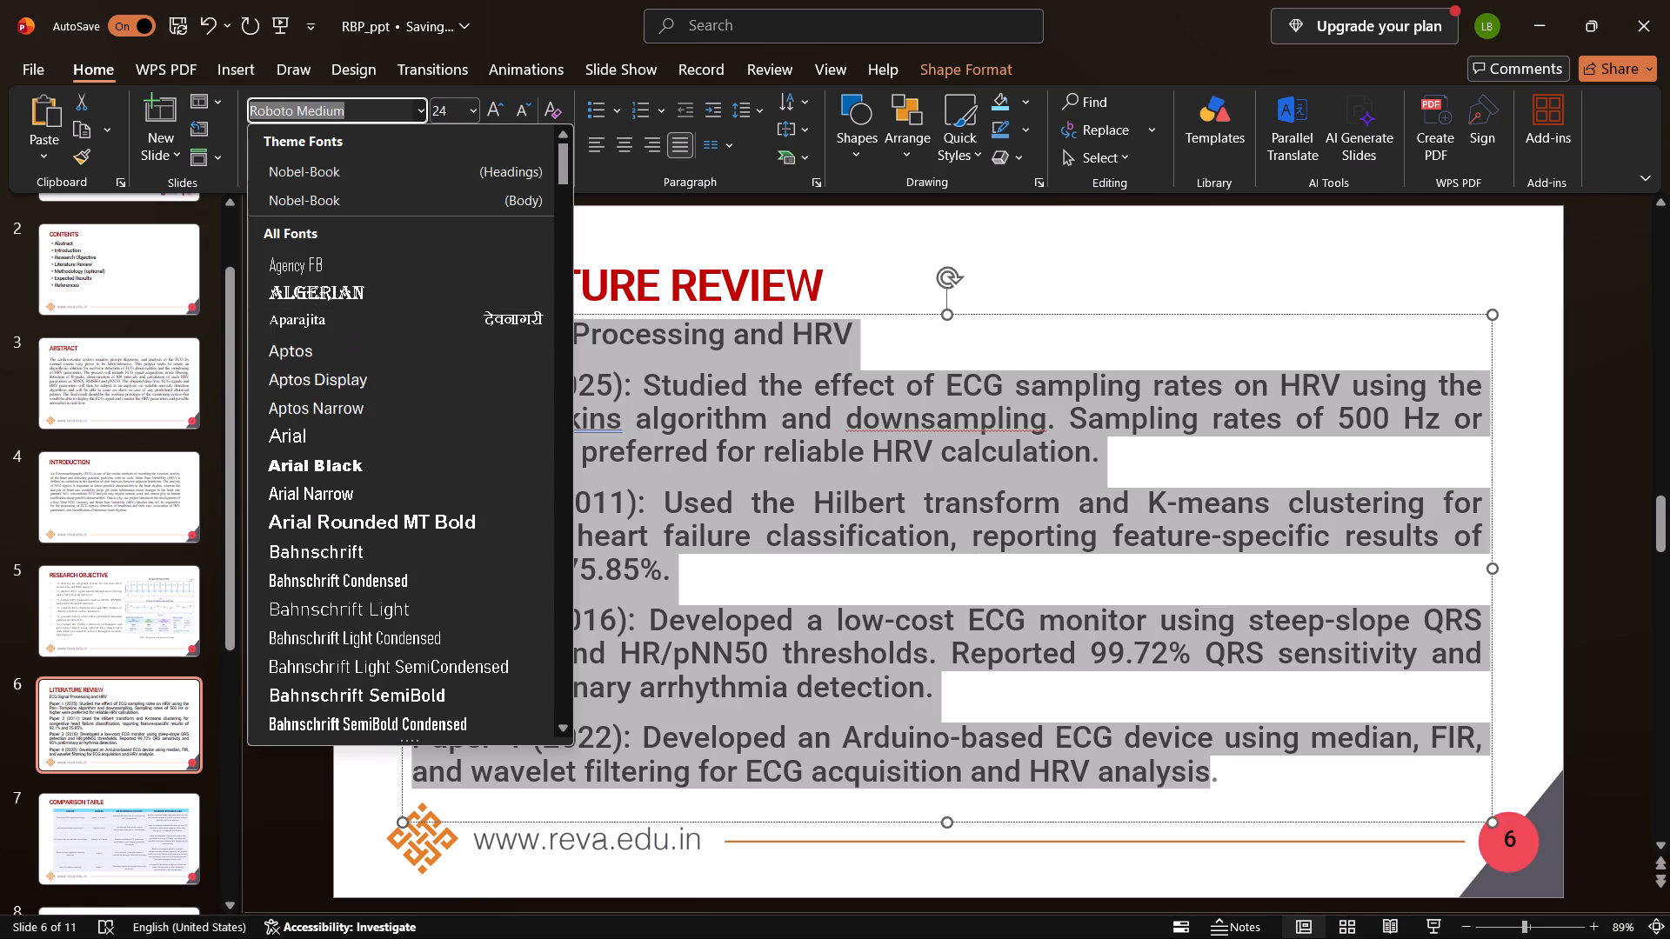
text(tim)
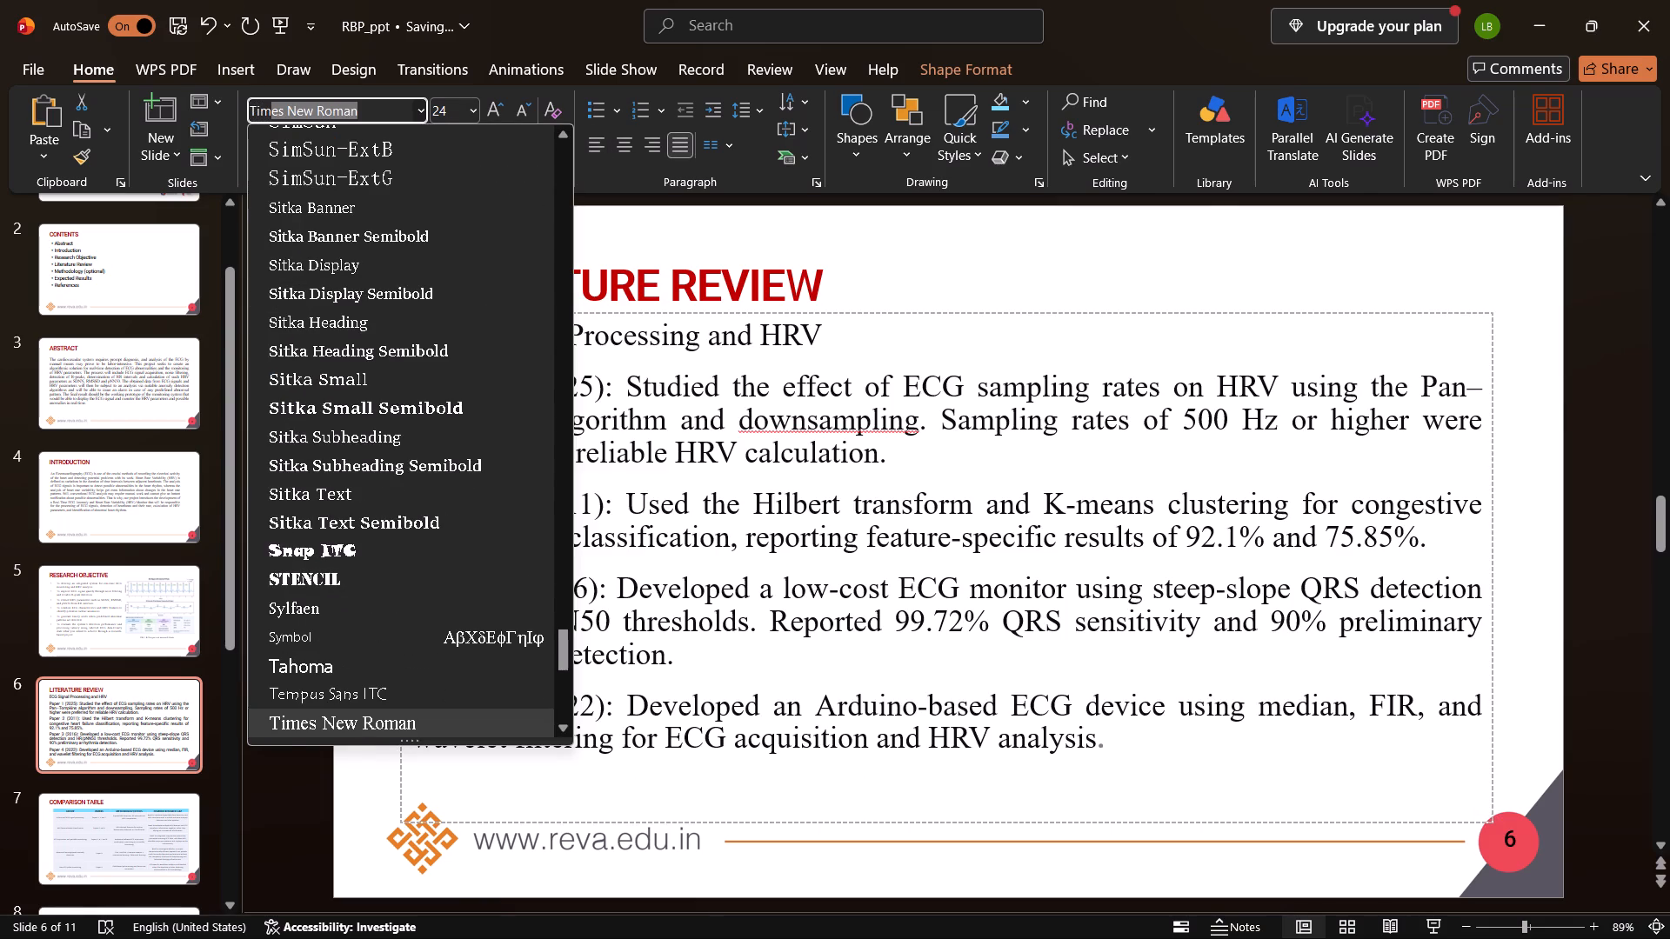
click(366, 728)
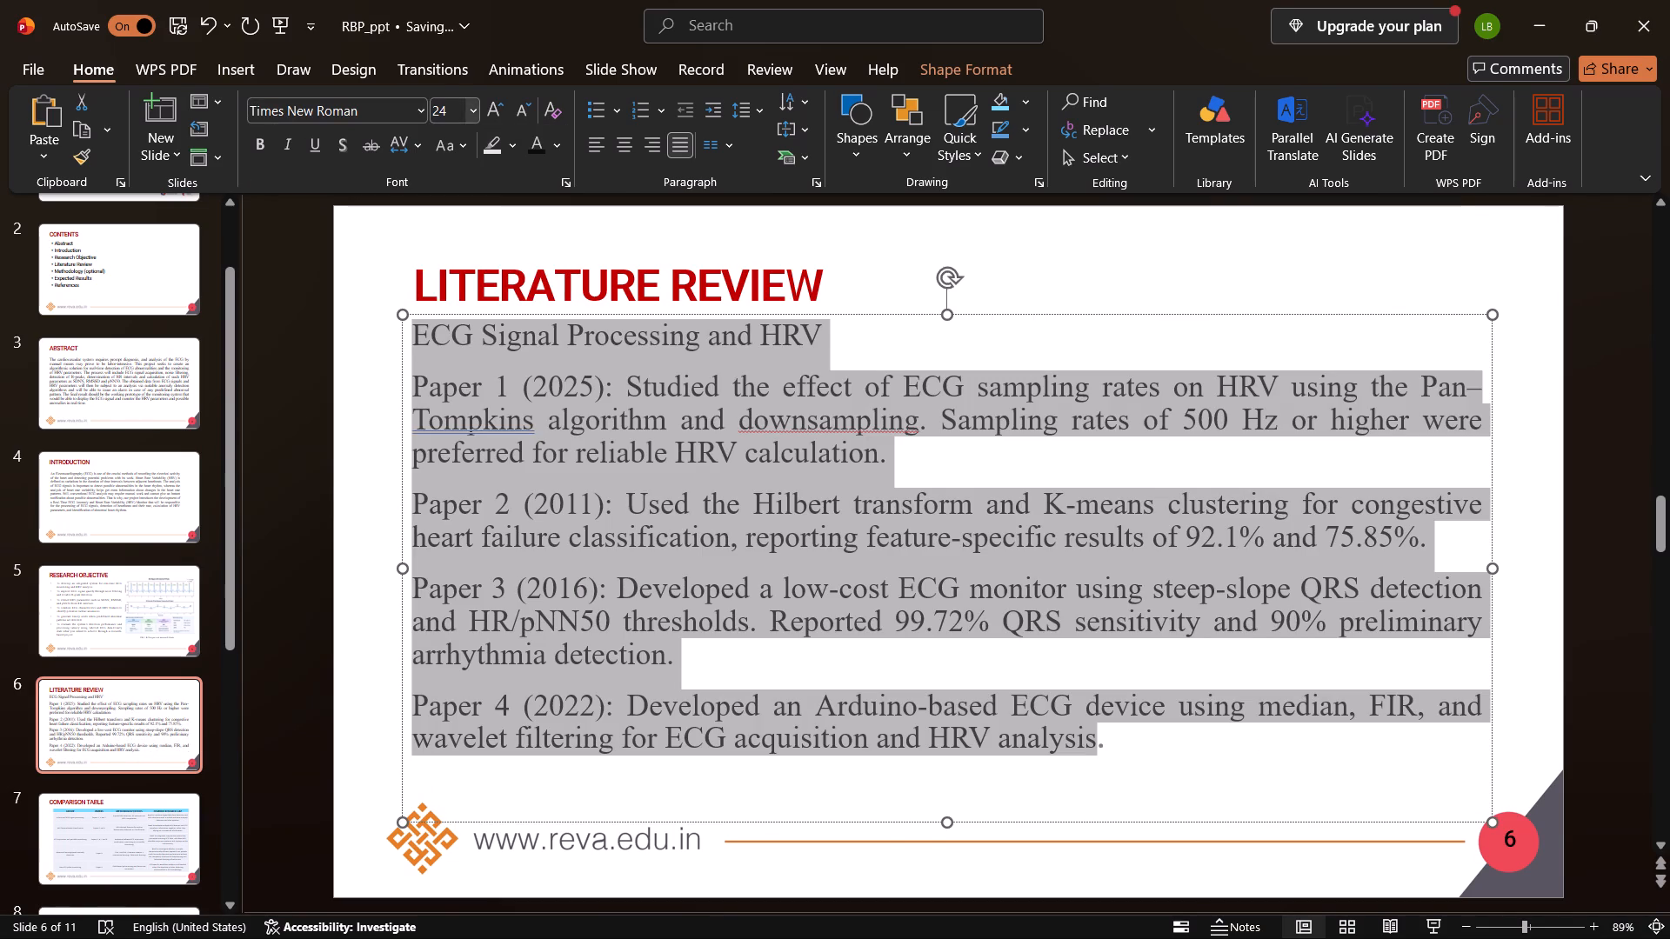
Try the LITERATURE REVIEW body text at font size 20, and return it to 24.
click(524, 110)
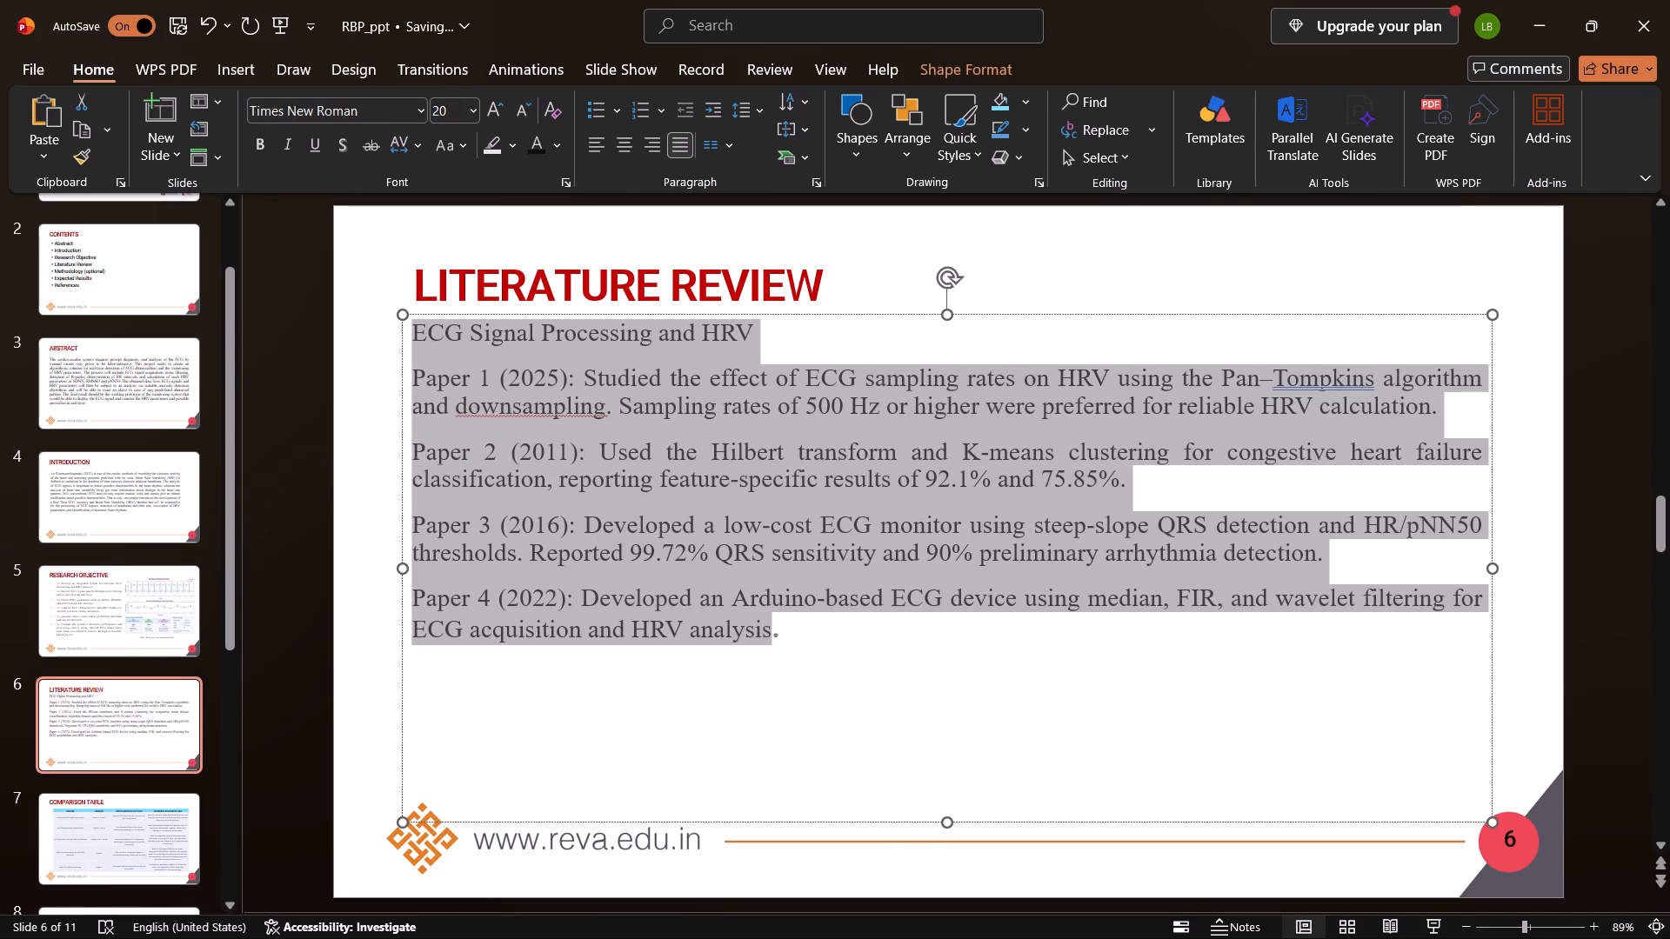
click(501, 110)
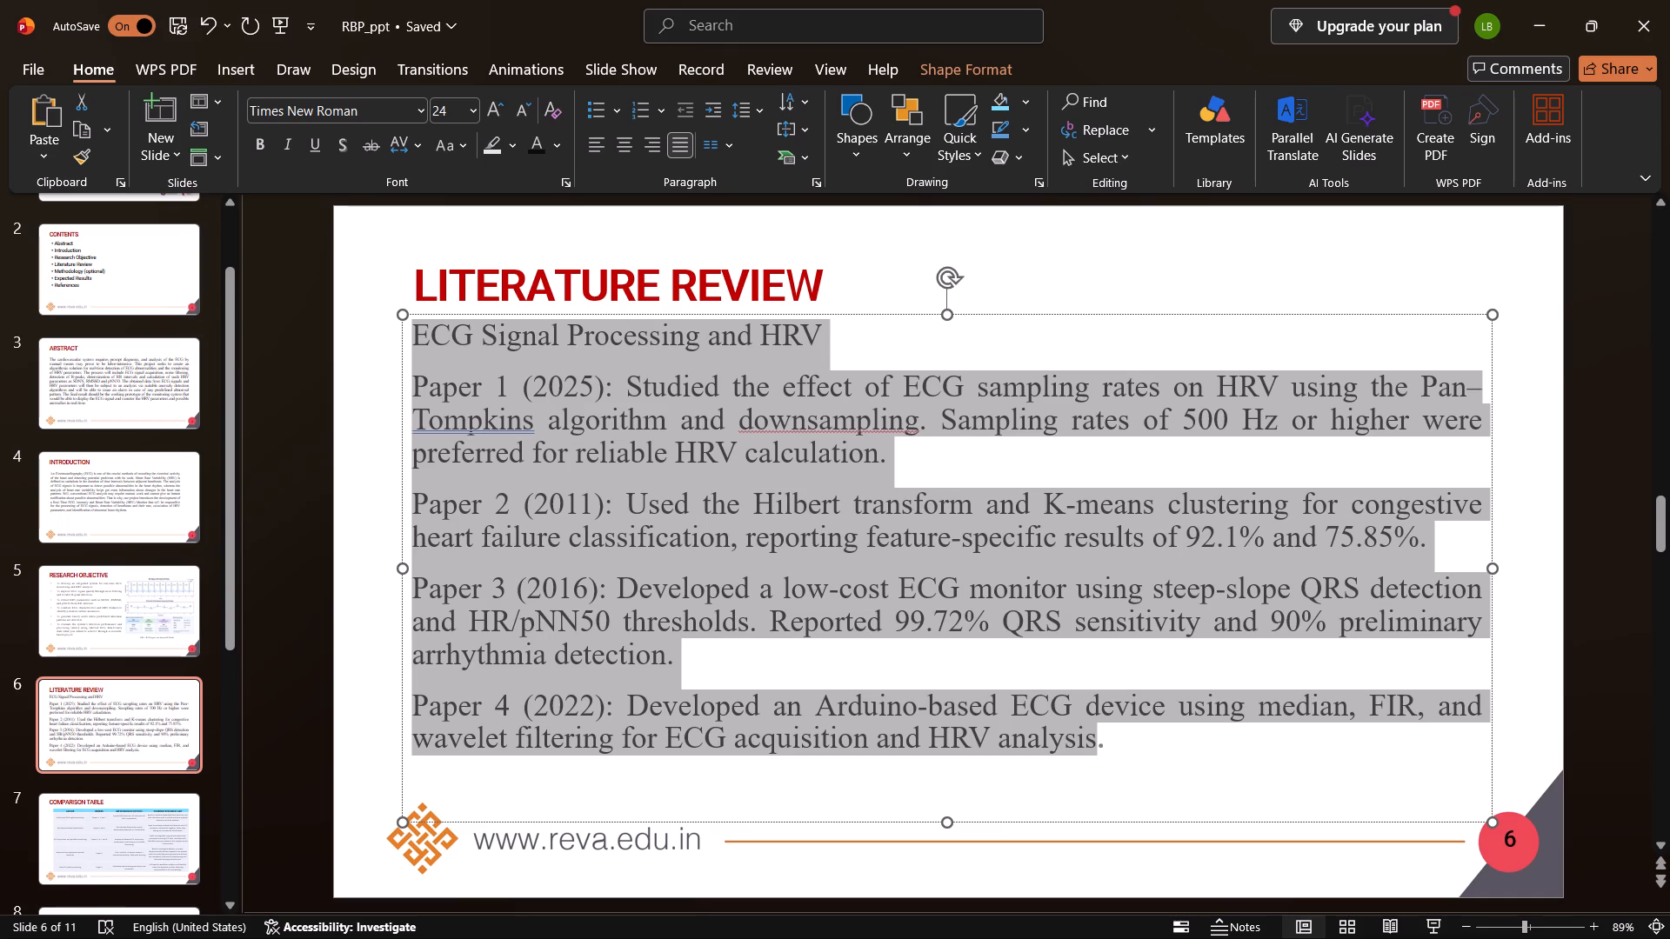
Check the font and size of the ABSTRACT slide's body text.
click(92, 368)
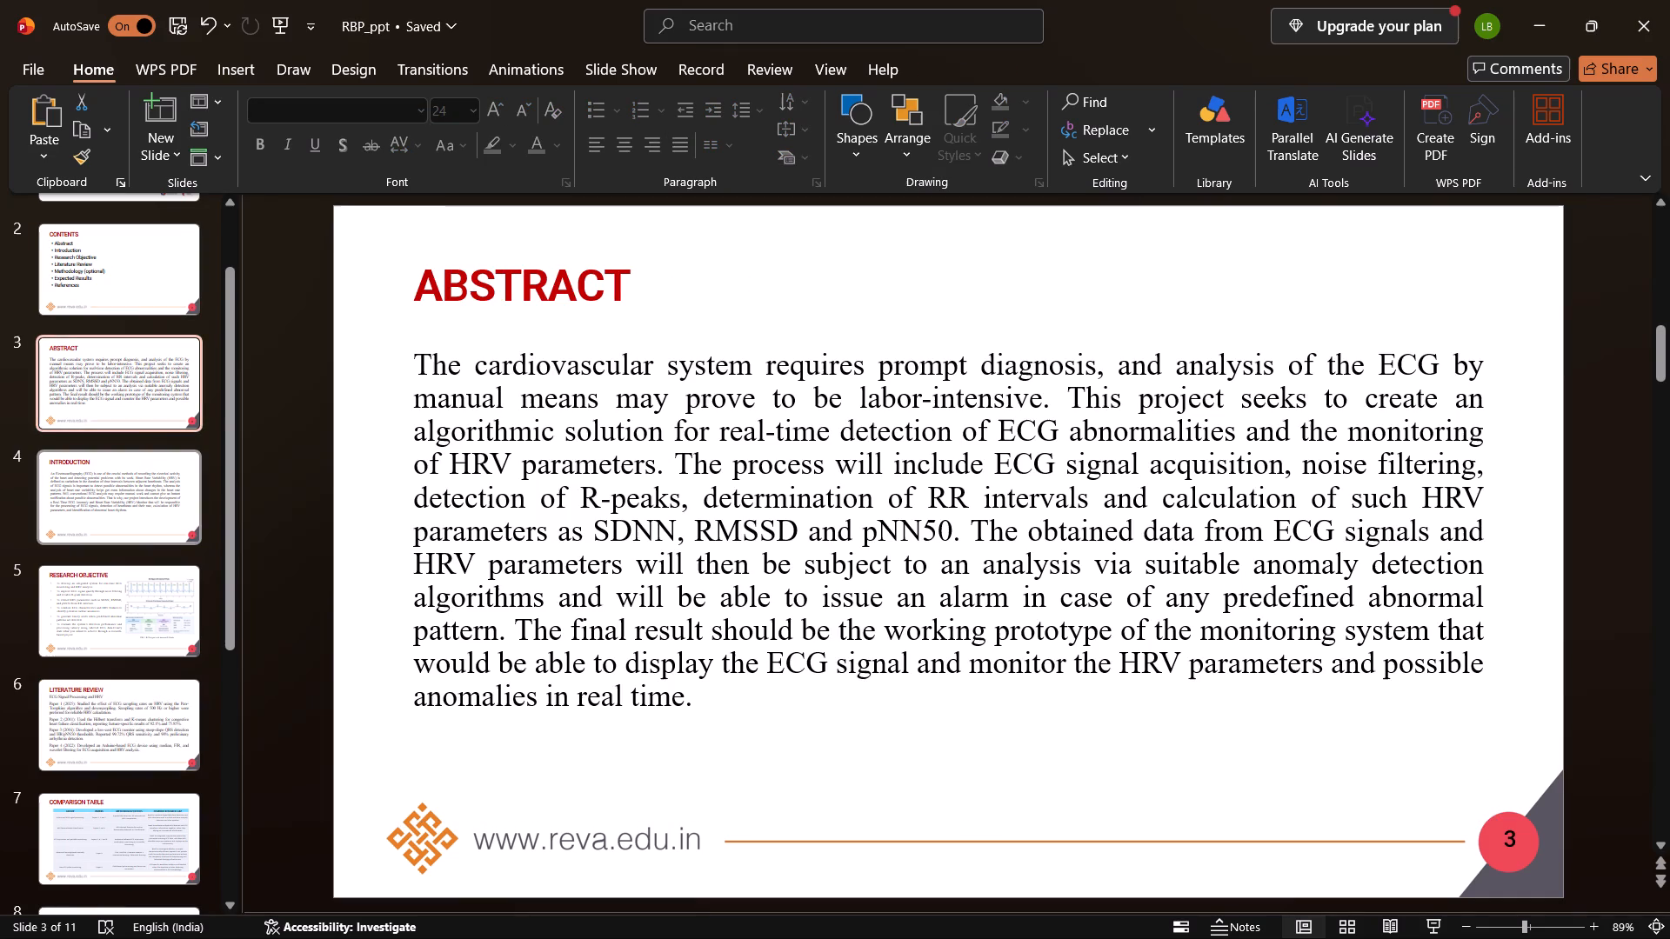
click(78, 475)
click(99, 381)
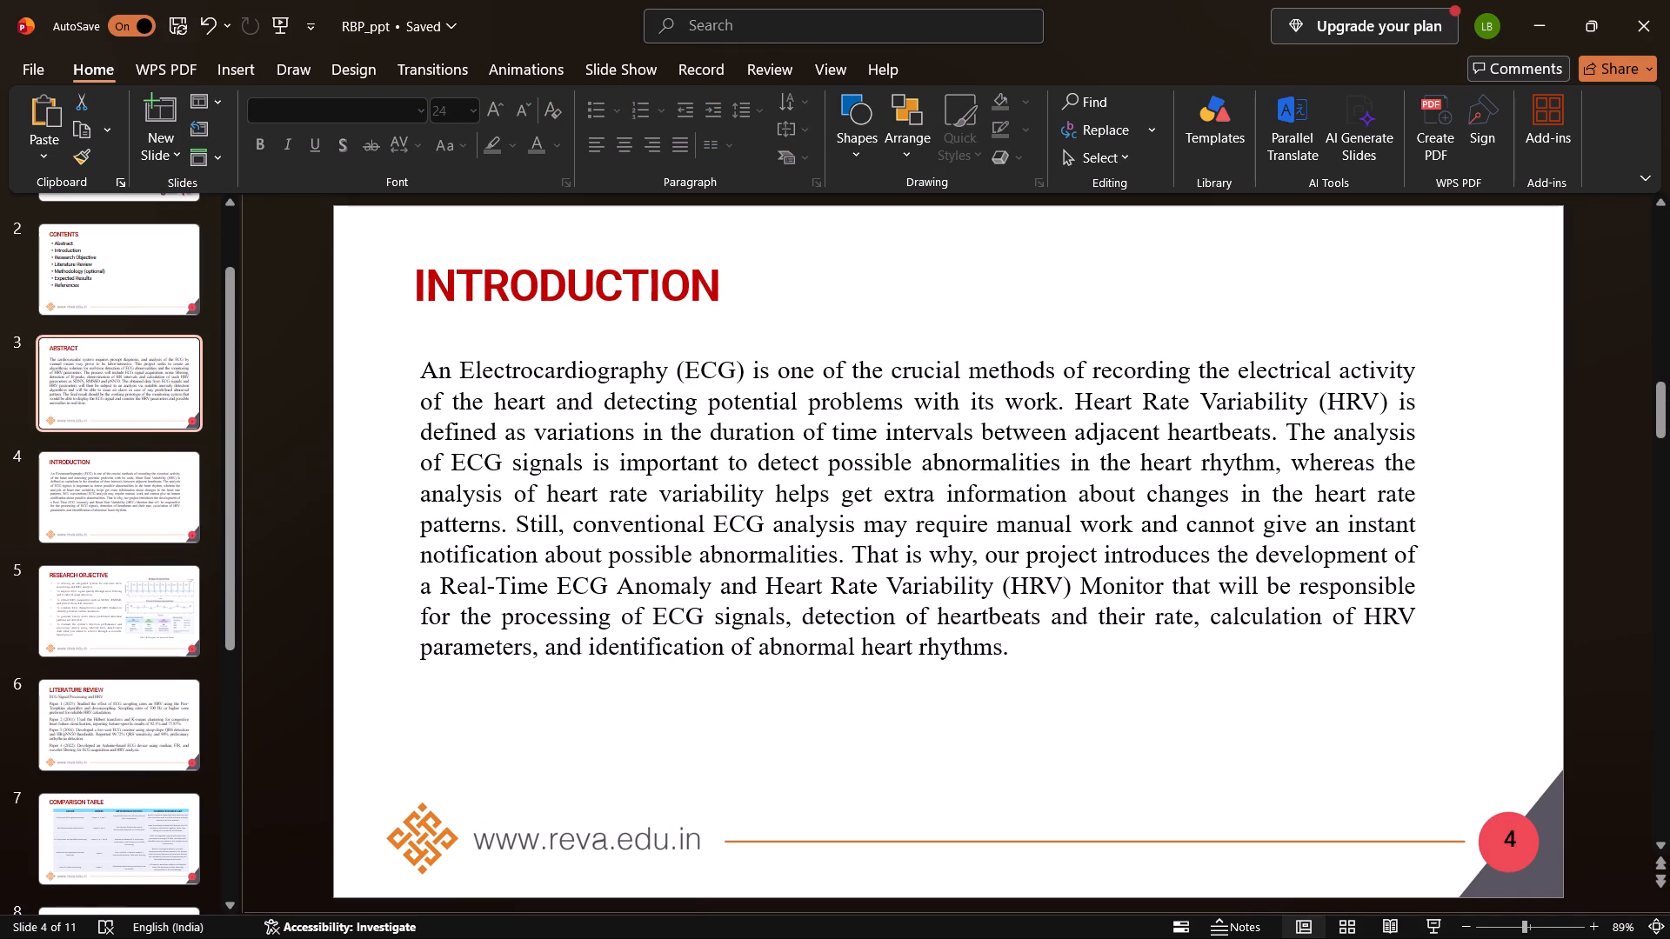
drag(421, 365, 590, 542)
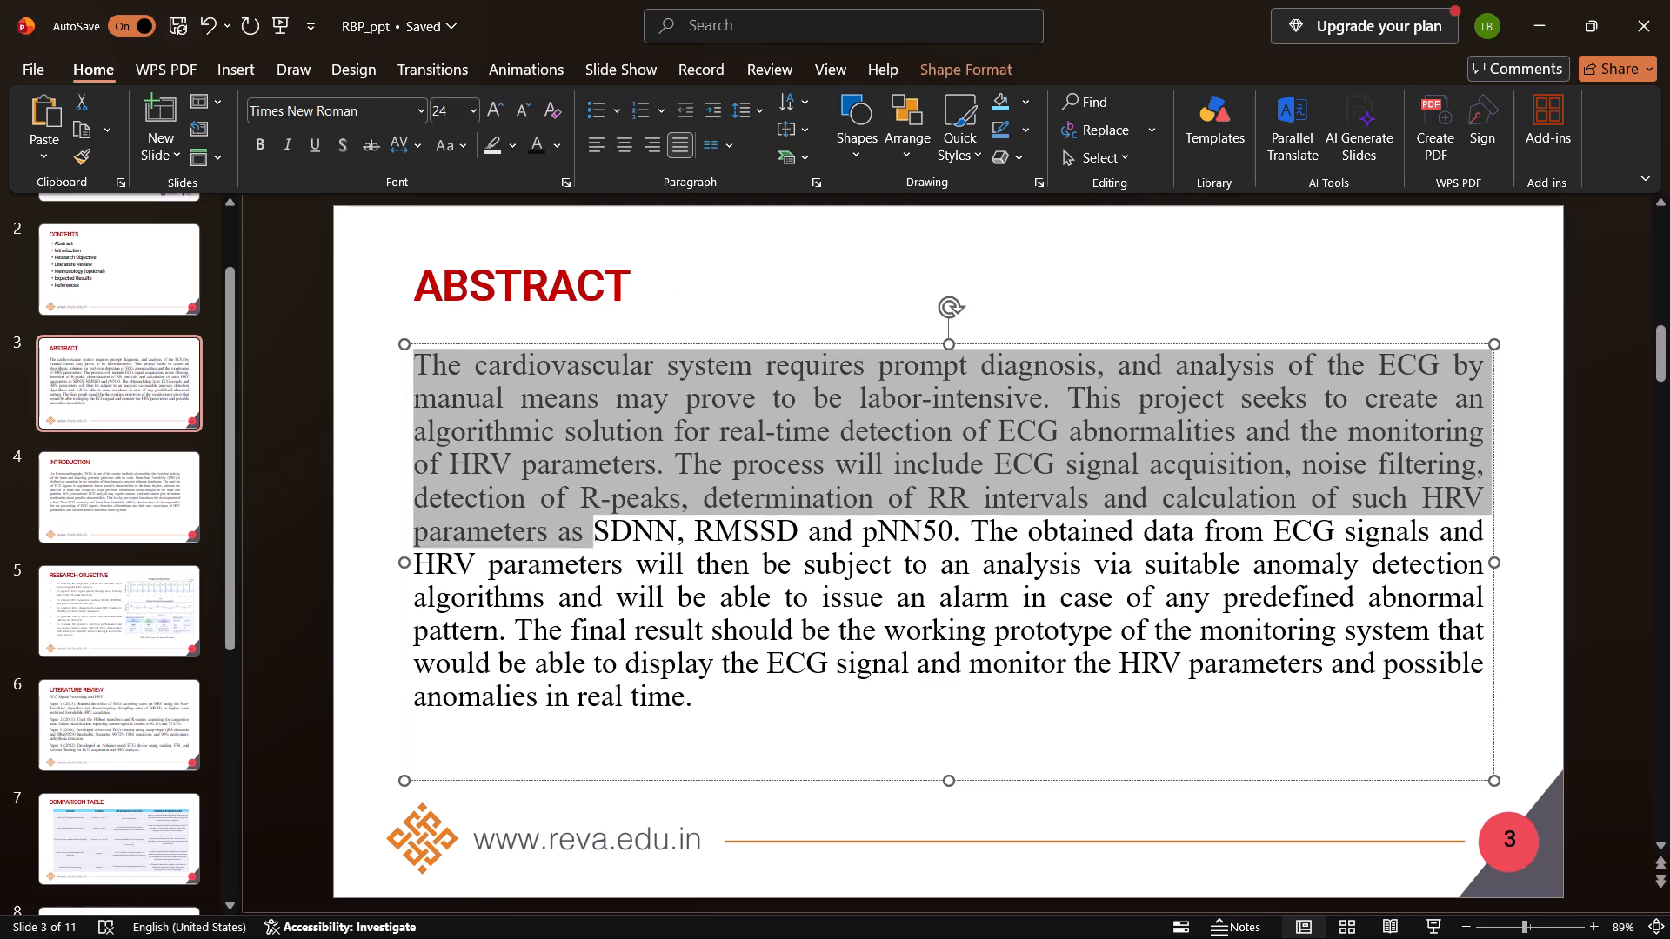
drag(590, 542, 663, 704)
Set the entire INTRODUCTION body paragraph to font size 24.
click(166, 488)
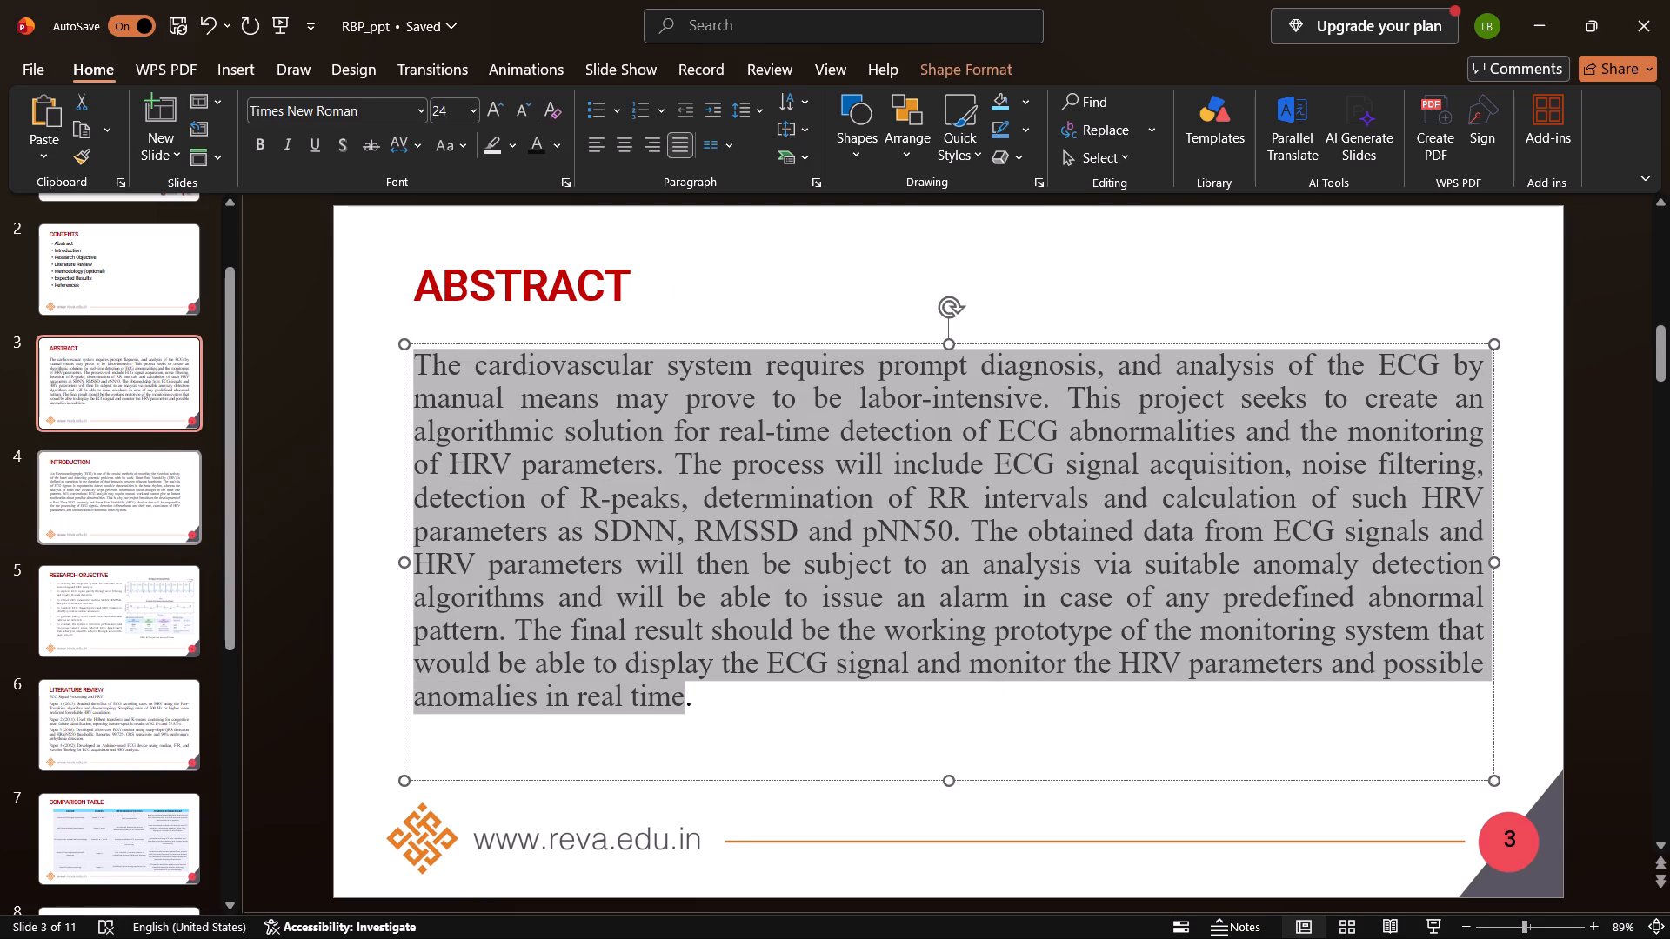
drag(424, 366, 629, 496)
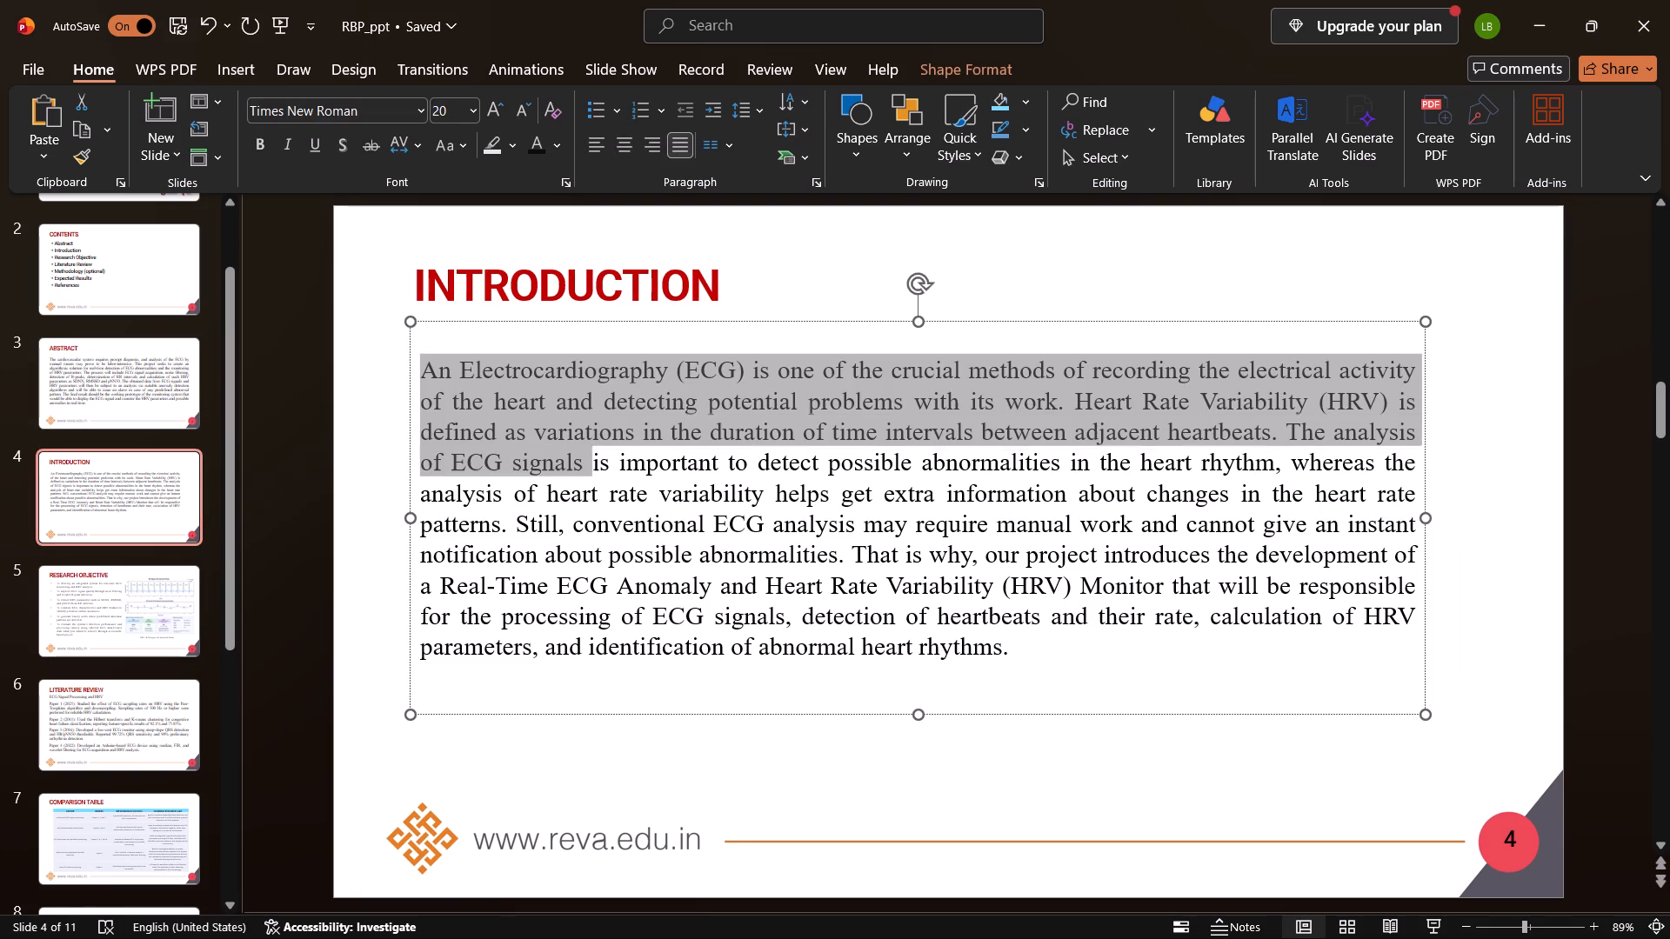
drag(629, 496, 1005, 669)
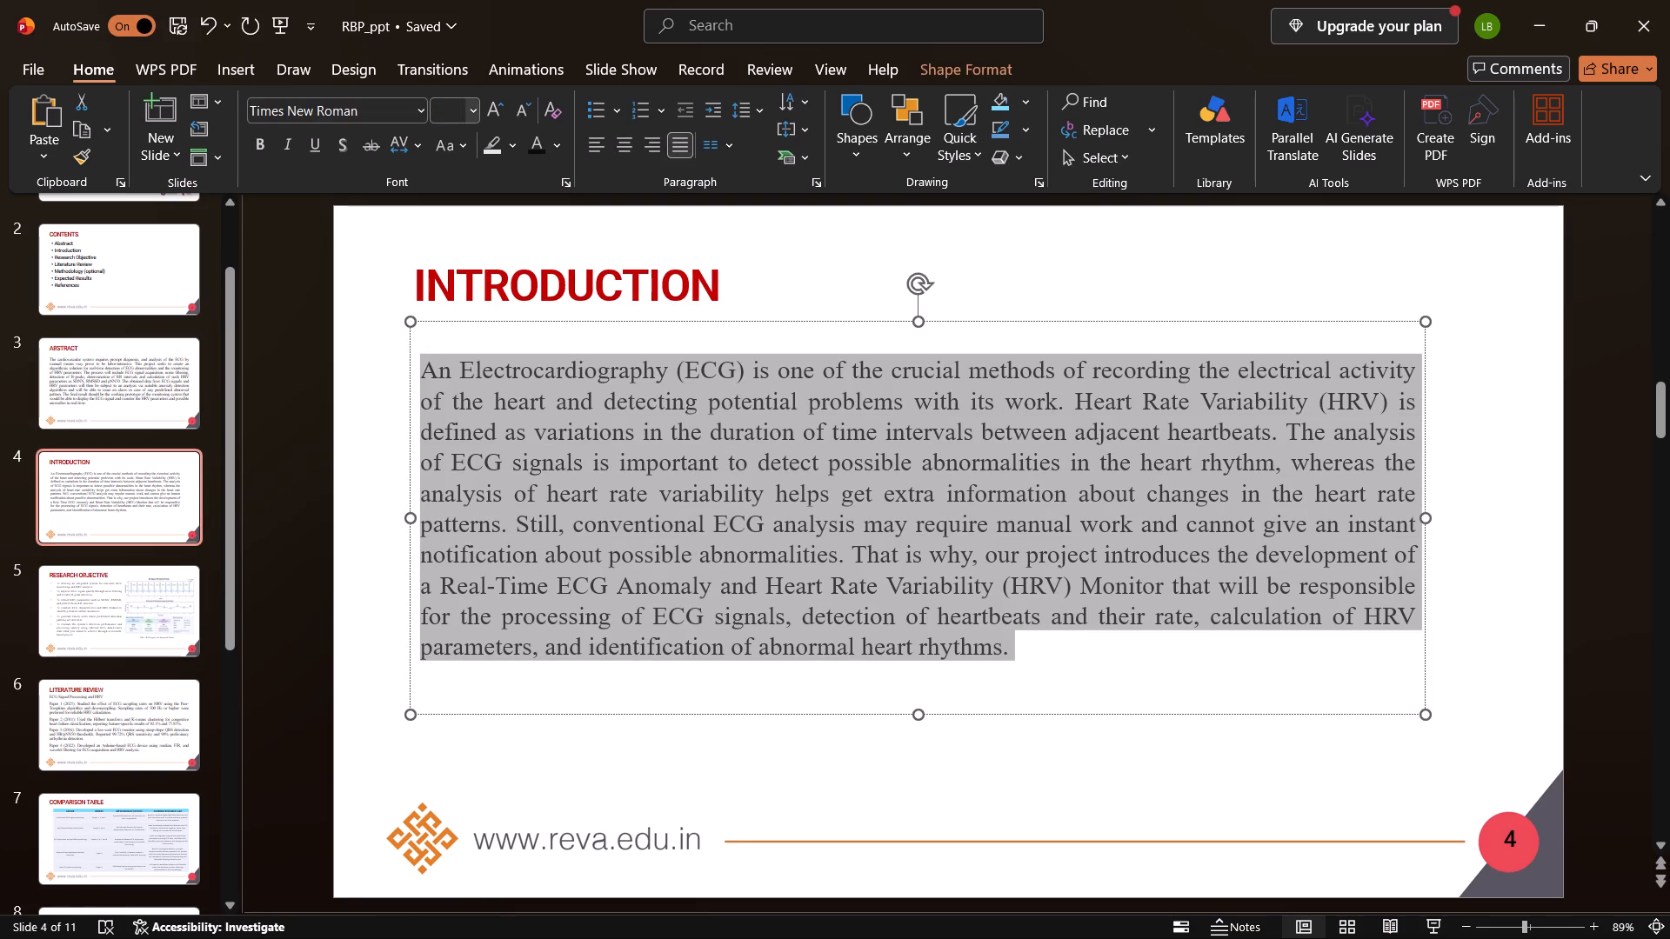
click(471, 110)
click(447, 398)
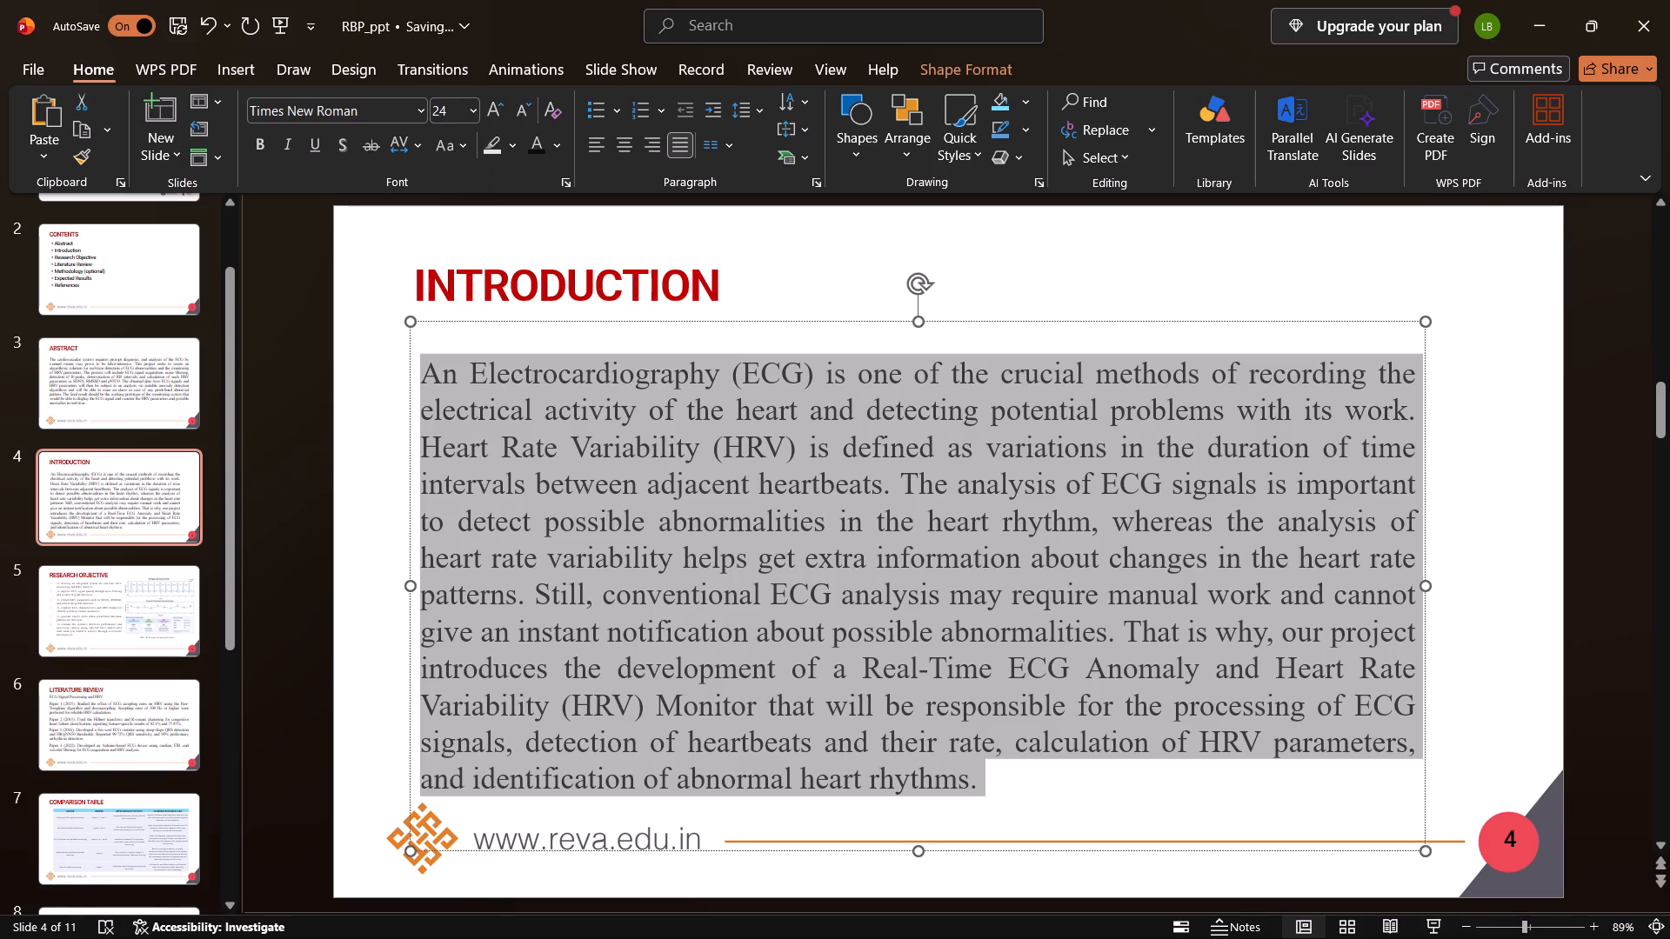
Move the INTRODUCTION text box up close to the heading and widen it so the text clears the footer.
drag(880, 321, 880, 300)
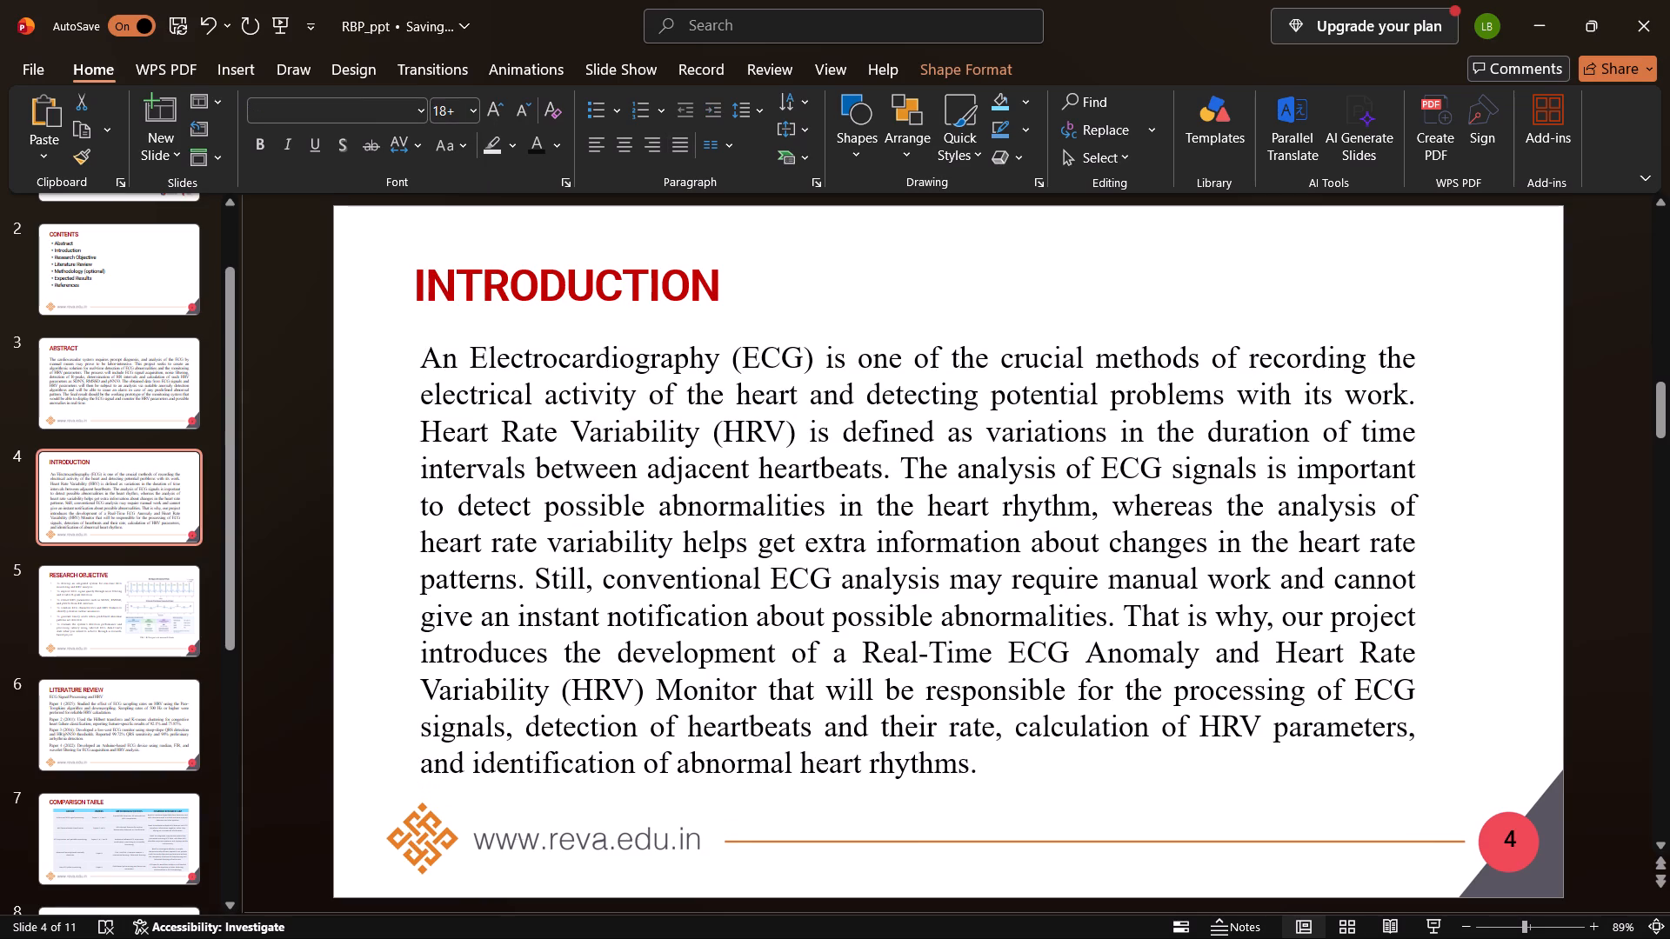
drag(880, 300, 887, 301)
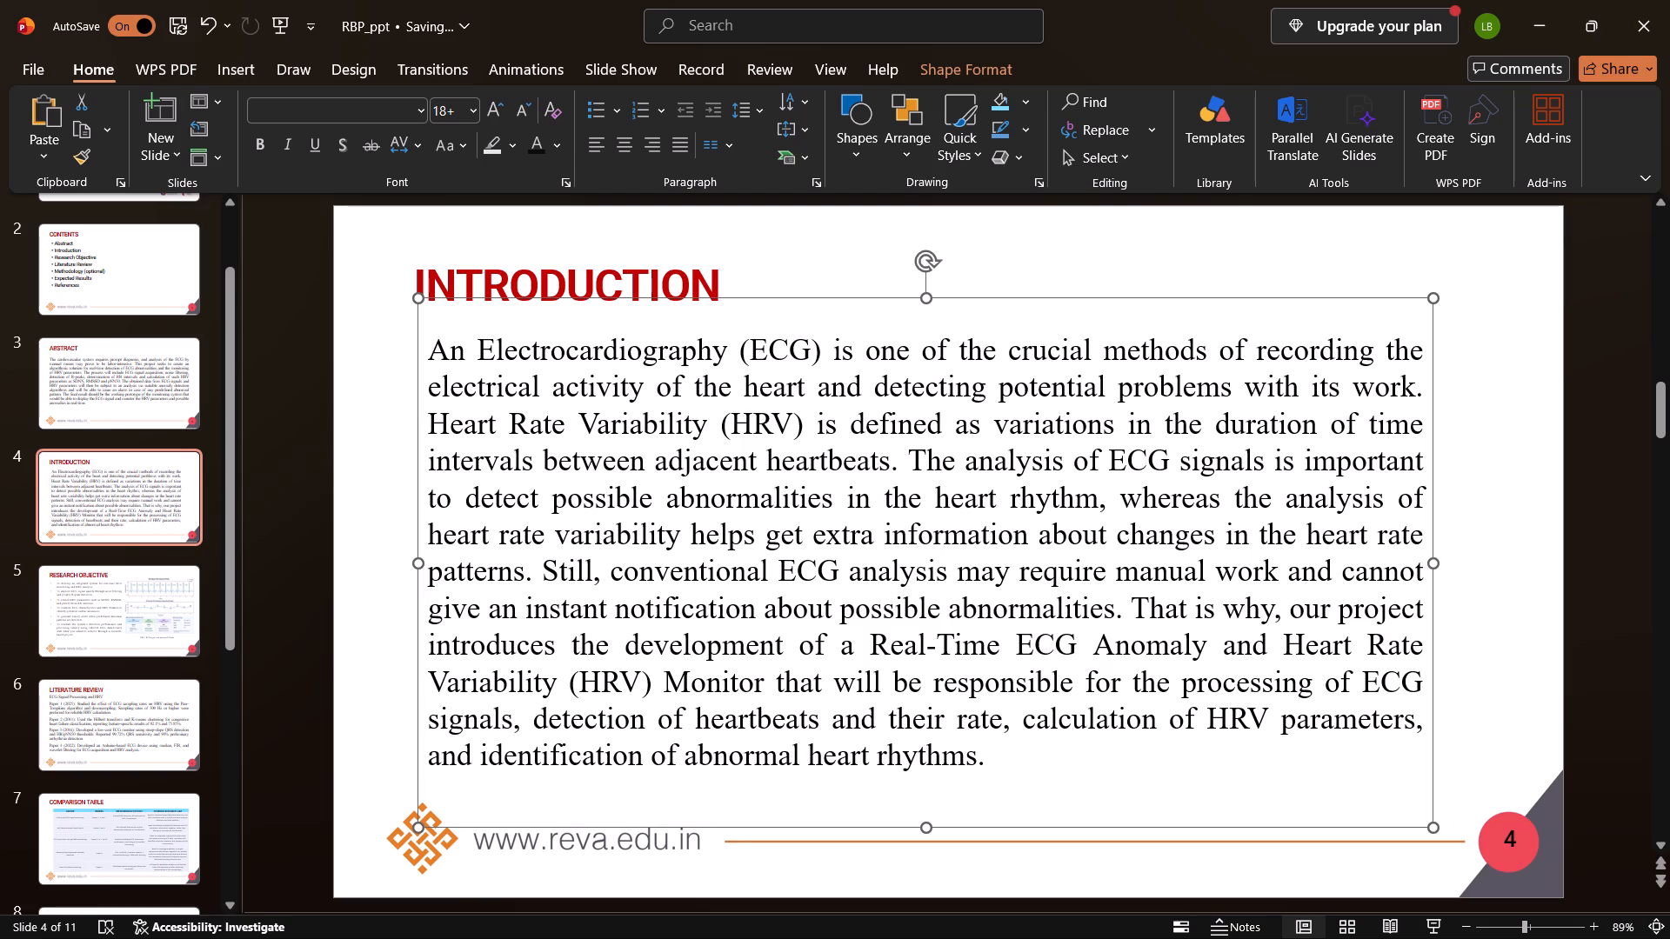
drag(1437, 559, 1480, 553)
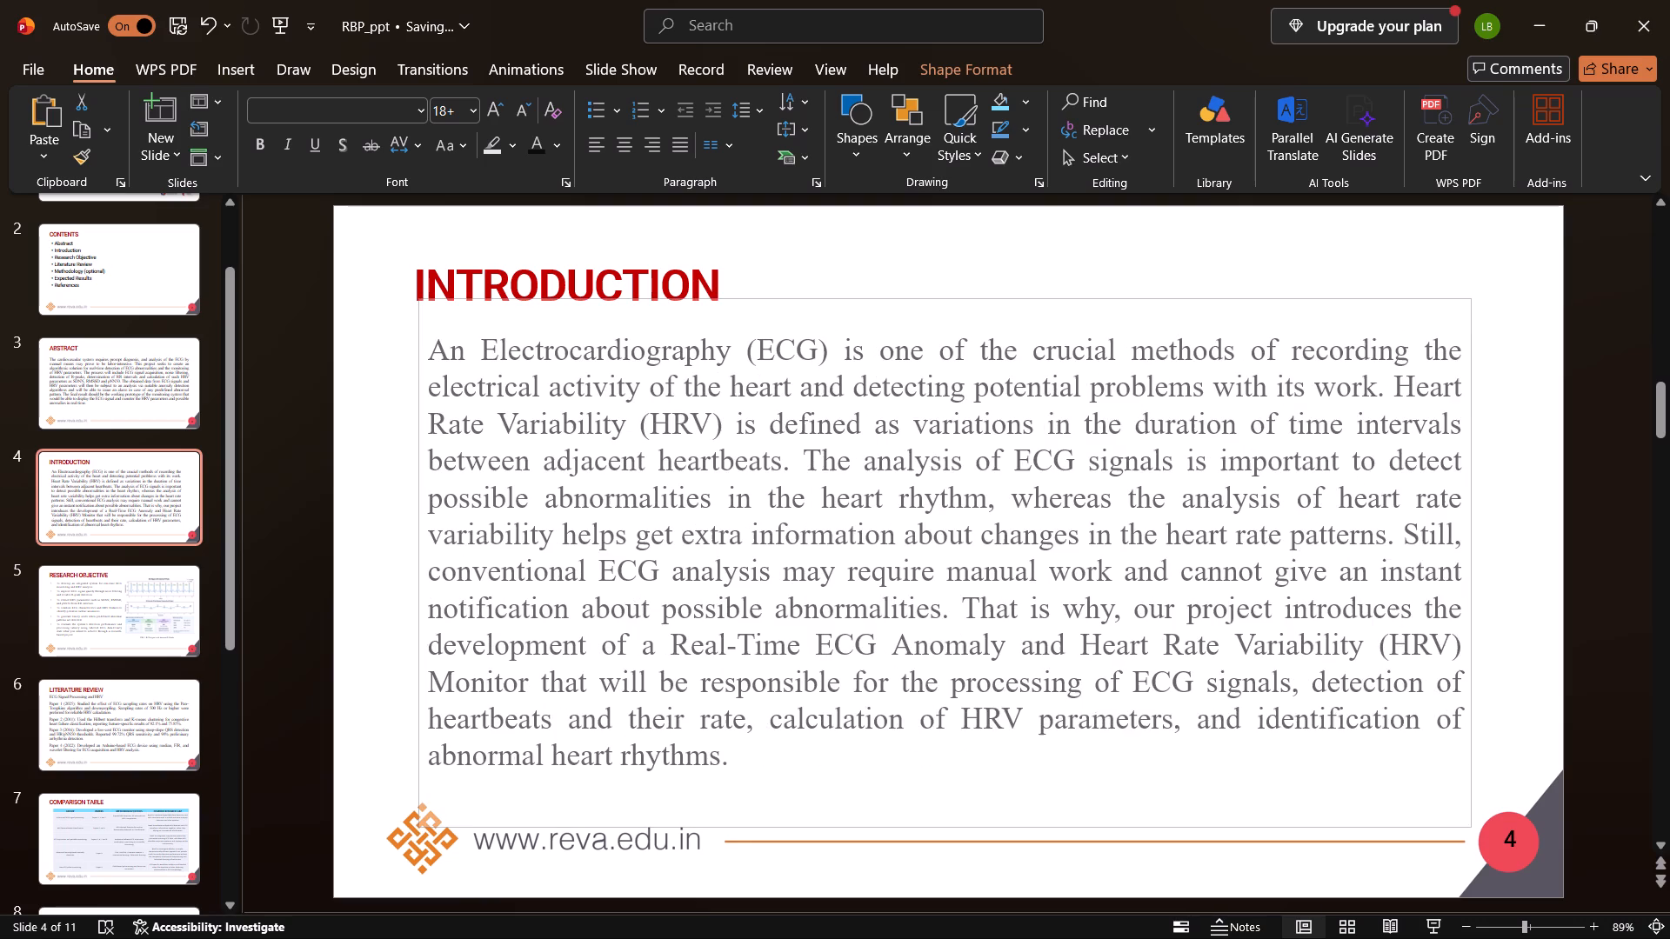
drag(1480, 553, 1506, 546)
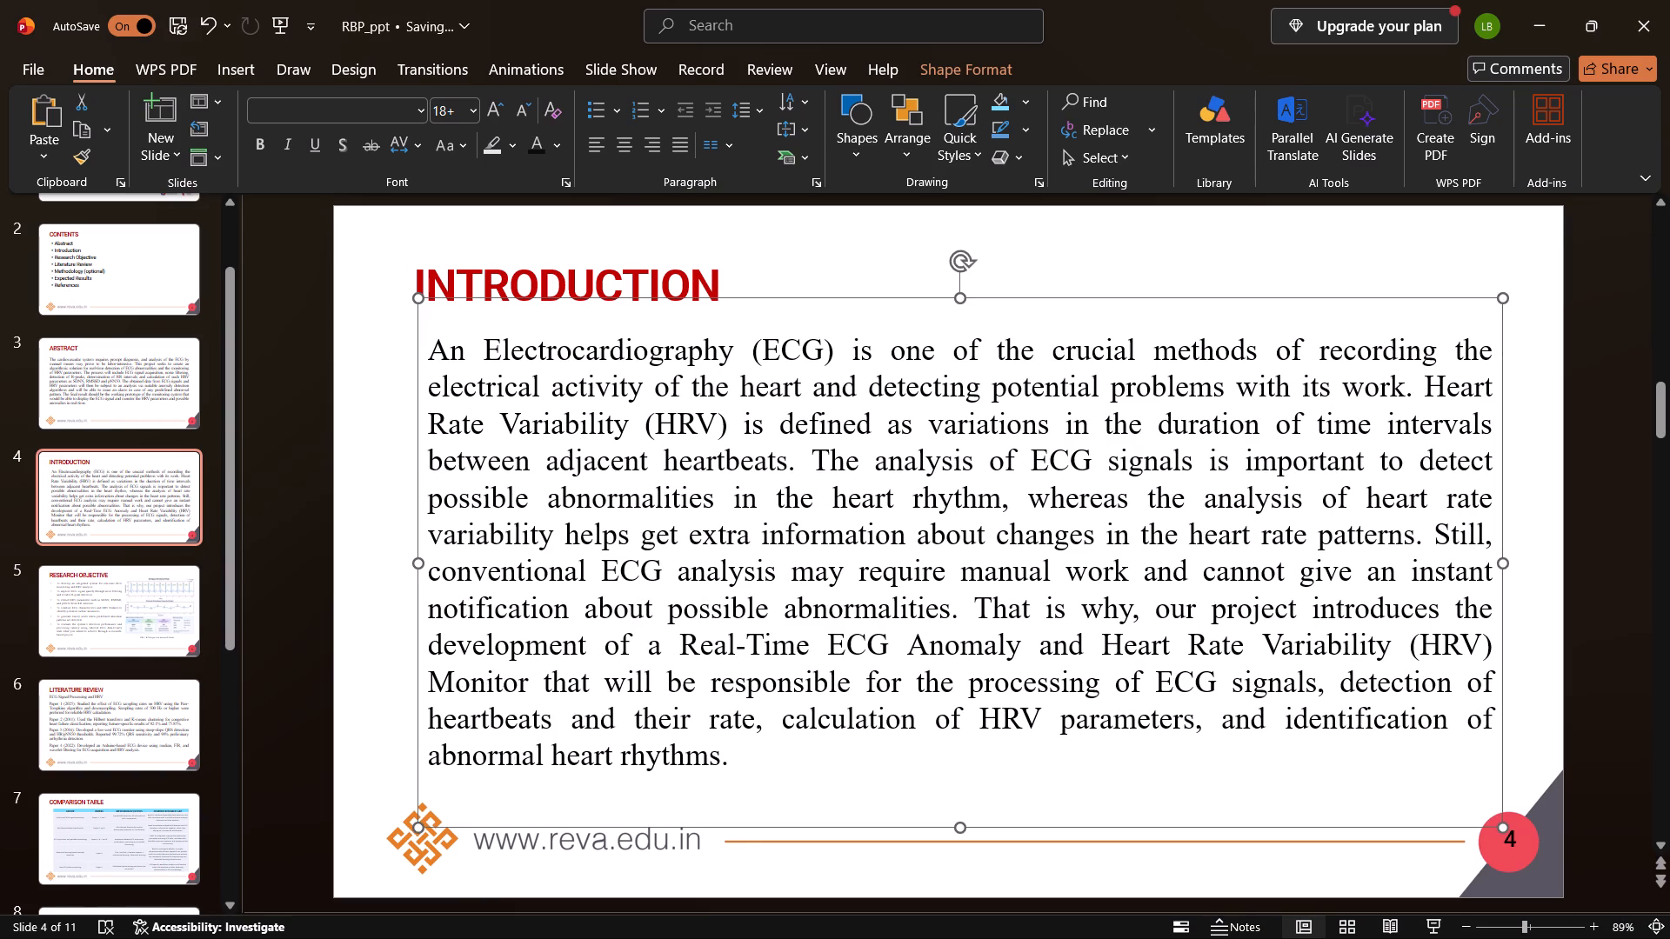
drag(959, 296, 959, 302)
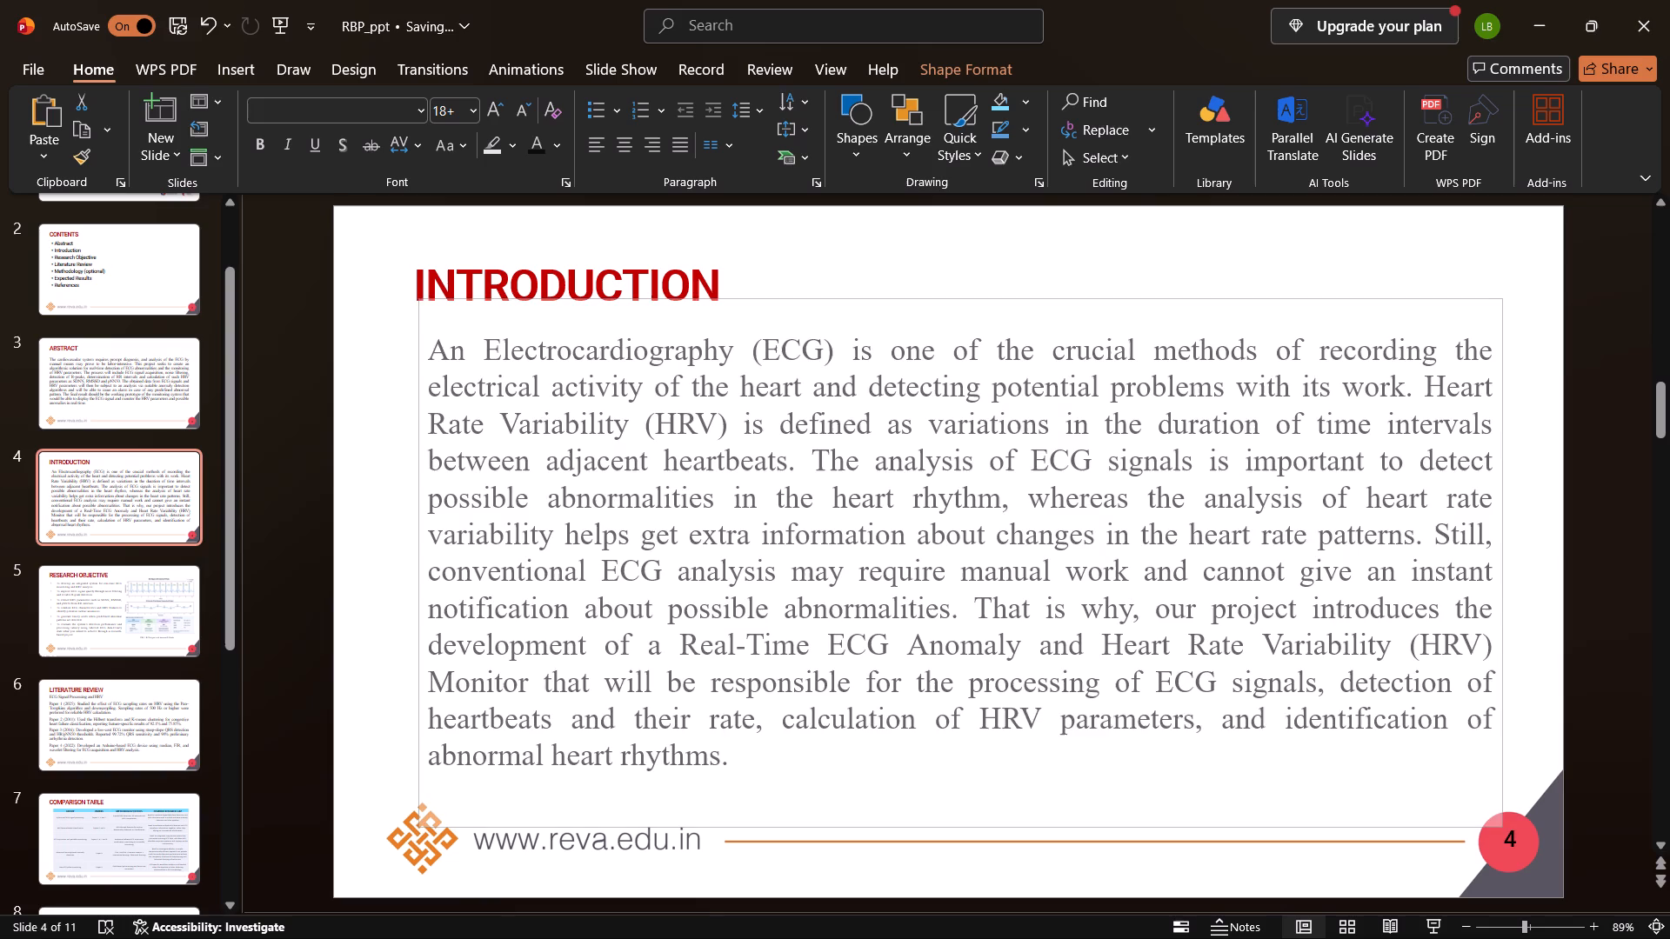
drag(959, 302, 959, 309)
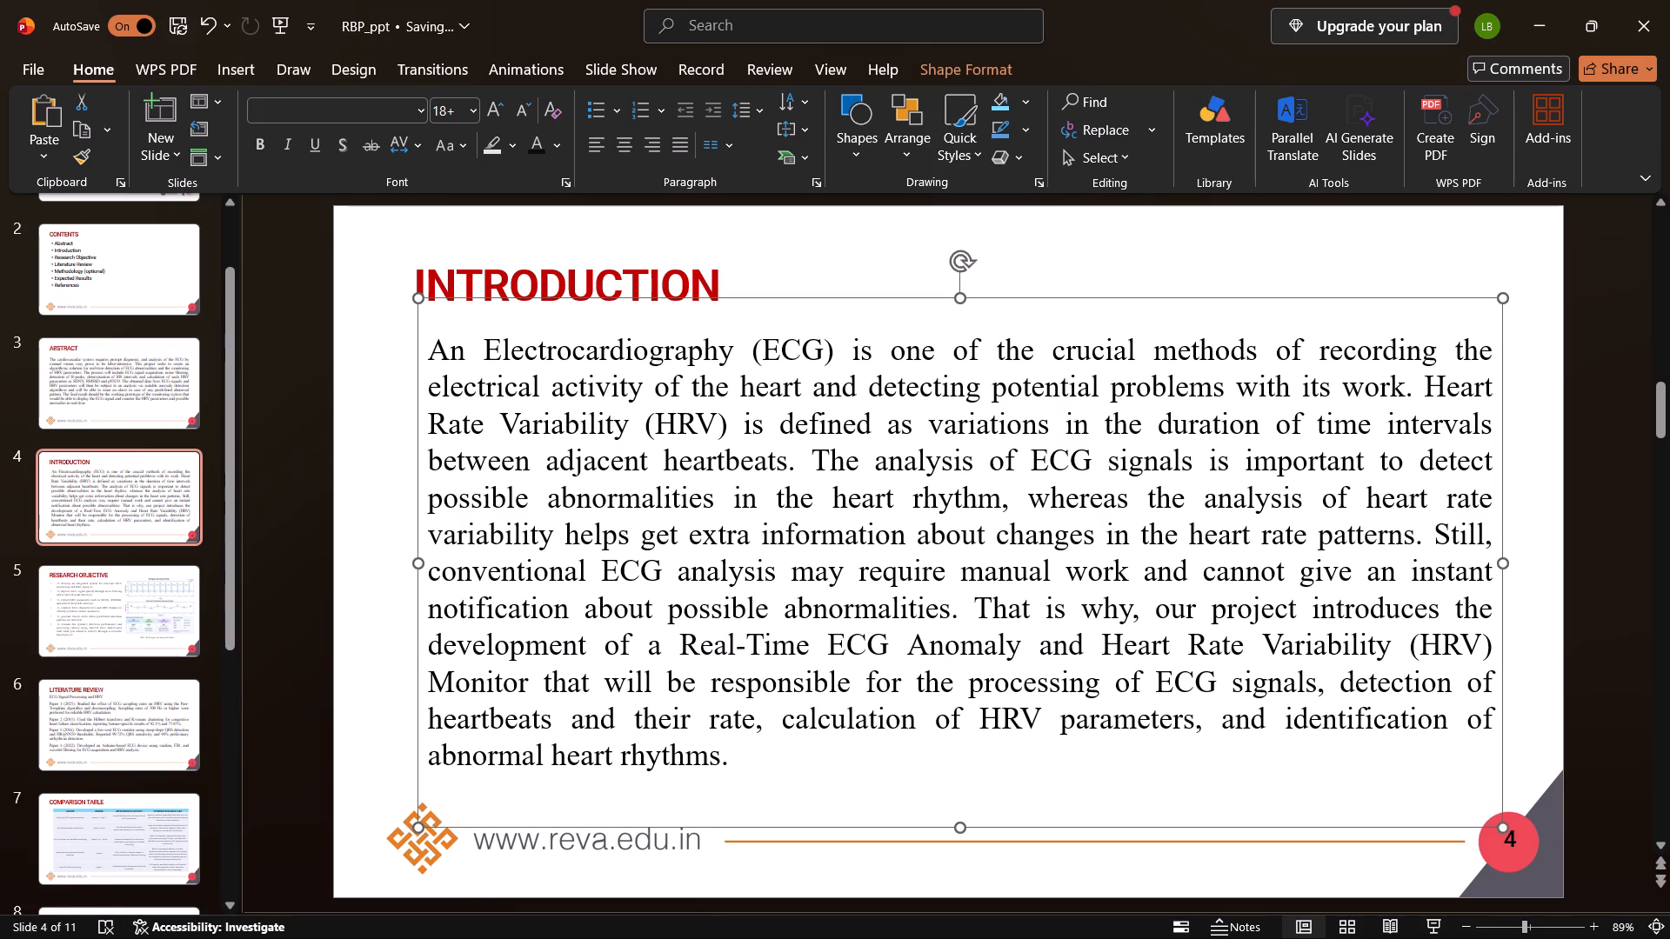
click(374, 469)
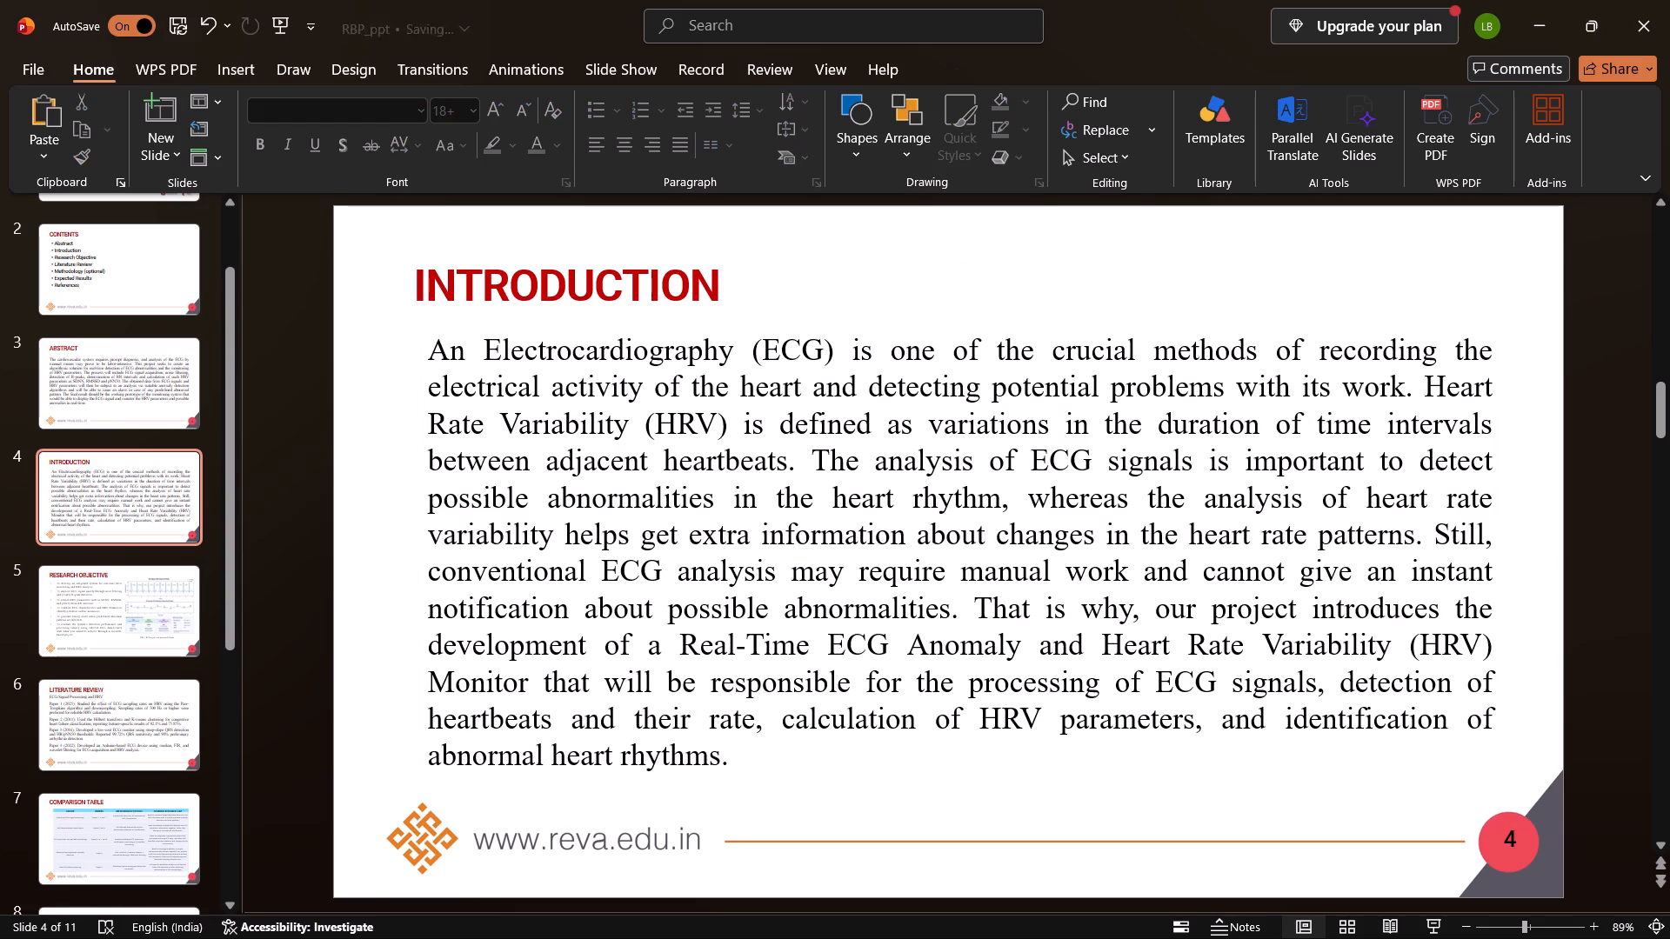
Increase the RESEARCH OBJECTIVE slide's bulleted text to font size 20.
click(175, 605)
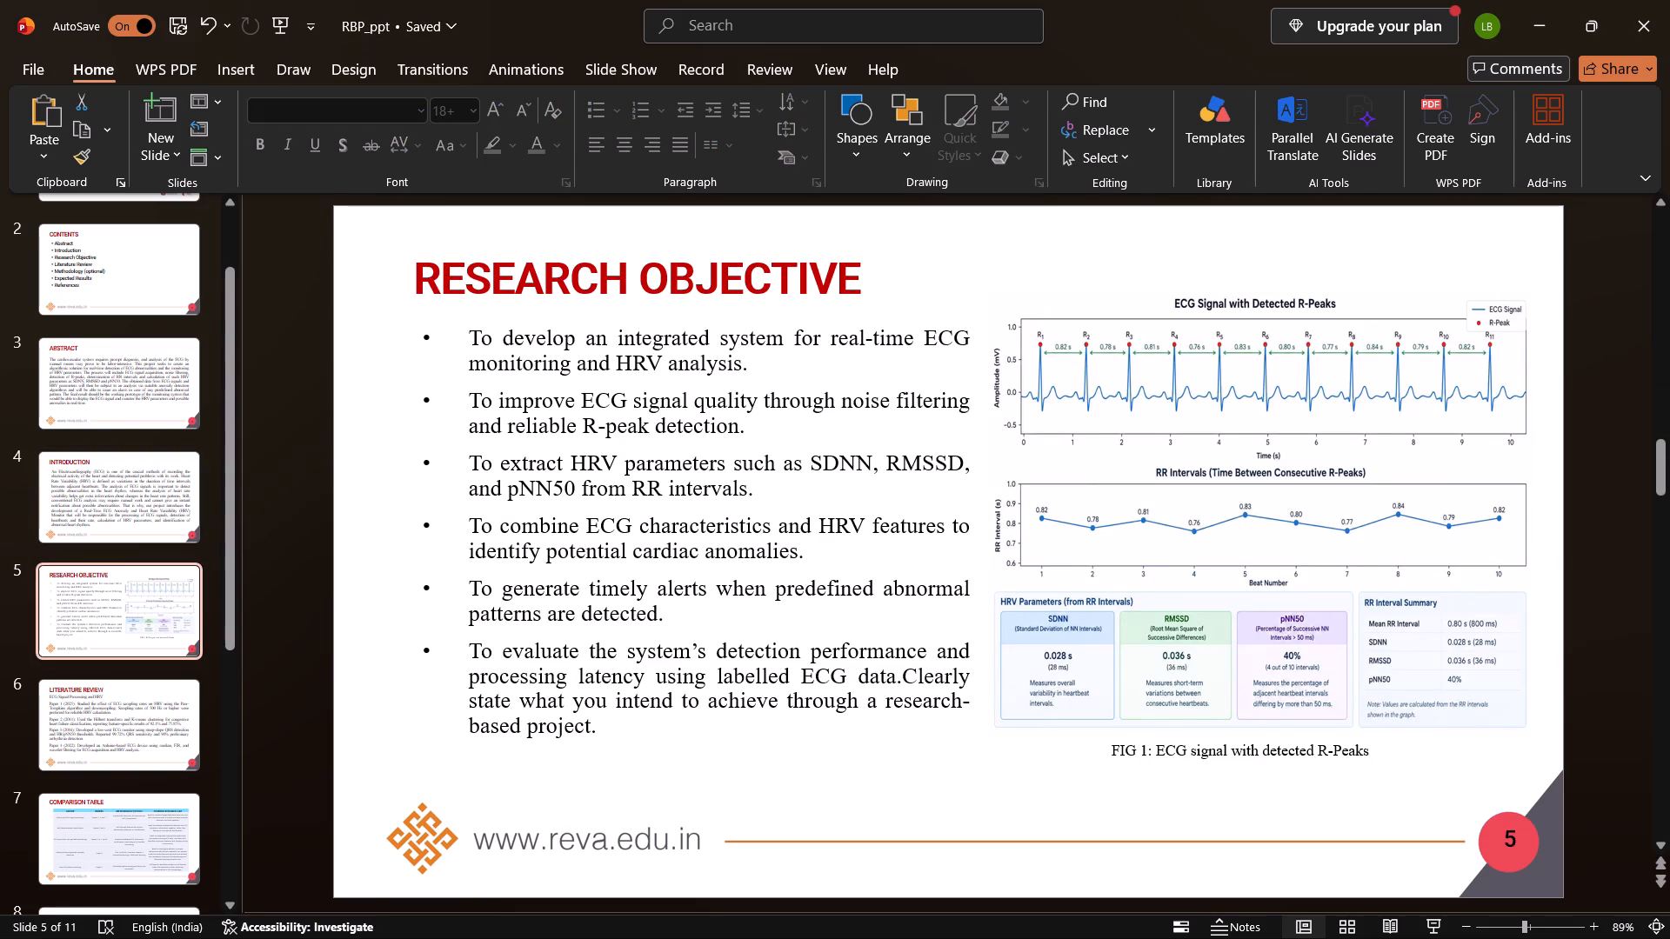
drag(471, 340, 696, 674)
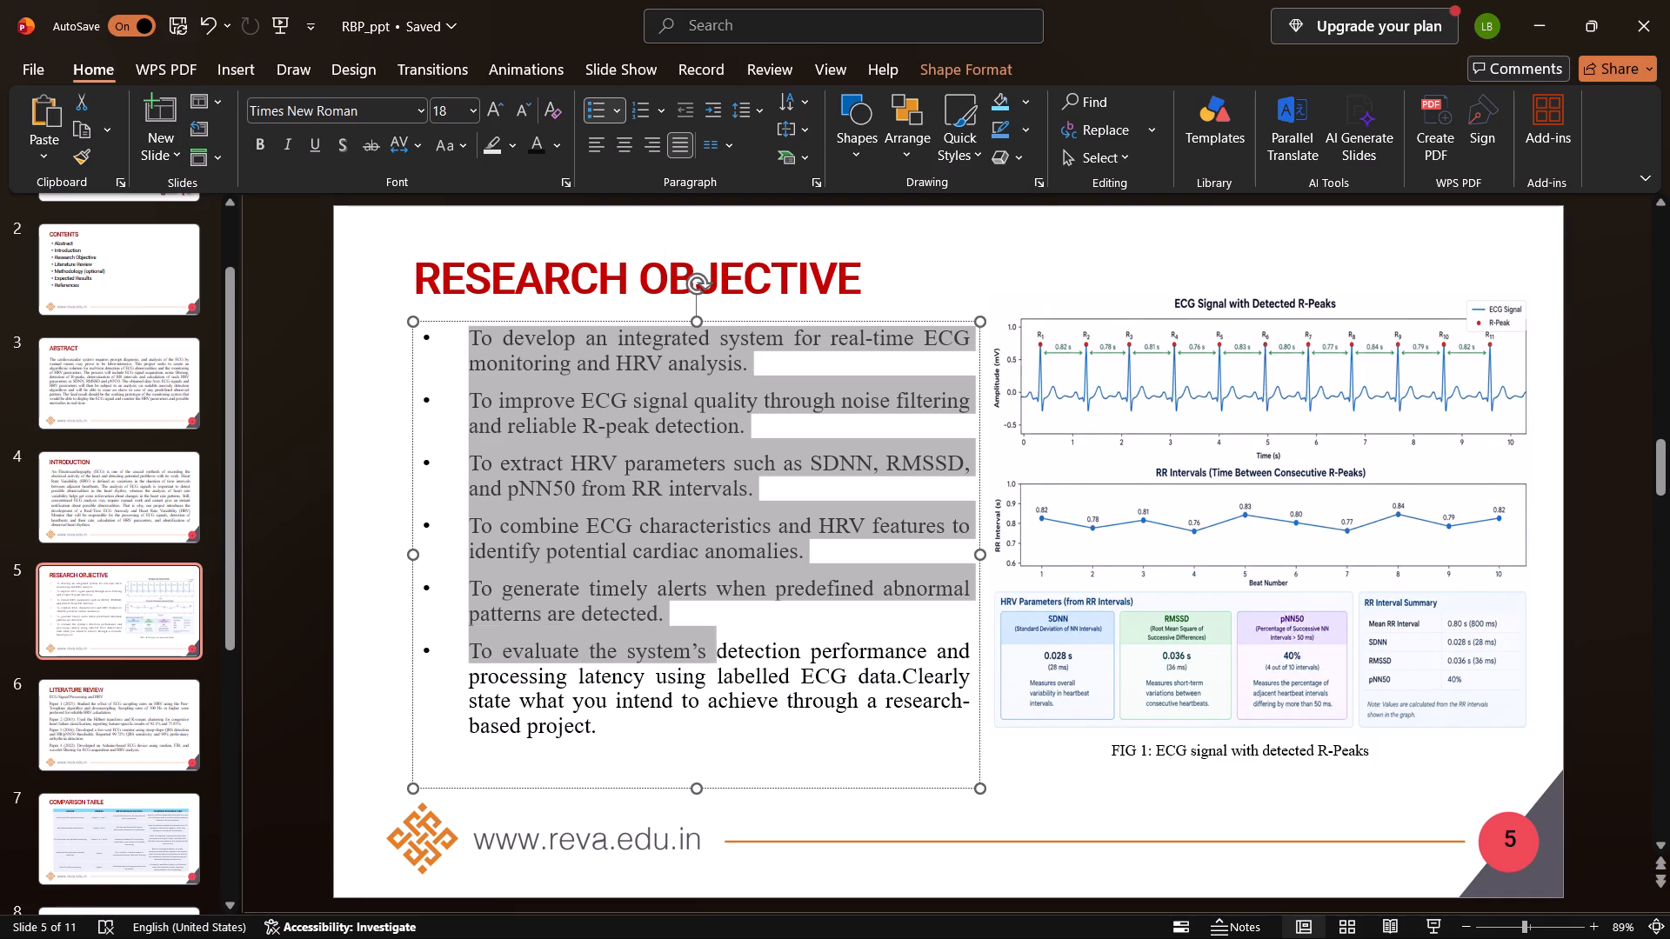
drag(696, 674, 698, 732)
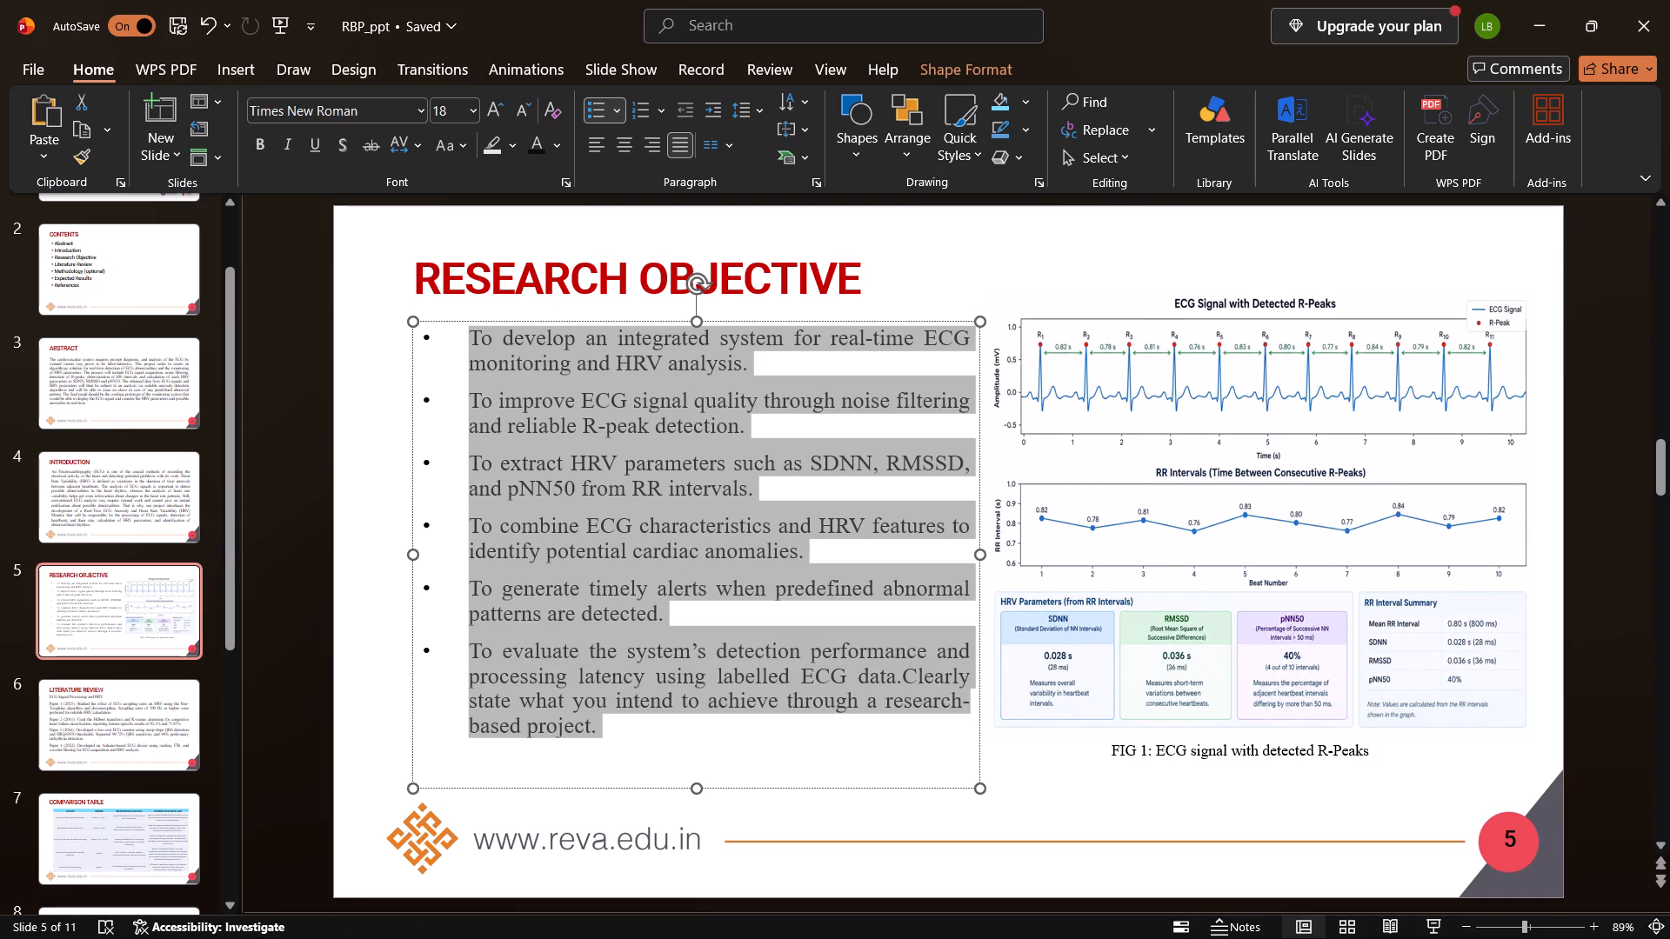
click(489, 110)
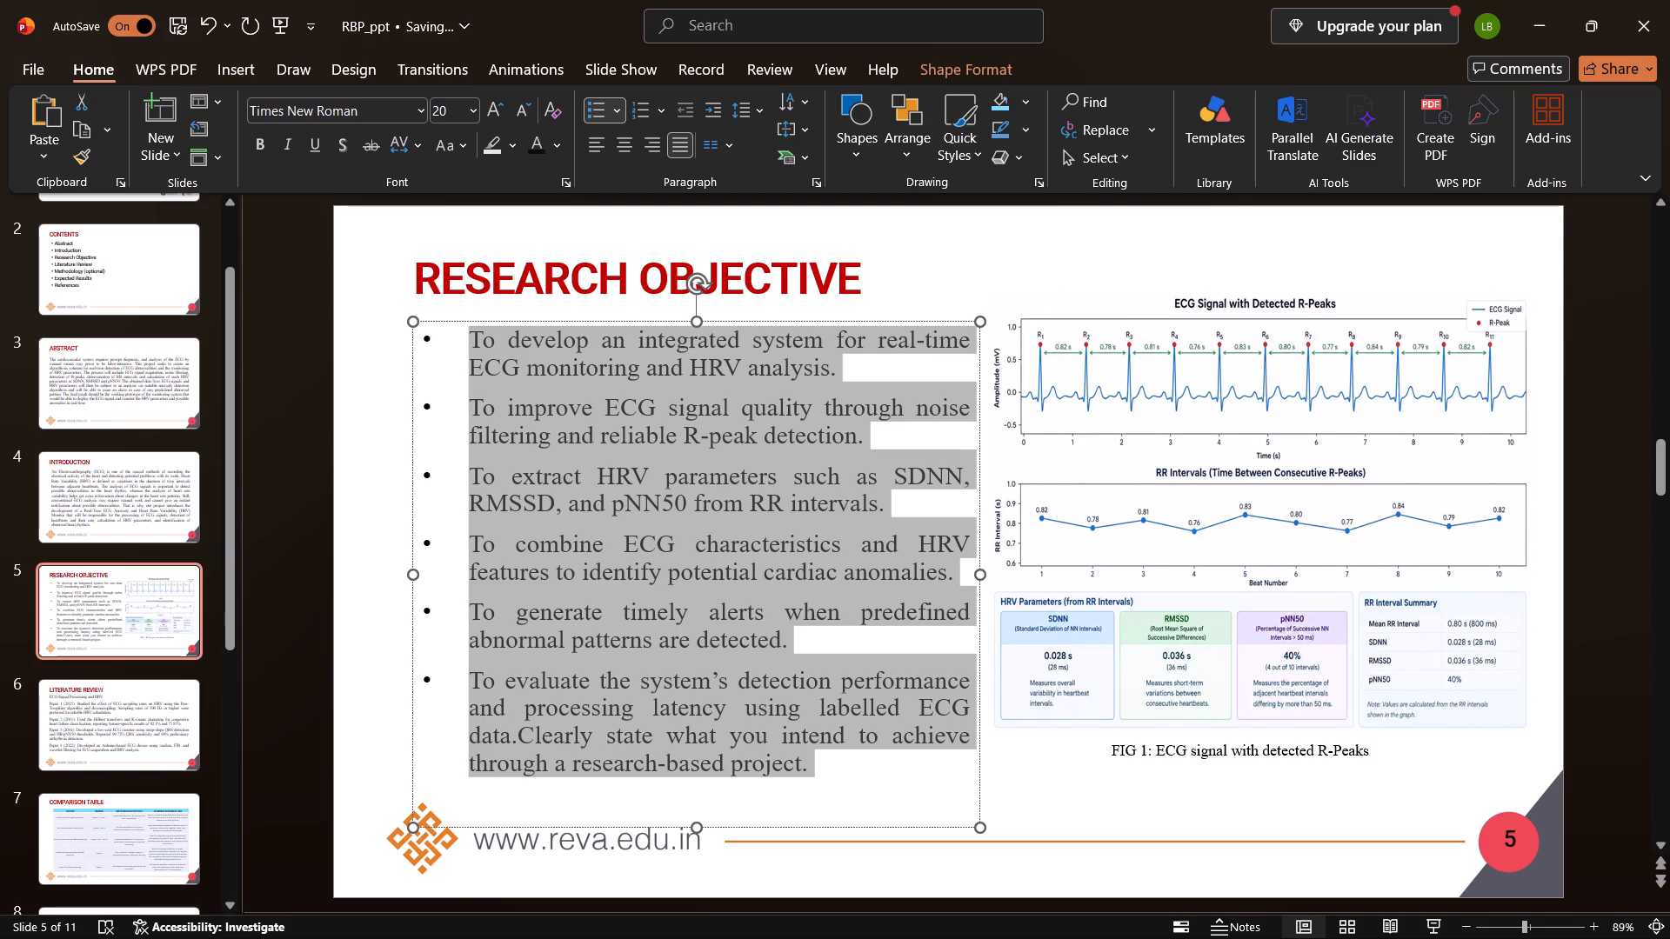
Widen the RESEARCH OBJECTIVE bulleted text box by extending its left edge toward the slide's margin.
drag(417, 579, 369, 562)
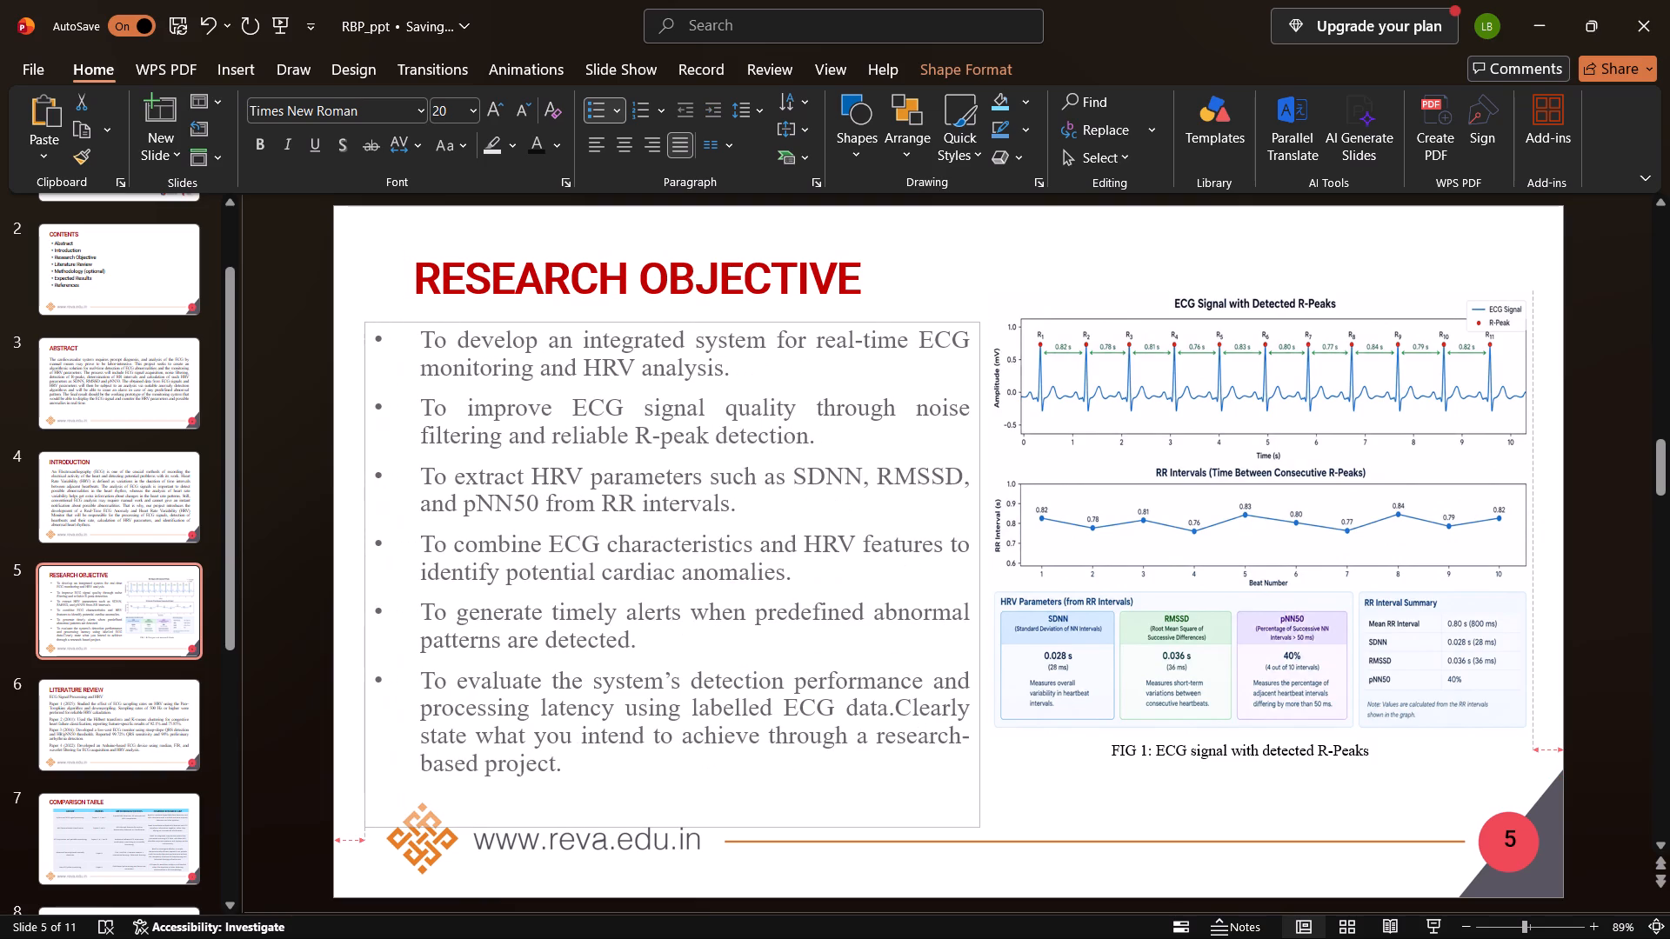
drag(369, 562, 364, 560)
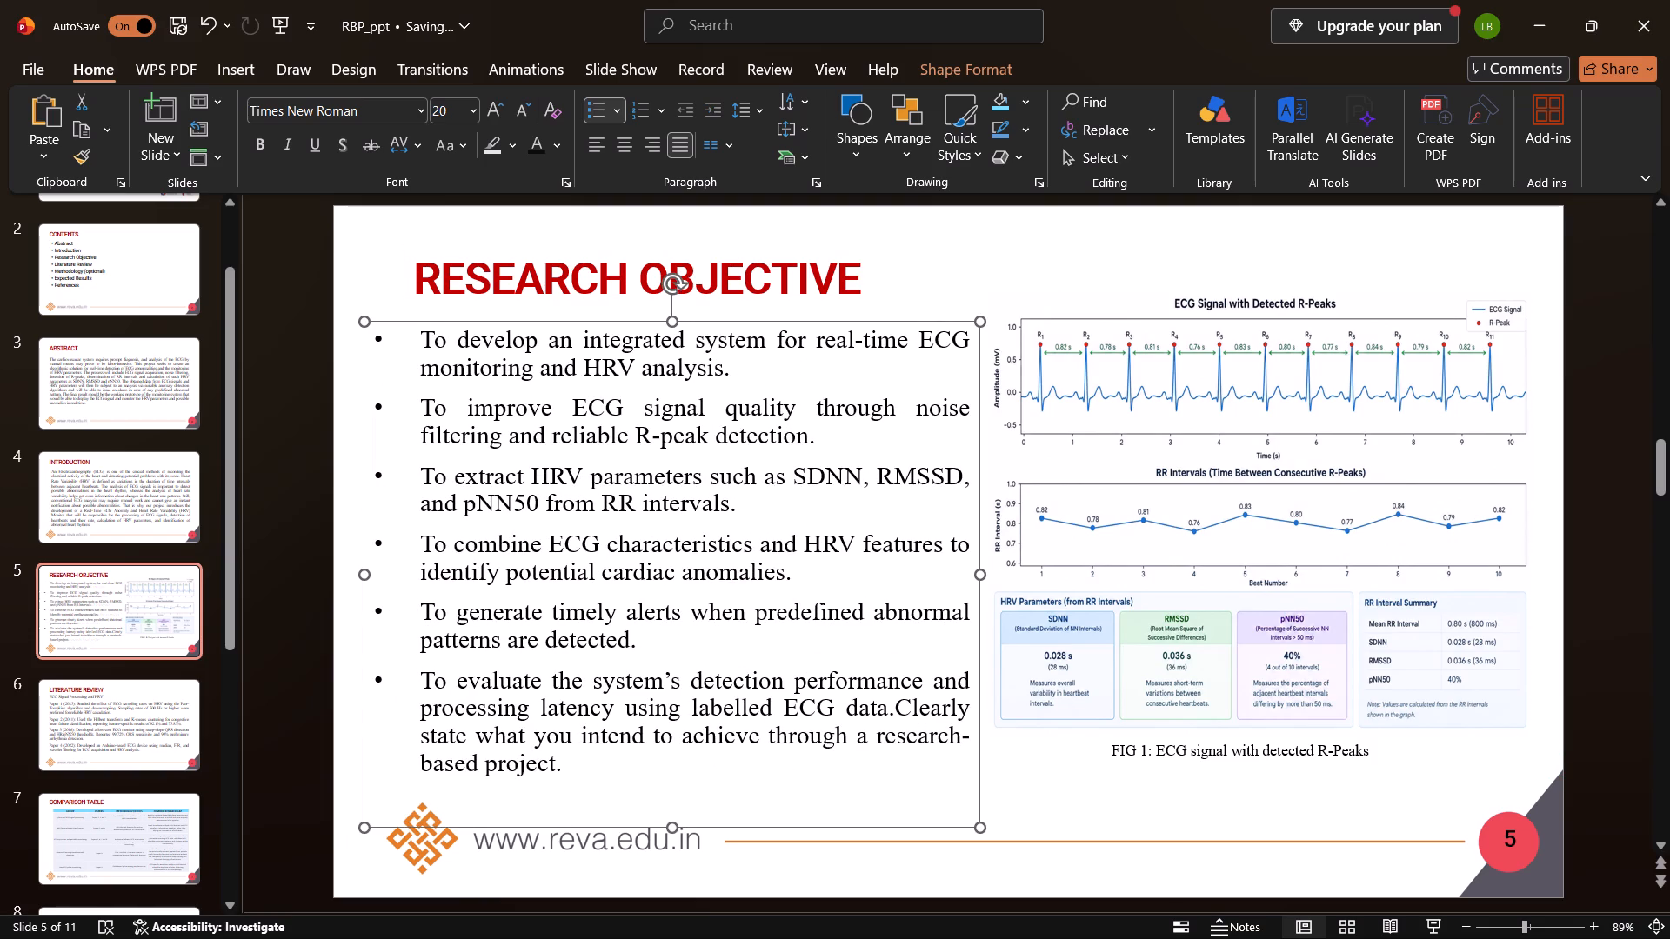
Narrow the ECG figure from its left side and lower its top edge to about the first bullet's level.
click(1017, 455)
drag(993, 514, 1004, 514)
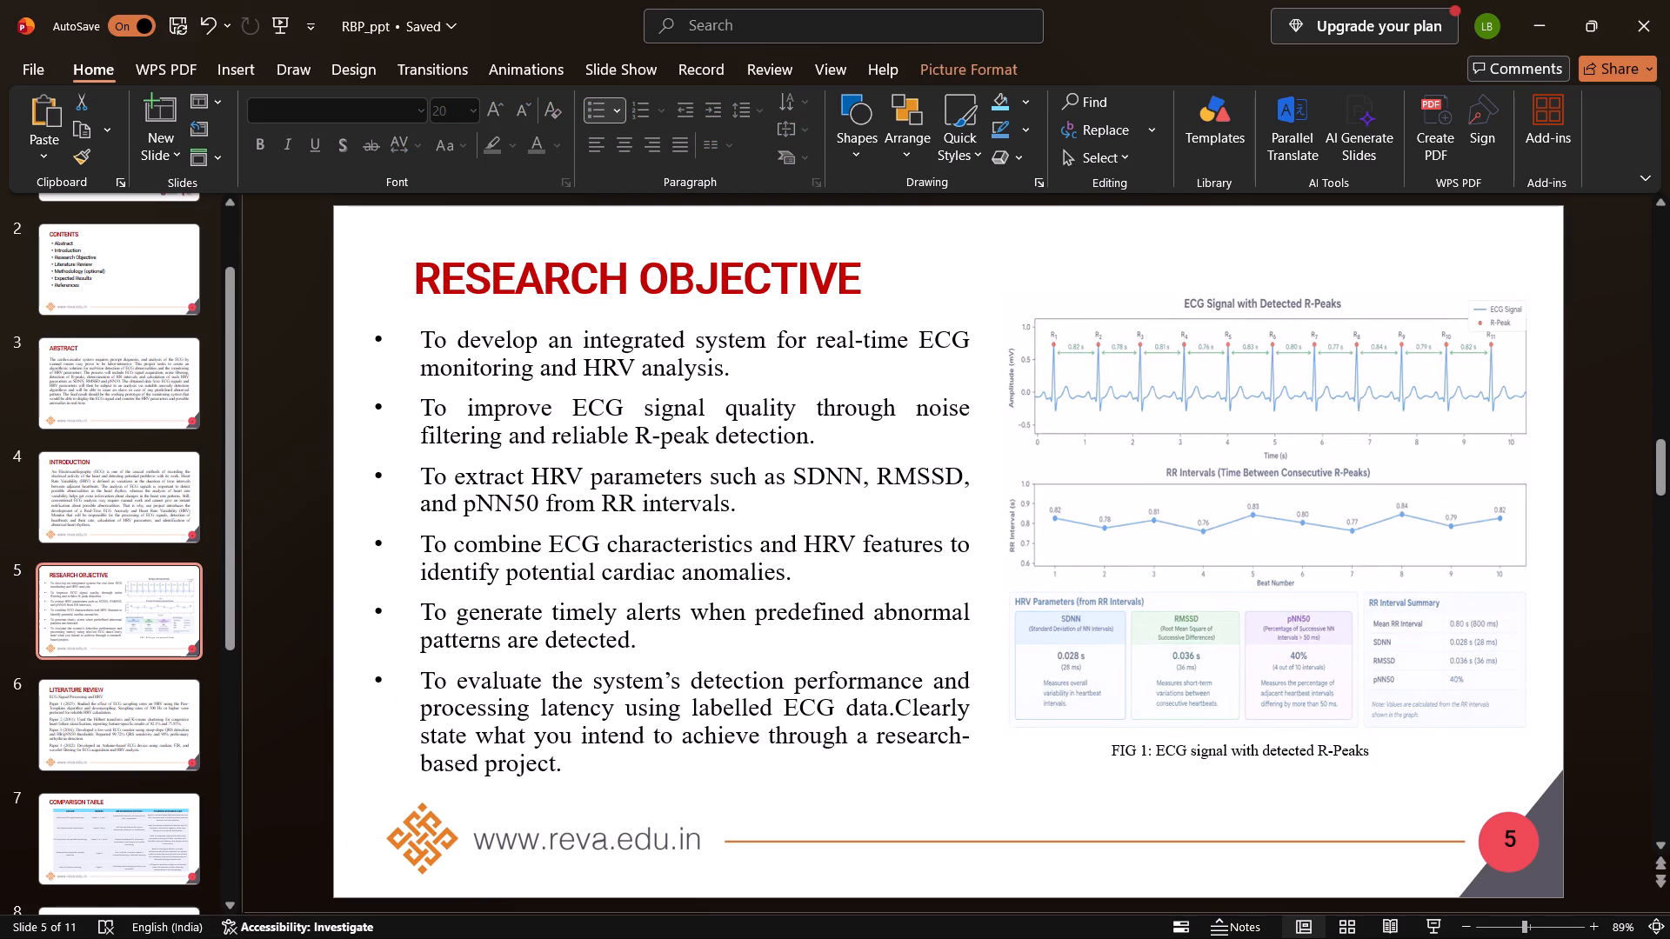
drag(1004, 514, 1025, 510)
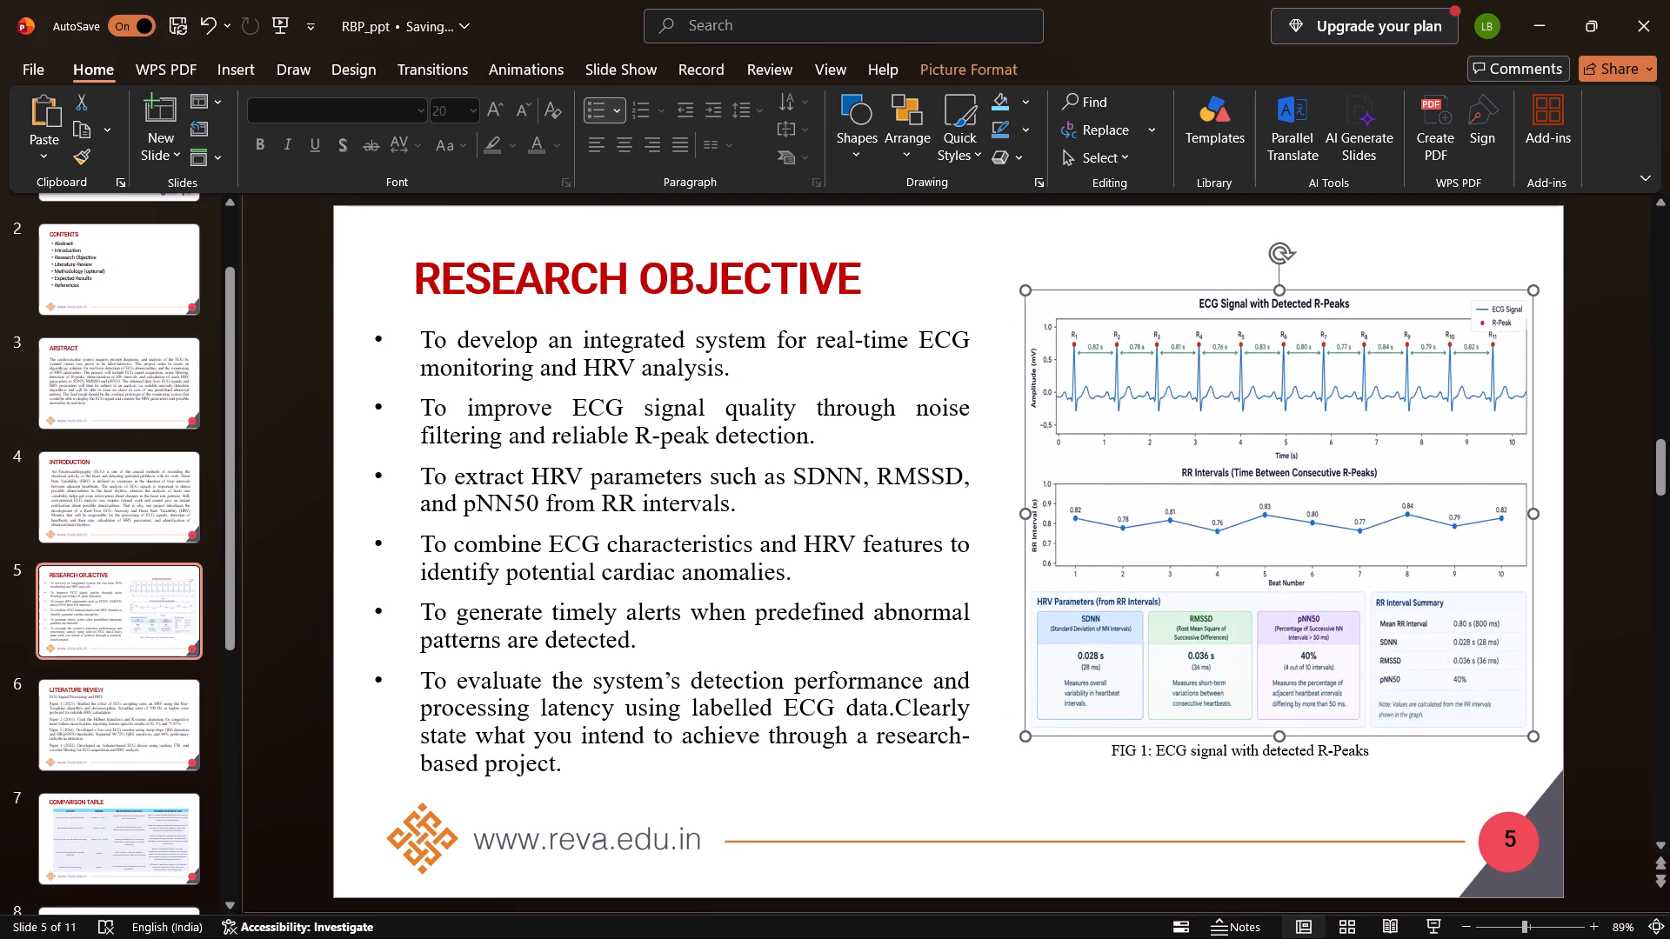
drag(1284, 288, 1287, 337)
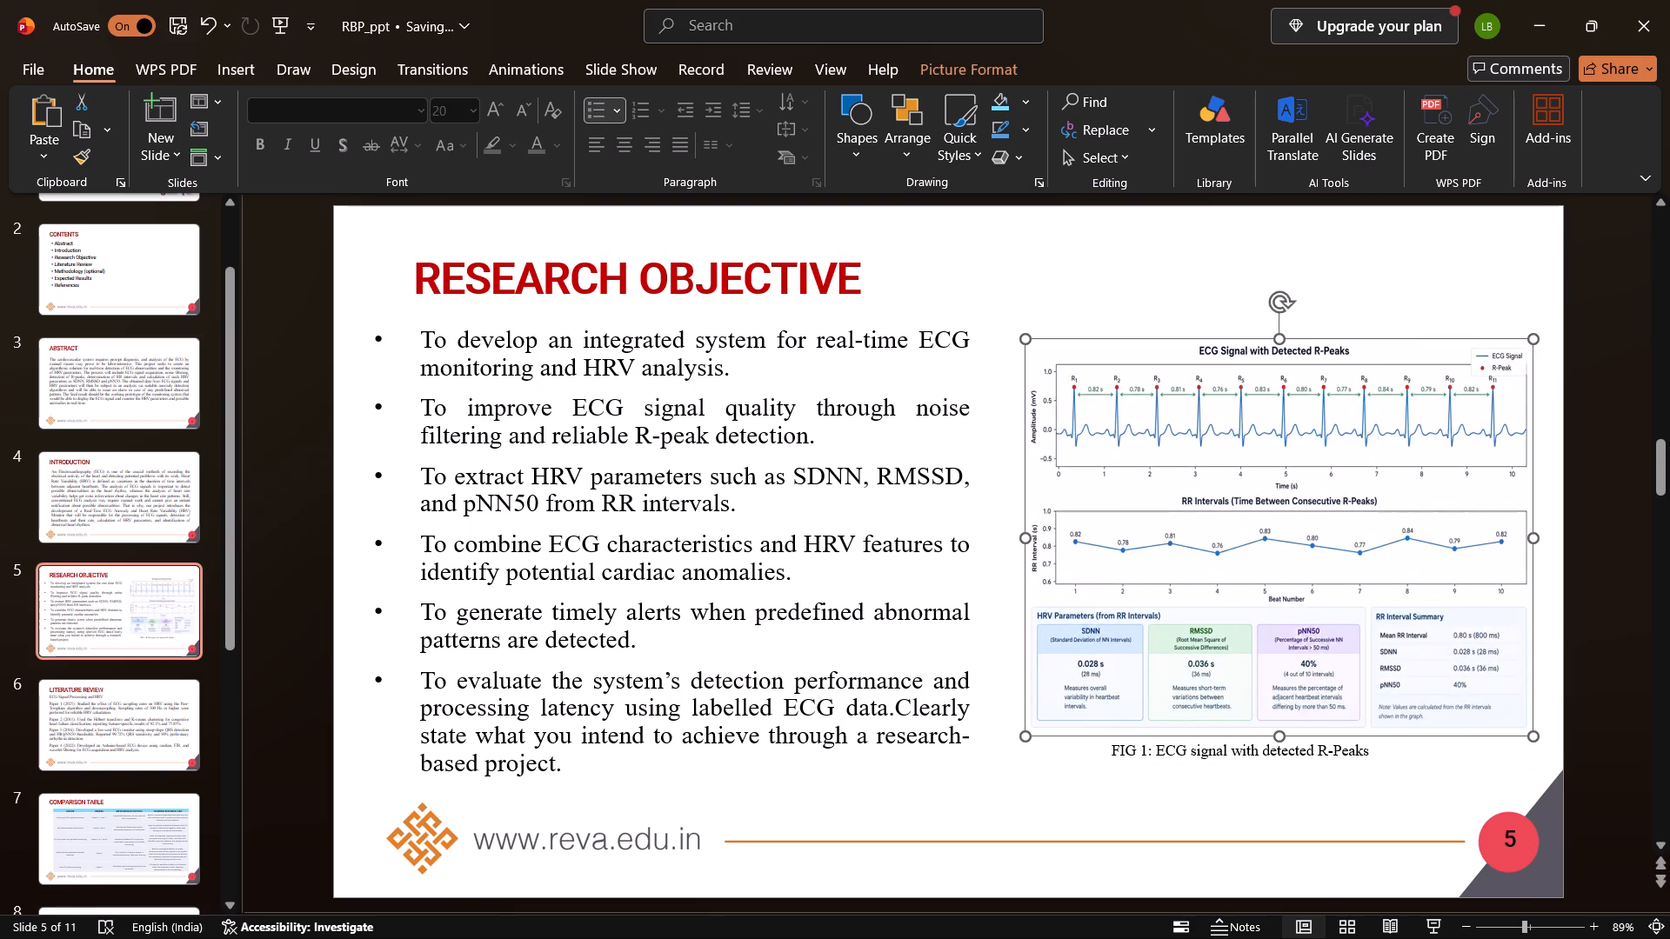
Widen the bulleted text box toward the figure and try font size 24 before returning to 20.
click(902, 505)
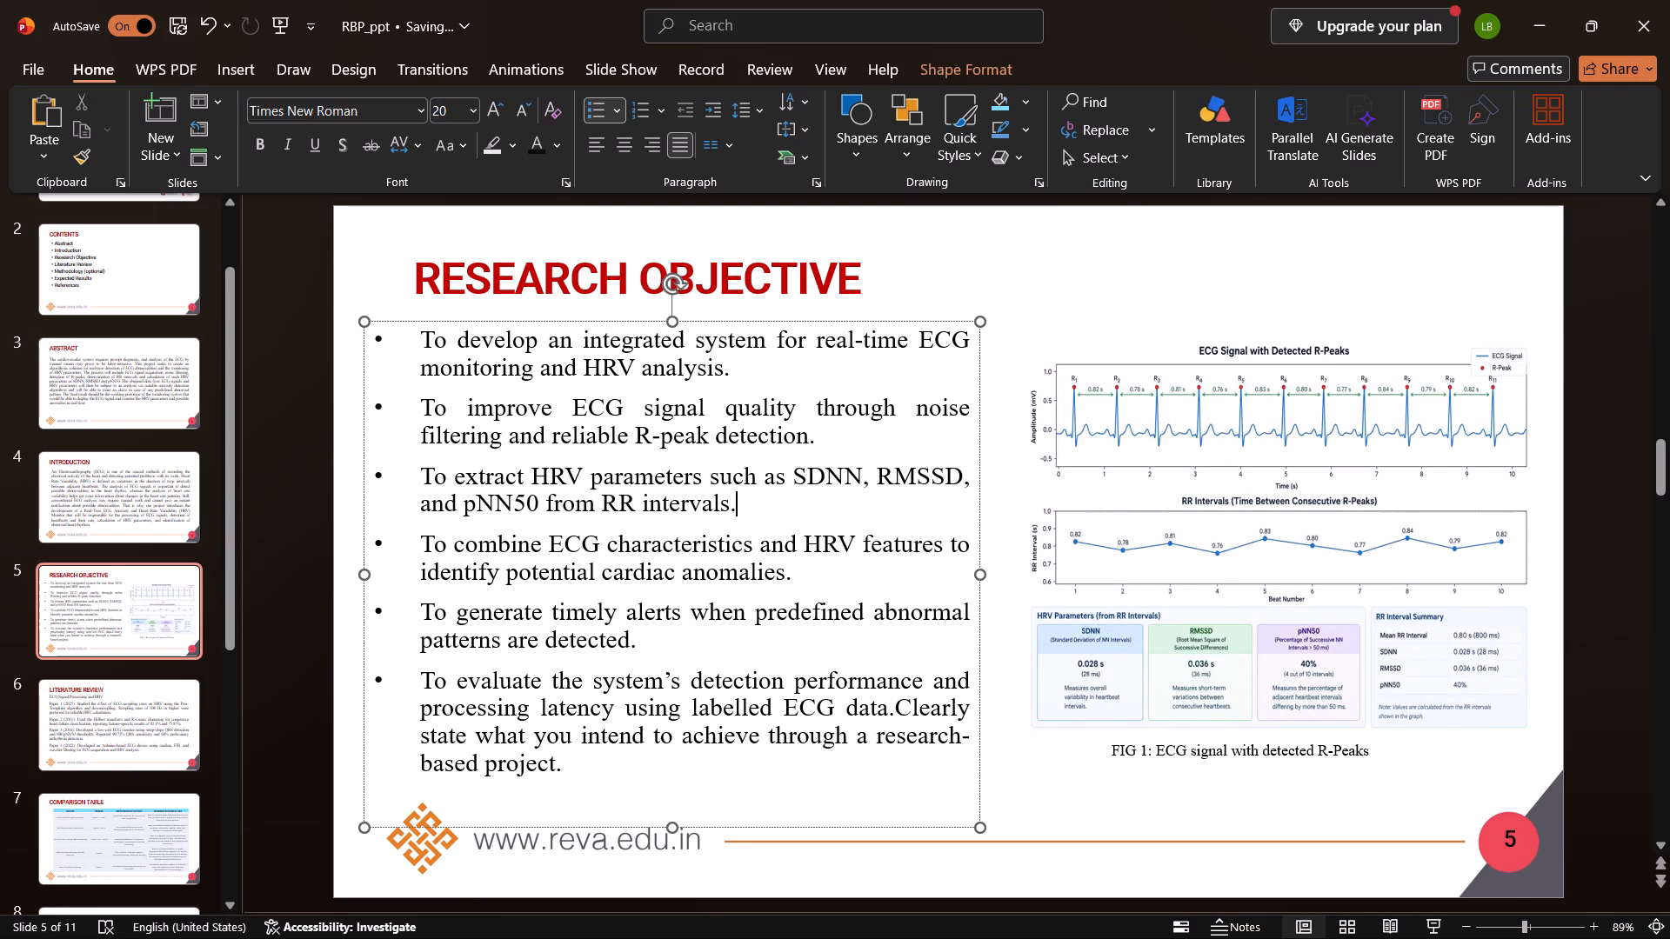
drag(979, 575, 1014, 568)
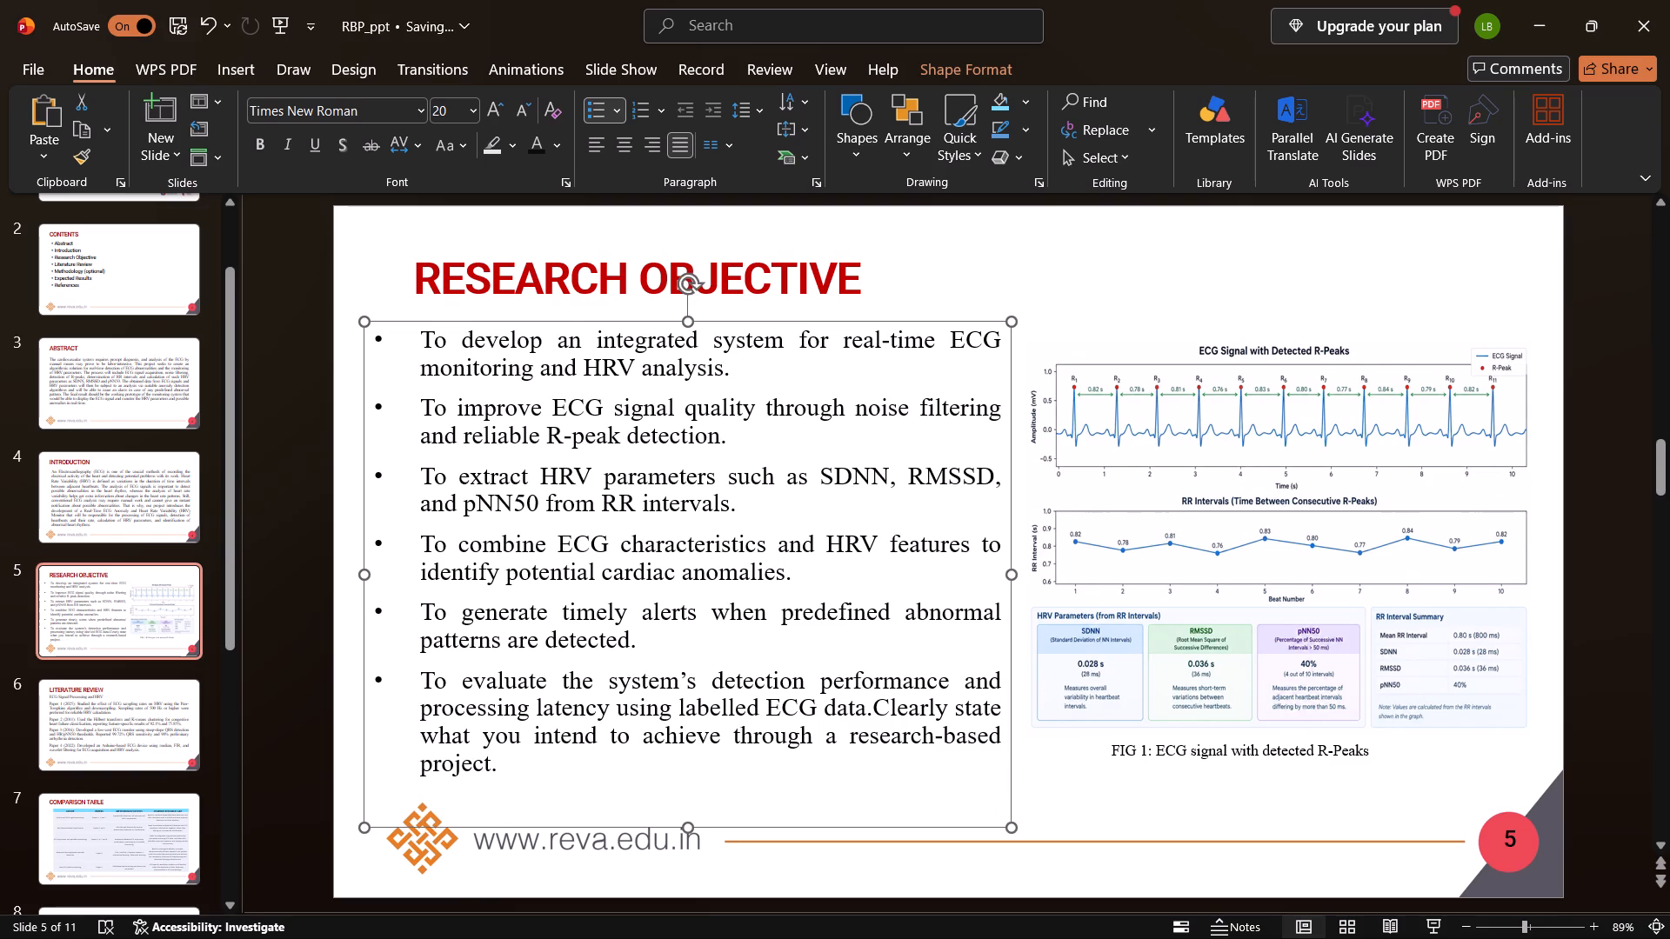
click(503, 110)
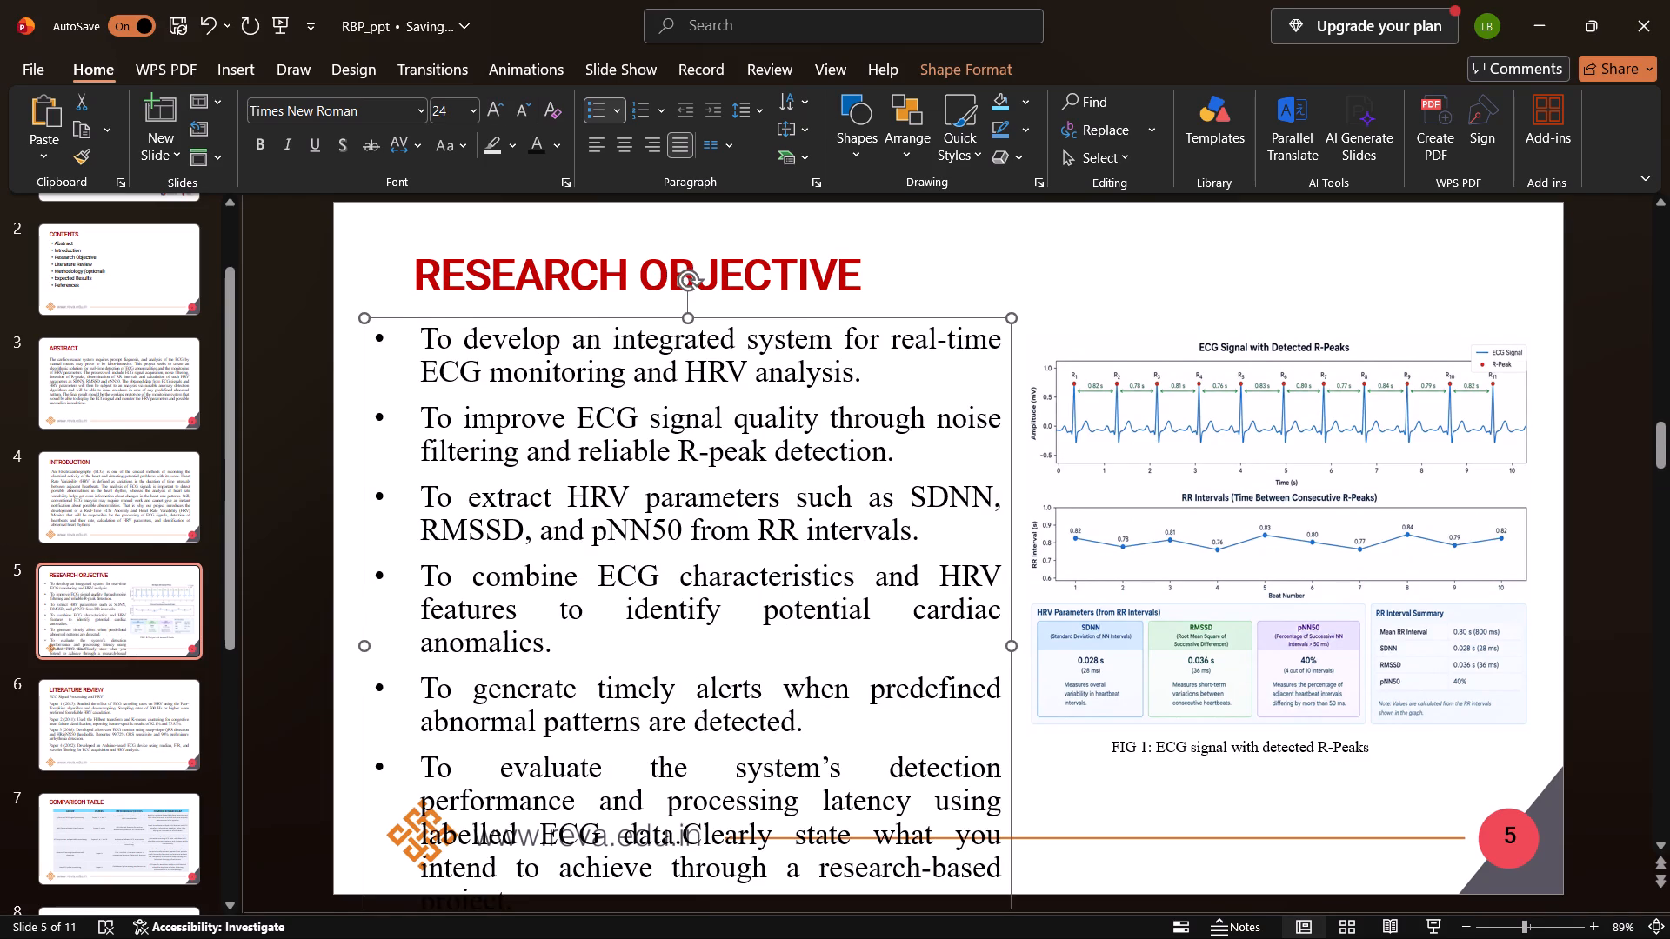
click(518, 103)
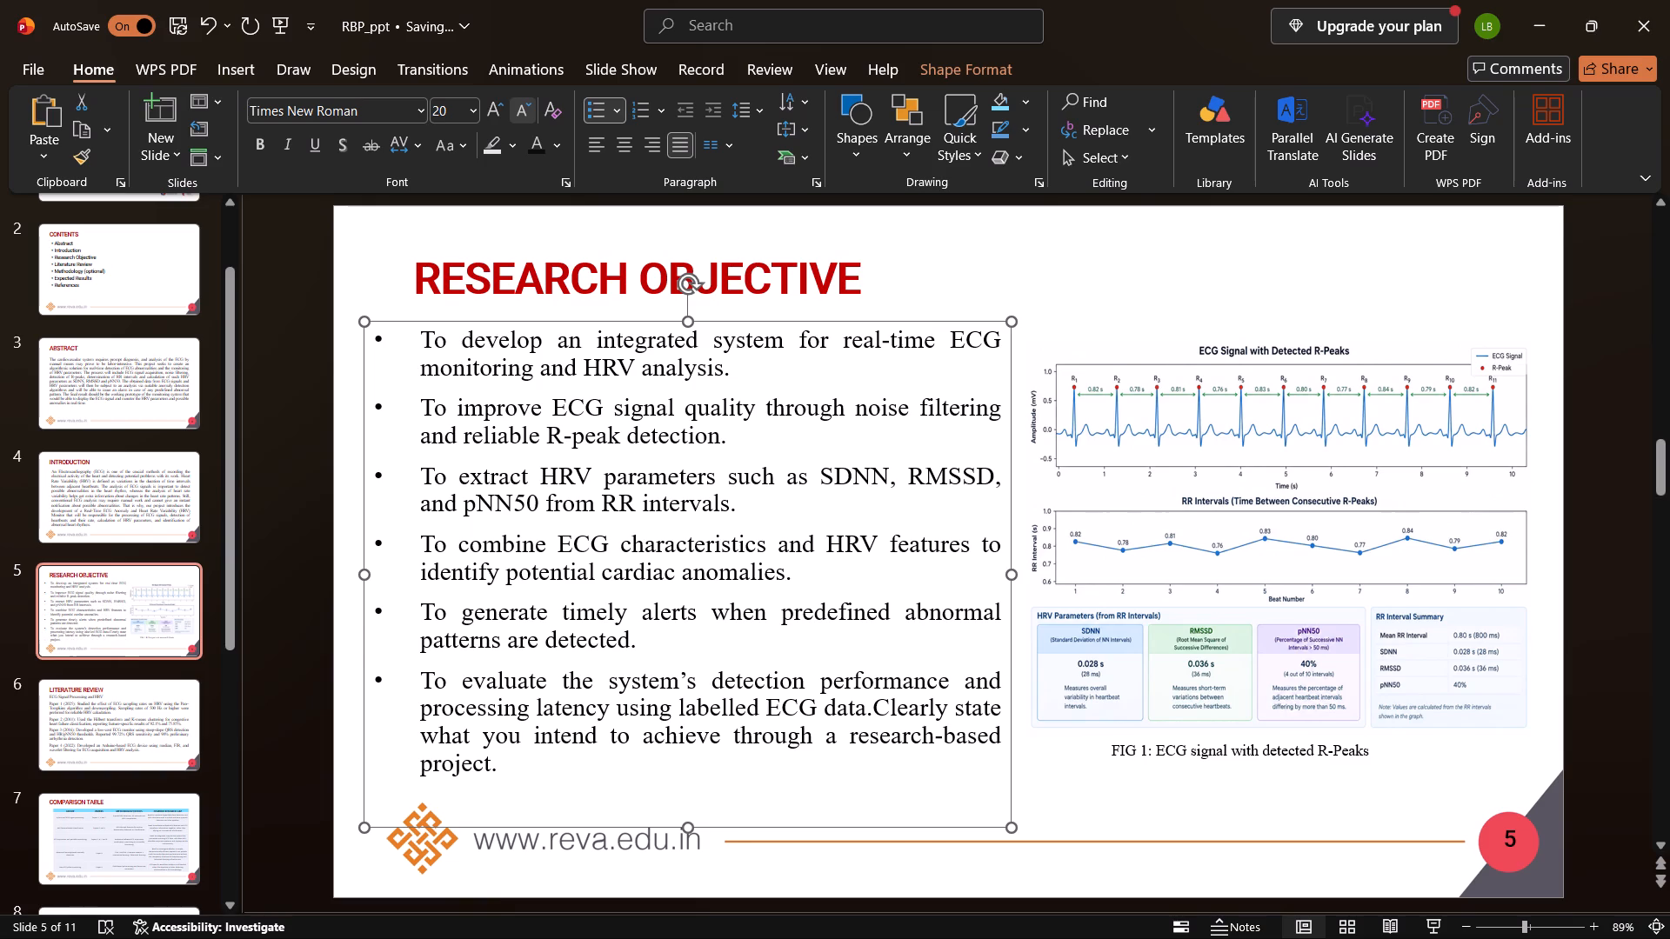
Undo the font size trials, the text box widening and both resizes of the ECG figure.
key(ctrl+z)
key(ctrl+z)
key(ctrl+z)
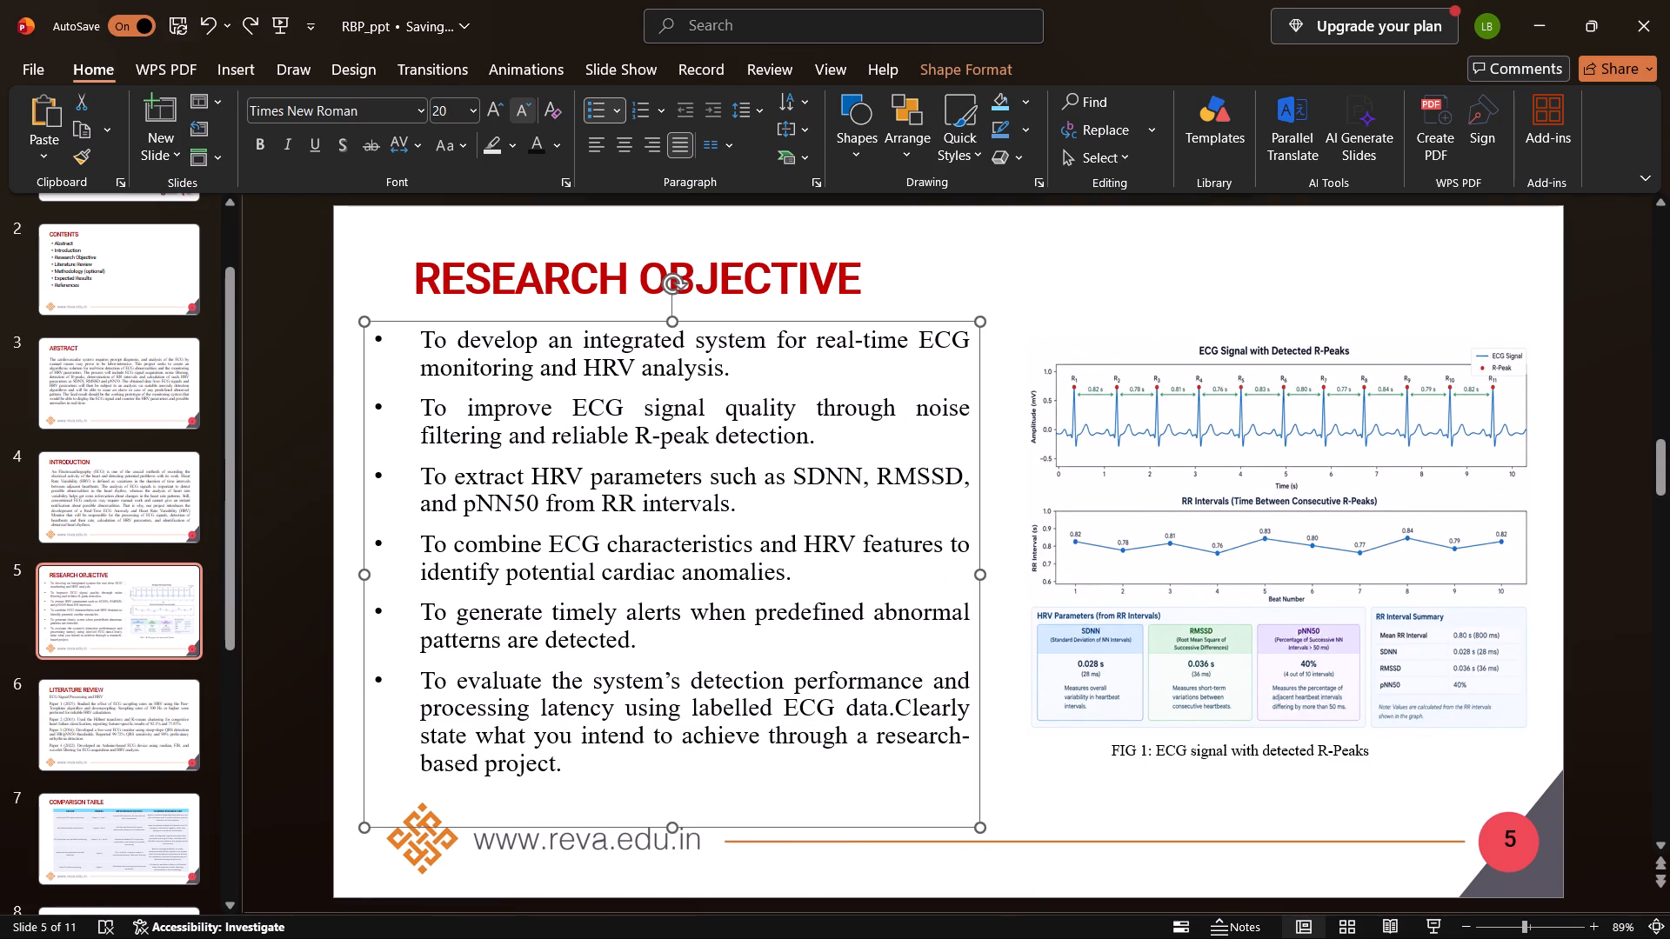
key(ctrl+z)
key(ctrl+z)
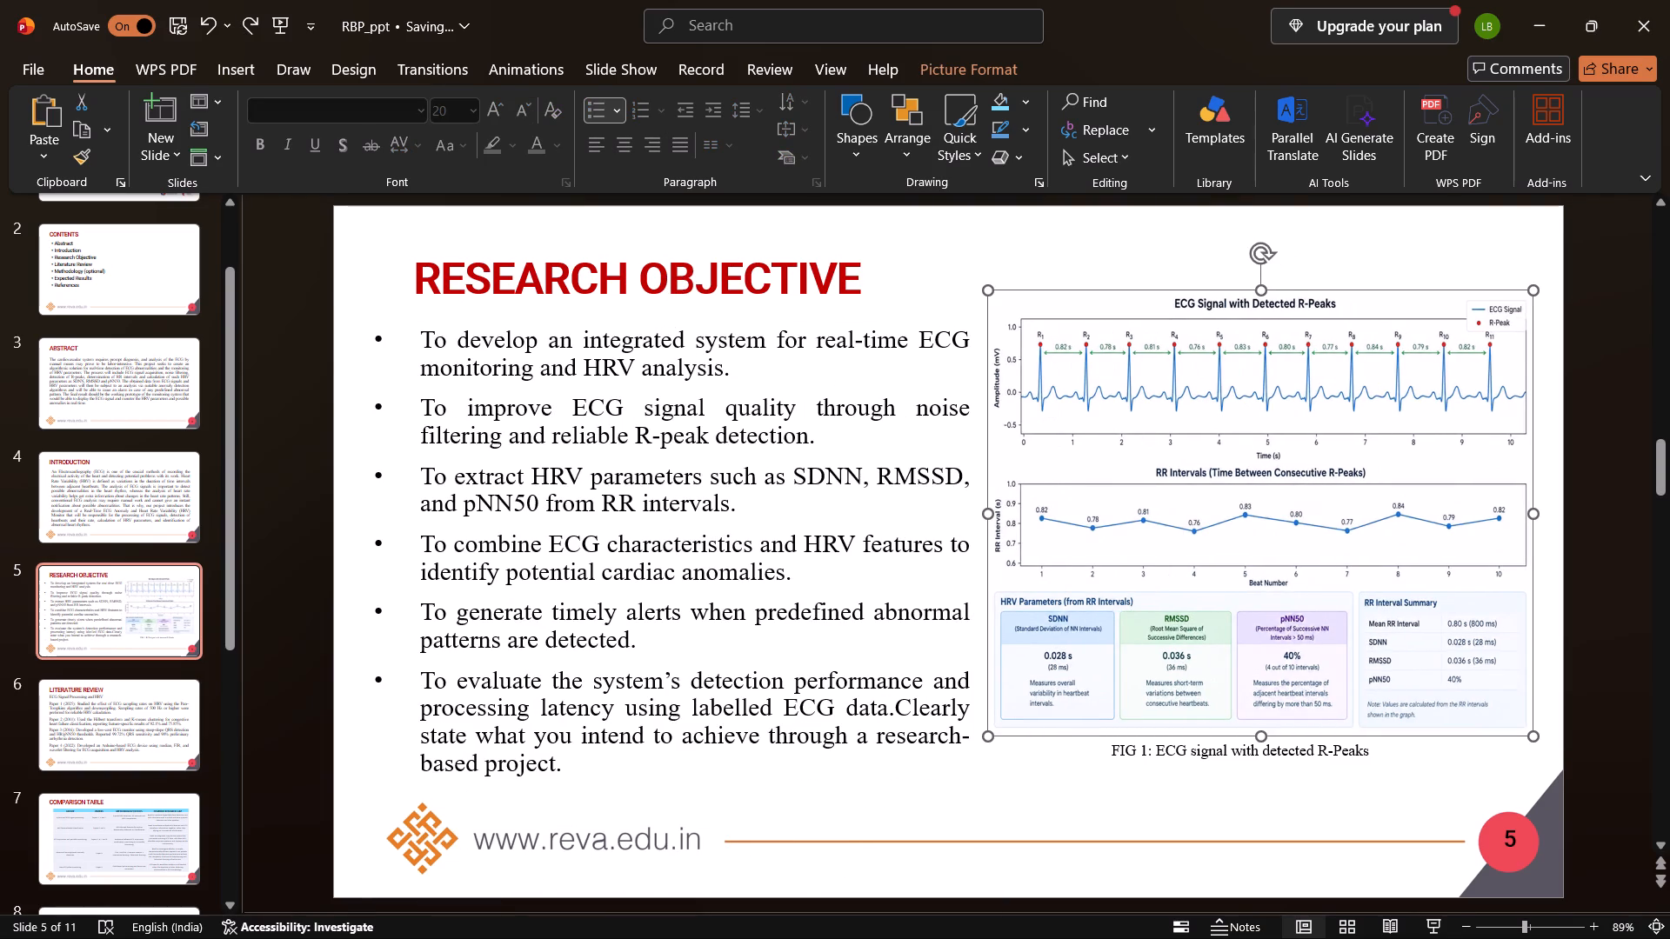
Reduce the ECG figure's height by lowering its top edge to about the first bullet's level, keeping its width.
drag(1263, 291, 1273, 330)
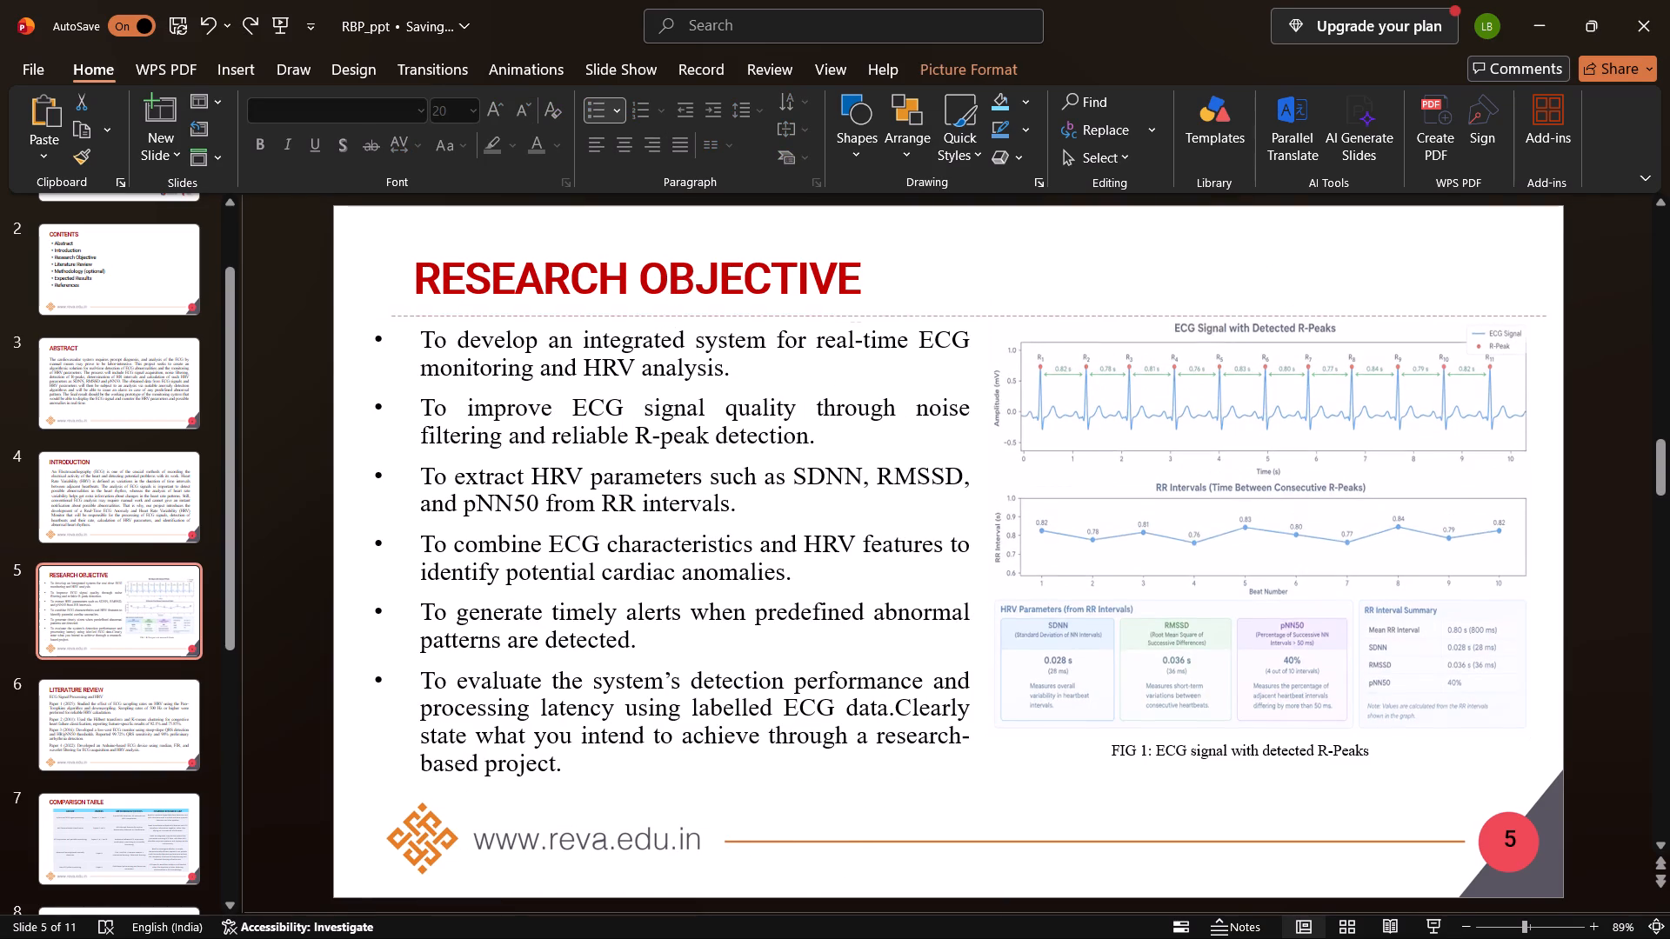
drag(1273, 330, 1279, 342)
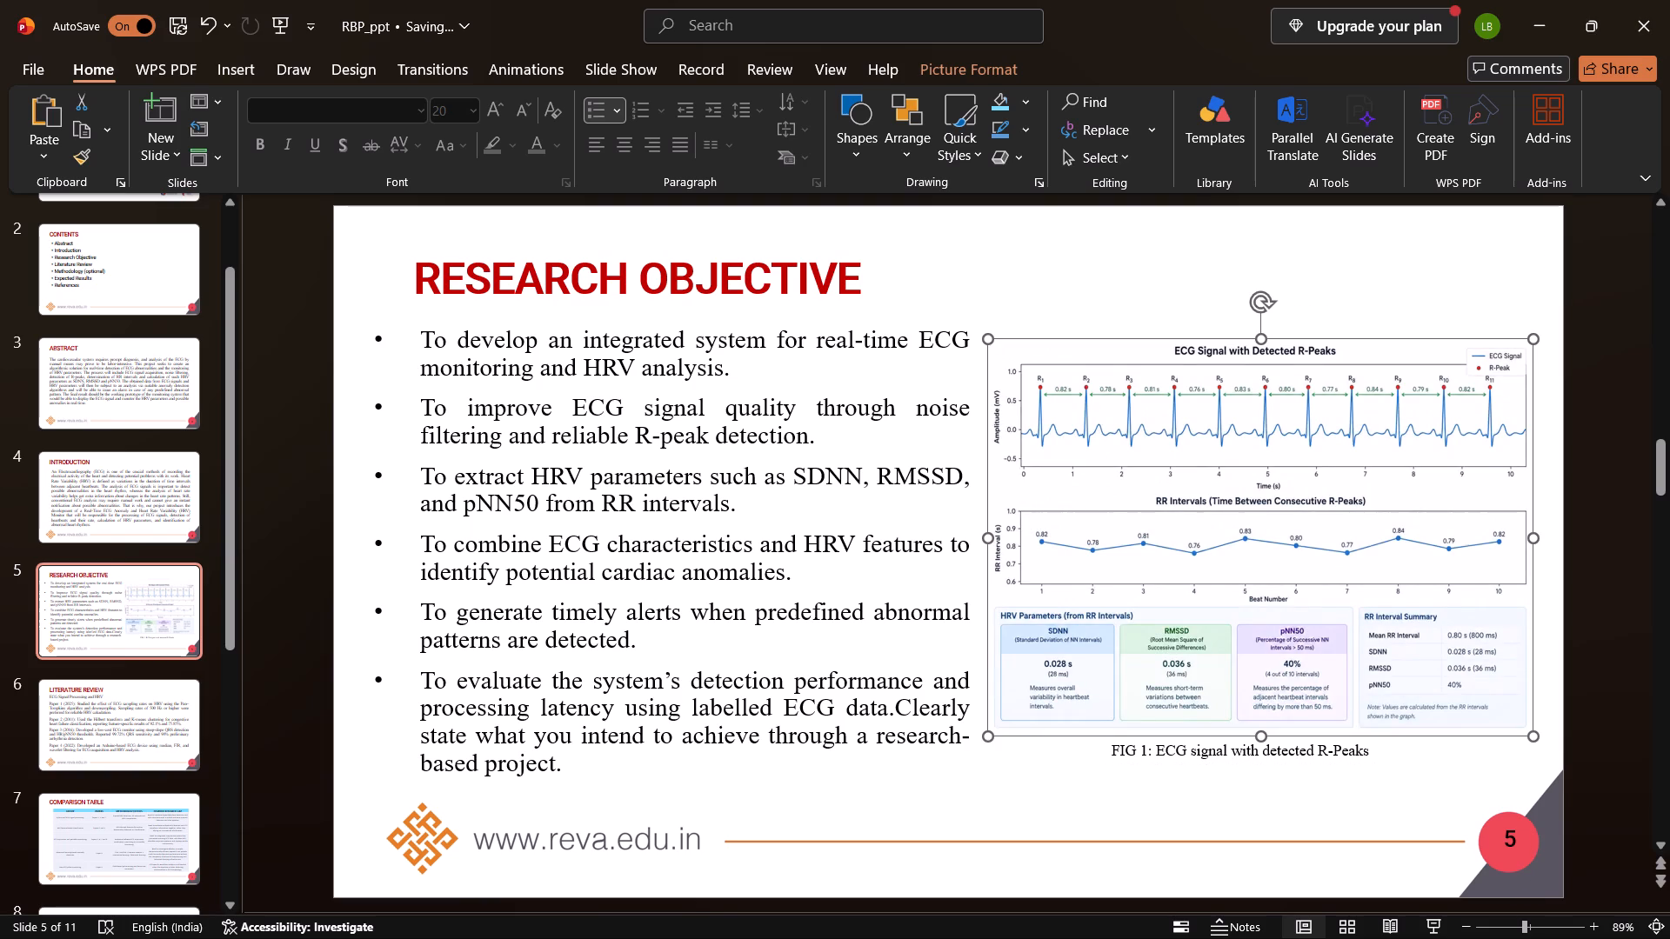
click(1127, 266)
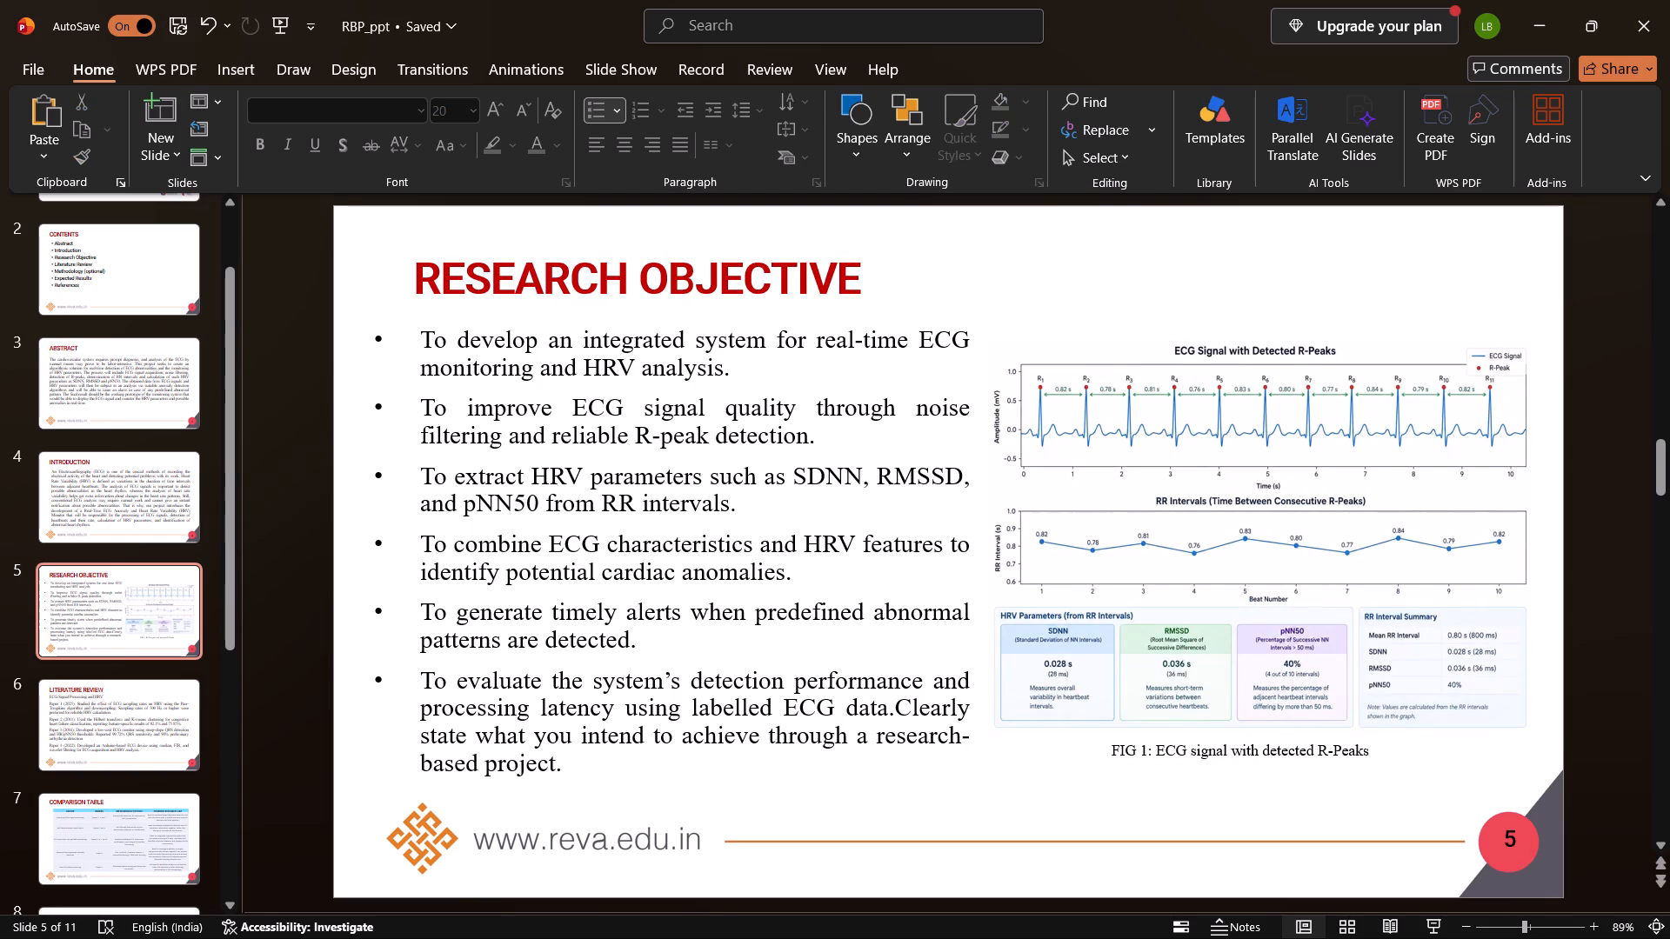
On the Literature Review slide, make the "ECG Signal Processing and HRV" subheading bold.
click(105, 749)
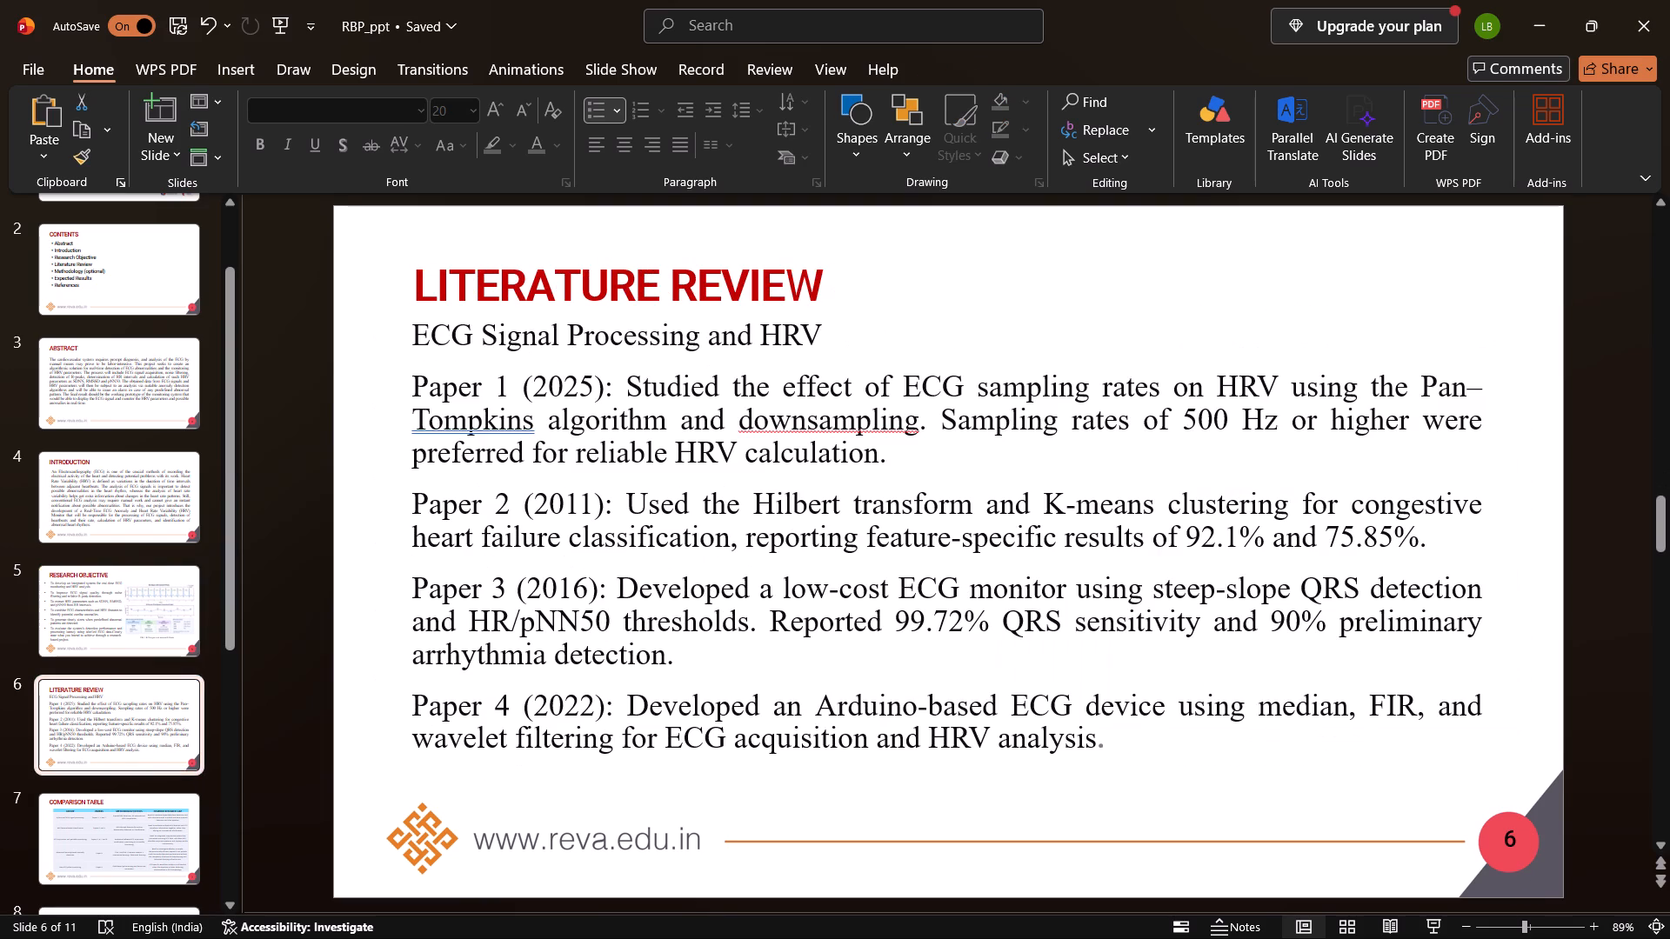
click(406, 566)
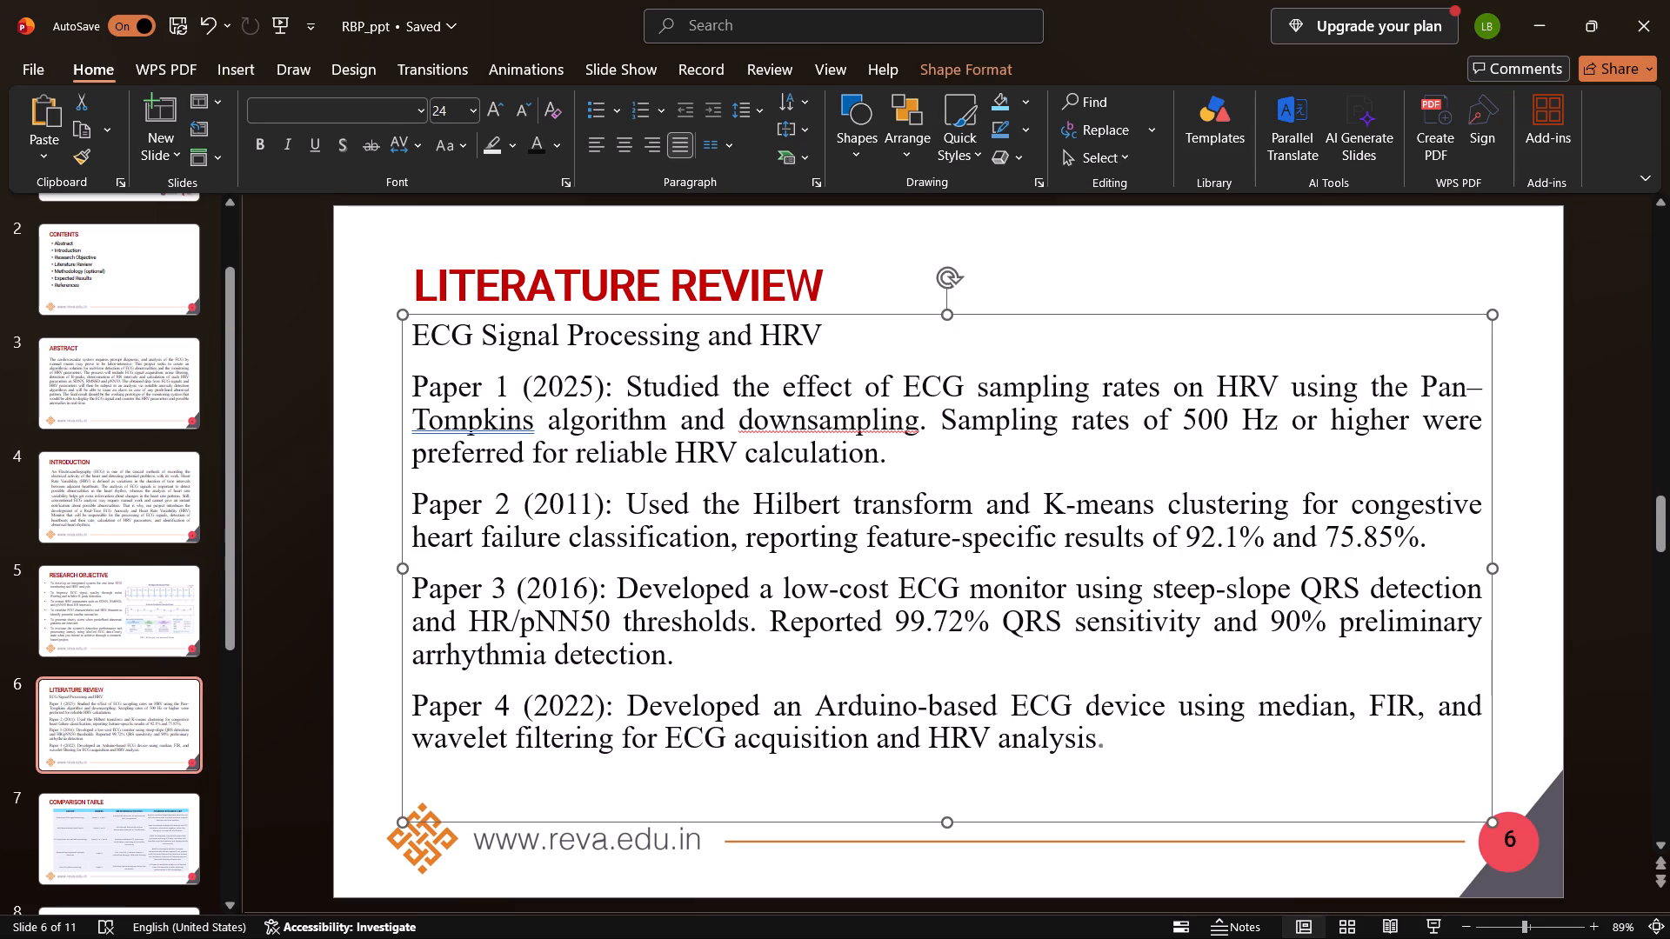
drag(416, 331, 655, 537)
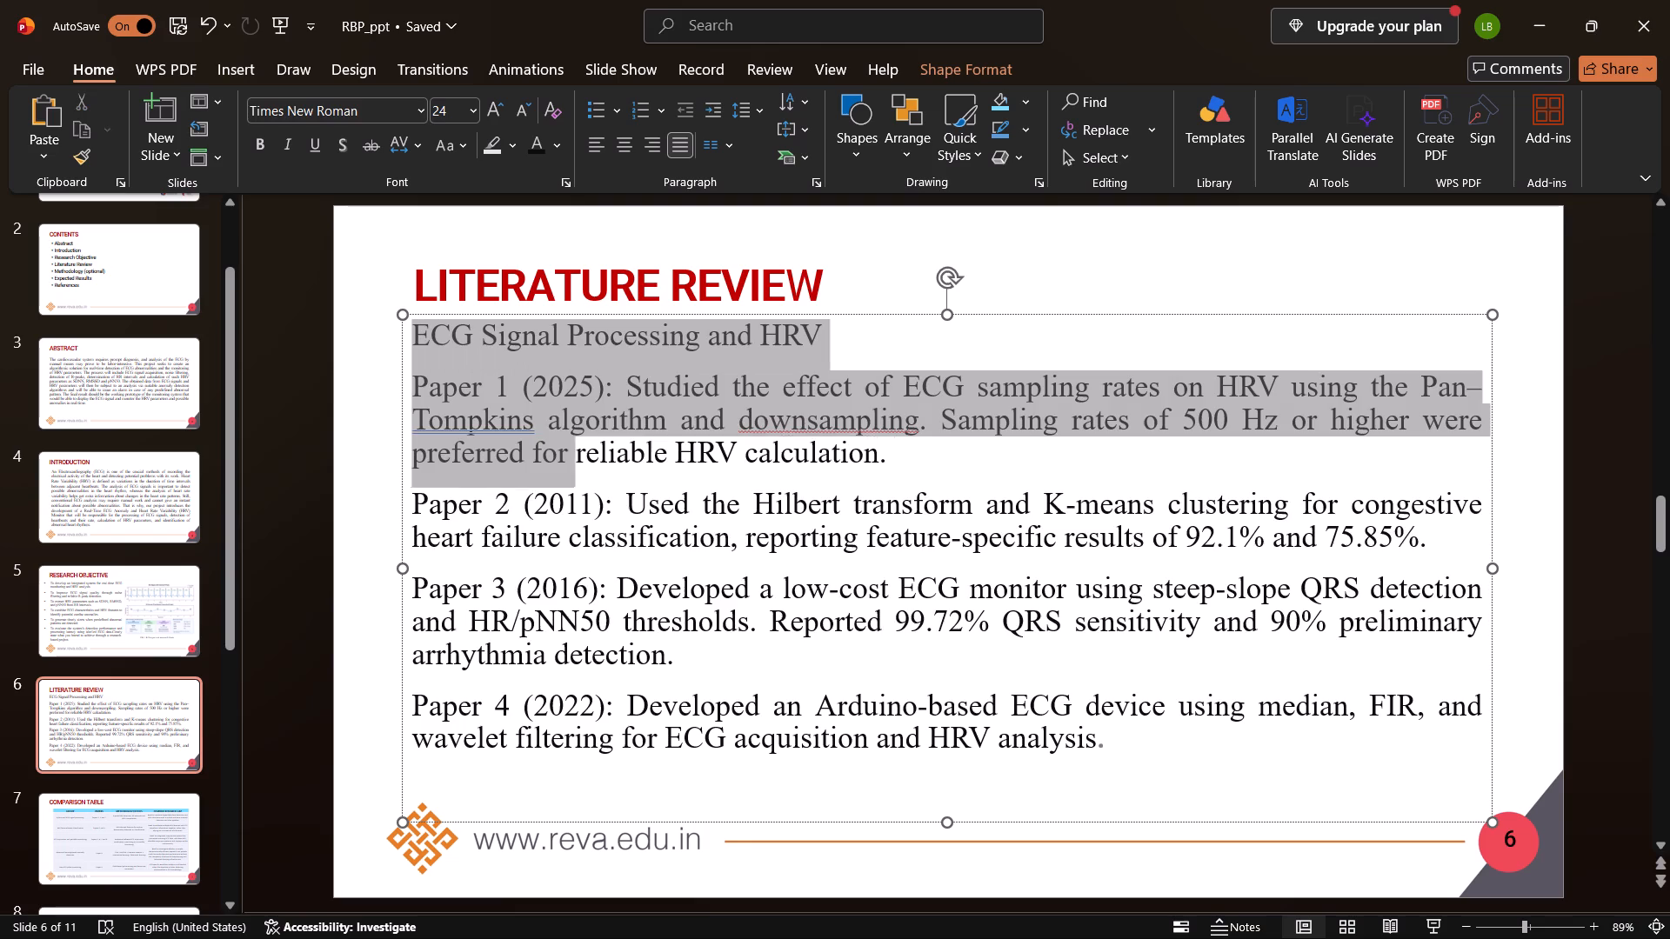
drag(655, 537, 1128, 743)
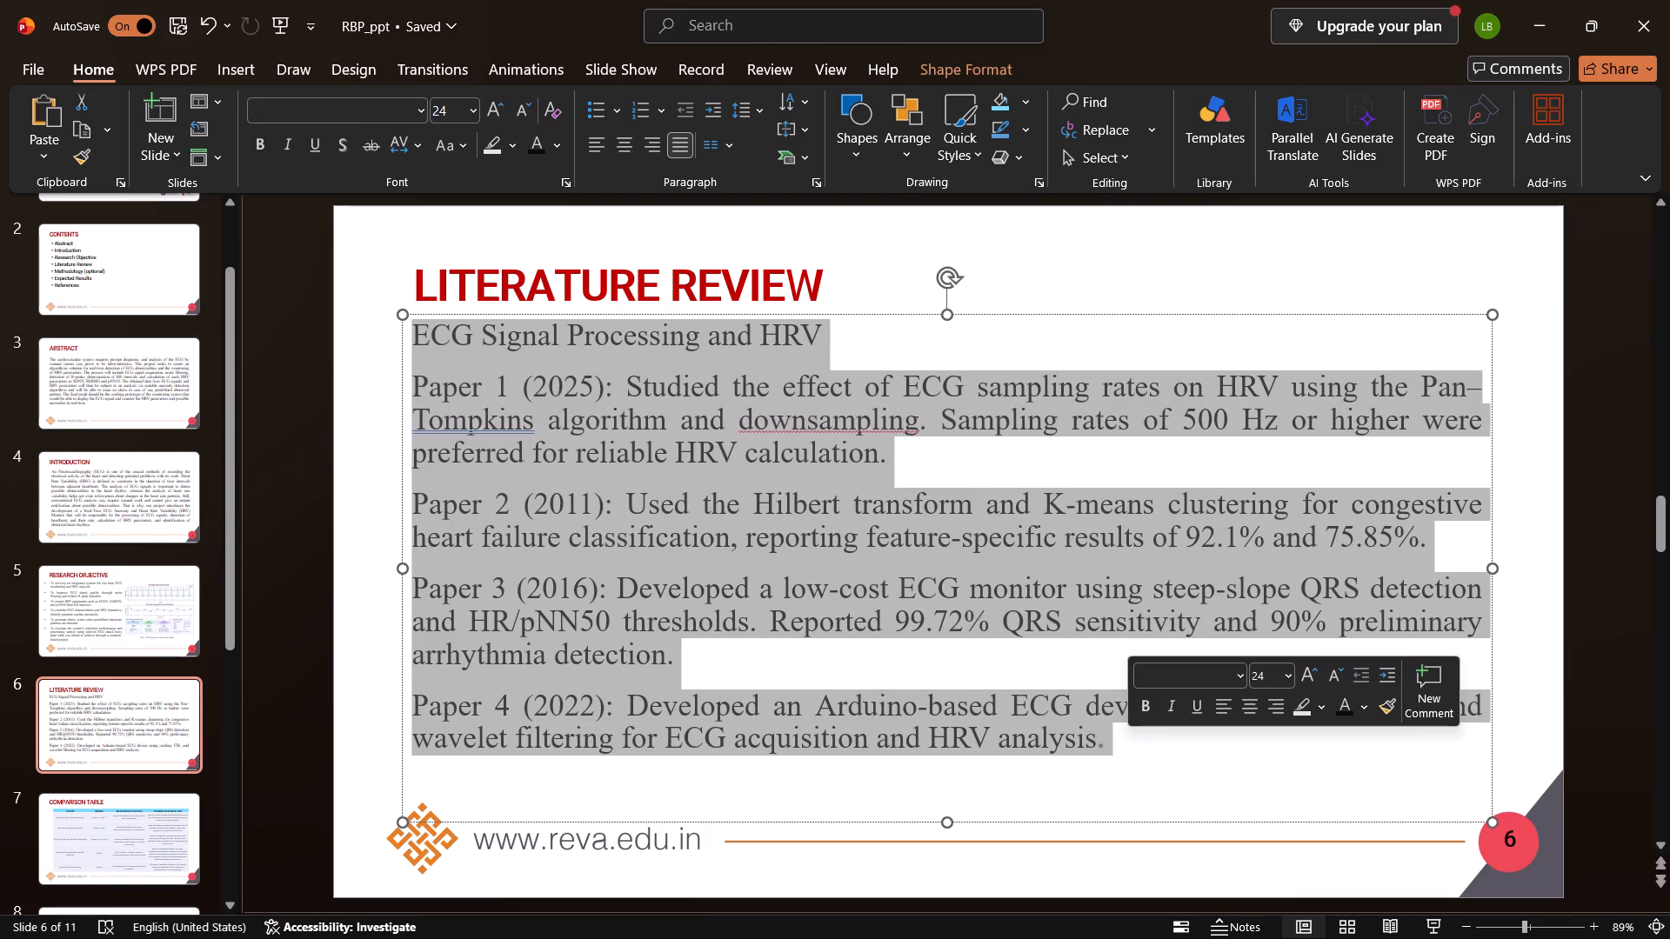
click(618, 390)
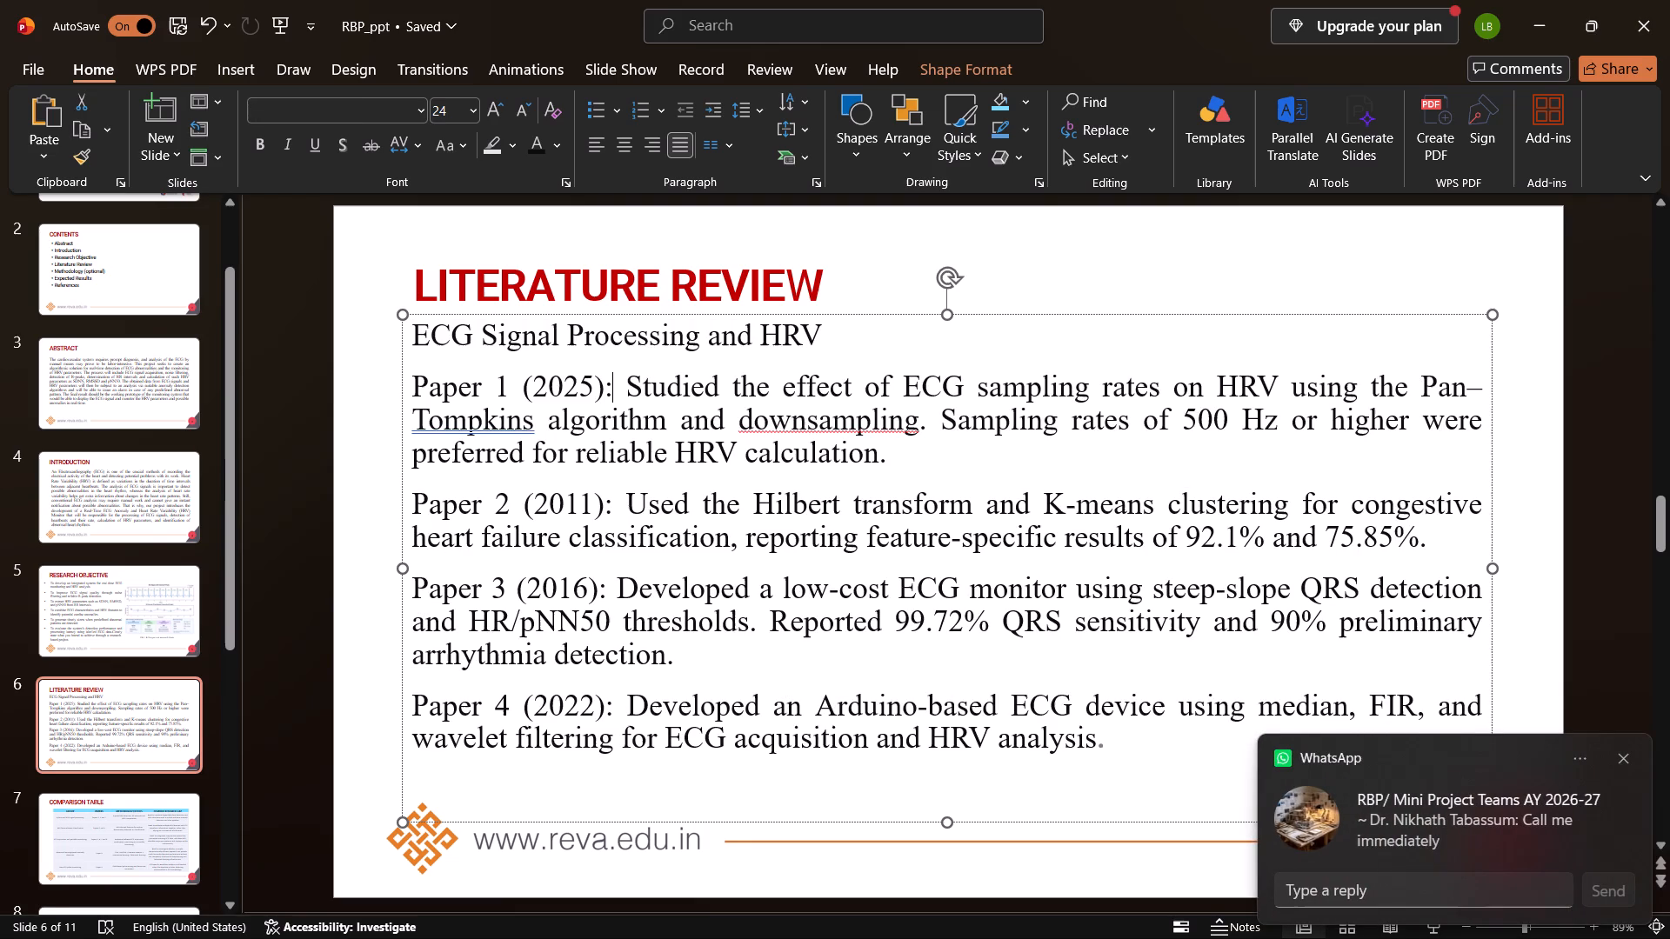
drag(415, 330, 959, 338)
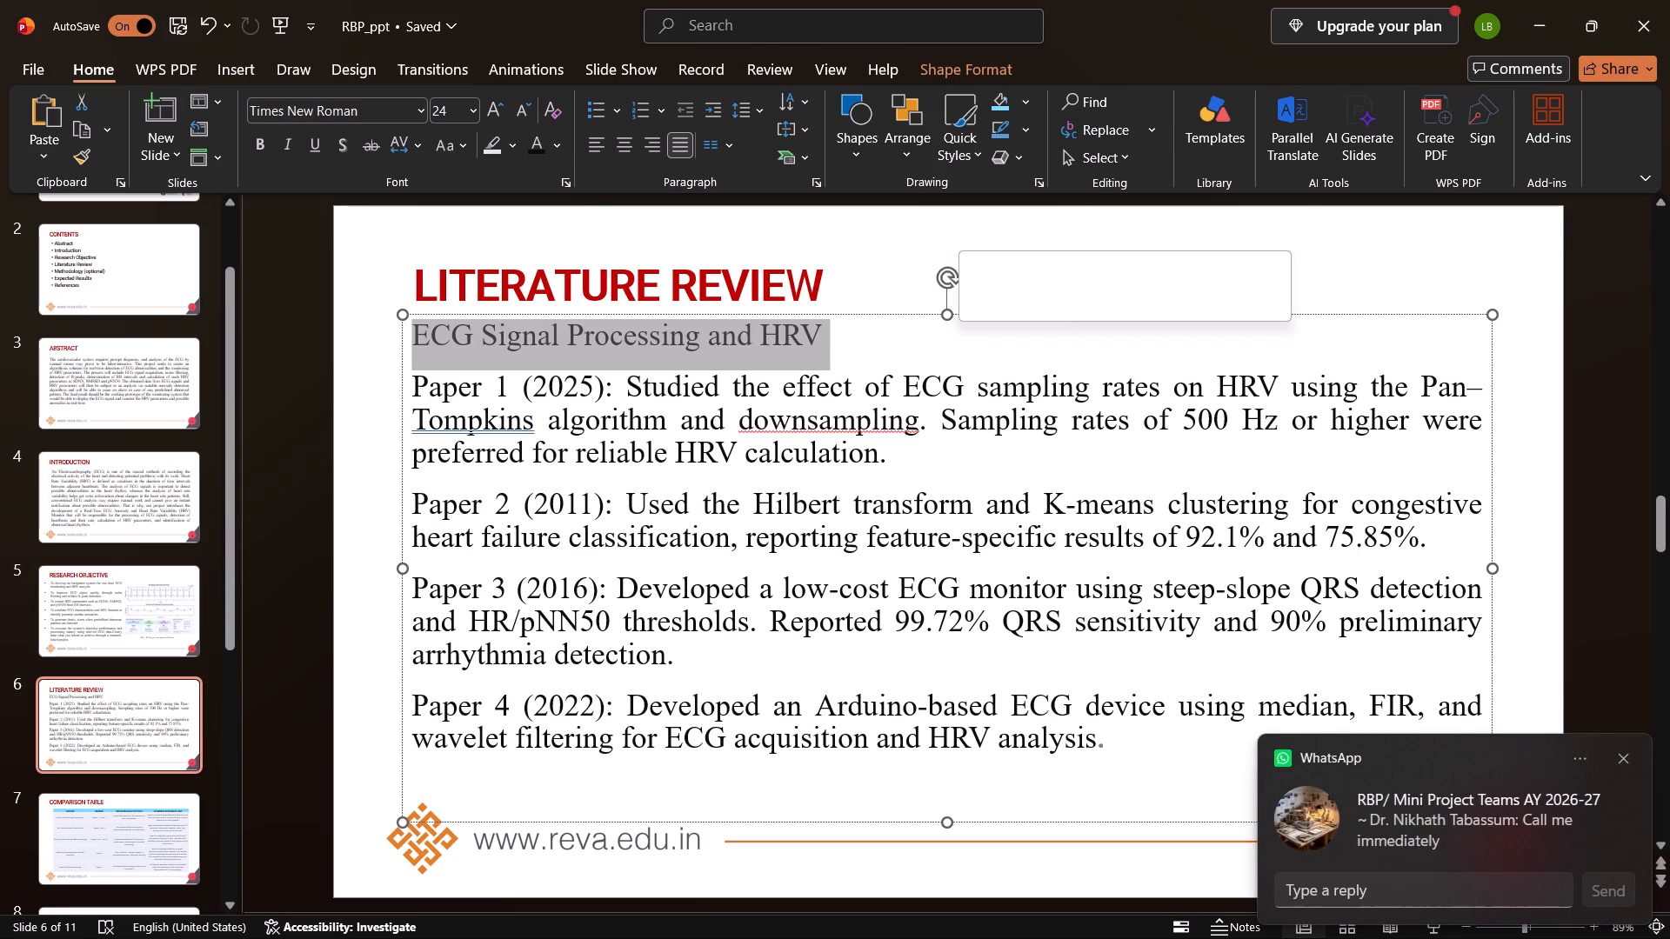
click(260, 138)
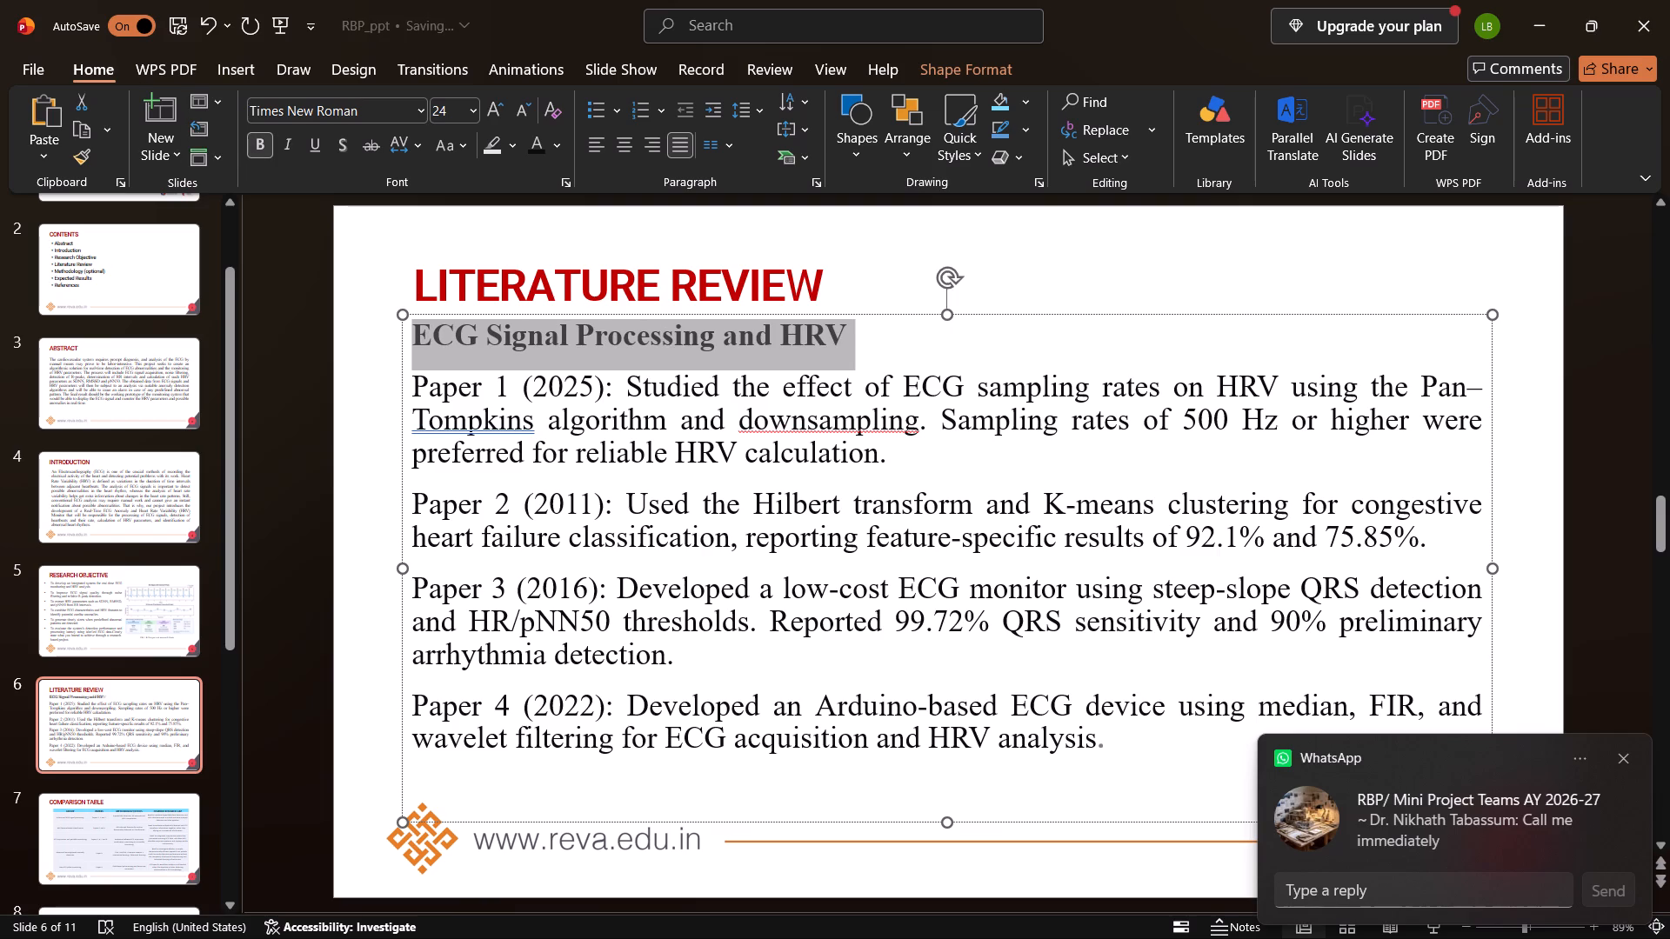
Make the "Paper 1 (2025):" label bold at the start of its paragraph.
drag(416, 385, 601, 396)
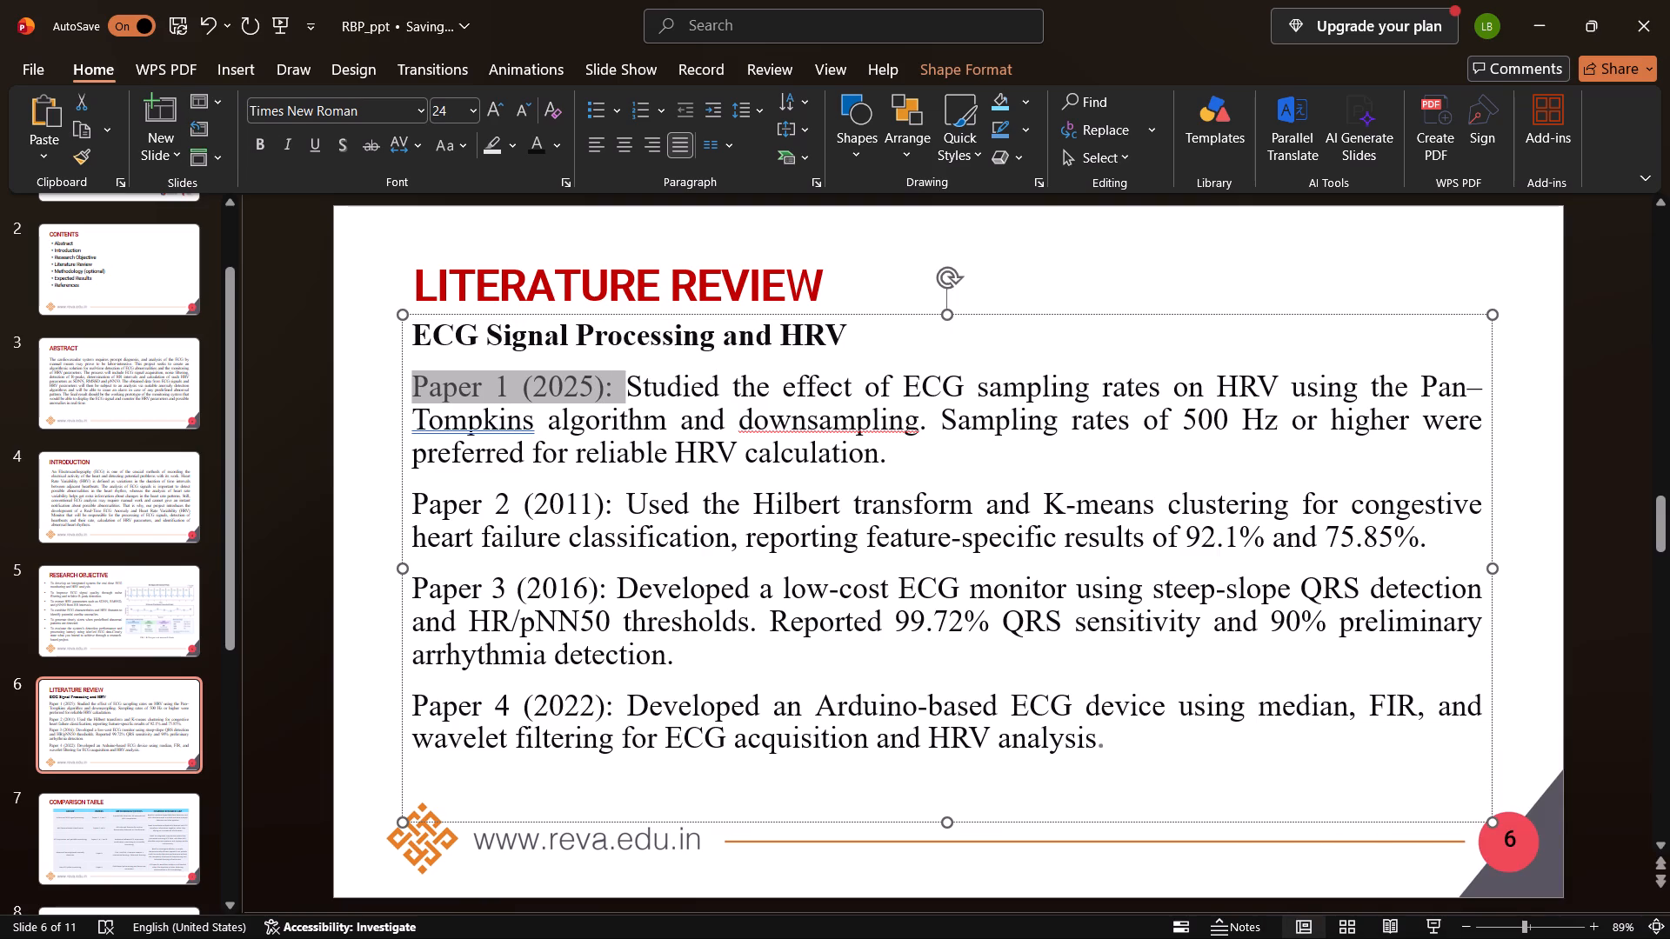
drag(601, 396, 605, 396)
click(266, 141)
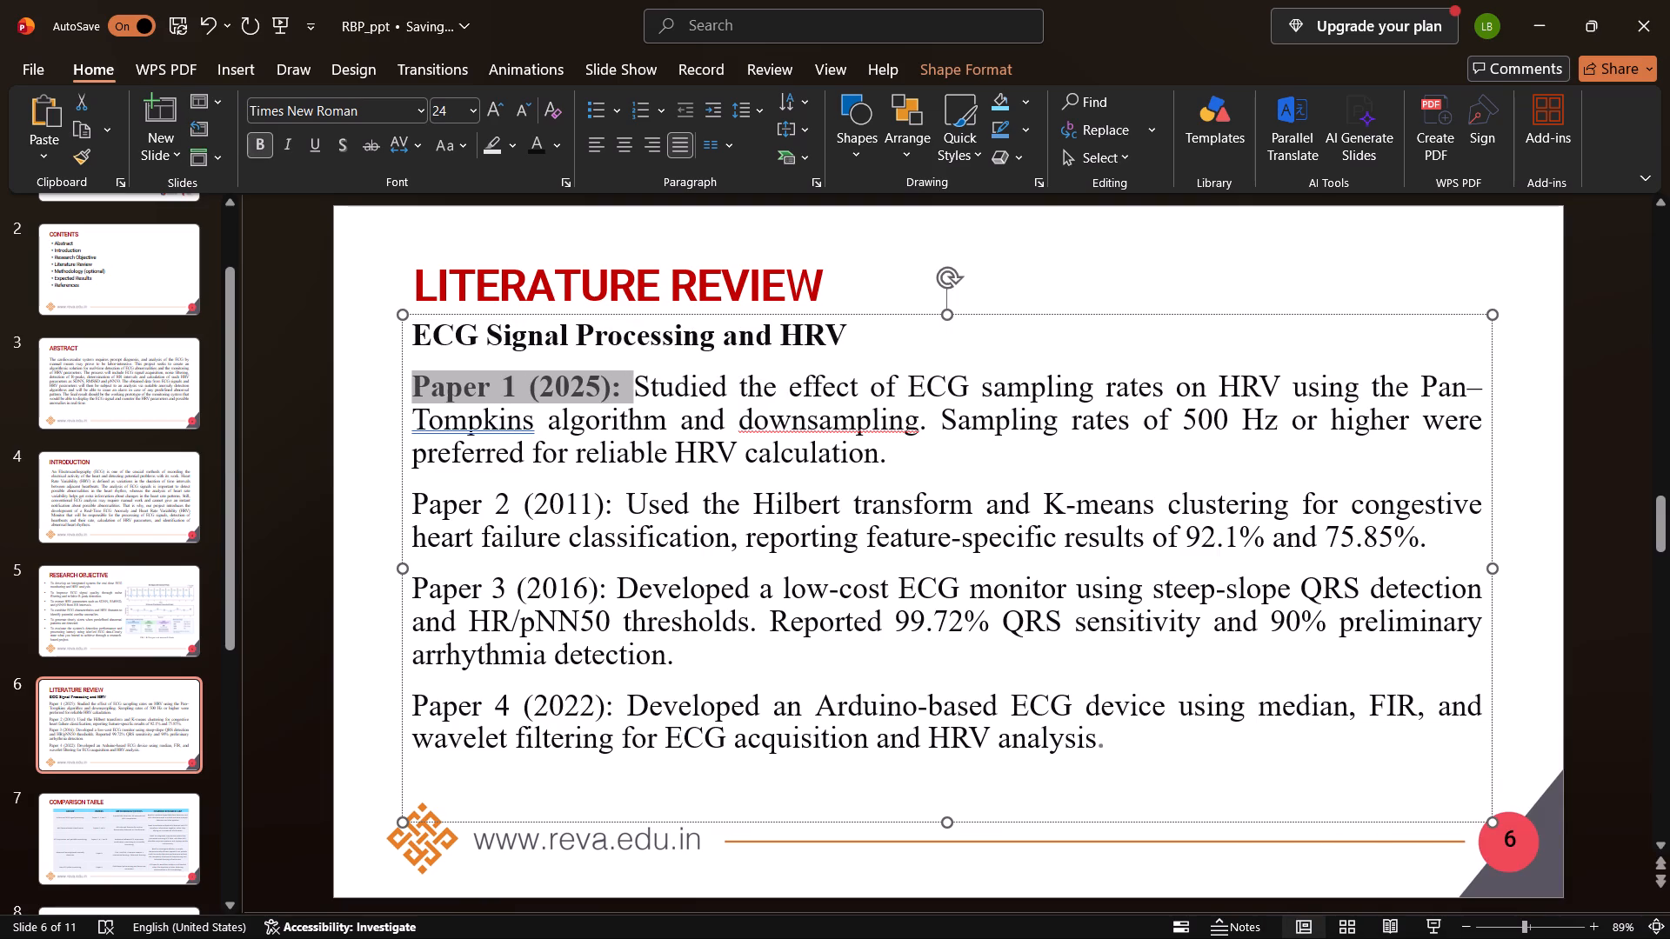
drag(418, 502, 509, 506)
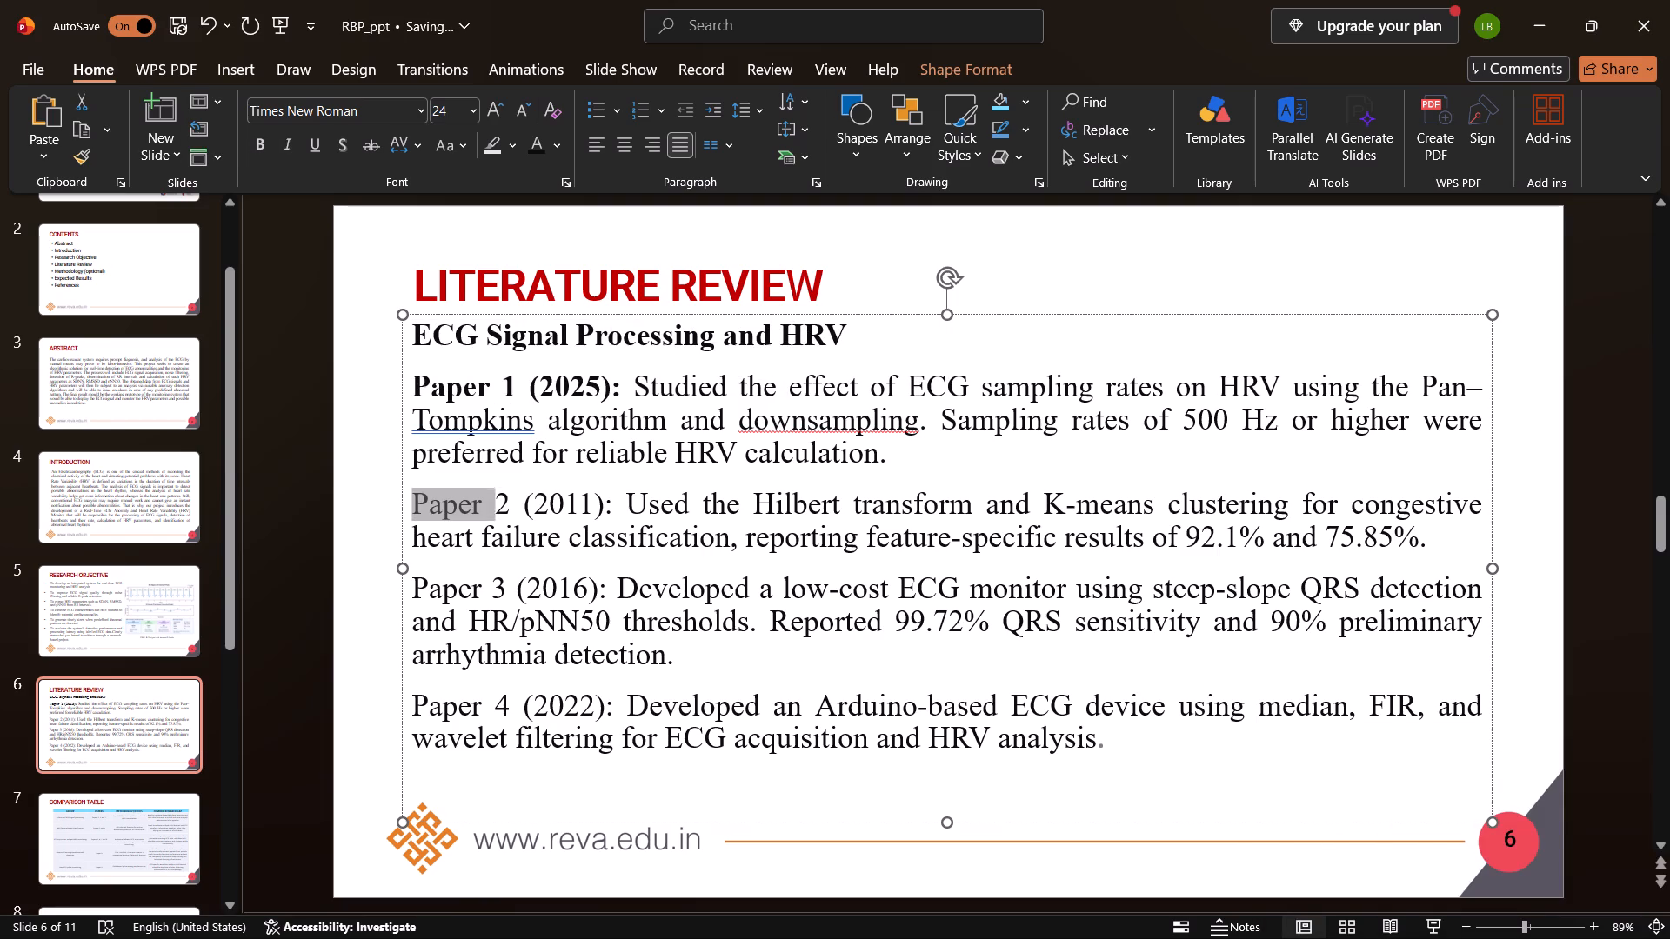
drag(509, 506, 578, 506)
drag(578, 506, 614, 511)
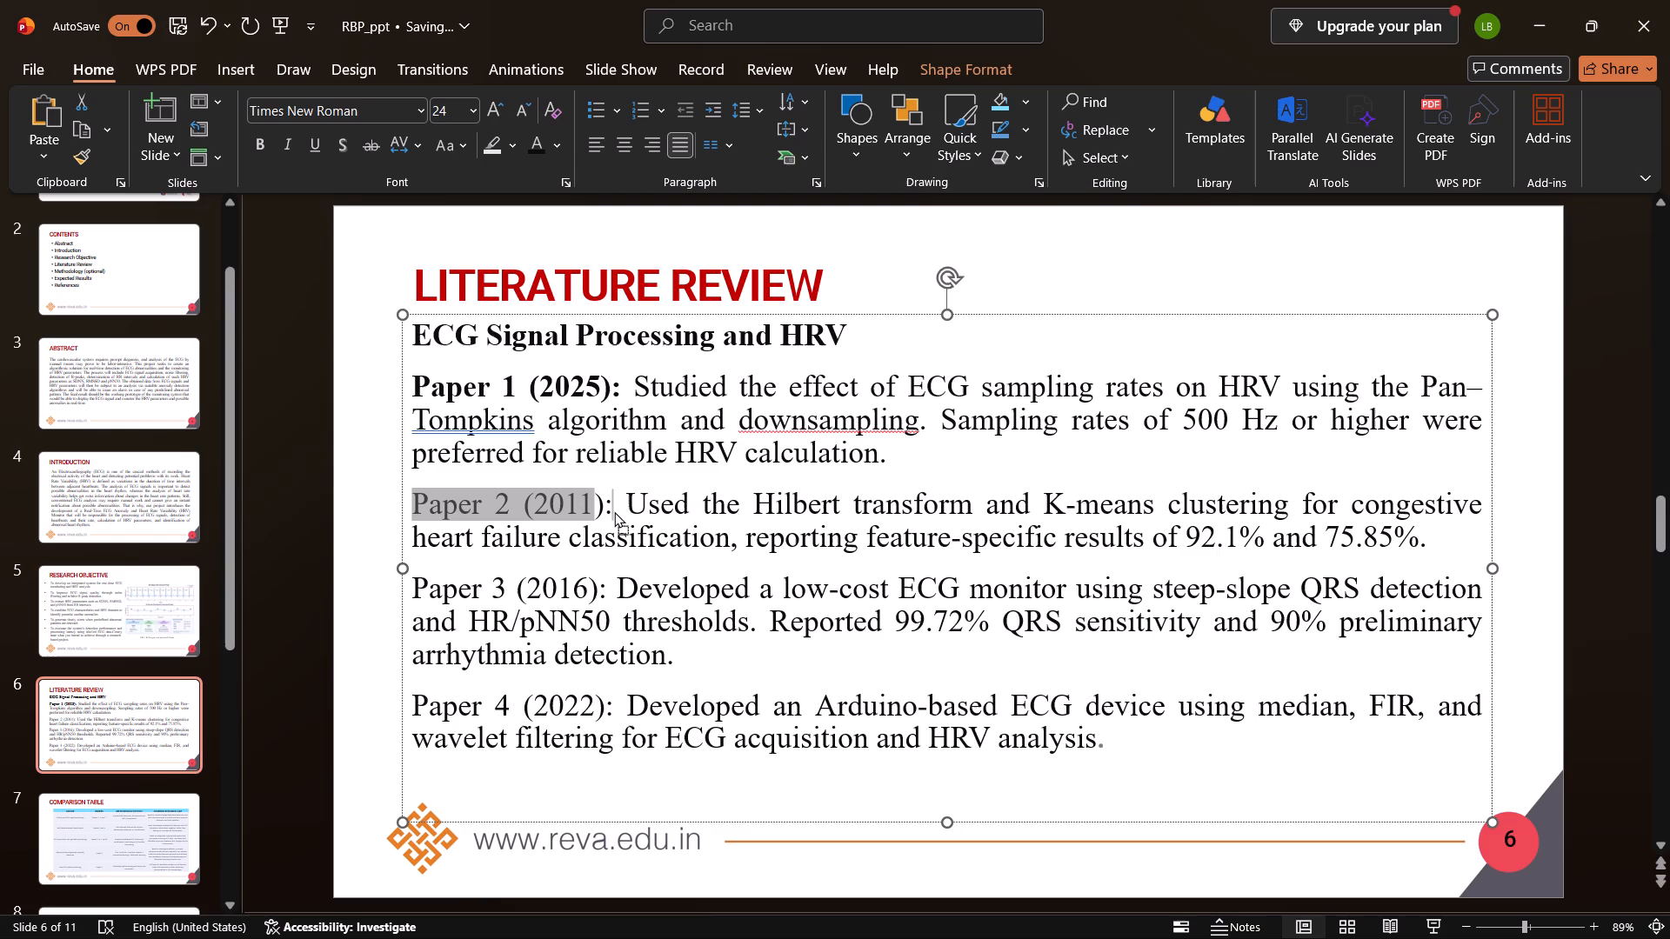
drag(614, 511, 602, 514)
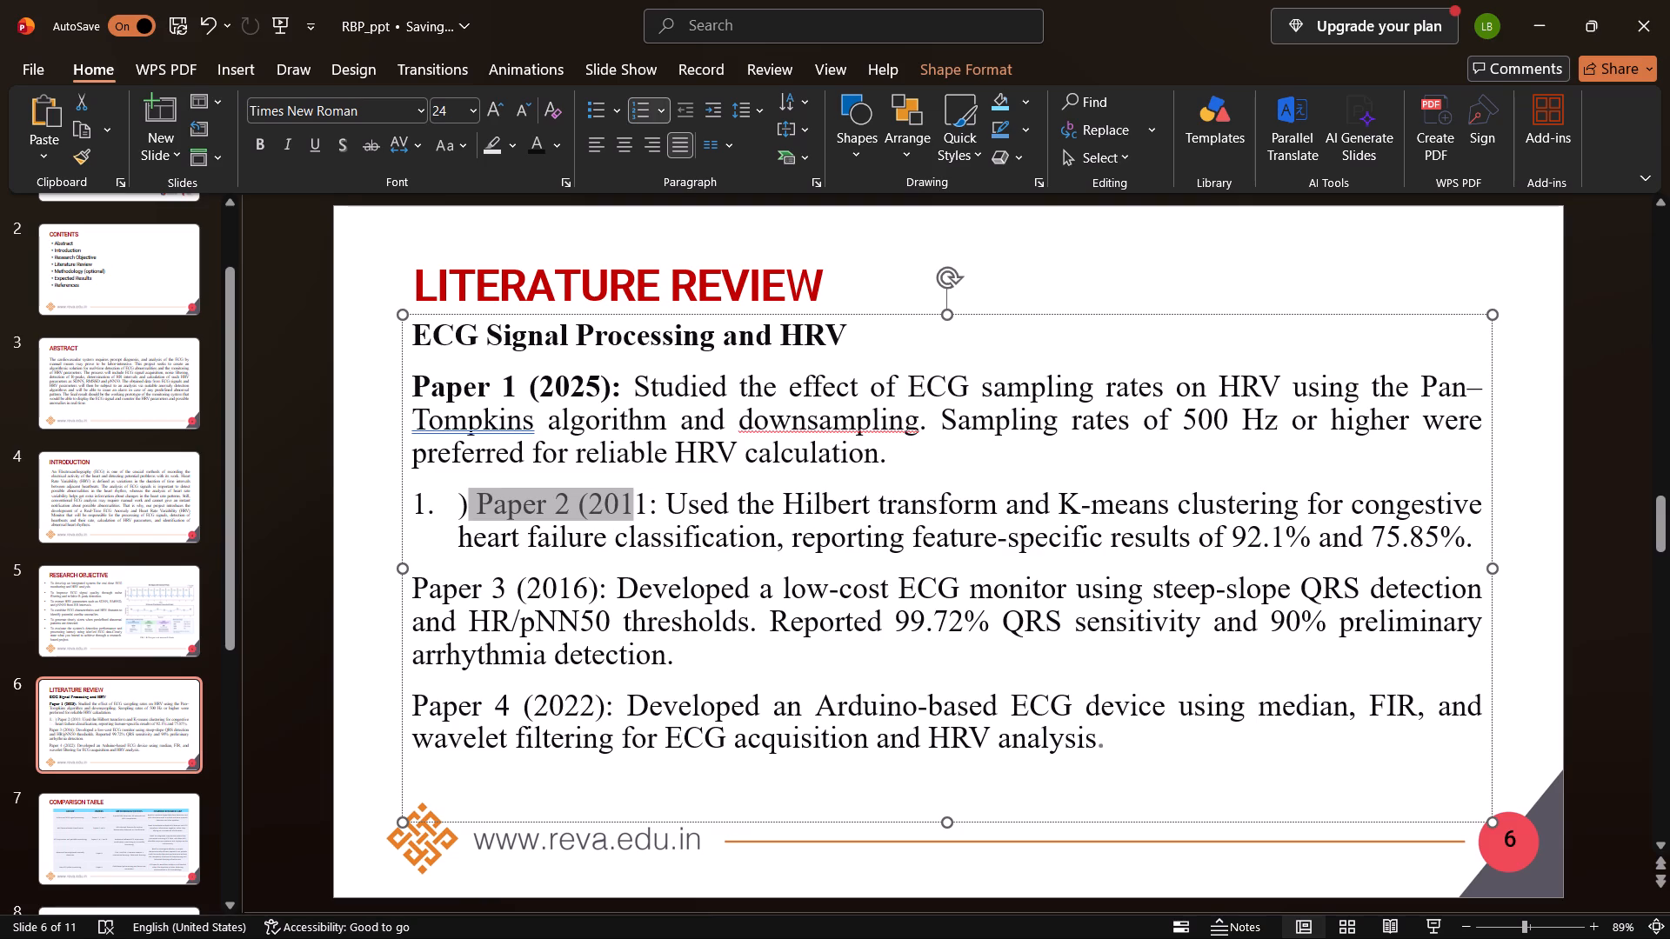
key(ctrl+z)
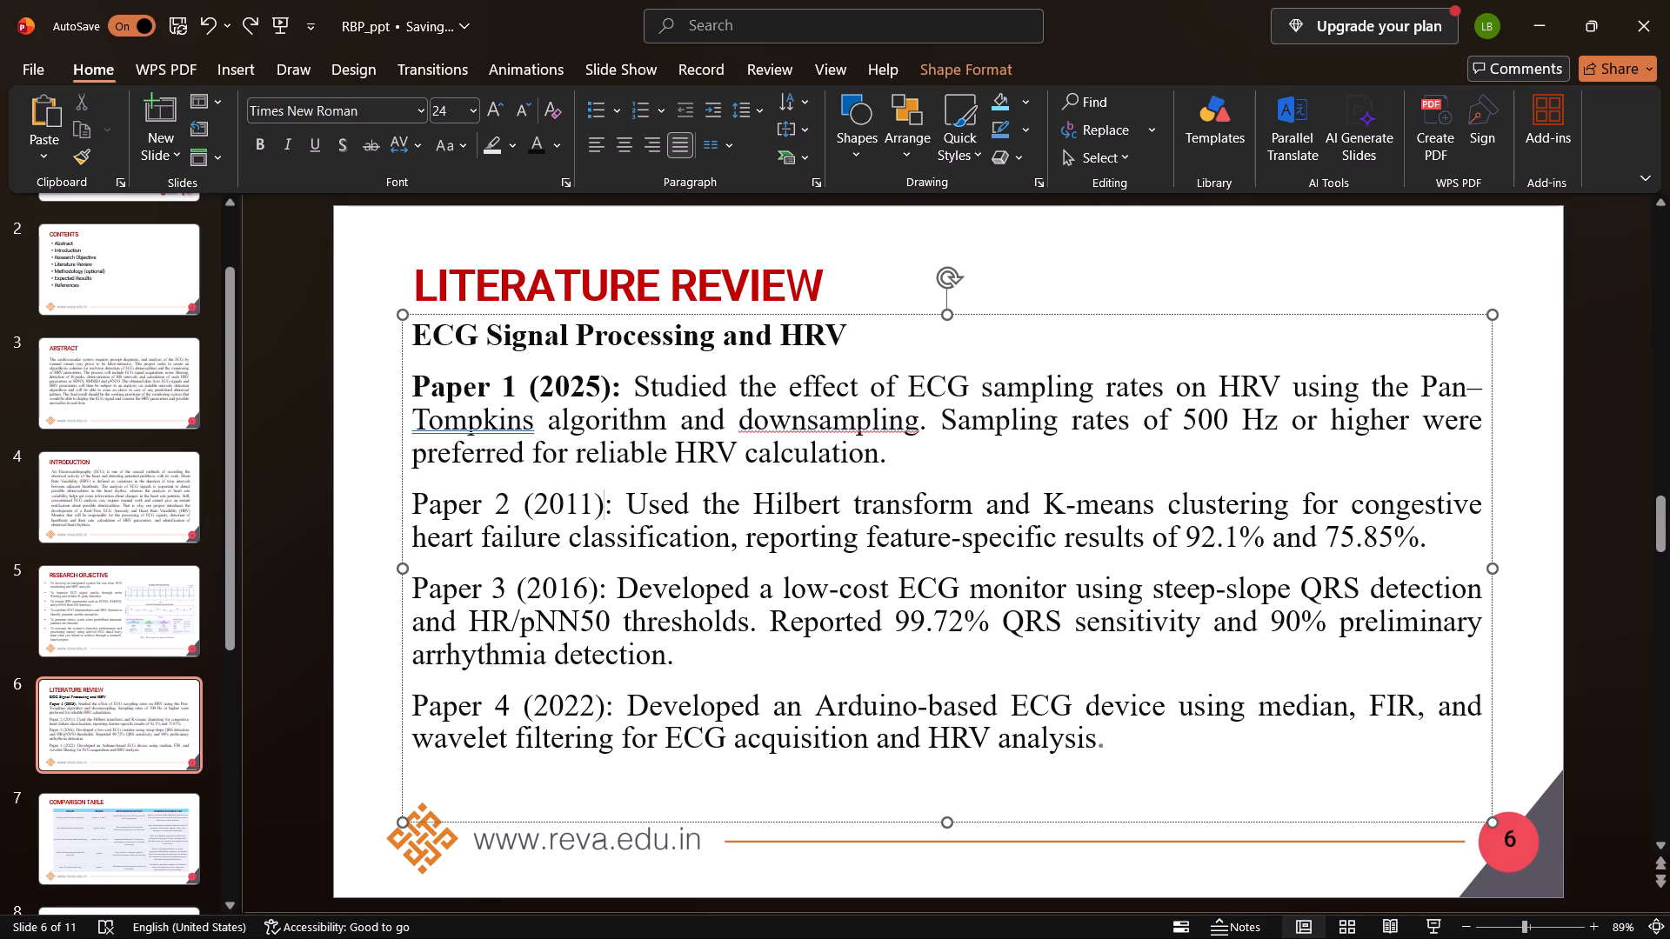
Bold the labels "Paper 2 (2011):", "Paper 3 (2016):" and "Paper 4 (2022):" in the LITERATURE REVIEW text.
drag(593, 508, 652, 515)
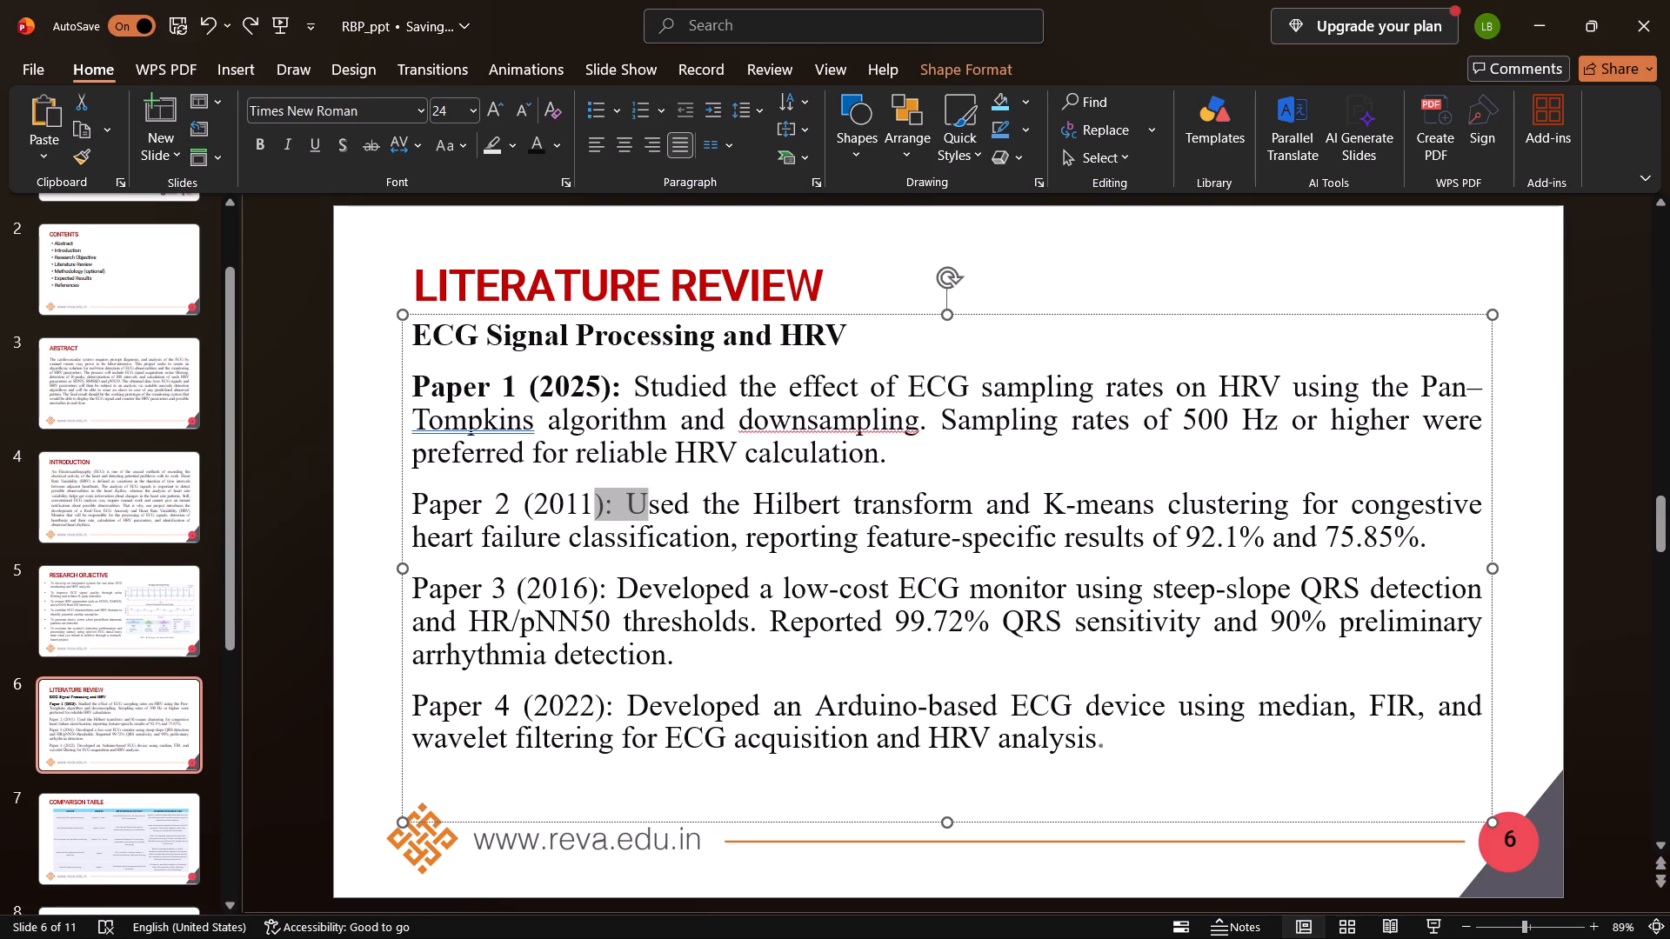
drag(652, 515, 651, 516)
click(622, 488)
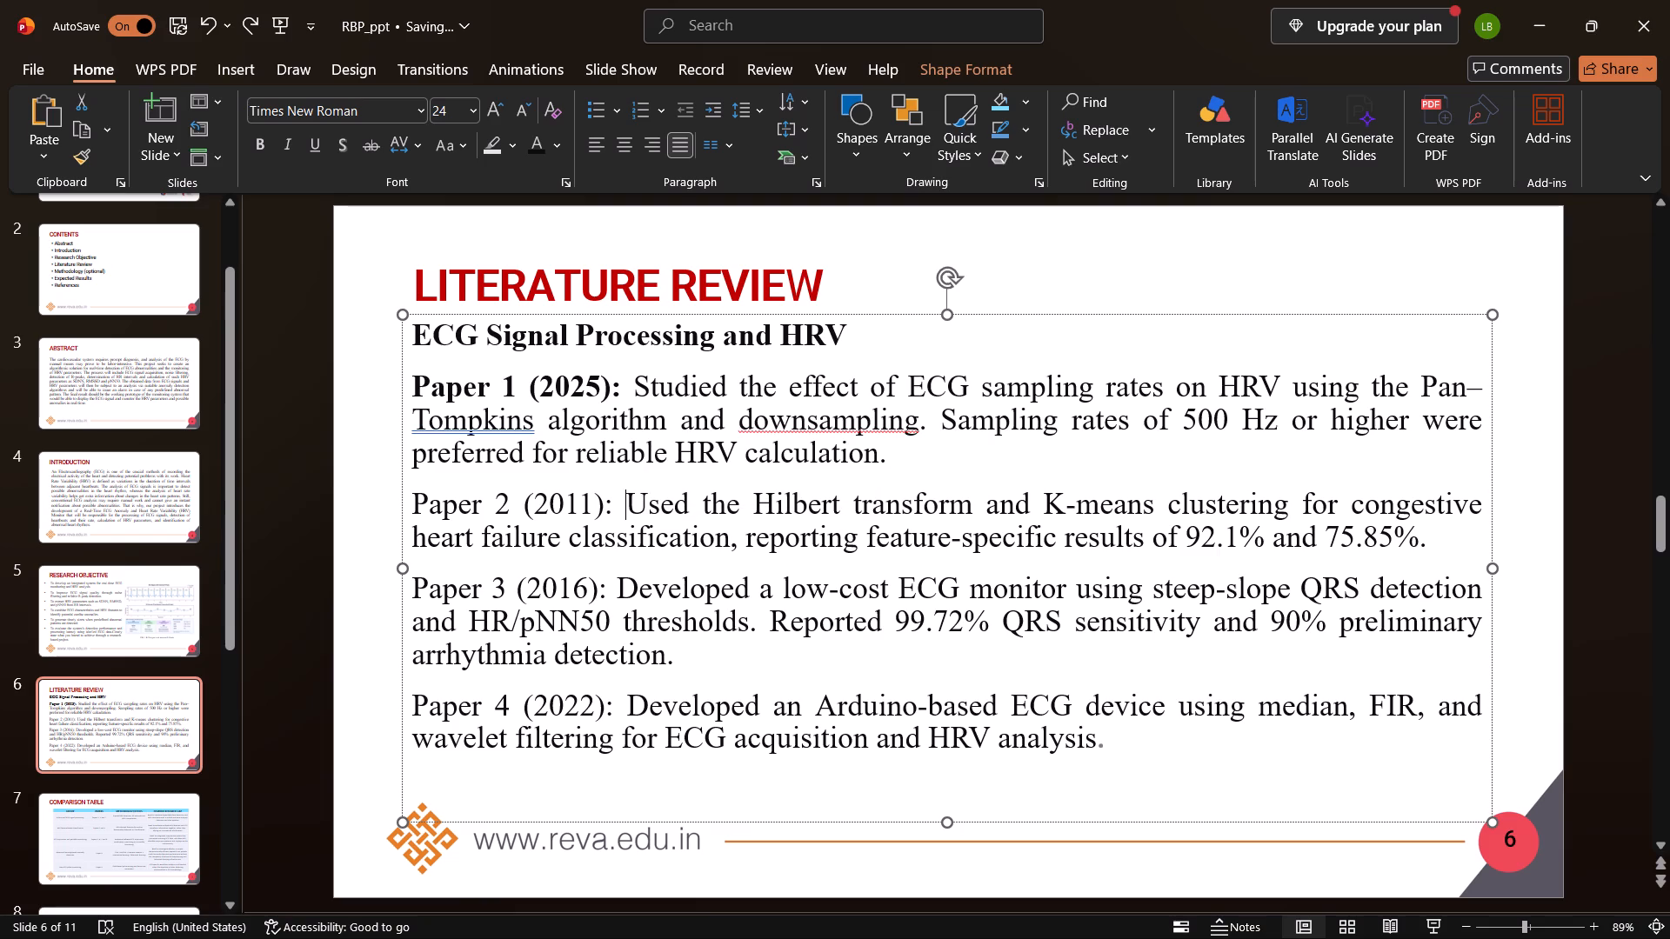
click(615, 507)
drag(615, 507, 482, 513)
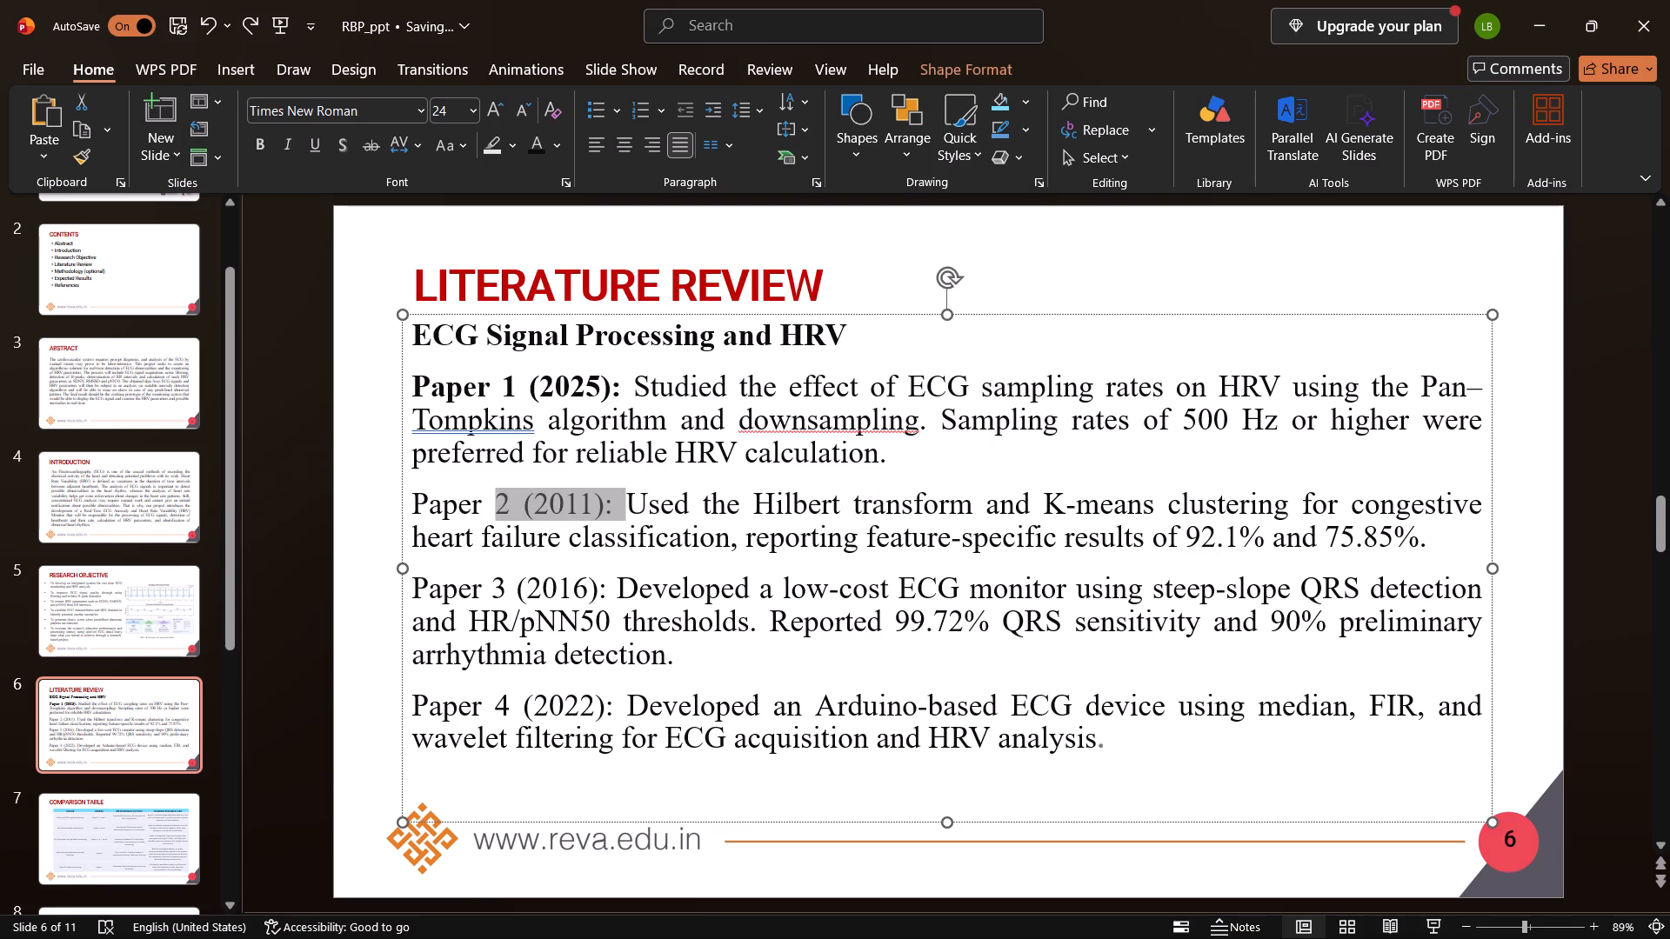
drag(482, 513, 424, 513)
click(440, 479)
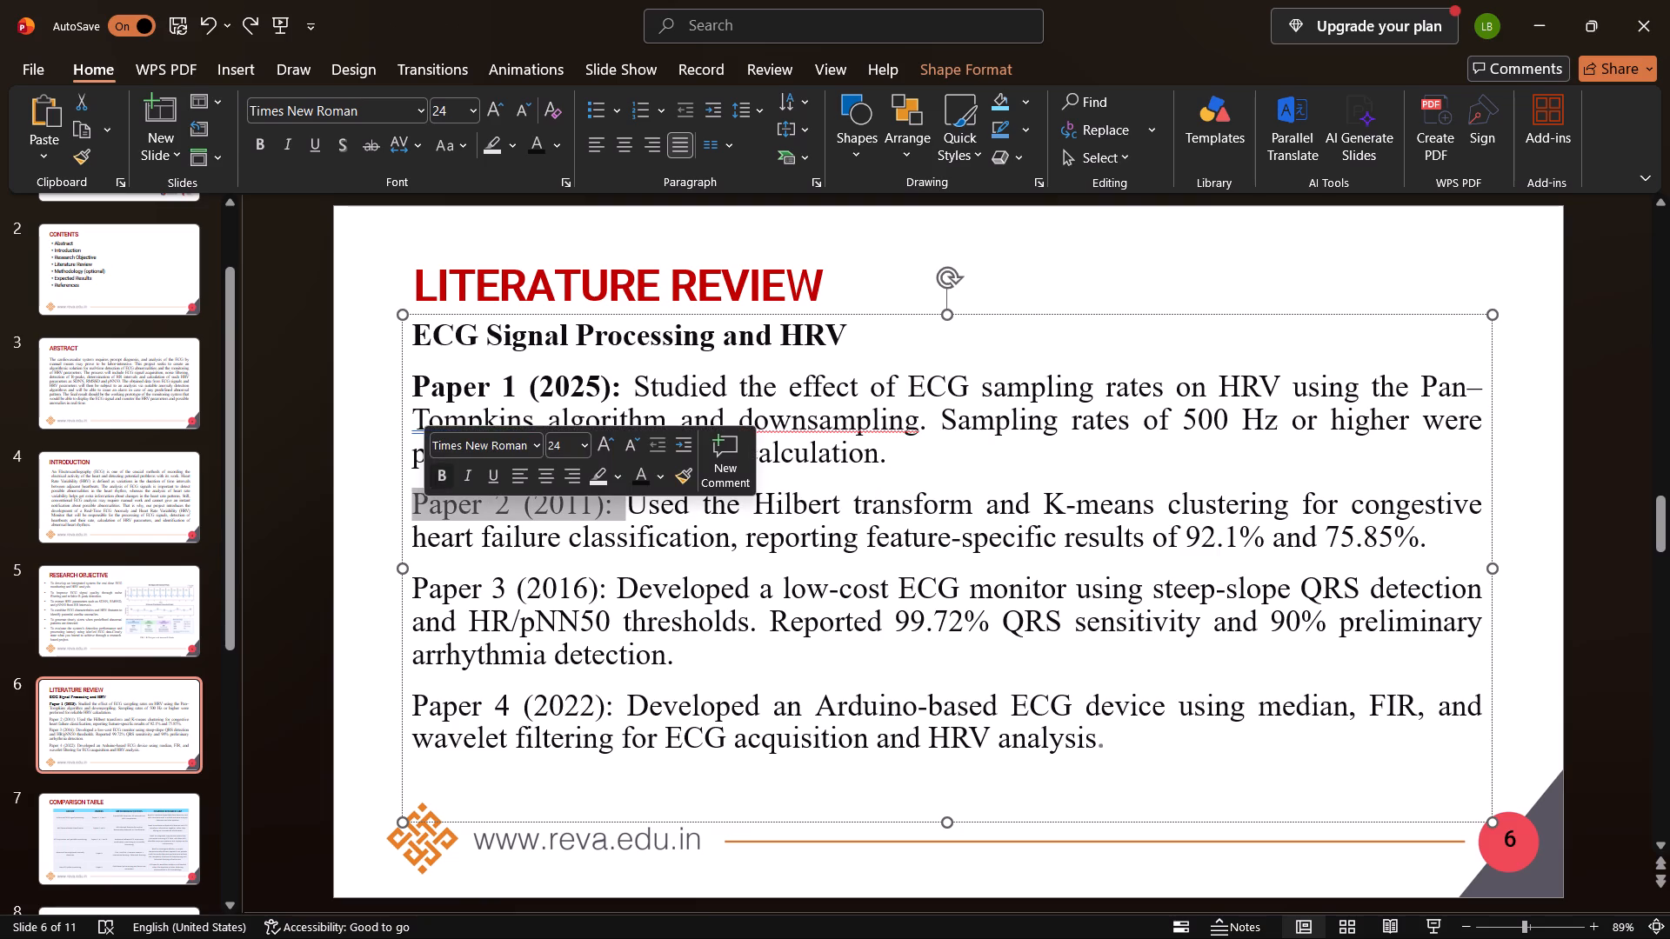
click(605, 593)
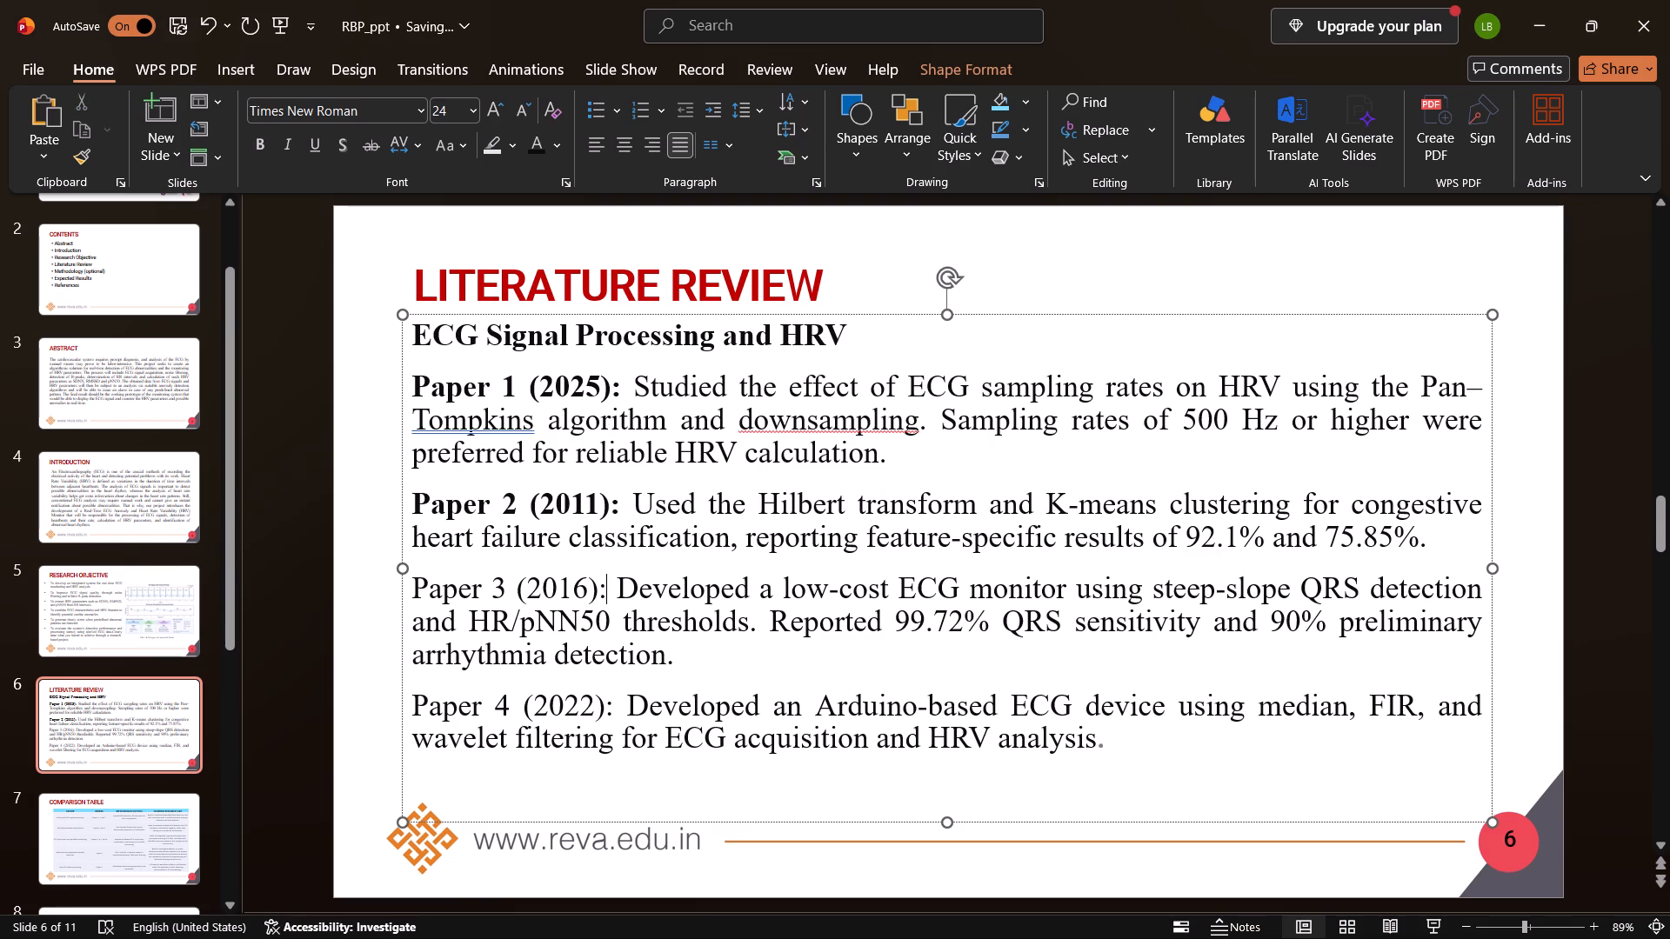
drag(605, 593, 435, 601)
scroll(435, 601, down, 1)
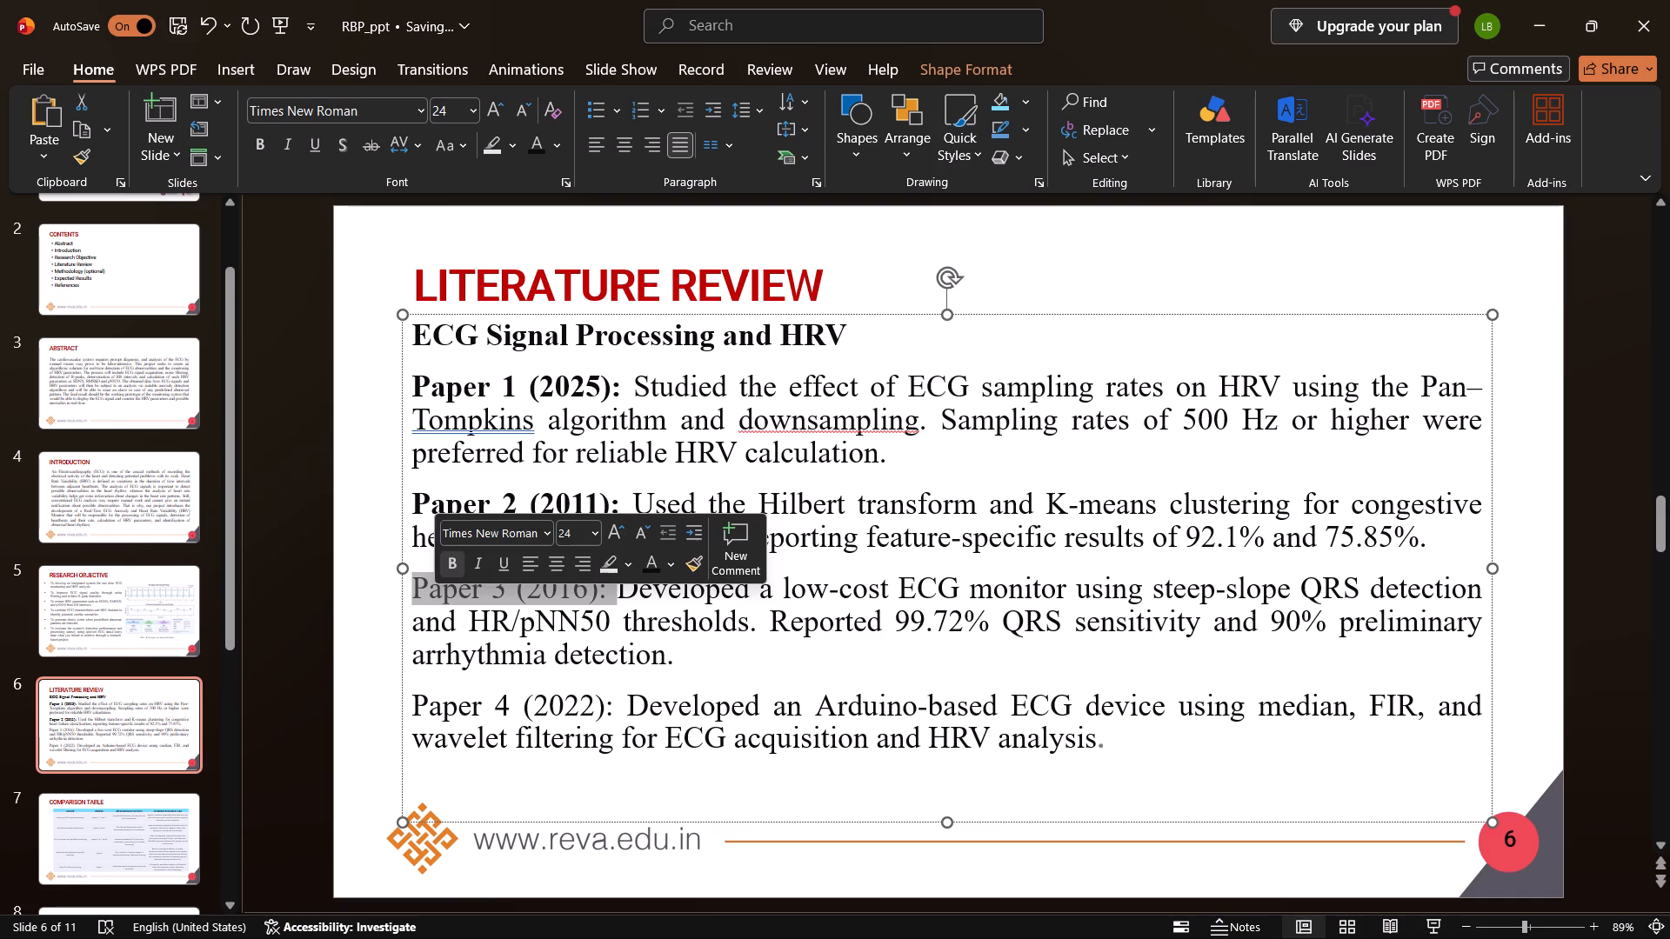
scroll(446, 568, down, 1)
click(455, 556)
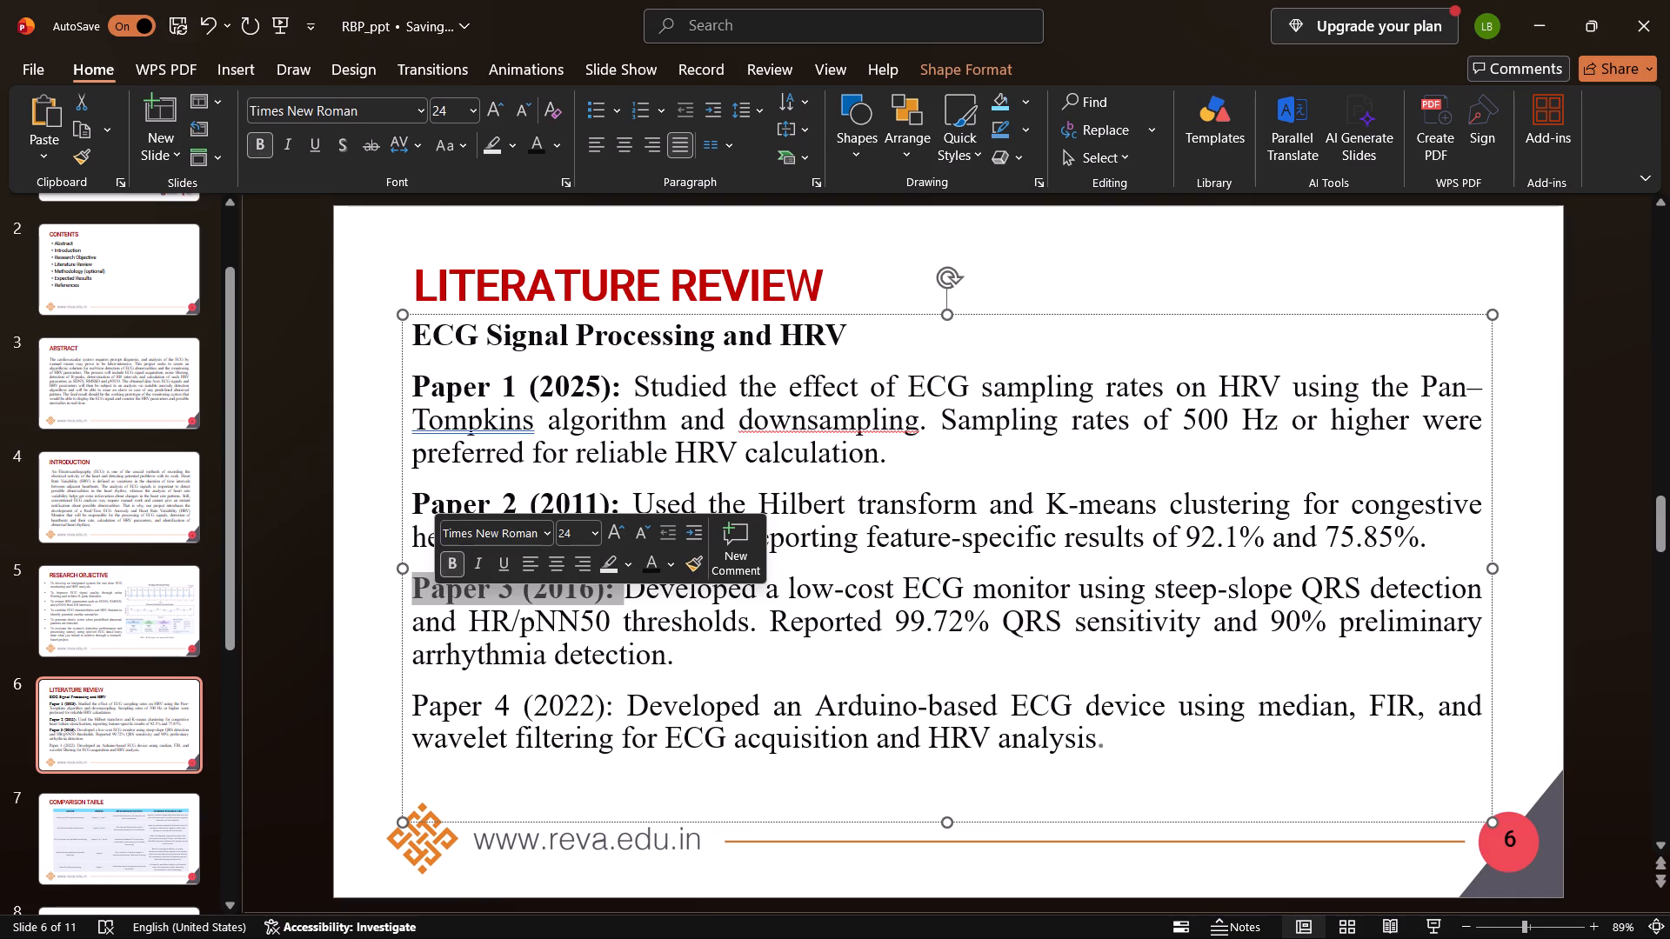
click(615, 703)
drag(615, 703, 453, 702)
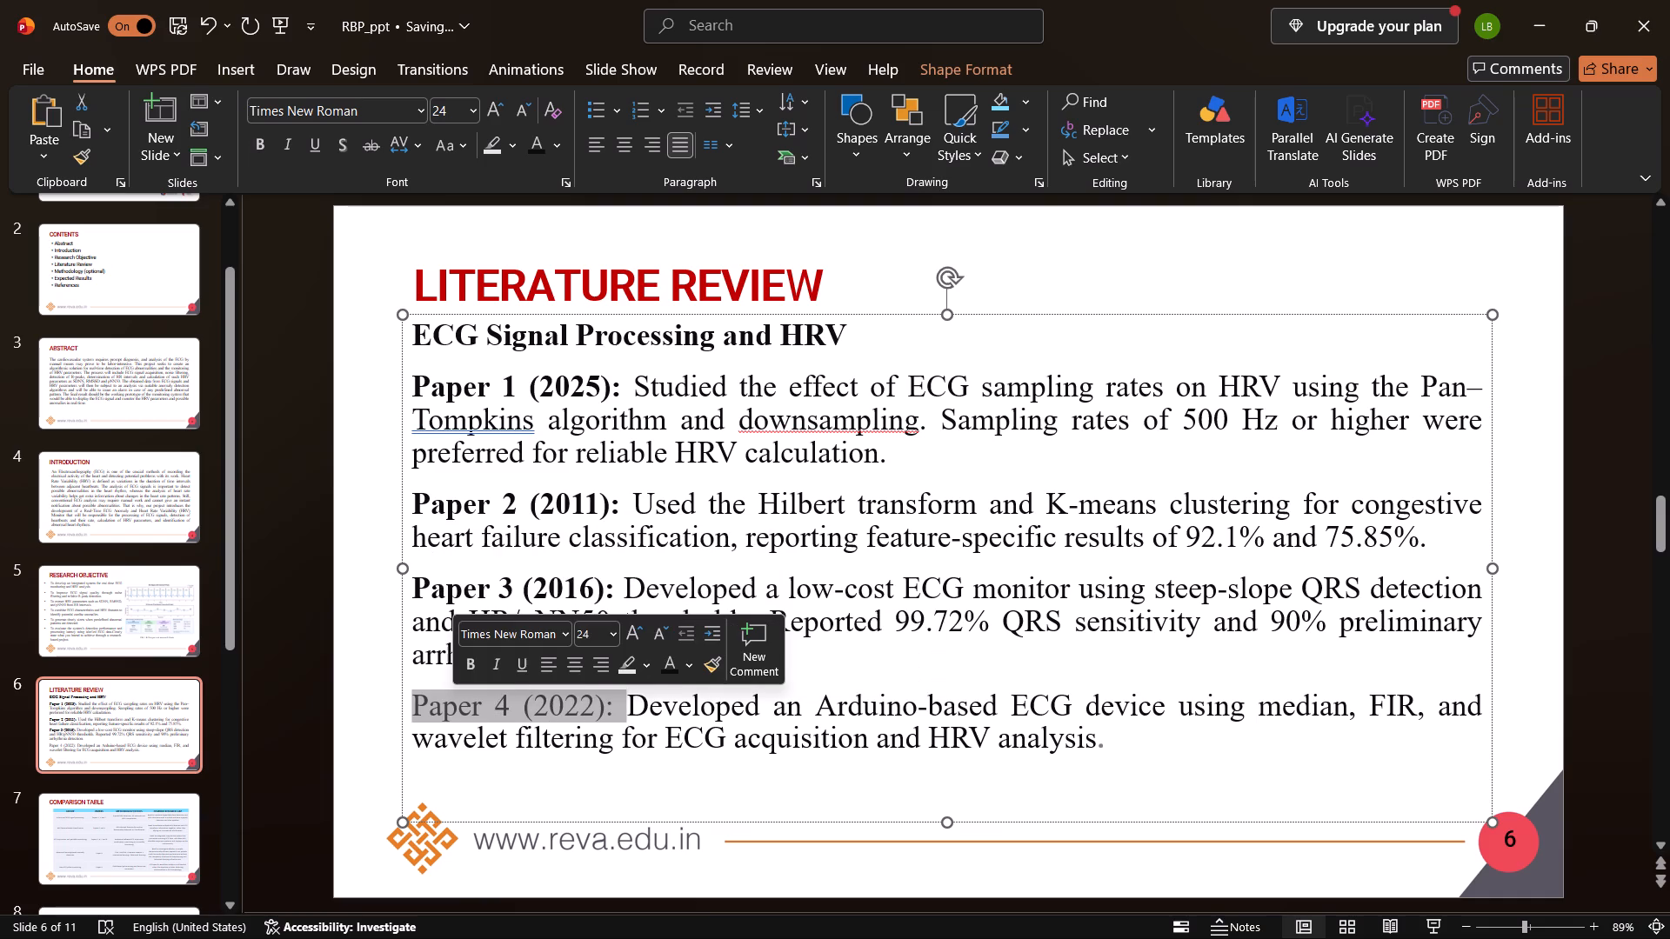
click(478, 670)
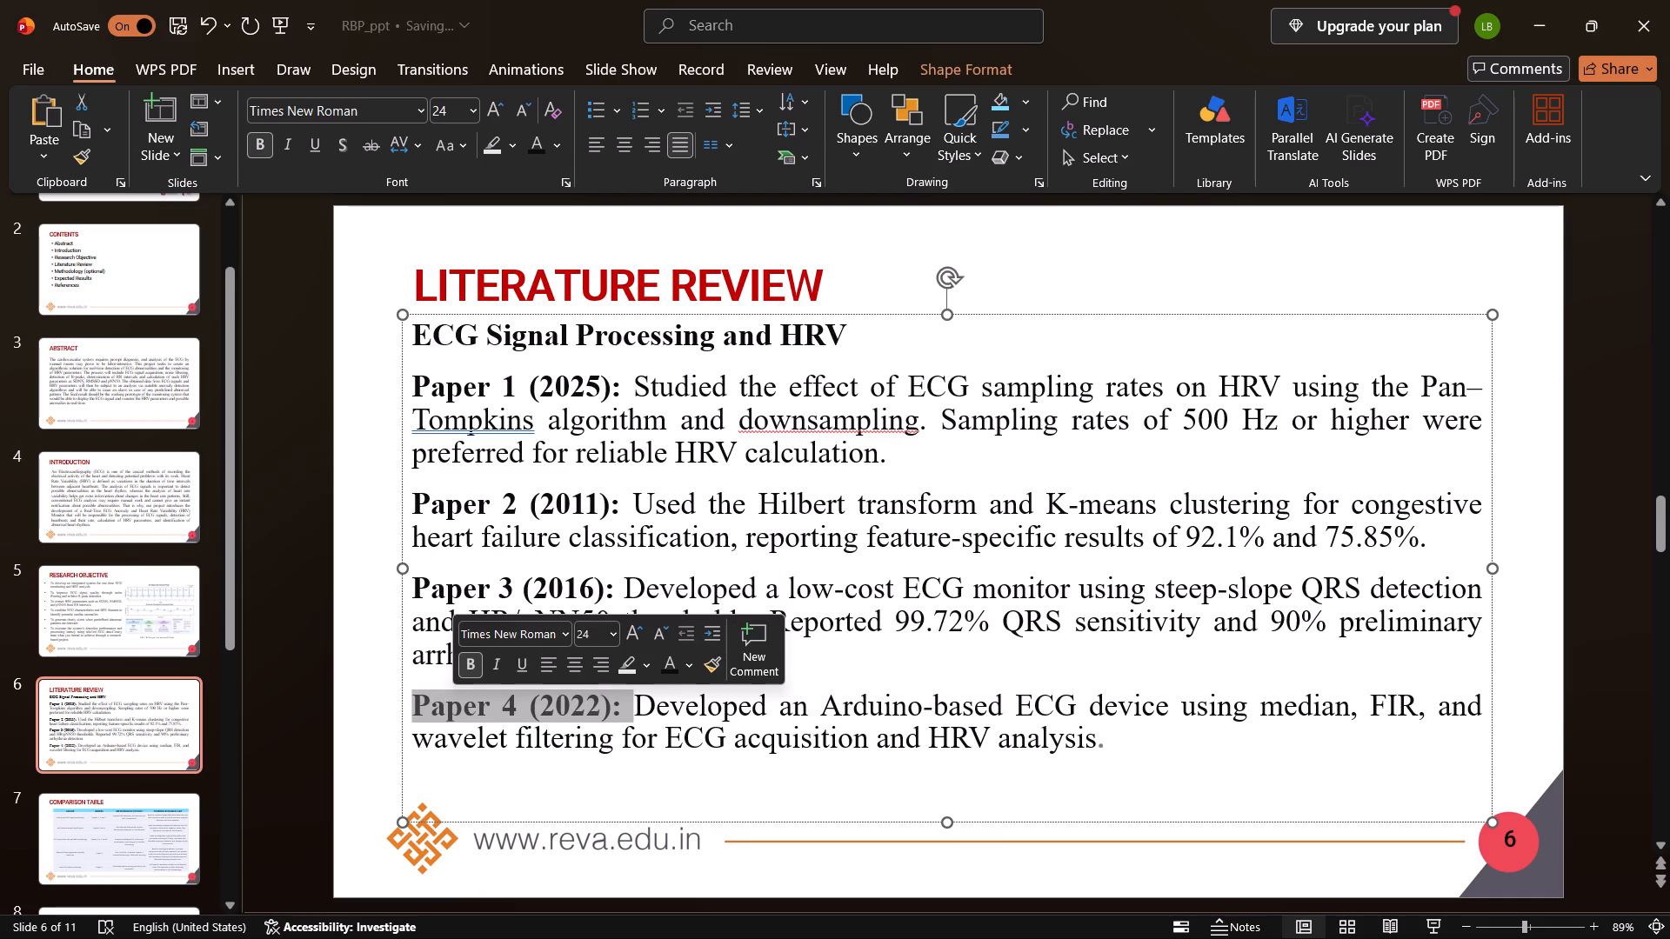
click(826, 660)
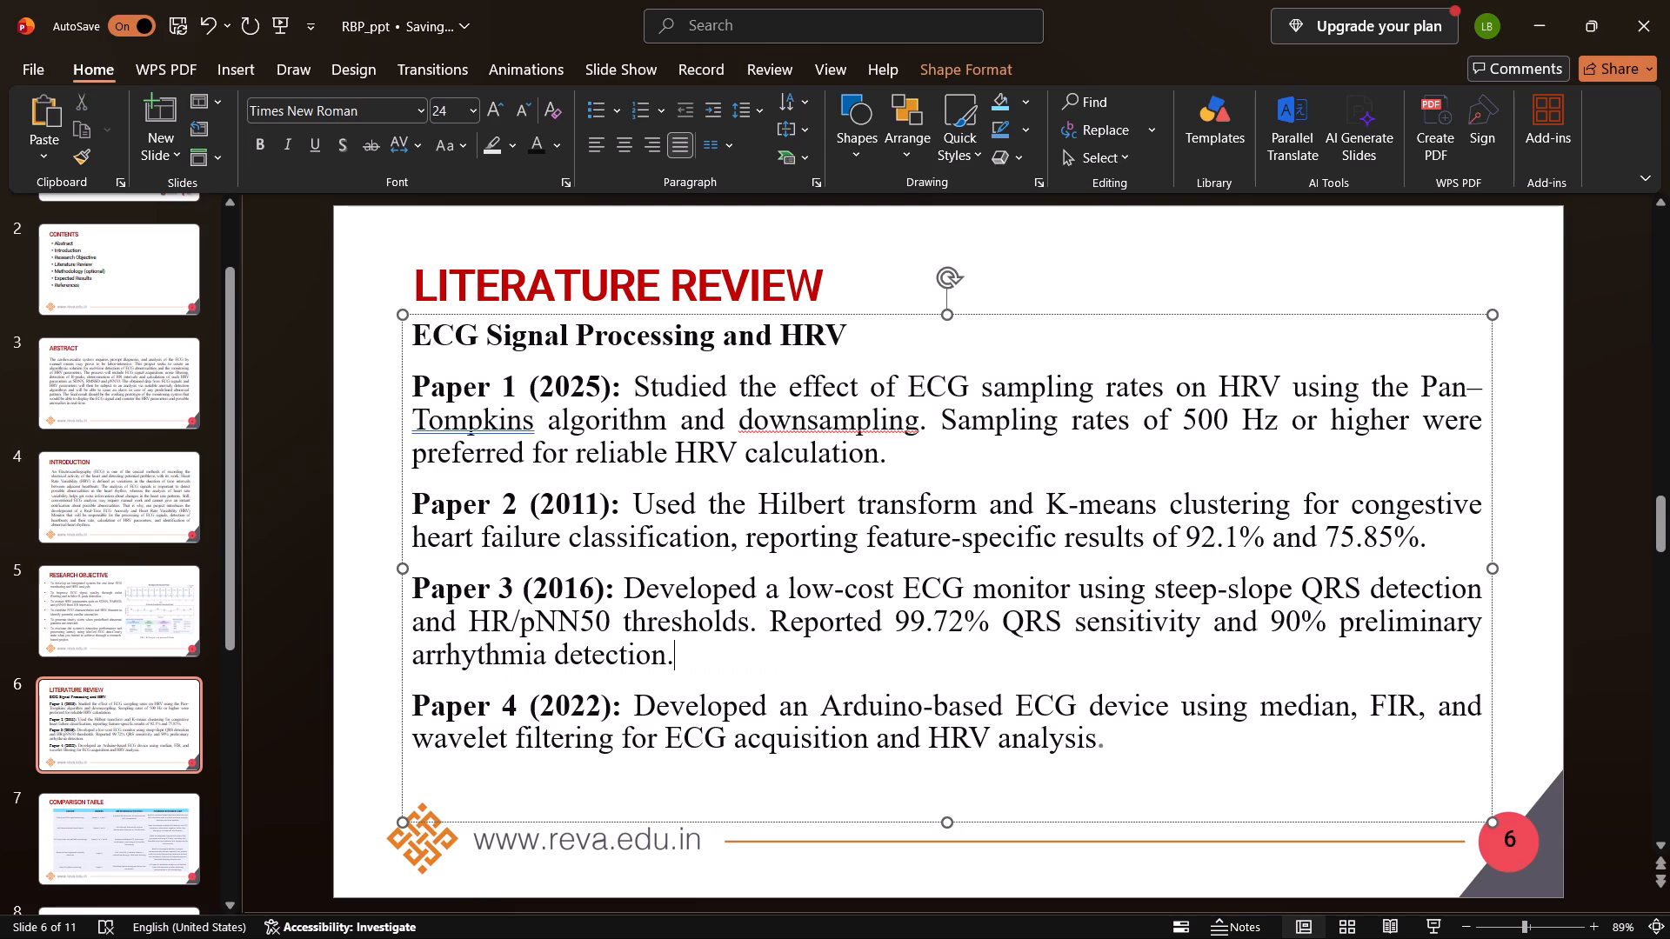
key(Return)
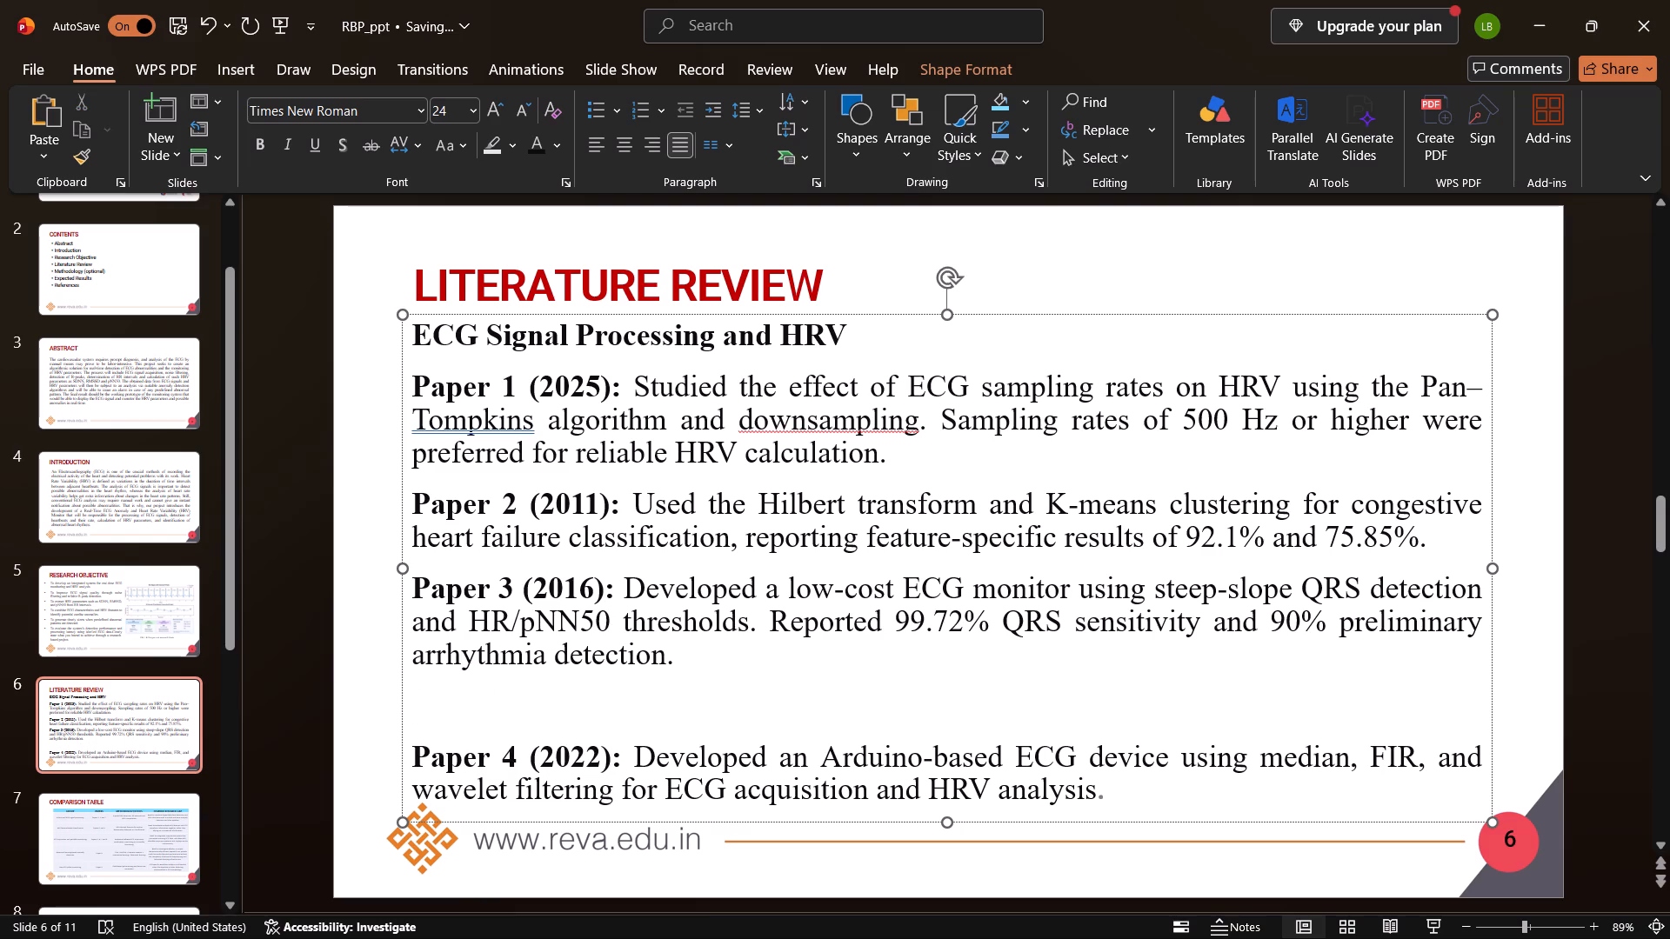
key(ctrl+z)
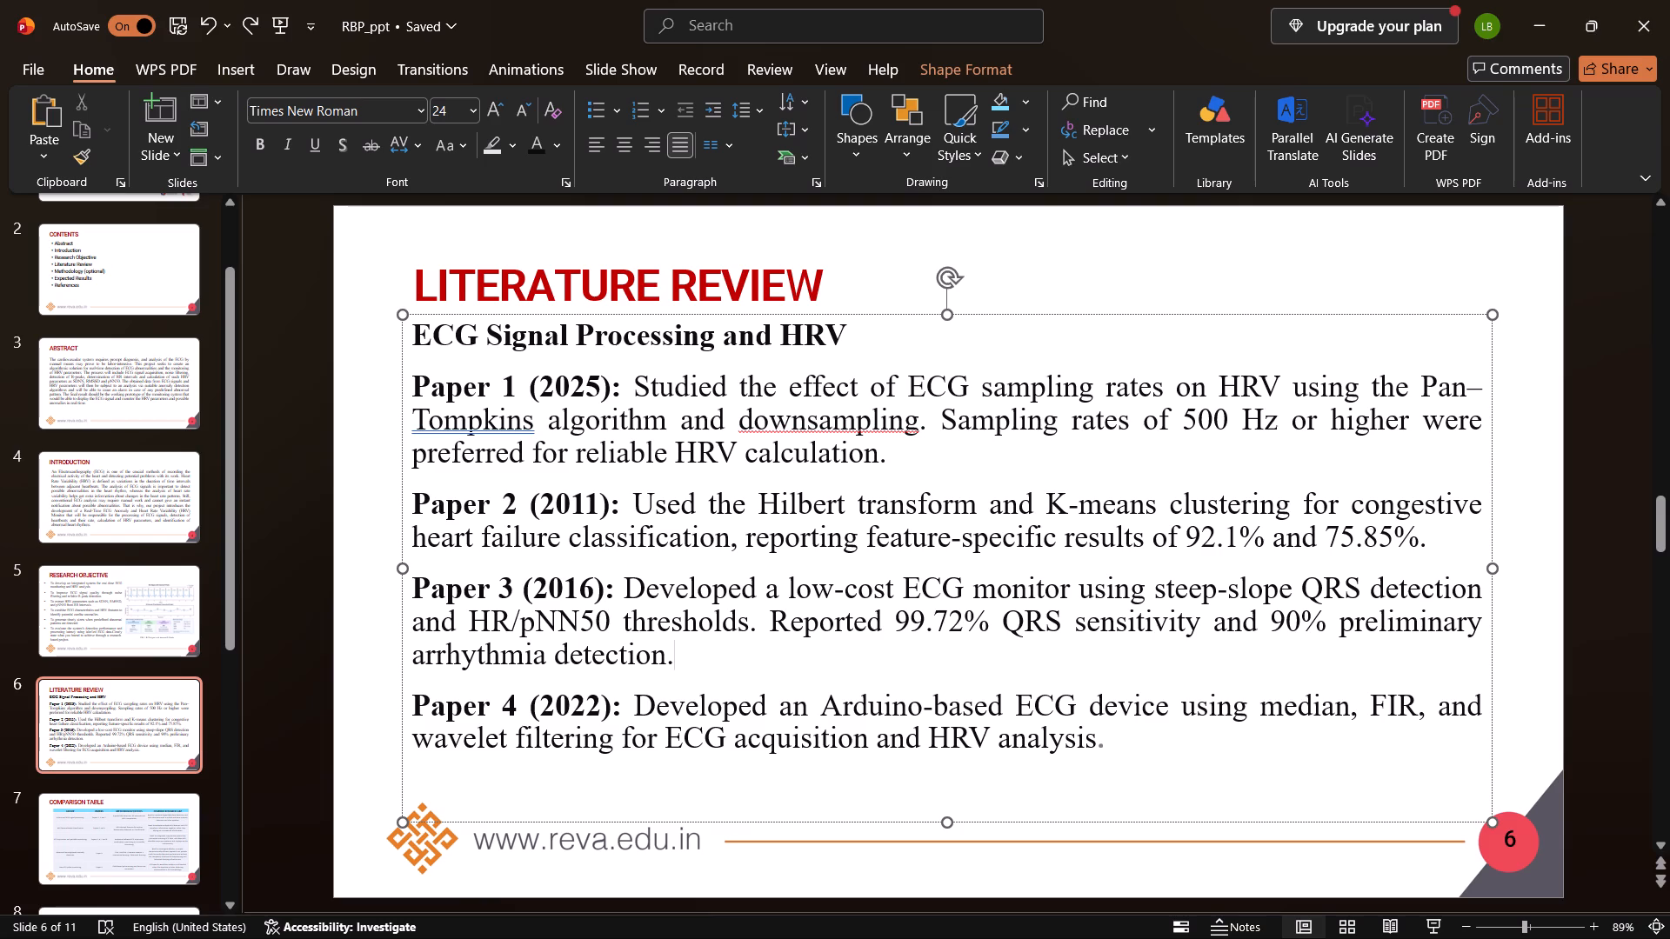
Lower the top edge of the LITERATURE REVIEW body text box to leave a gap below the heading.
drag(948, 311, 948, 339)
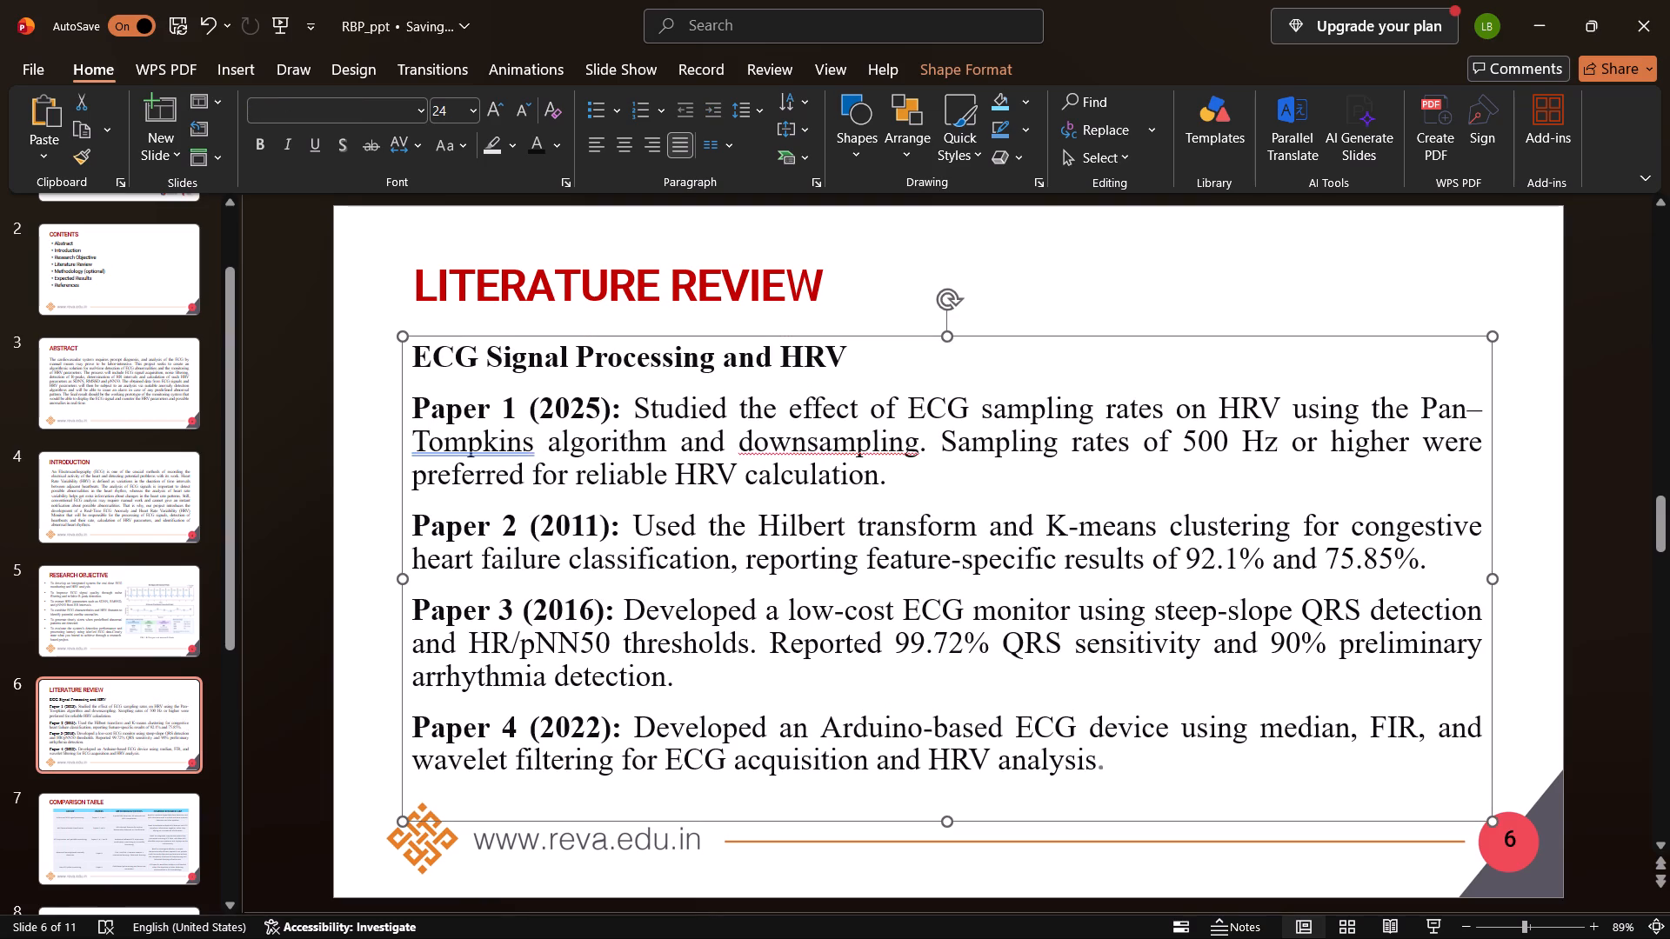
Insert a new slide between the LITERATURE REVIEW and COMPARISON TABLE slides.
click(224, 739)
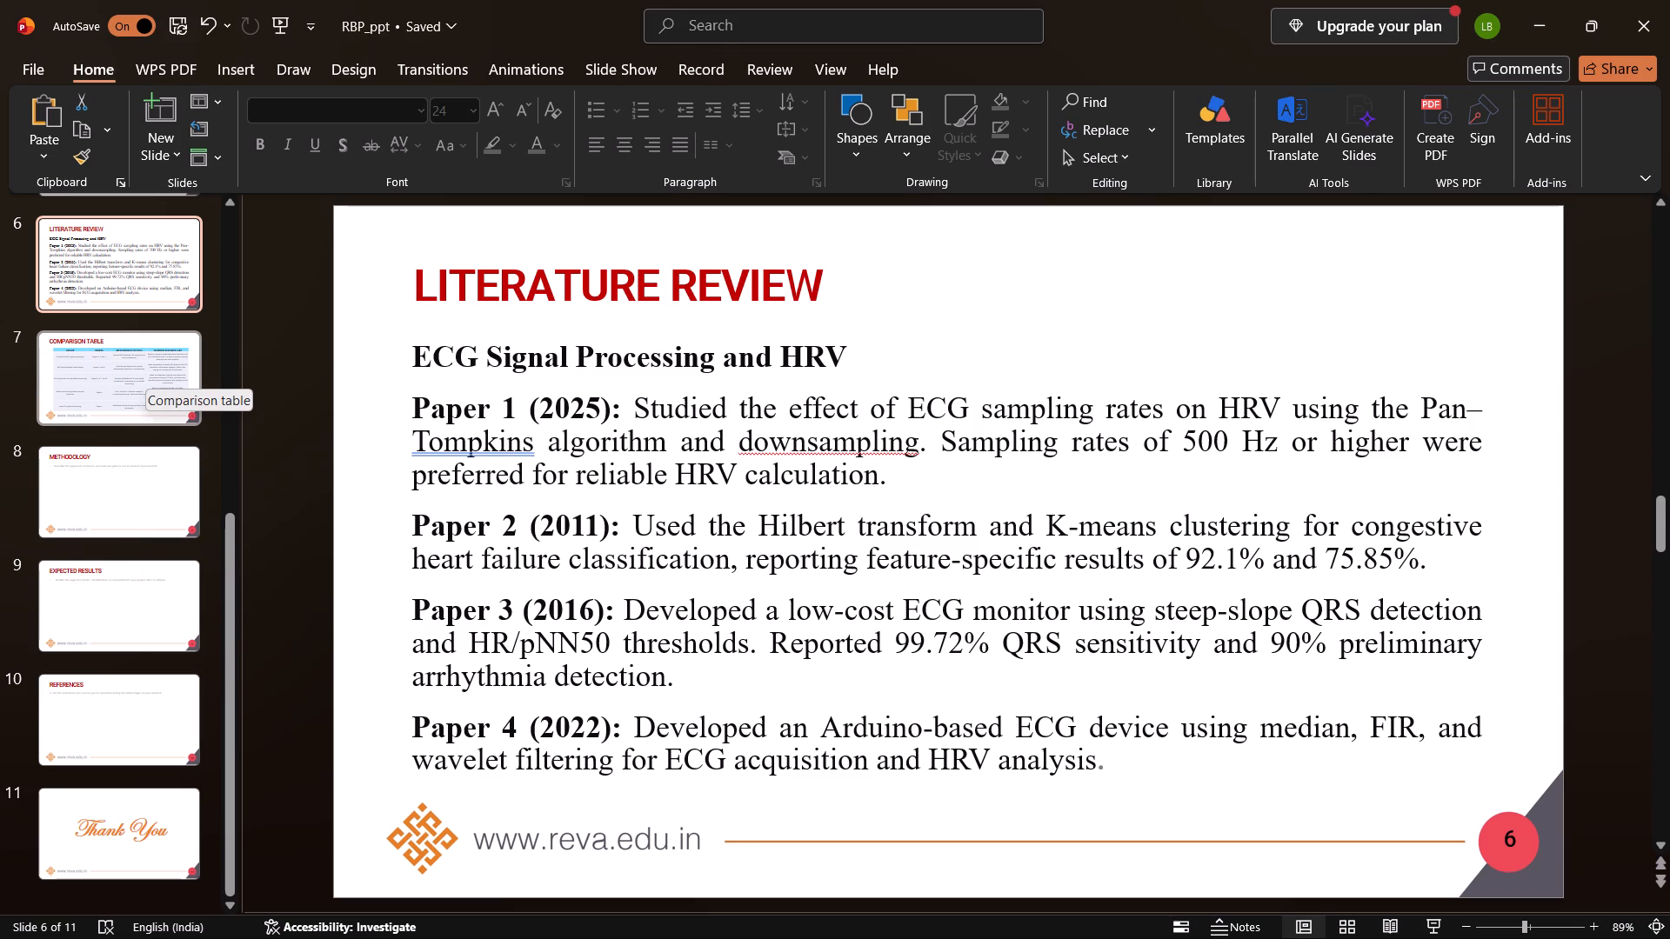
key(Return)
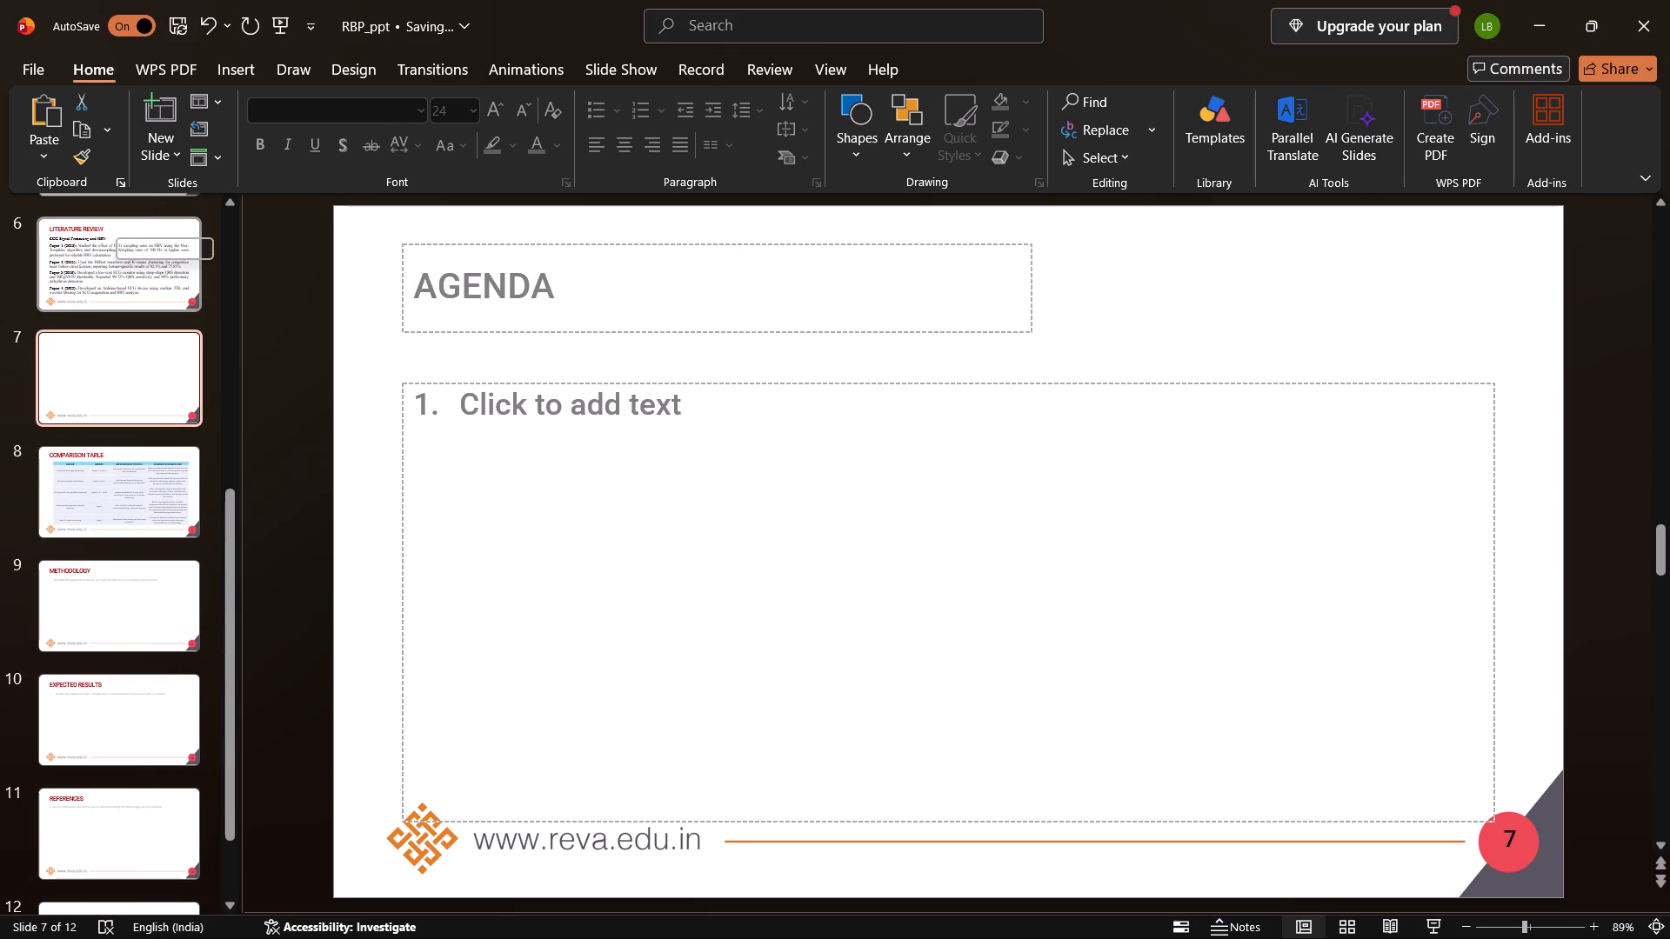
Copy the LITERATURE REVIEW heading from slide 6 into the title placeholder of the new slide 7.
click(116, 221)
drag(417, 279, 794, 287)
key(ctrl+c)
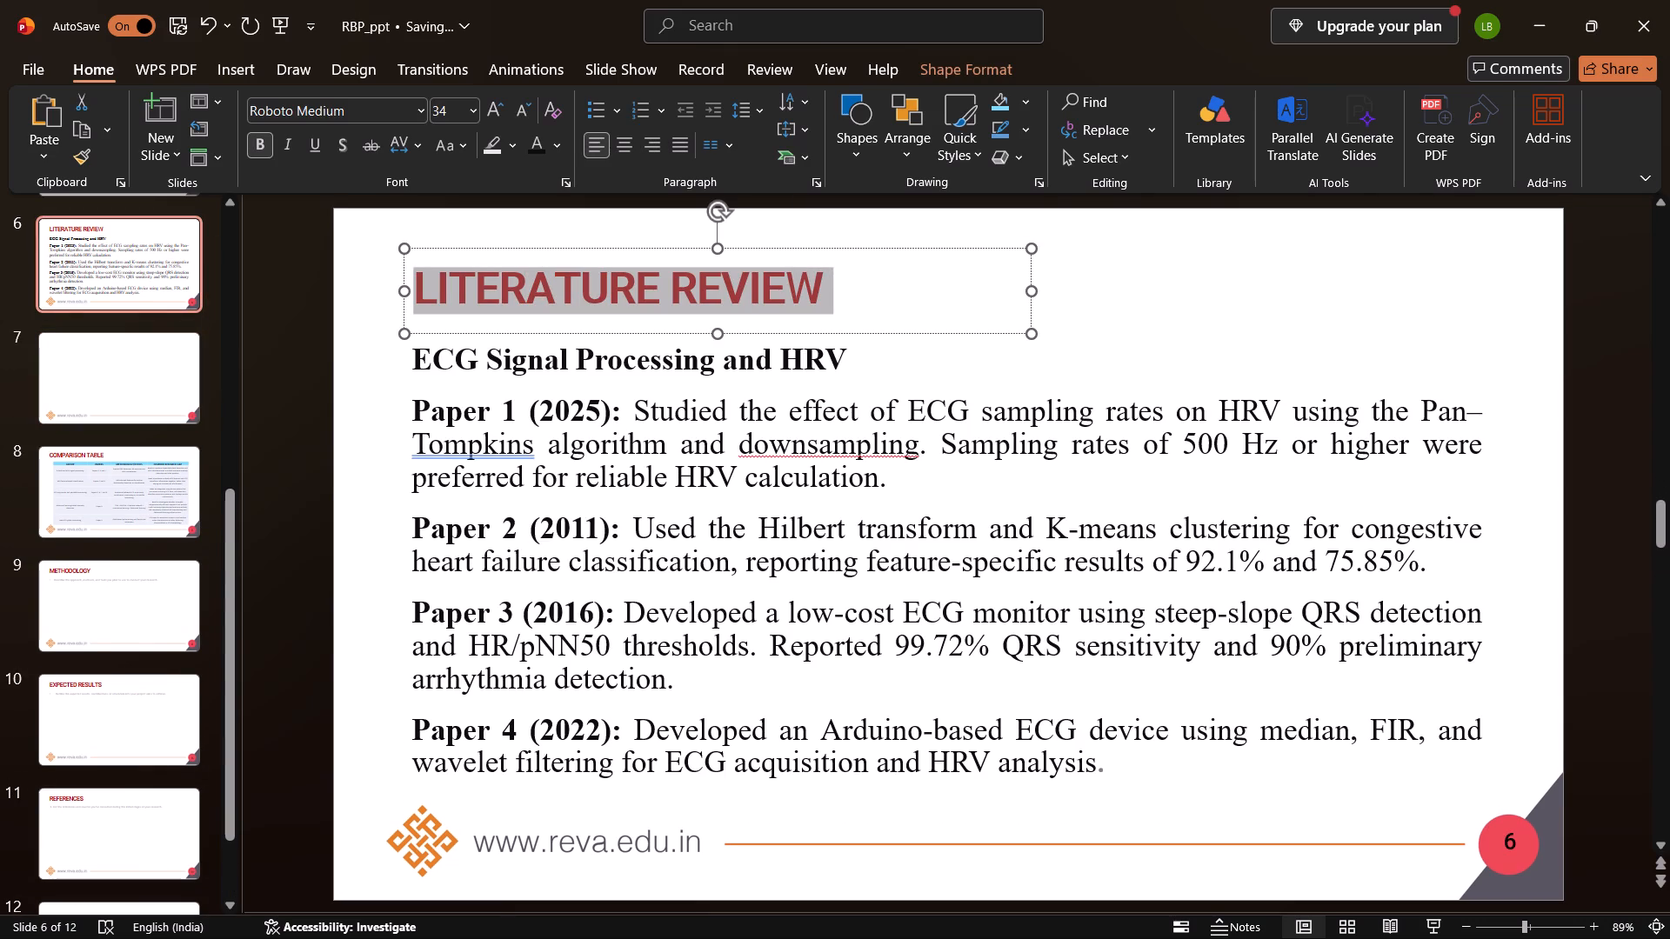
click(102, 376)
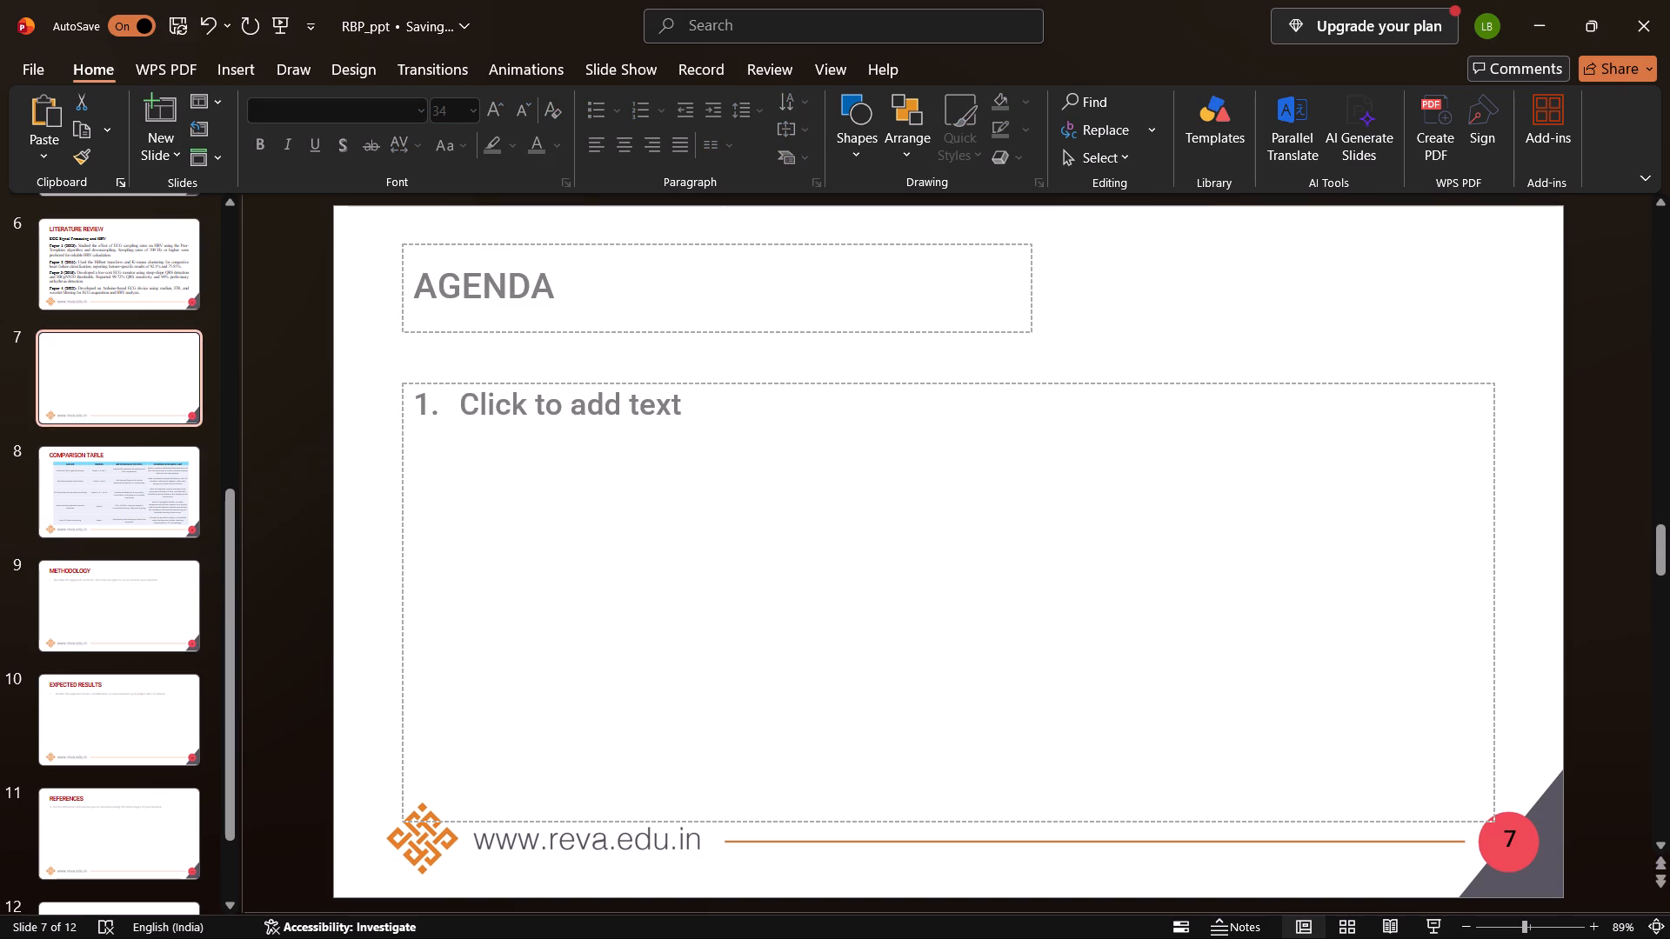
click(431, 273)
key(ctrl+v)
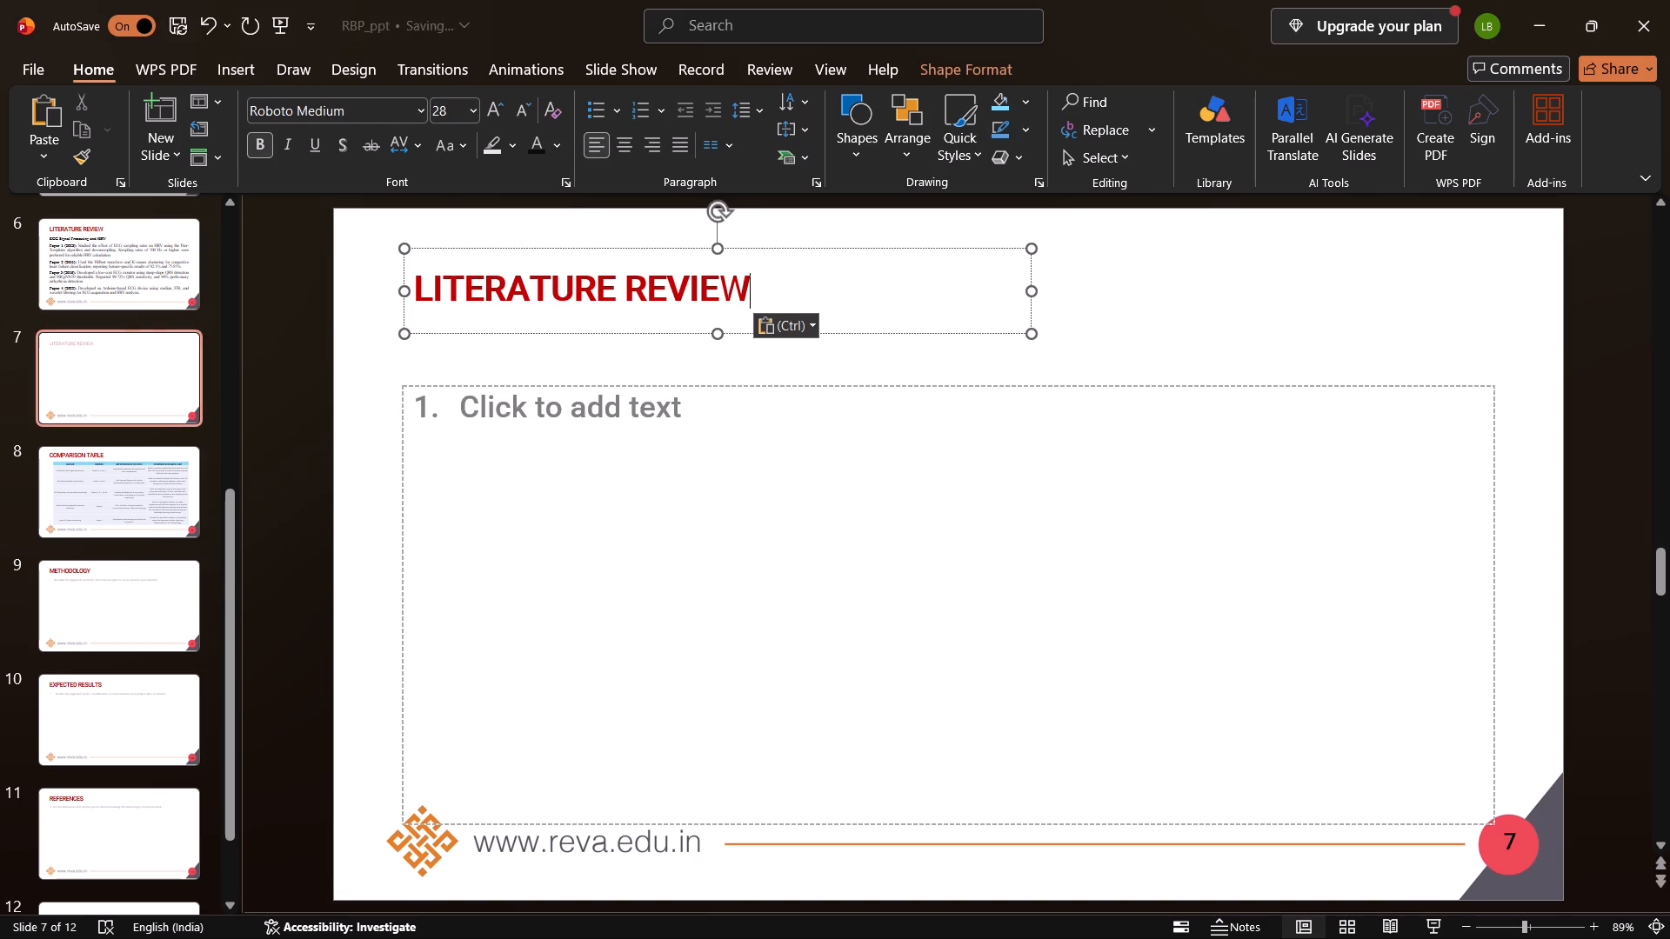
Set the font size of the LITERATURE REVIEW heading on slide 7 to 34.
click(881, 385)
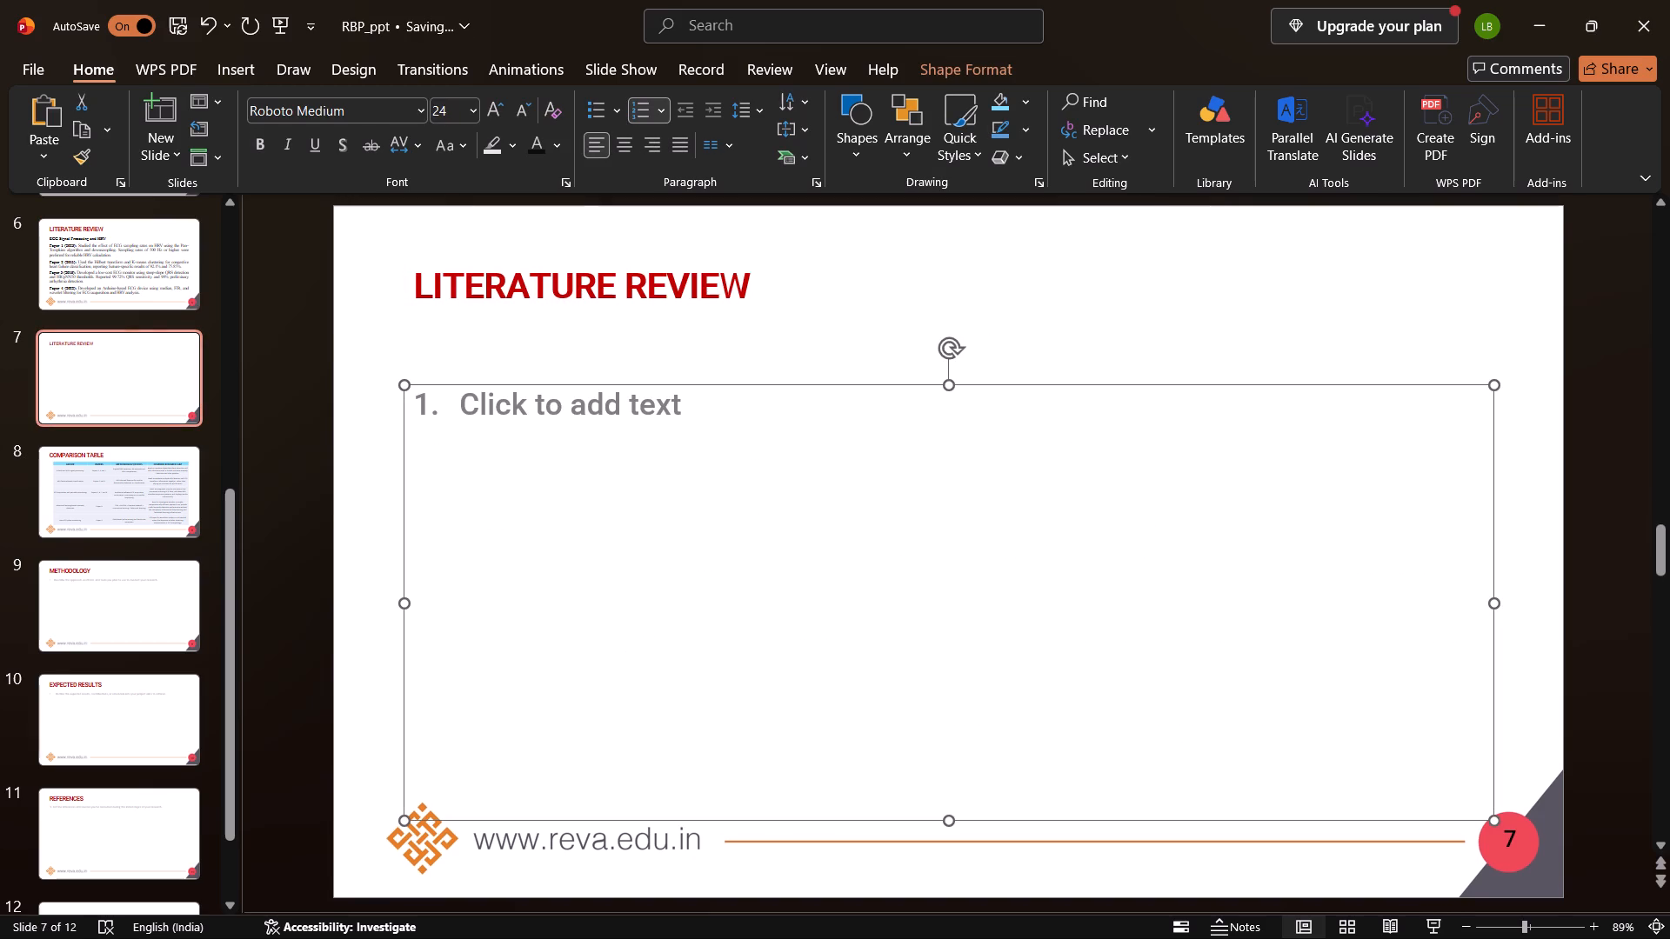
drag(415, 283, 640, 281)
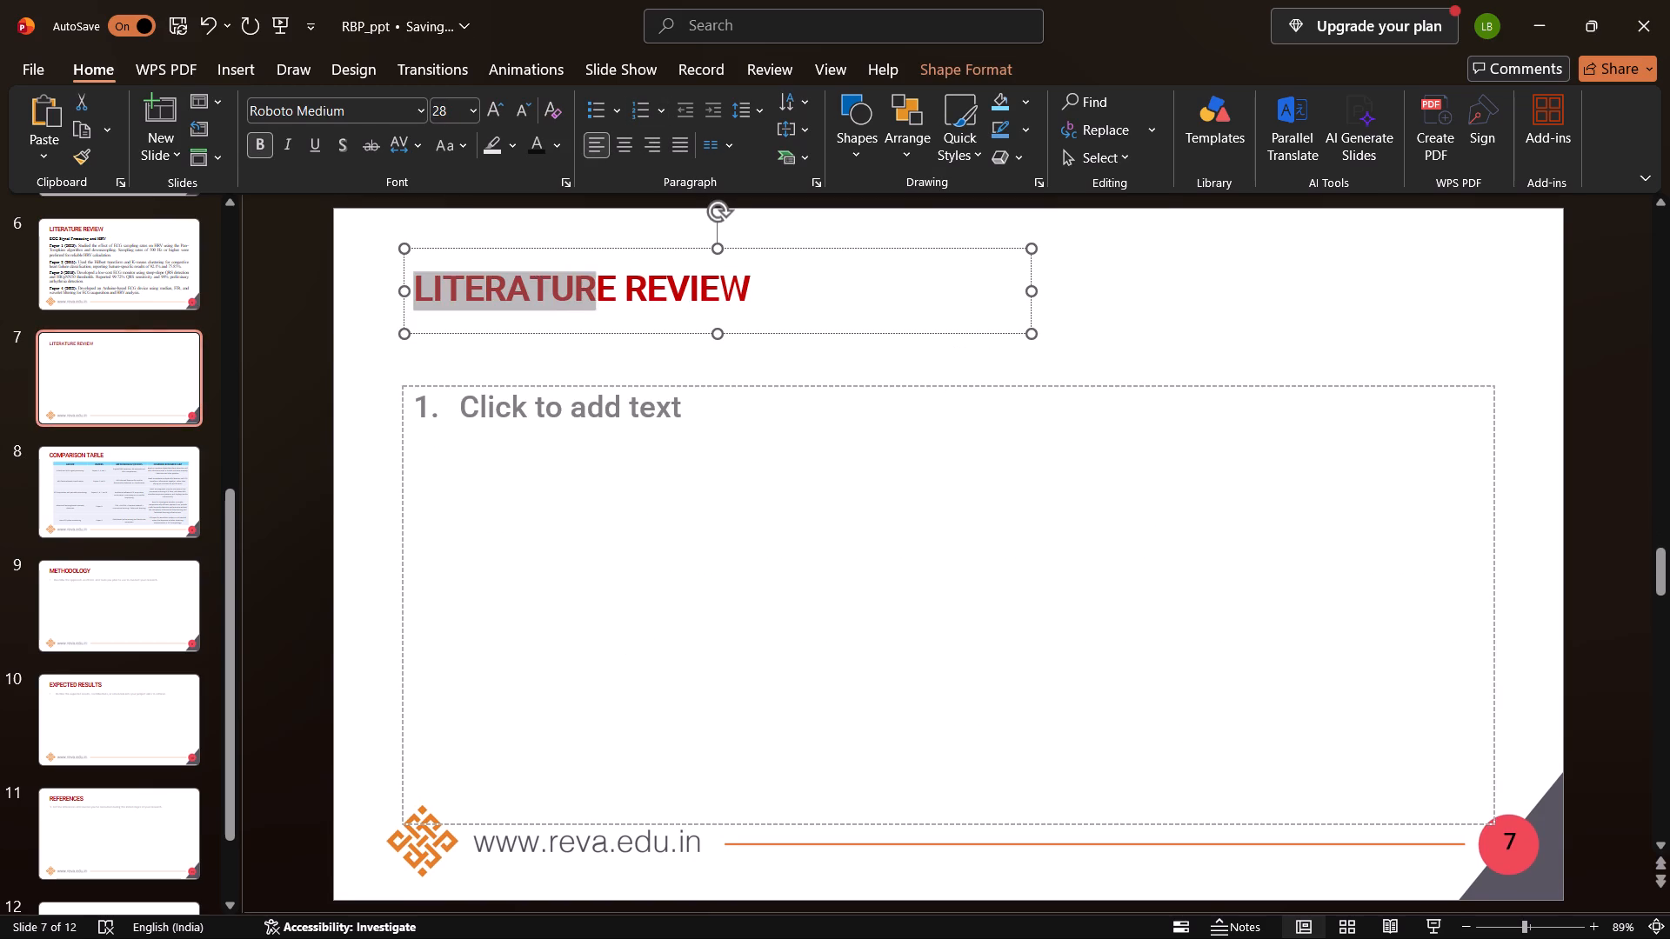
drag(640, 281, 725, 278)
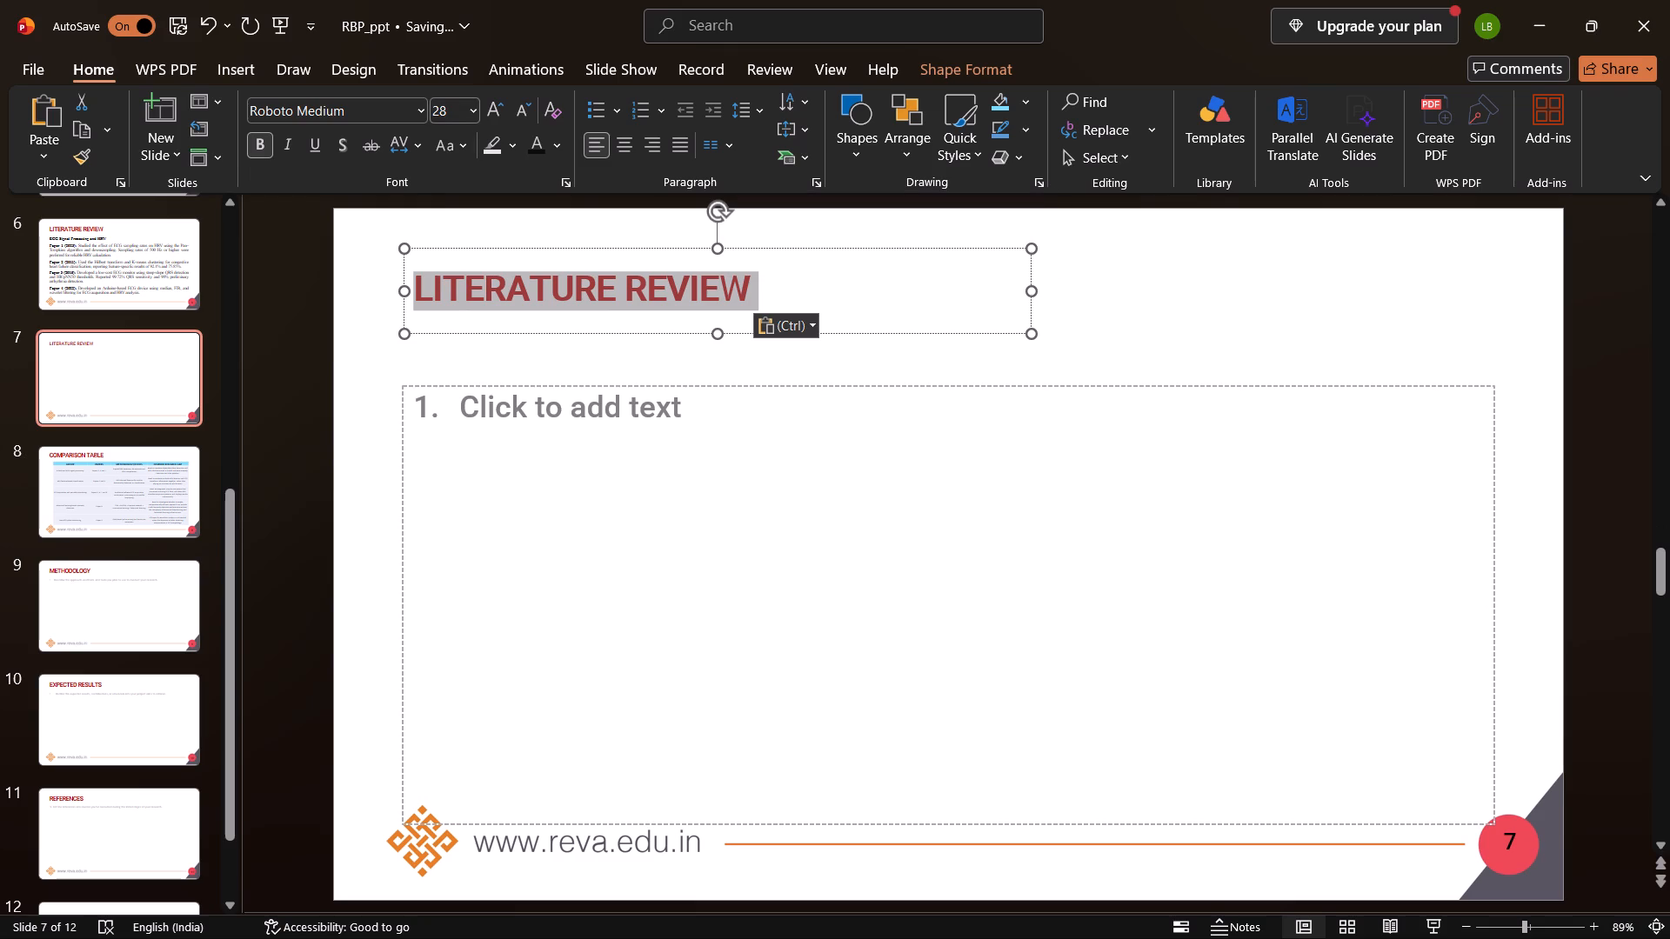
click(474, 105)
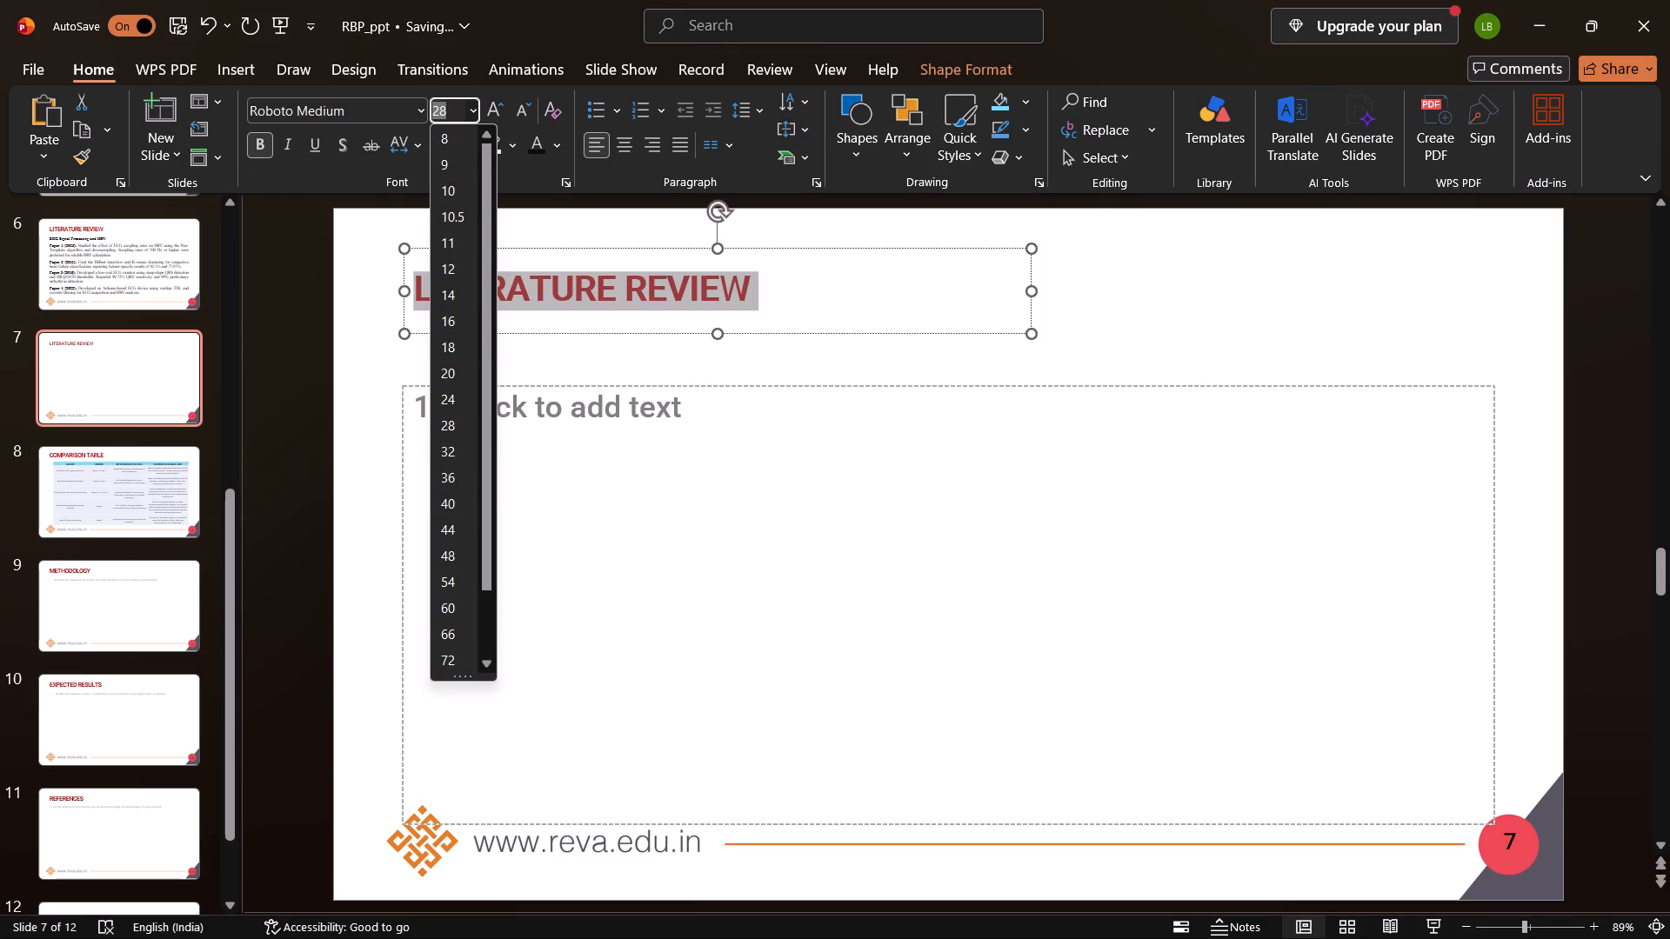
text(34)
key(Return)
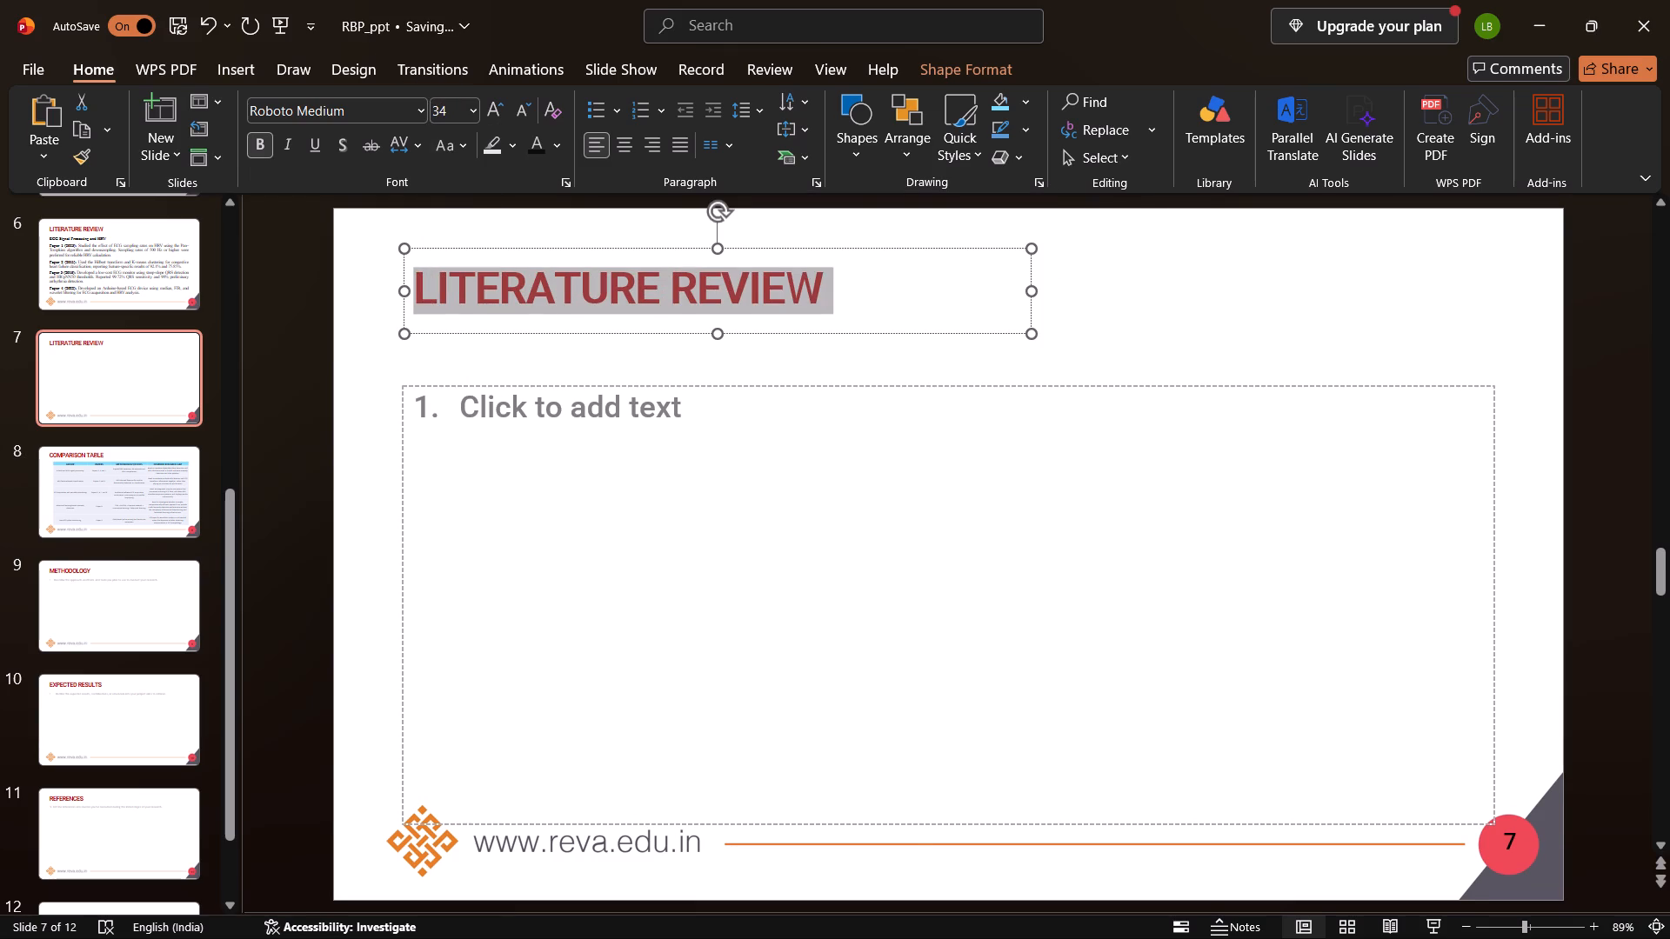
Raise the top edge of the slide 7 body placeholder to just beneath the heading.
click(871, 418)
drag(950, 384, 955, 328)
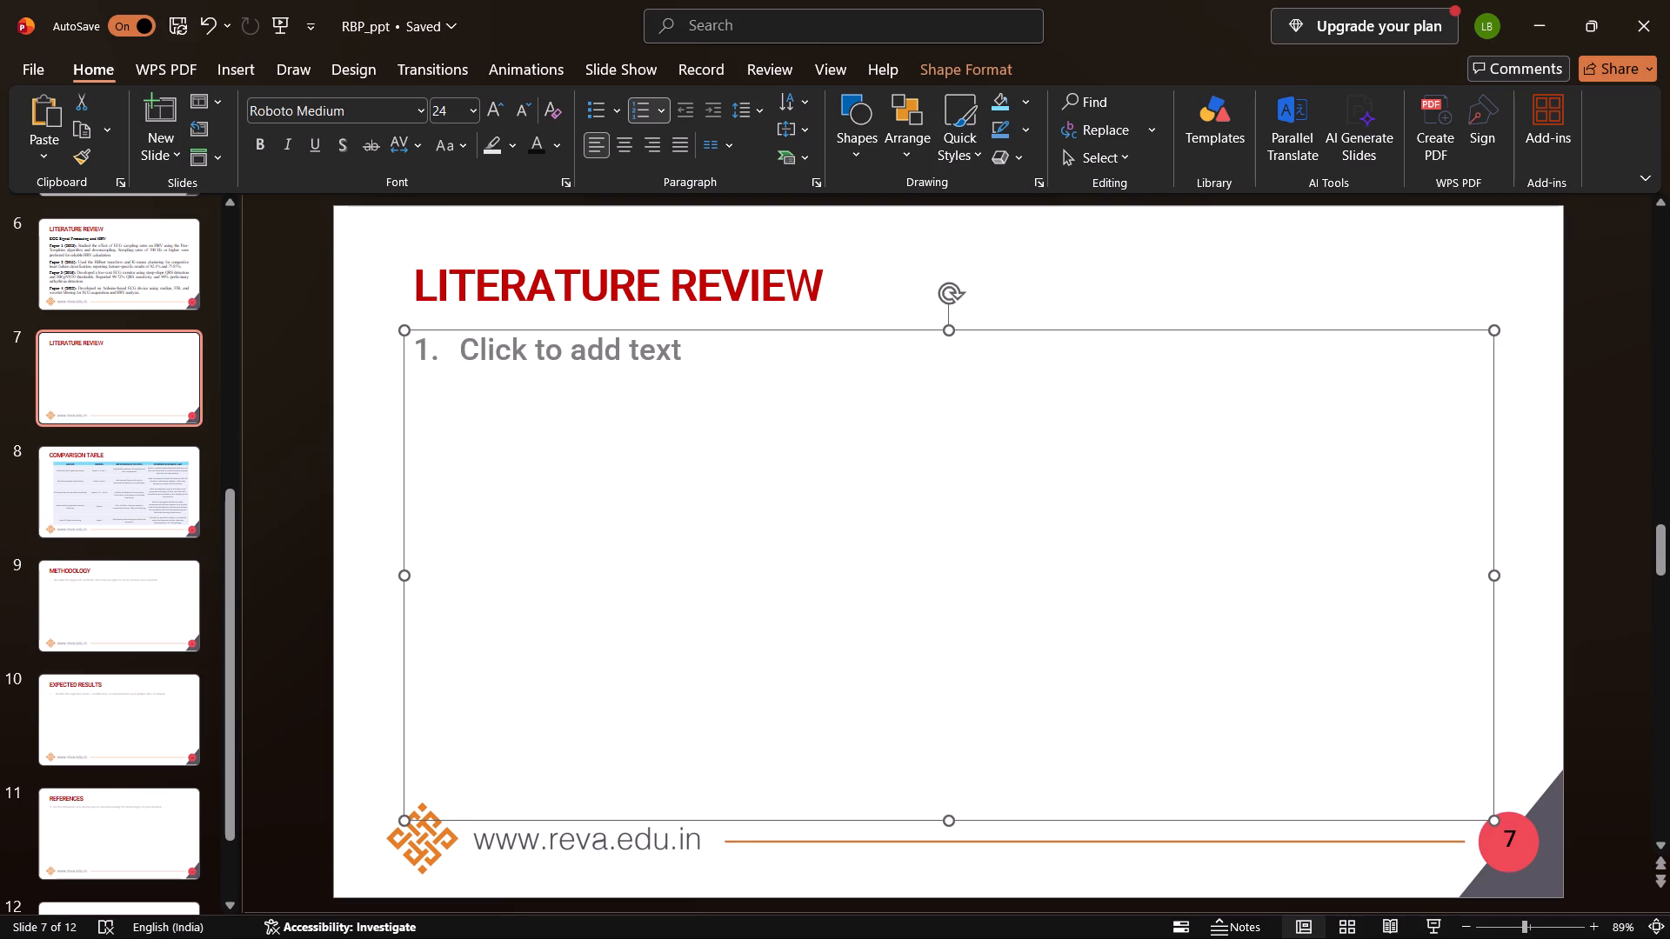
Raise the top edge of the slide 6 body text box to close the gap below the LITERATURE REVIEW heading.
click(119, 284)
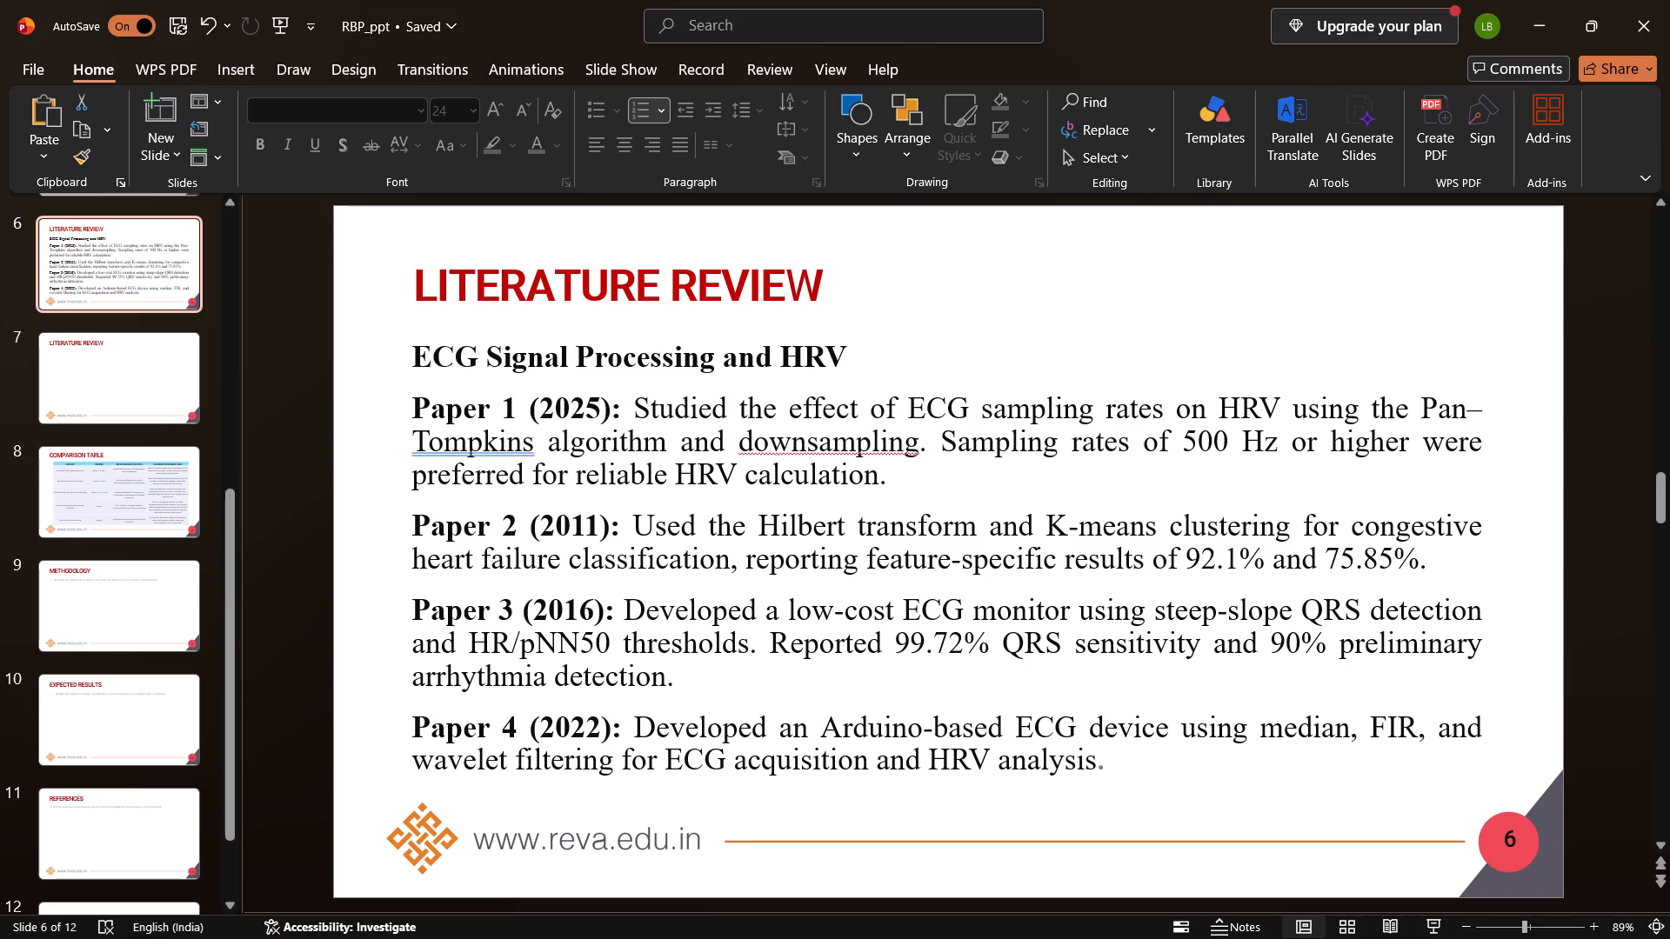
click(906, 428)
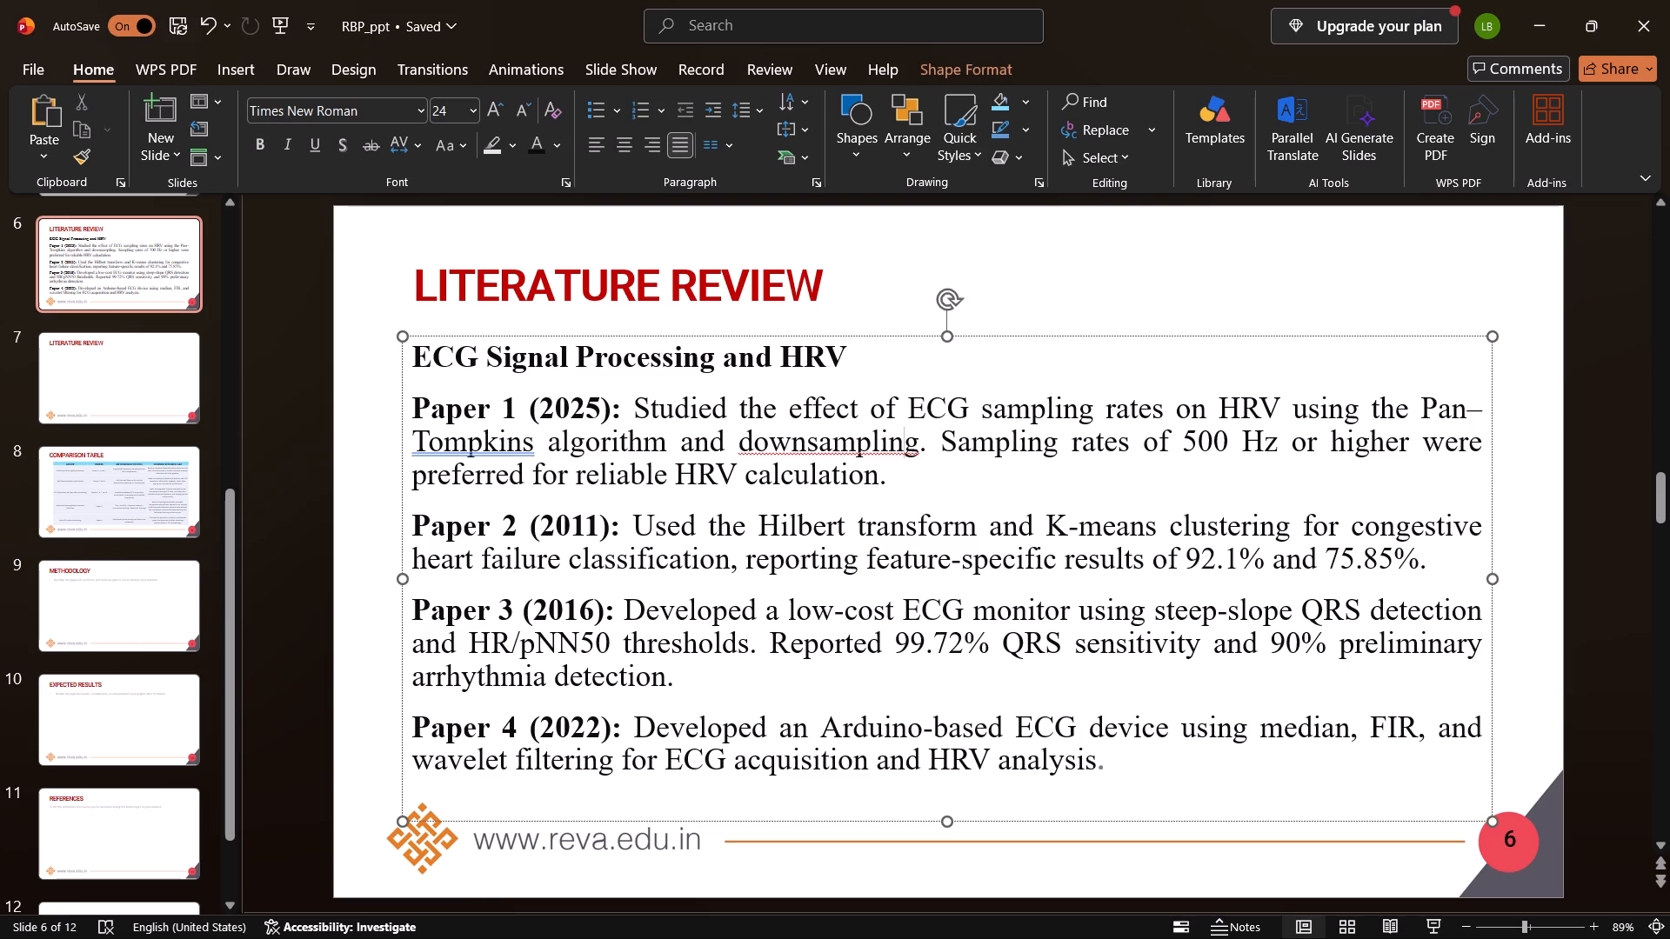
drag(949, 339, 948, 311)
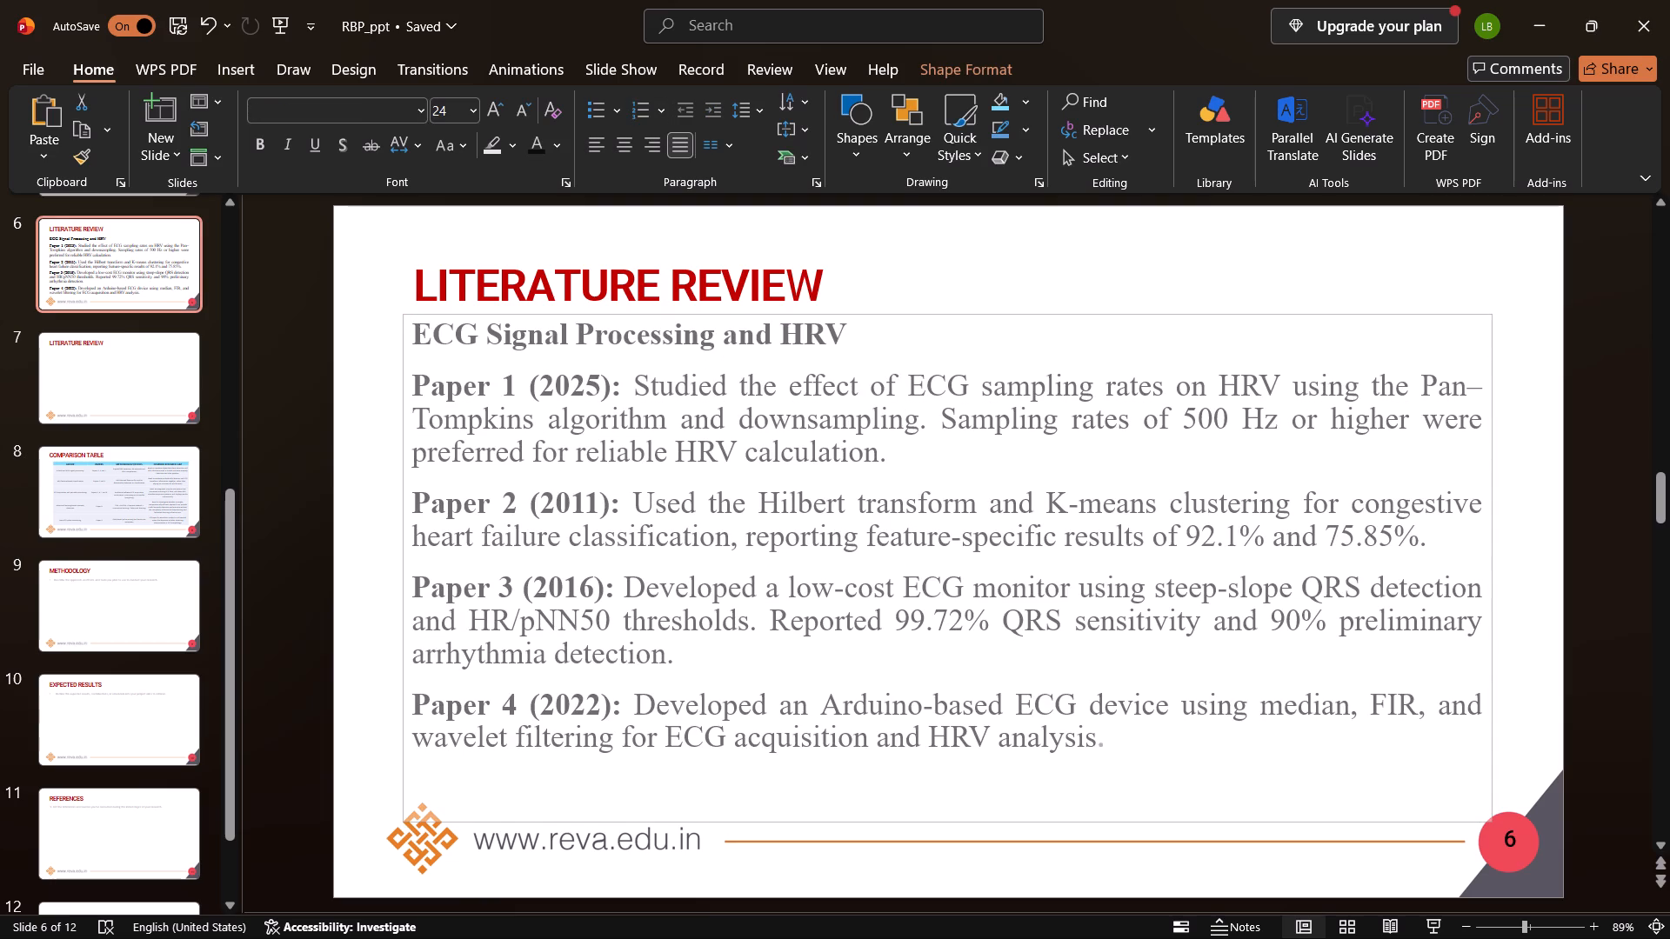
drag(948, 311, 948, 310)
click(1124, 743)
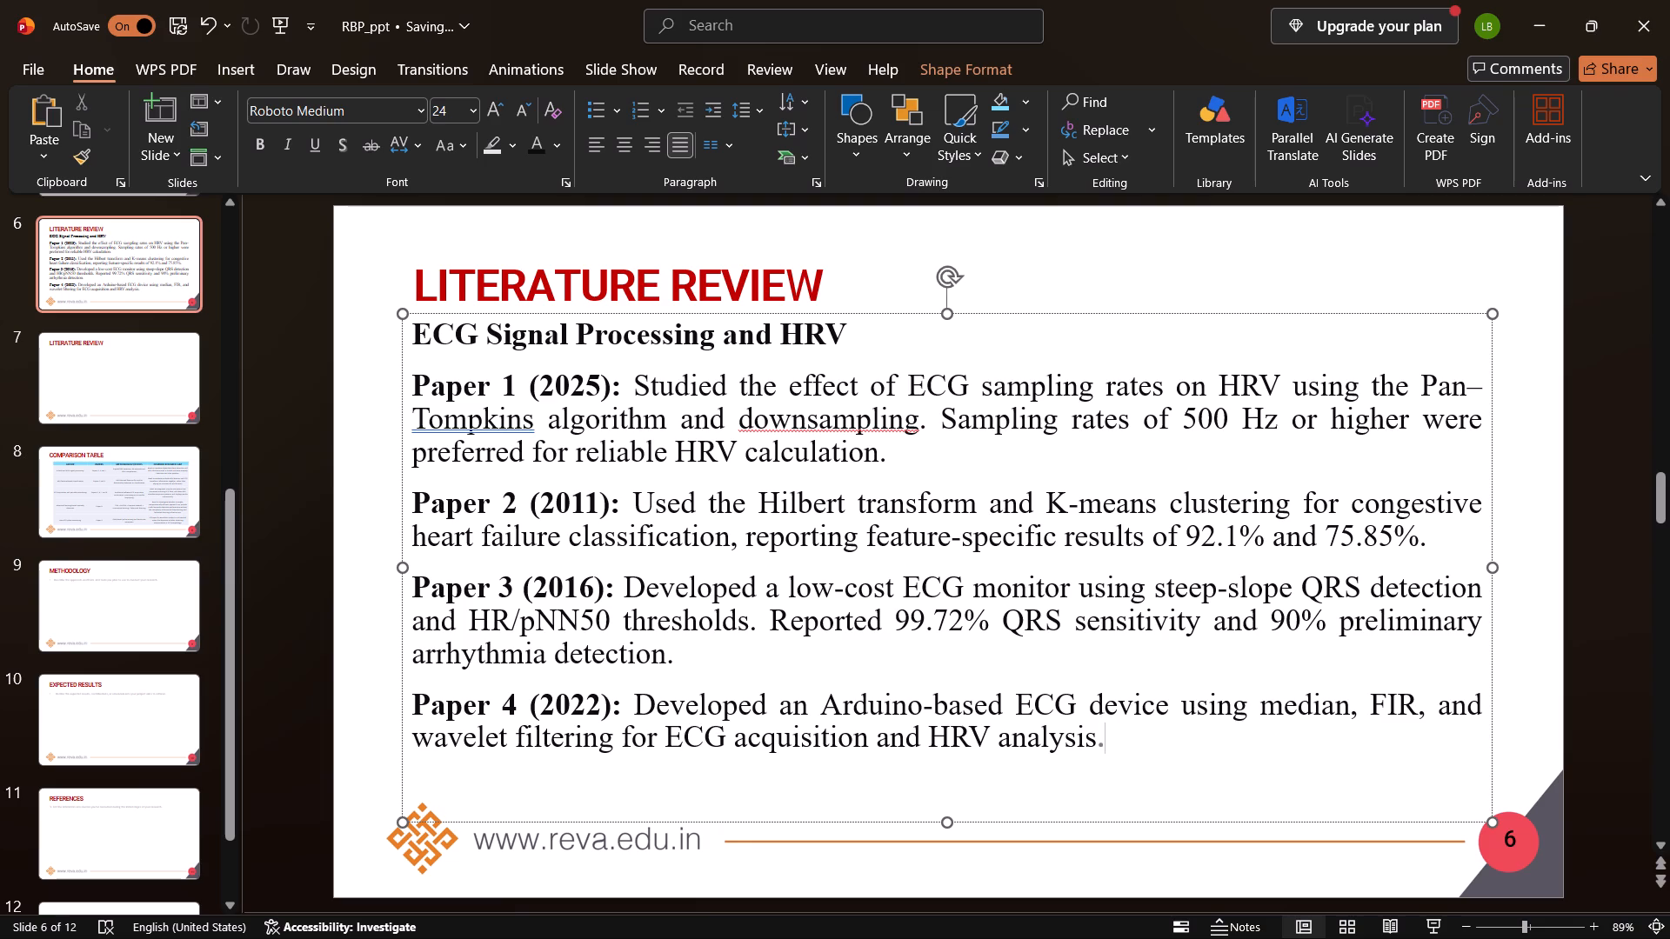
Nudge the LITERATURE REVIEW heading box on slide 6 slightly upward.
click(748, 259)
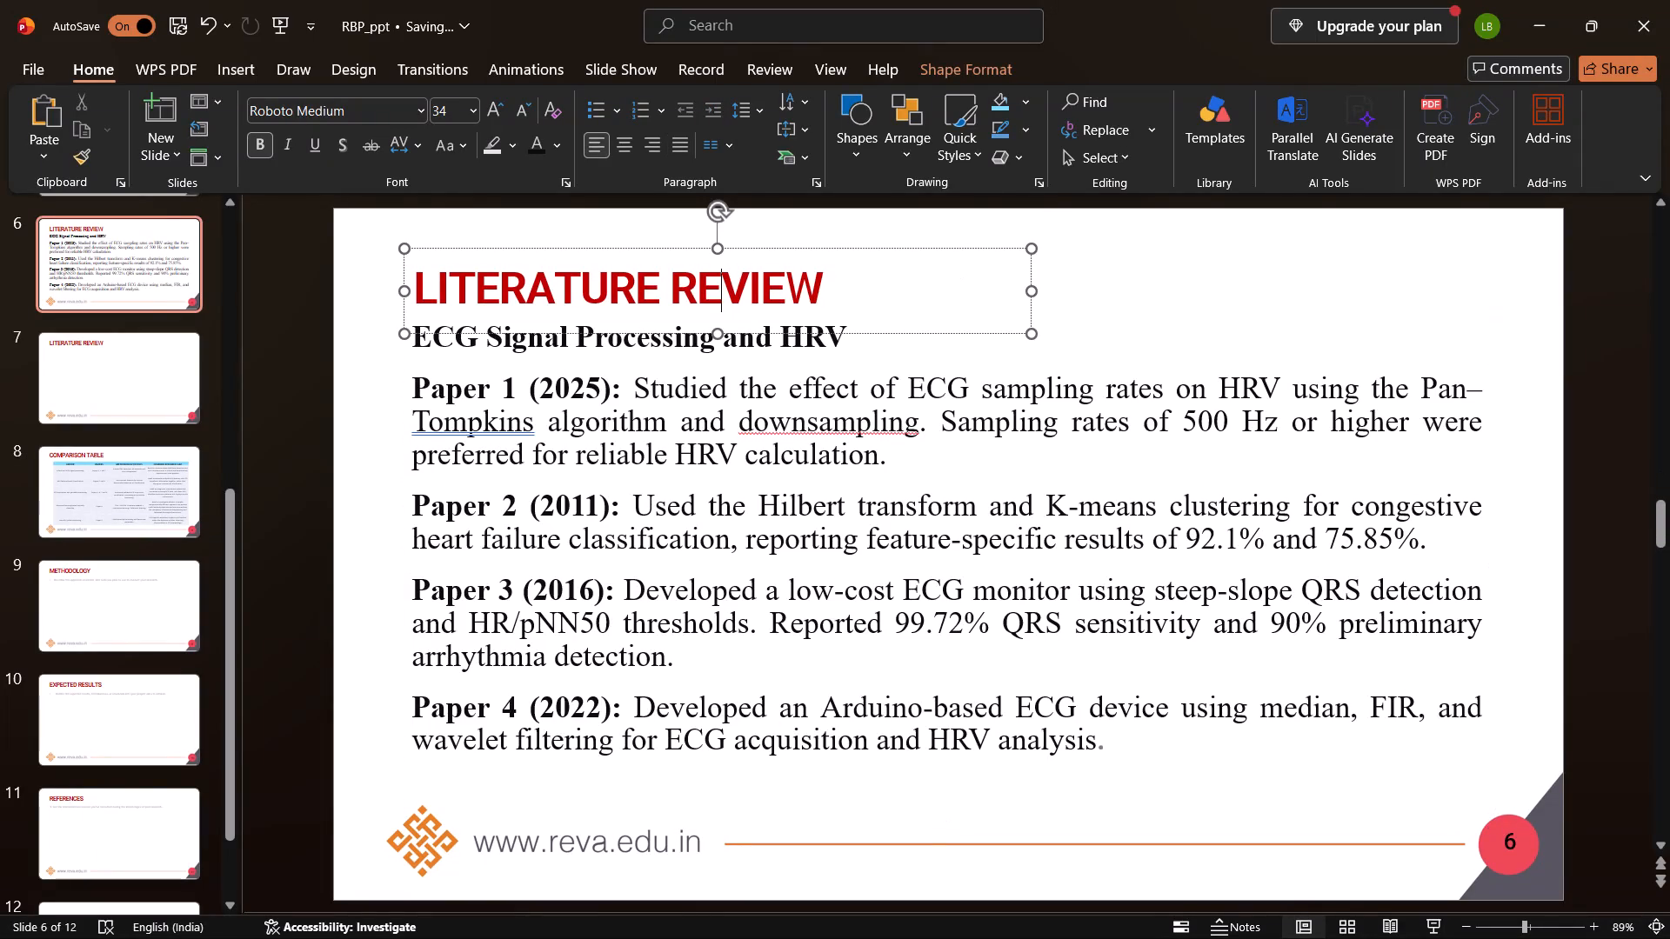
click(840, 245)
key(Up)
Erase the whole LITERATURE REVIEW heading text from slide 7.
click(111, 367)
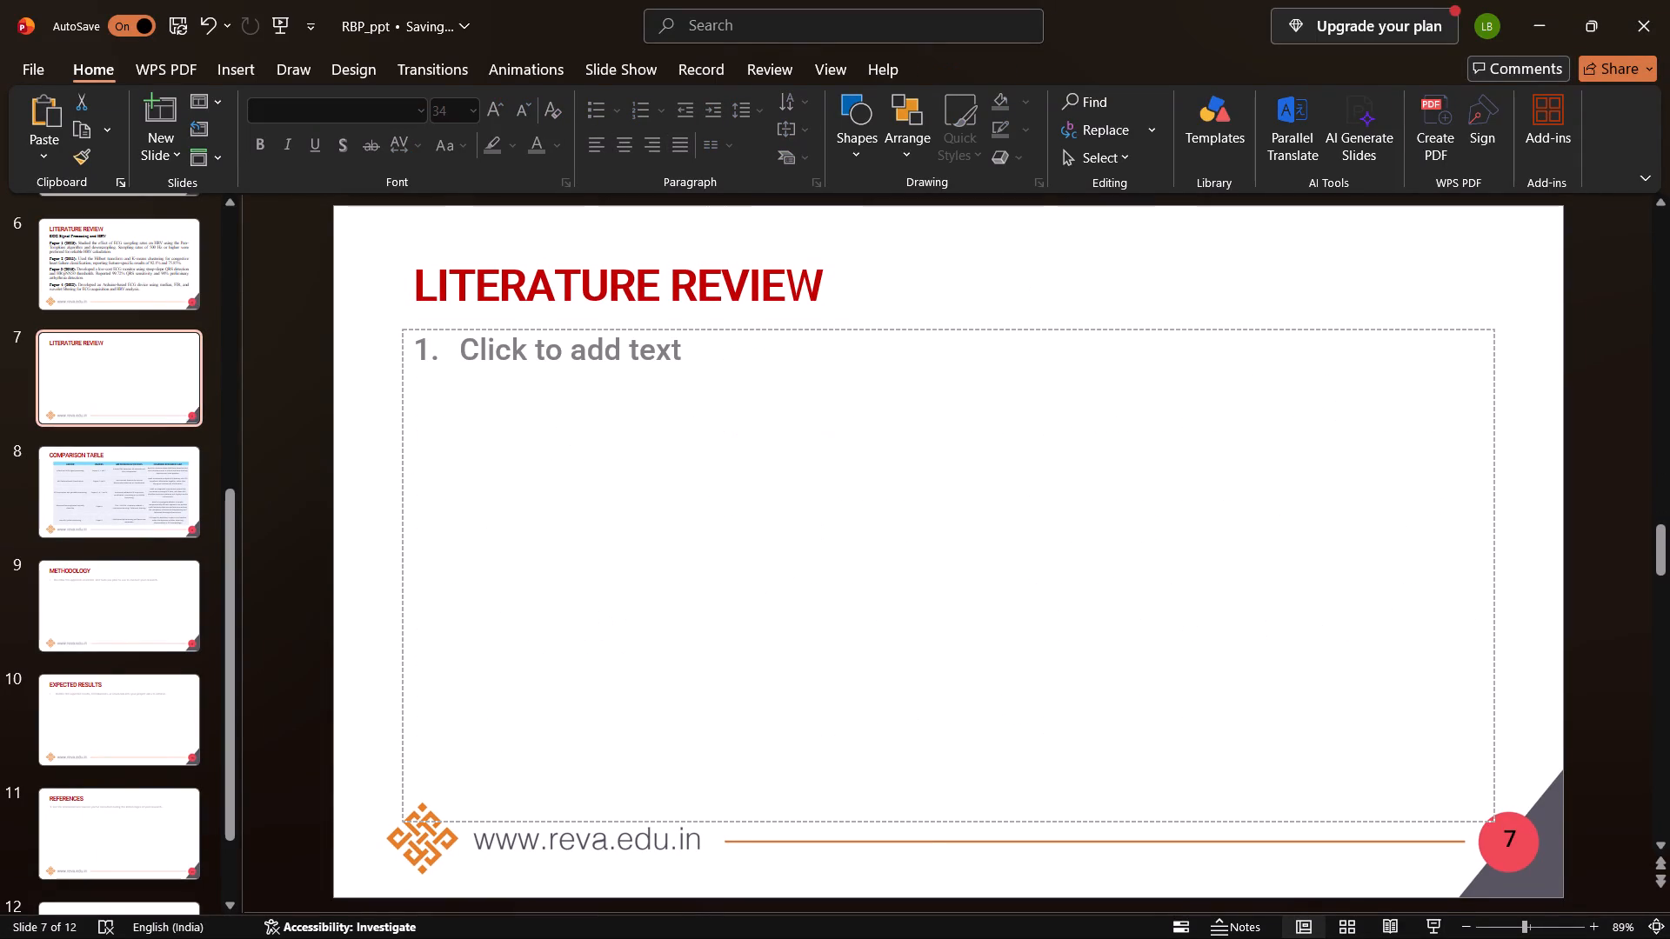
click(826, 266)
click(824, 276)
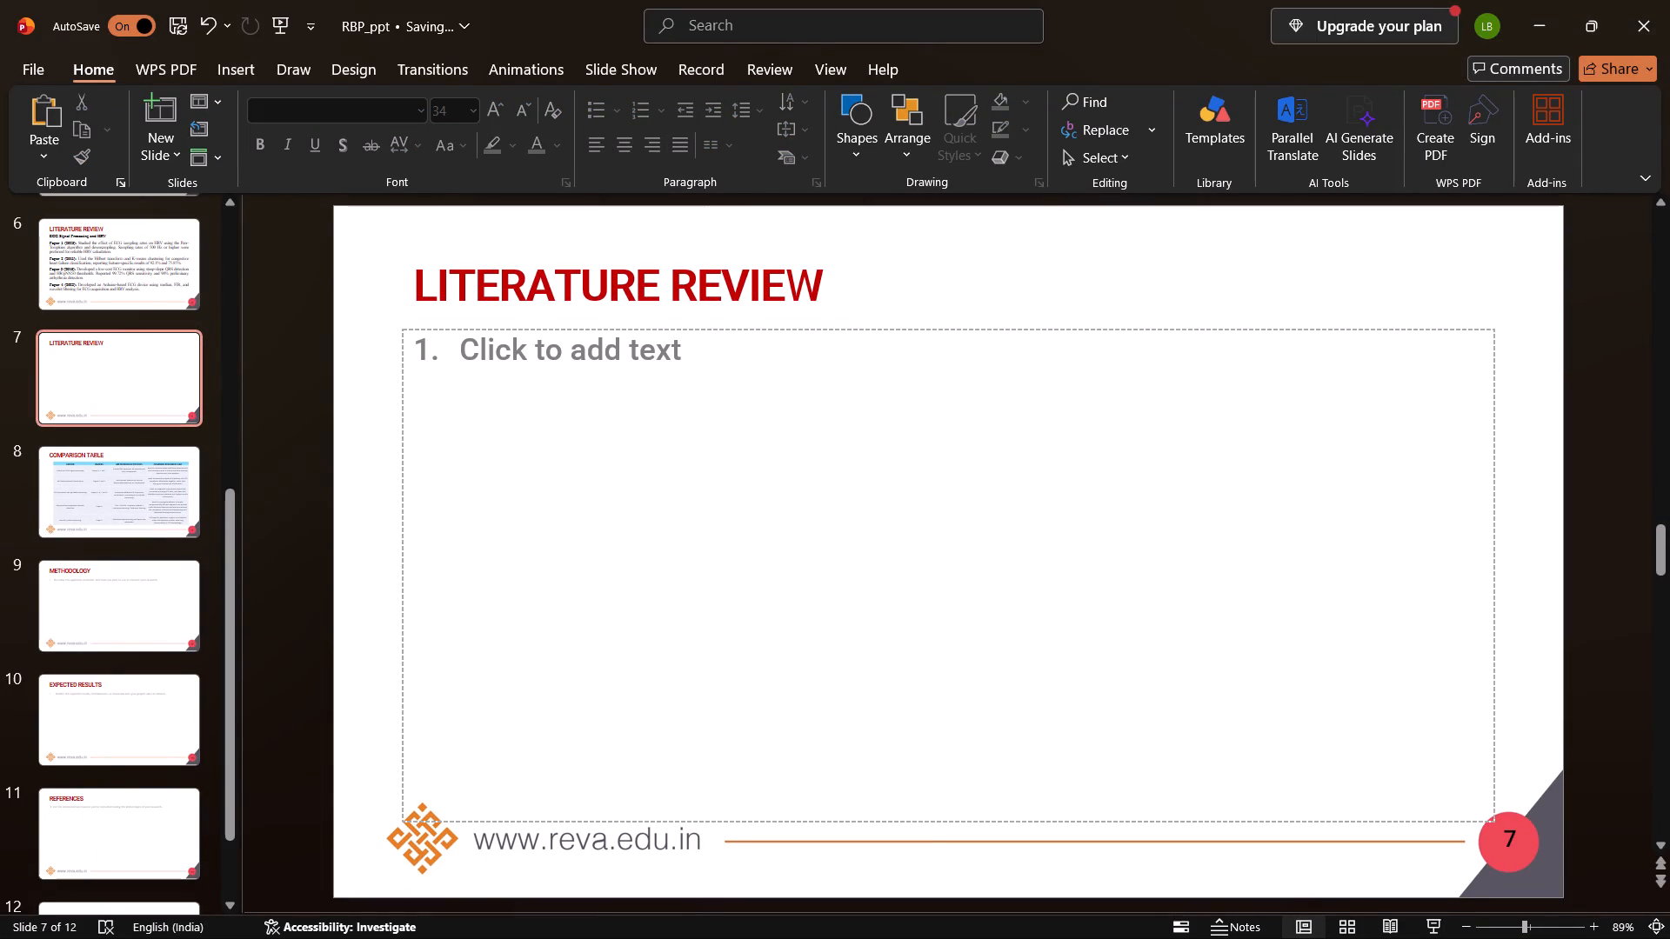
click(810, 296)
key(BackSpace)
key(BackSpace)
key(BackSpace)
key(BackSpace)
key(BackSpace)
key(BackSpace)
key(BackSpace)
key(BackSpace)
key(BackSpace)
key(BackSpace)
key(BackSpace)
key(BackSpace)
key(BackSpace)
key(BackSpace)
key(BackSpace)
key(BackSpace)
key(BackSpace)
key(BackSpace)
key(BackSpace)
key(BackSpace)
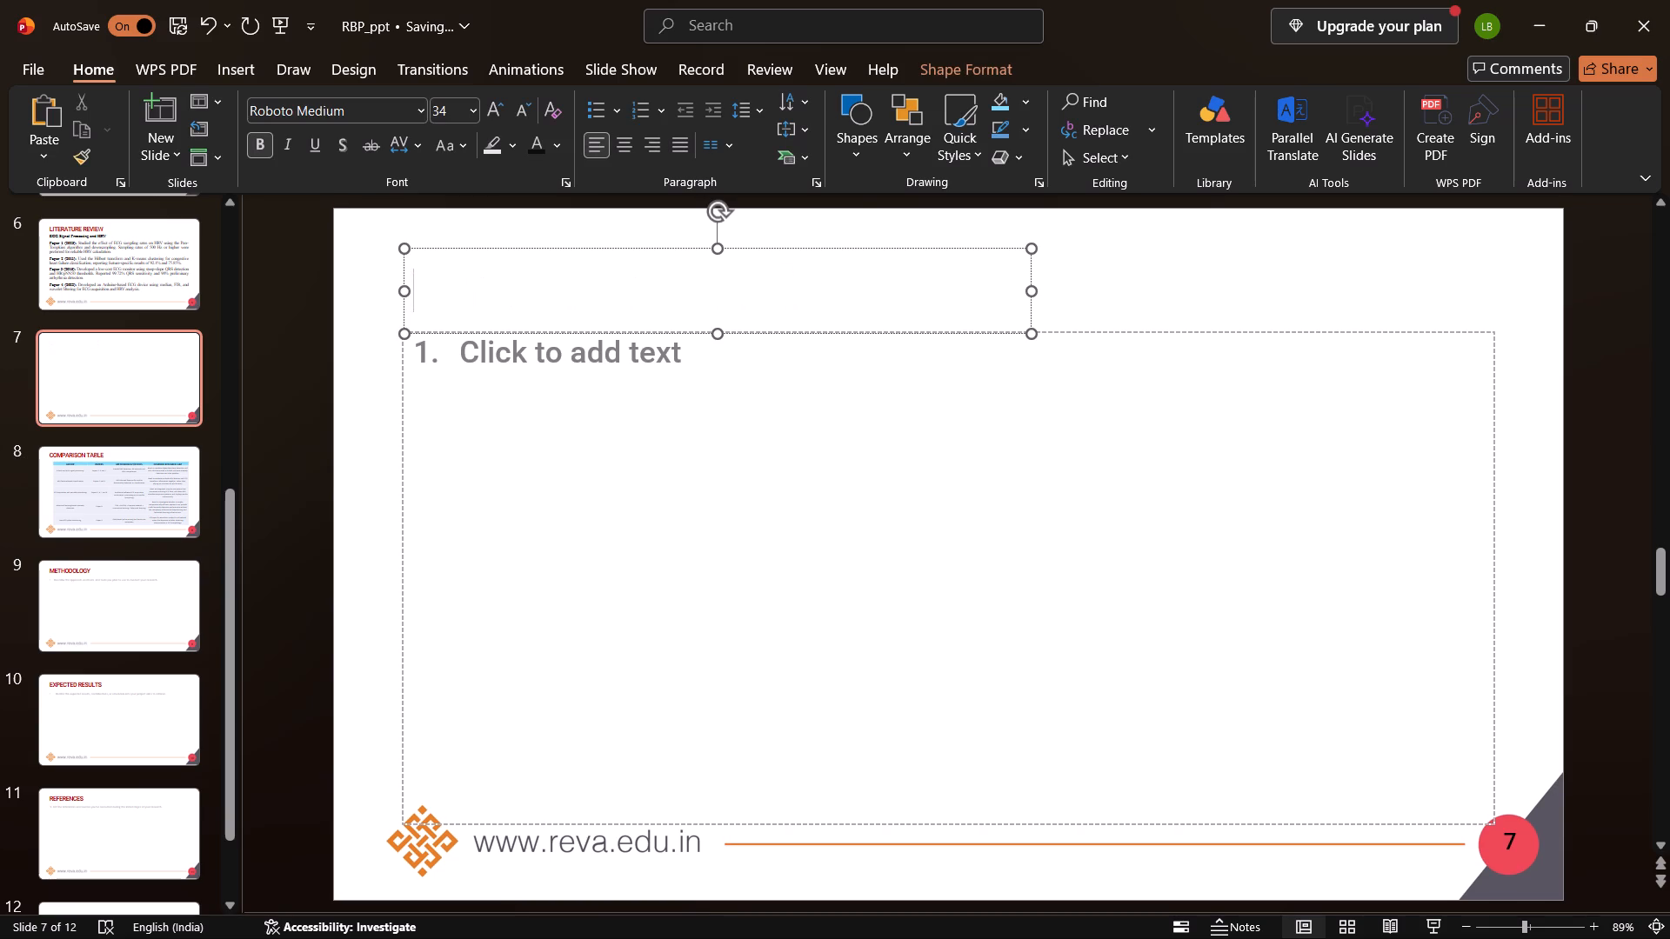
Delete the empty title placeholder from slide 7.
click(1035, 288)
click(1035, 288)
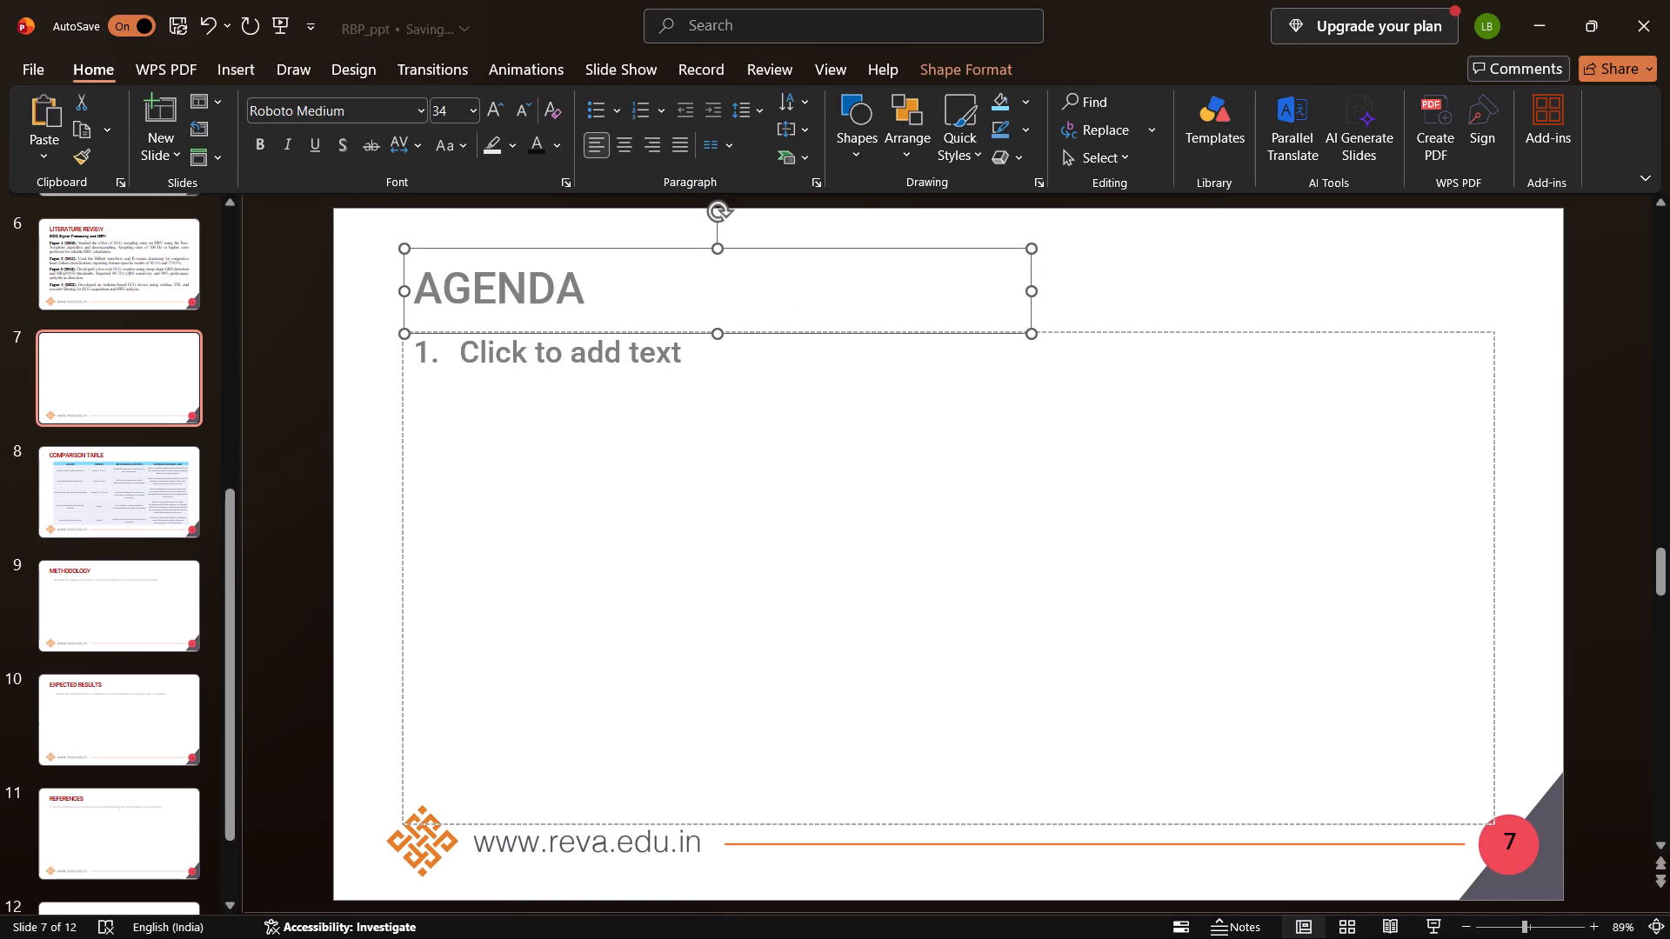
key(Delete)
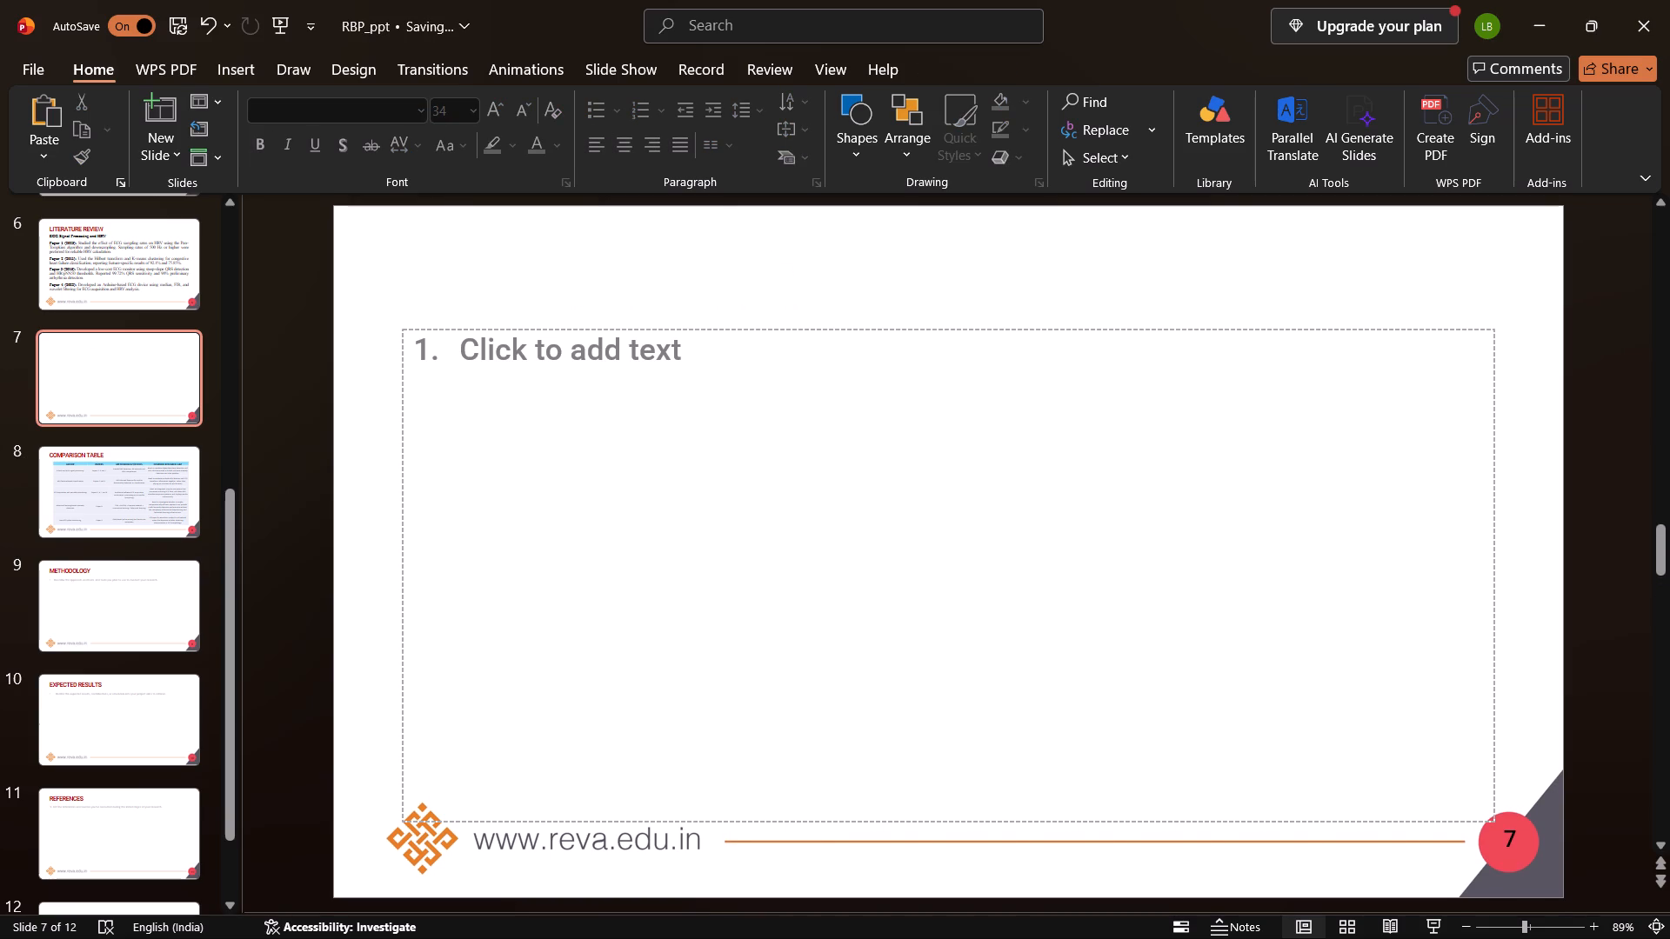
Move the slide 7 body placeholder up near the slide's top edge and extend its bottom edge to just above the footer line.
drag(954, 328, 938, 246)
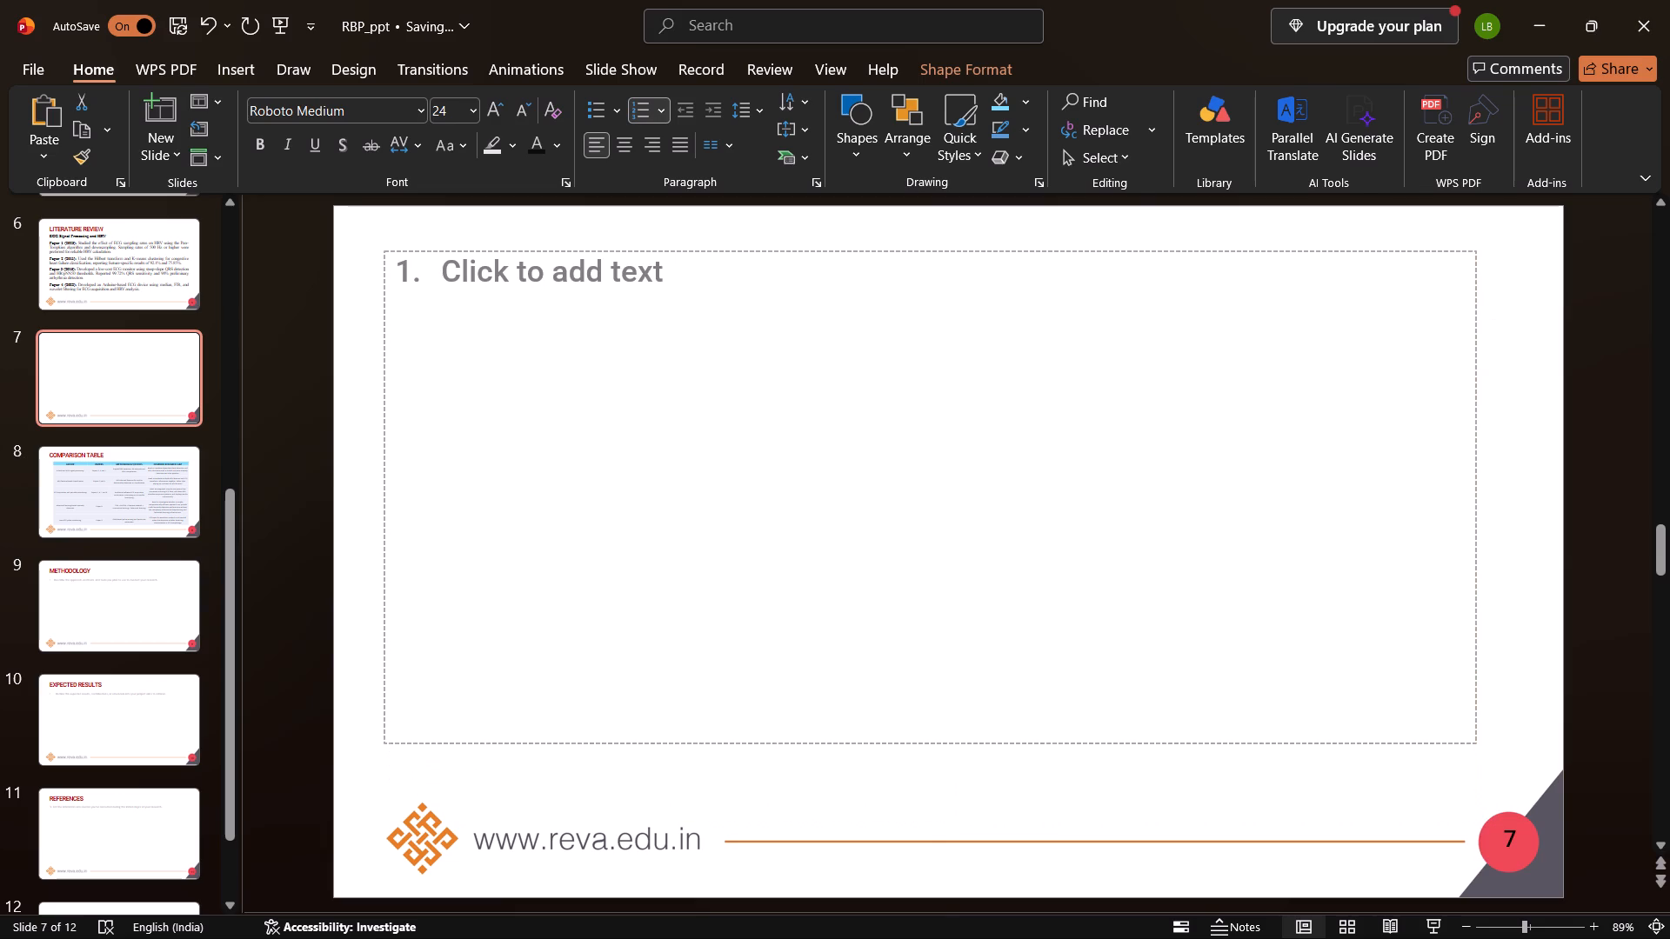
drag(938, 246, 935, 228)
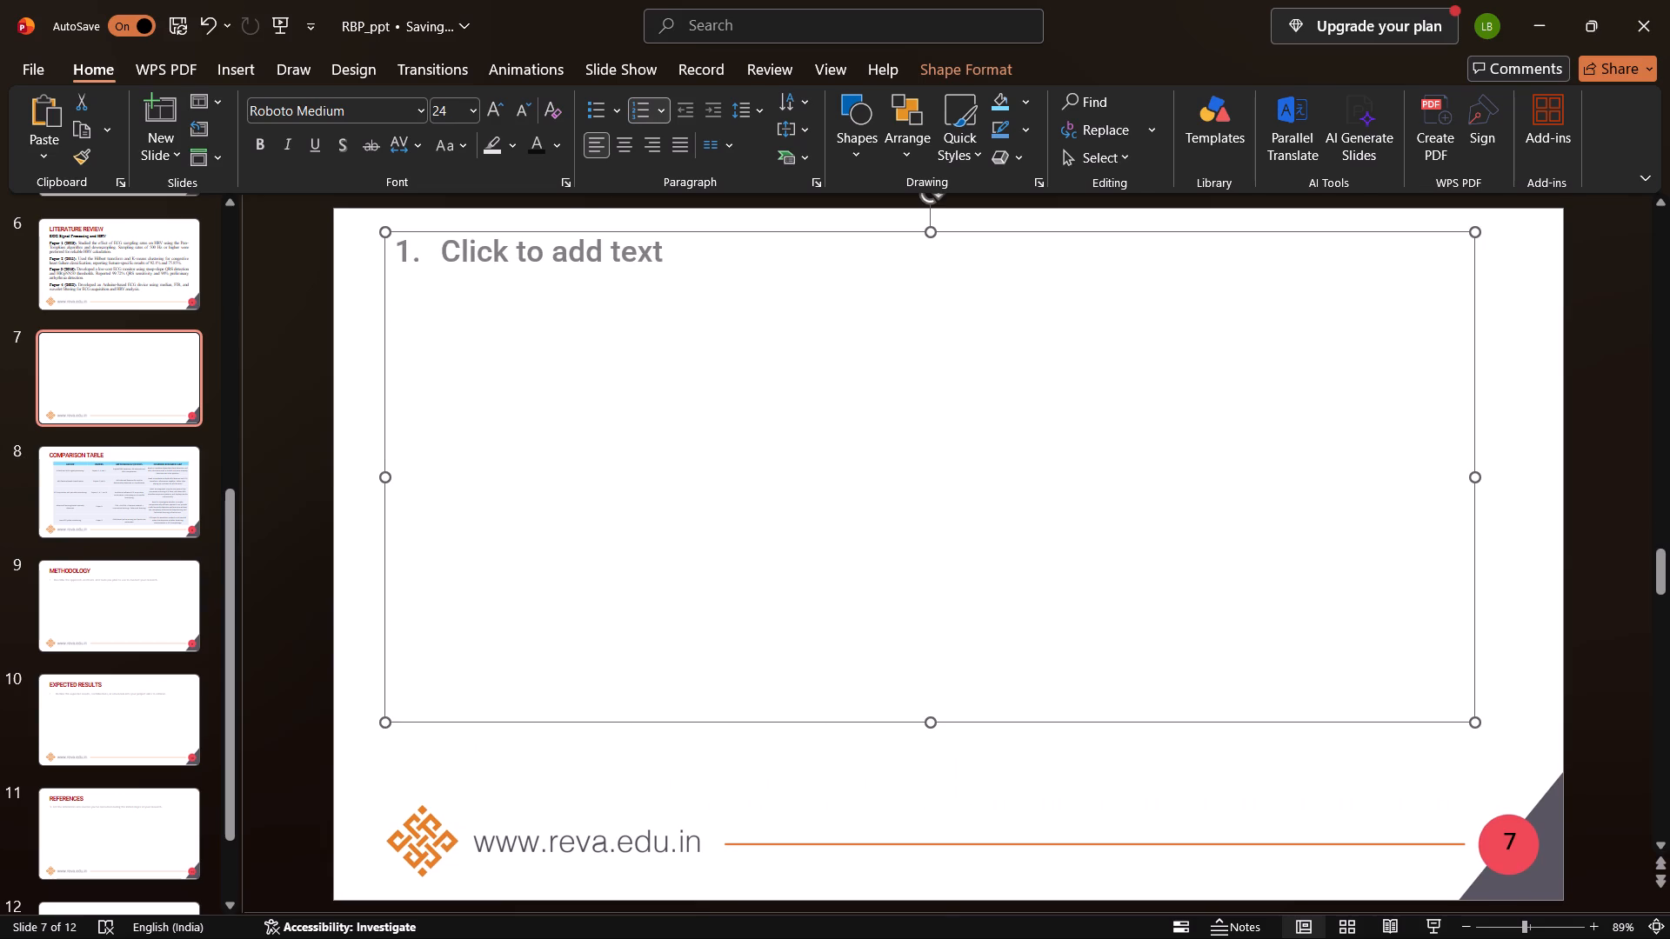
drag(932, 719, 918, 824)
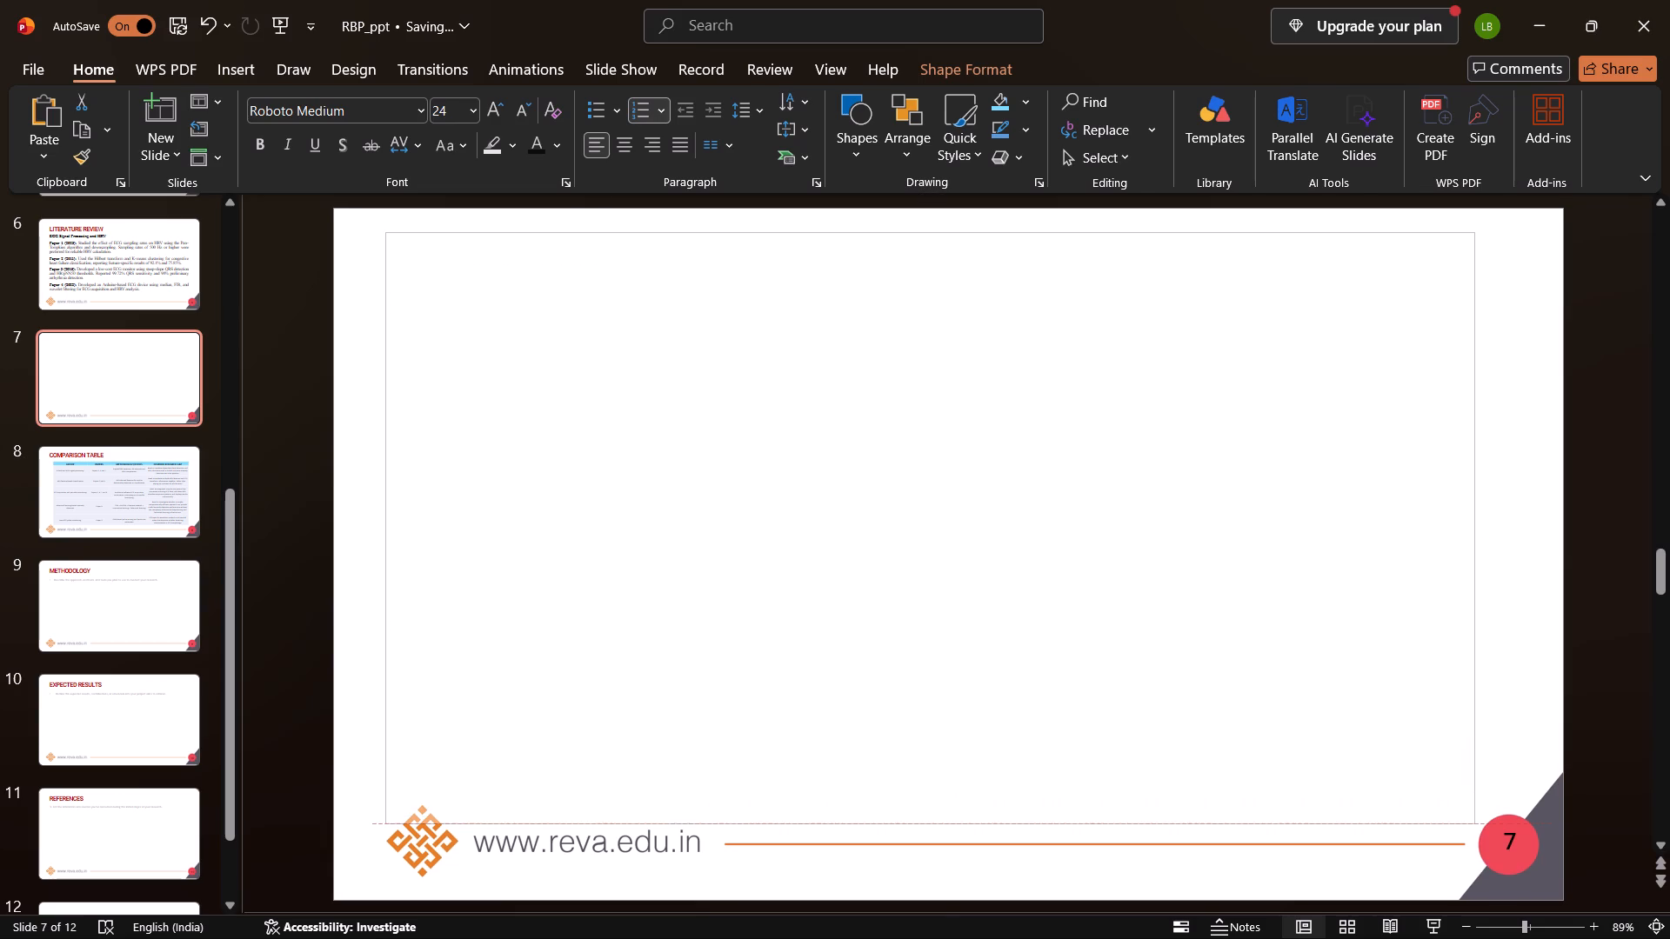
drag(918, 824, 918, 829)
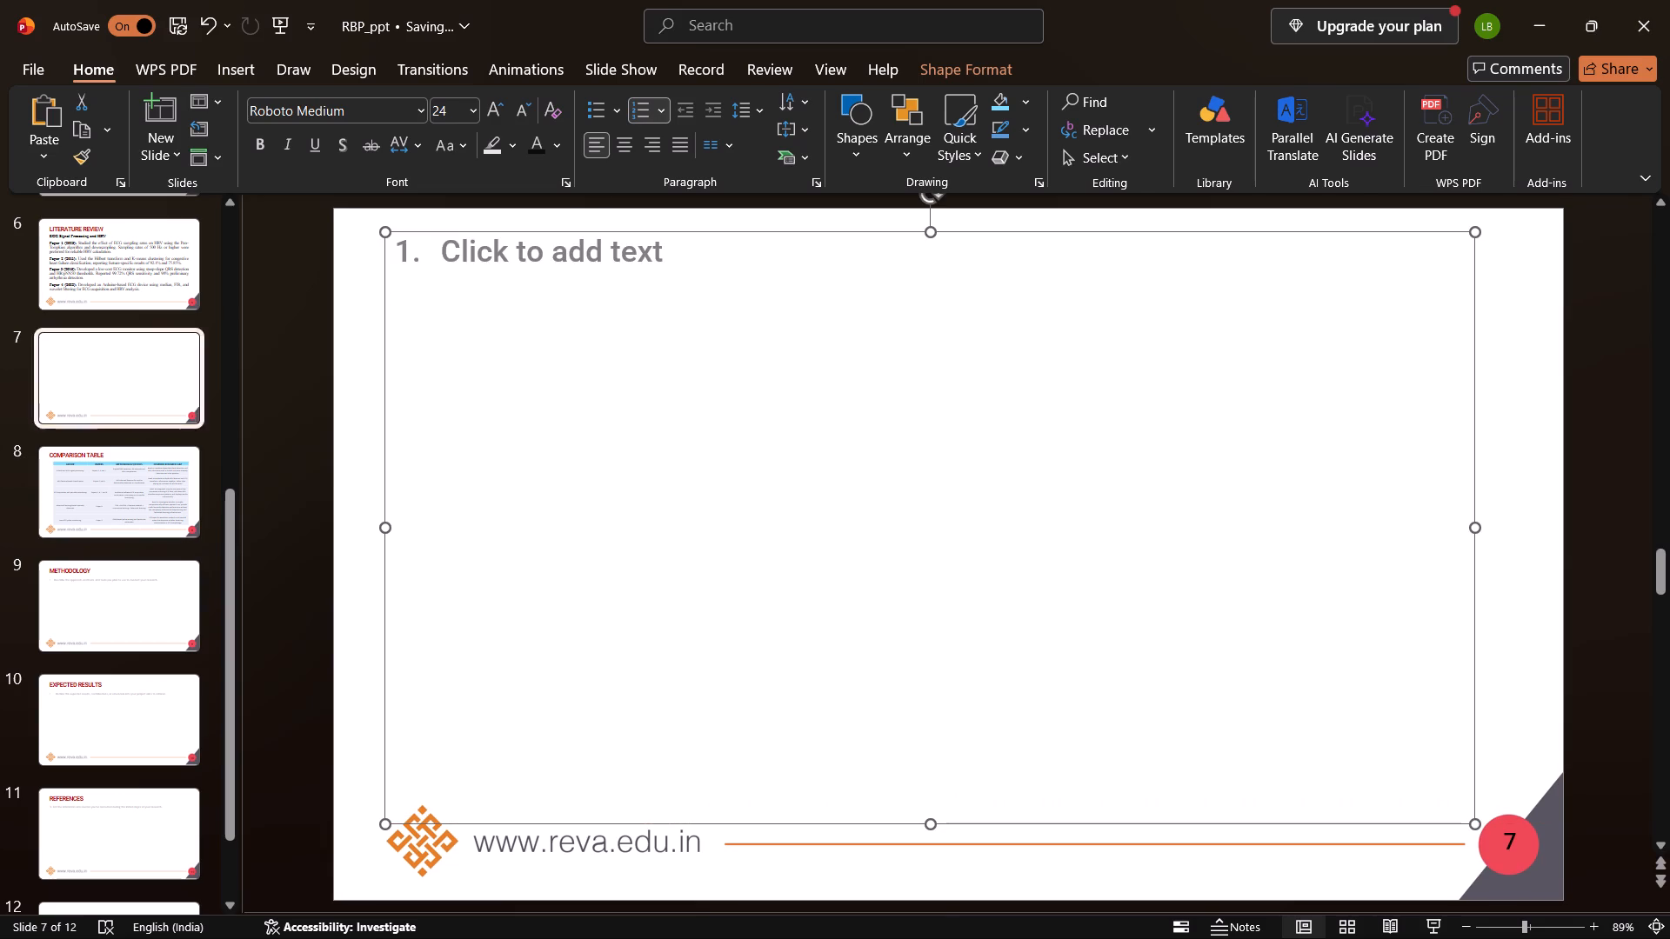
Move the LITERATURE REVIEW heading box on slide 6 up to the slide's top edge and slightly left.
click(130, 282)
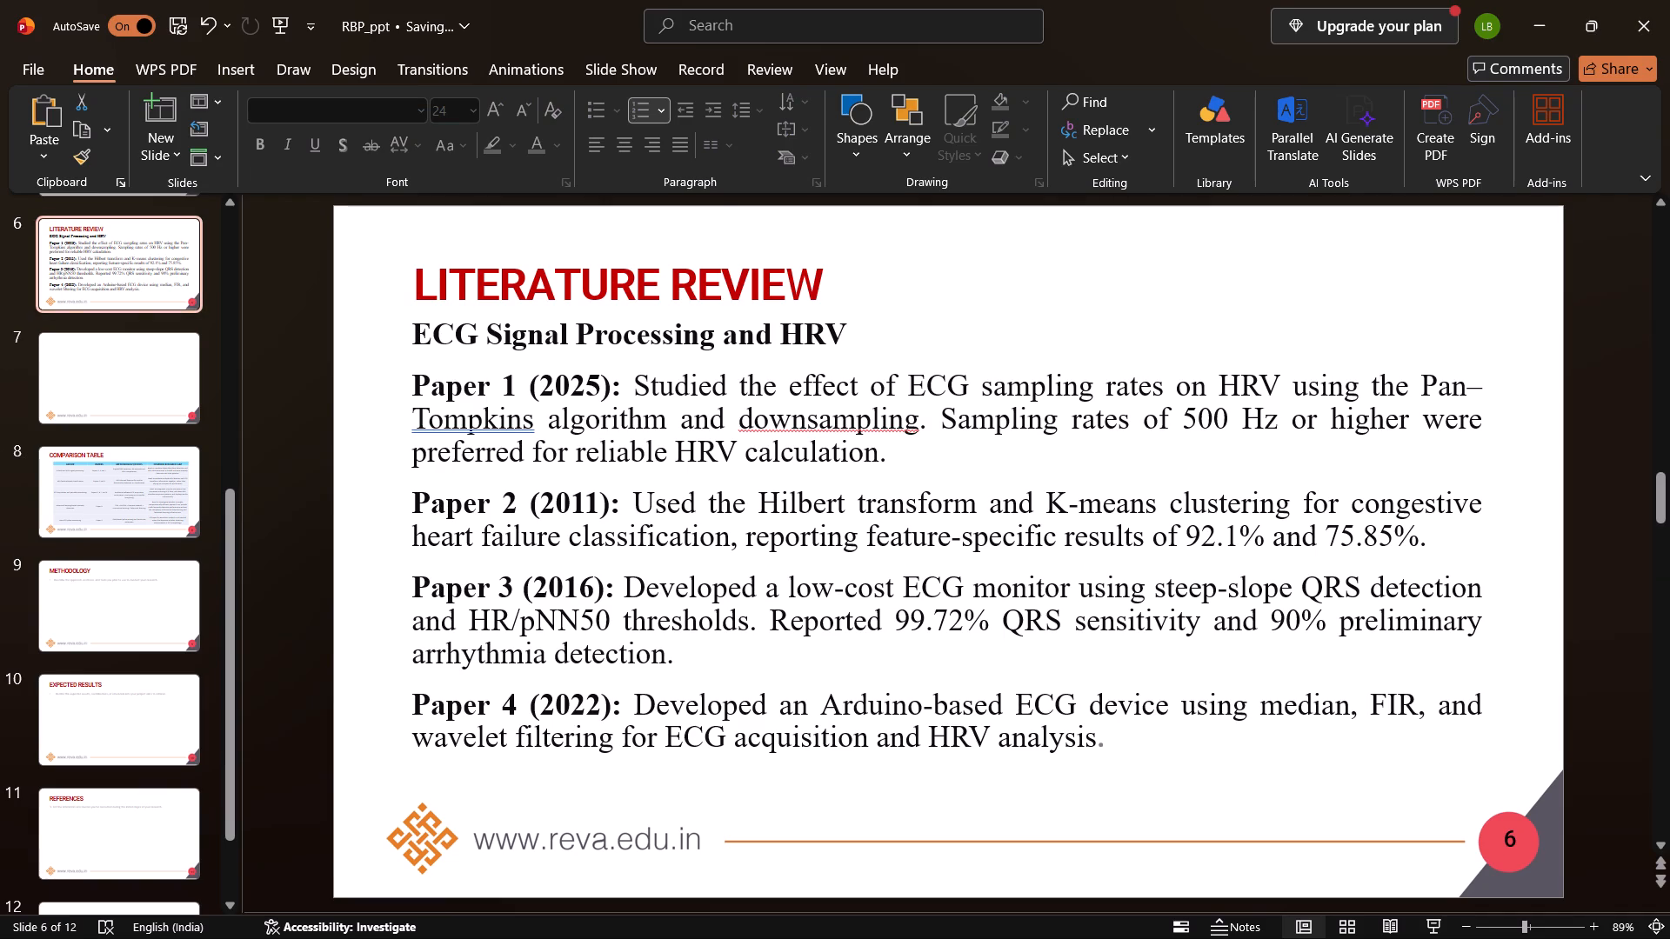
click(455, 275)
drag(658, 244, 649, 226)
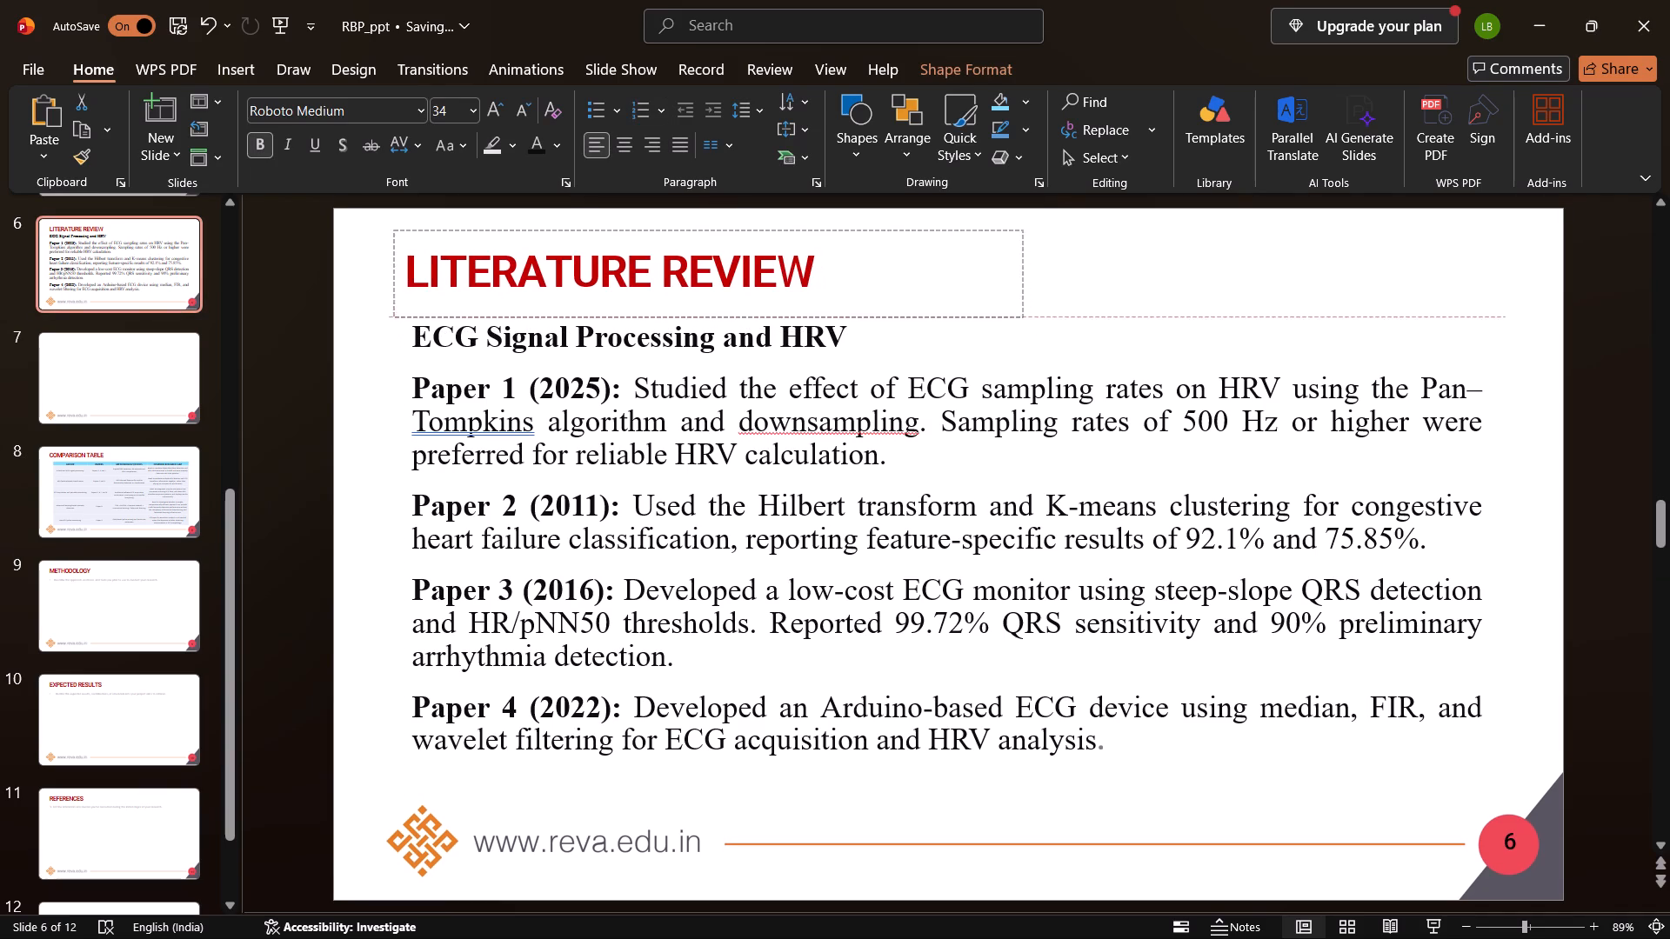
drag(649, 226, 636, 210)
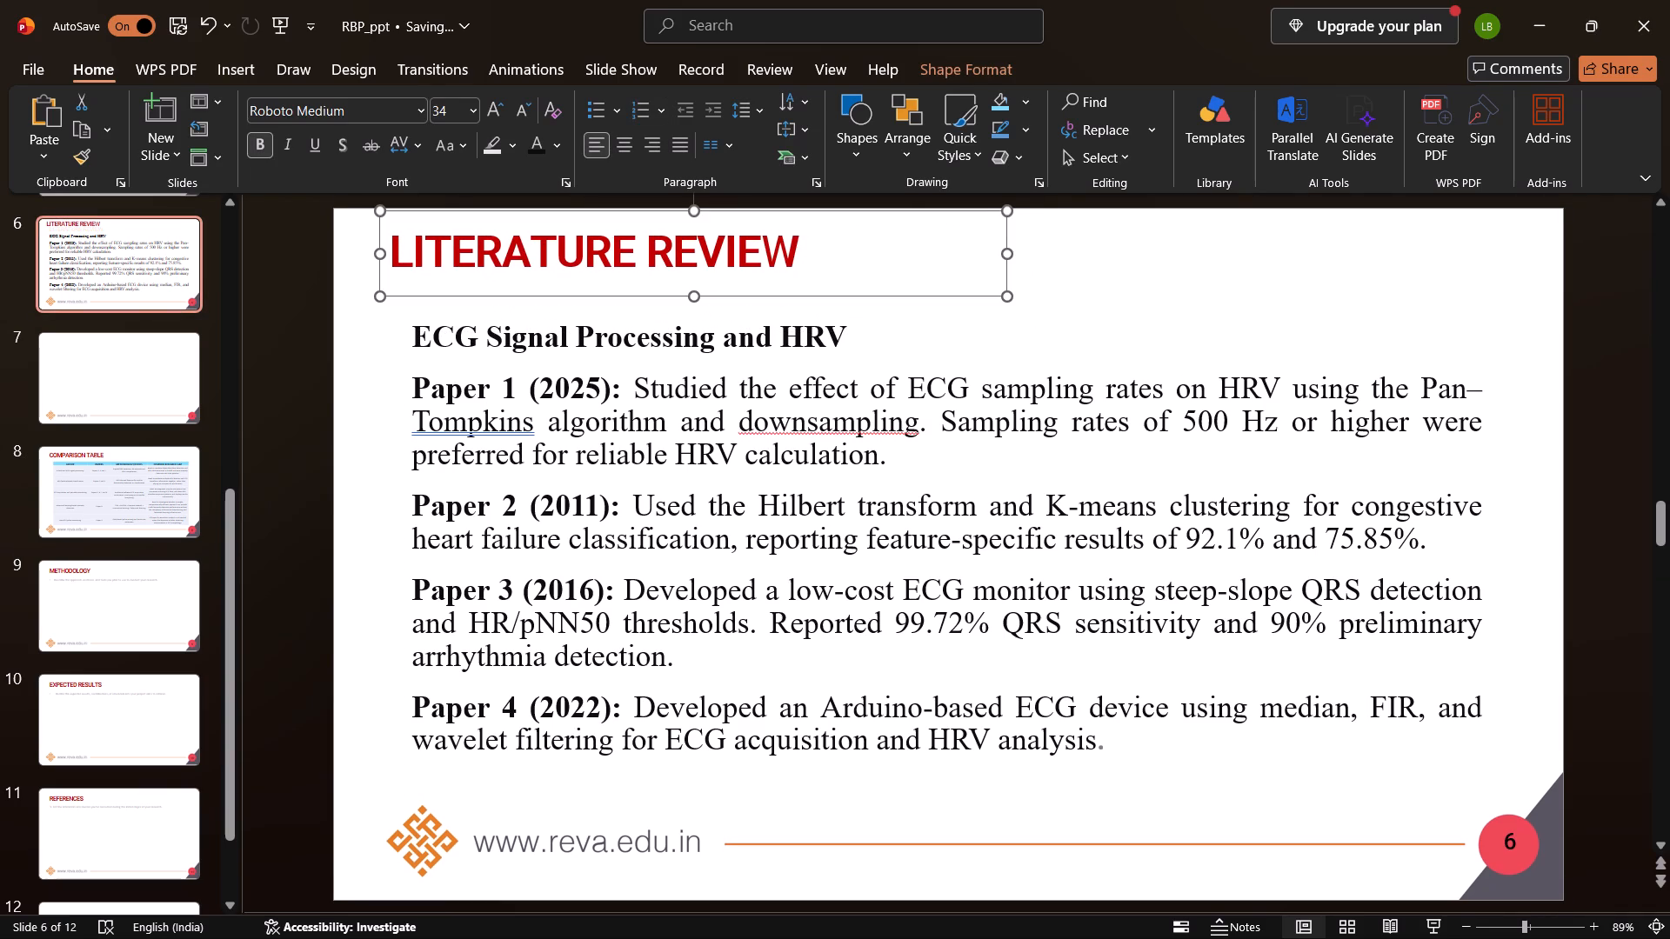
Raise the top edge of the slide 6 body text box to sit just below the repositioned heading.
click(658, 335)
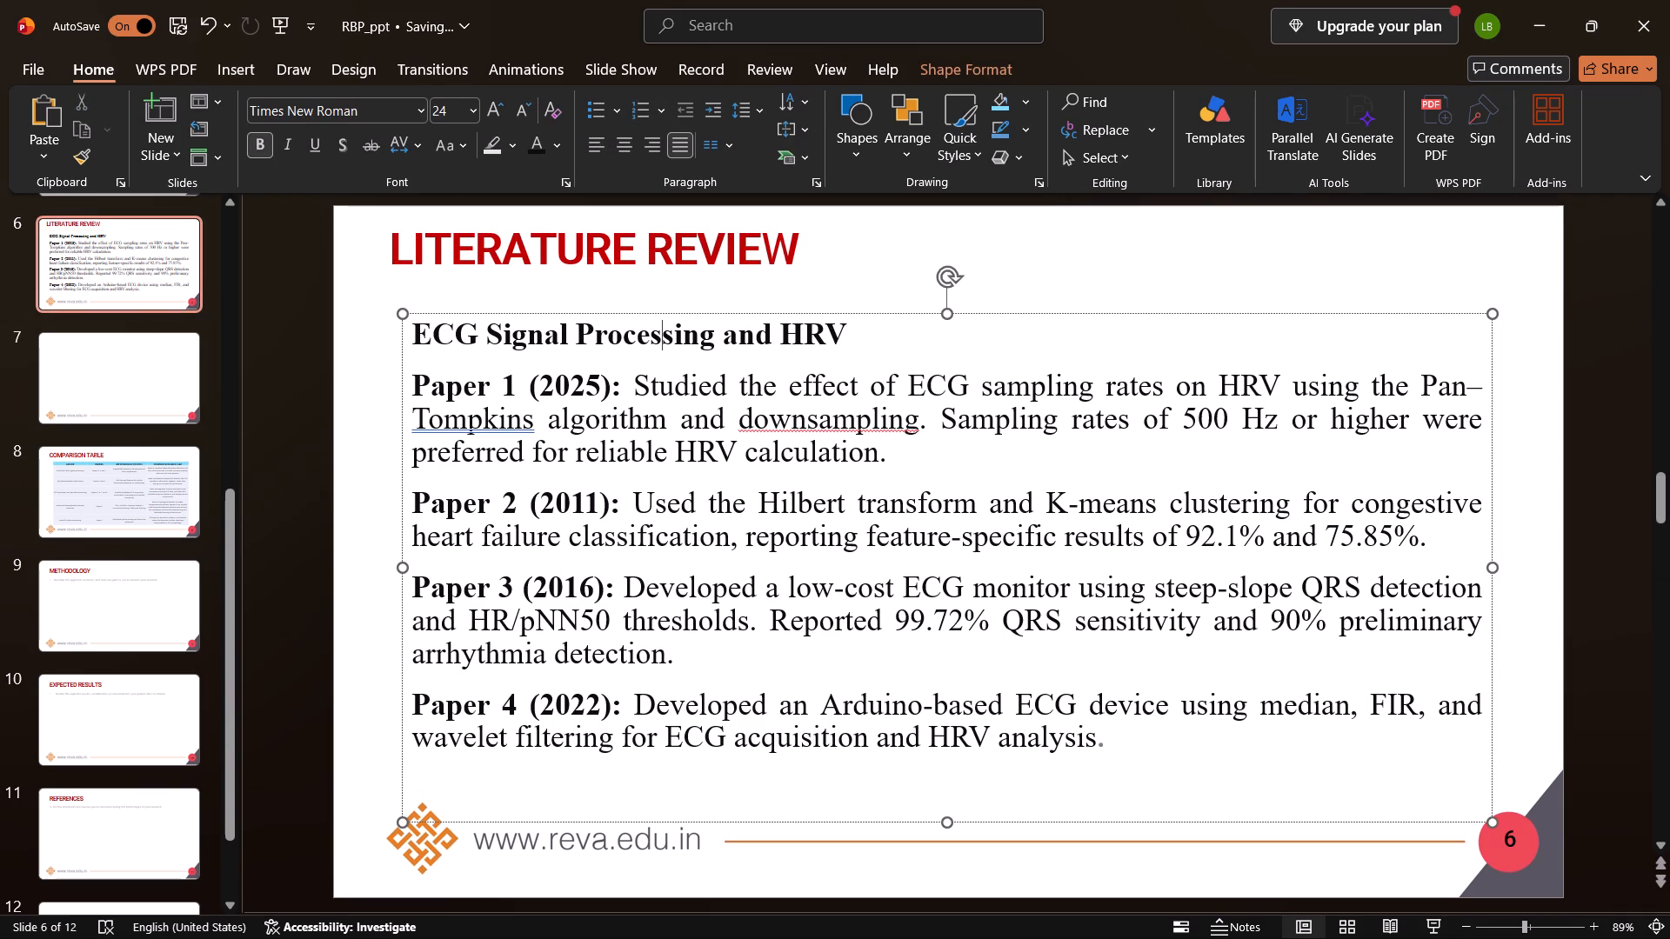
click(952, 318)
drag(945, 313, 941, 283)
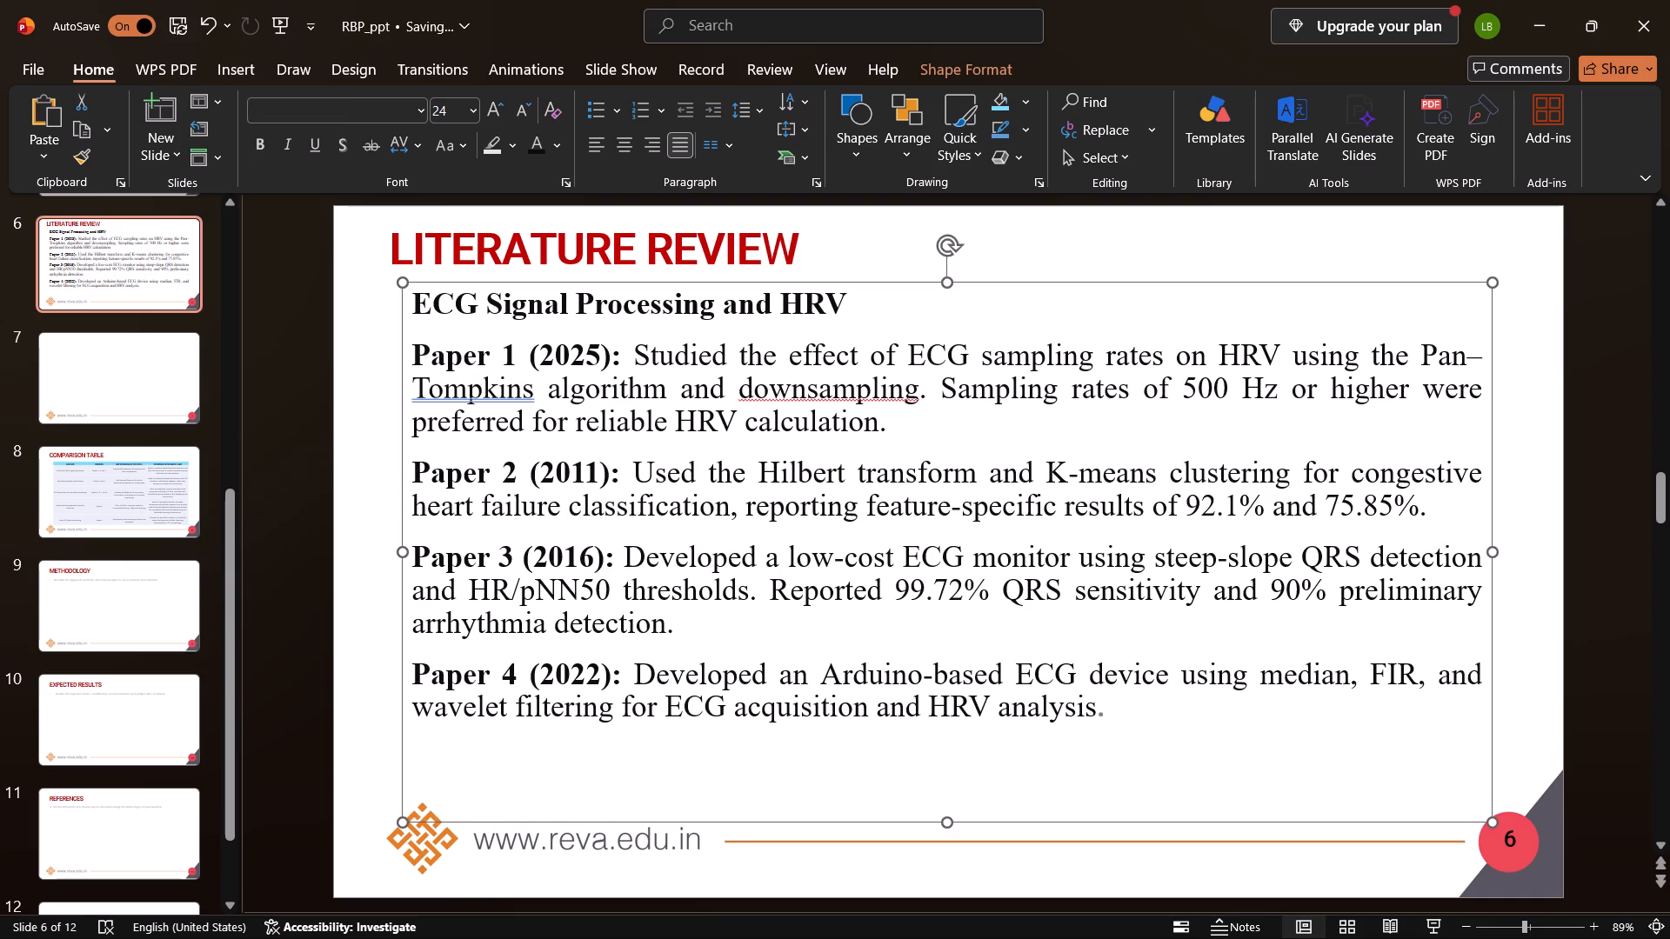
scroll(983, 651, up, 1)
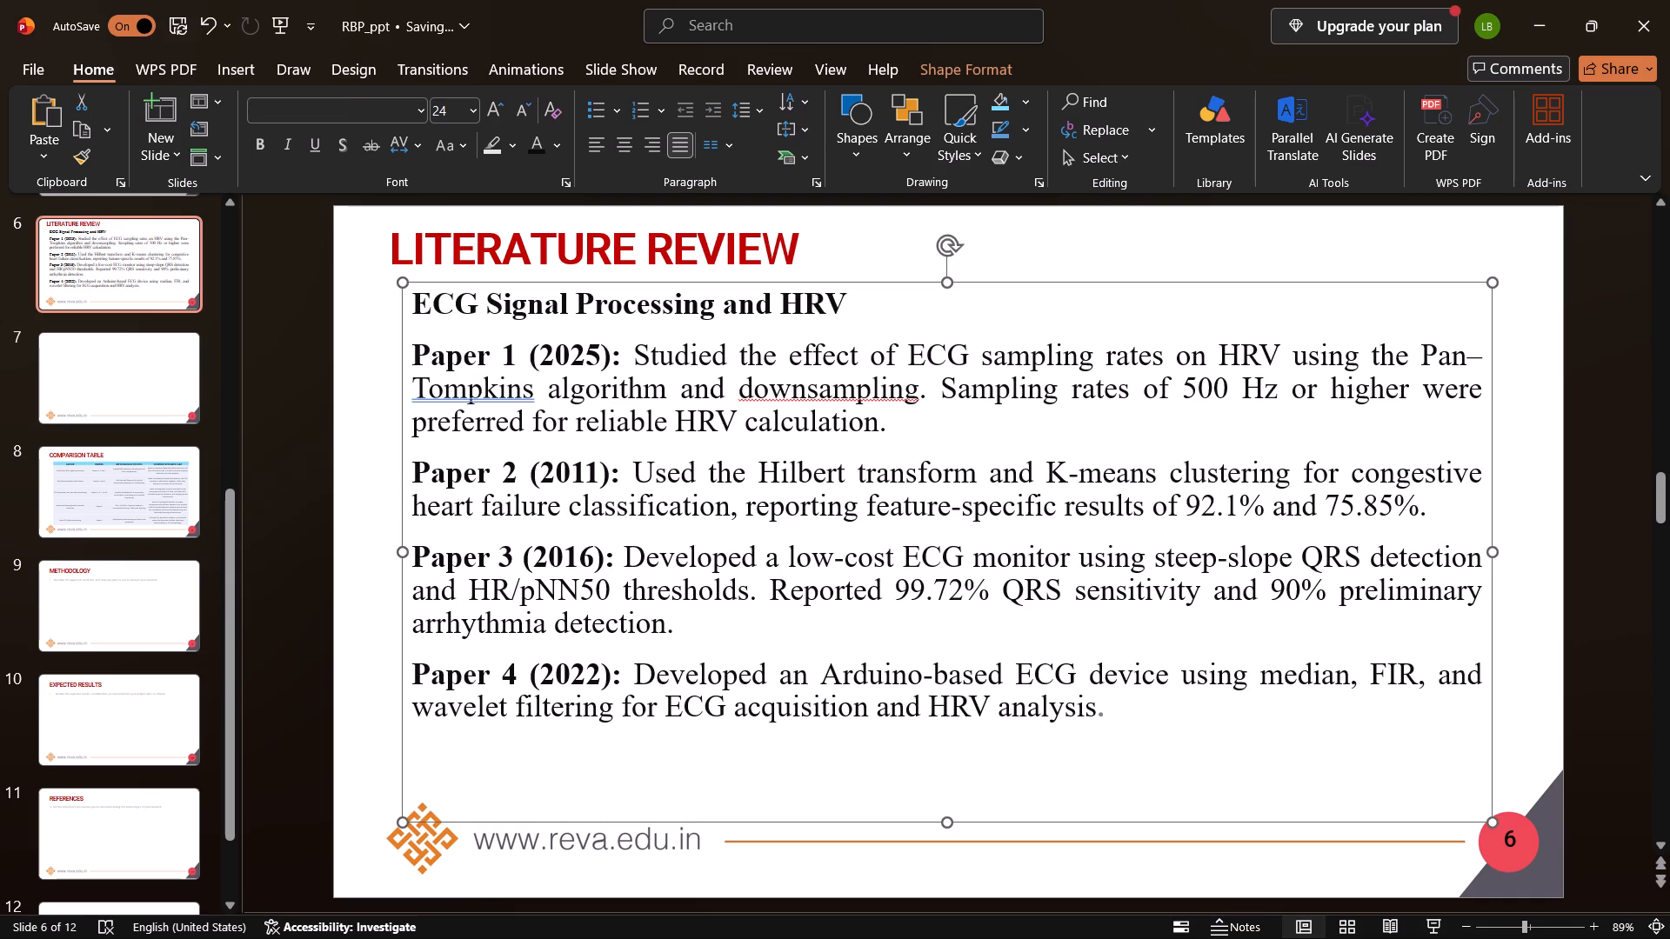
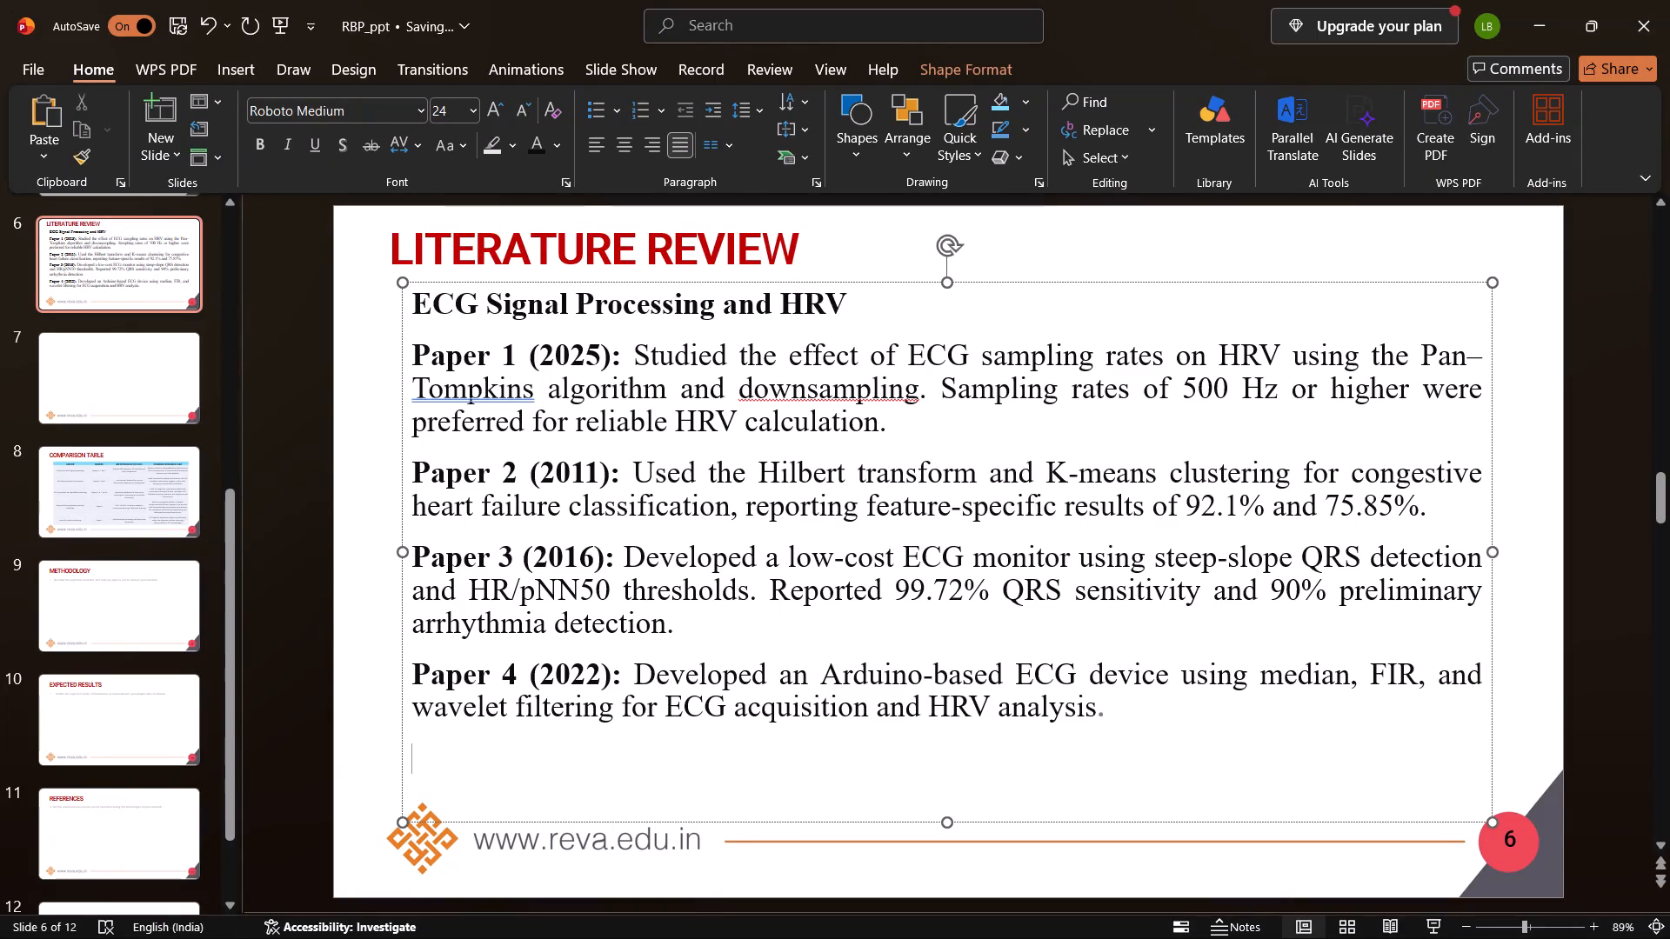
Paste the copied Paper 5 (2018) summary on wavelet denoising below the Paper 4 paragraph on slide 6.
key(ctrl+v)
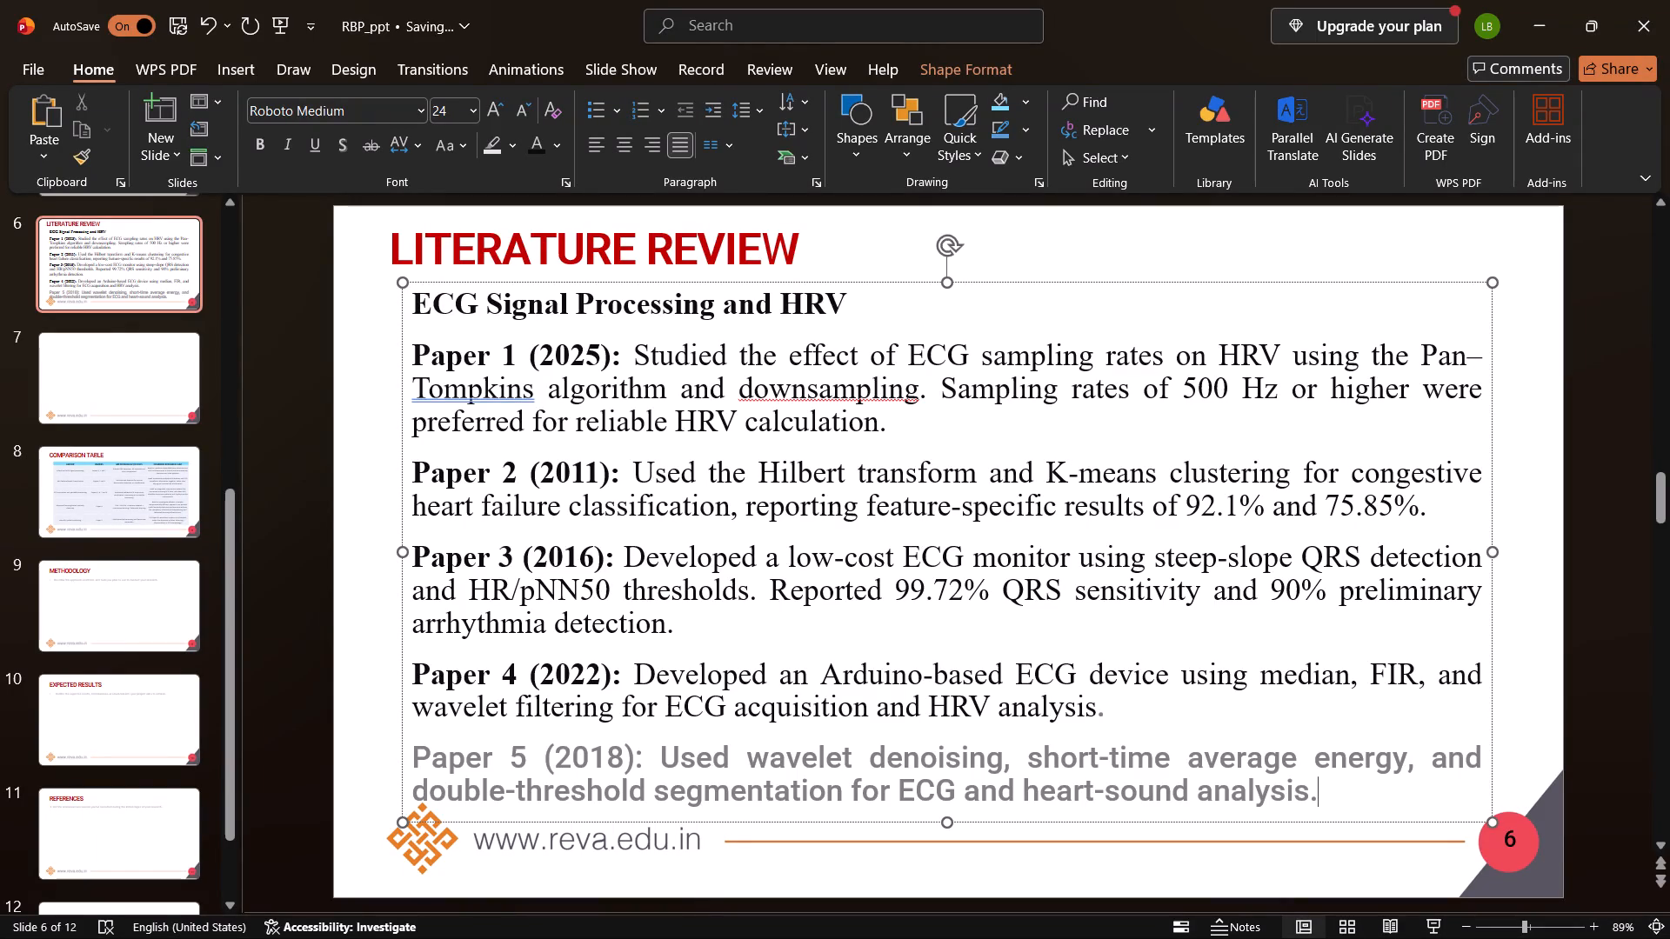
Recolor the Paper 5 paragraph text to the darkest near-black shade of the black theme color.
drag(411, 752, 872, 797)
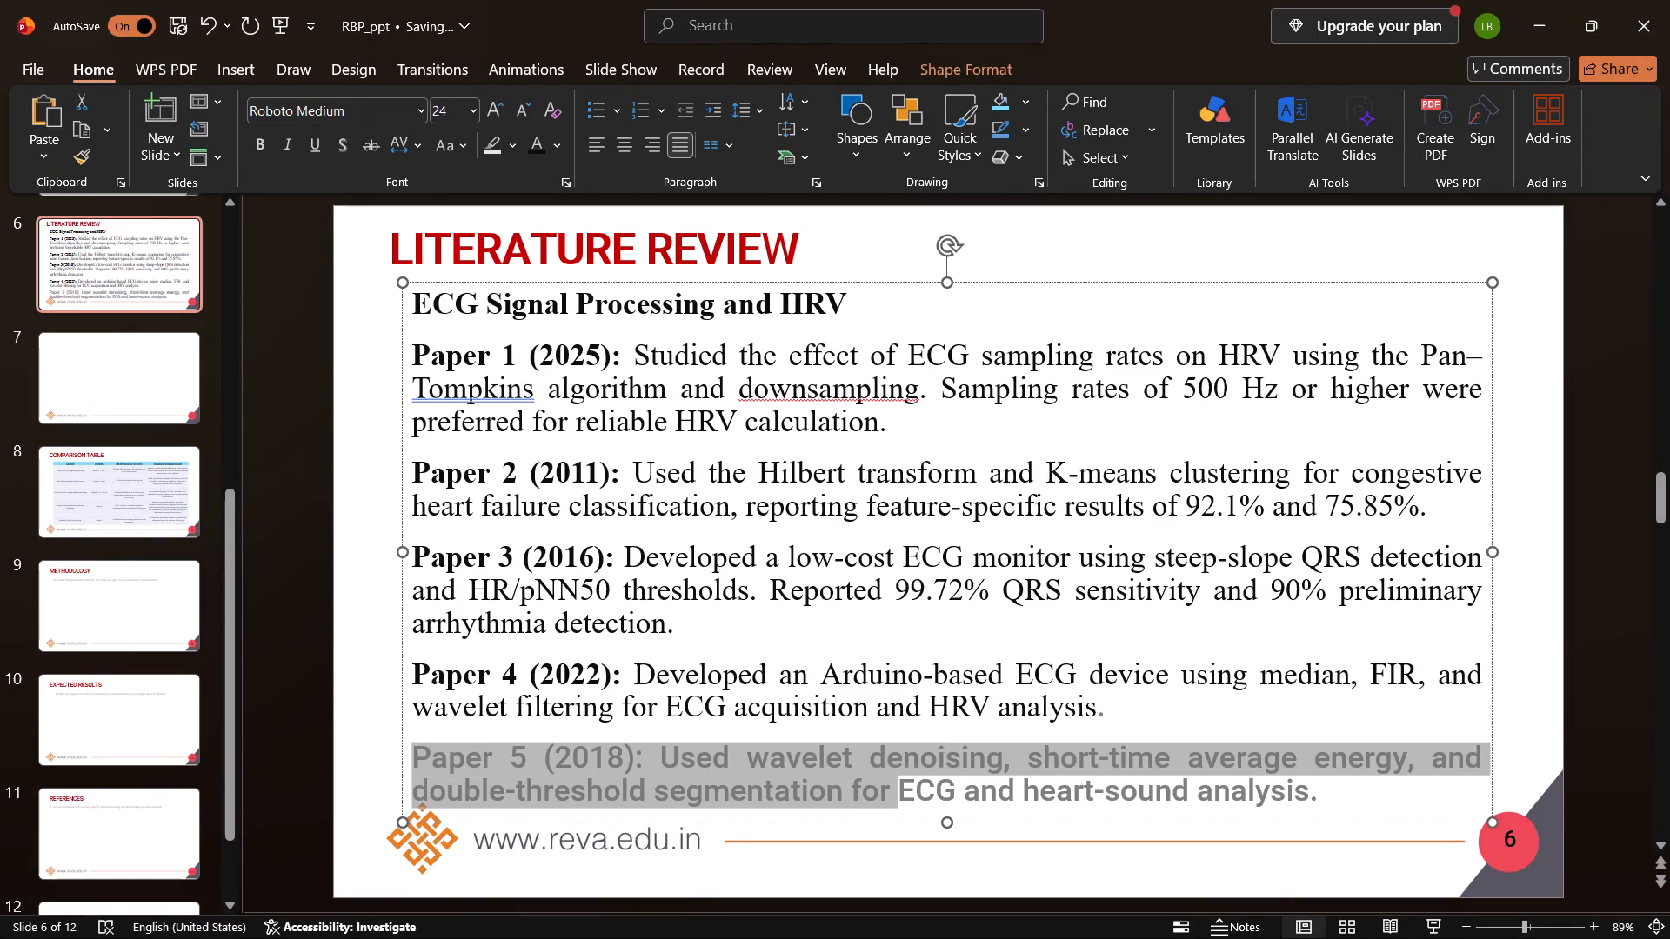
drag(872, 797, 1313, 797)
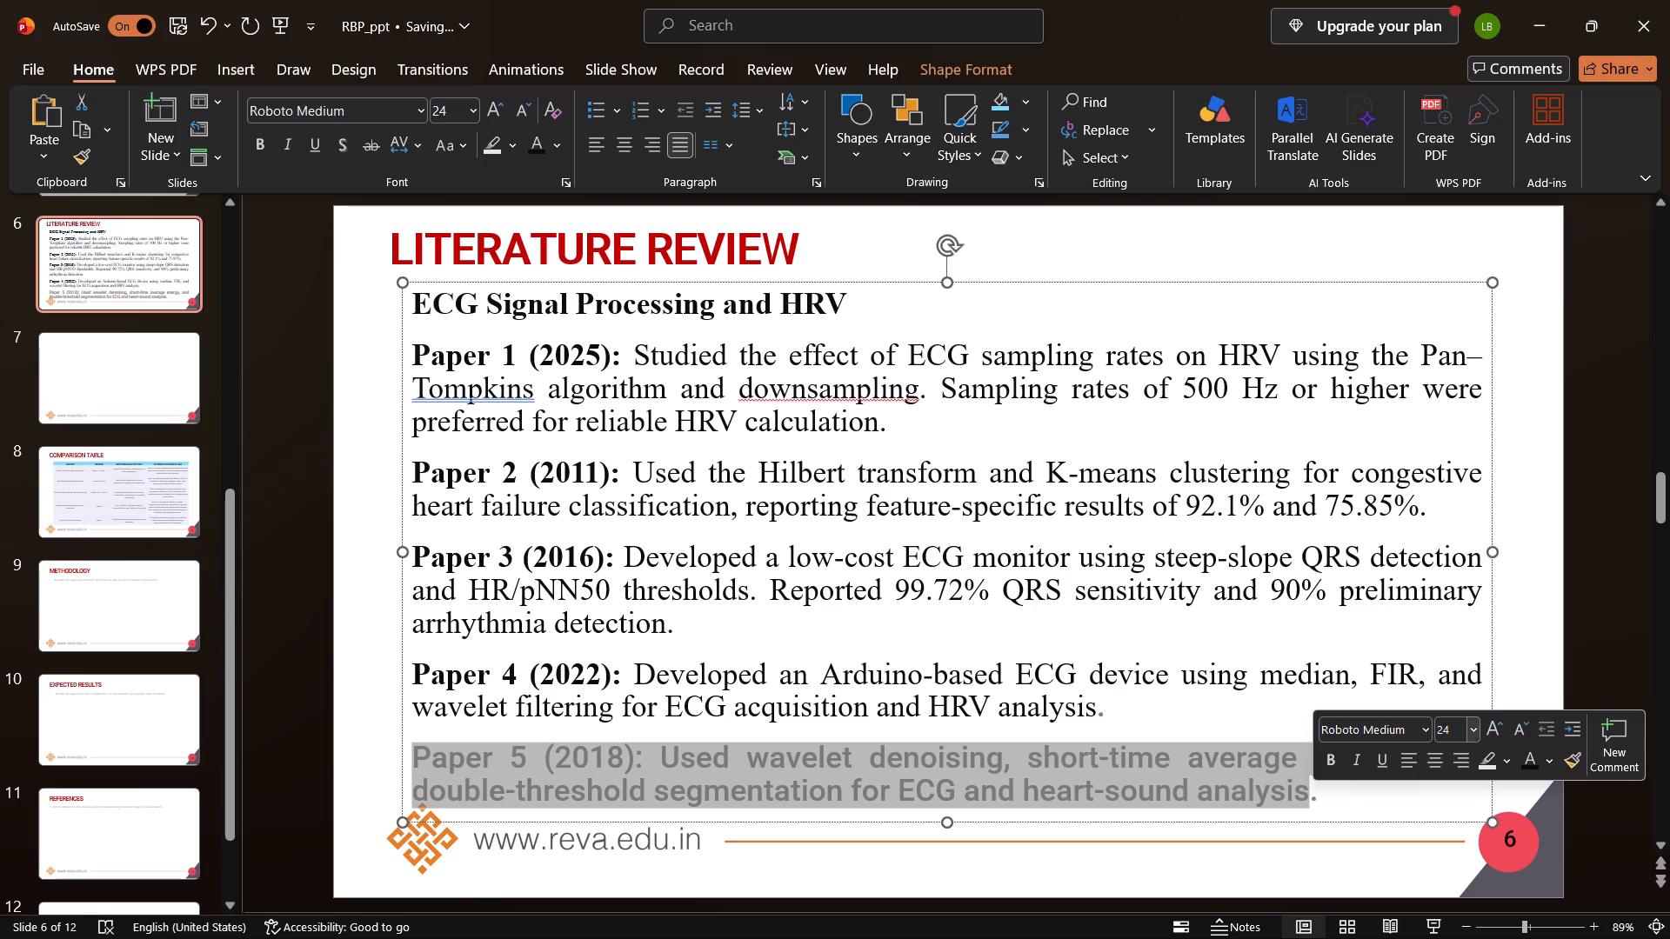
click(1549, 768)
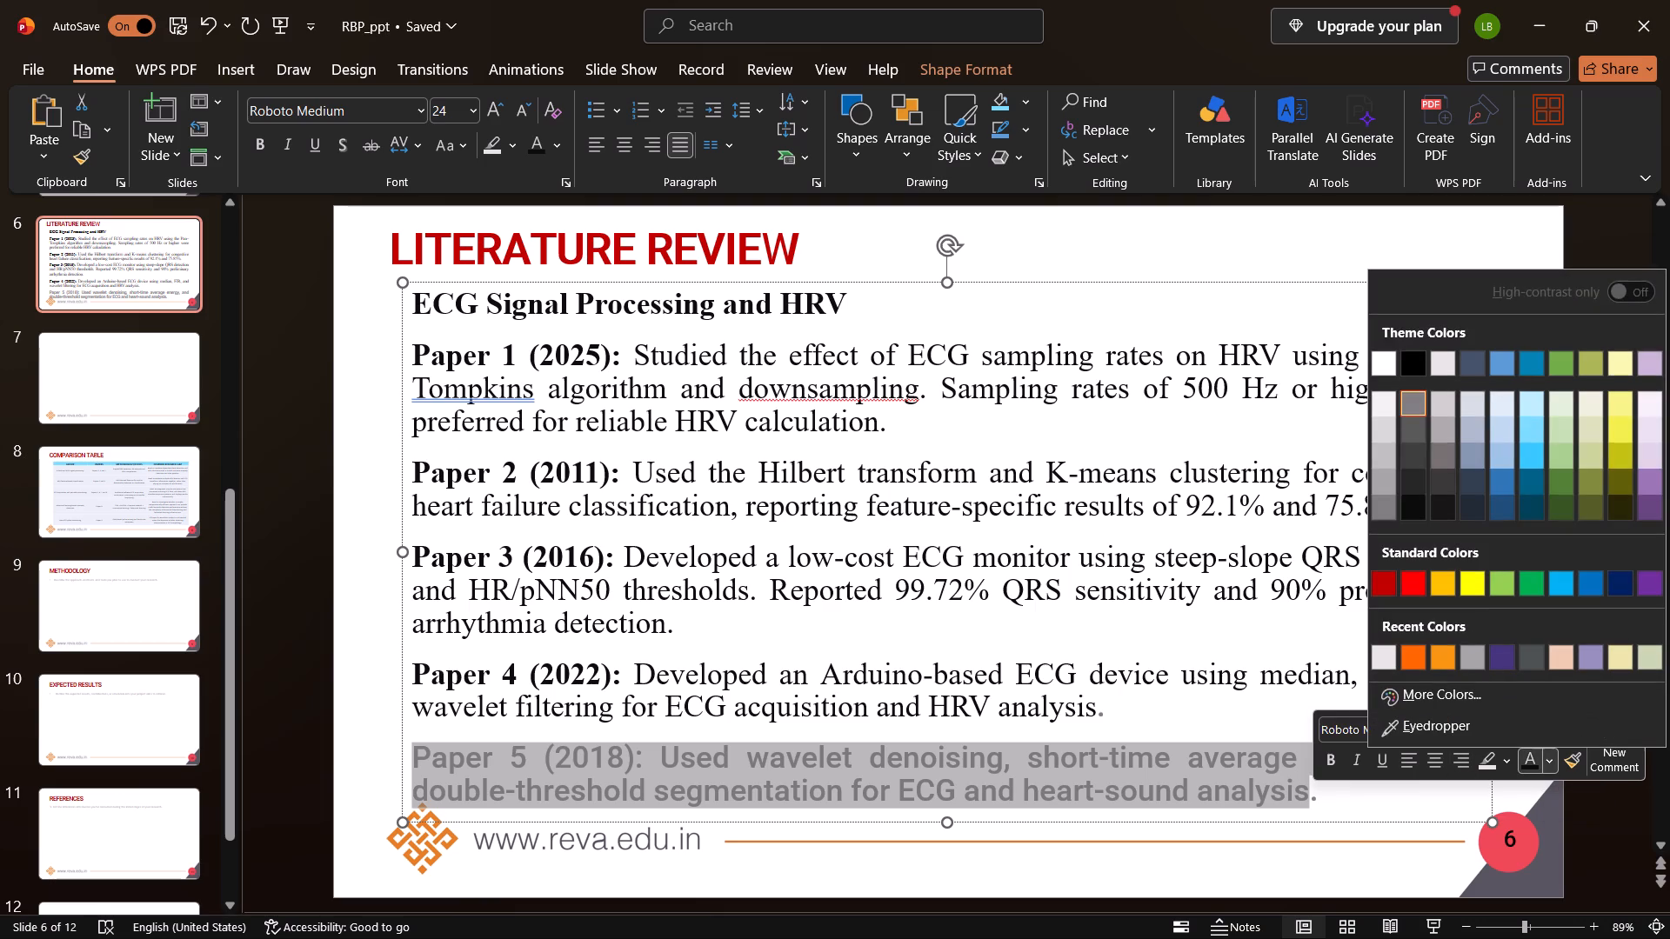
click(1415, 503)
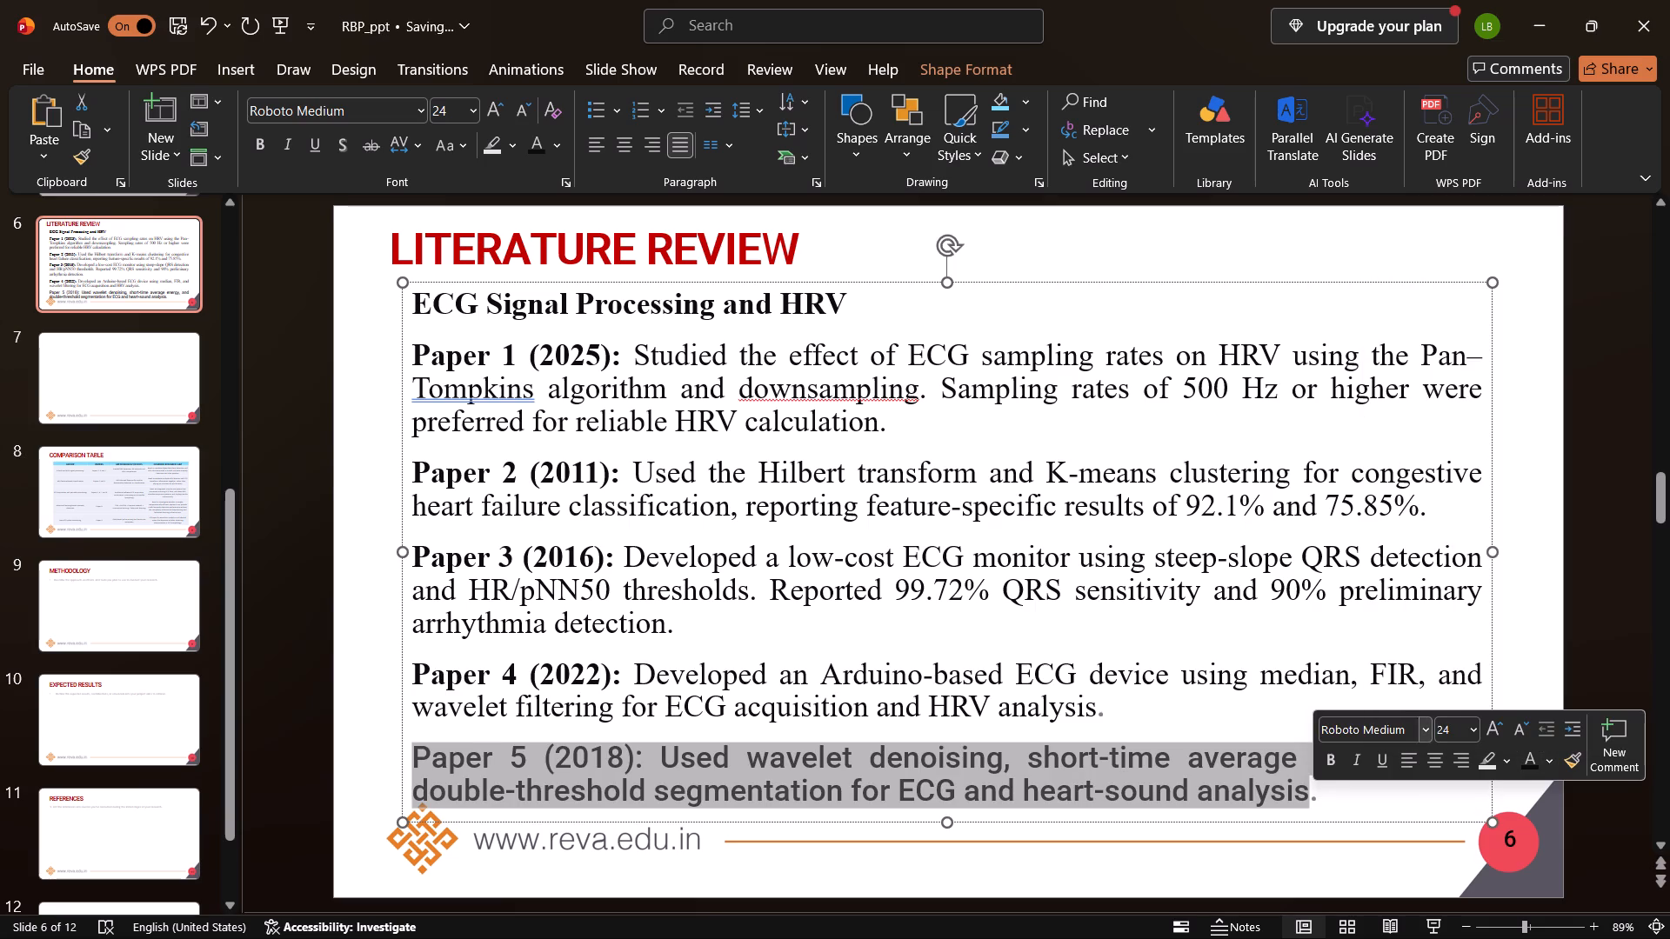
Set the font of the Paper 5 paragraph to Times New Roman.
click(1423, 729)
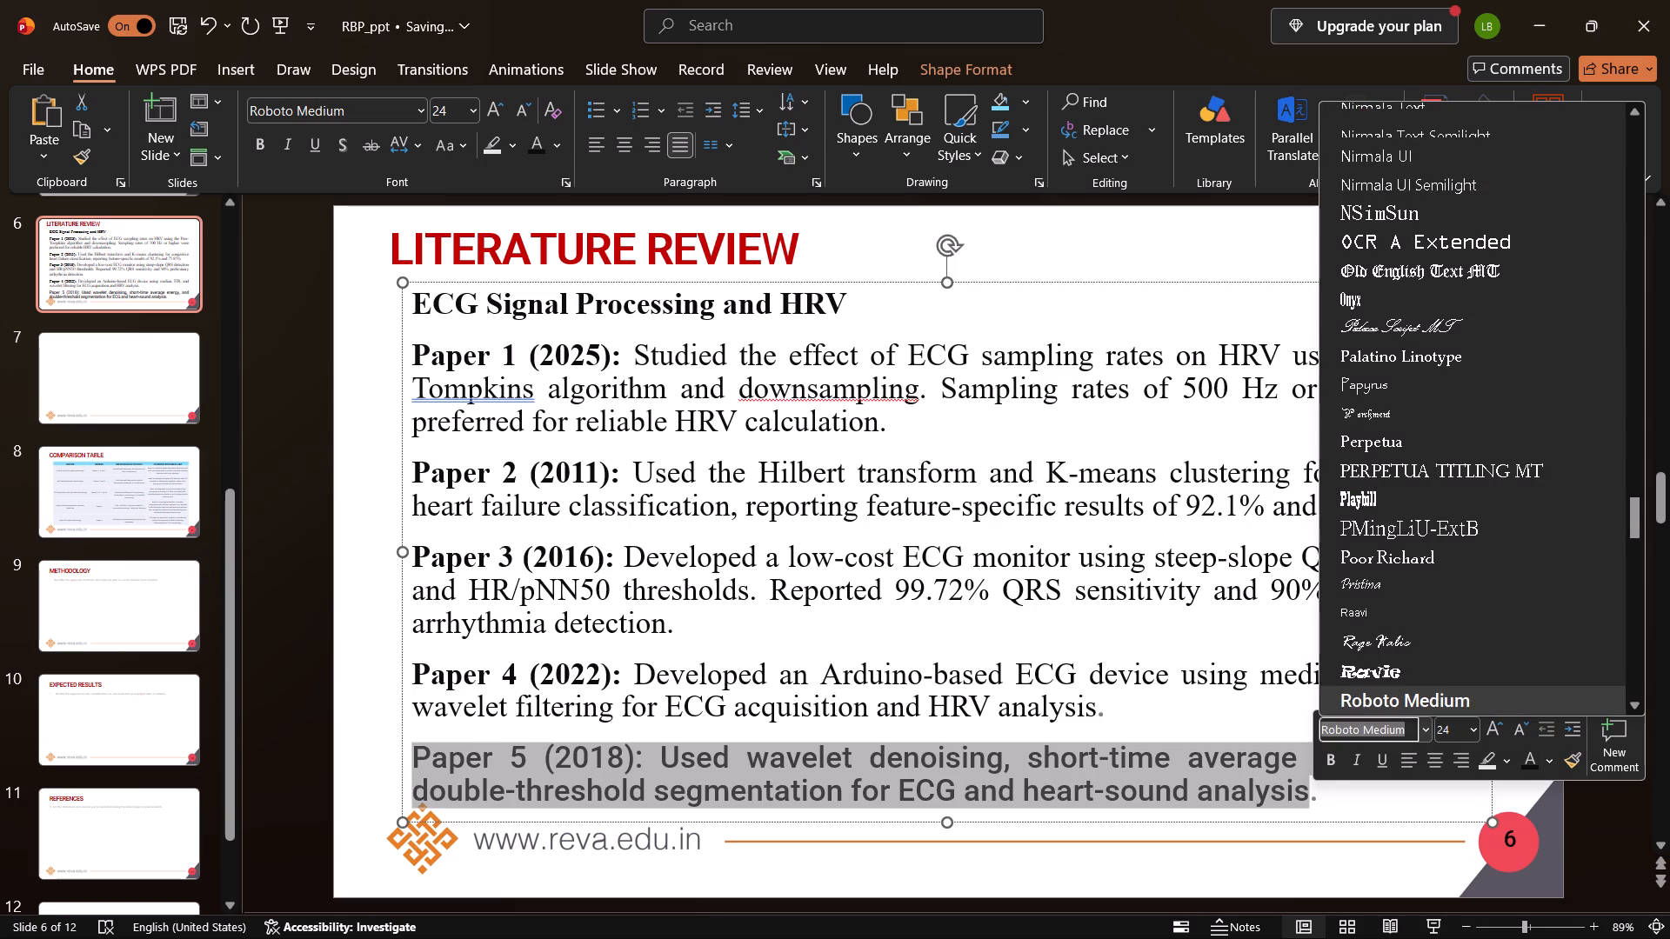
key(BackSpace)
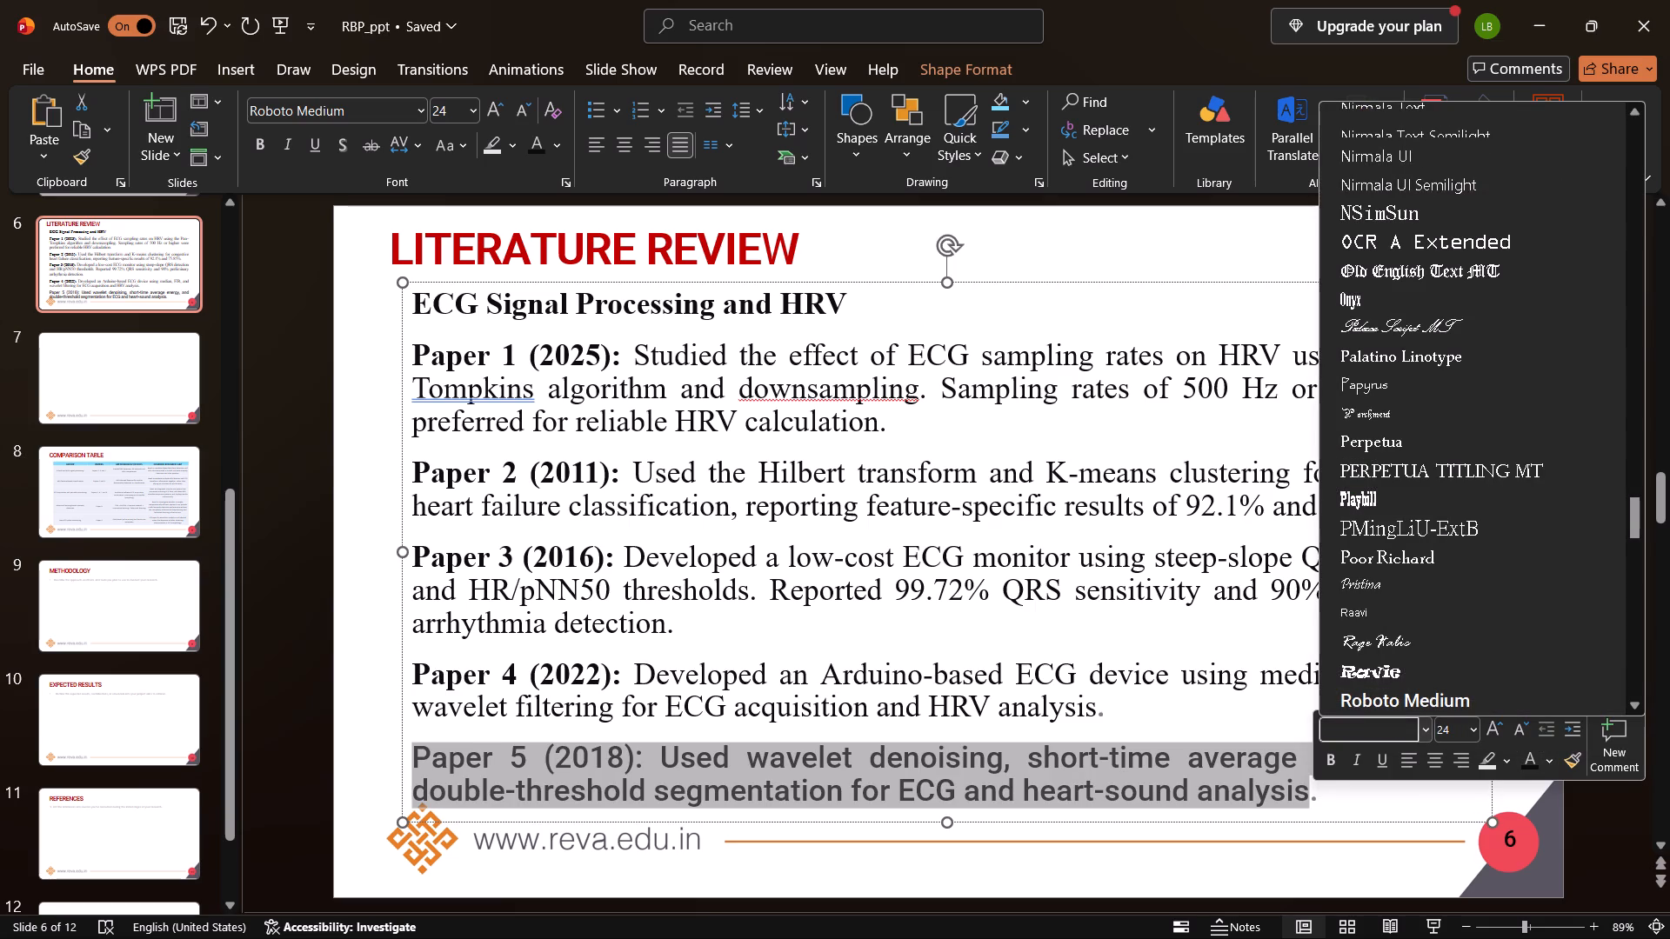
text(tim)
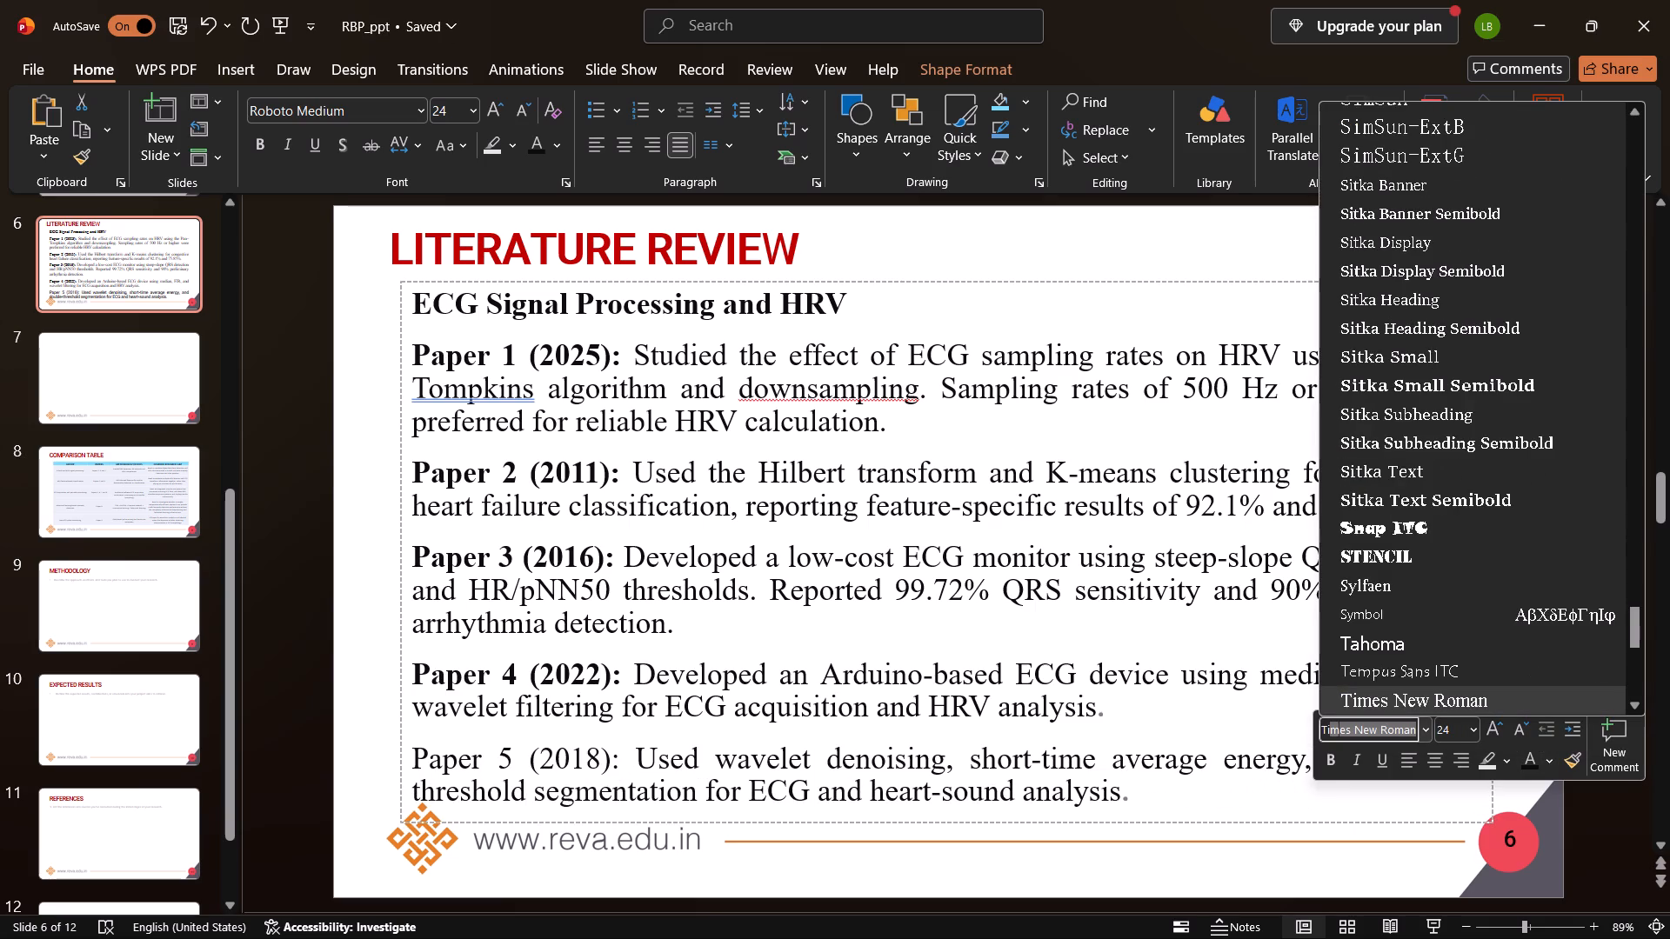
key(Return)
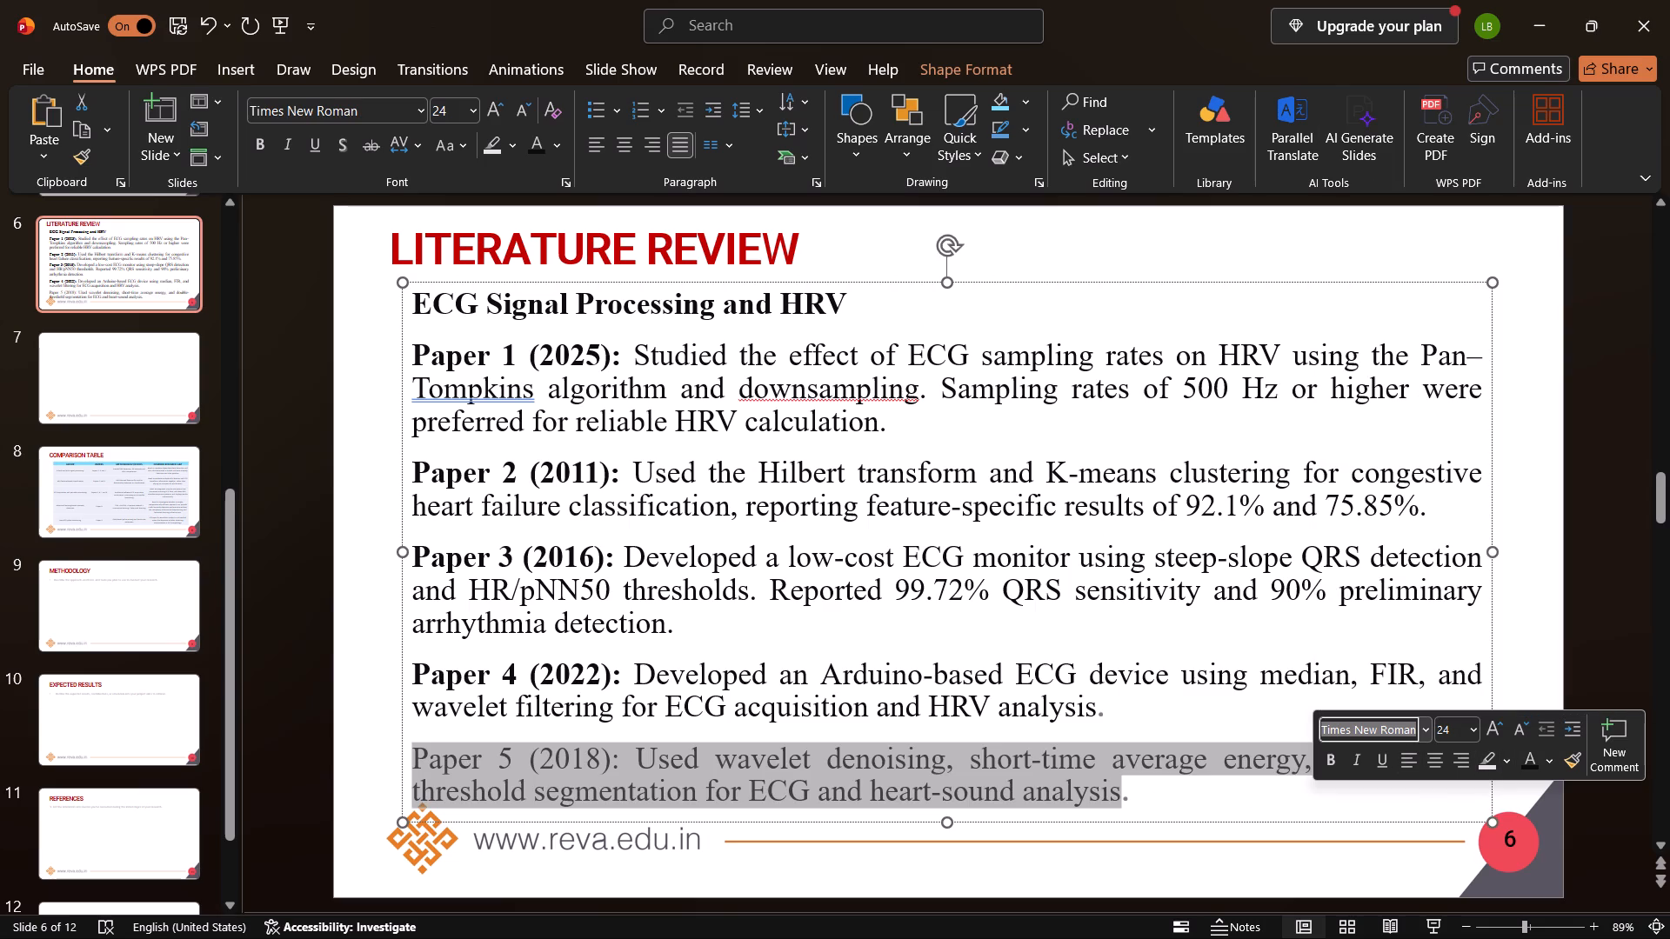
key(Return)
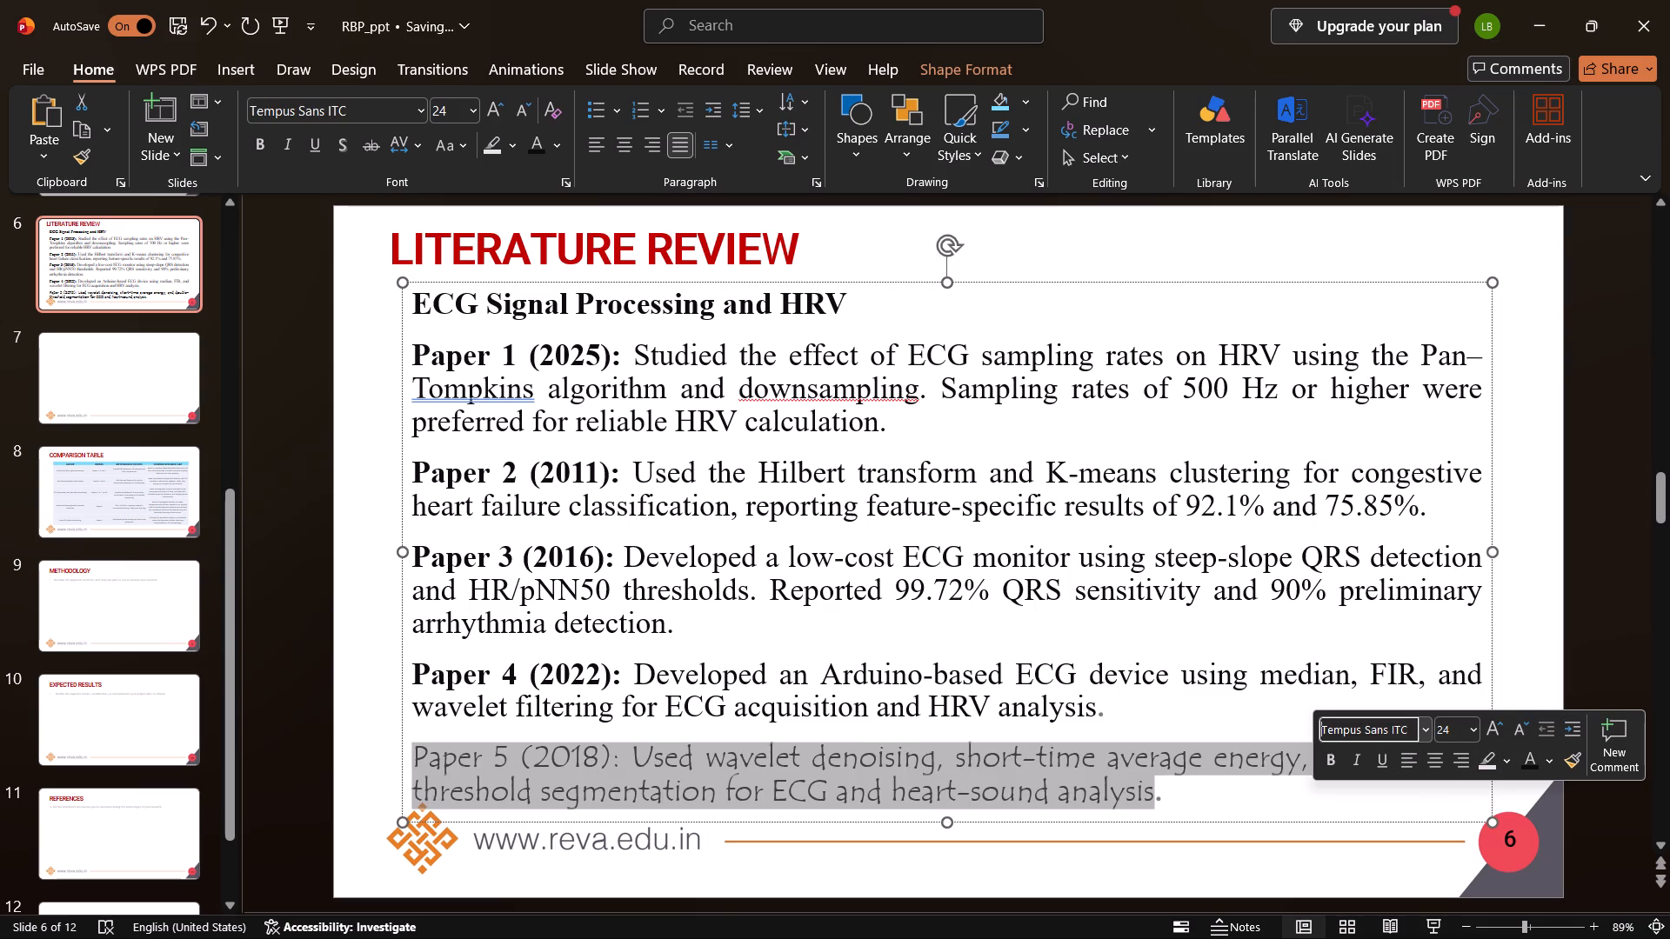
key(Down)
key(Up)
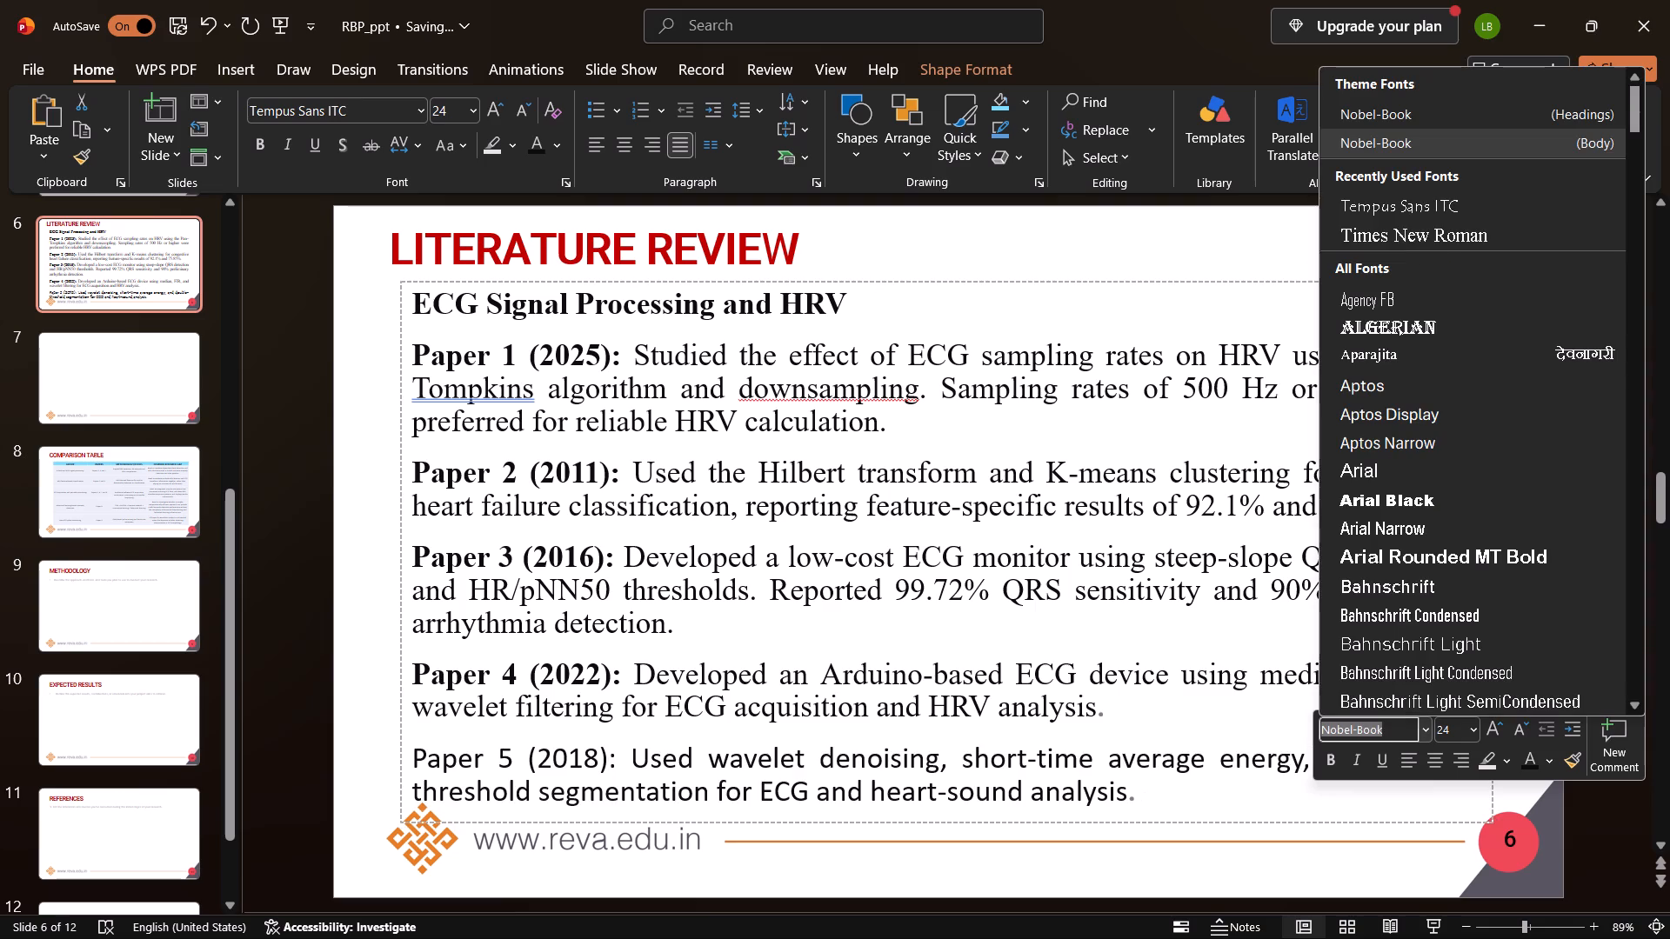
text(ti)
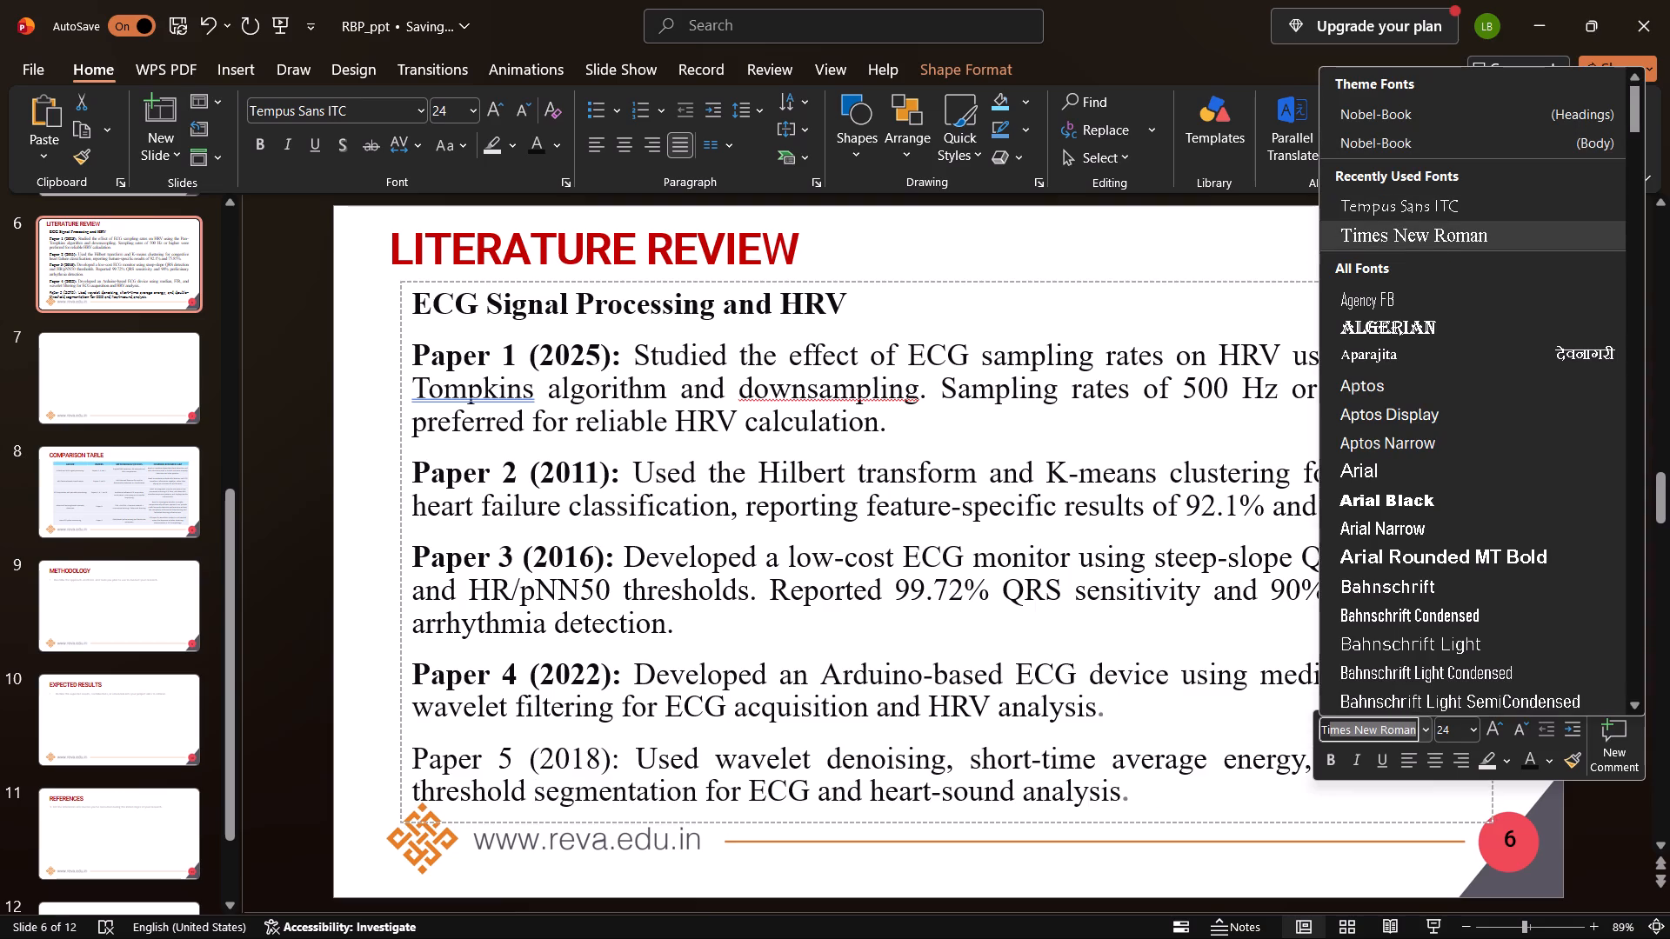
key(Return)
Replace the gray closing periods of the Paper 4 and Paper 5 paragraphs with periods matching the body text.
click(1259, 716)
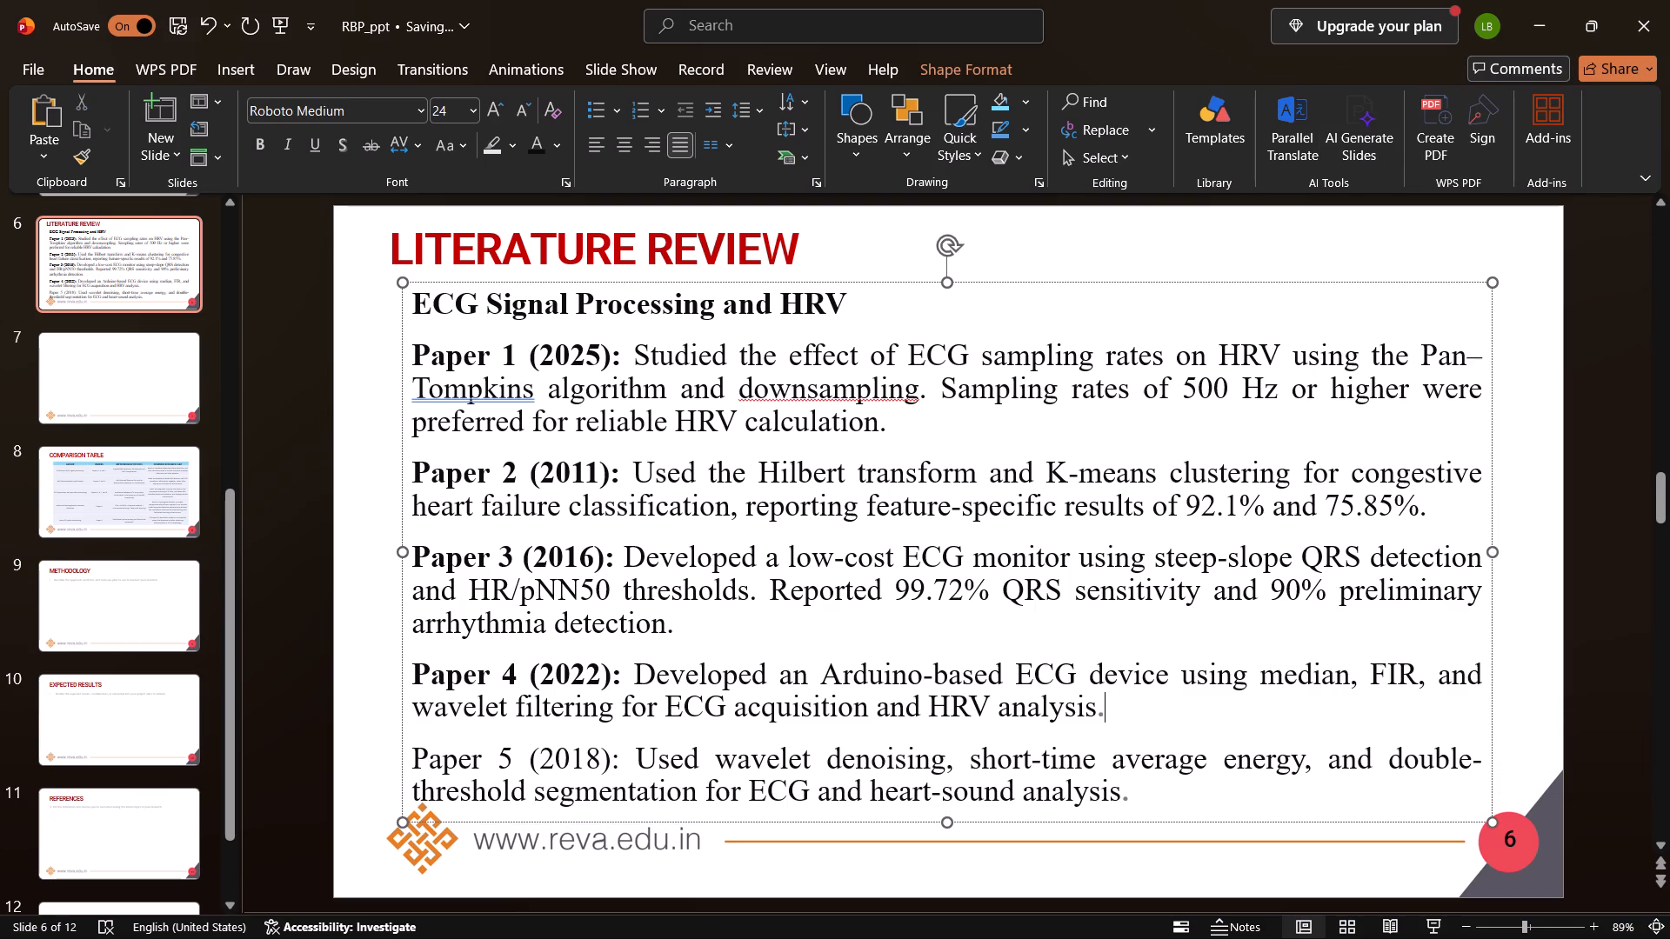
key(BackSpace)
key(period)
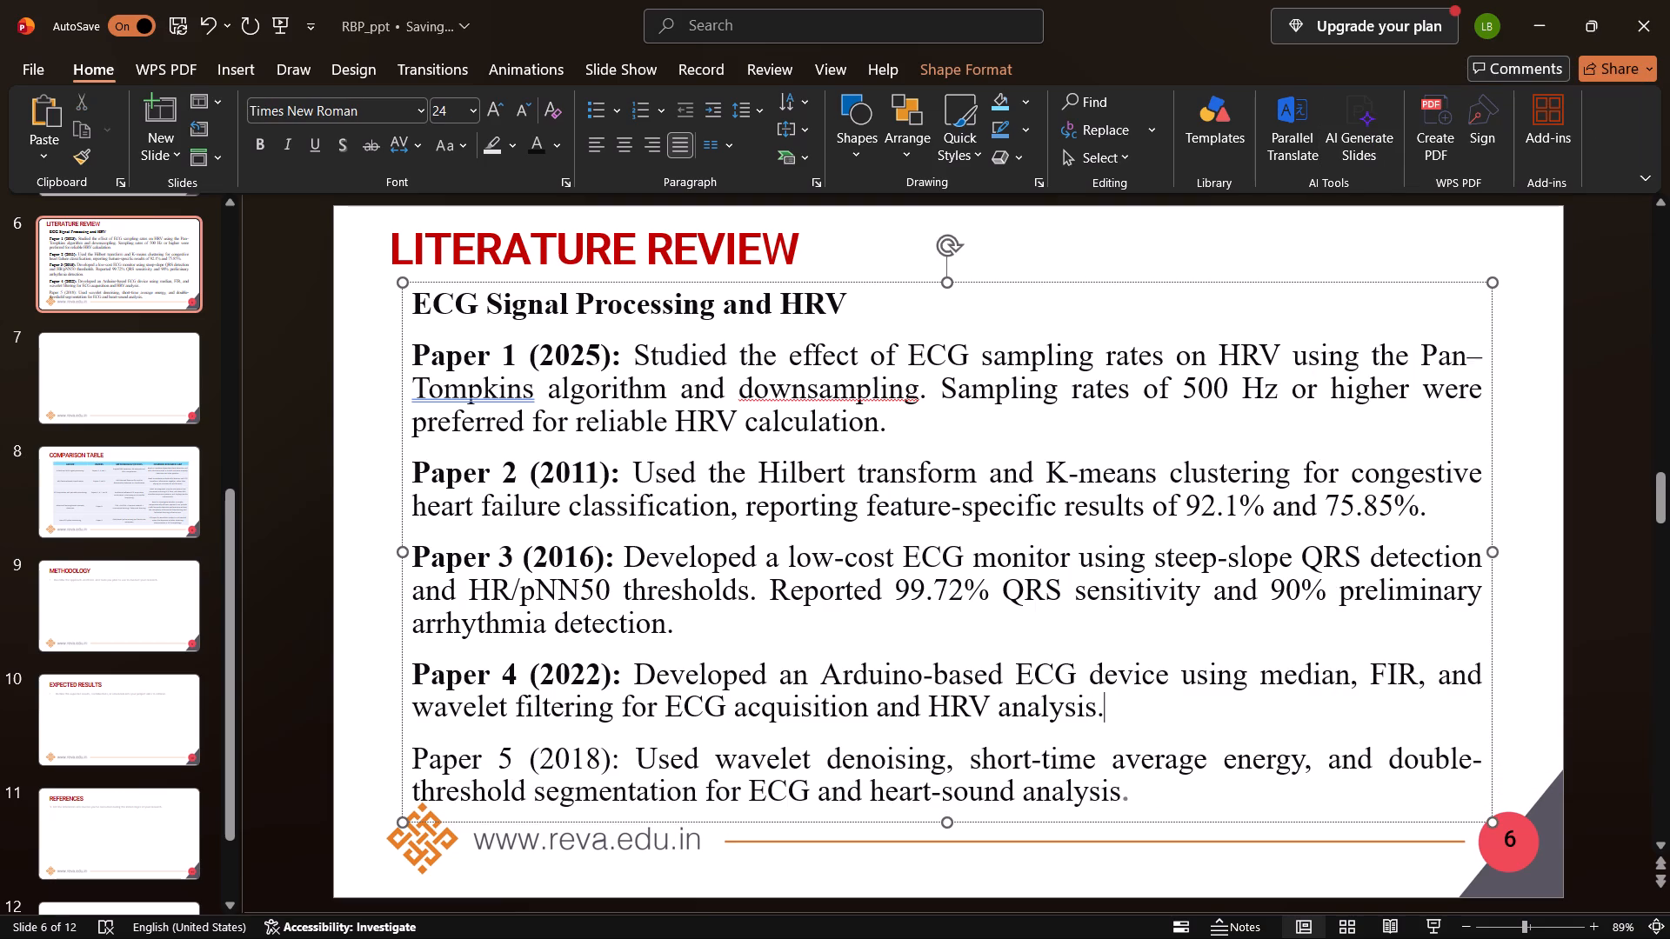
click(1129, 799)
key(BackSpace)
key(period)
Make the "Paper 5 (2018):" label bold like the other paper labels.
click(612, 762)
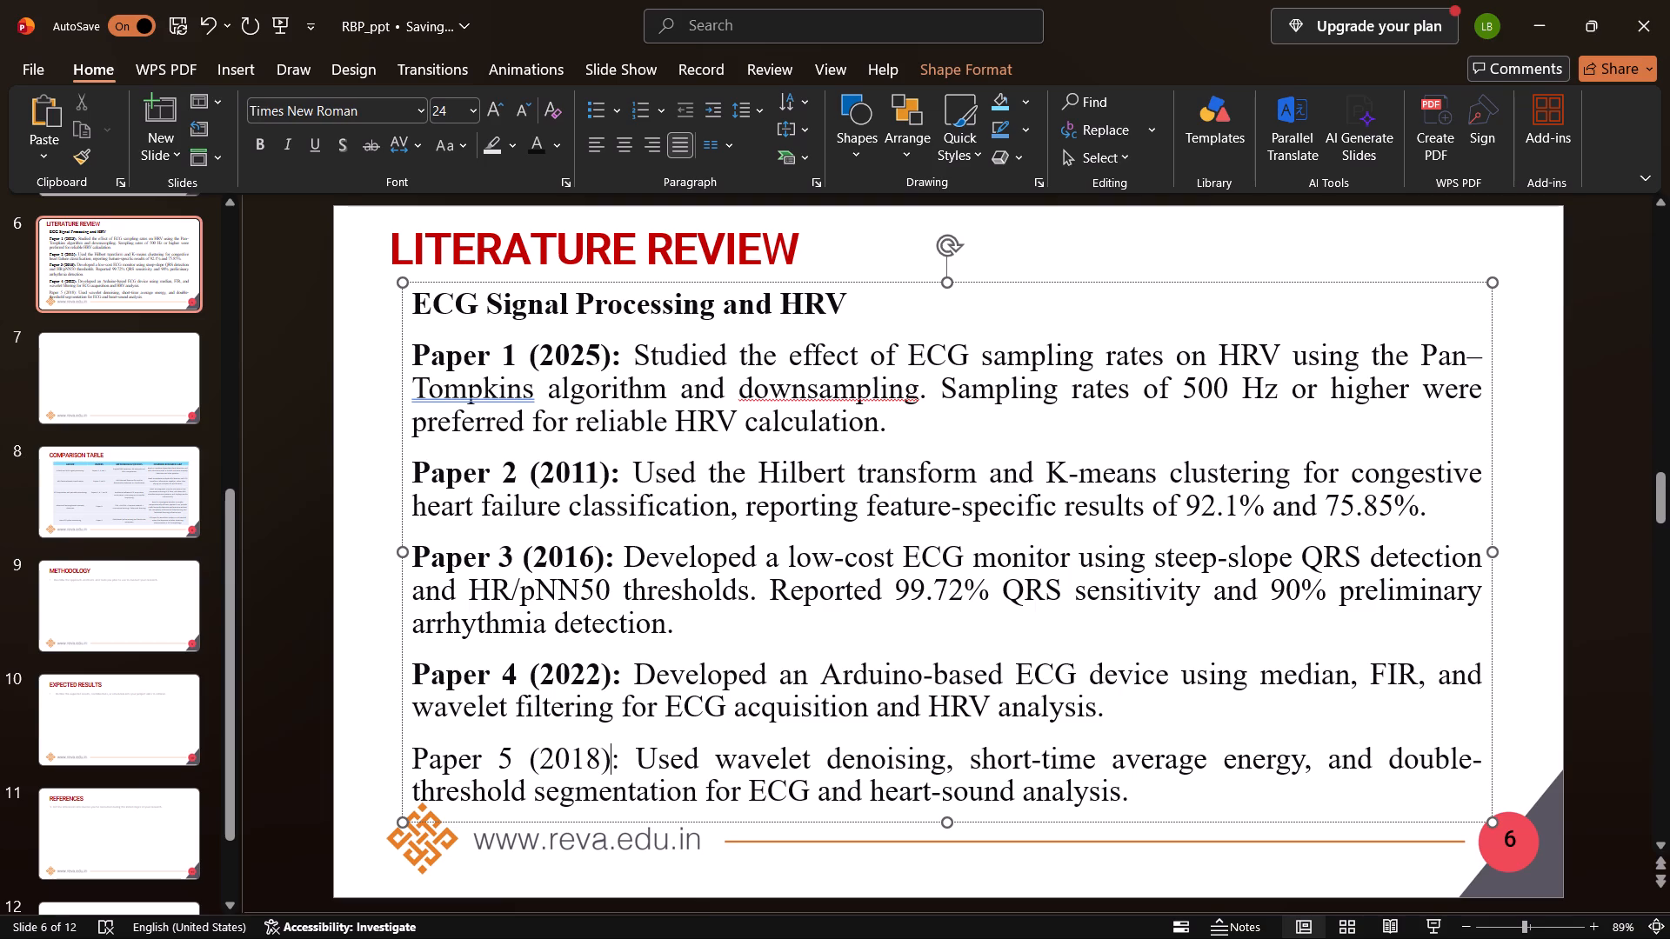
click(610, 763)
key(Right)
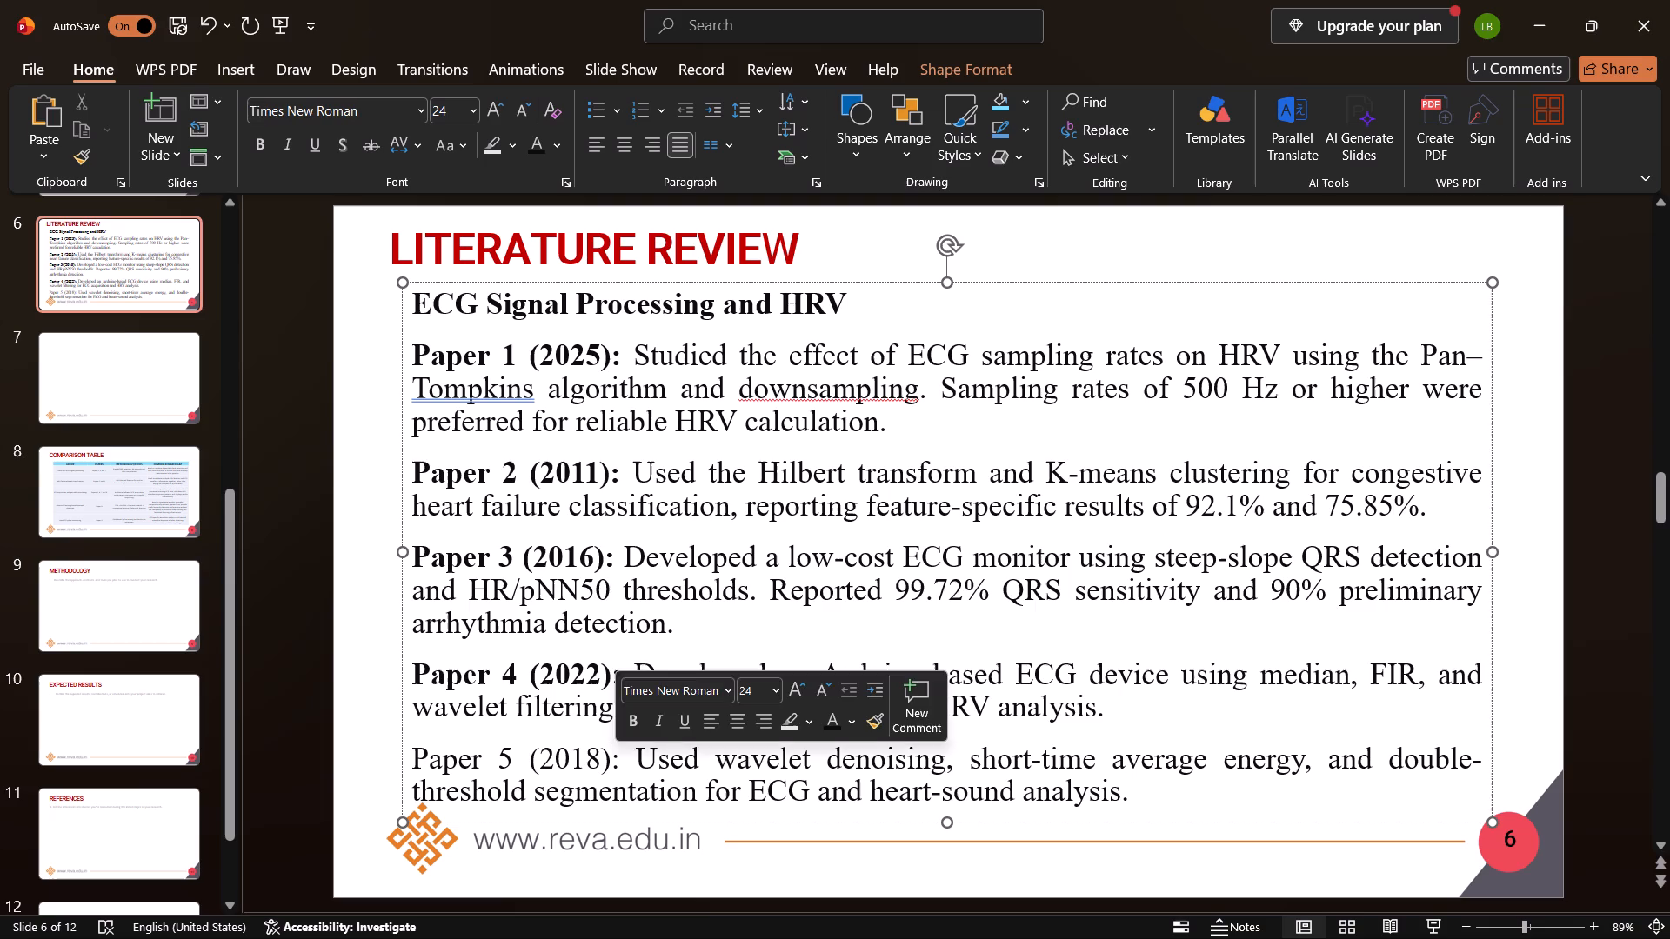
click(620, 758)
key(Right)
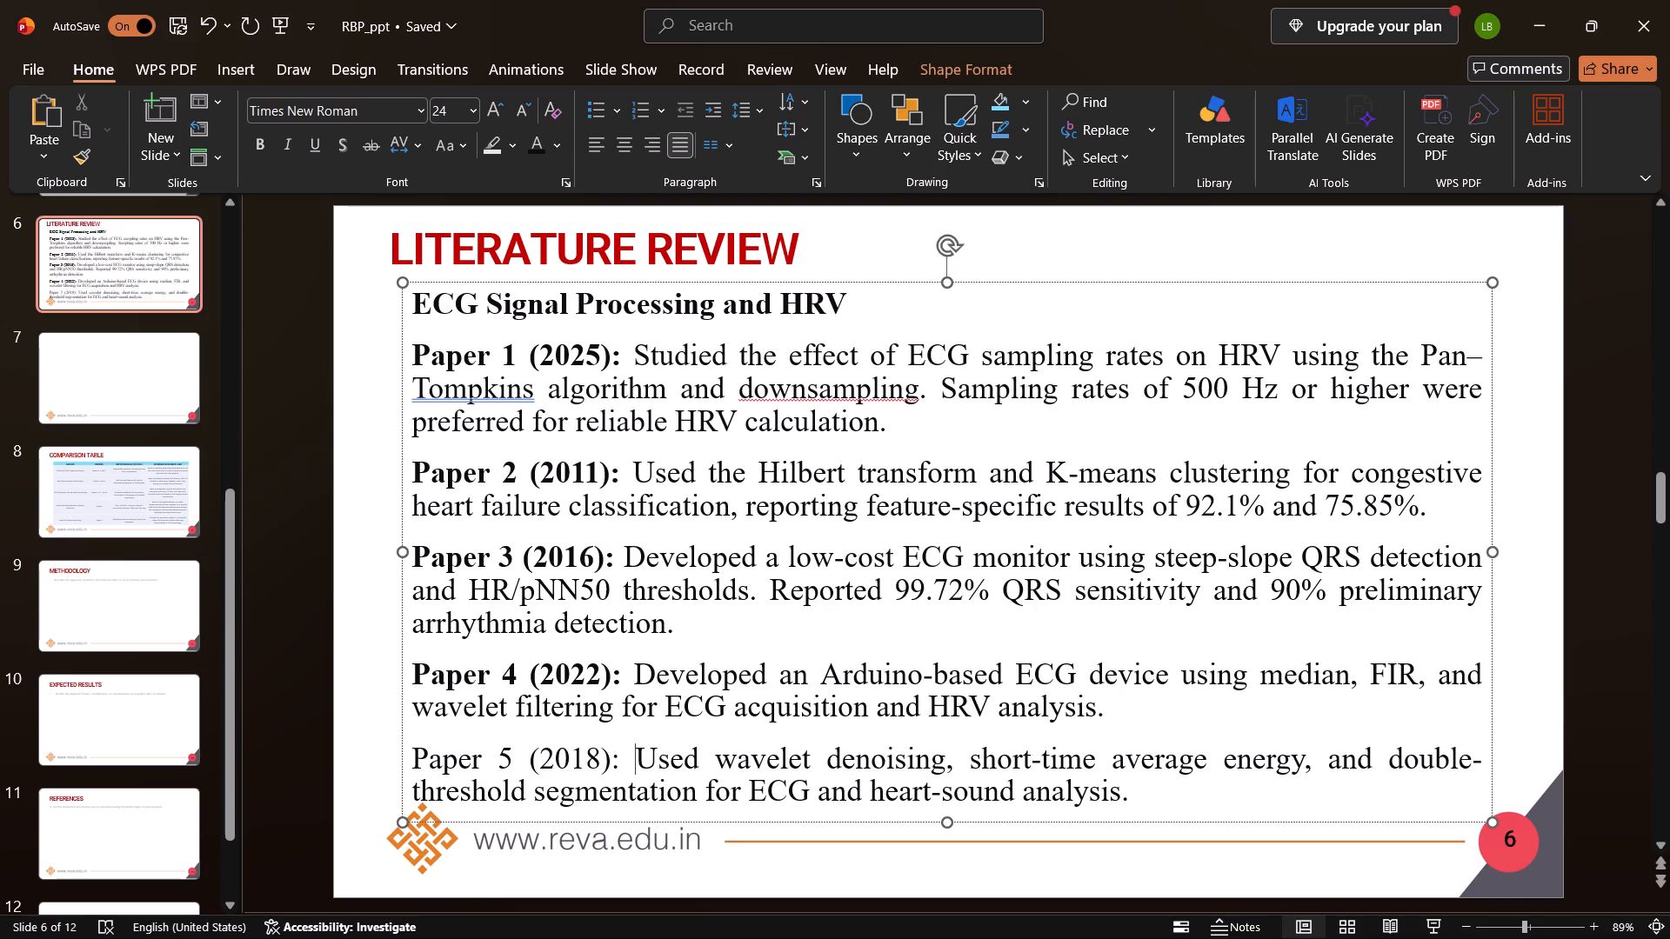
click(624, 758)
drag(624, 758, 446, 766)
click(451, 730)
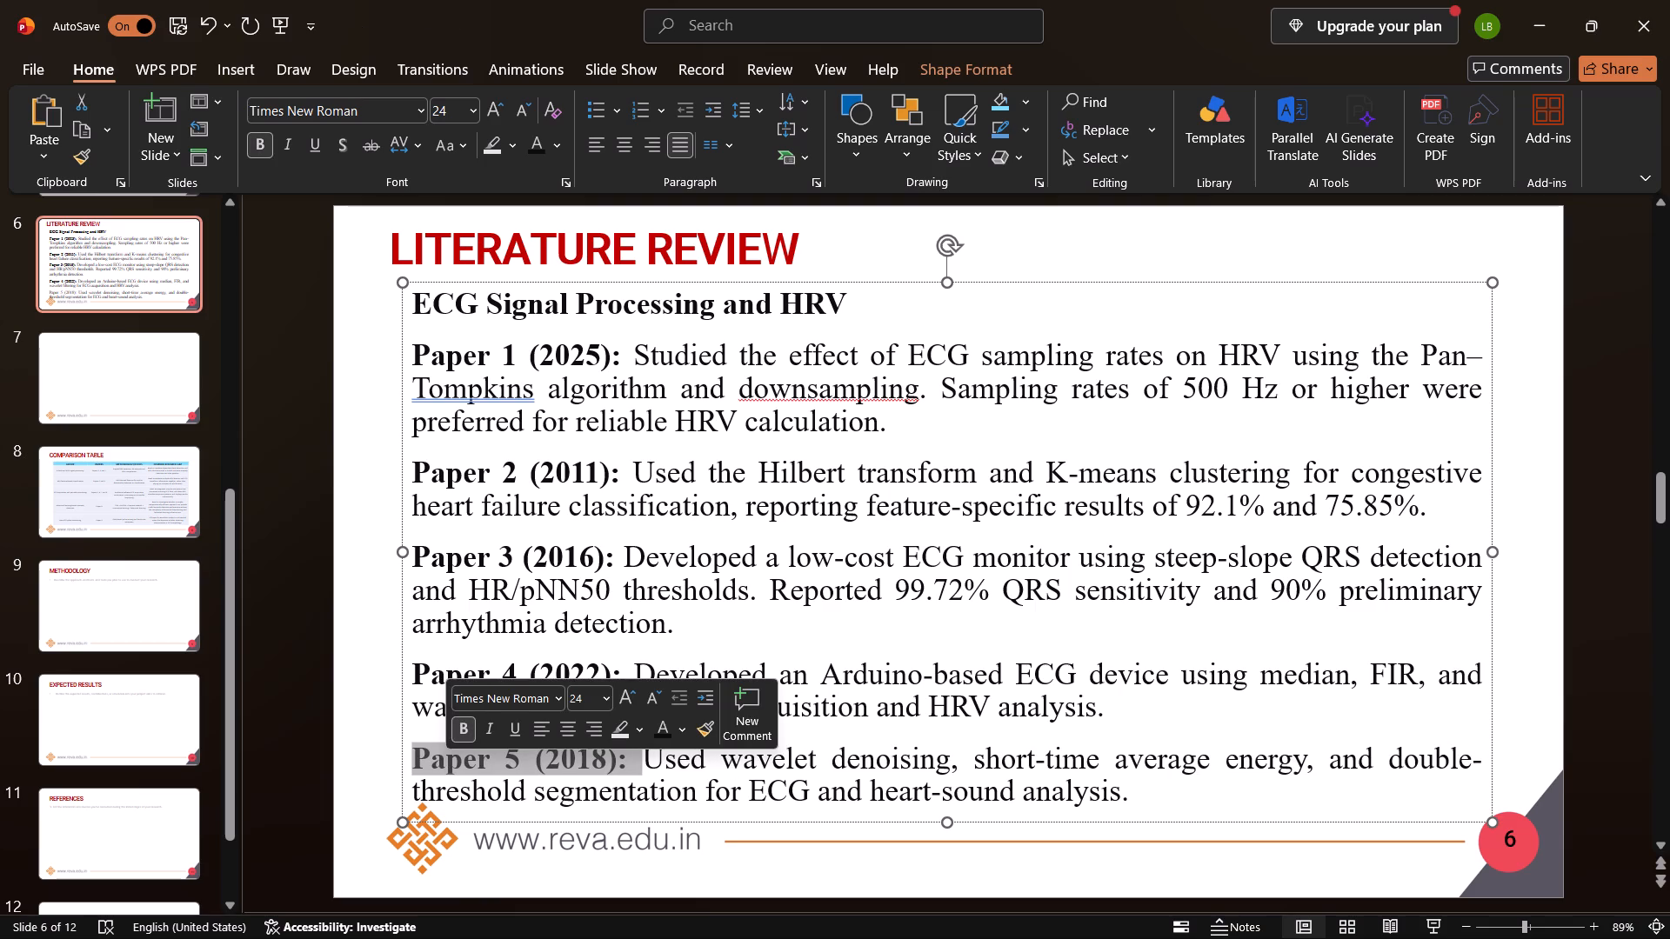
Nudge the Literature Review body text box on slide 6 slightly upward, away from the footer.
click(807, 542)
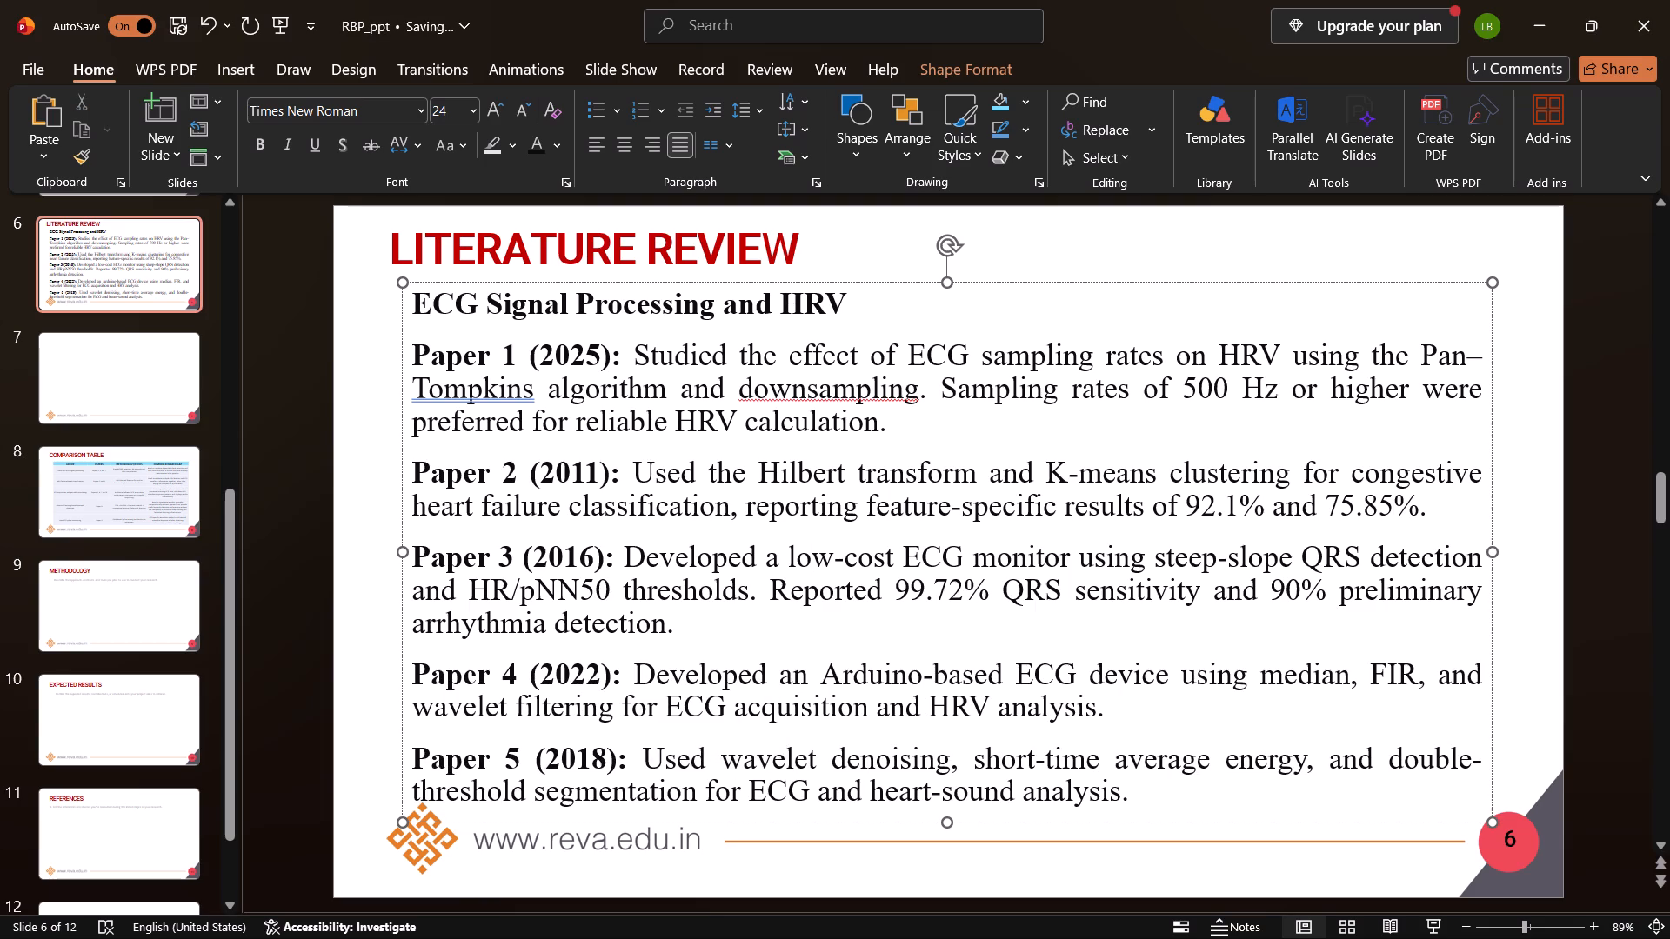
click(1063, 279)
key(Up)
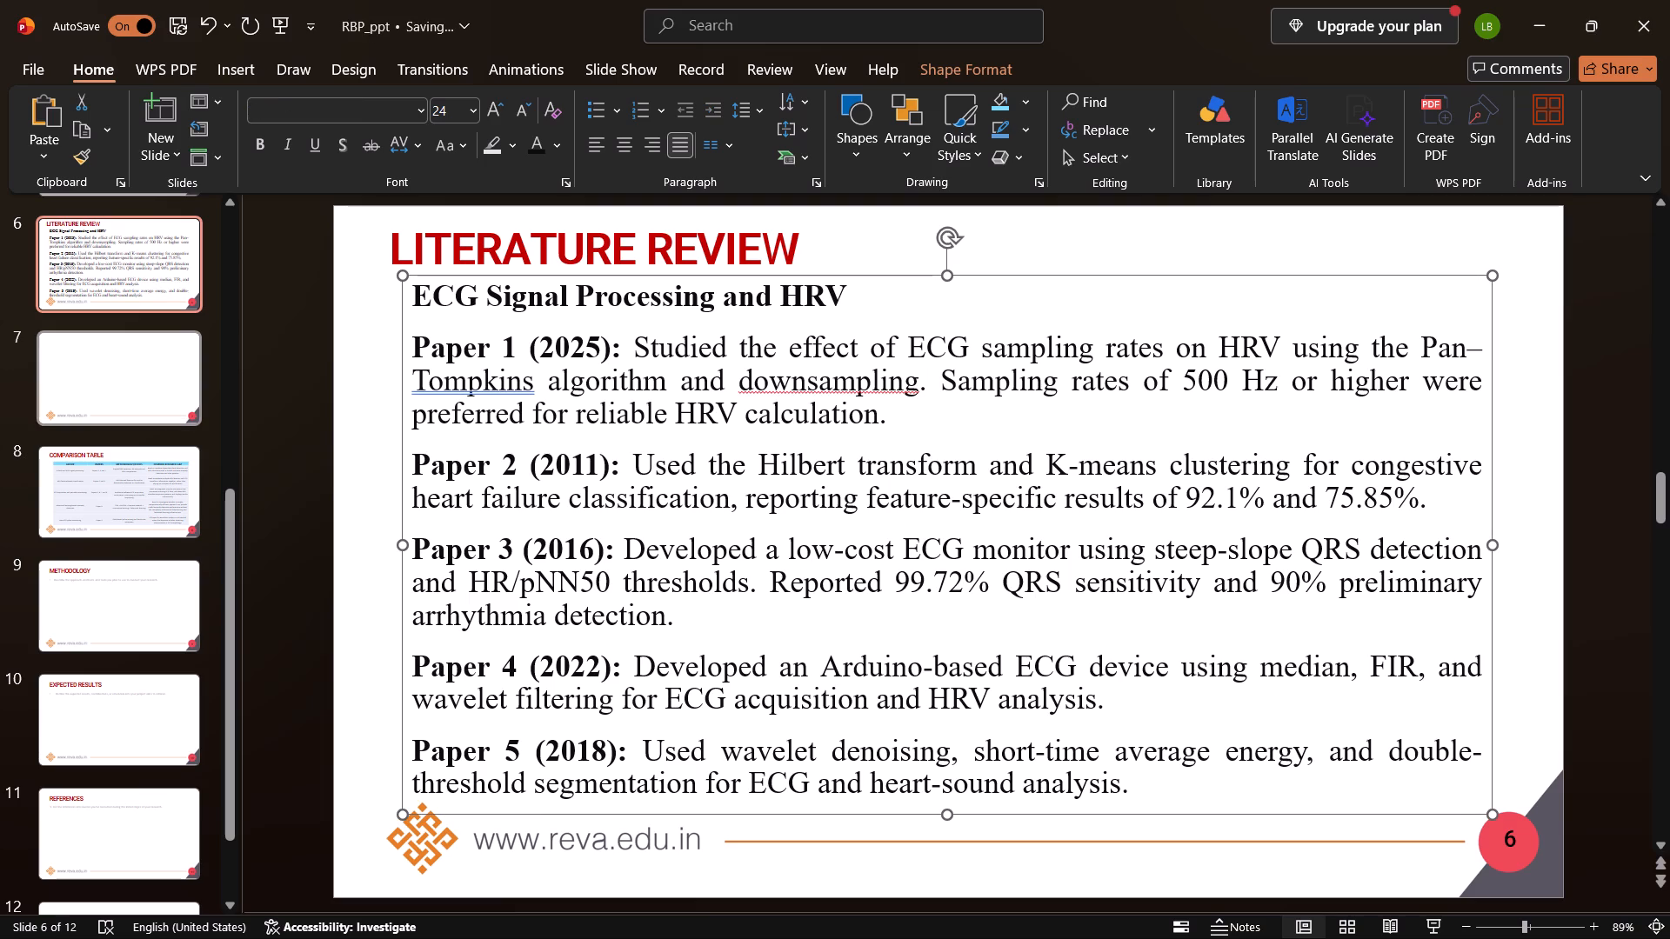
Open the empty slide 7 that follows the Literature Review slide.
click(160, 356)
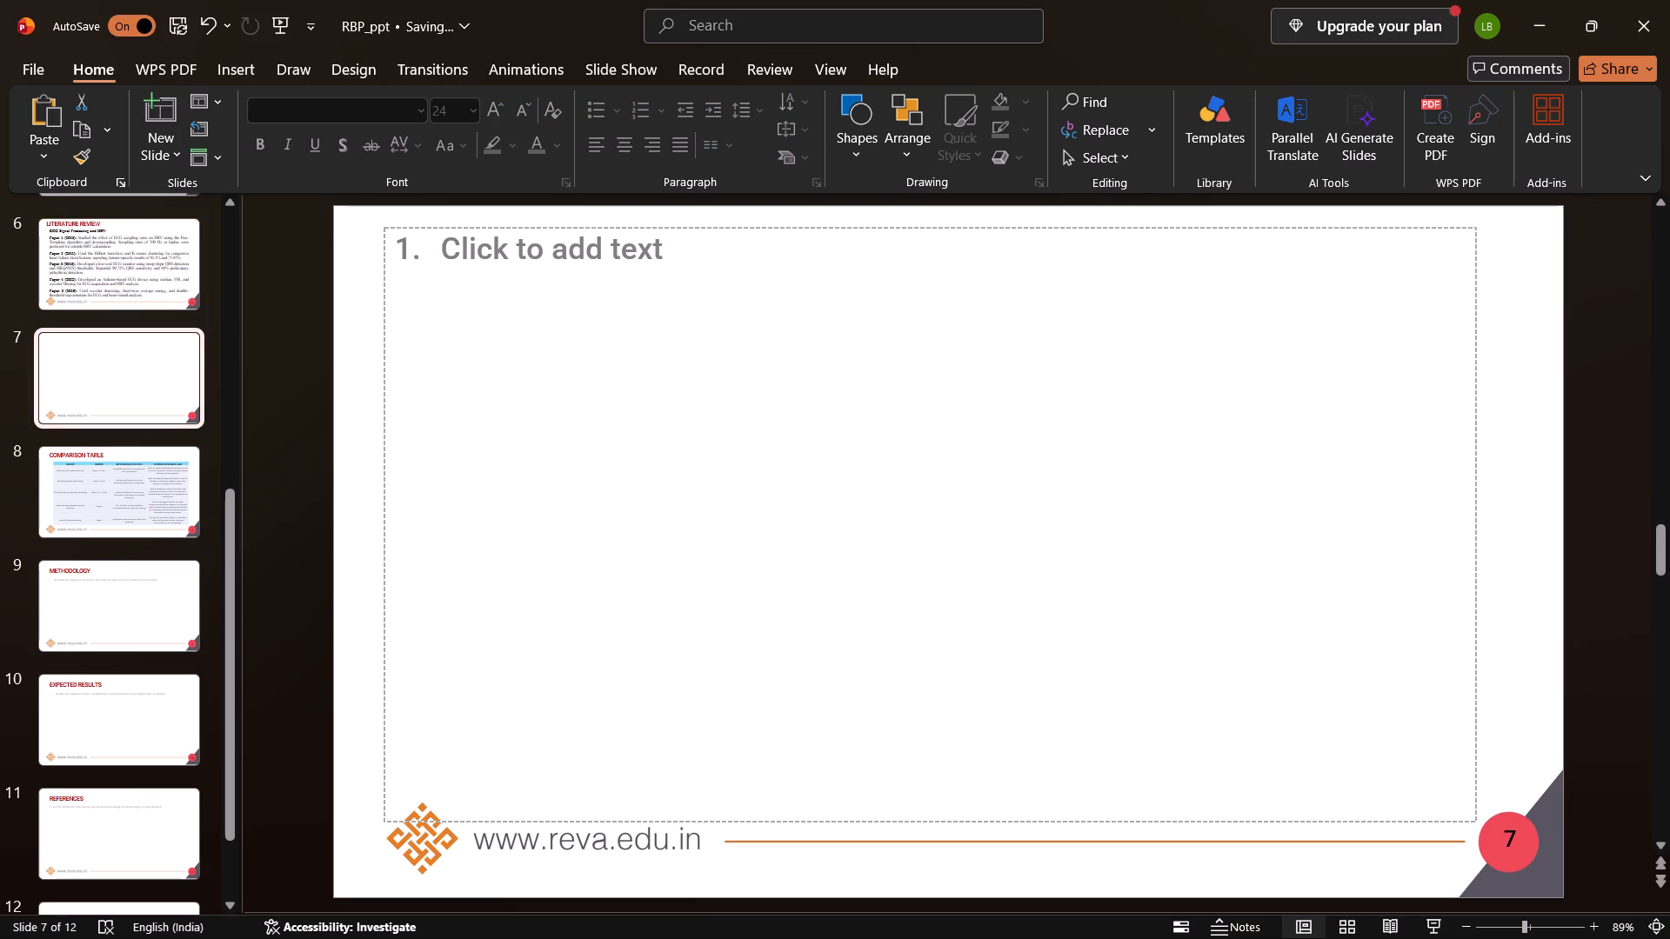
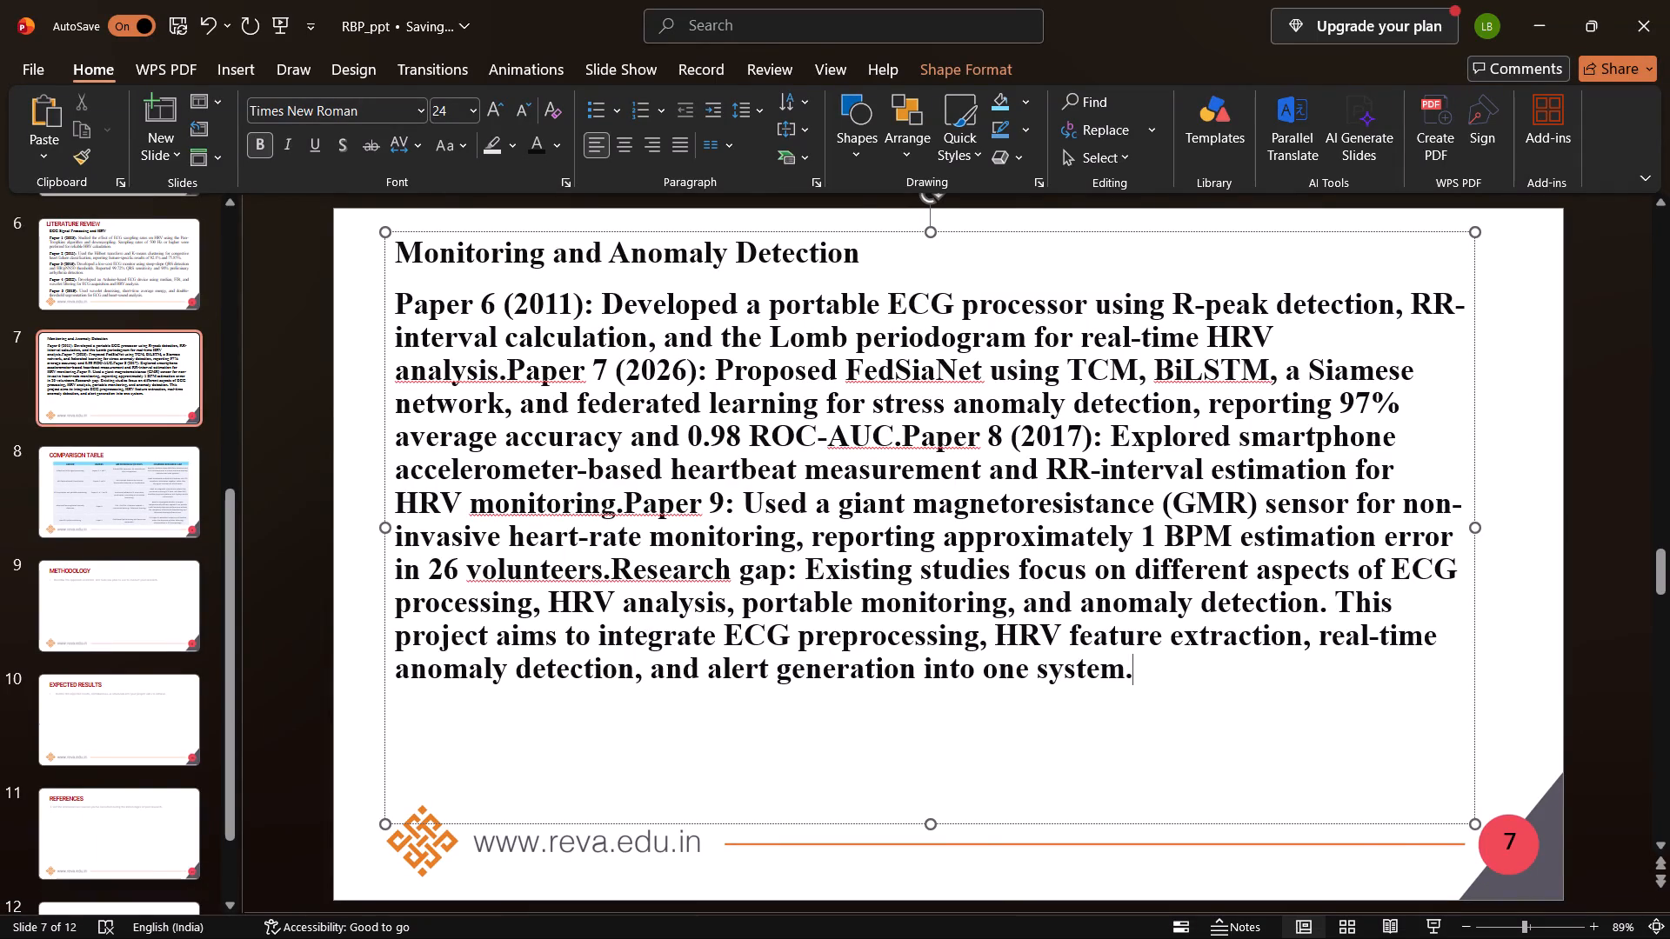
Start a new paragraph at "Paper 7 (2026):" on slide 7 so it is separated from the Paper 6 text.
click(506, 367)
key(Return)
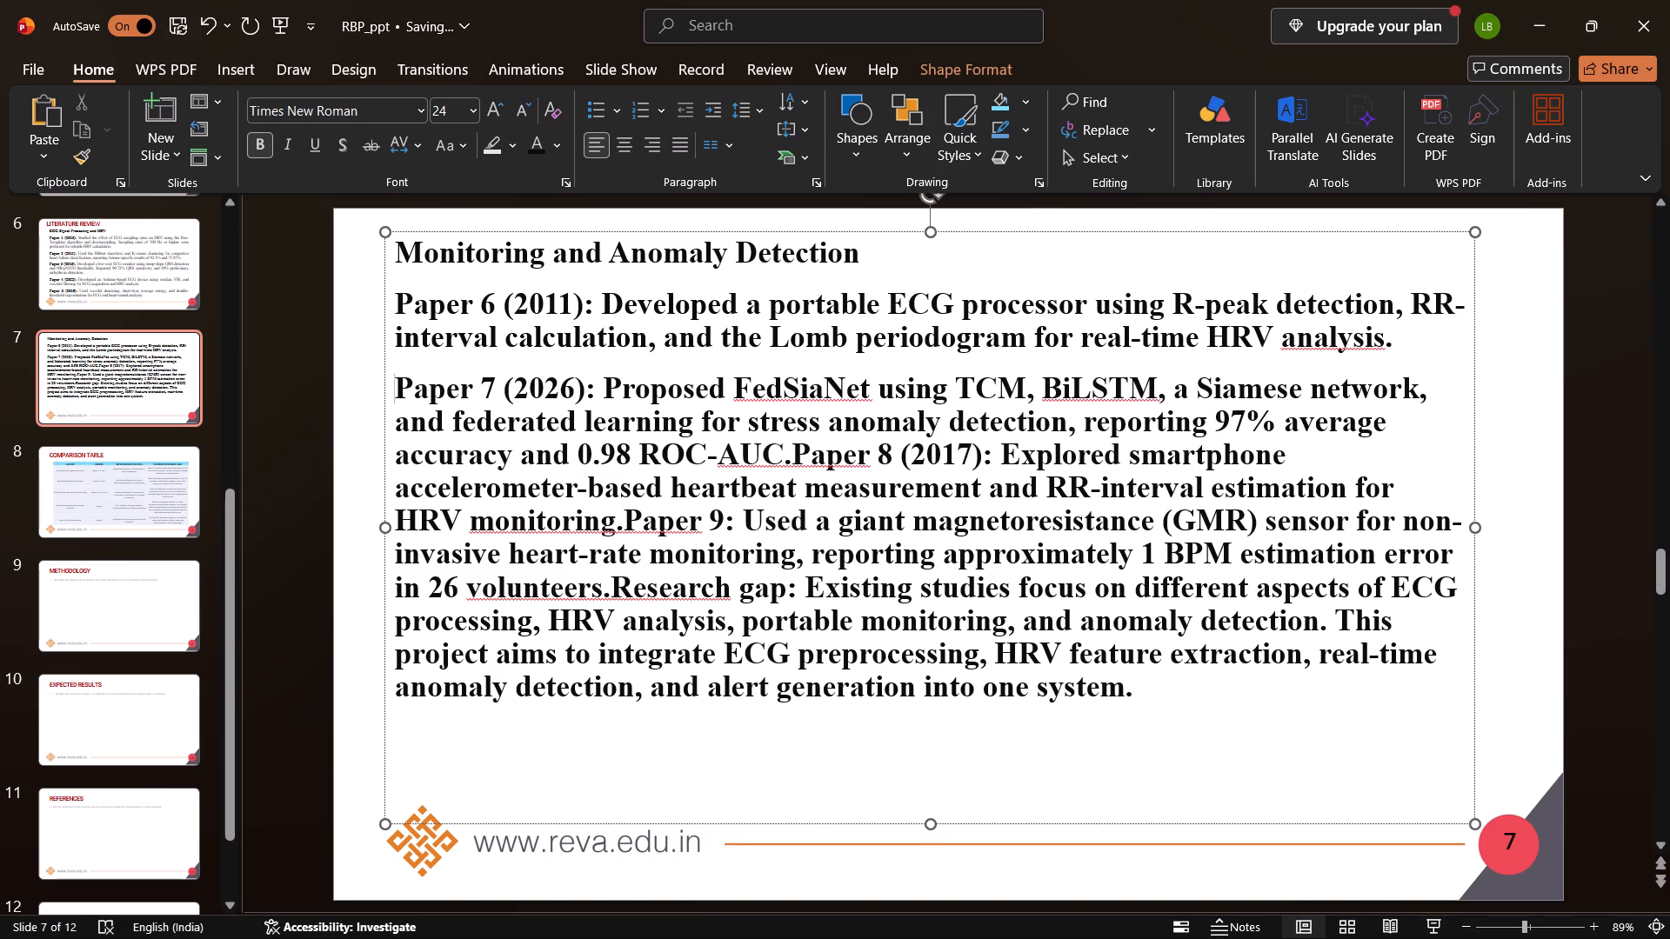
Split the run-on text on slide 7 so that Paper 8, Paper 9 and Research gap each start a new paragraph.
click(796, 449)
key(Return)
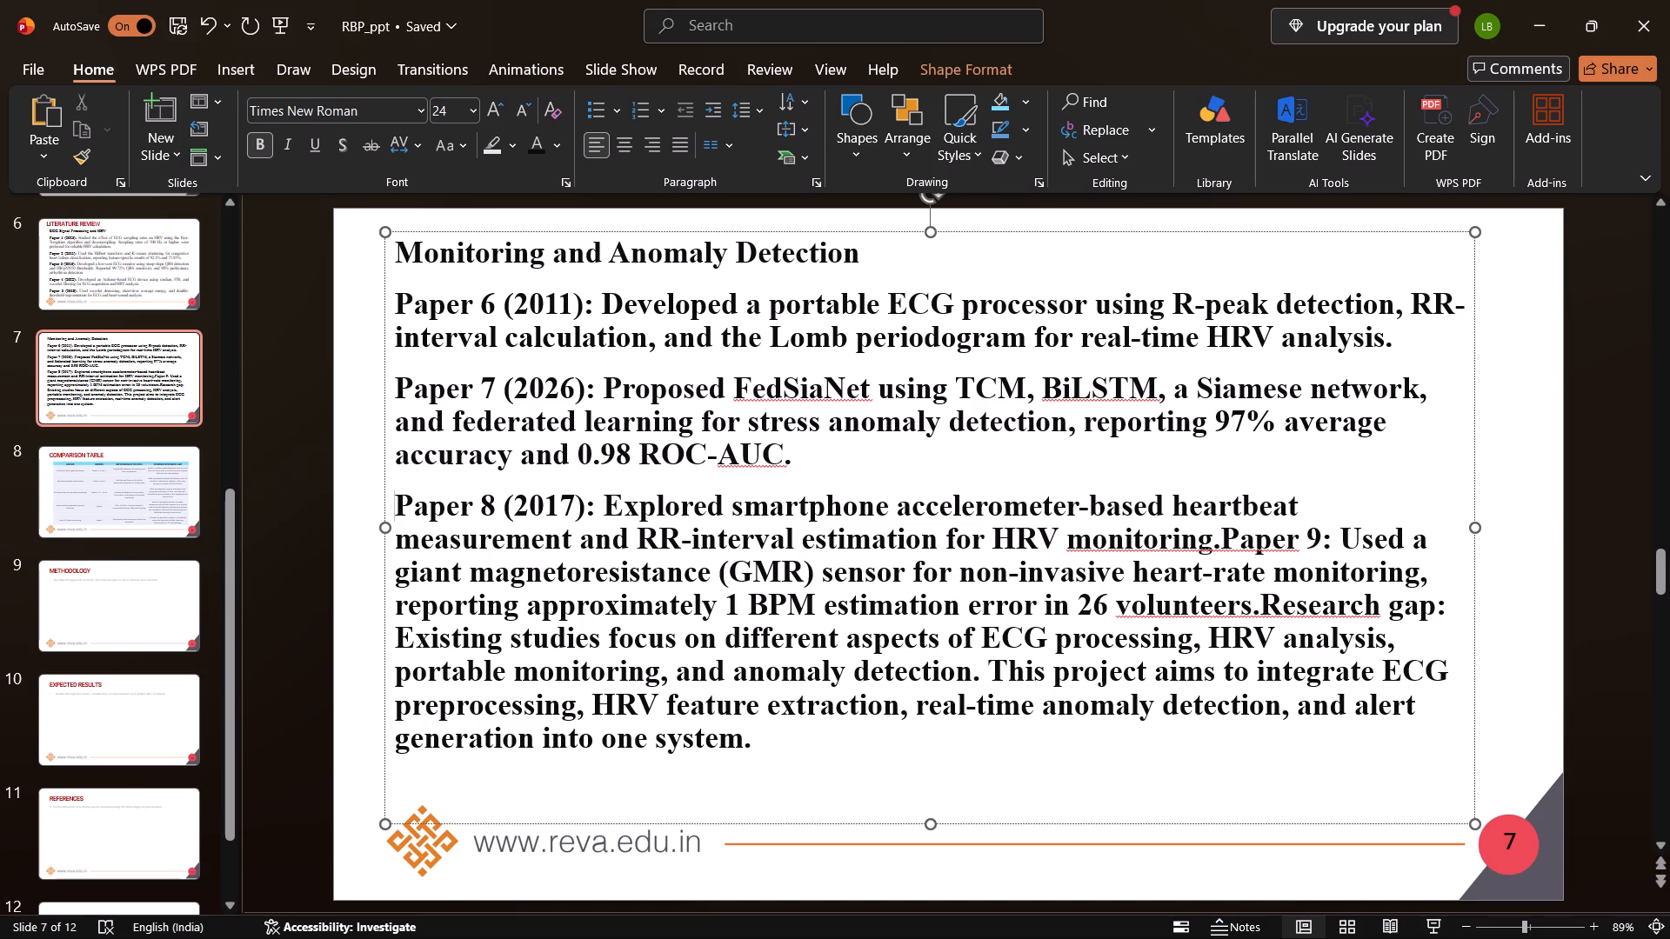
click(1227, 541)
key(Return)
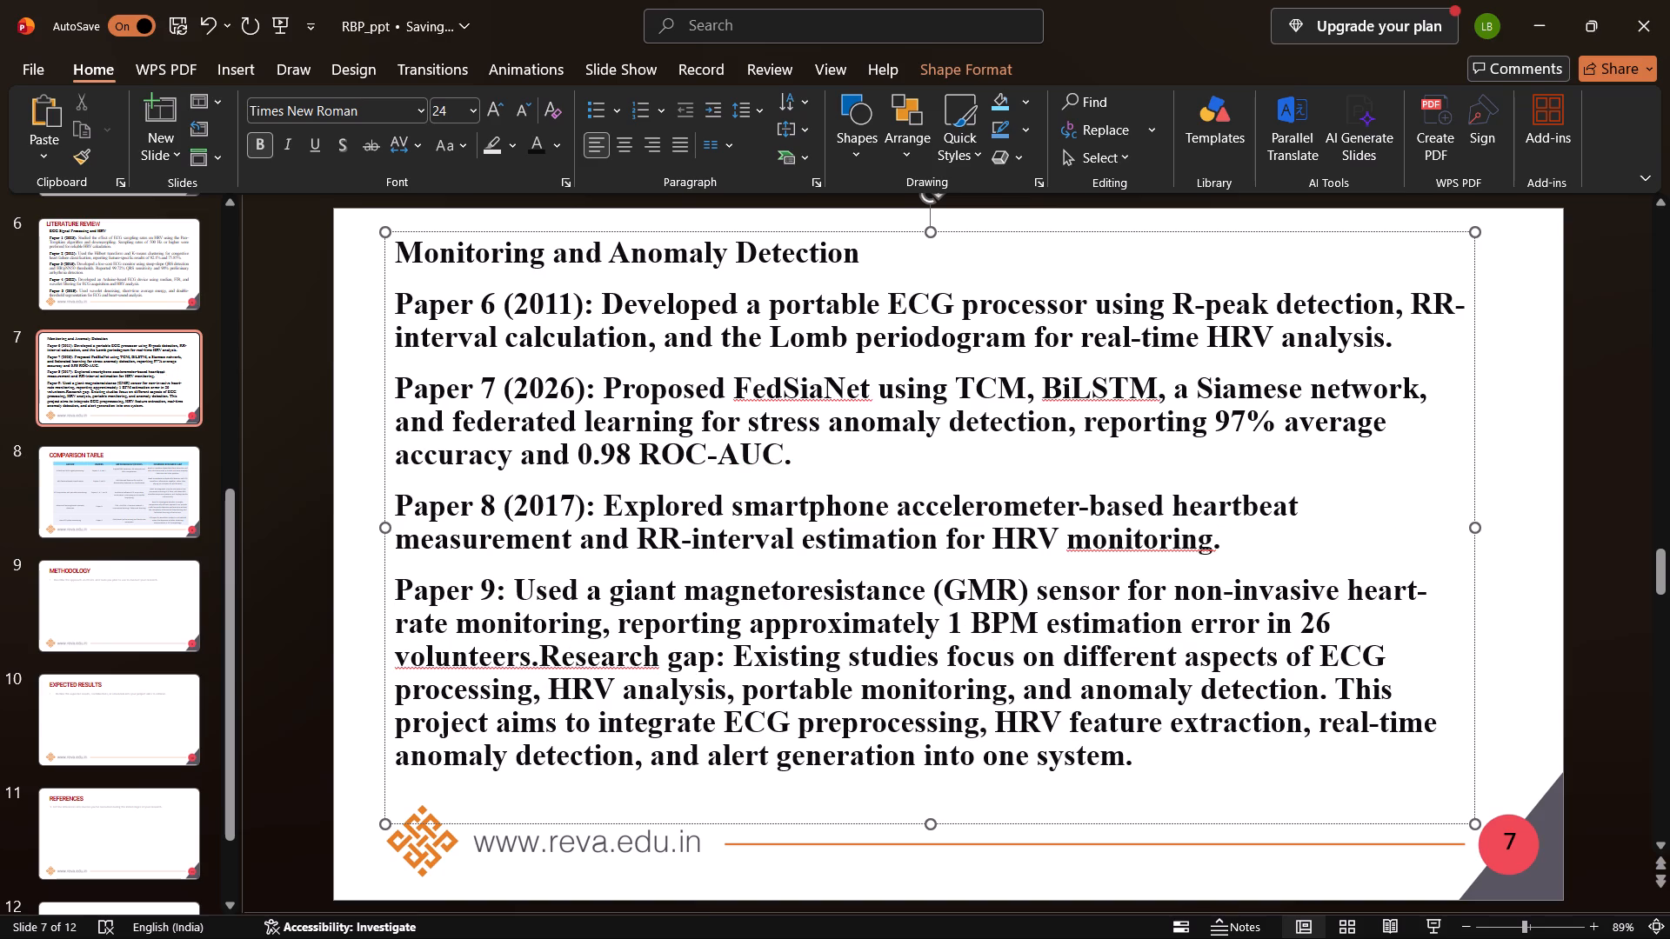
click(538, 661)
key(Return)
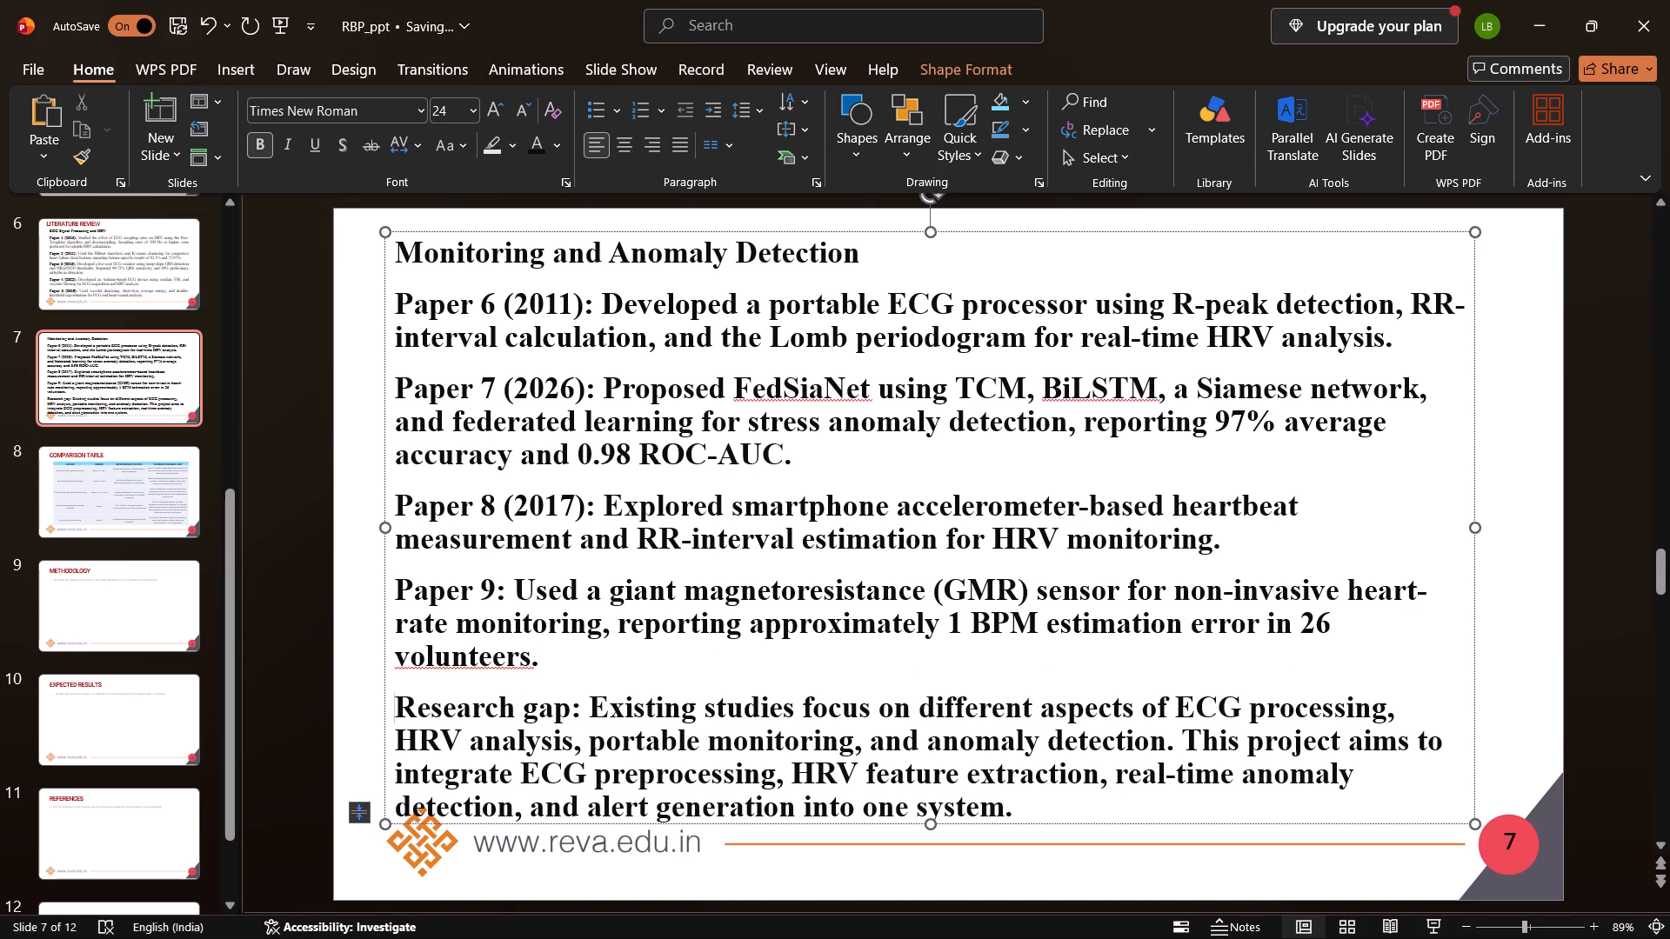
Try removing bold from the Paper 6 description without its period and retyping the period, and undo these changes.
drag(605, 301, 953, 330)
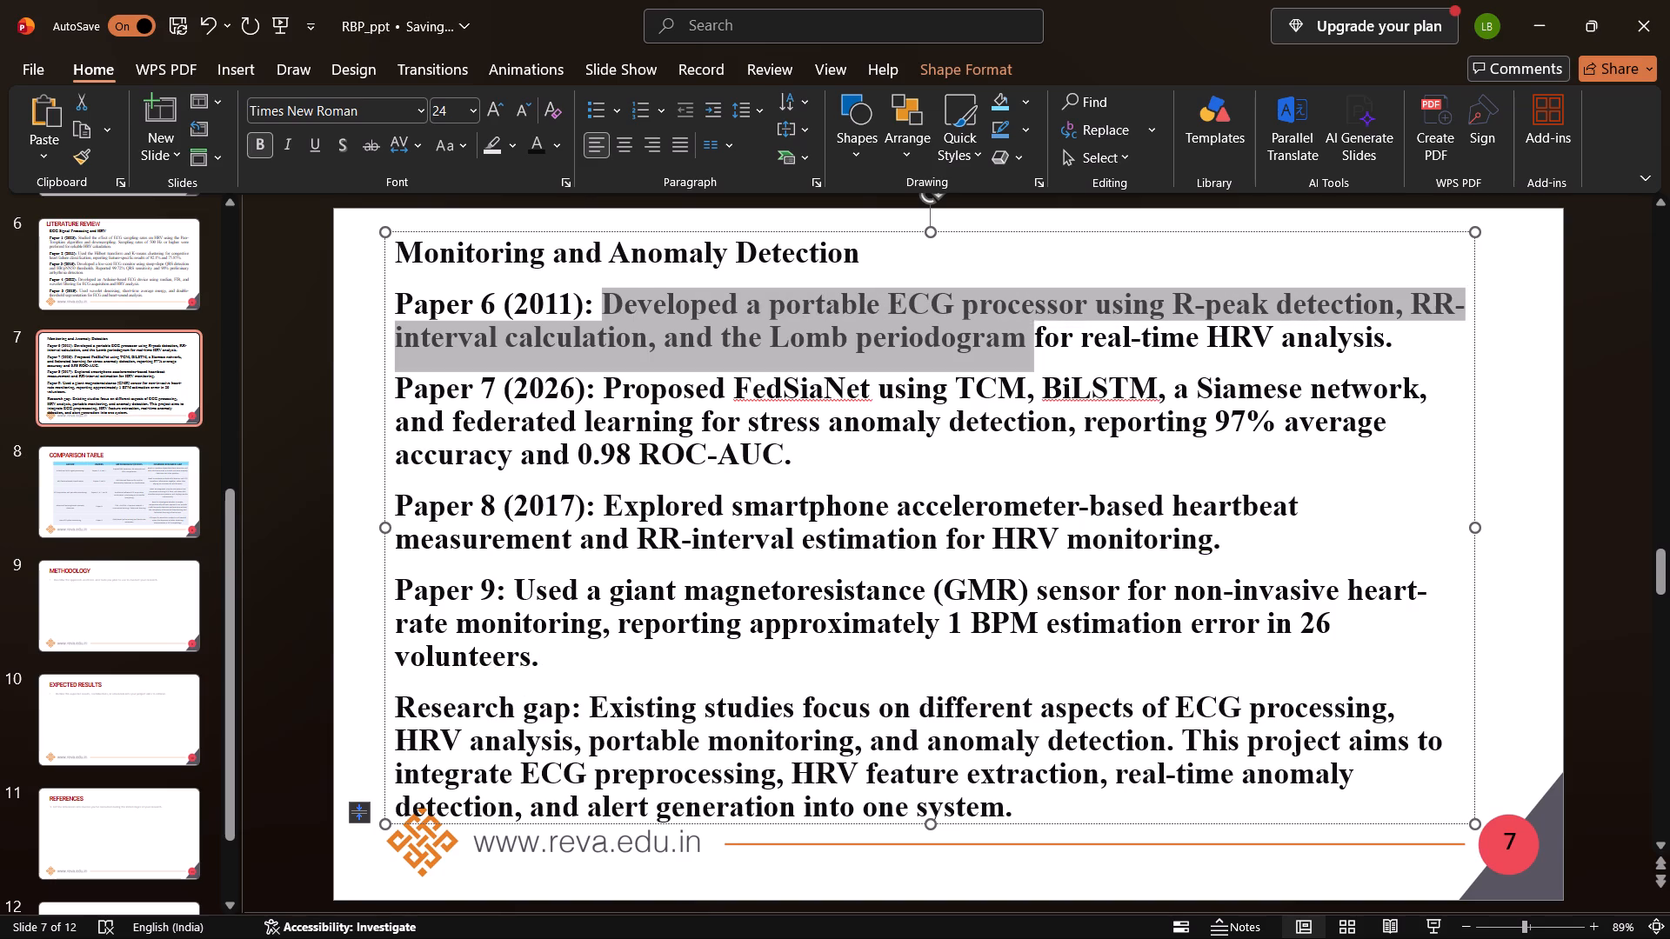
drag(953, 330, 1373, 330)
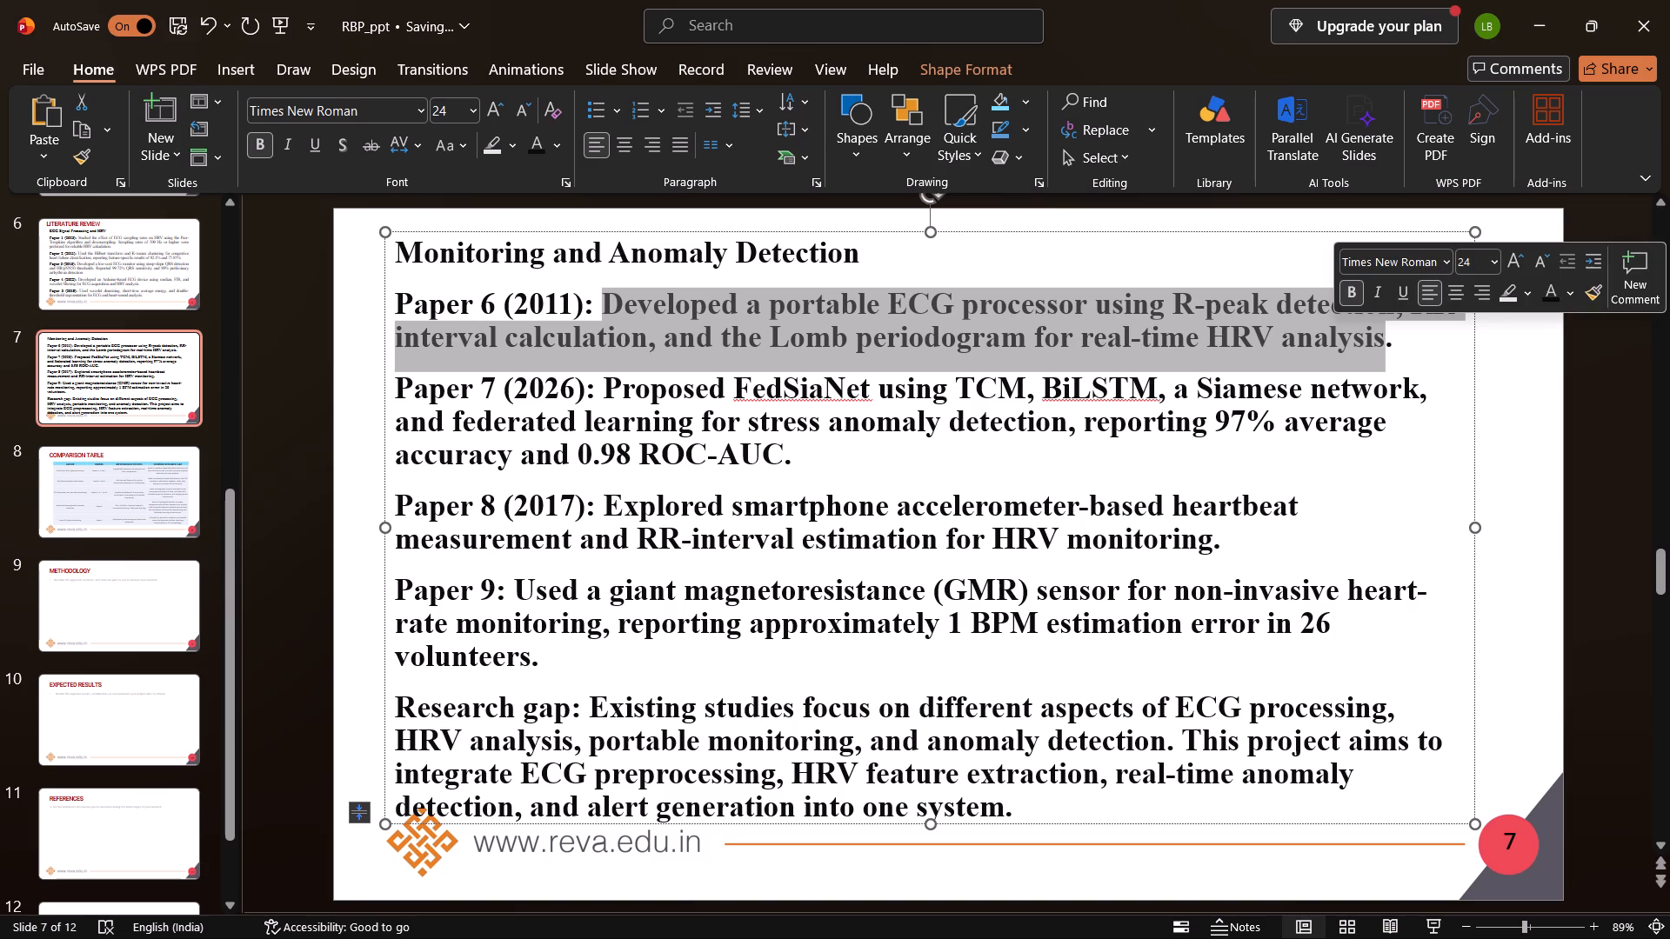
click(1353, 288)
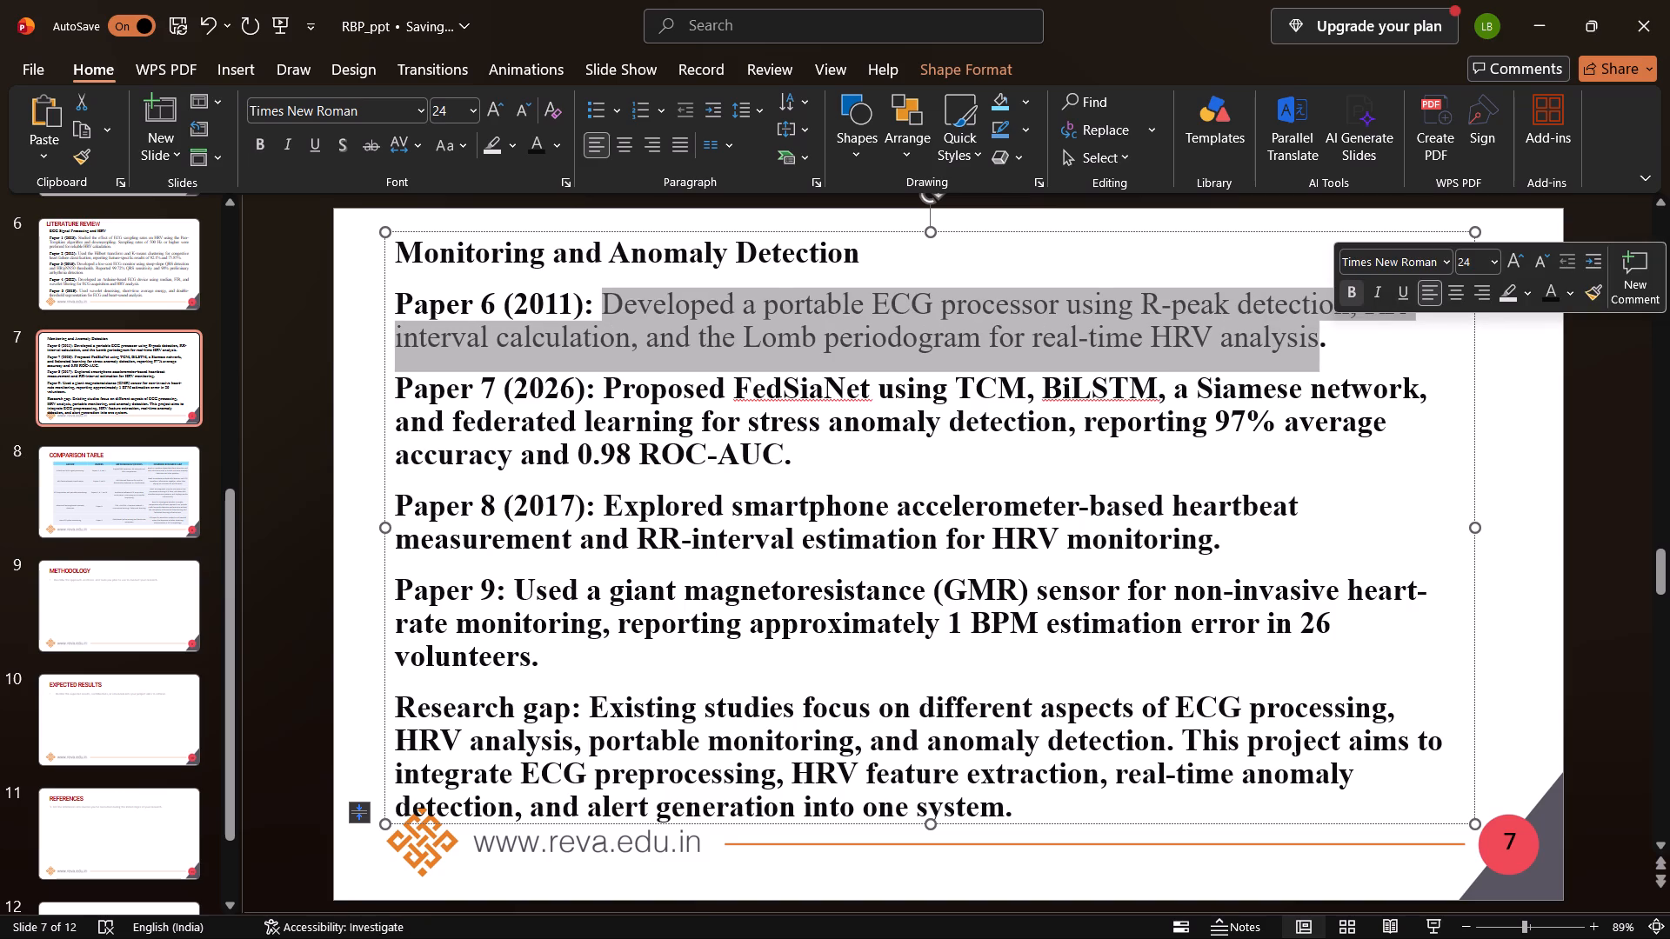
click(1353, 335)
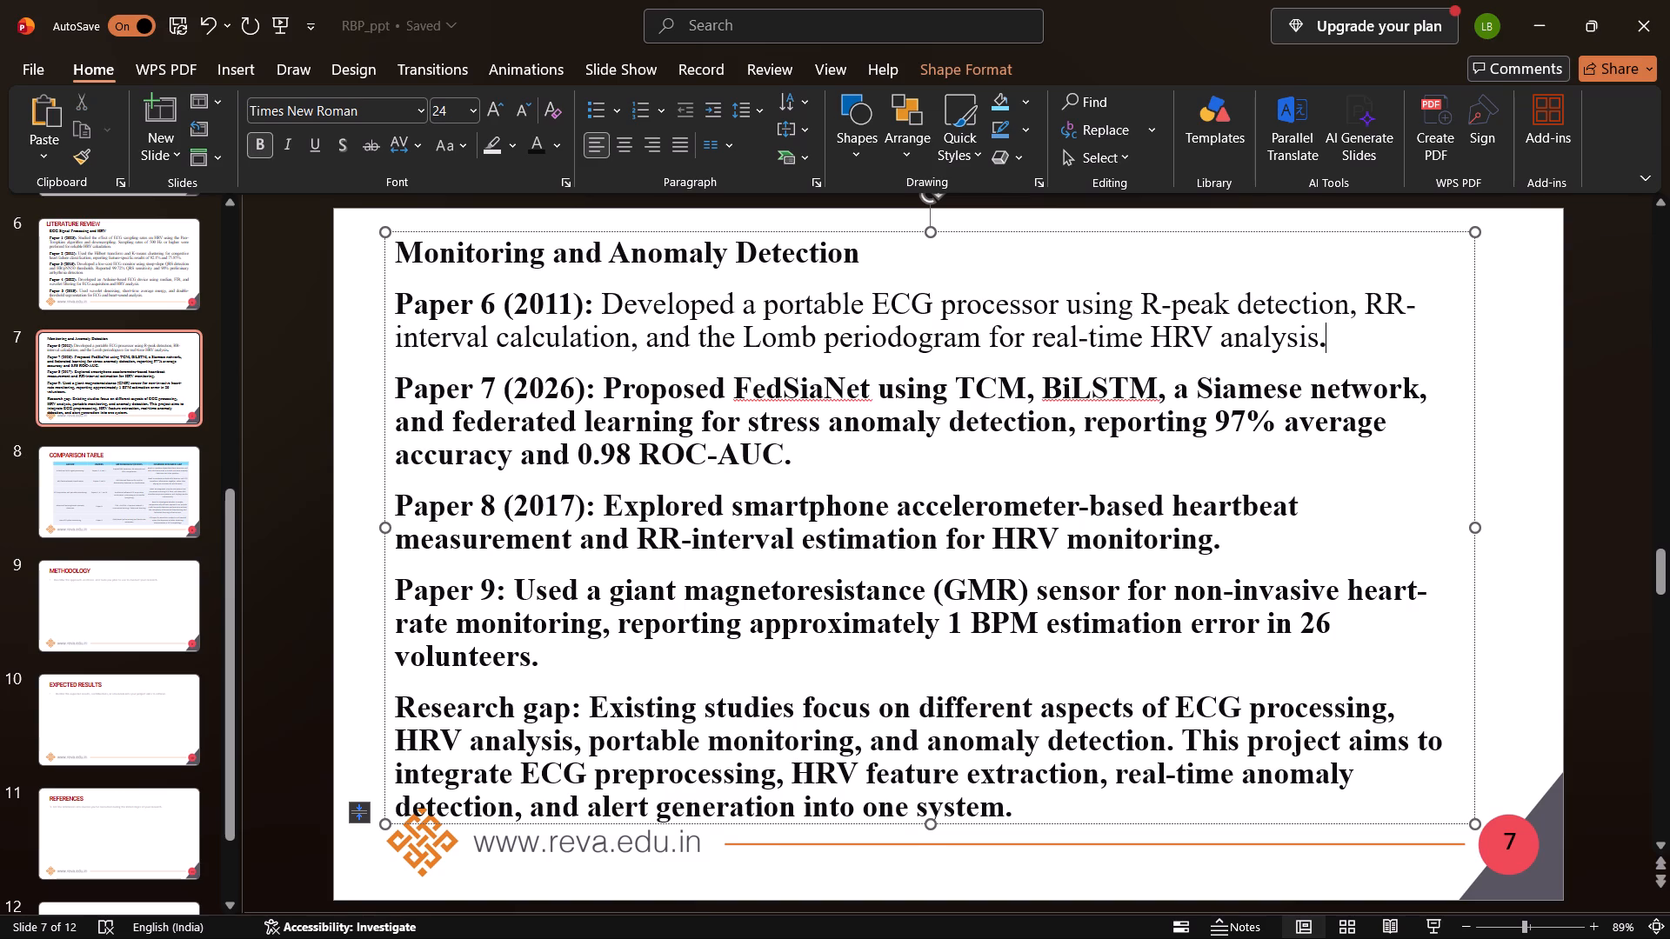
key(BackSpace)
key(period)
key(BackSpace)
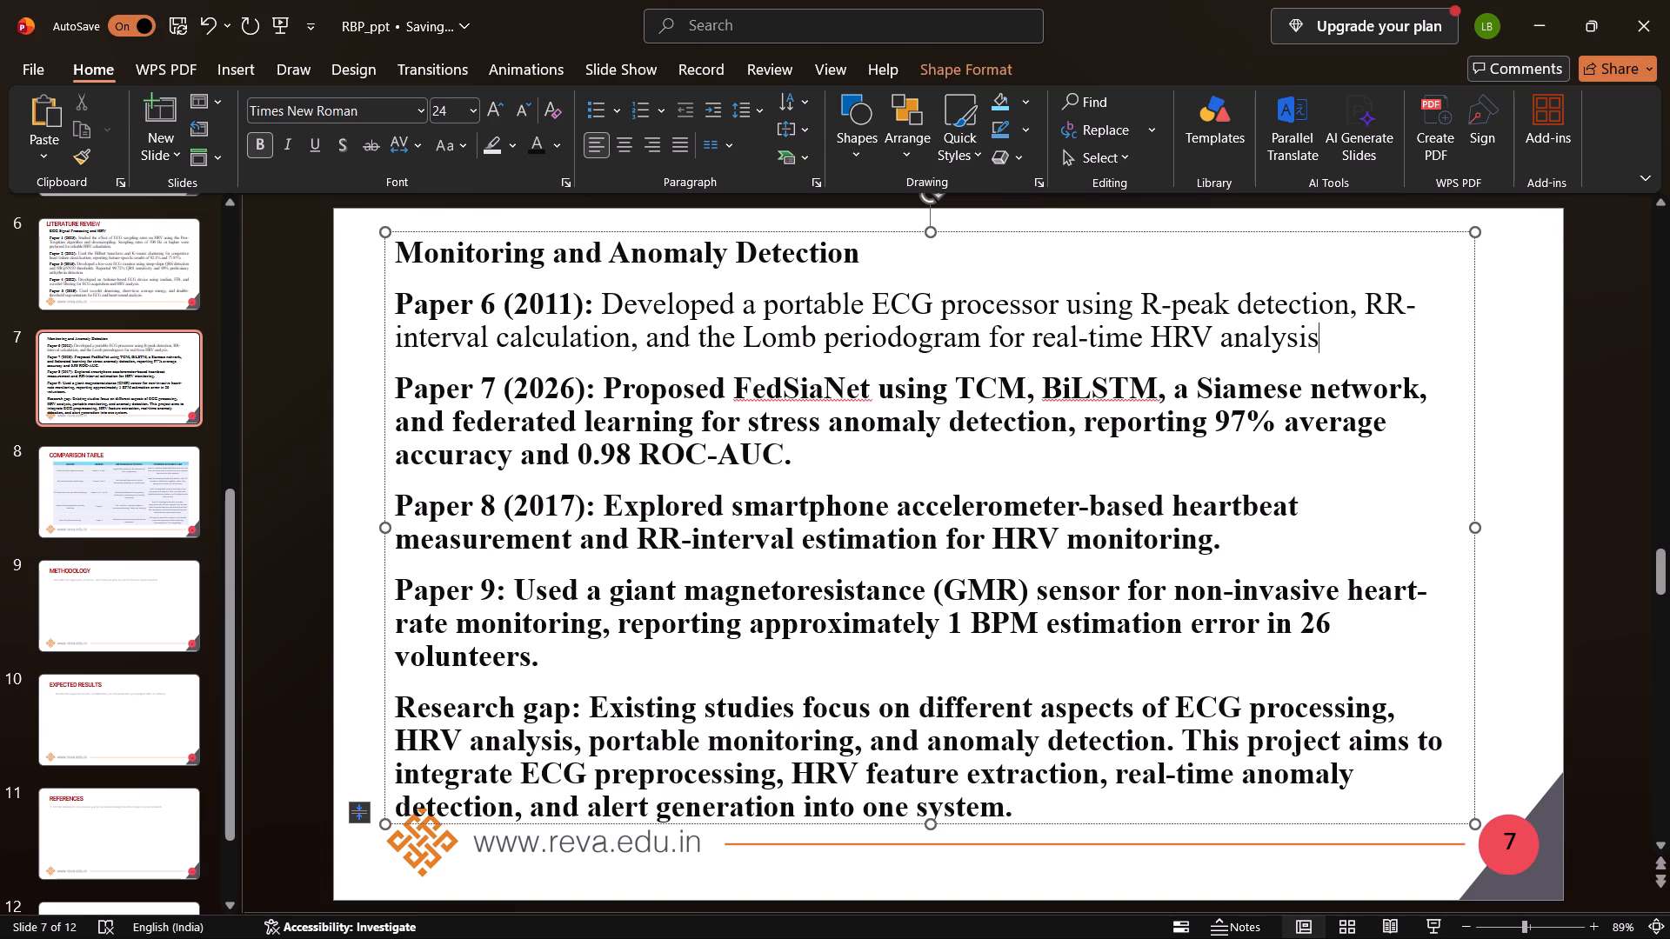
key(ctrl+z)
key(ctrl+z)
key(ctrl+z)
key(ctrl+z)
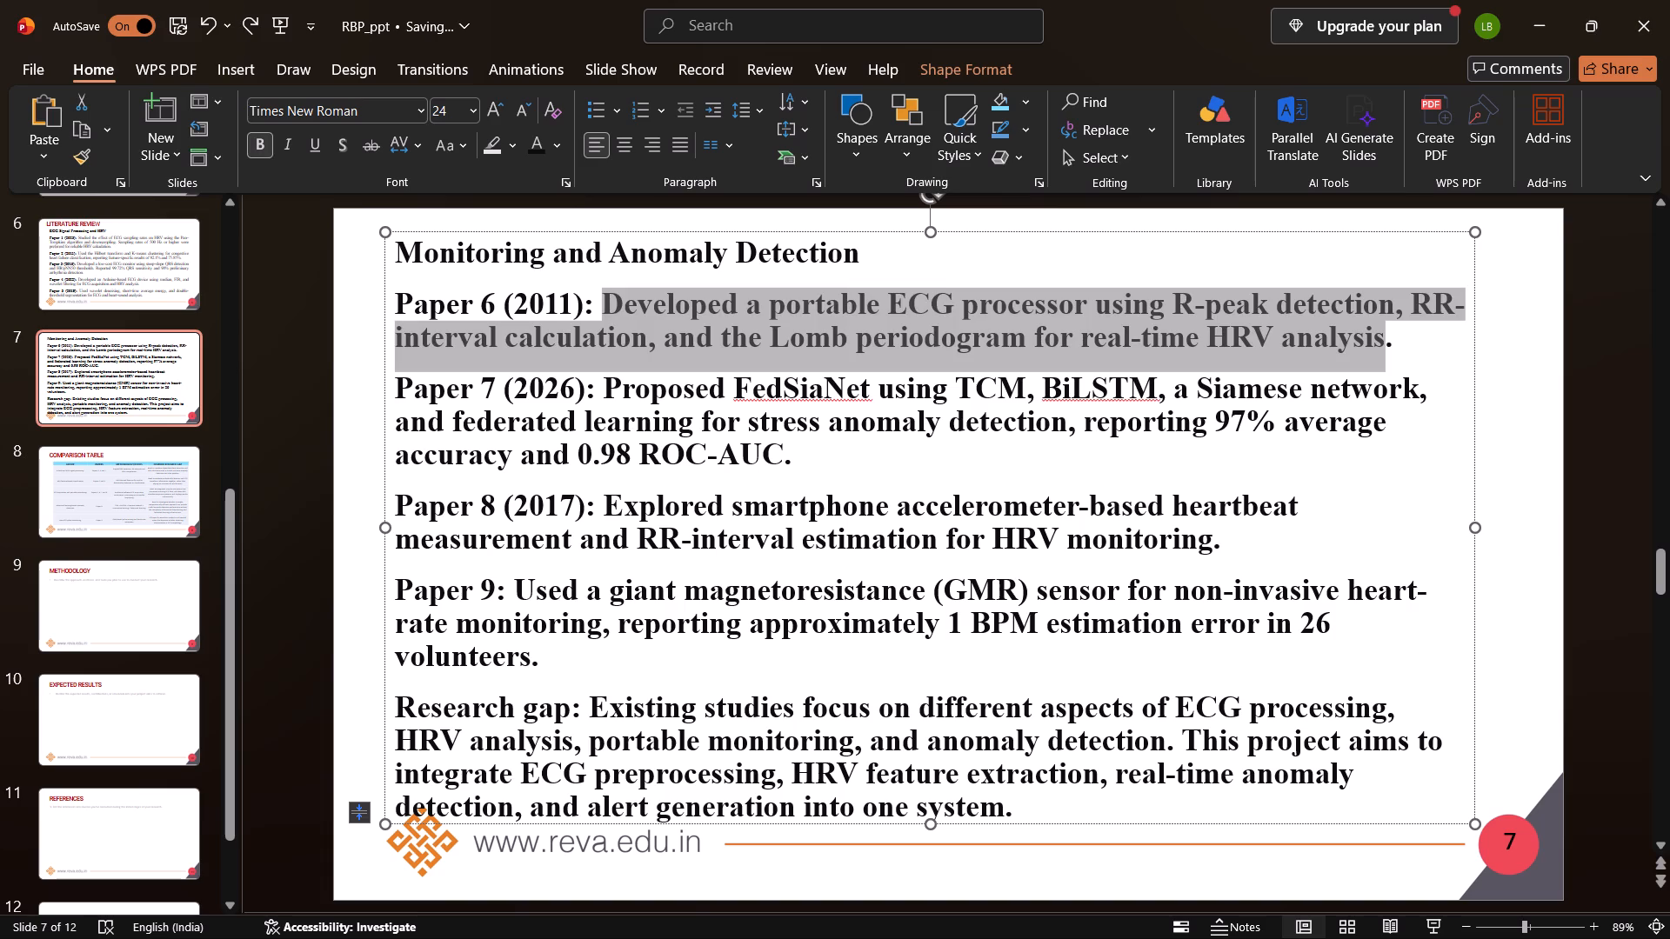
Remove bold from the Paper 6 and Paper 7 descriptions including their closing periods, keeping both paper labels bold.
click(1406, 348)
drag(1406, 348, 1358, 343)
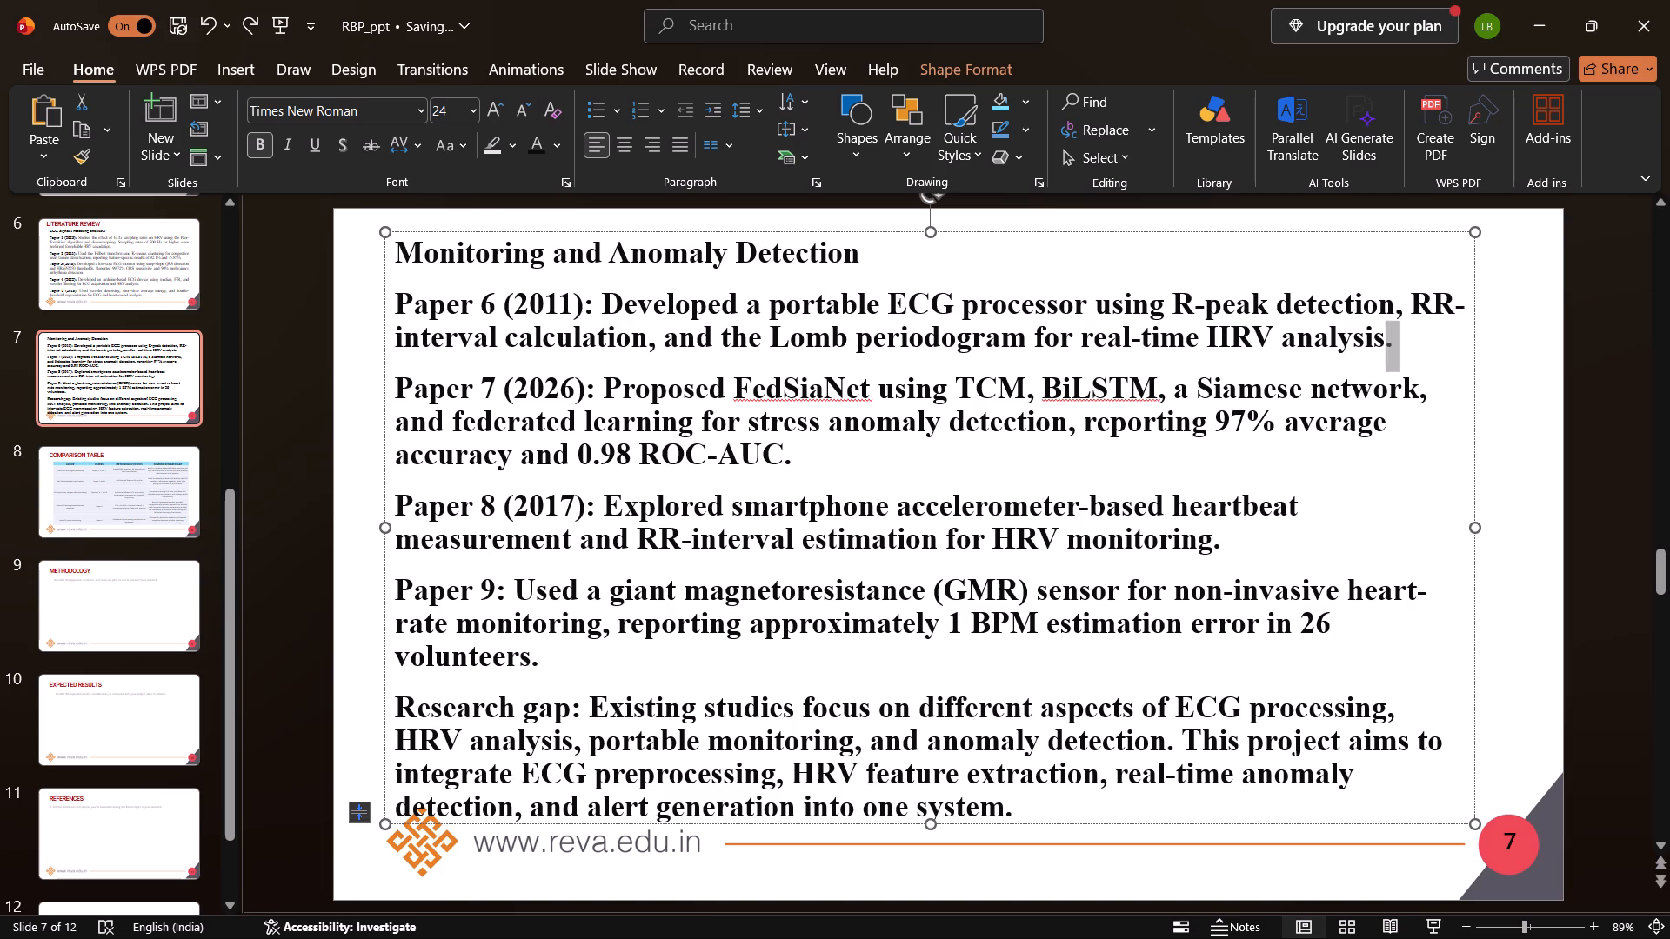
drag(1358, 343, 627, 308)
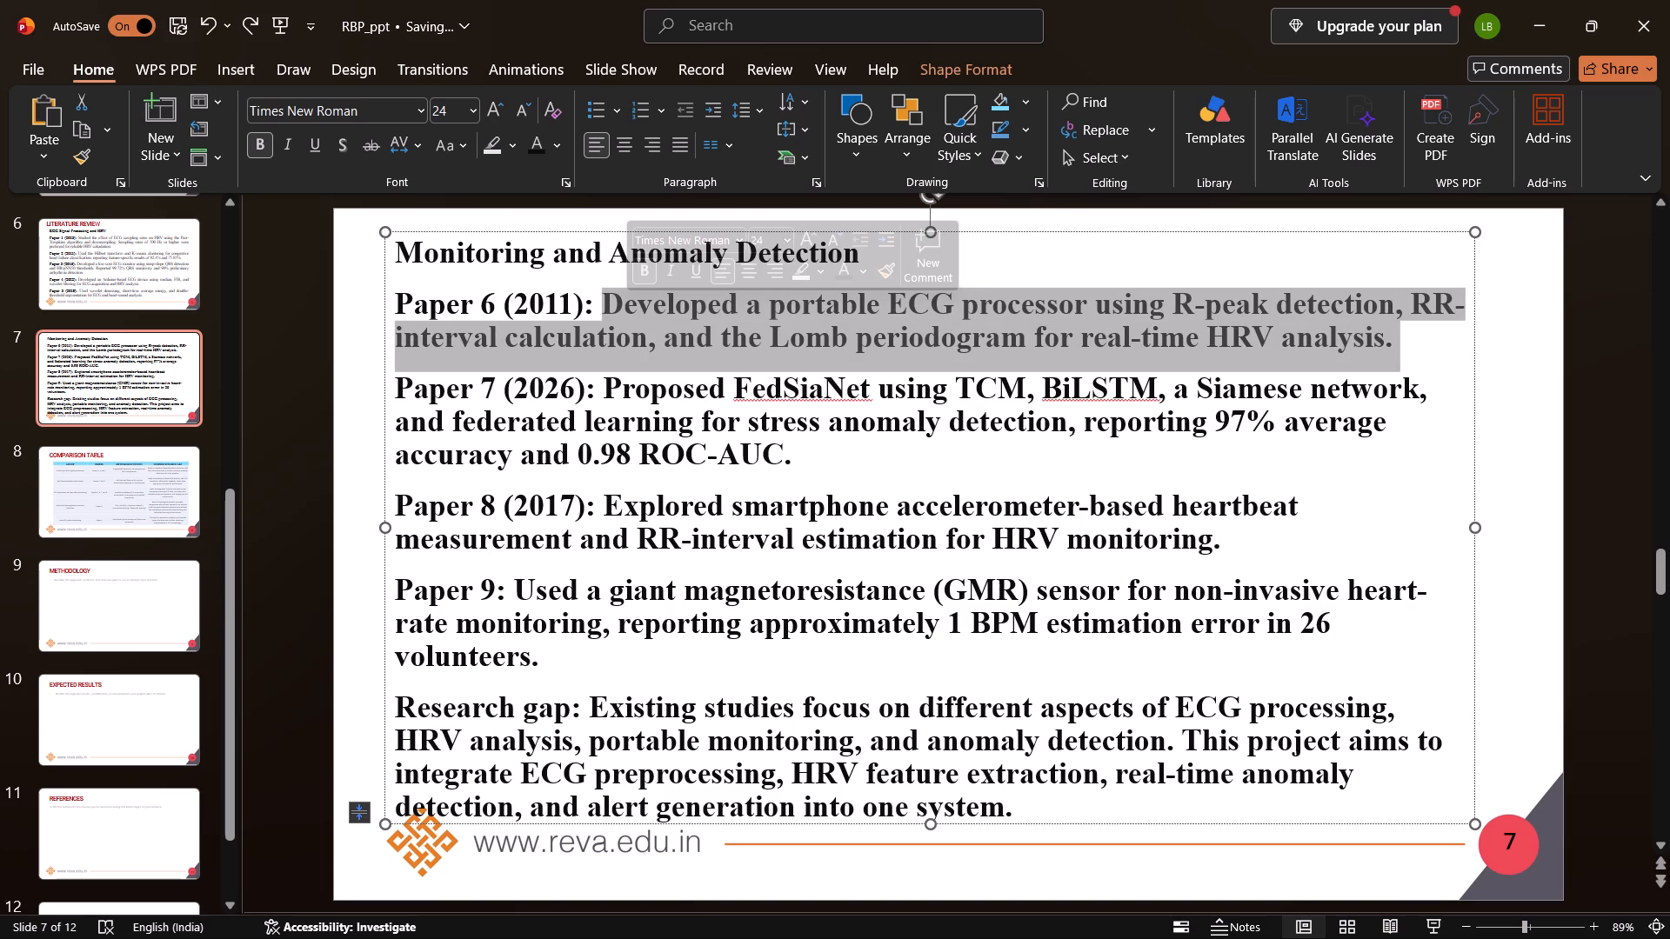
click(258, 145)
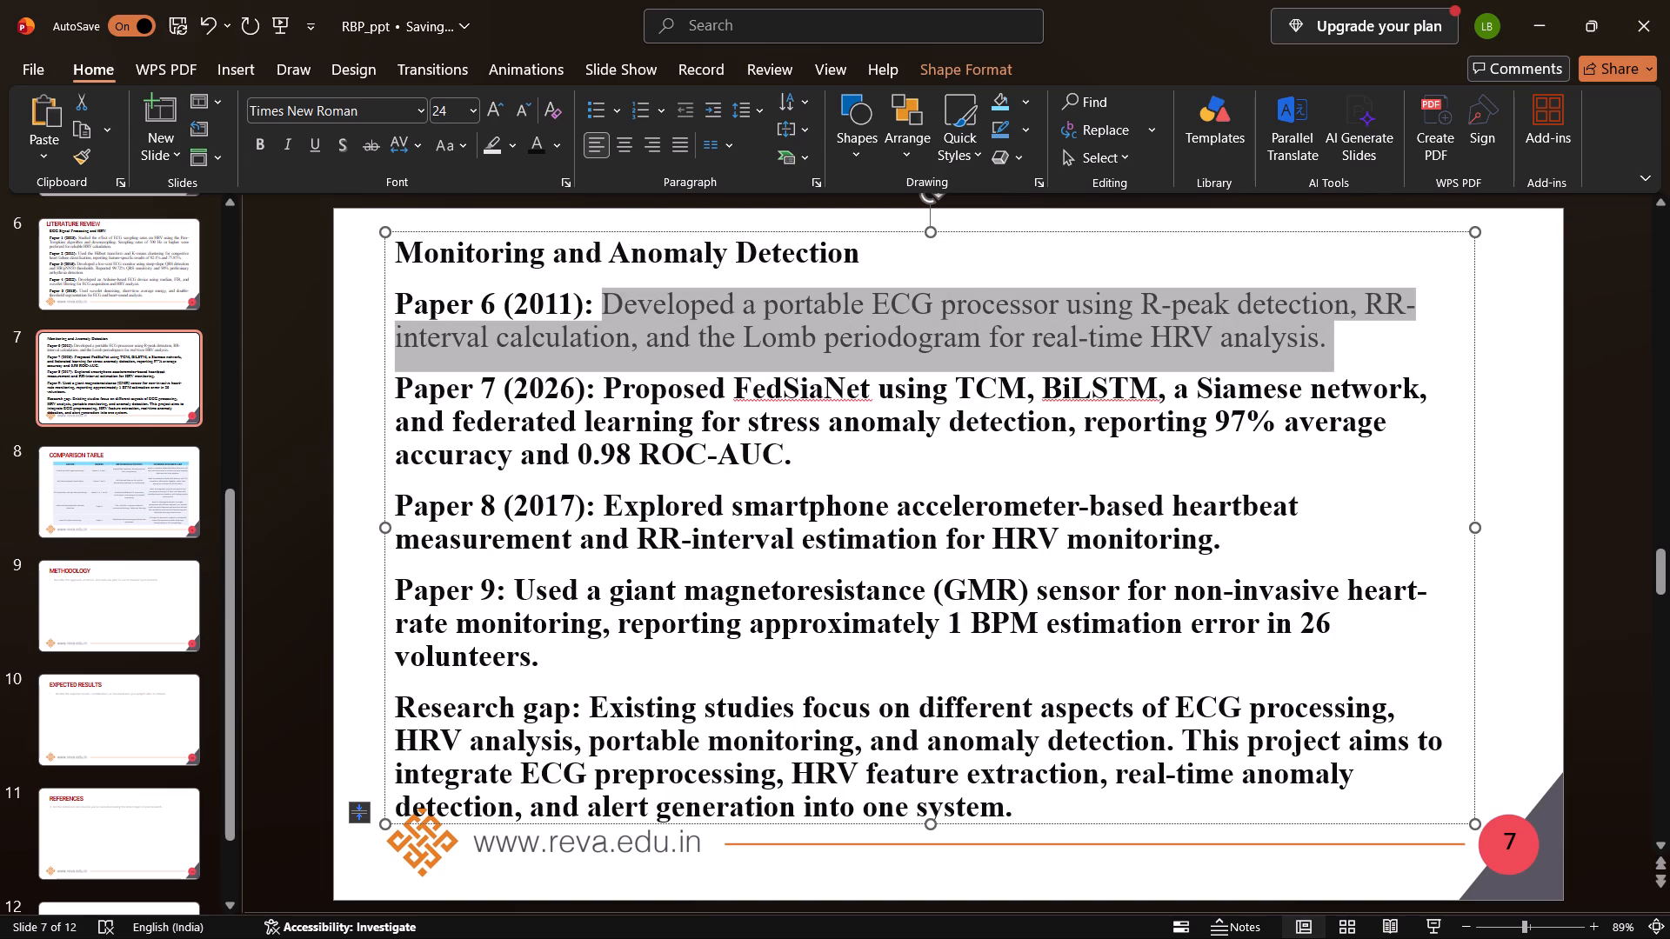
drag(604, 384, 783, 458)
click(813, 455)
drag(813, 455, 747, 454)
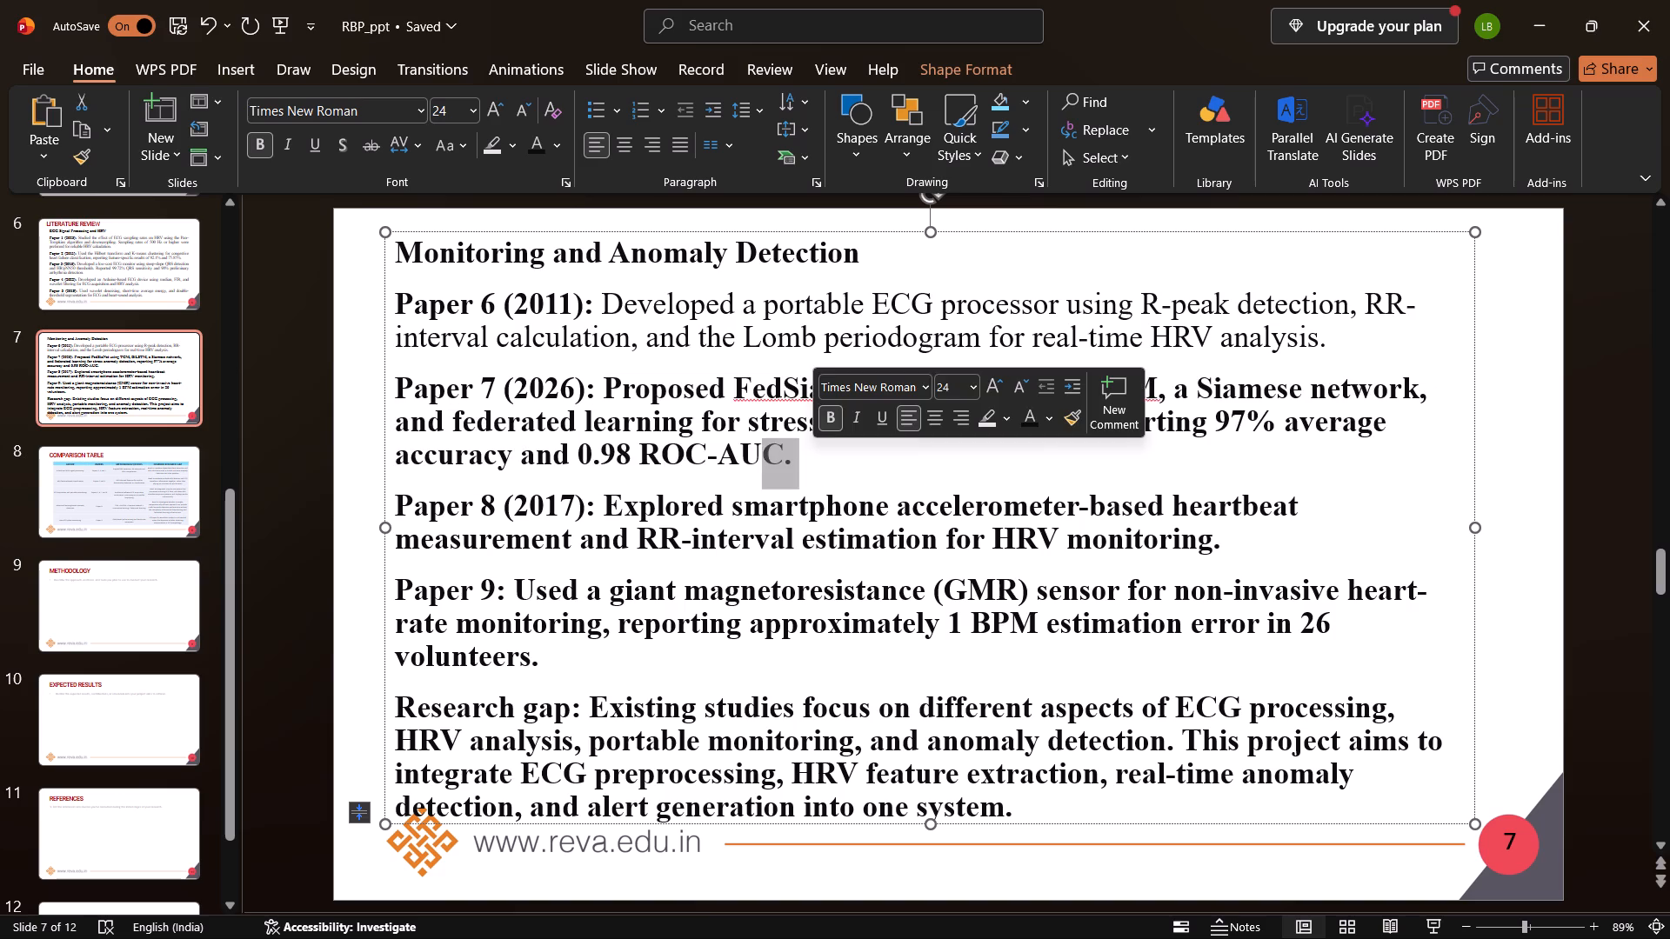
drag(747, 454, 614, 389)
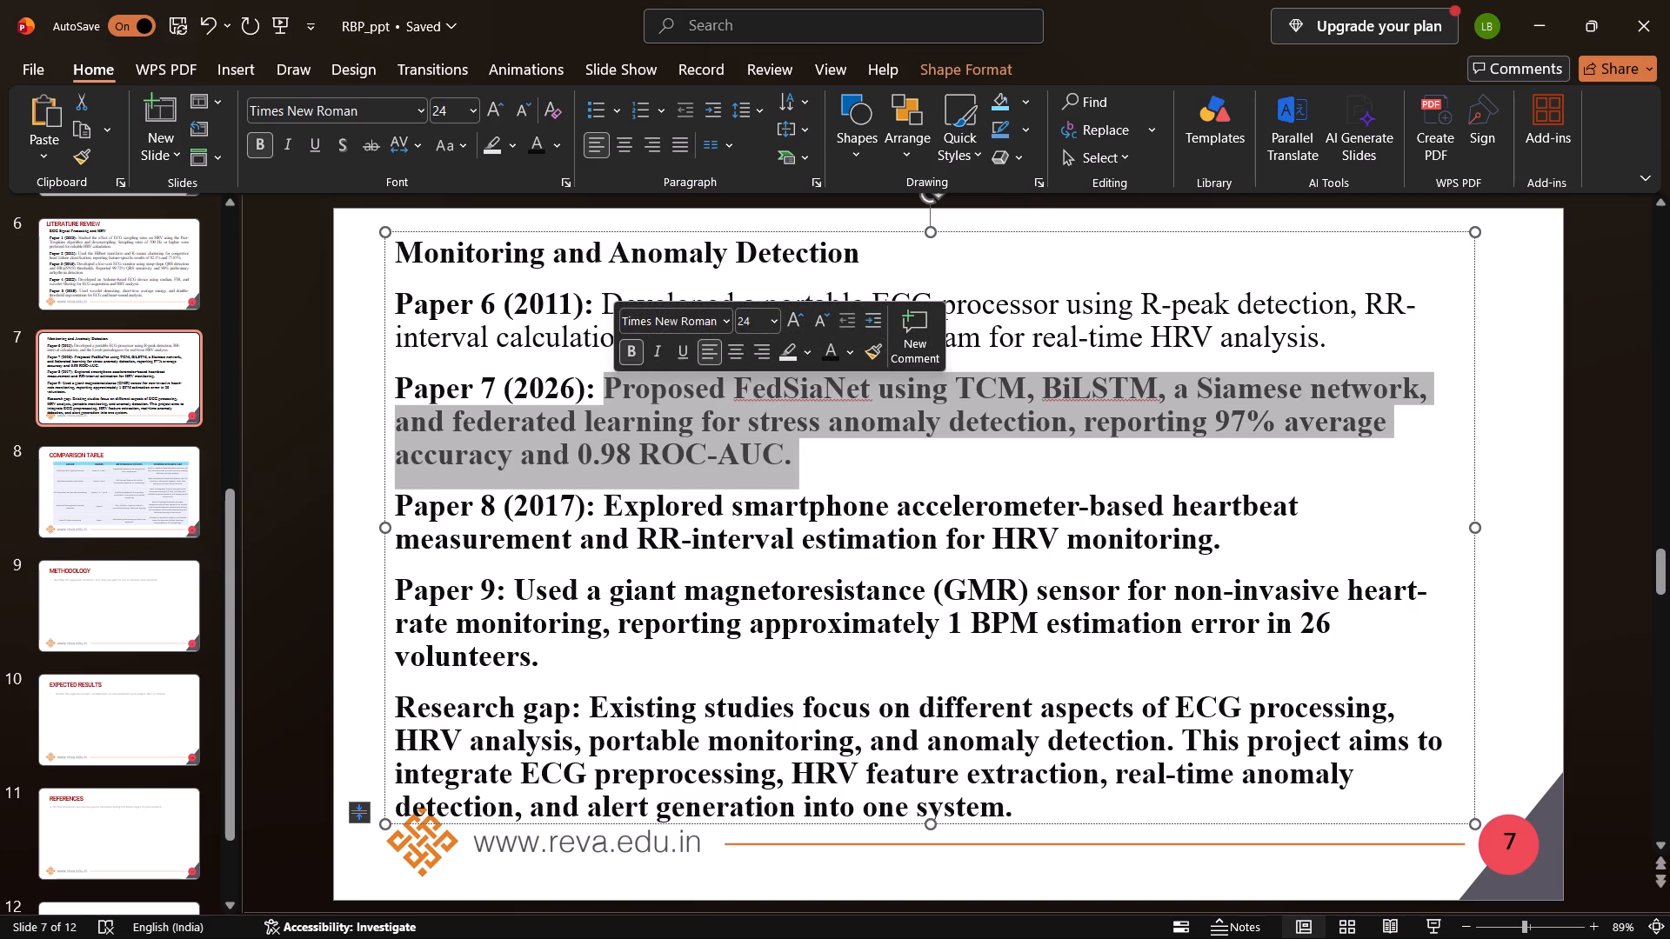
click(259, 144)
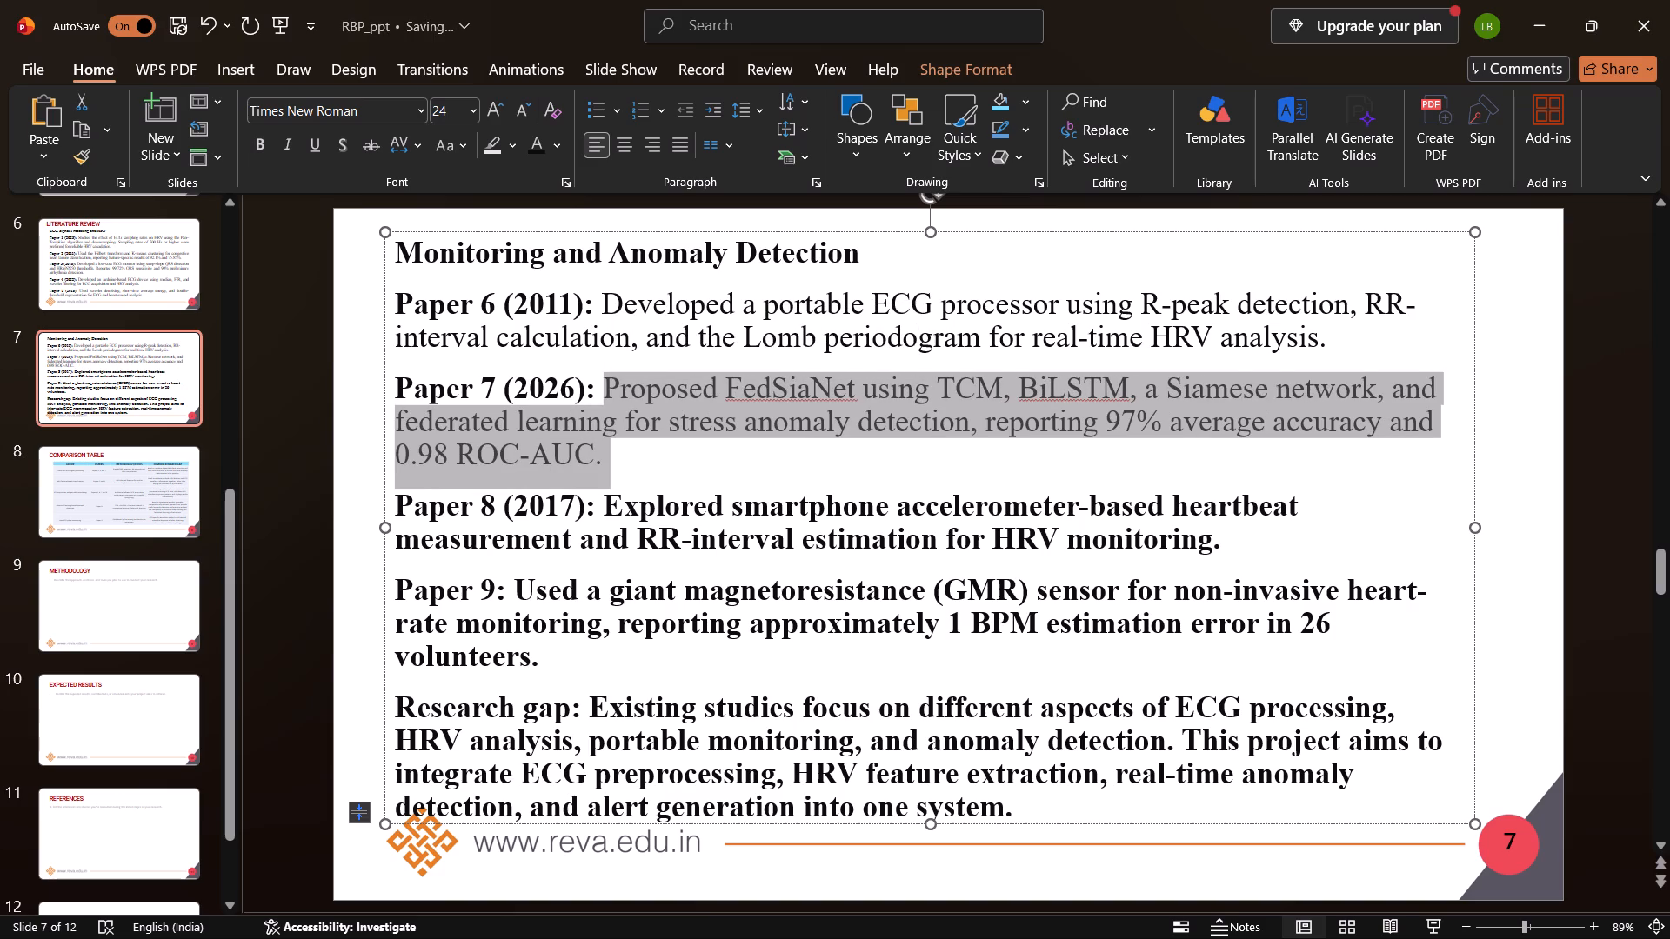
Remove bold from the Paper 8 and Paper 9 descriptions including their closing periods, keeping both paper labels bold.
click(1222, 546)
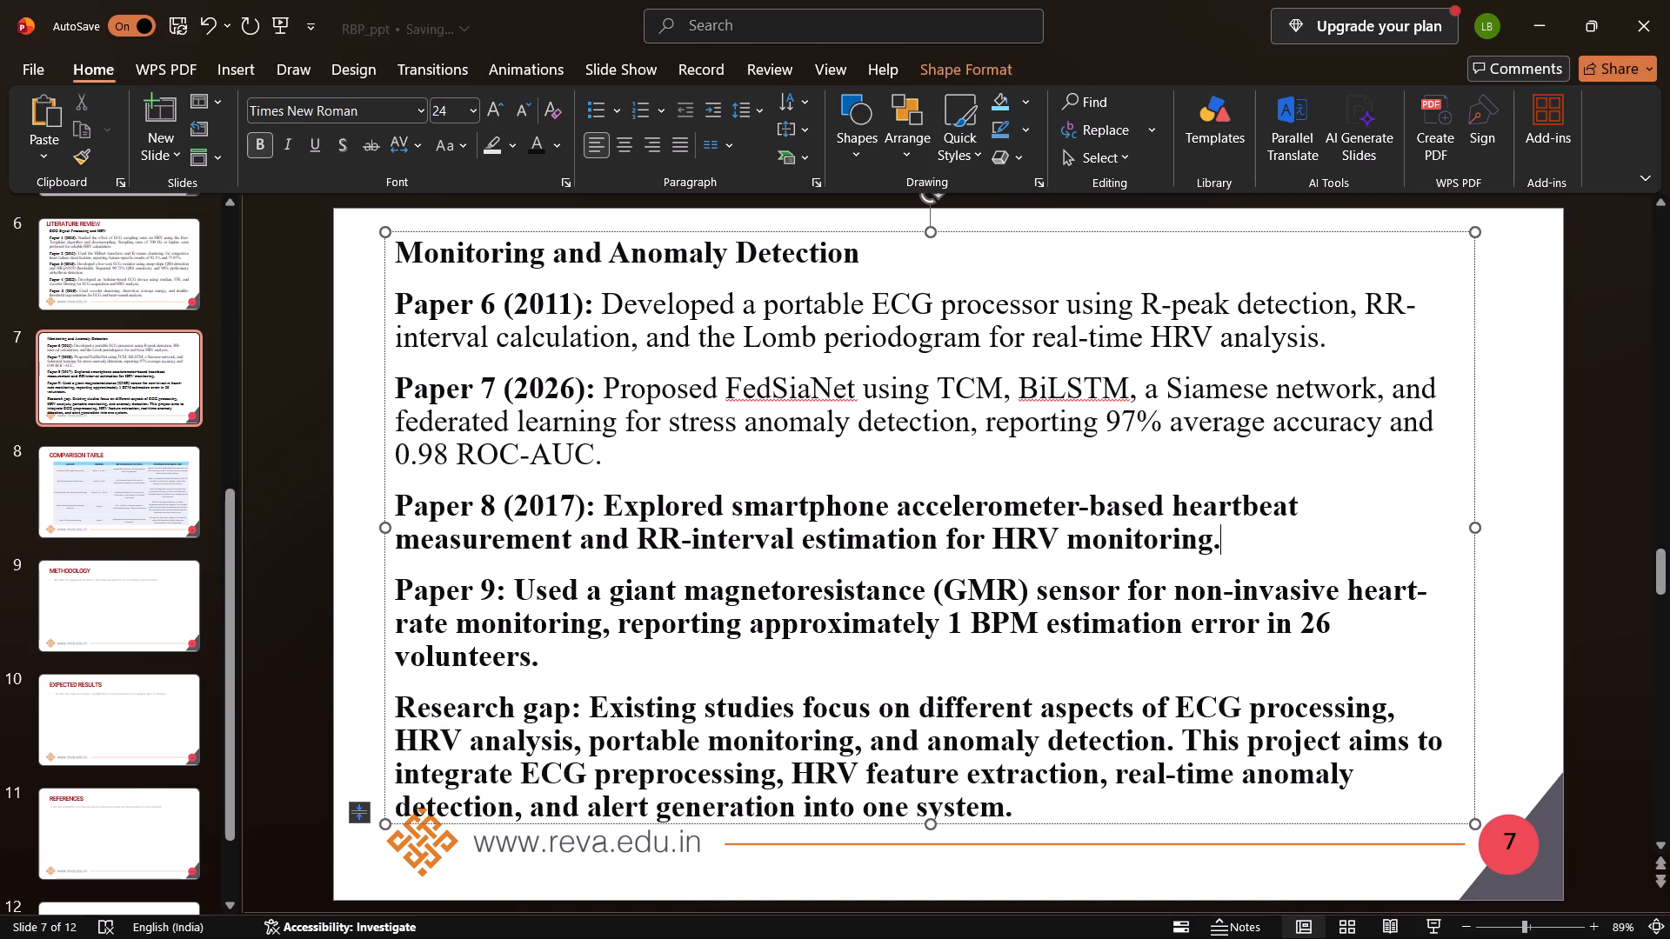
drag(1222, 546, 607, 510)
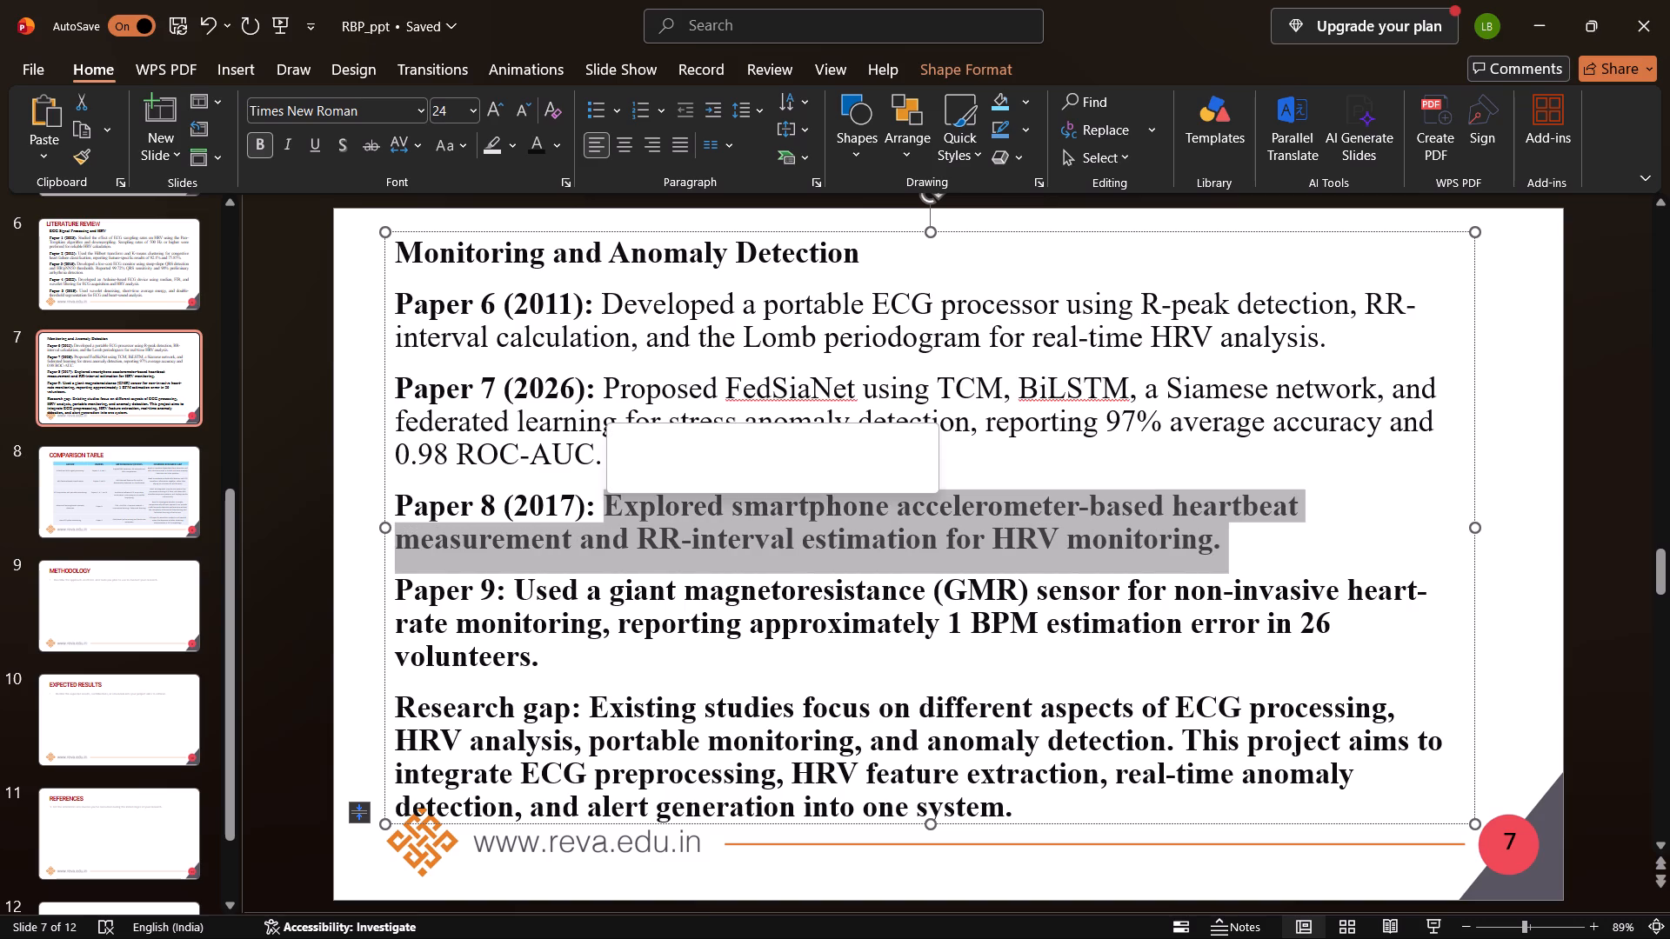
click(622, 469)
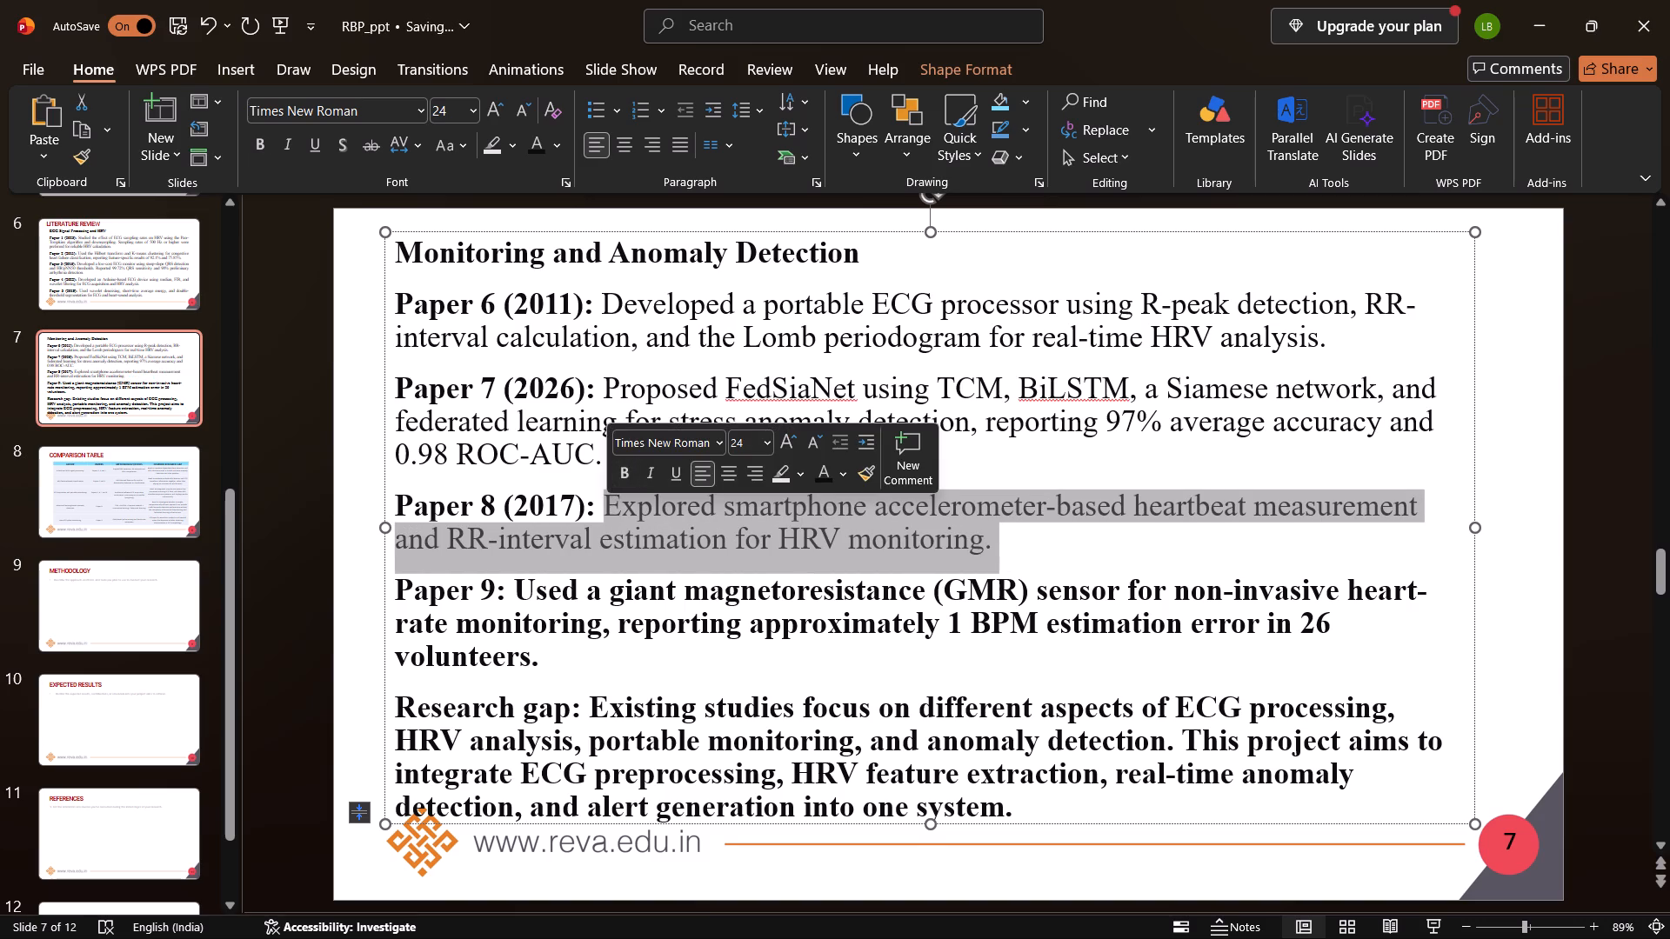
click(556, 663)
drag(556, 663, 481, 674)
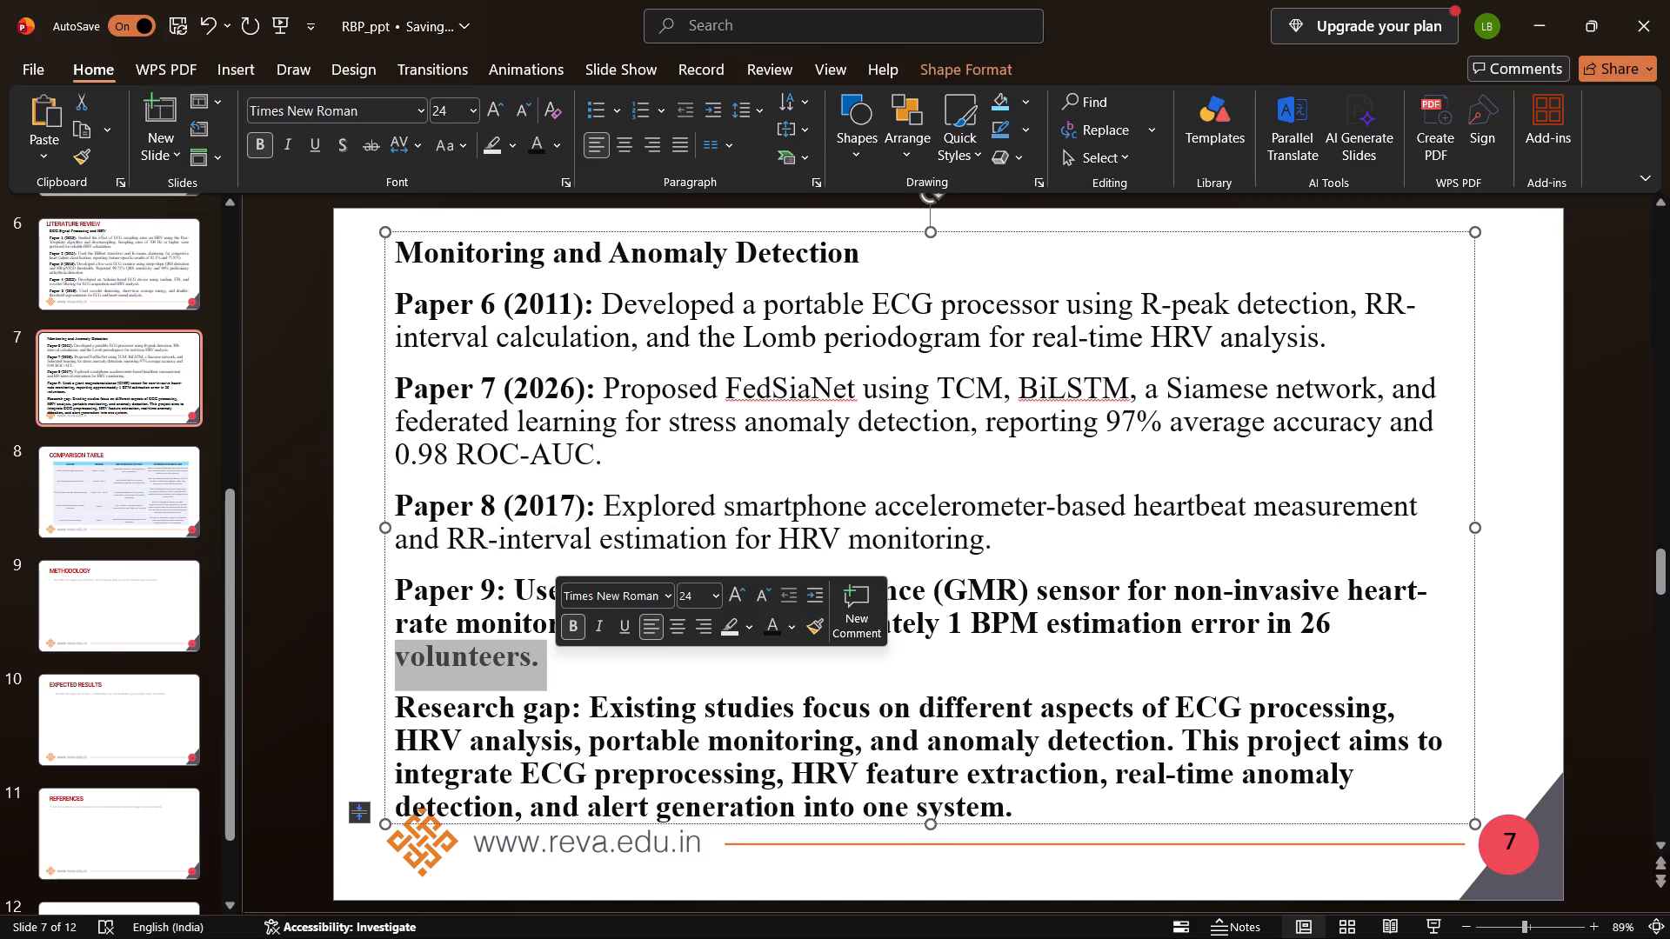
drag(481, 674, 511, 589)
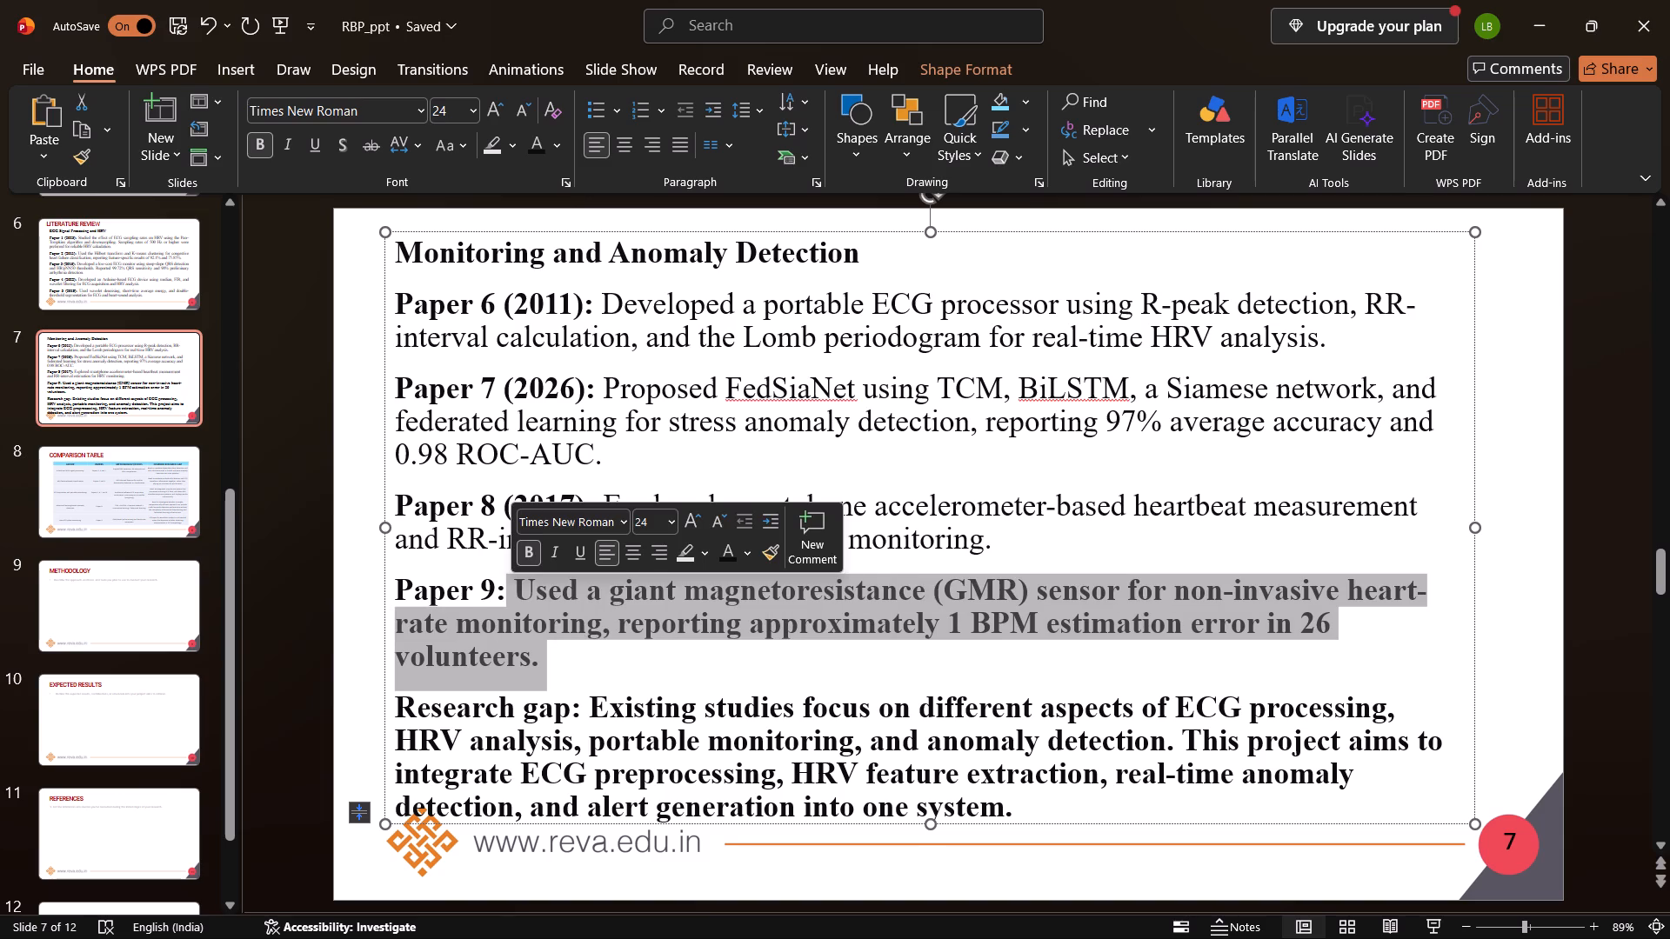
click(528, 553)
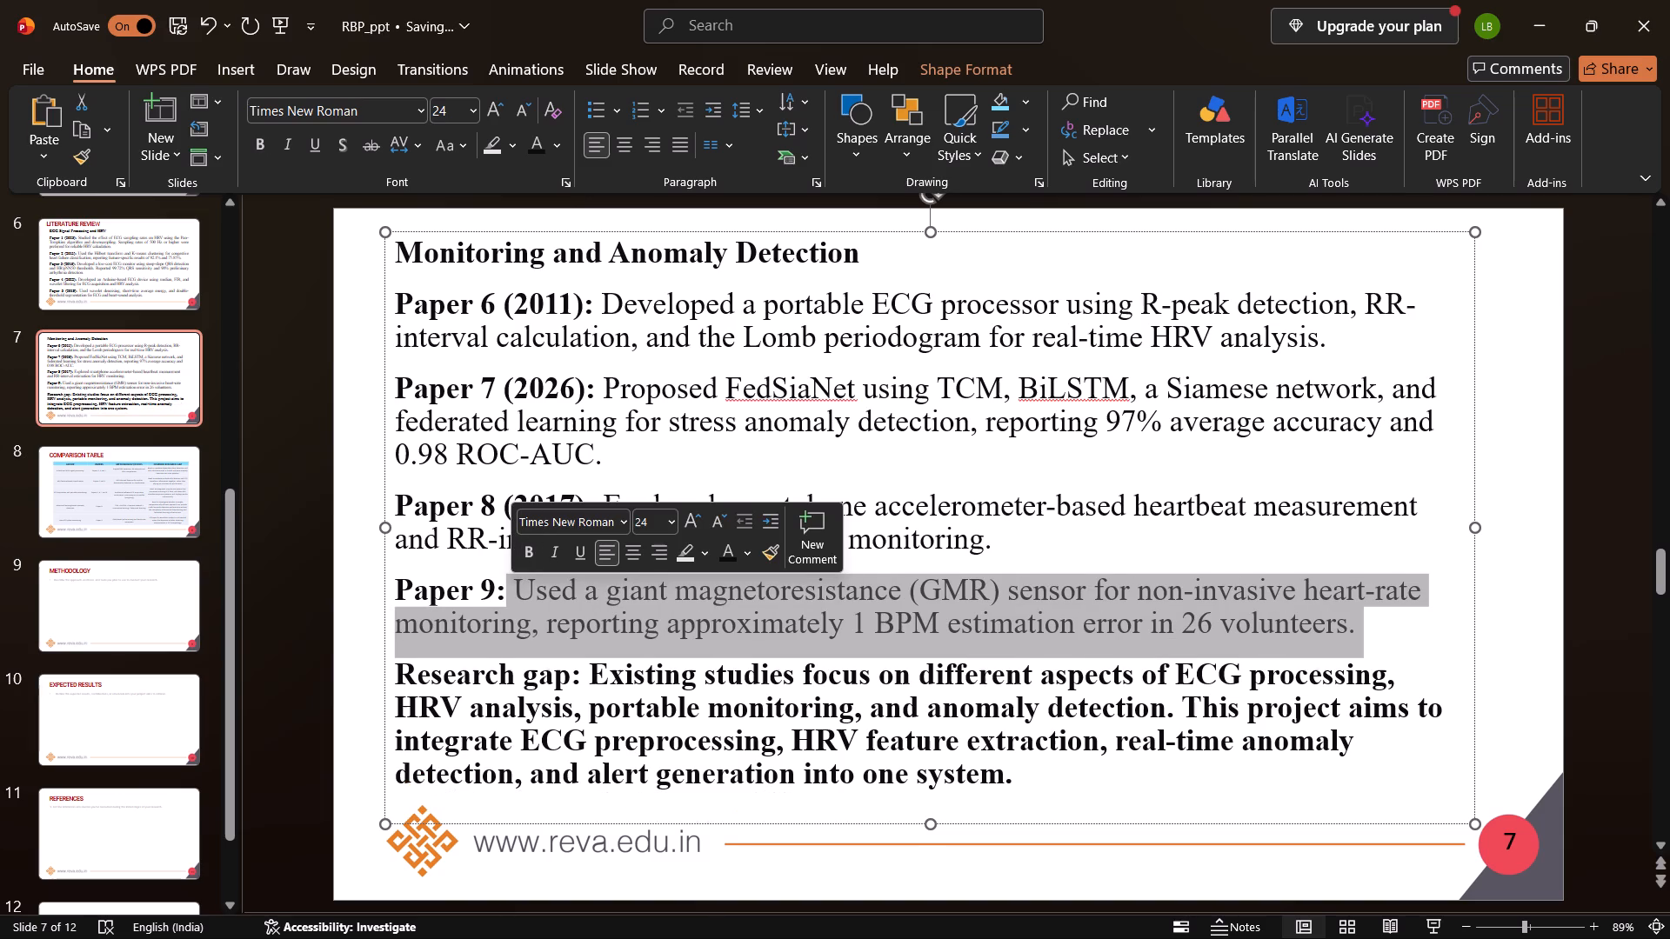
Remove bold from the text following the "Research gap:" label, keeping the label bold.
click(1015, 784)
drag(1015, 784, 526, 733)
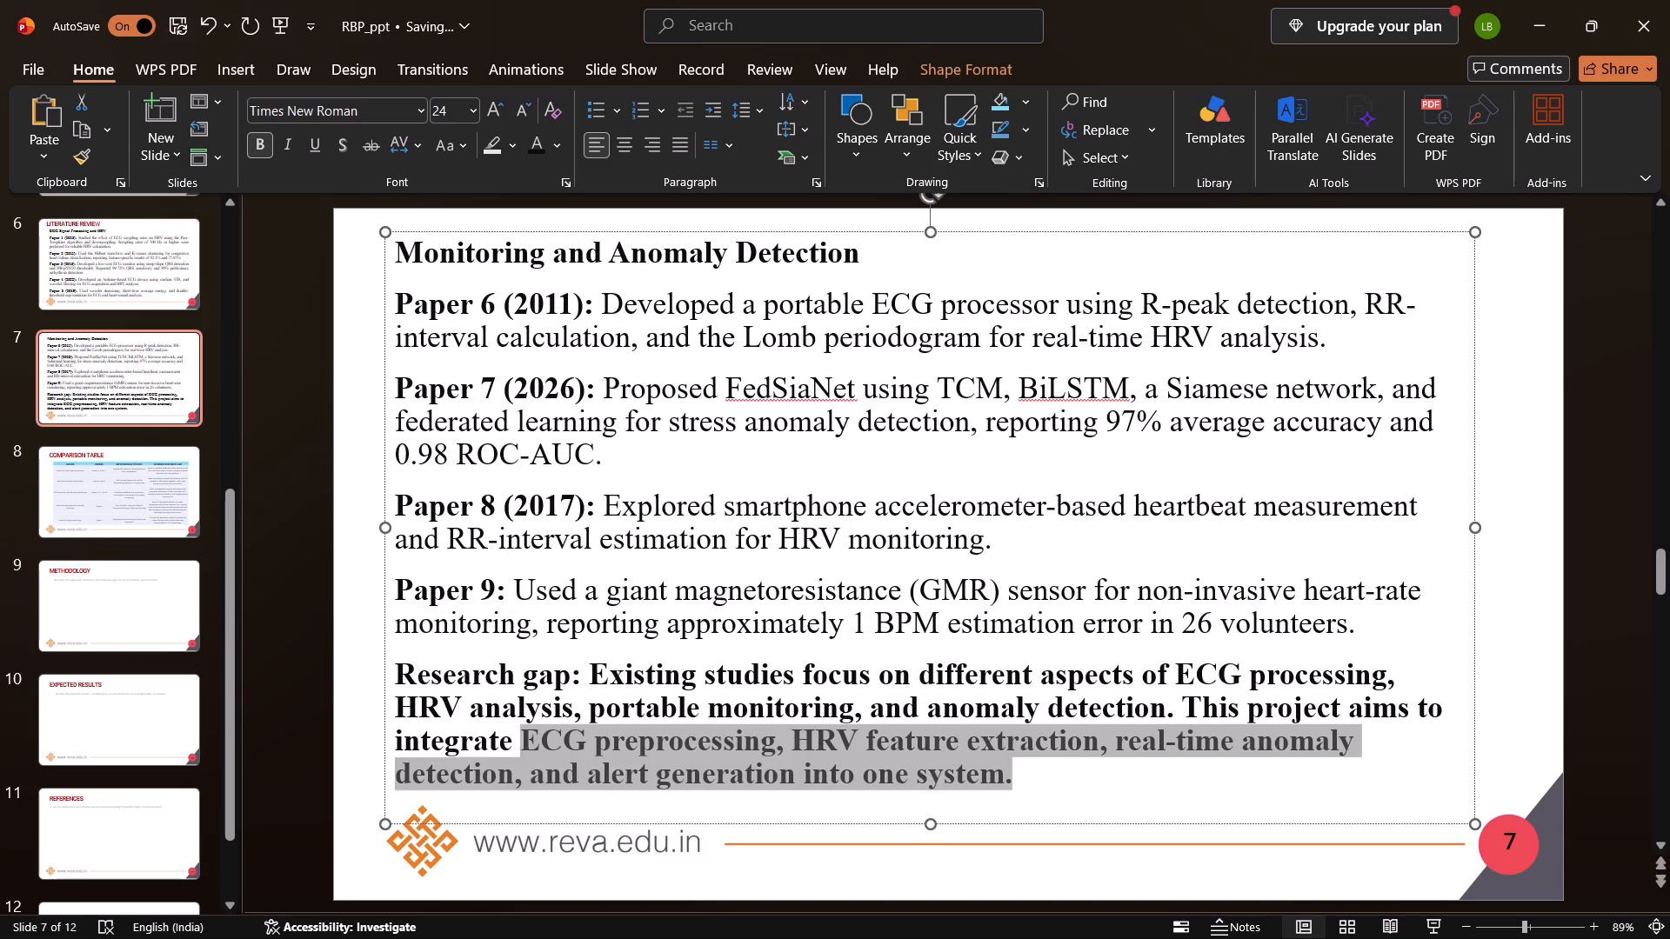
drag(526, 733, 589, 670)
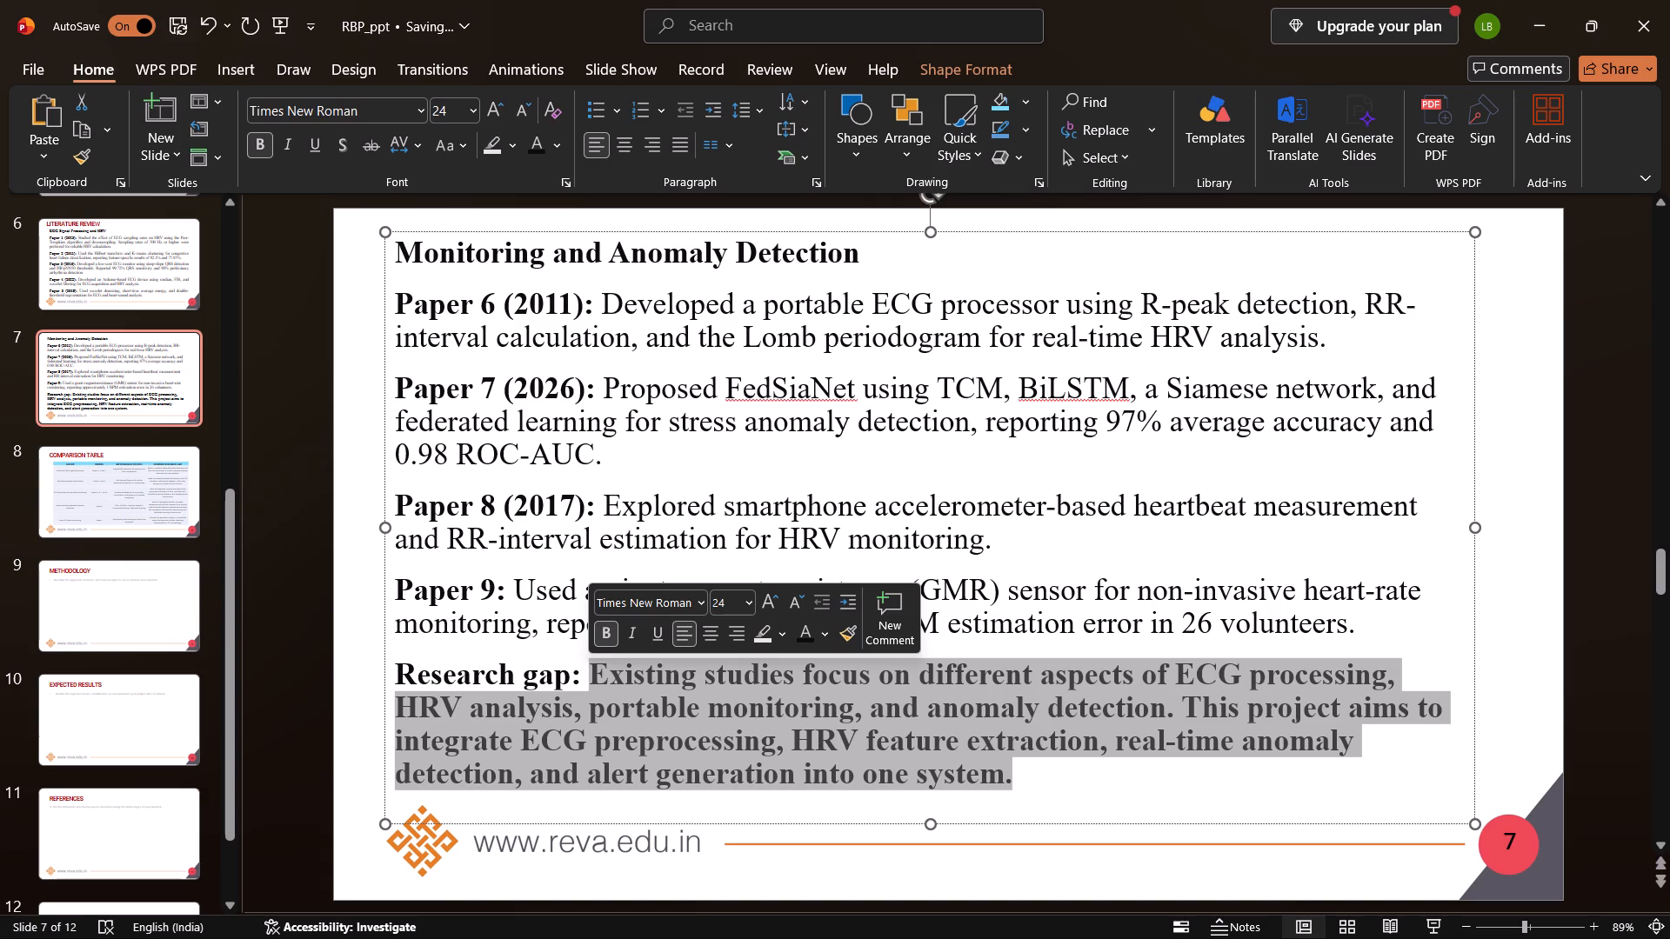
click(605, 638)
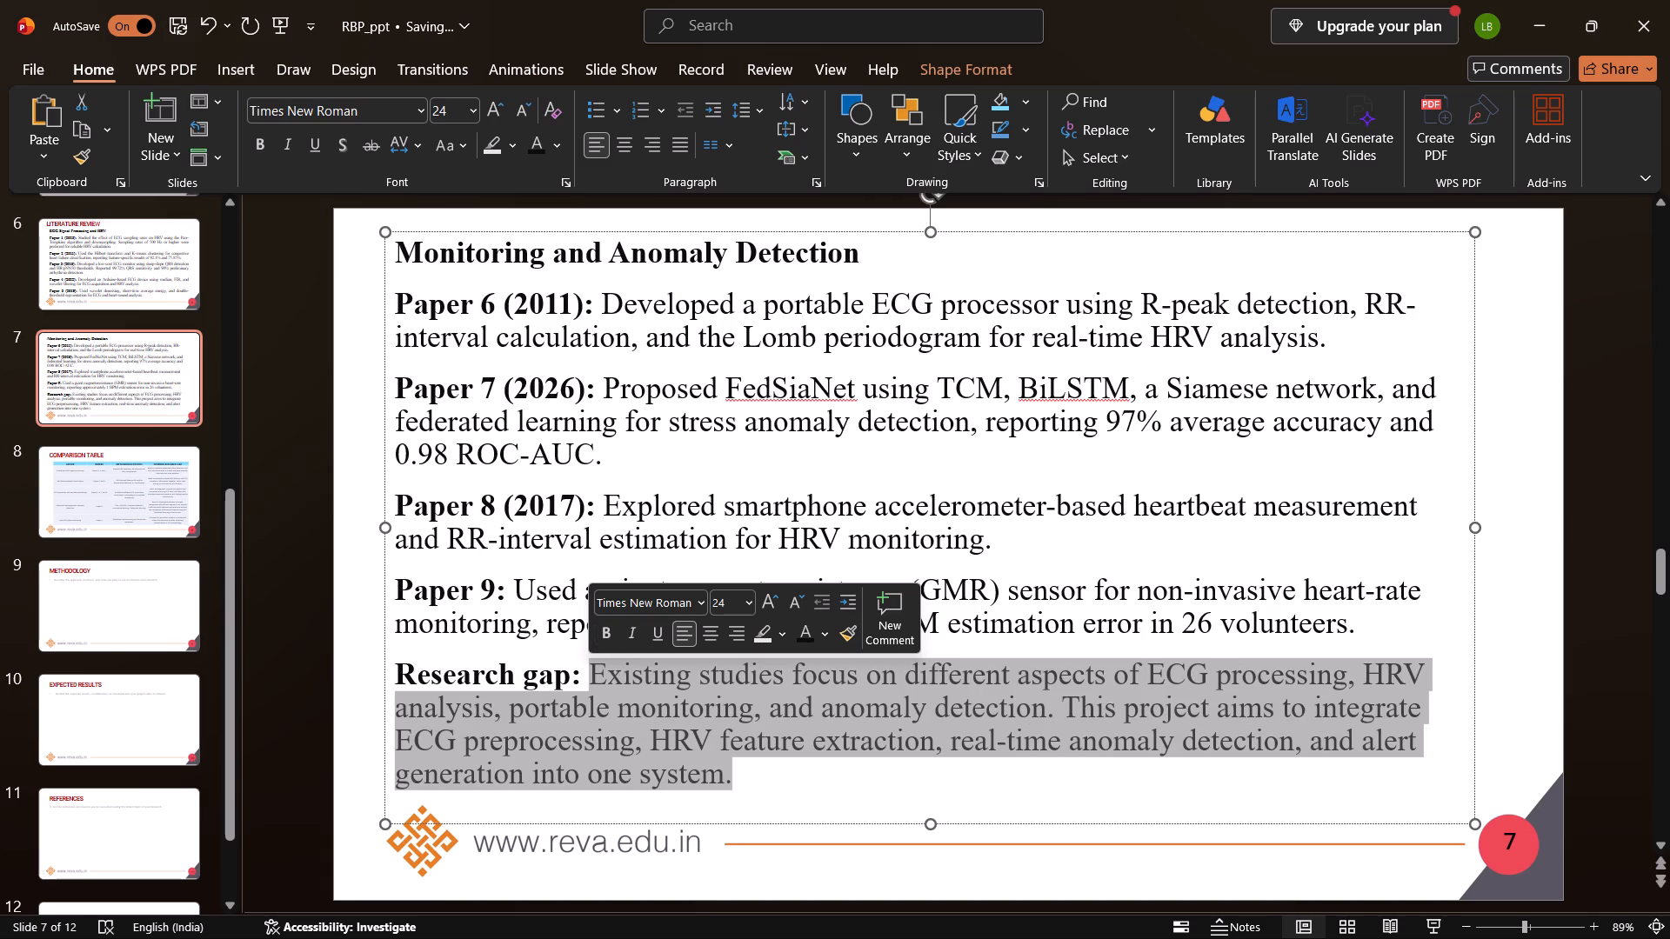
click(989, 769)
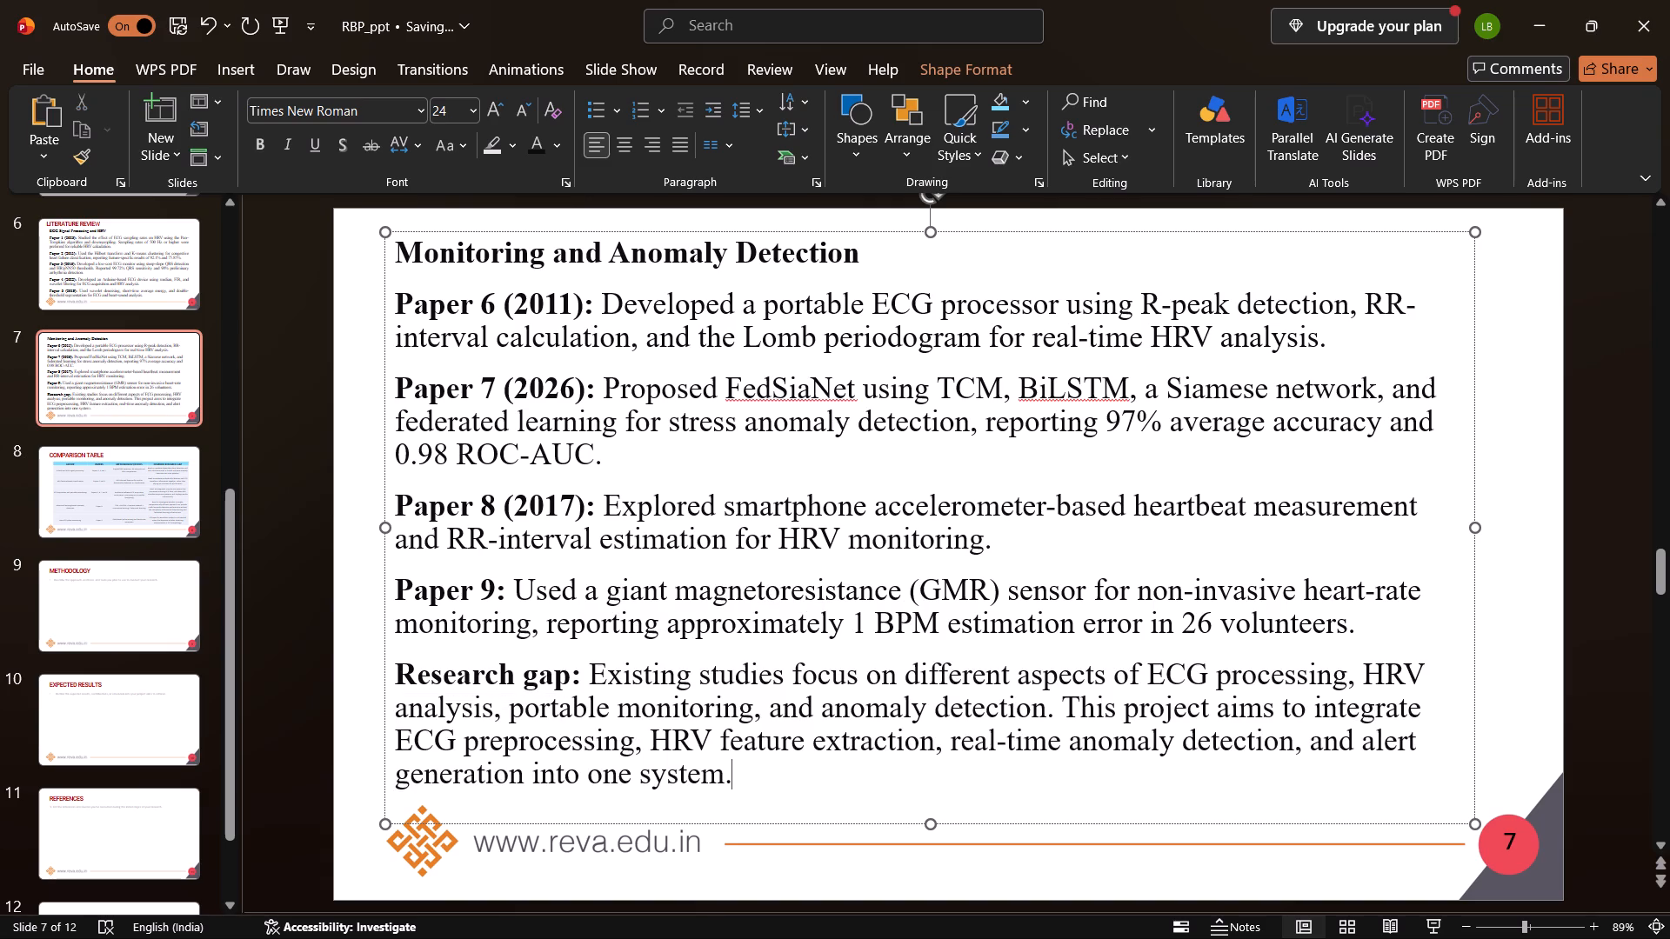
Go to the METHODOLOGY slide, slide 9.
click(140, 609)
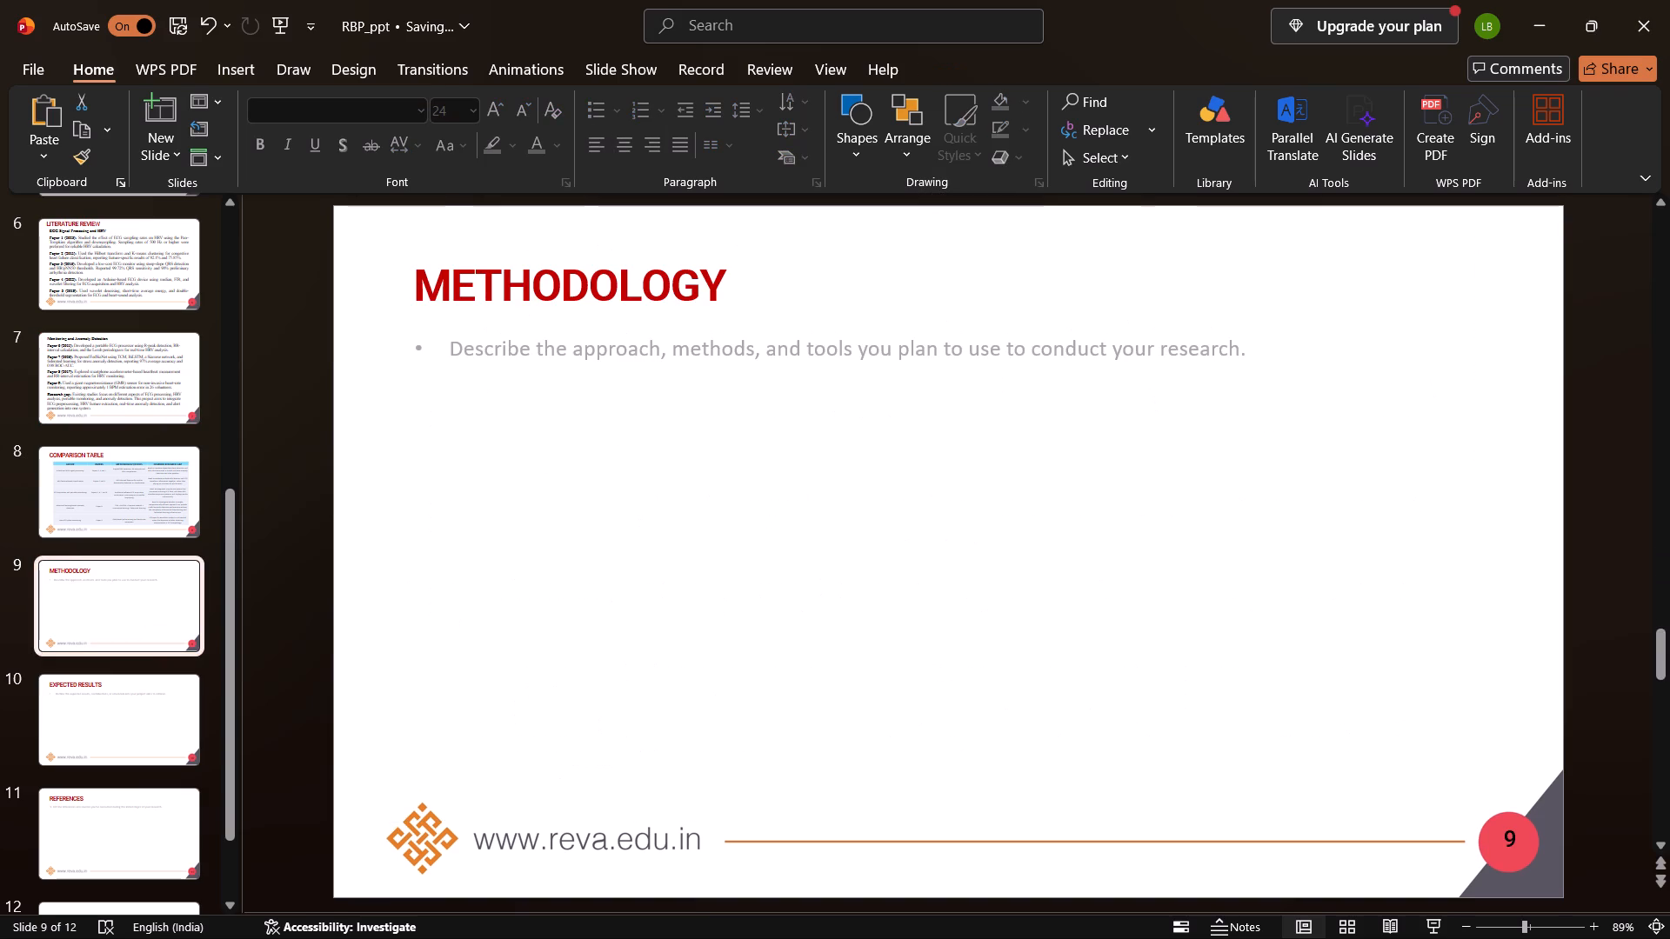
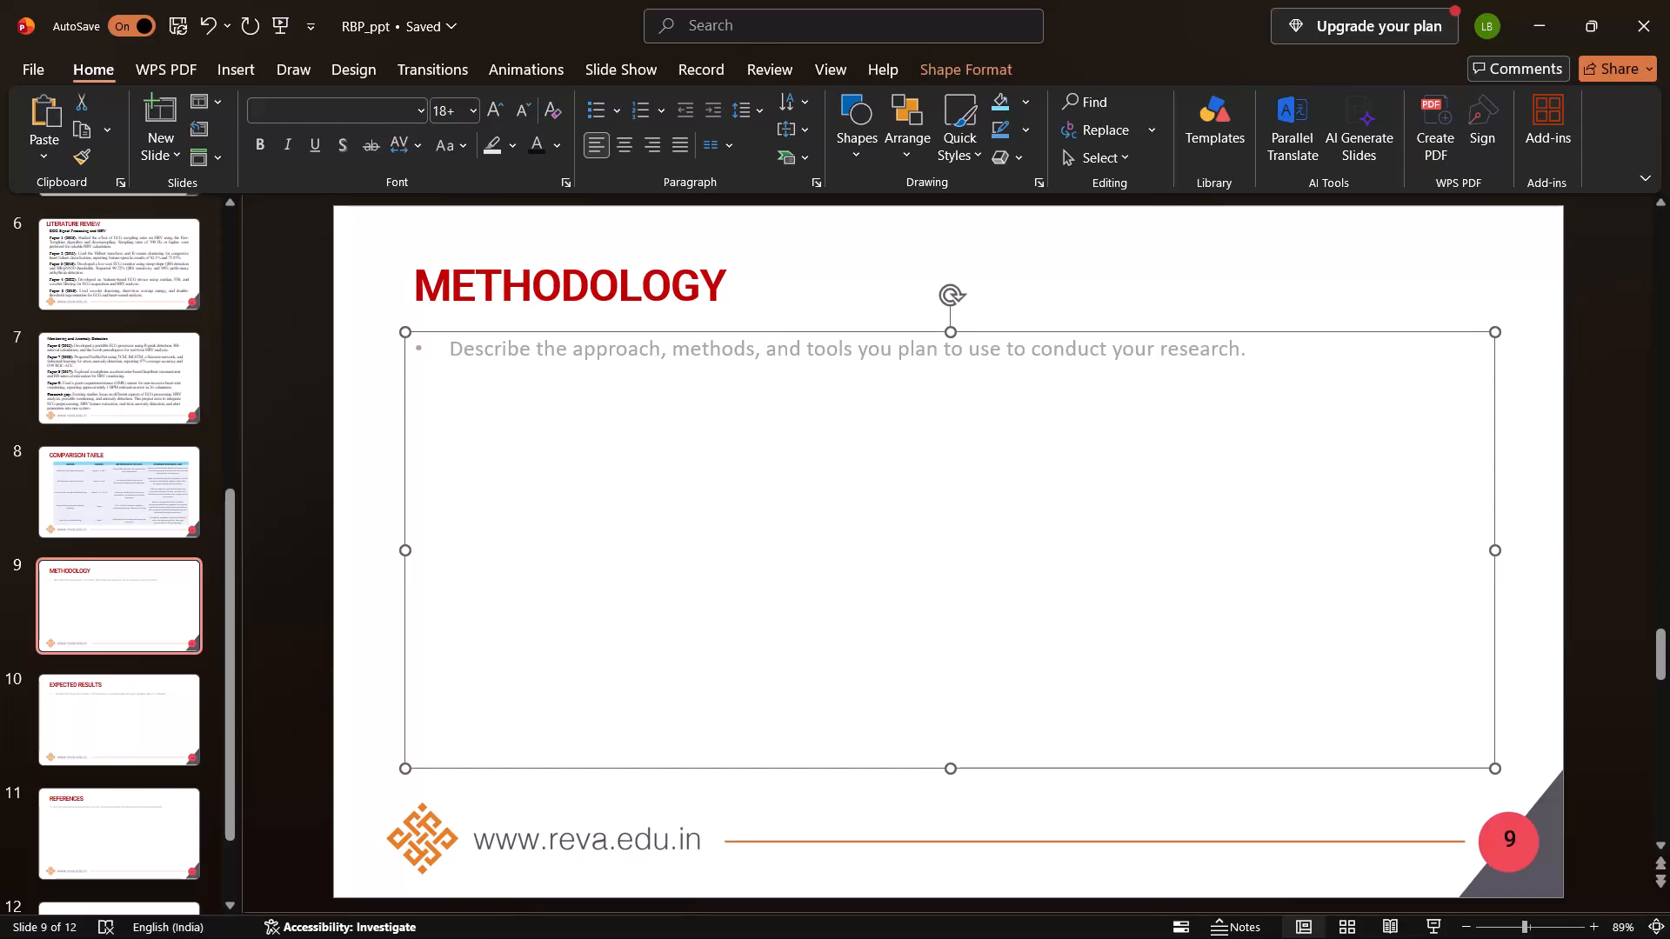
Remove the bullet and delete the placeholder sentence from the body of the METHODOLOGY slide.
click(442, 342)
key(BackSpace)
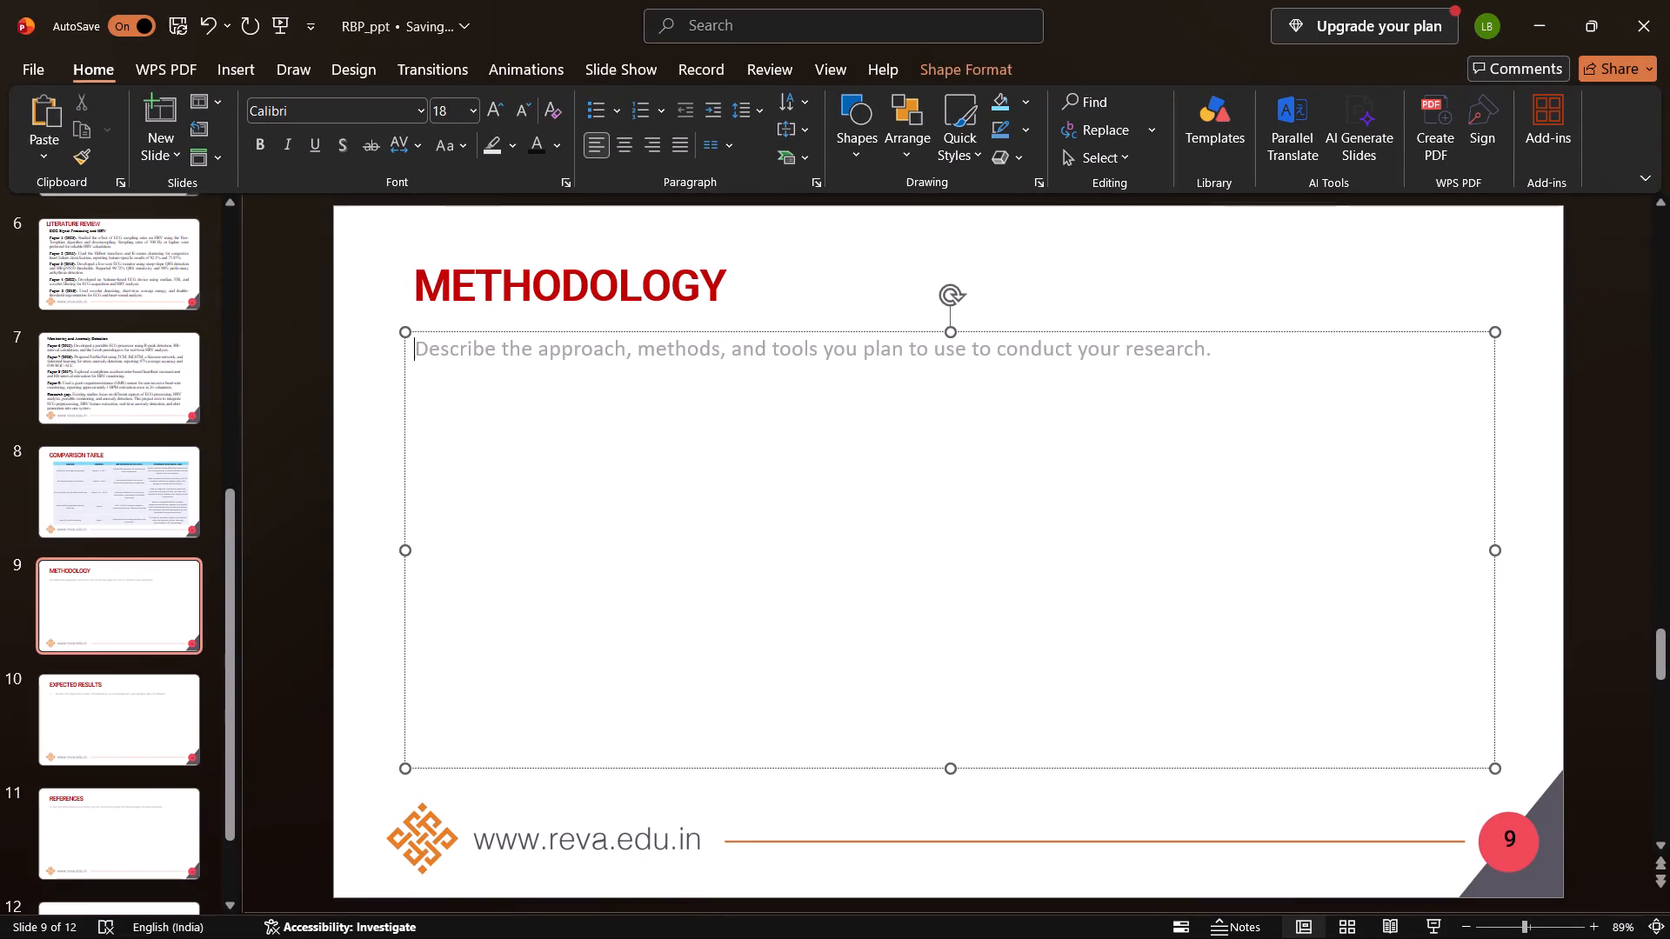
key(BackSpace)
key(Right)
key(Right)
key(Right)
key(Right)
key(Right)
key(Right)
key(Right)
key(Right)
key(Right)
key(Right)
key(Right)
key(Right)
key(Right)
key(Right)
key(Right)
key(Right)
key(Right)
key(Right)
key(Right)
key(Right)
click(1211, 350)
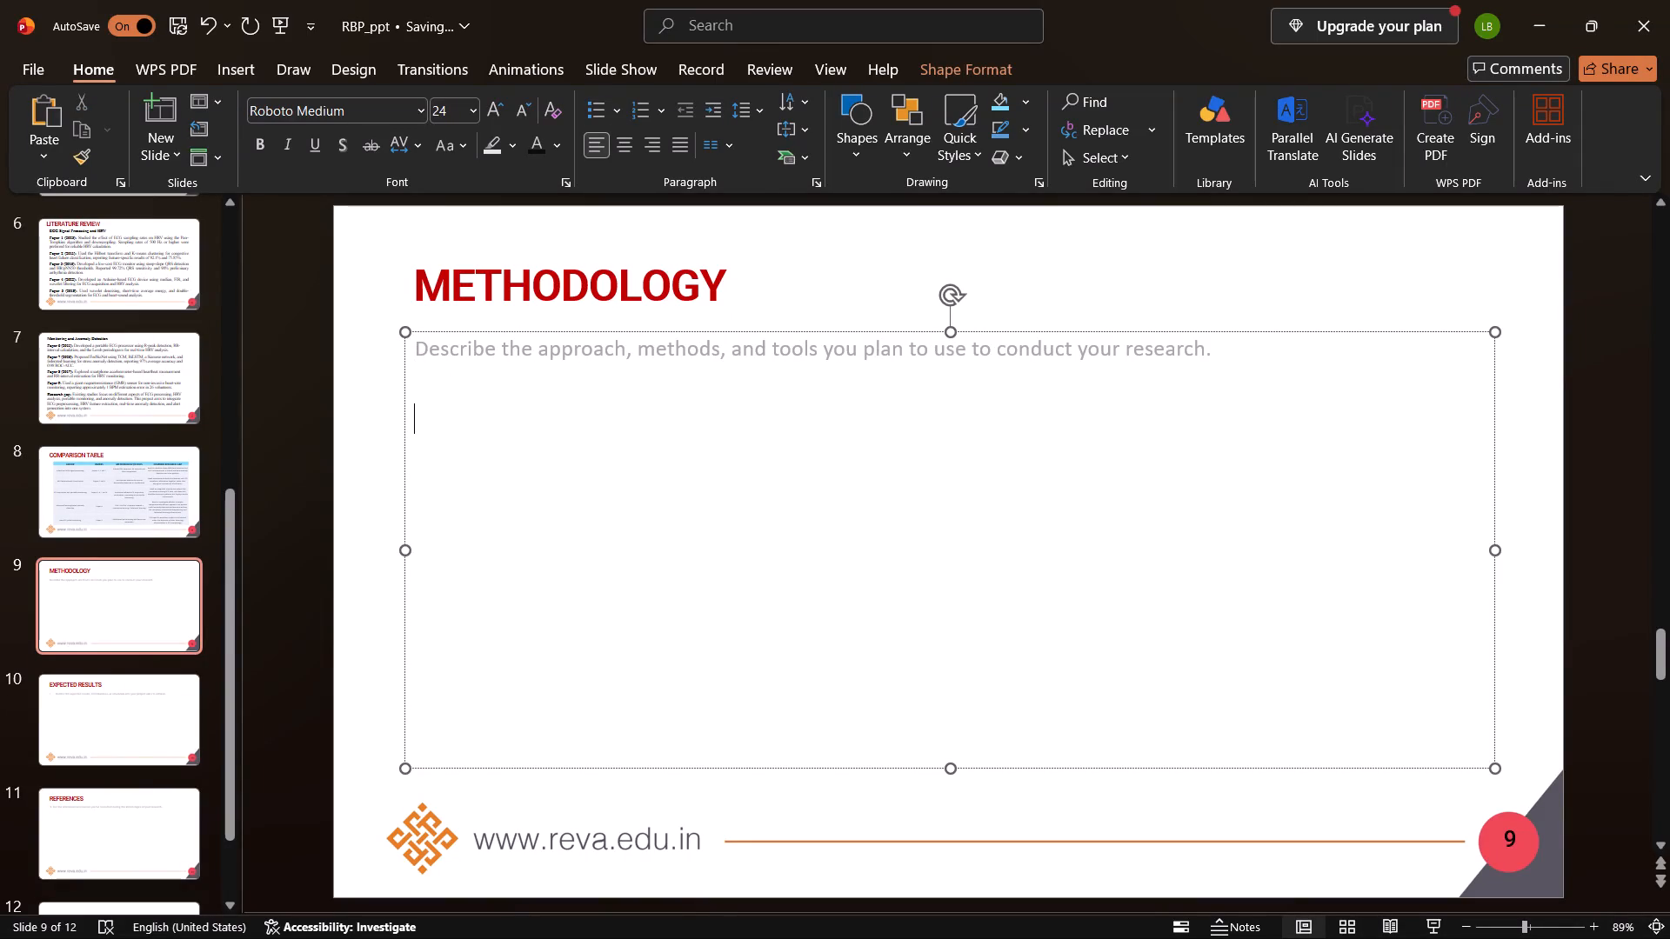
key(BackSpace)
key(BackSpace)
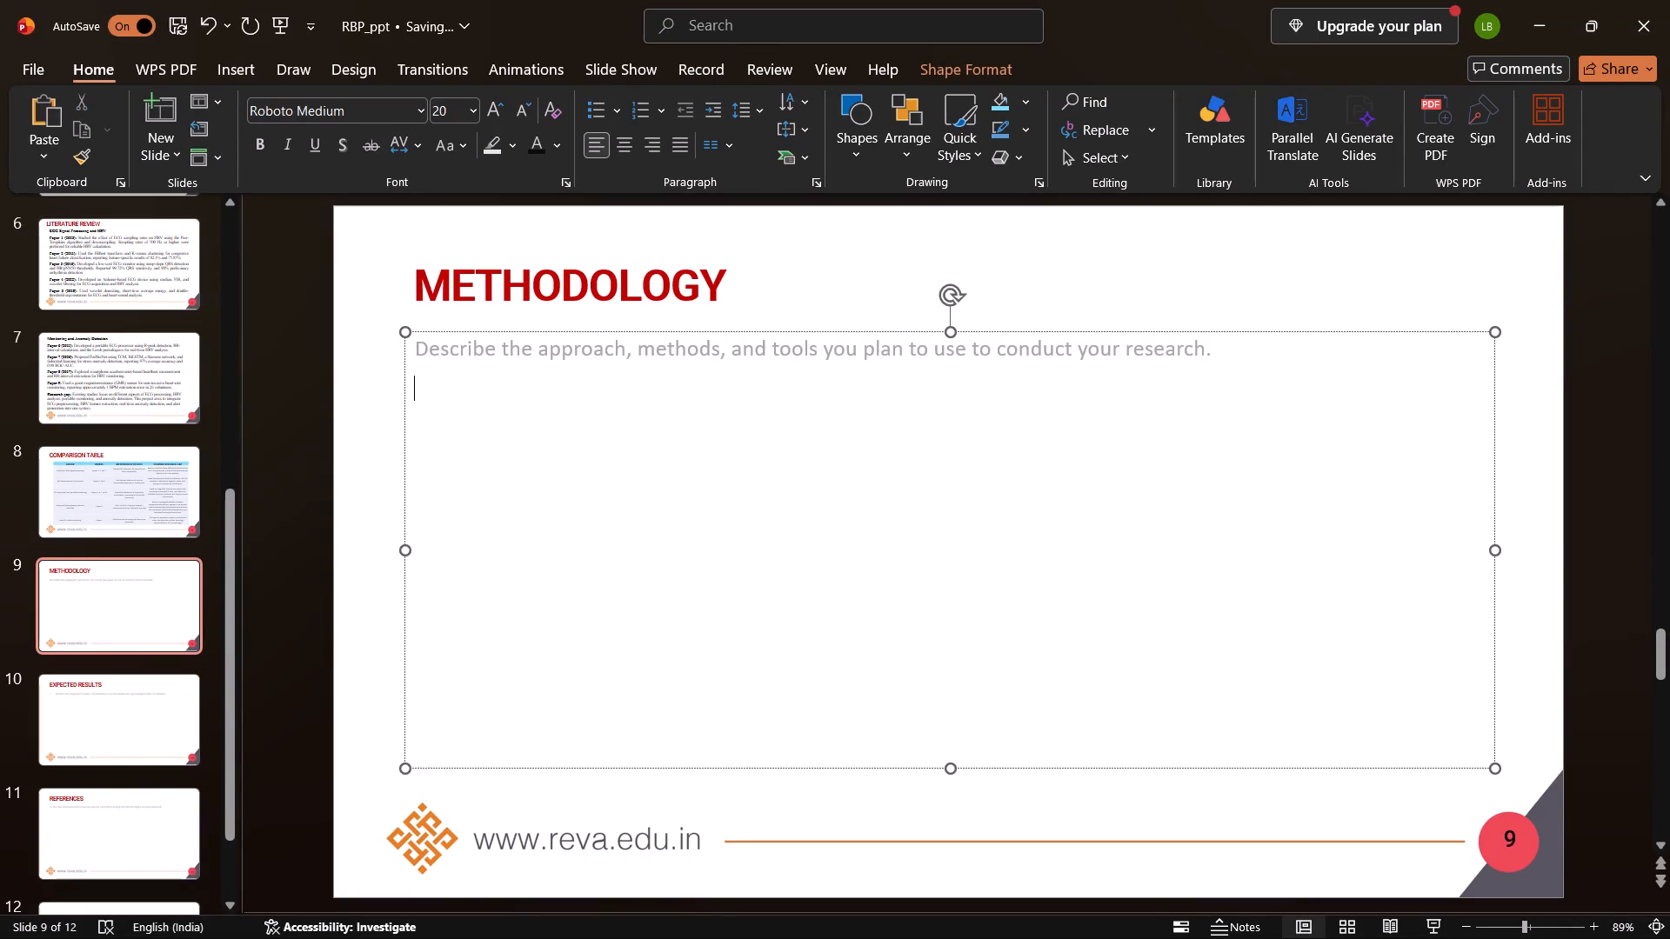
click(1211, 350)
key(BackSpace)
key(BackSpace)
key(BackSpace)
key(BackSpace)
key(BackSpace)
key(BackSpace)
key(BackSpace)
key(BackSpace)
key(BackSpace)
key(BackSpace)
key(BackSpace)
key(BackSpace)
key(BackSpace)
key(BackSpace)
key(BackSpace)
key(BackSpace)
key(BackSpace)
key(BackSpace)
key(BackSpace)
key(BackSpace)
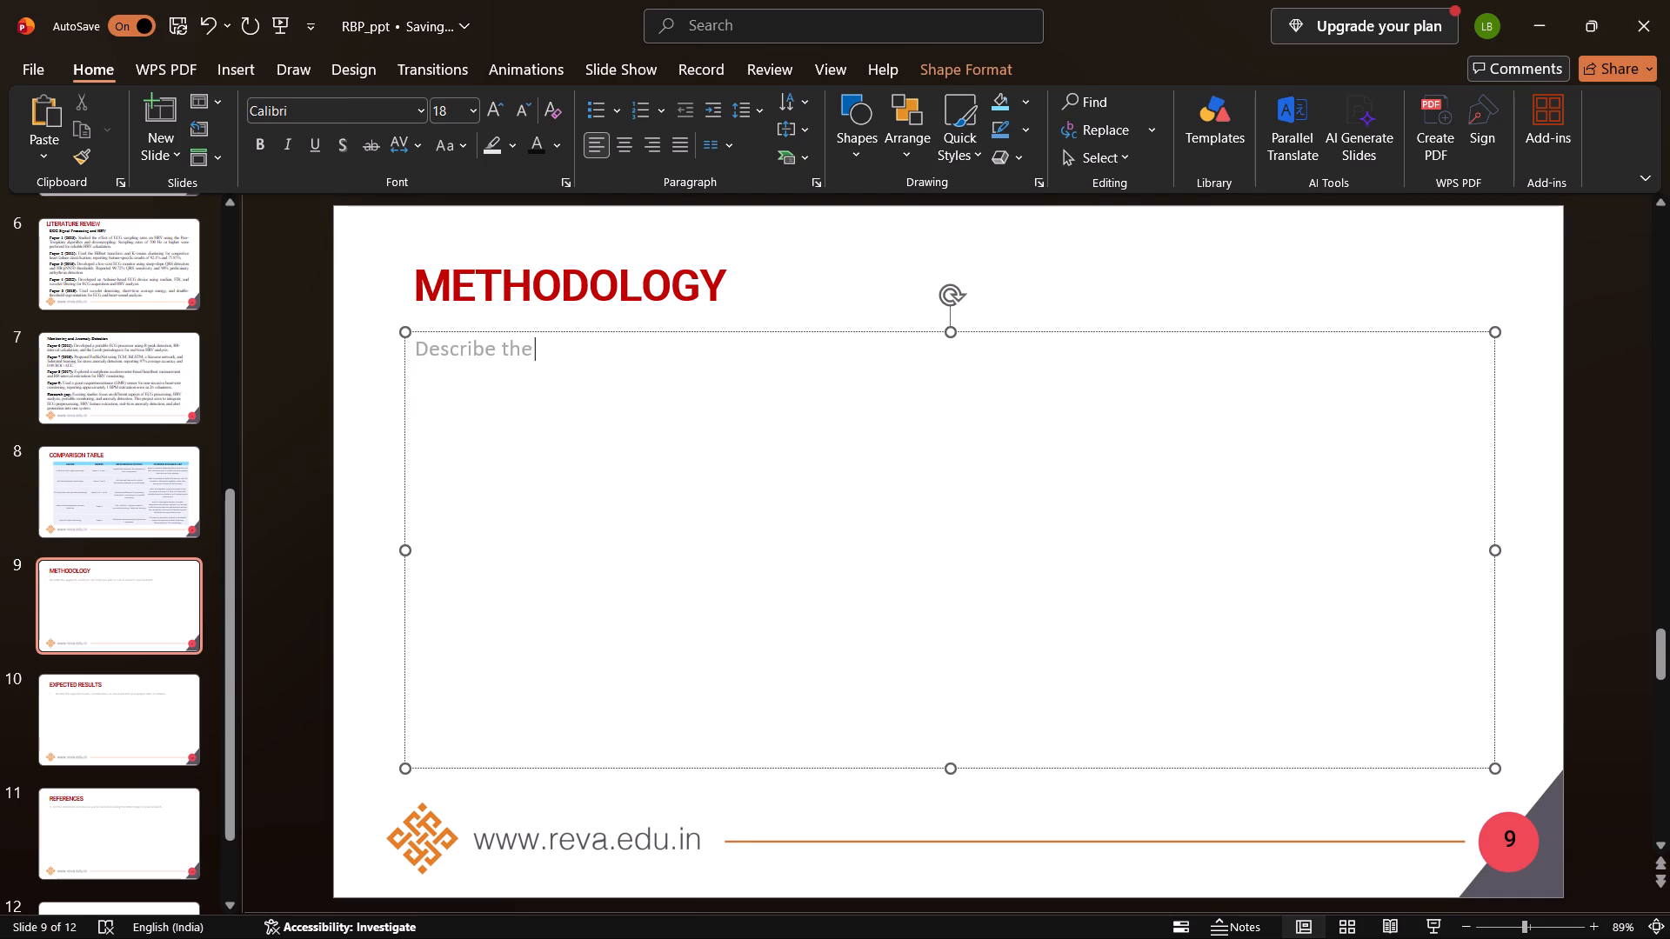
Paste the copied eight-item methodology text, from ECG Signal Acquisition to Performance Evaluation, into the slide body.
key(ctrl+v)
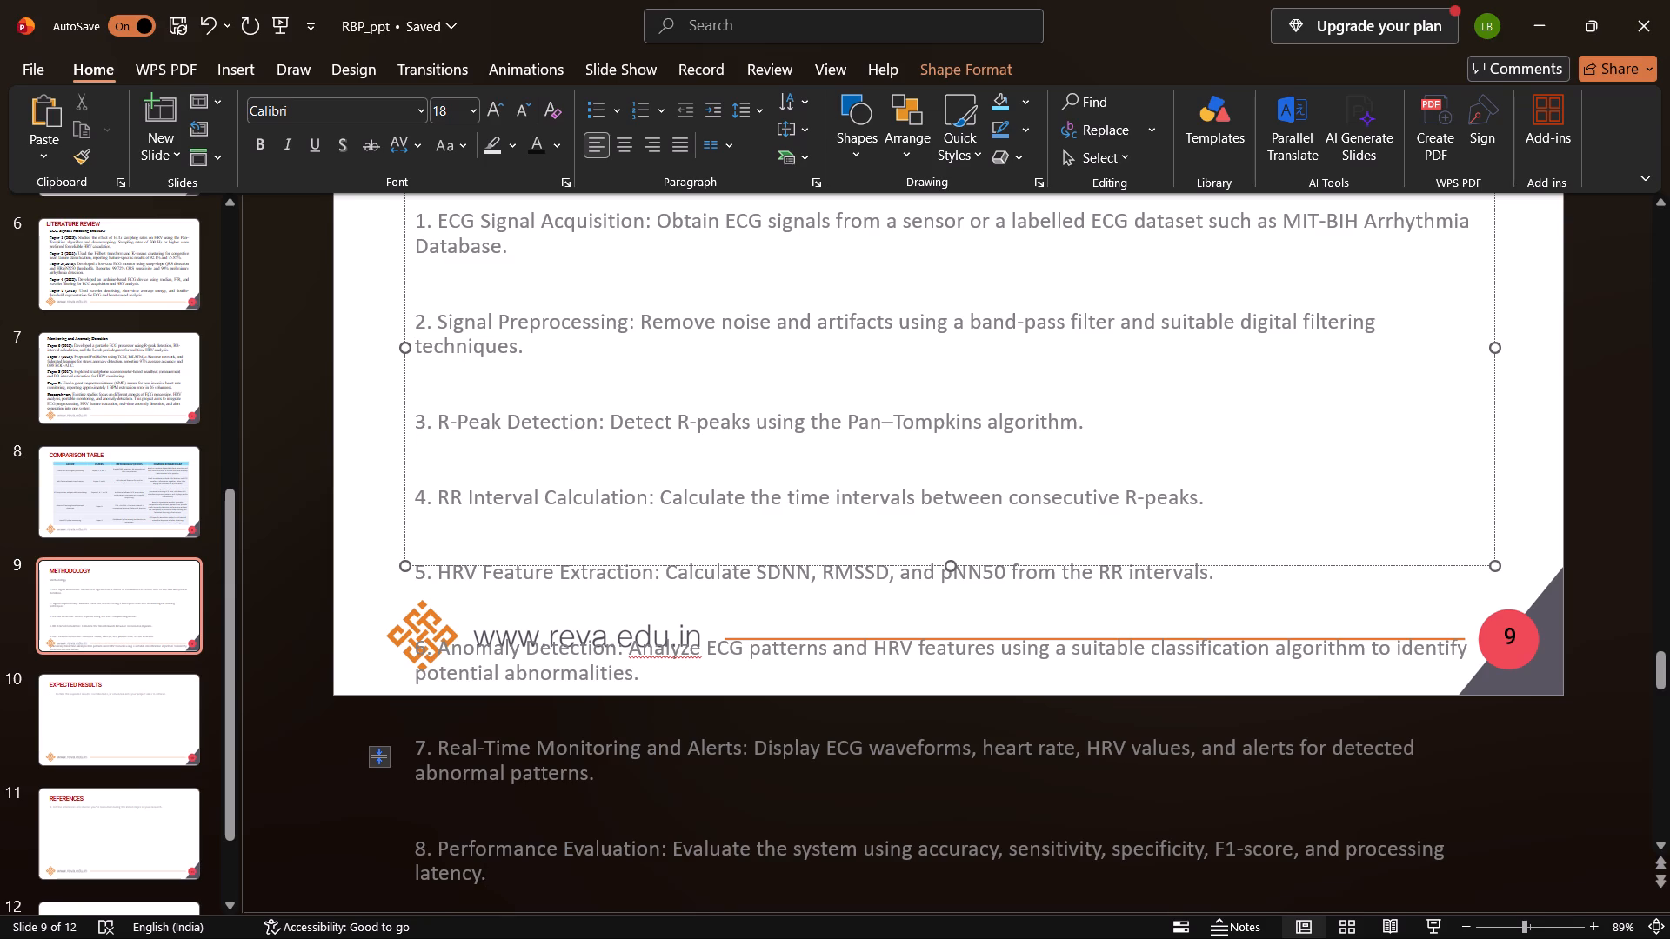
Delete the redundant "Methodology" line and the blank lines above item 1 in the pasted text.
scroll(1018, 372, up, 1)
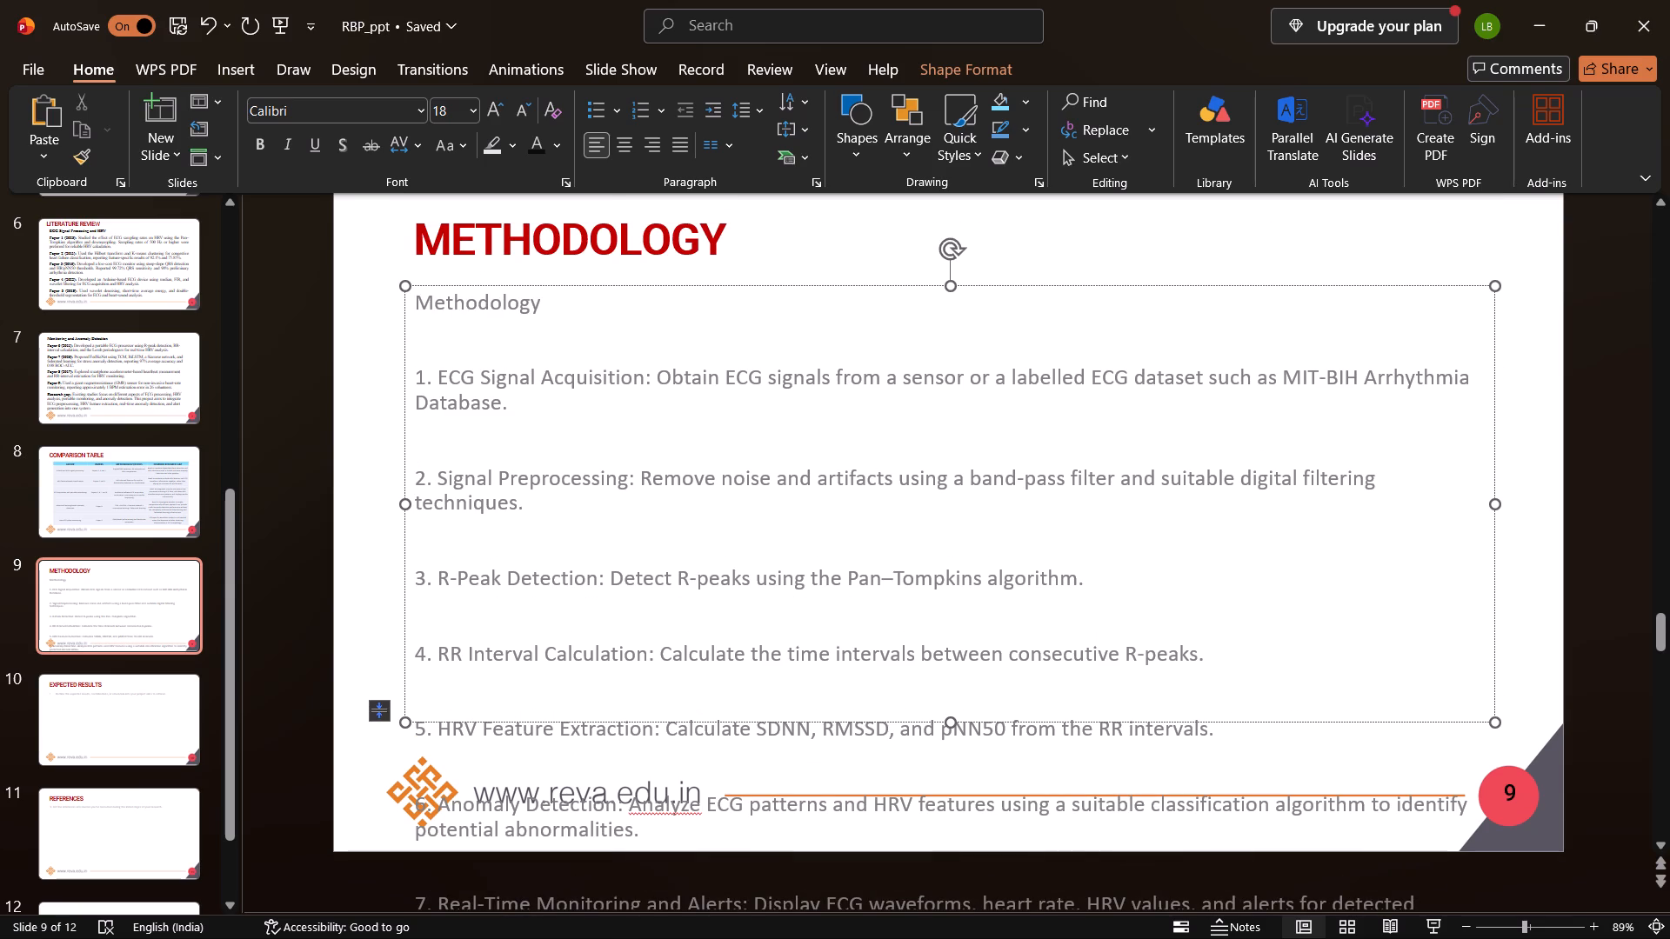
click(436, 343)
key(BackSpace)
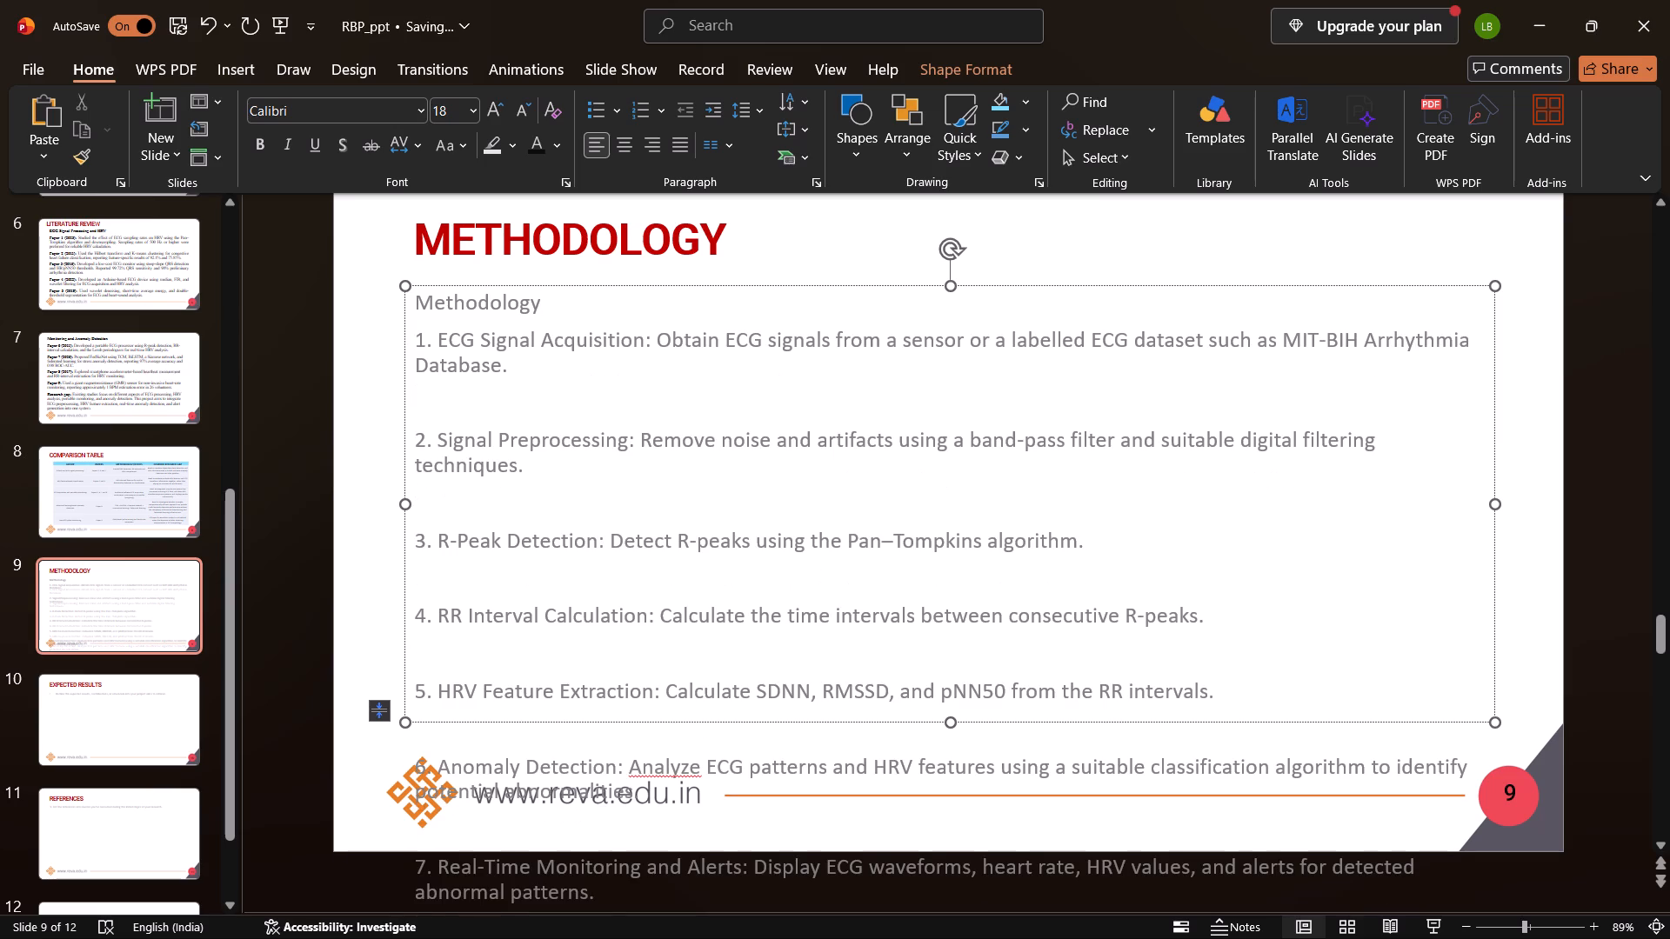
key(BackSpace)
key(BackSpace)
key(BackSpace)
key(BackSpace)
key(BackSpace)
key(BackSpace)
key(BackSpace)
key(BackSpace)
key(BackSpace)
key(BackSpace)
key(BackSpace)
key(BackSpace)
key(BackSpace)
key(Down)
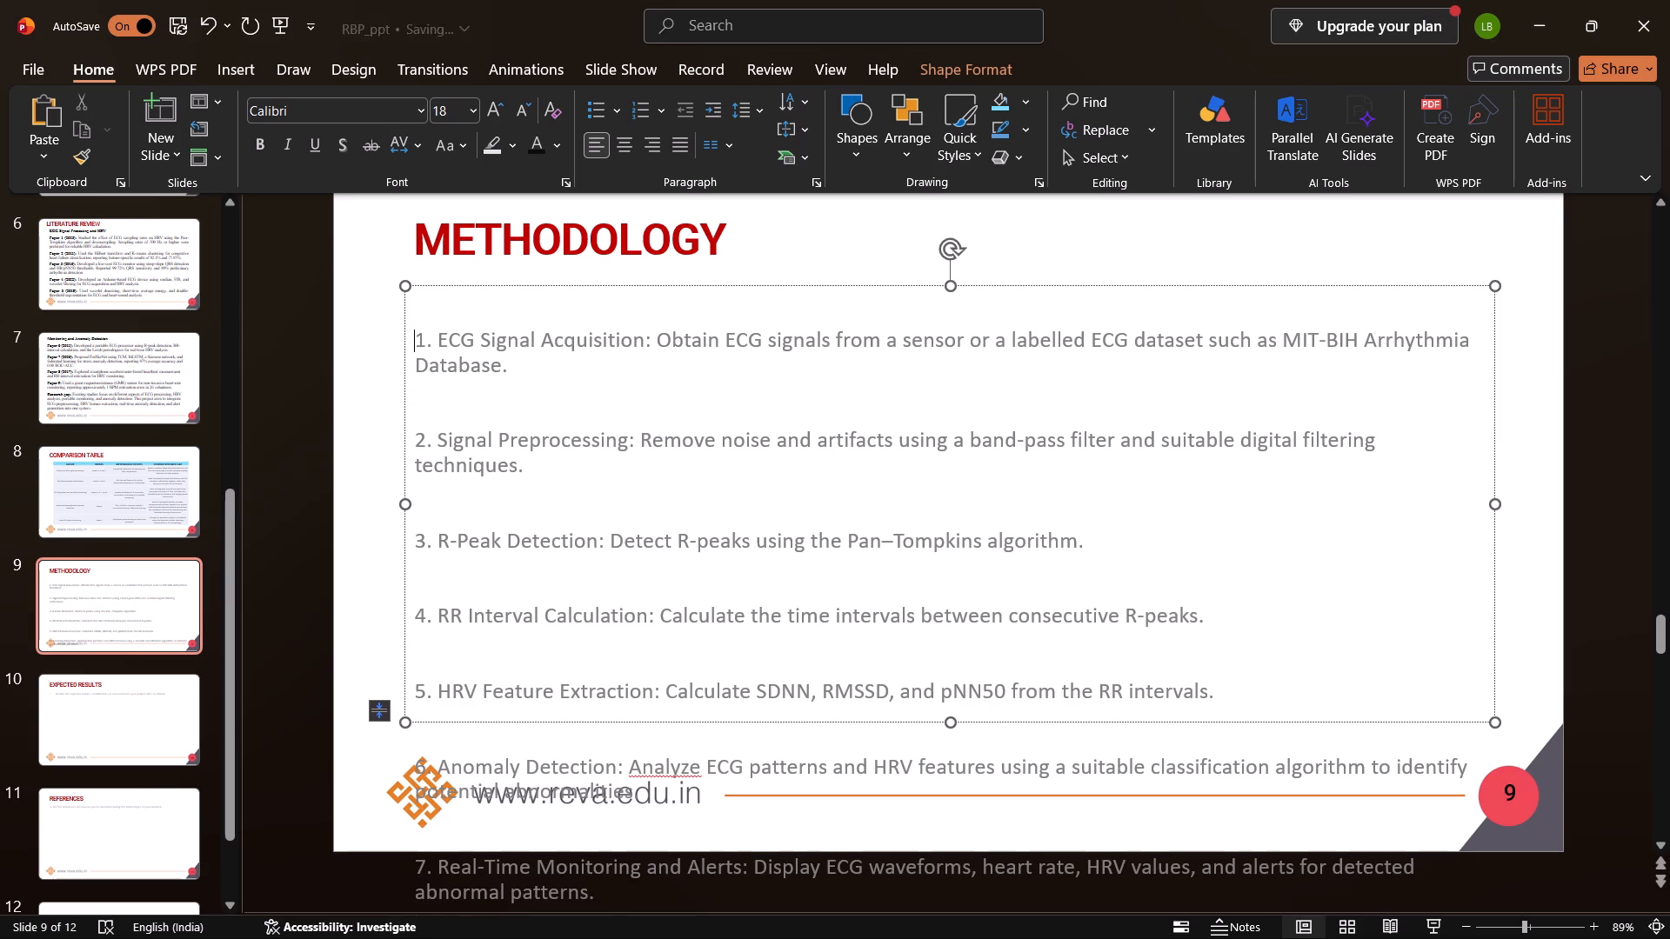
key(BackSpace)
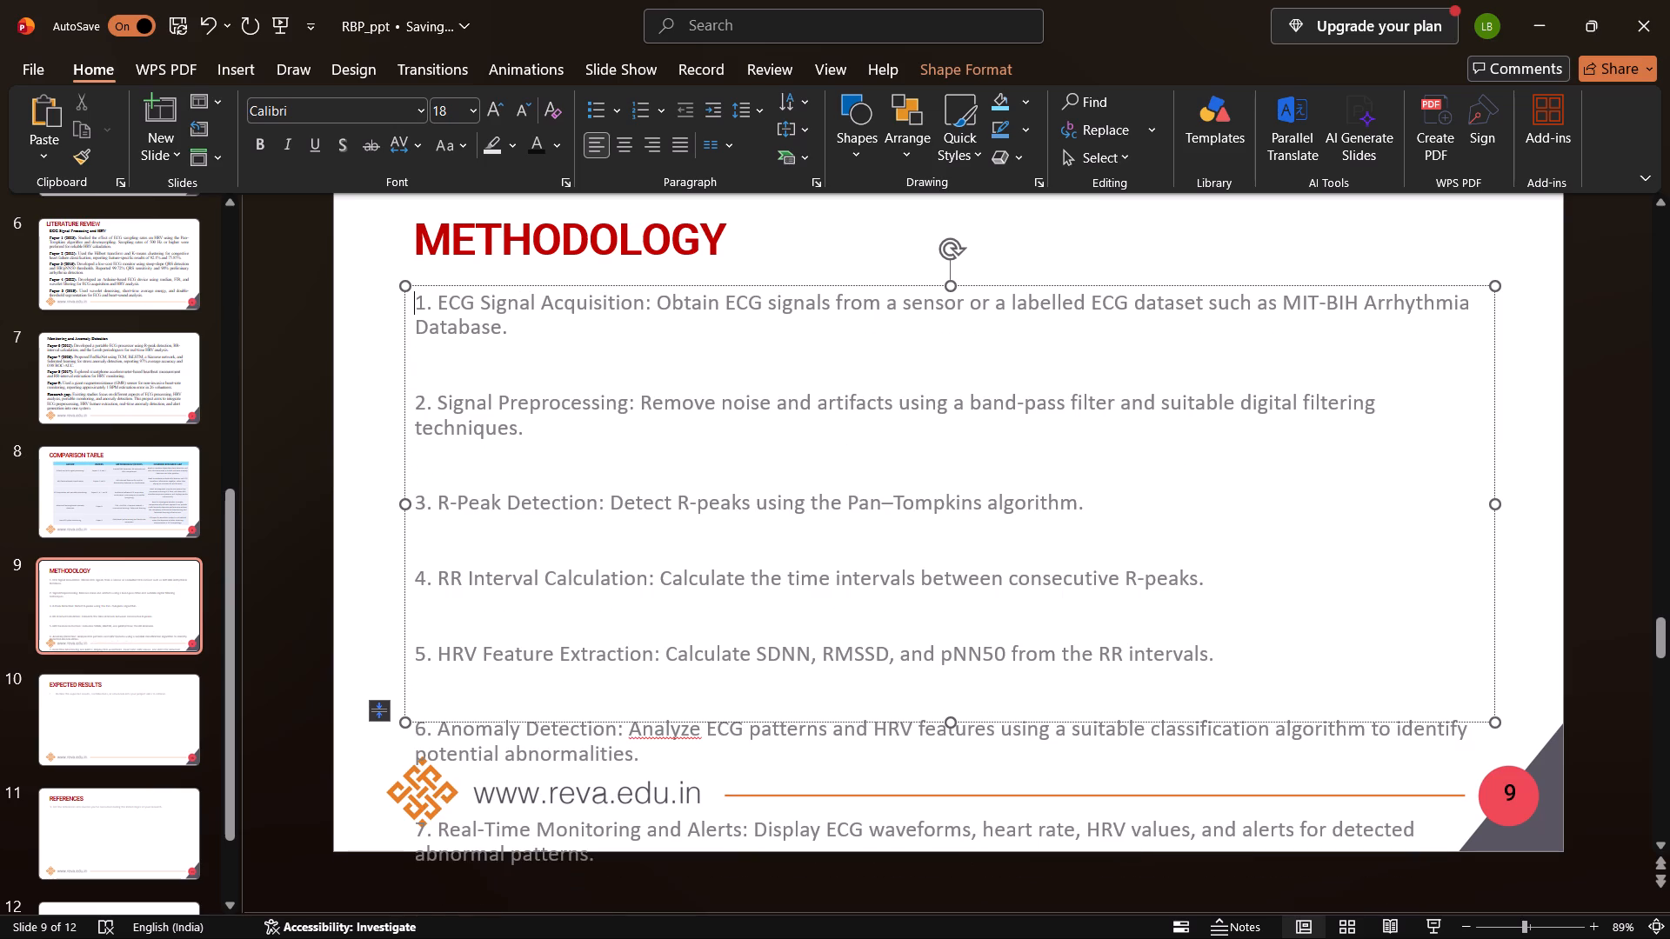
Delete the blank lines between items 1 to 6 of the methodology list.
click(448, 380)
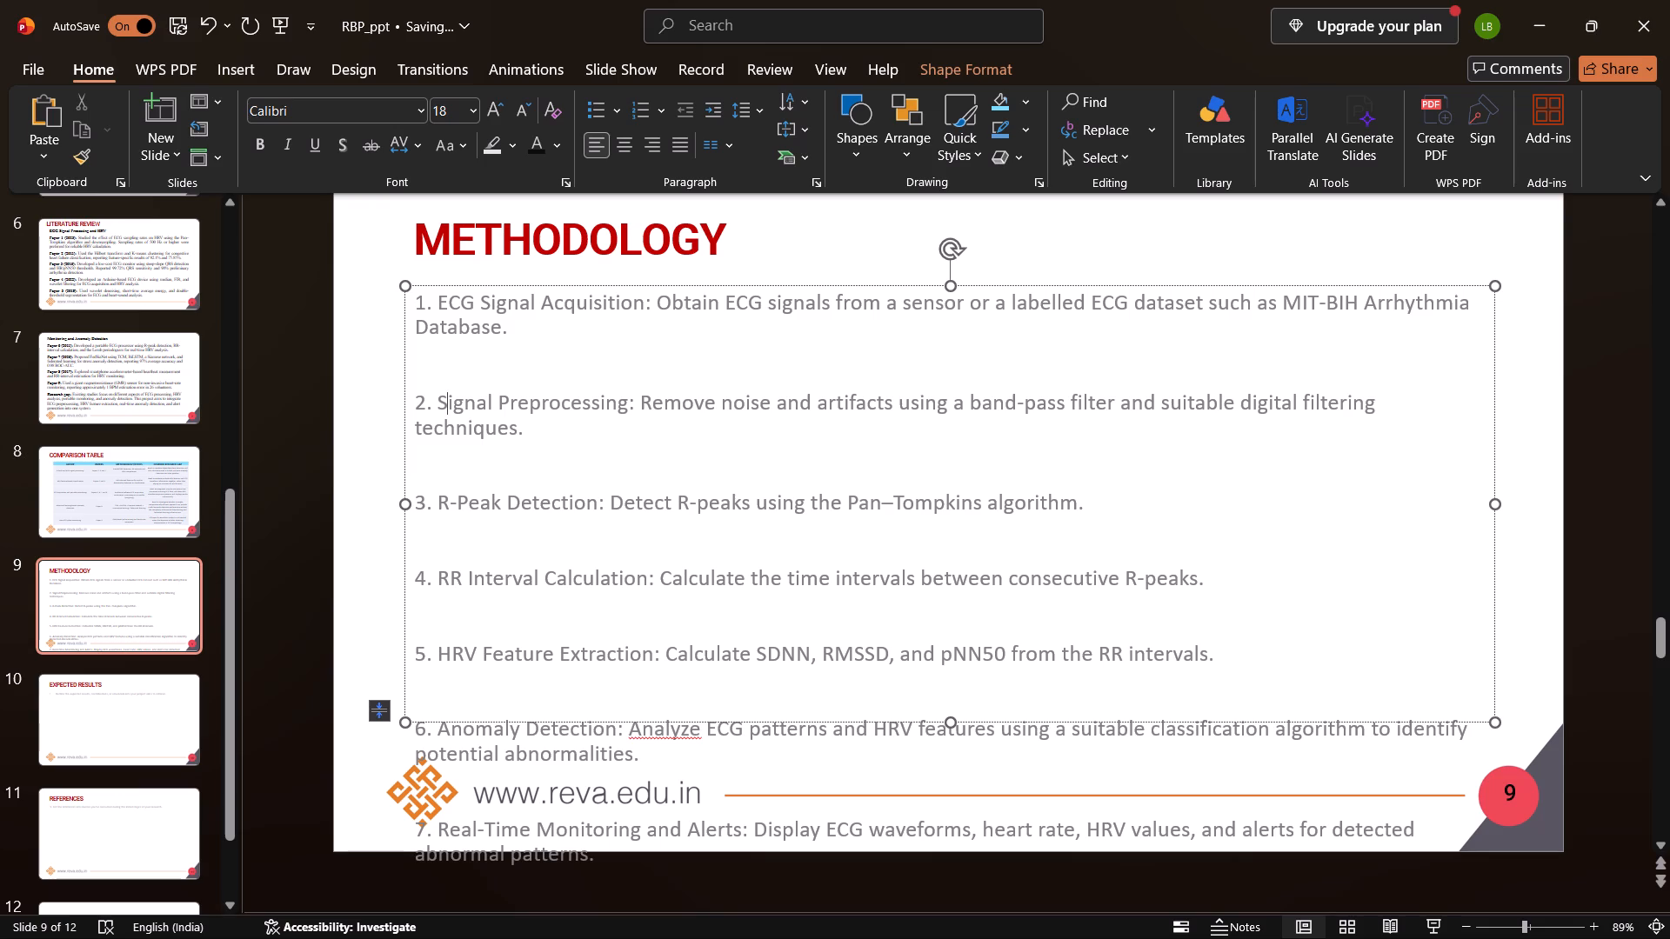
click(416, 402)
key(BackSpace)
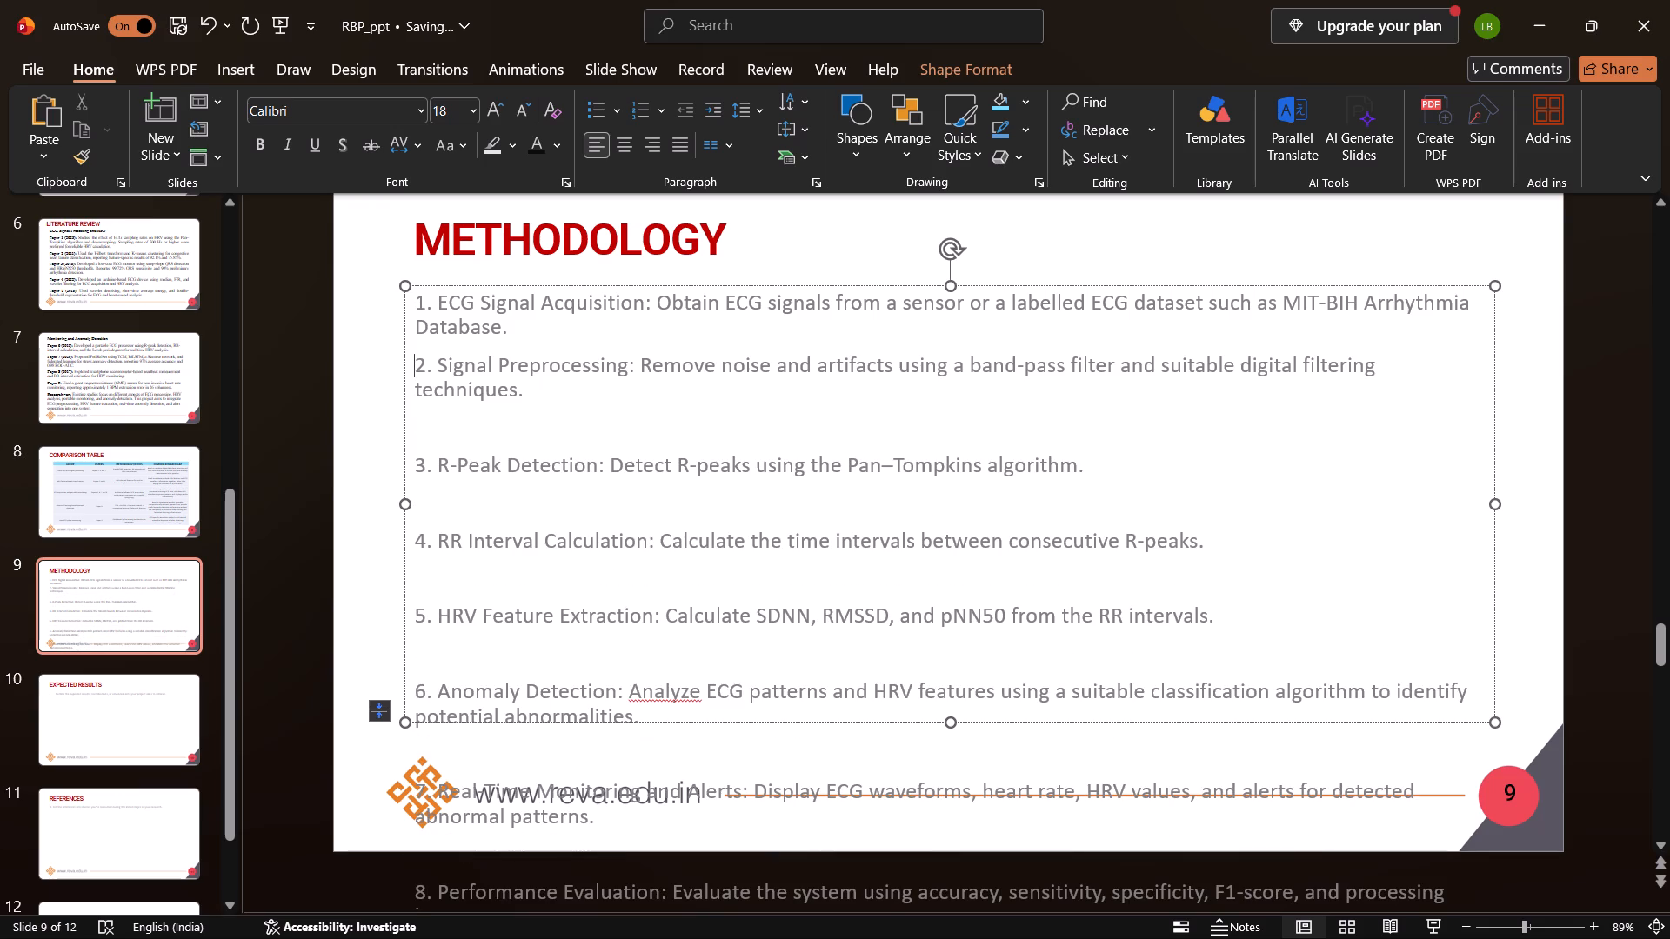
click(416, 460)
key(BackSpace)
key(Down)
key(Down)
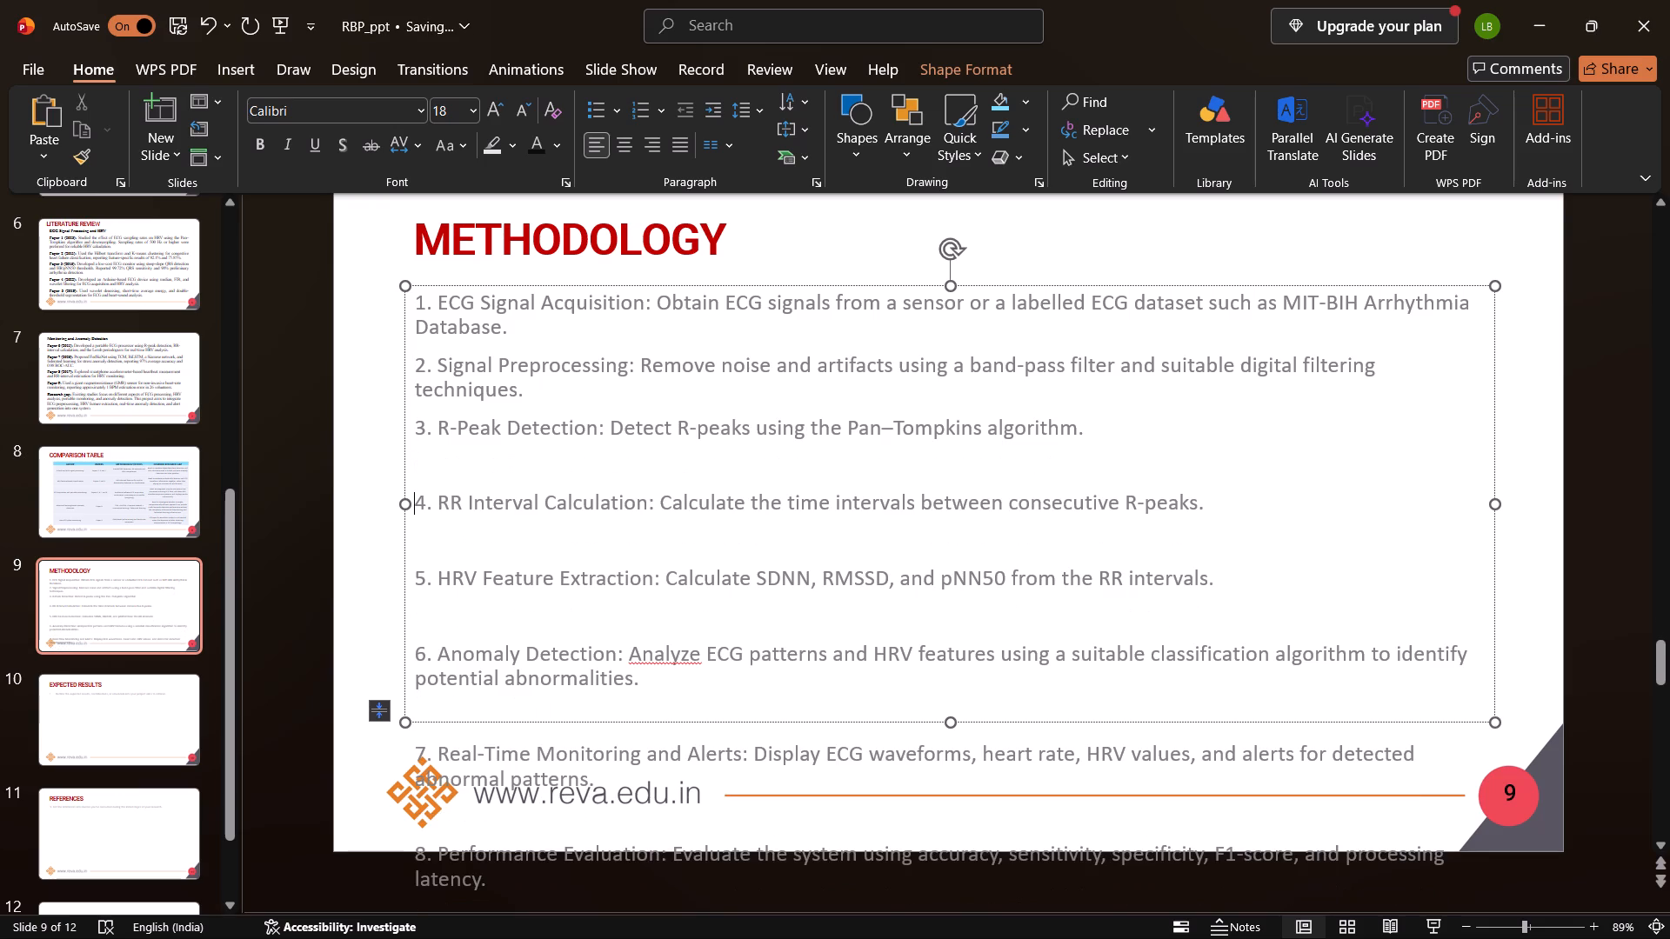
key(BackSpace)
key(Down)
key(Down)
key(BackSpace)
key(Down)
key(Down)
key(BackSpace)
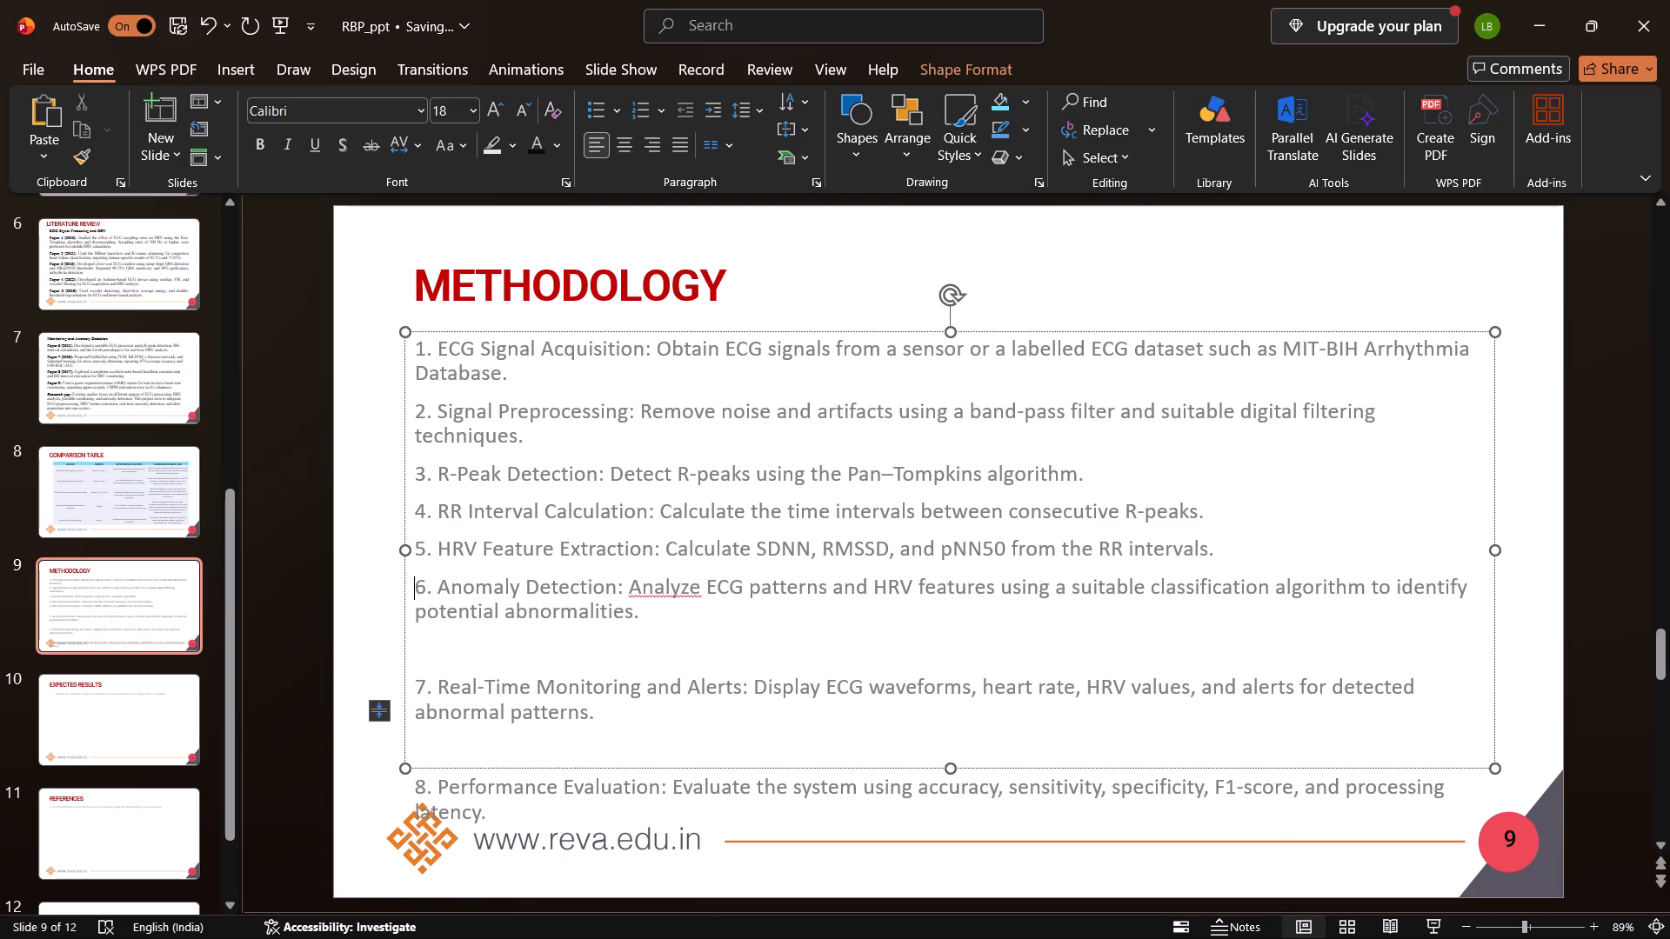
Delete the blank lines before item 7, Real-Time Monitoring and Alerts, and item 8, Performance Evaluation.
key(Down)
key(Down)
key(Down)
key(BackSpace)
key(Down)
key(Down)
key(Down)
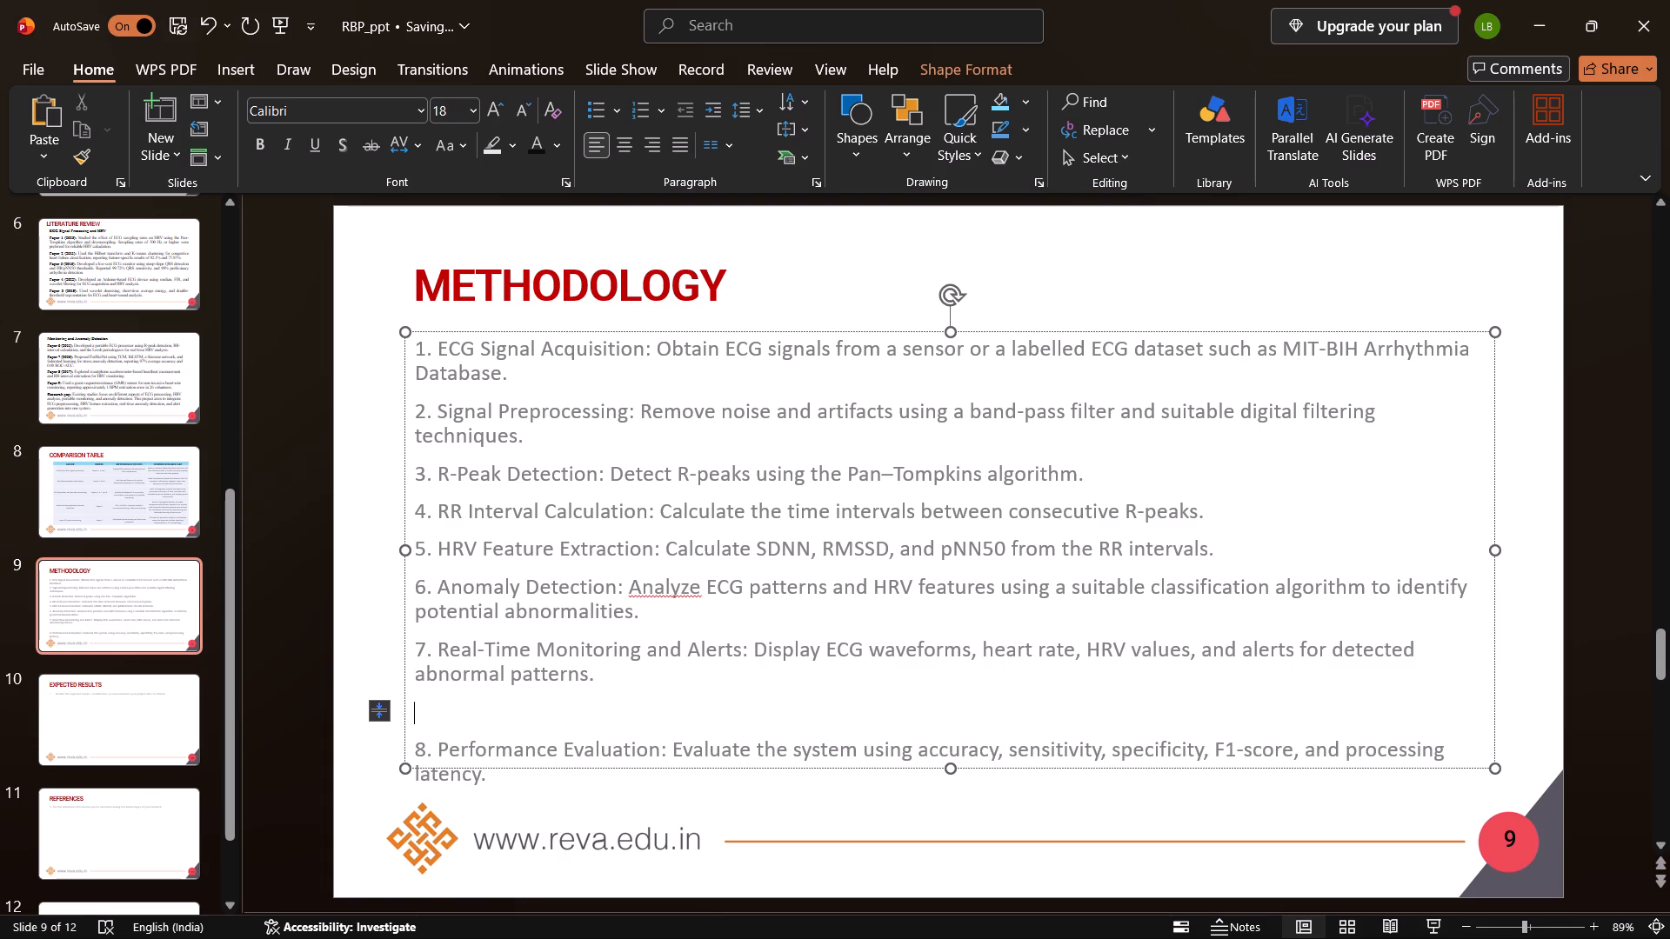
key(Down)
key(Up)
key(BackSpace)
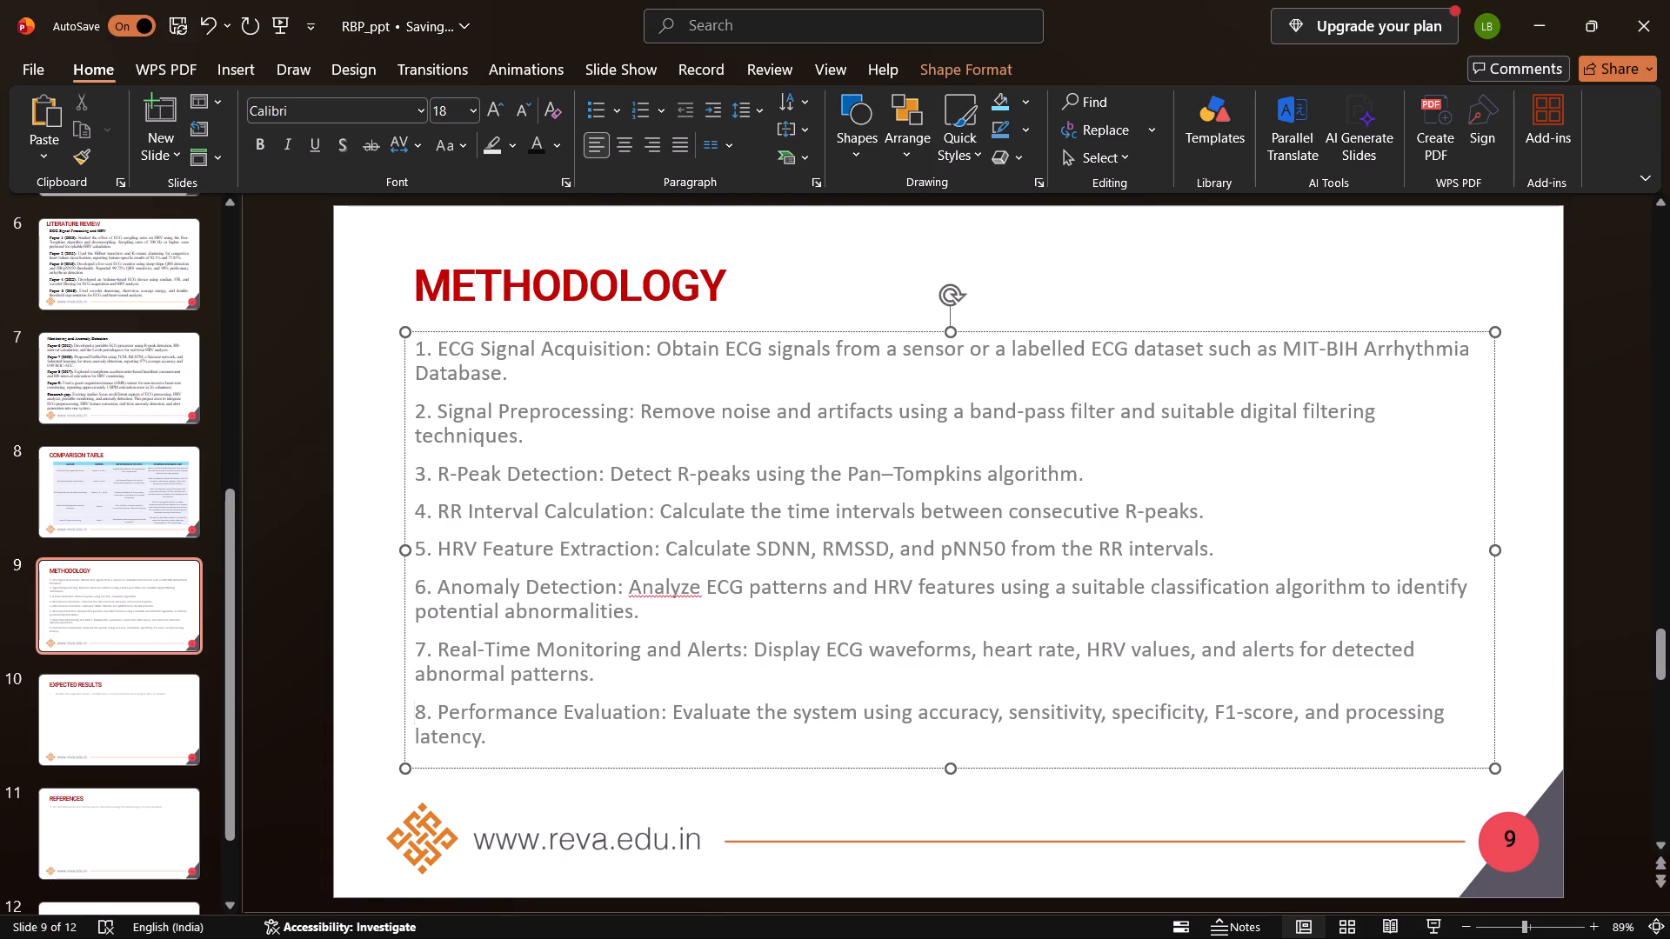
Set the font of all eight methodology items to Times New Roman.
drag(511, 747, 404, 332)
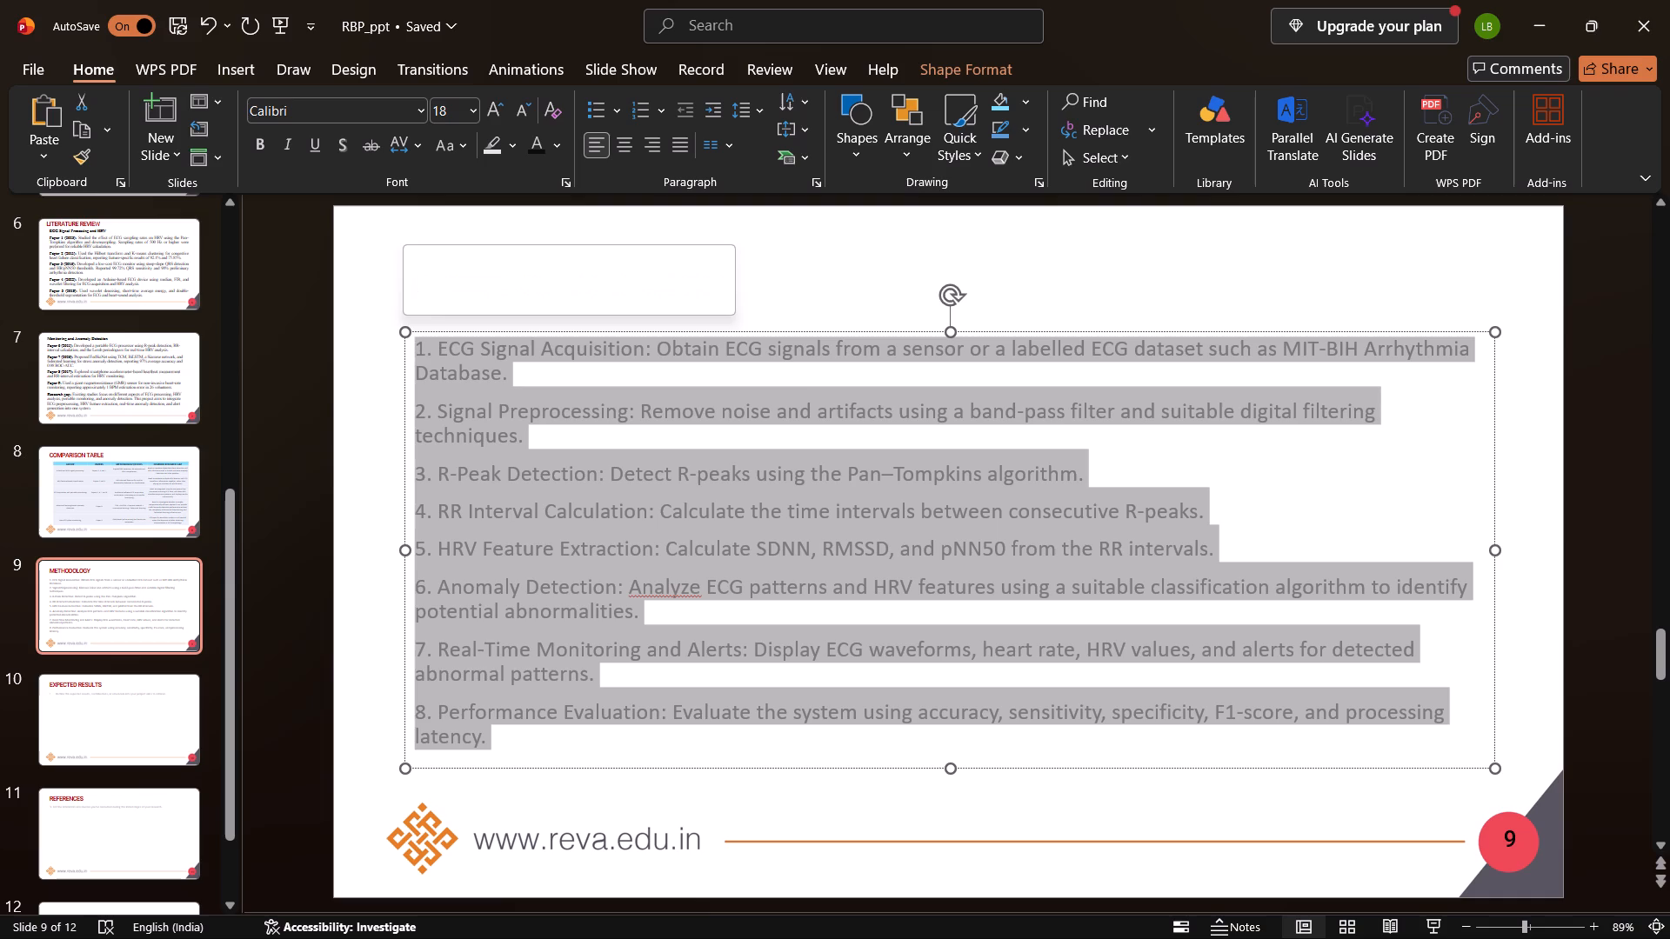
click(490, 263)
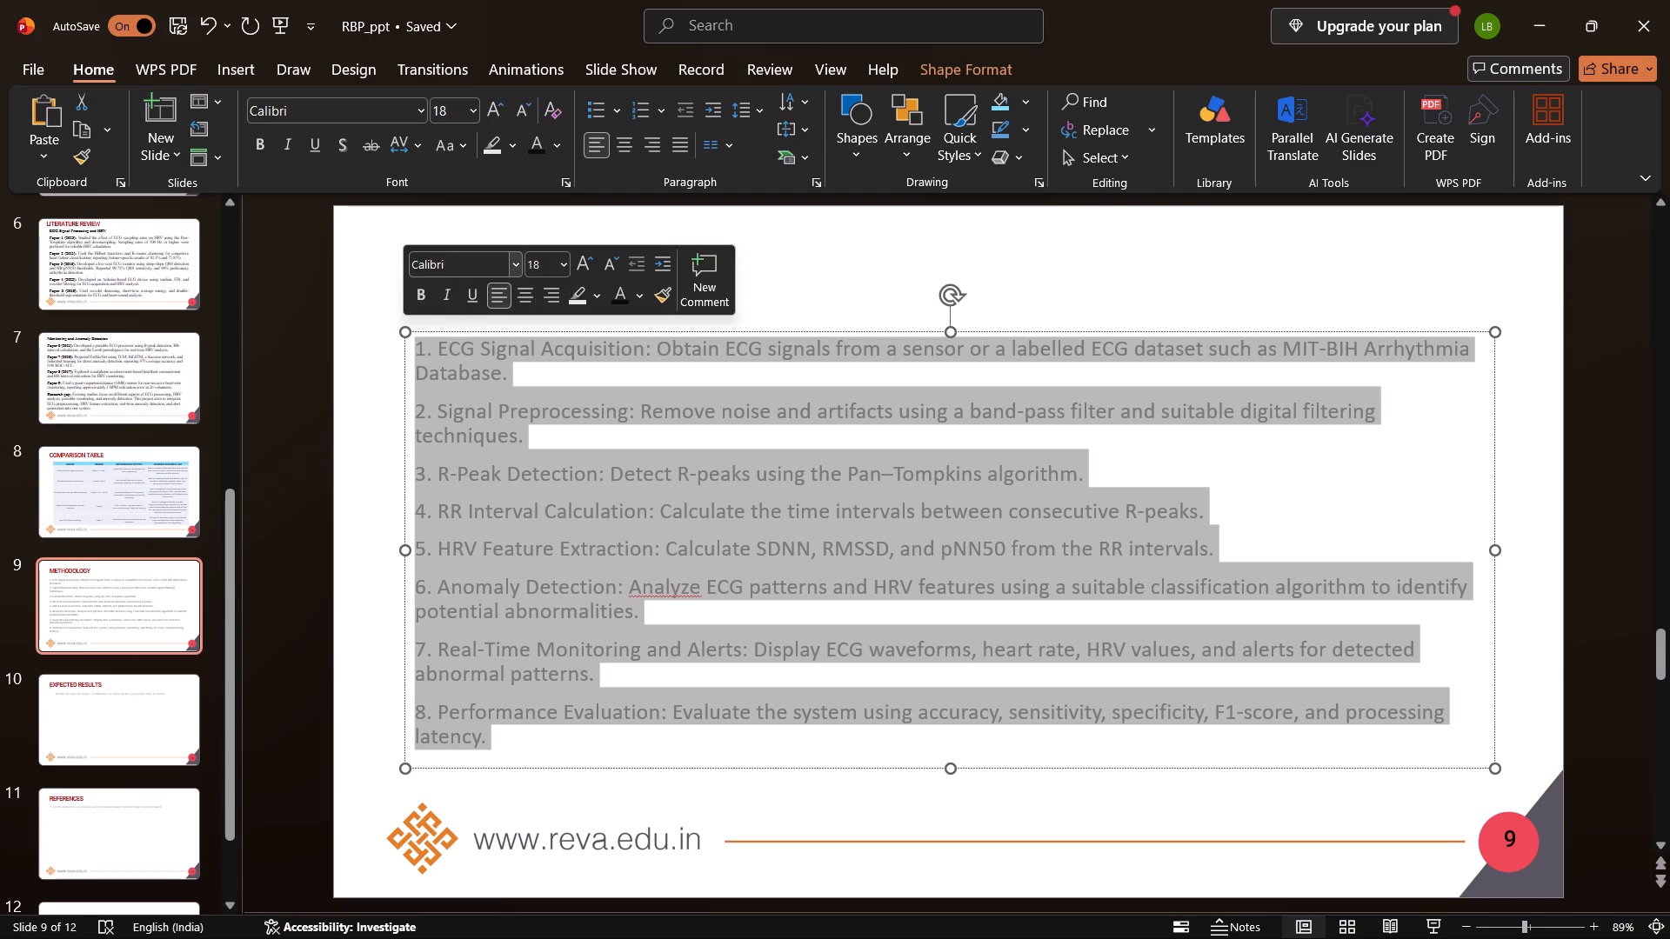
key(BackSpace)
key(y)
key(BackSpace)
key(BackSpace)
text(tim)
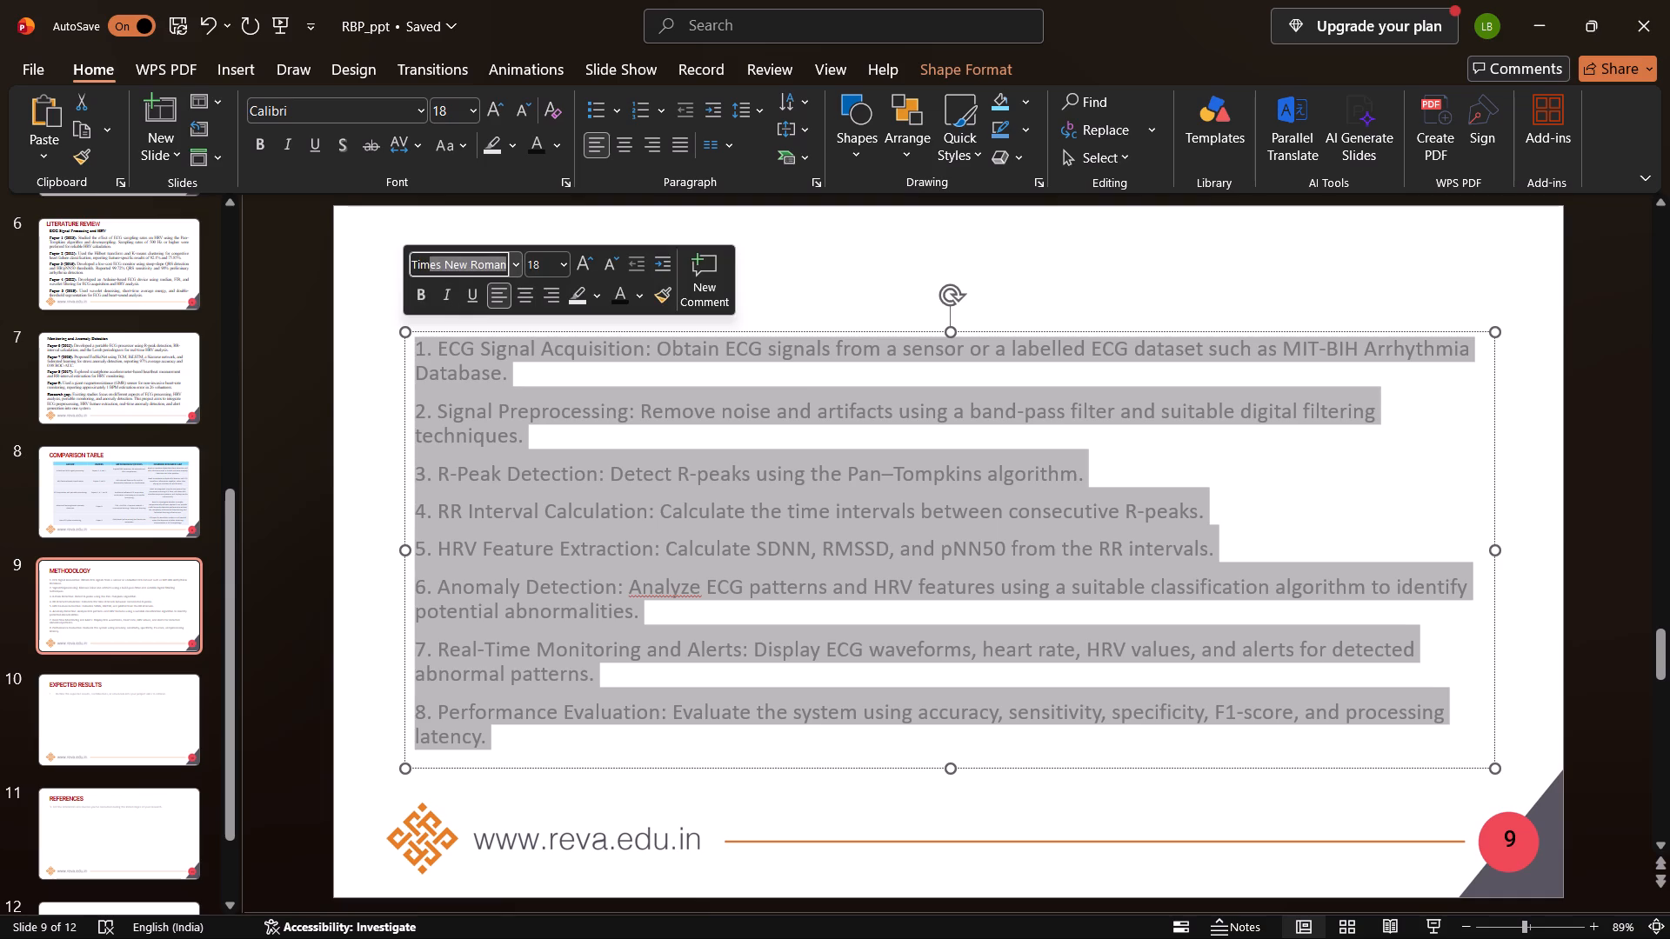
key(Return)
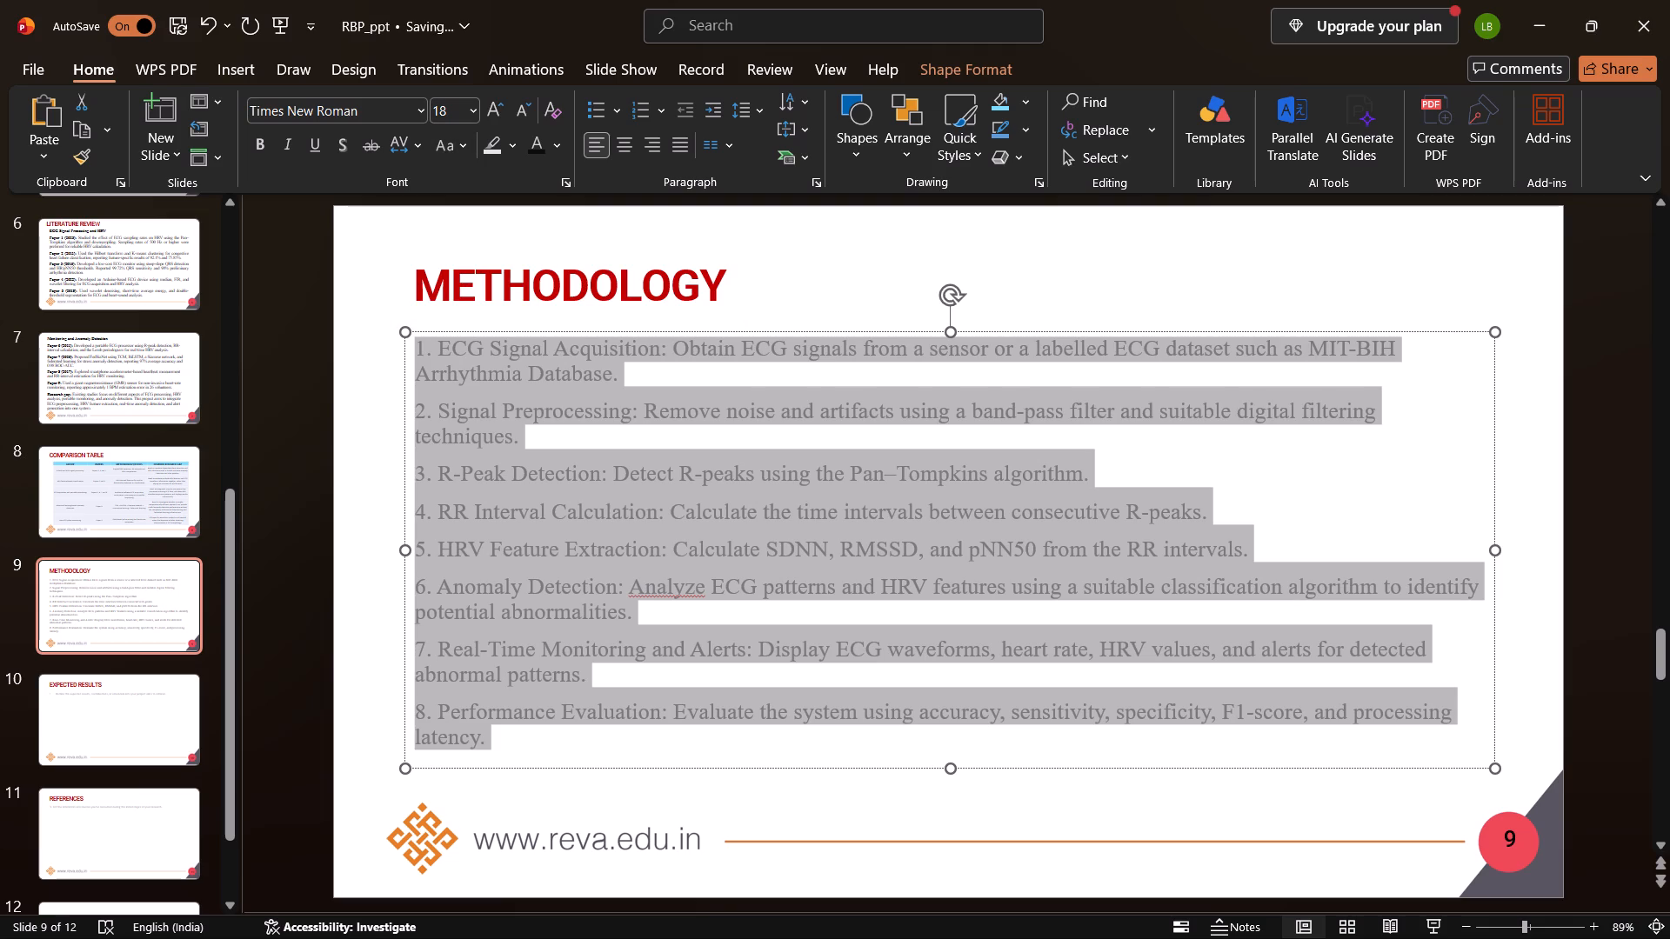
Set the font size of the methodology list to 20.
click(492, 110)
click(492, 110)
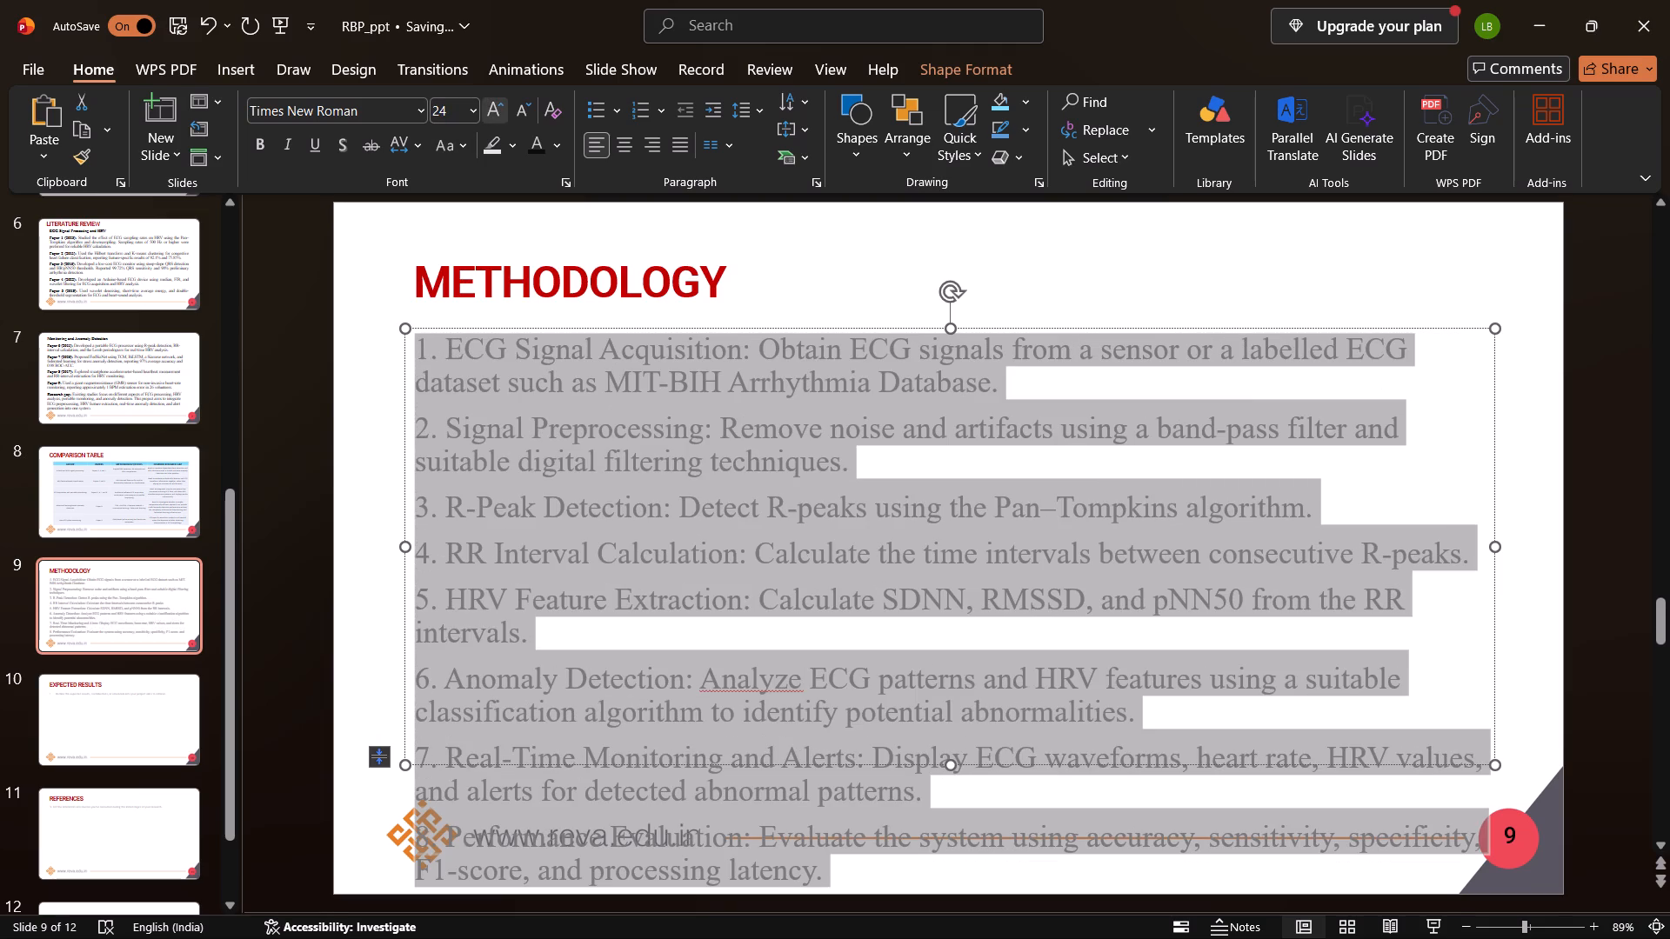
click(530, 114)
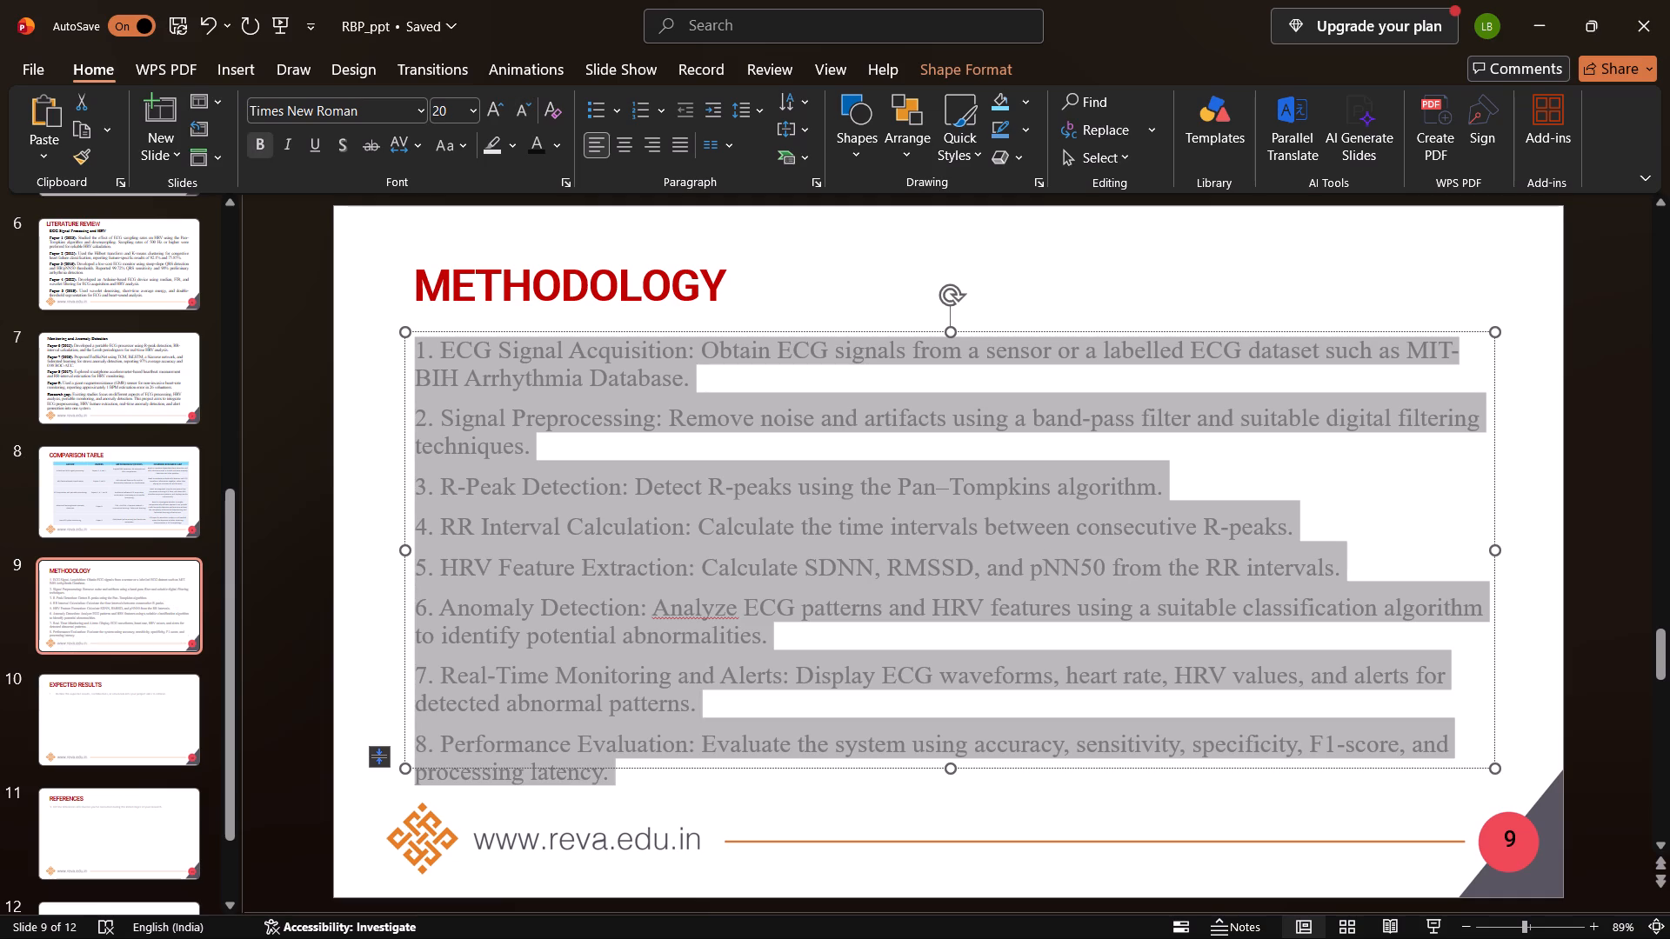
Move the METHODOLOGY title box slightly up and to the left on the slide.
click(516, 307)
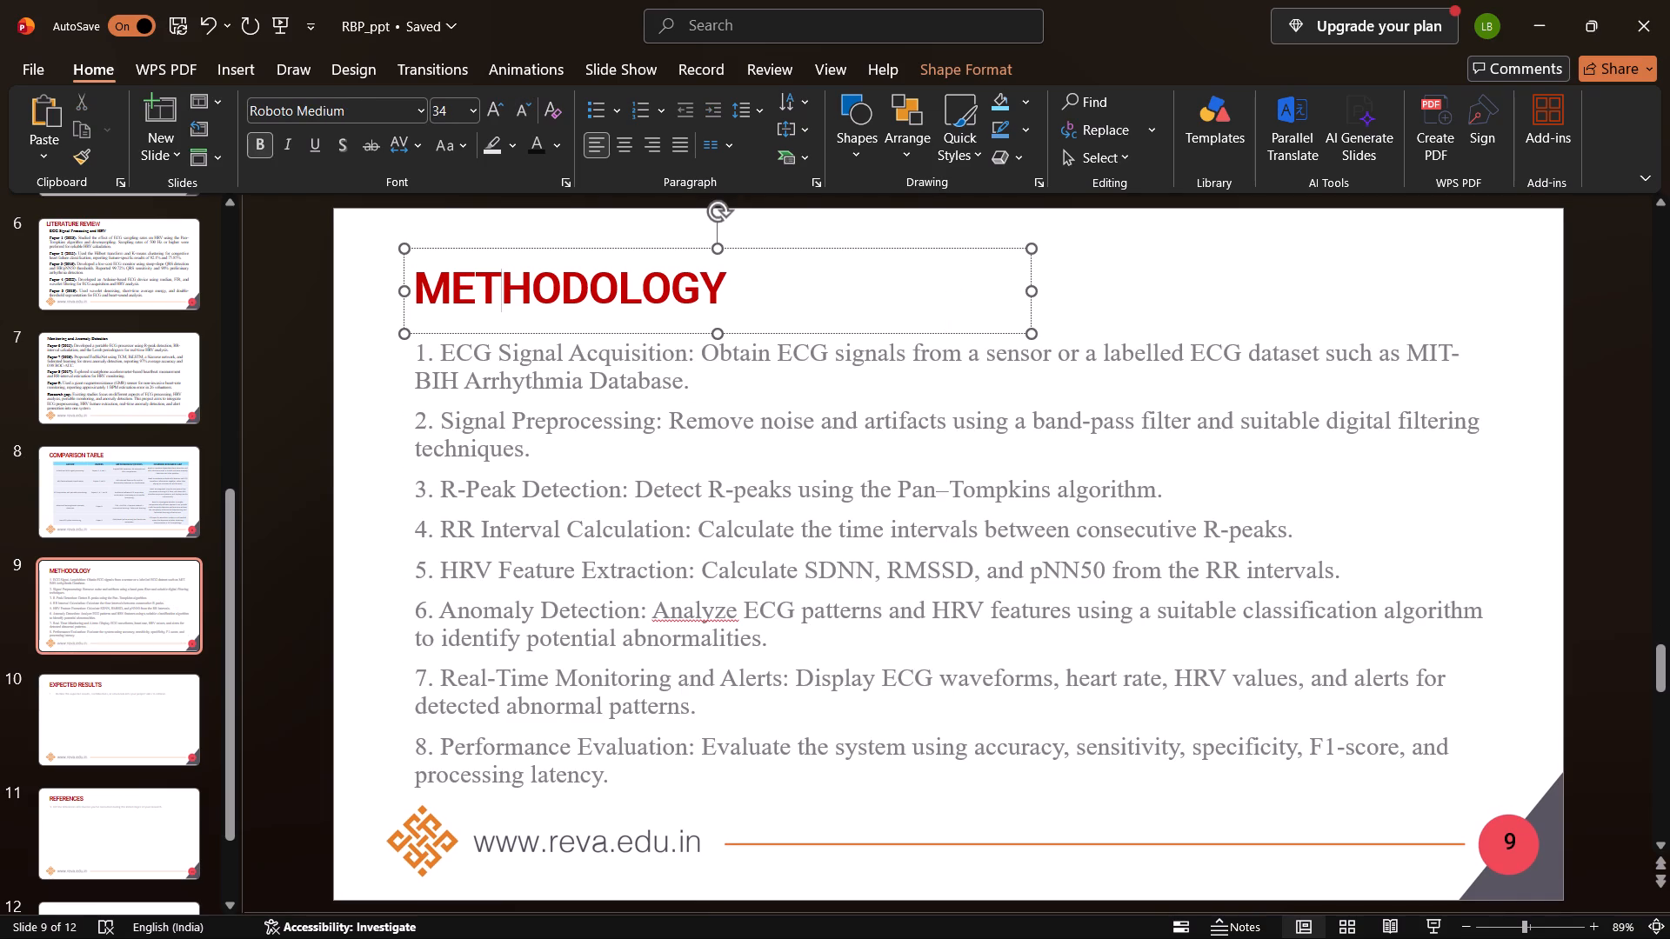
drag(691, 252, 697, 244)
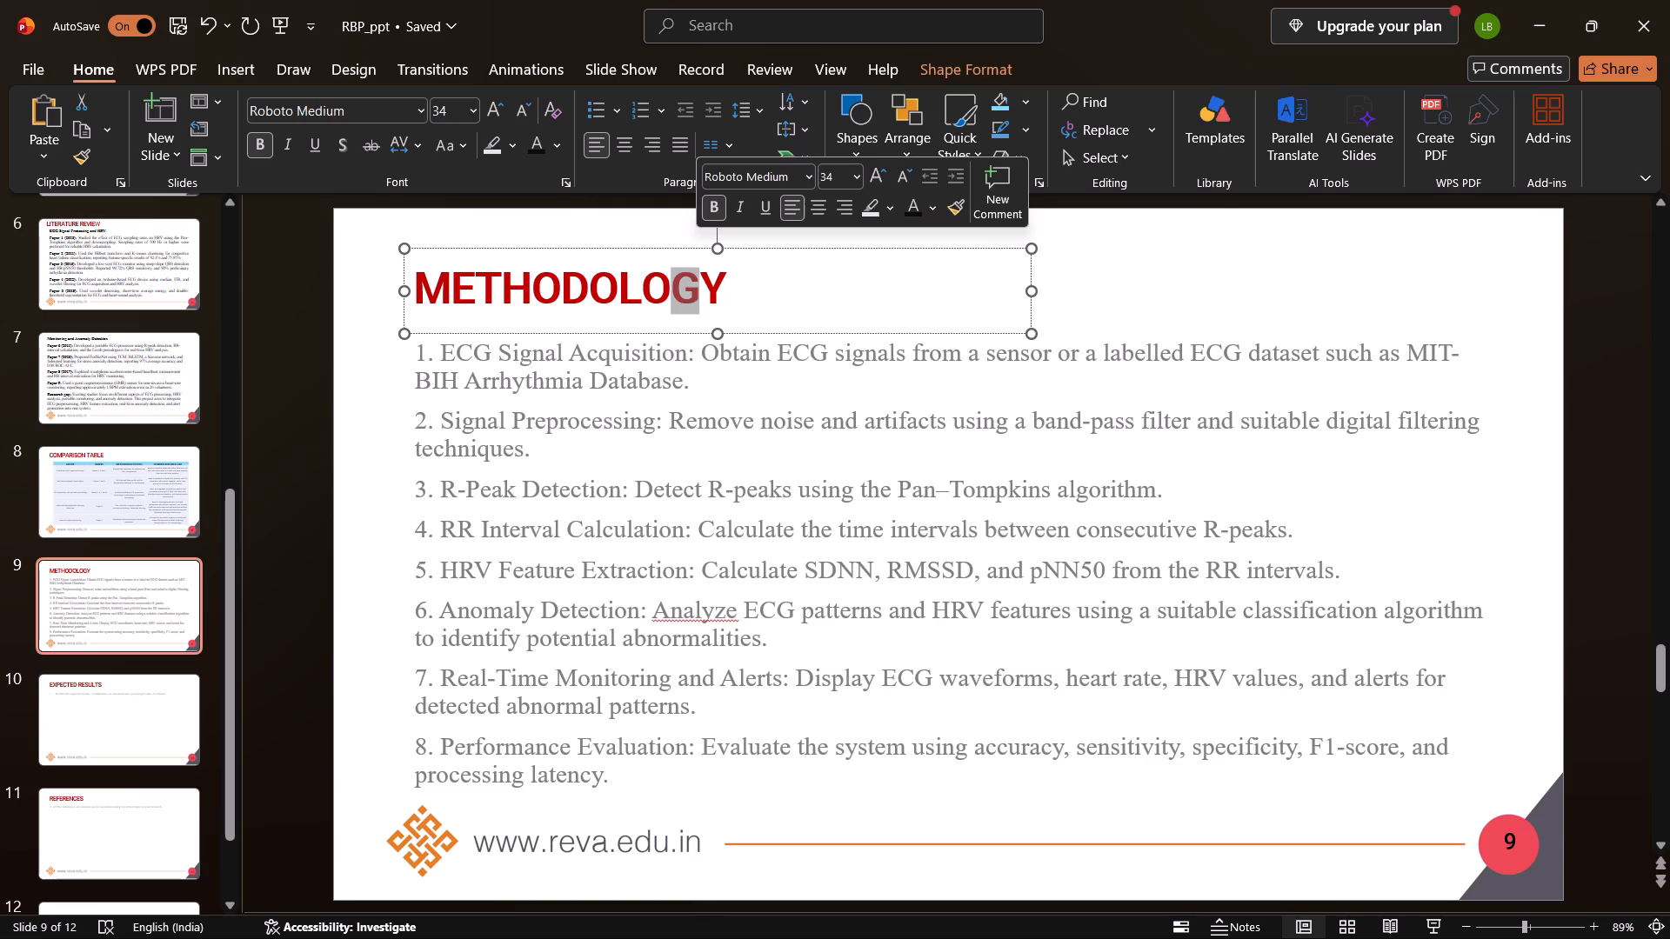
drag(695, 248, 670, 232)
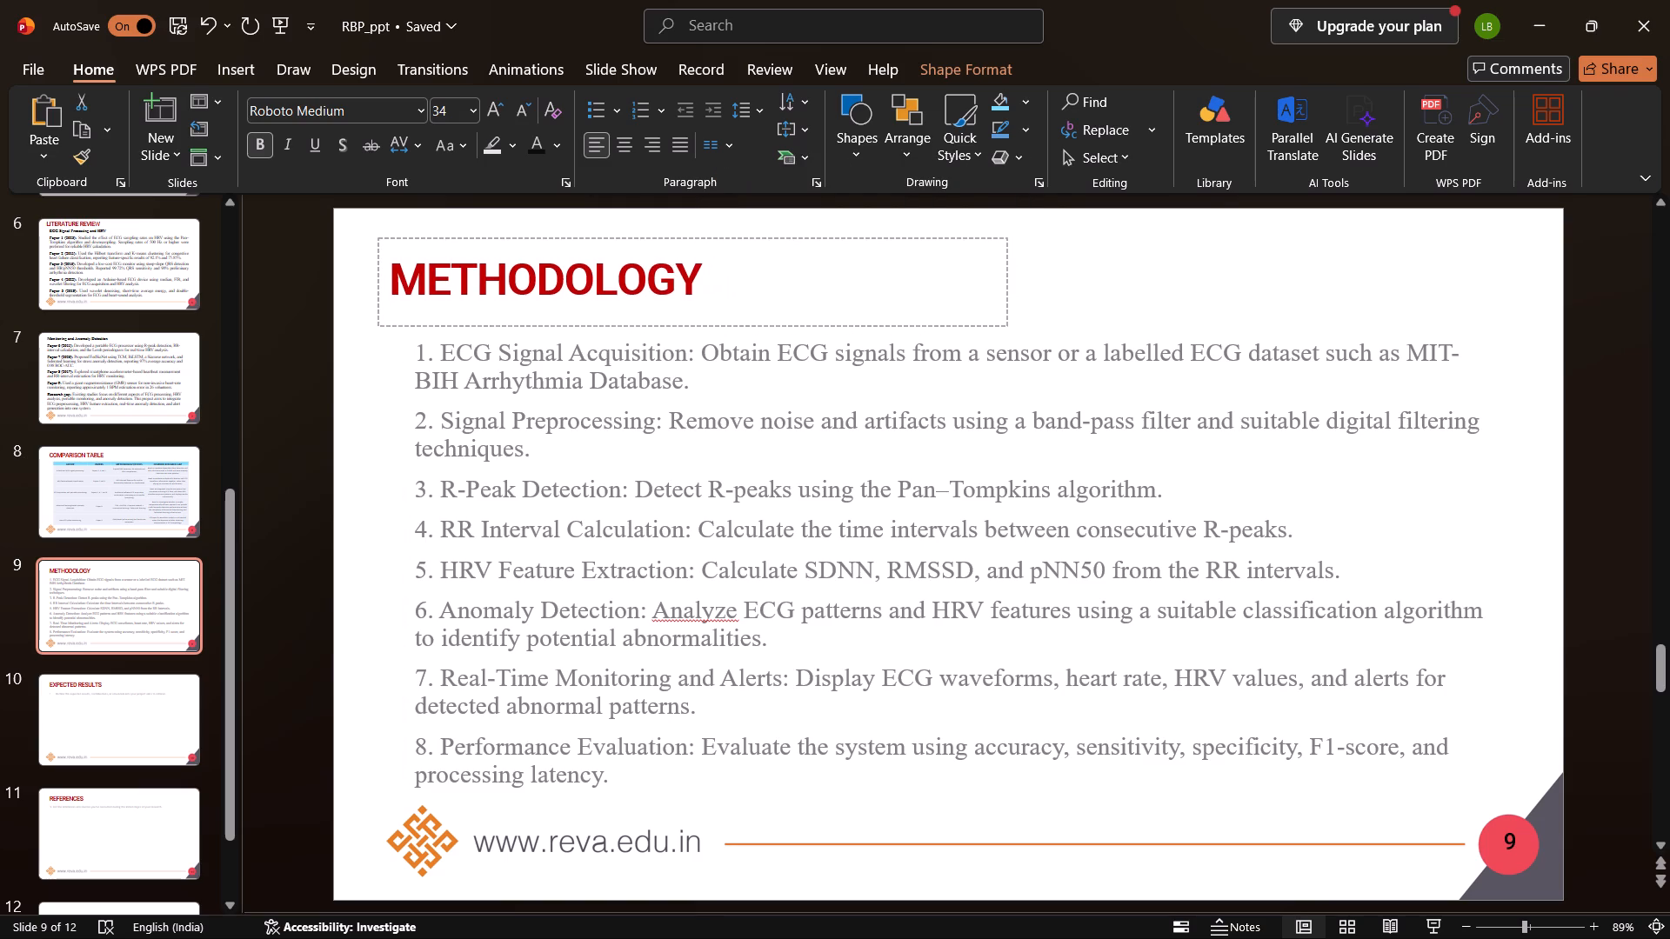
drag(670, 232, 667, 222)
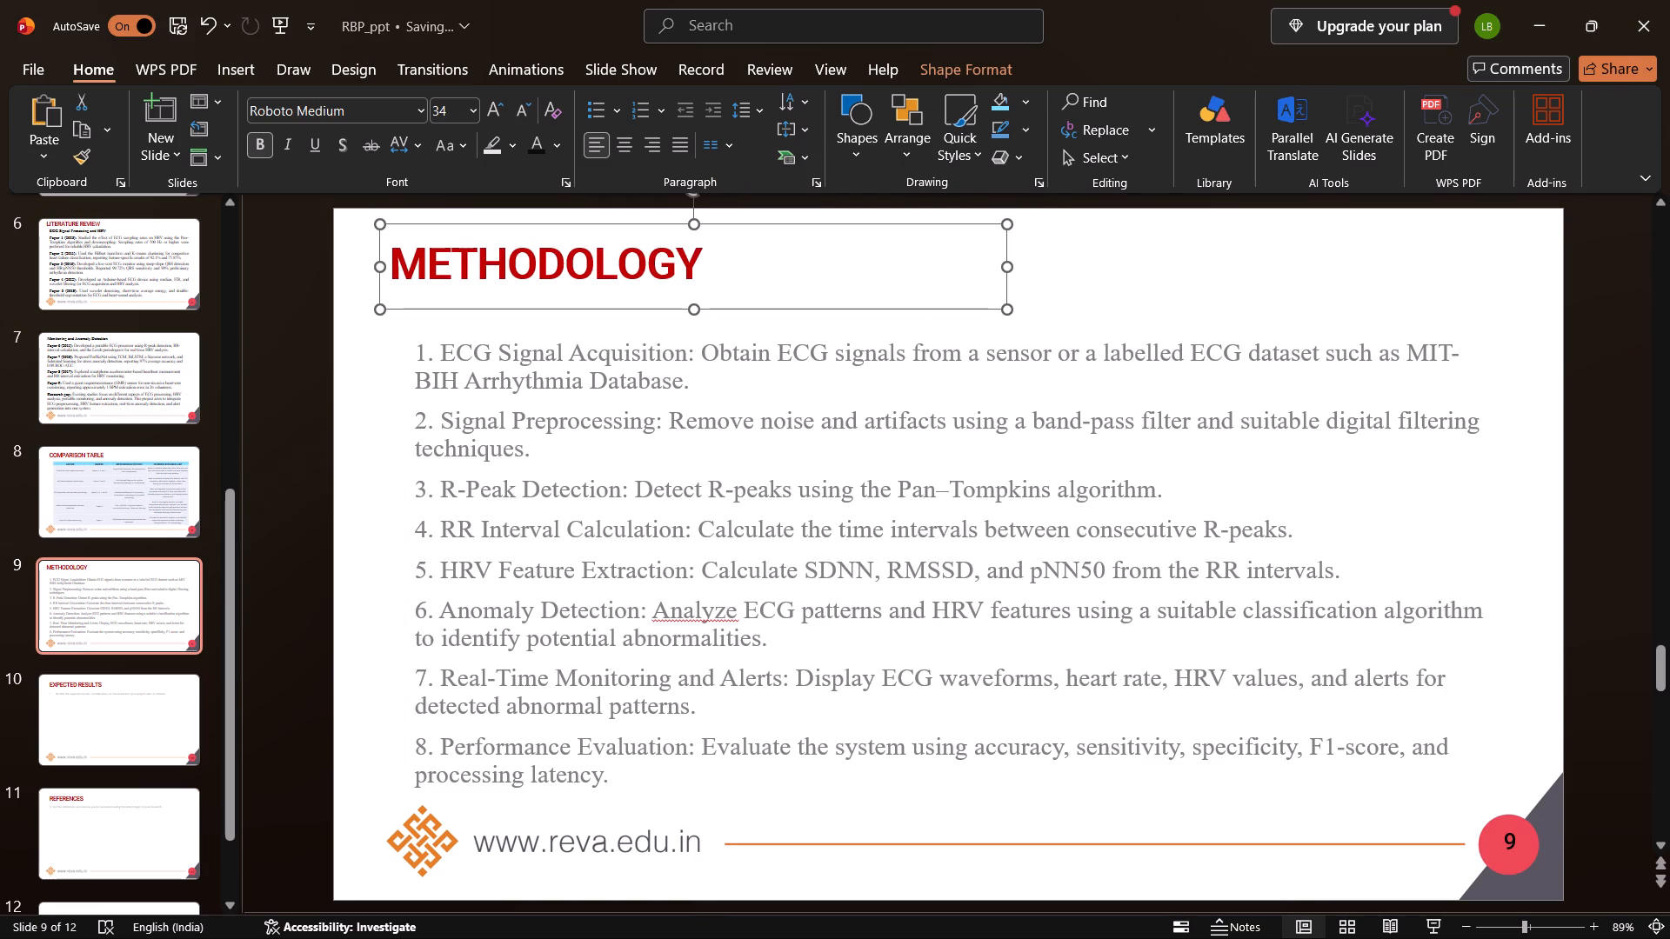
Shrink the METHODOLOGY title box in width and height so it fits closely around the title.
drag(1012, 264, 739, 251)
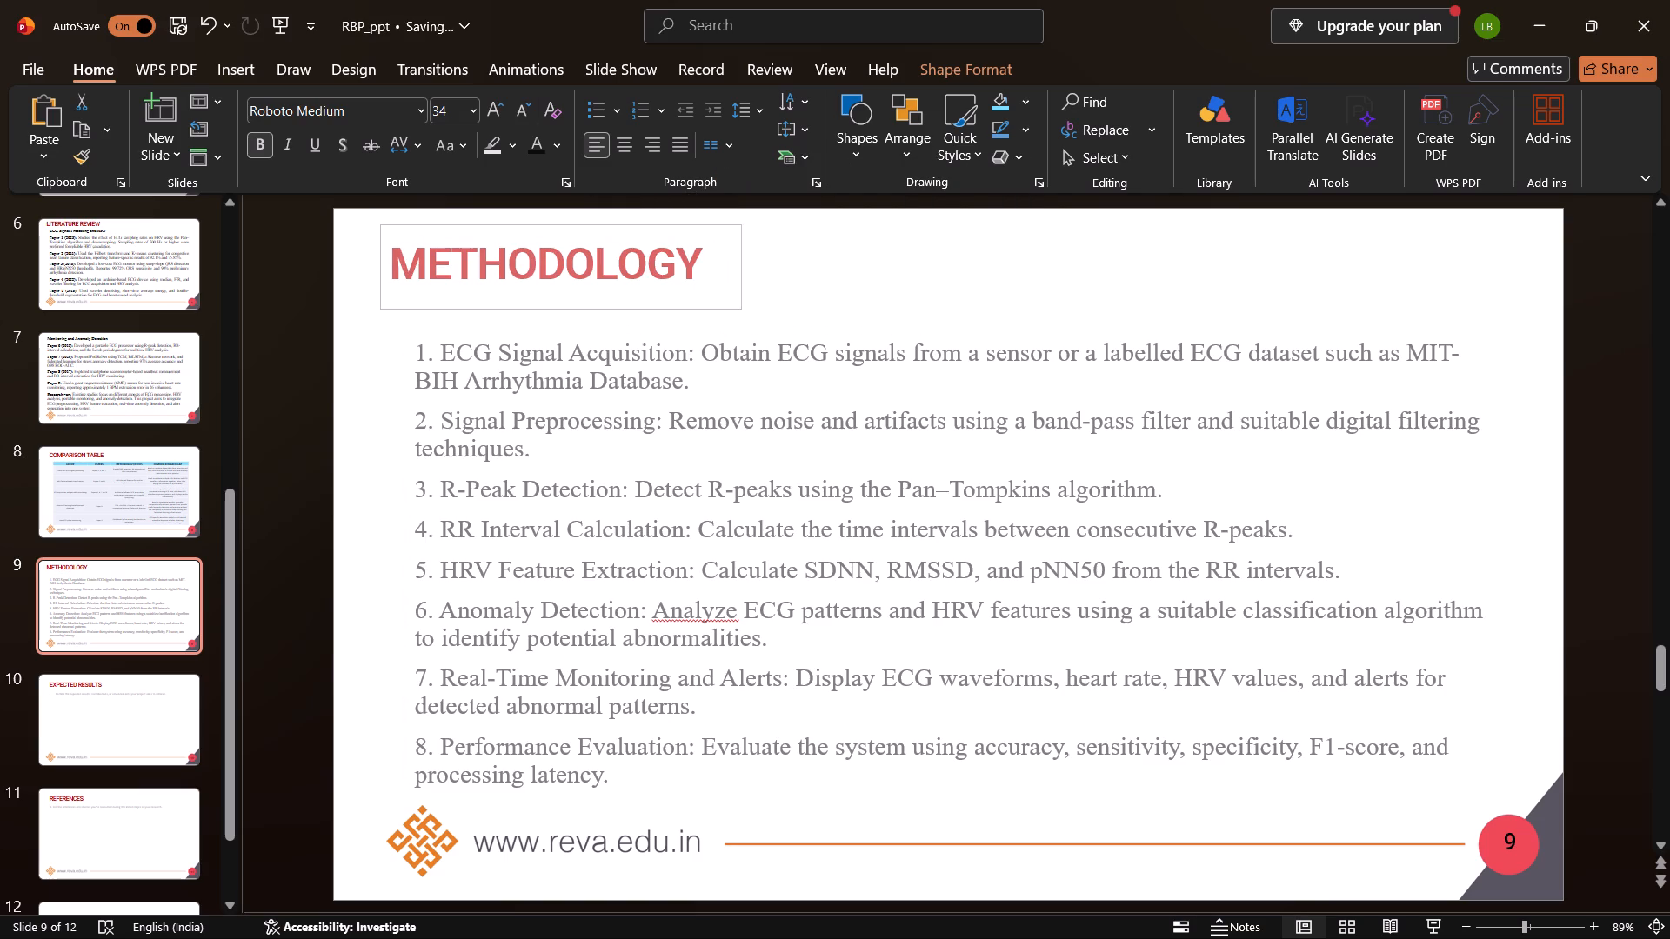
drag(739, 251, 734, 247)
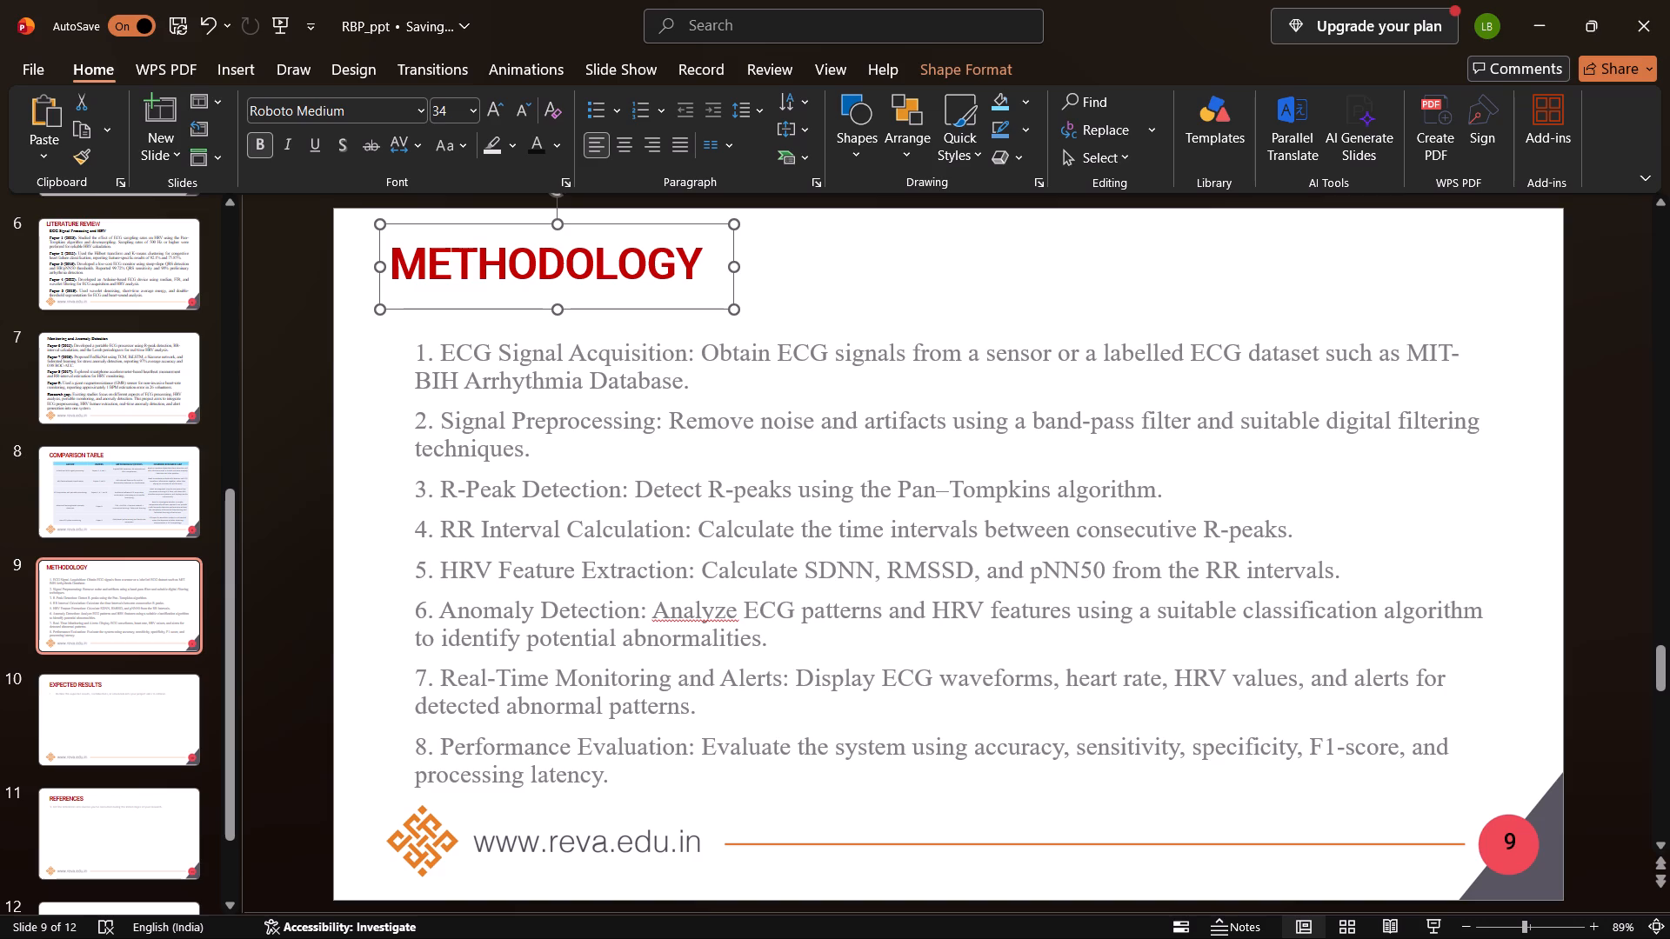
drag(559, 310, 559, 300)
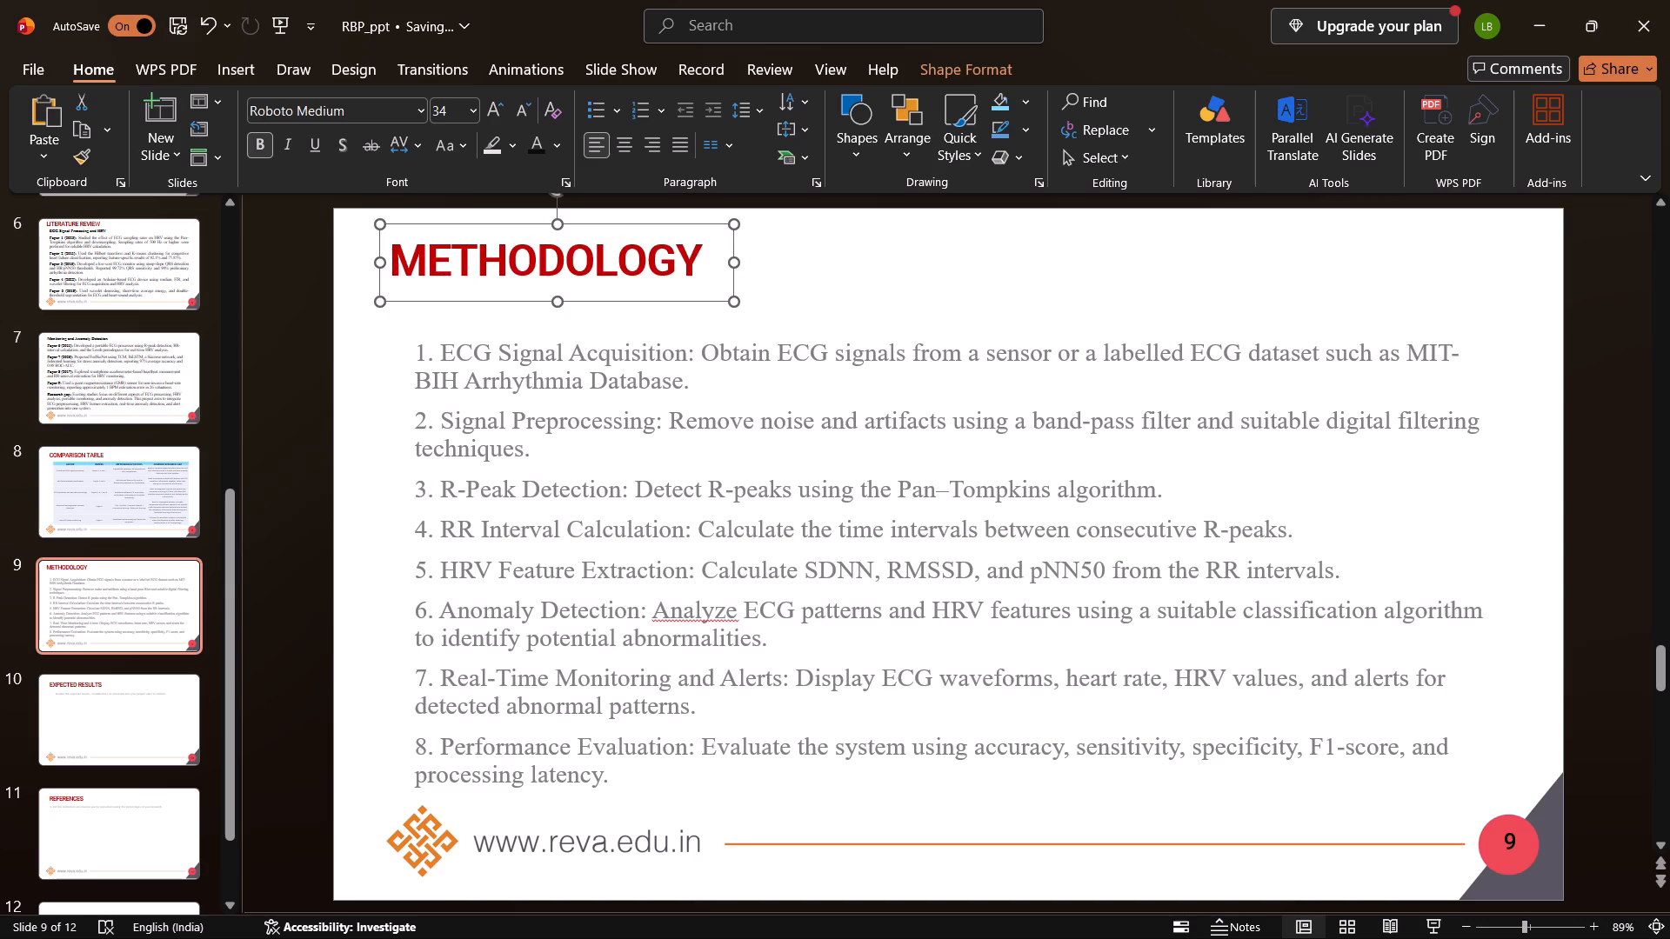
Move the methodology body text box up beneath the title and extend its bottom edge down to the footer.
click(696, 383)
drag(898, 332, 893, 299)
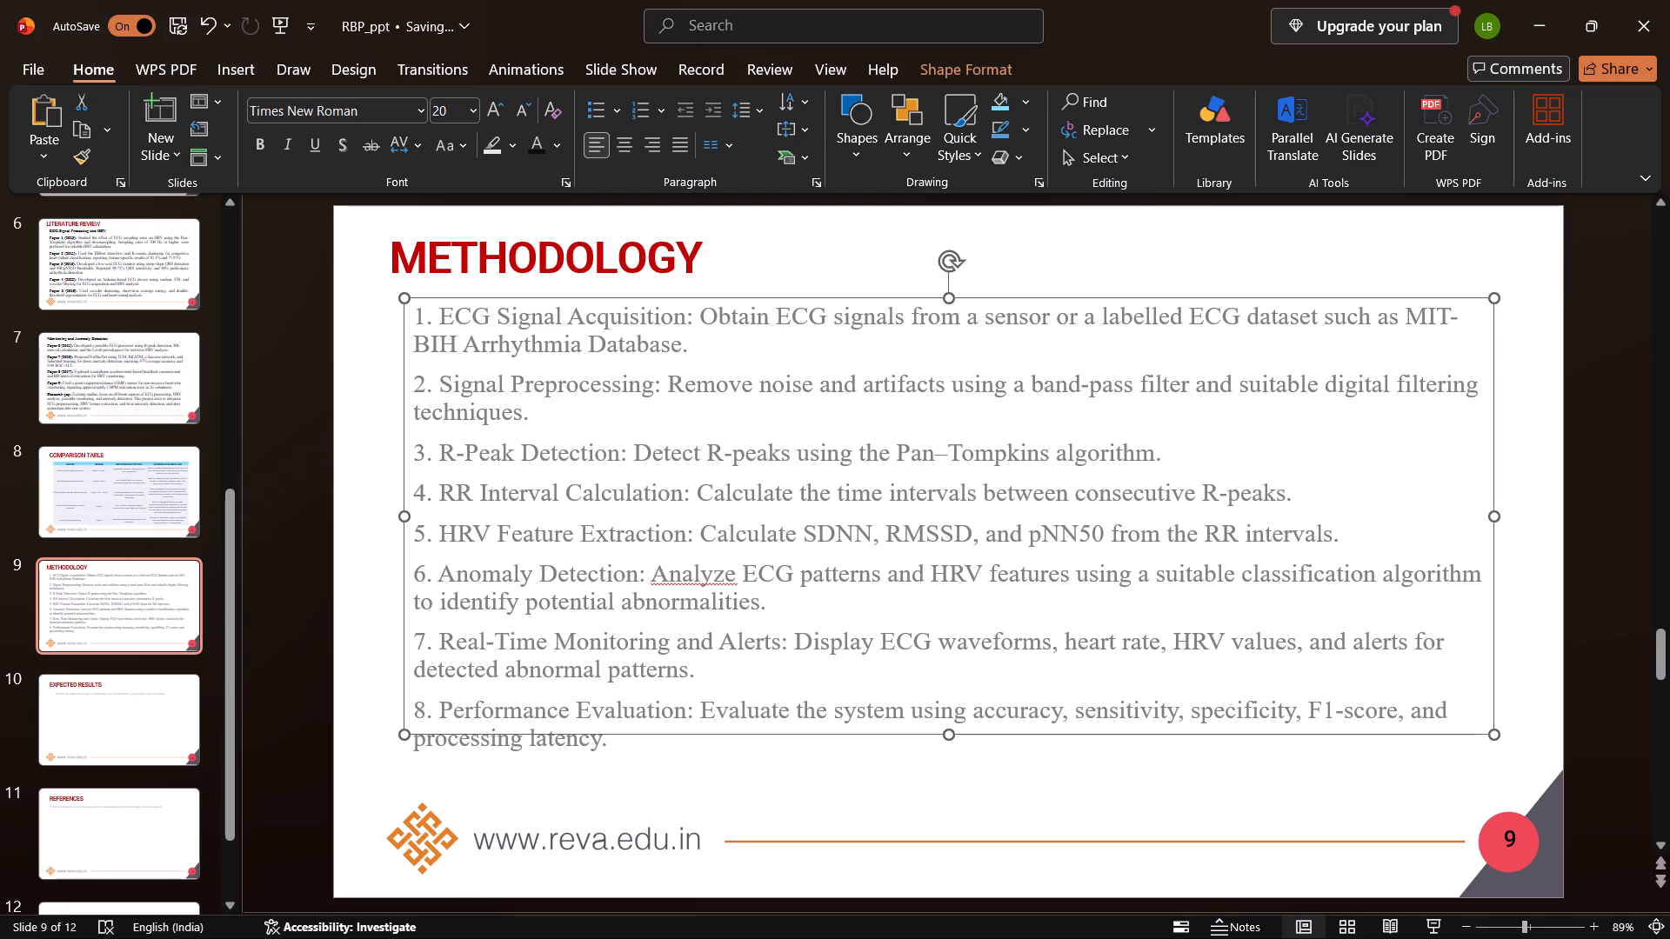
drag(952, 733, 945, 808)
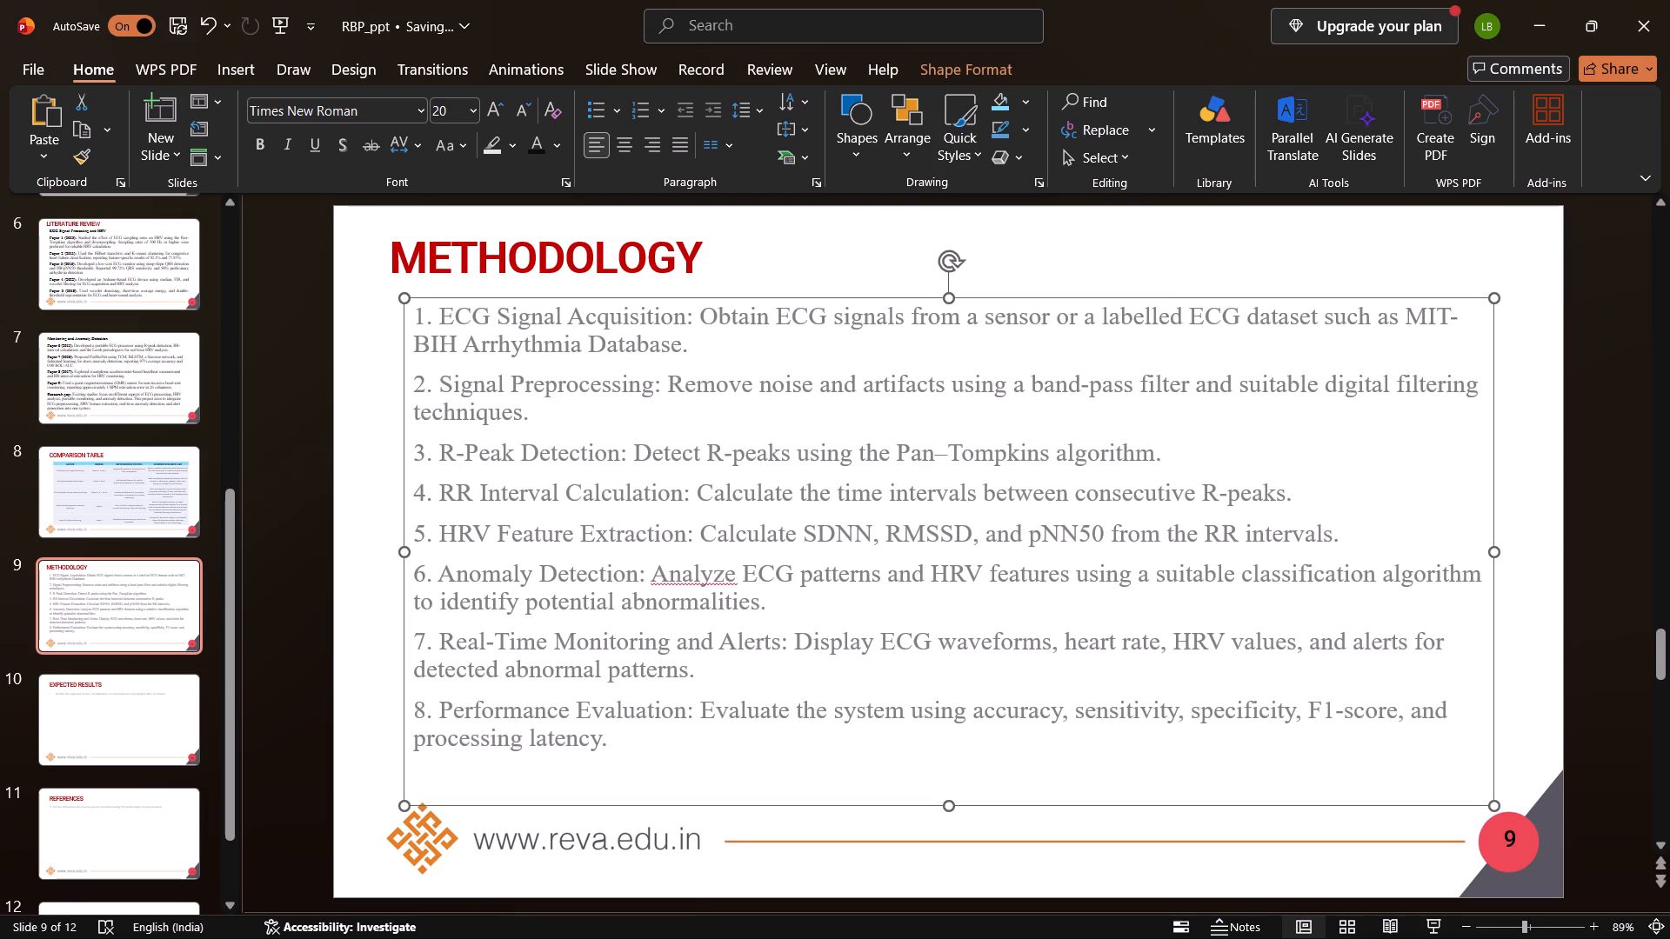
Set the whole methodology list to black text with font size 22.
click(417, 317)
drag(417, 317, 699, 740)
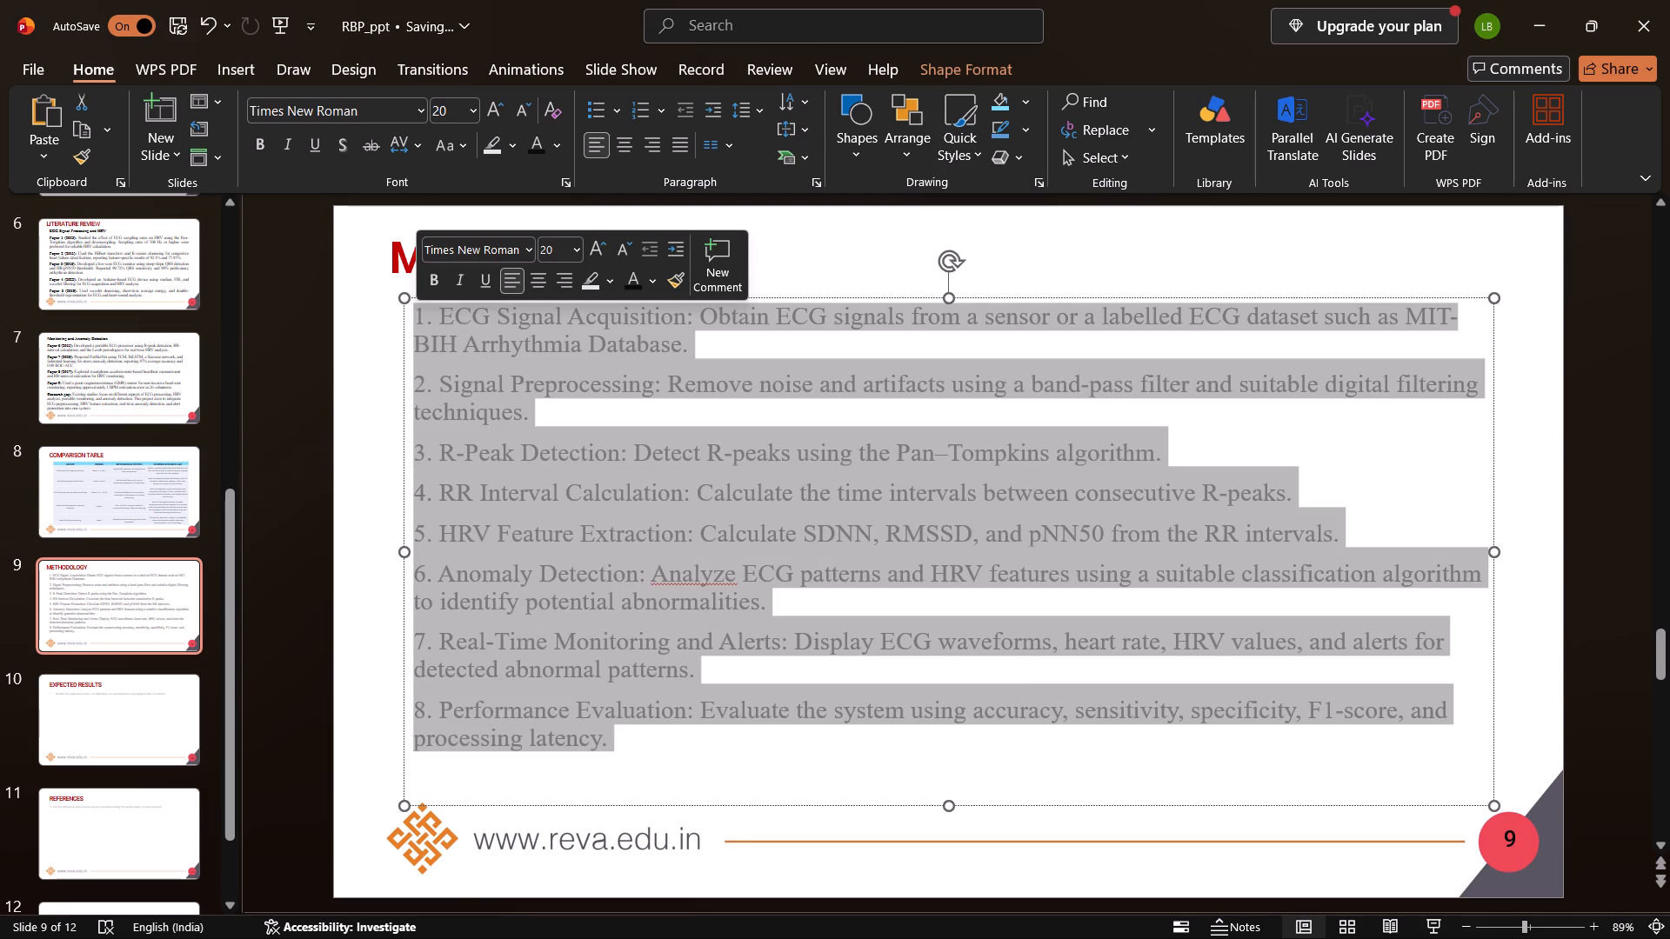
drag(699, 740, 699, 743)
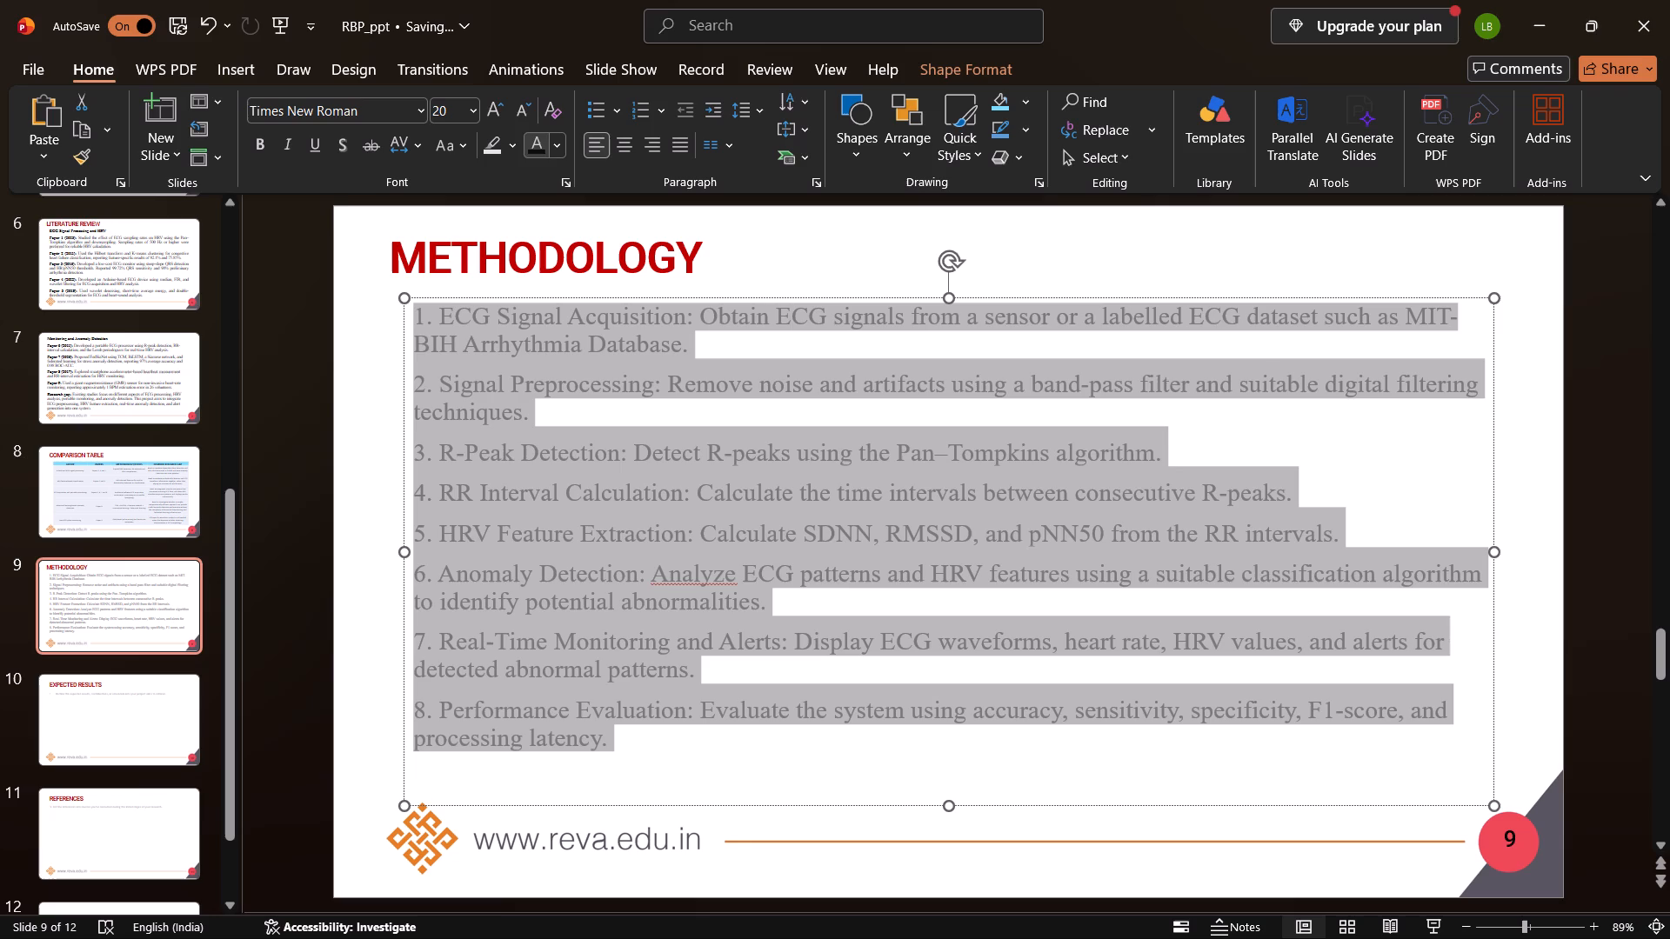
click(538, 145)
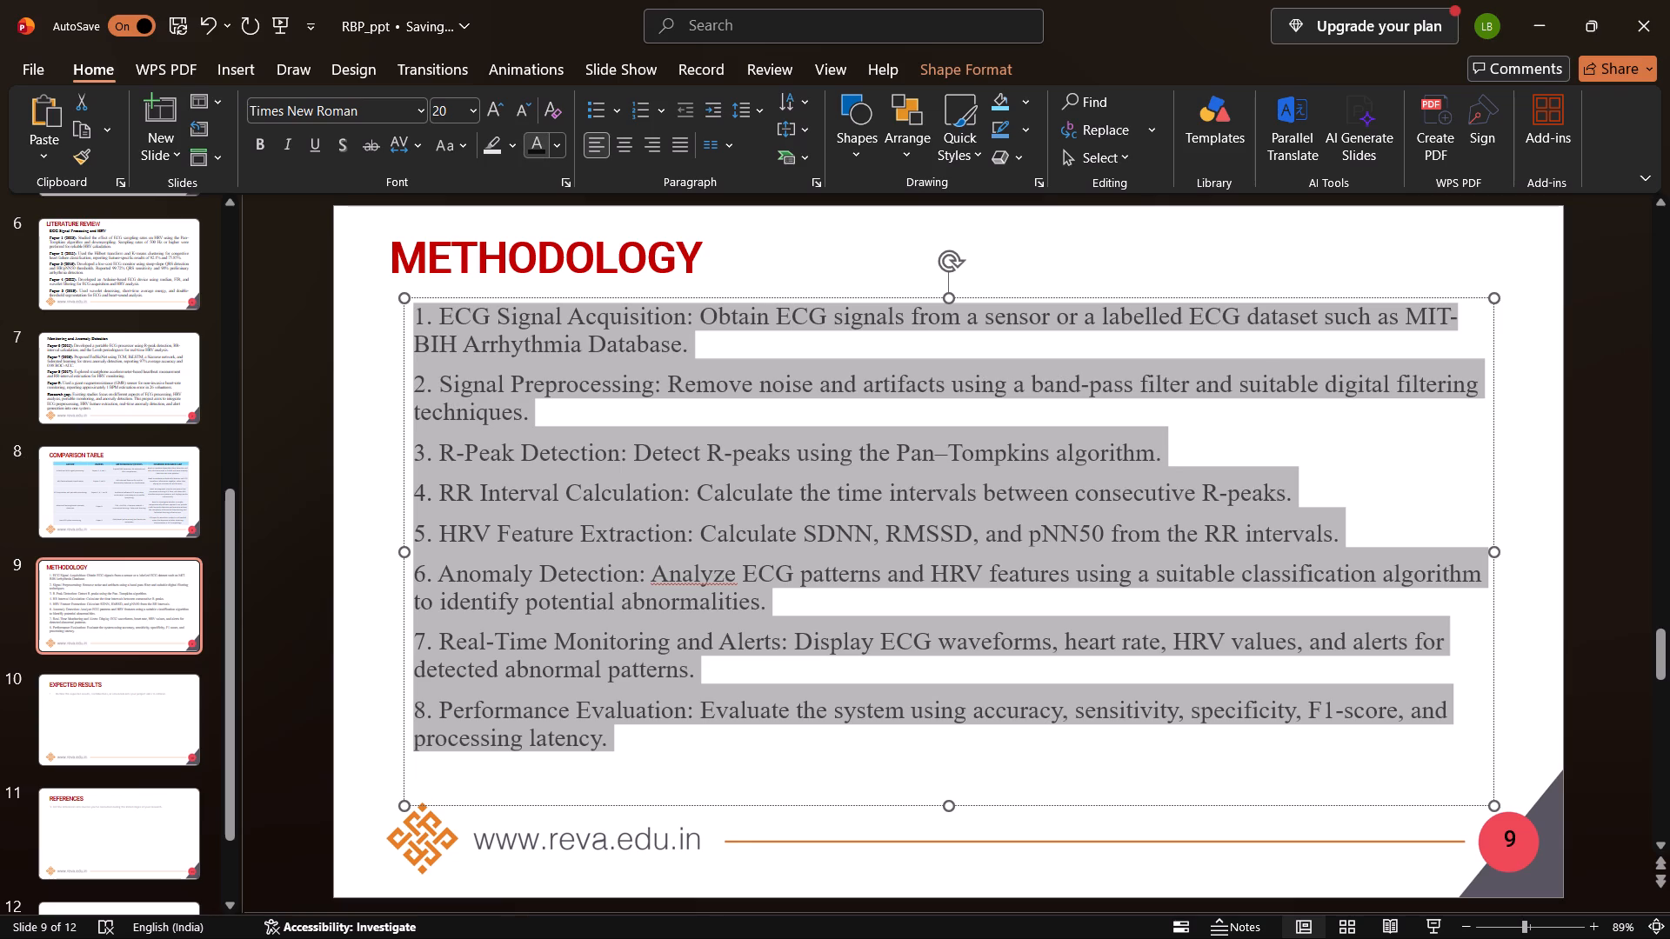
click(477, 110)
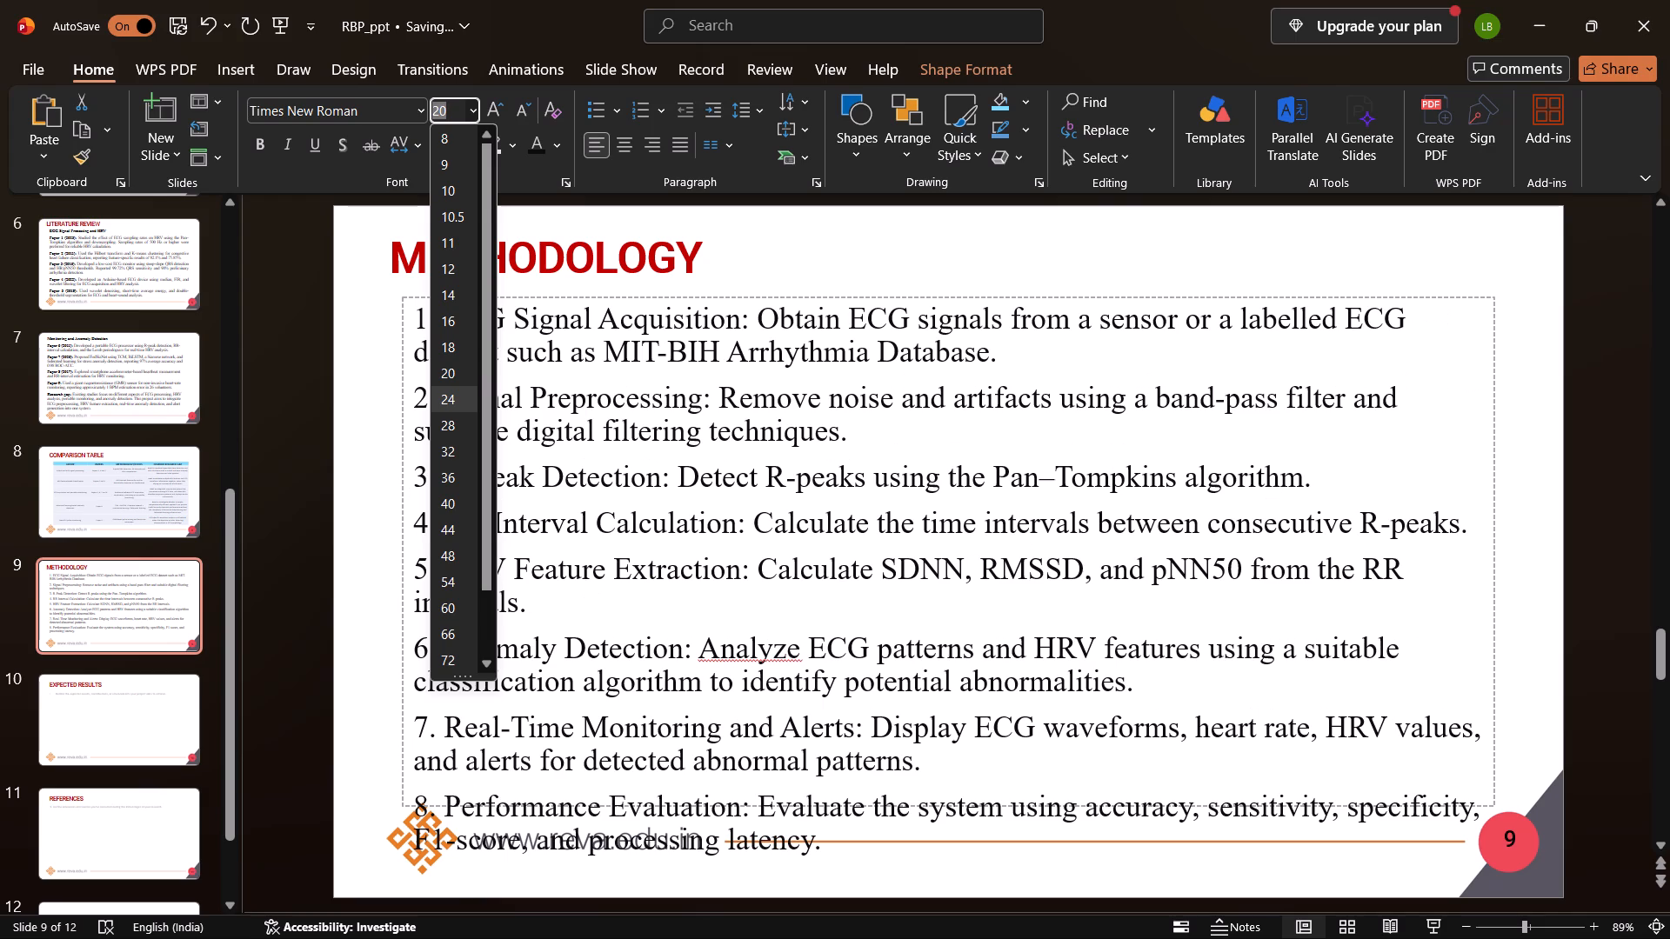
text(22)
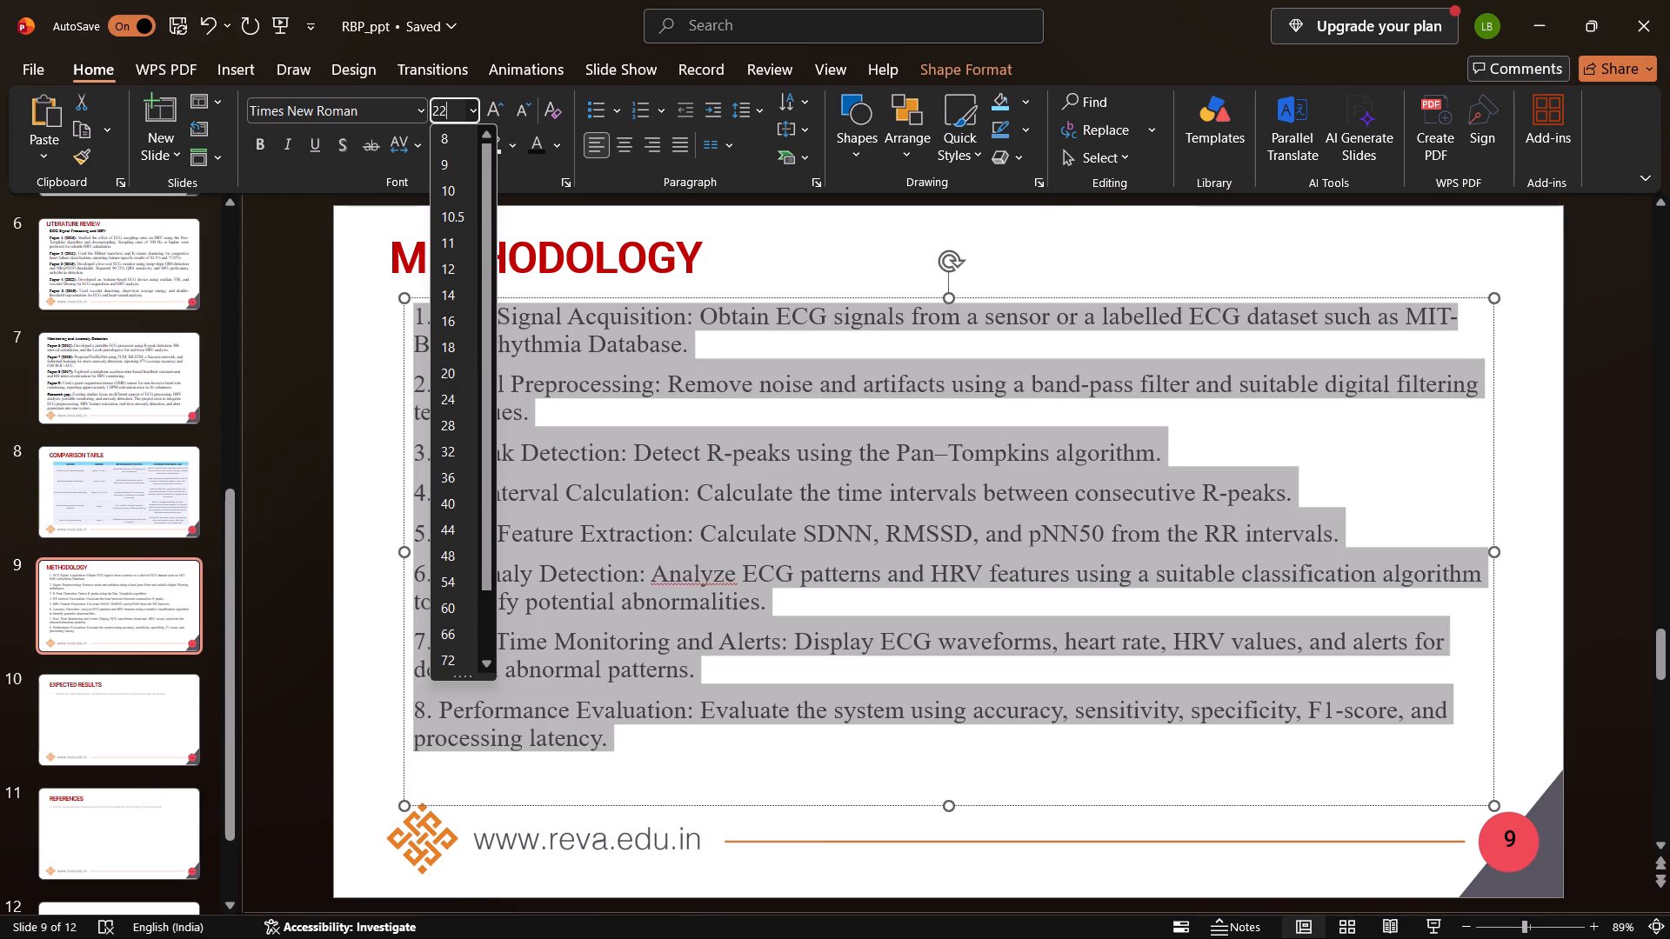
key(Return)
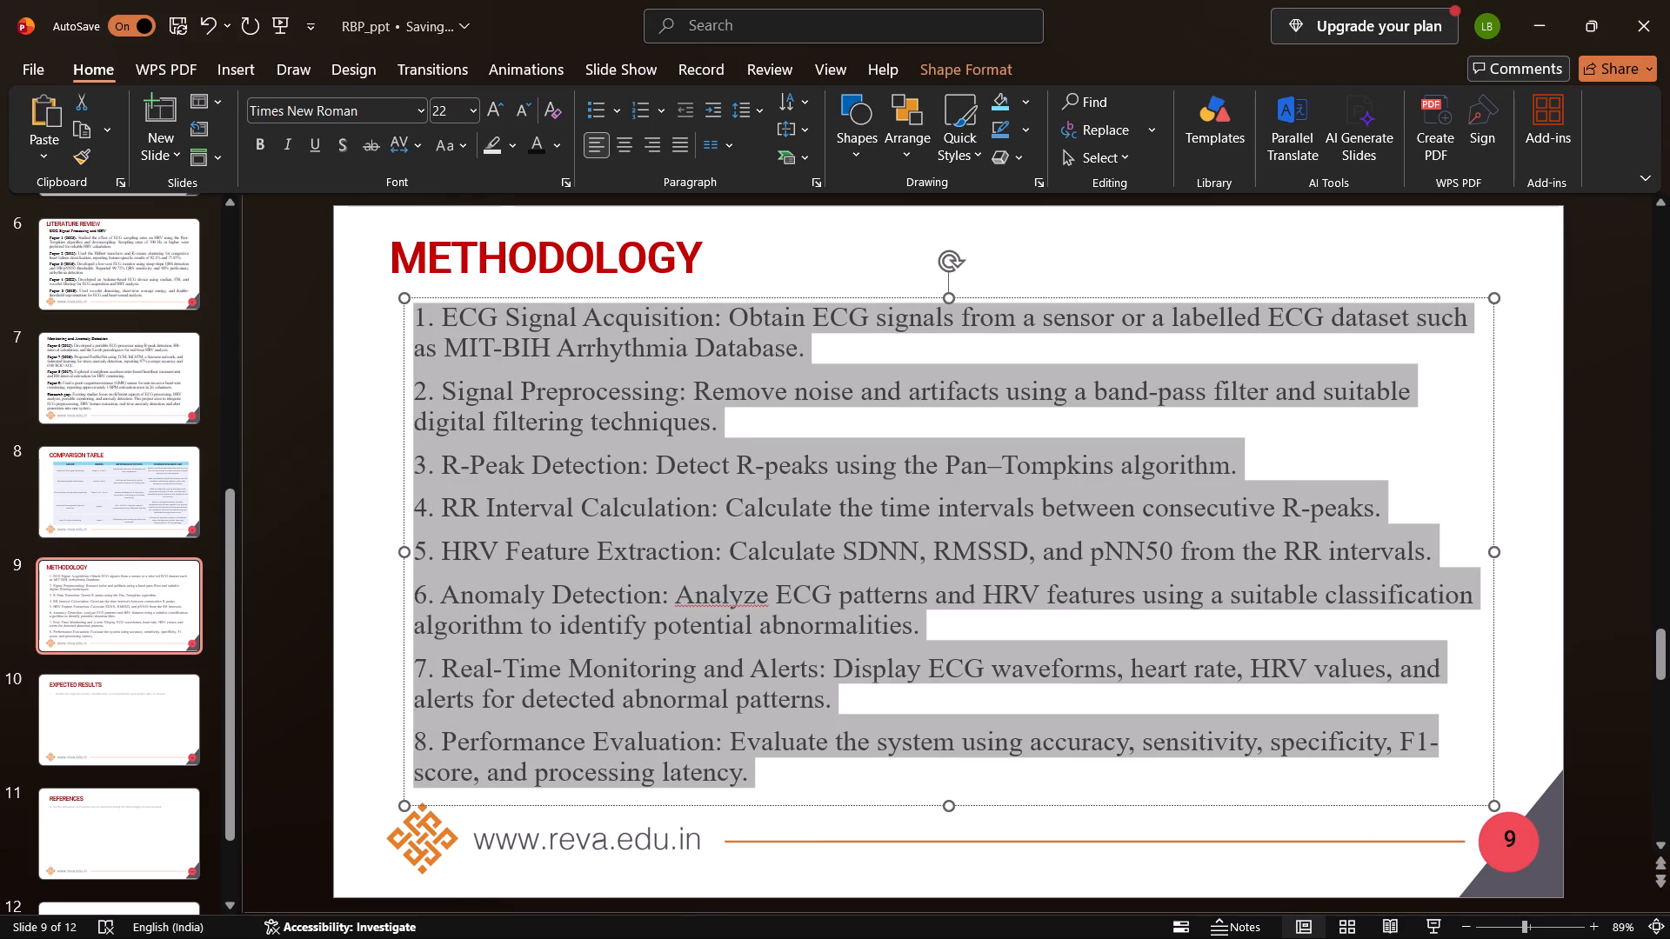
Bold the first list item's heading, "1. ECG Signal Acquisition:", including its number.
click(724, 312)
drag(724, 312, 579, 343)
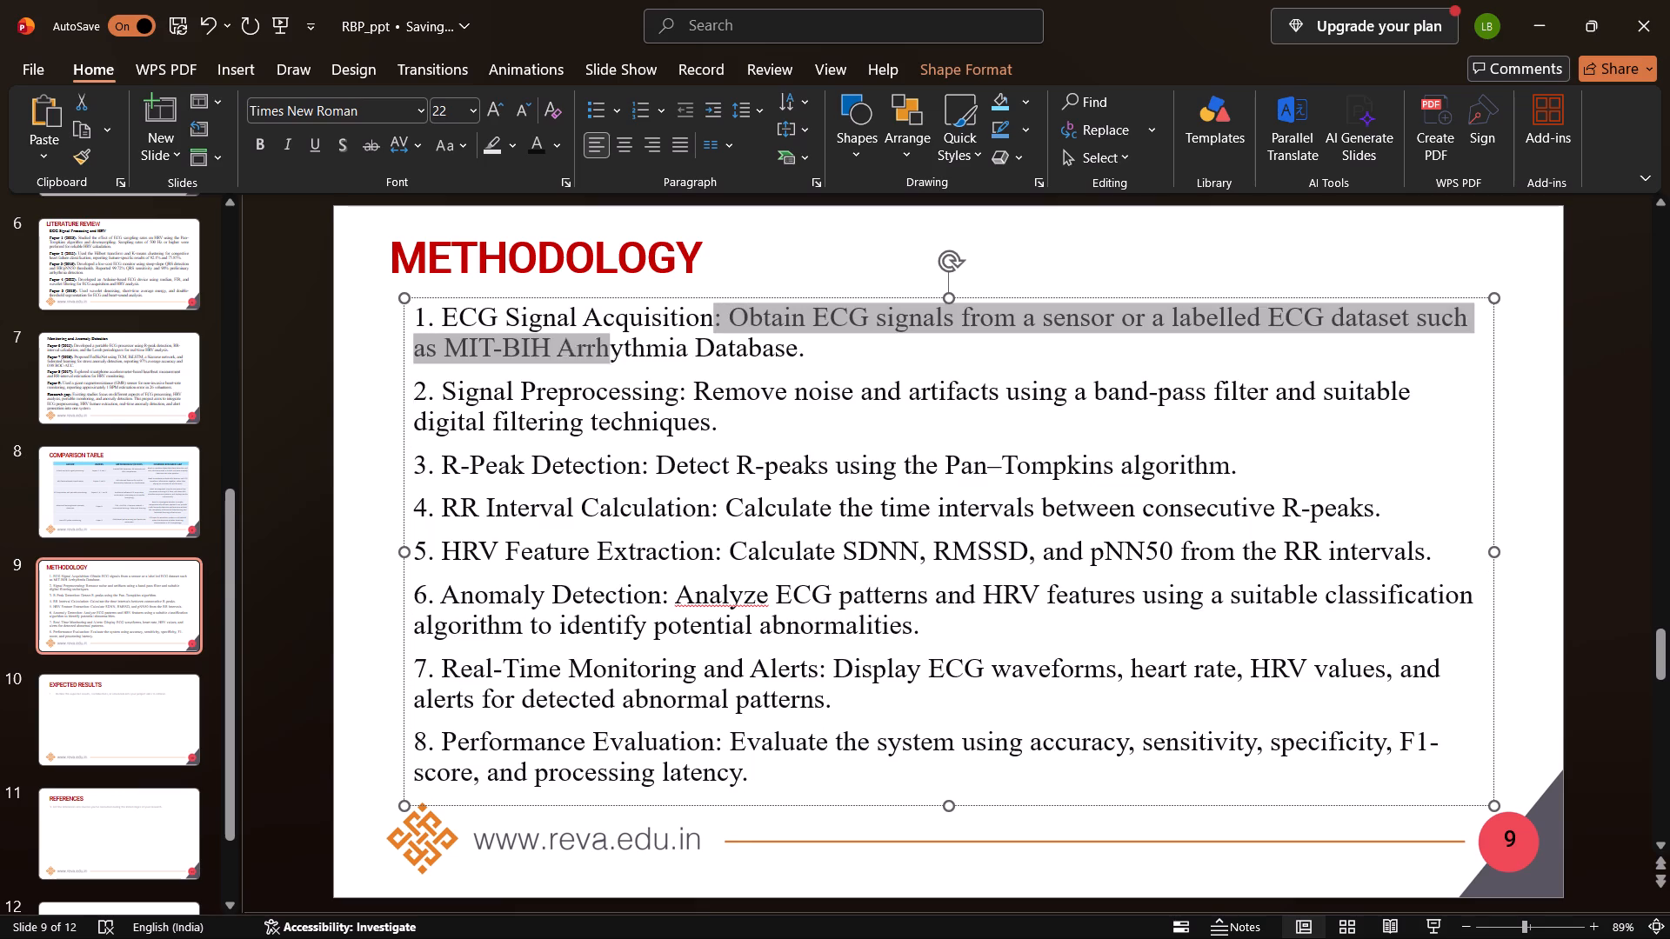
drag(579, 343, 455, 312)
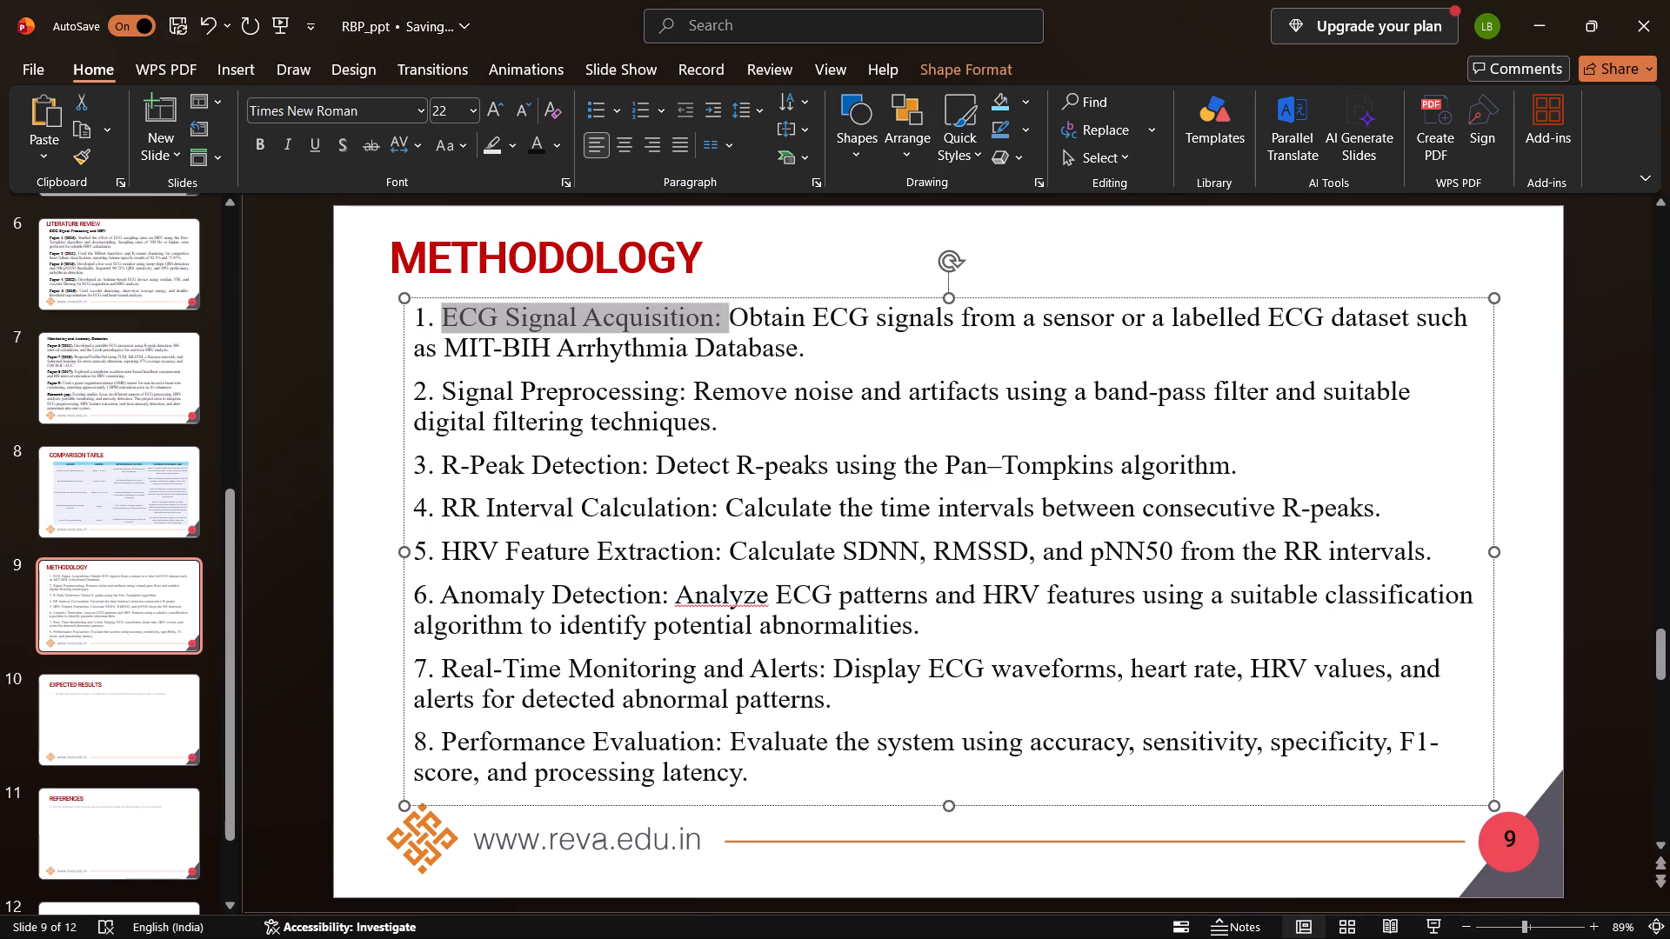
drag(455, 312, 444, 317)
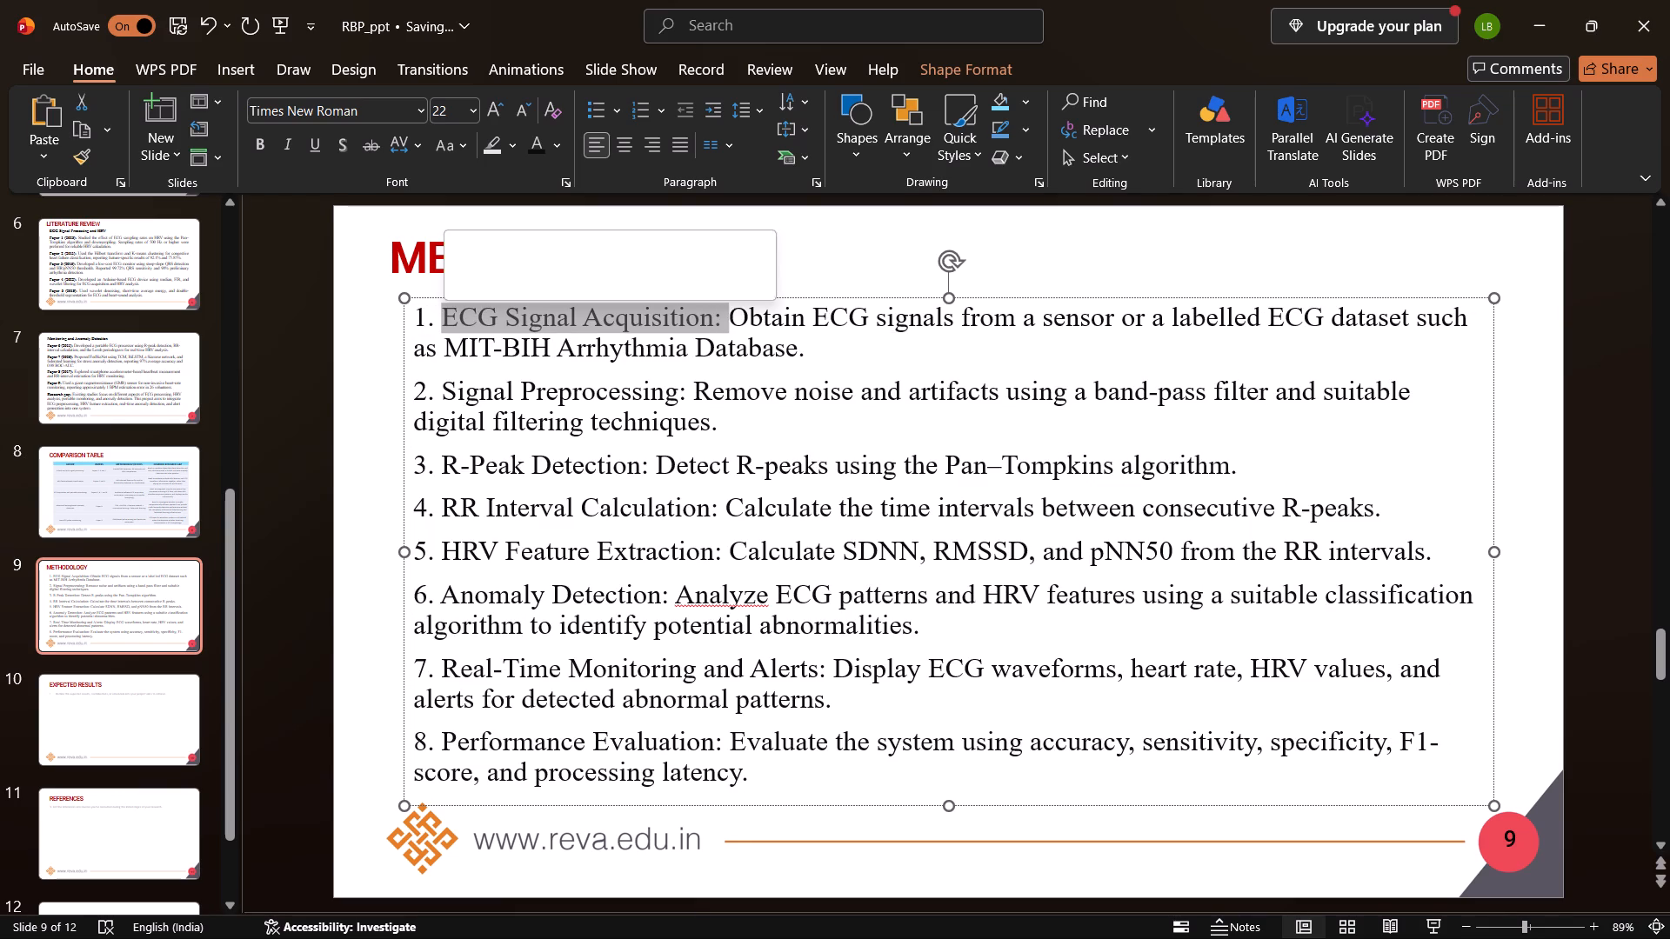
click(458, 287)
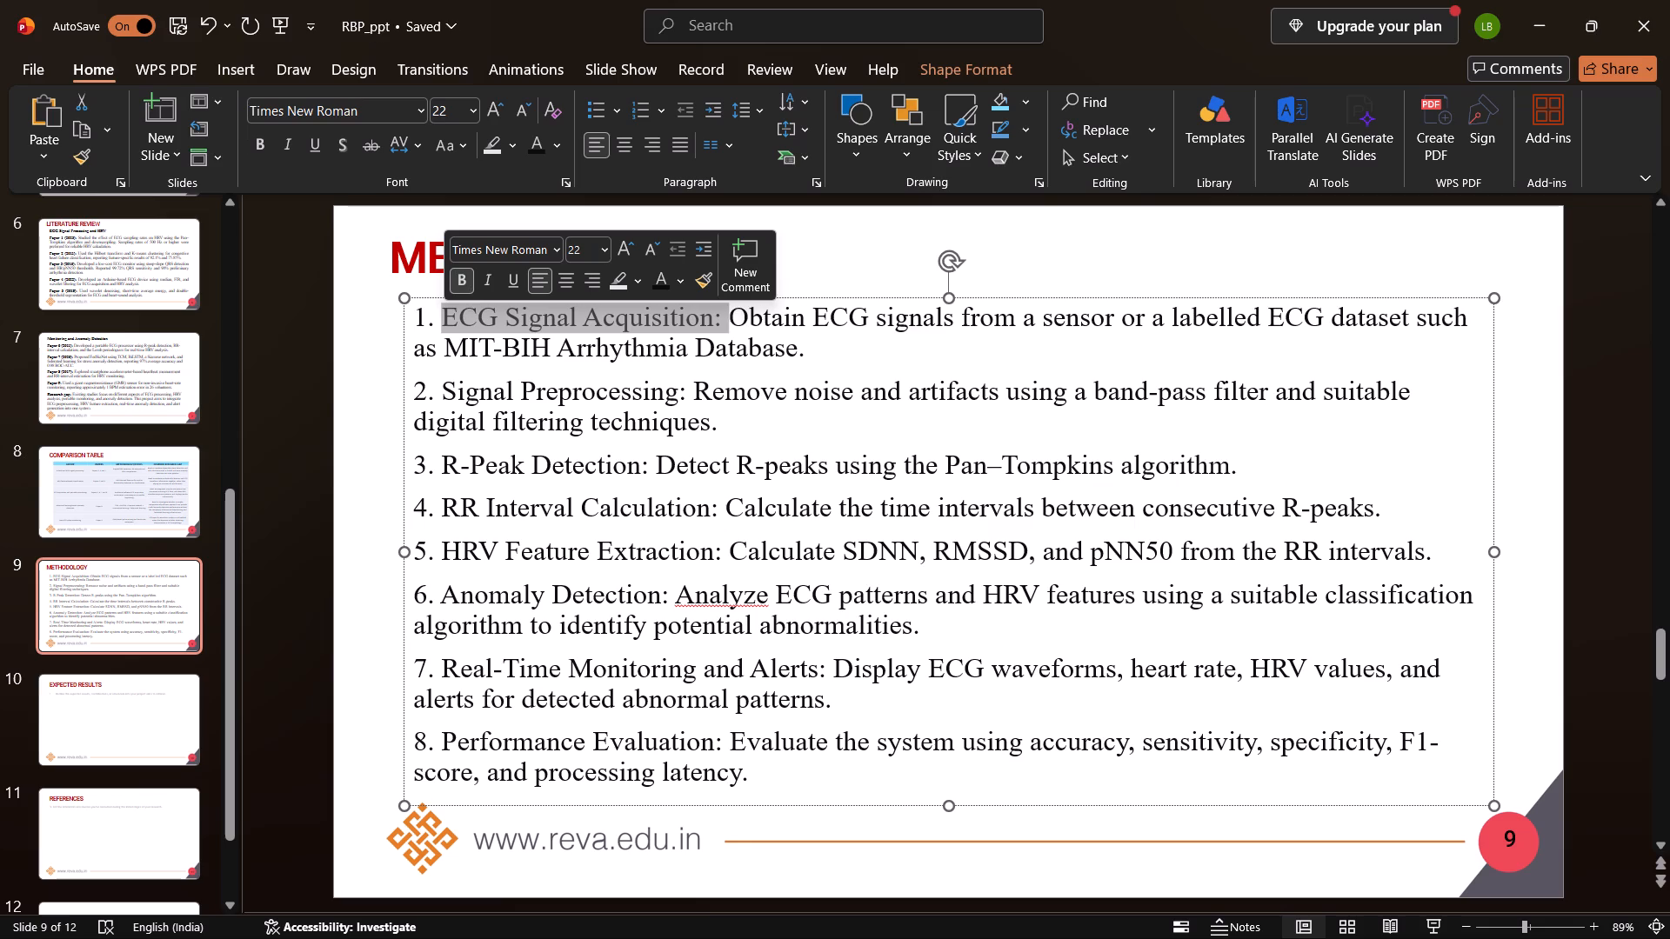
click(539, 469)
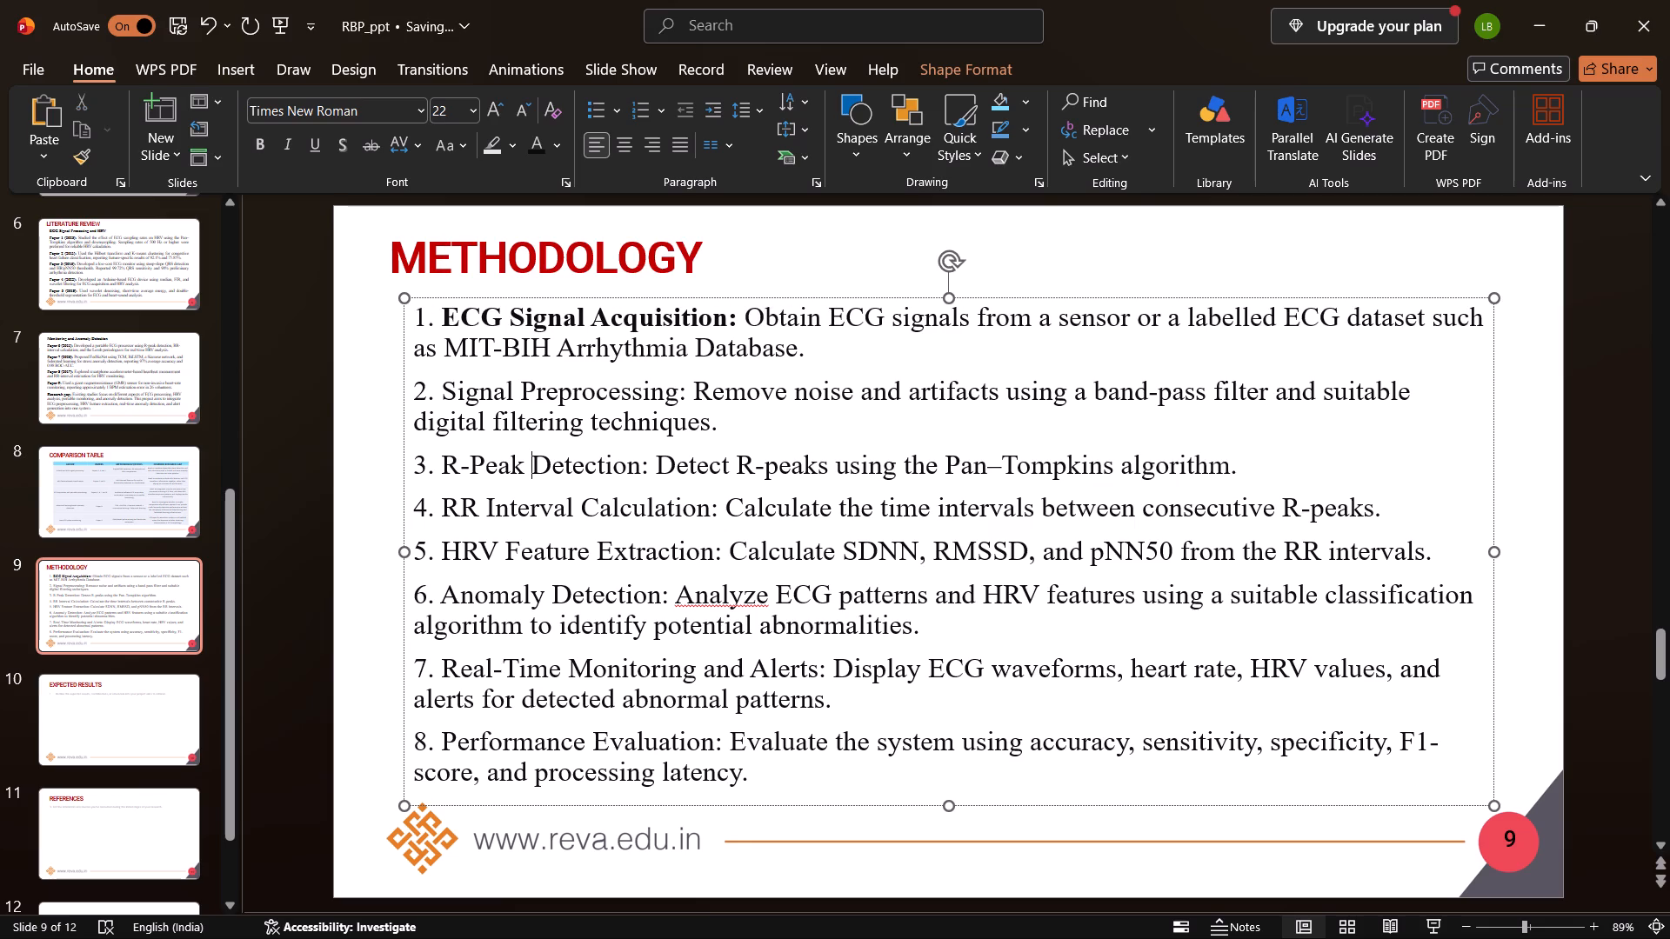
drag(411, 317, 453, 323)
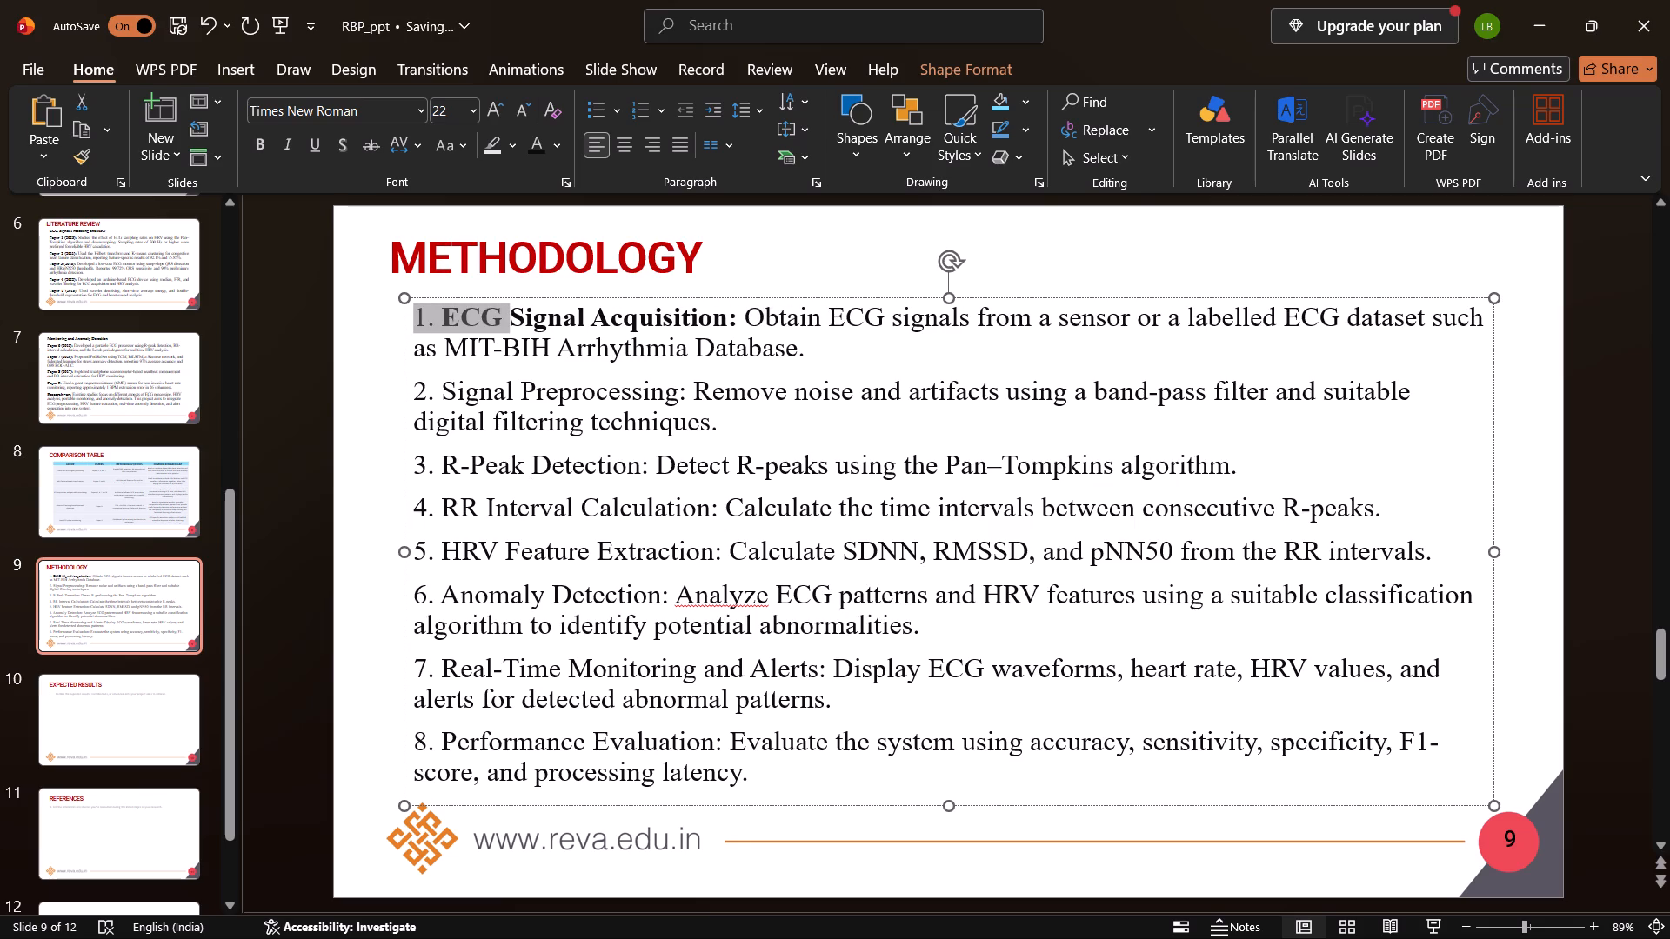
drag(453, 323, 727, 323)
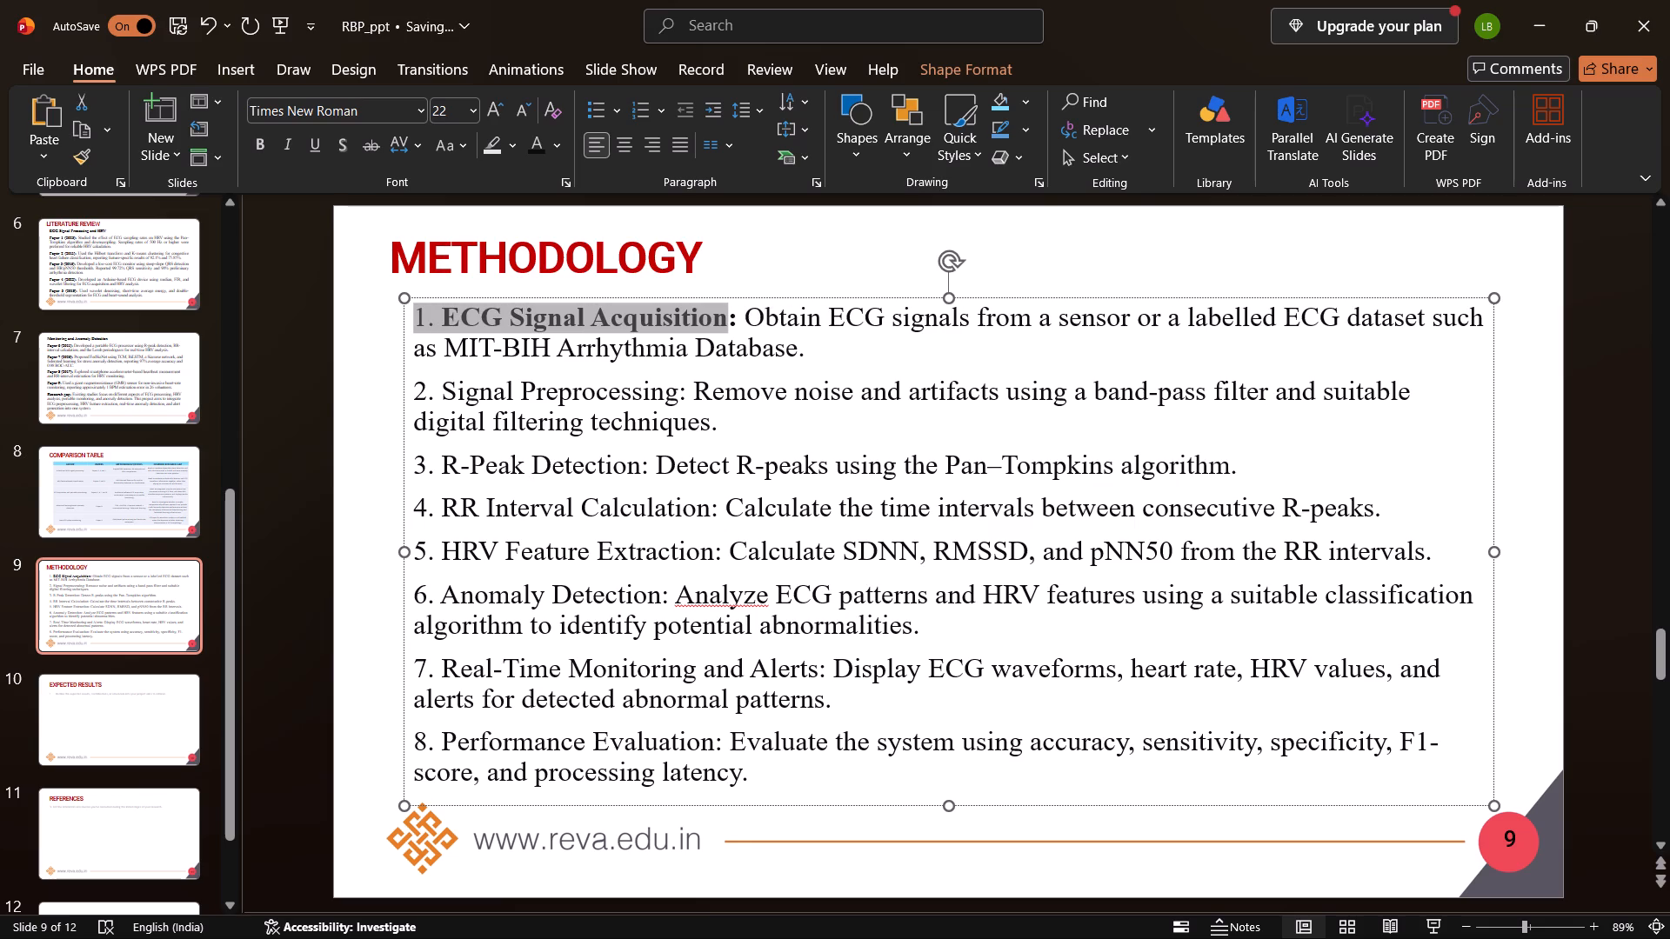
drag(727, 323, 738, 320)
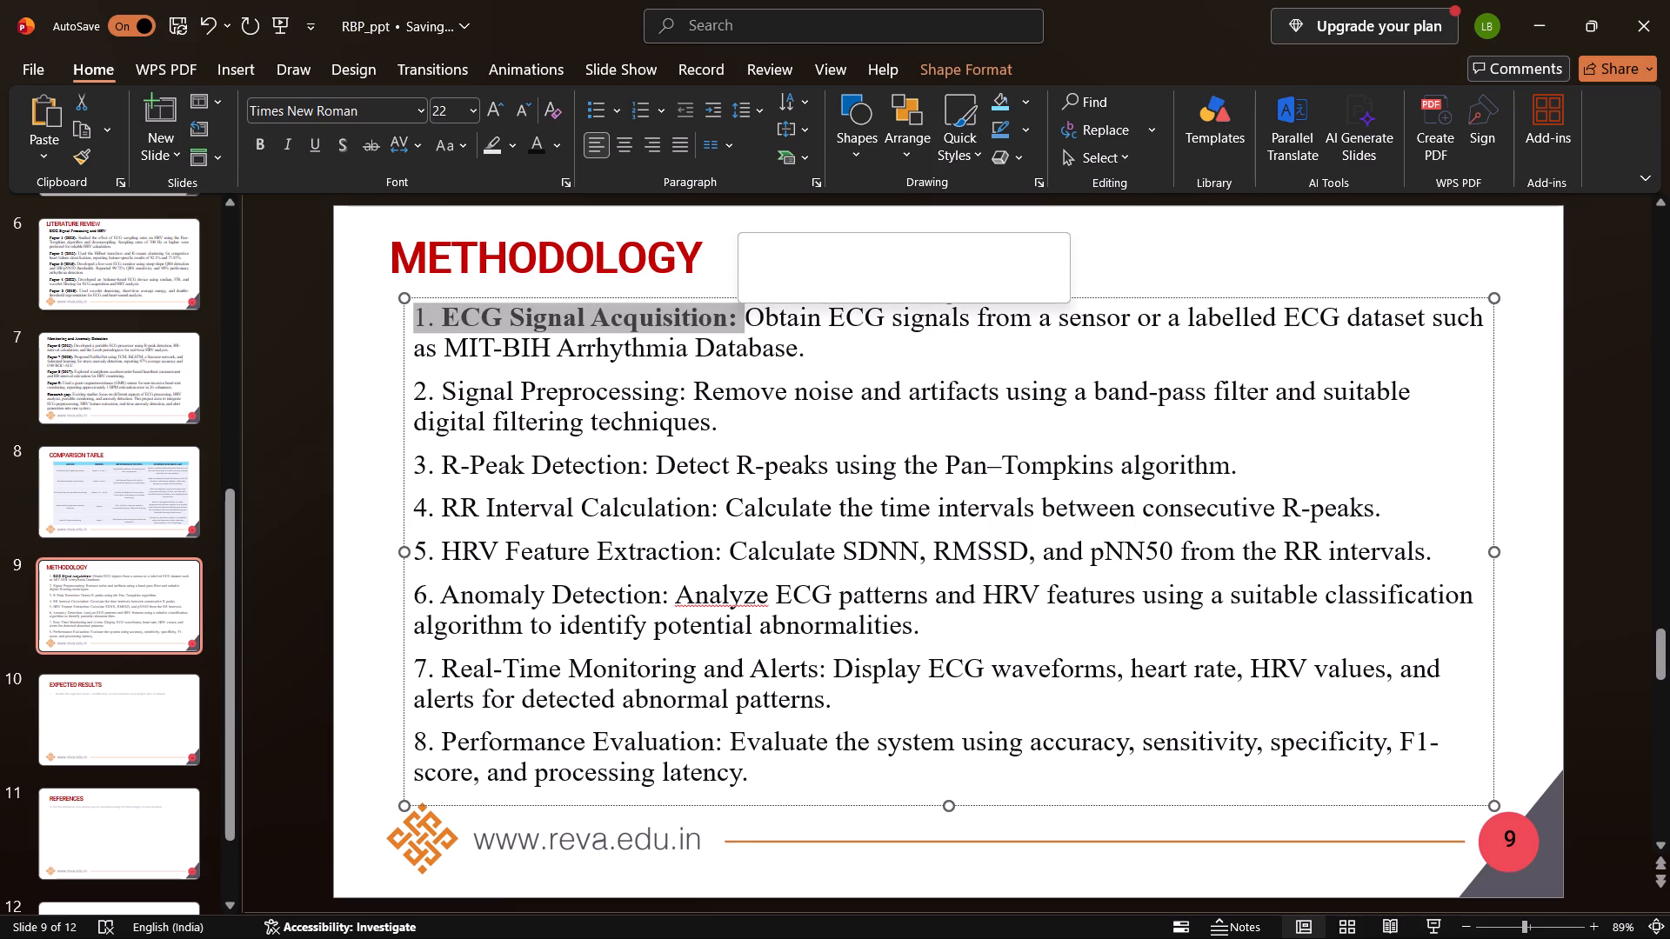
click(754, 288)
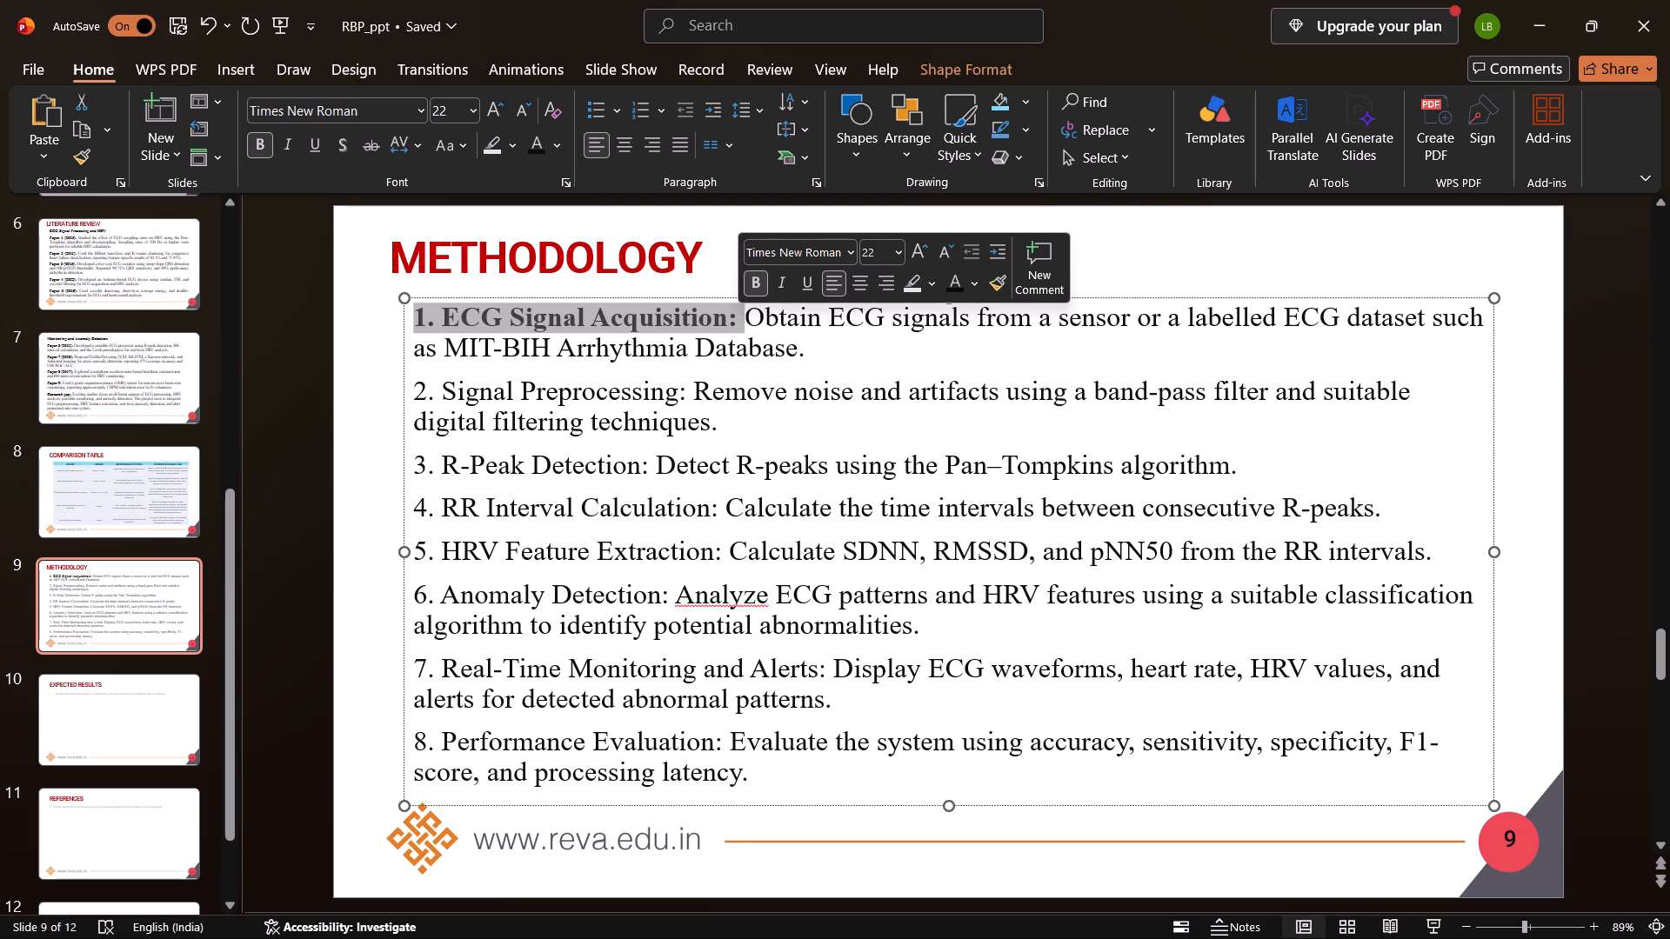
Bold the numbered headings "2. Signal Preprocessing:" and "3. R-Peak Detection:" in the methodology list.
click(417, 391)
drag(417, 391, 693, 410)
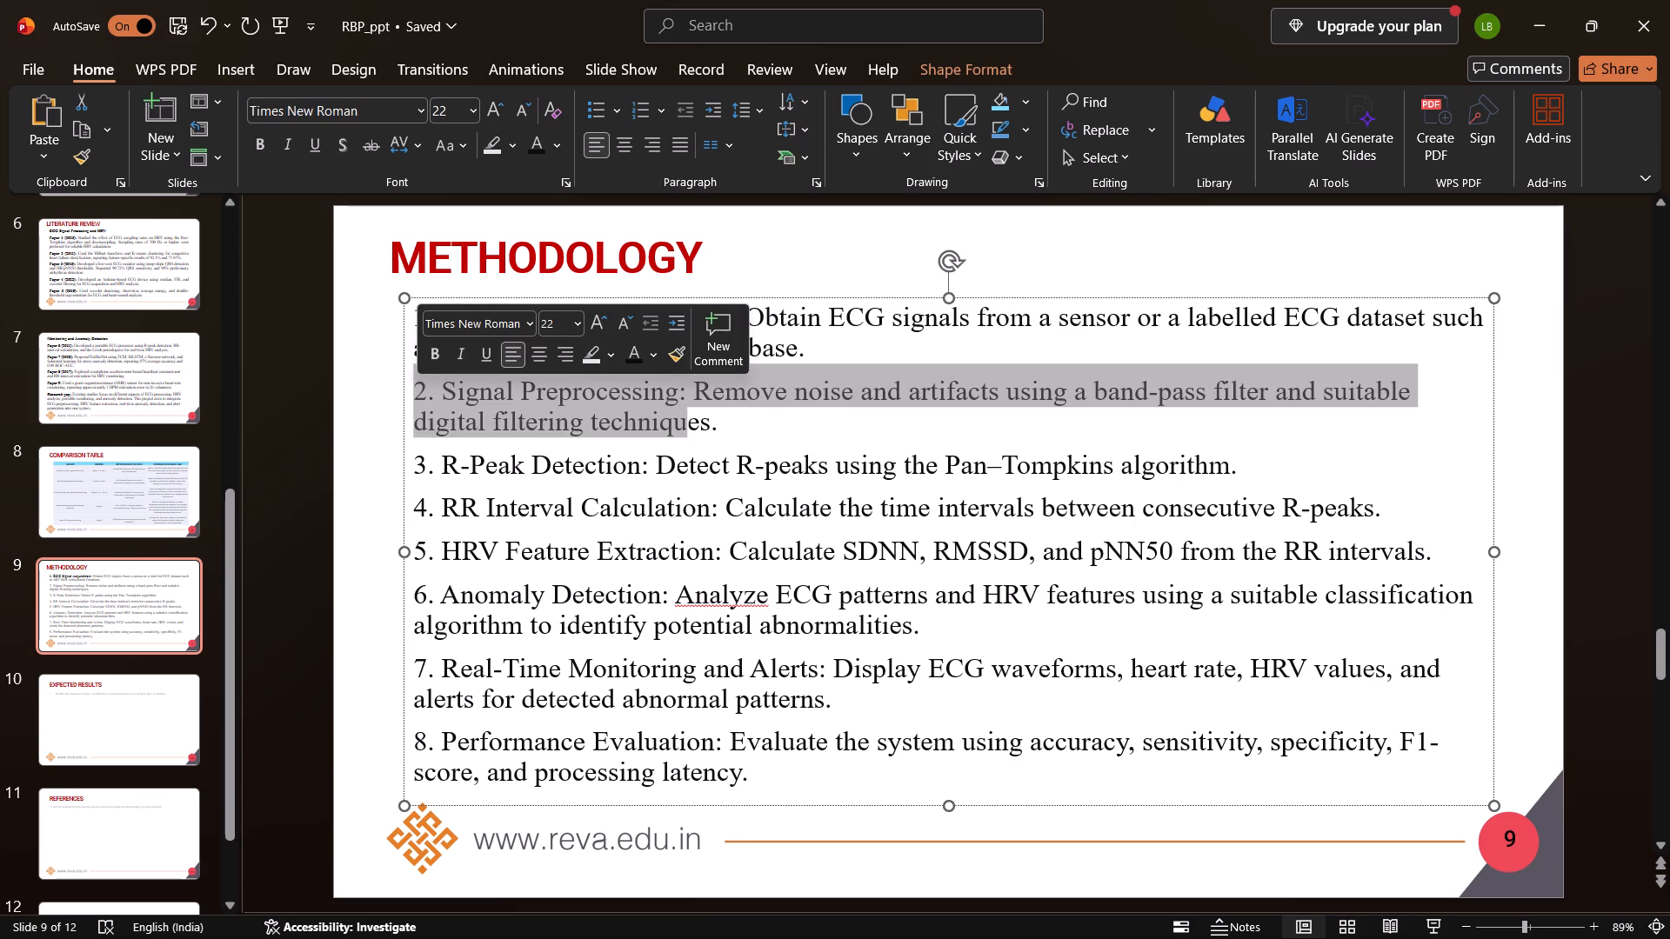
drag(693, 410, 690, 398)
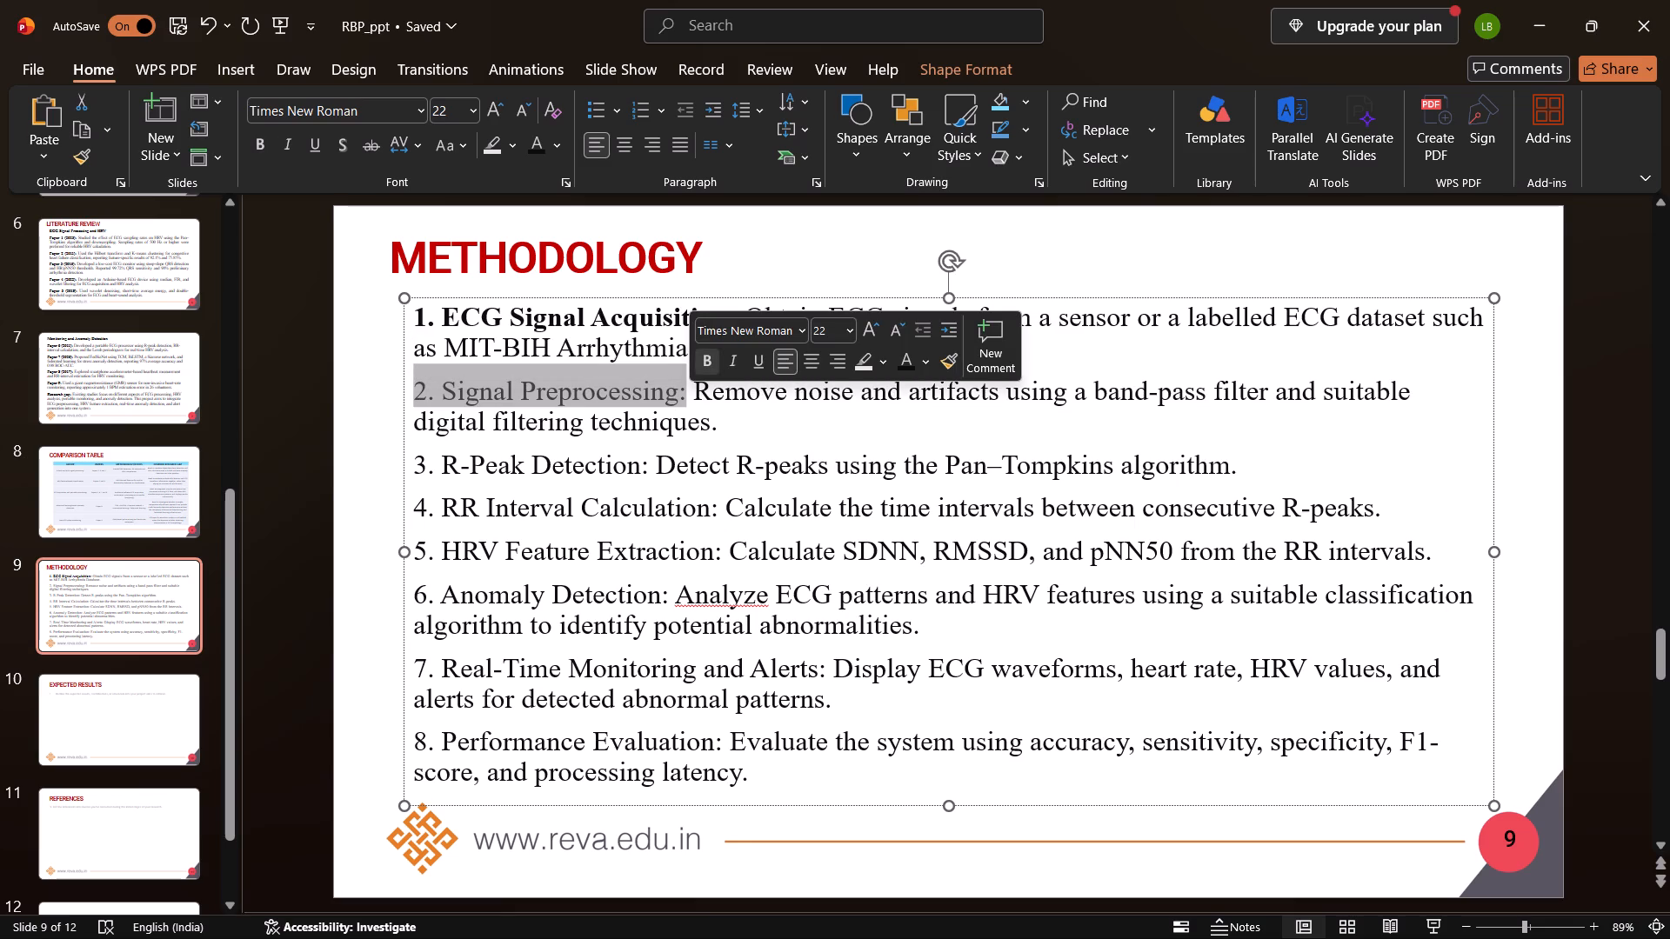
click(705, 356)
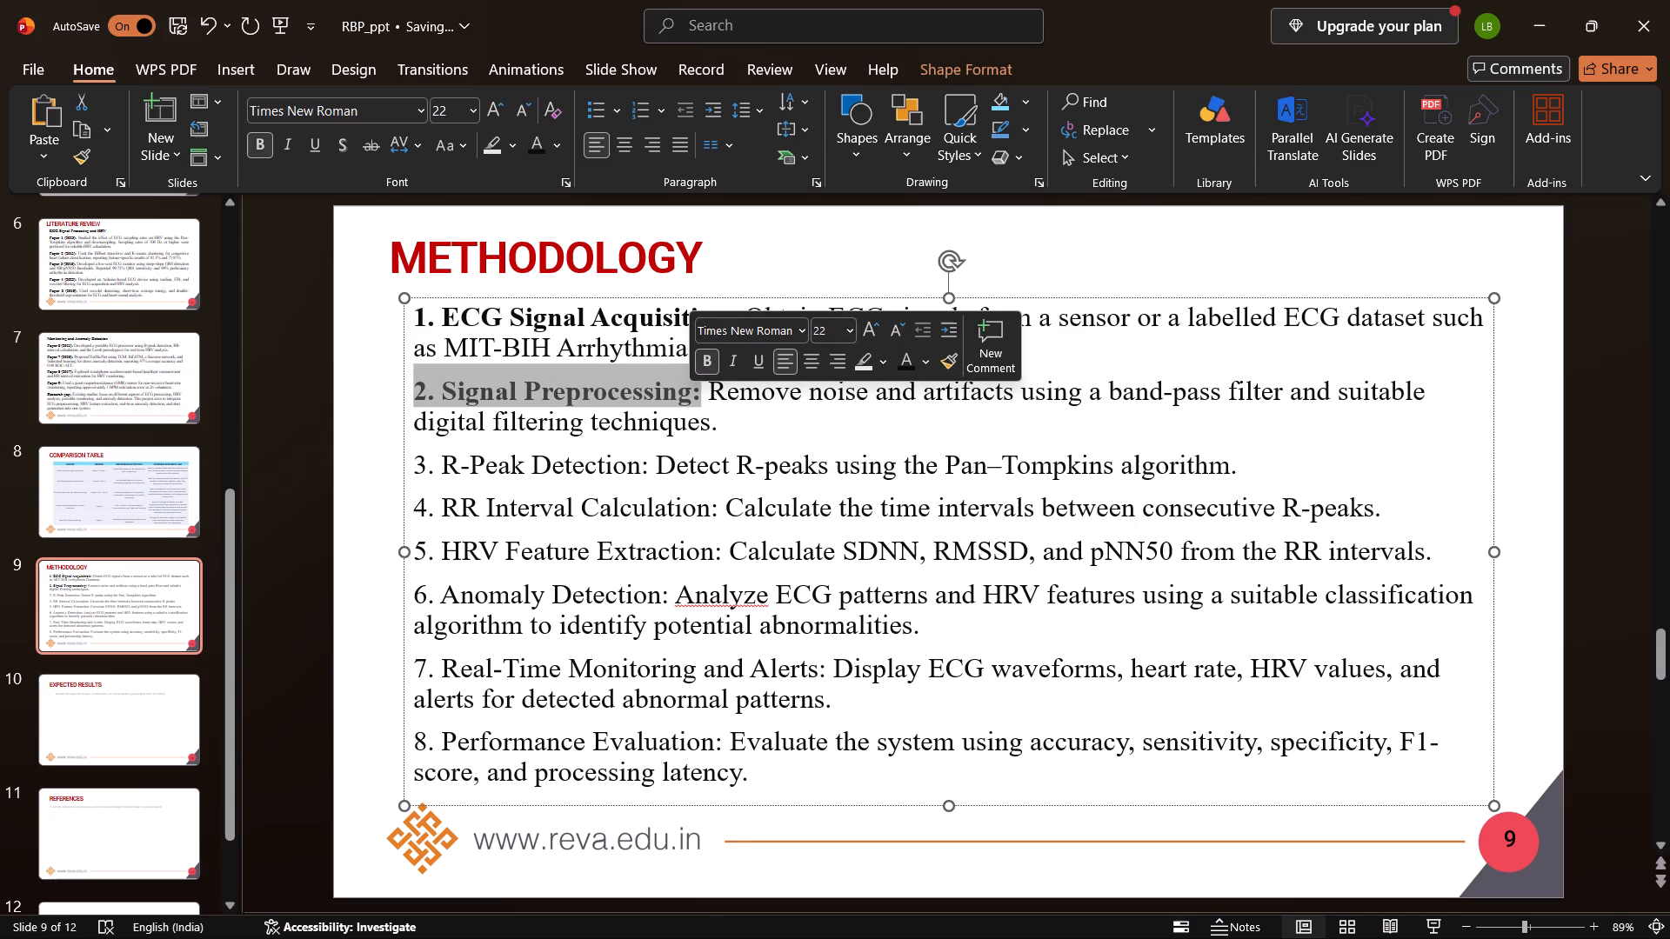
drag(416, 463, 657, 460)
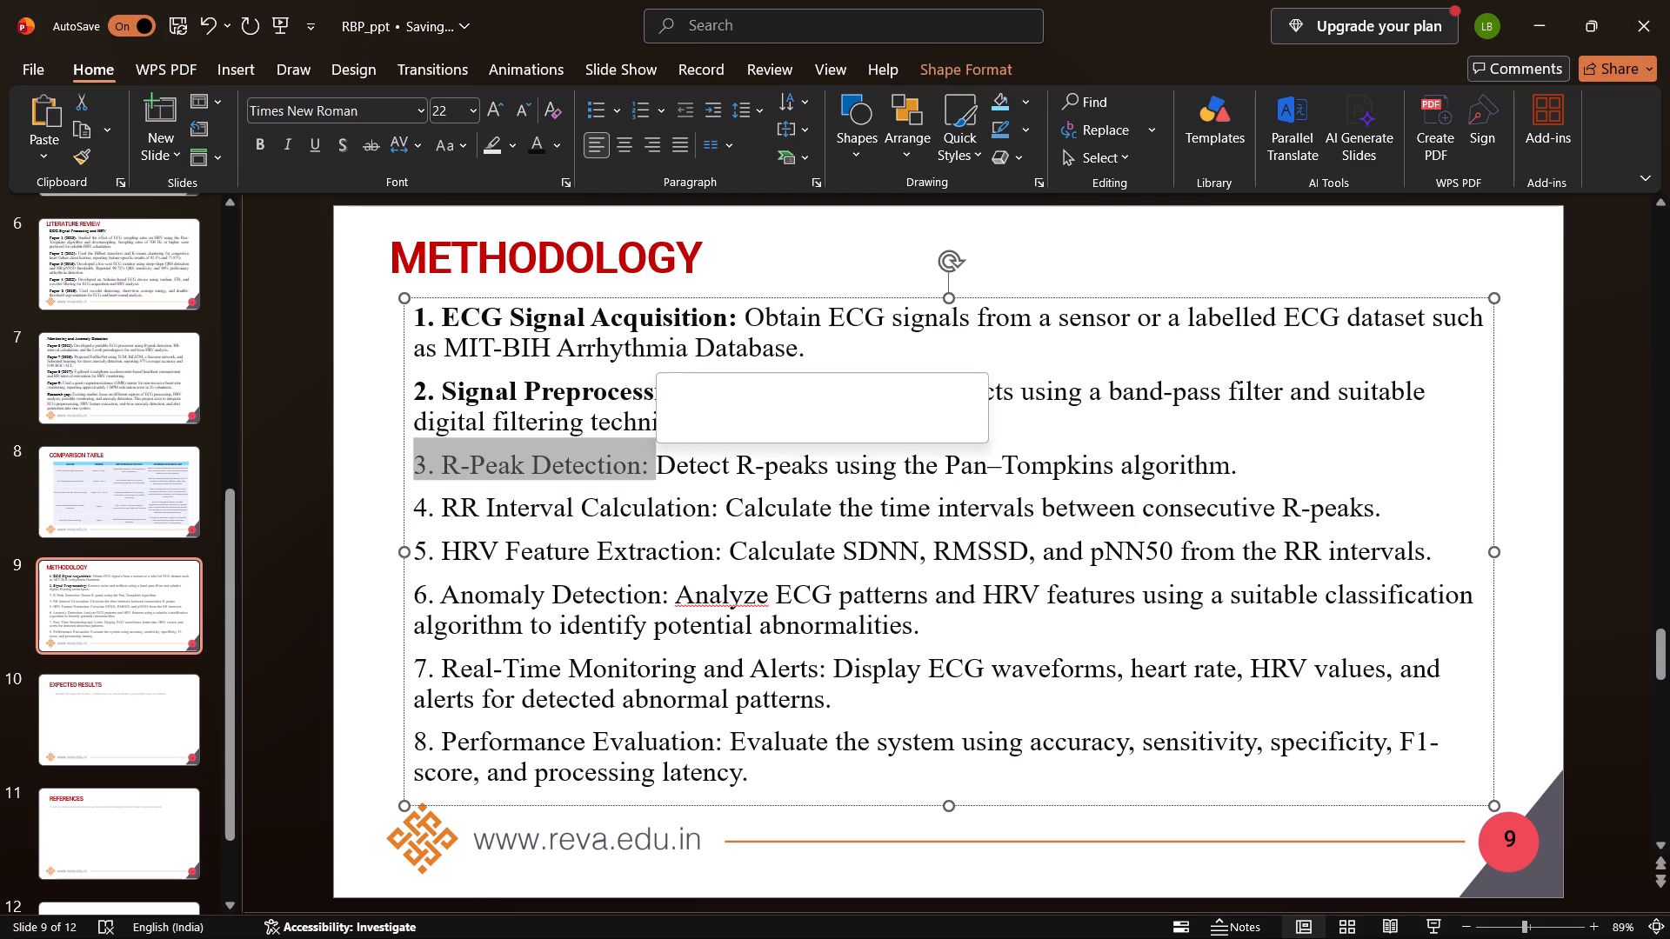
click(666, 430)
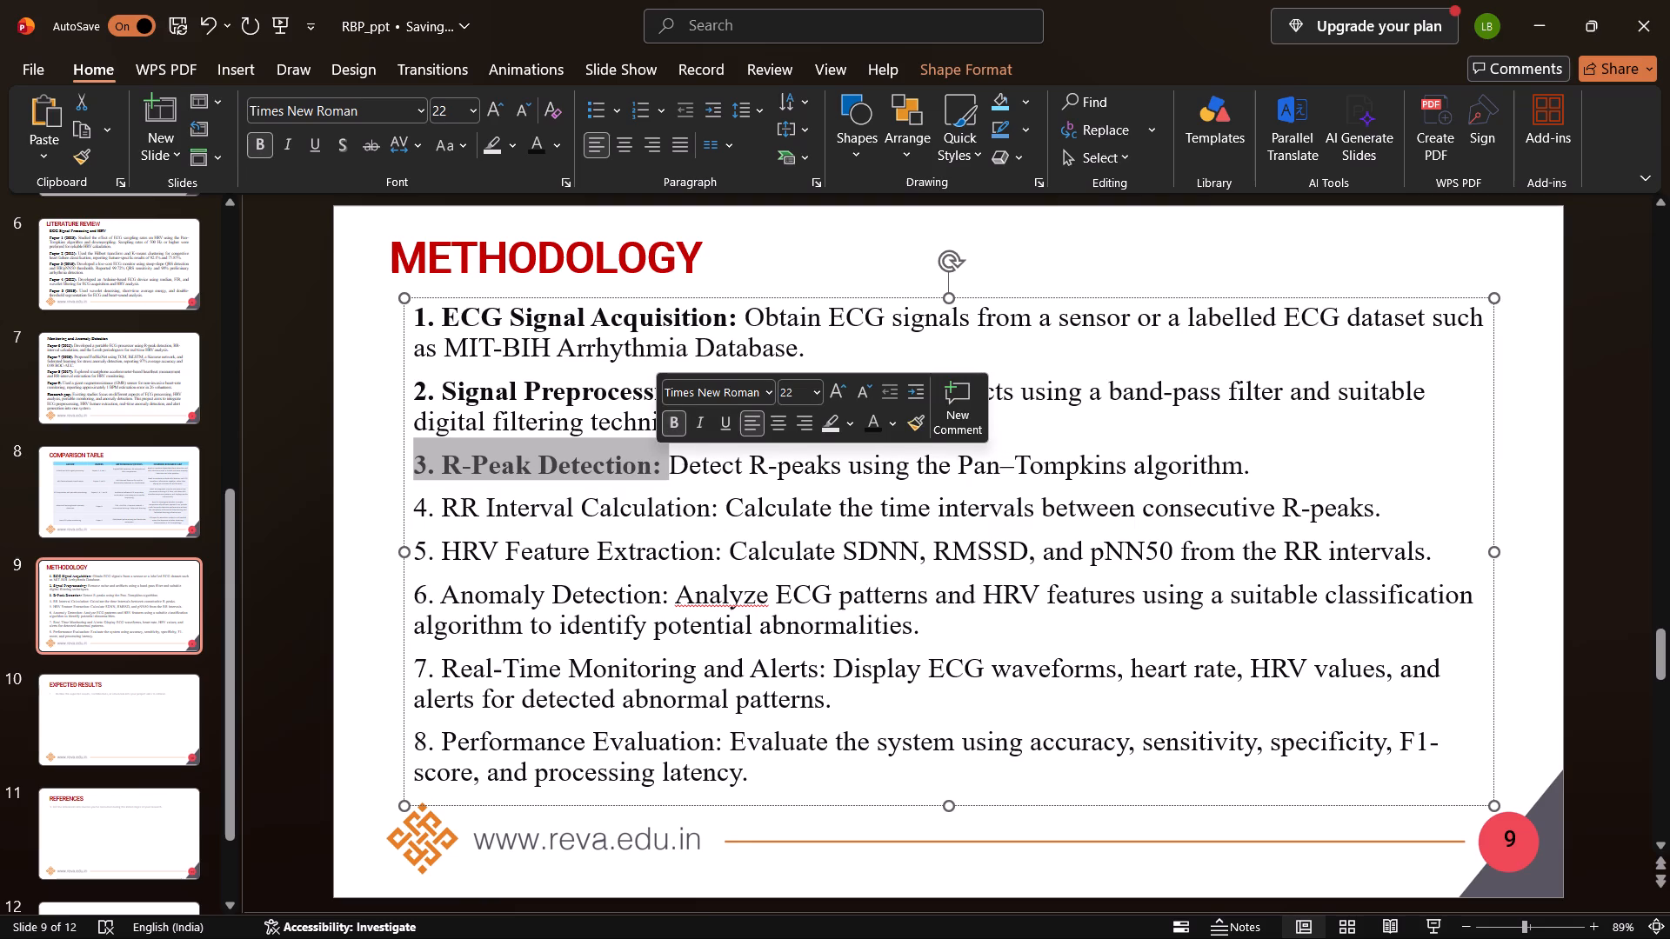
Bold the numbered headings "4. RR Interval Calculation:", "5. HRV Feature Extraction:" and "6. Anomaly Detection:" in the list.
click(414, 509)
drag(414, 509, 674, 516)
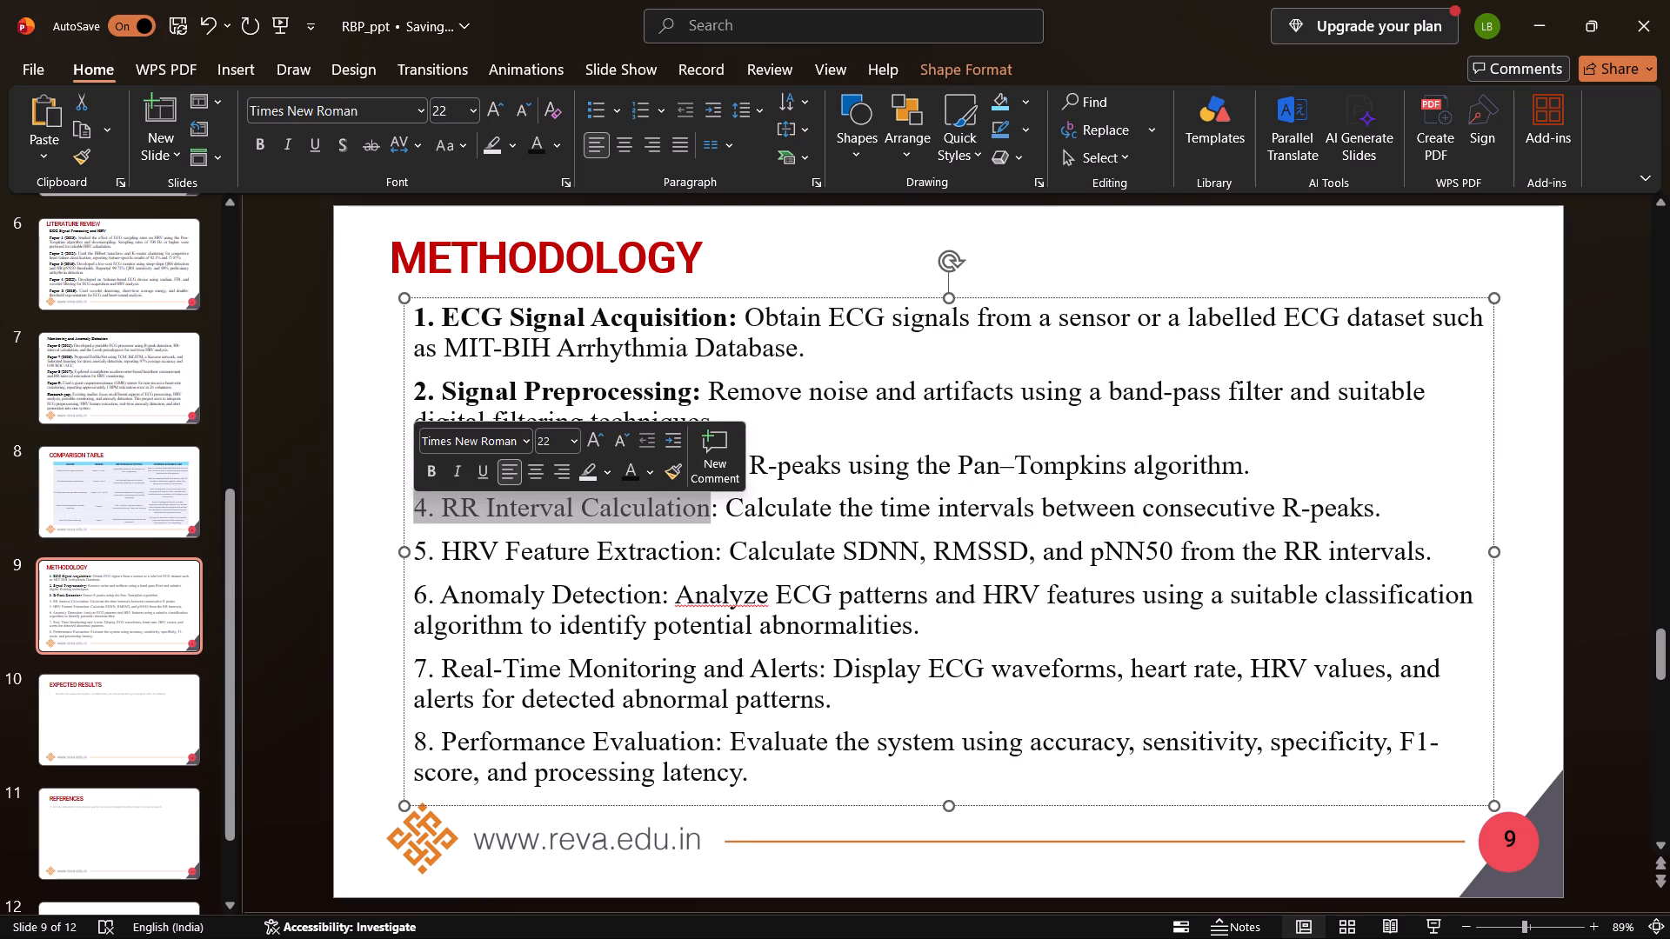
drag(674, 516, 724, 513)
drag(724, 513, 723, 513)
click(738, 470)
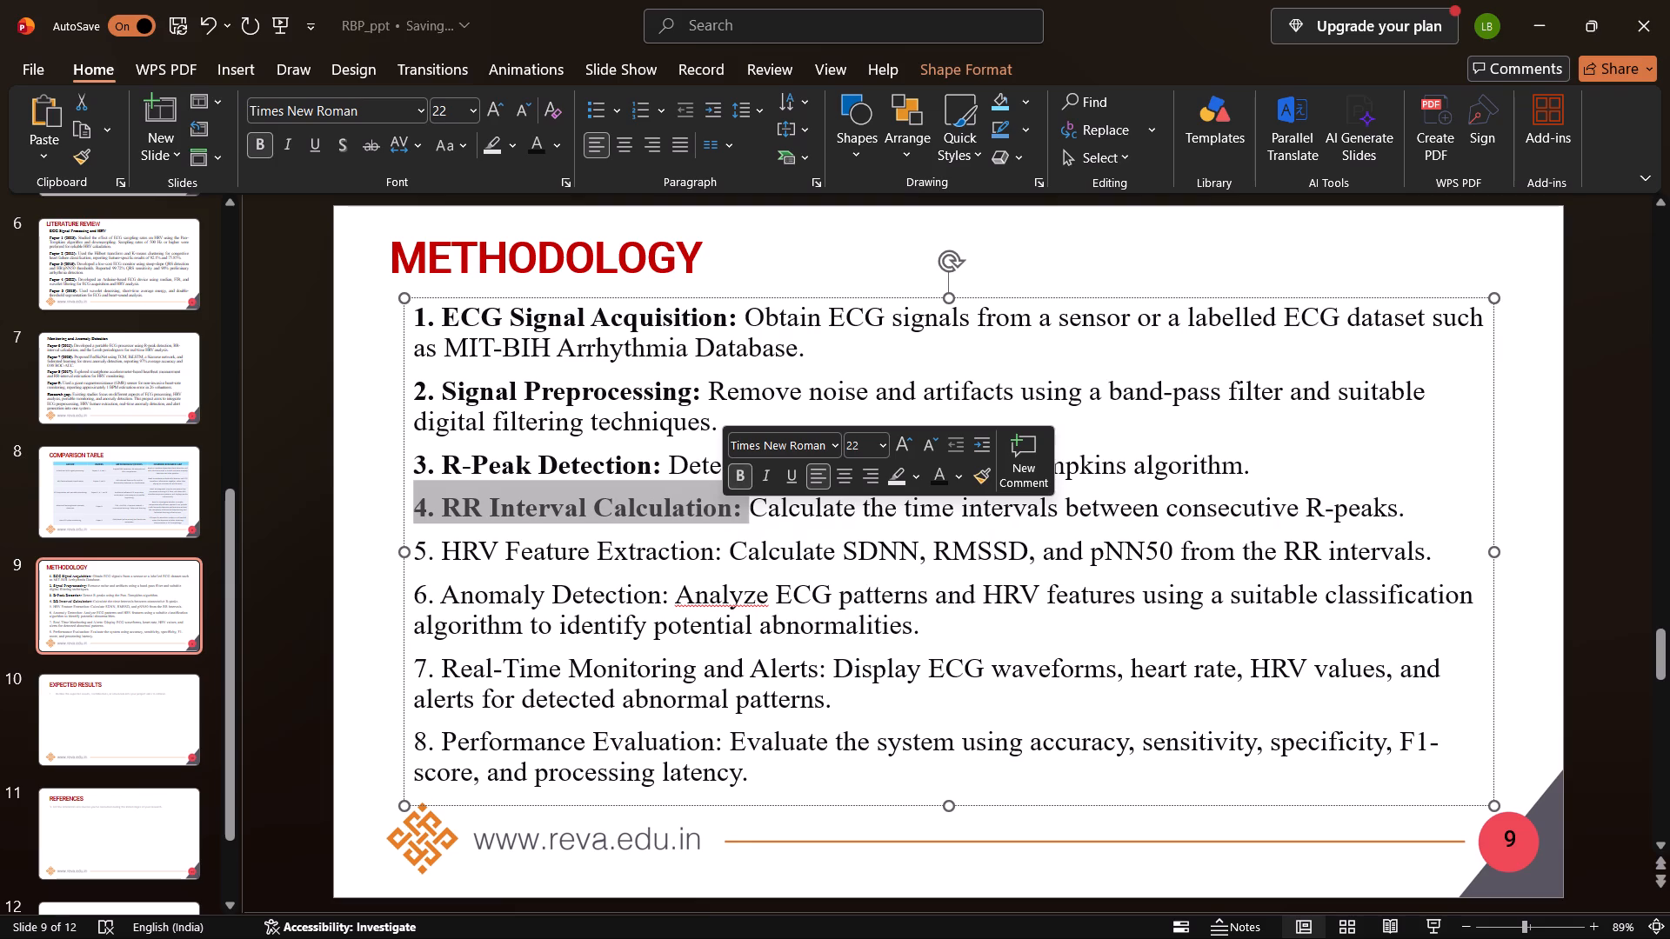
click(417, 554)
drag(417, 554, 718, 556)
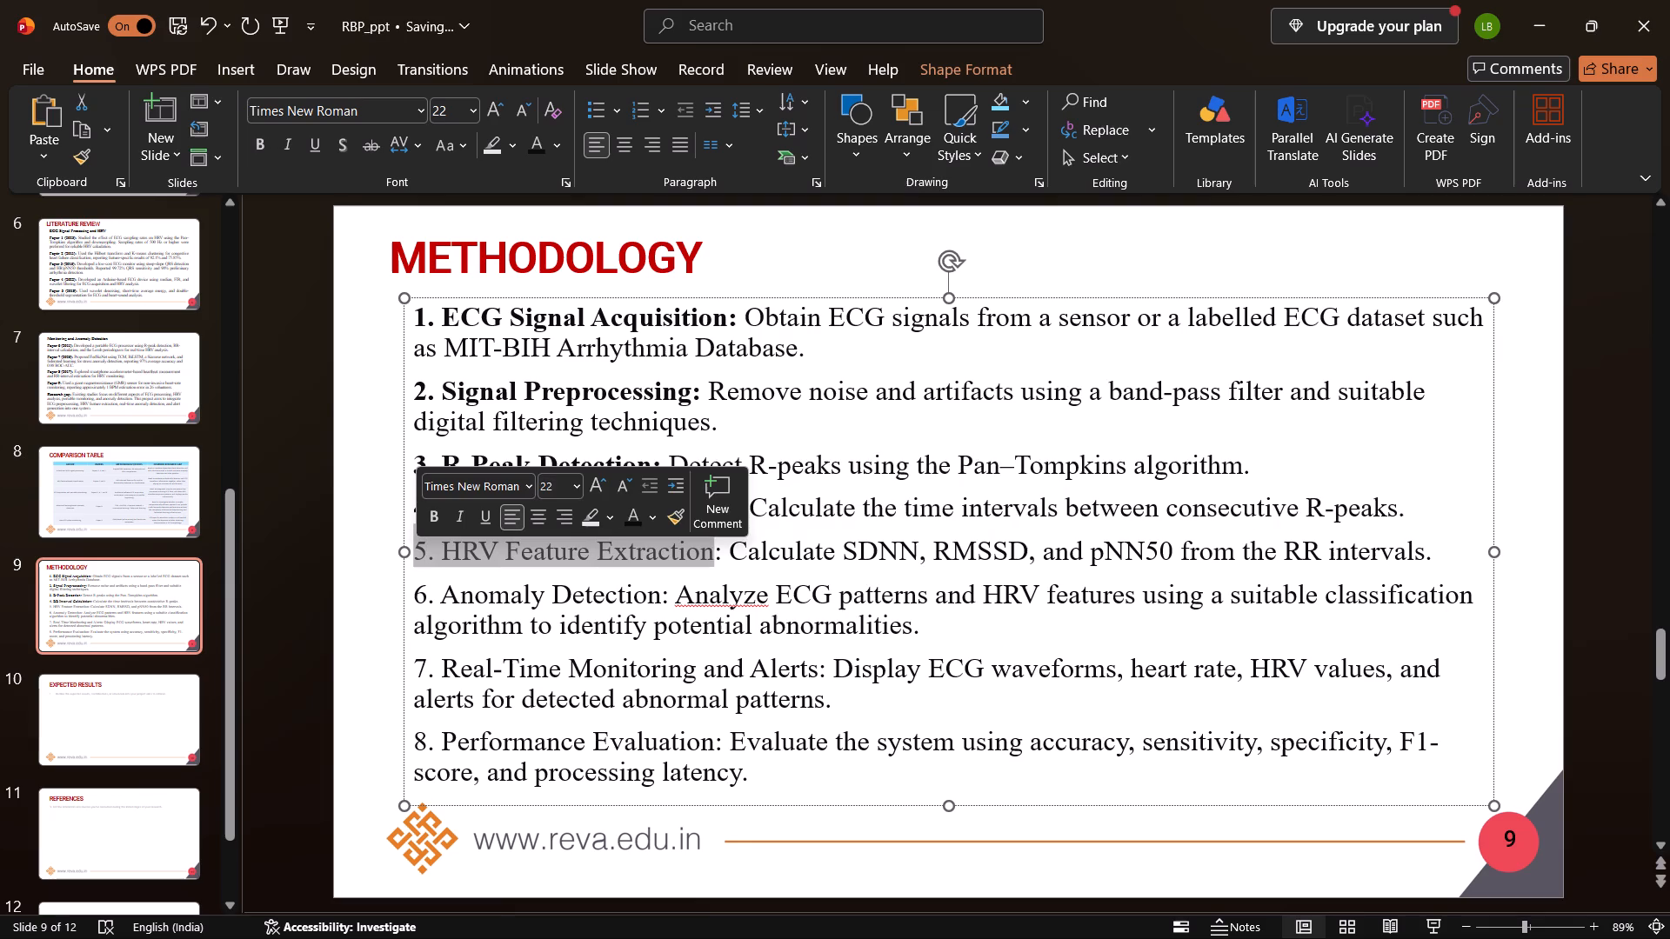
drag(718, 556, 719, 556)
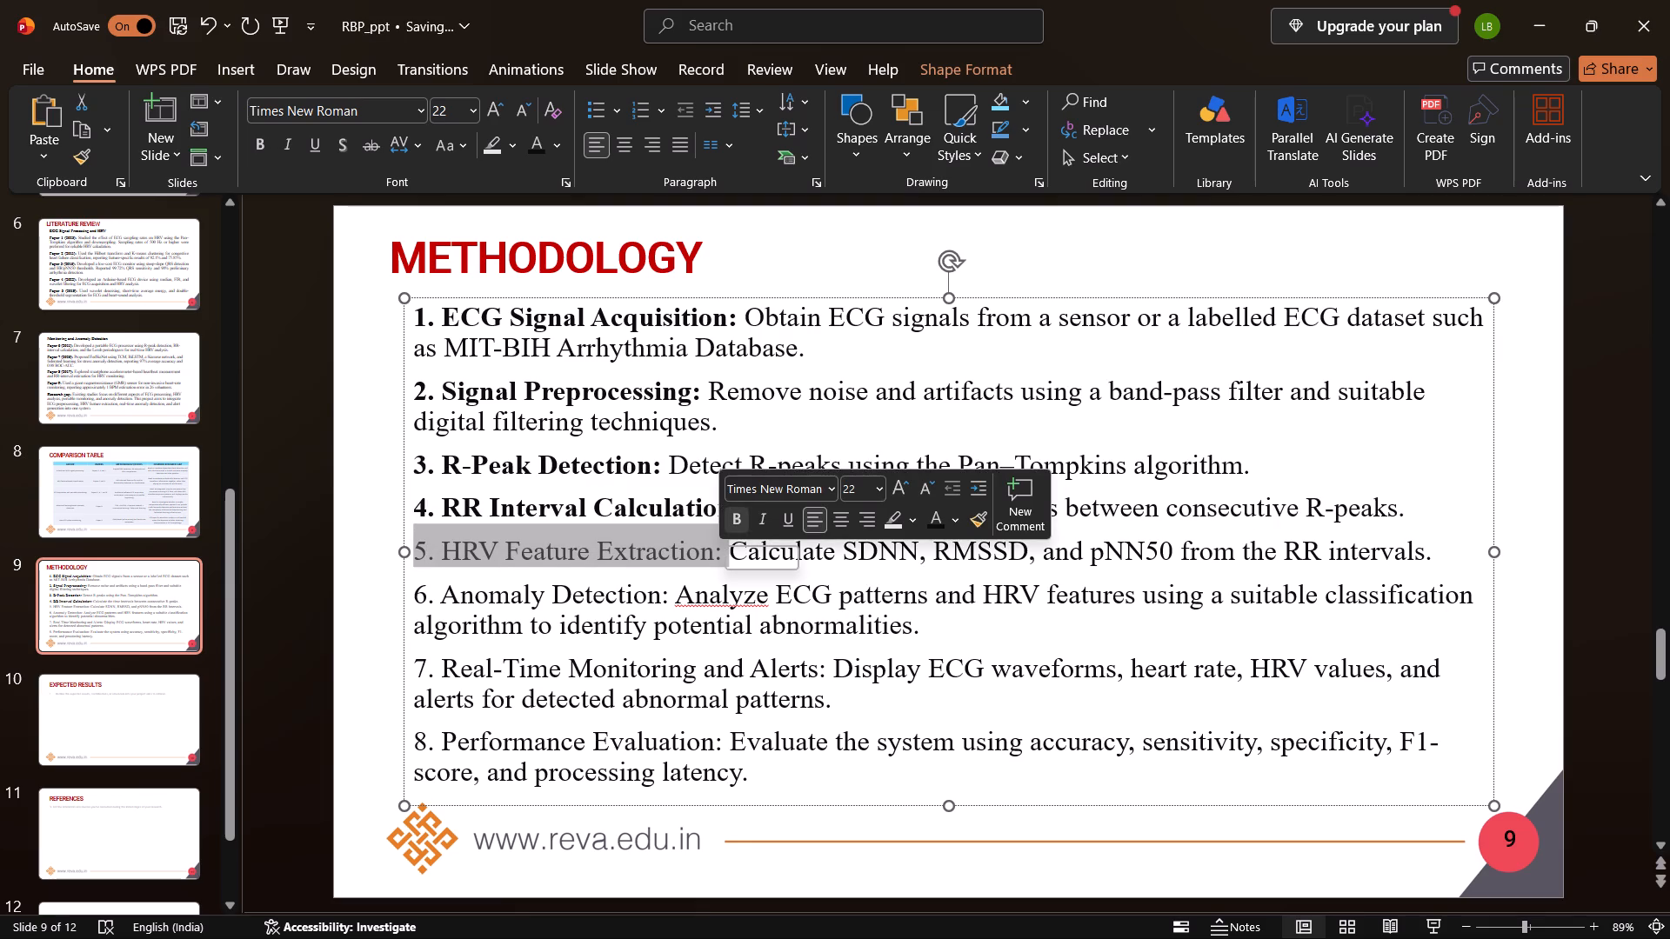
click(738, 519)
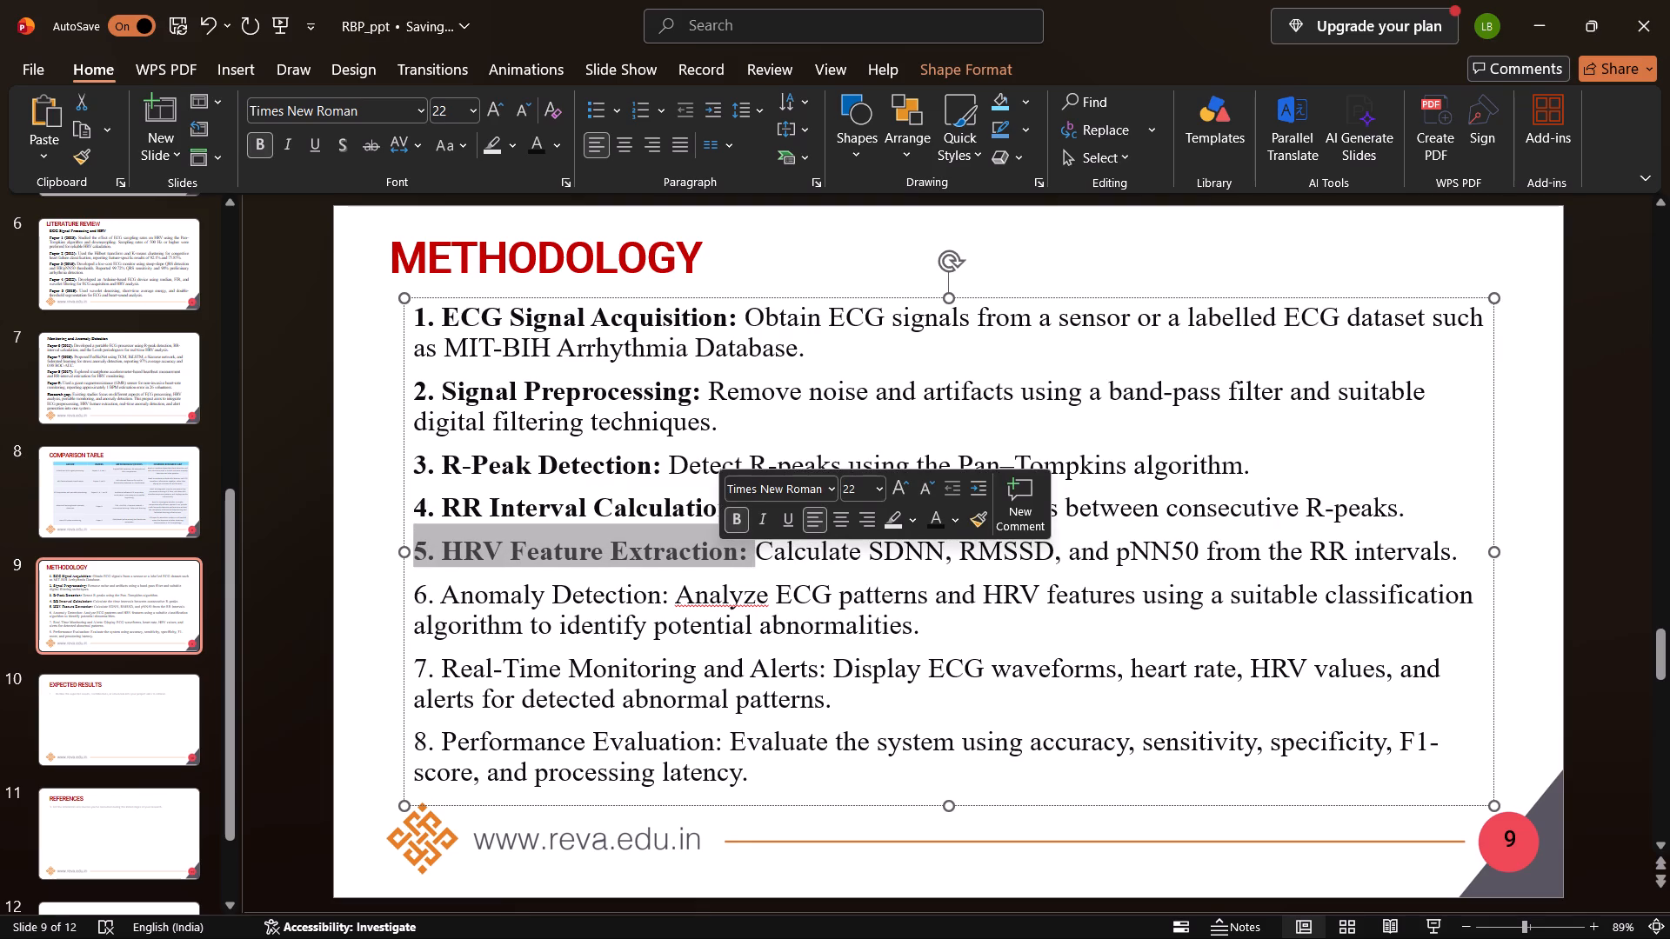
click(413, 592)
drag(413, 592, 668, 597)
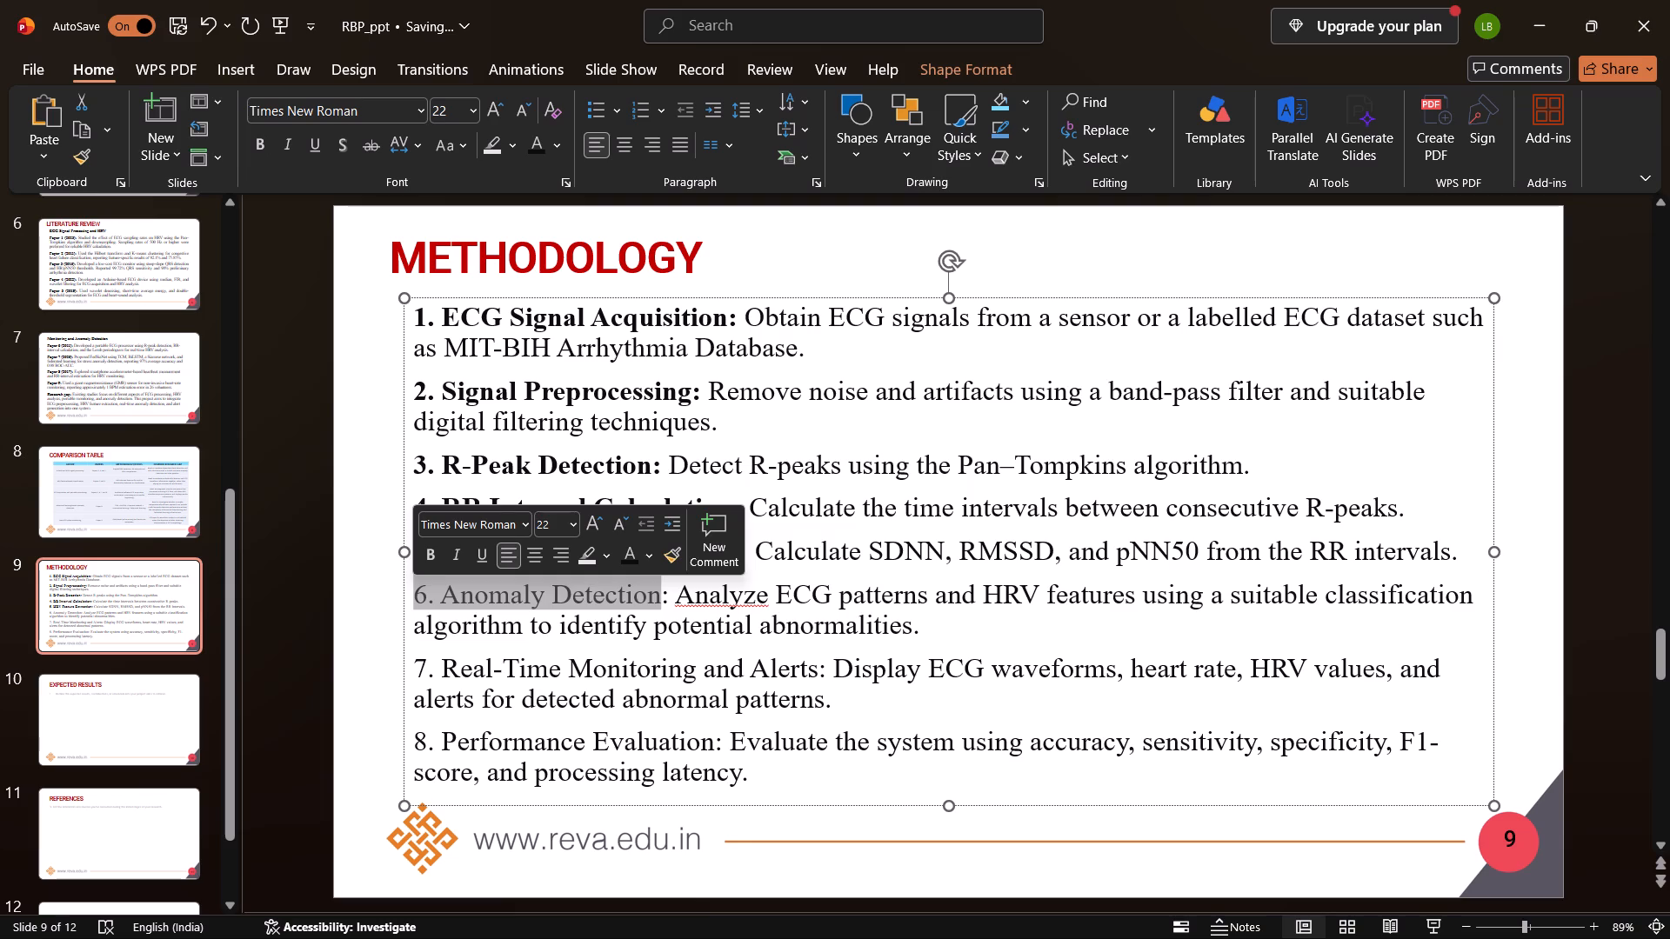
drag(668, 597, 675, 597)
click(696, 563)
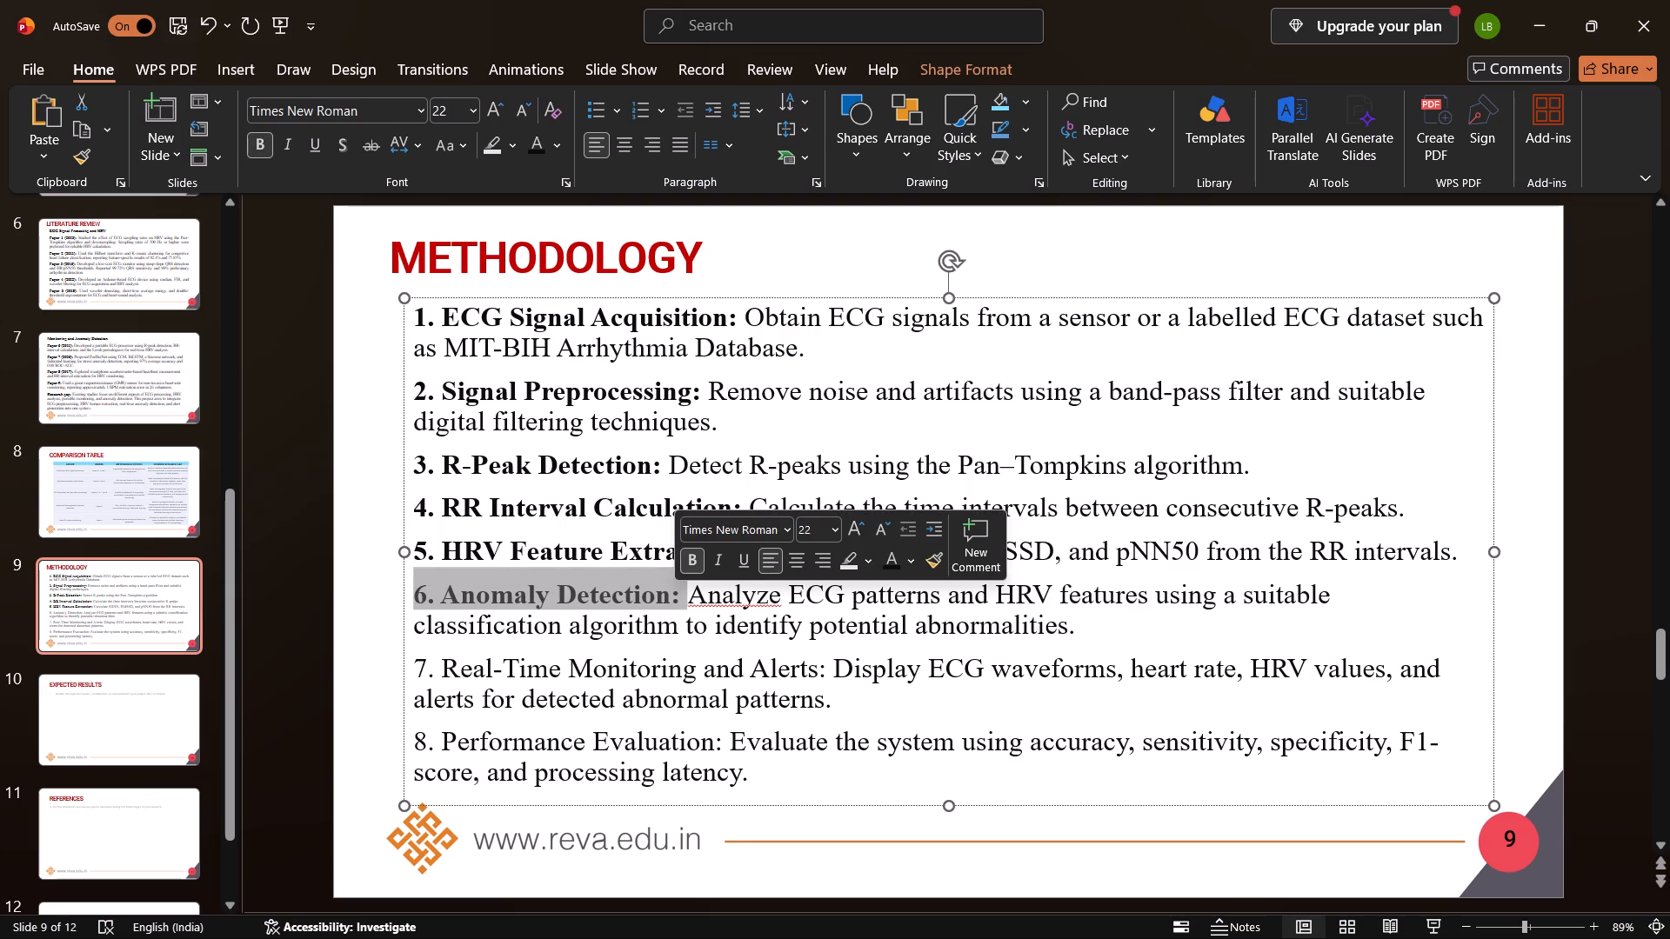
Correct the spelling of "Analyze" to "Analyse" in the Anomaly Detection item.
click(765, 595)
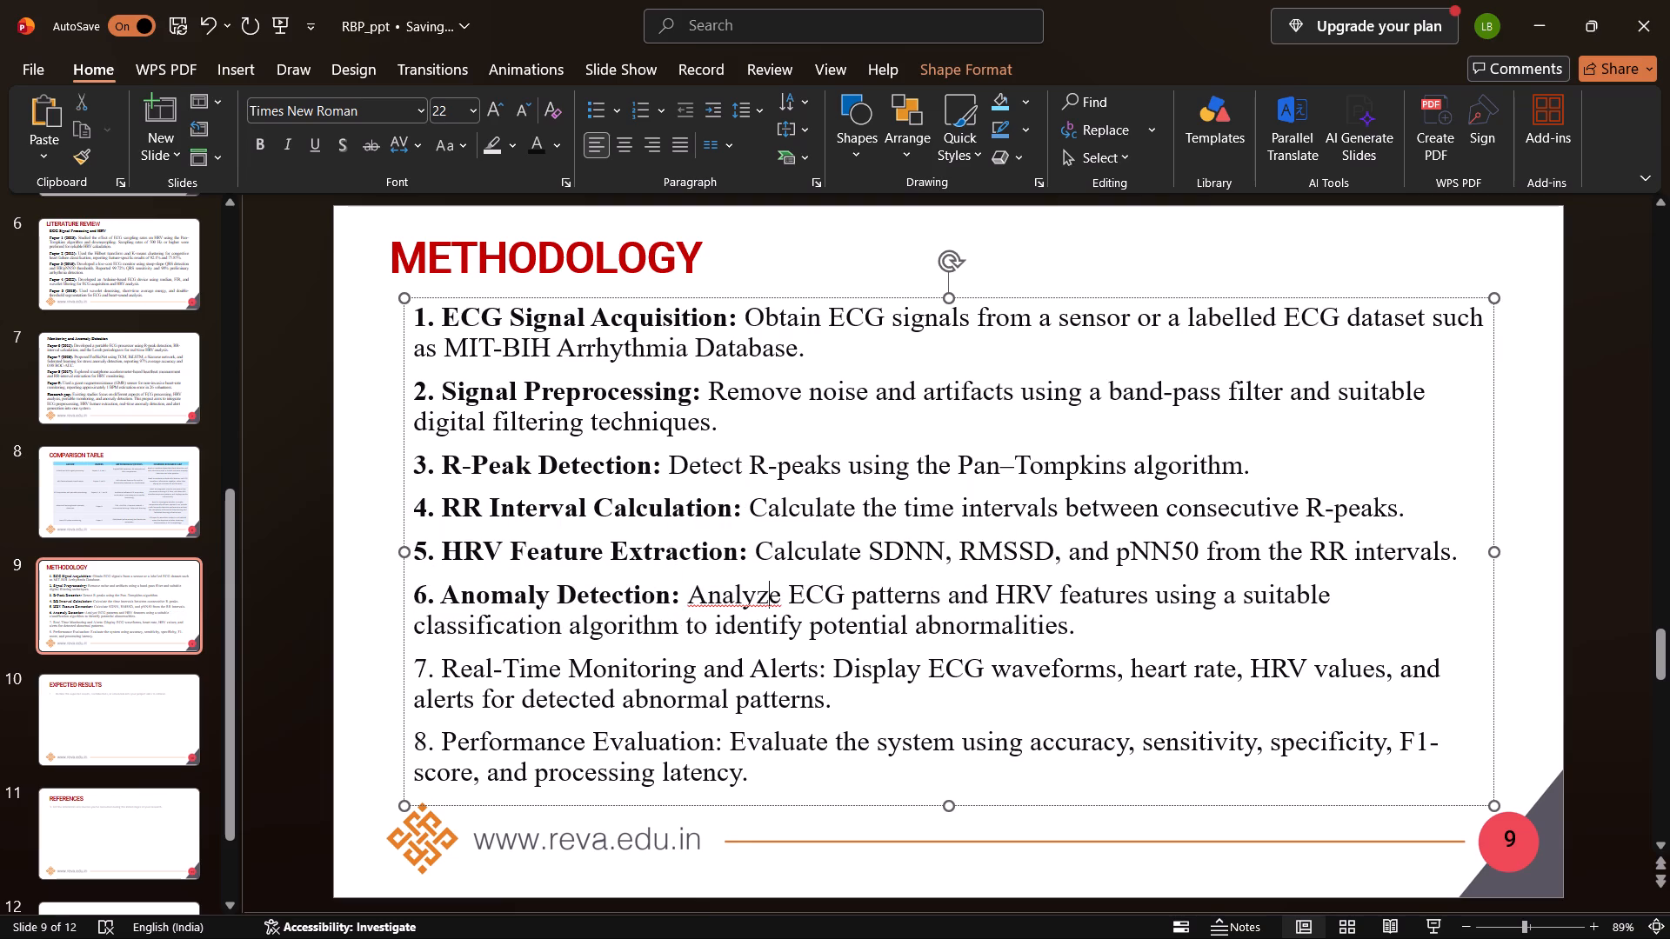
key(BackSpace)
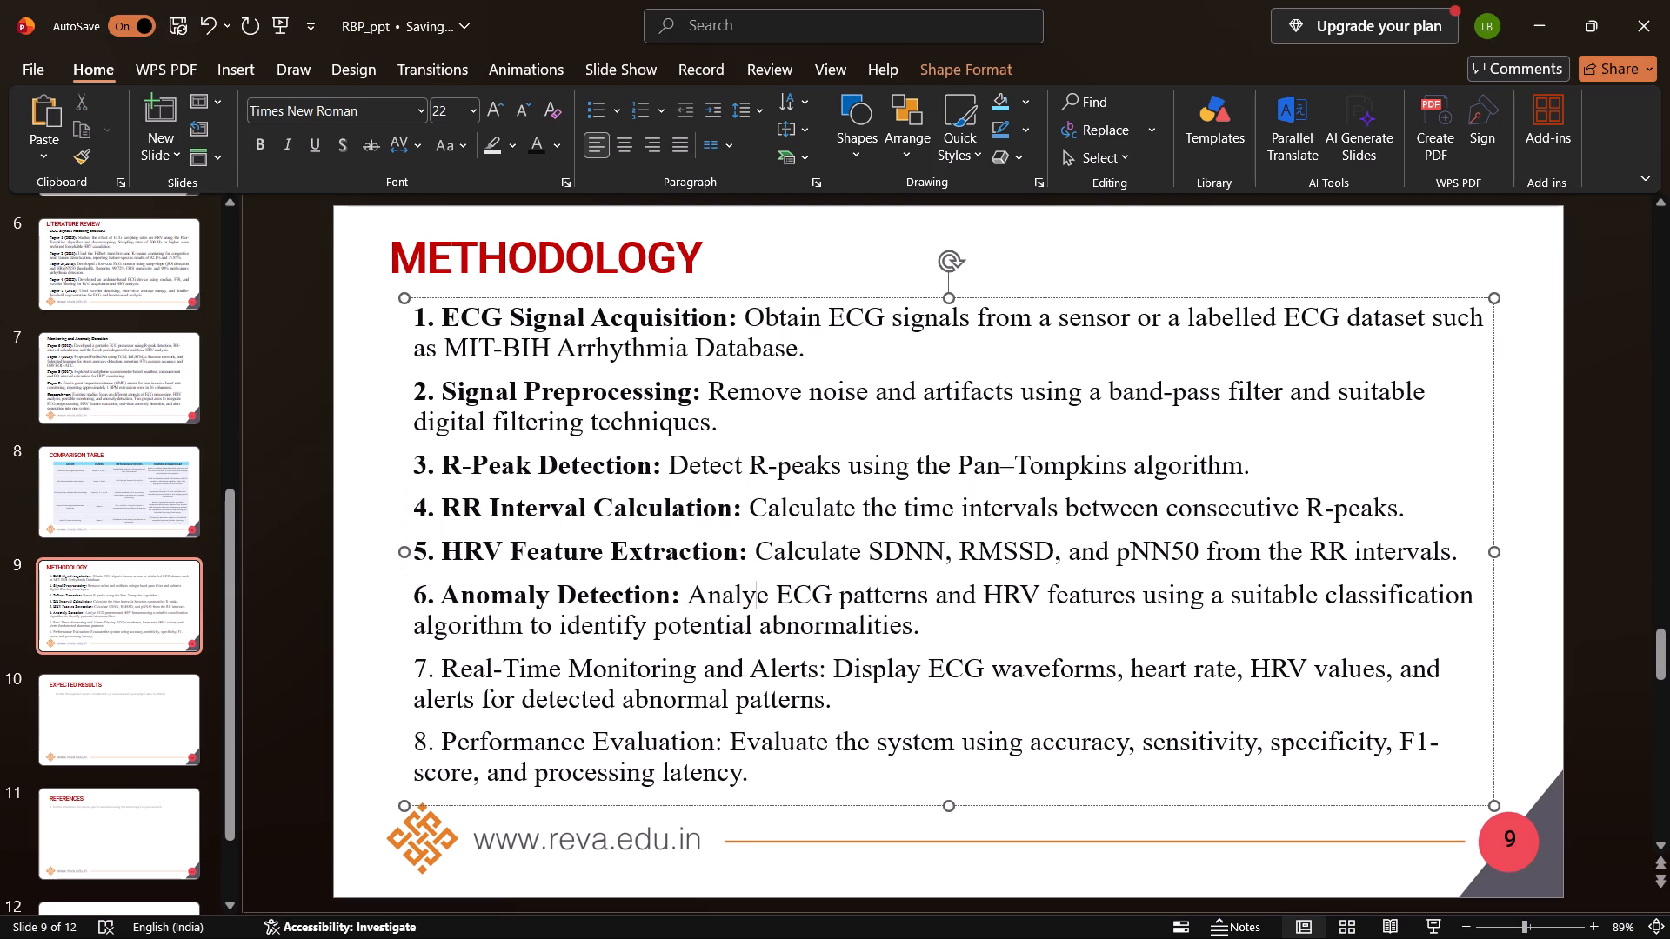
key(BackSpace)
text(is)
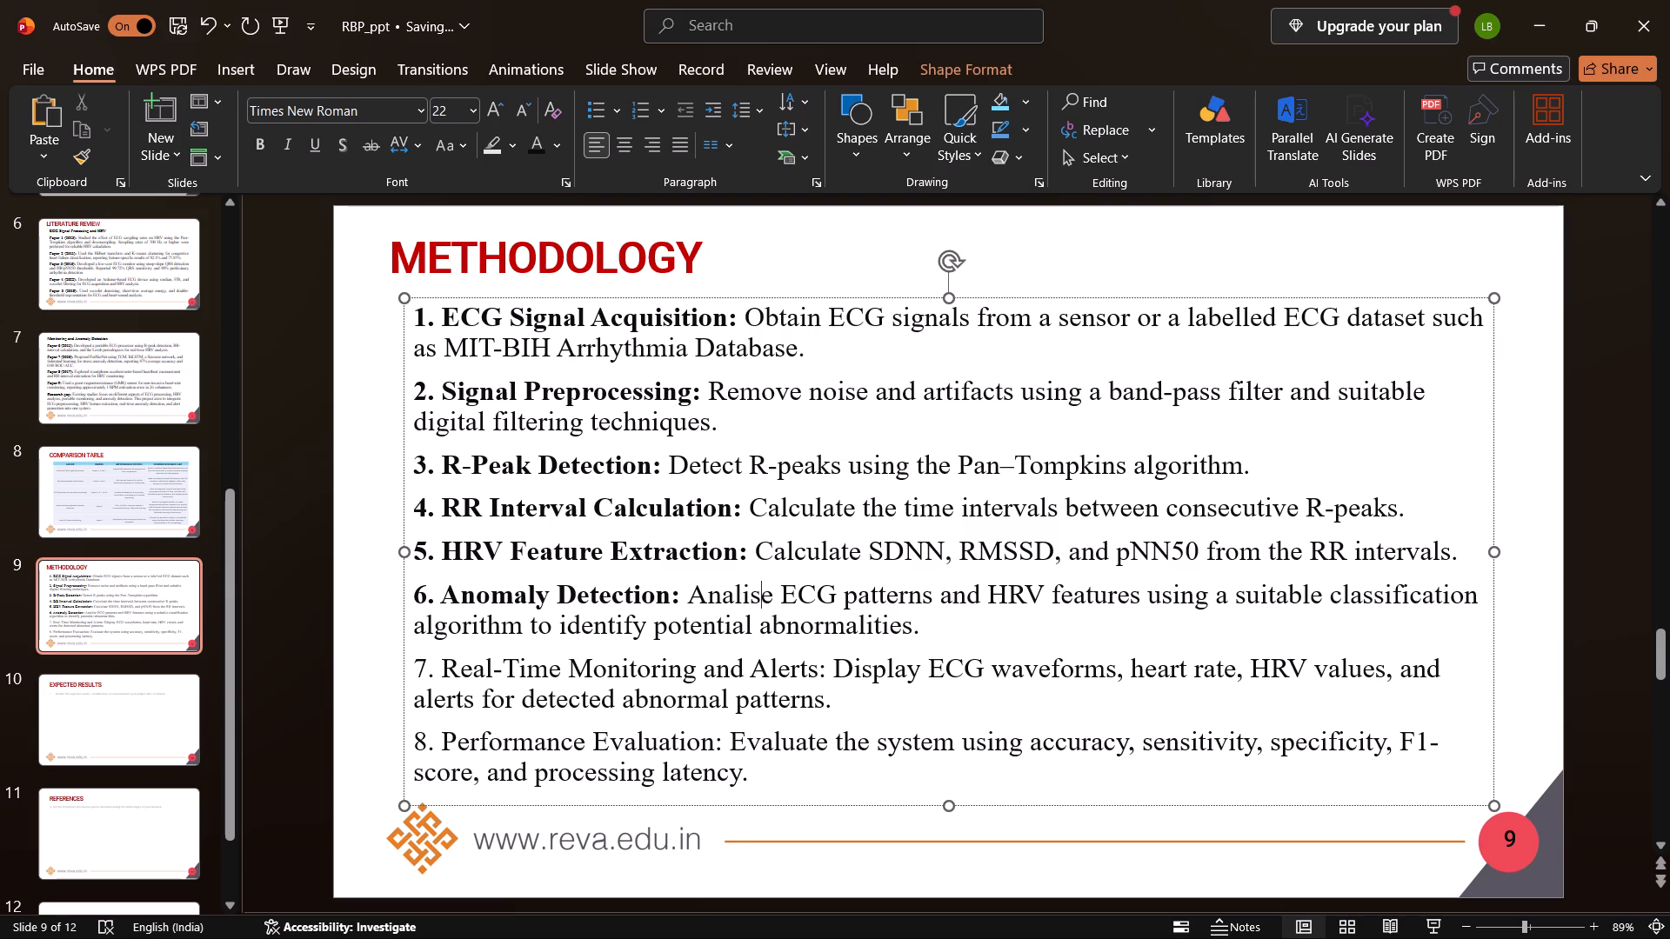
key(BackSpace)
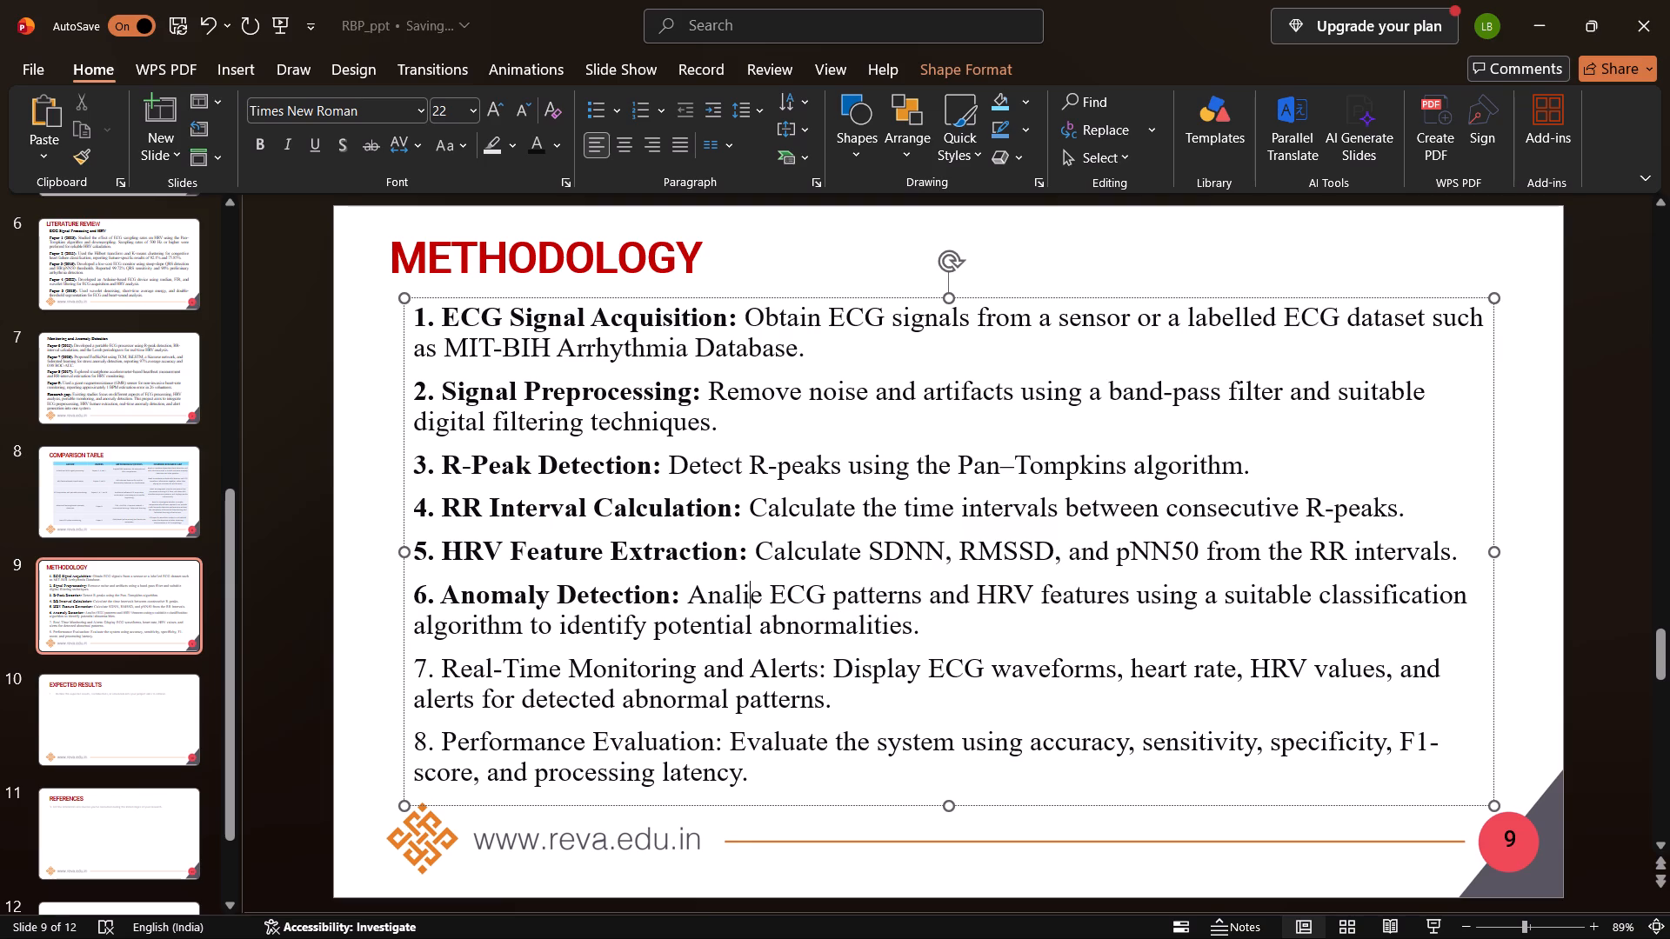
key(BackSpace)
text(ys)
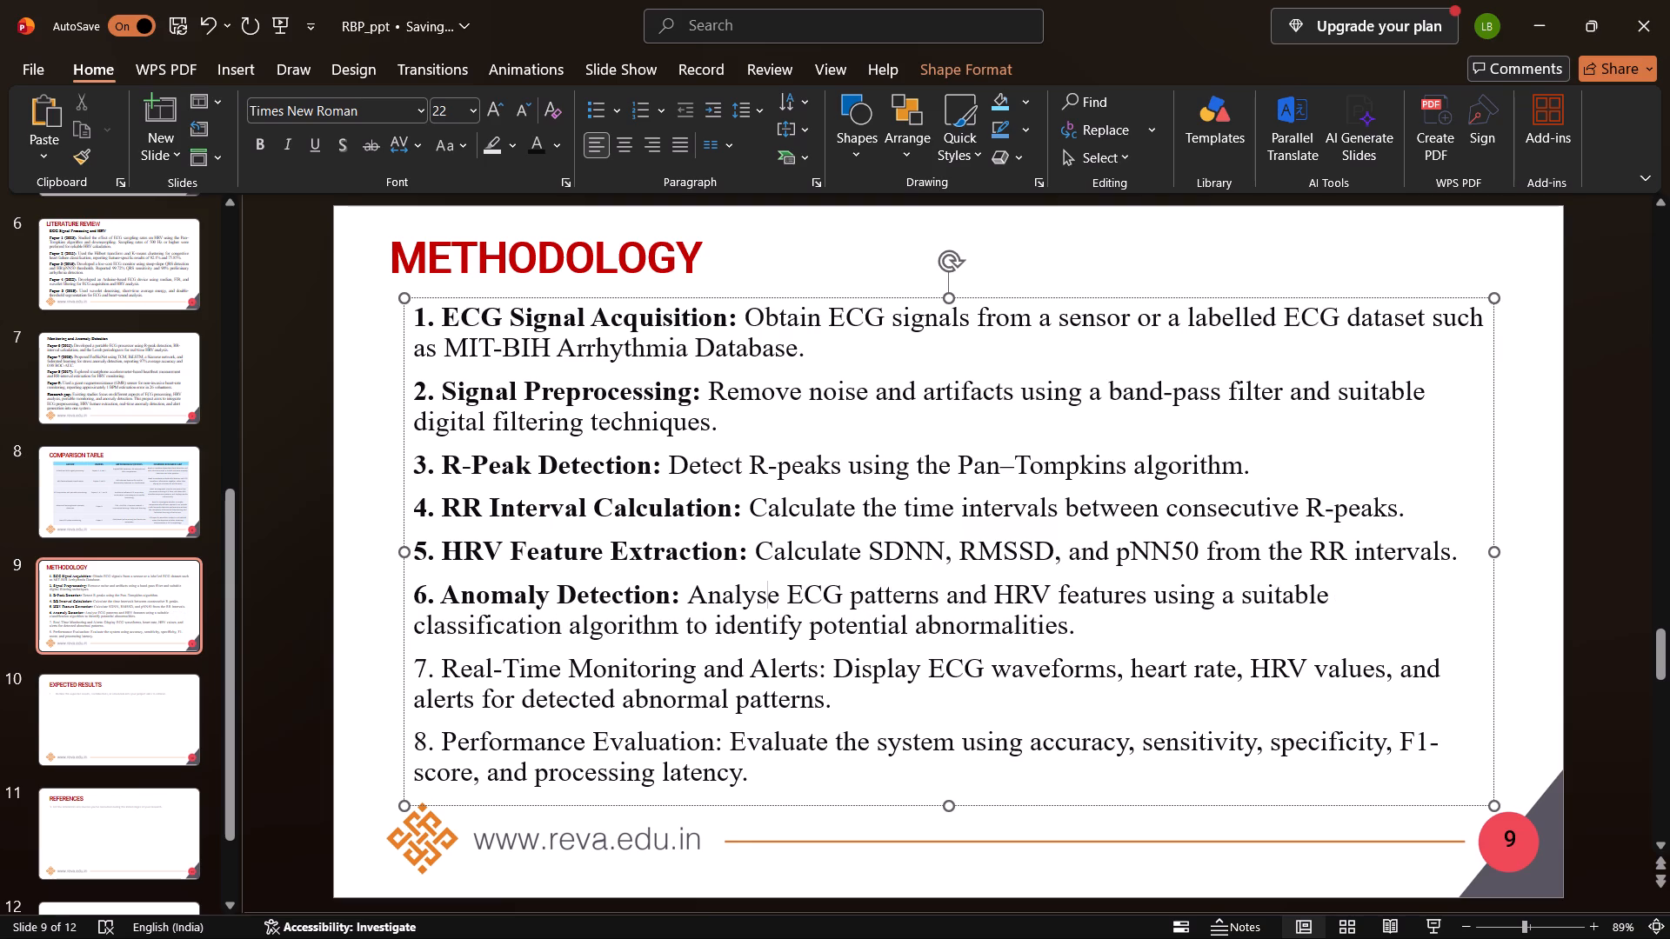
Bold the numbered headings "7. Real-Time Monitoring and Alerts:" and "8. Performance Evaluation:" in the methodology list.
click(827, 667)
drag(827, 667, 403, 683)
click(417, 644)
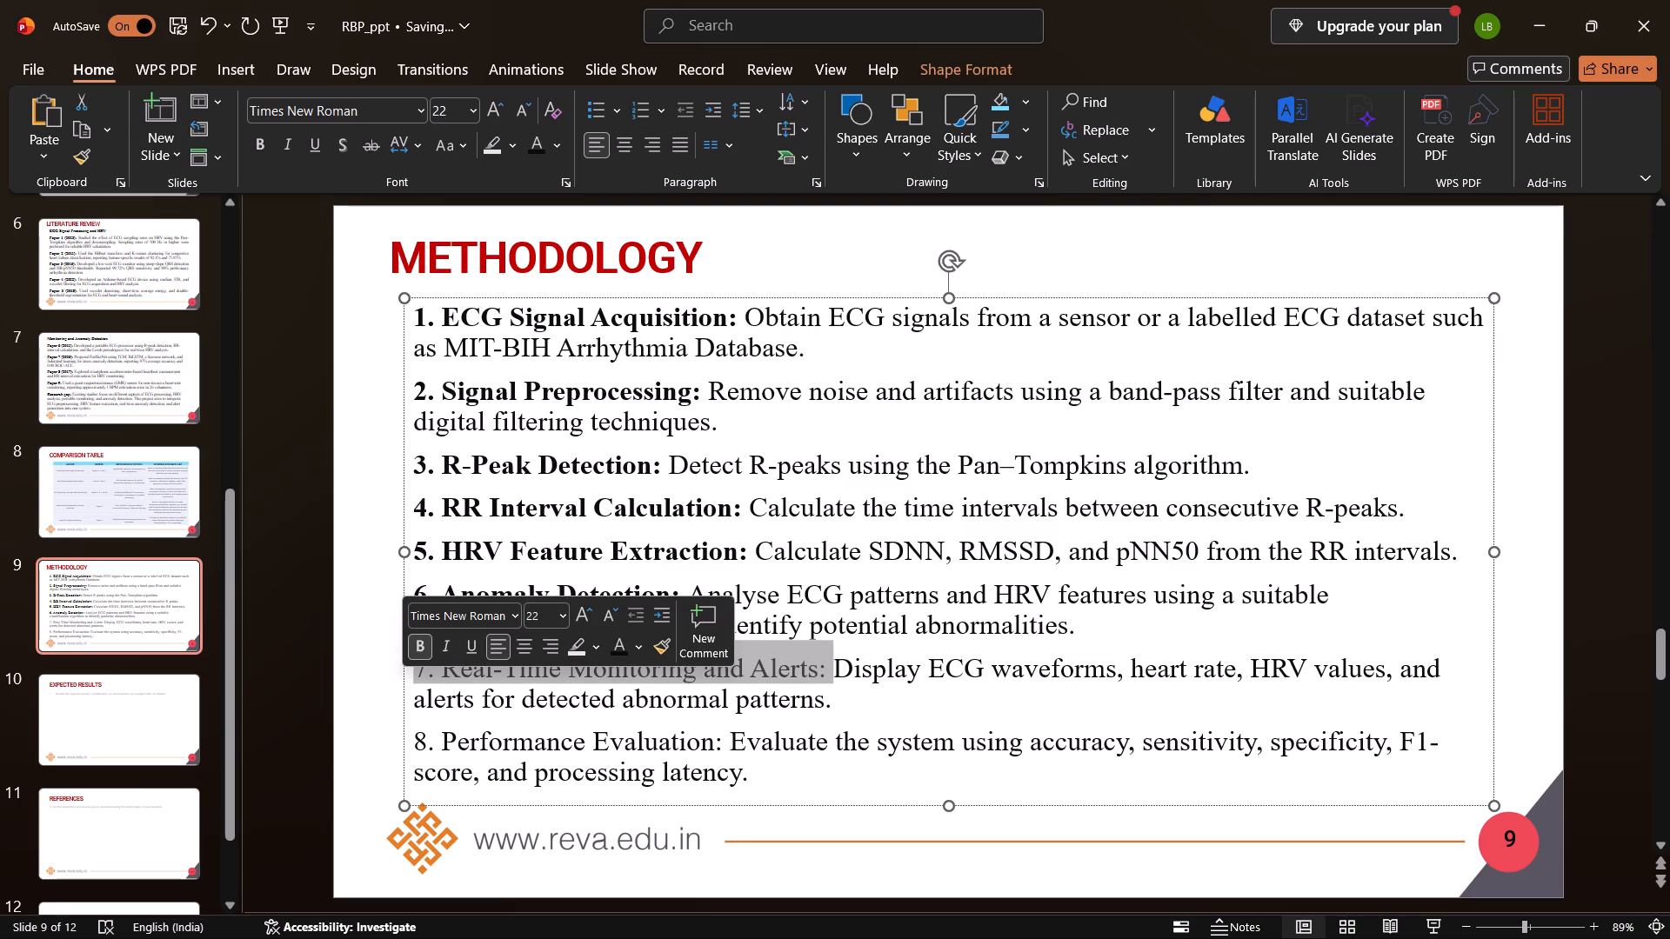
click(729, 740)
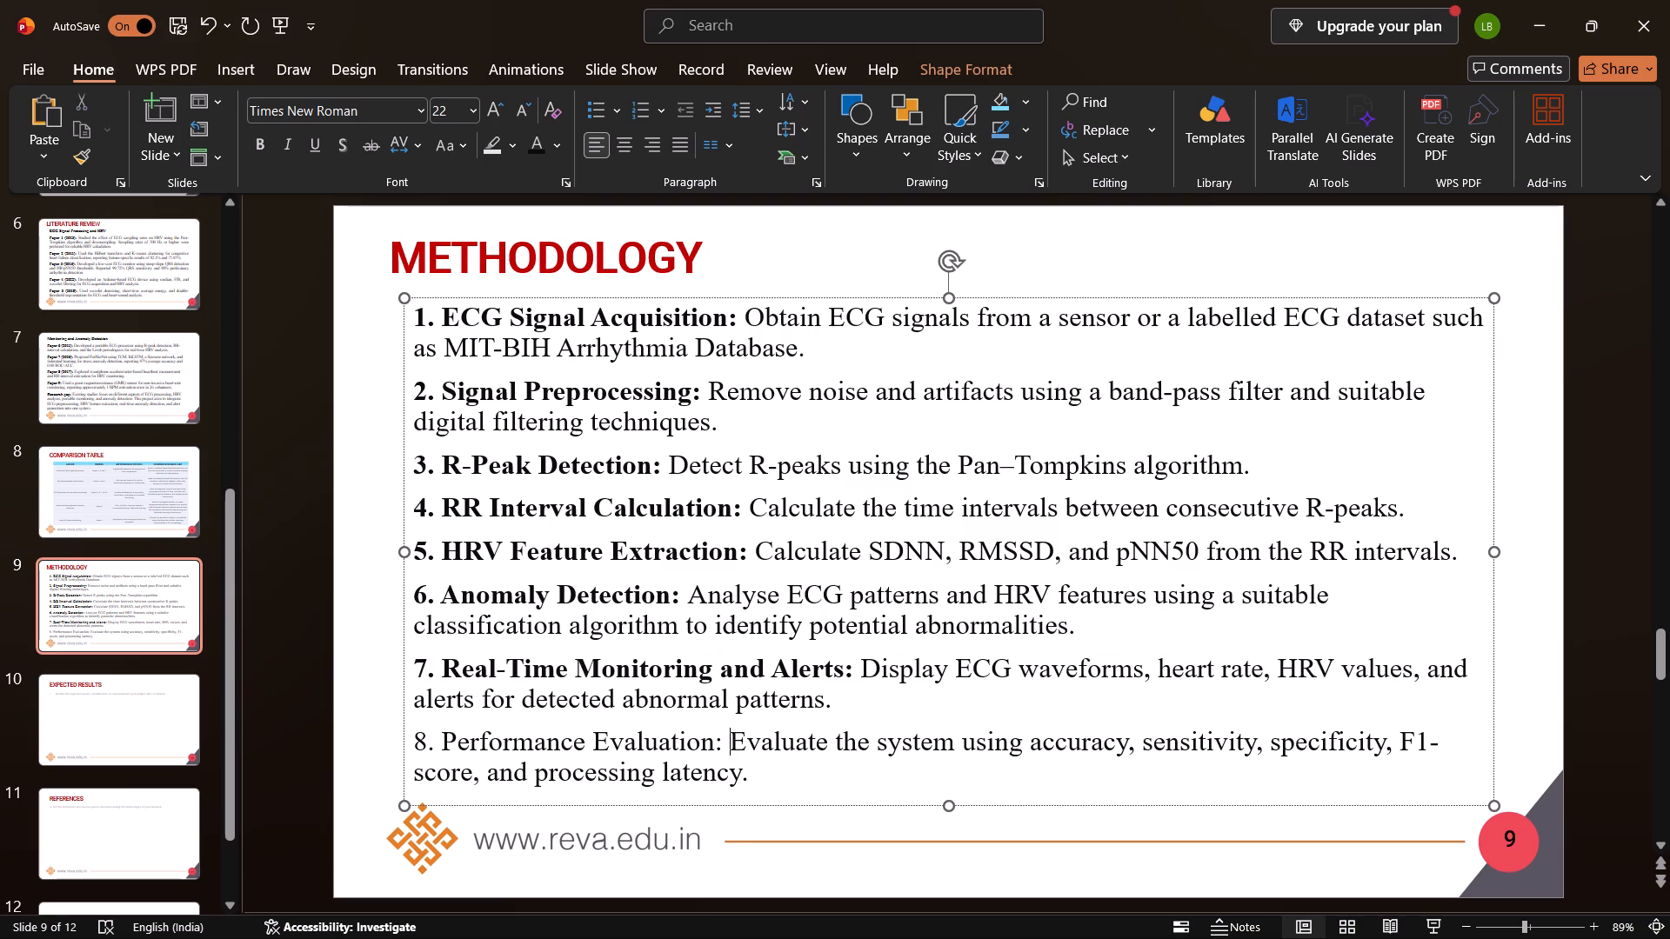
drag(729, 740, 417, 744)
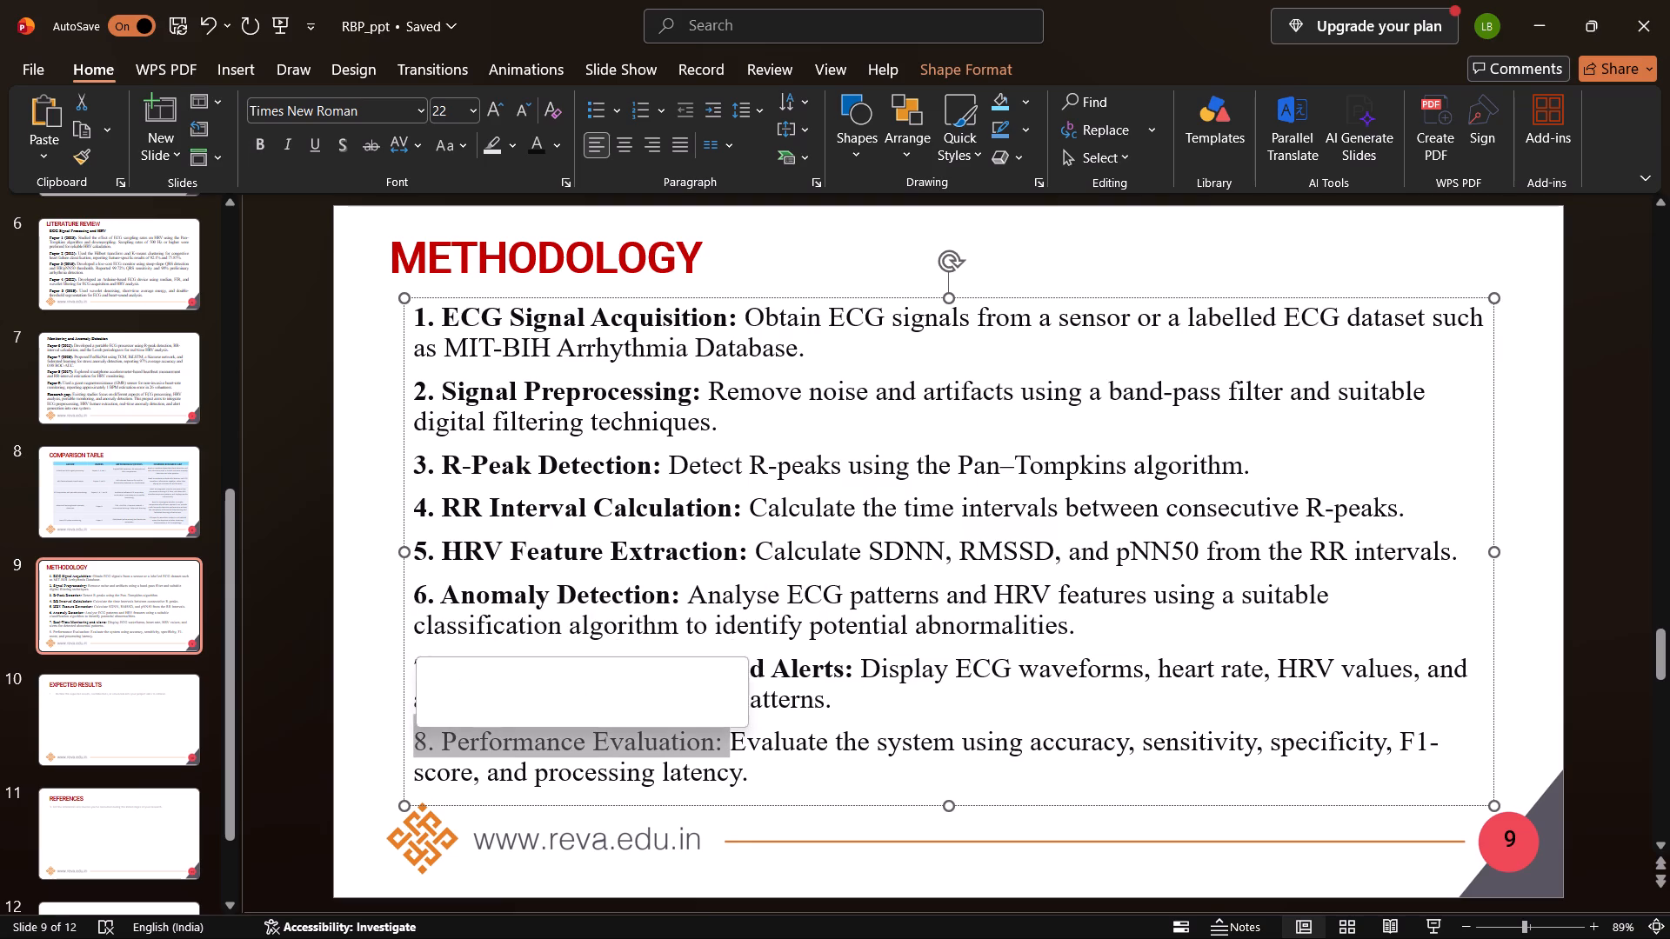
click(435, 709)
click(932, 703)
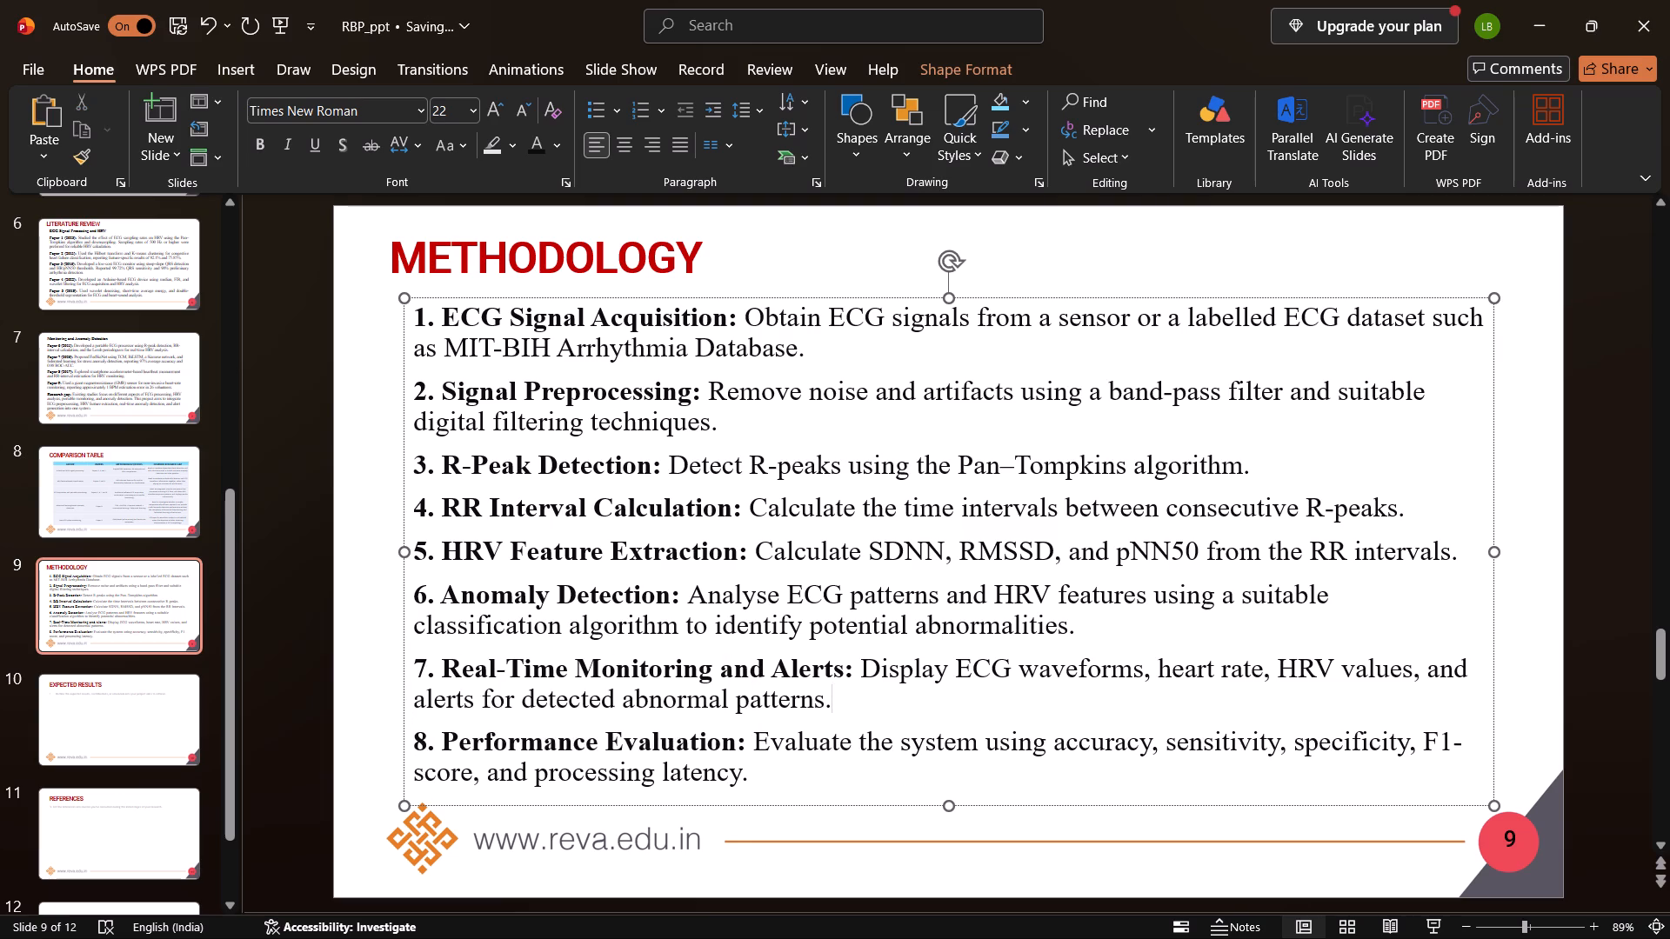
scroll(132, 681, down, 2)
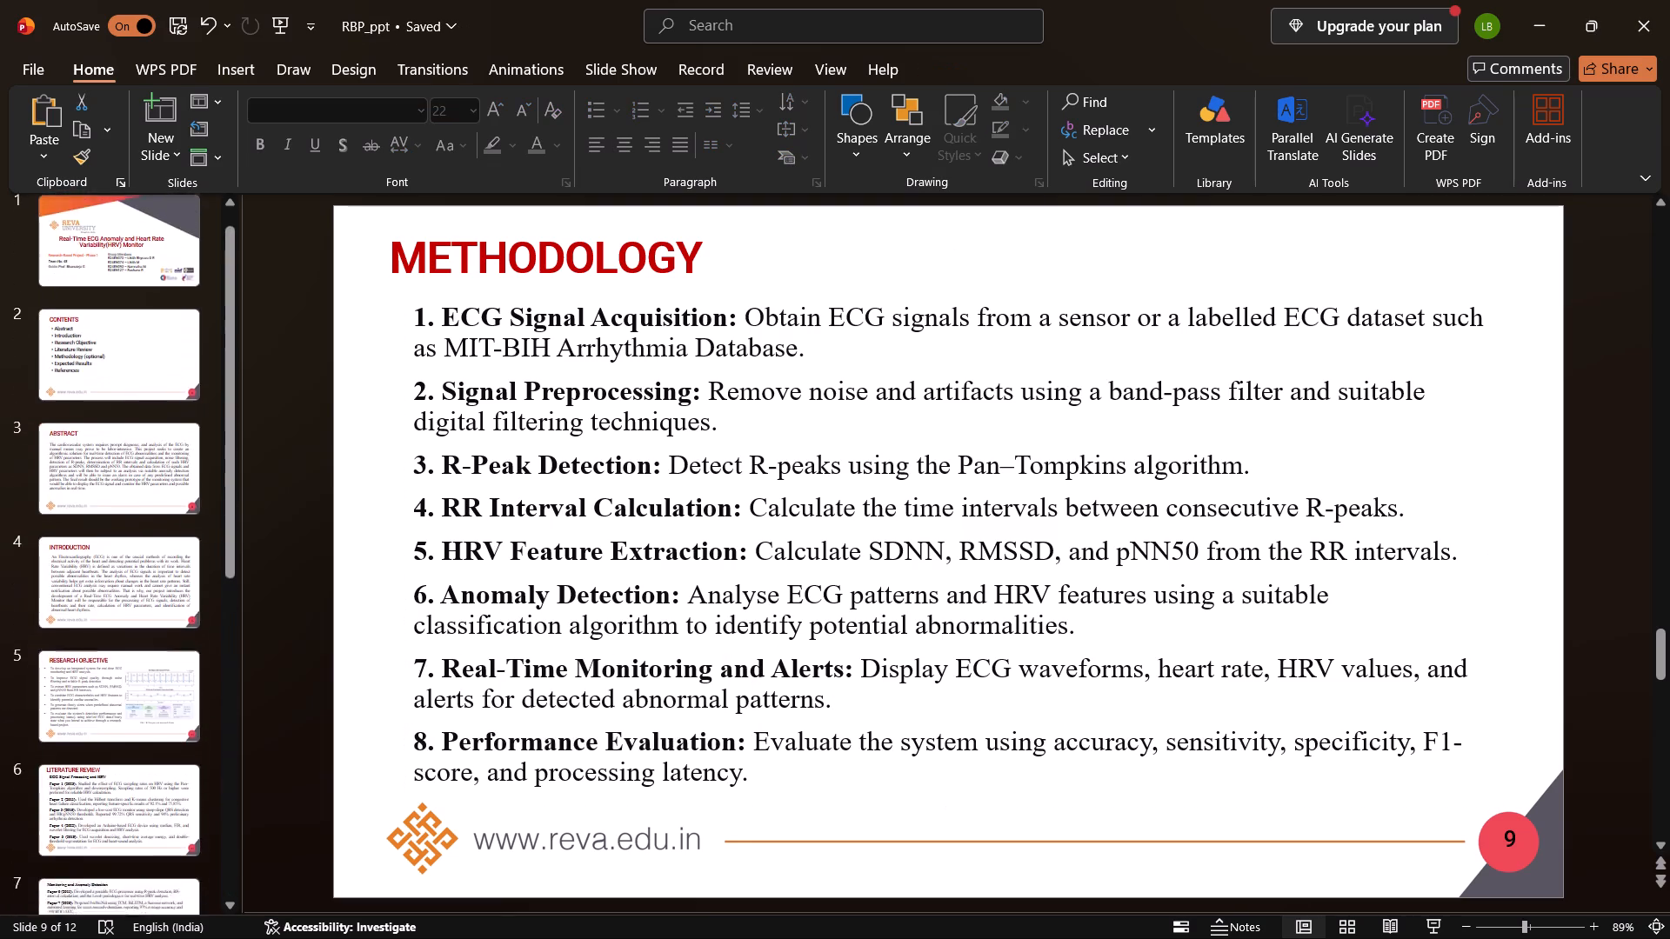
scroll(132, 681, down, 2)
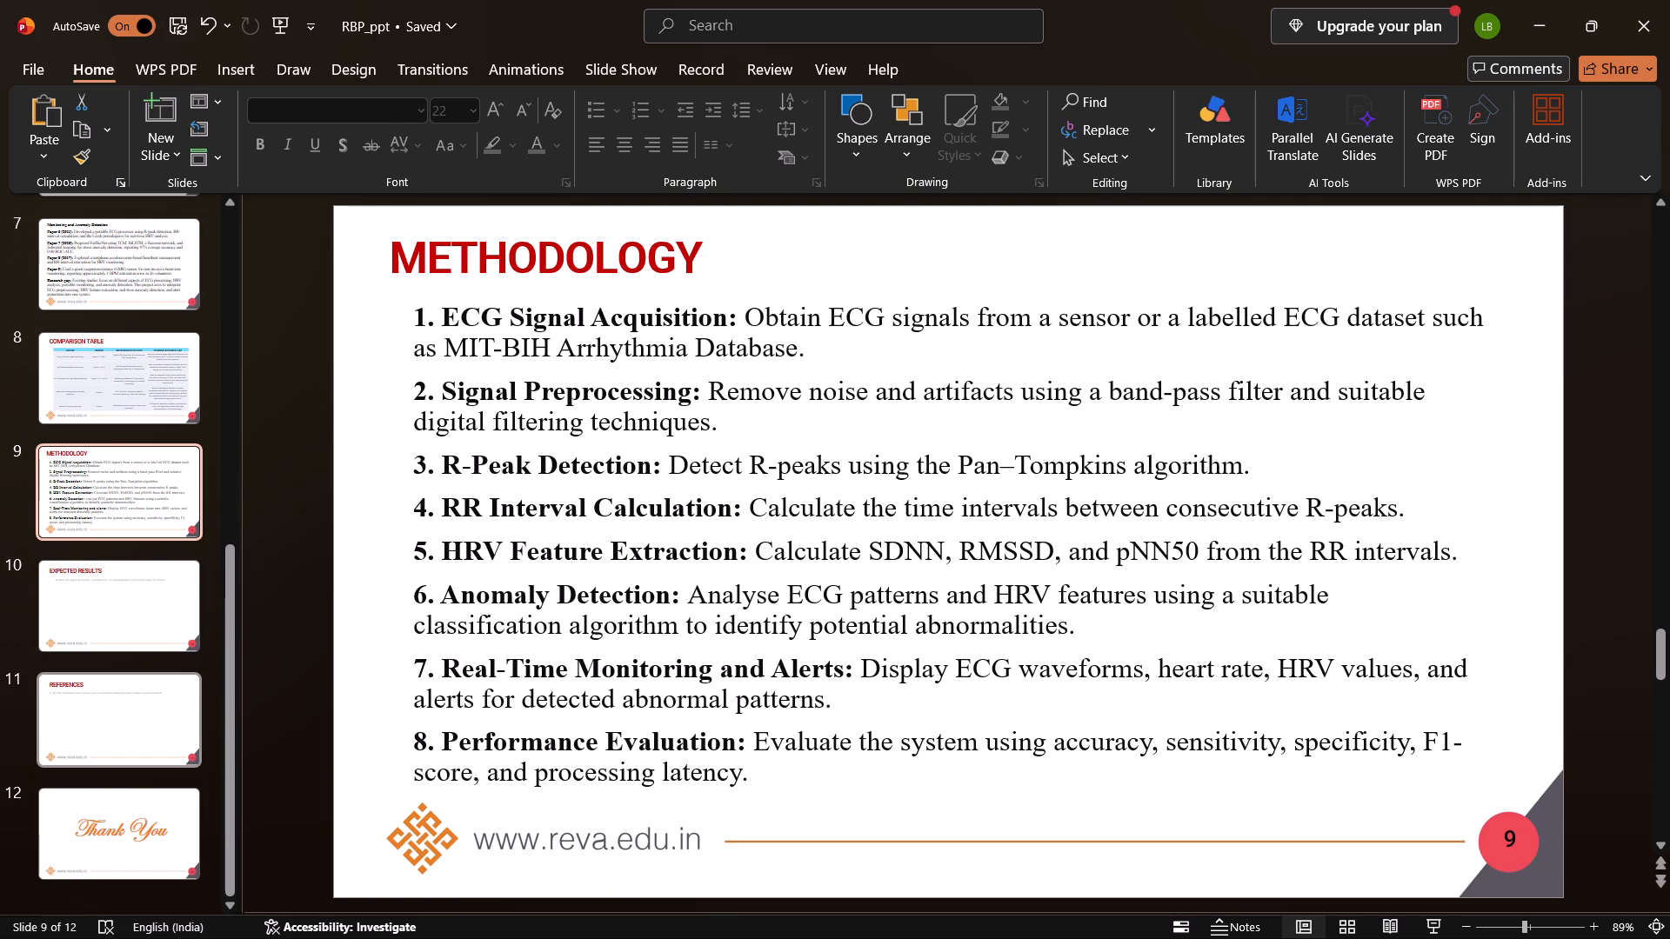
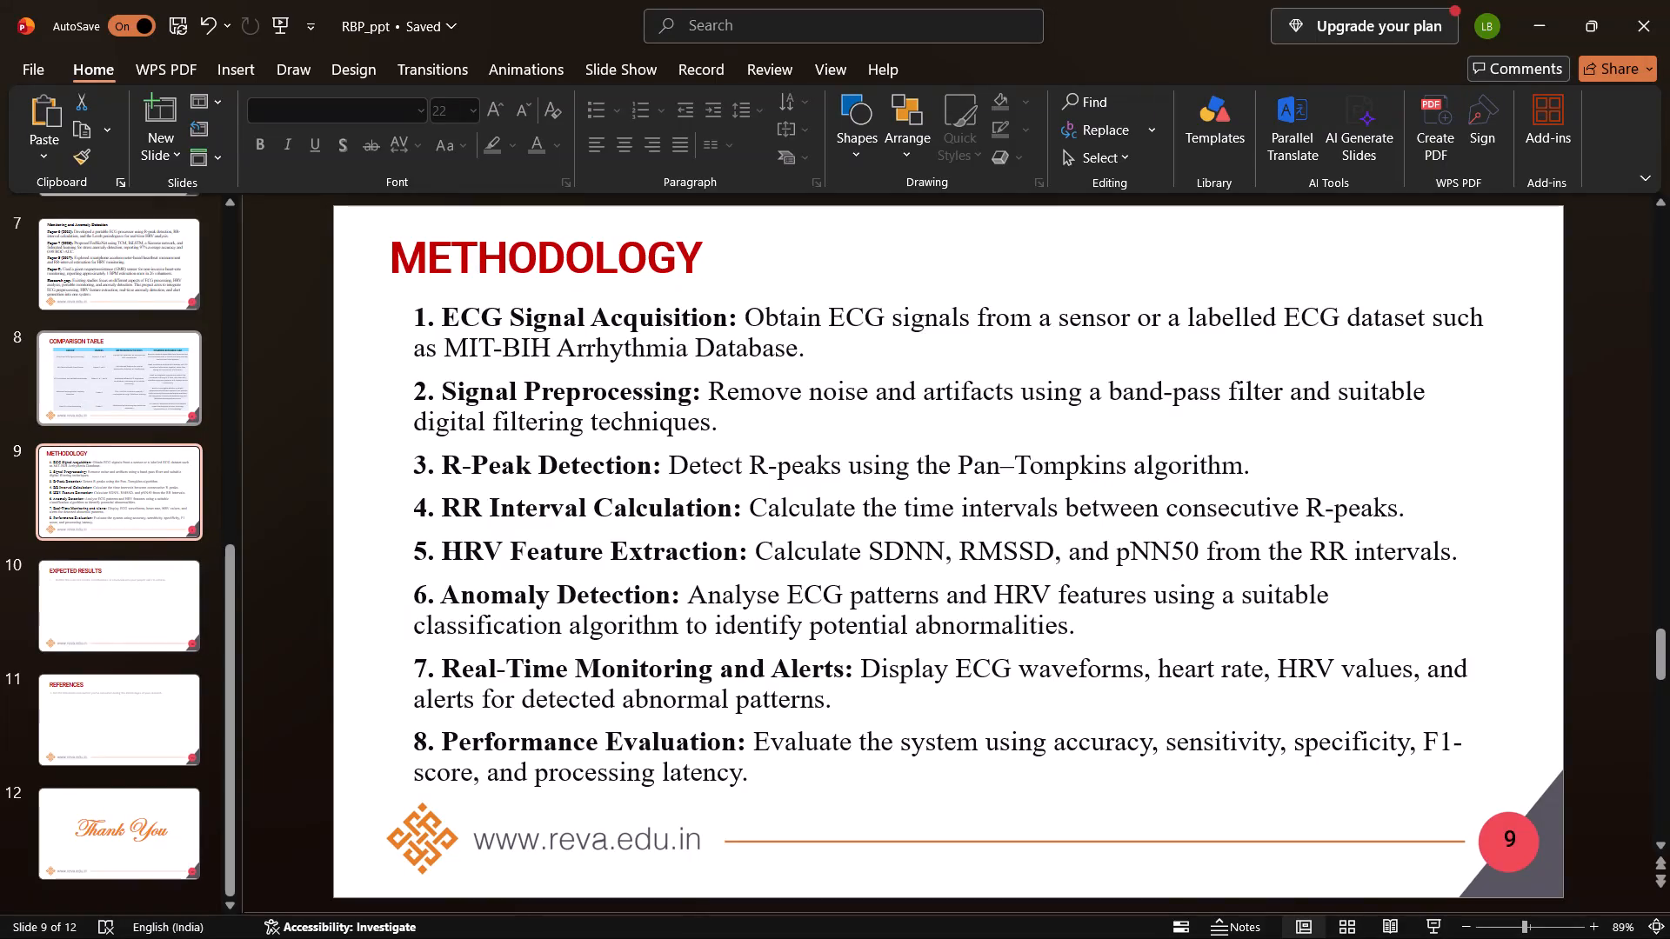
On slide 7, reword "This project aims" in the Research gap paragraph to "Our project aims".
click(116, 378)
click(133, 259)
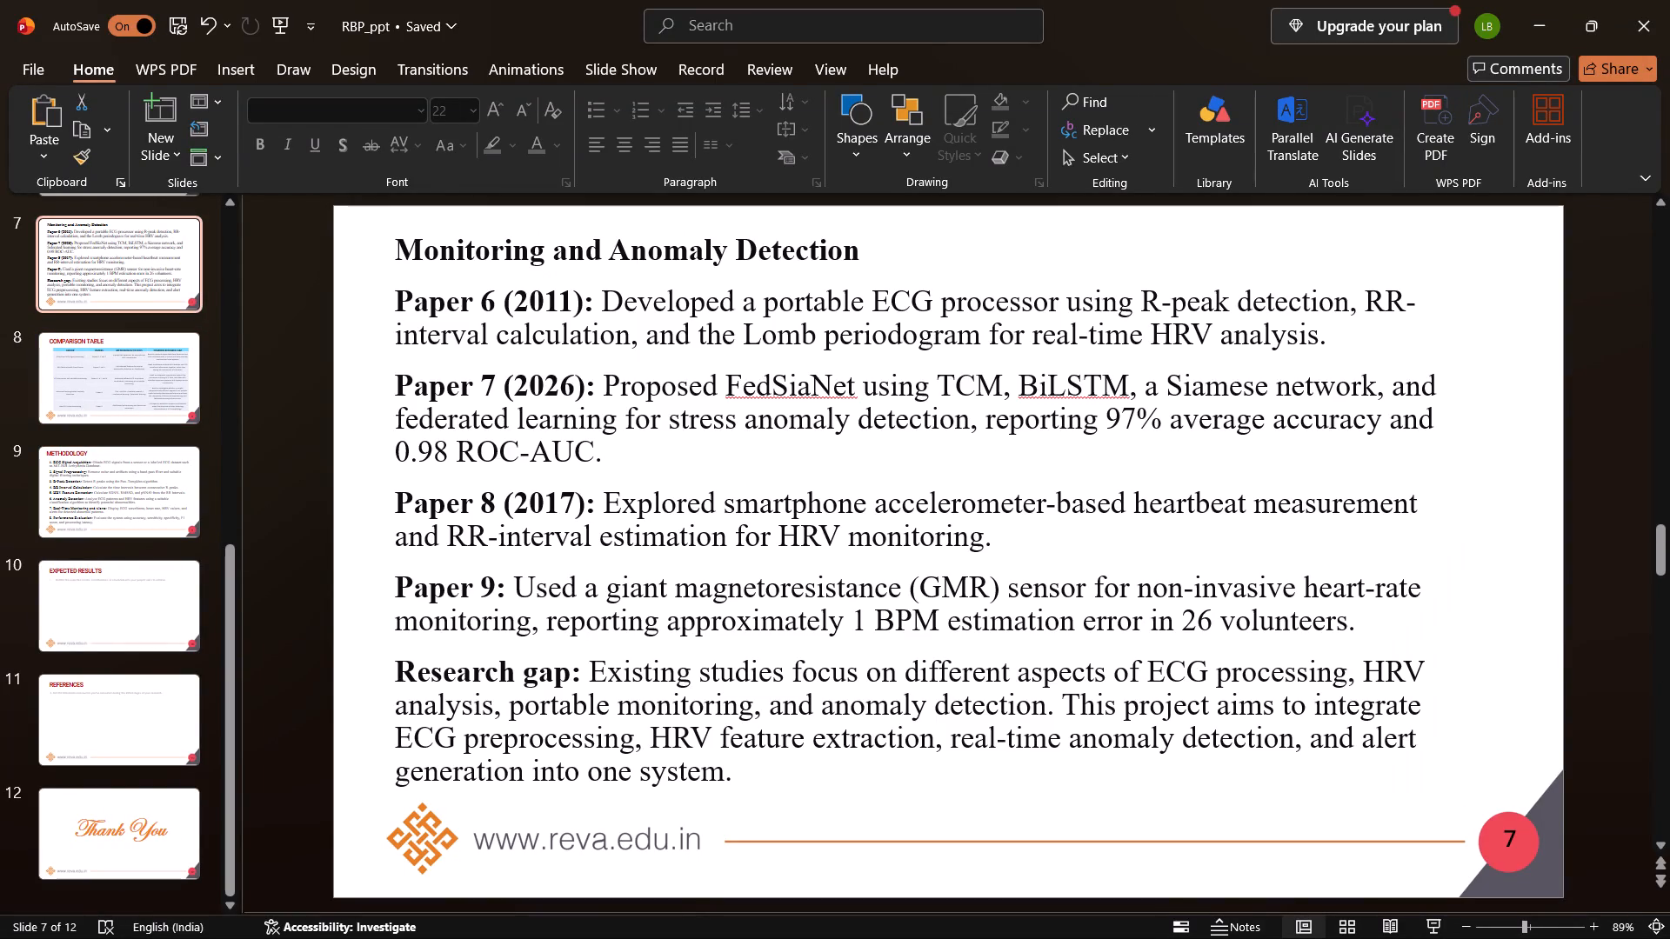
click(1123, 701)
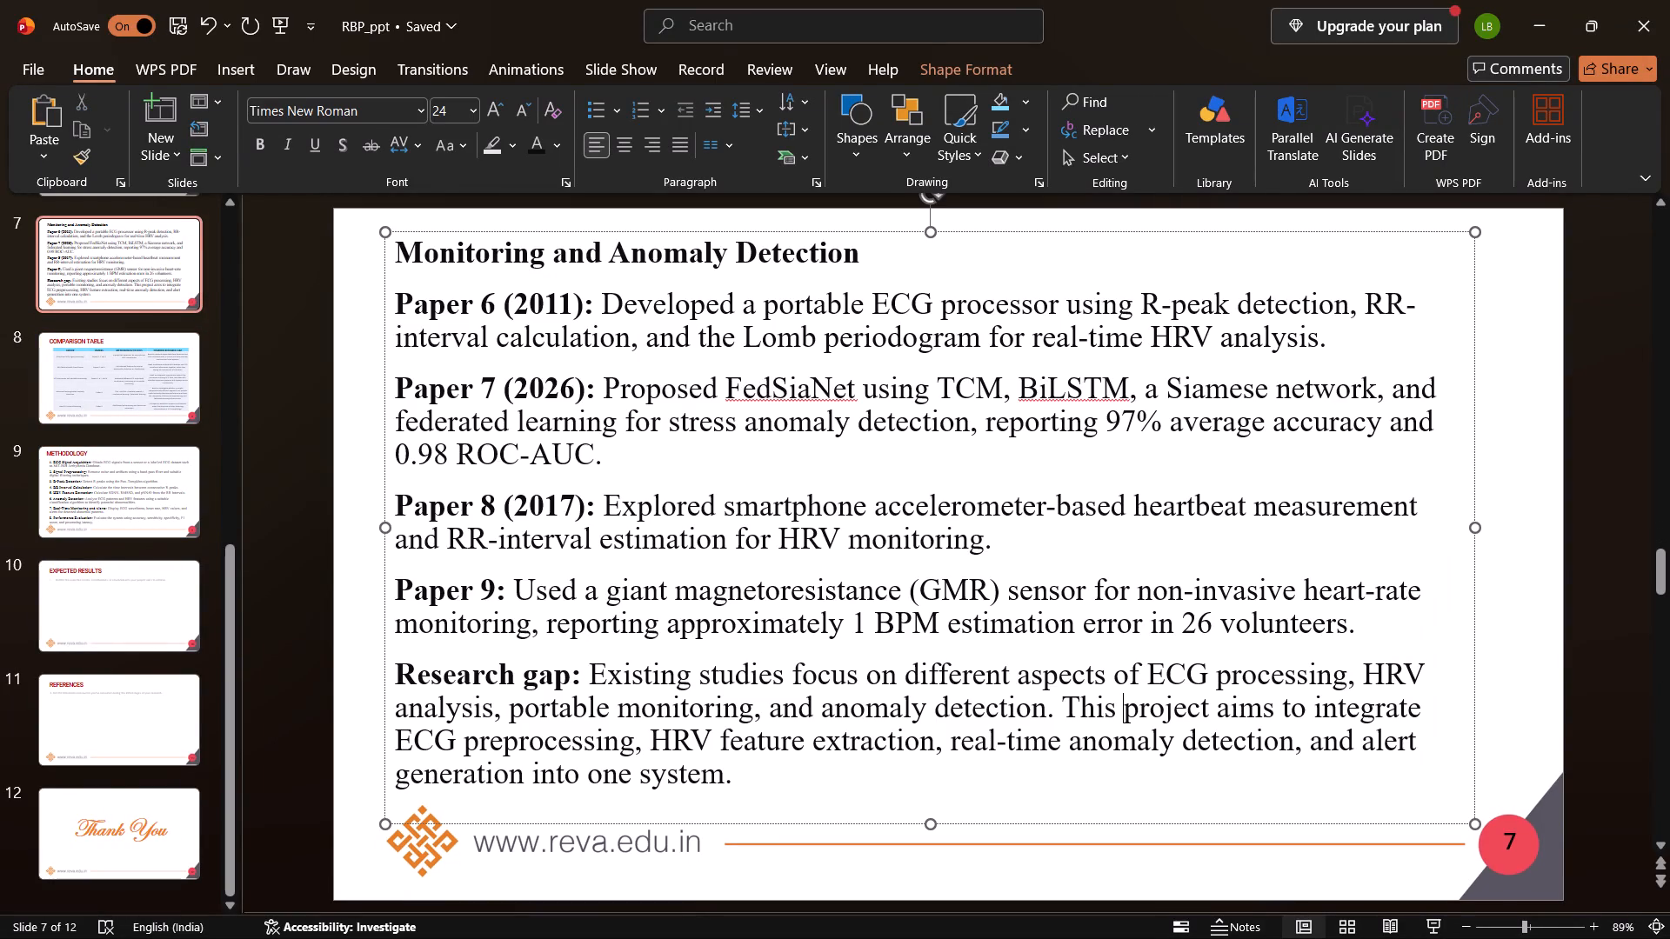
key(Left)
key(BackSpace)
key(BackSpace)
key(BackSpace)
key(BackSpace)
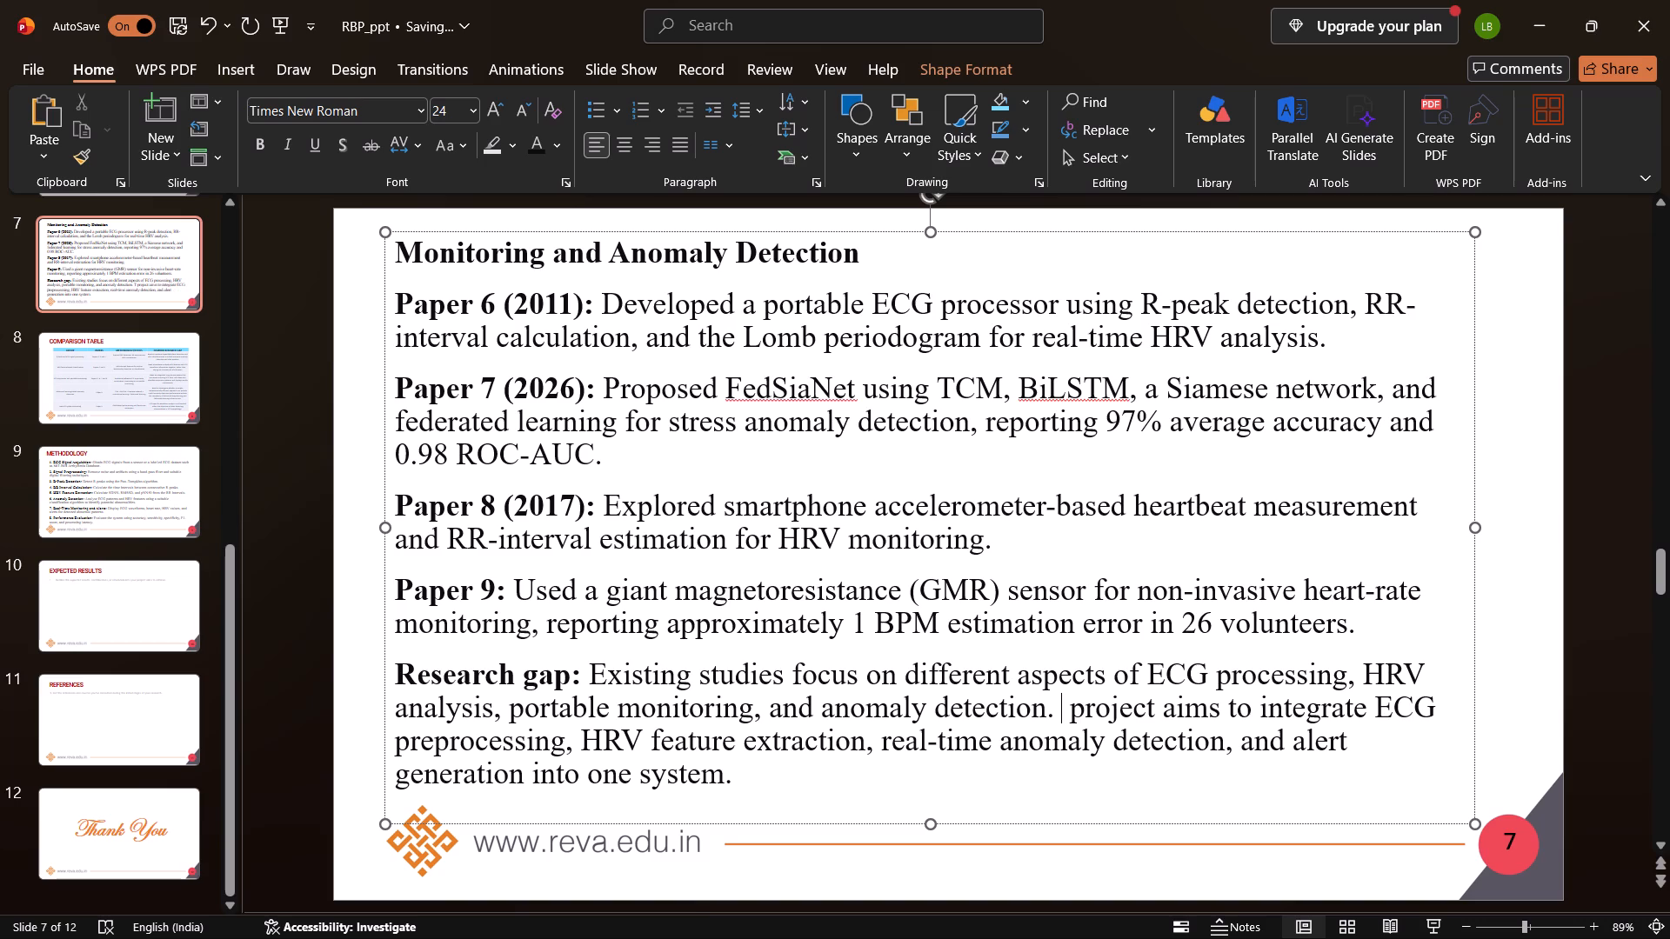
text(Our)
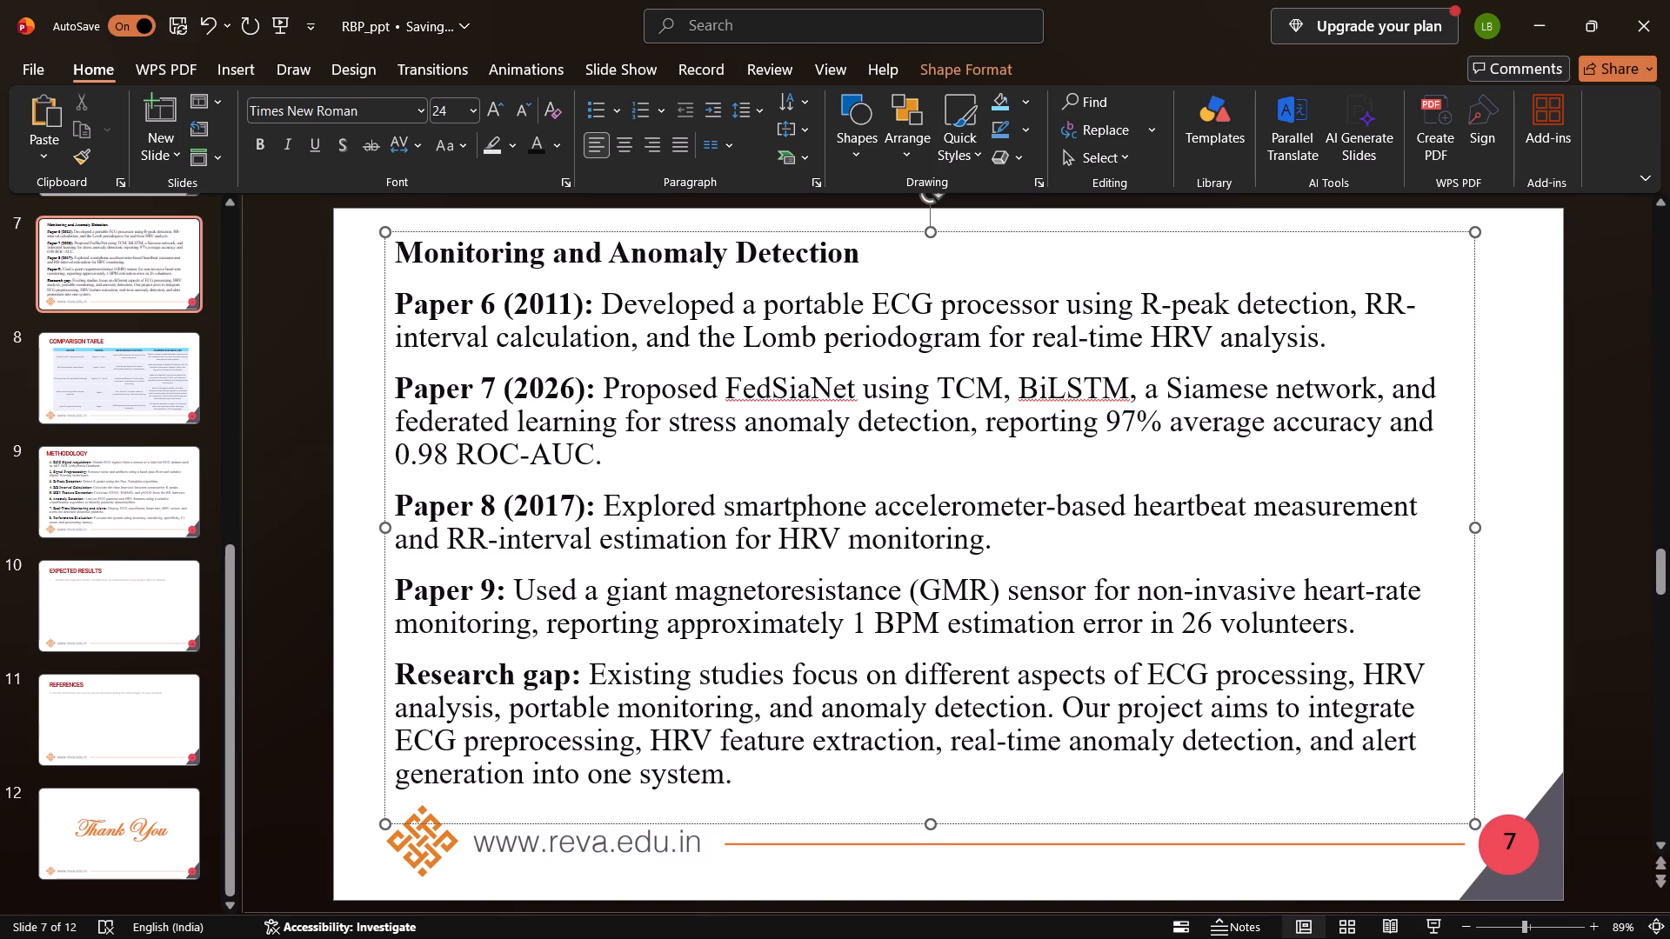
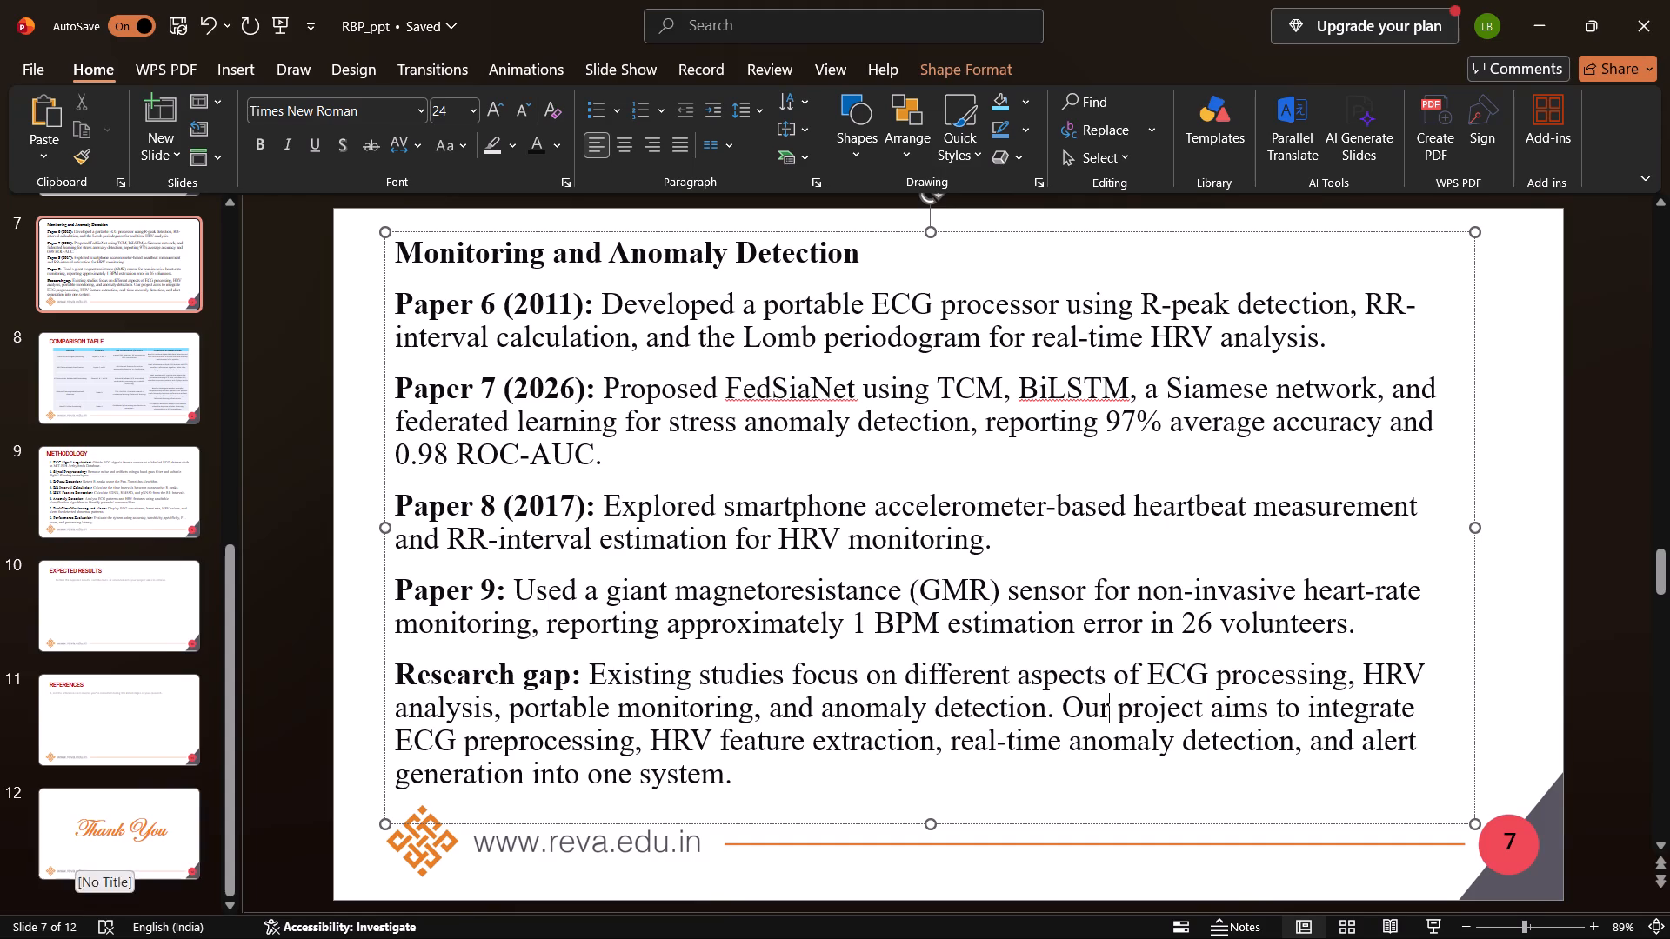
Open the Expected Results slide, slide 10, to review its placeholder content.
click(137, 629)
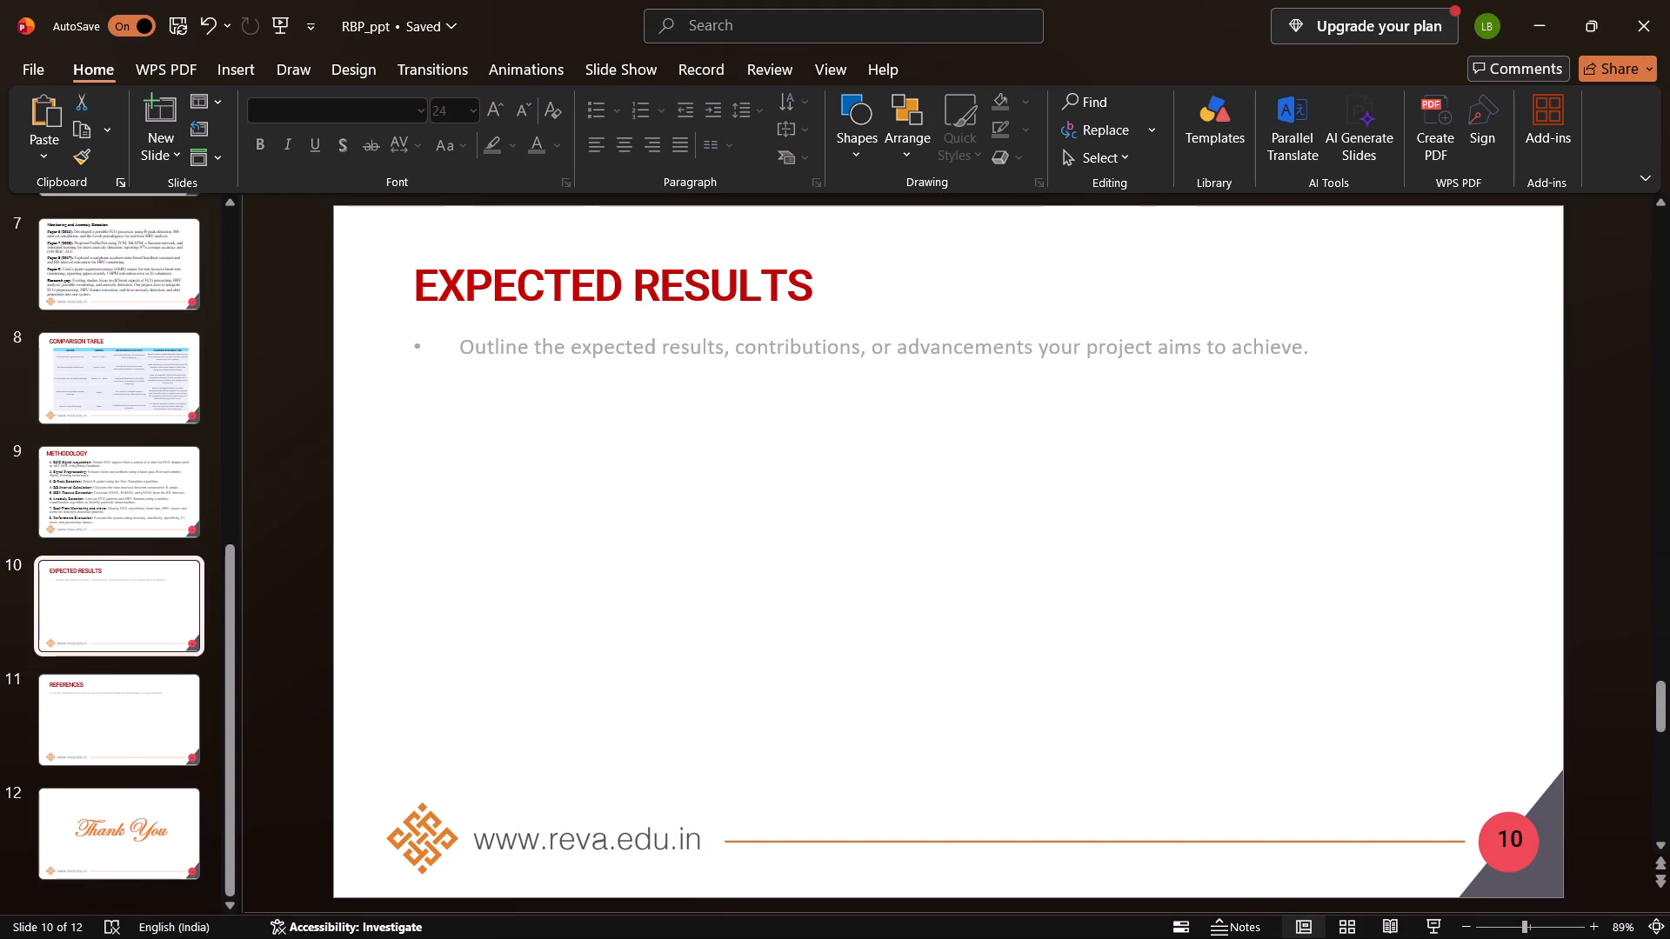
scroll(137, 629, down, 4)
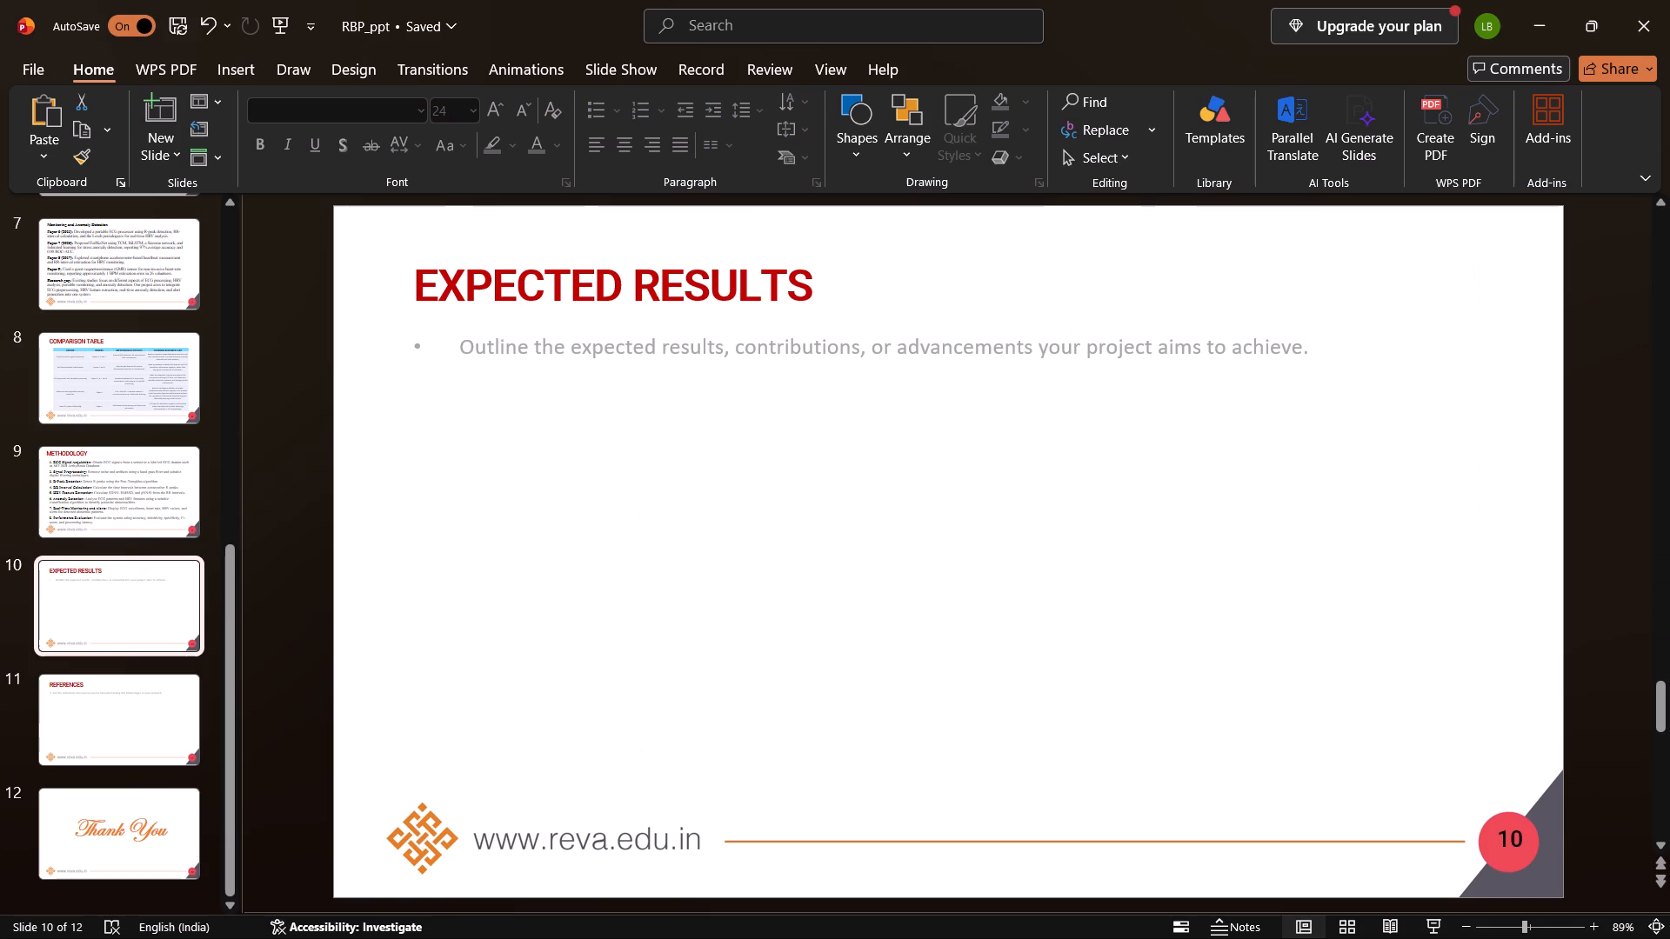
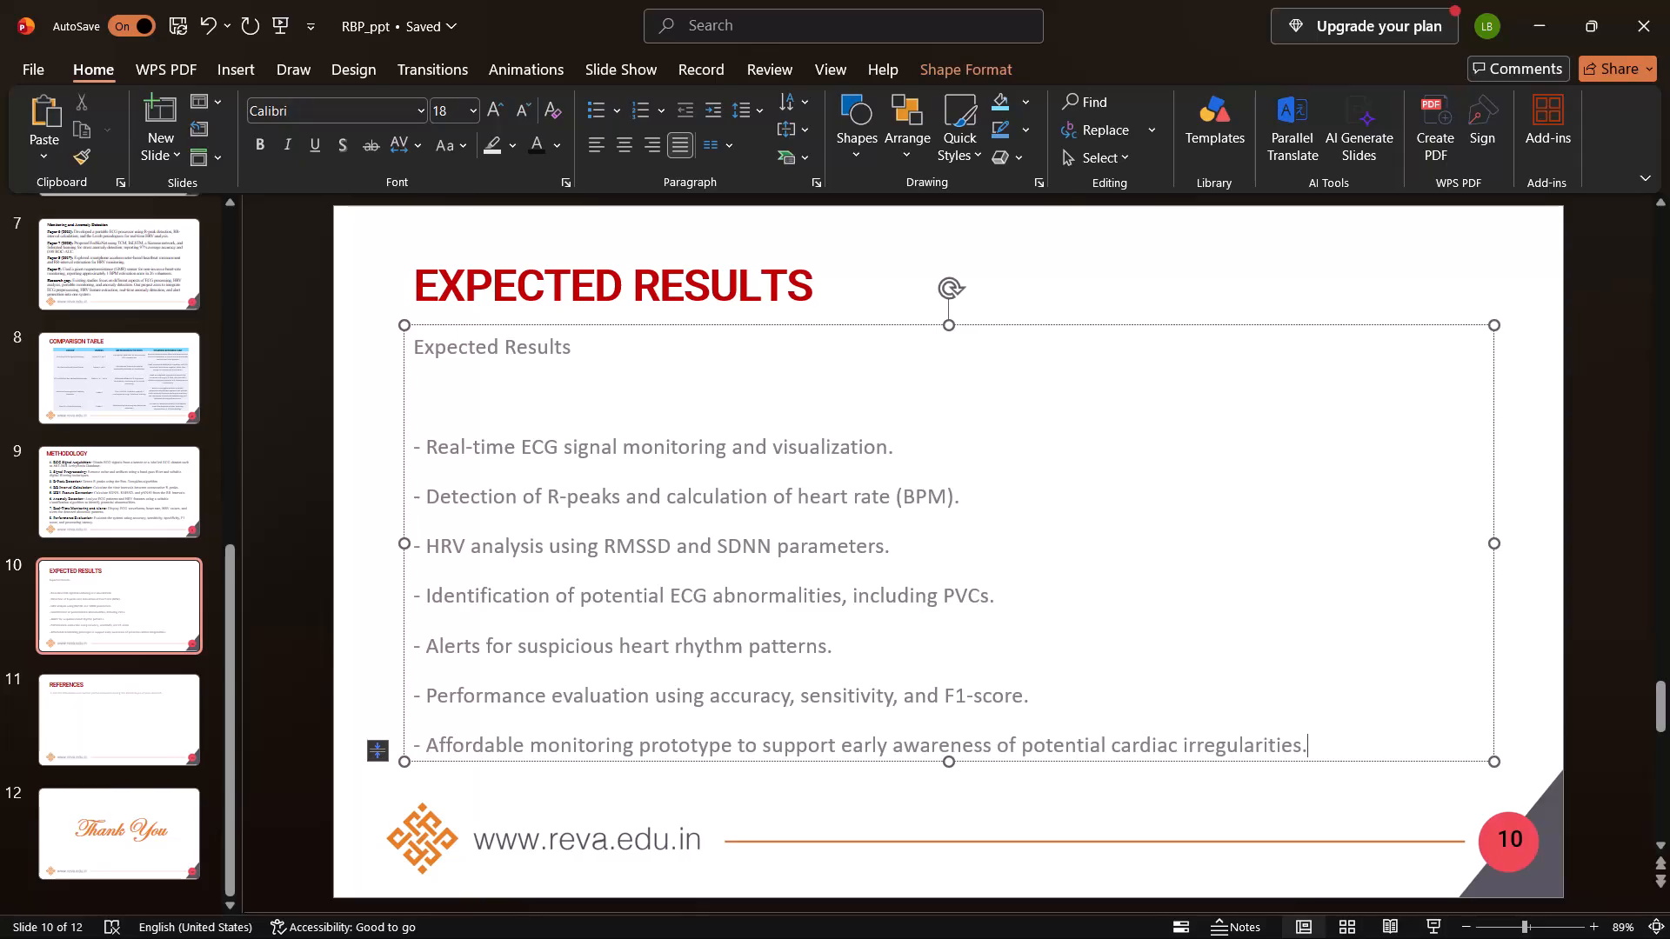
Replace the body text of the Expected Results slide with the copied, more detailed list of expected outcomes.
key(ctrl+a)
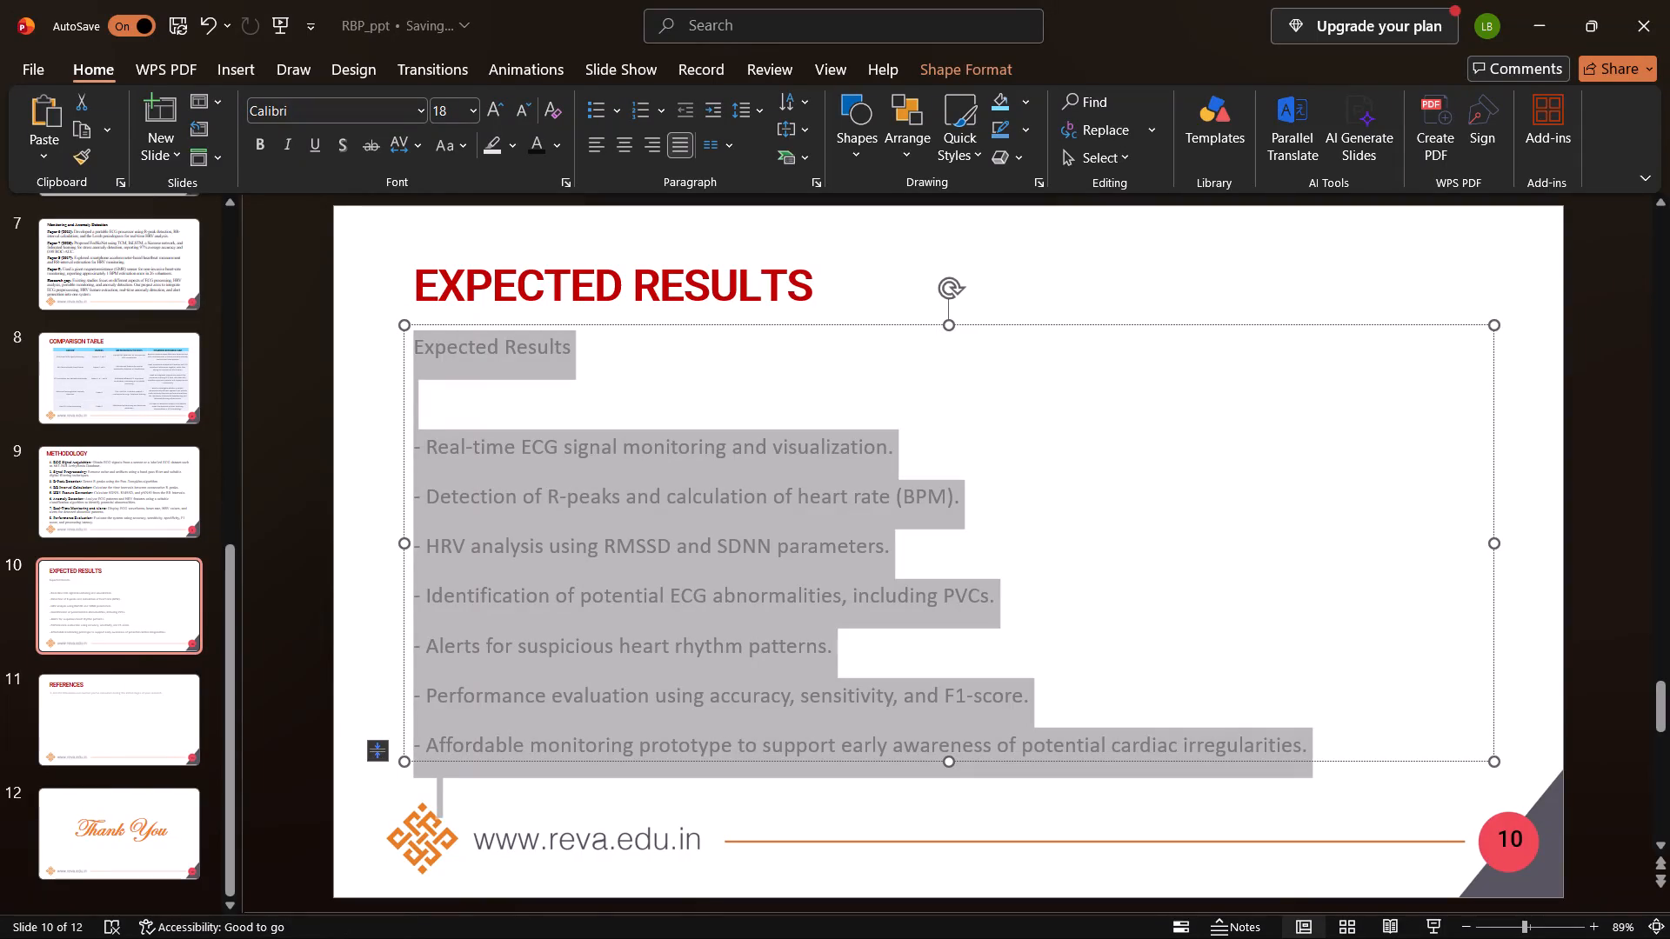
key(BackSpace)
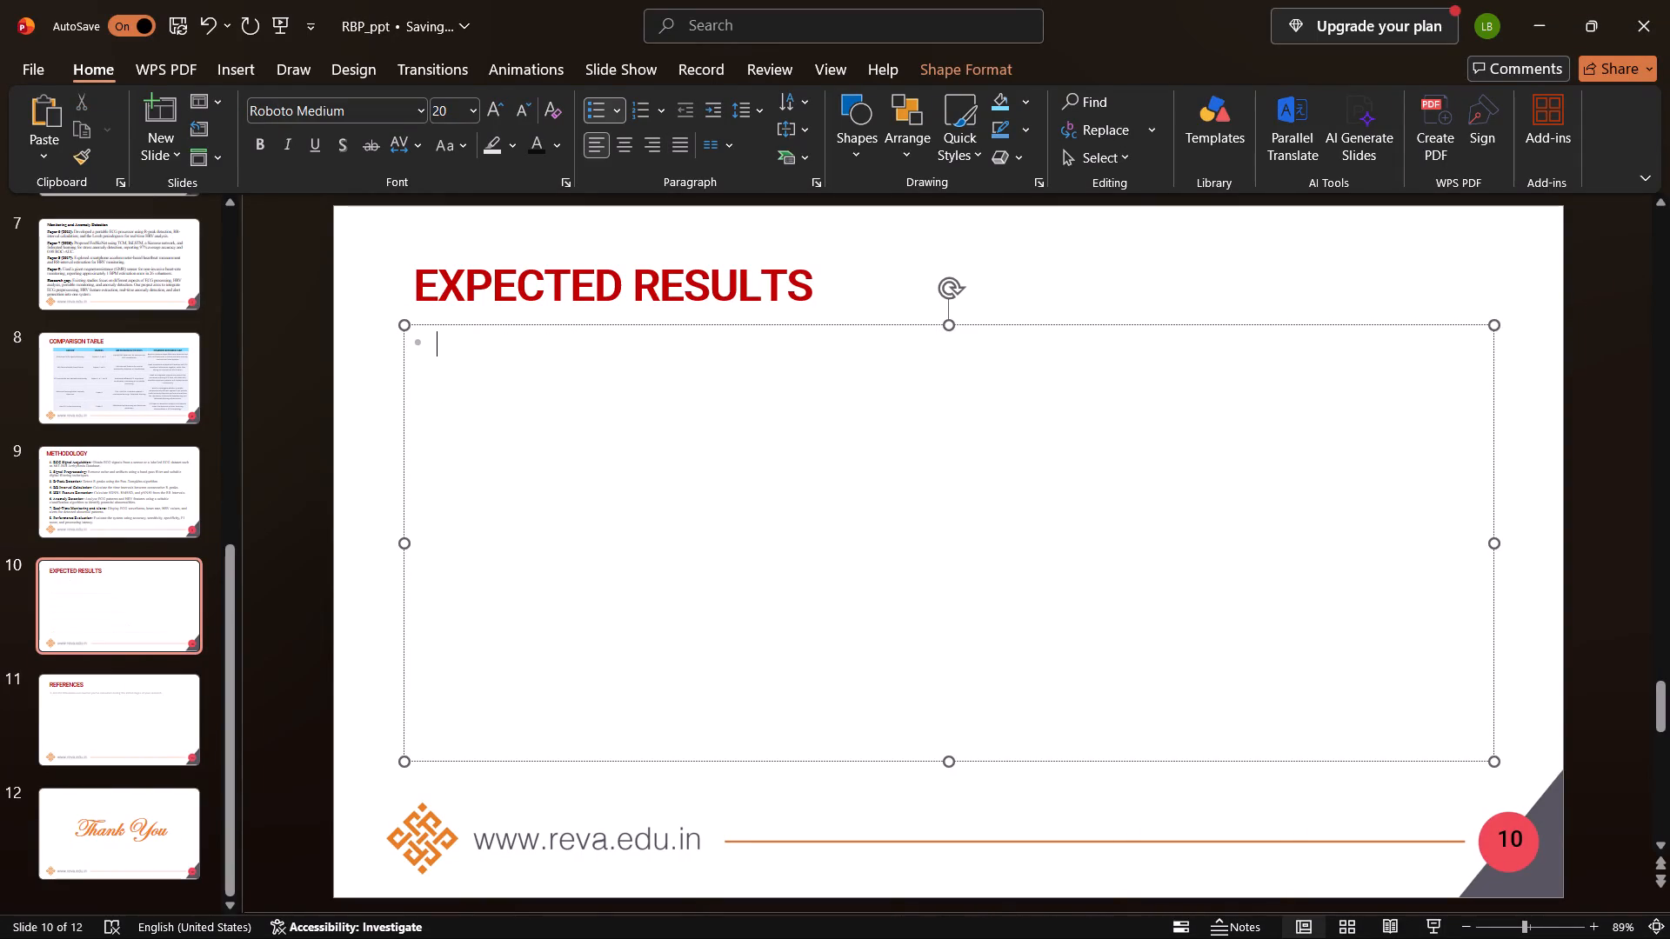
key(BackSpace)
key(ctrl+v)
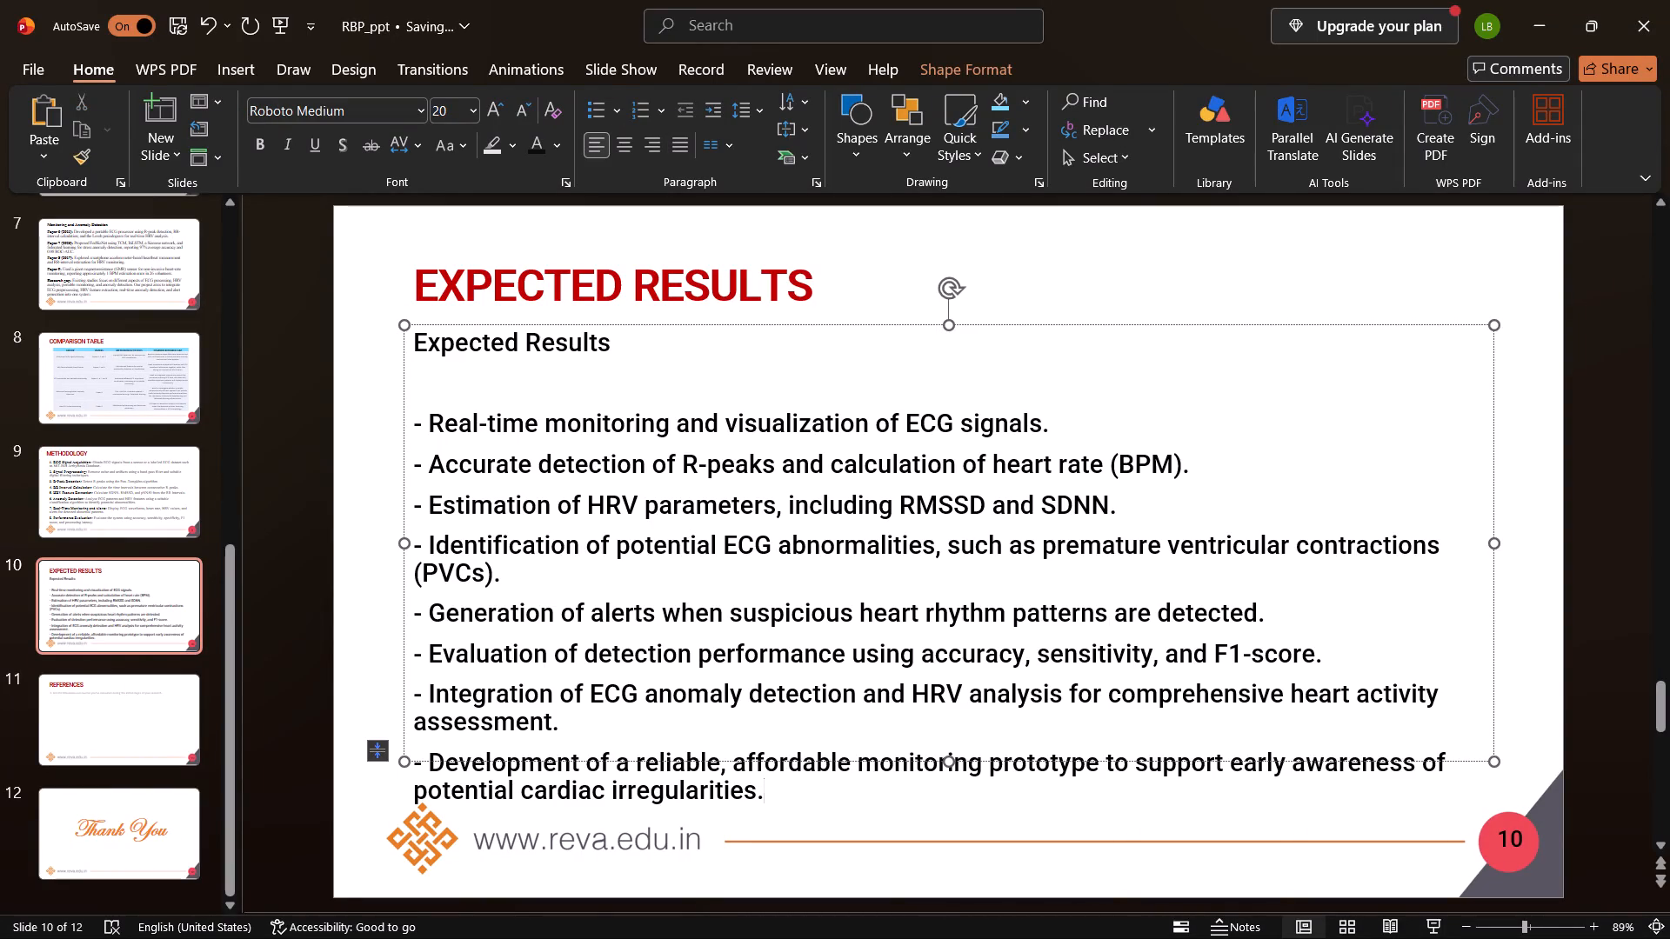
Delete the repeated "Expected Results" line, the blank line and the hyphen before "Real-time monitoring" in the body text.
click(429, 428)
key(BackSpace)
key(BackSpace)
key(BackSpace)
key(BackSpace)
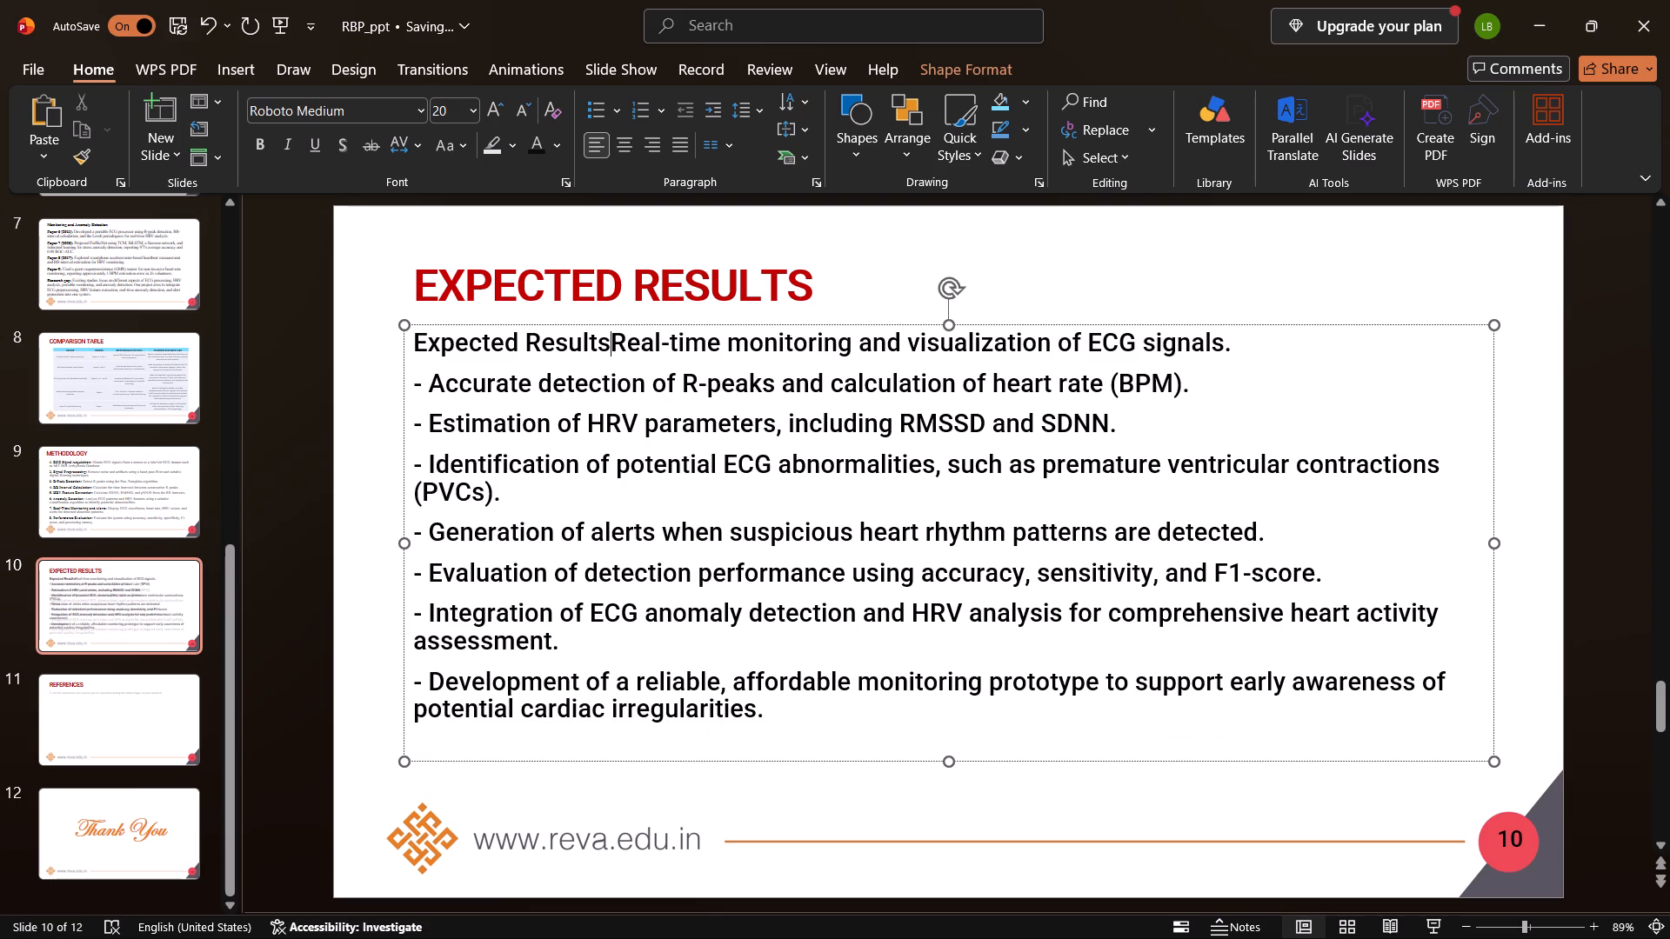
key(BackSpace)
key(BackSpace)
key(BackSpace)
key(BackSpace)
key(BackSpace)
key(BackSpace)
key(BackSpace)
key(BackSpace)
key(BackSpace)
key(BackSpace)
key(BackSpace)
key(BackSpace)
key(BackSpace)
key(BackSpace)
key(BackSpace)
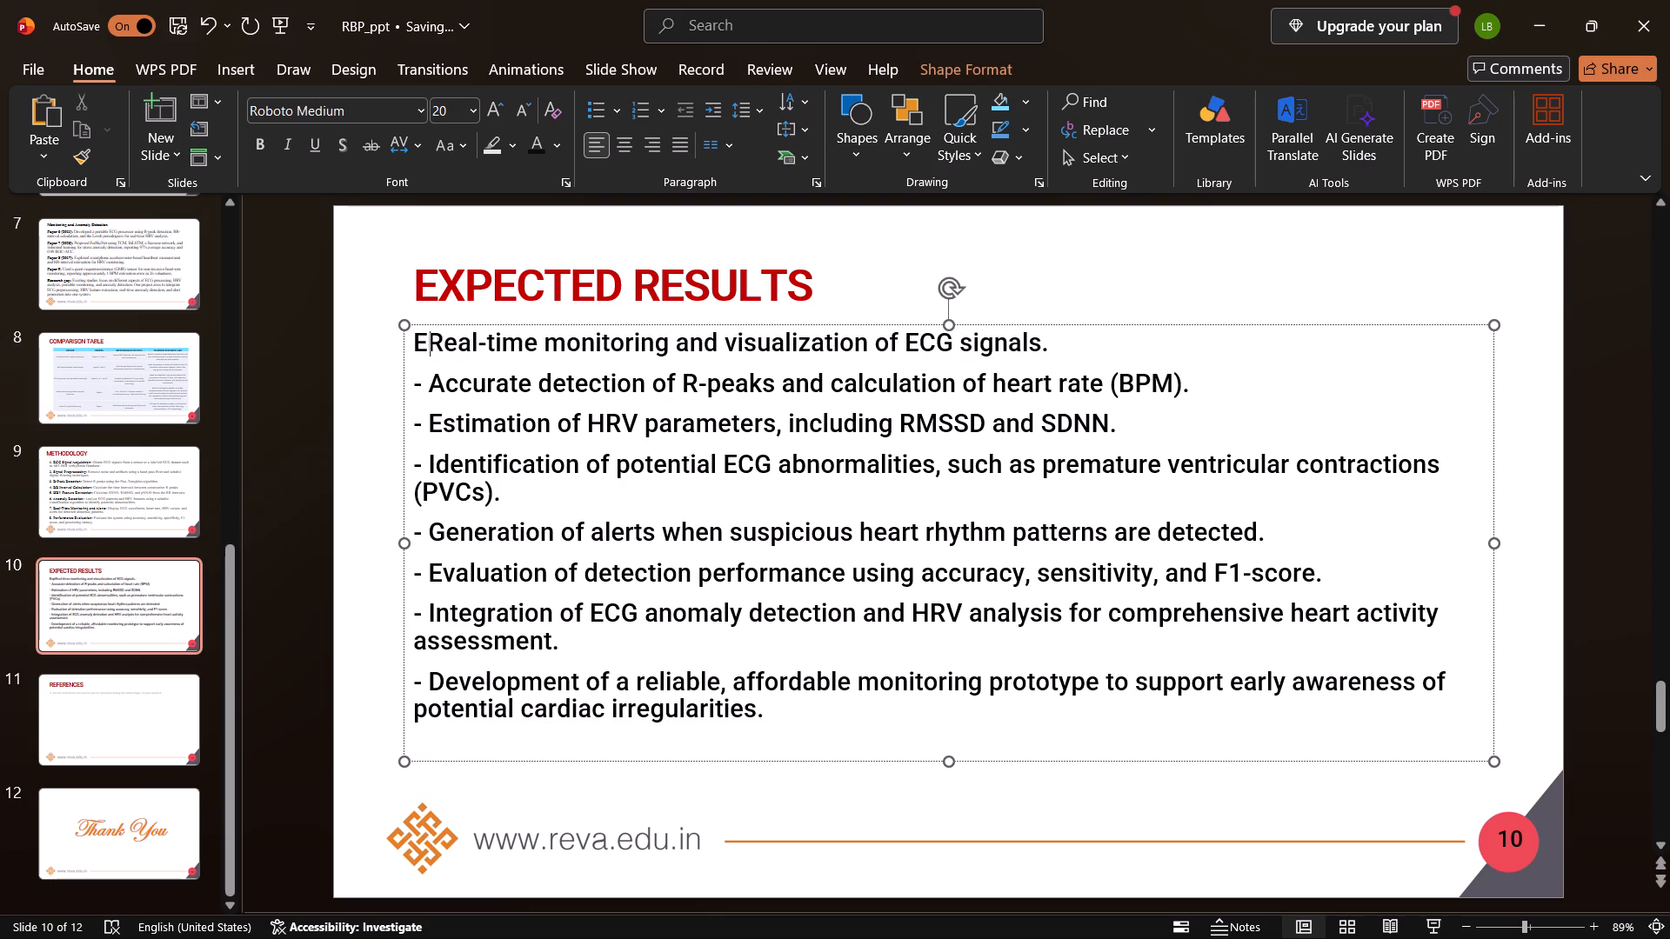
key(BackSpace)
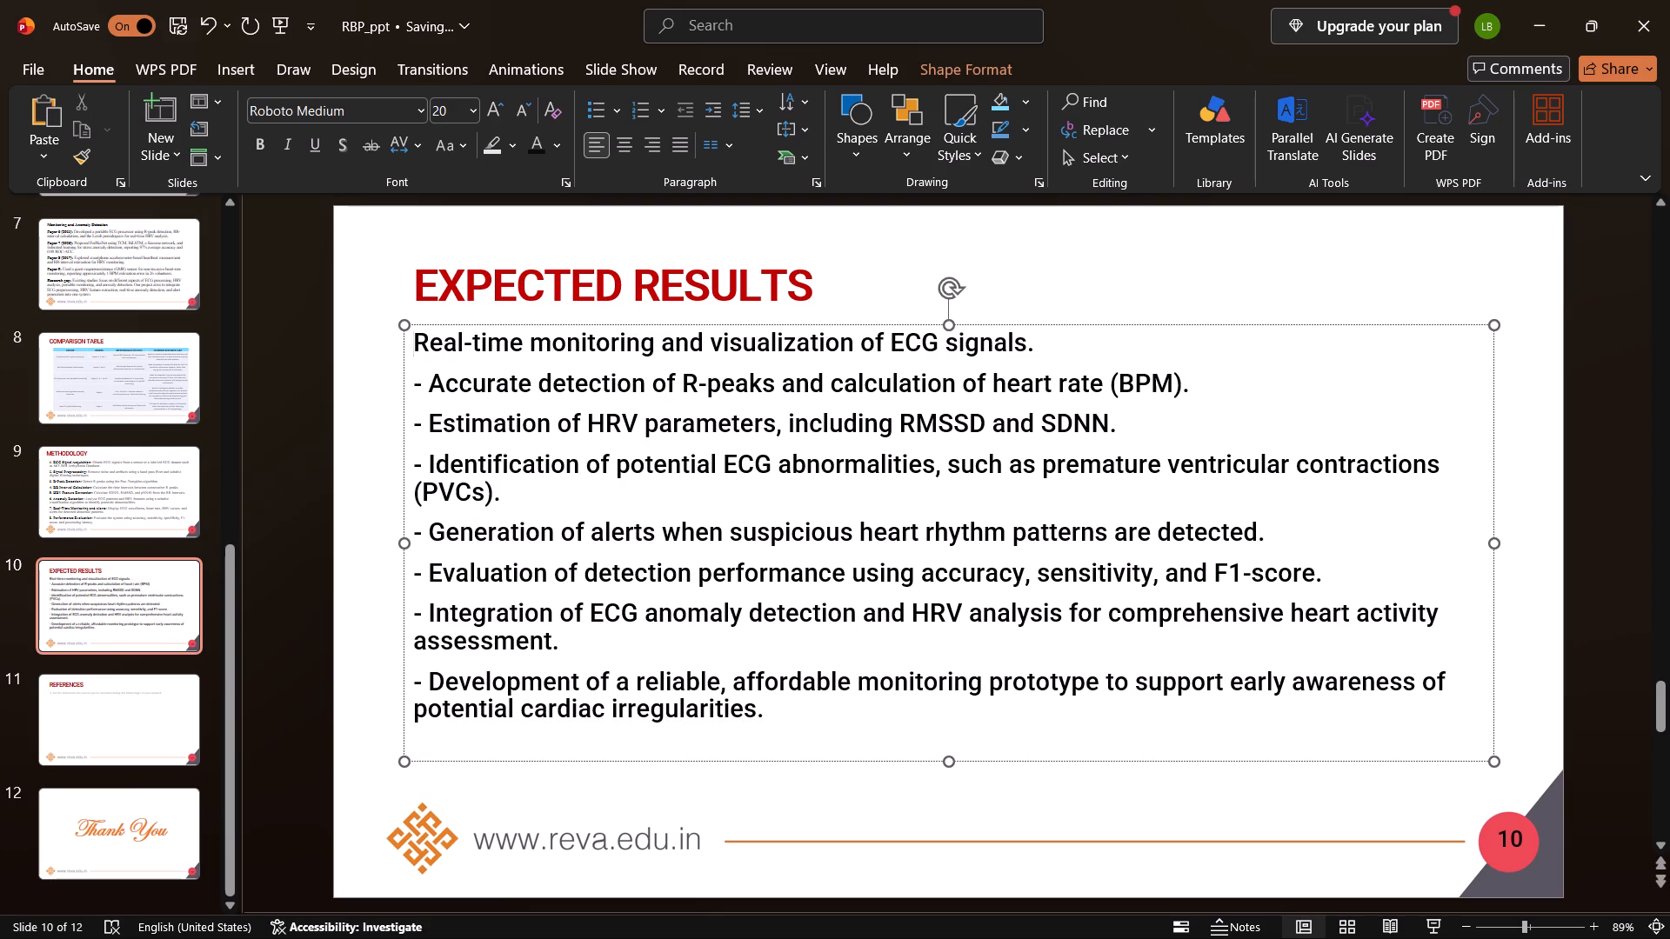
Format all the expected-results lines as a list with filled round bullets.
drag(416, 338, 797, 711)
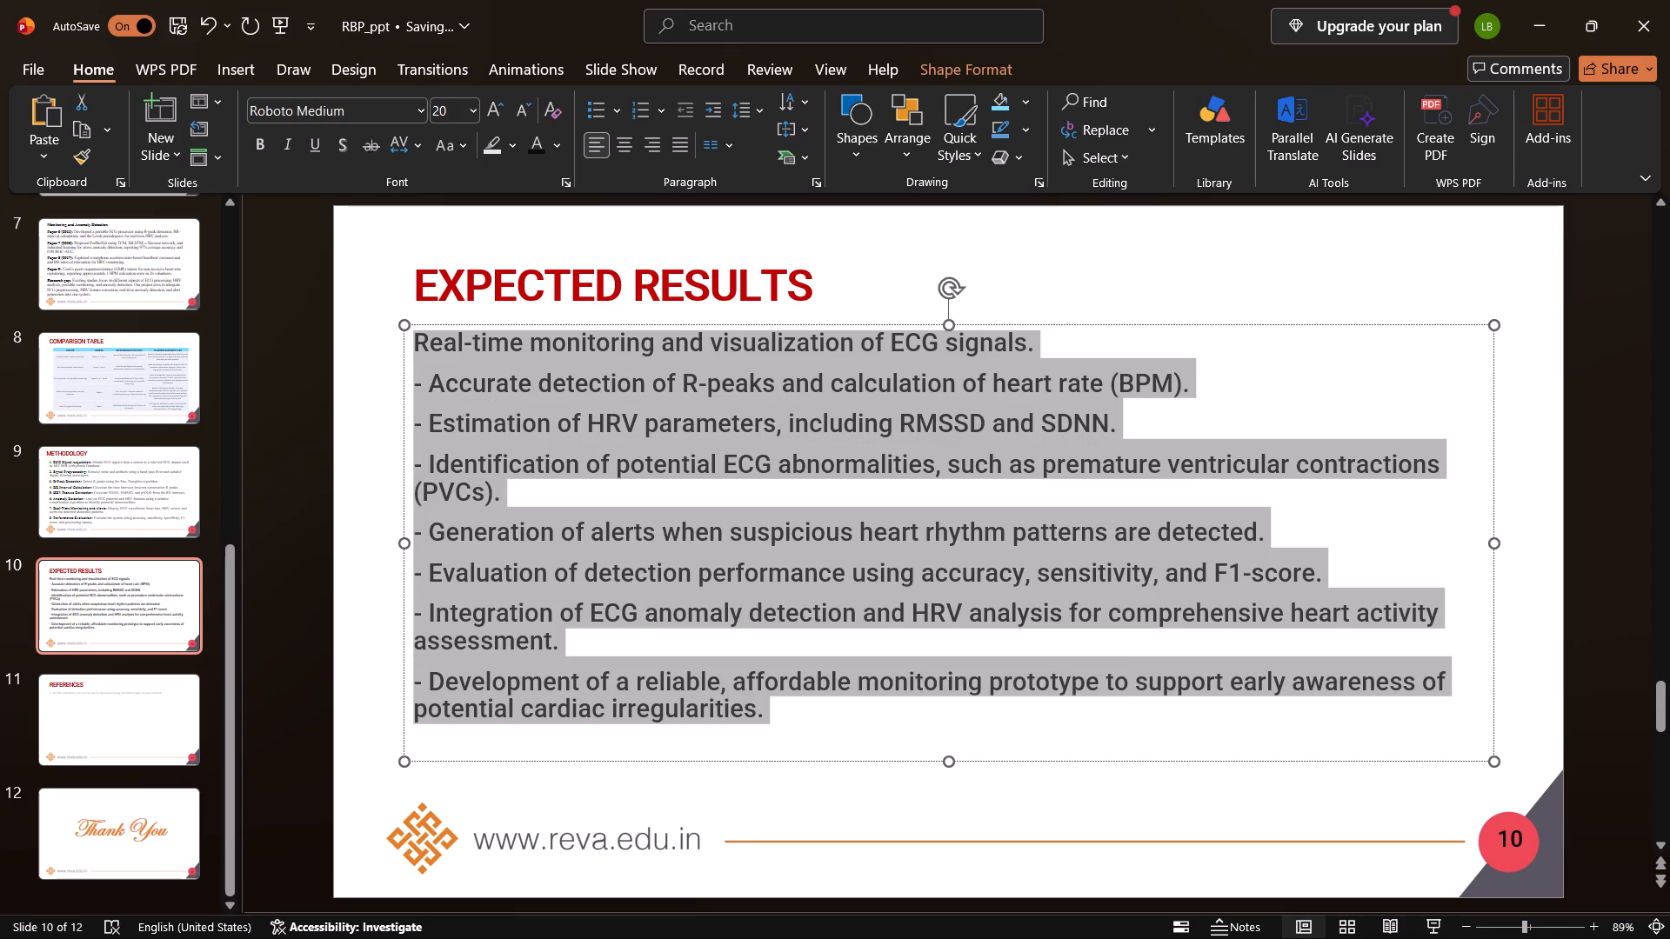
drag(797, 711, 798, 713)
click(619, 117)
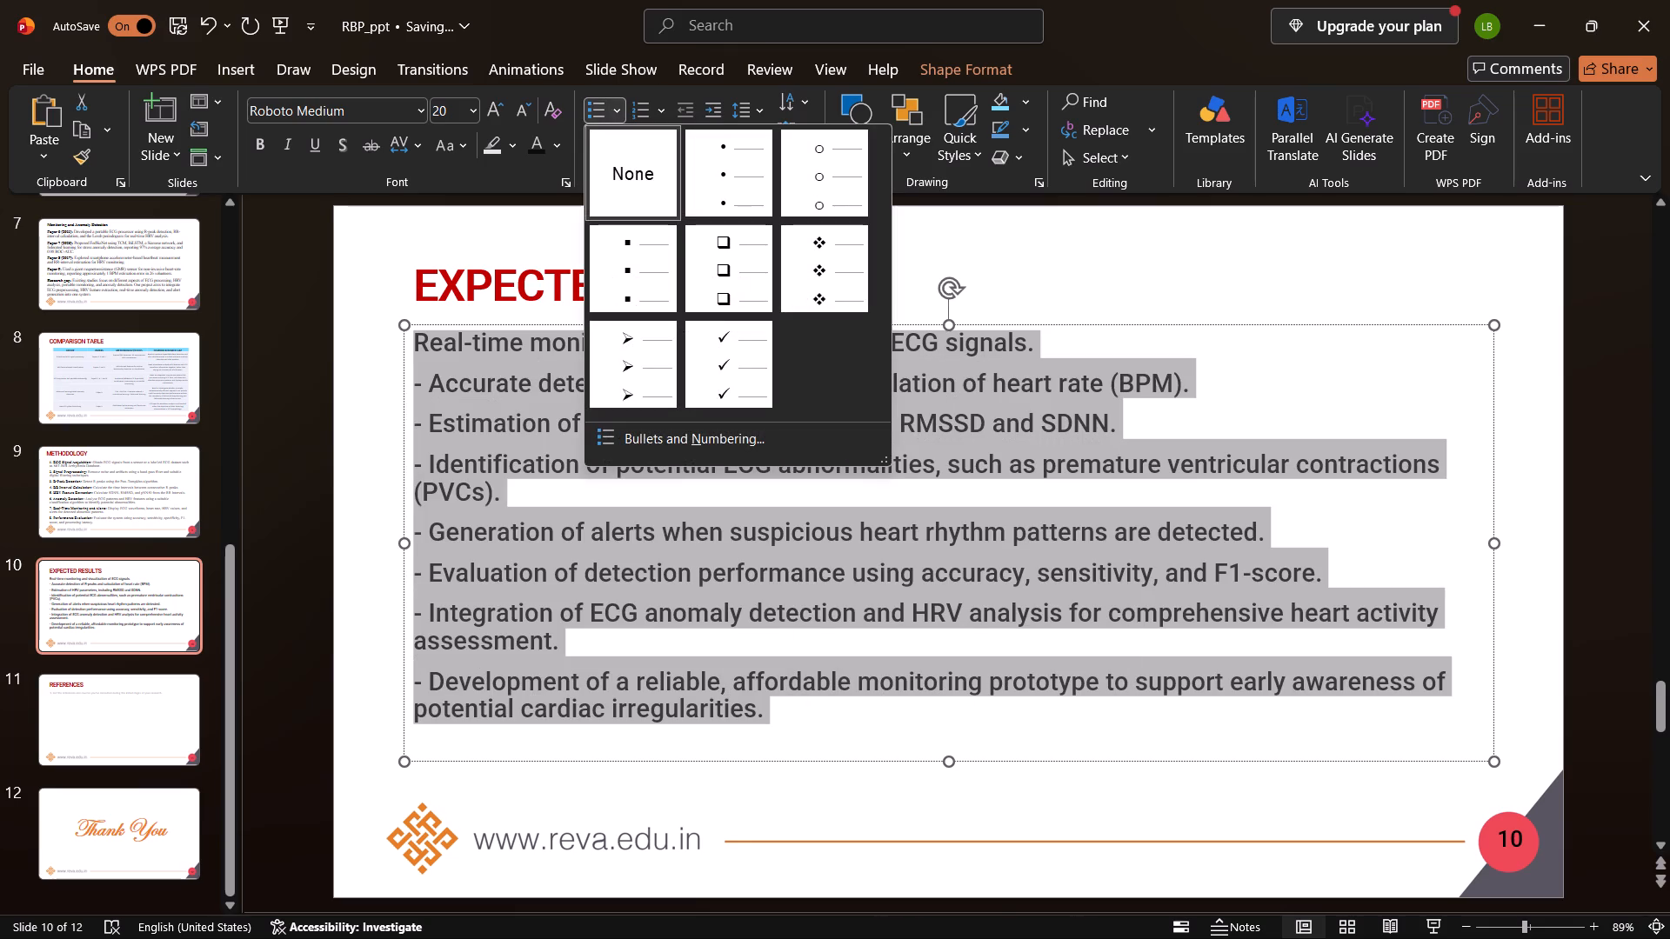
click(638, 270)
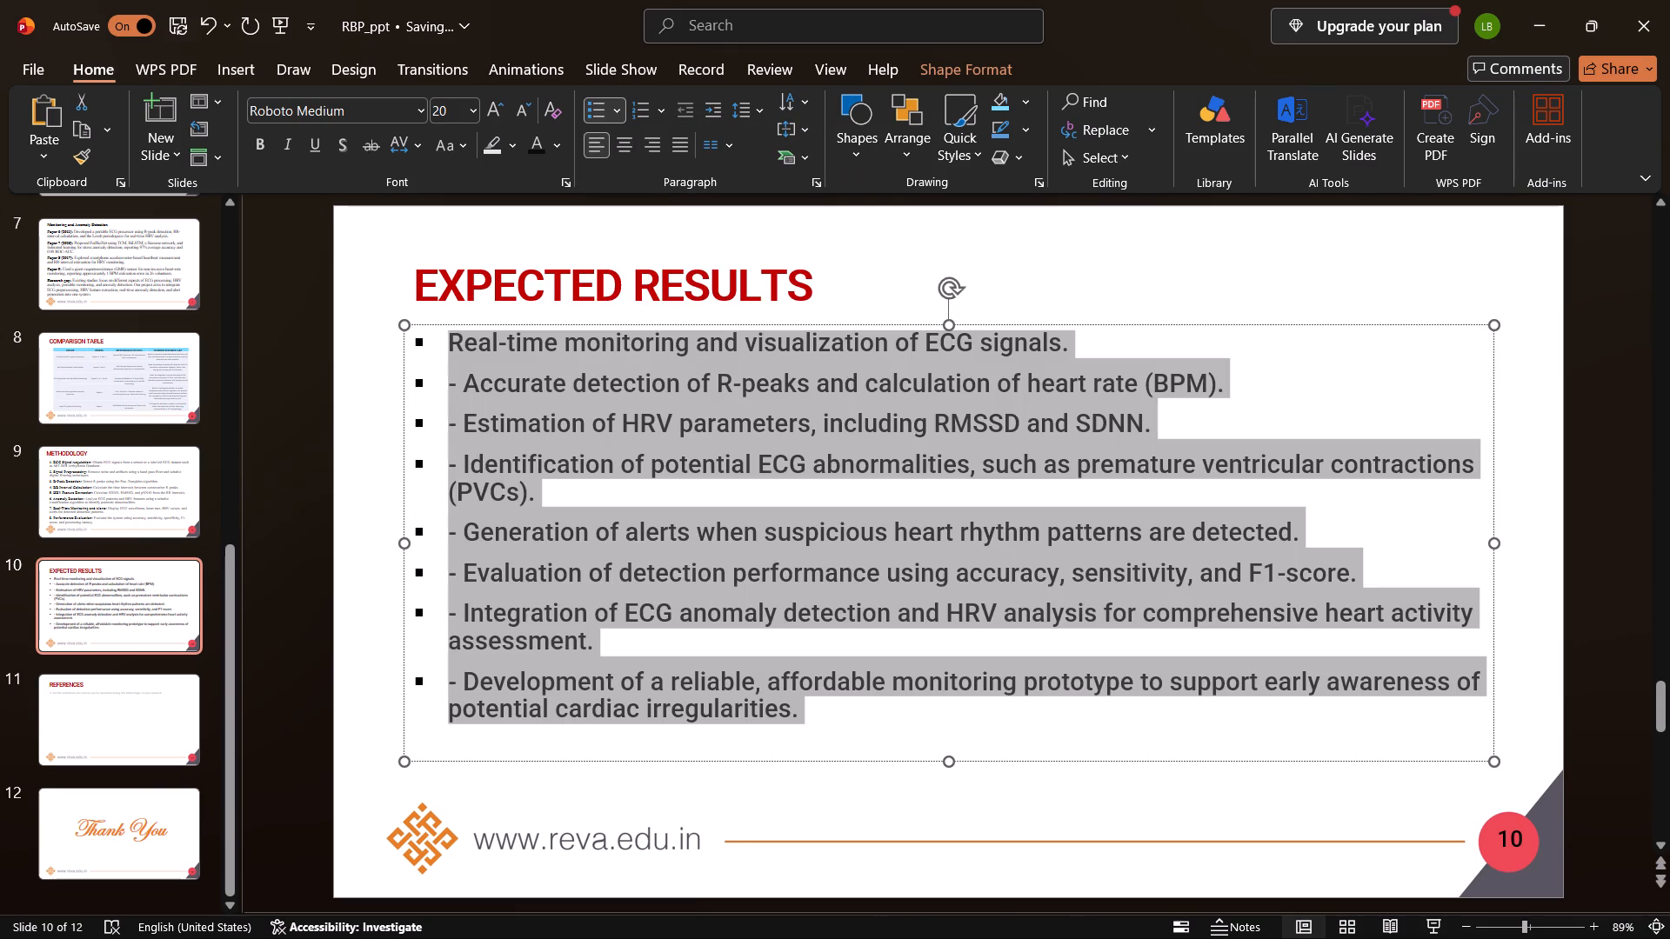
click(611, 116)
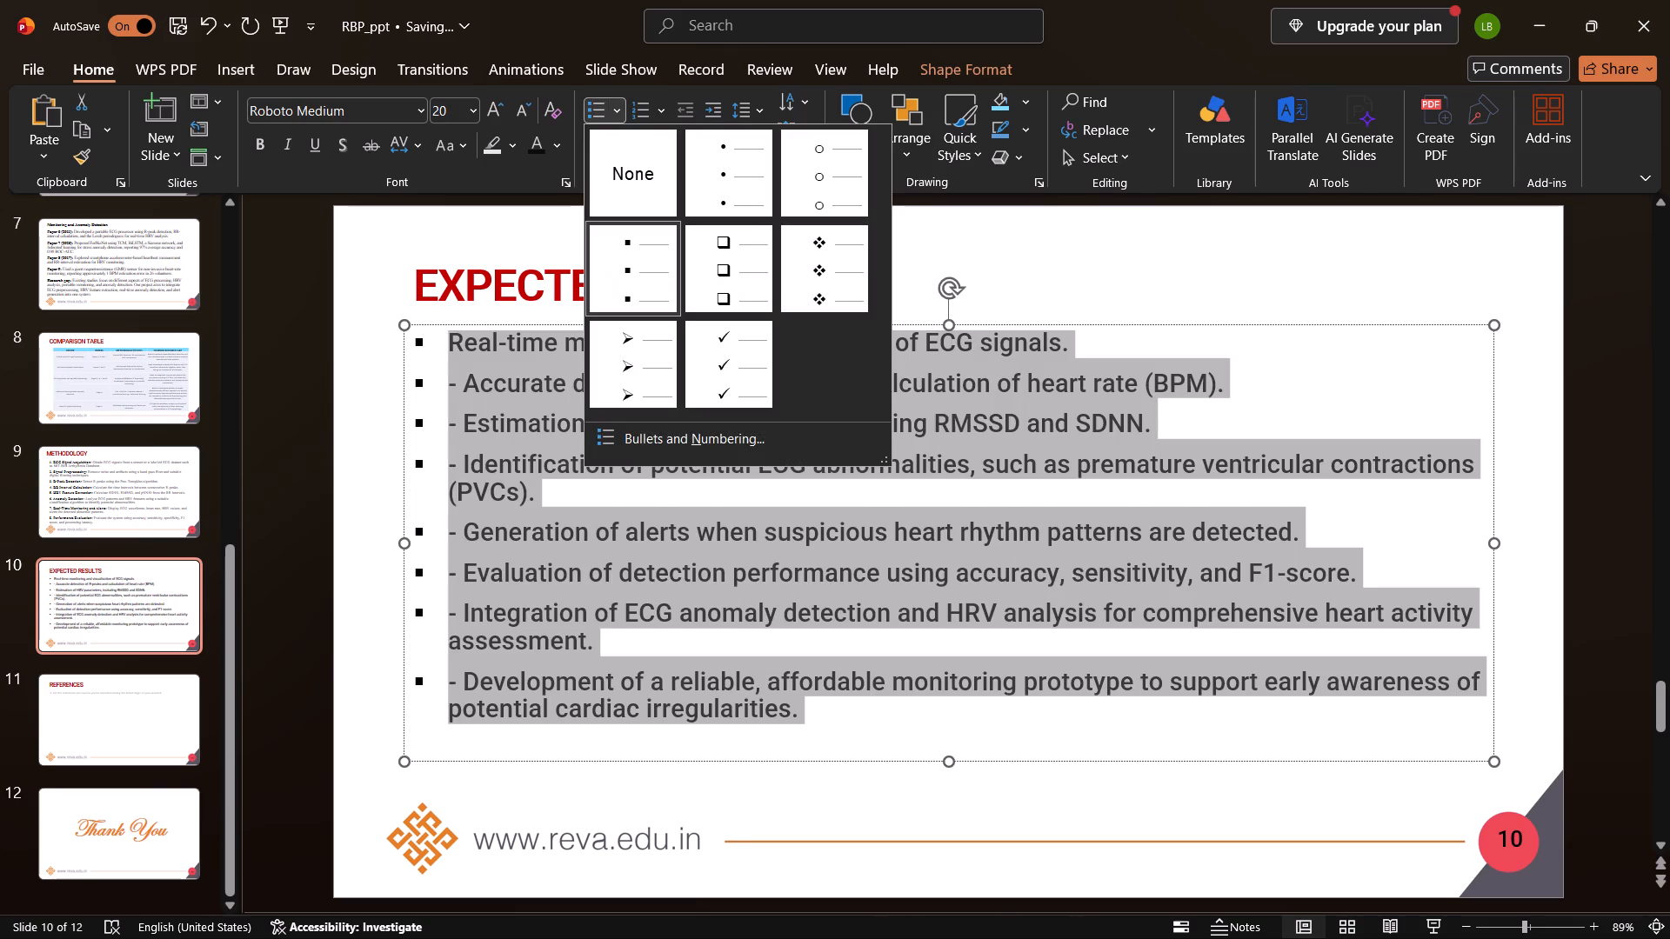
click(712, 162)
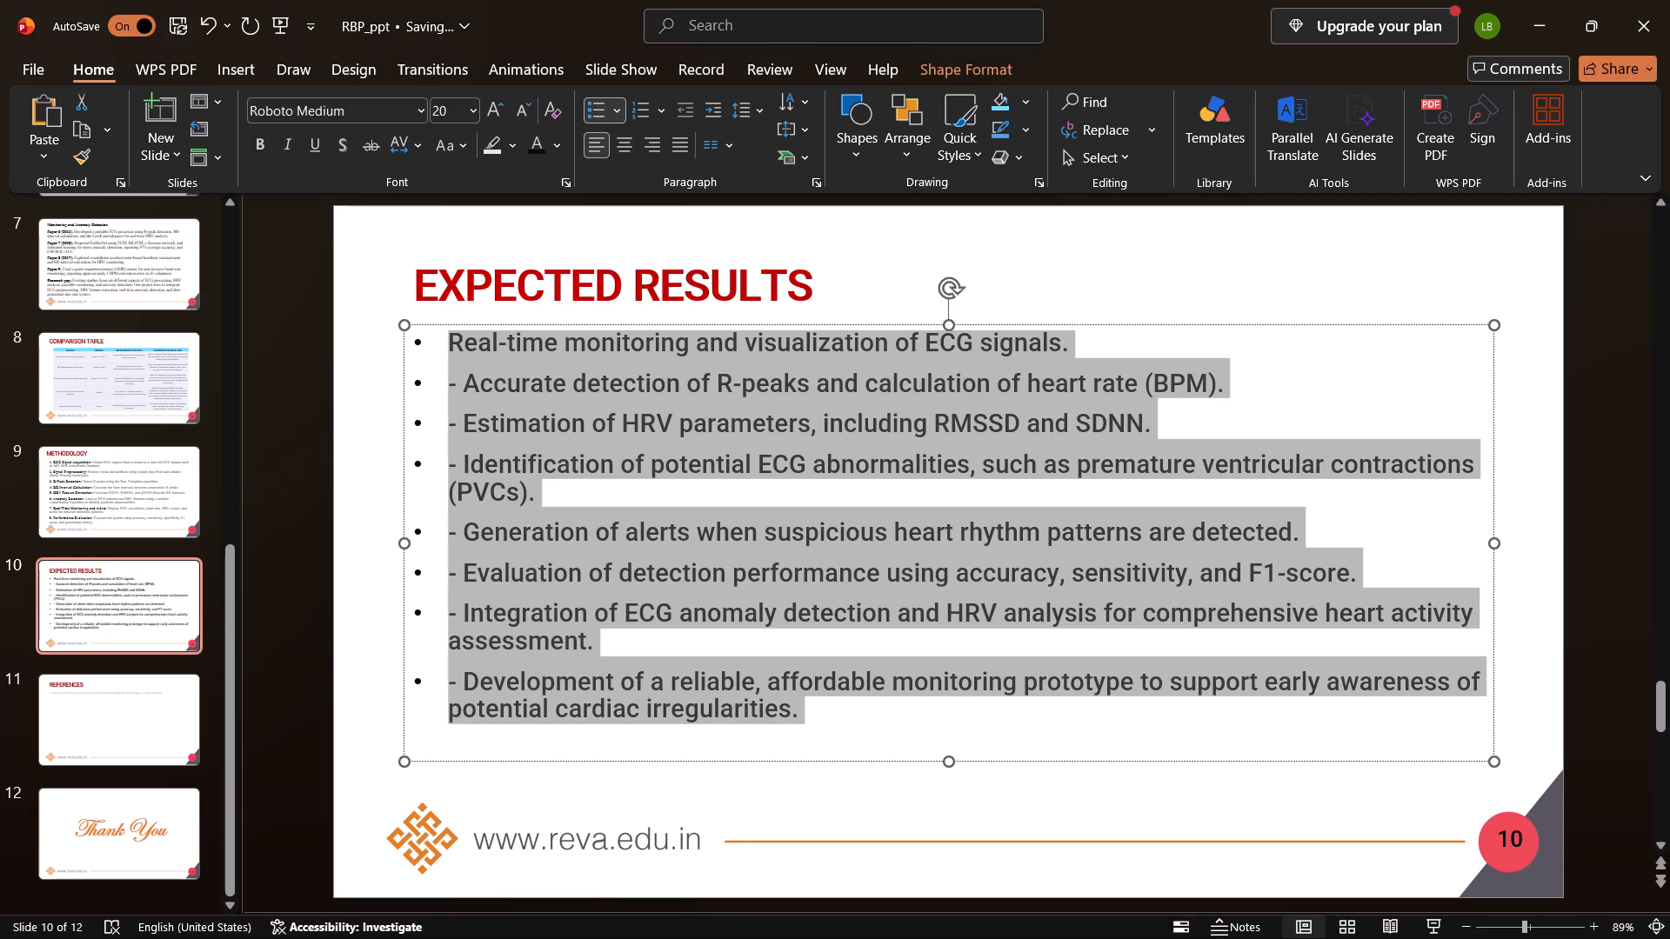
Set the bulleted text to Times New Roman at size 24.
click(424, 113)
text(to)
key(BackSpace)
text(im)
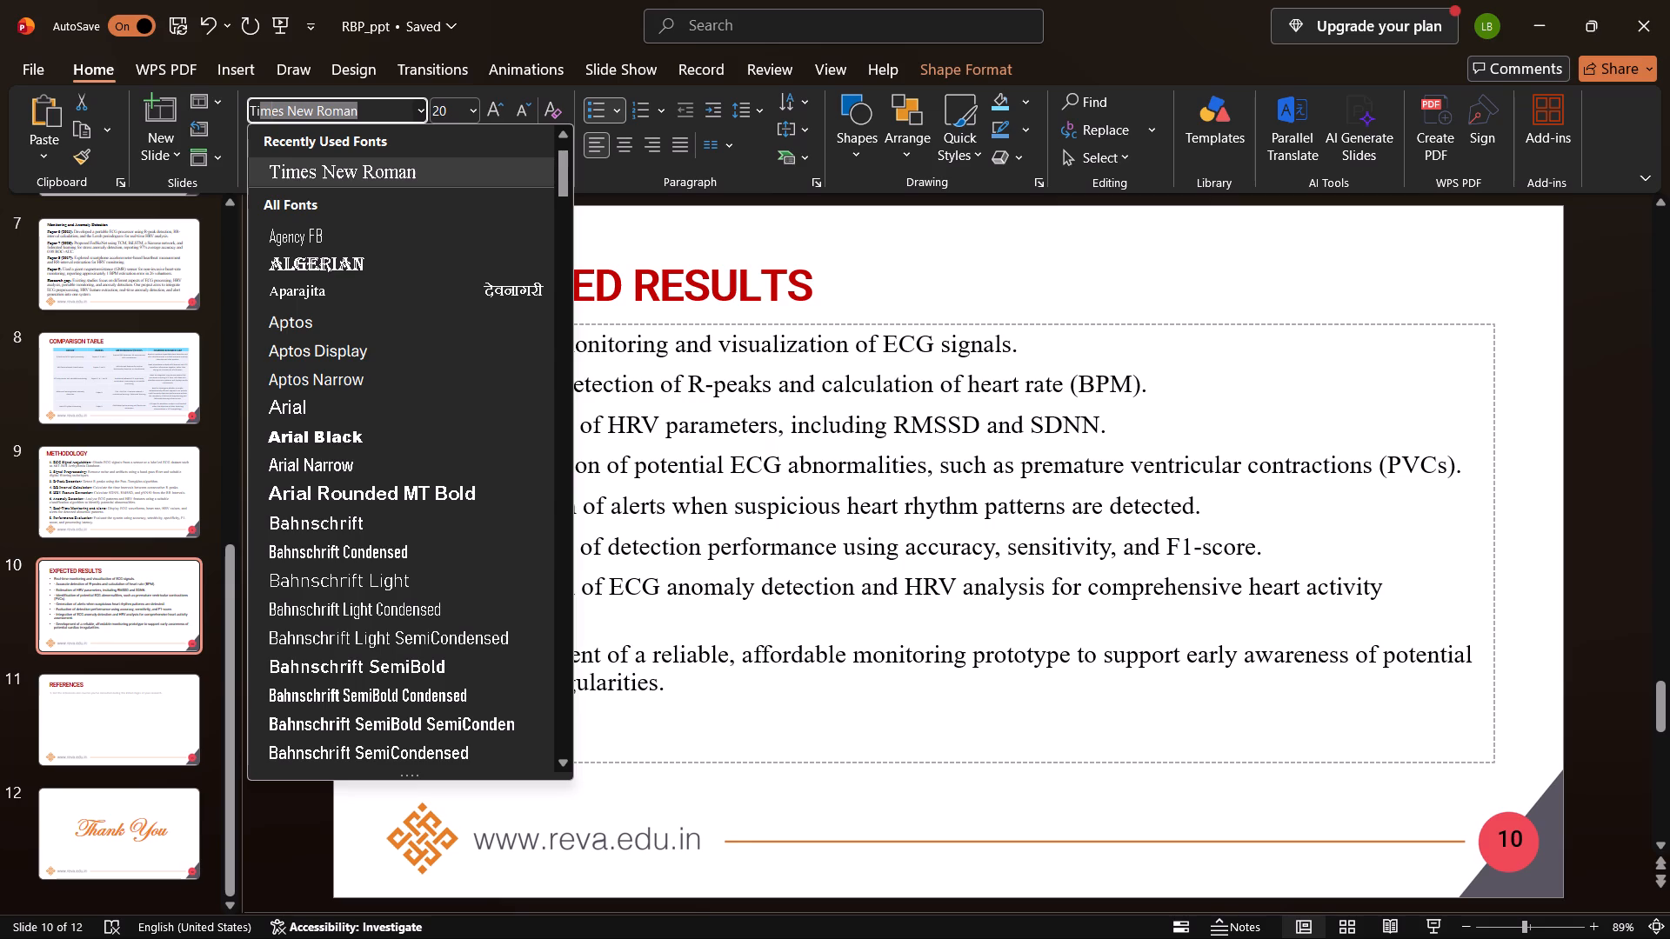
click(362, 171)
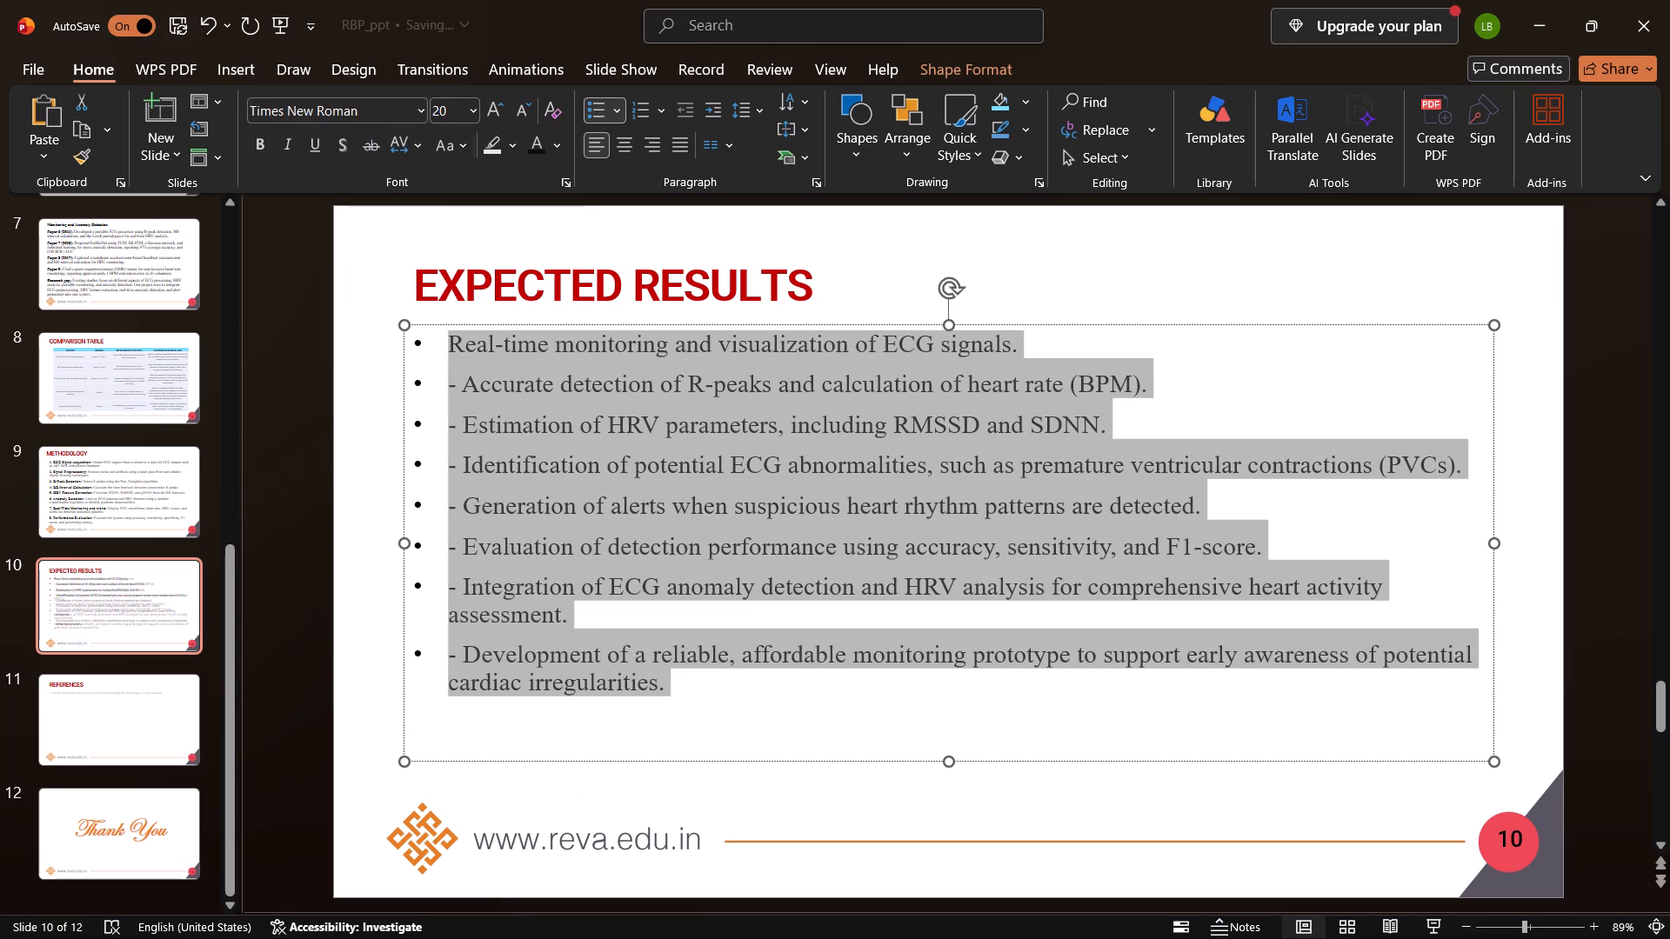
click(491, 99)
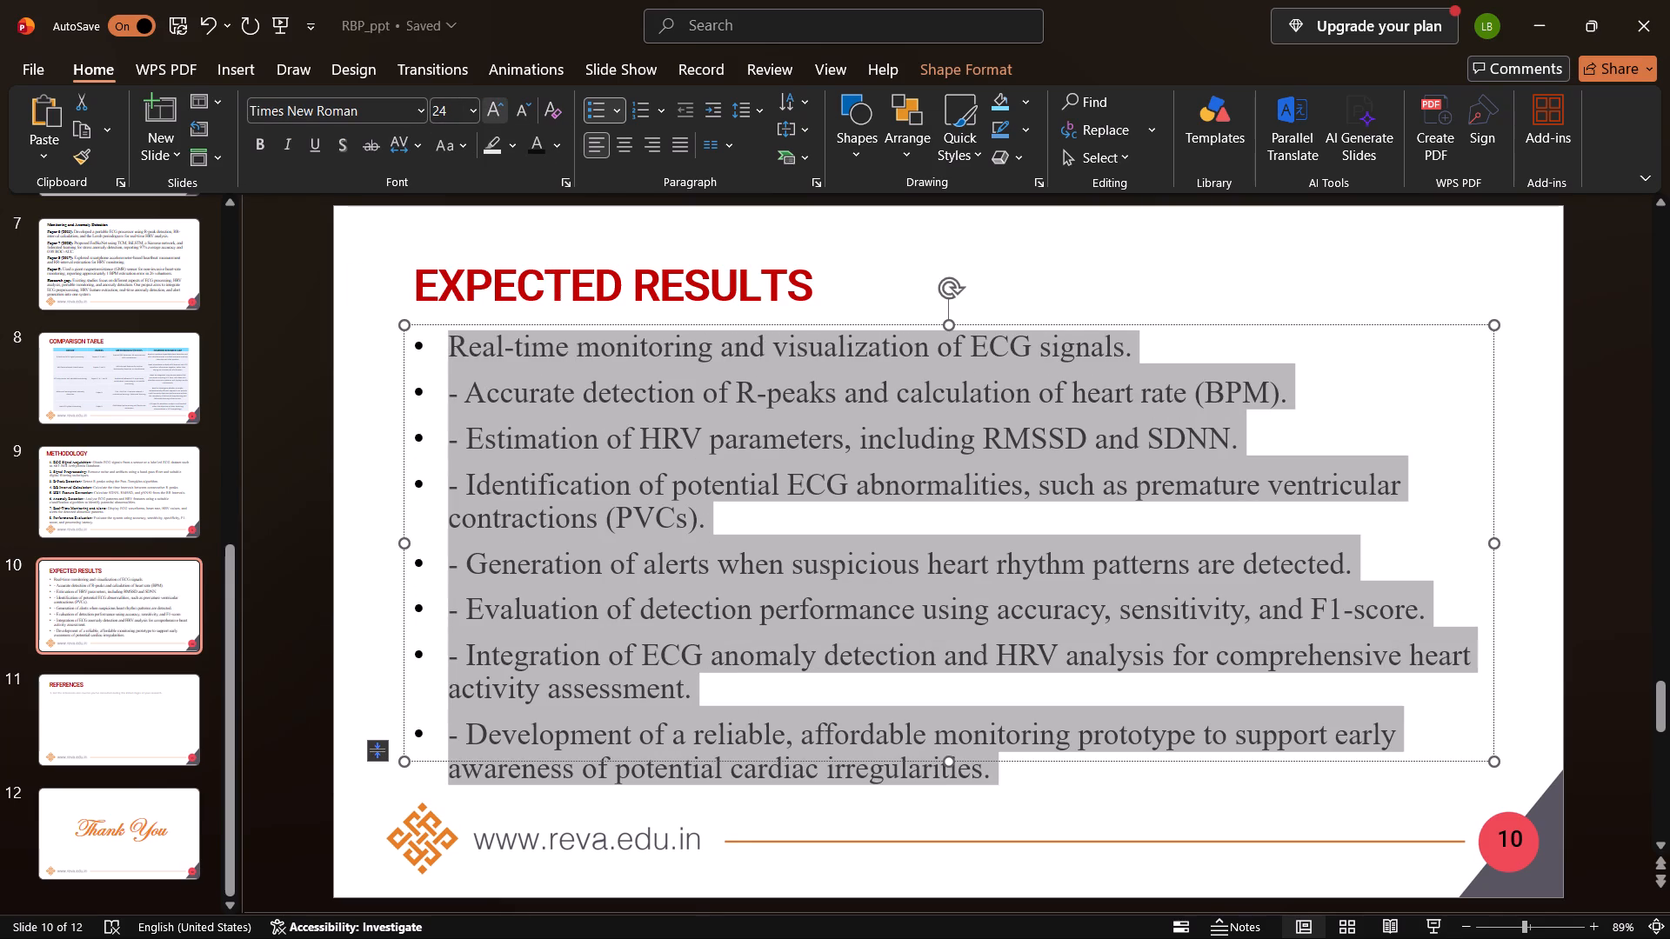
Remove the leading hyphens and spaces from the Accurate detection, Estimation, Identification and Generation bullets.
click(458, 390)
key(BackSpace)
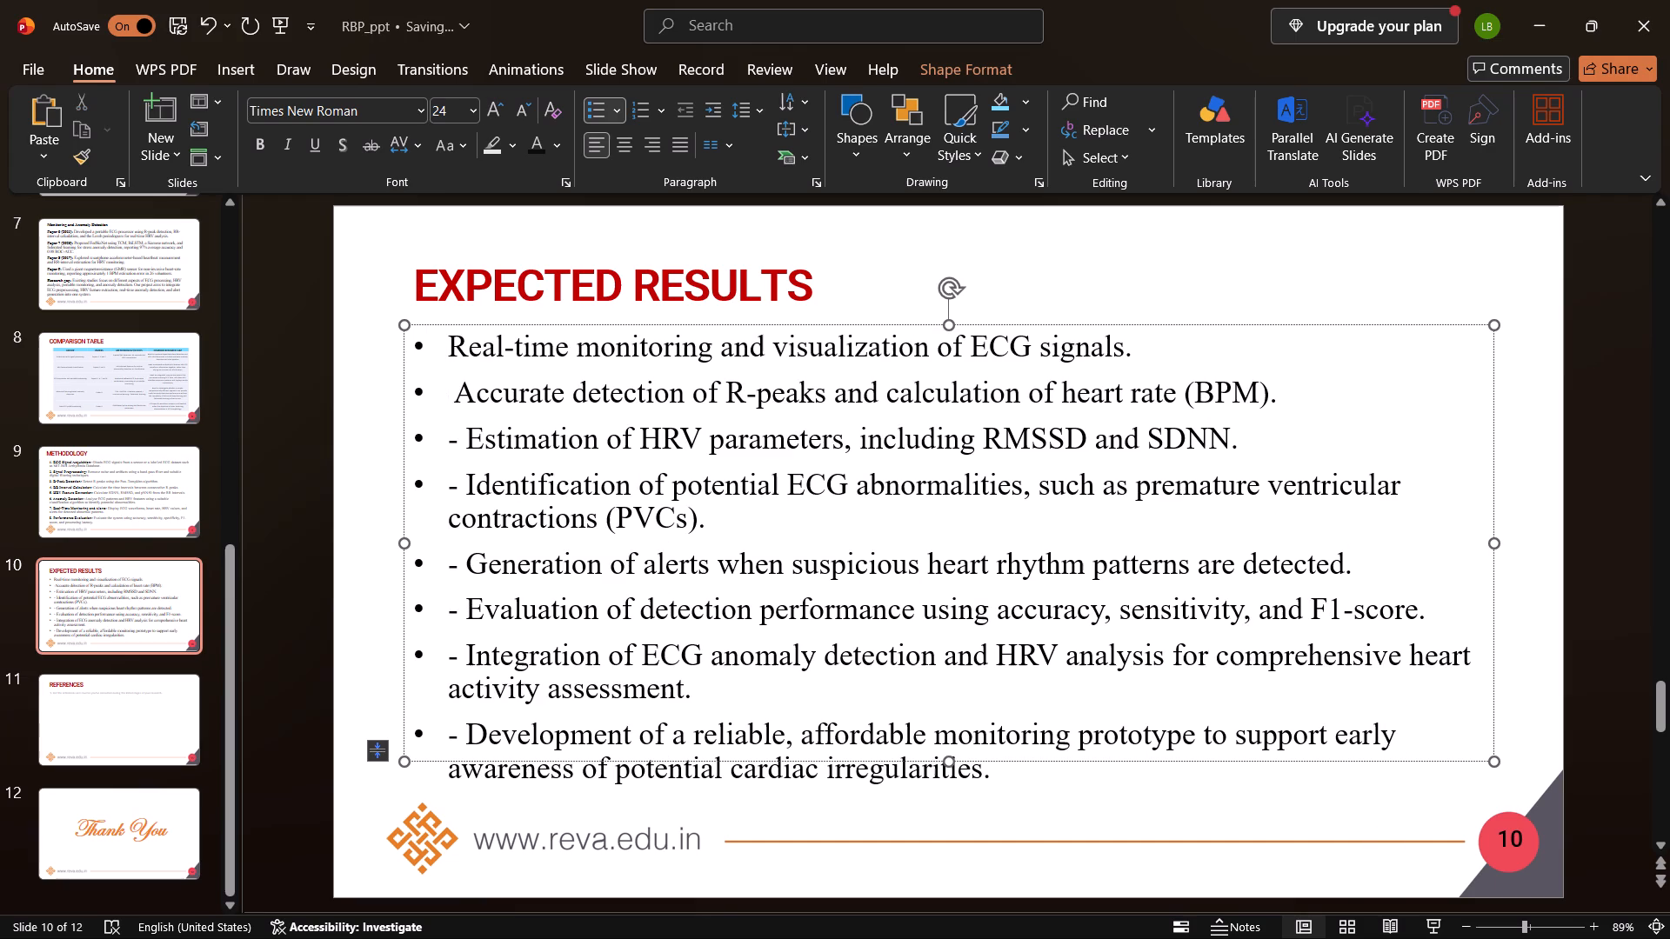
click(470, 443)
key(BackSpace)
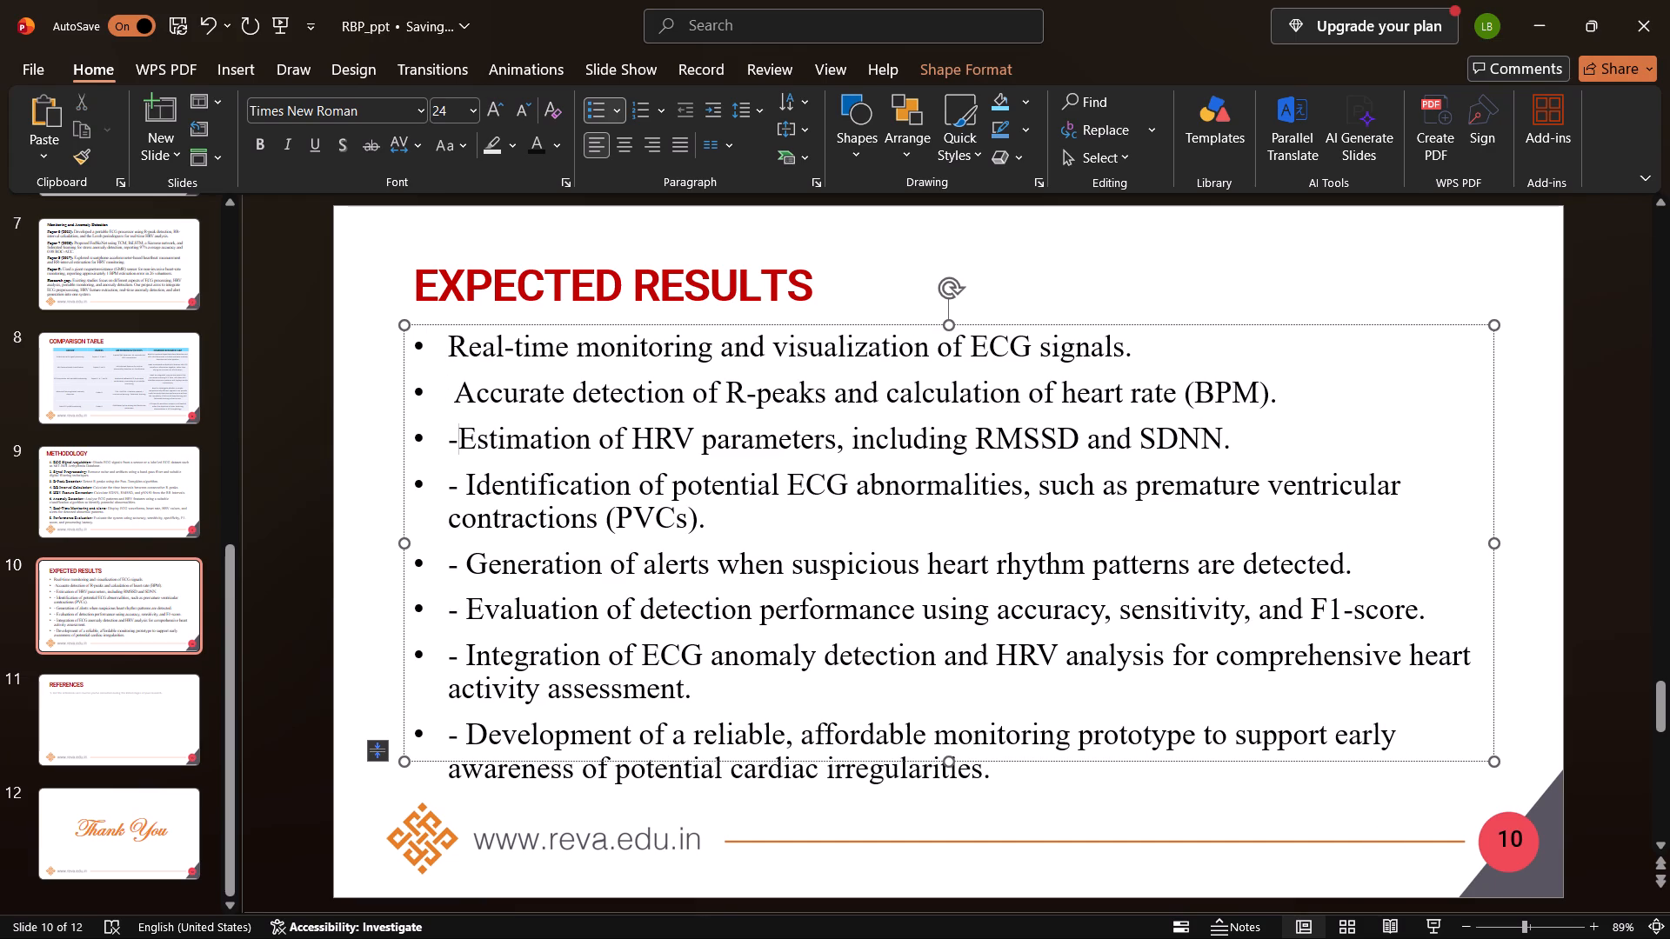
key(BackSpace)
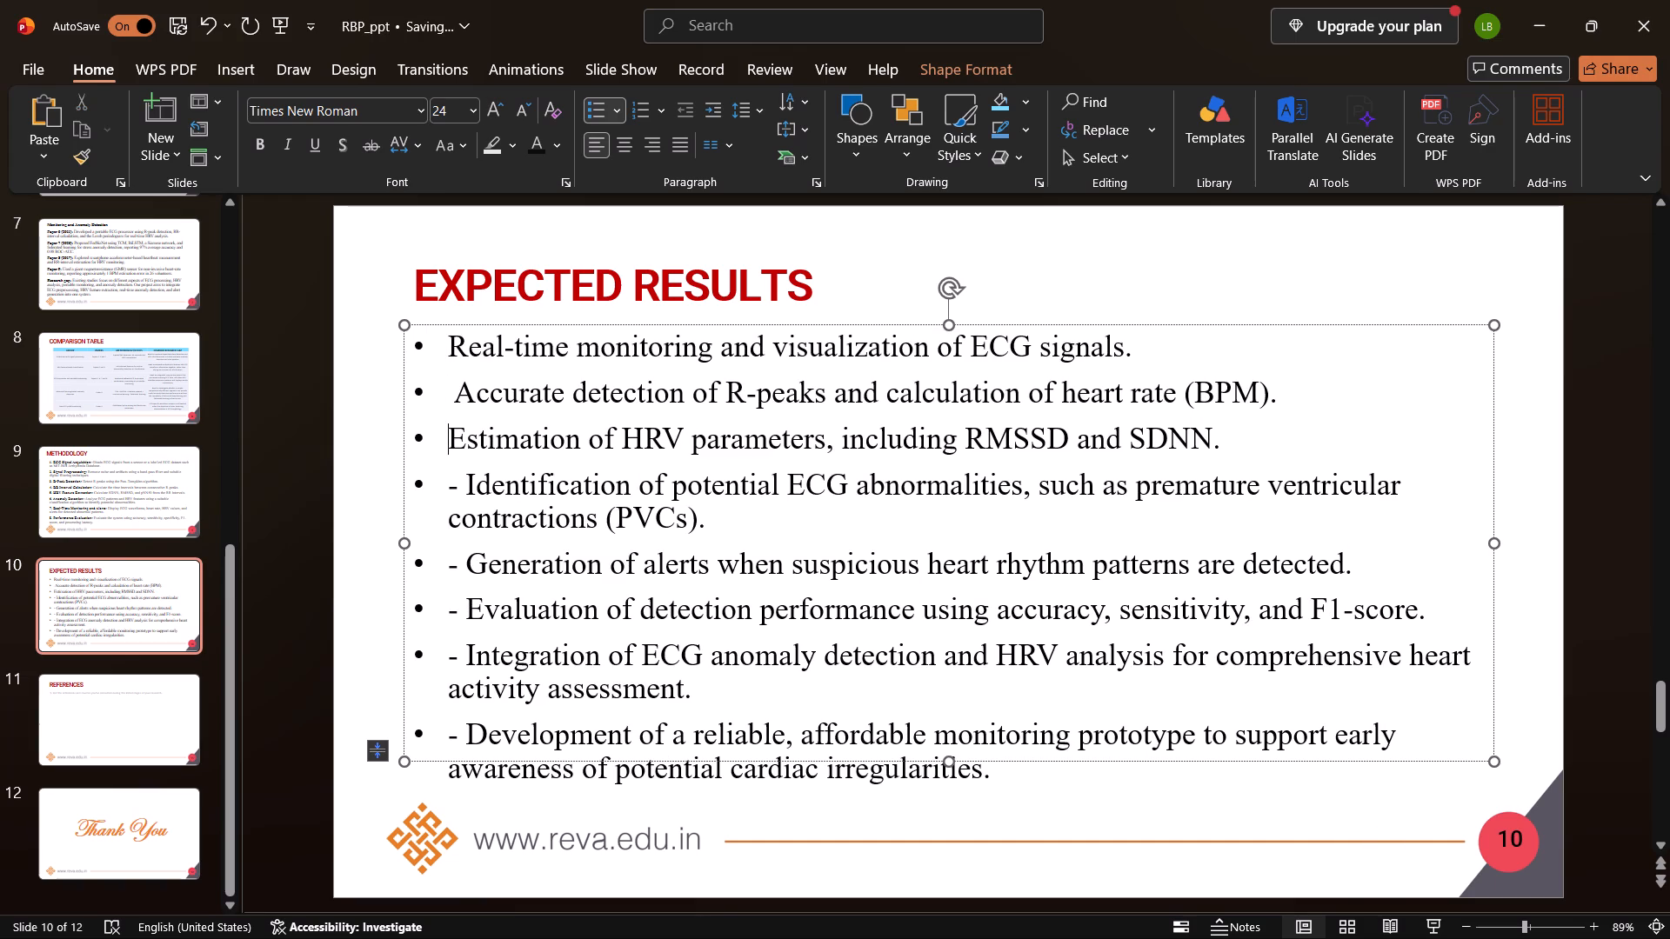
click(453, 396)
key(BackSpace)
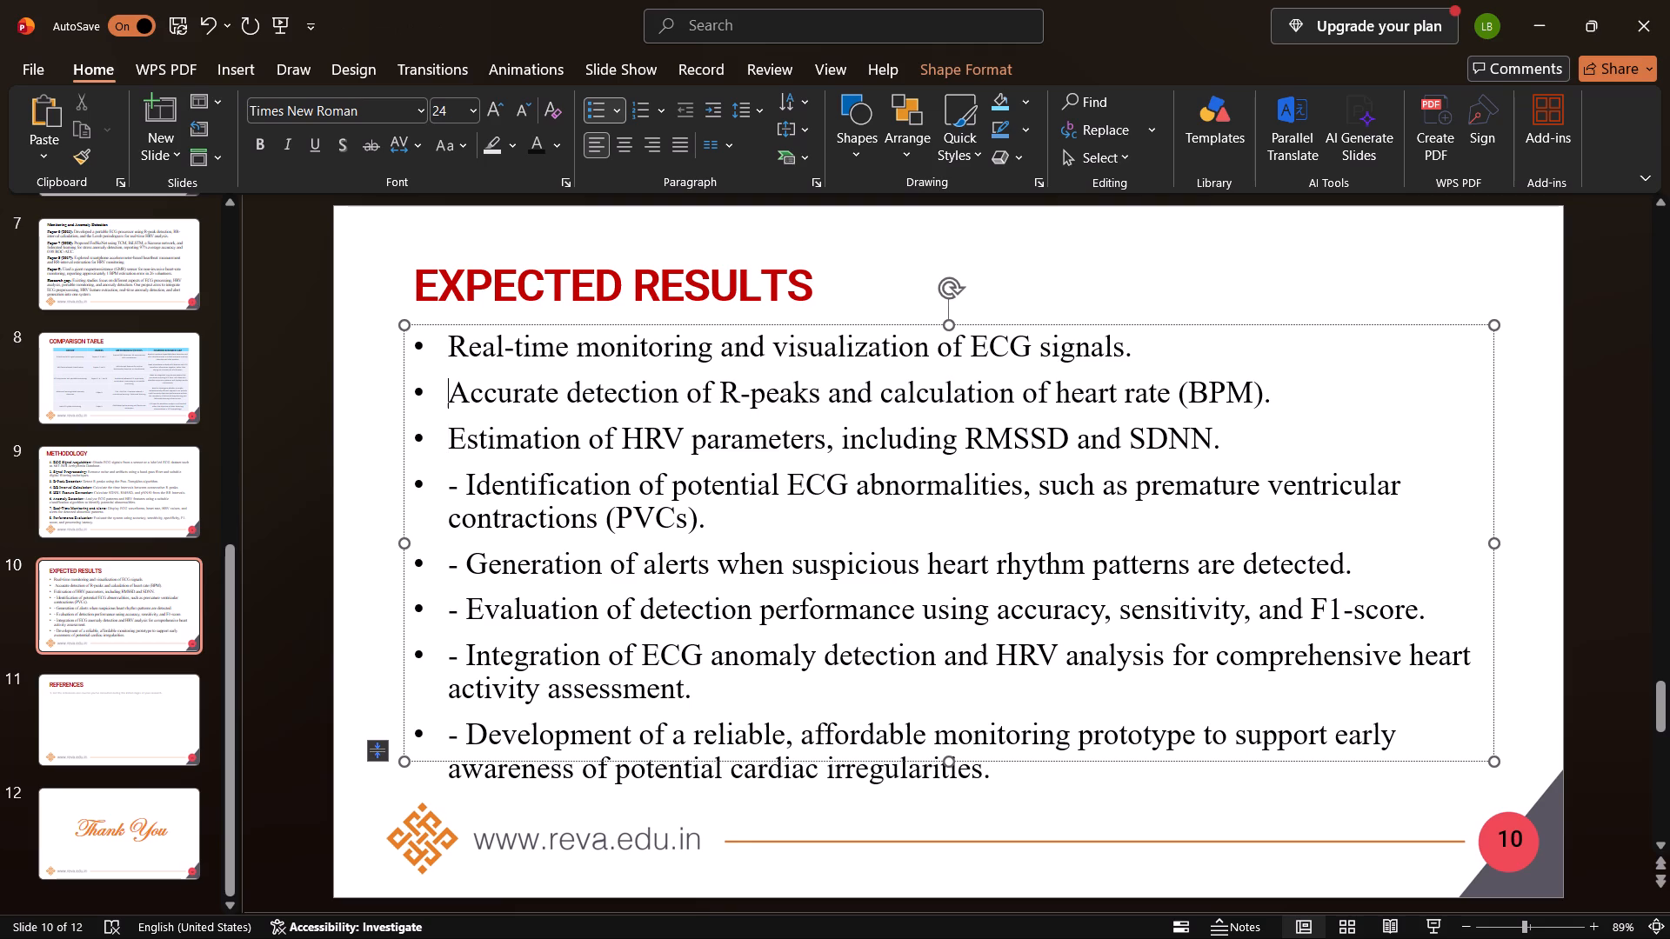
click(466, 483)
key(BackSpace)
key(BackSpace)
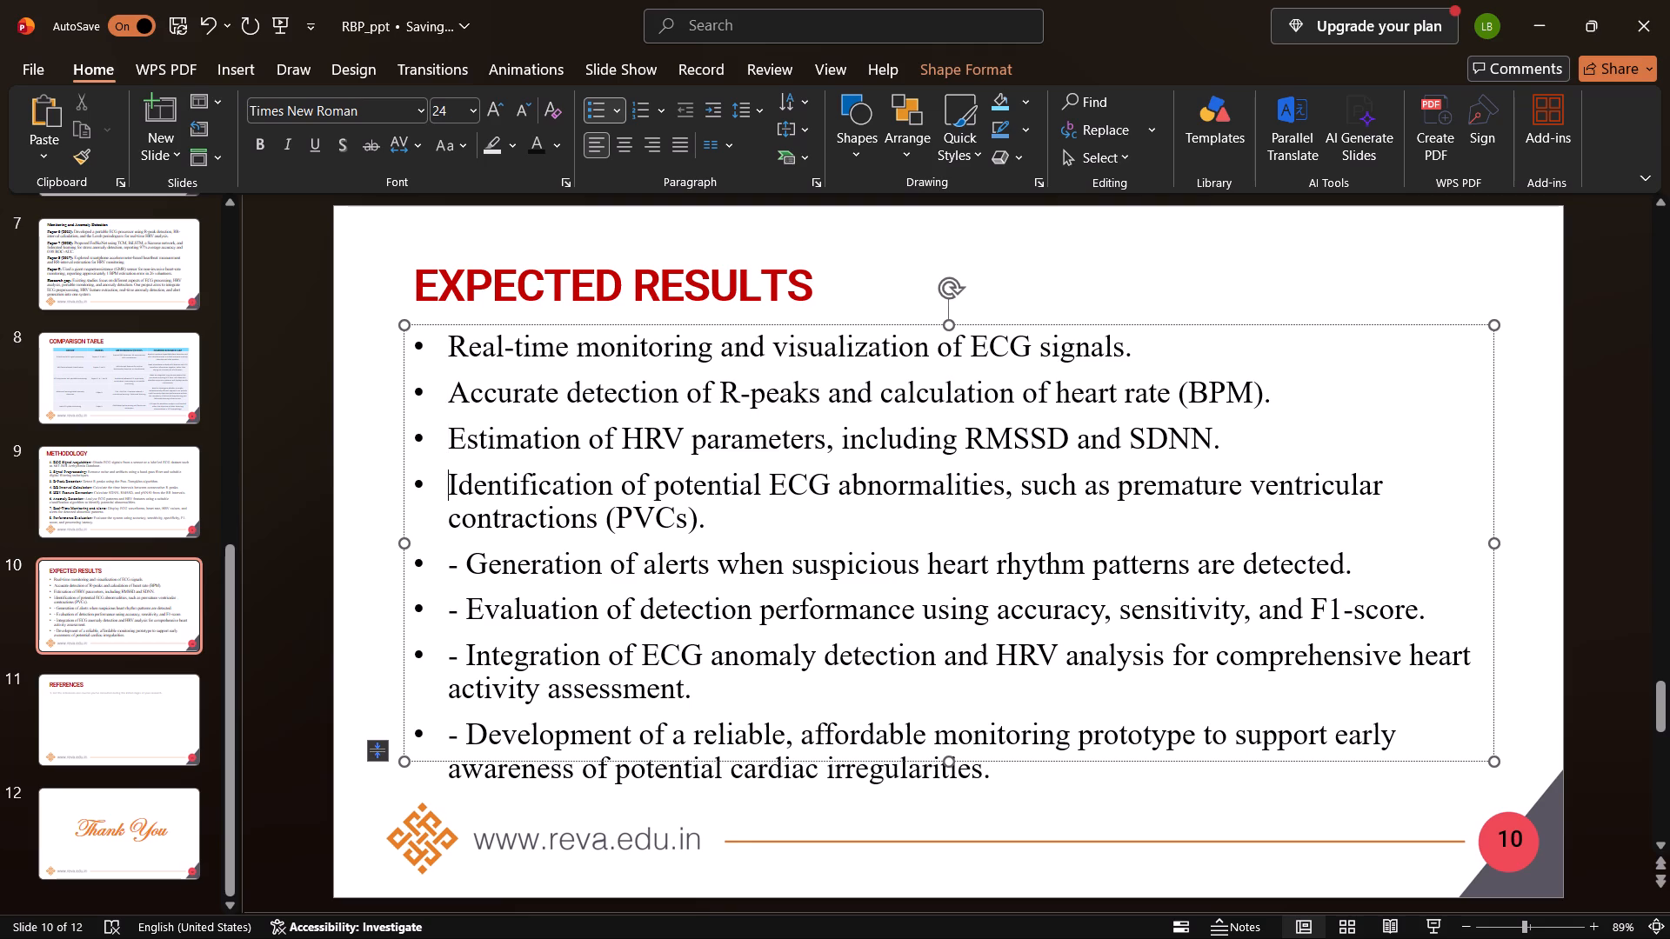
click(466, 570)
key(BackSpace)
key(BackSpace)
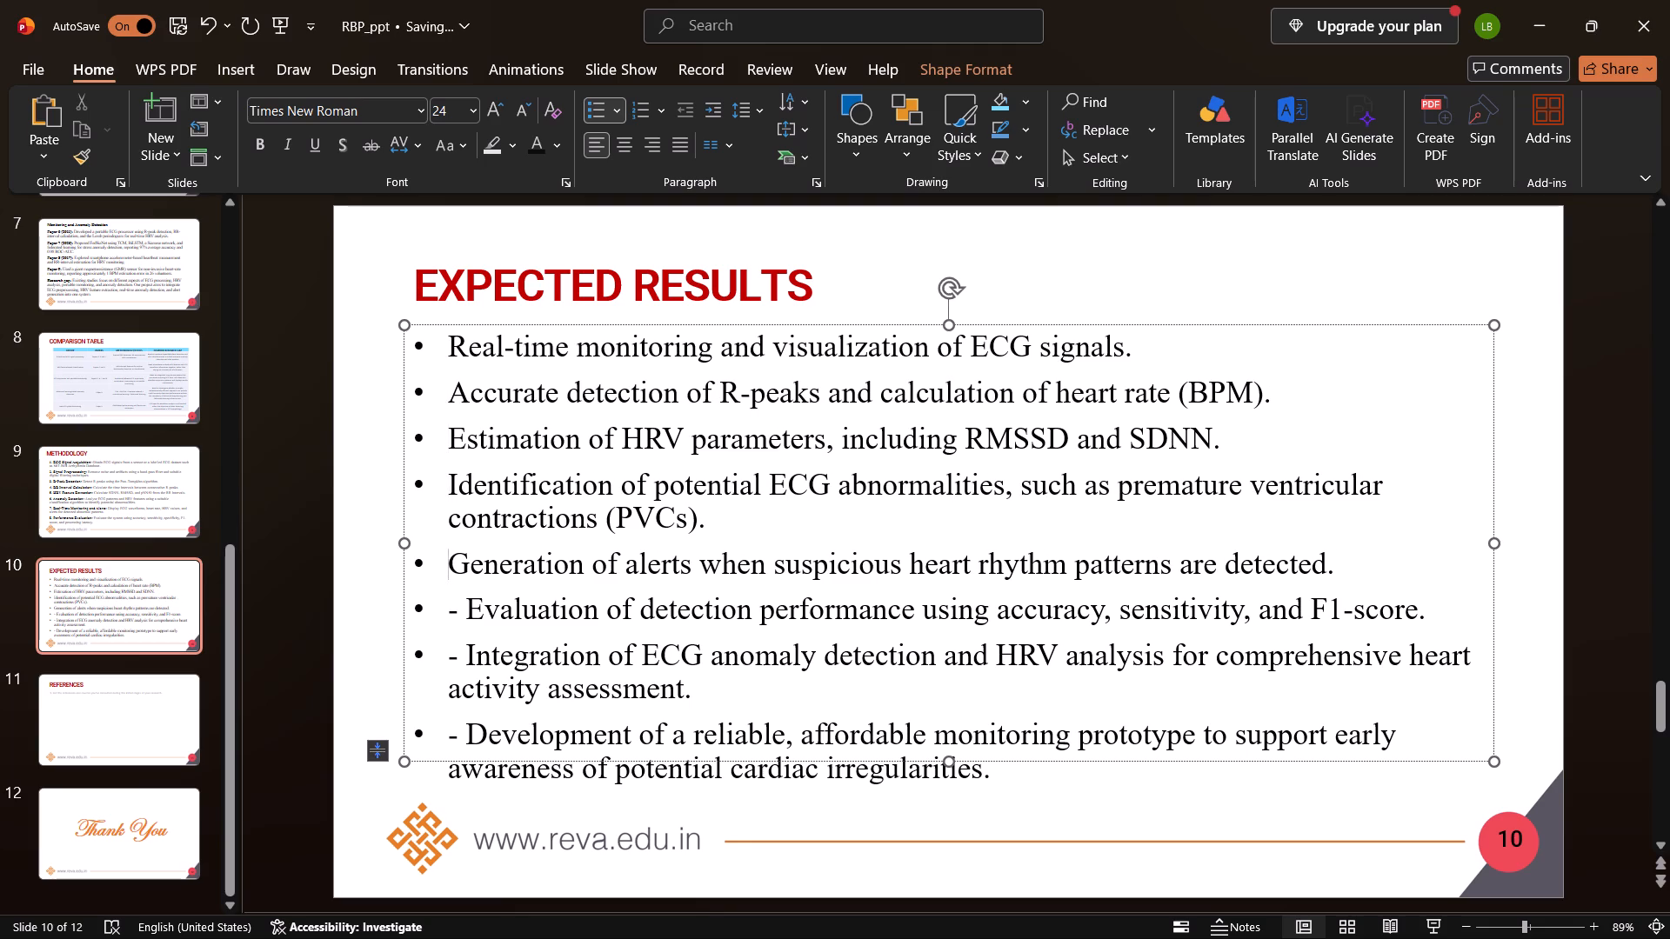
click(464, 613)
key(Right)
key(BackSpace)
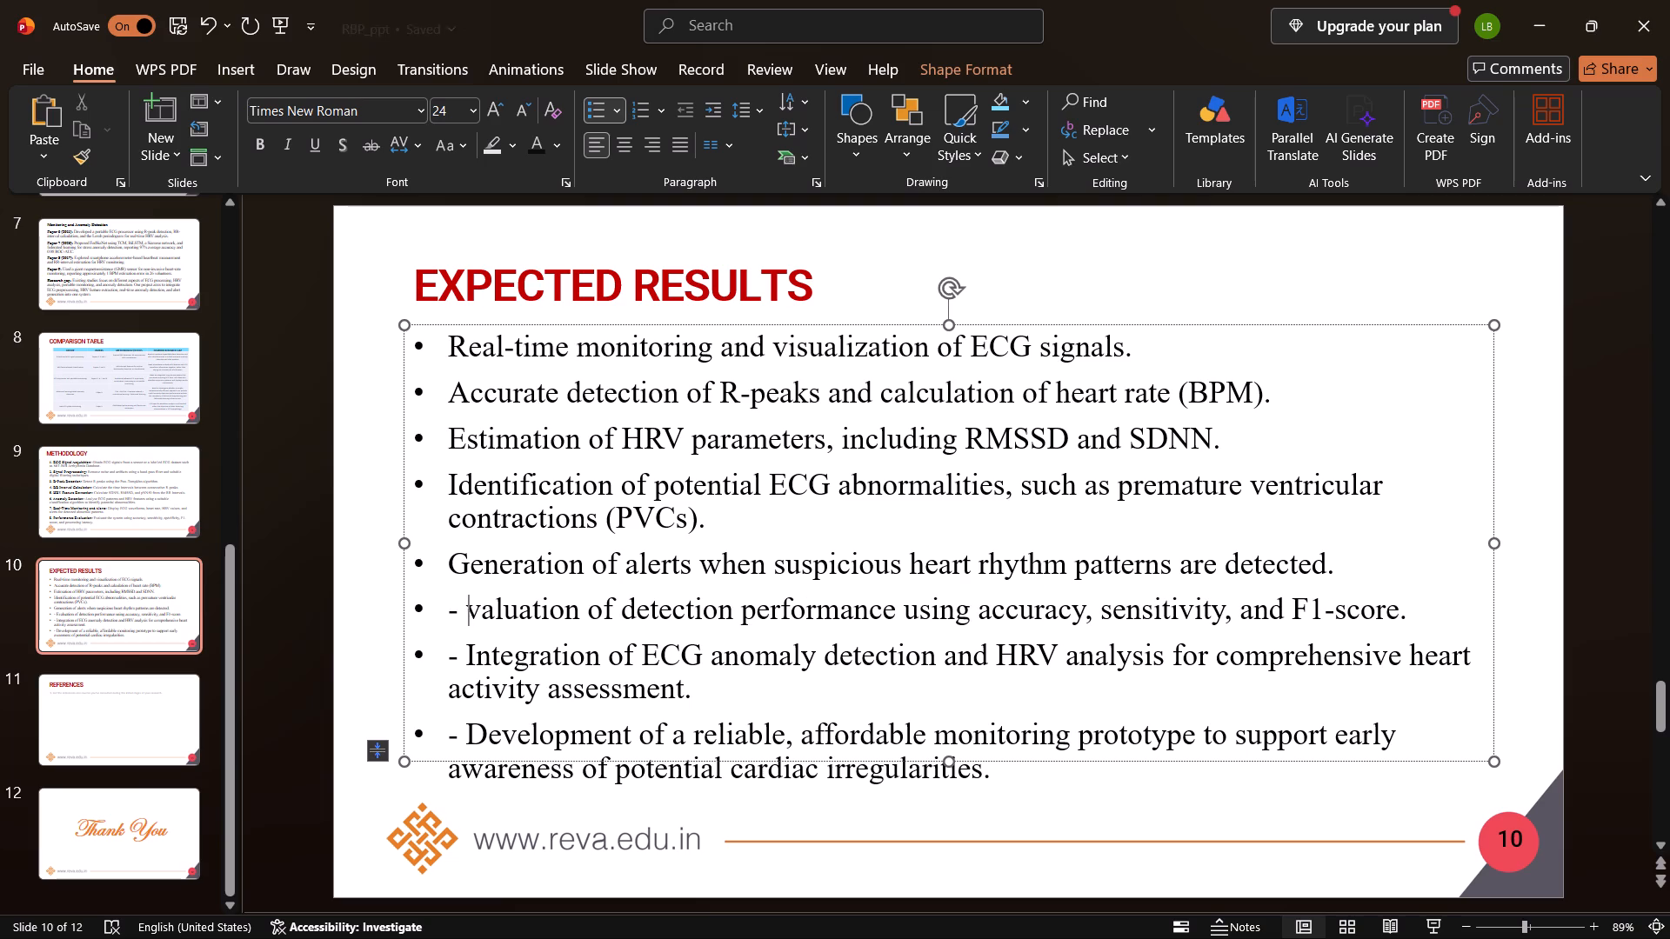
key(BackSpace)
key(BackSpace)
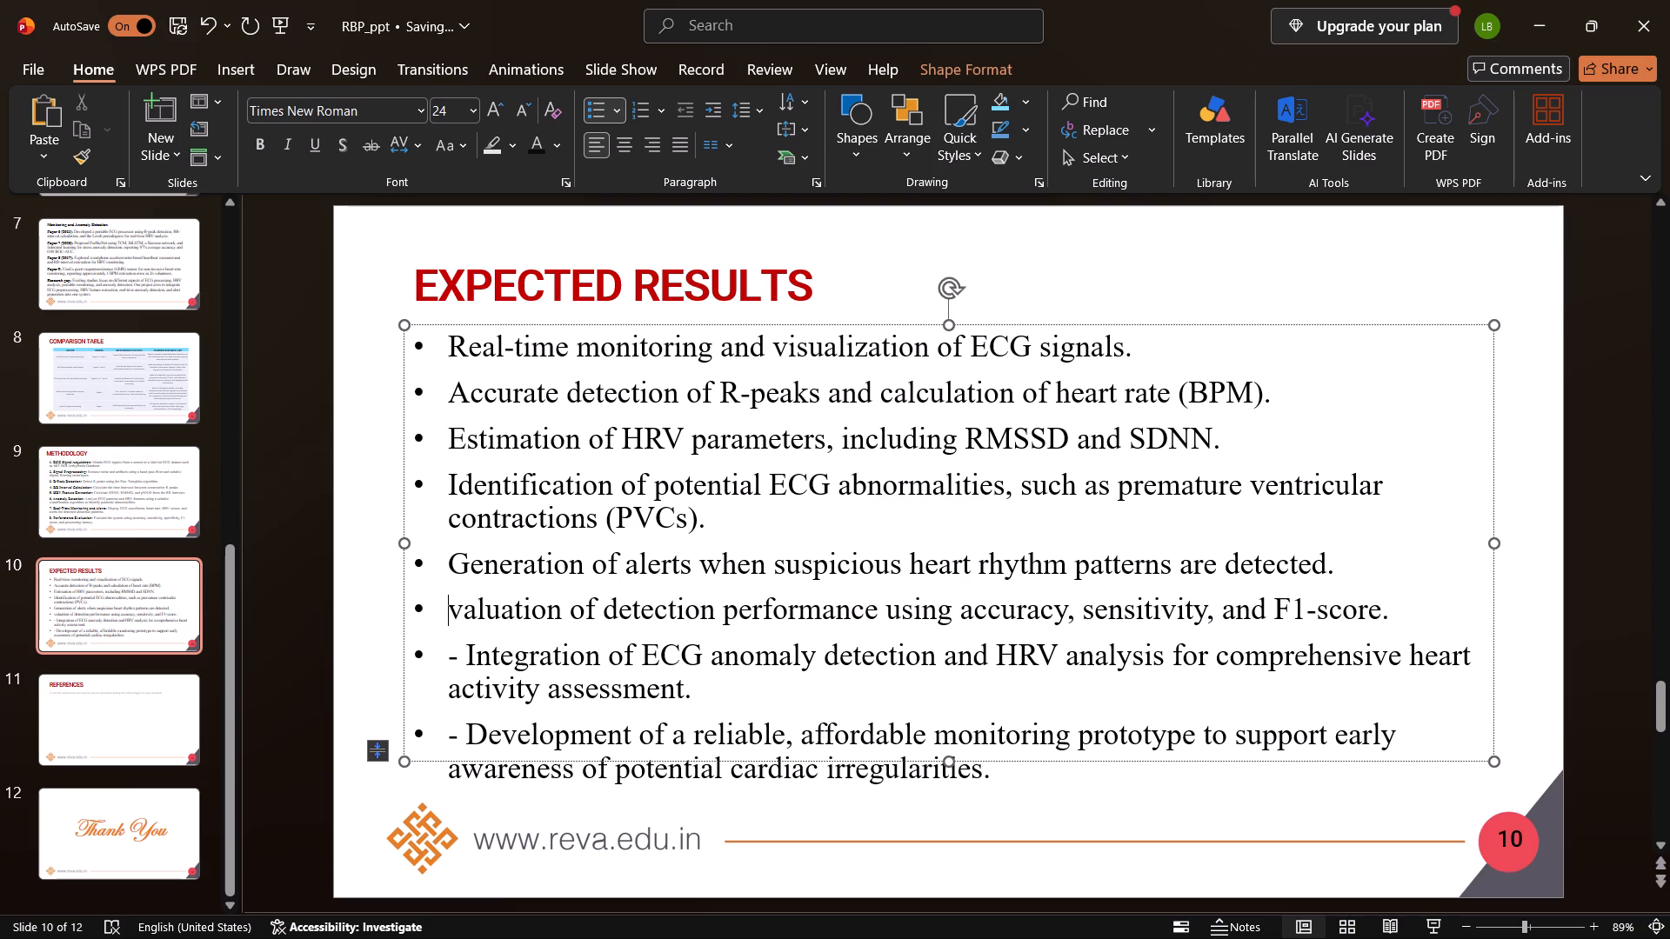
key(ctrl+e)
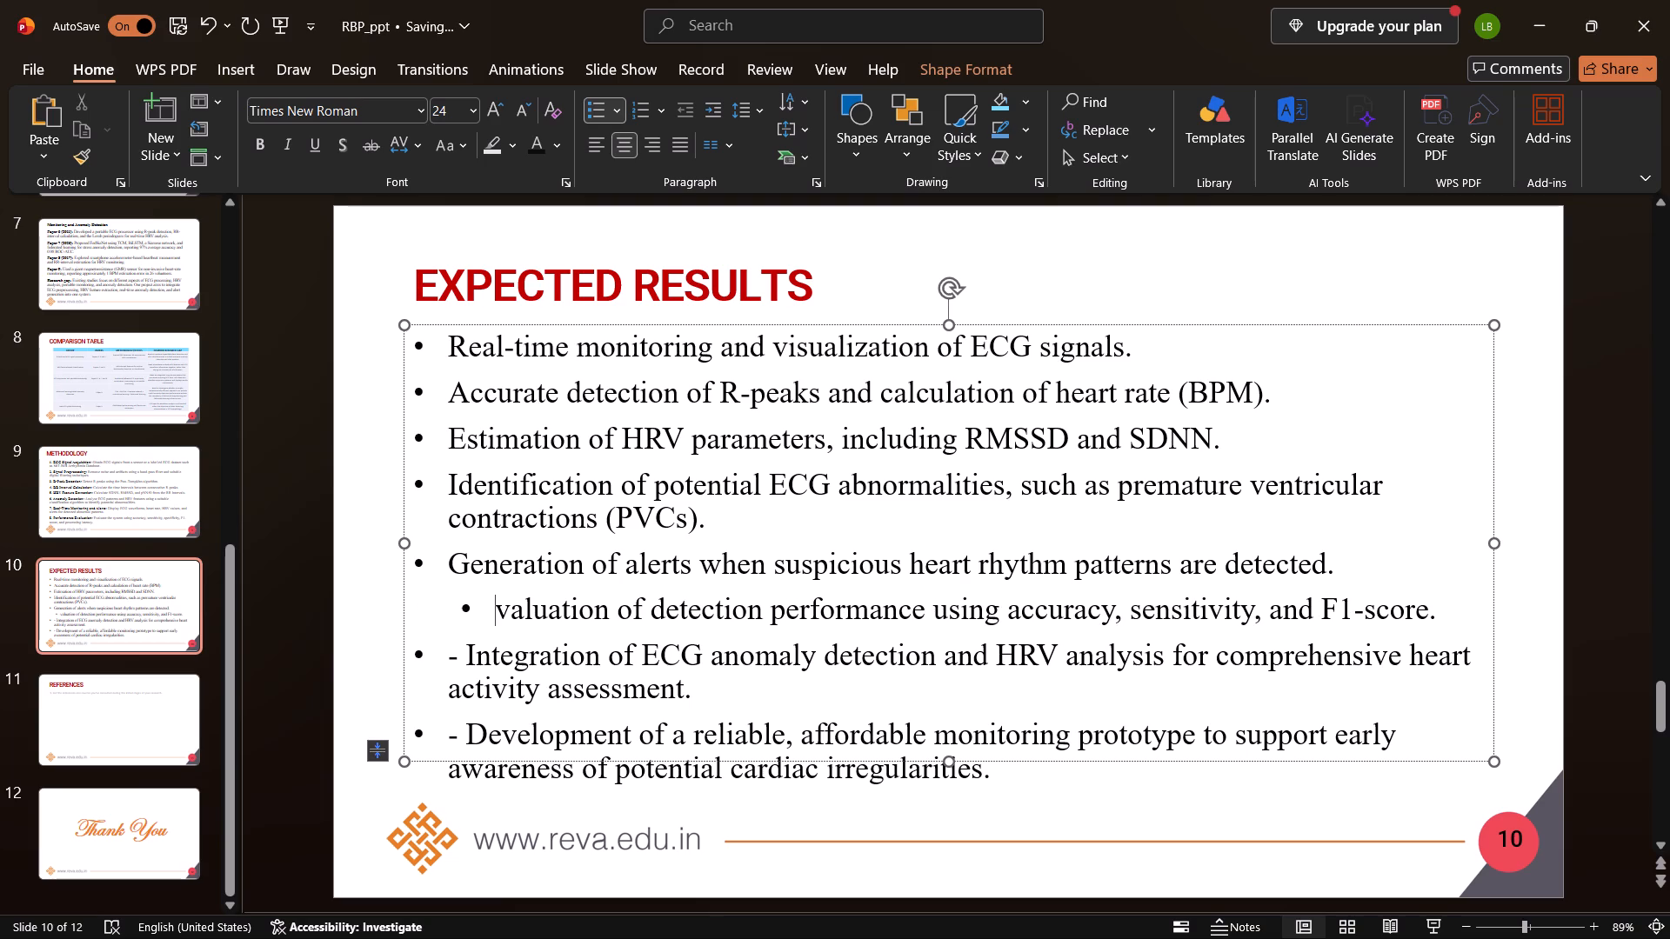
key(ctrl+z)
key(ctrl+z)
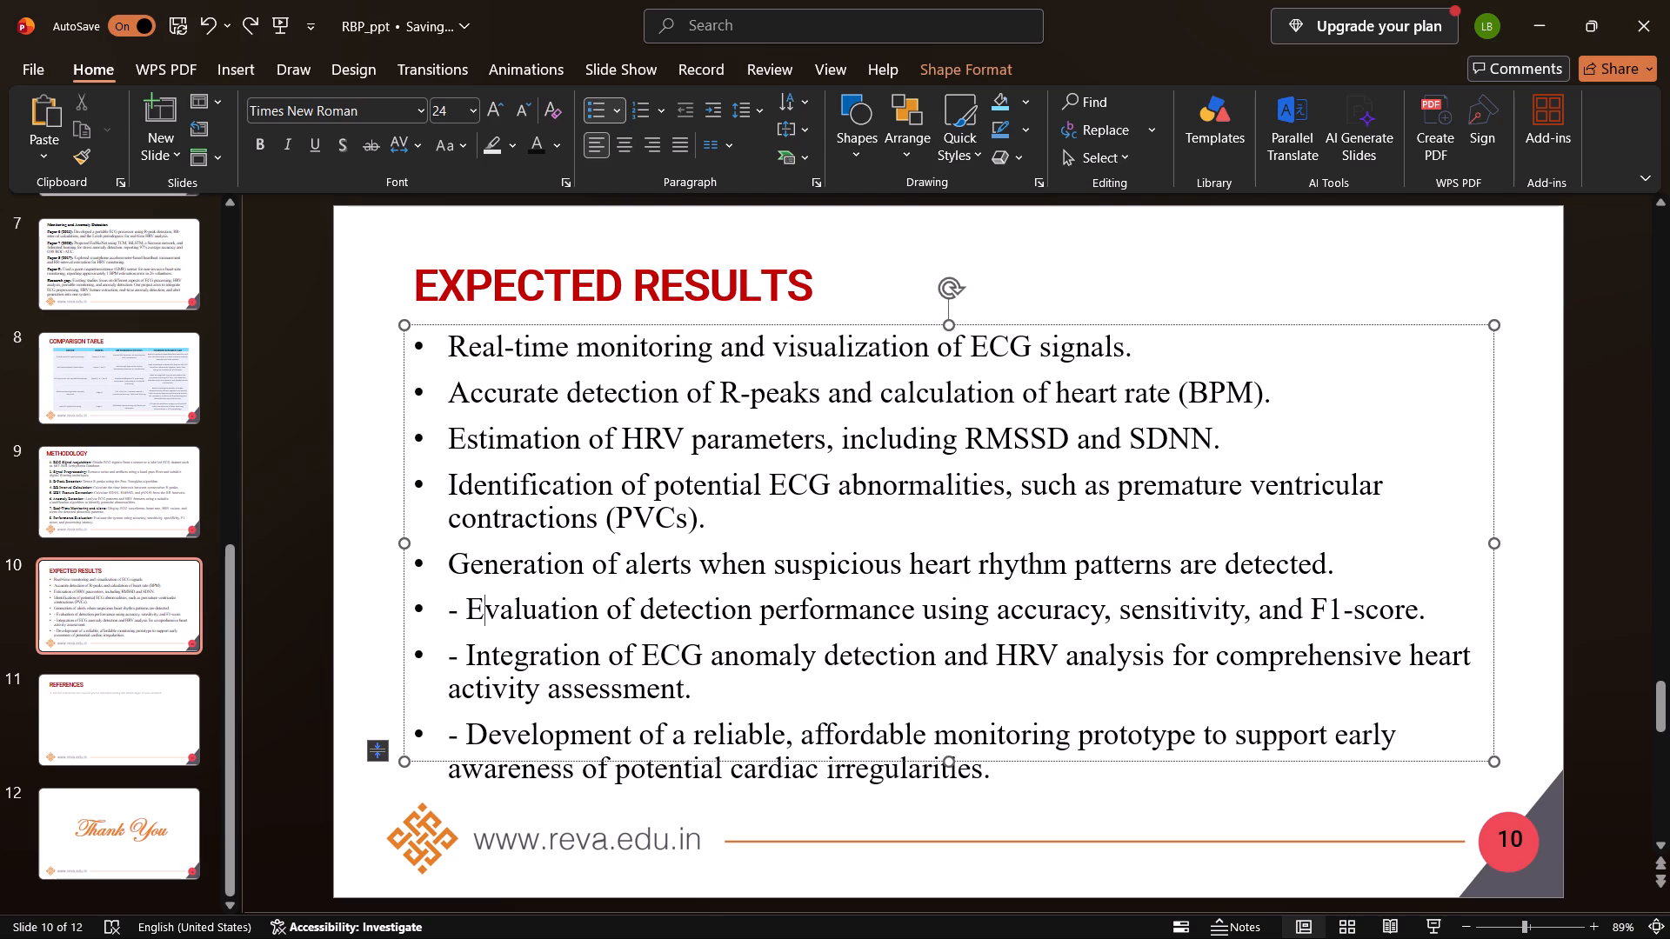
Remove the leading hyphens and spaces from the Evaluation, Integration and Development bullets.
key(Left)
key(BackSpace)
key(BackSpace)
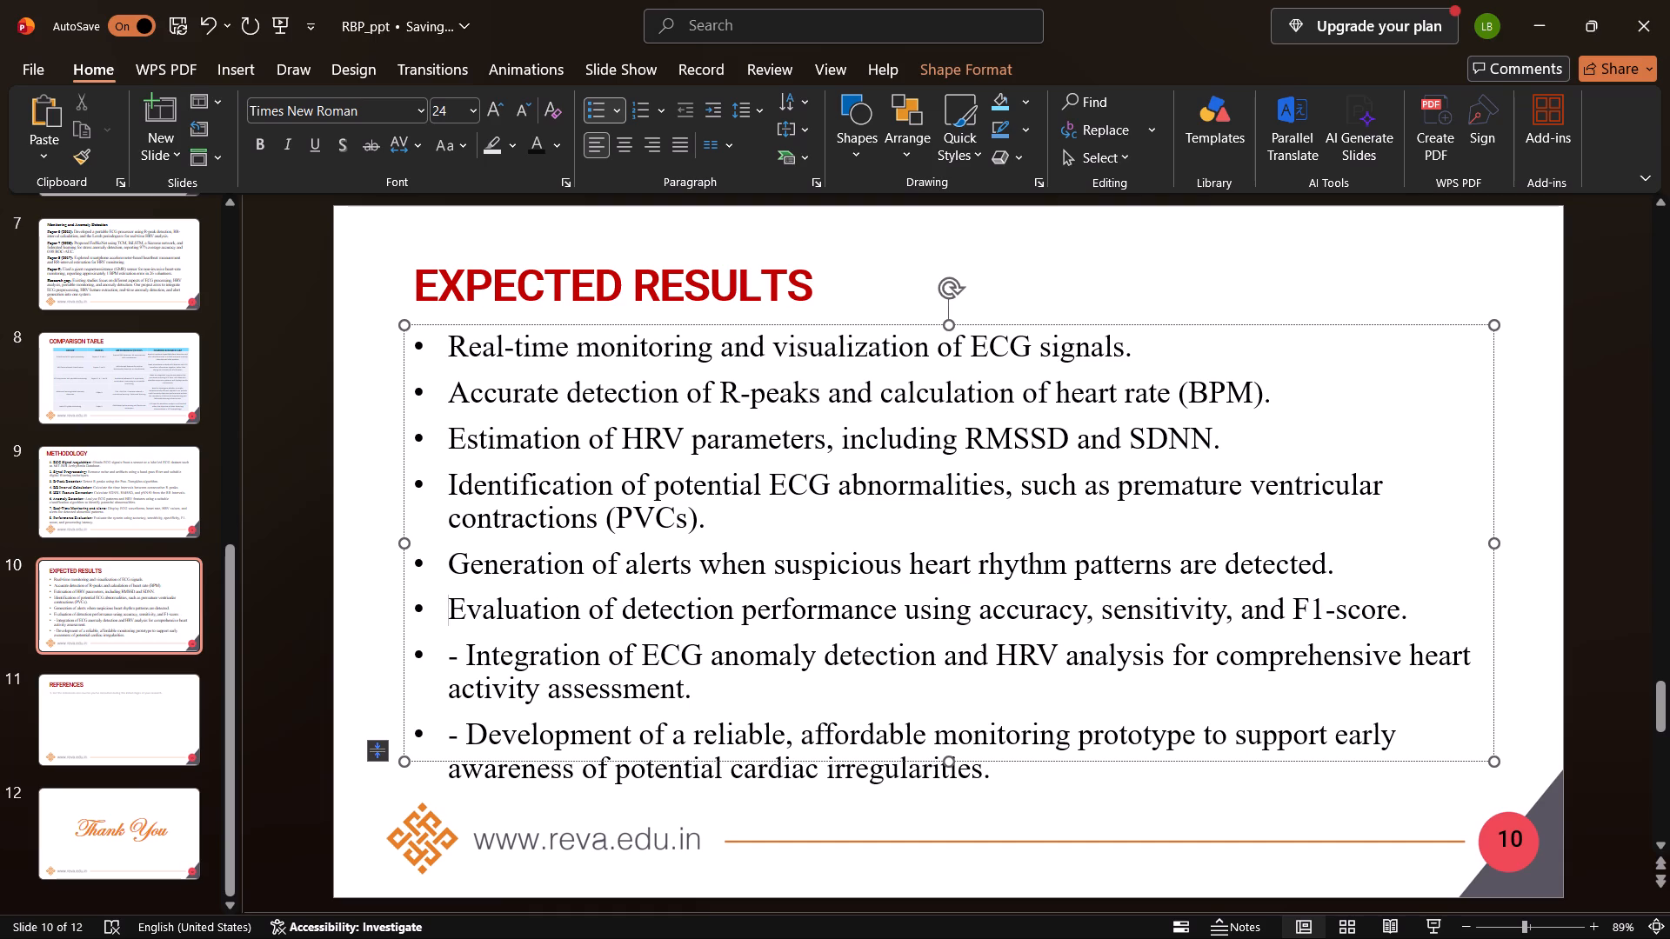
click(471, 658)
key(Left)
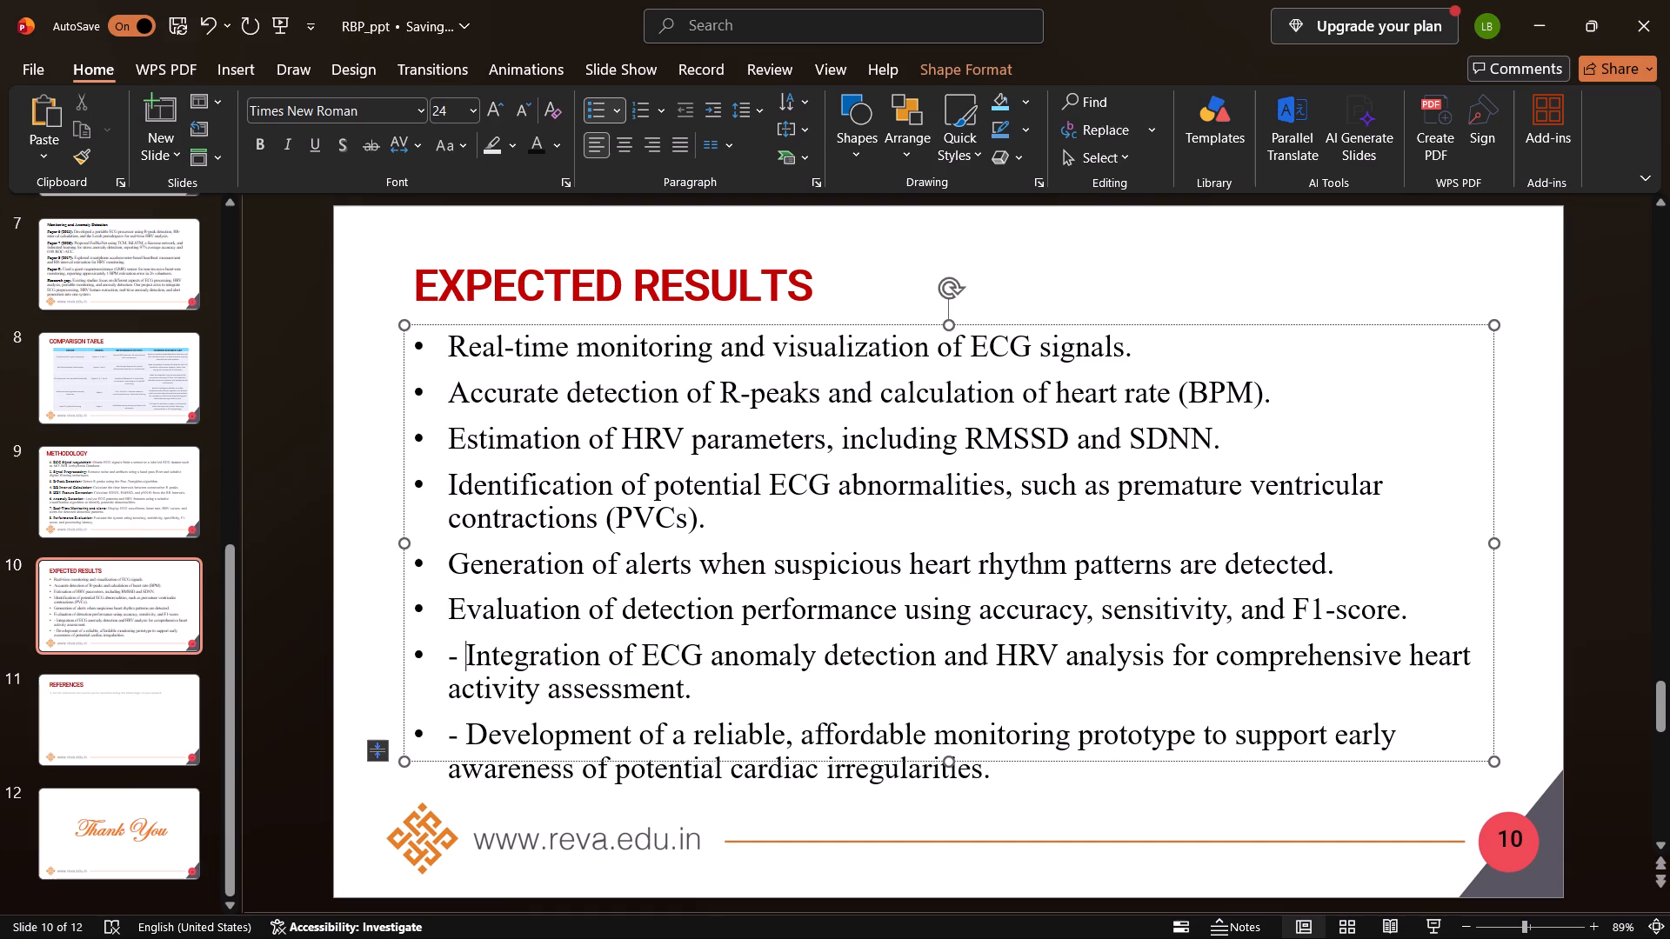
key(BackSpace)
key(BackSpace)
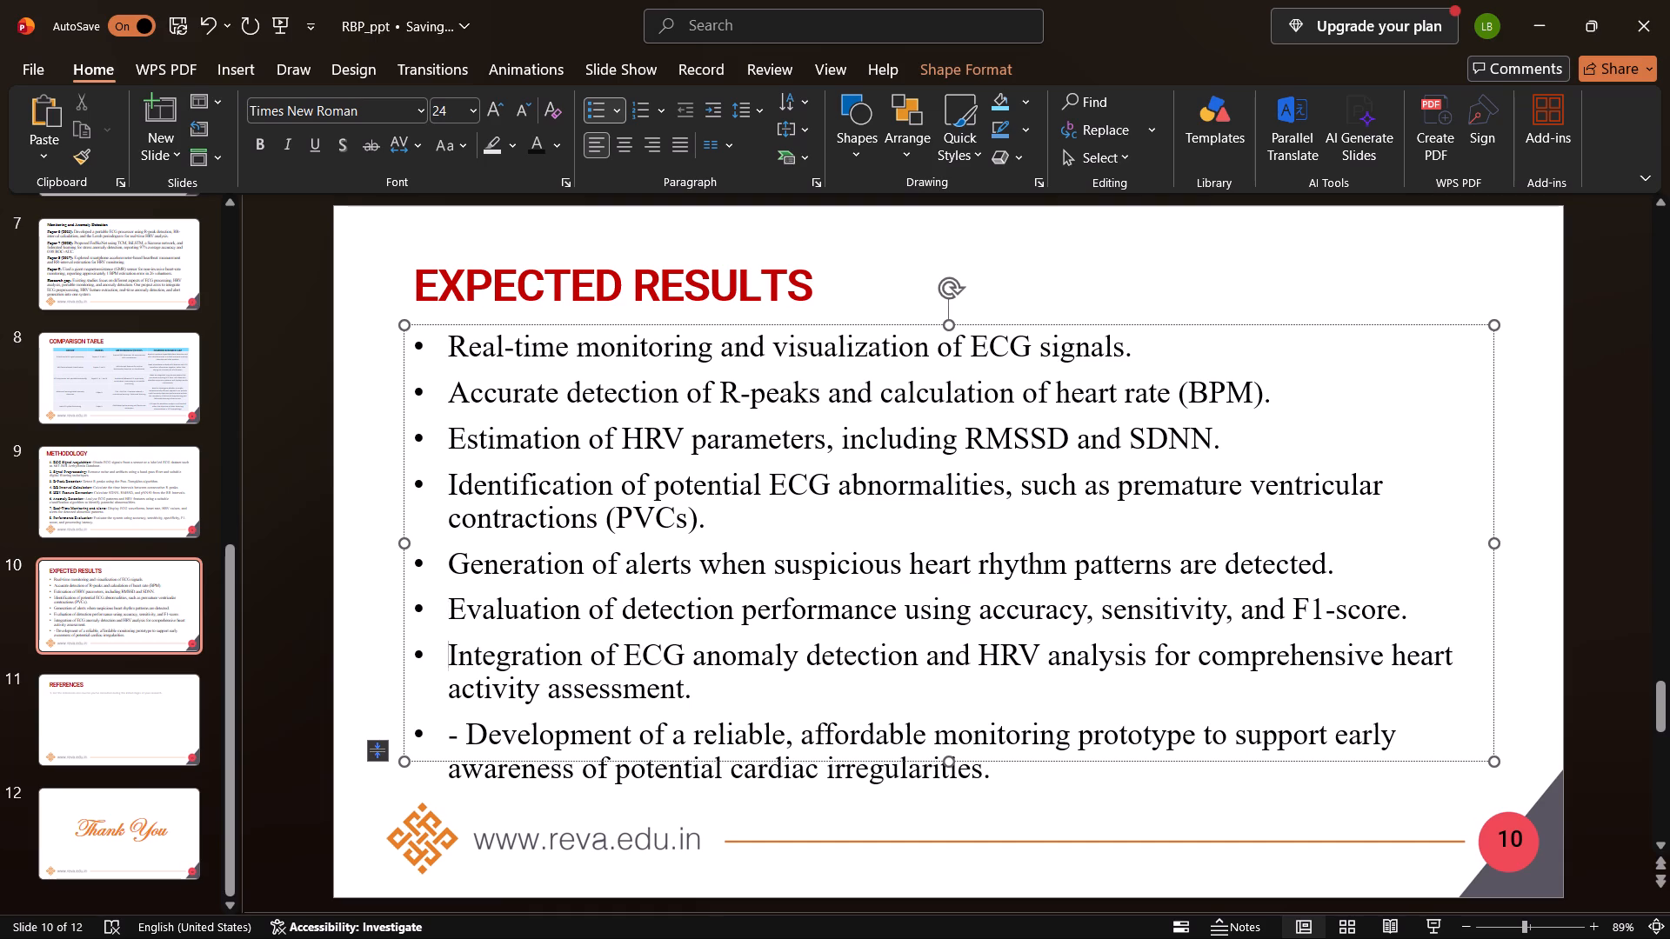
click(466, 736)
key(BackSpace)
key(BackSpace)
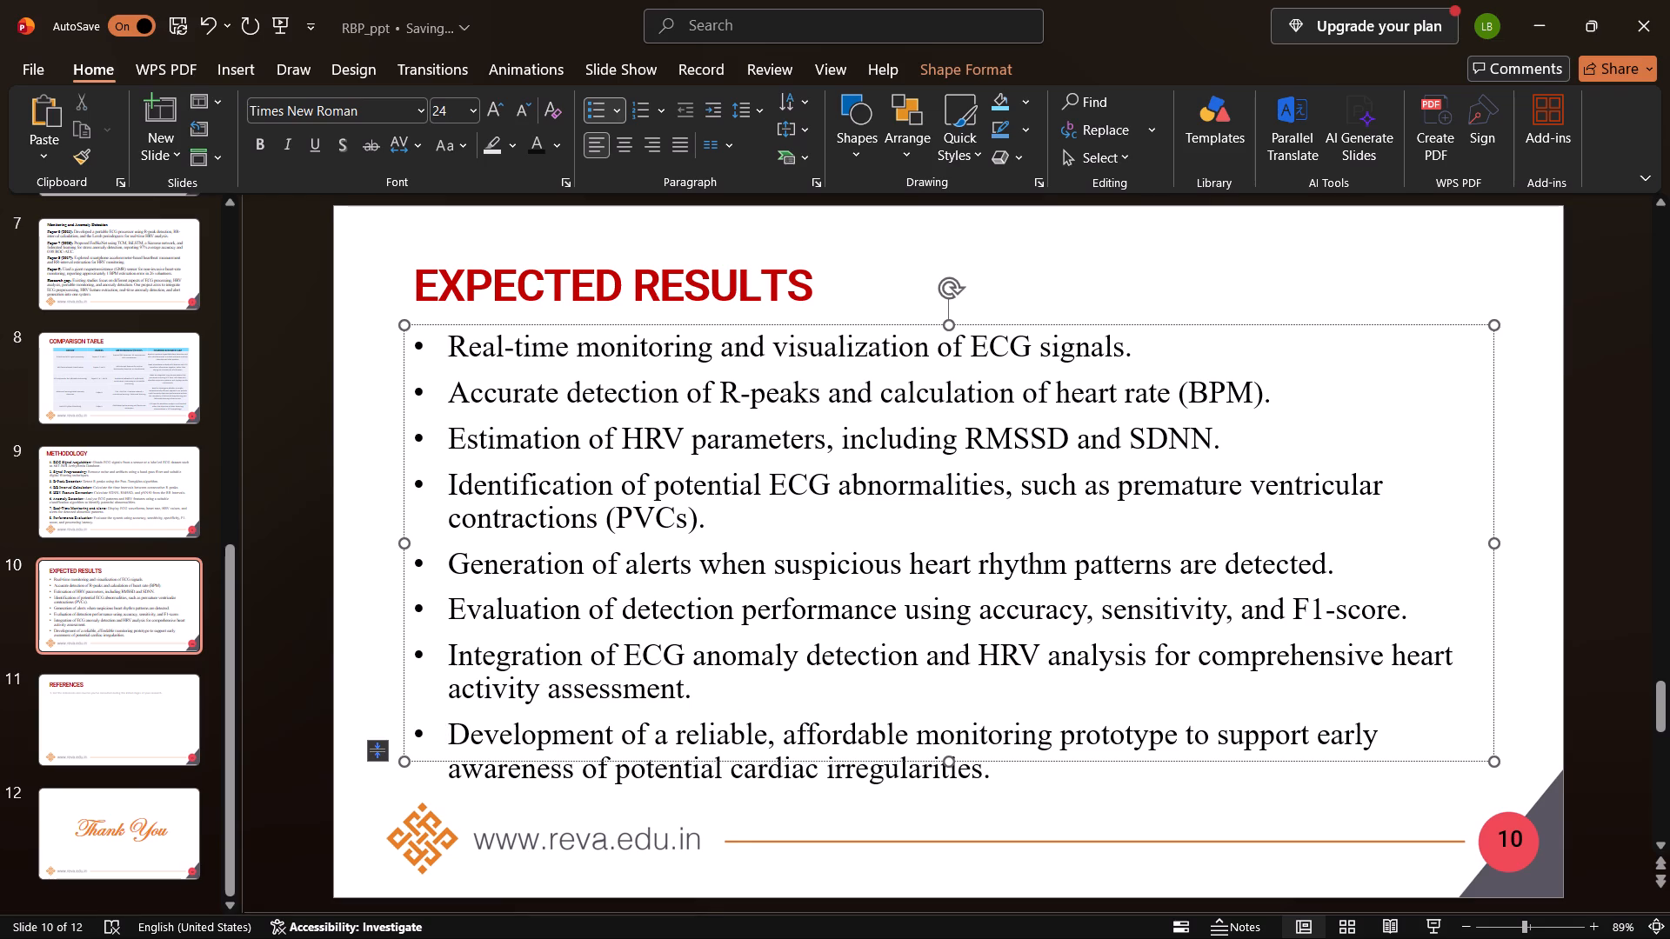
Extend the body text box downward so that it encloses the last bullet's second line.
drag(952, 764, 955, 795)
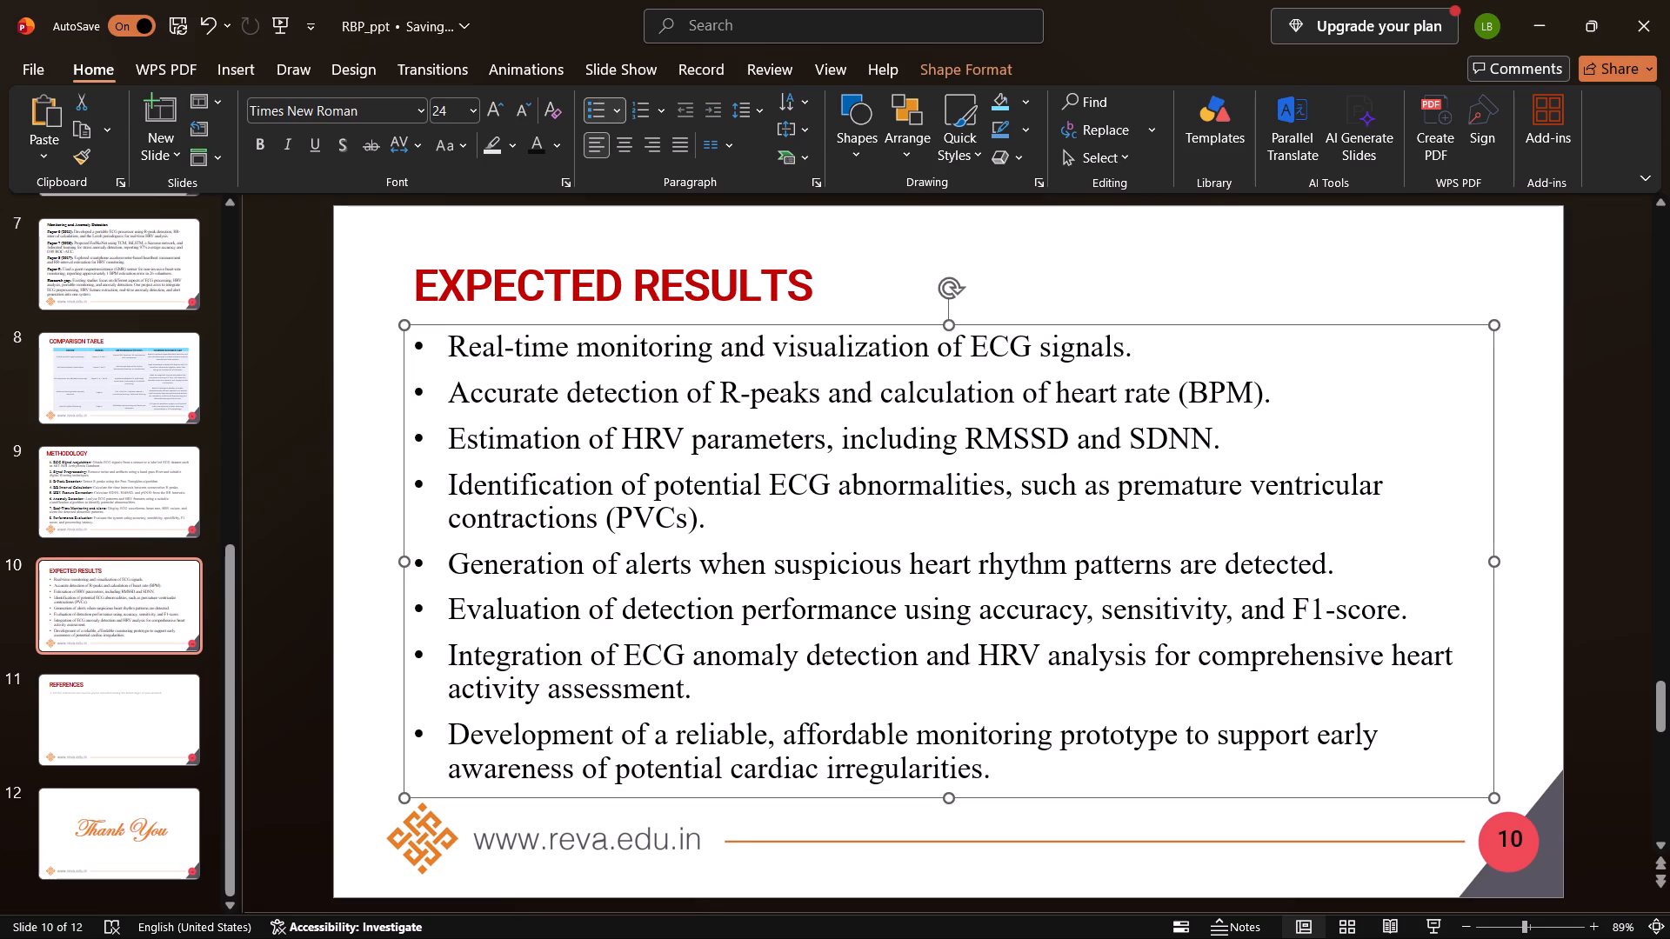
Justify all eight bullets of the Expected Results list.
key(ctrl+a)
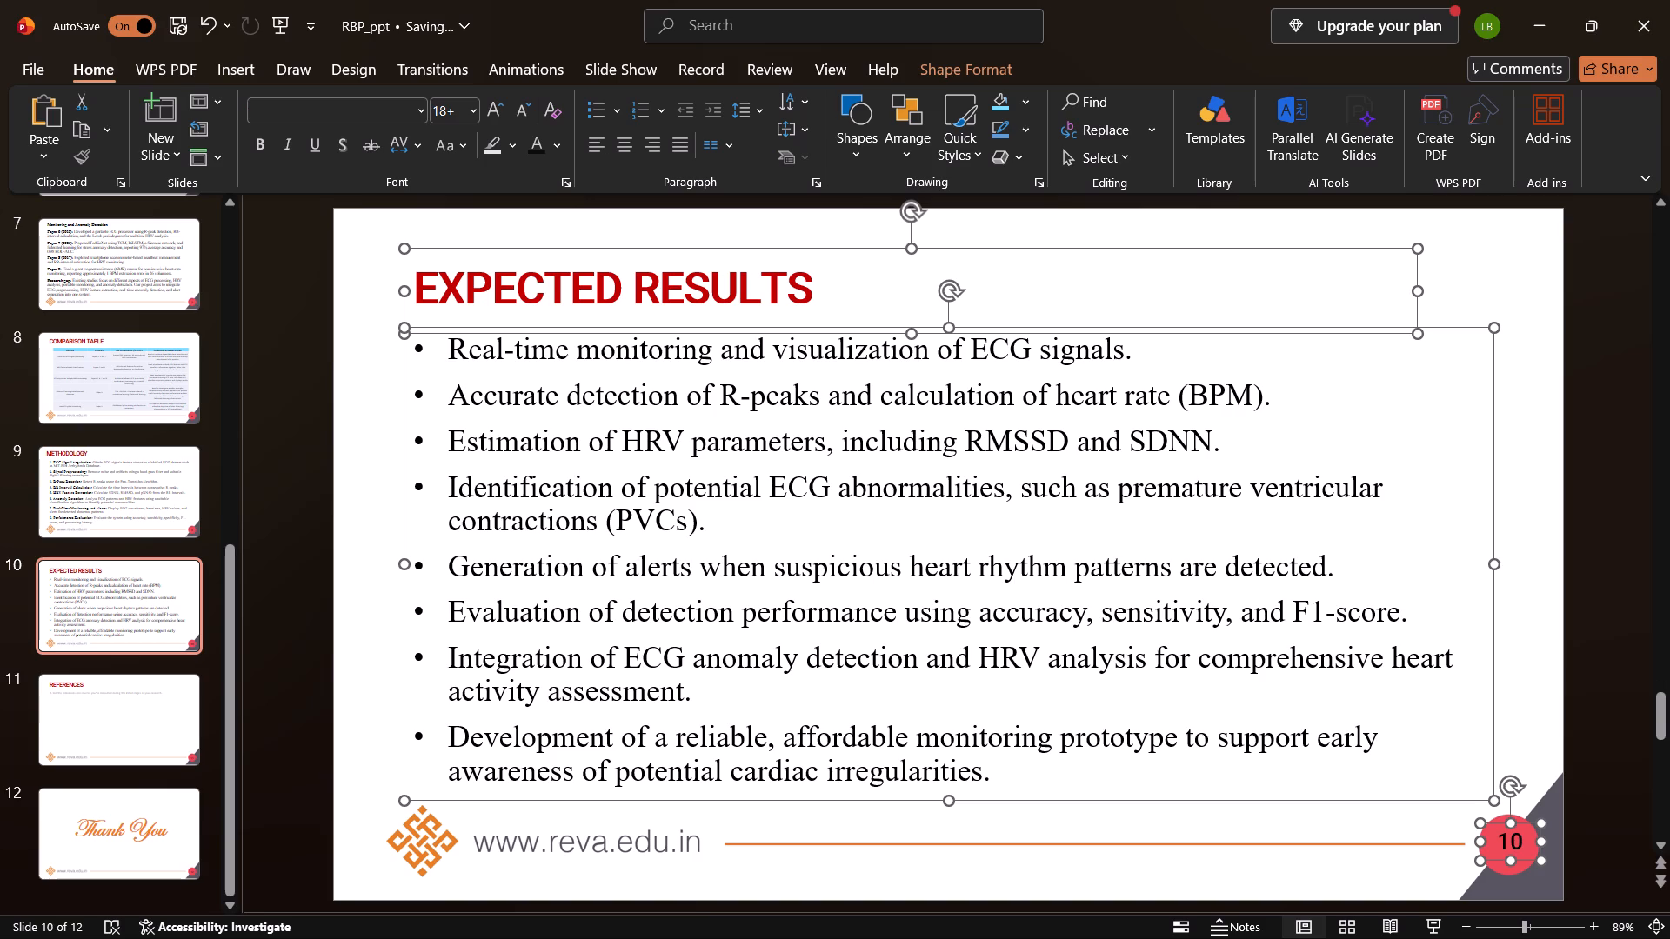
click(444, 371)
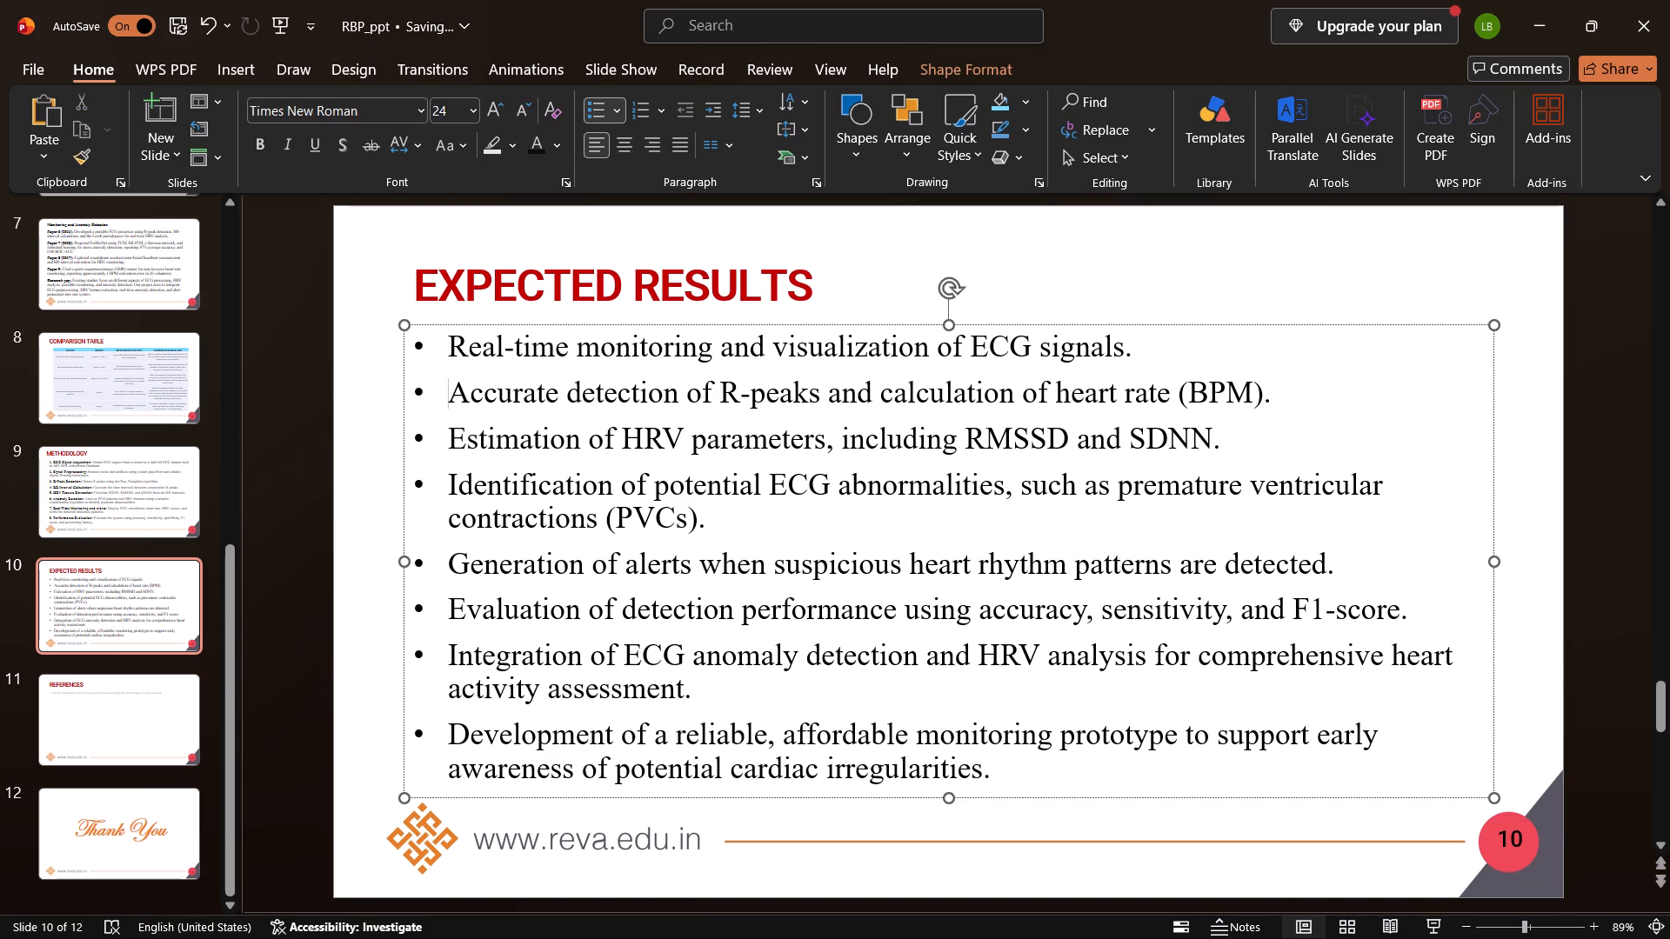
drag(451, 340, 994, 790)
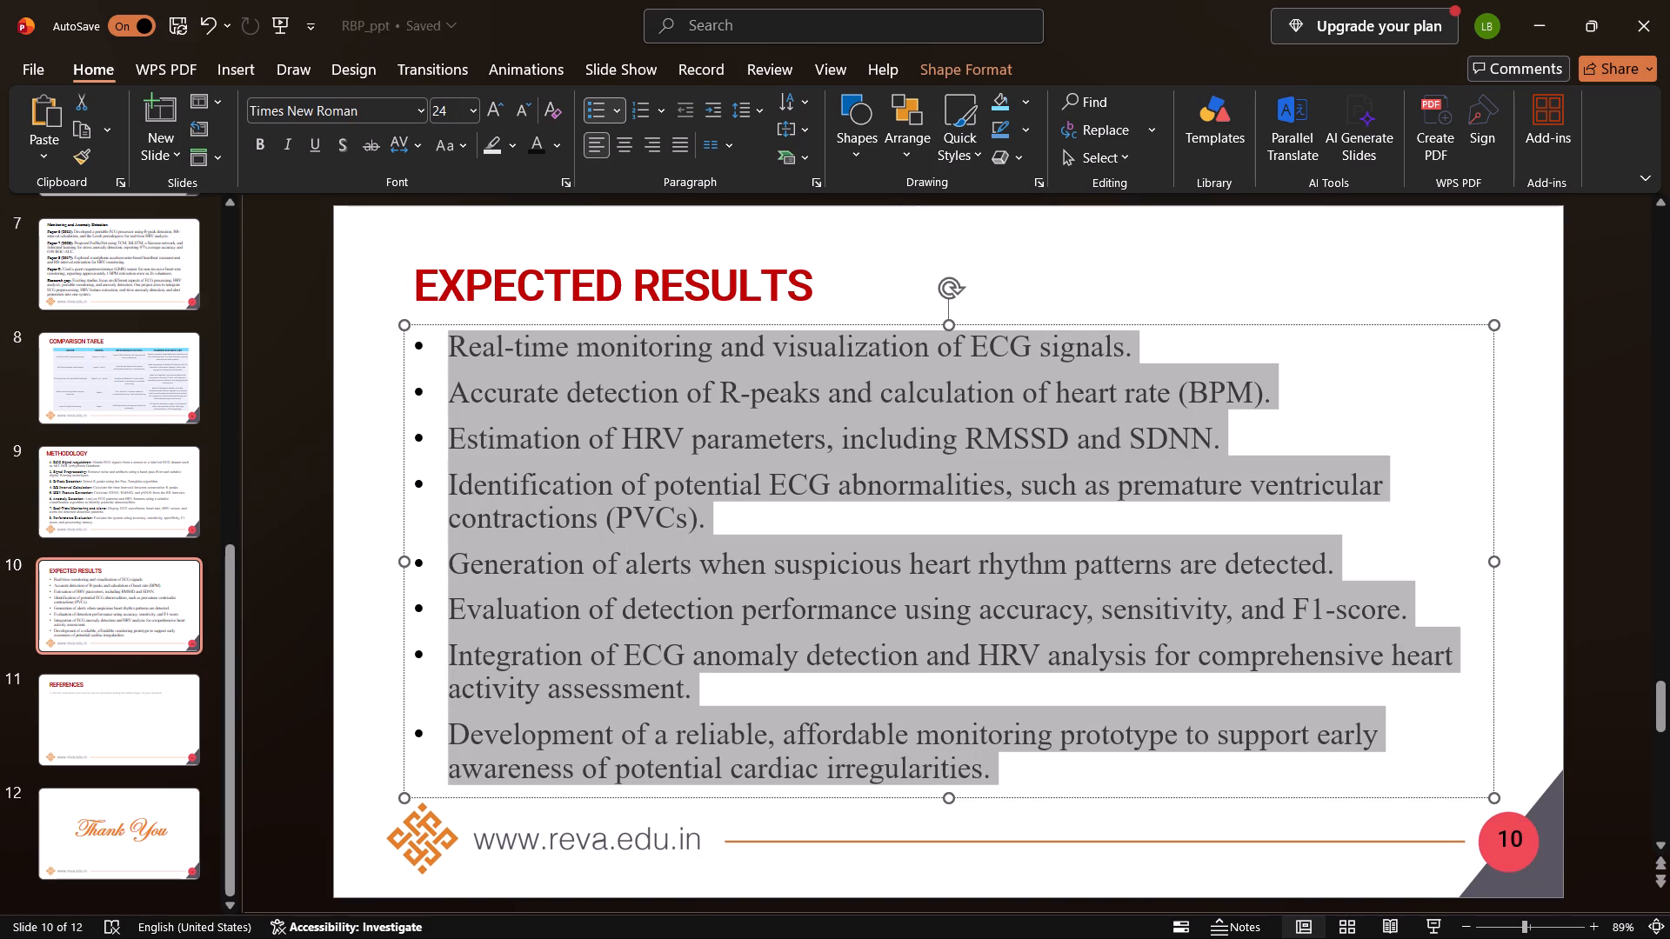
click(679, 147)
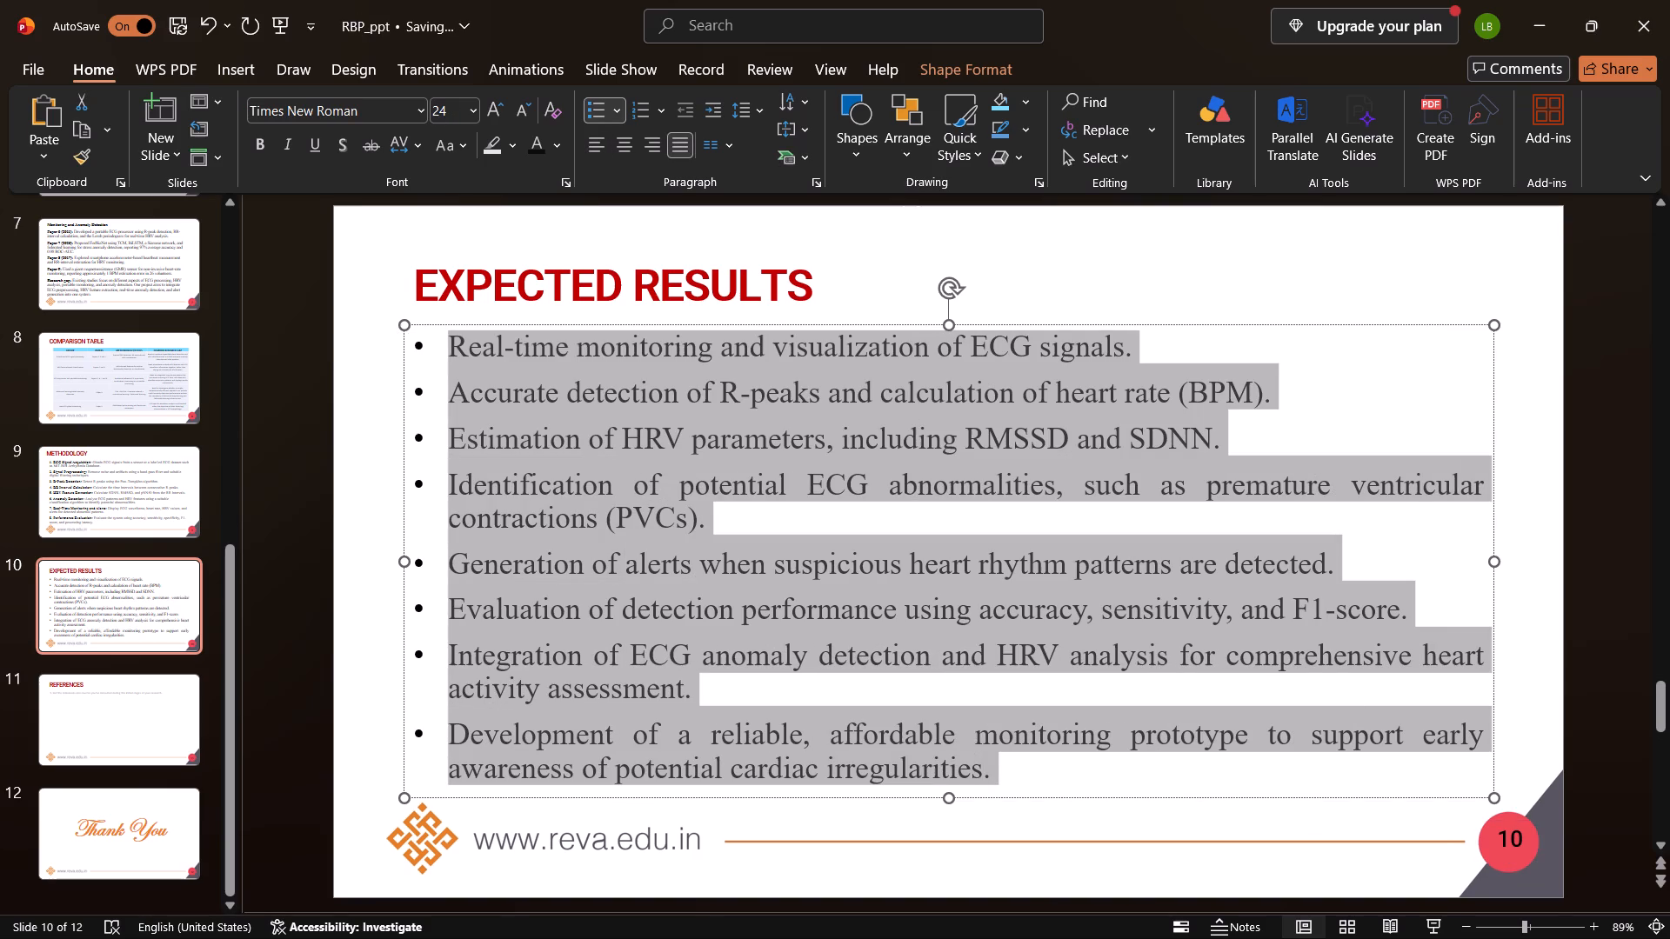
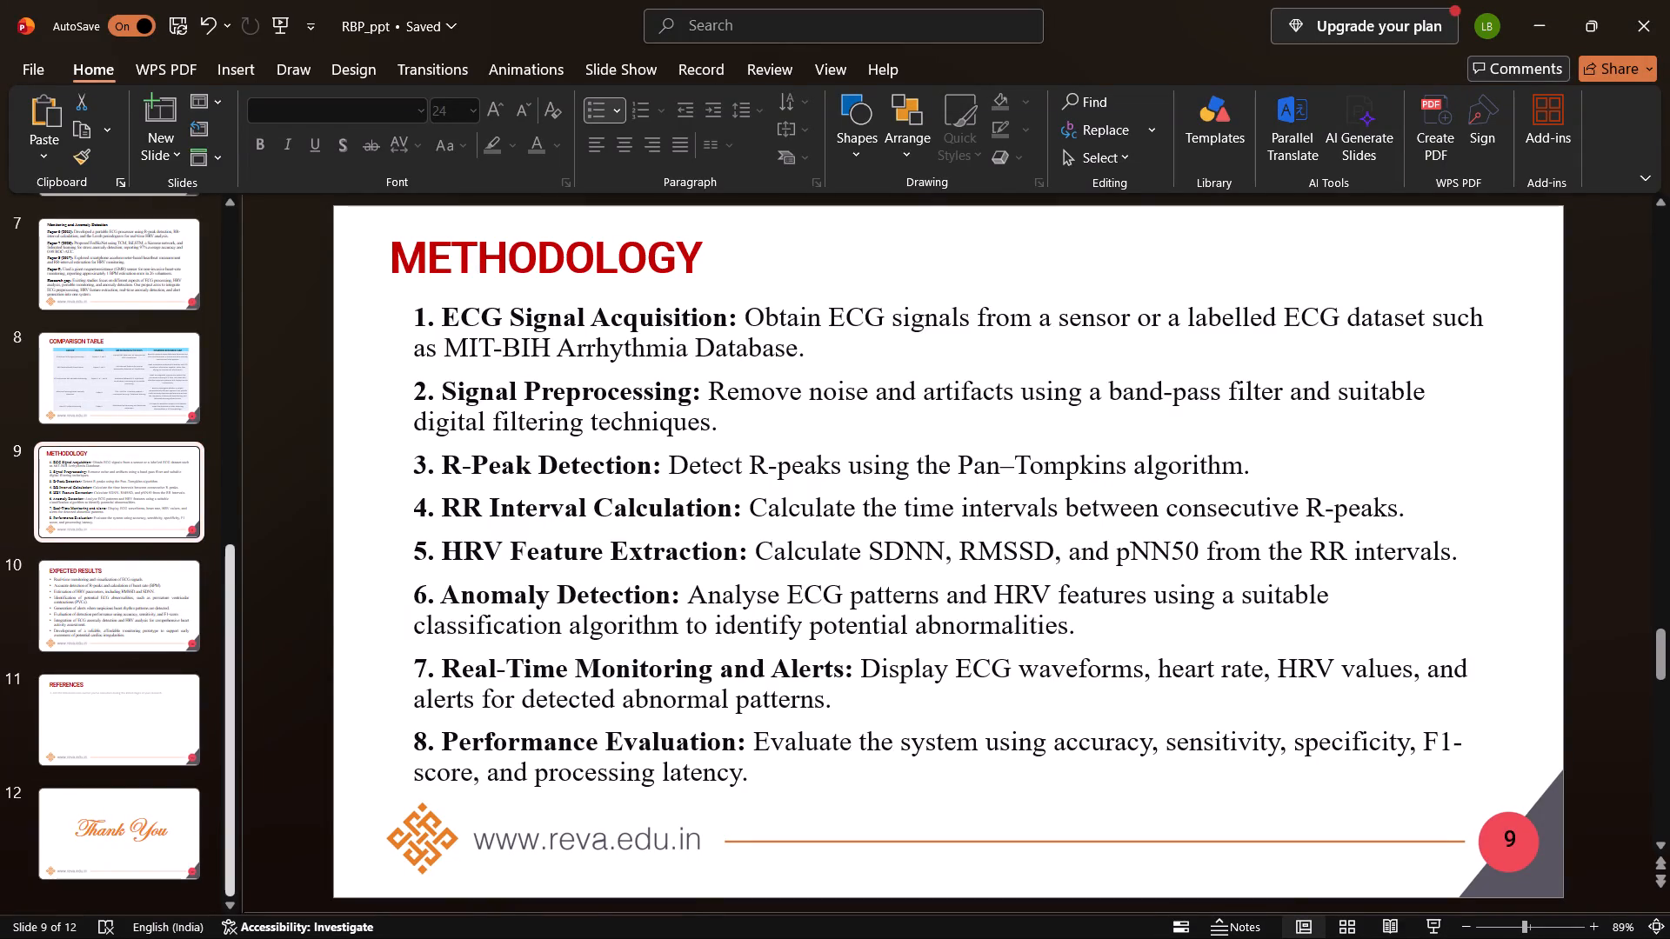
Add a new blank slide directly after the Methodology slide.
click(164, 476)
key(Return)
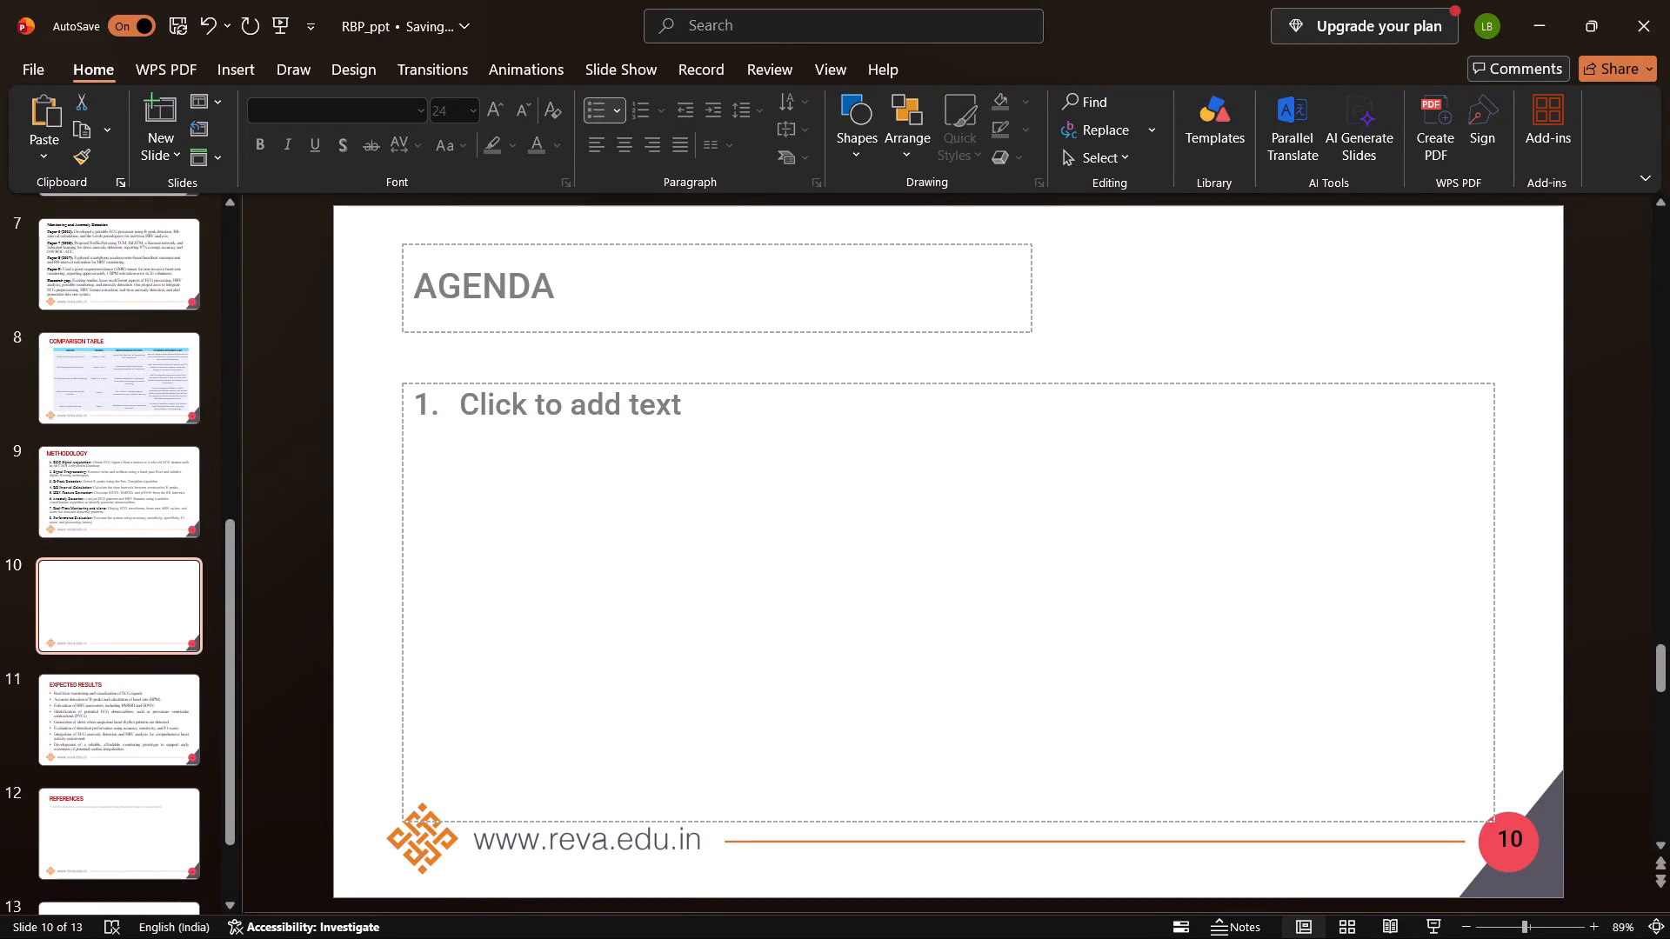
Copy a portion of the METHODOLOGY heading into the new slide 10's title placeholder, keeping its red bold formatting.
click(541, 270)
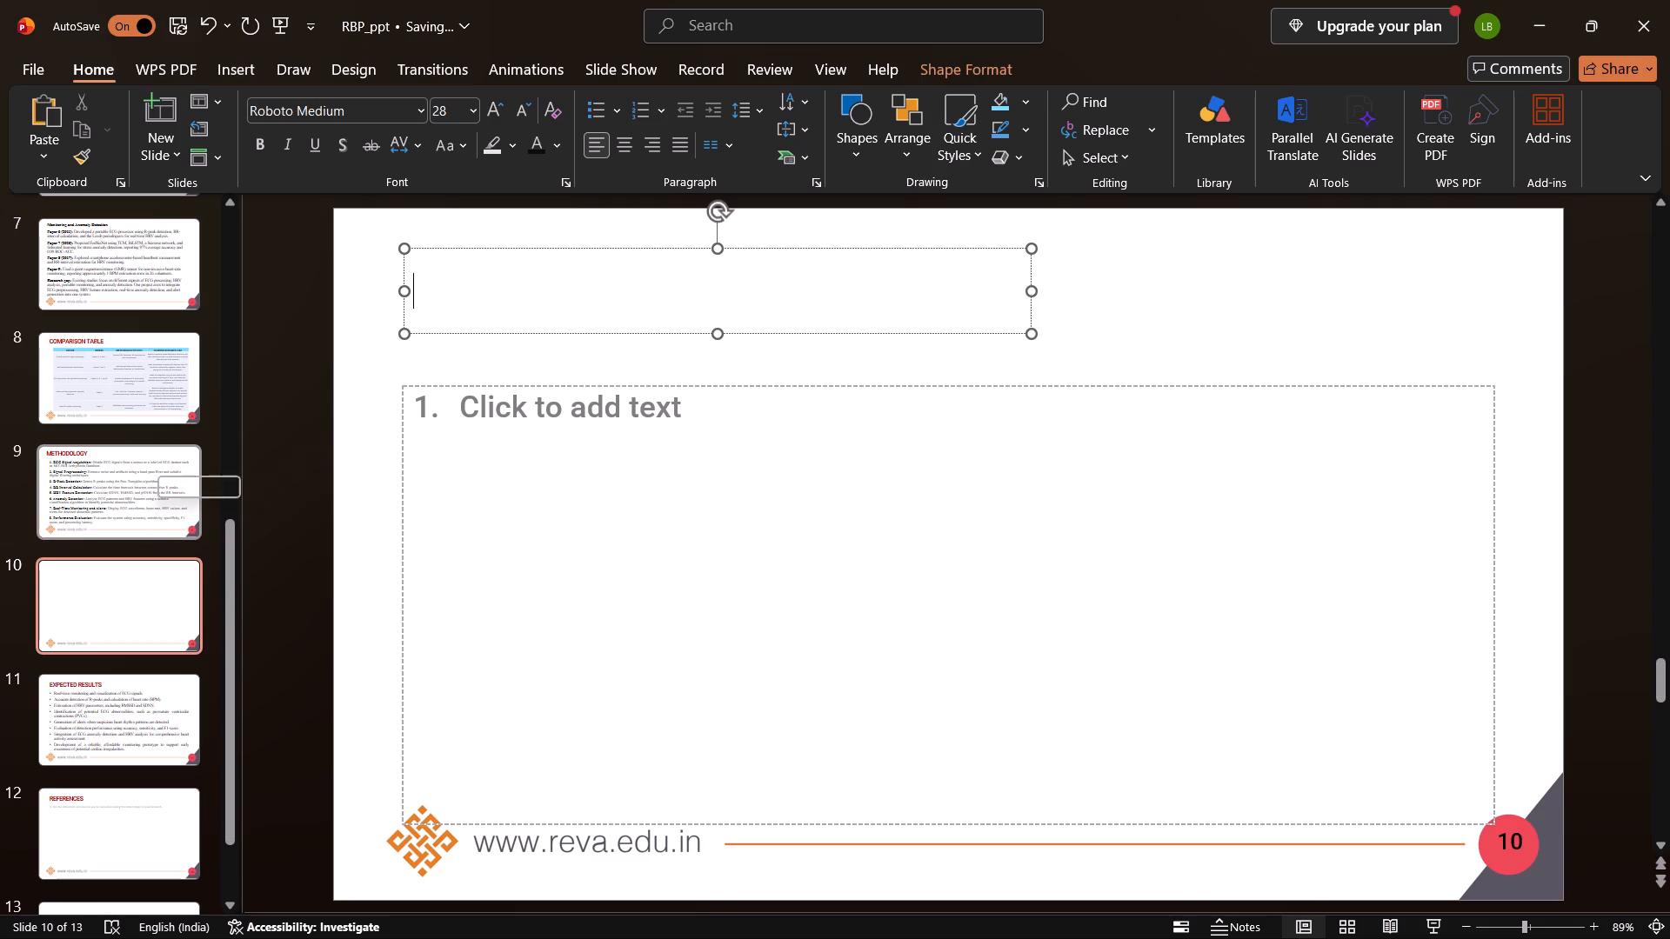
click(157, 459)
drag(612, 252, 459, 245)
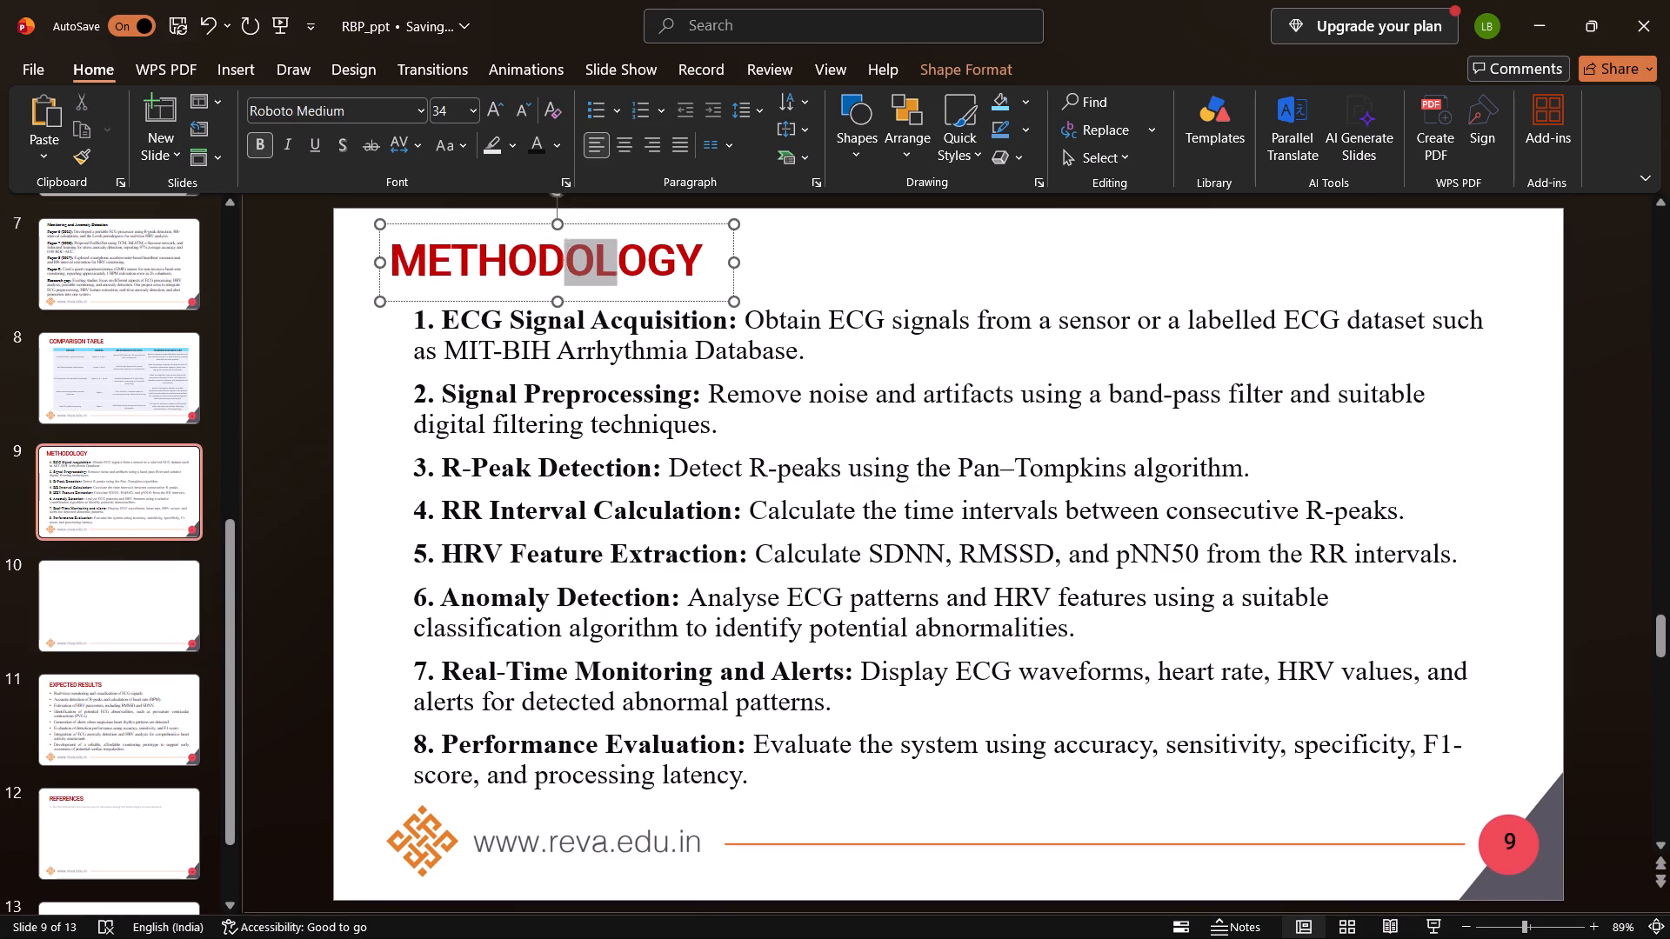
drag(459, 245, 450, 247)
key(ctrl+c)
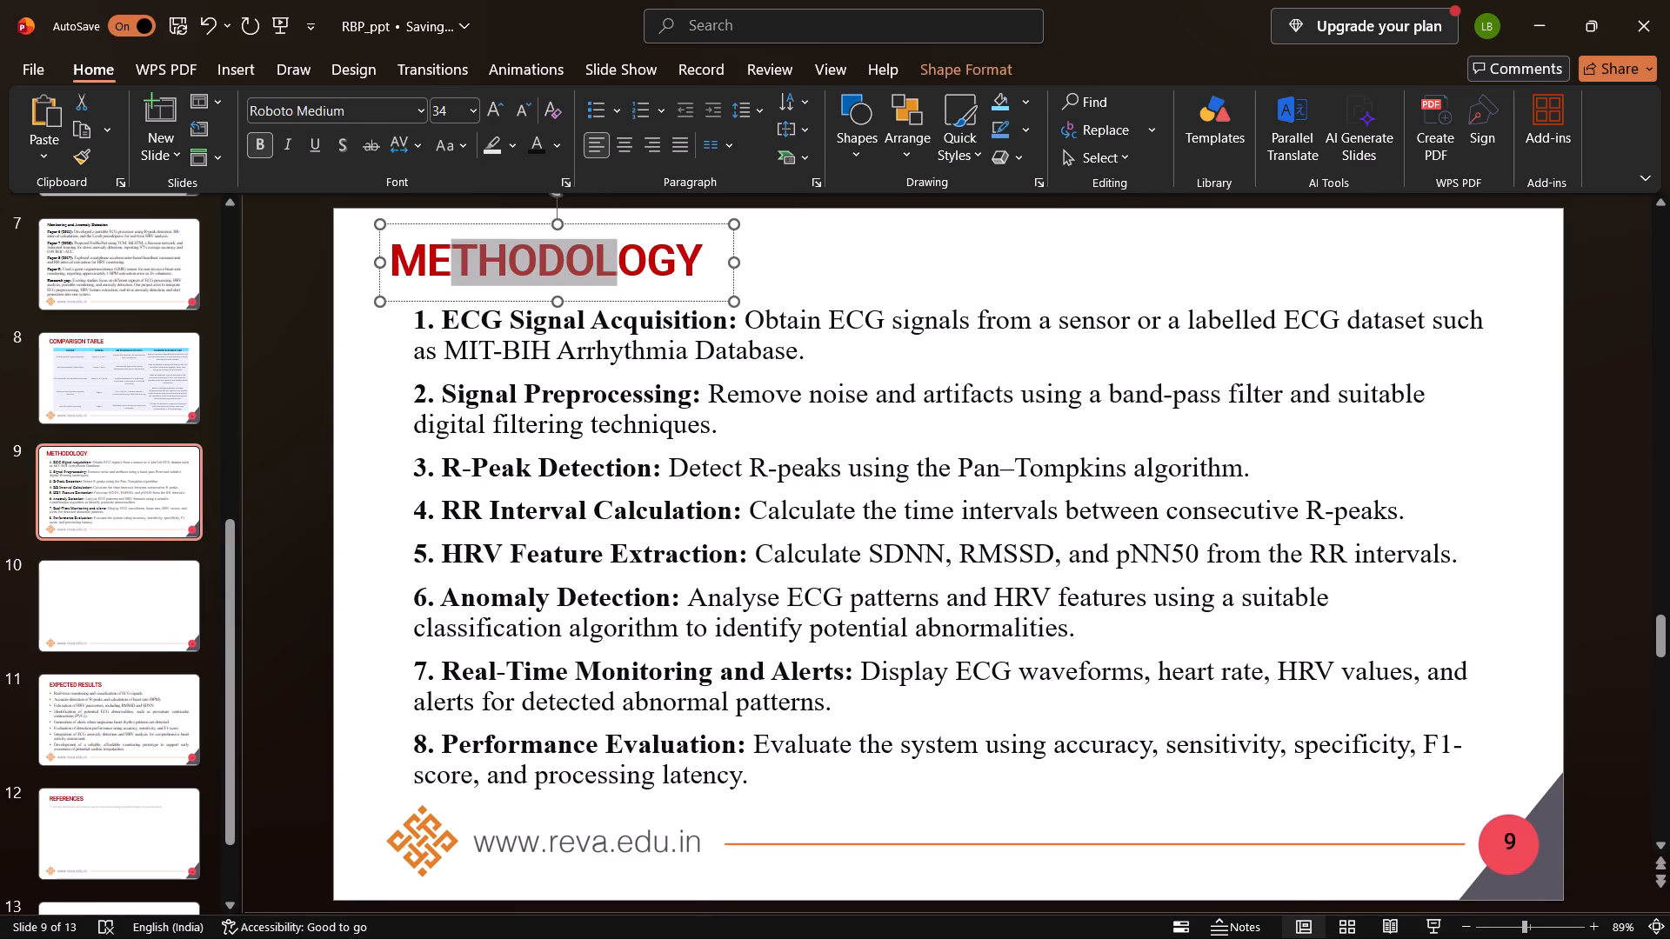
click(108, 601)
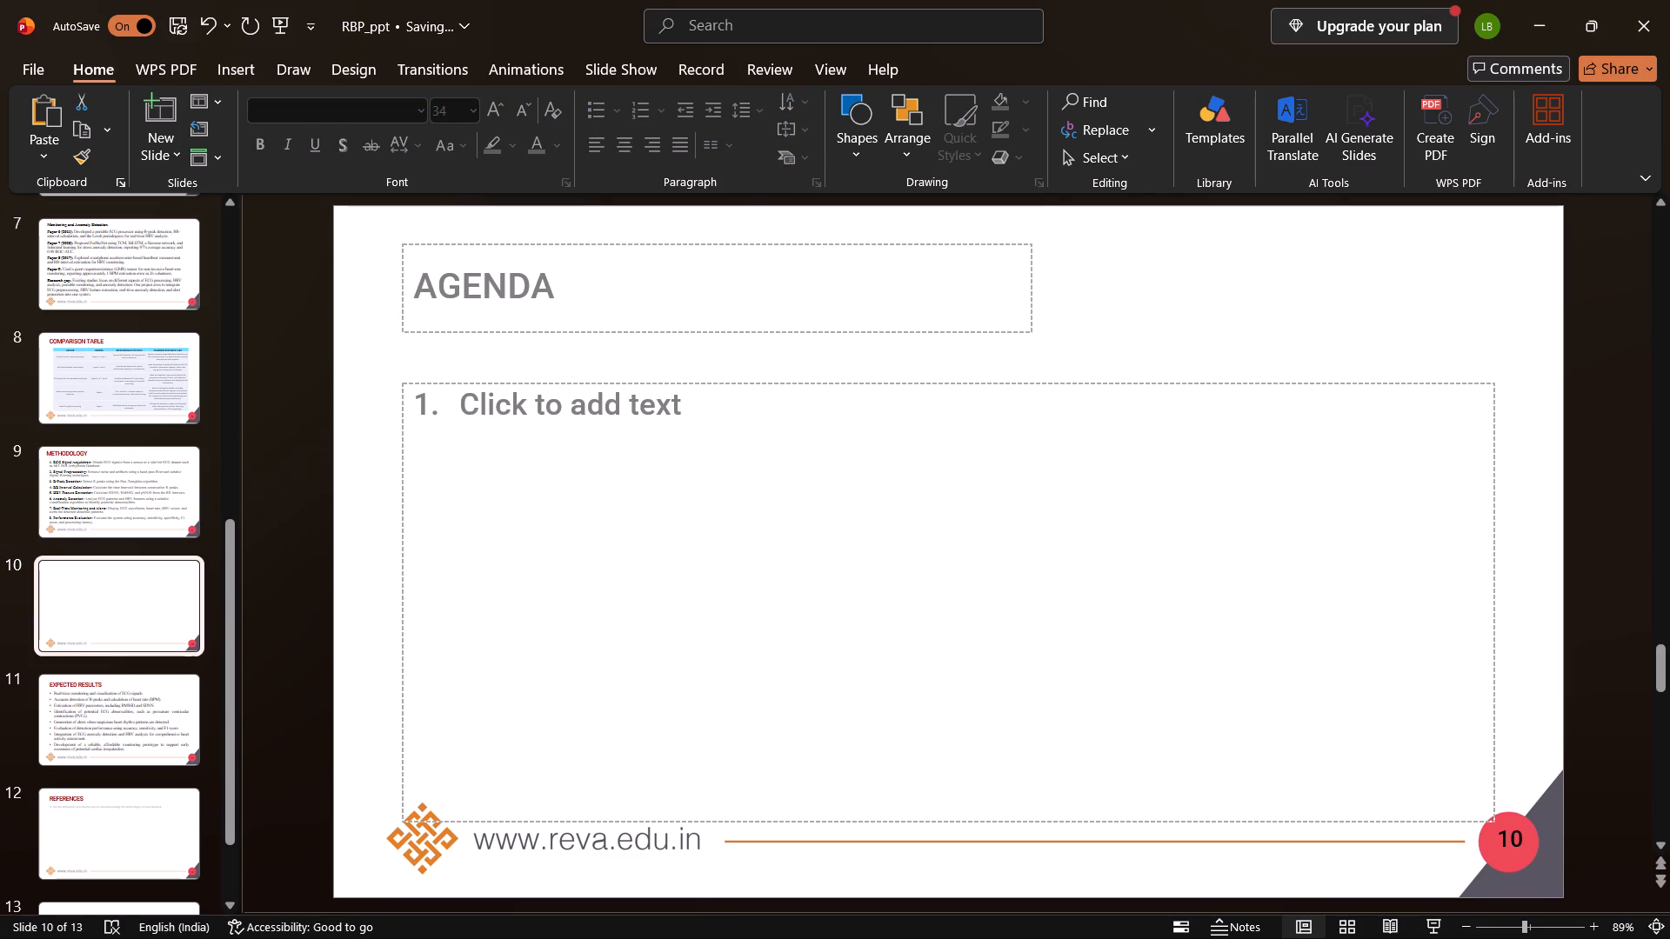
click(550, 292)
key(ctrl+v)
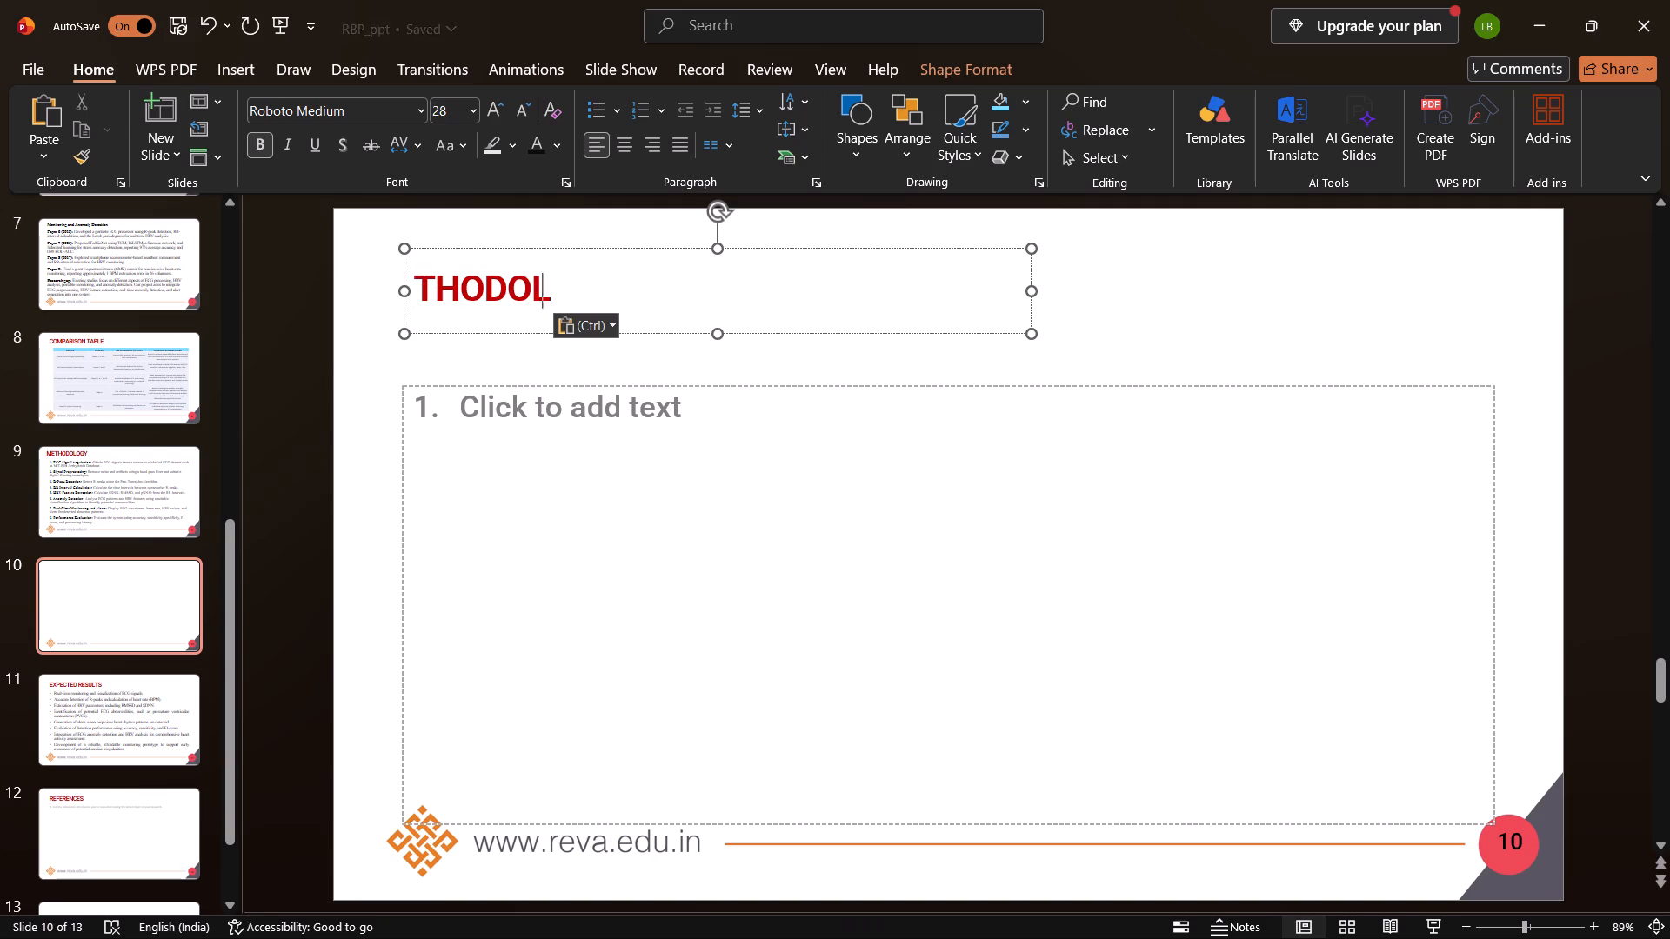
Replace the pasted letters in slide 10's title with FLOW, keeping the red bold formatting.
key(BackSpace)
key(BackSpace)
key(BackSpace)
key(BackSpace)
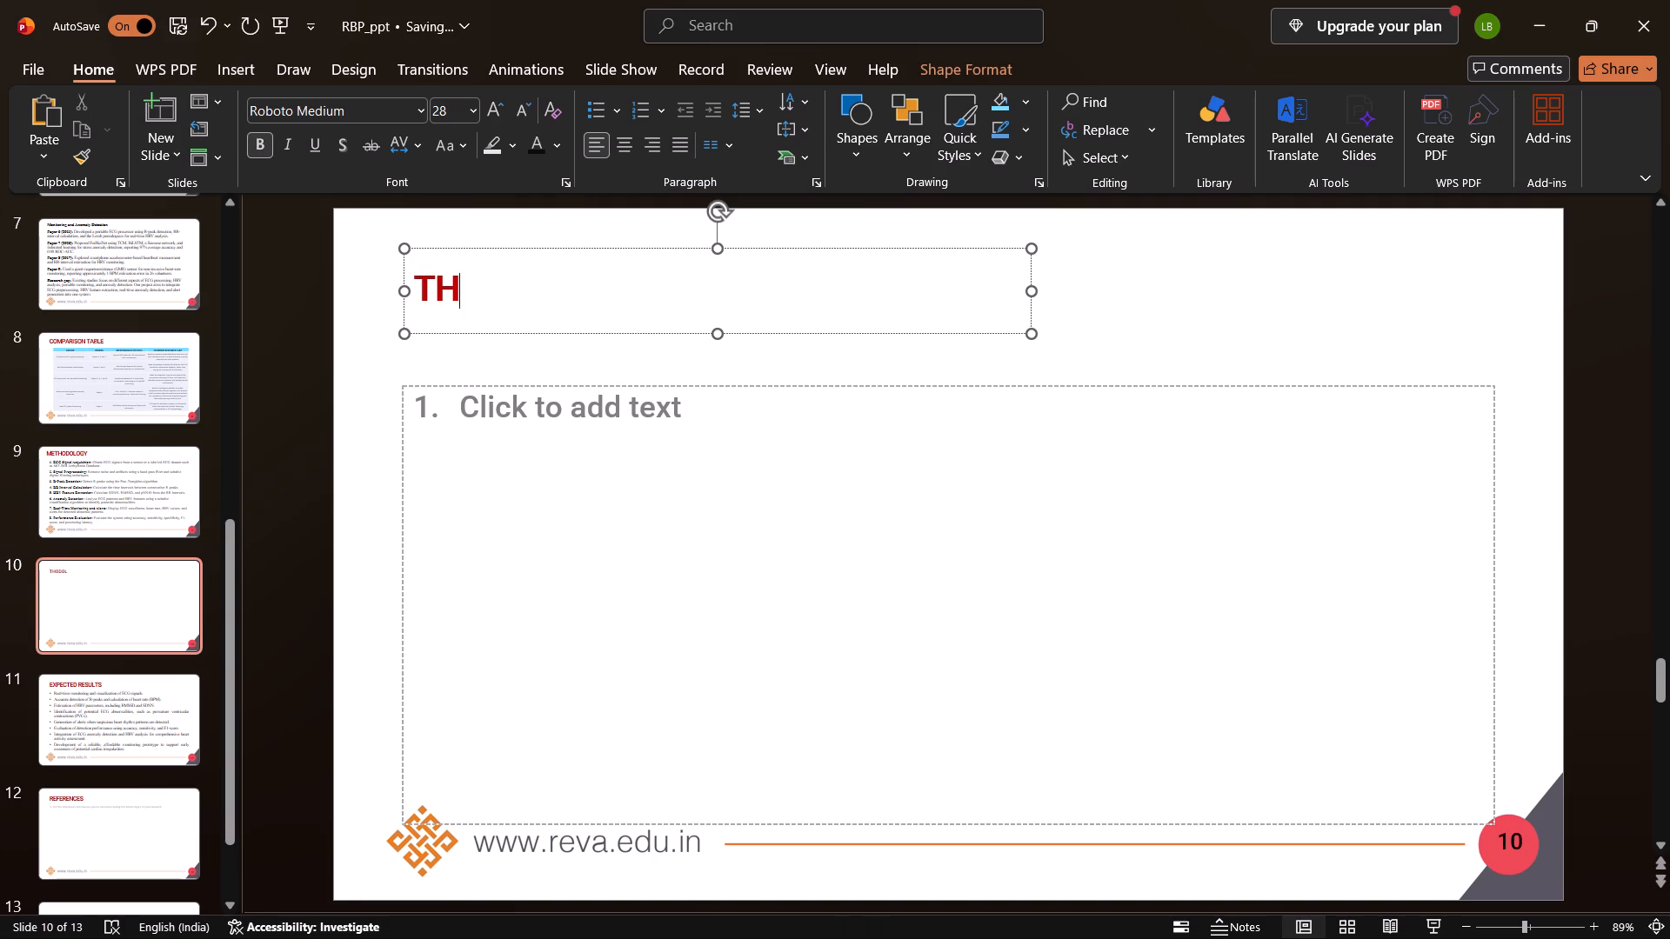
key(BackSpace)
text(flow)
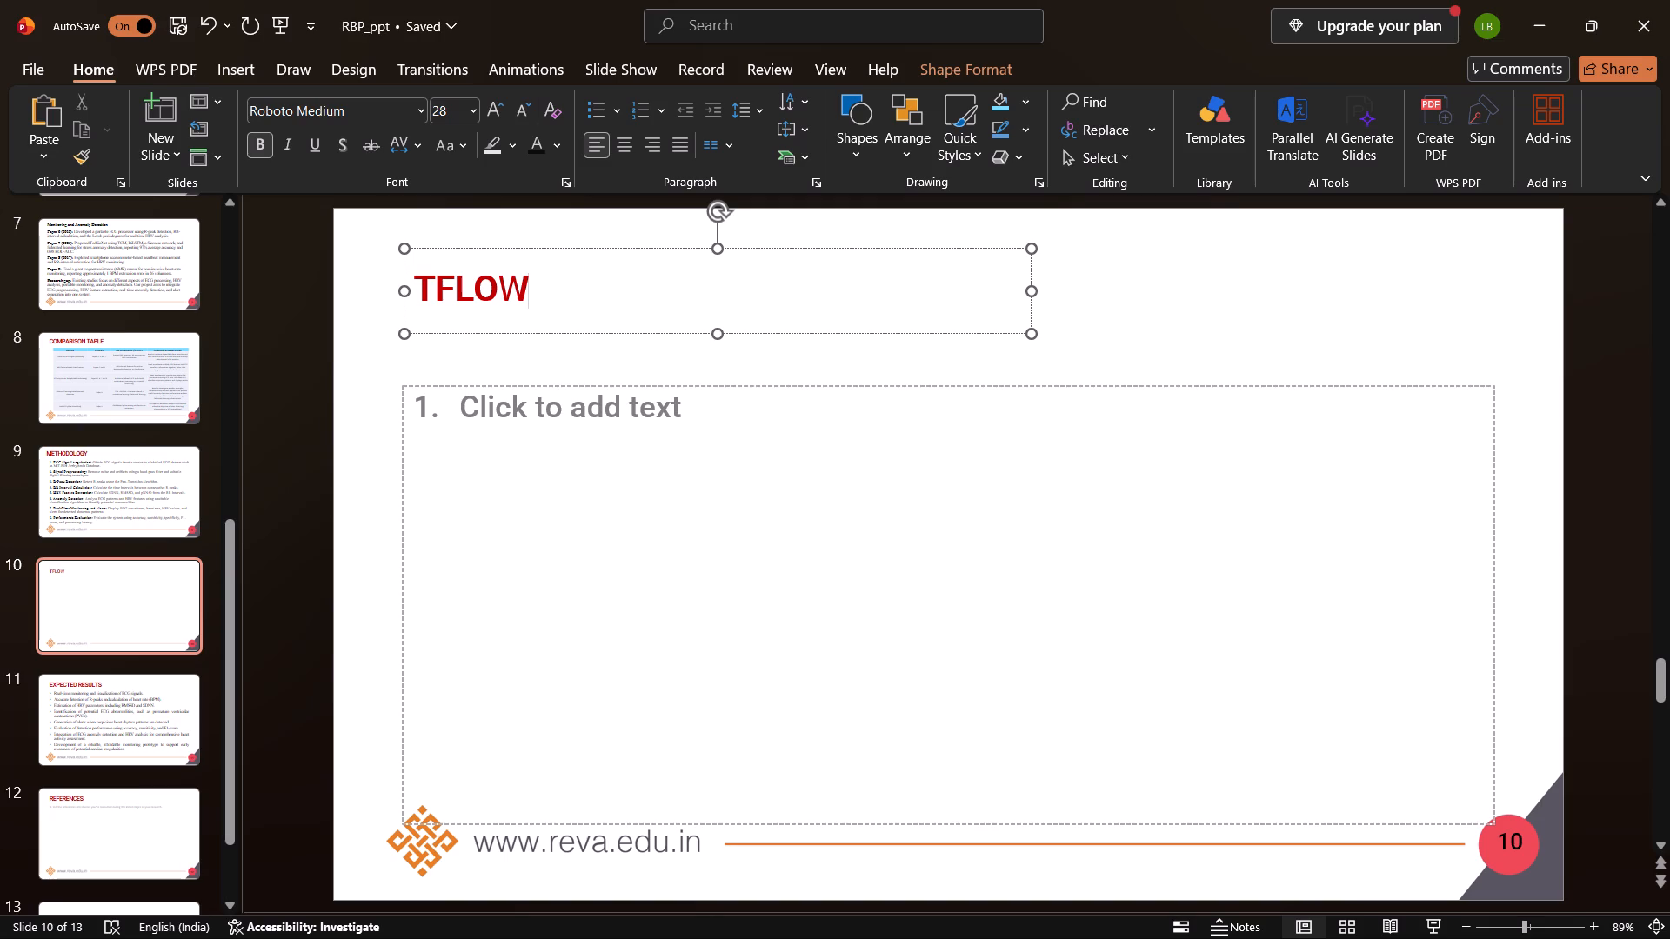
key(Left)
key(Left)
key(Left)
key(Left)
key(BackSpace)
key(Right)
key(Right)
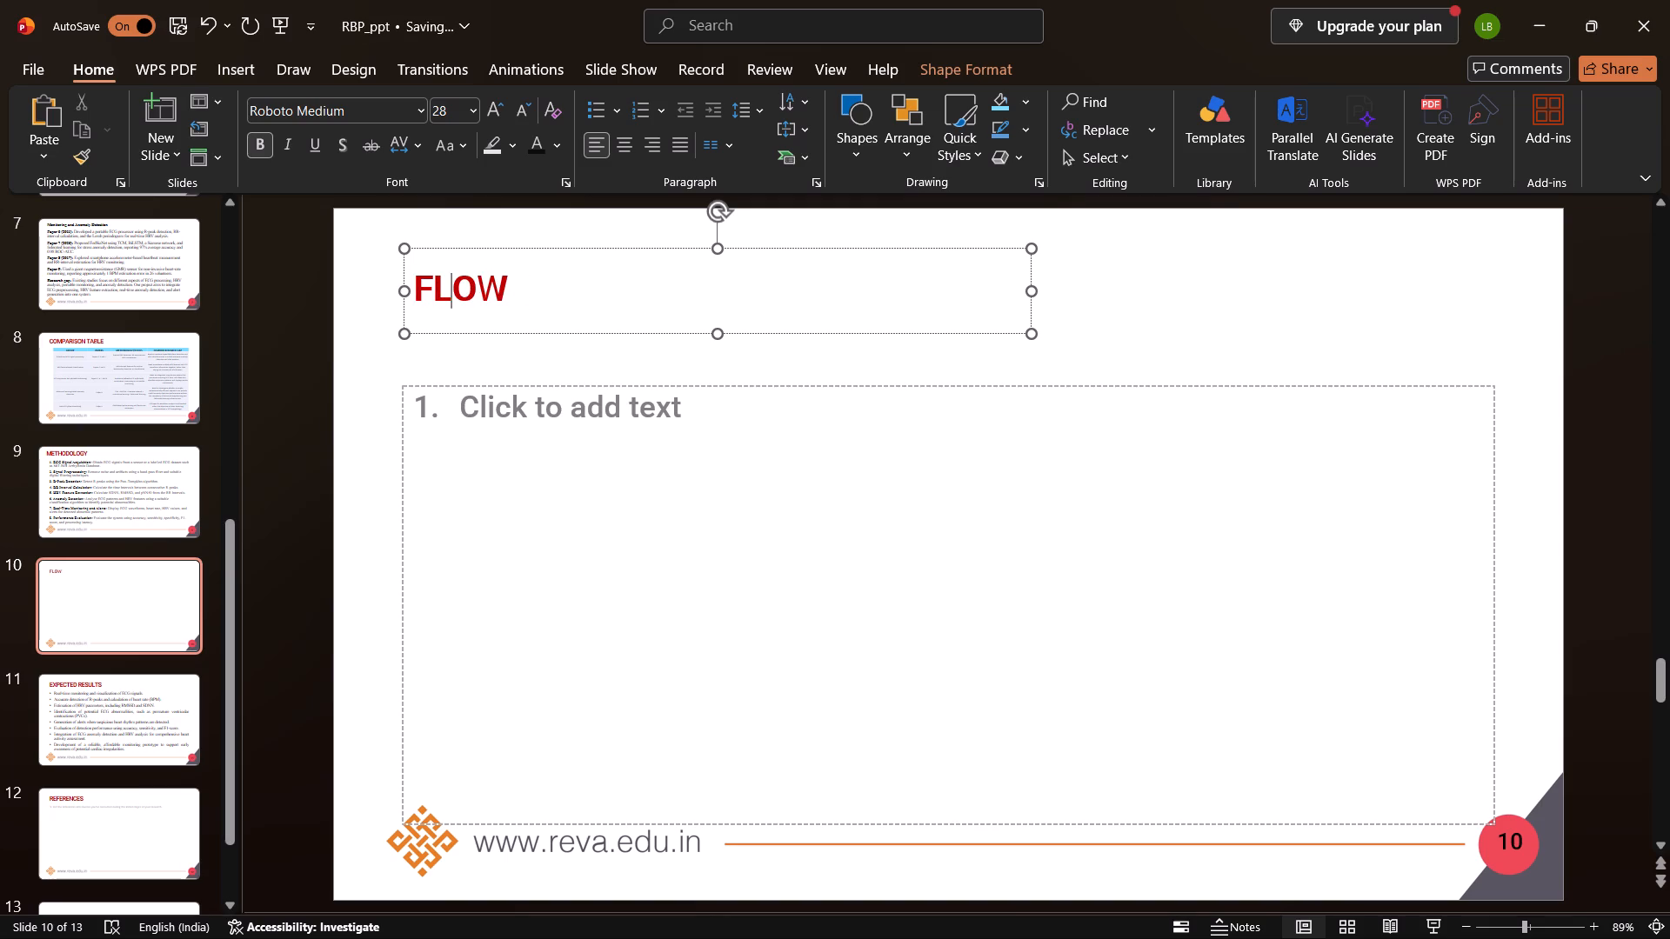
Extend slide 10's title from FLOW to FLOW CHART.
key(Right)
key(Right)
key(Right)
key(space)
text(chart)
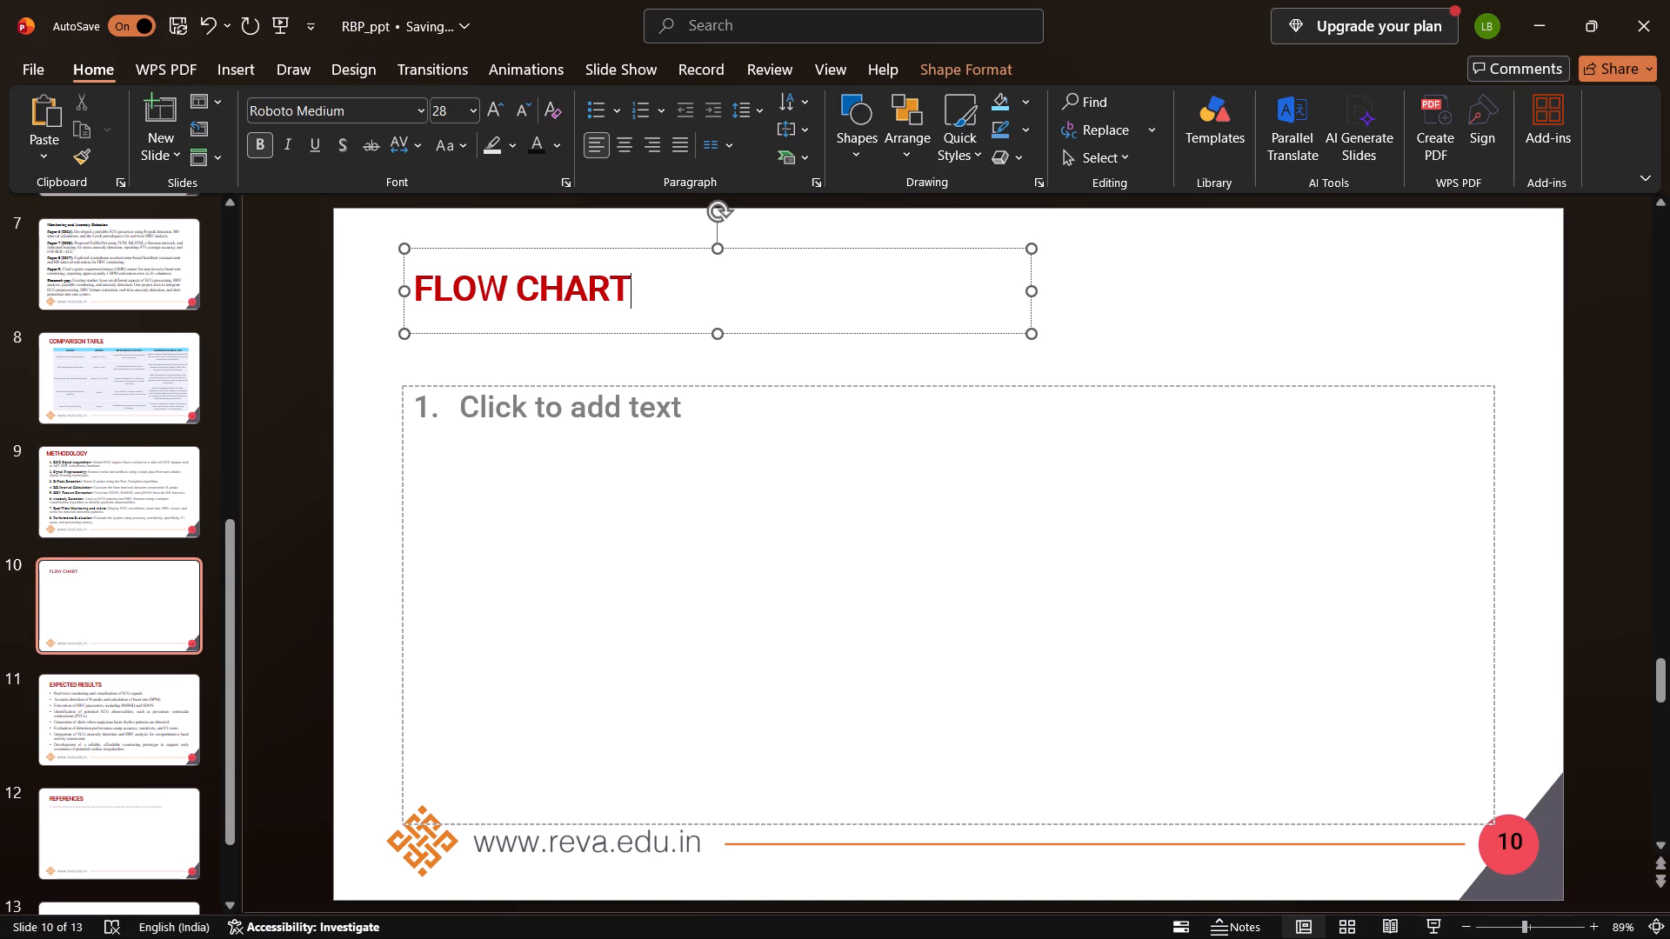
Set the font size of slide 10's FLOW CHART title to 34.
drag(676, 303, 440, 256)
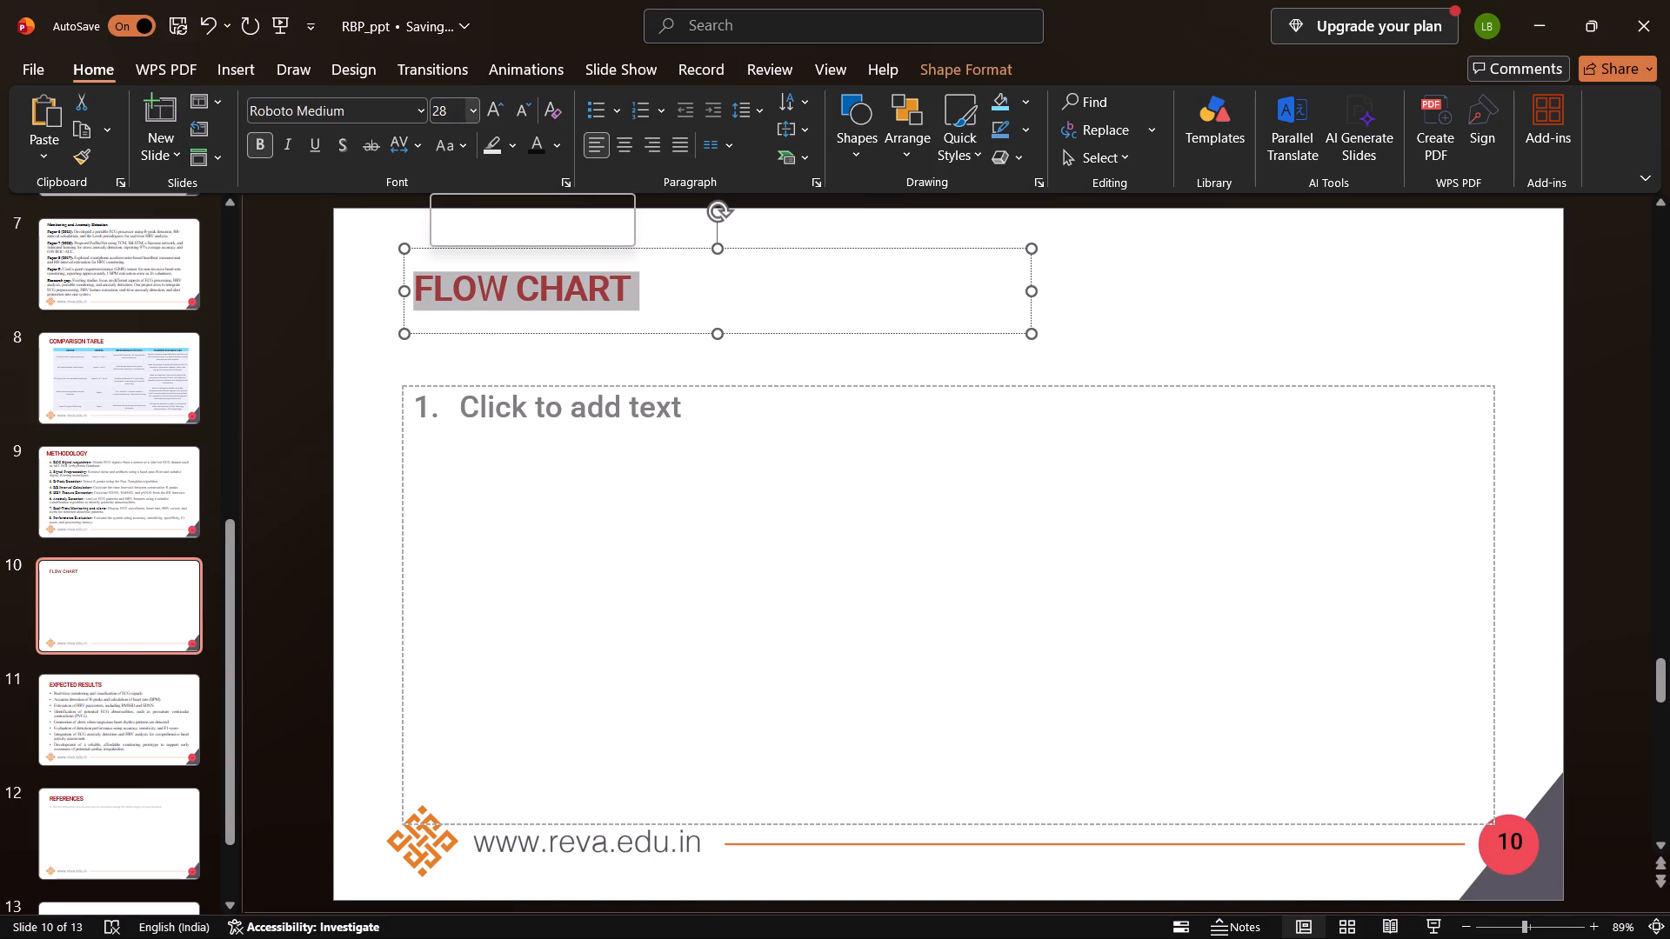
click(446, 110)
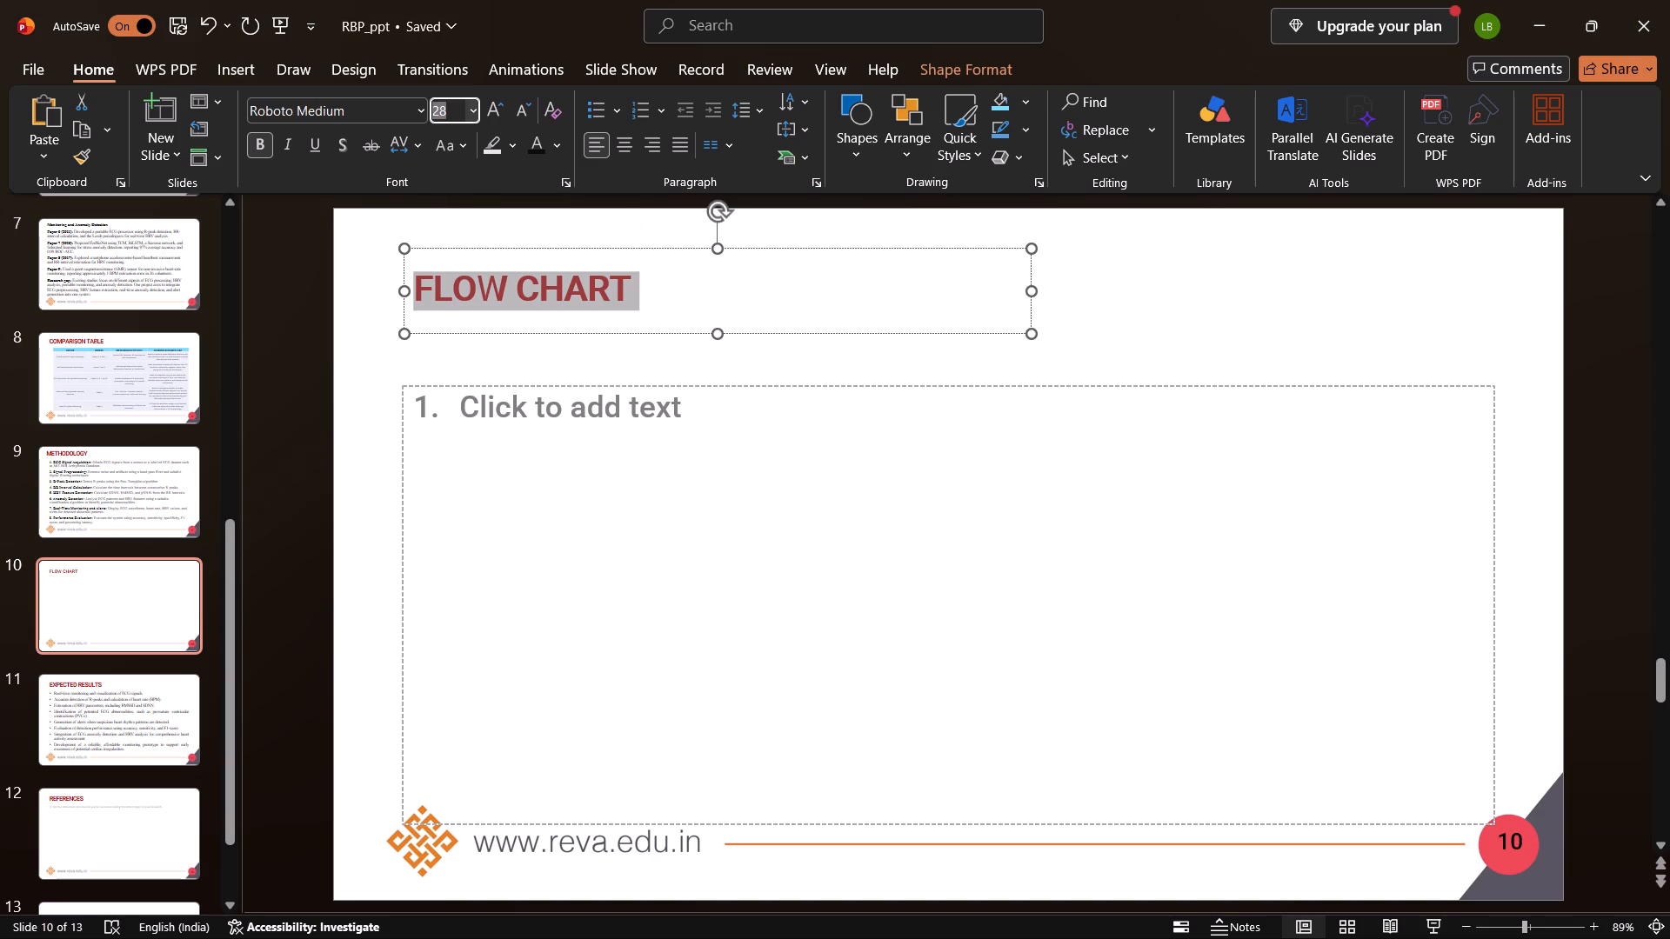
key(BackSpace)
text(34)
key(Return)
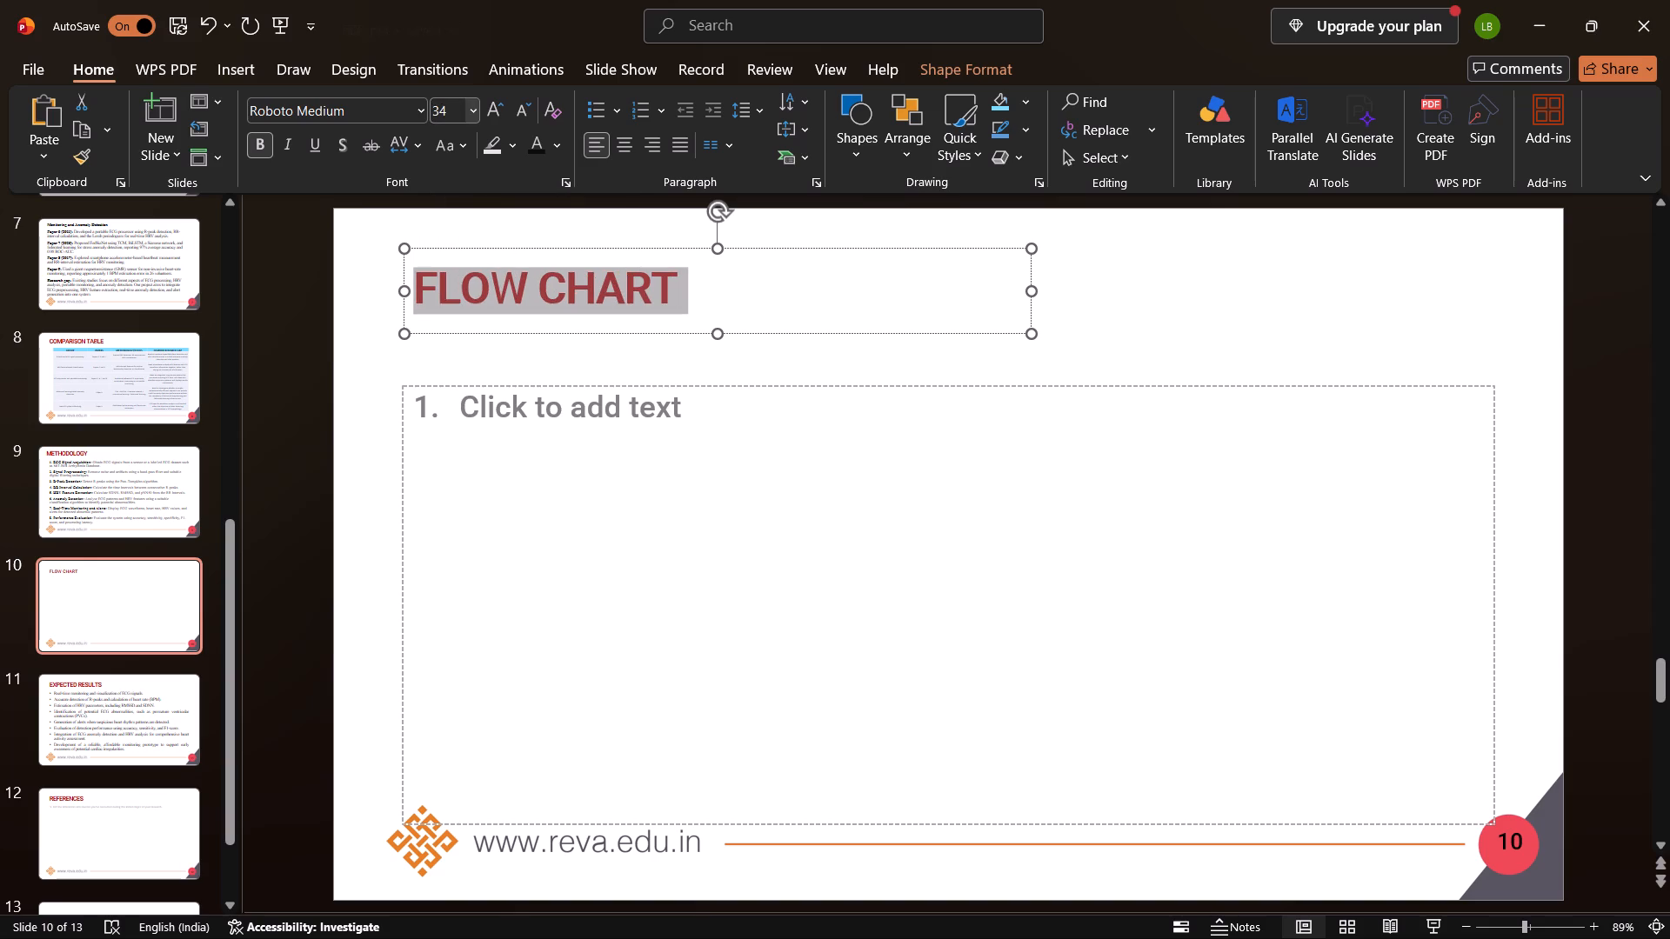
Move slide 10's empty body placeholder up so it sits directly beneath the title box.
click(530, 437)
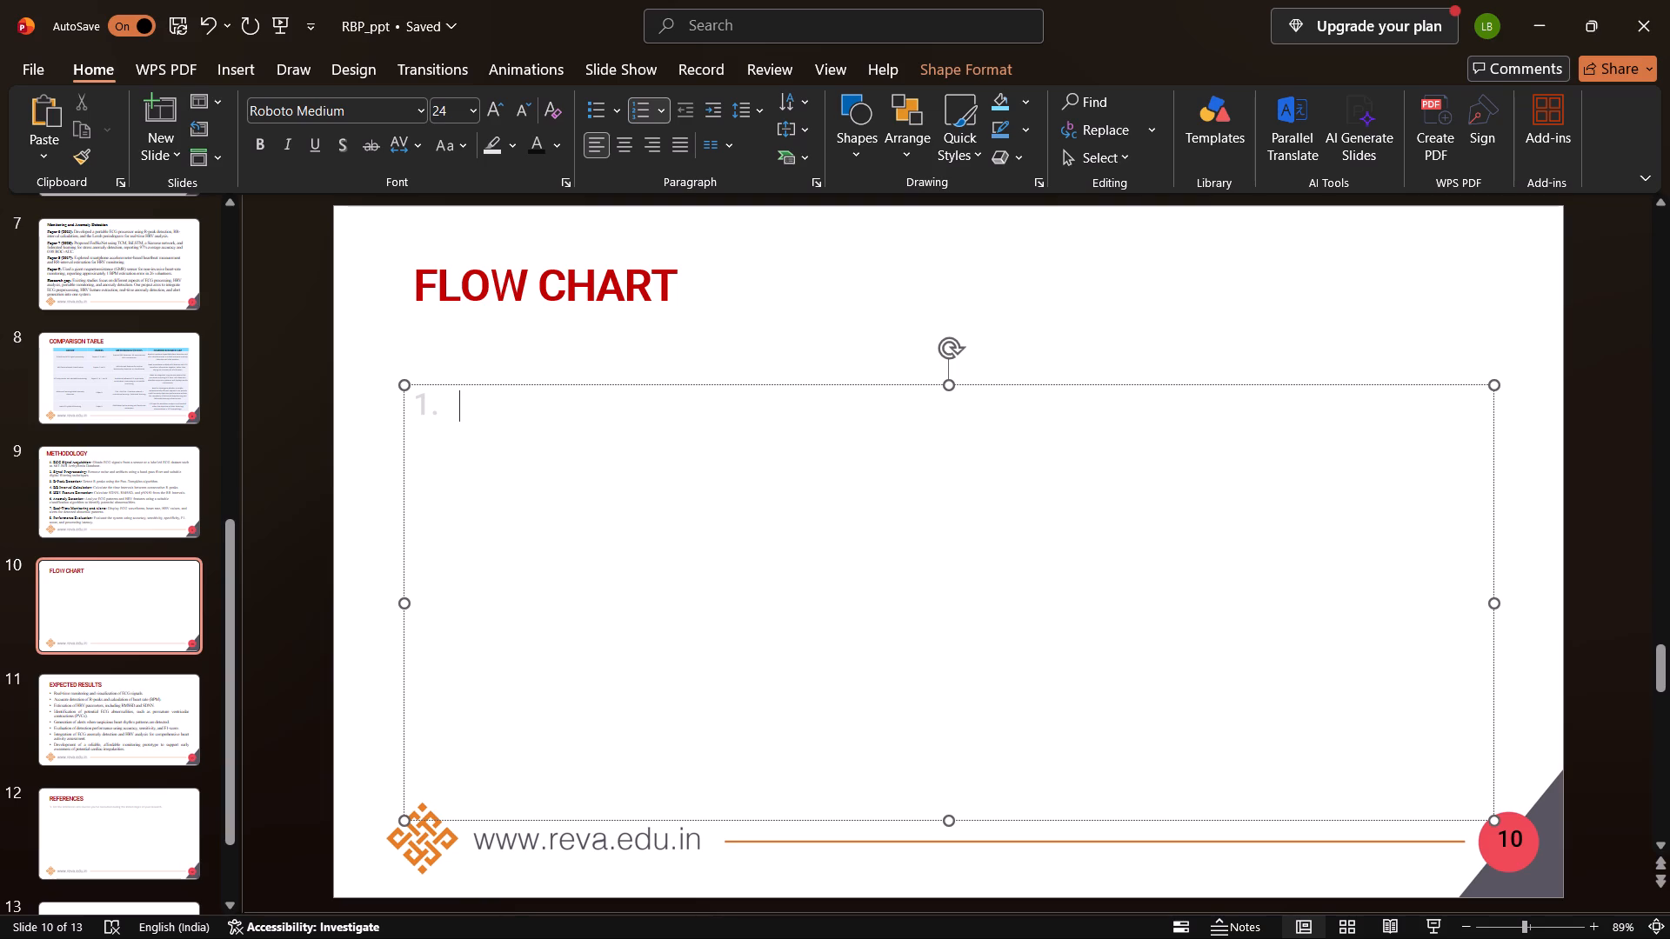
drag(857, 387, 855, 335)
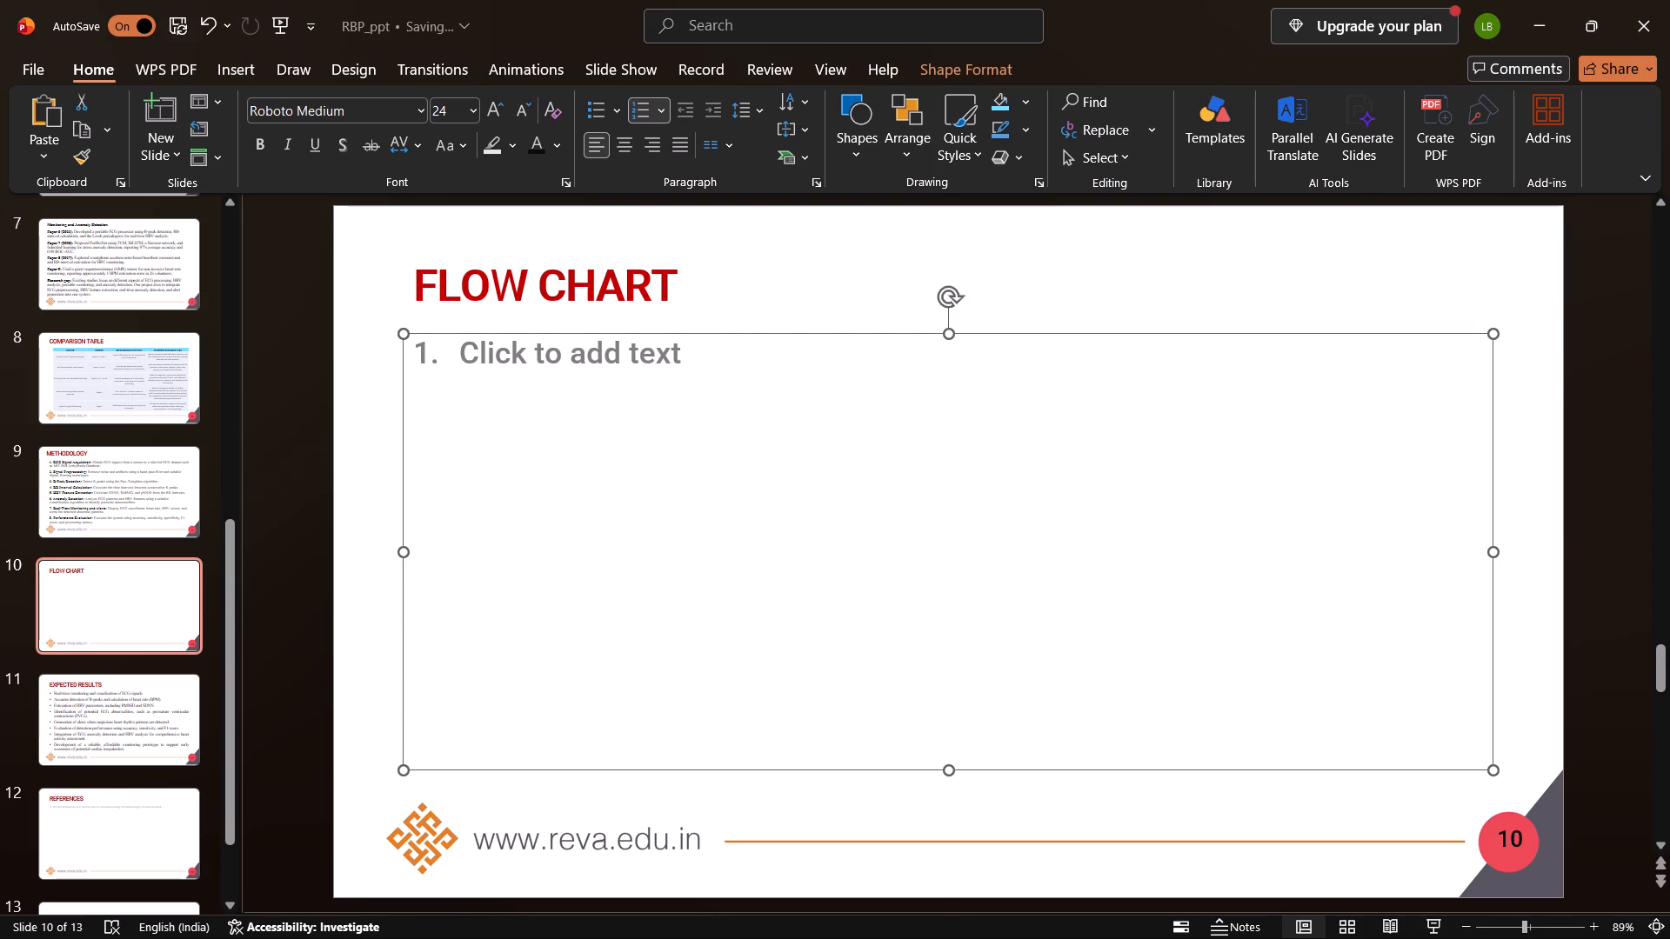
Move the FLOW CHART title box up and left, close to the slide's top-left corner.
click(584, 281)
click(596, 250)
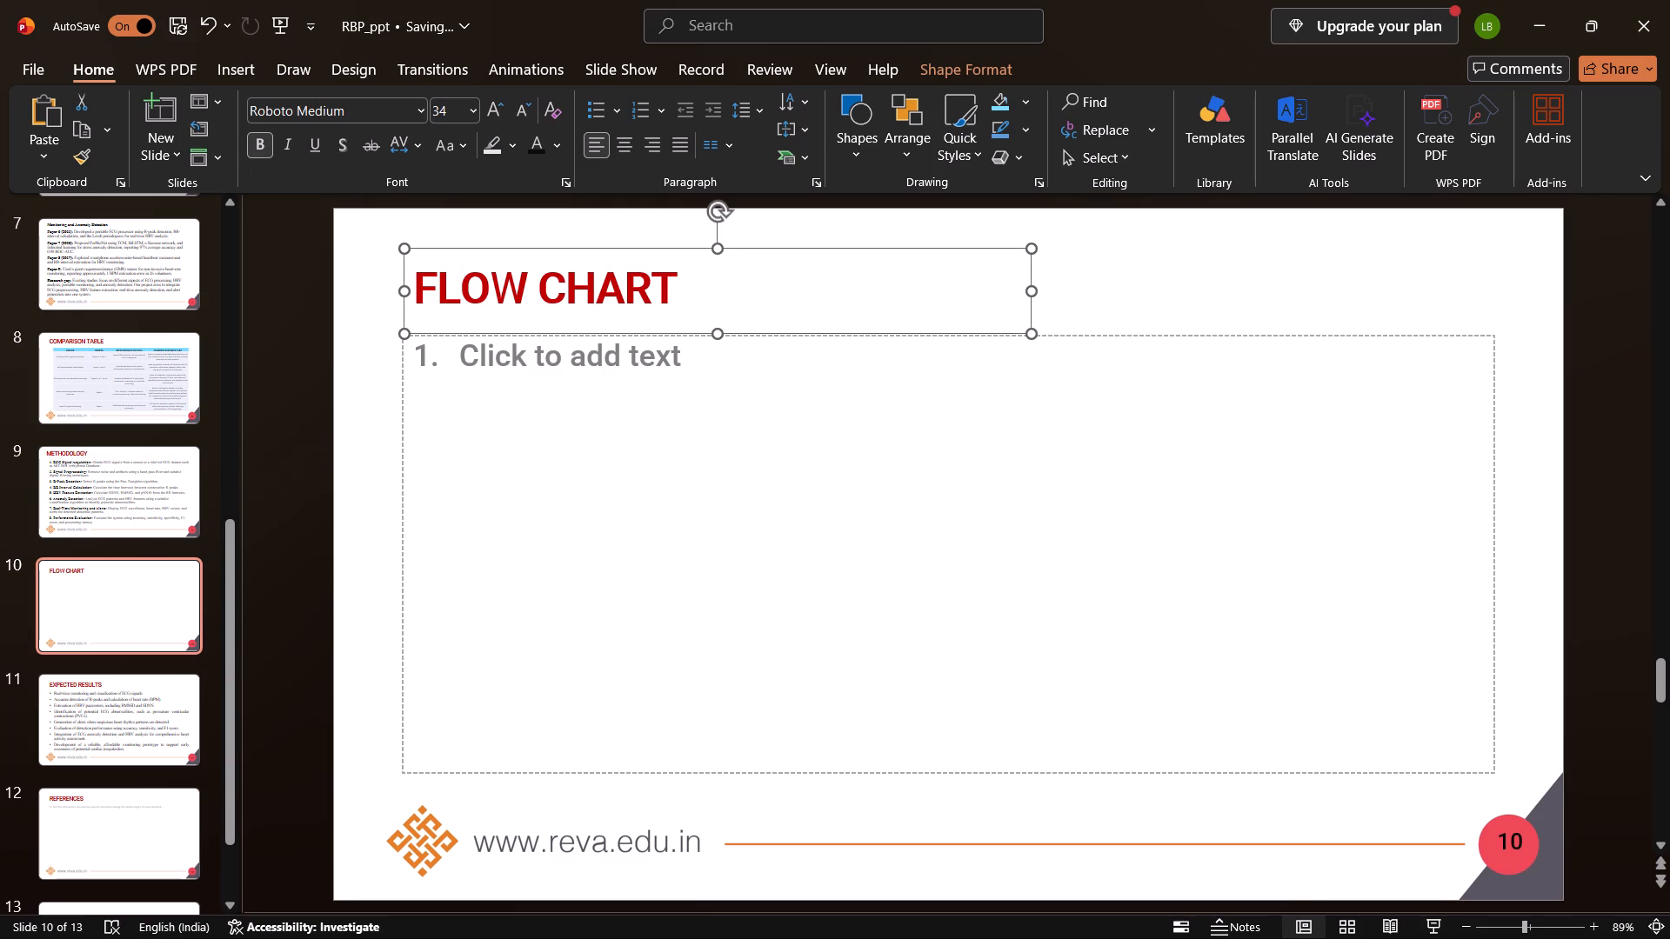
drag(596, 250, 551, 218)
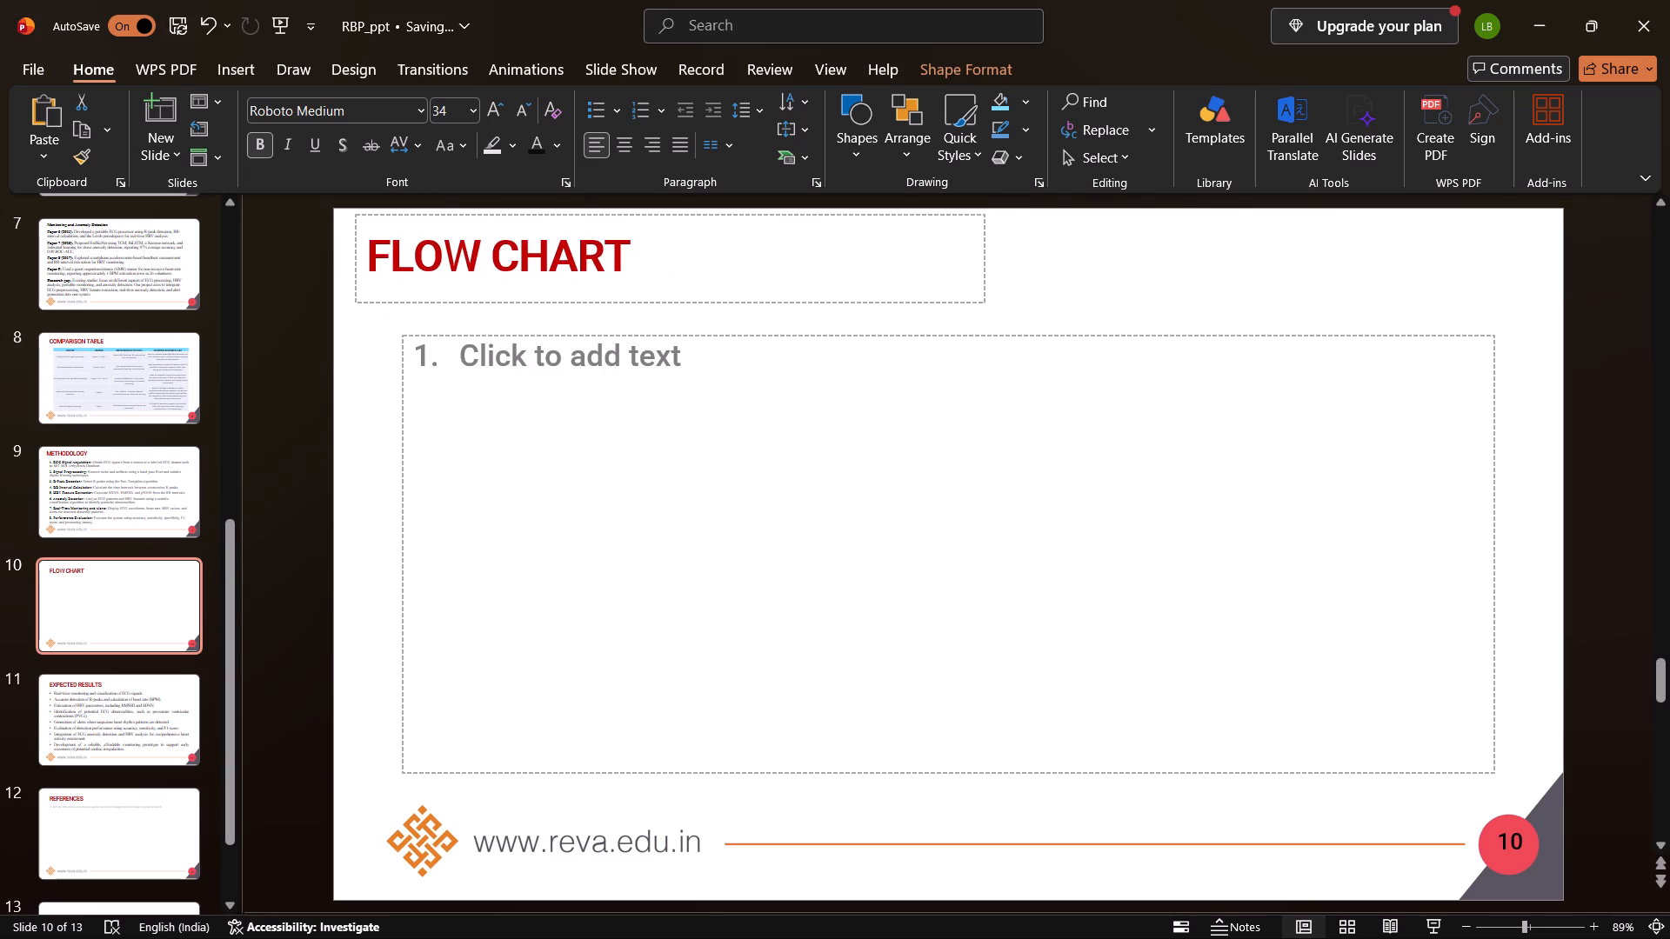
drag(551, 218, 551, 218)
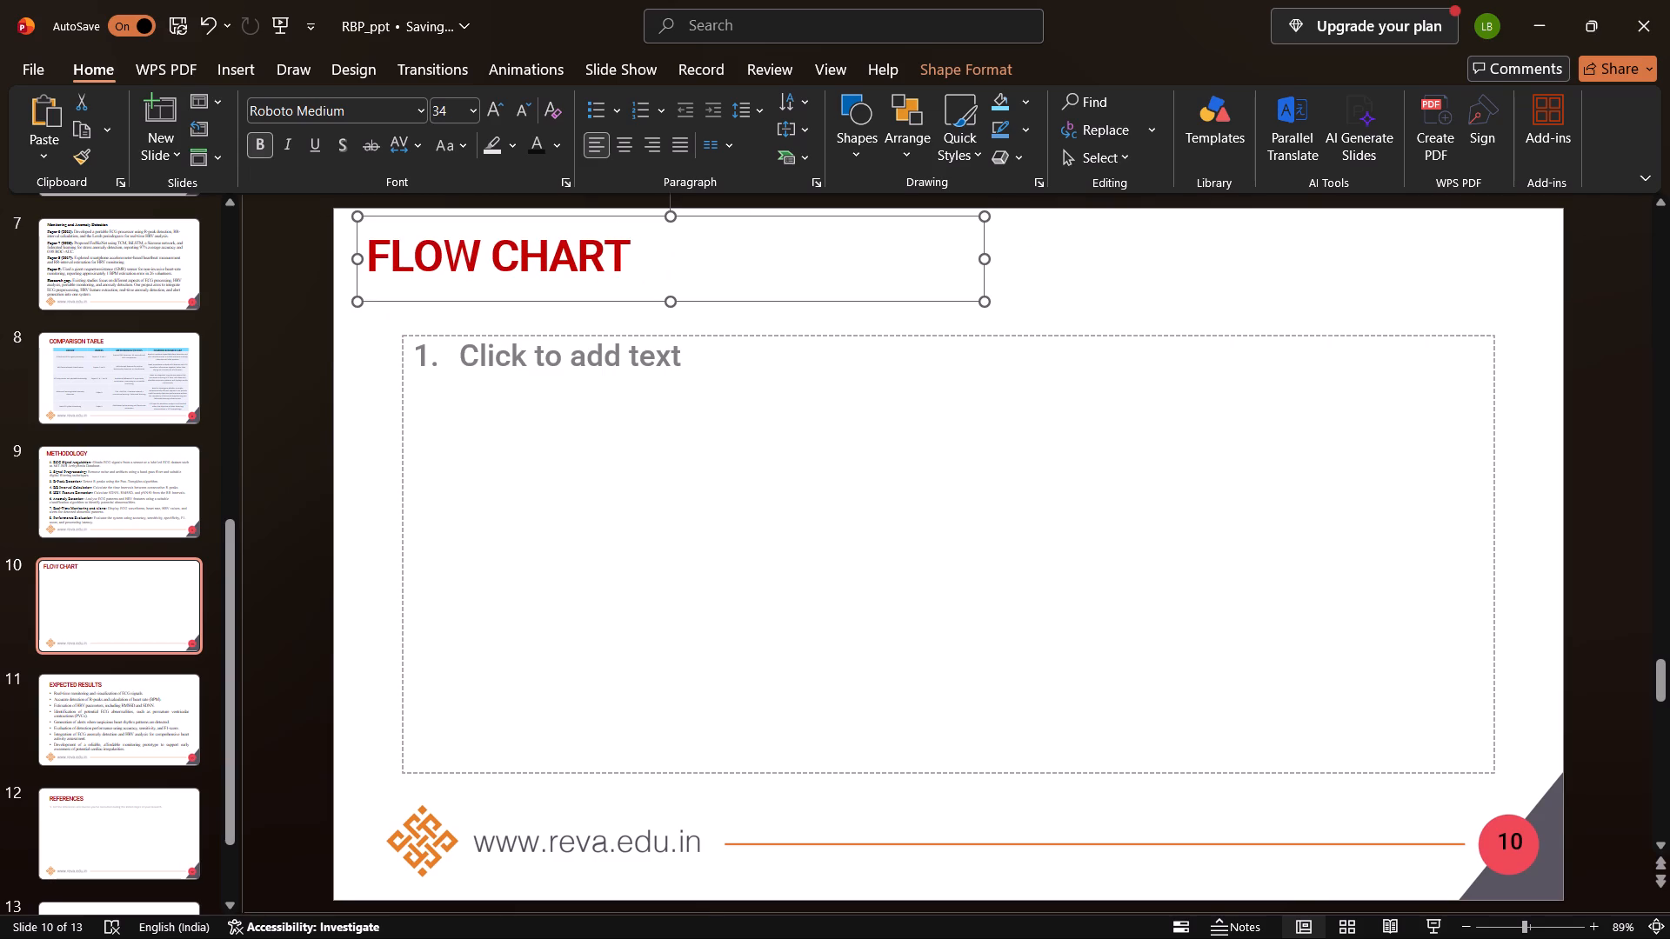
Activate slide 10's empty body placeholder for adding content.
click(942, 537)
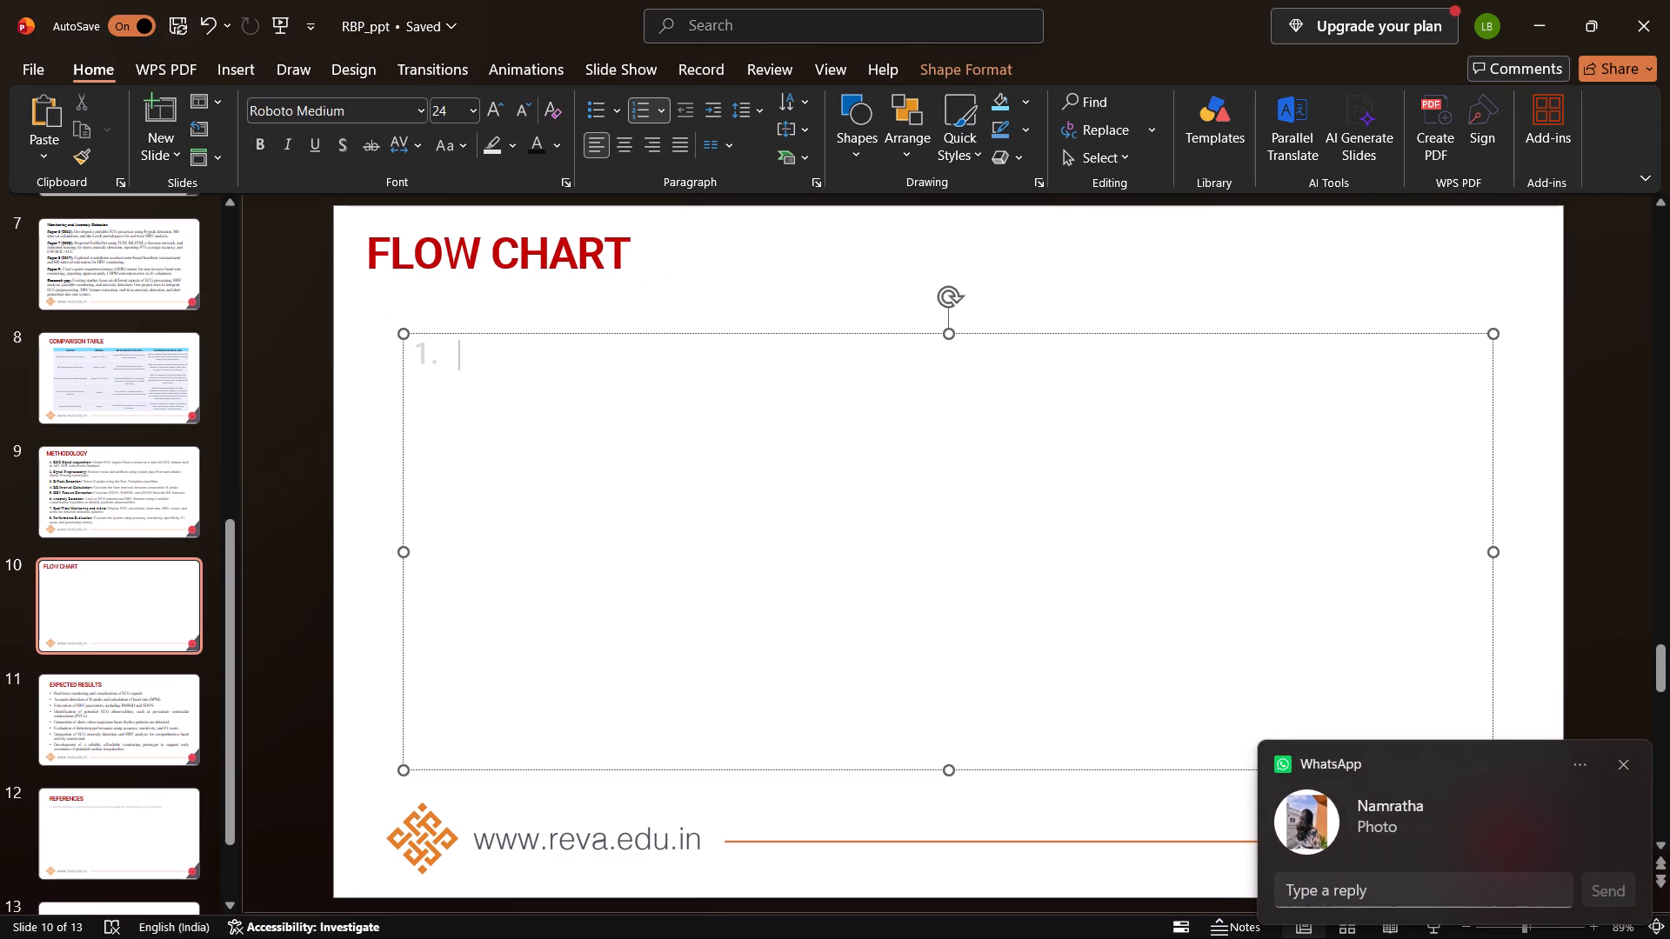
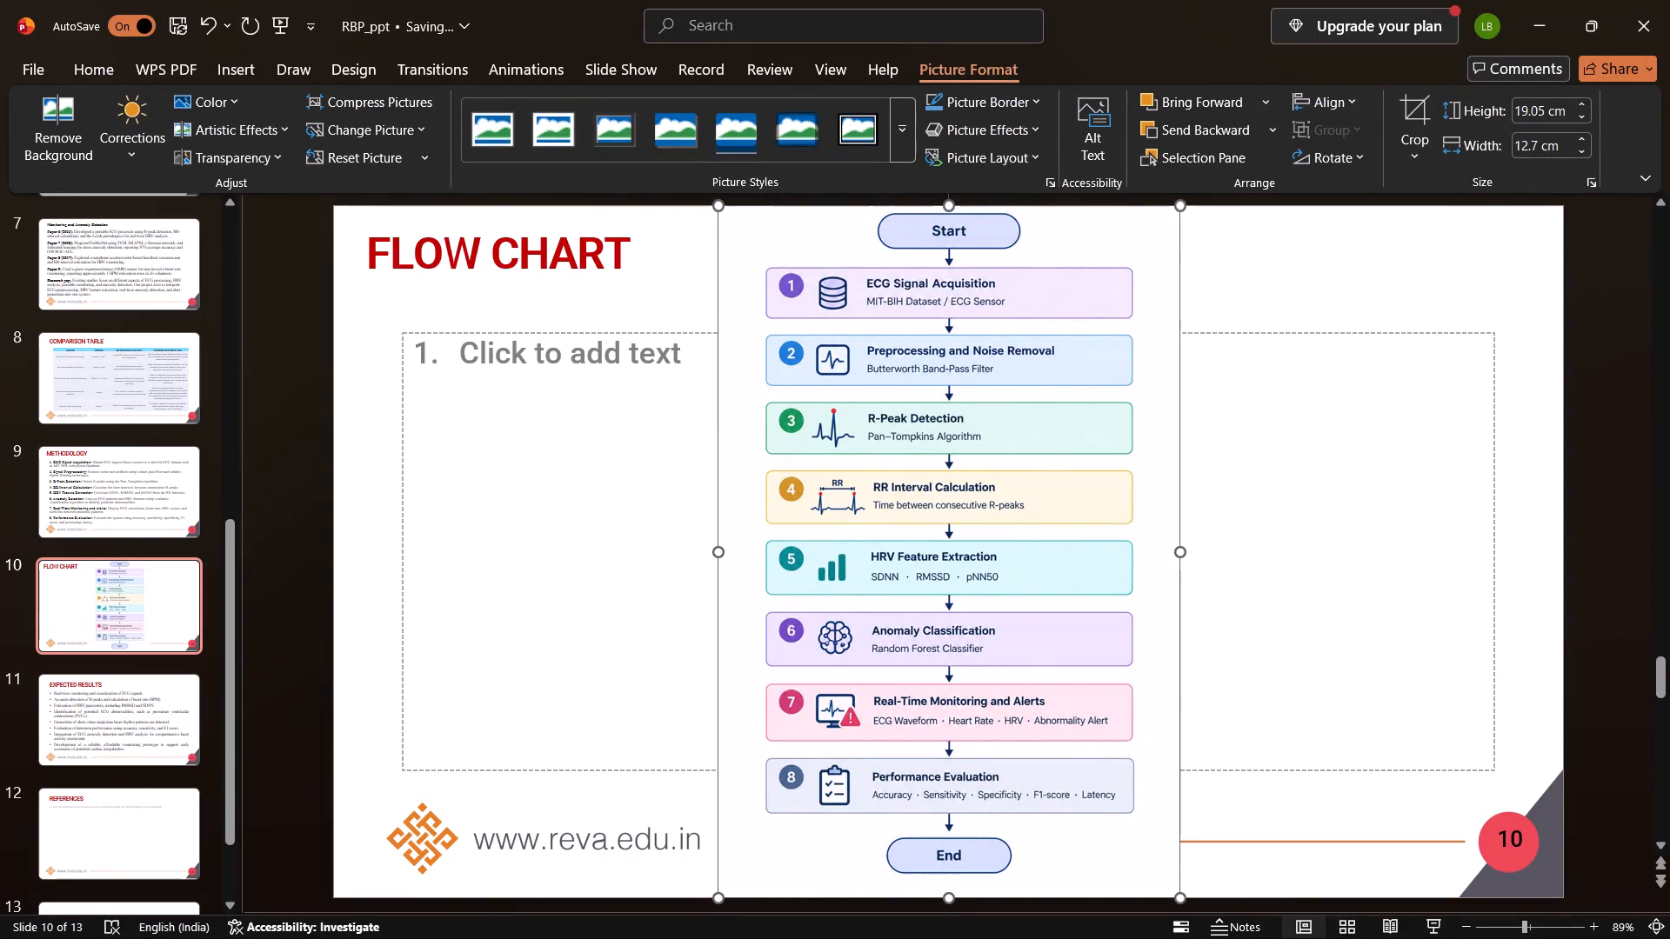
Delete the empty text placeholder behind the flow chart picture on slide 10.
click(498, 332)
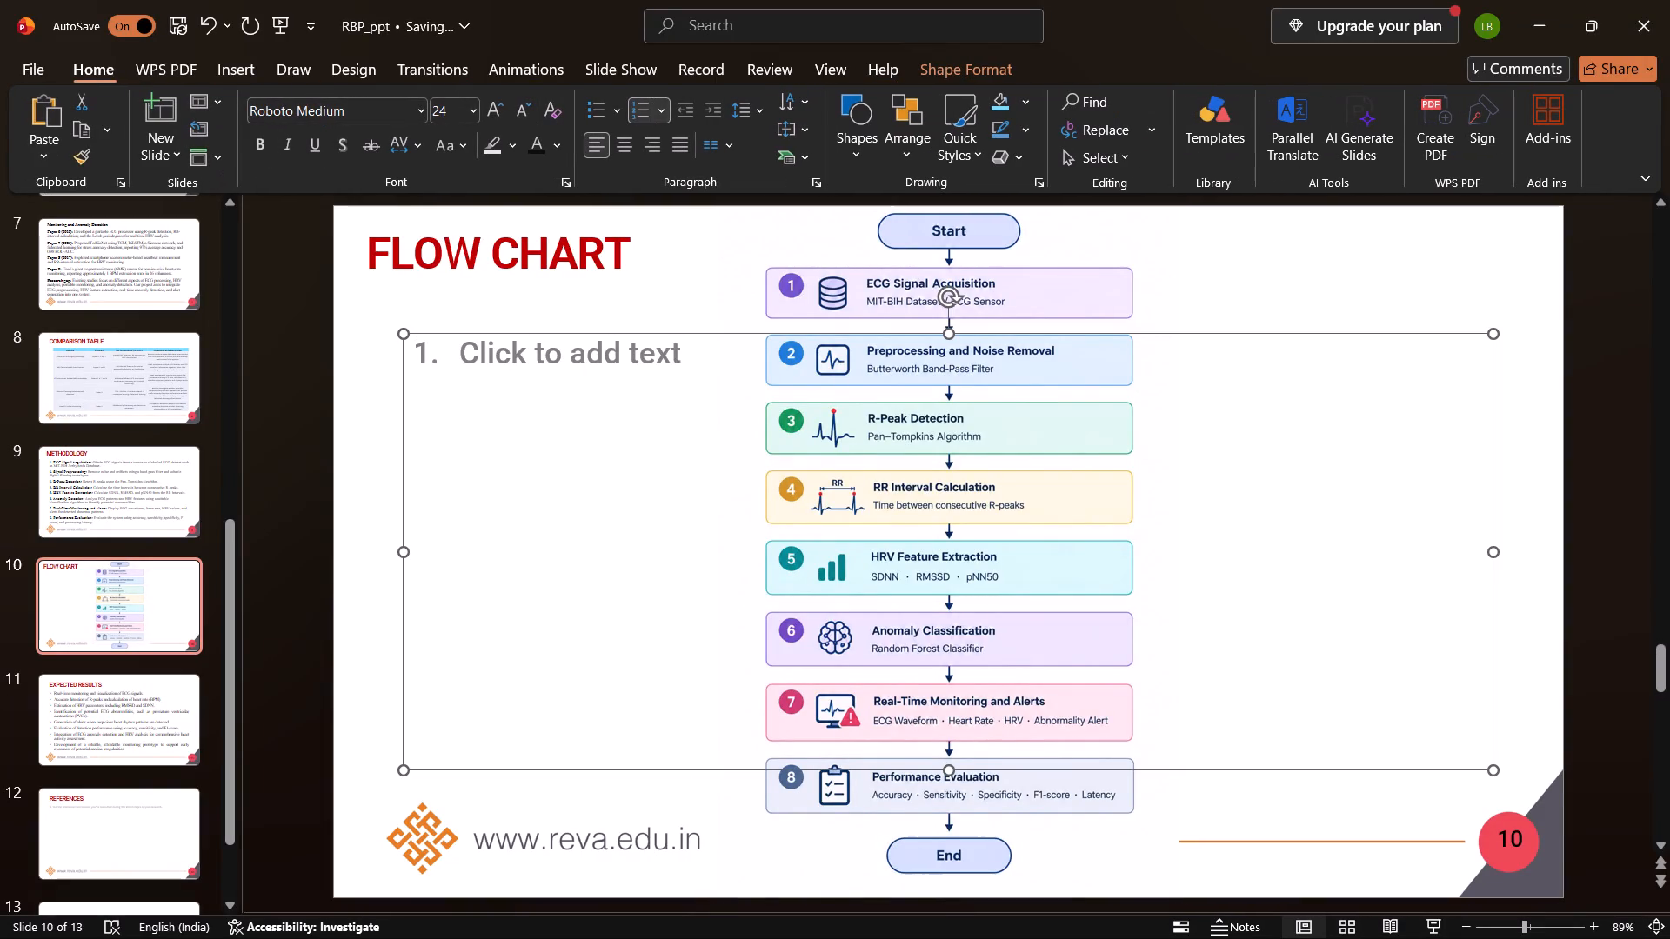
key(BackSpace)
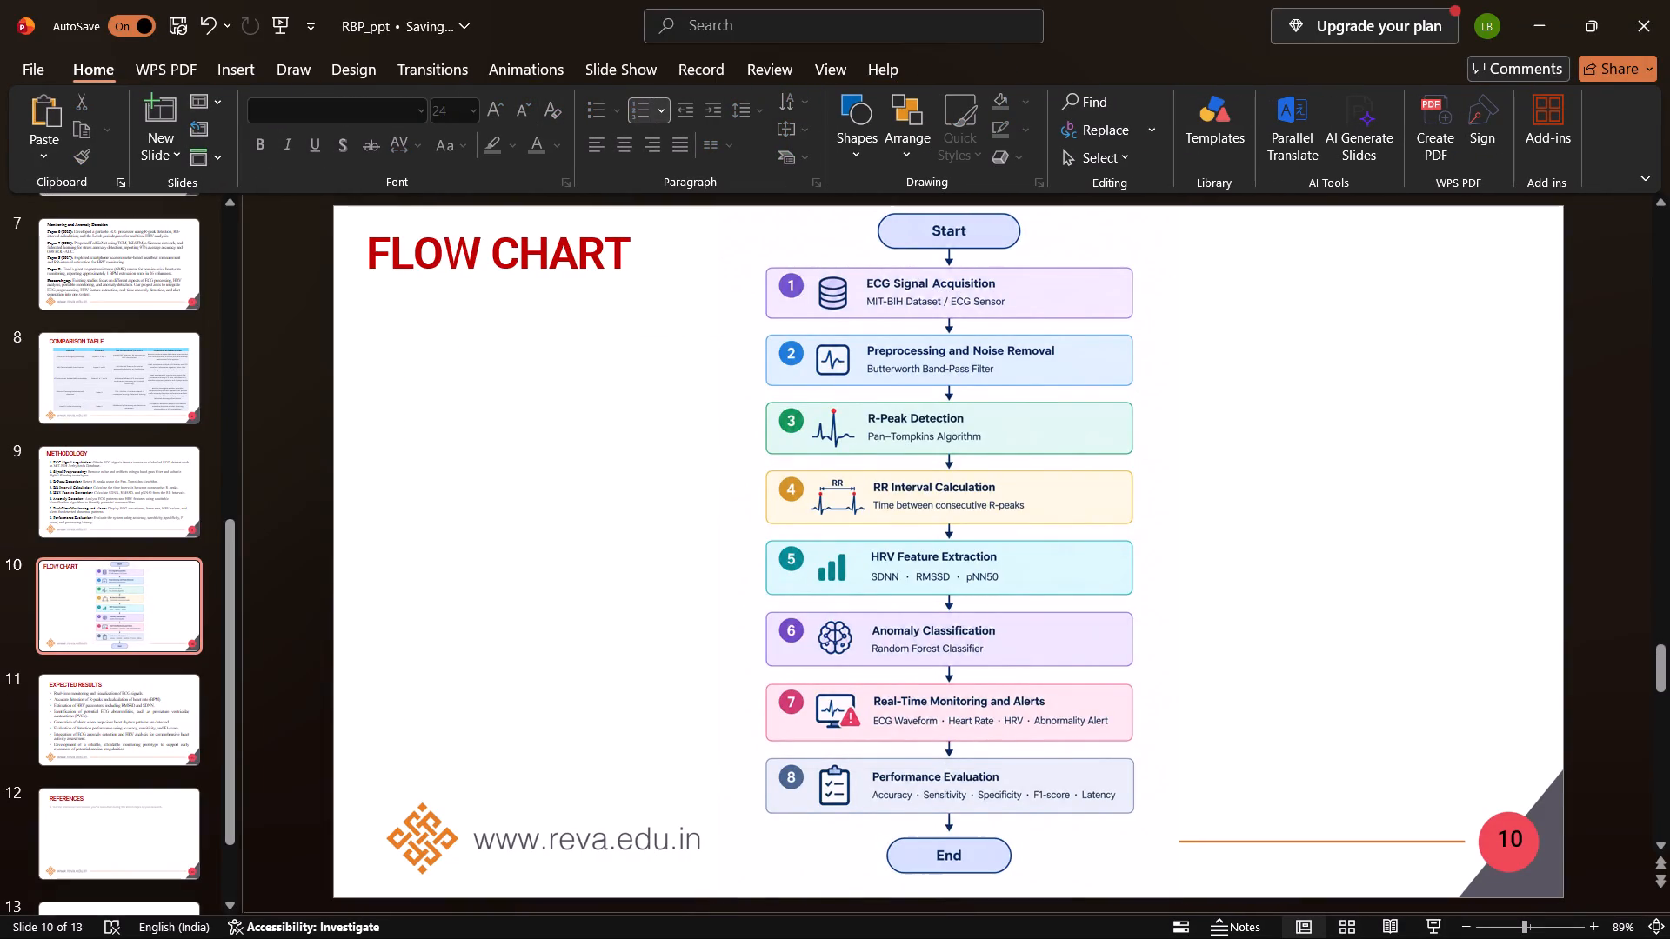
Shorten the flow chart picture on slide 10 by raising its bottom edge to about the level of the orange footer line.
click(1020, 838)
drag(949, 896, 949, 881)
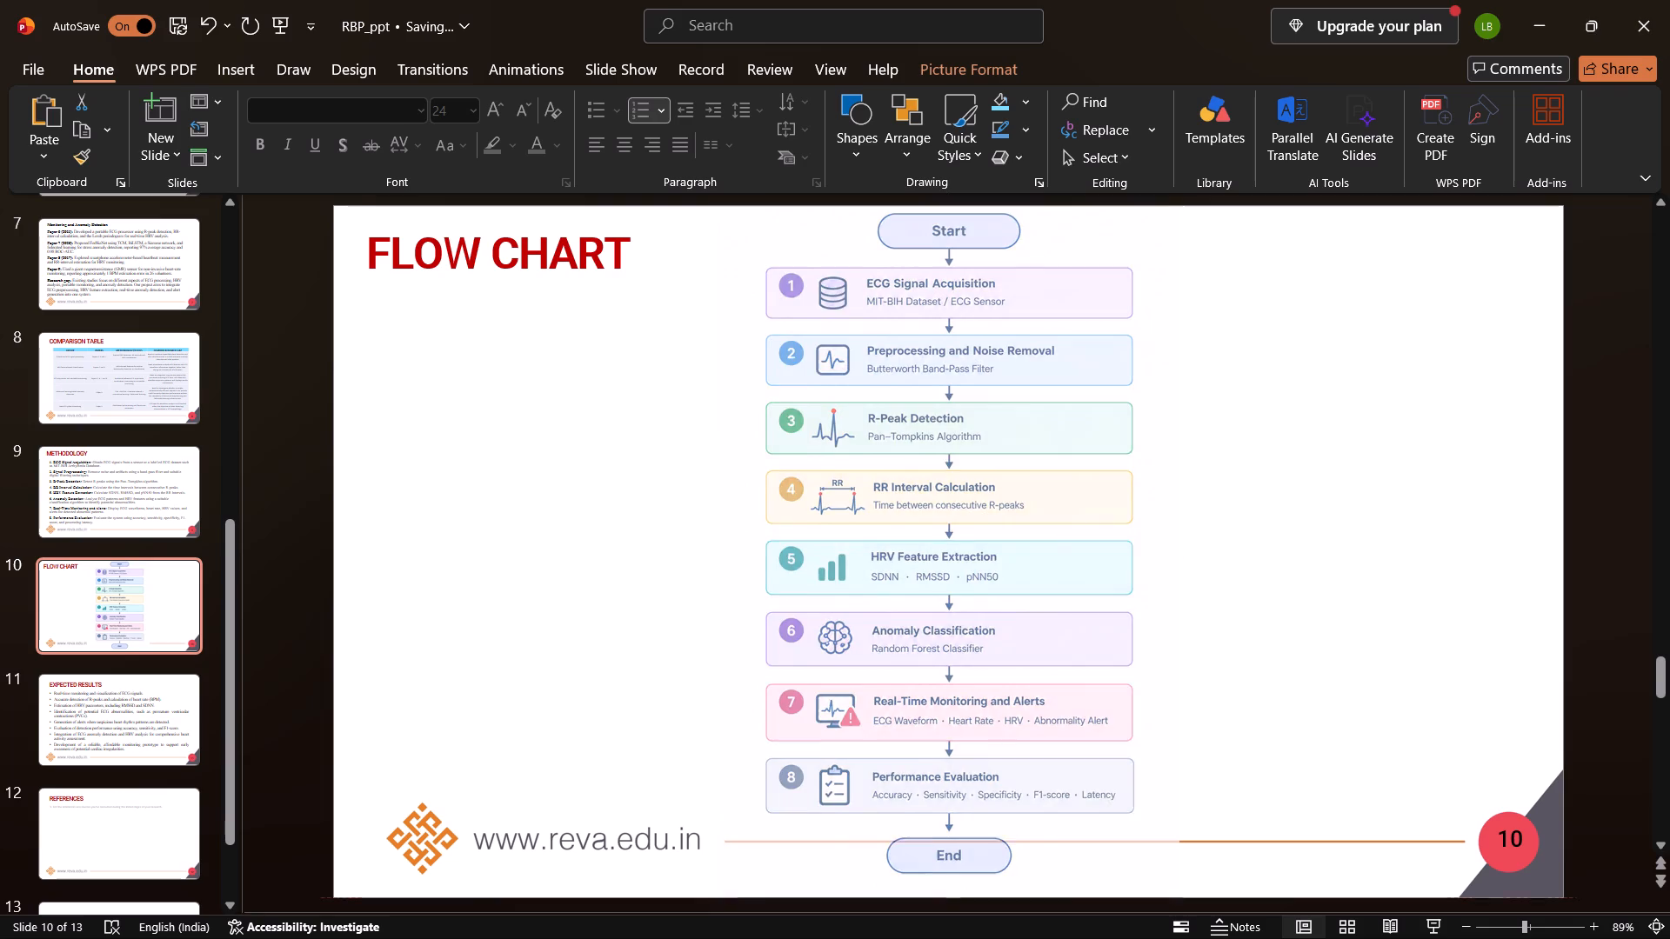
drag(949, 881, 952, 844)
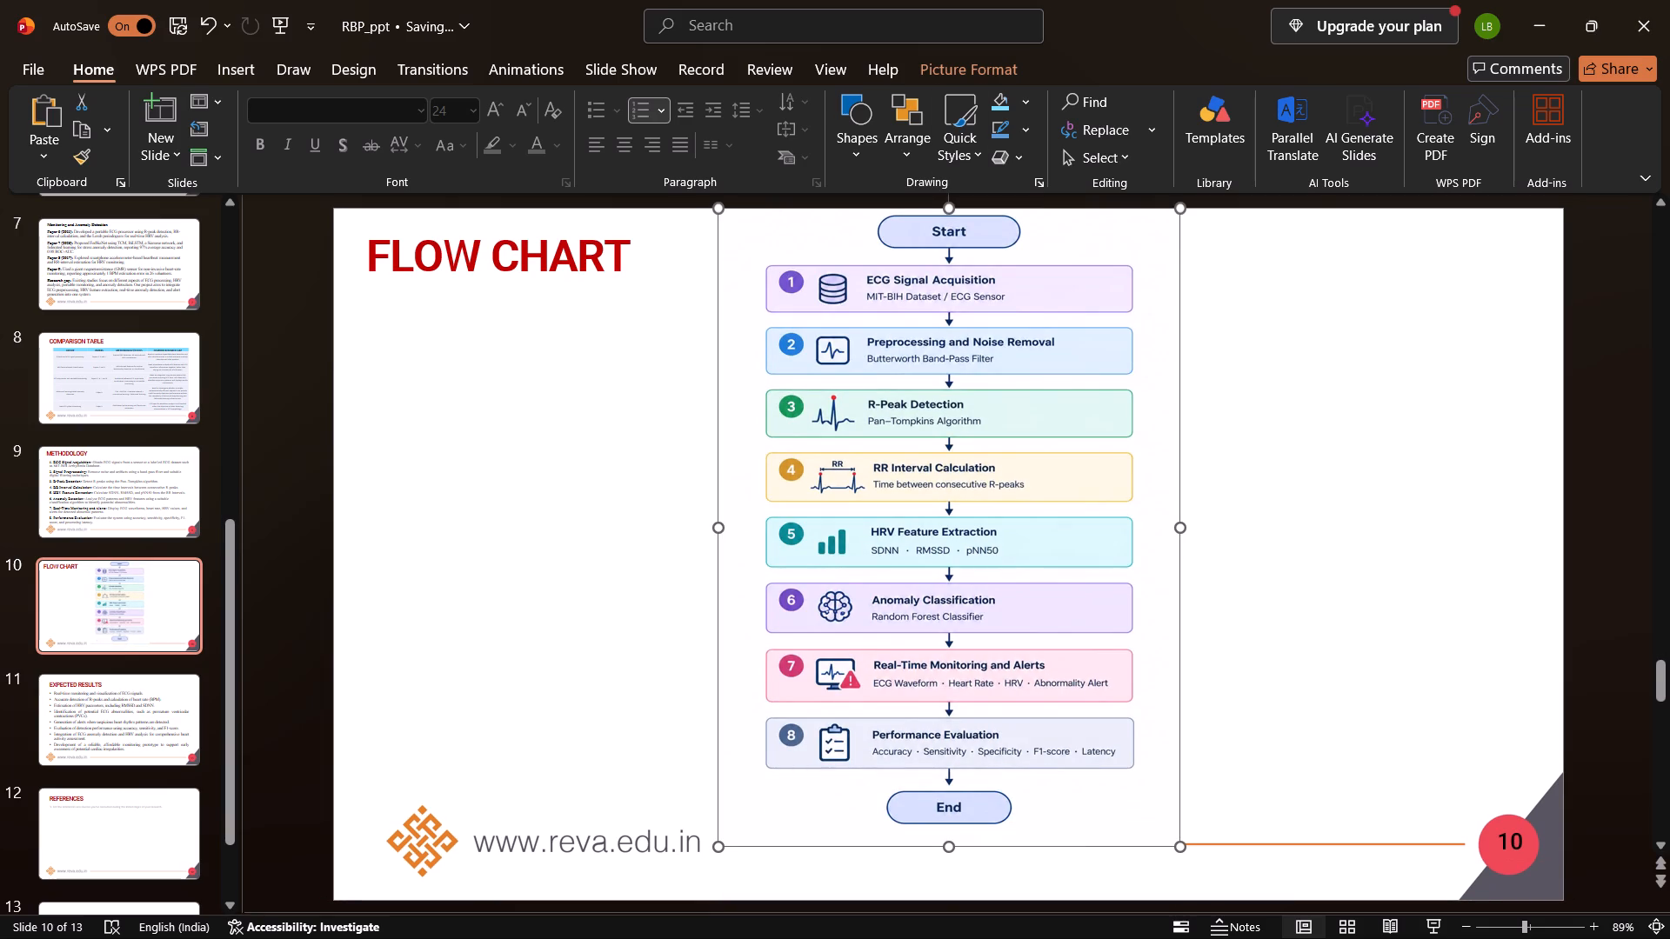
Resize slide 10's flow chart image, reducing its height from the top and widening it on both sides to fit beside the title.
drag(951, 207, 937, 262)
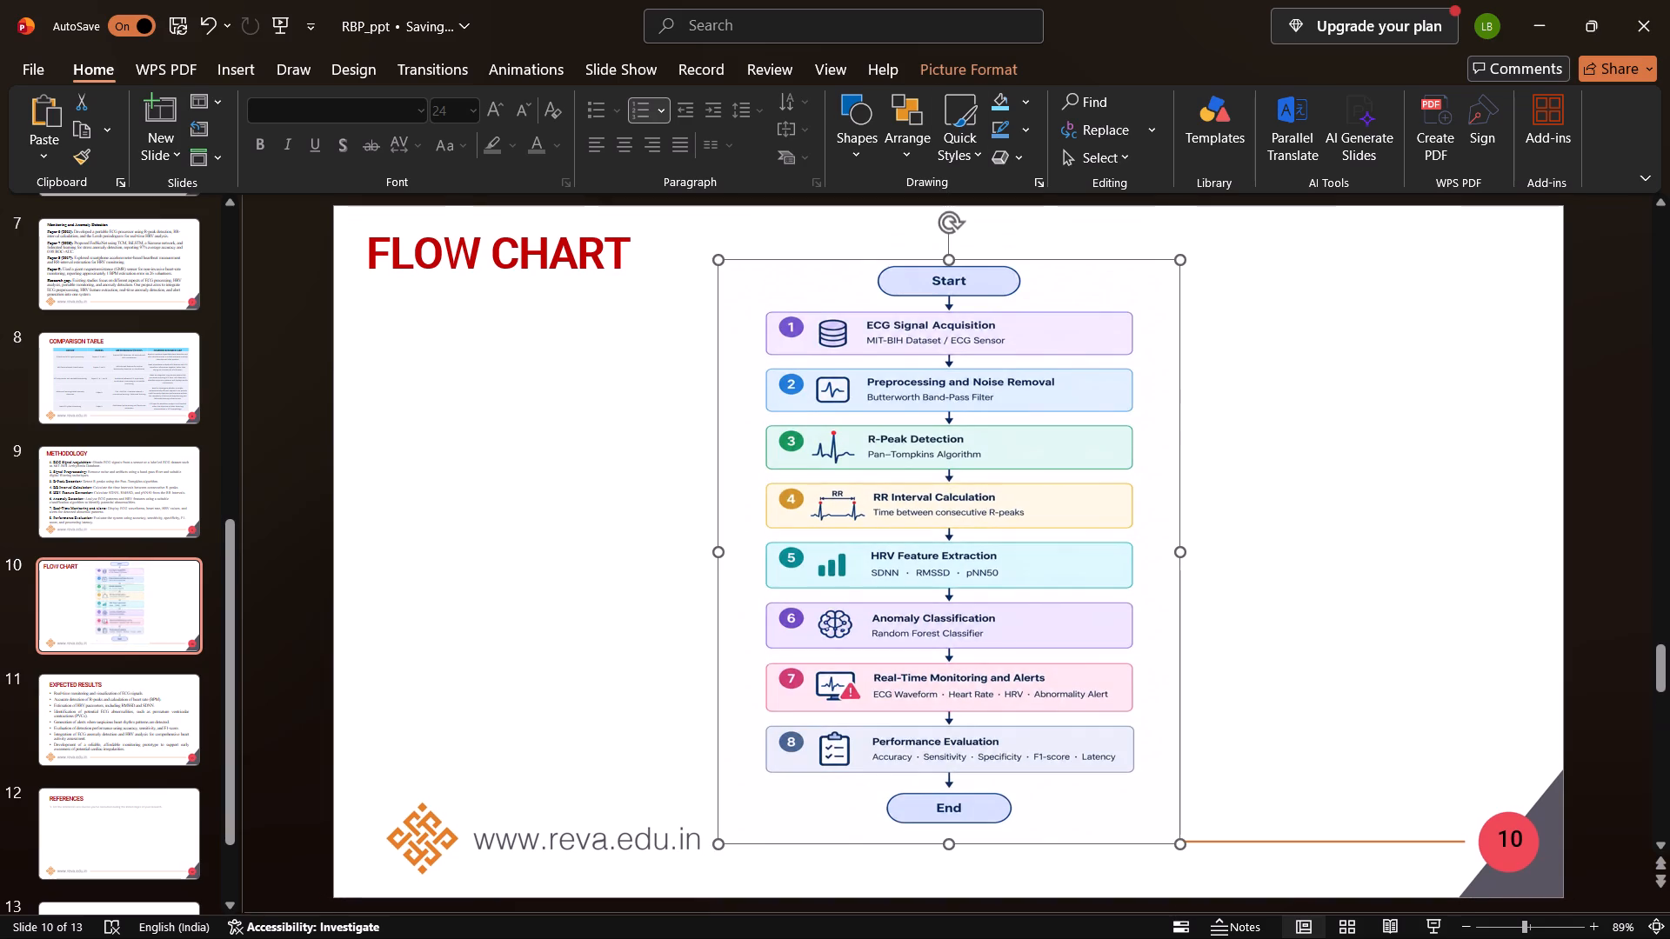
drag(1179, 549, 1194, 553)
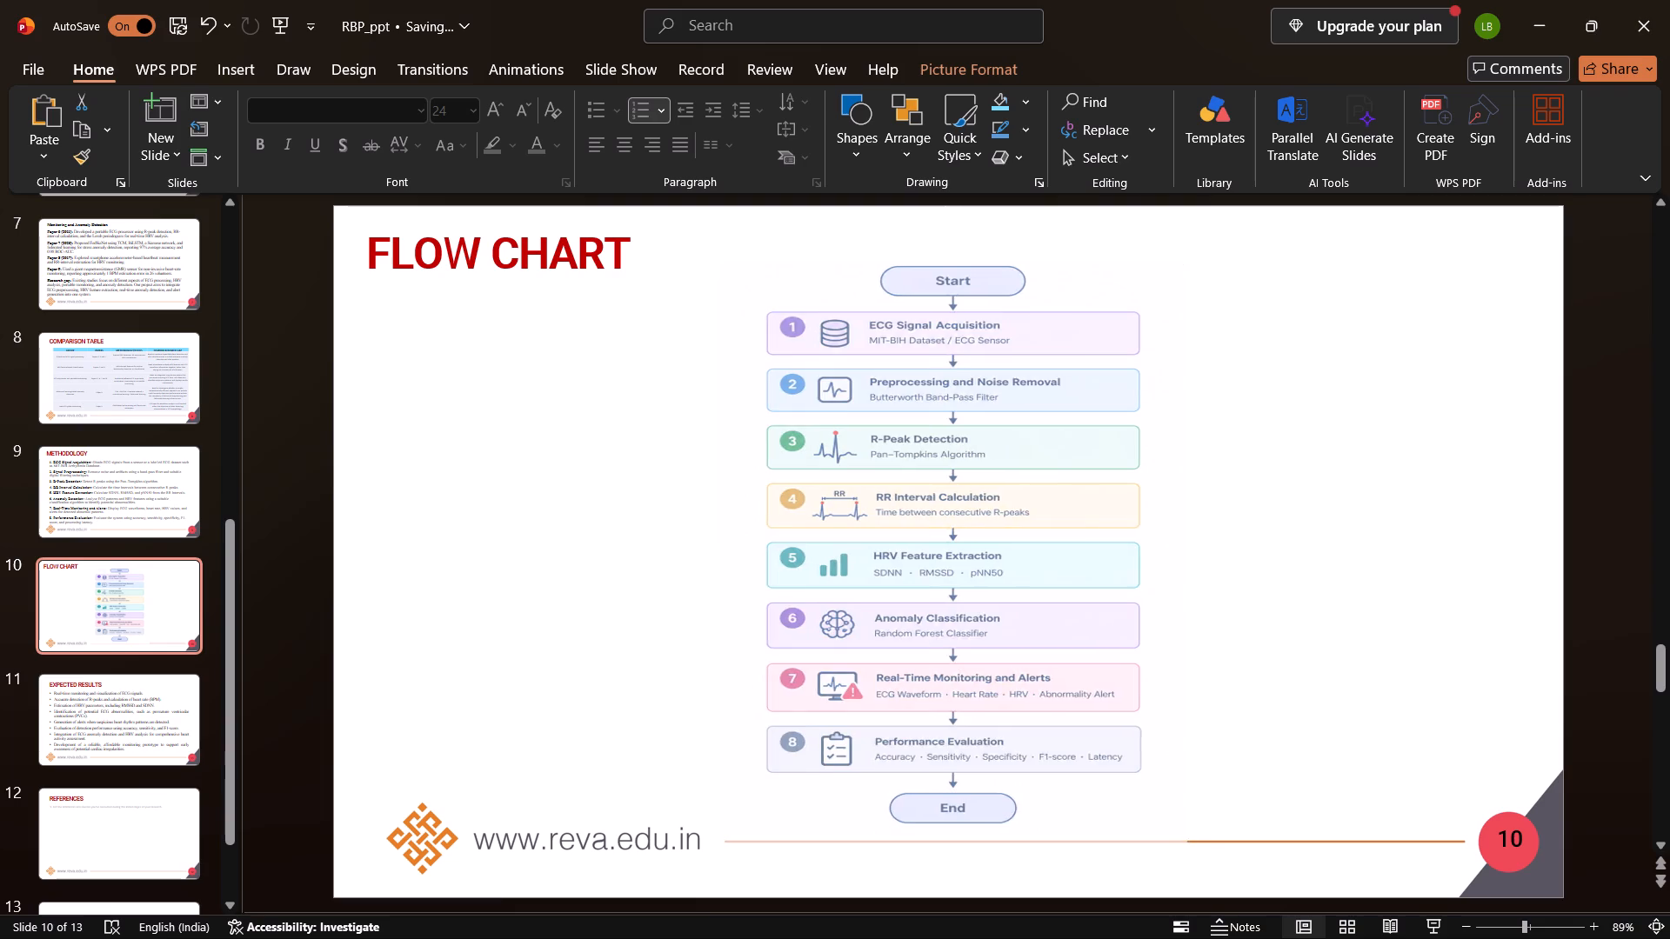
drag(1194, 553, 1225, 554)
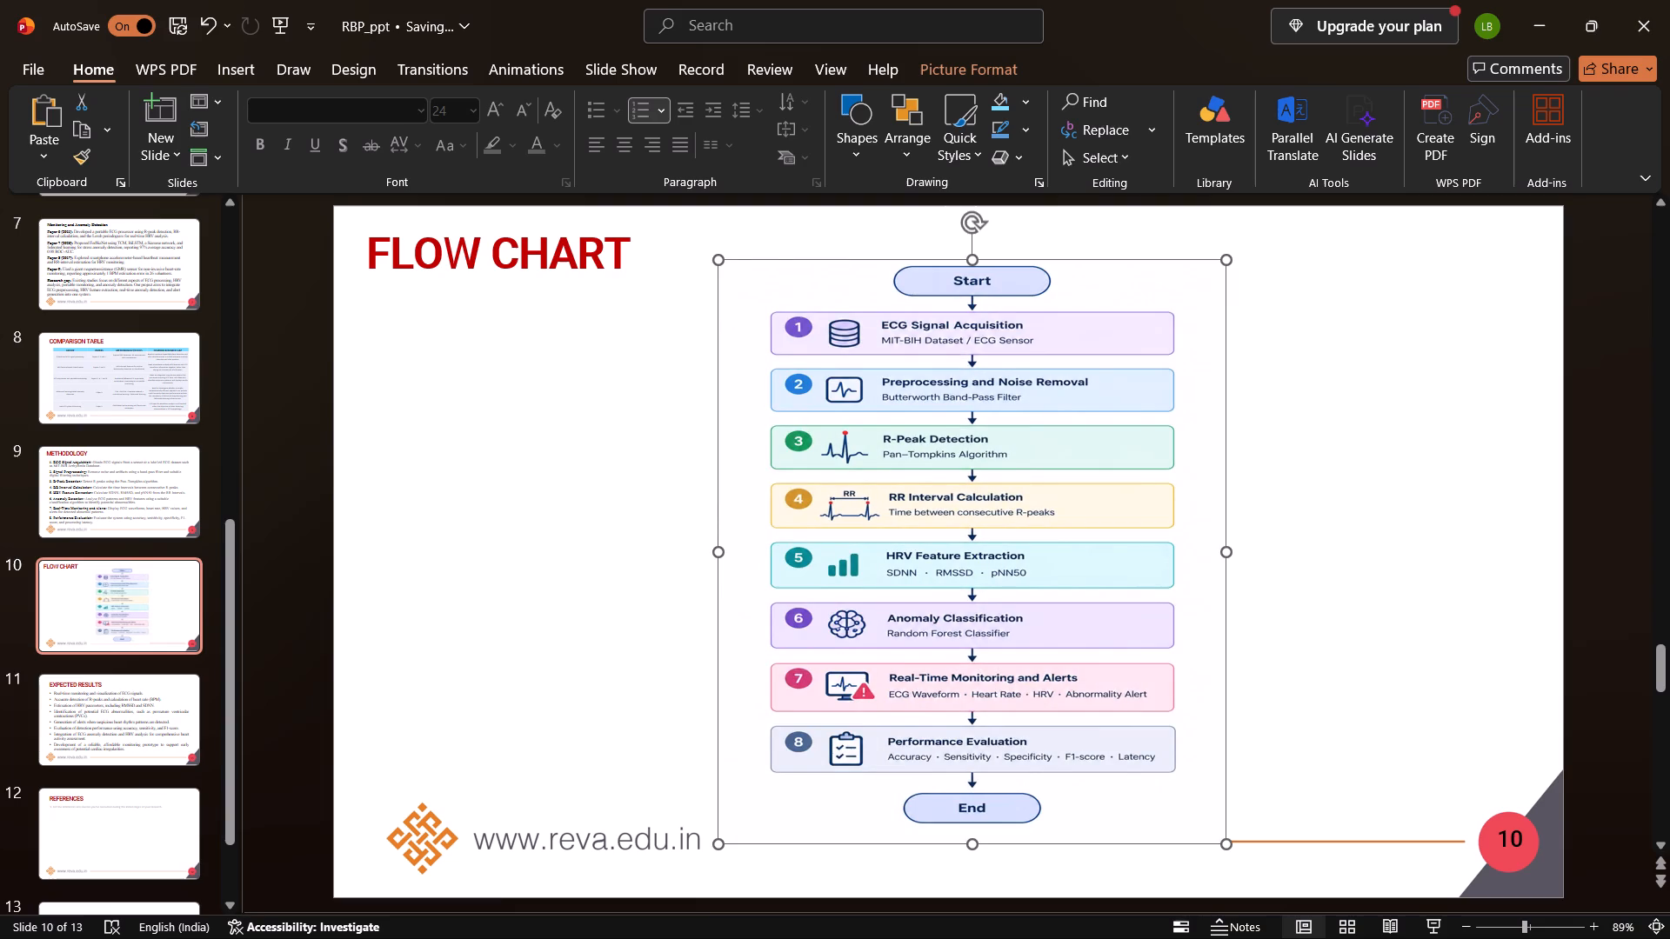
drag(718, 556, 655, 558)
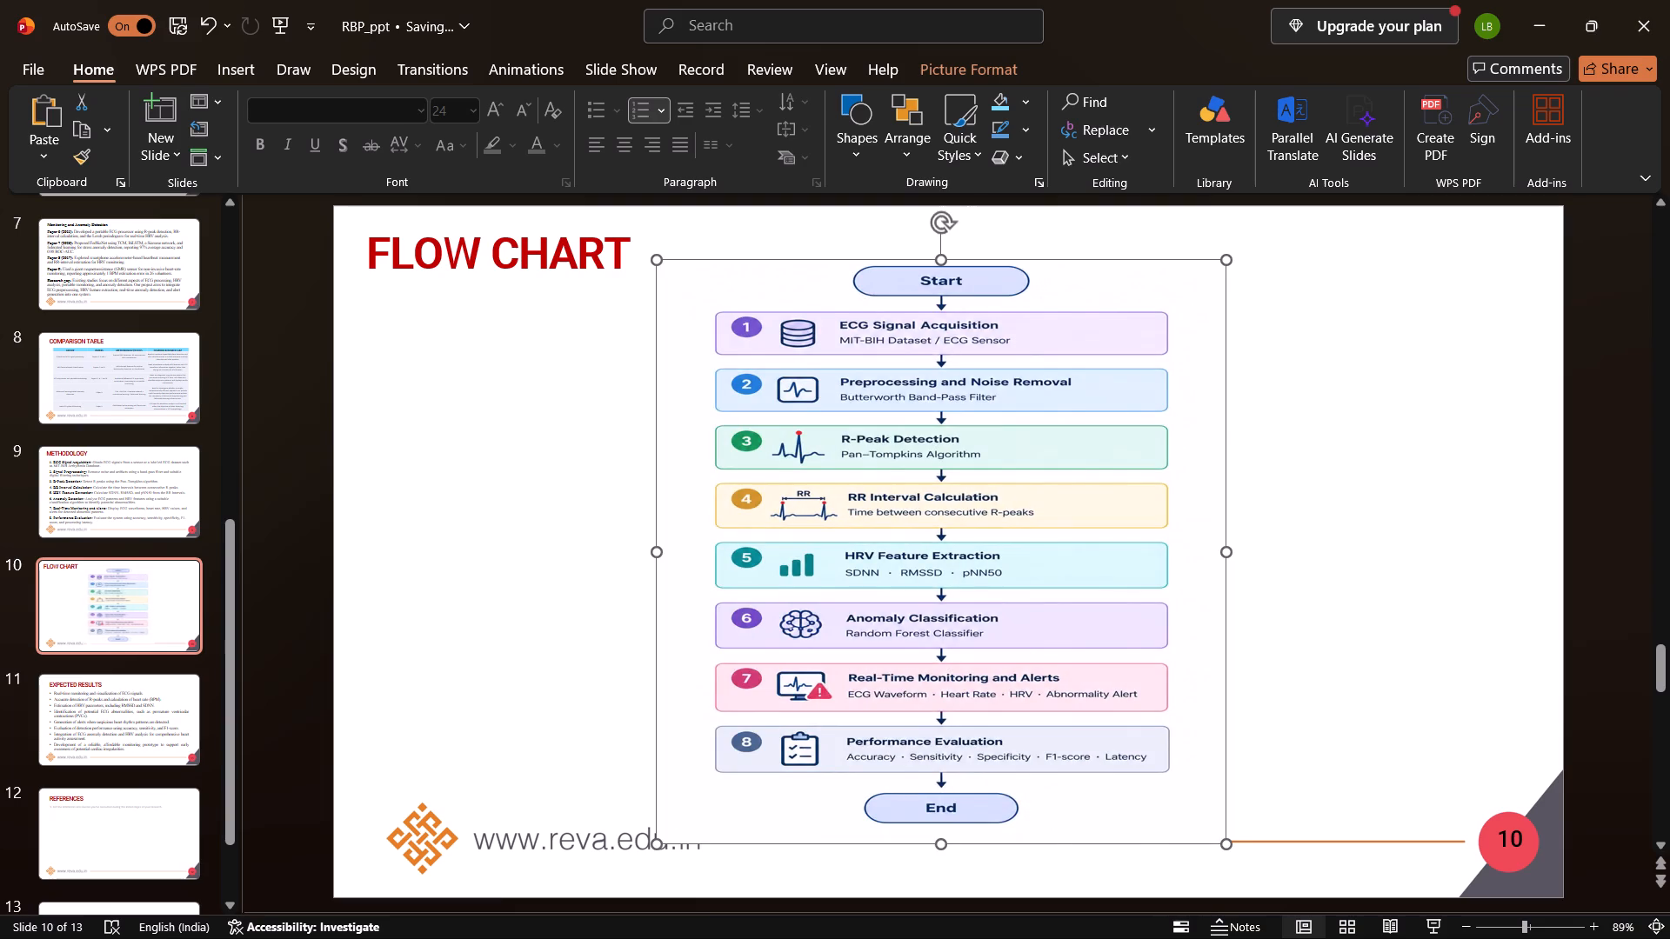
click(1361, 520)
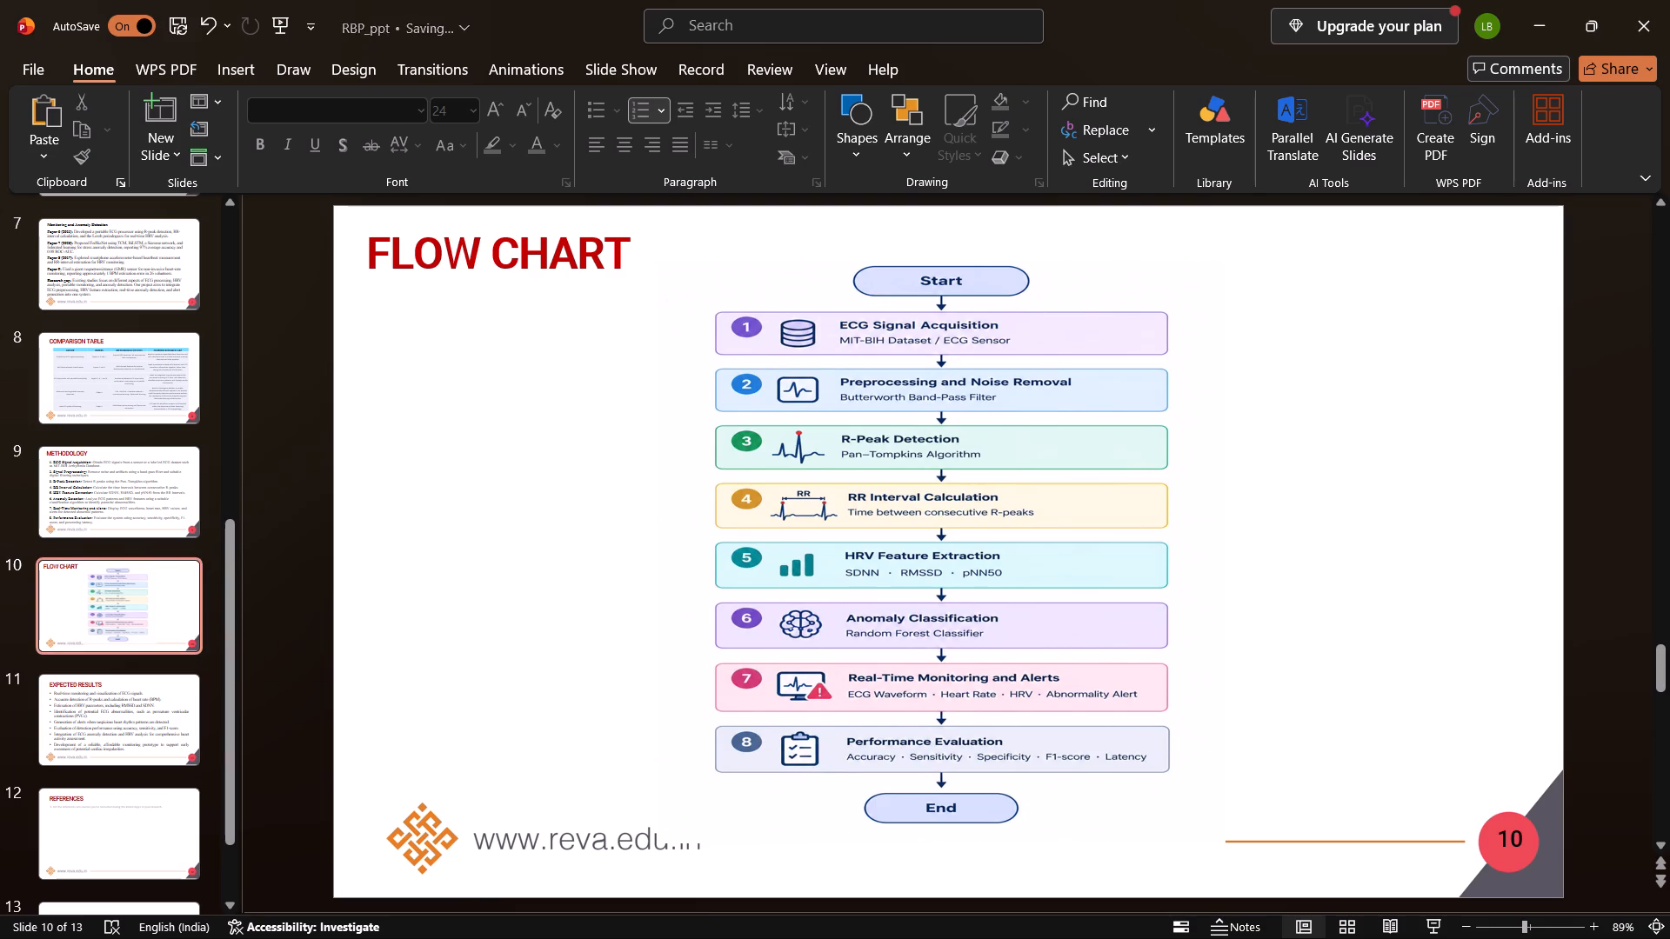
Delete the placeholder sentence from the REFERENCES slide's body, leaving an empty numbered item.
scroll(127, 713, down, 1)
click(127, 713)
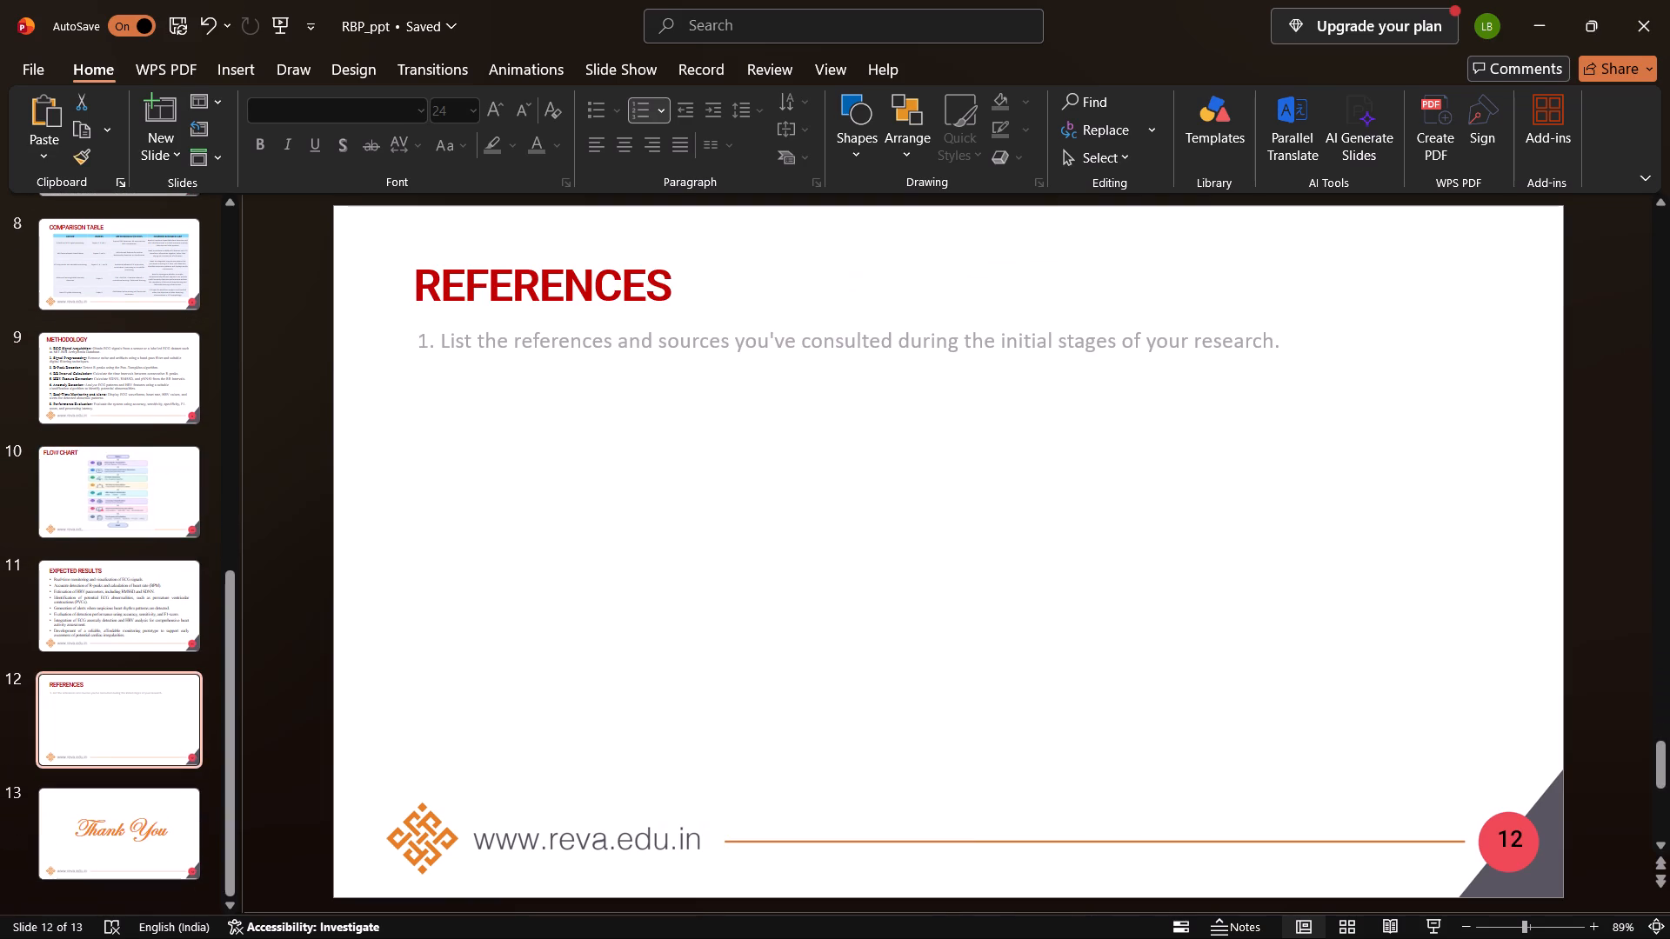
click(1289, 343)
click(1275, 343)
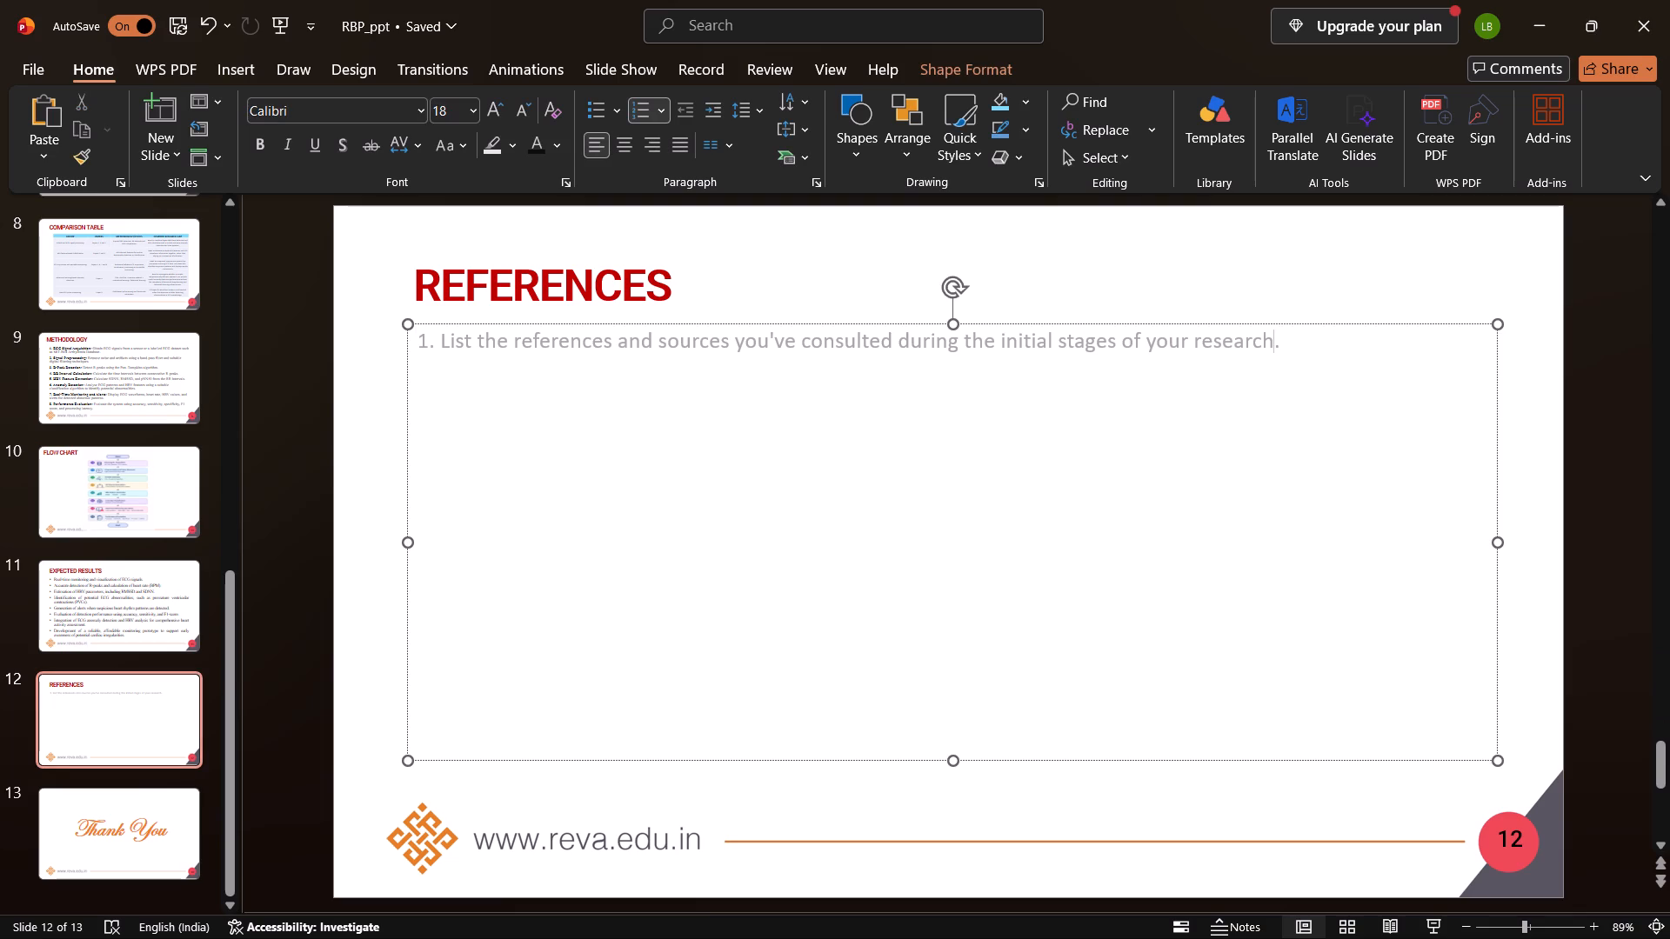
key(Right)
key(BackSpace)
key(BackSpace)
key(BackSpace)
key(BackSpace)
key(BackSpace)
key(BackSpace)
key(BackSpace)
key(BackSpace)
key(BackSpace)
key(BackSpace)
key(BackSpace)
key(BackSpace)
key(BackSpace)
key(BackSpace)
key(BackSpace)
key(BackSpace)
key(BackSpace)
key(BackSpace)
key(BackSpace)
key(BackSpace)
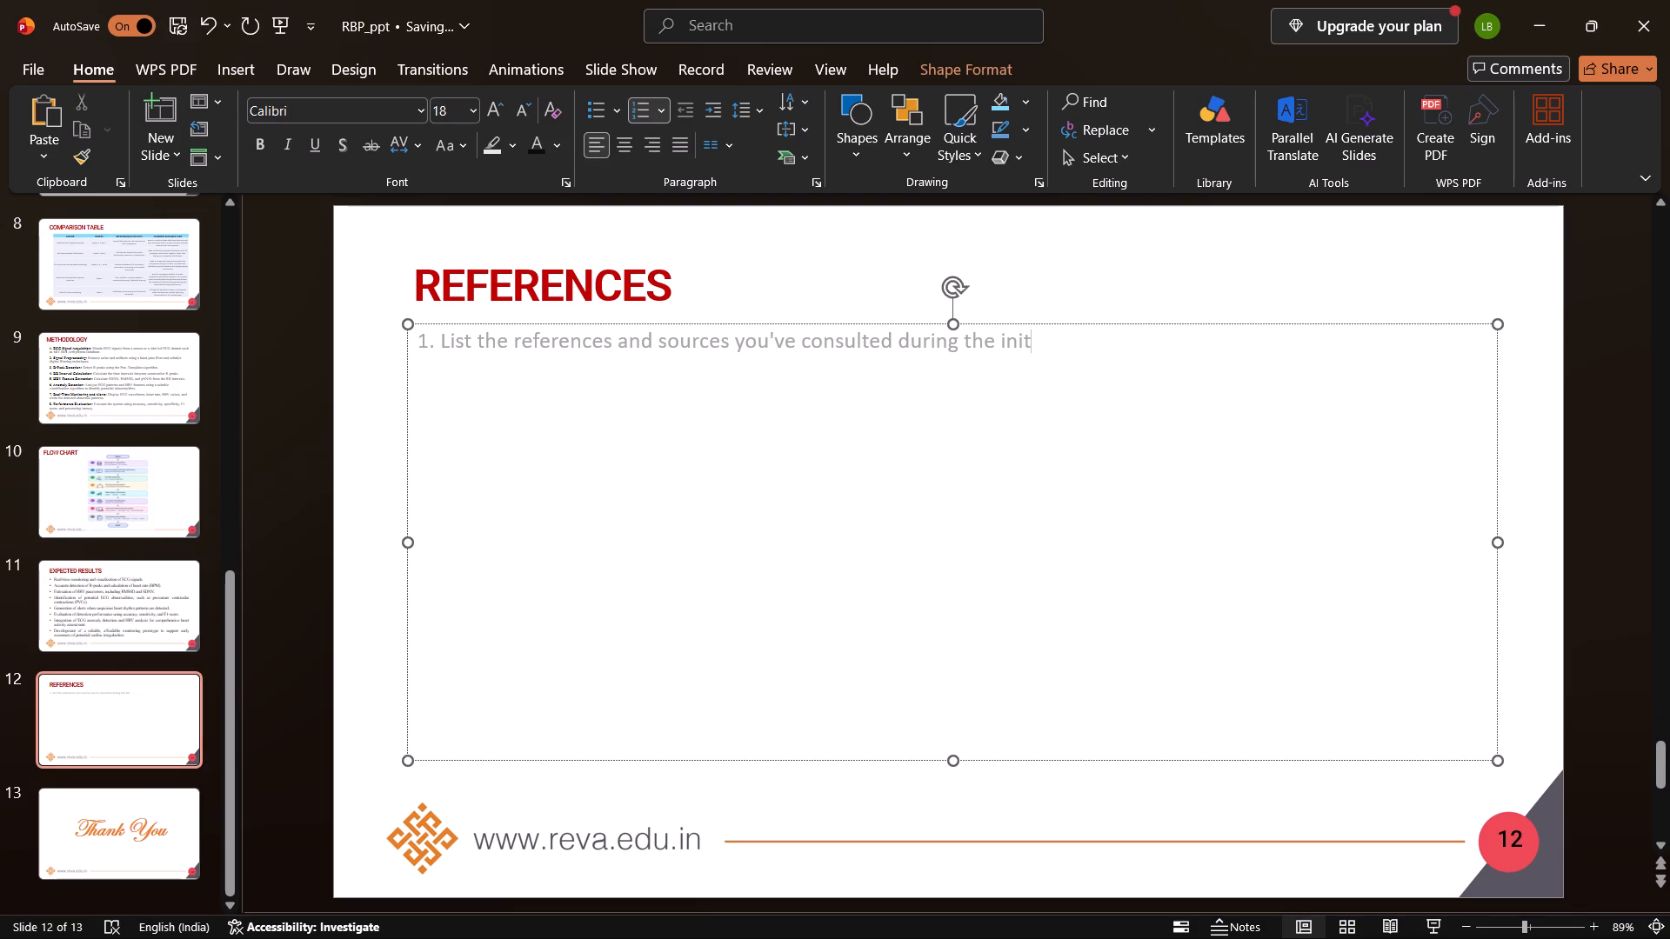
key(ctrl+BackSpace)
key(ctrl+BackSpace)
key(ctrl+BackSpace)
key(ctrl+BackSpace)
key(ctrl+BackSpace)
key(ctrl+BackSpace)
key(ctrl+BackSpace)
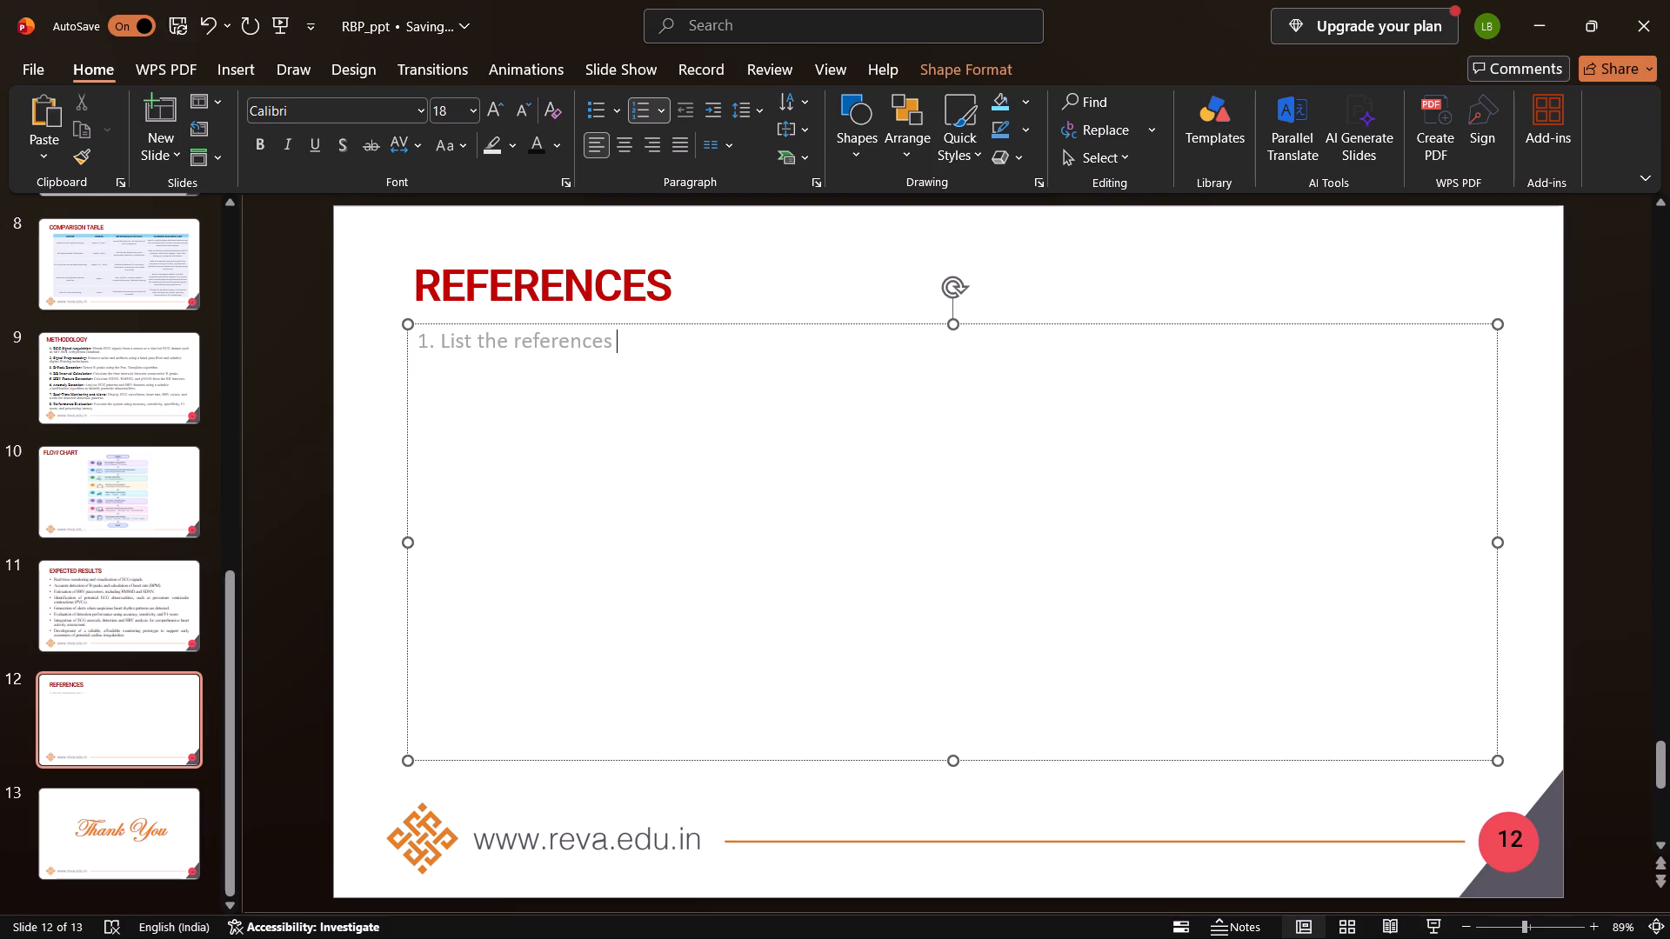
key(ctrl+BackSpace)
key(ctrl+BackSpace)
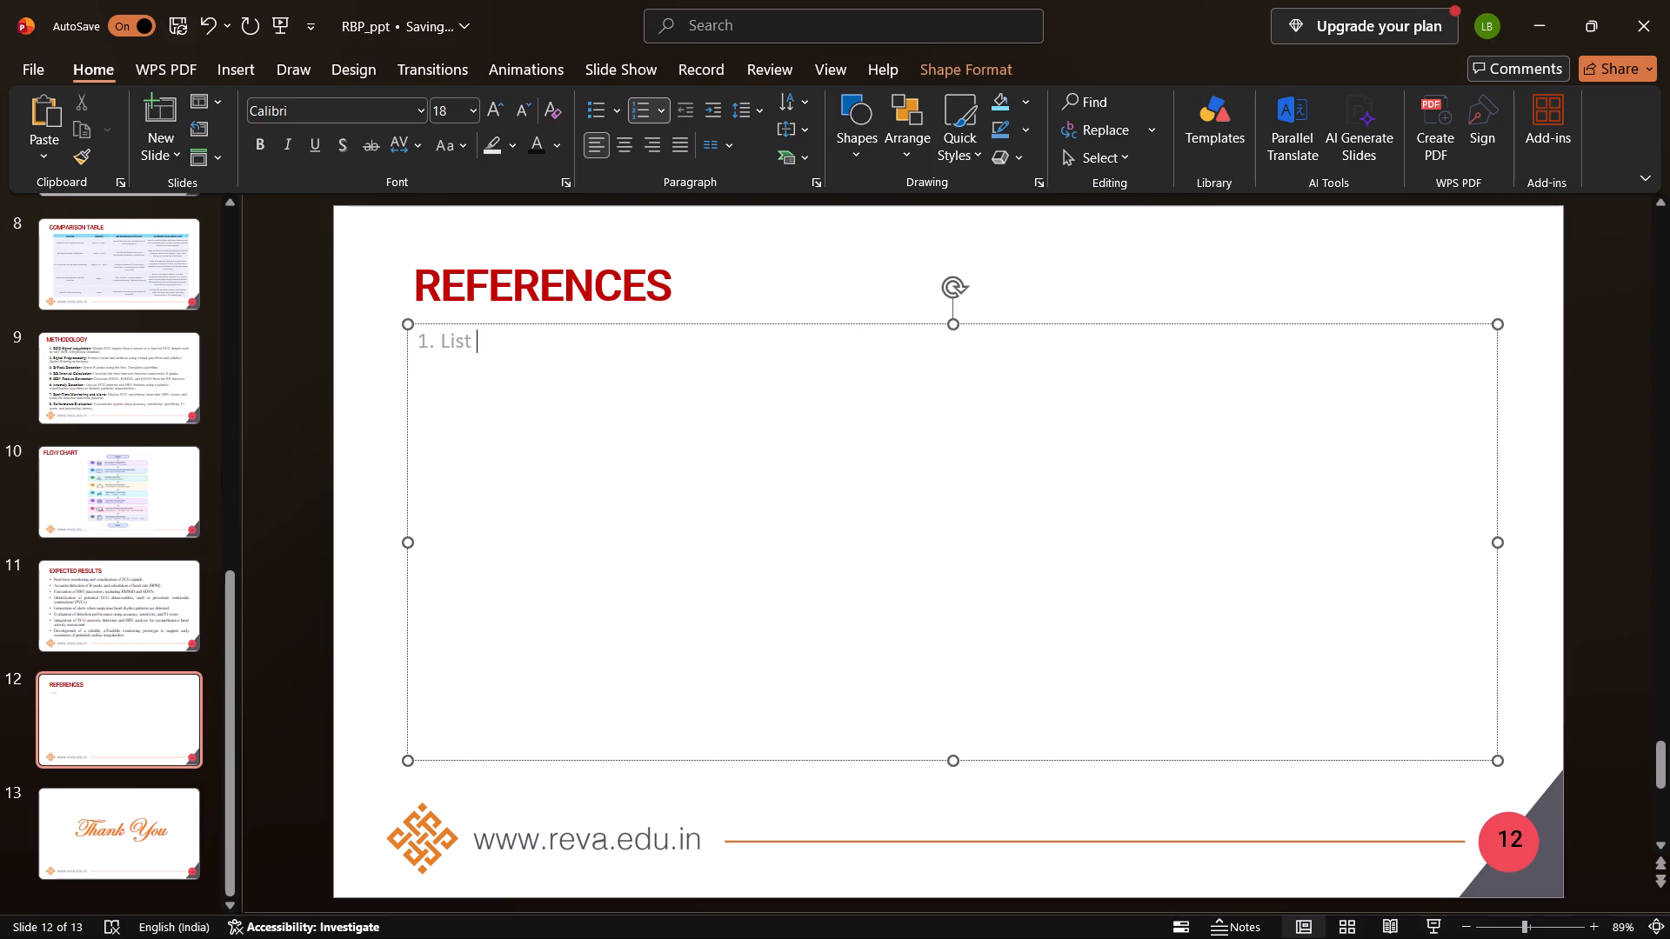
key(ctrl+BackSpace)
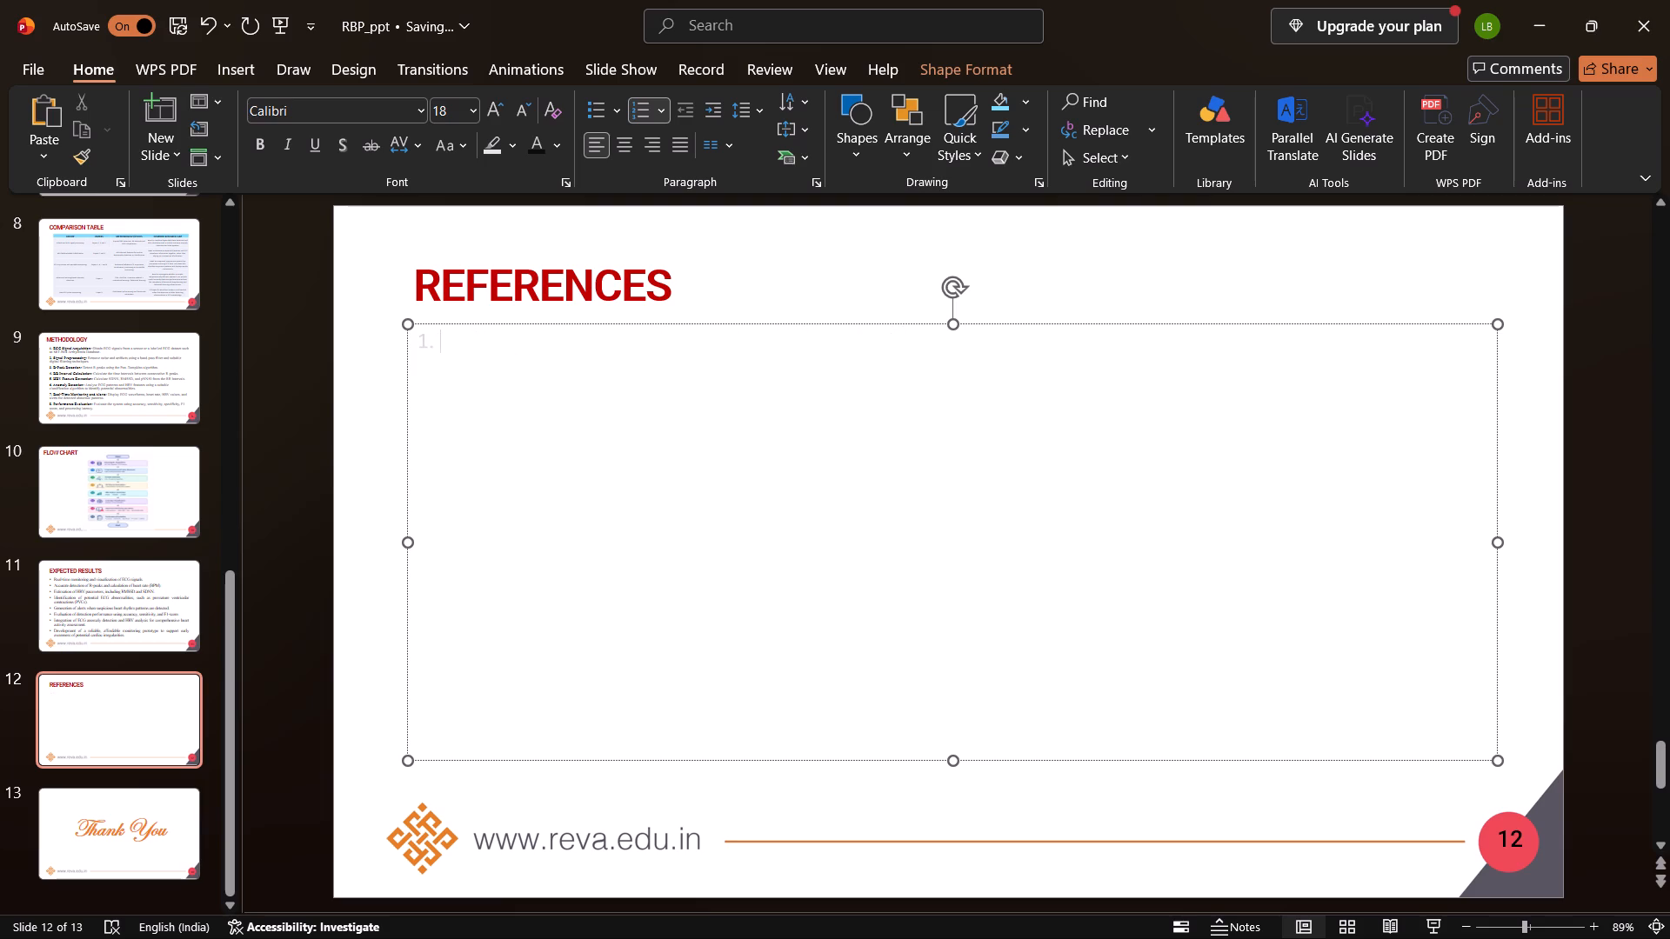
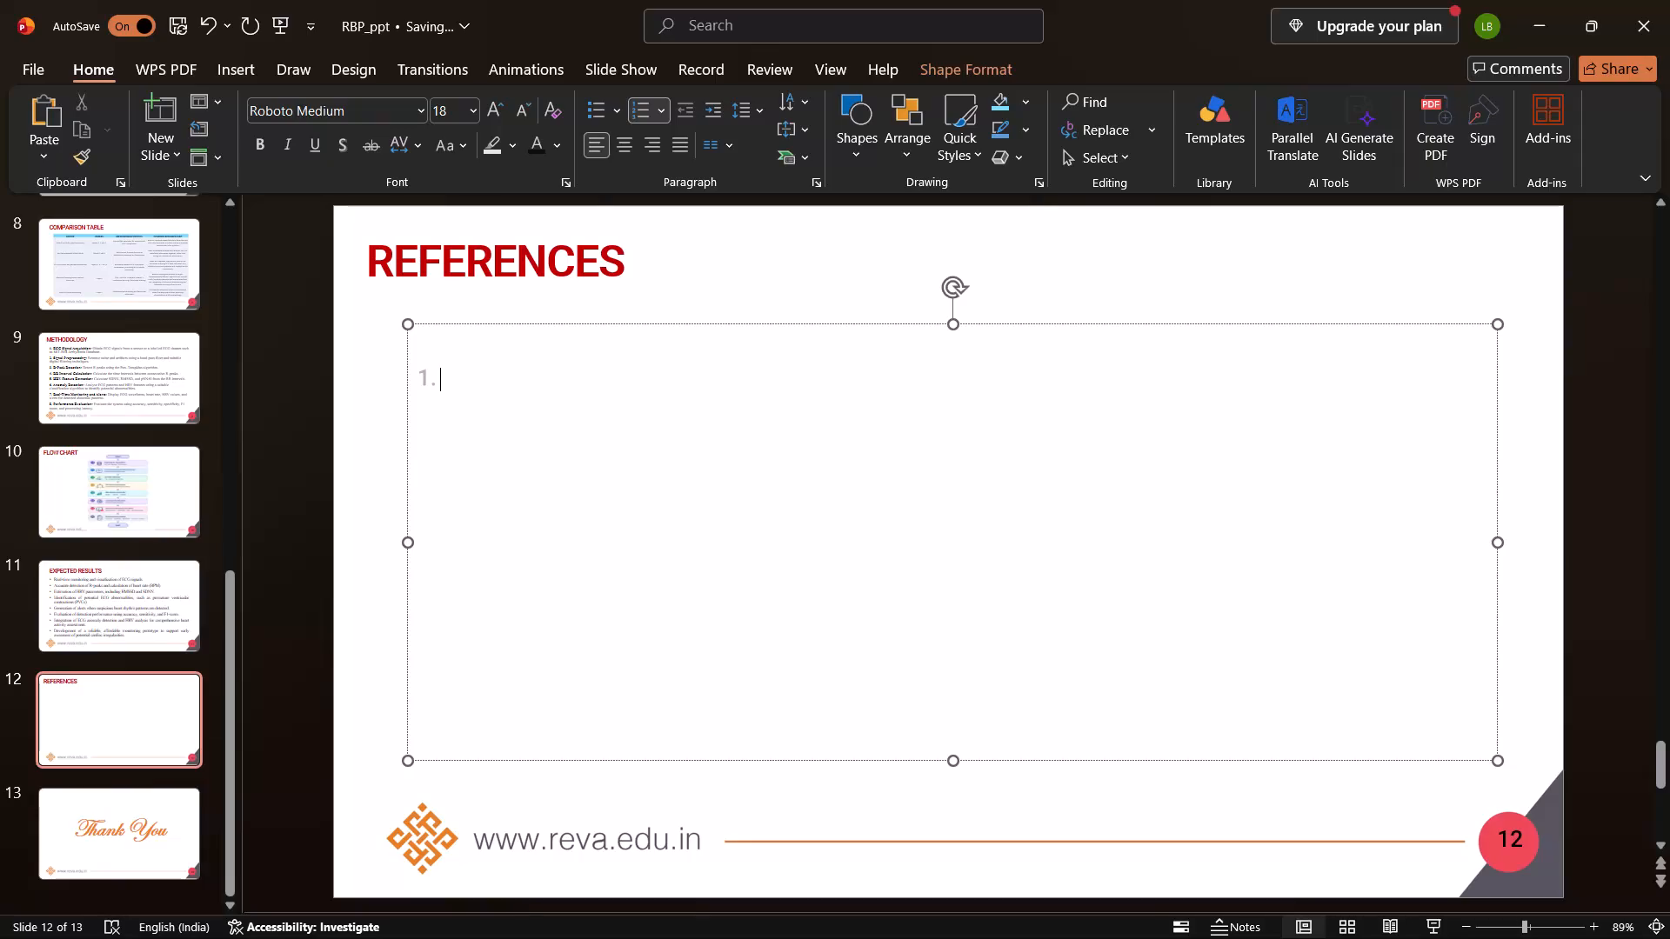
Remove the empty list number from the REFERENCES body and paste in the copied list of references [1] to [9].
key(BackSpace)
key(ctrl+v)
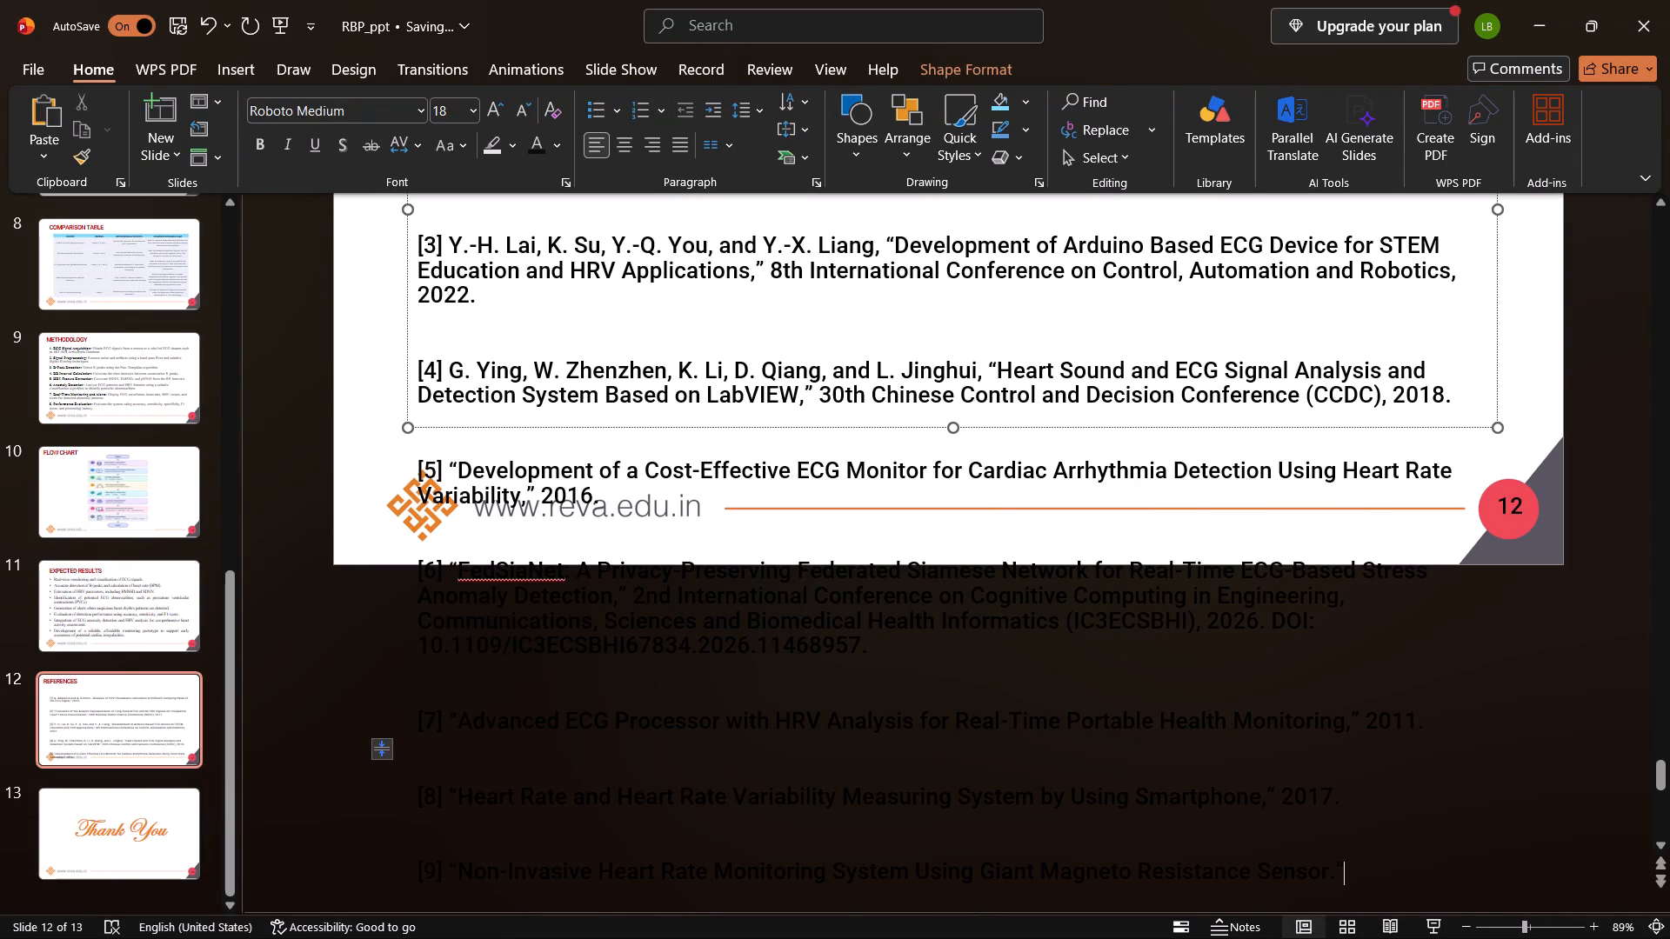
Delete the blank line above reference [1] and reposition the references text box so its text starts just below the REFERENCES title.
scroll(465, 443, up, 7)
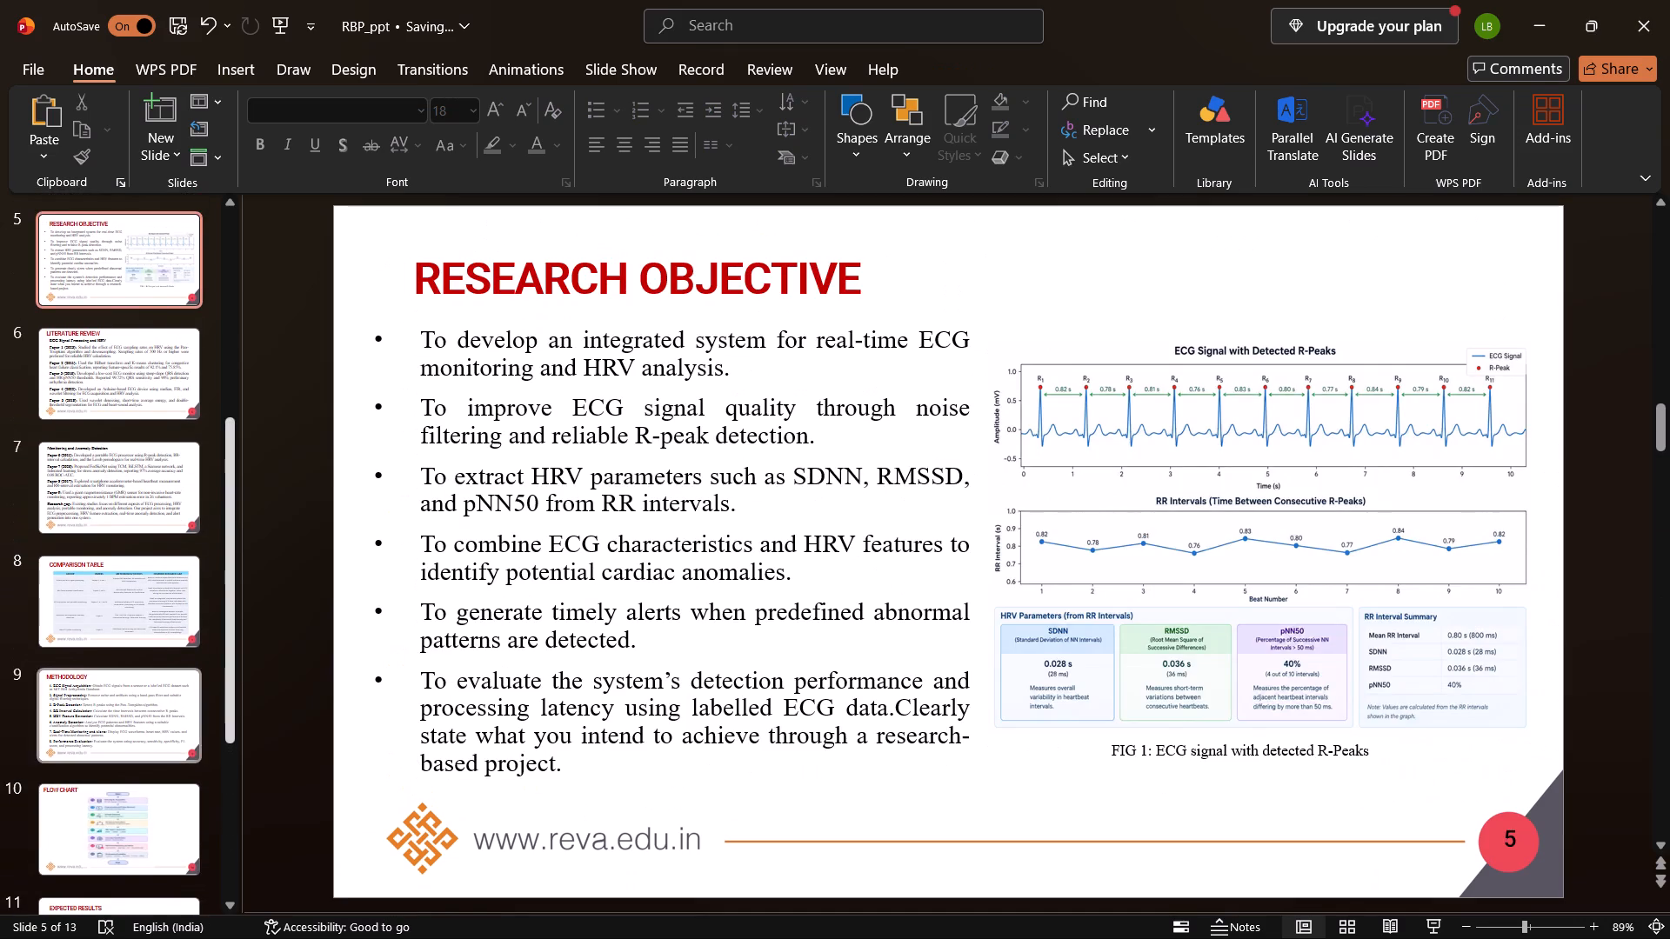
scroll(149, 756, down, 7)
click(157, 736)
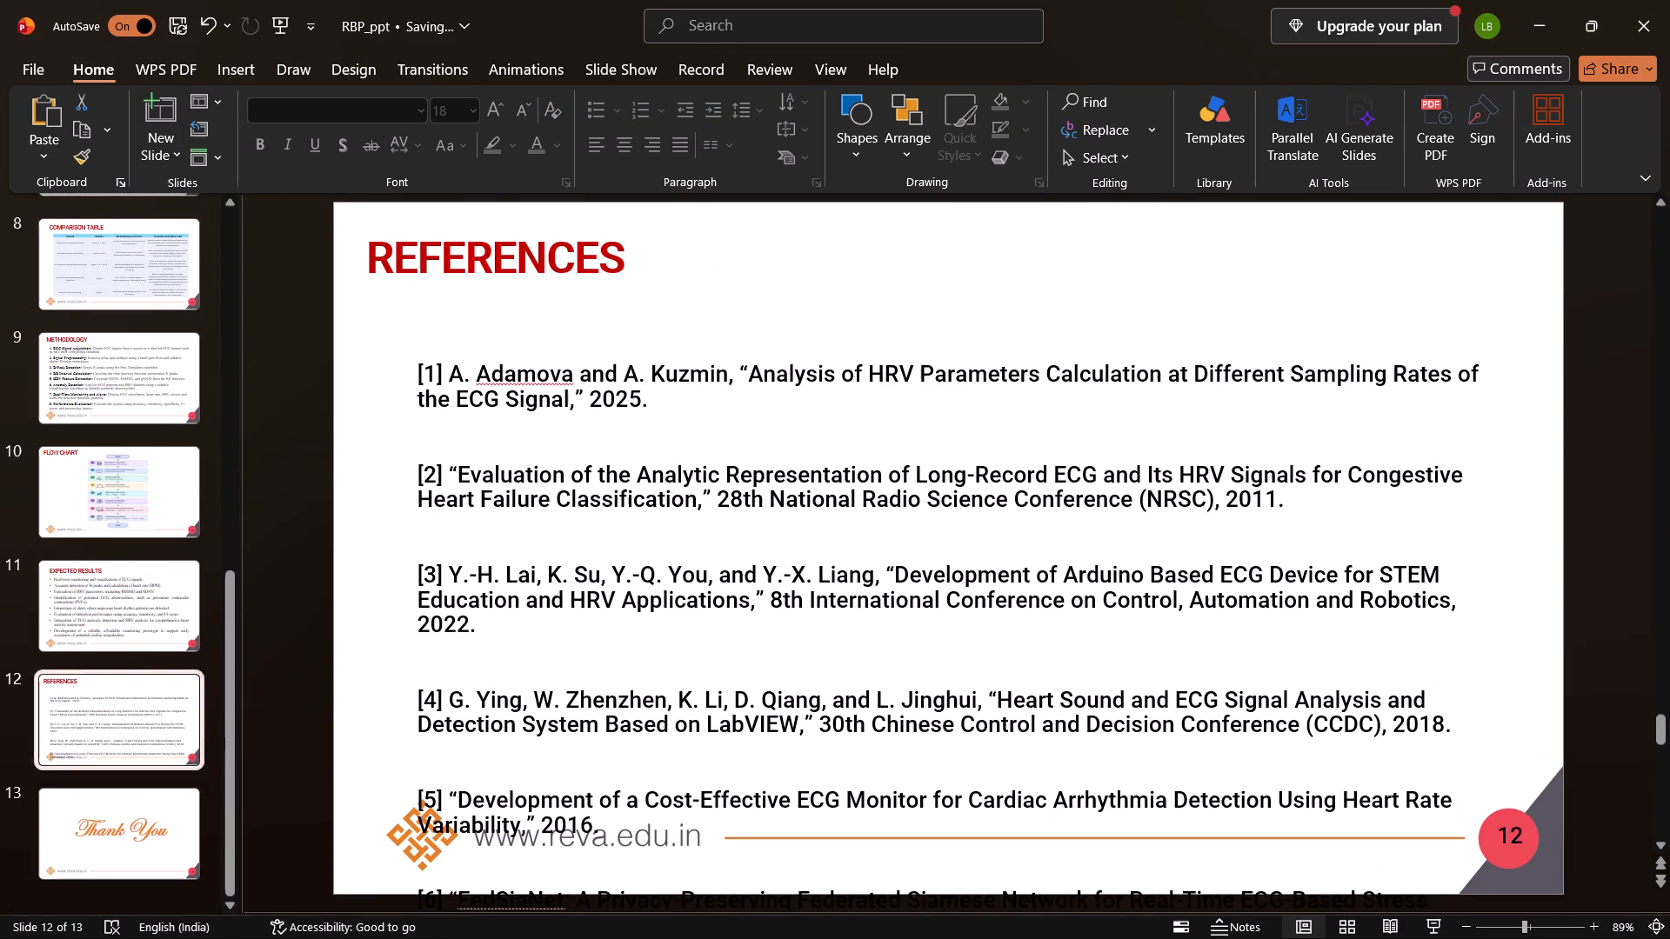
click(408, 375)
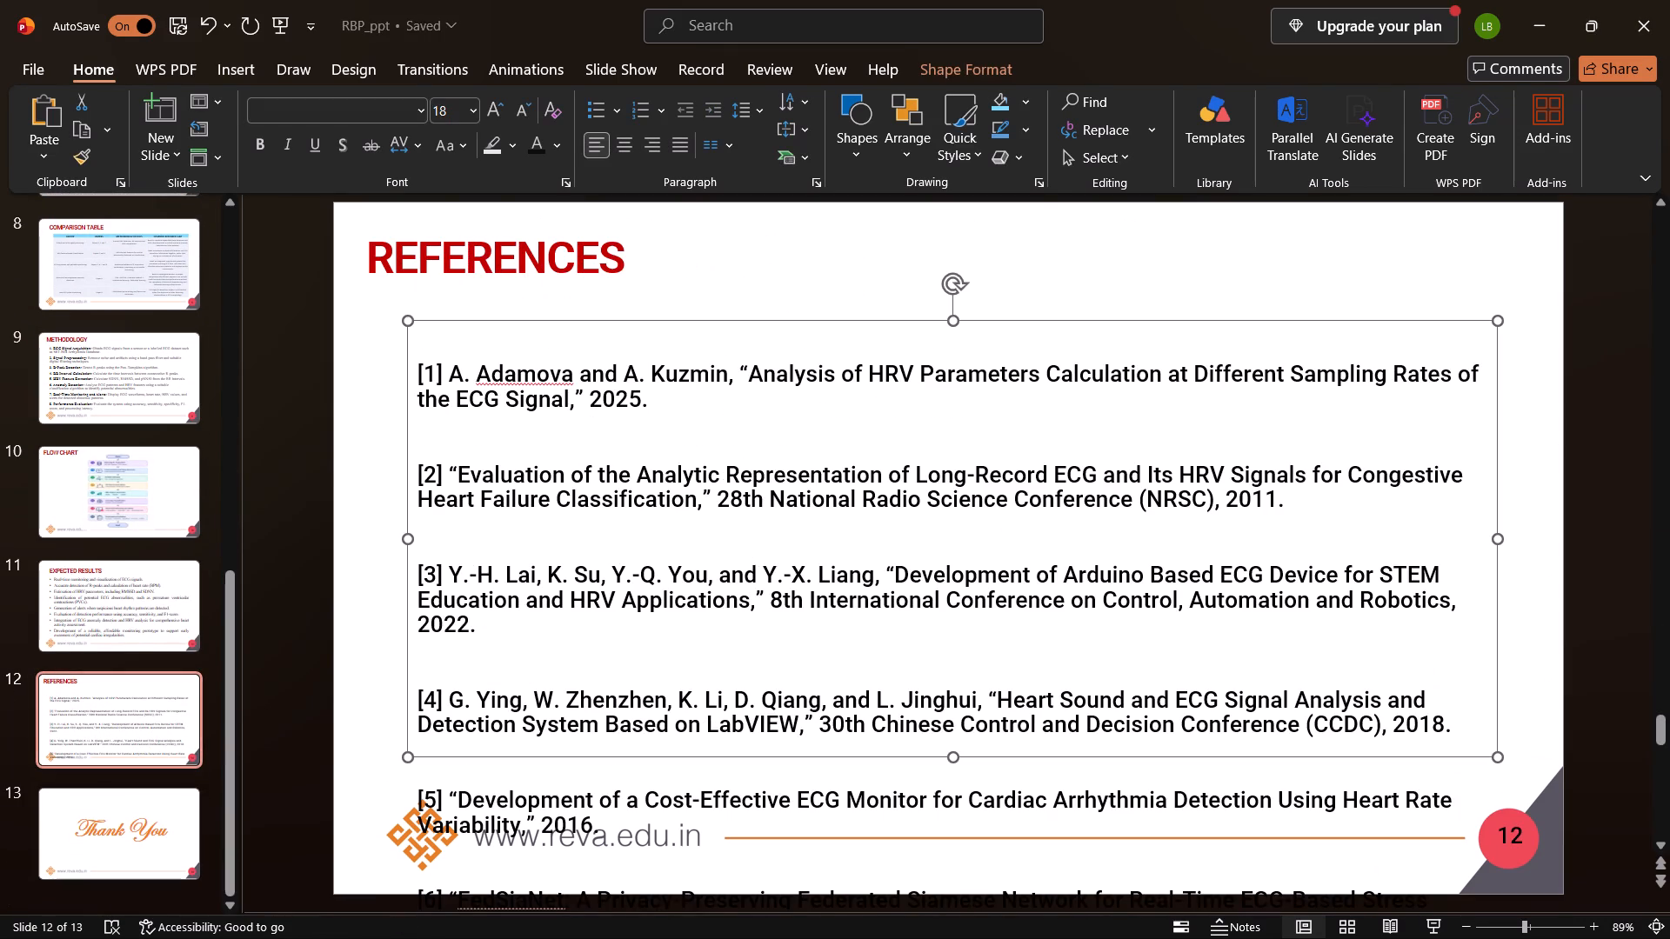
drag(907, 319, 897, 270)
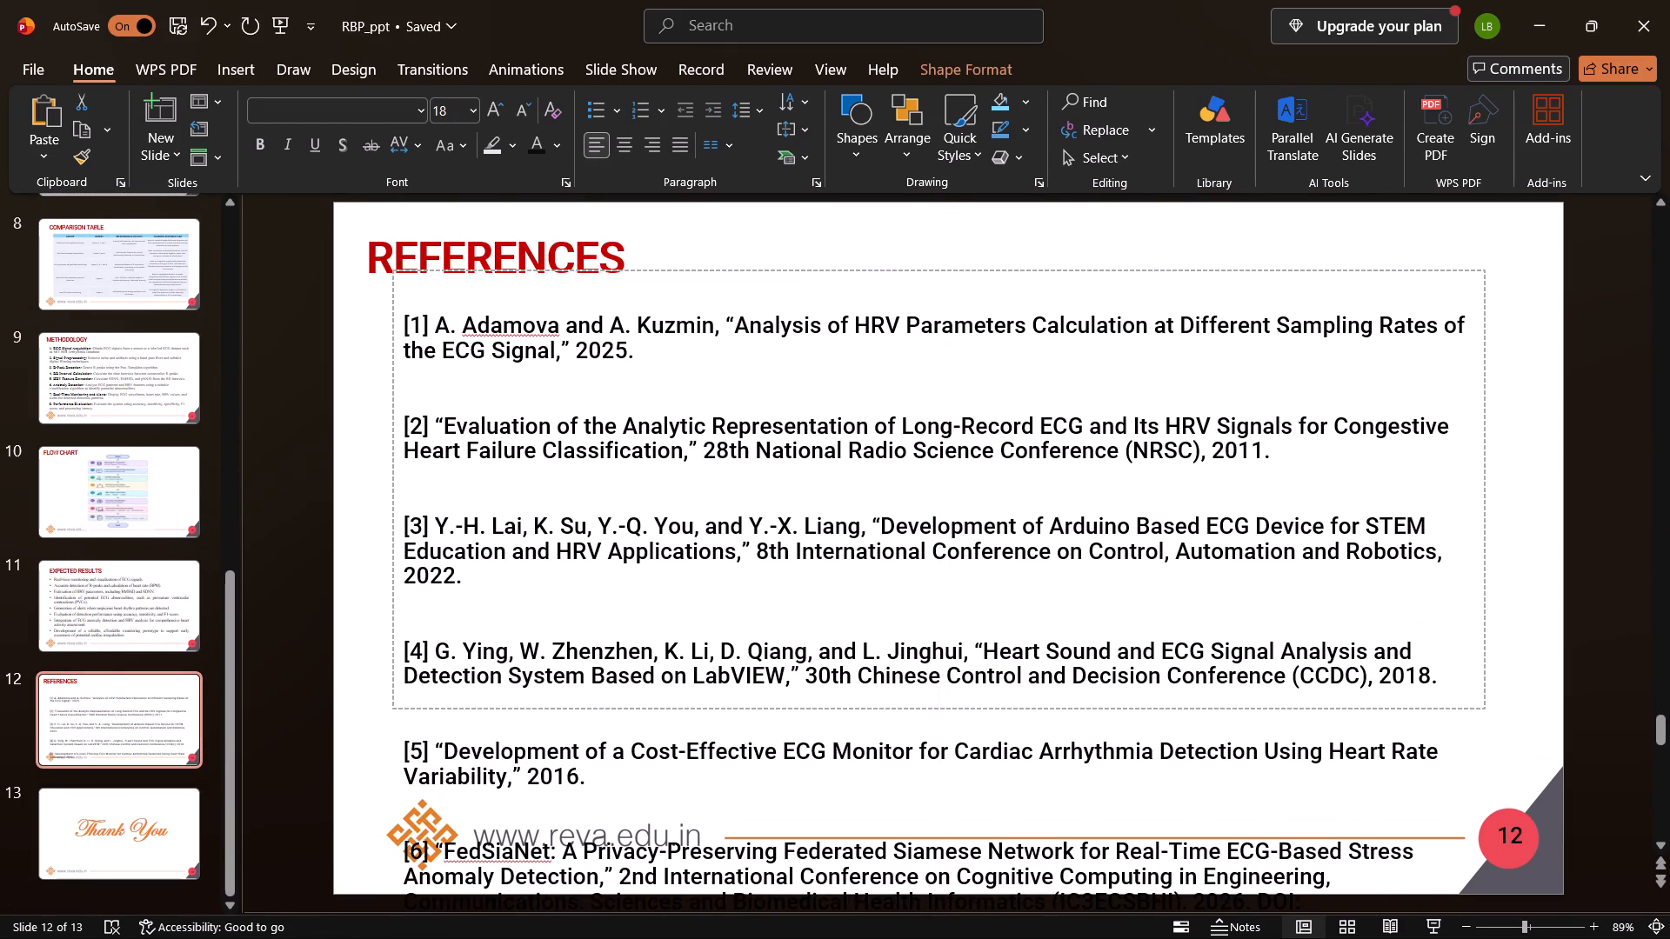
drag(897, 270, 898, 256)
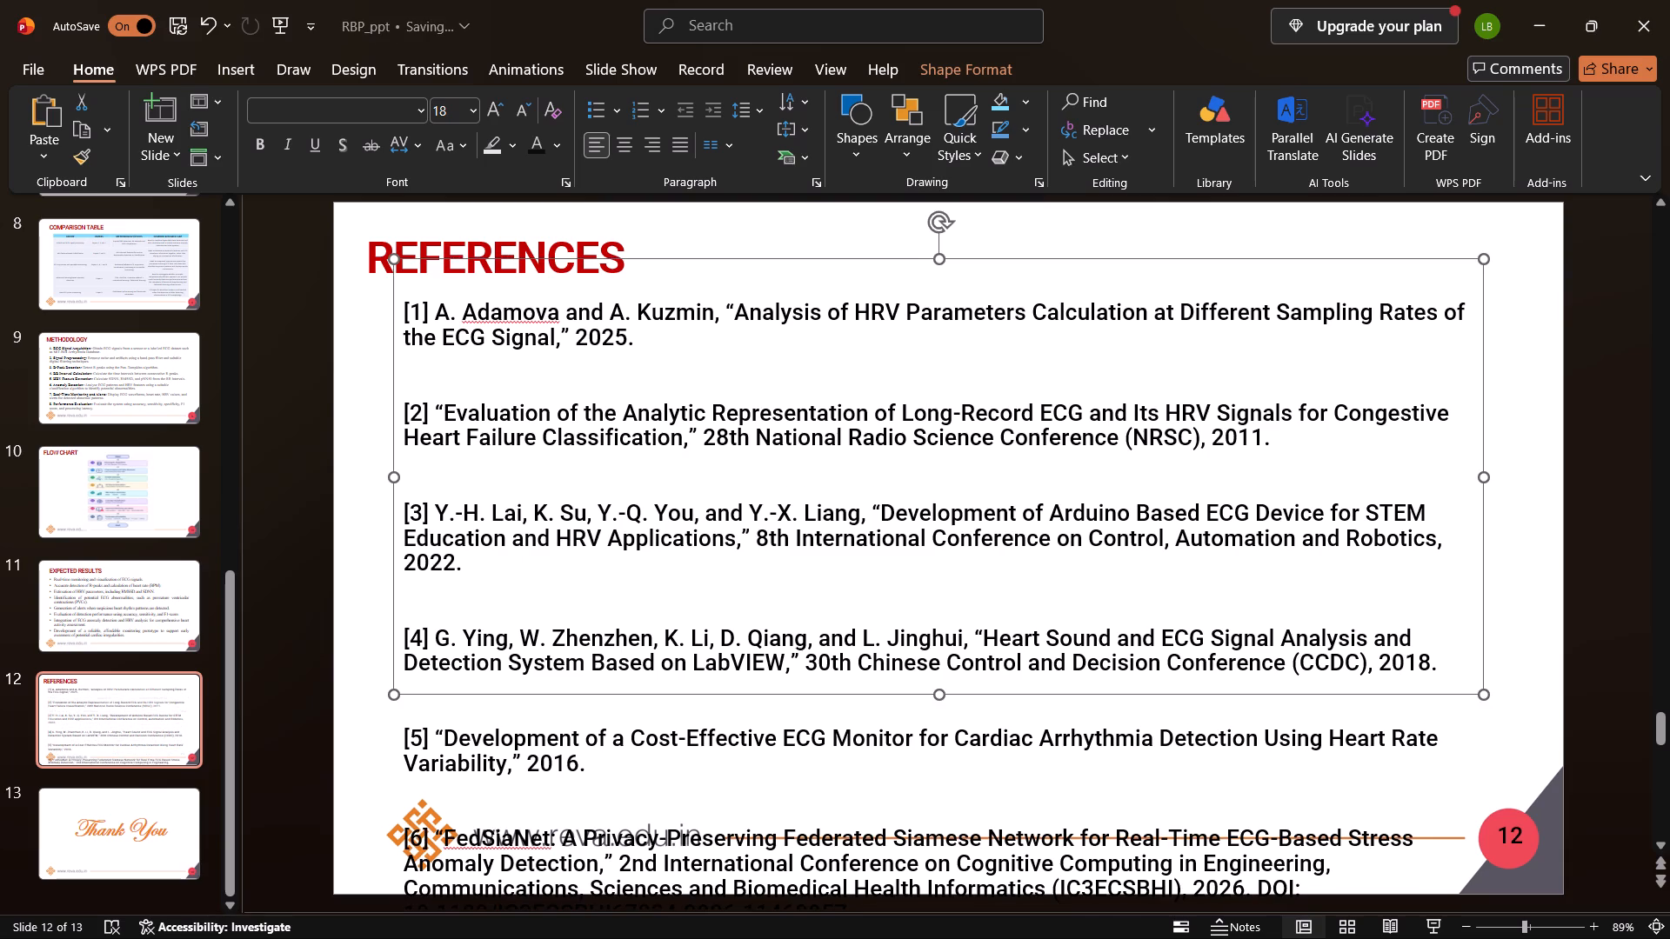
click(404, 313)
key(BackSpace)
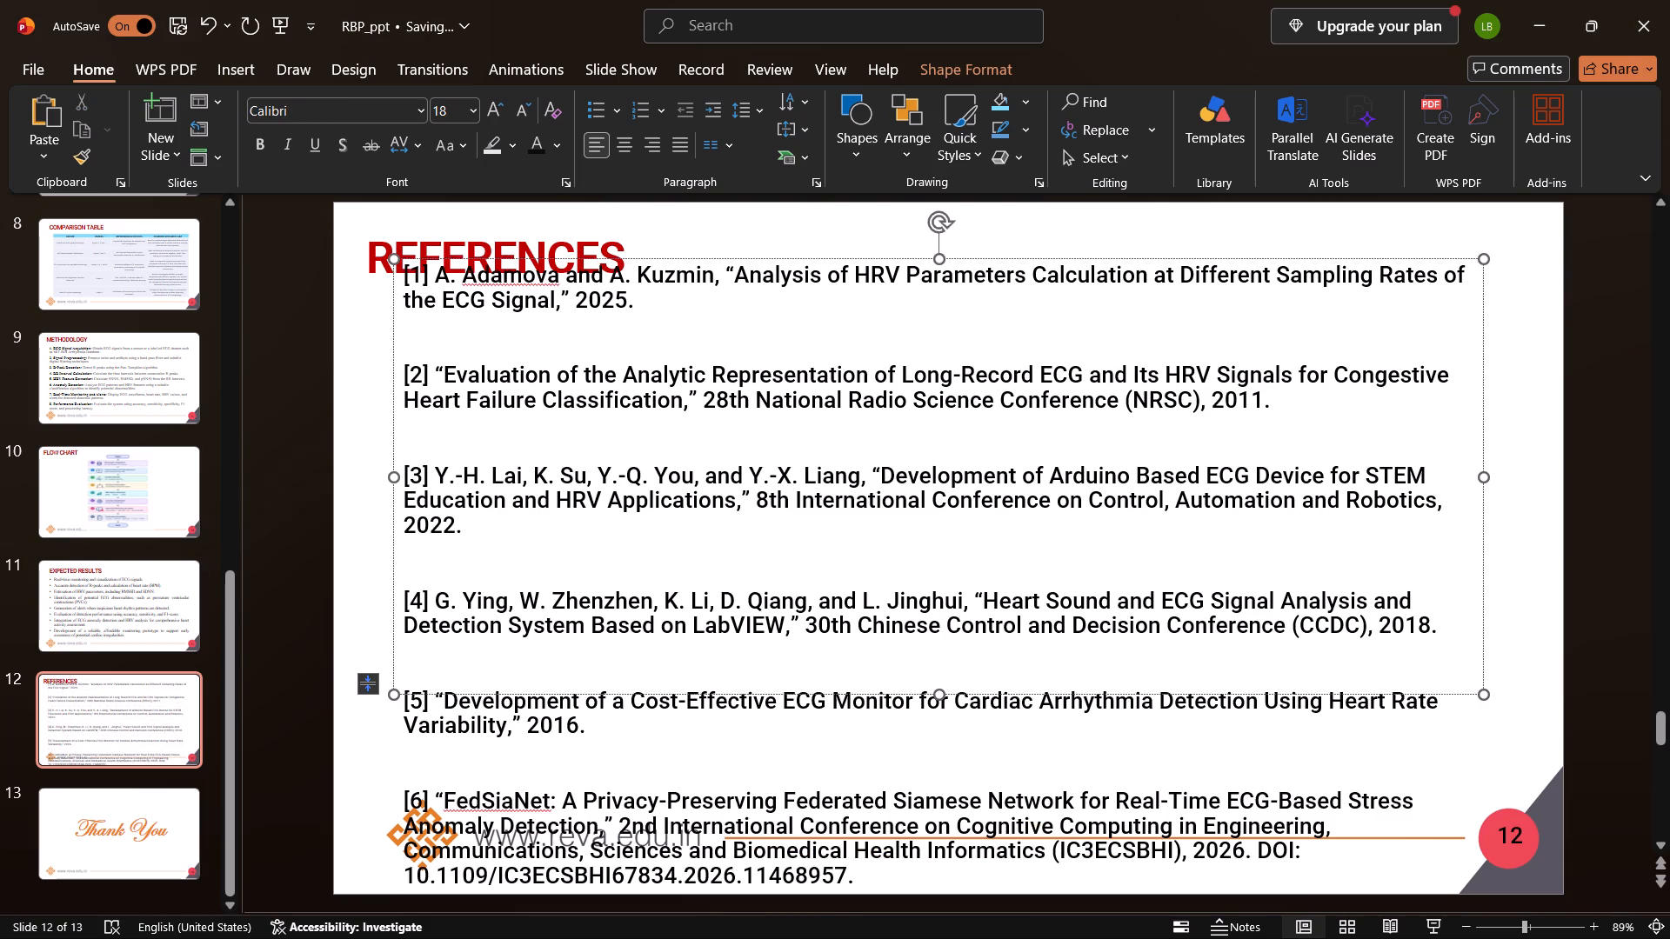
drag(893, 261, 888, 281)
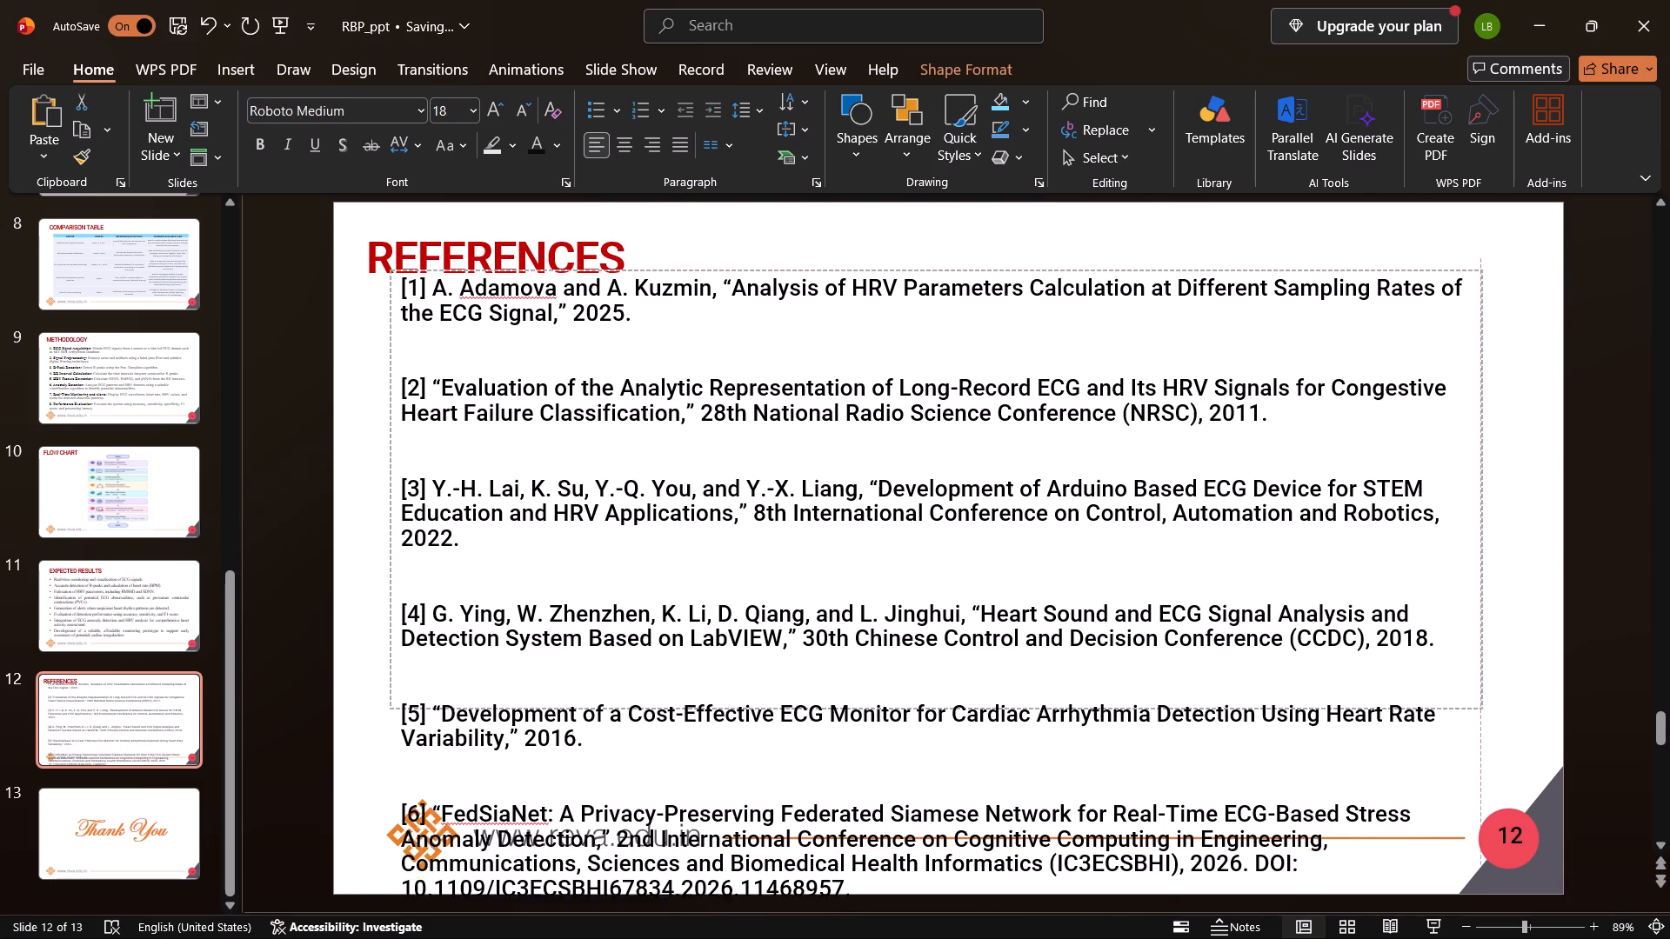
drag(888, 281, 884, 295)
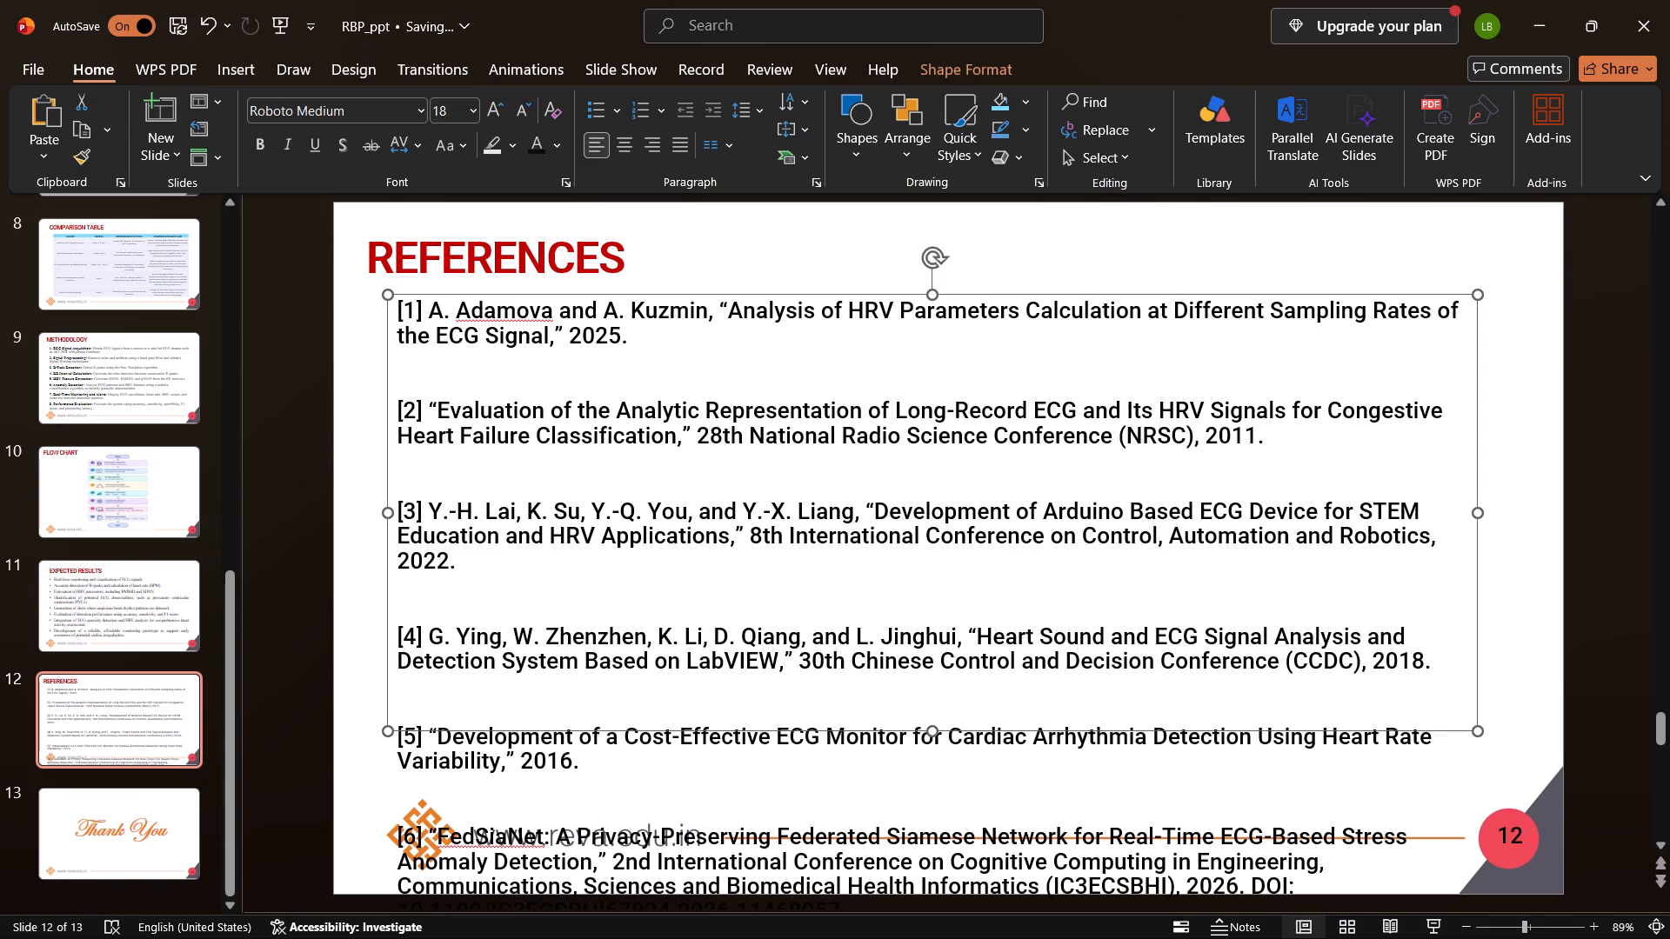
Delete the blank lines before references [2], [3] and [4].
click(394, 404)
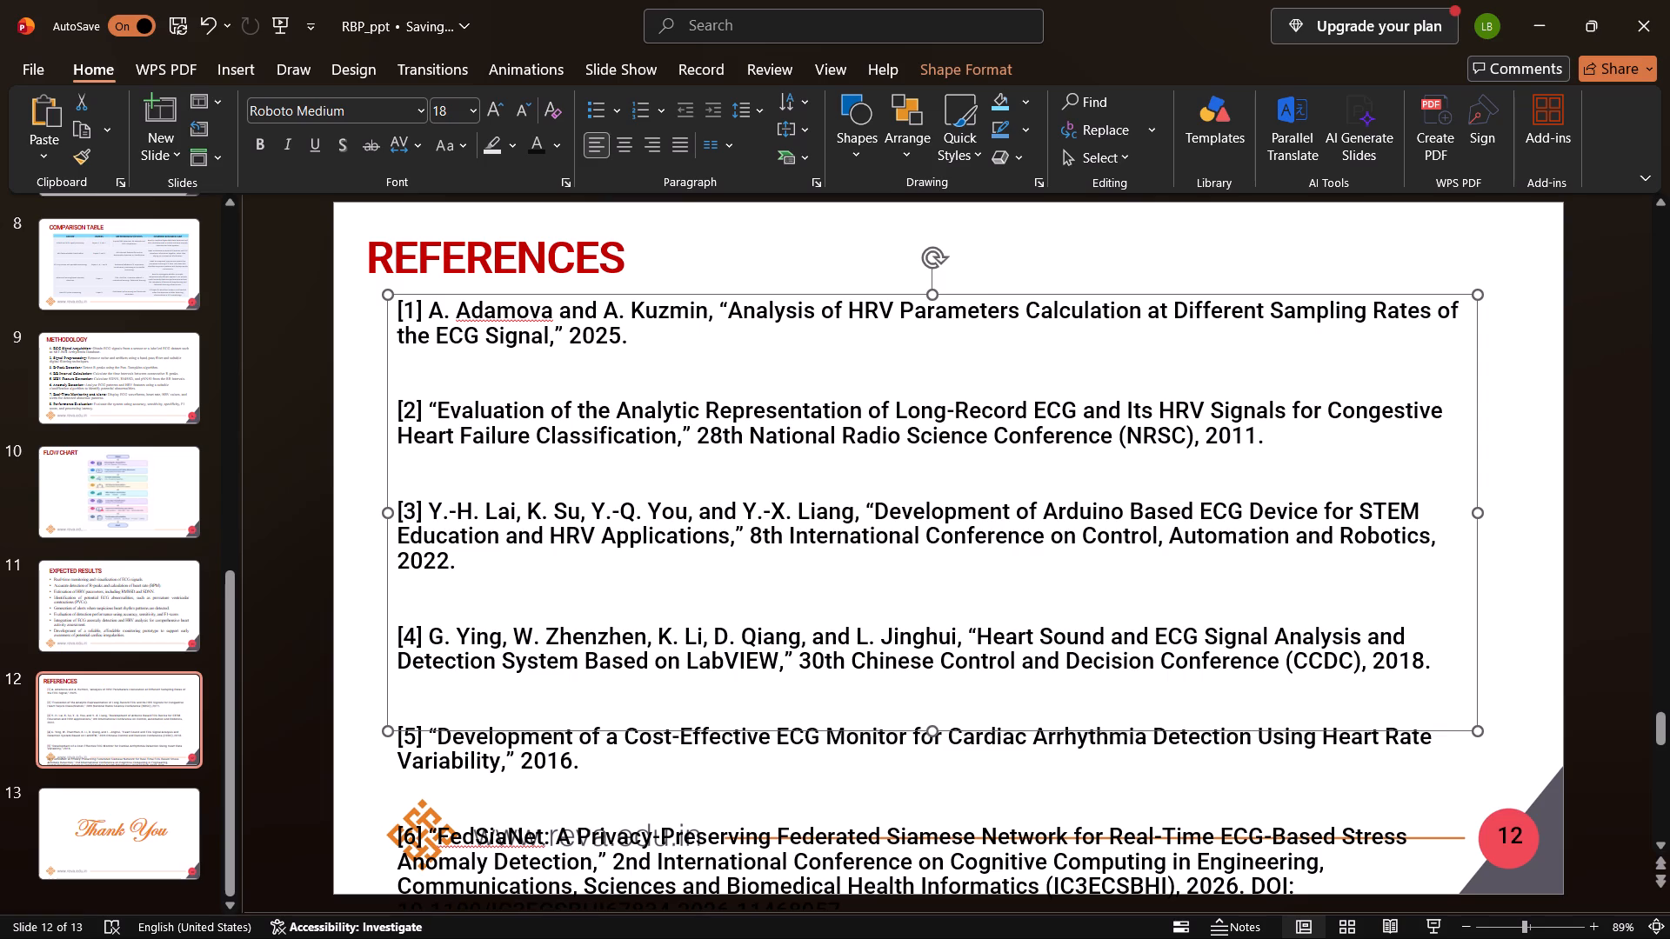
click(398, 403)
key(BackSpace)
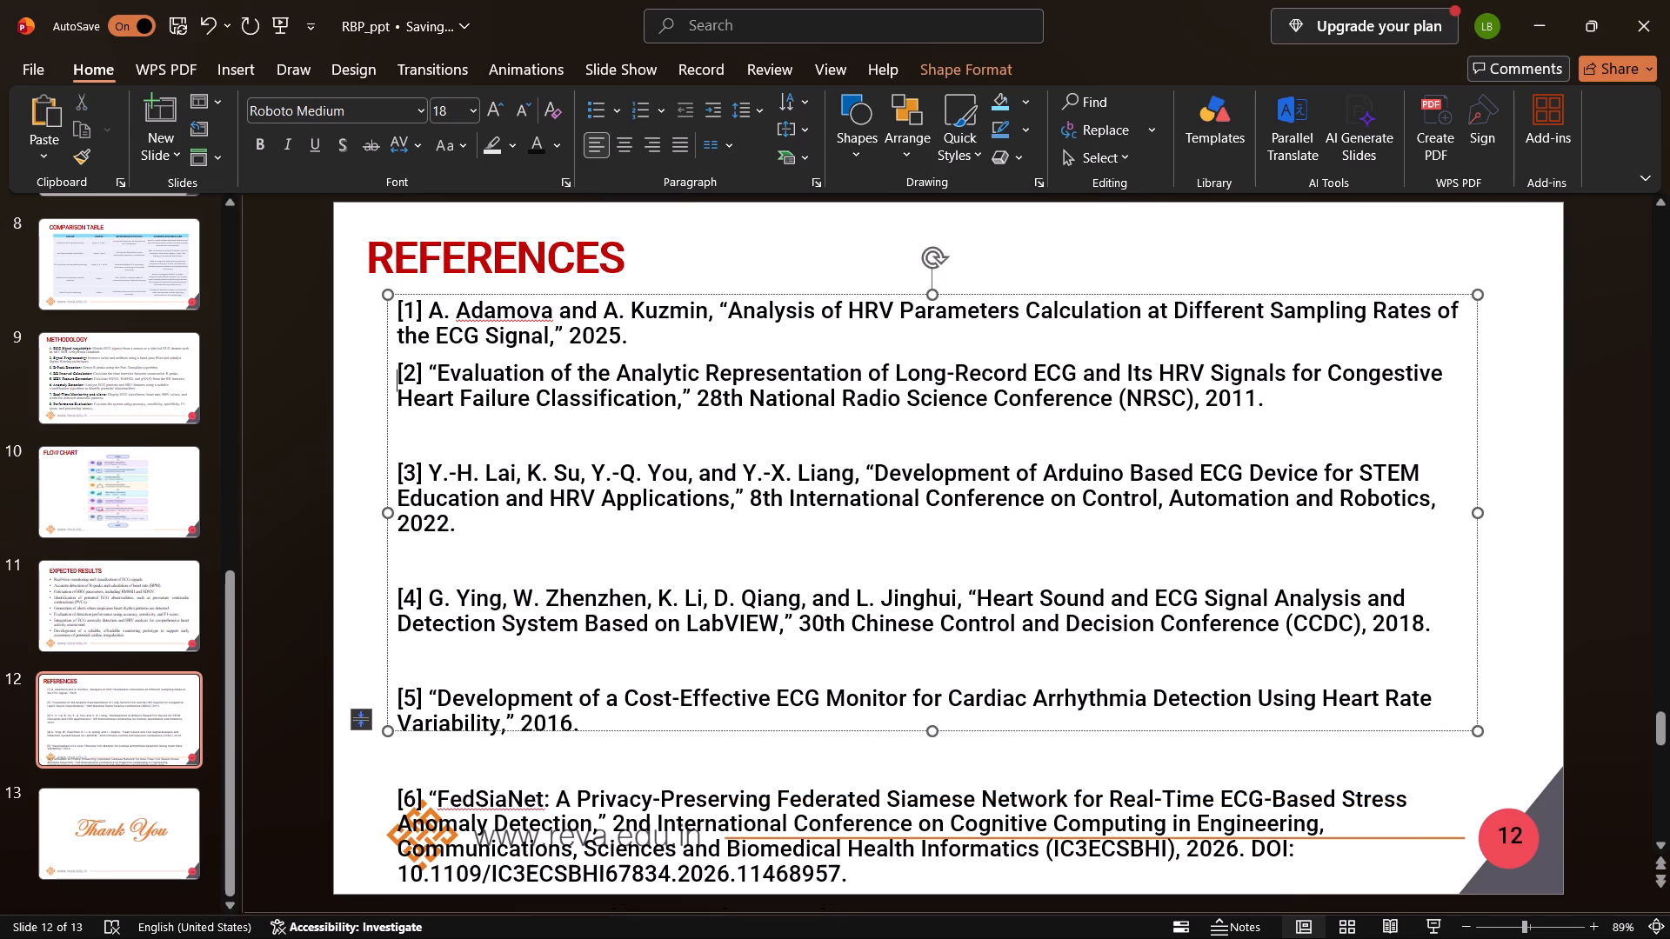
key(Down)
key(Down)
key(Down)
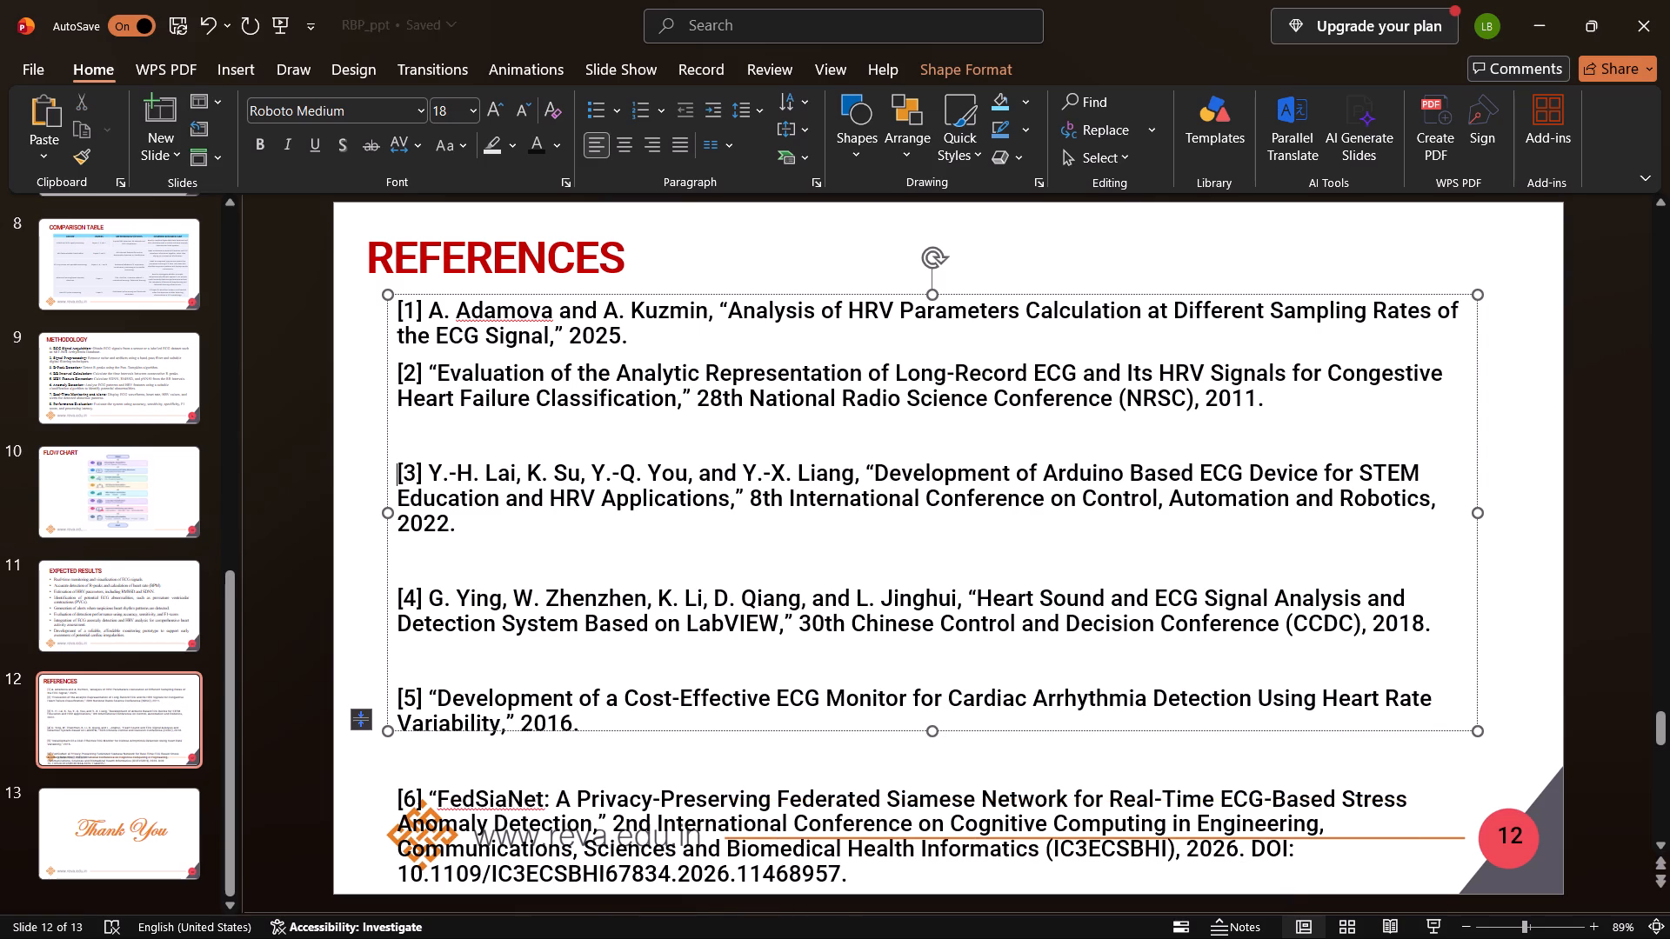
key(BackSpace)
key(Down)
key(Down)
key(Down)
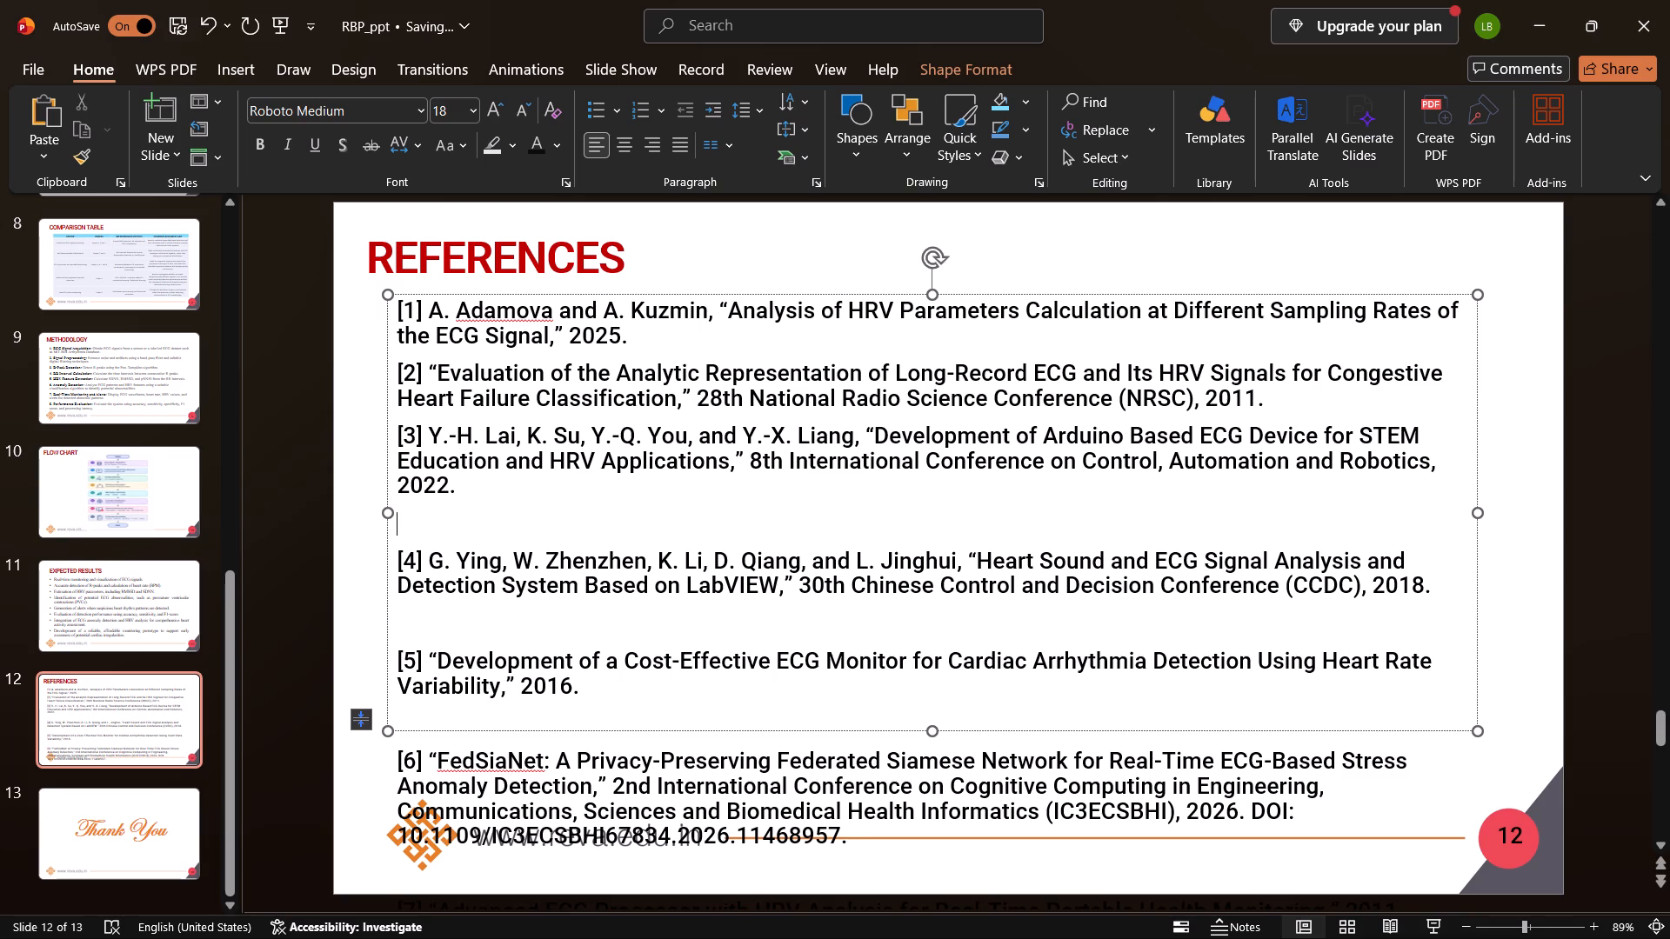
key(Down)
key(BackSpace)
Delete the blank lines before references [5], [6] and [8].
key(Down)
key(Down)
key(Down)
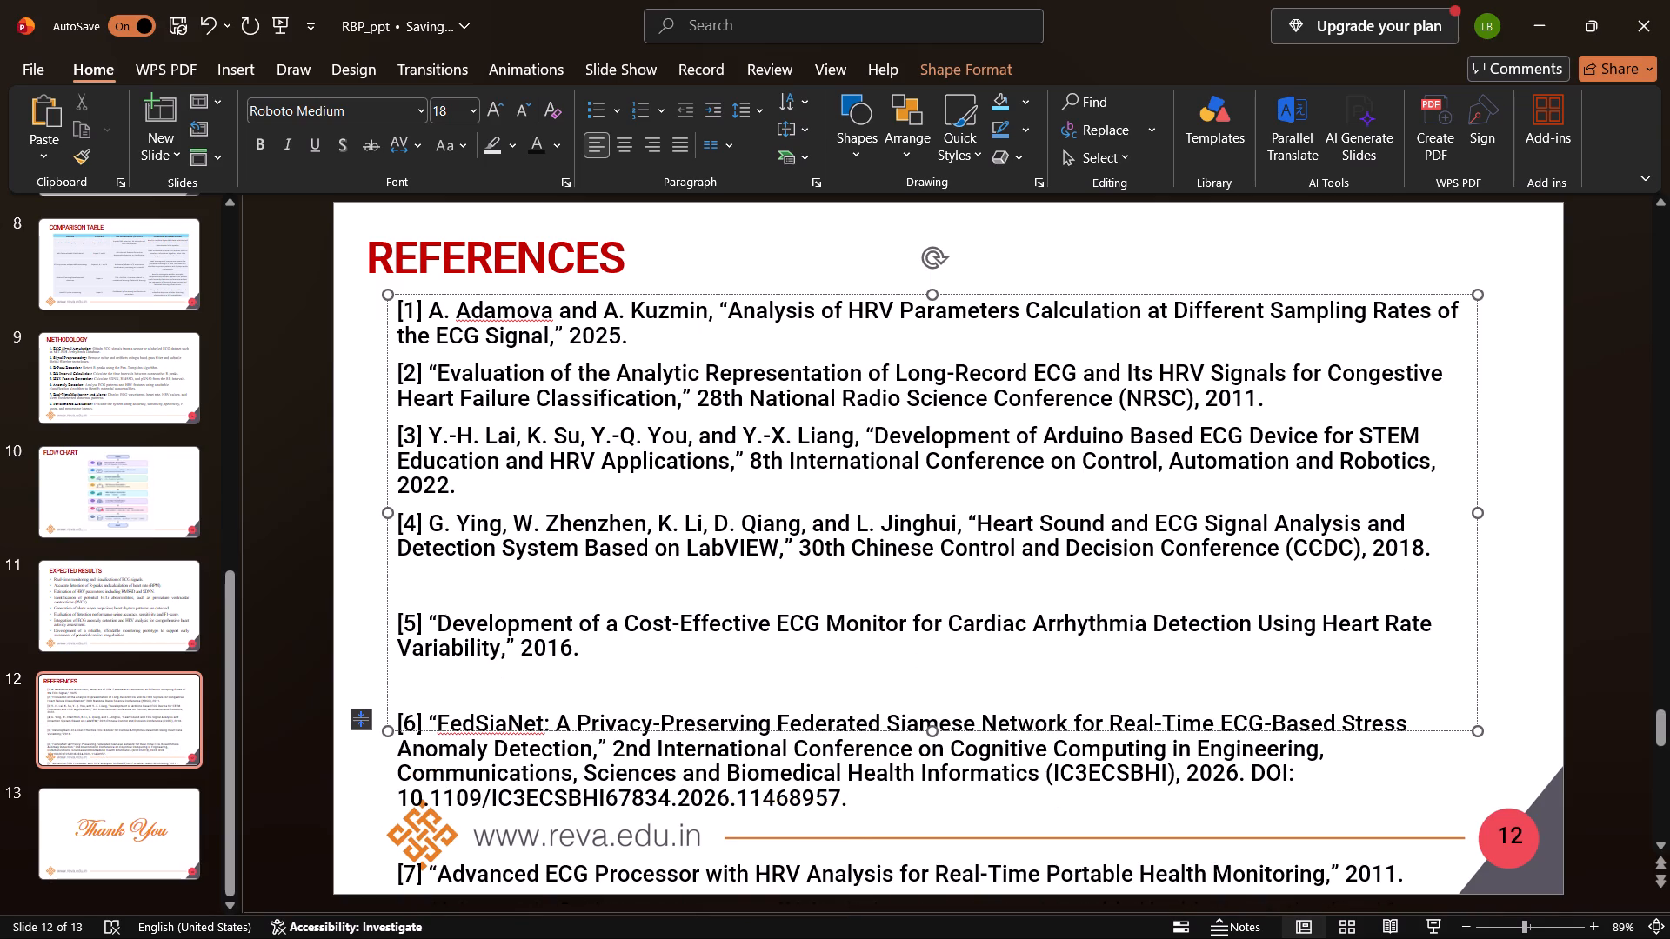
key(BackSpace)
key(Down)
key(Down)
key(Down)
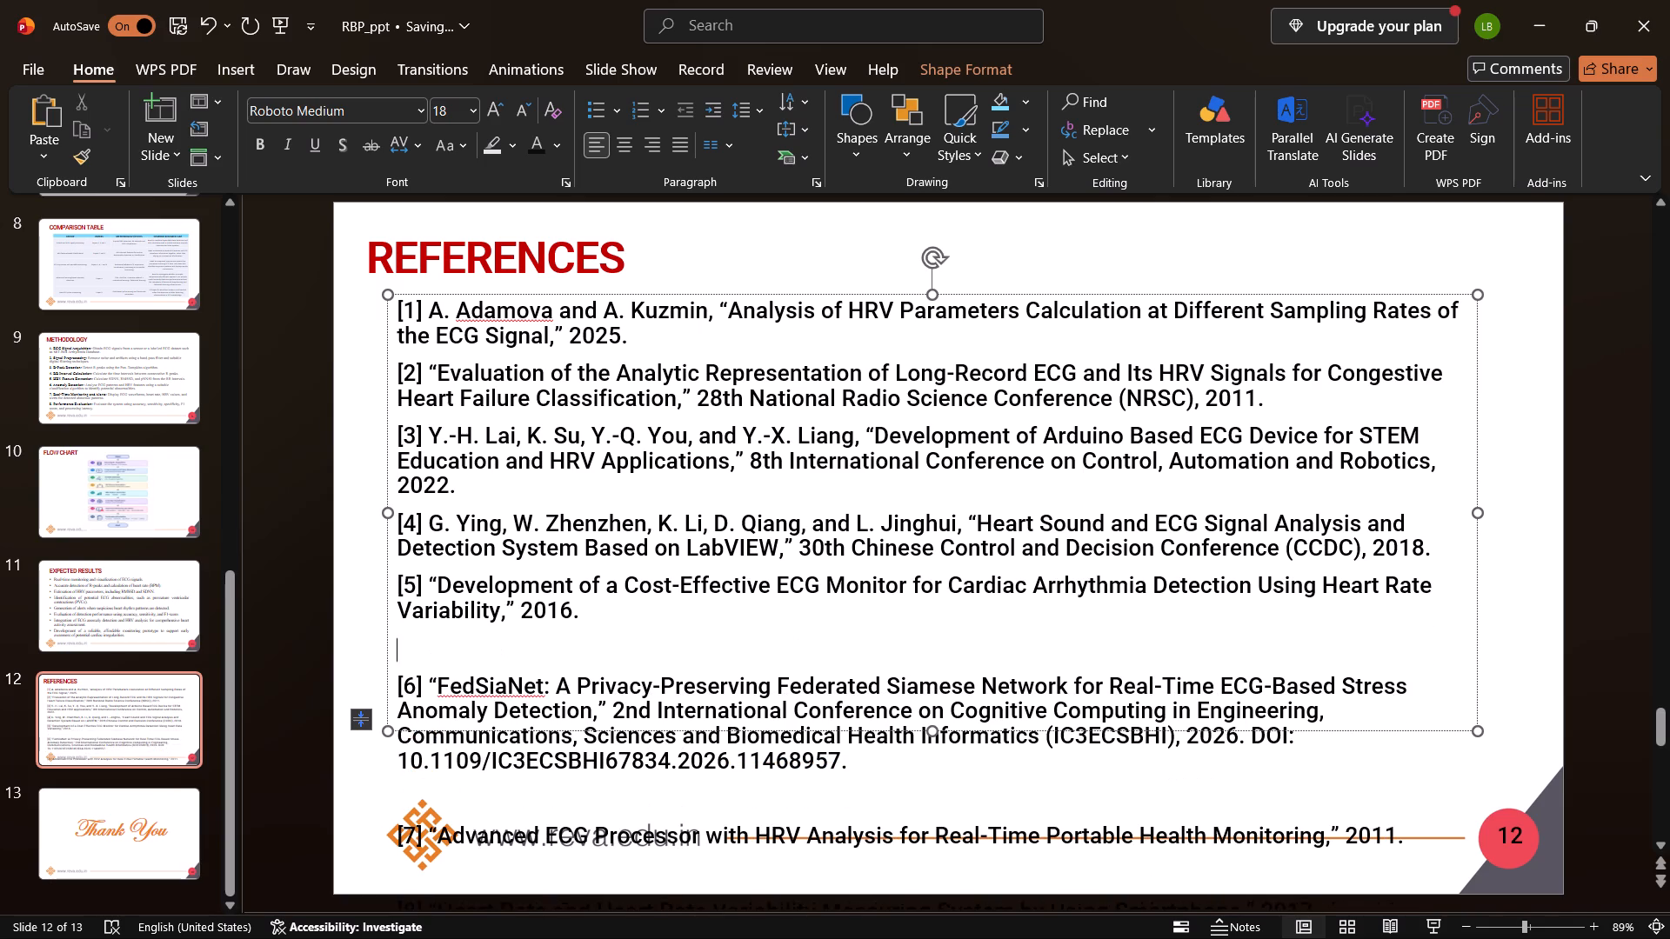
key(BackSpace)
key(Down)
key(Down)
key(Down)
key(Down)
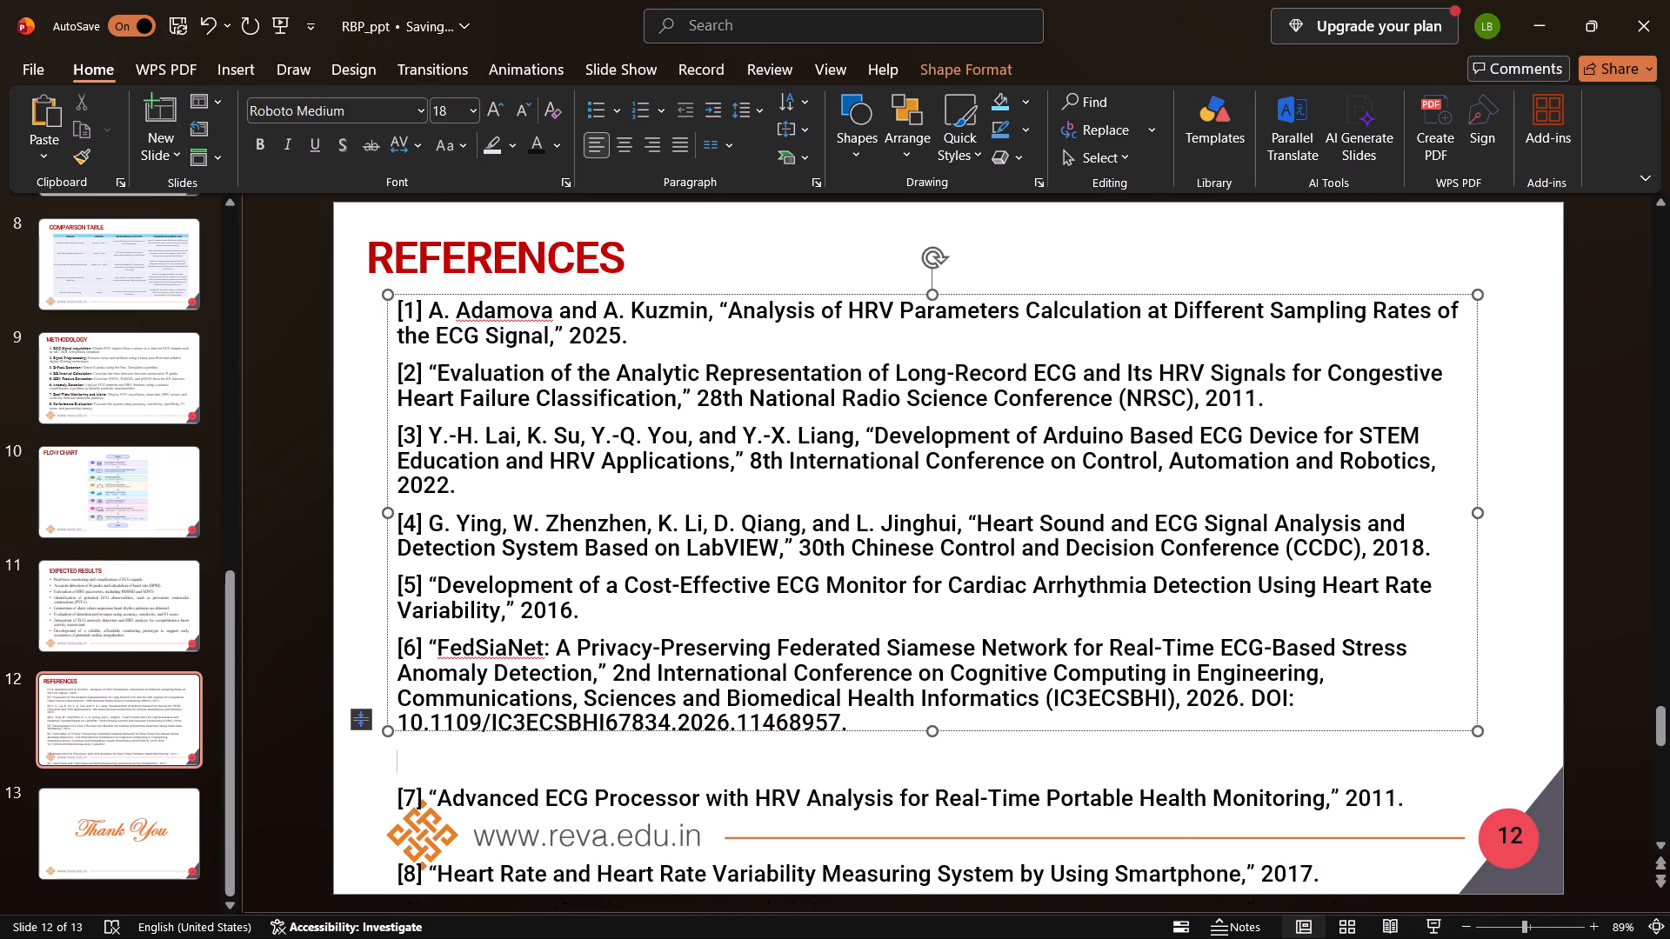
key(Down)
key(Down)
key(BackSpace)
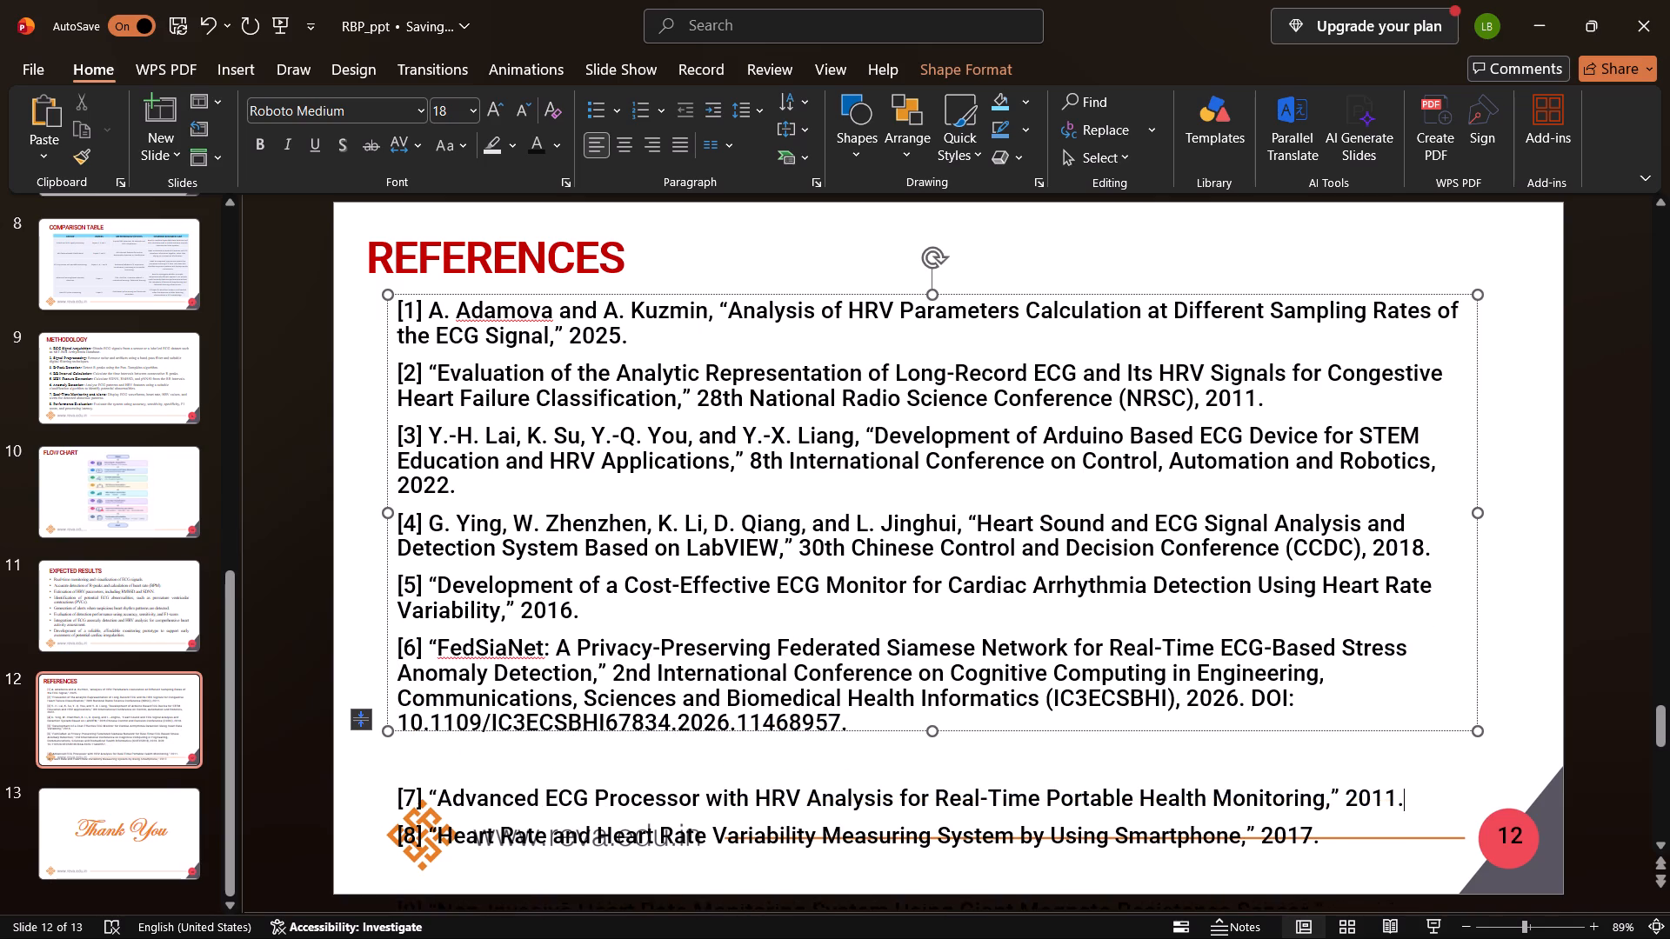
Delete the full stop after 2011 at the end of reference [7].
key(Up)
key(Down)
key(BackSpace)
key(Down)
Extend the references text box downward to near the slide's bottom edge.
drag(935, 730, 909, 875)
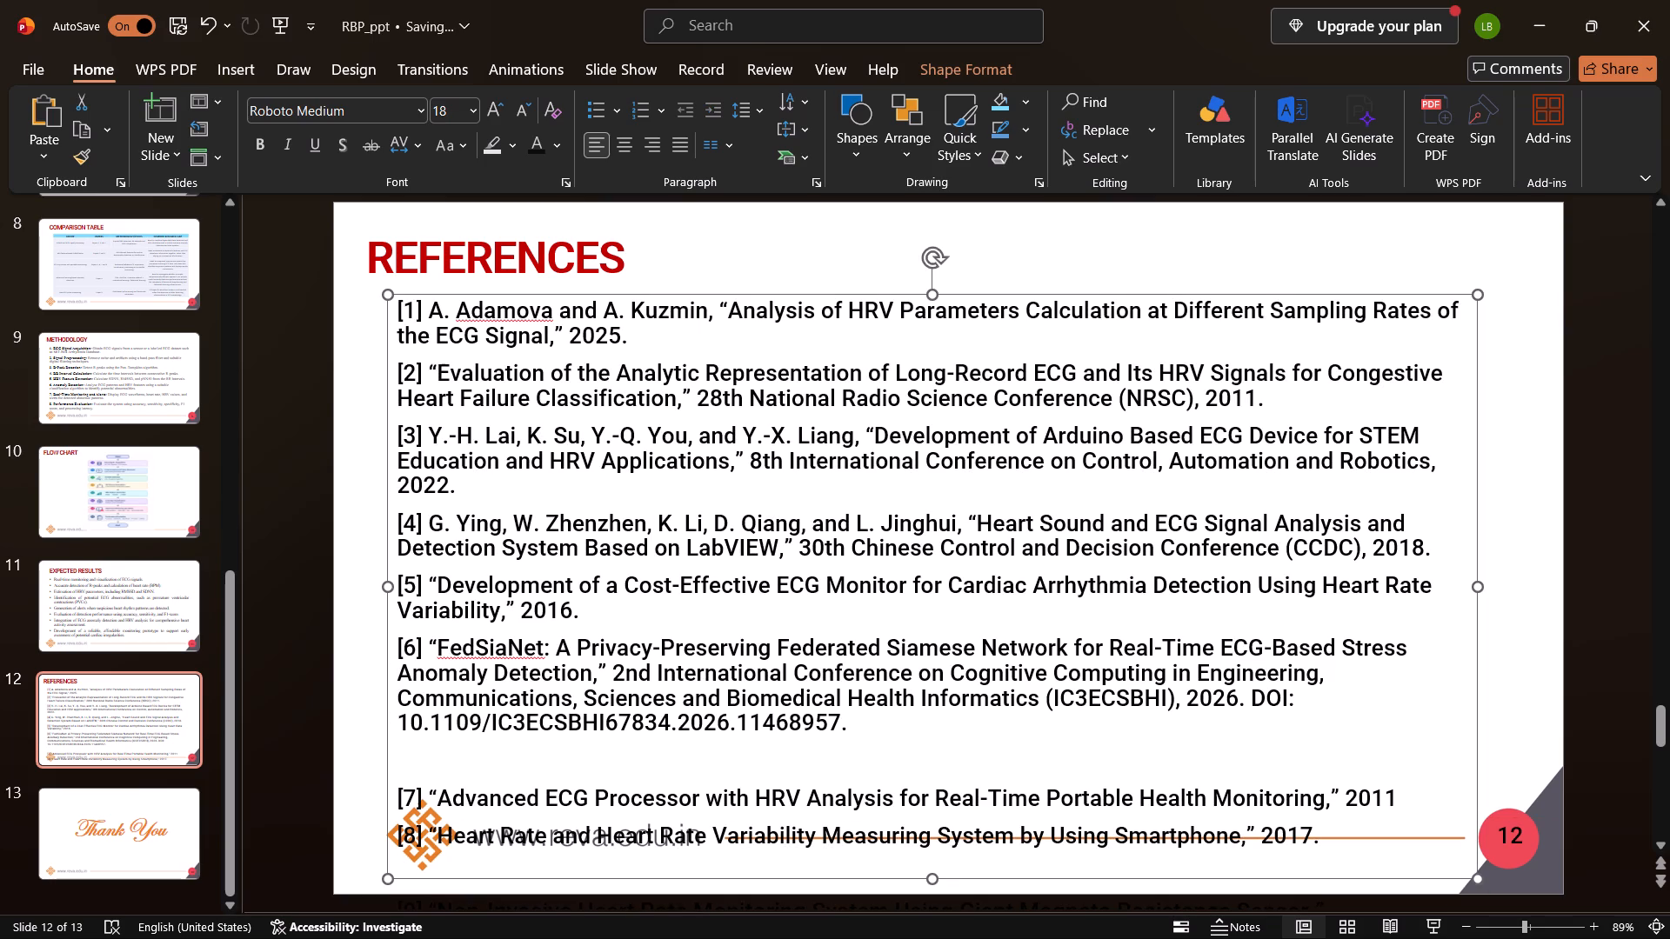
Delete the remaining blank lines before references [7] and [9].
click(399, 795)
key(Up)
key(BackSpace)
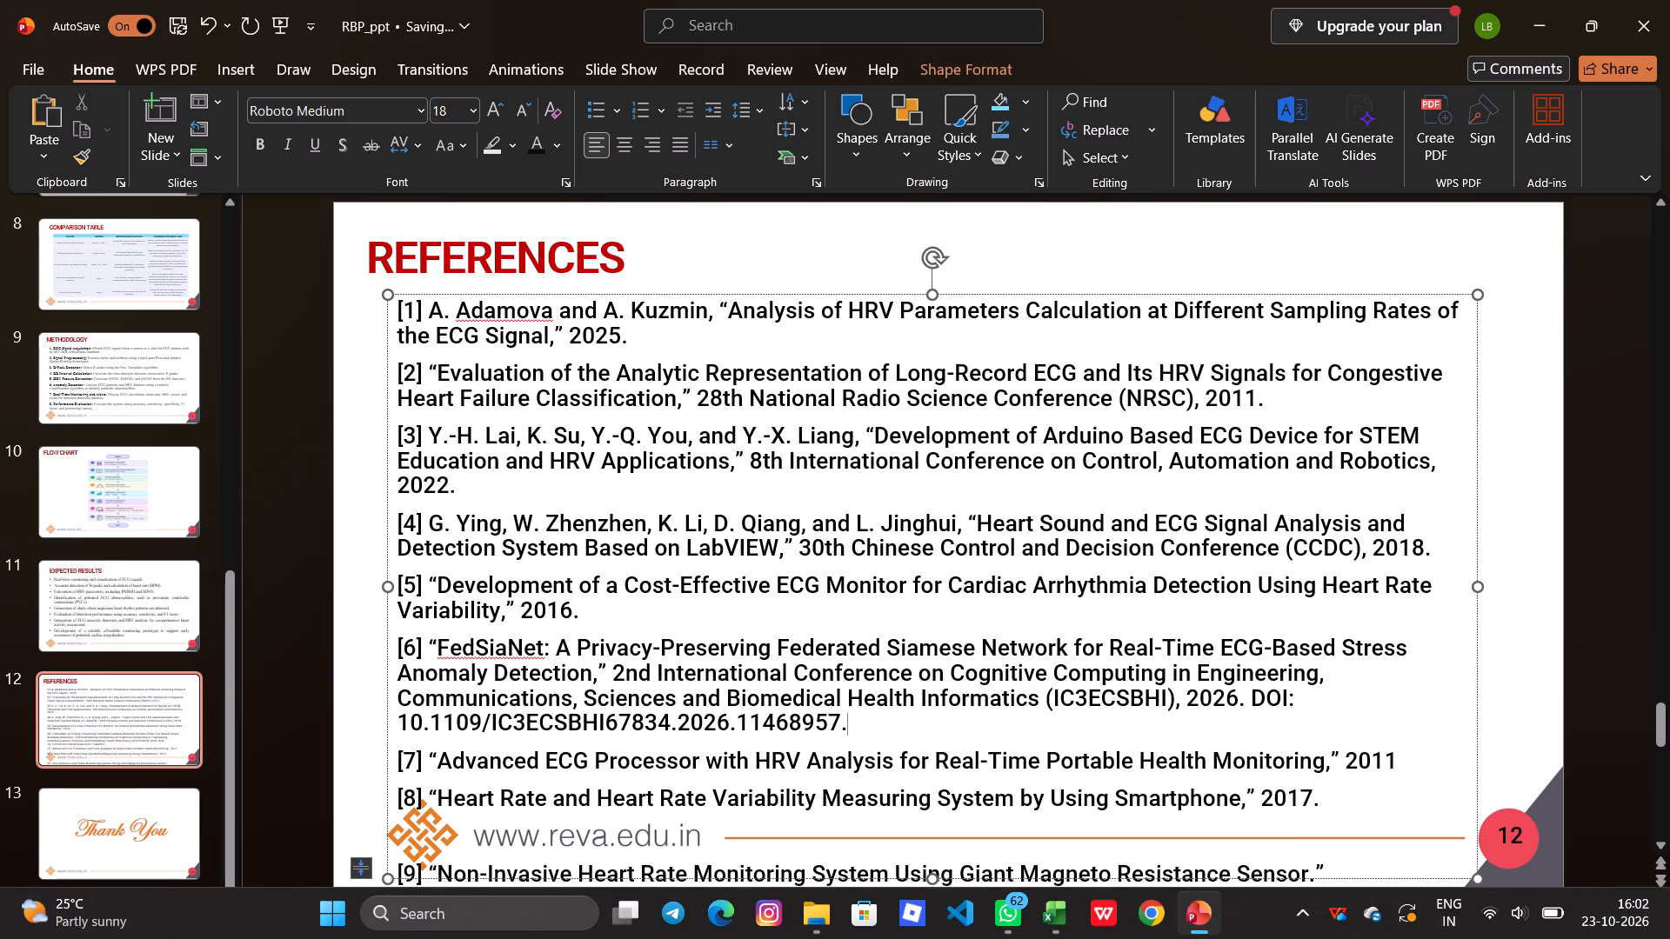
click(396, 862)
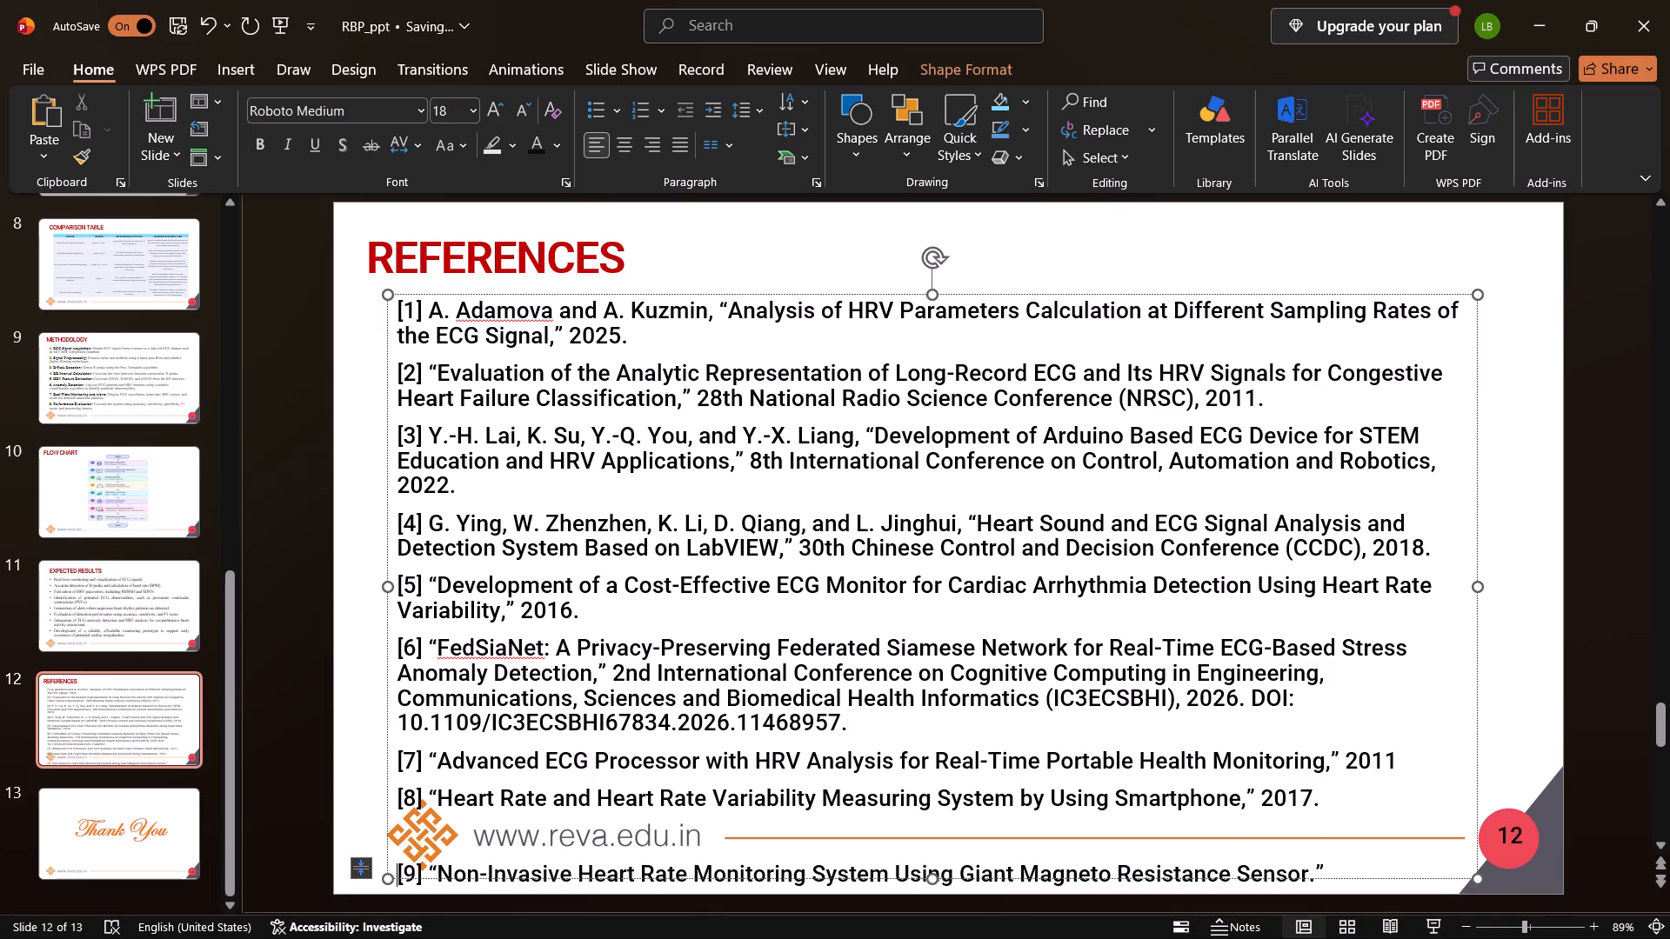
key(BackSpace)
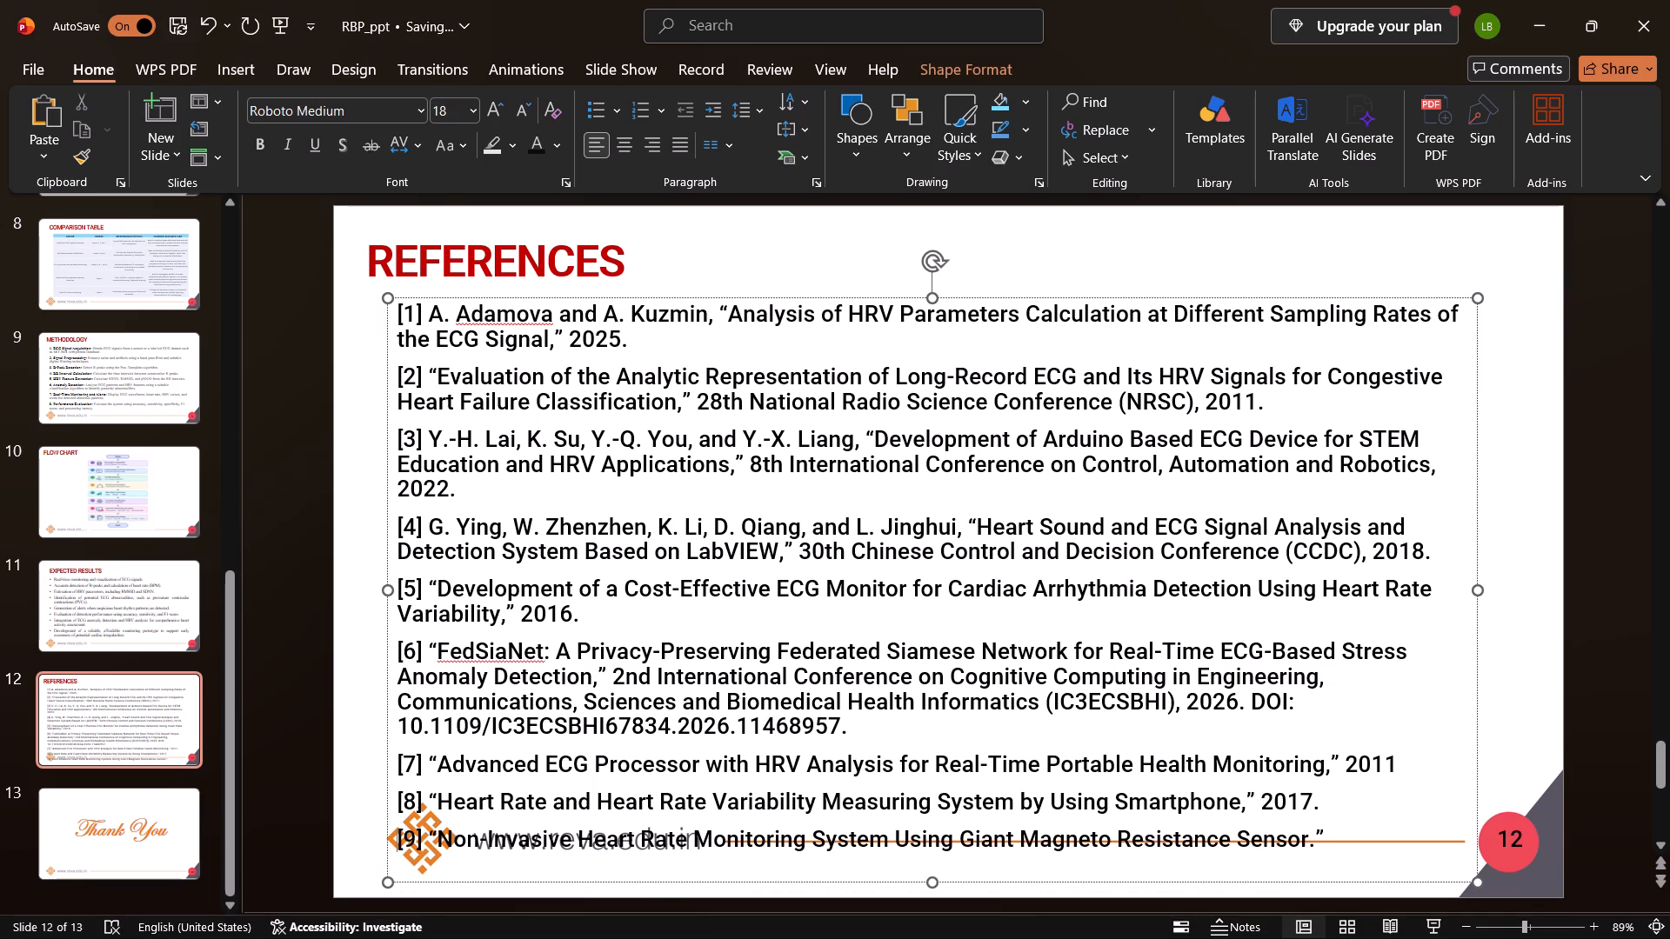
Change the font of all nine references to Times New Roman.
drag(1344, 846, 869, 741)
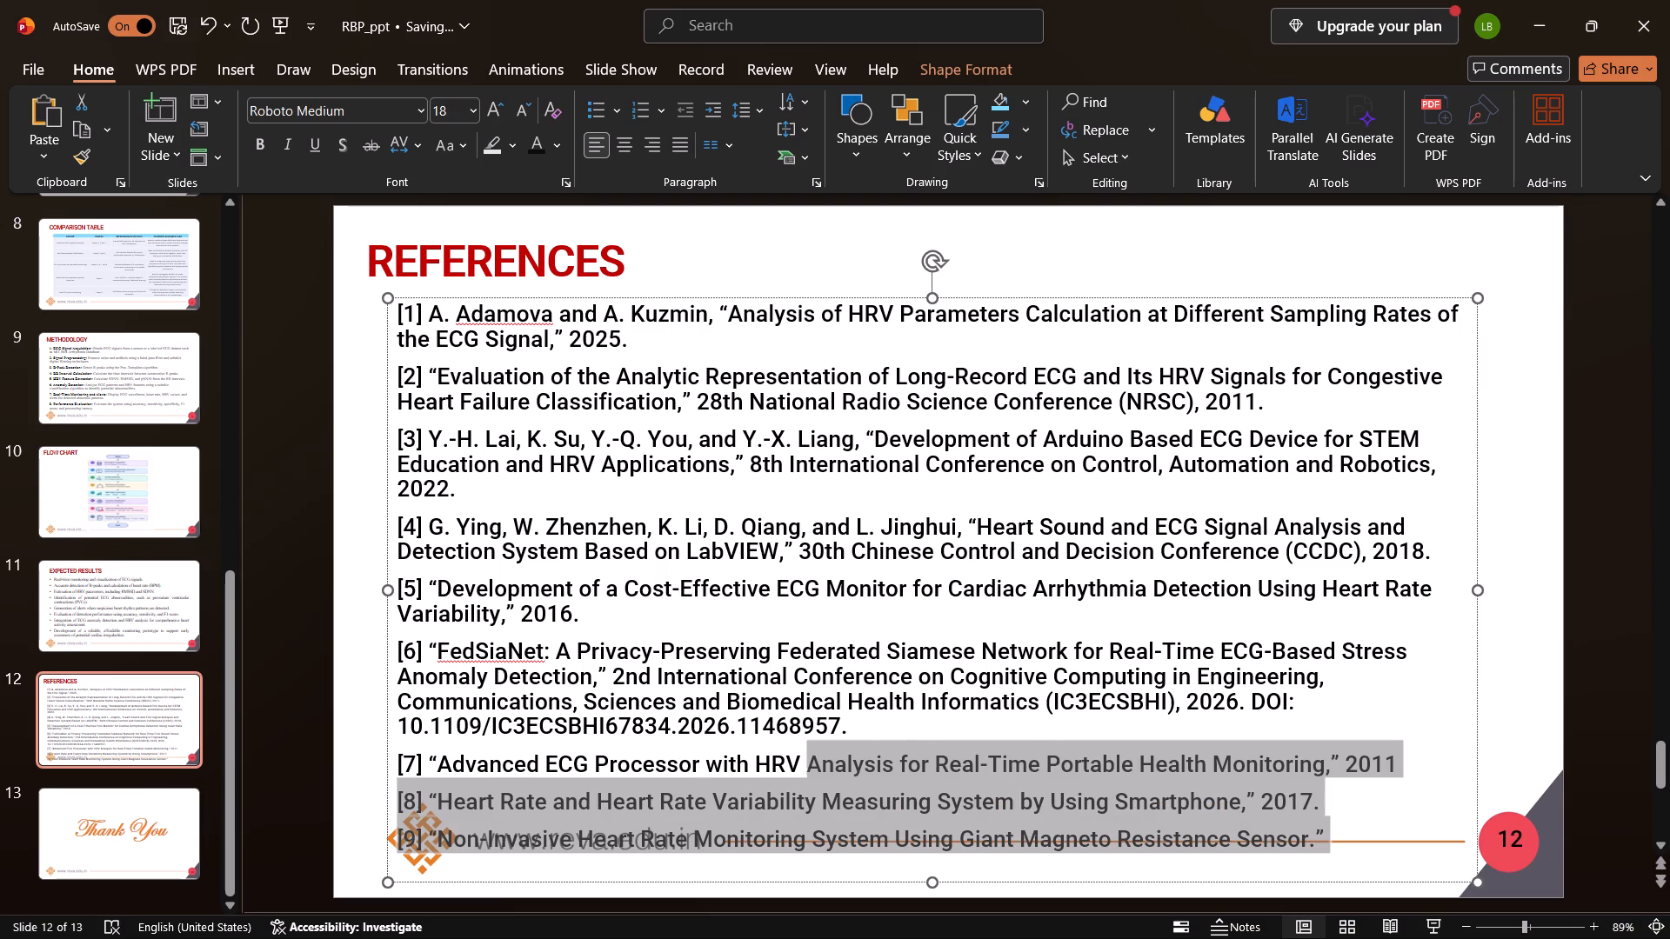
drag(869, 741, 302, 353)
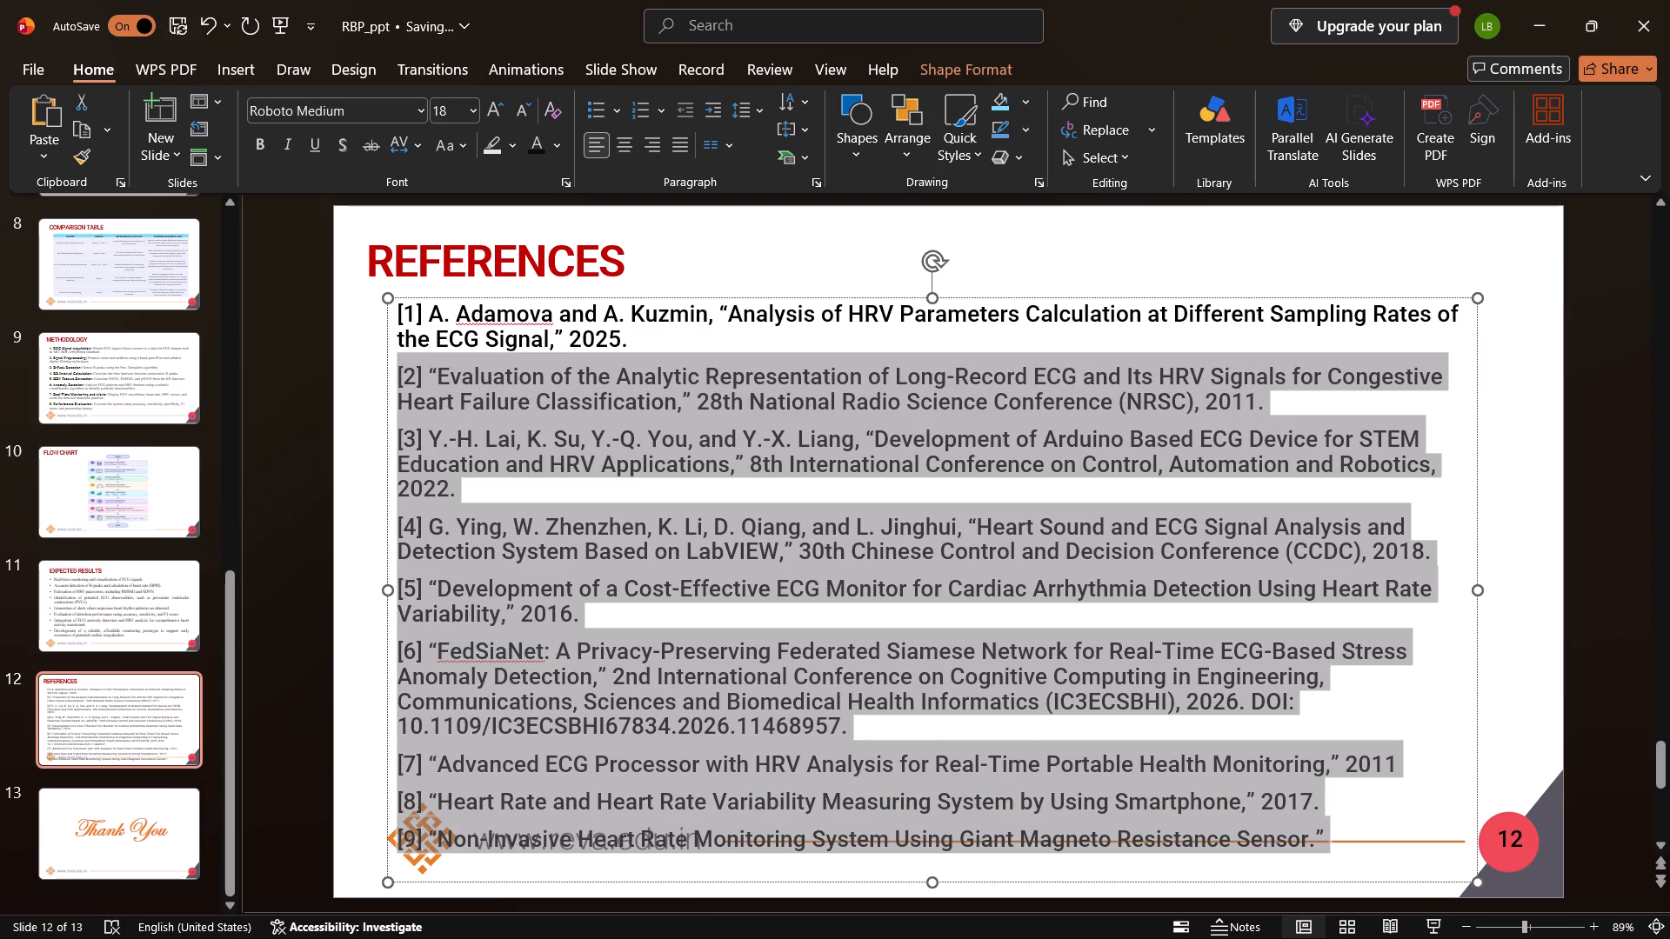
drag(302, 353, 322, 191)
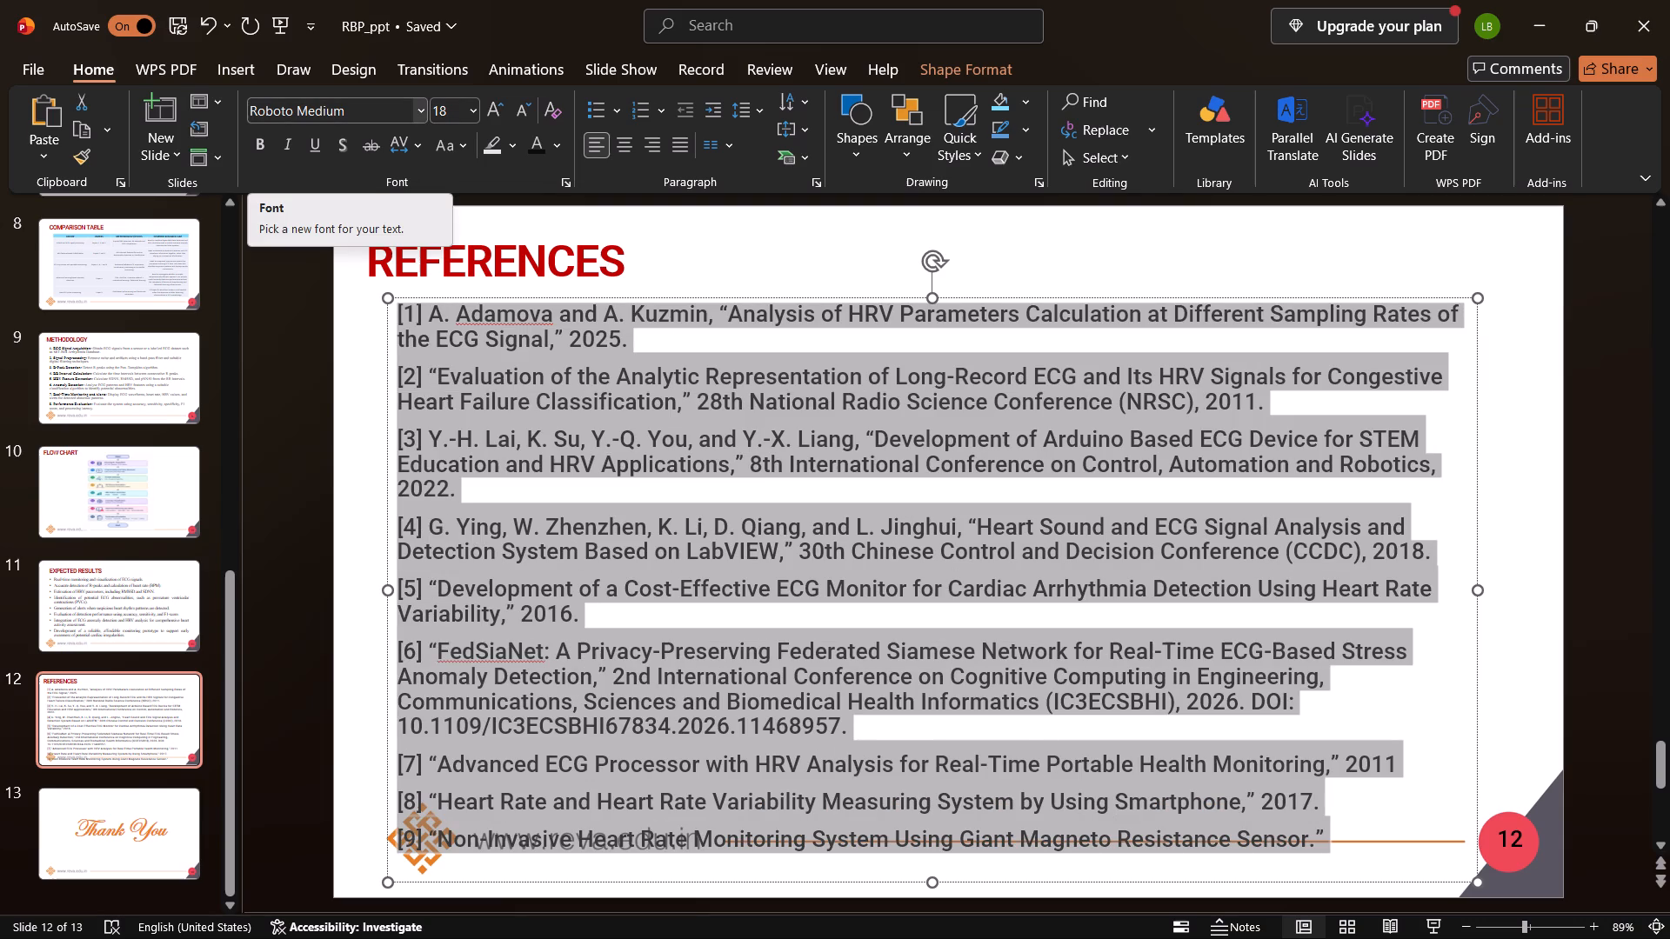
click(378, 103)
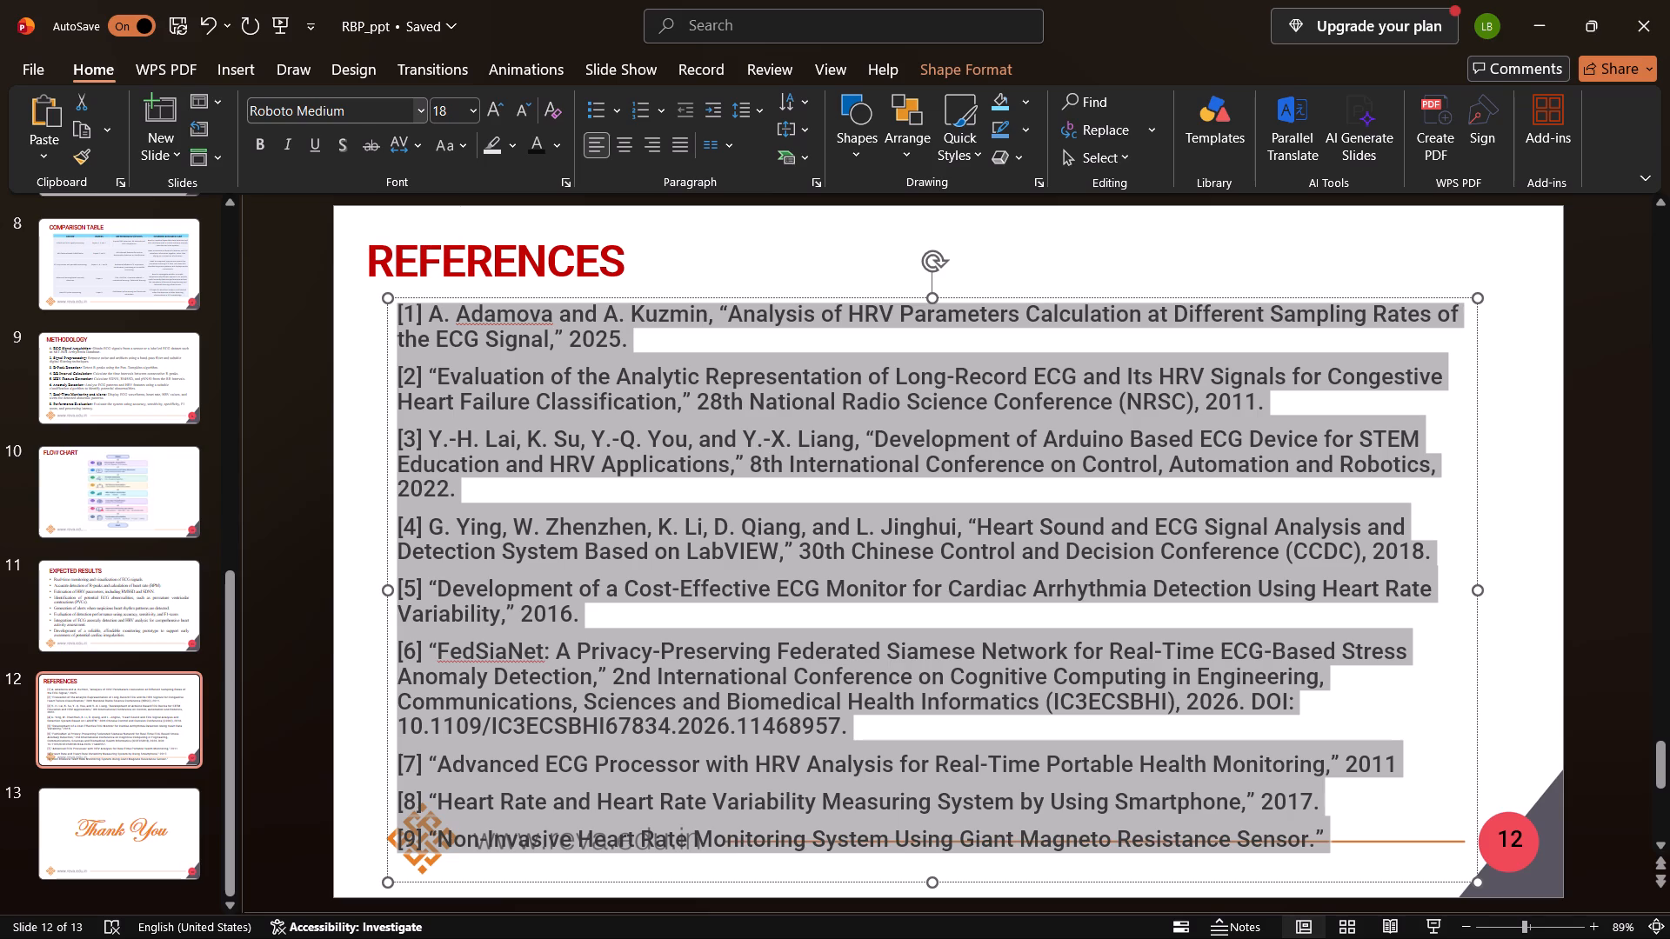
key(BackSpace)
text(tim)
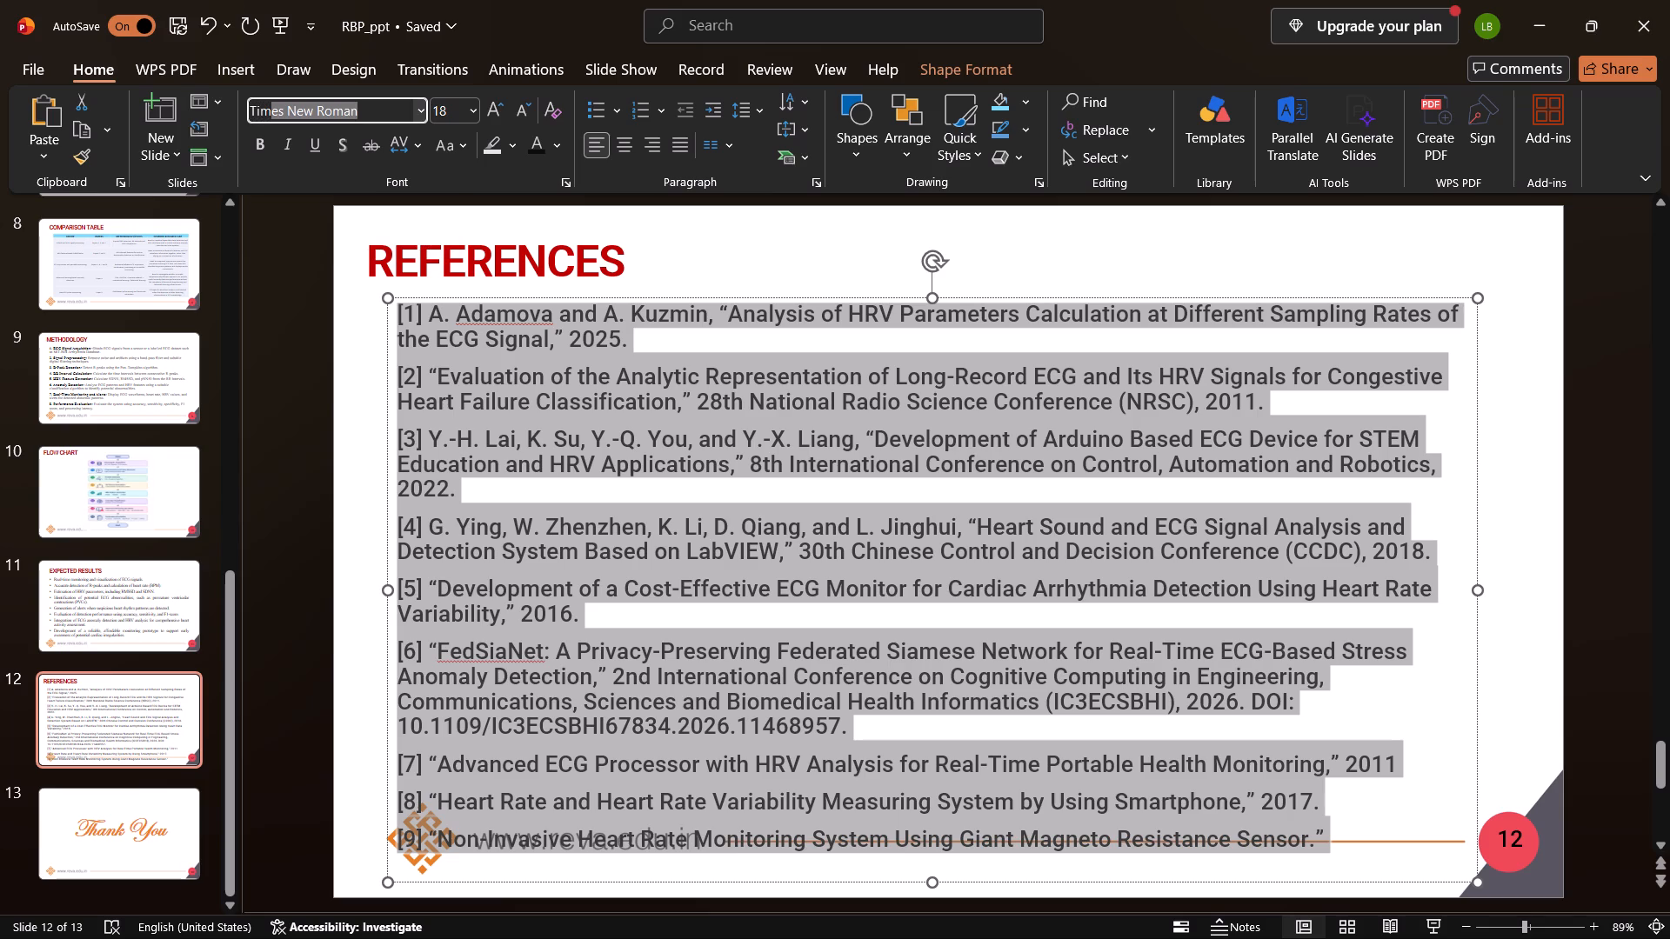
key(Return)
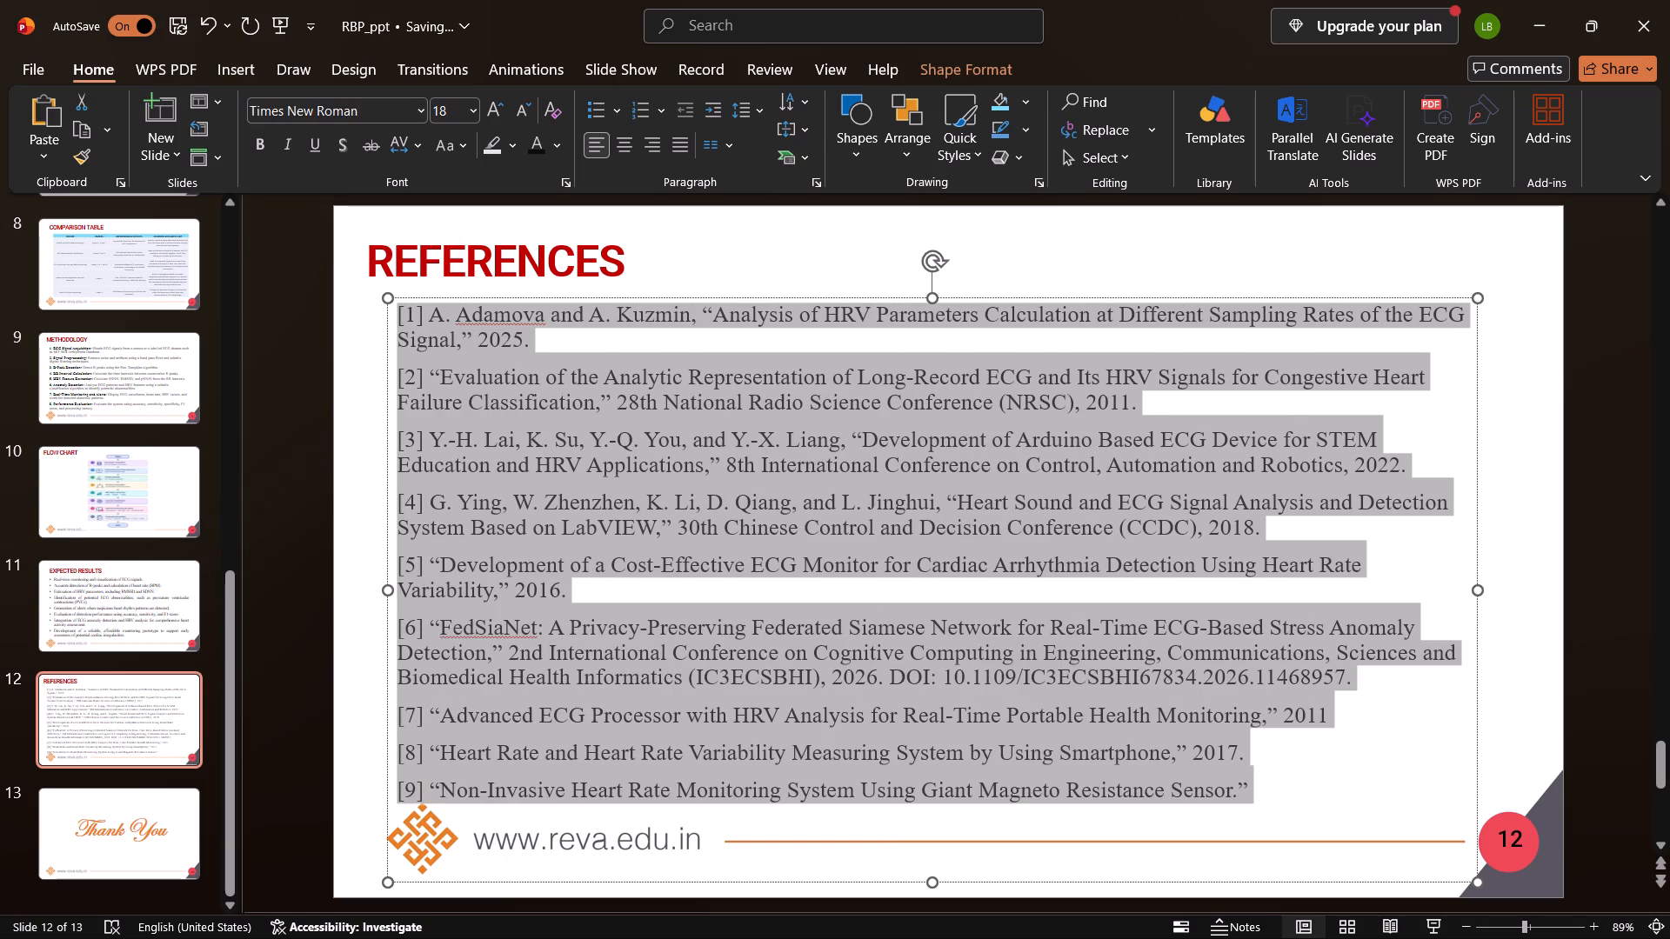
Justify the paragraphs of the whole reference list and deselect the text box.
click(680, 146)
click(1022, 246)
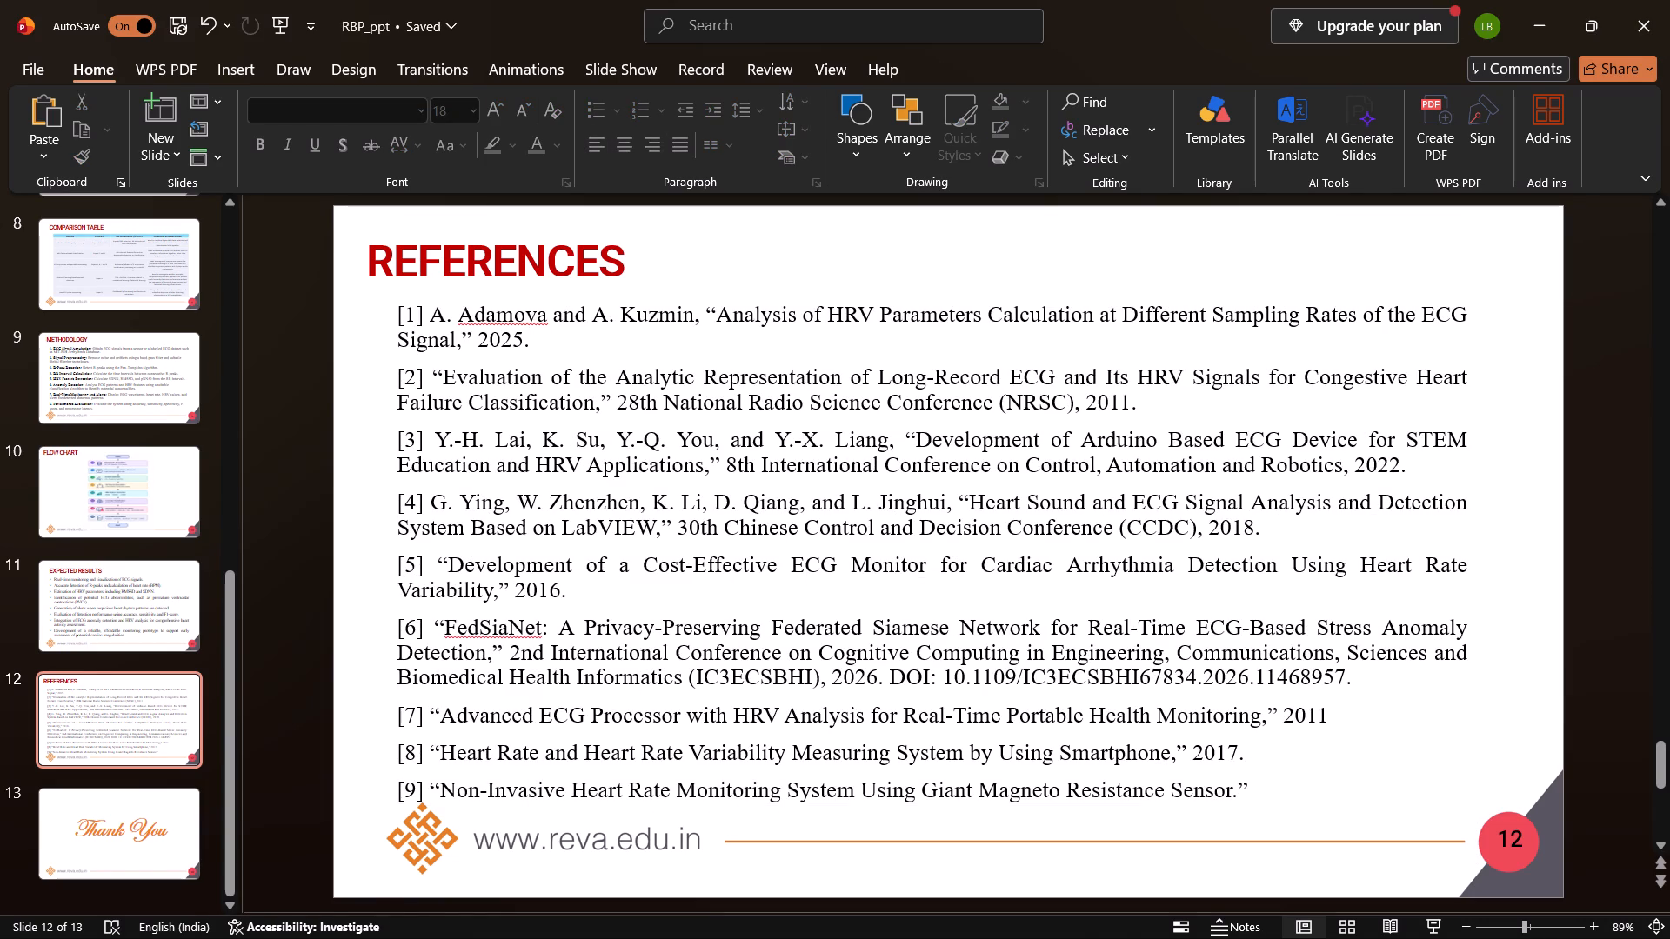
Nudge the references text box up slightly so the last entry clears the footer logo, and deselect it.
click(1293, 802)
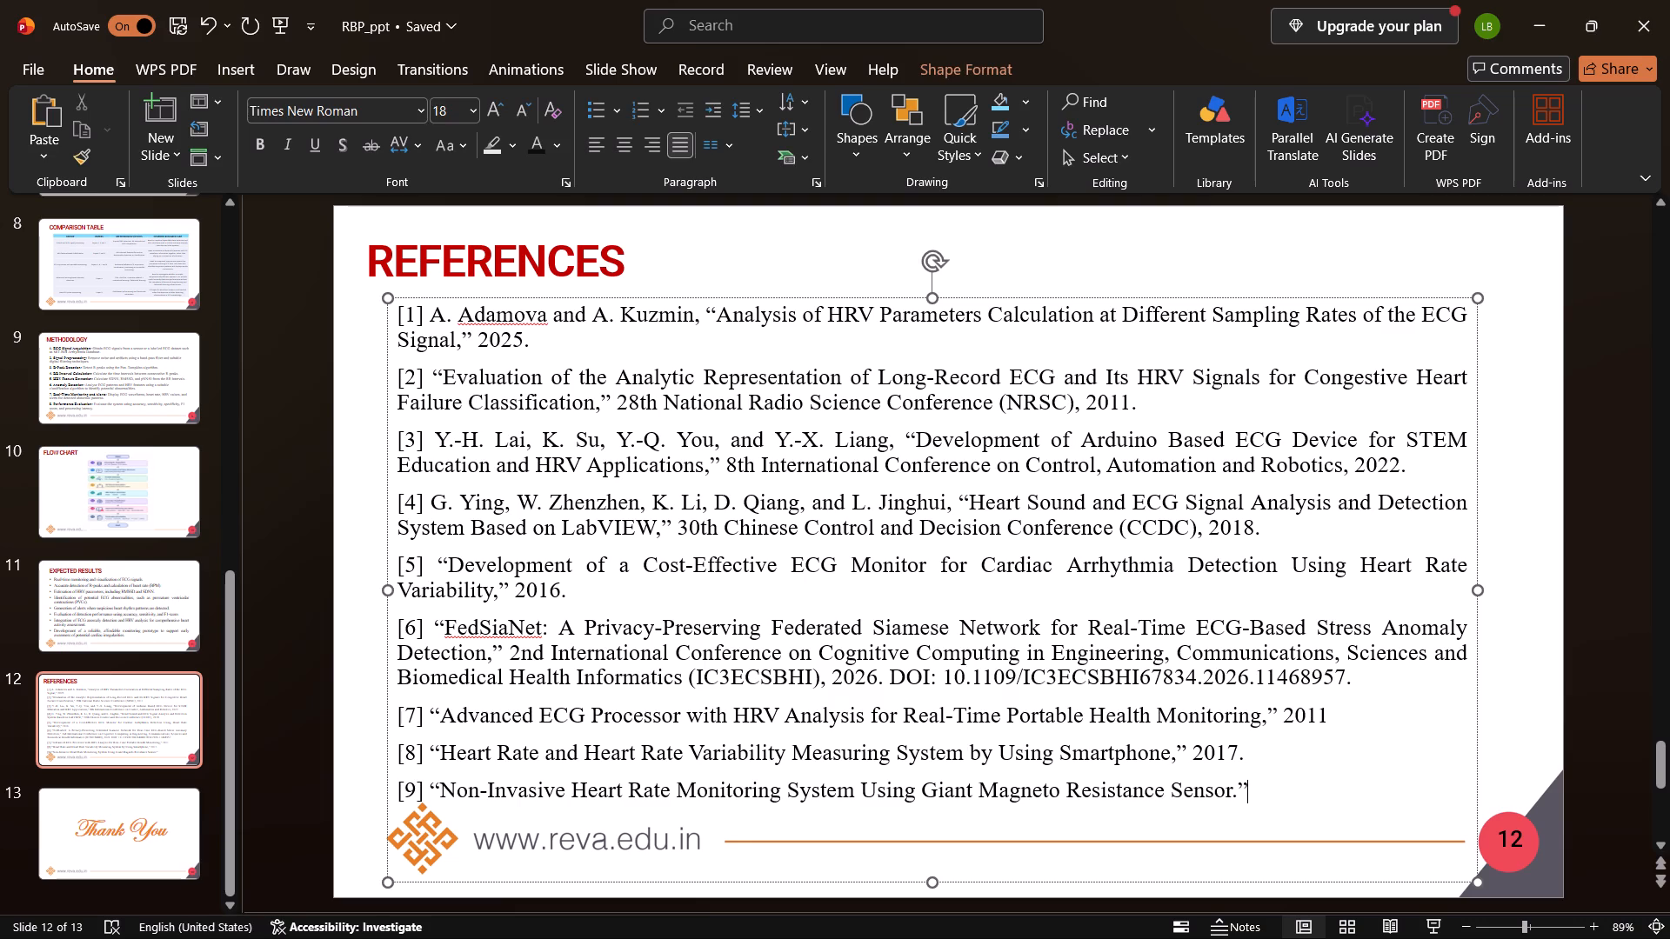
key(Up)
click(1293, 879)
key(Up)
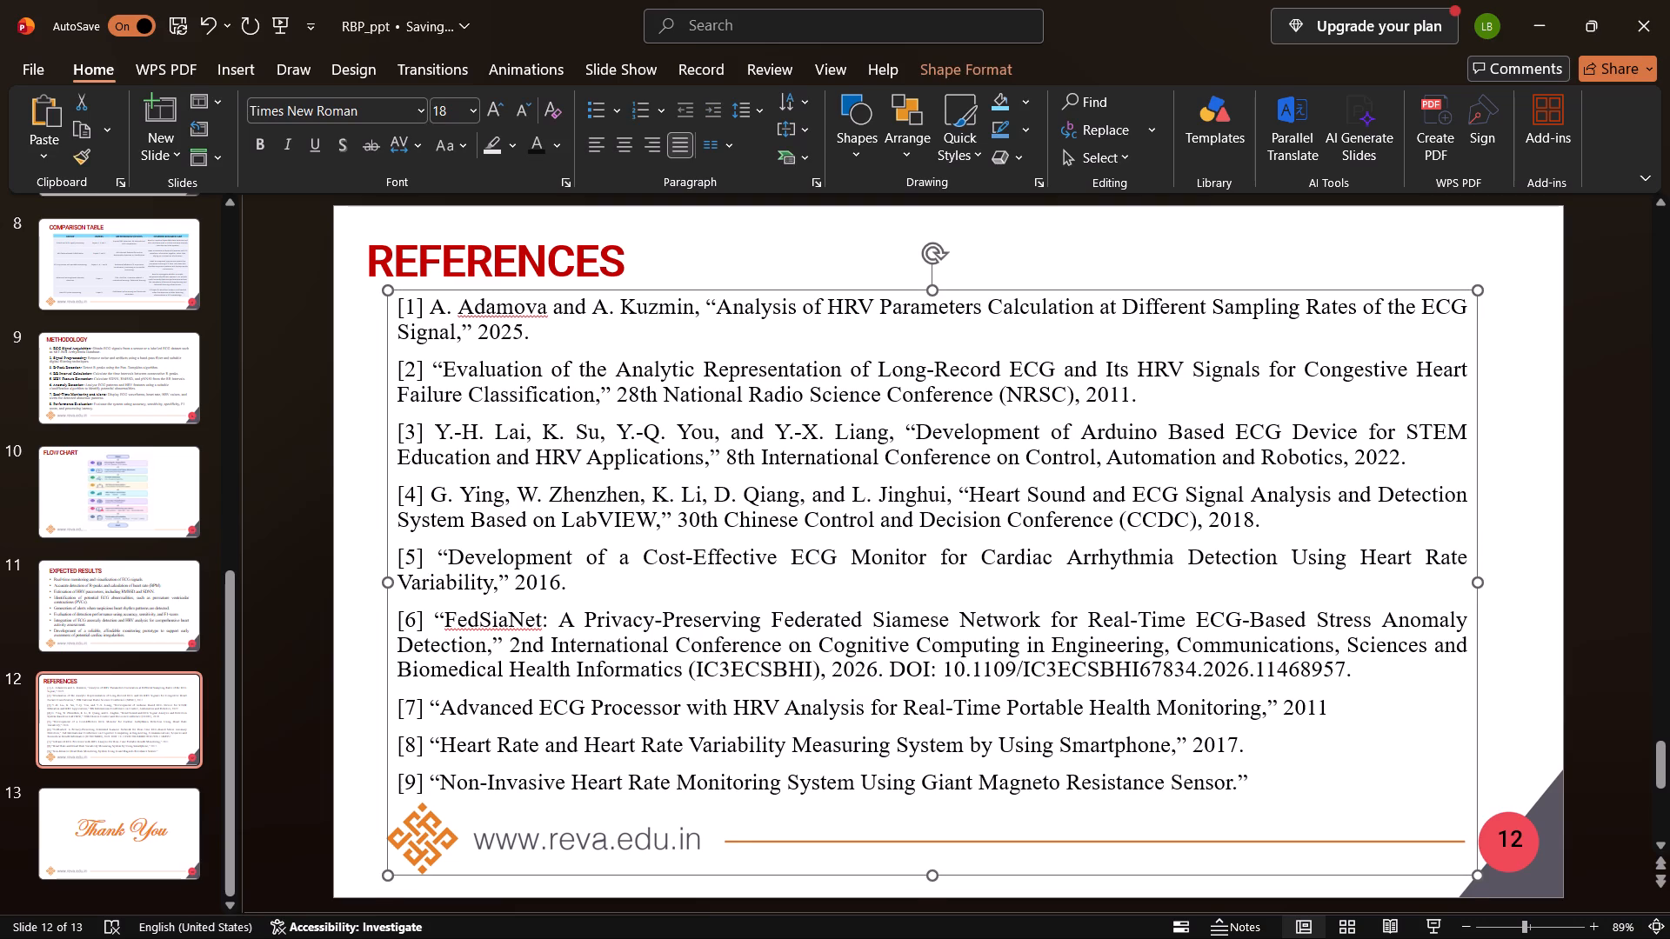
click(1526, 695)
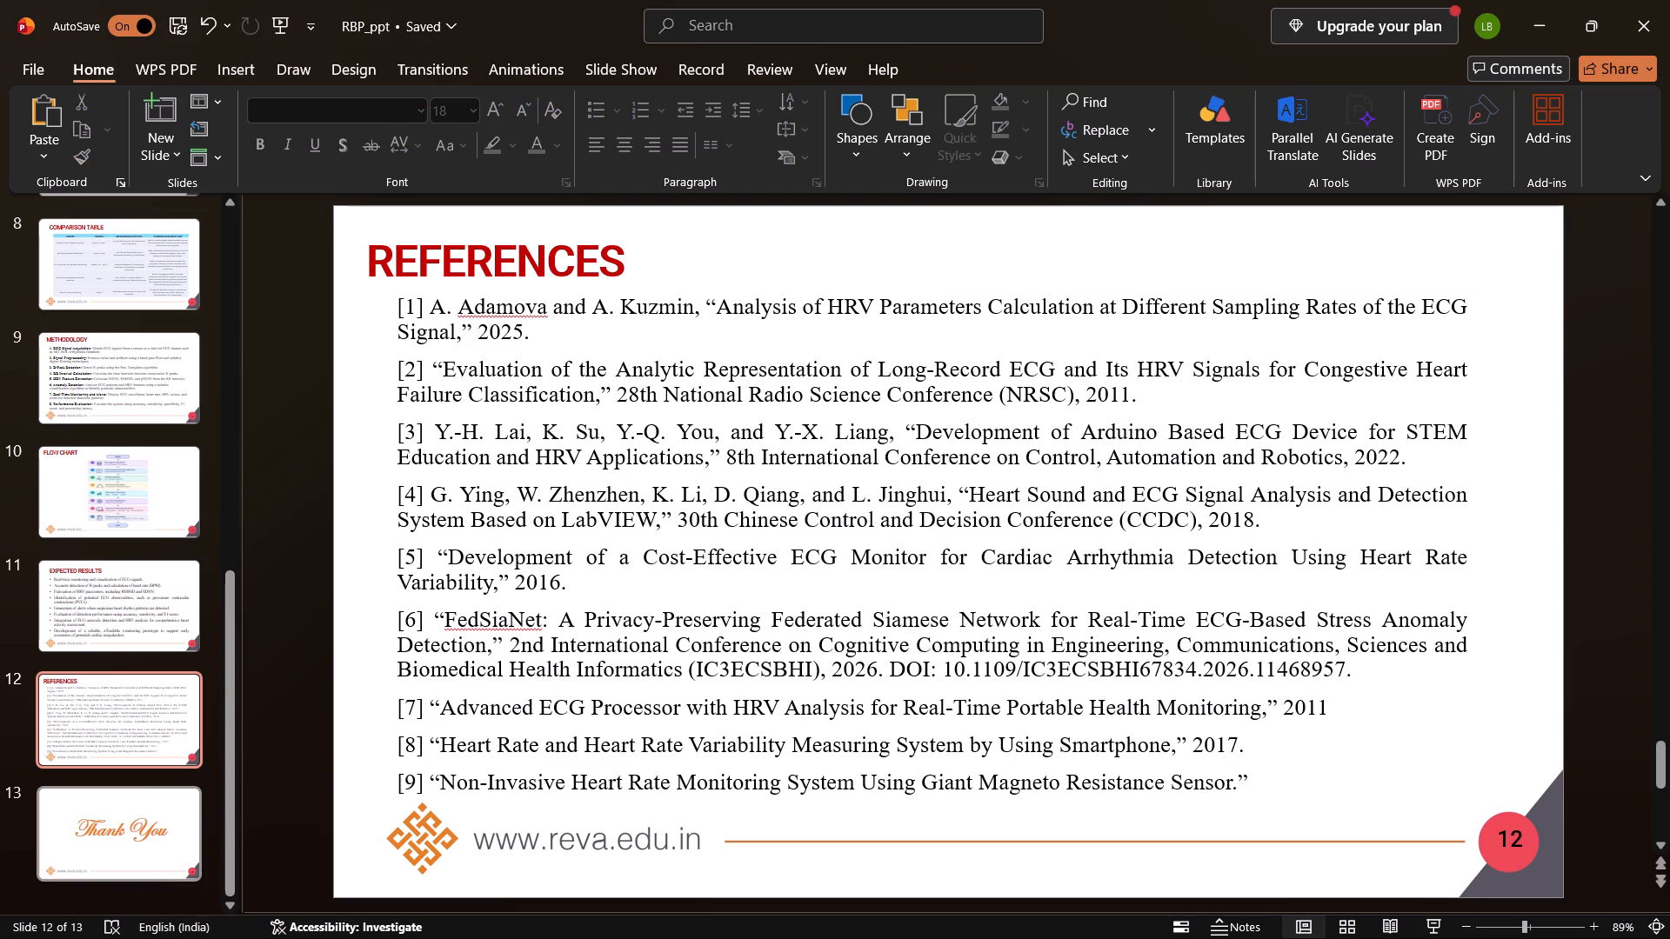
Go past the closing Thank You slide back to the title slide and save the presentation.
click(152, 829)
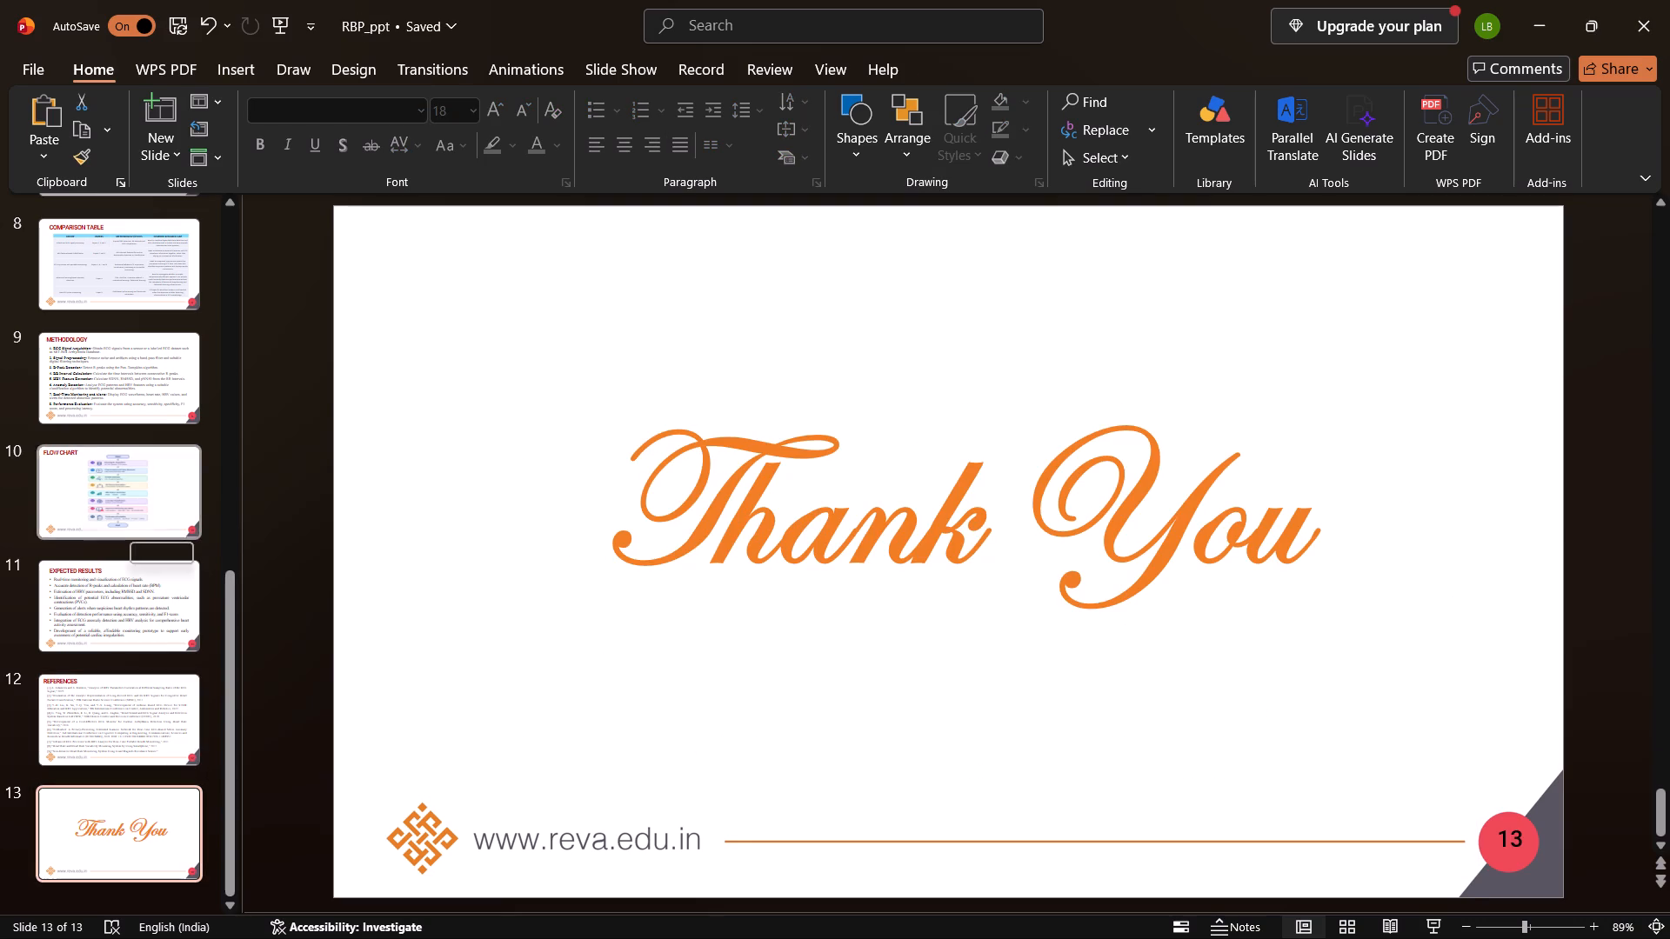
scroll(130, 525, up, 7)
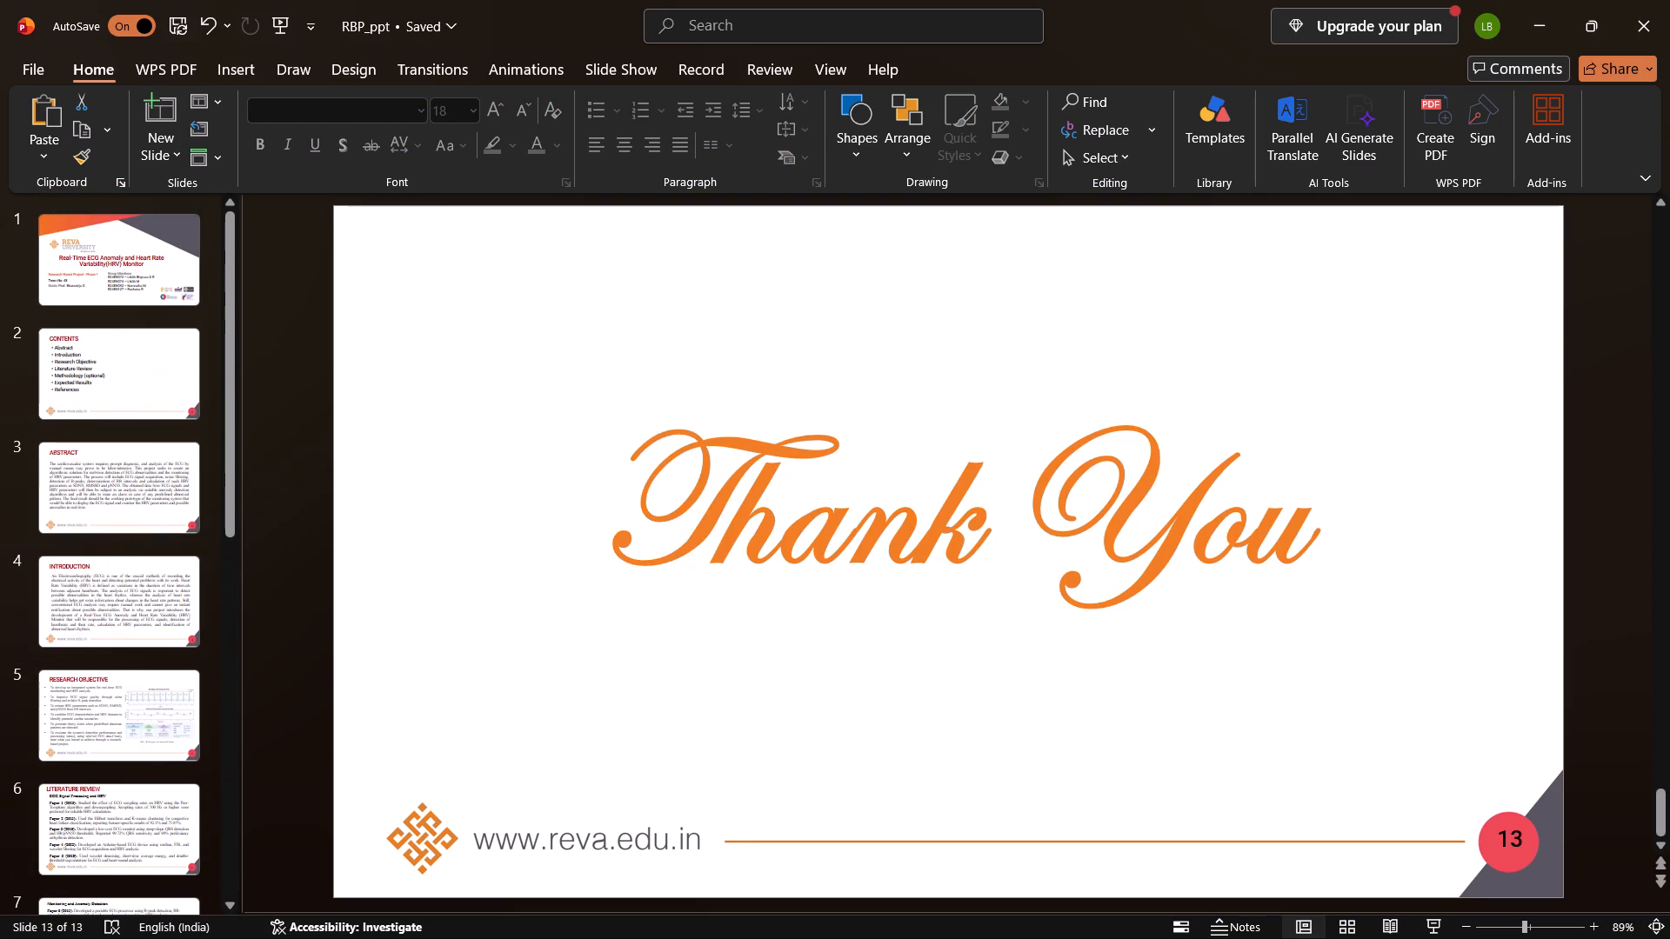
click(144, 281)
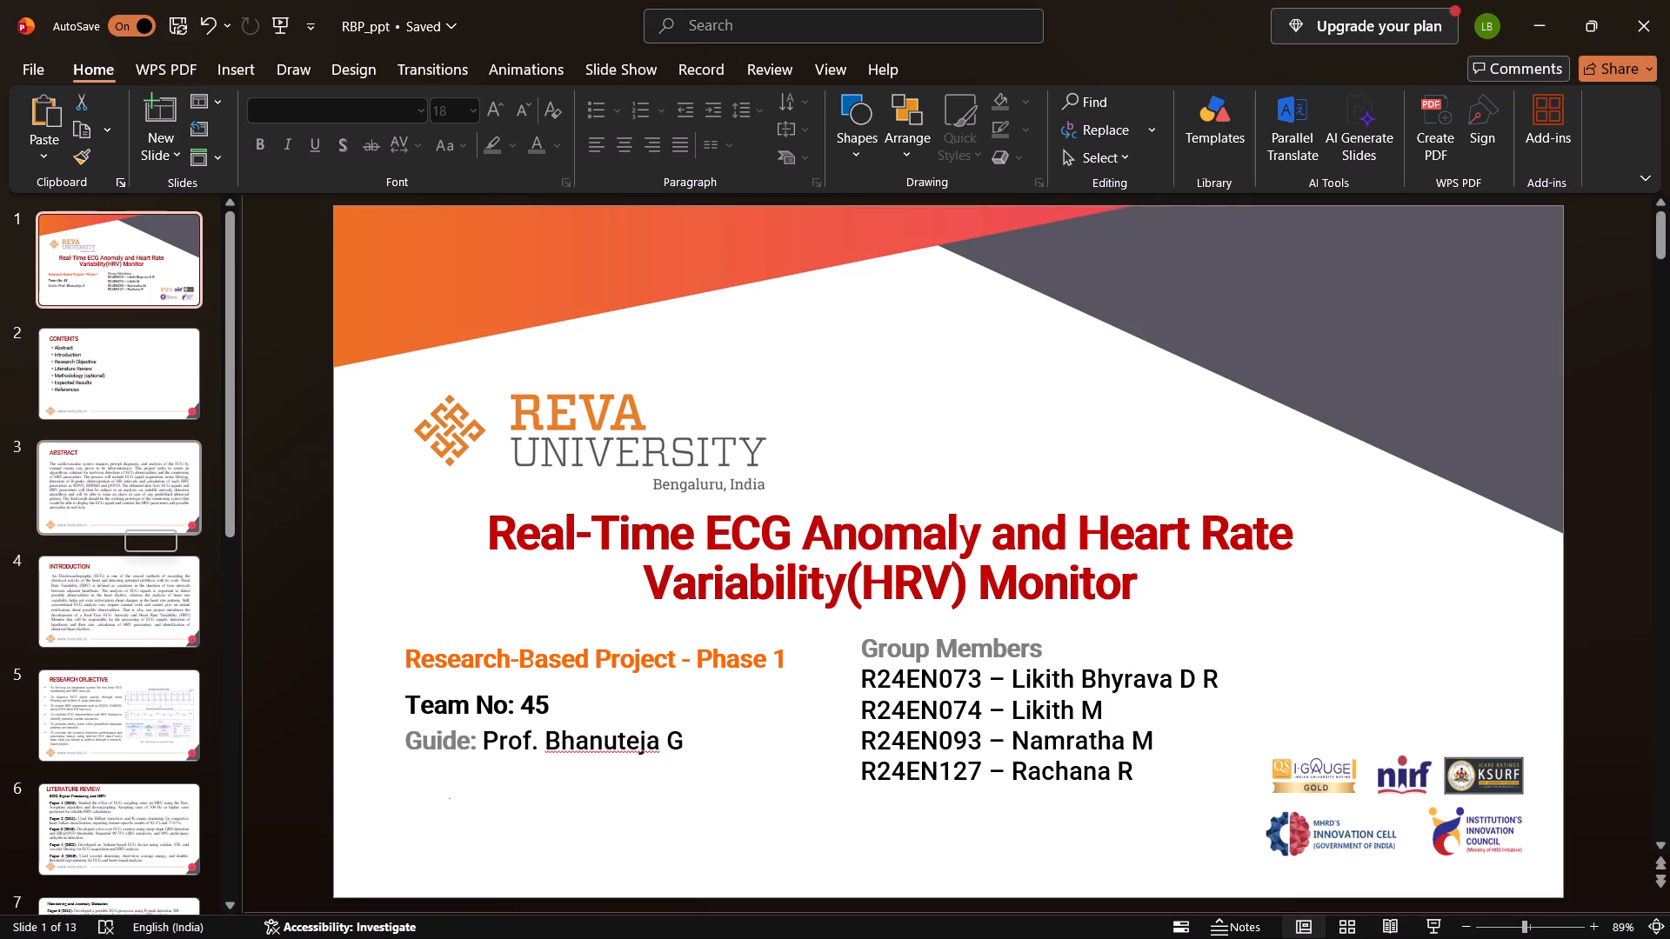
key(ctrl+s)
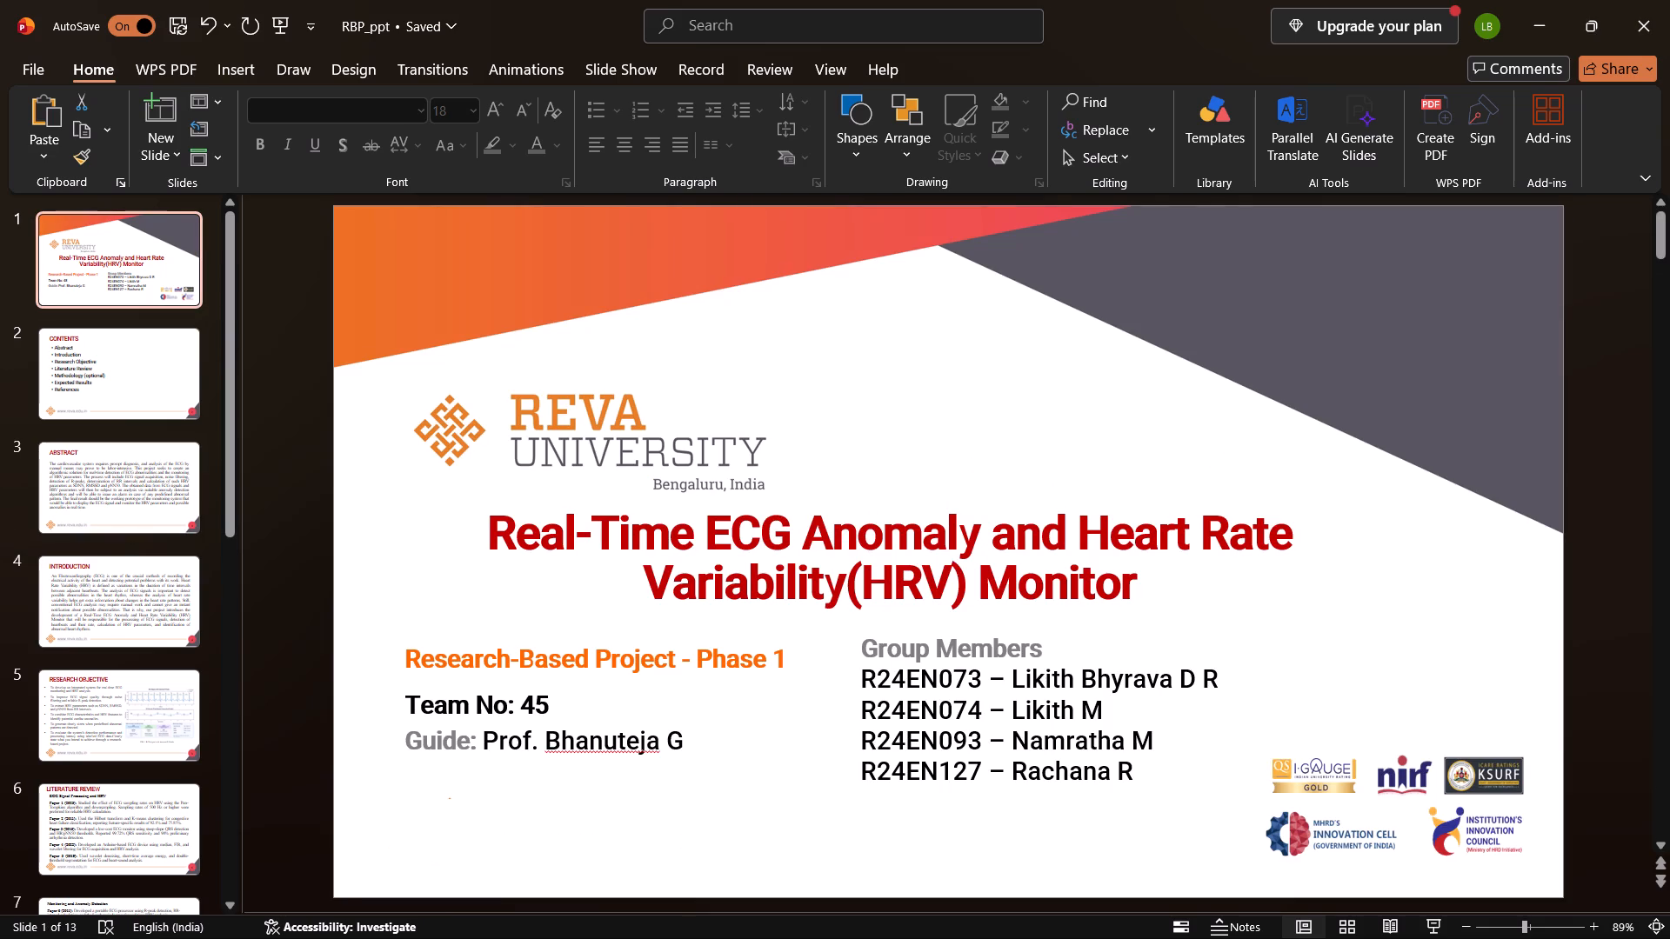